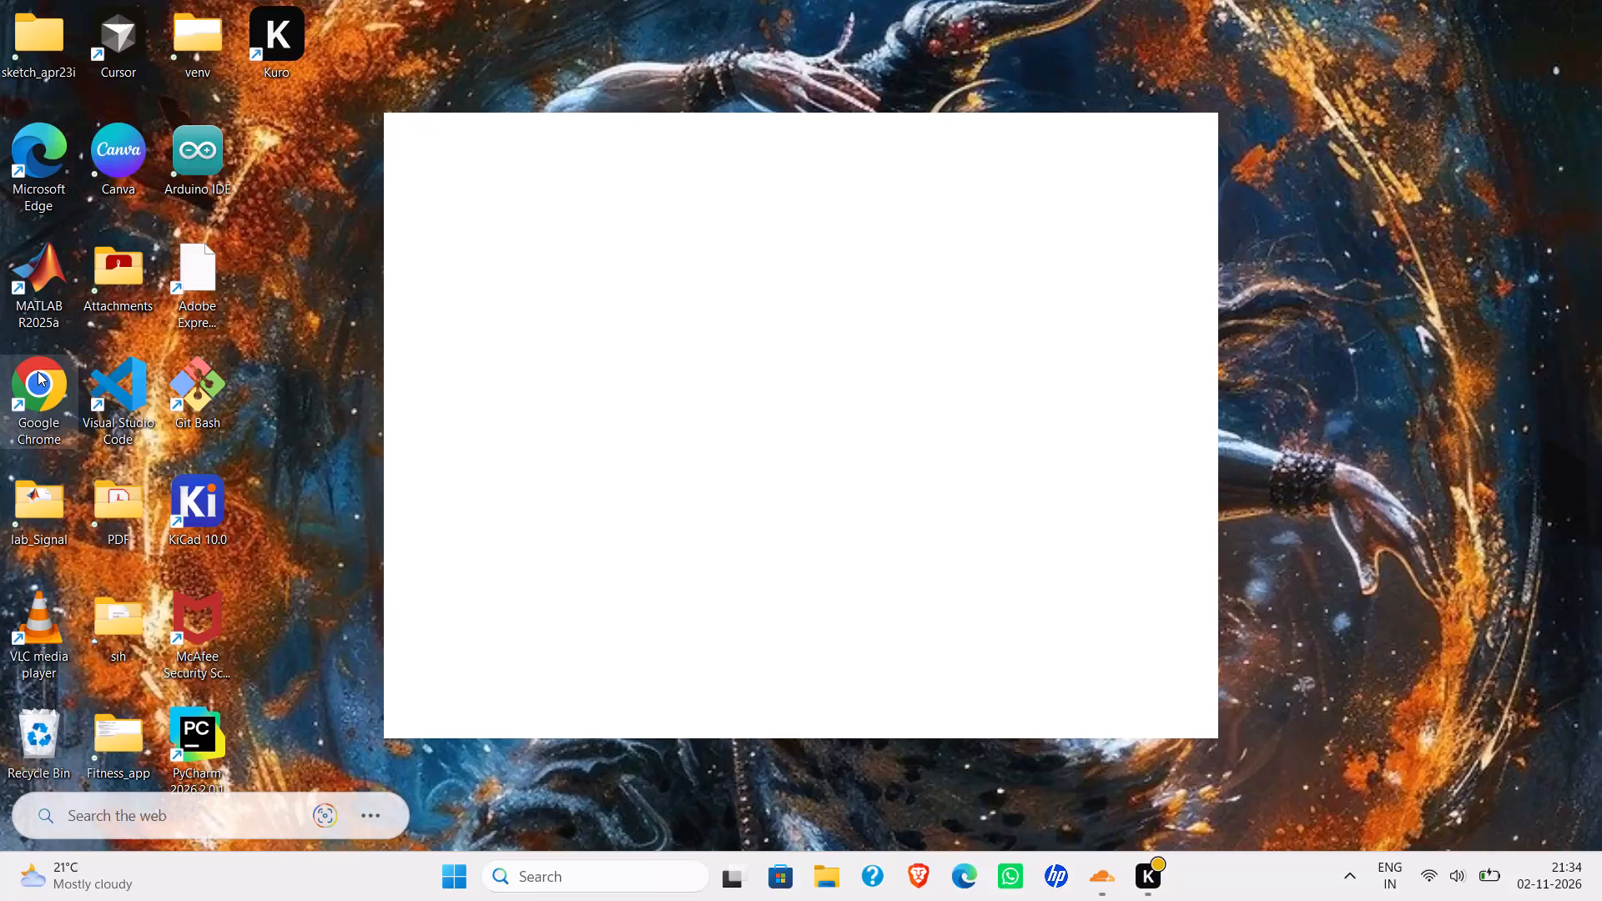
# Open Google Chrome with the nitsikkim.ac.in profile that has the purple P avatar and maximize its window.
pyautogui.doubleClick(38, 371)
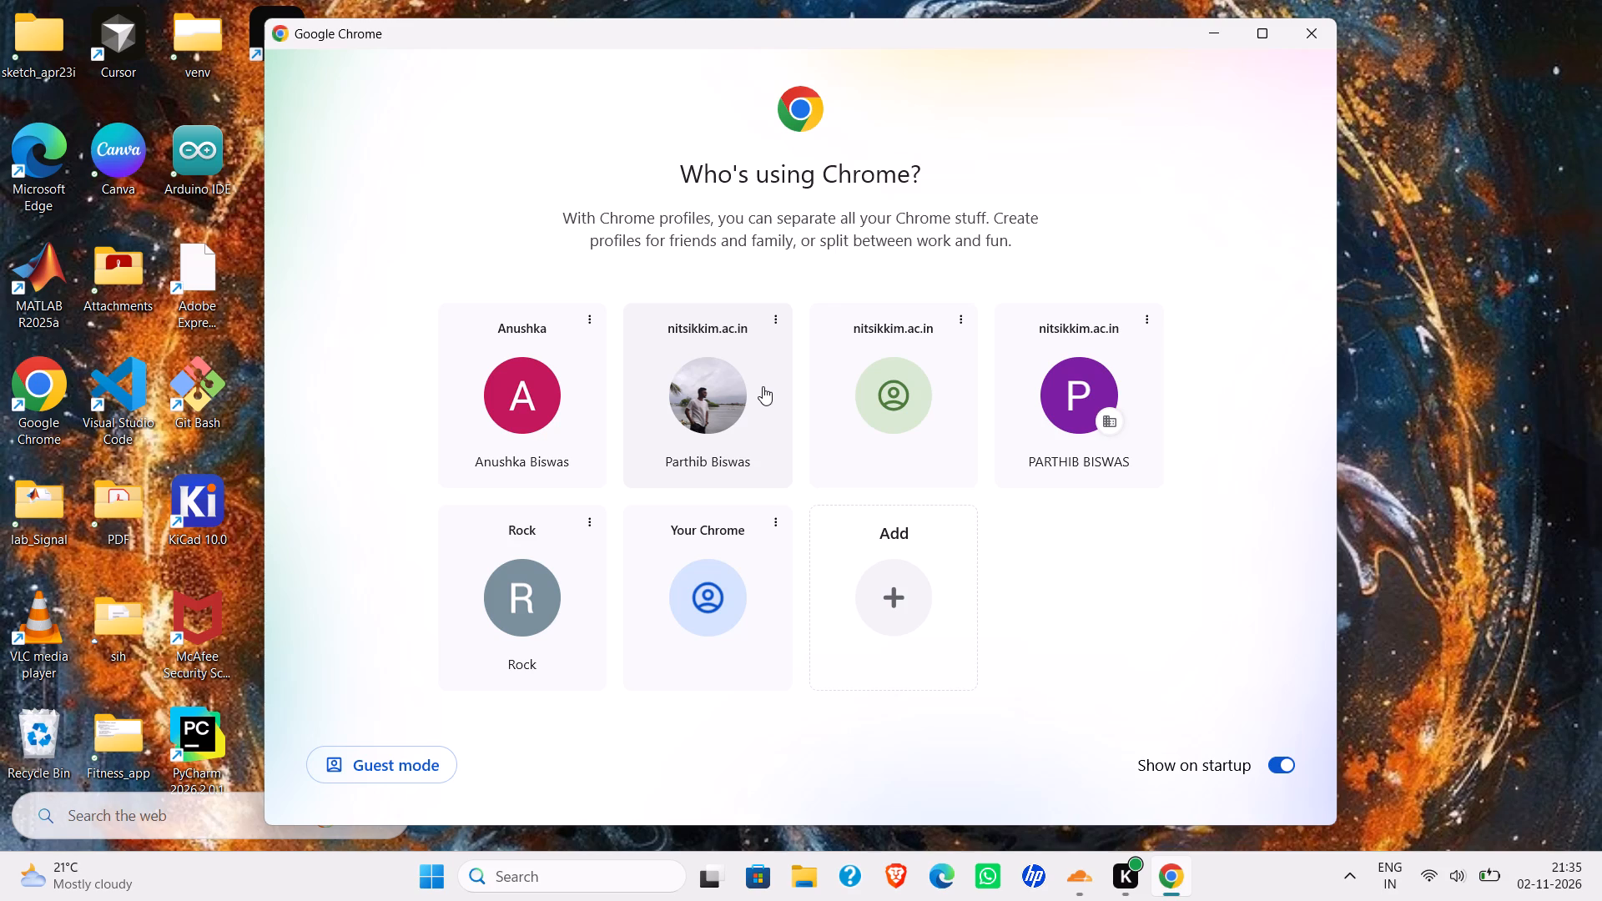
pyautogui.doubleClick(1083, 428)
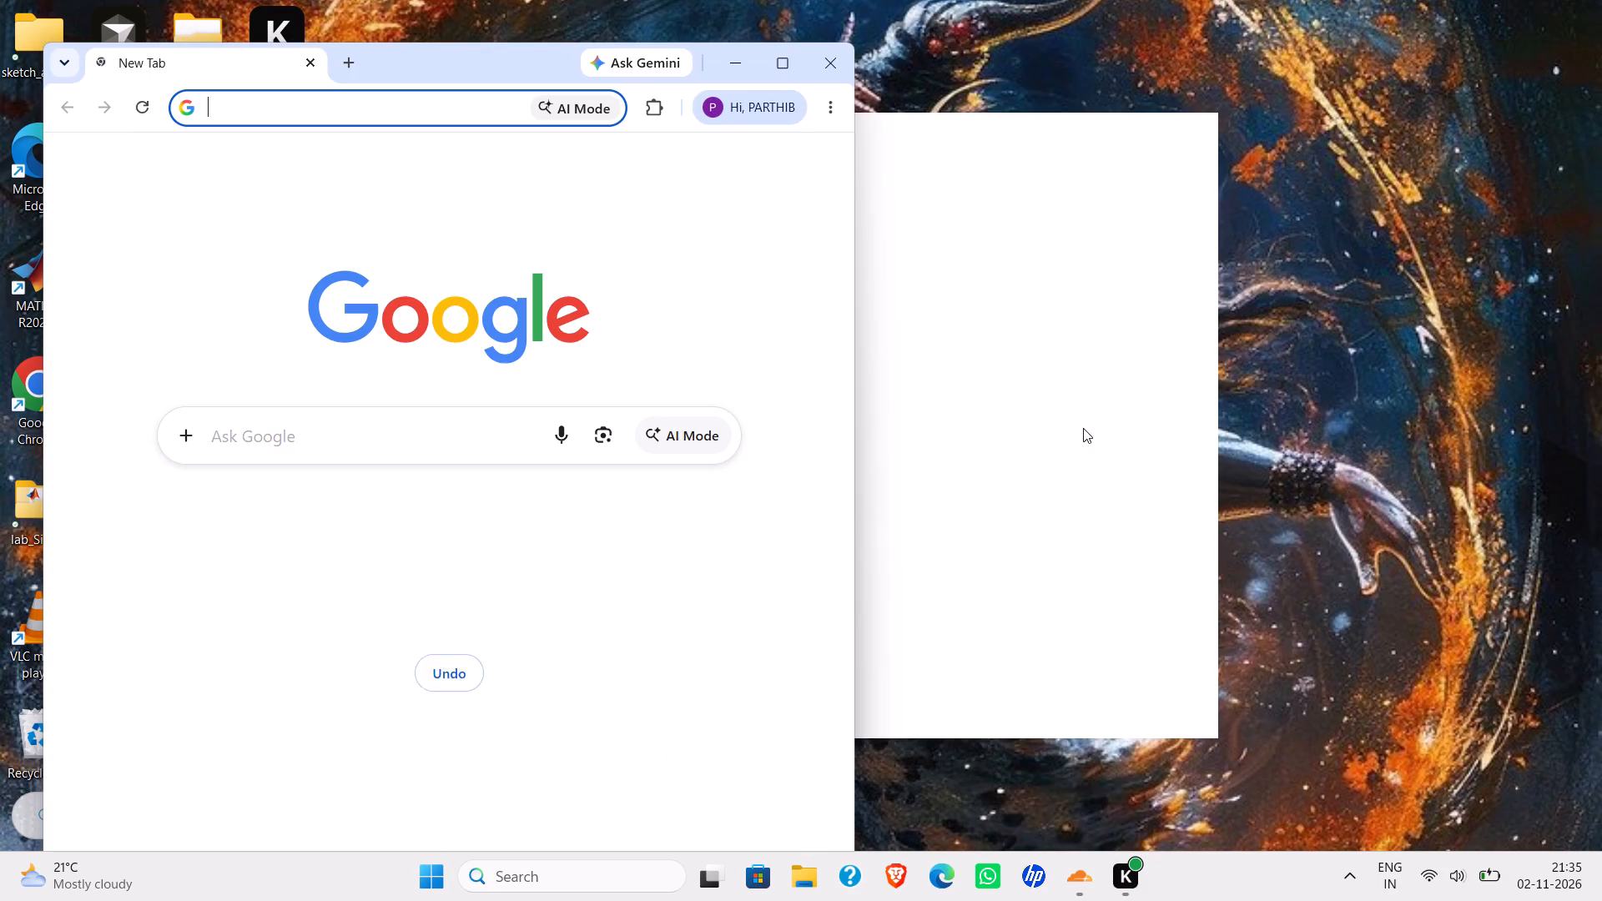
pyautogui.click(782, 63)
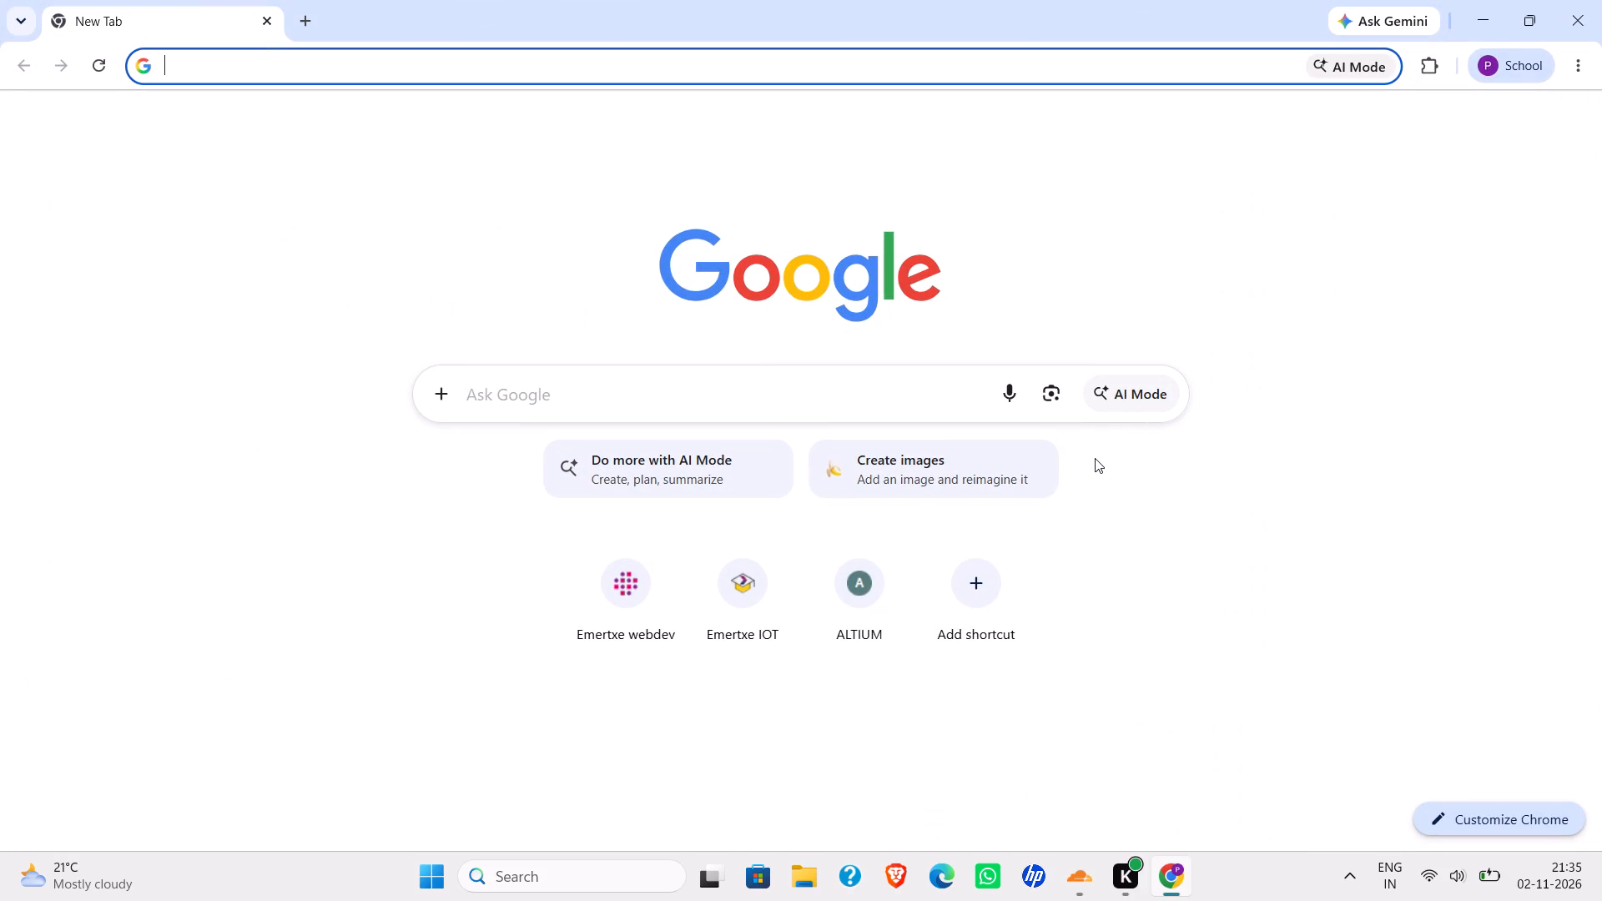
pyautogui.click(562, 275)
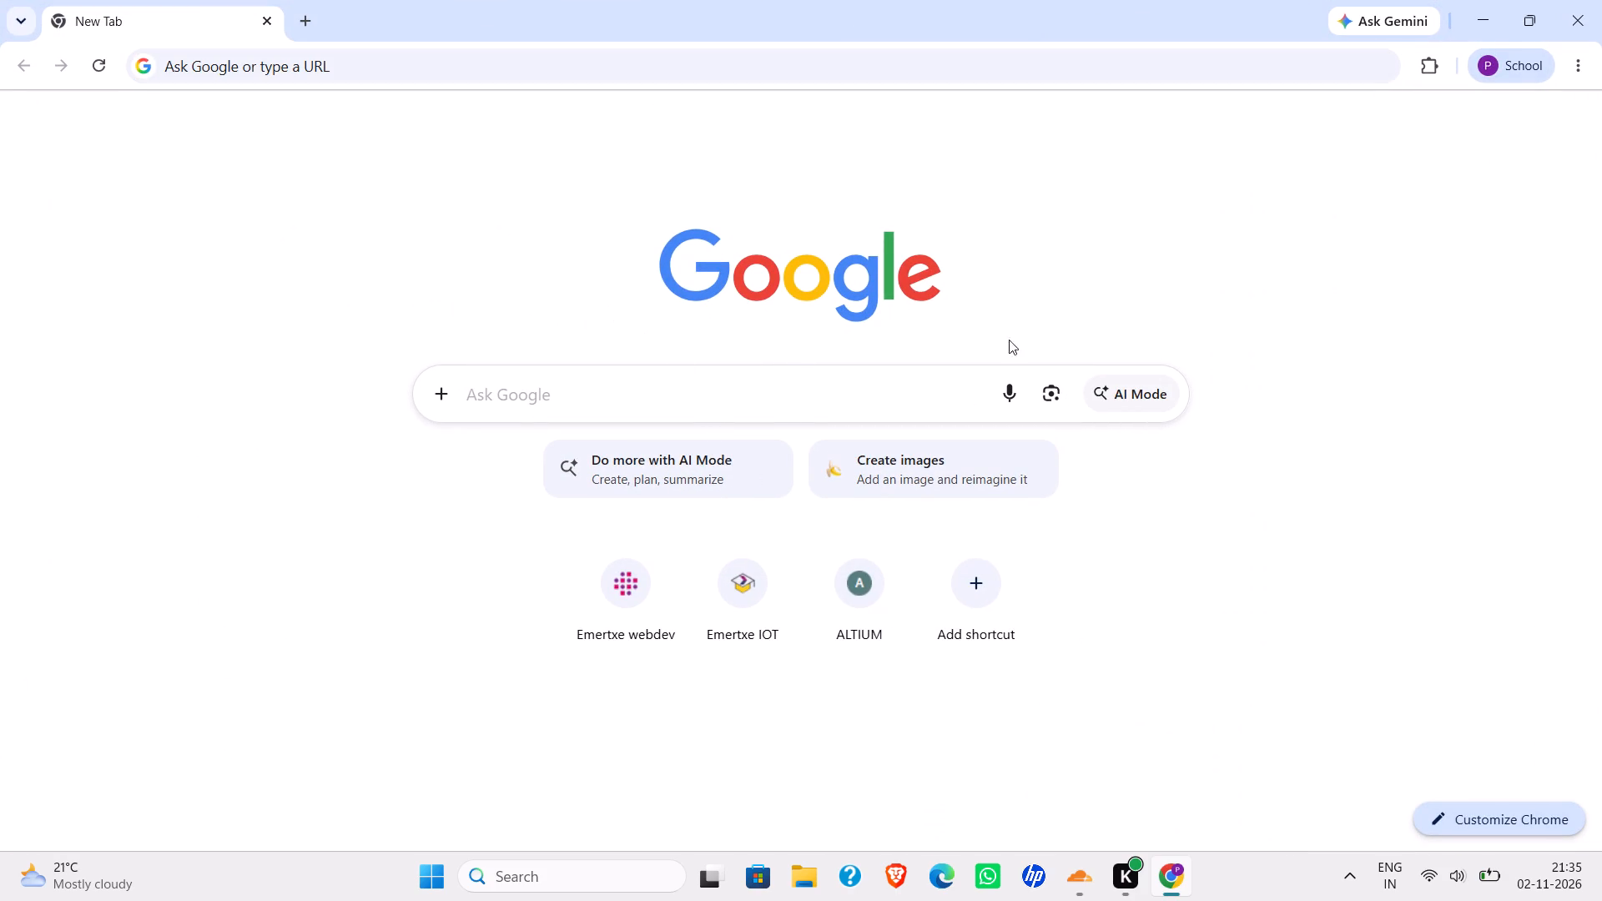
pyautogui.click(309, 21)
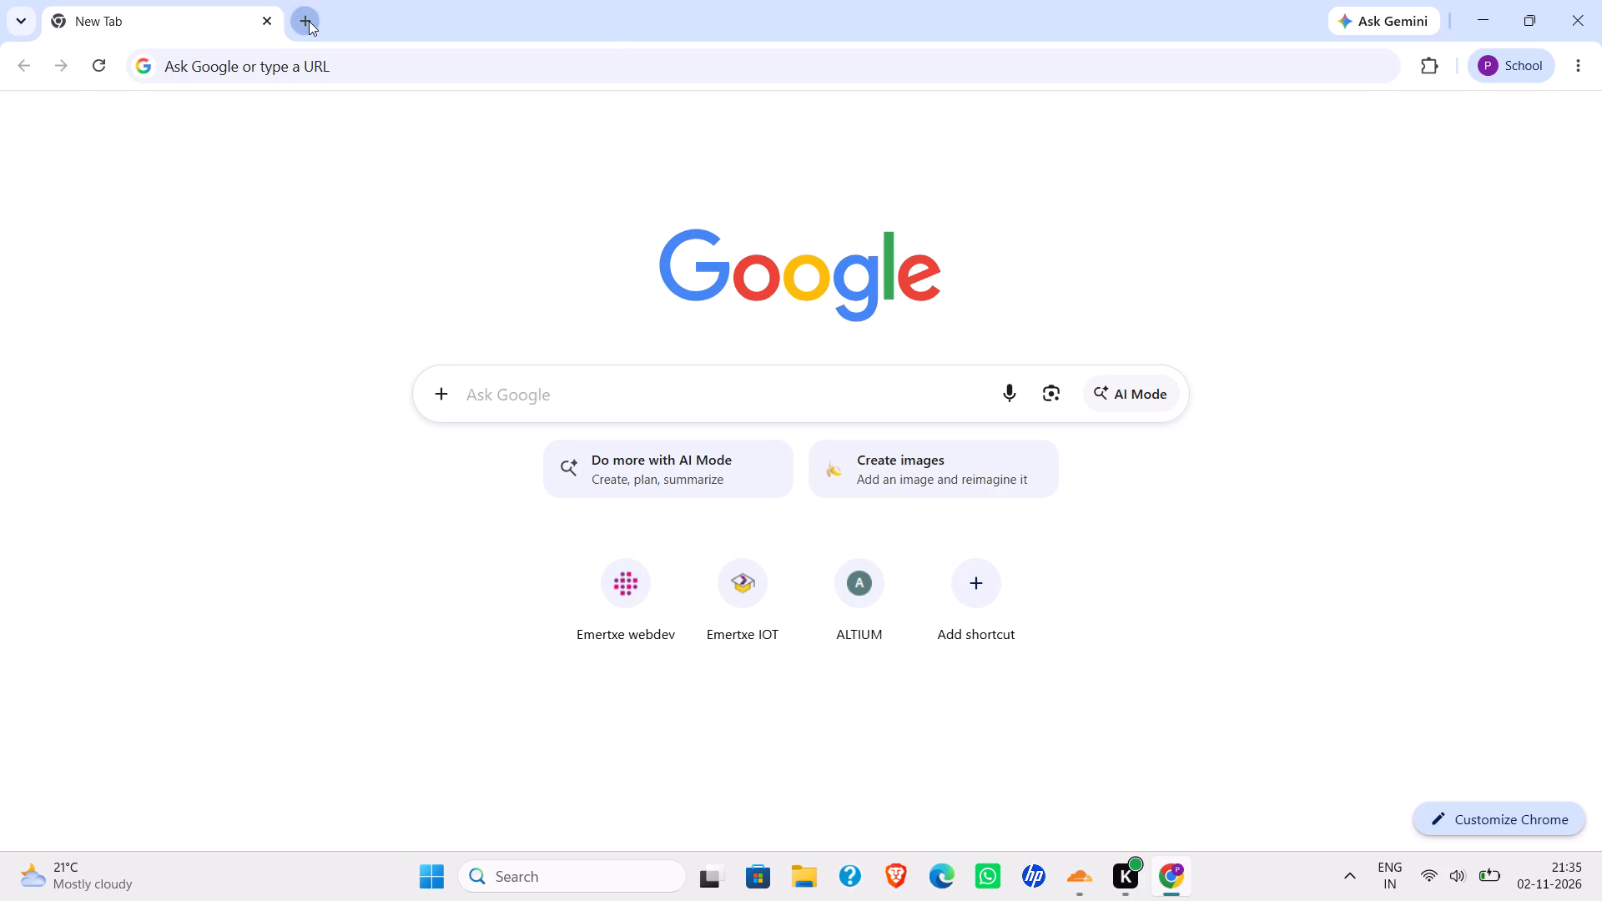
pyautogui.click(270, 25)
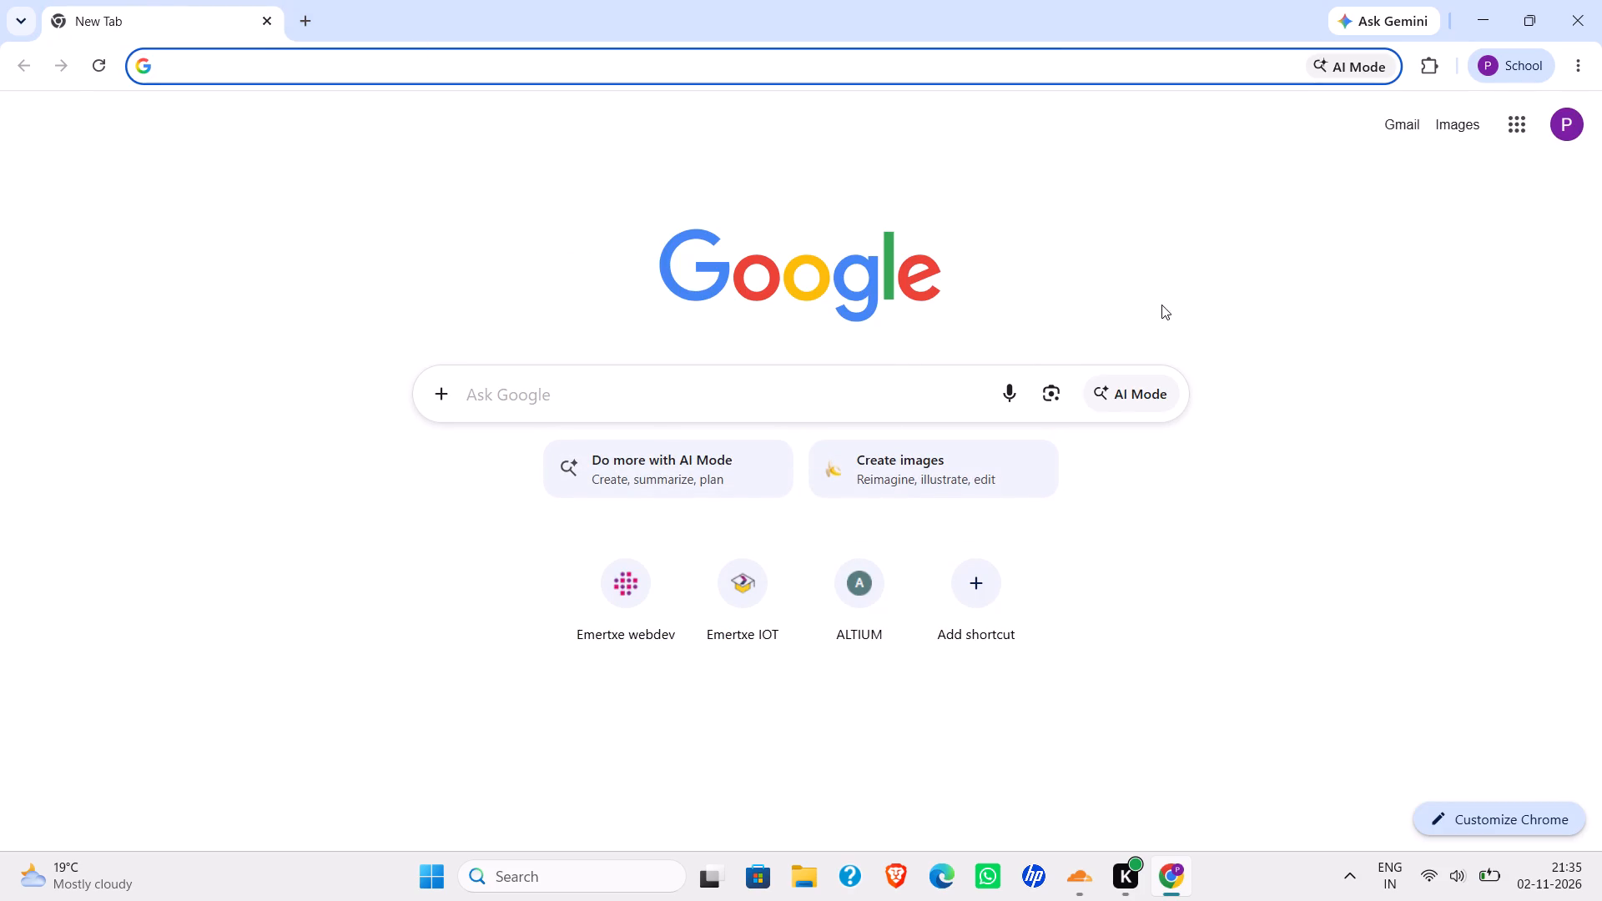
# Dismiss the Google Ads promotion in the Google apps list and open Google Sheets.
pyautogui.click(1522, 127)
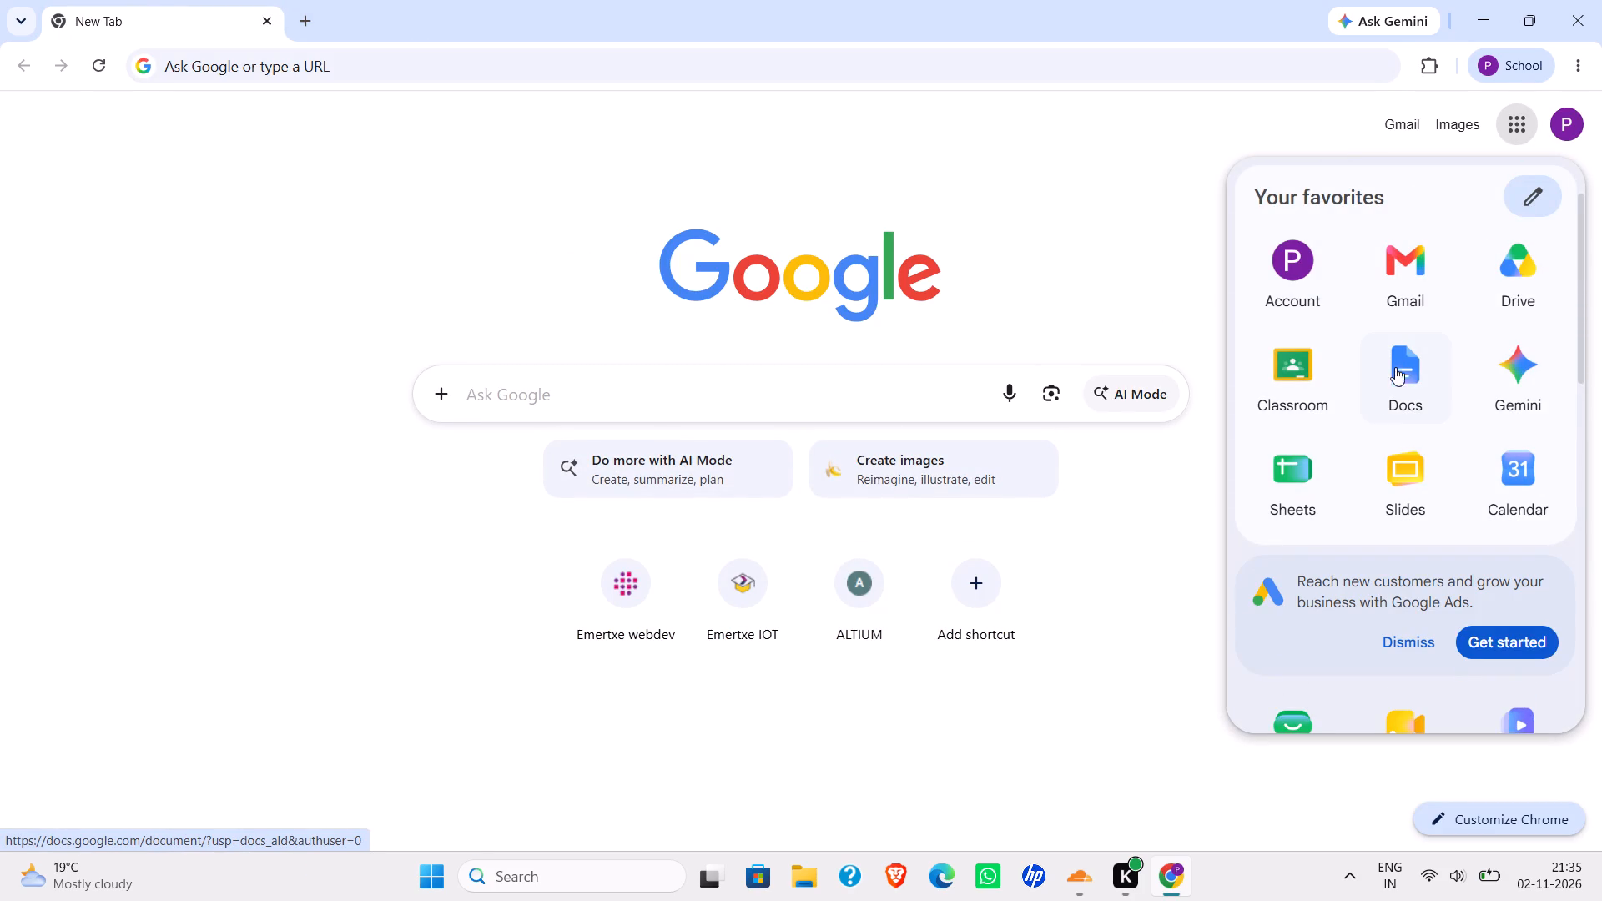
pyautogui.scroll(-2, 1383, 393)
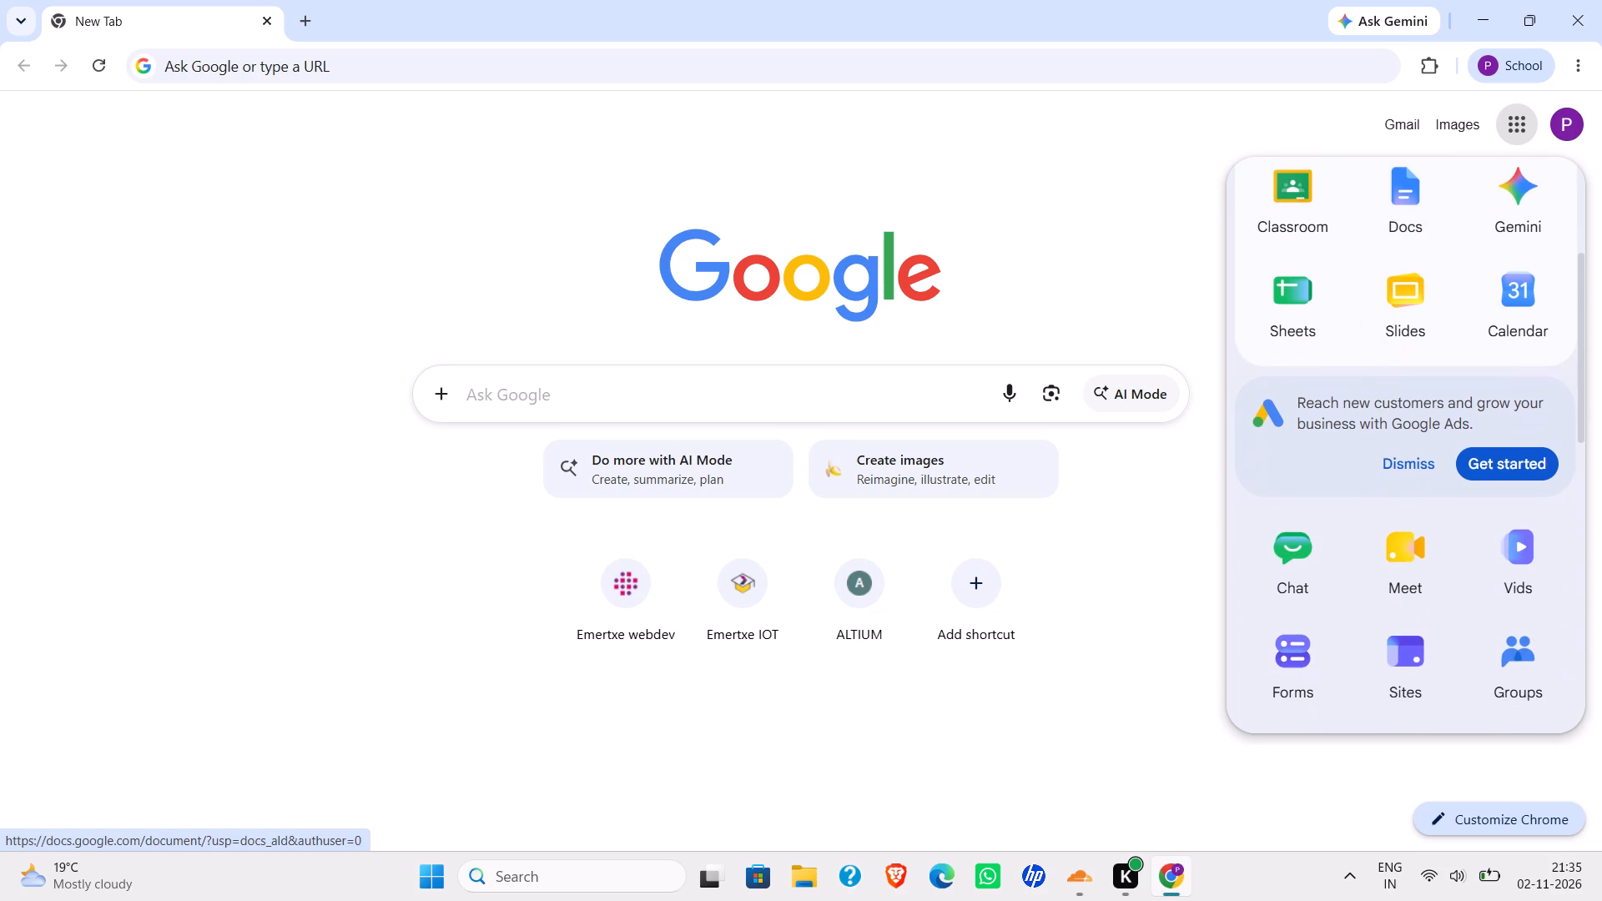
pyautogui.click(1411, 464)
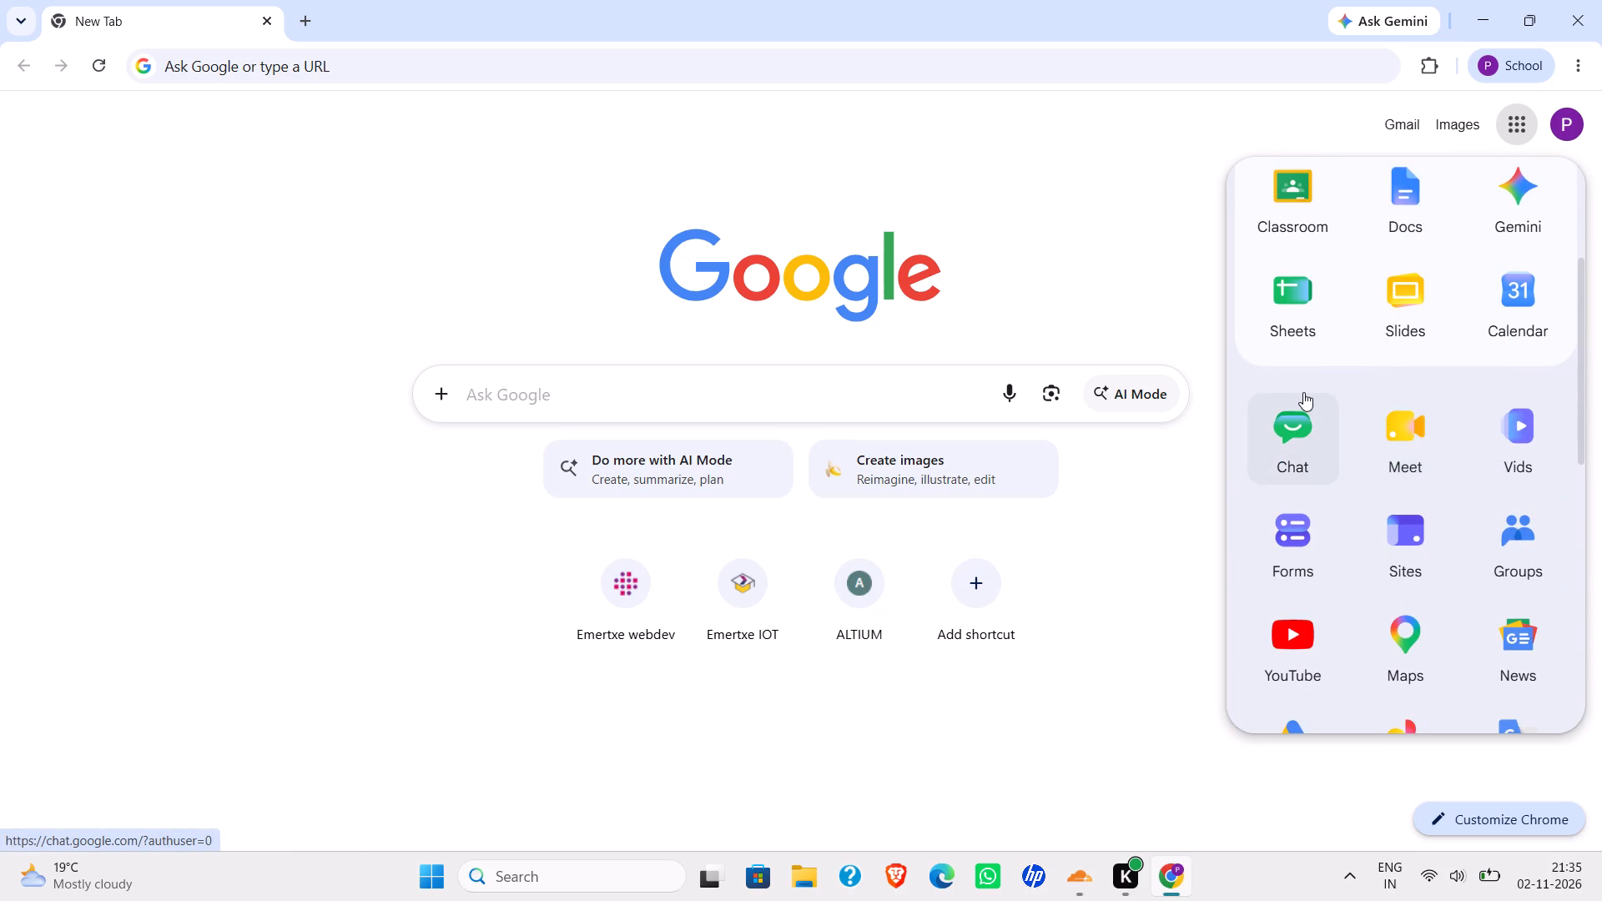
pyautogui.scroll(3, 1303, 392)
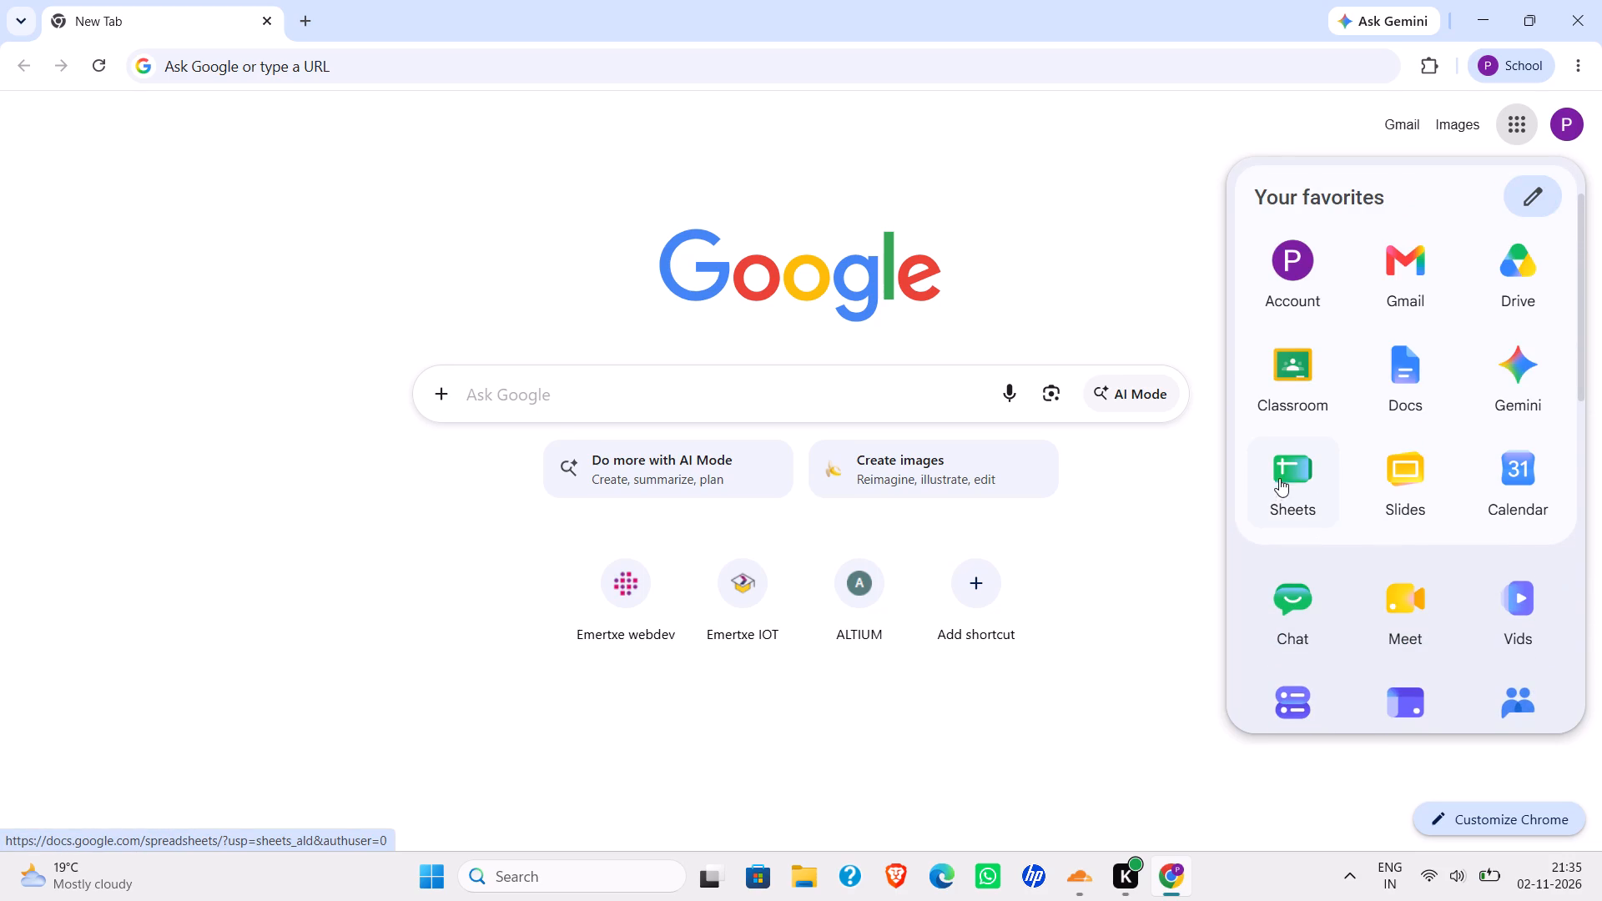
pyautogui.click(1287, 467)
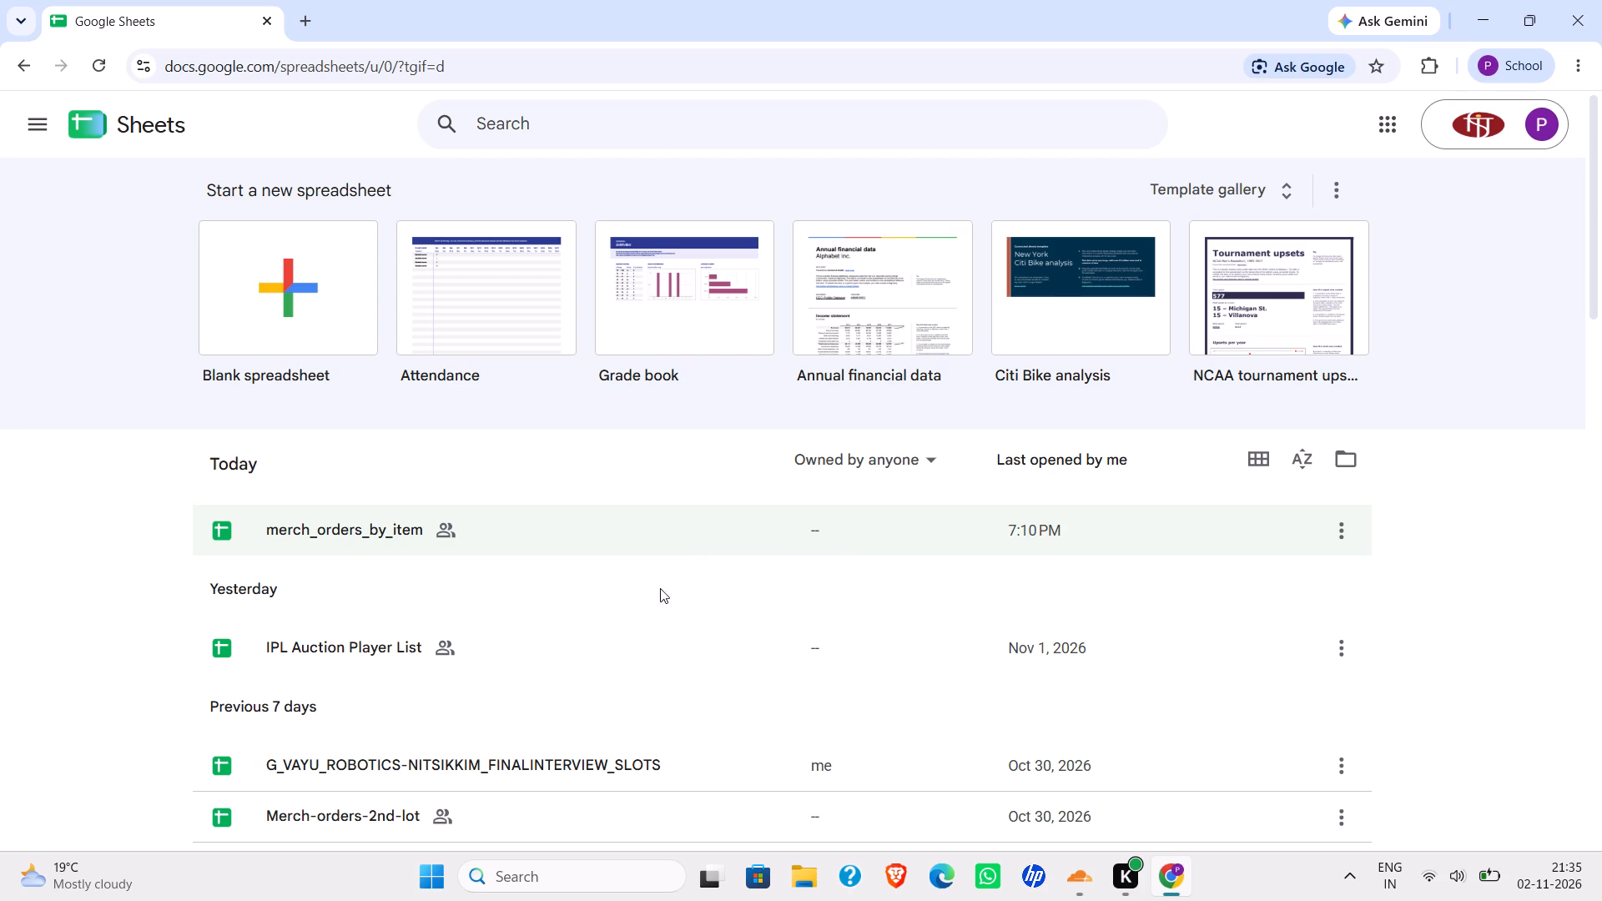
# Look through the recent spreadsheets from today back to the previous 30 days for the needed files.
pyautogui.scroll(-2, 608, 715)
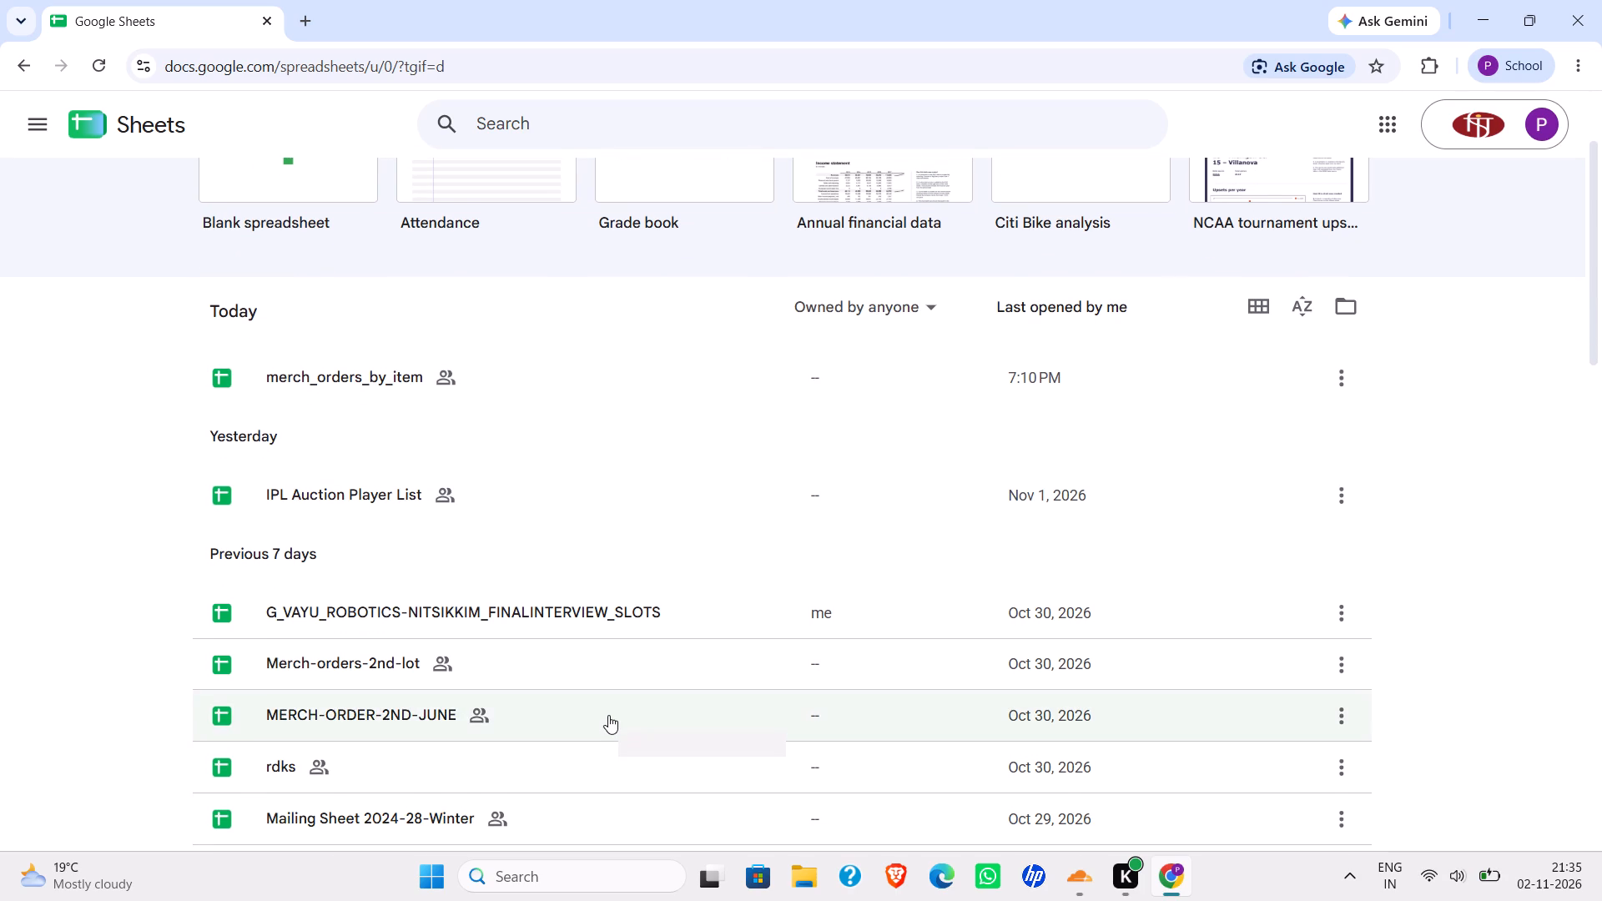
pyautogui.scroll(-4, 608, 715)
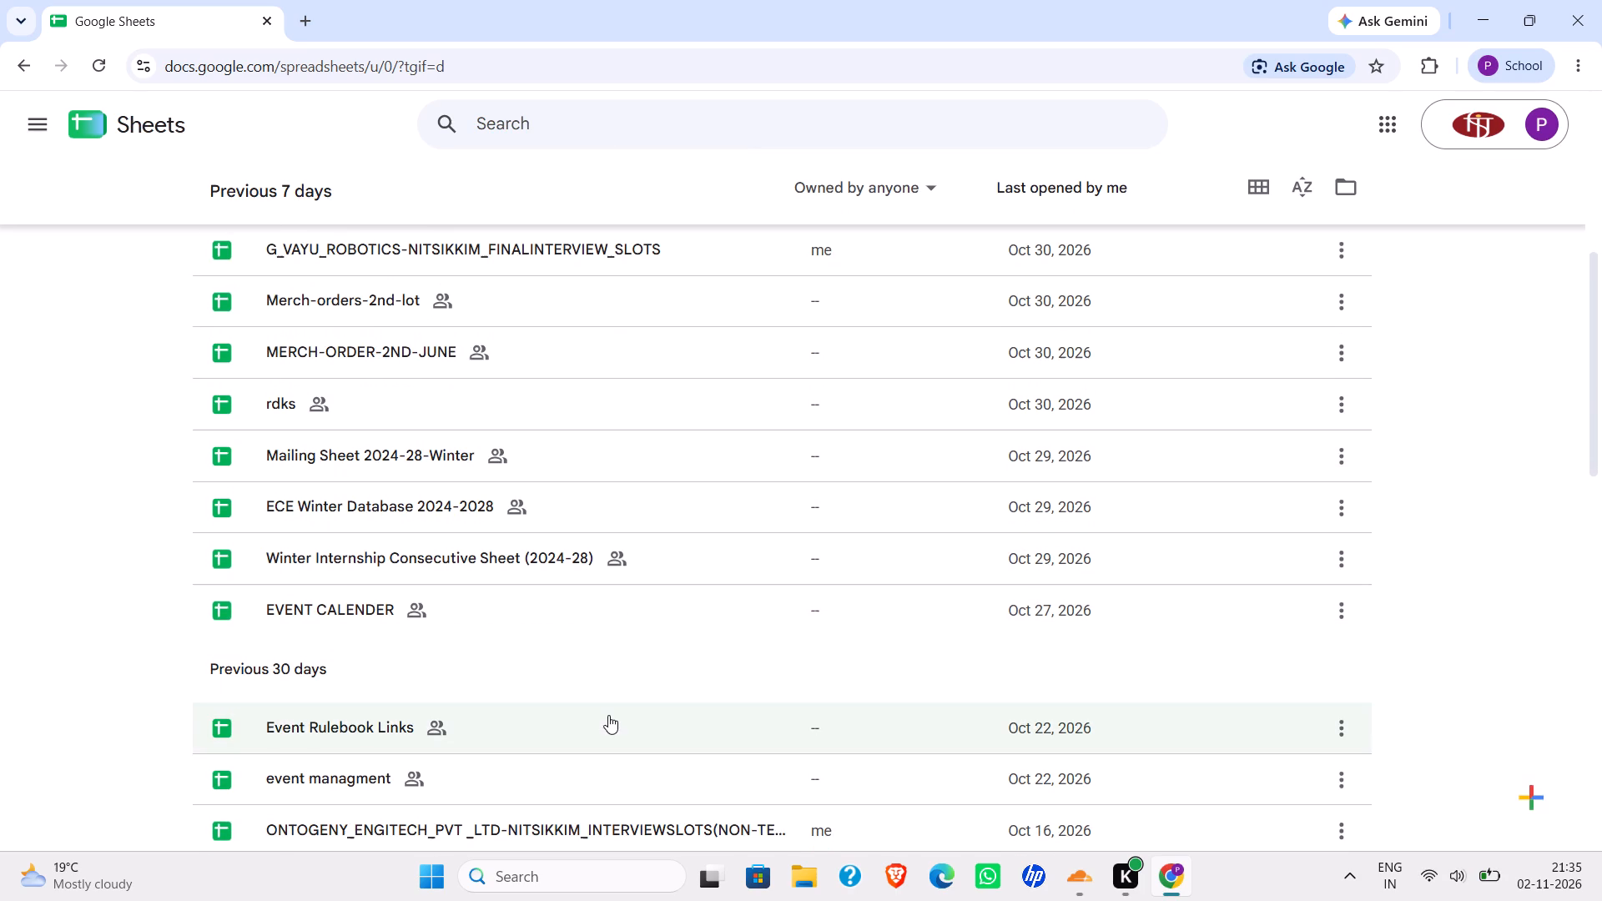
pyautogui.scroll(3, 602, 659)
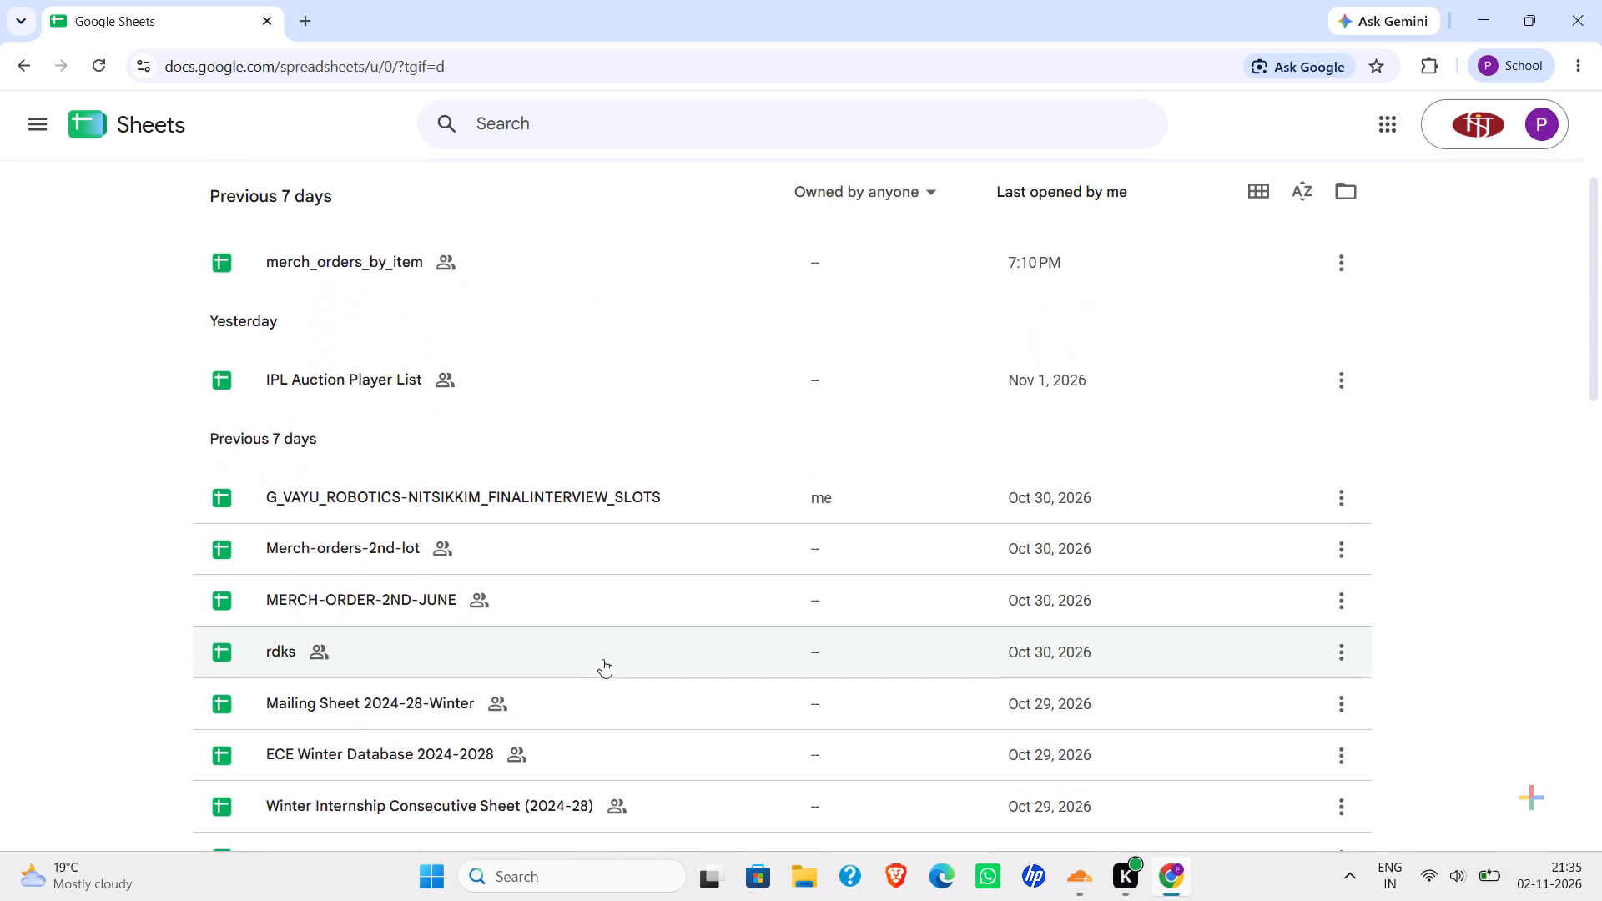
pyautogui.scroll(2, 597, 369)
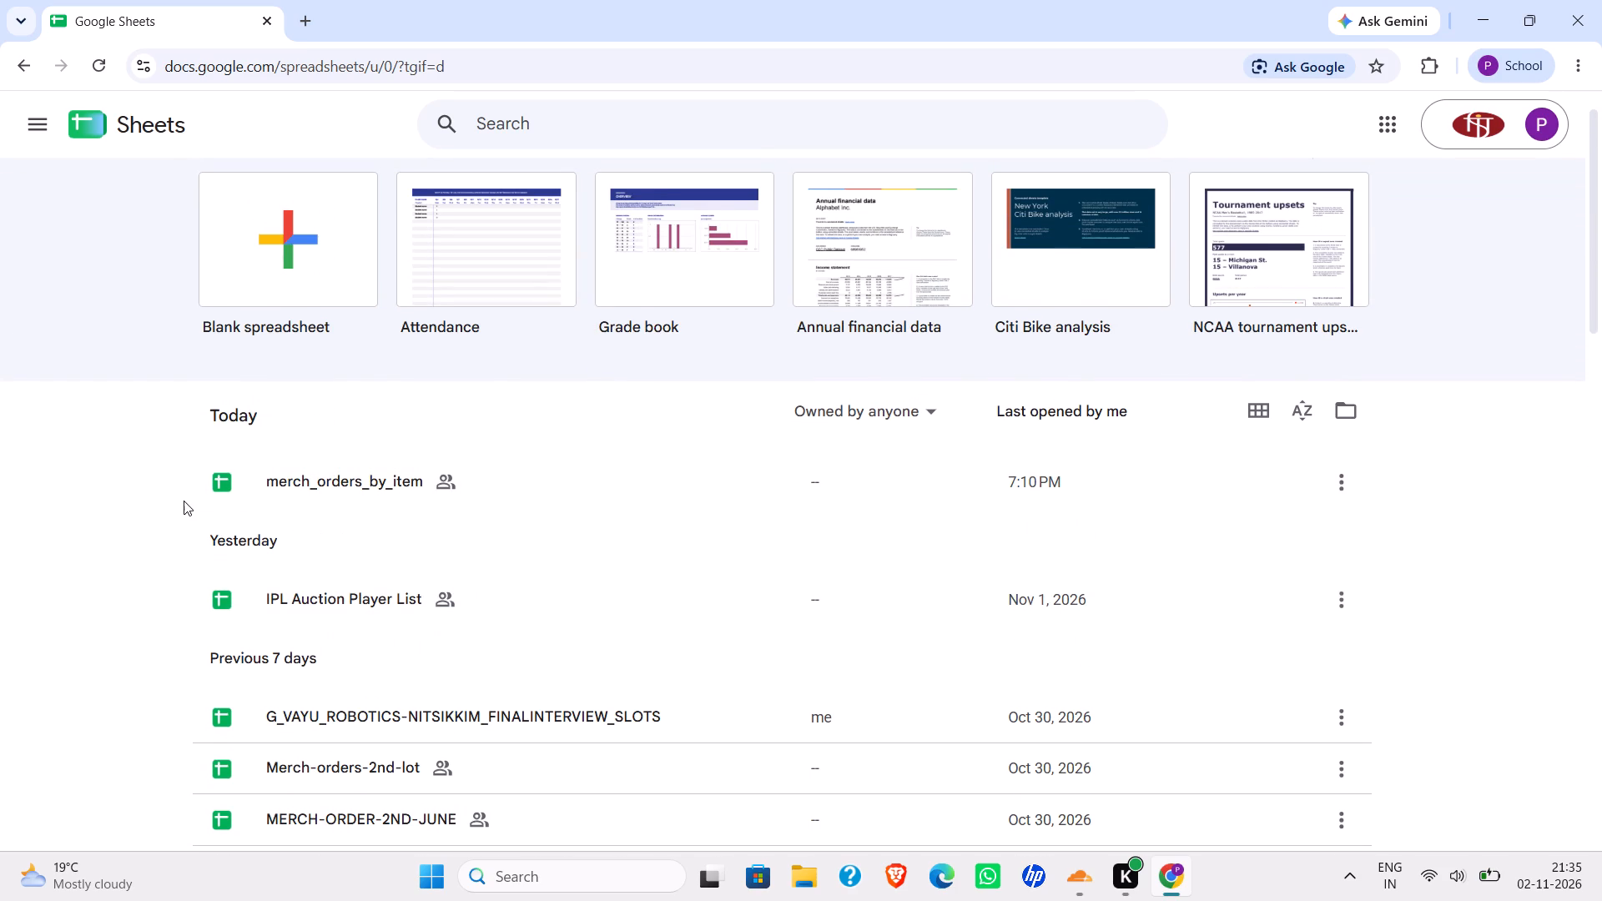
pyautogui.scroll(-4, 218, 640)
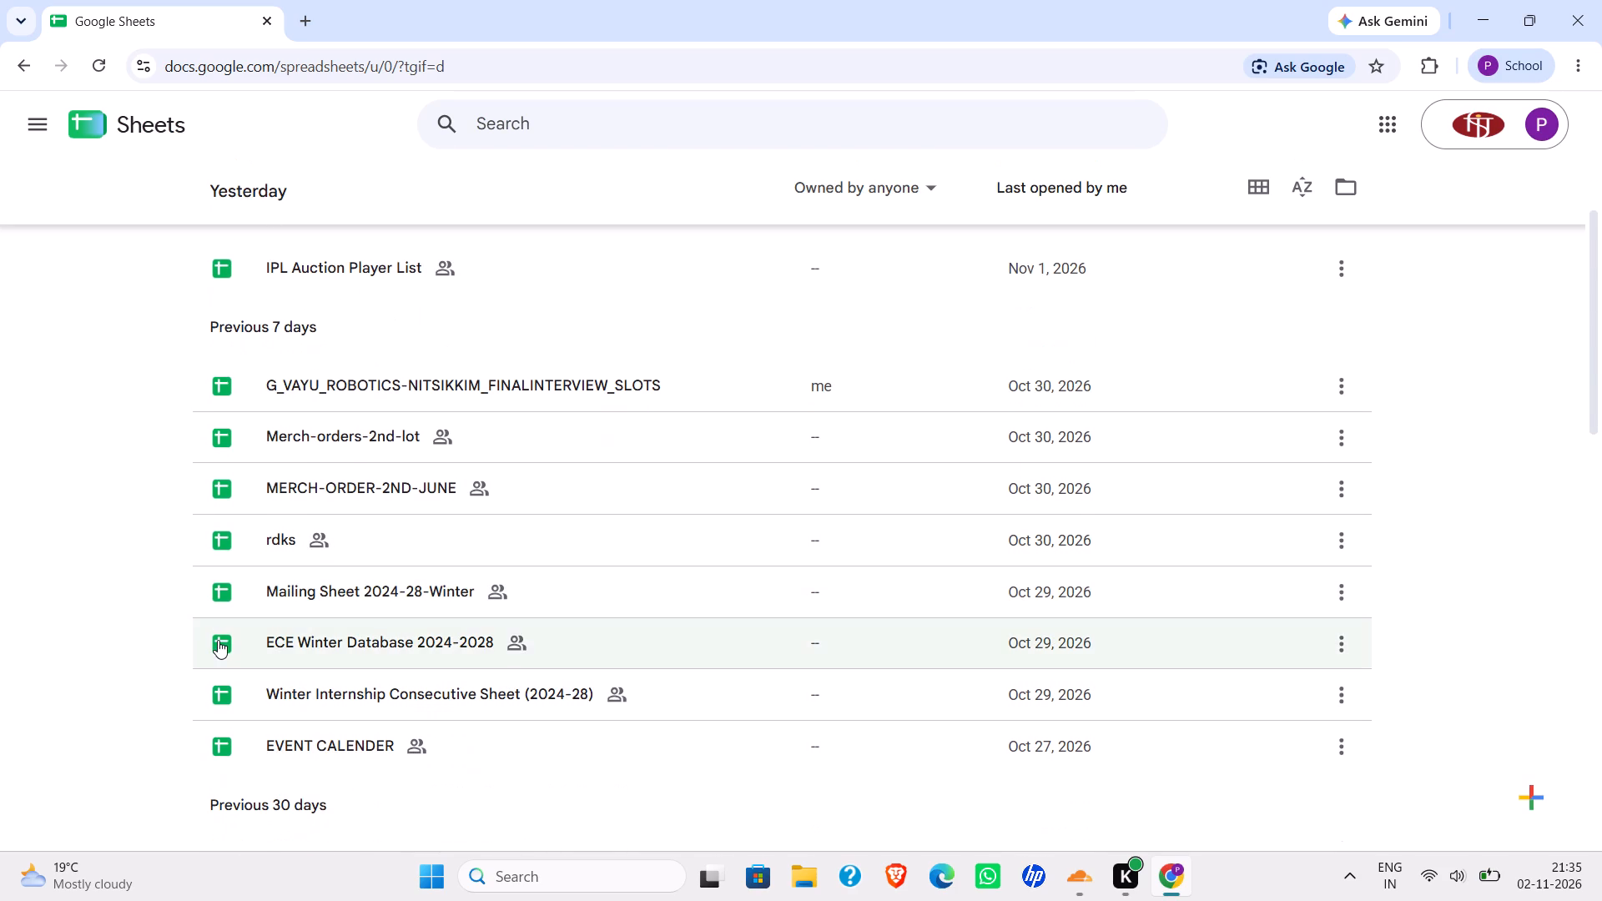
pyautogui.scroll(-2, 217, 599)
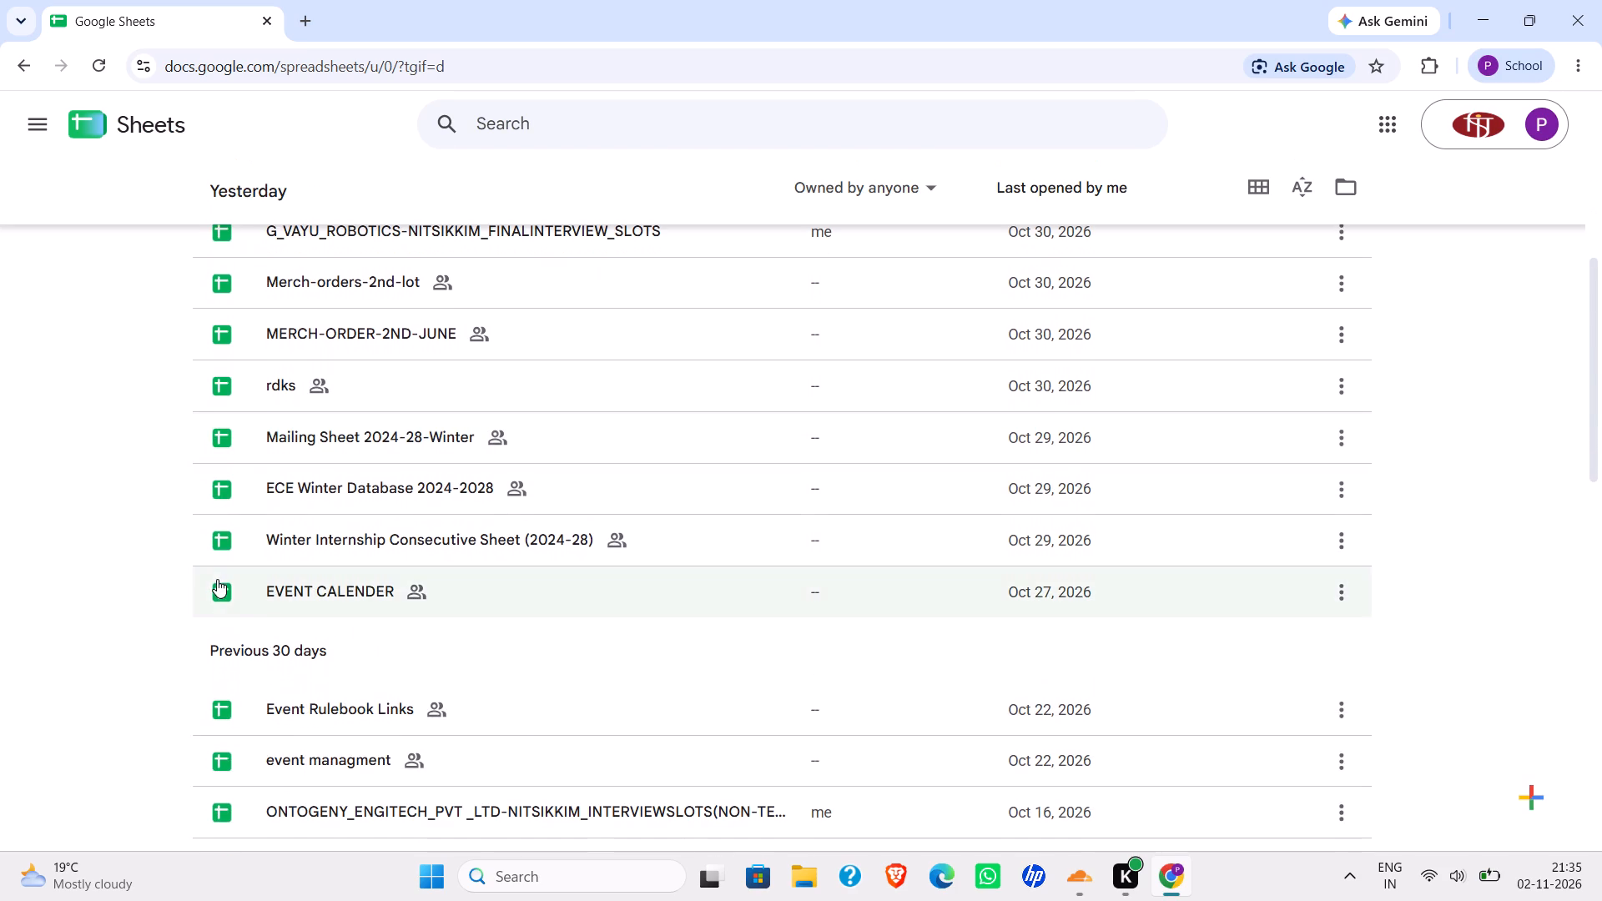
pyautogui.hscroll(1, 444, 656)
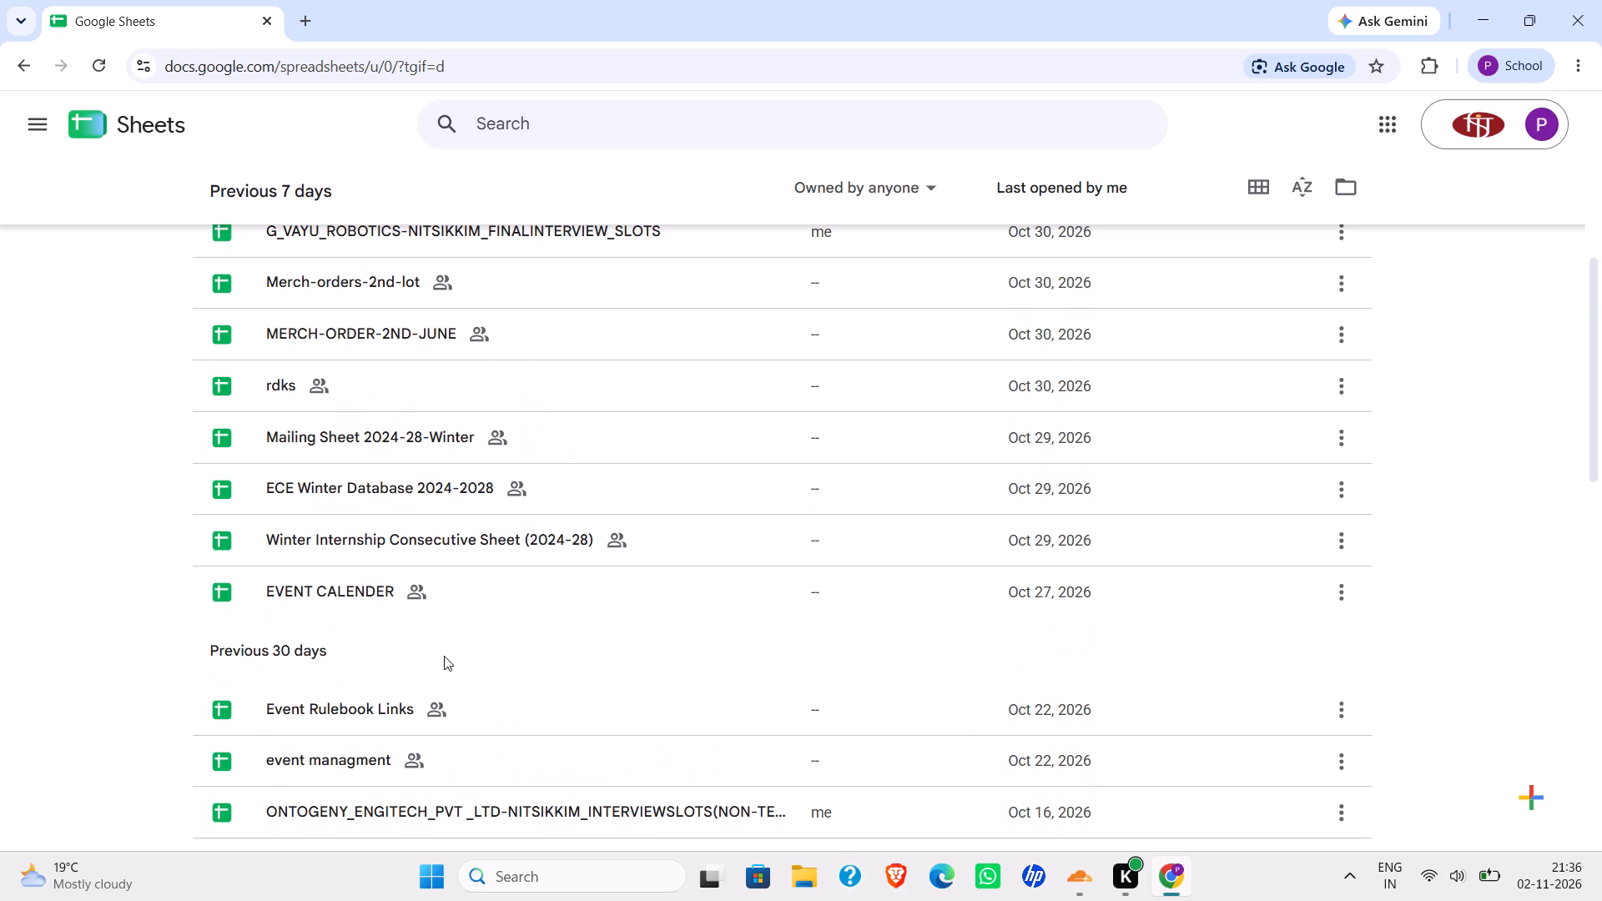
pyautogui.scroll(2, 554, 557)
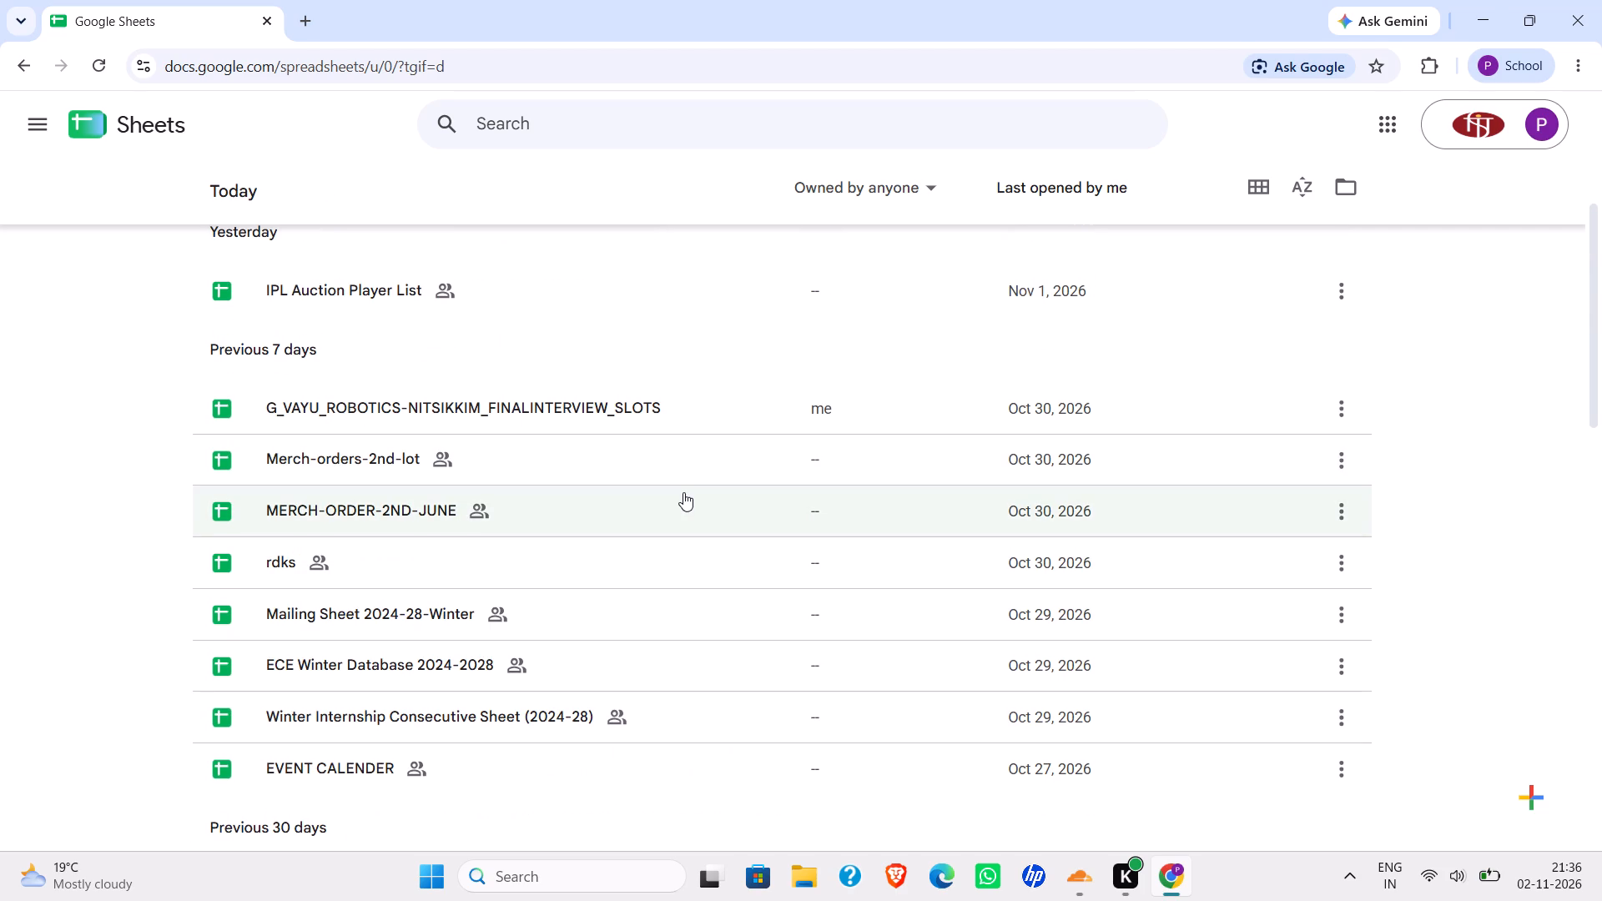
pyautogui.scroll(-3, 660, 703)
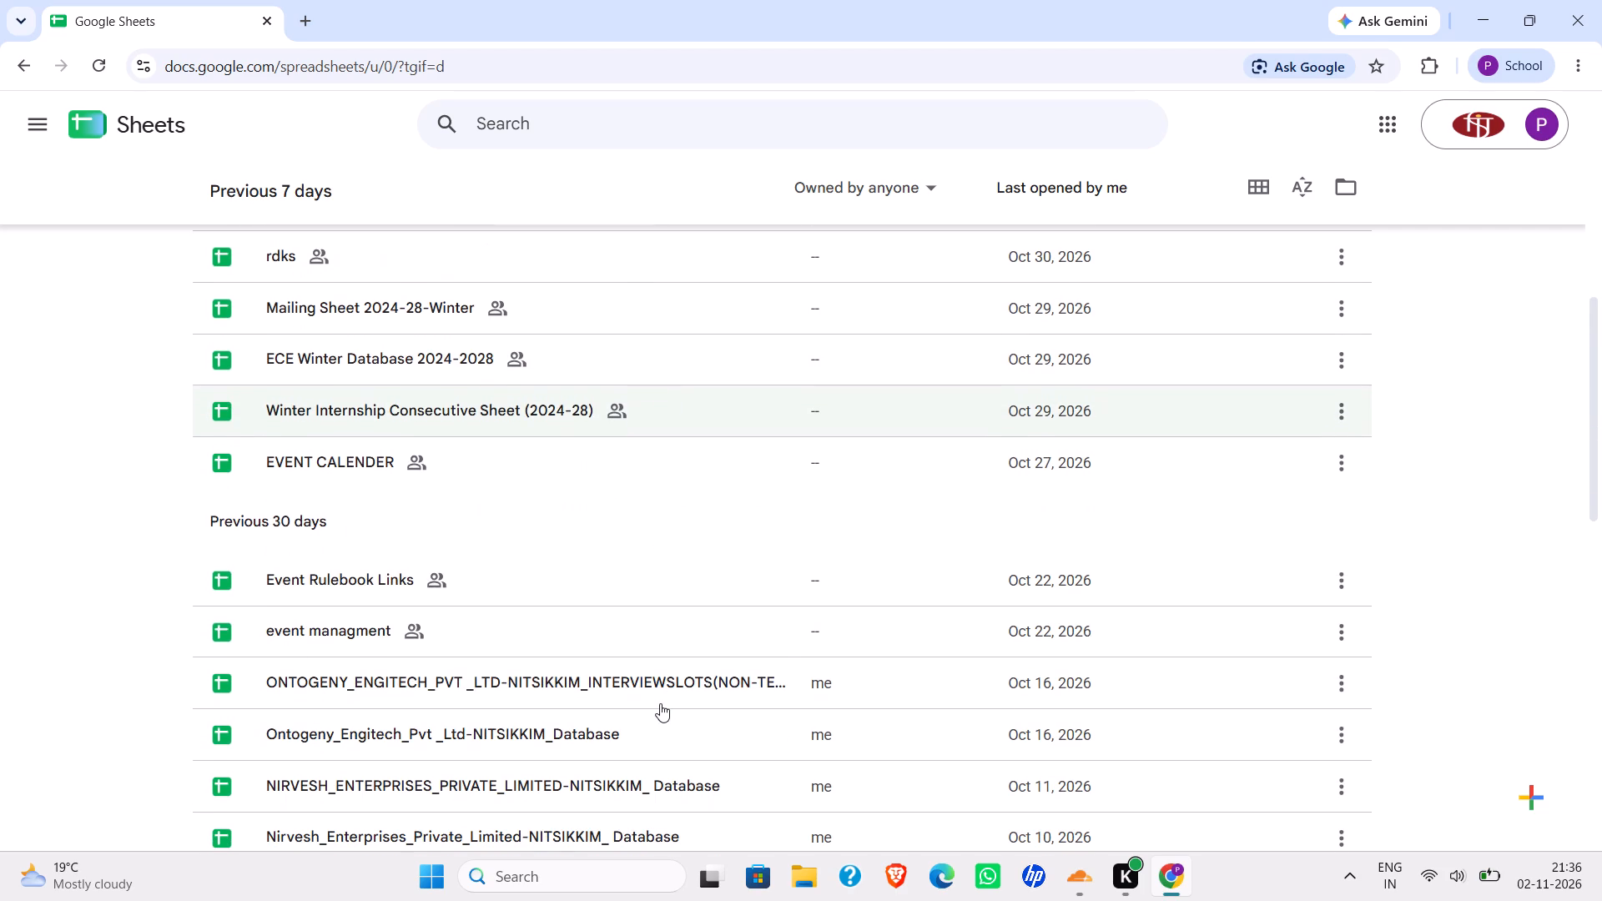
pyautogui.scroll(1, 609, 432)
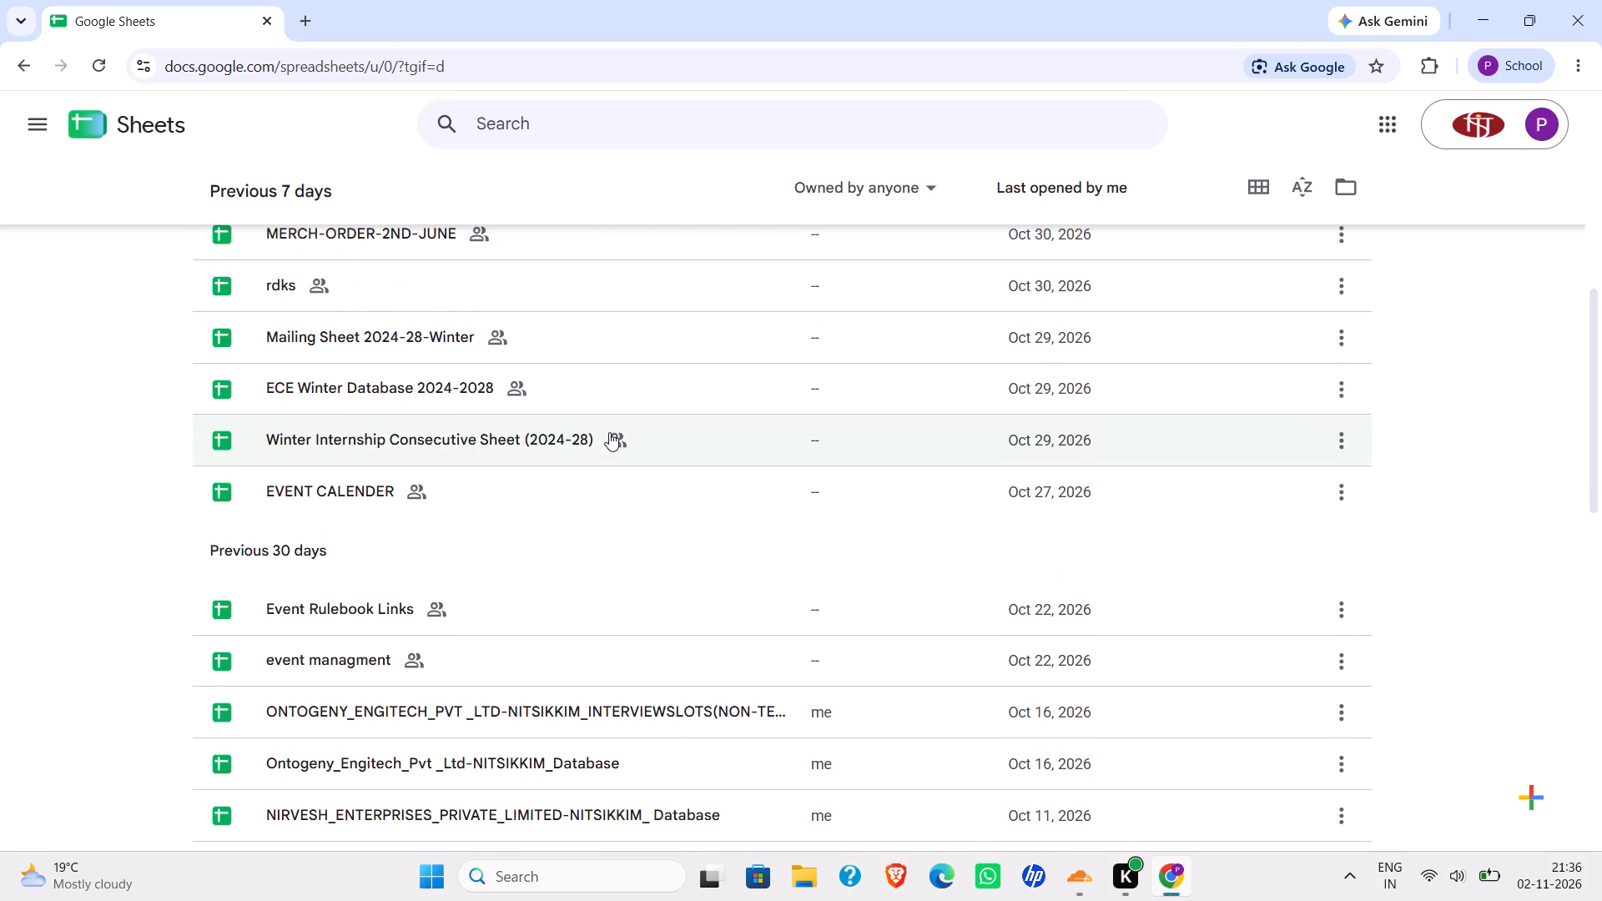
pyautogui.scroll(1, 609, 432)
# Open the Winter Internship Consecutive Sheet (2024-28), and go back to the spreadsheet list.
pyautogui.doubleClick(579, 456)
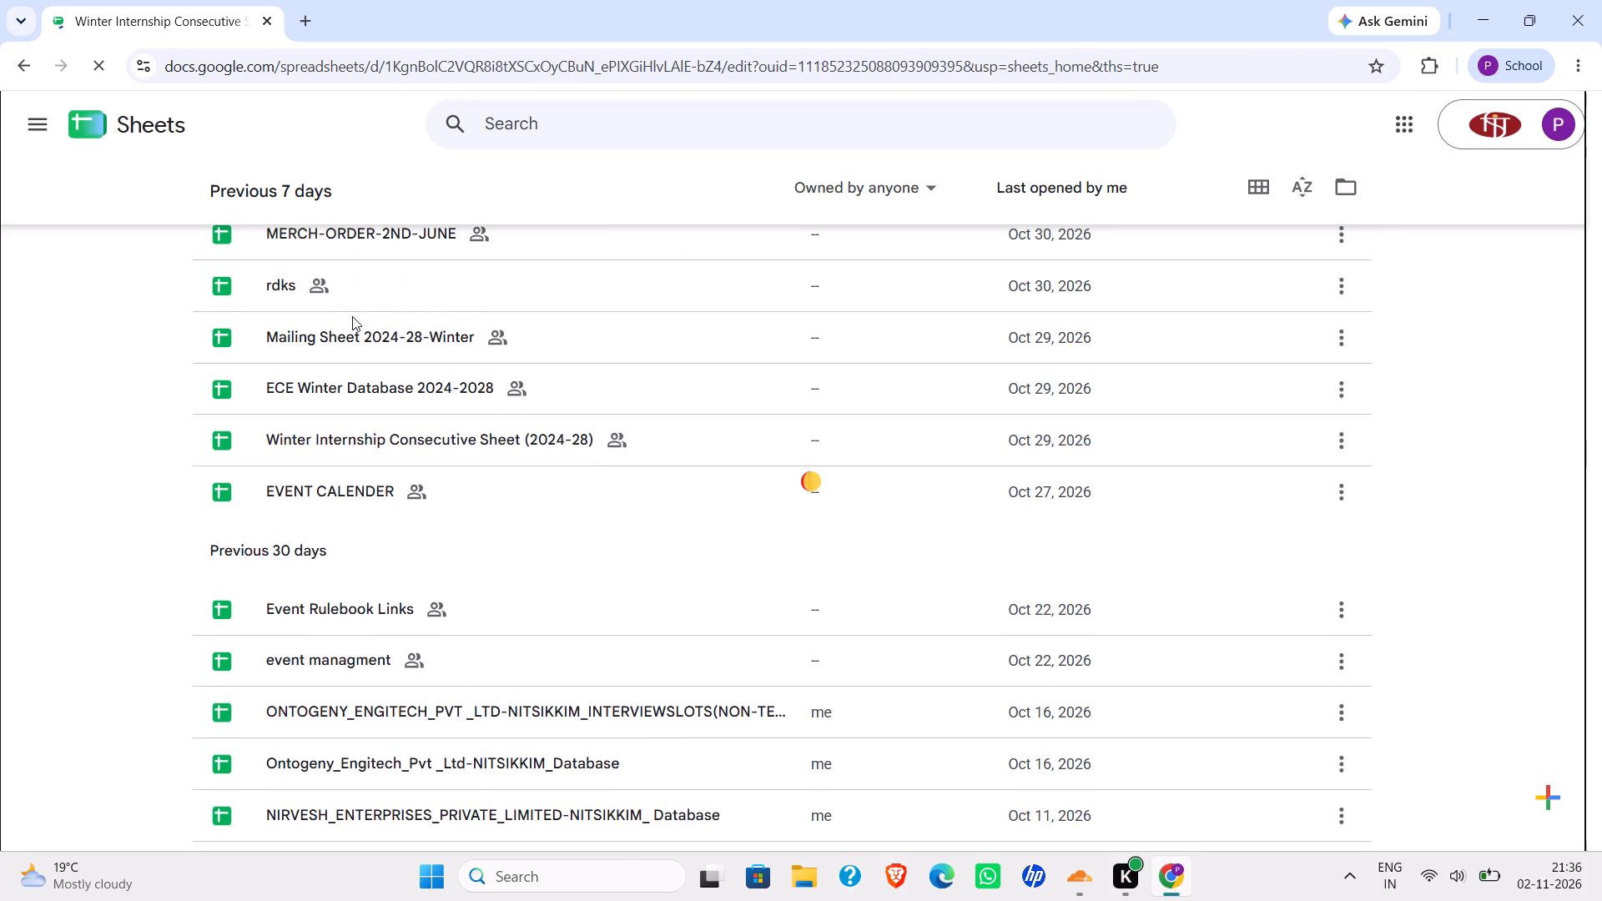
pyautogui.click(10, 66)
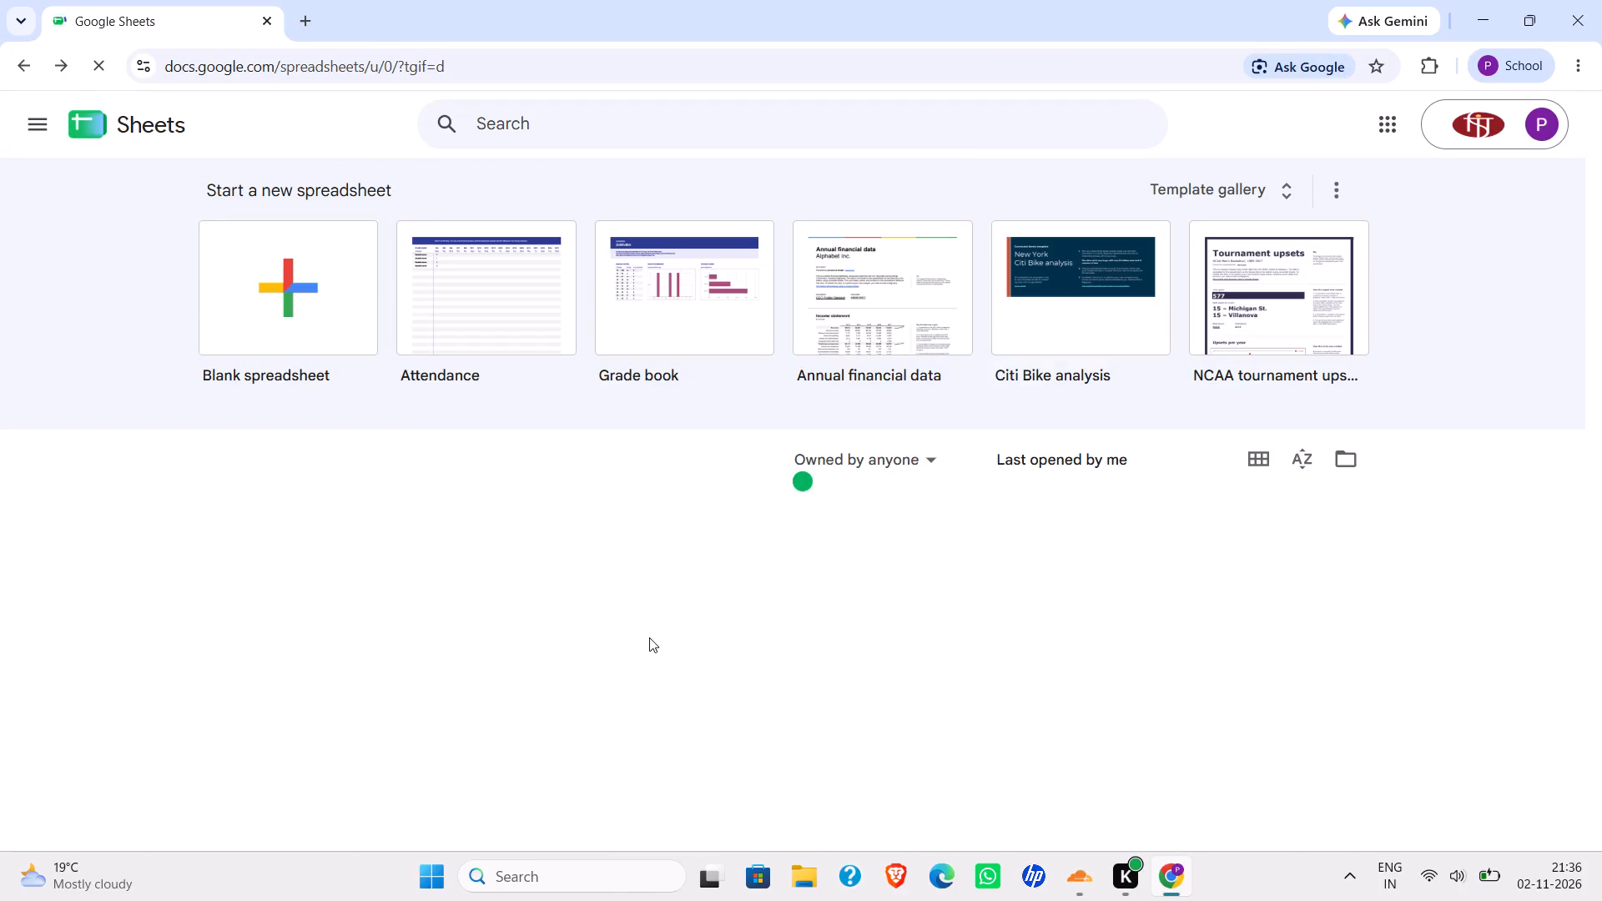
# Move the spreadsheet G_VAYU_ROBOTICS-NITSIKKIM_FINALINTERVIEW_SLOTS to the trash.
pyautogui.scroll(-1, 595, 650)
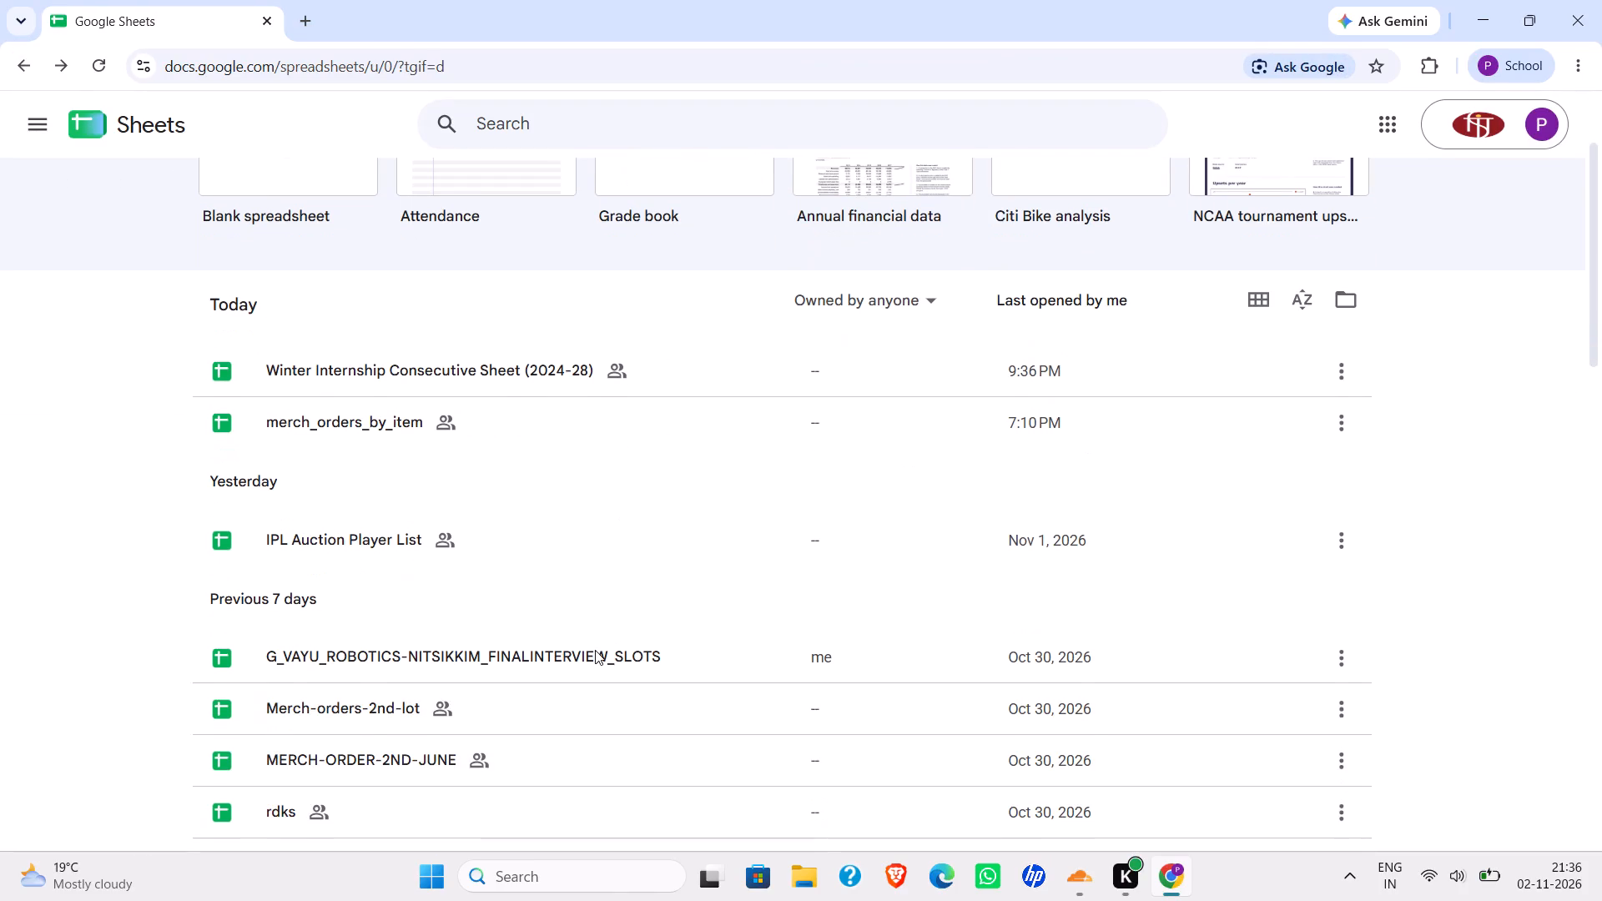
pyautogui.scroll(-1, 595, 650)
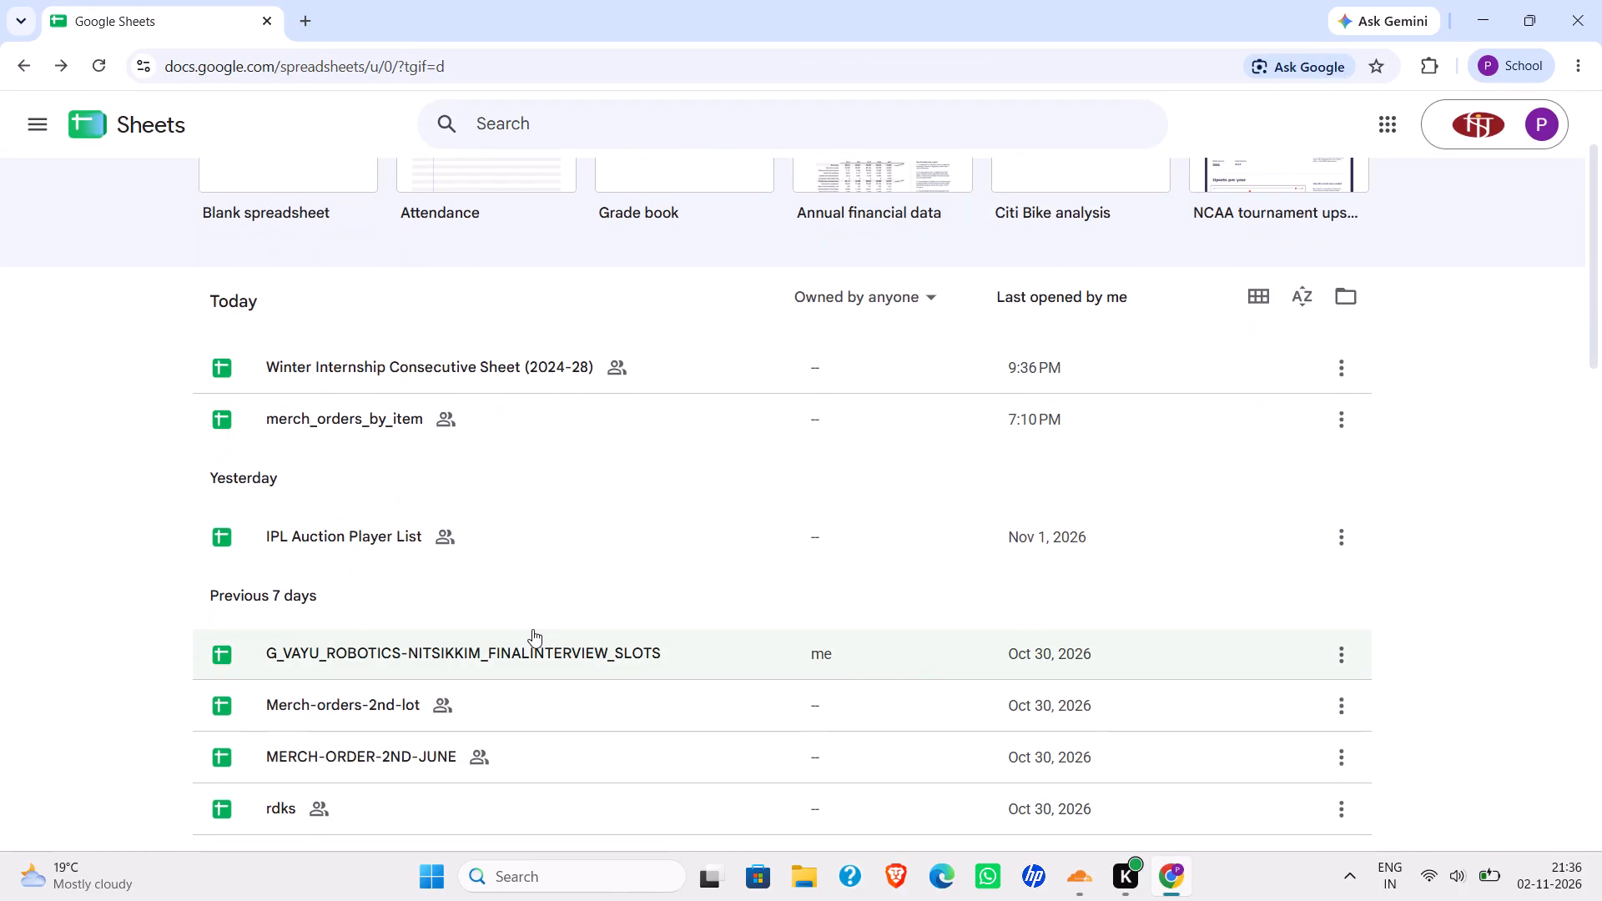
pyautogui.scroll(-1, 532, 629)
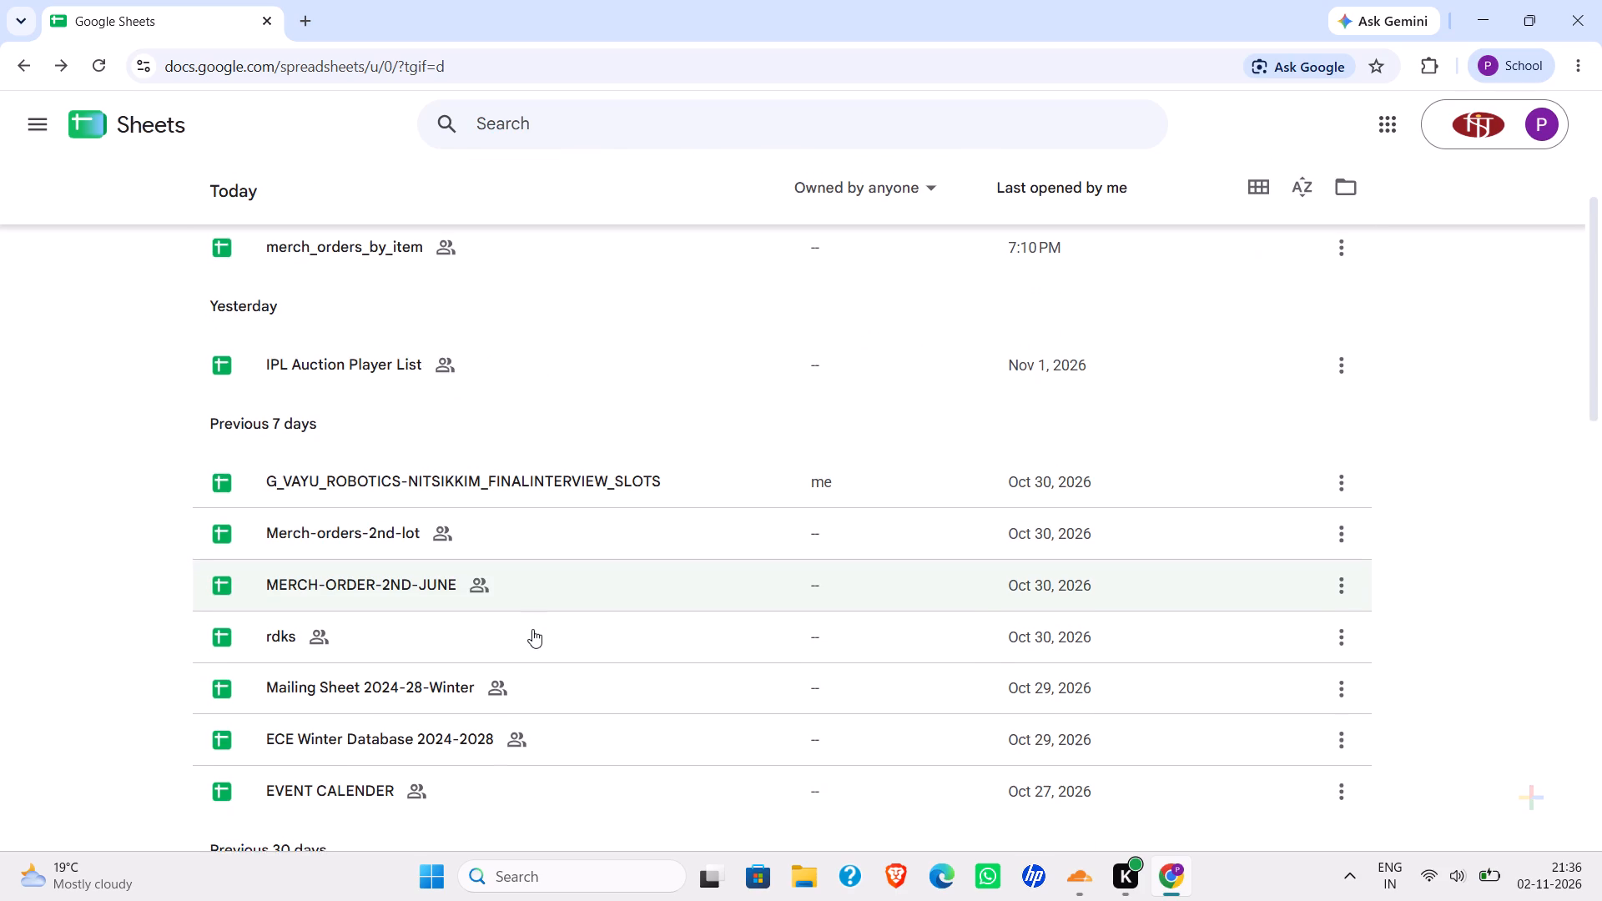
pyautogui.scroll(-1, 532, 629)
pyautogui.click(1348, 478)
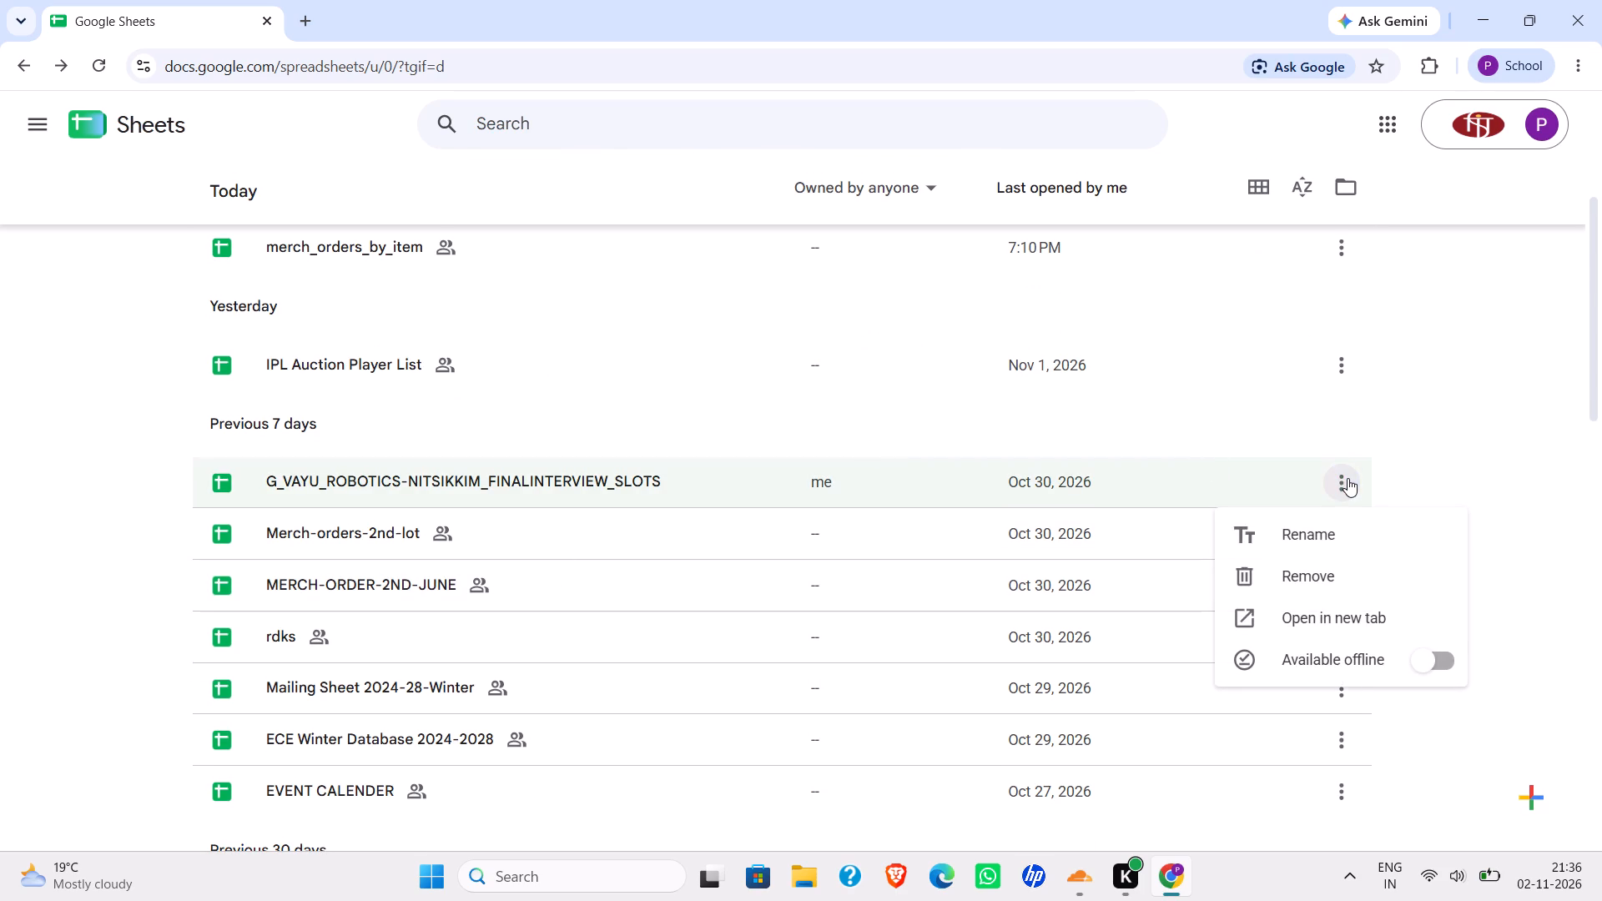
pyautogui.click(1295, 579)
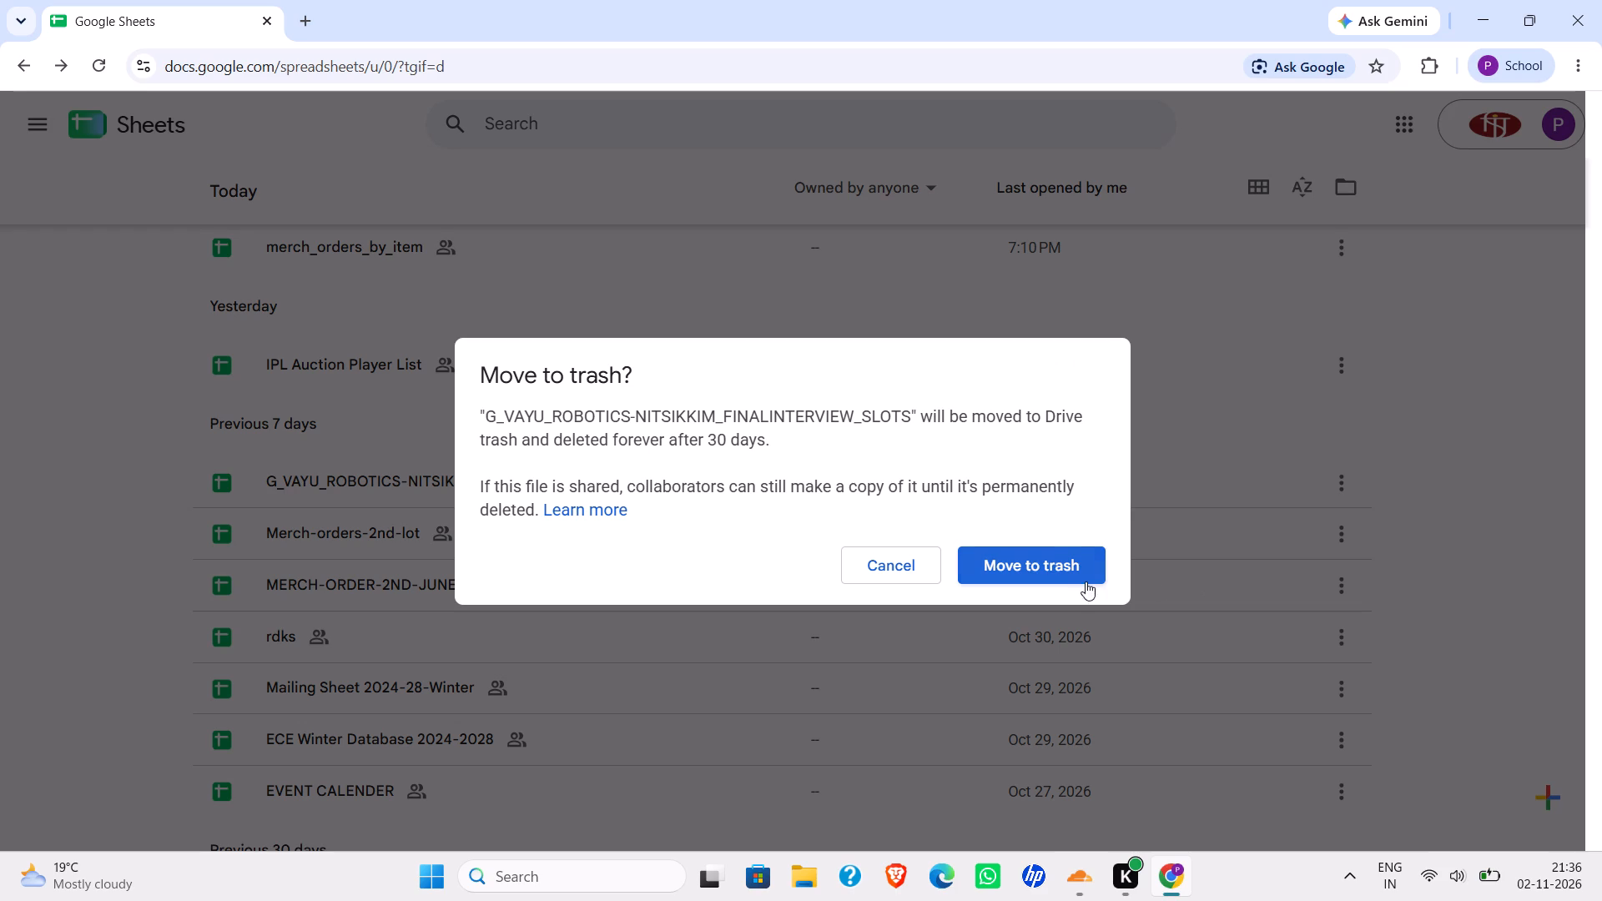
pyautogui.click(1066, 555)
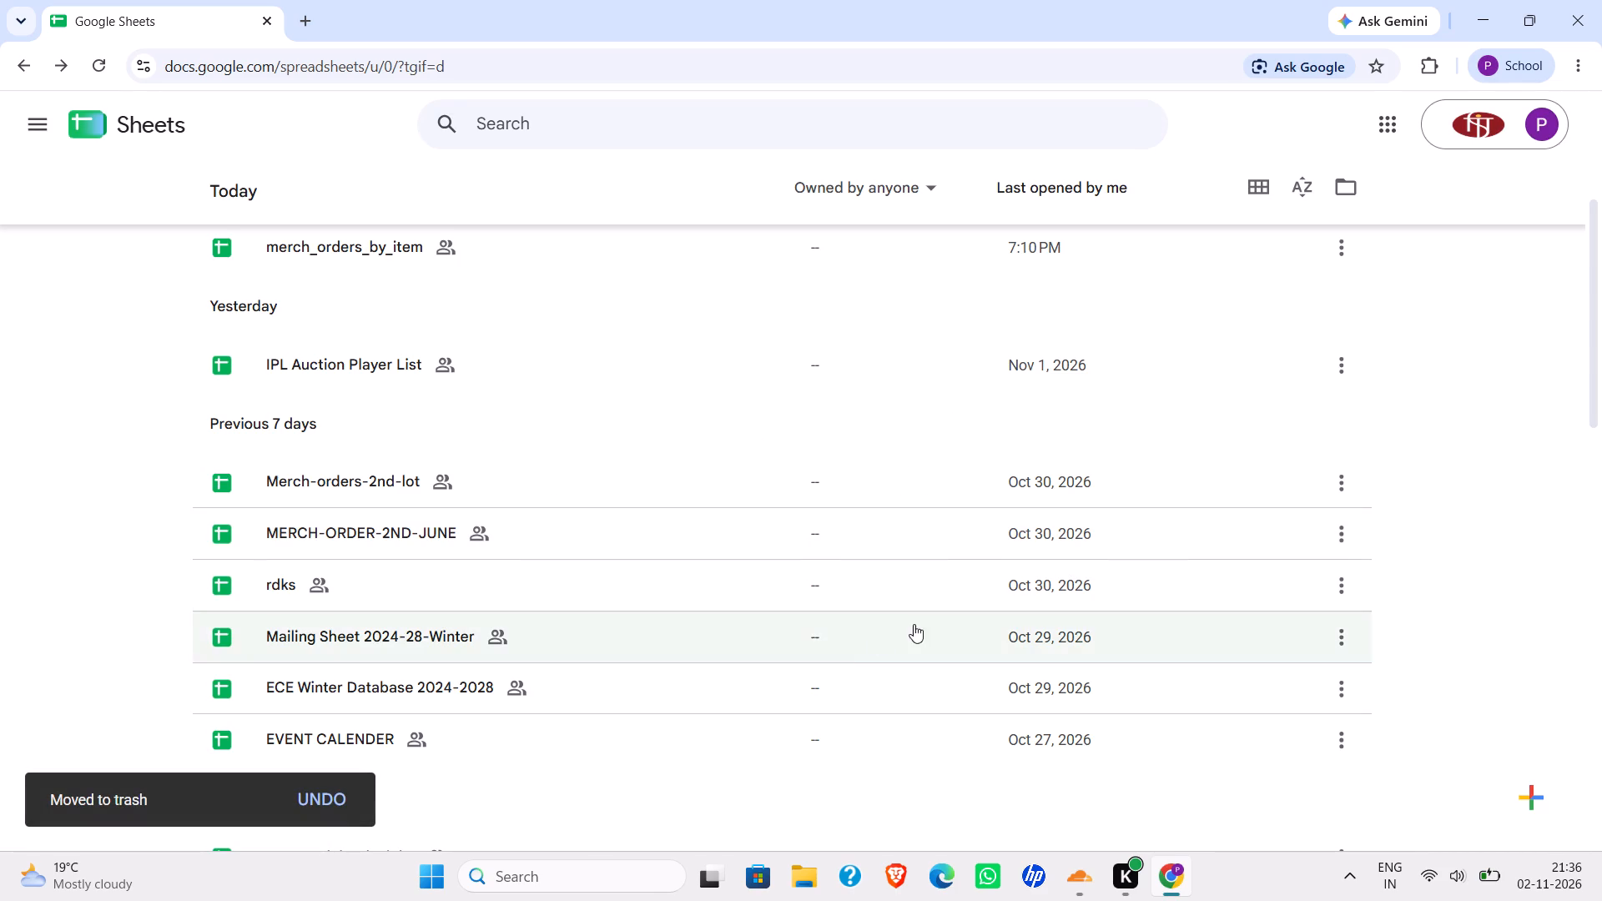
# Open the spreadsheet Mailing Sheet 2024-28-Winter.
pyautogui.click(758, 647)
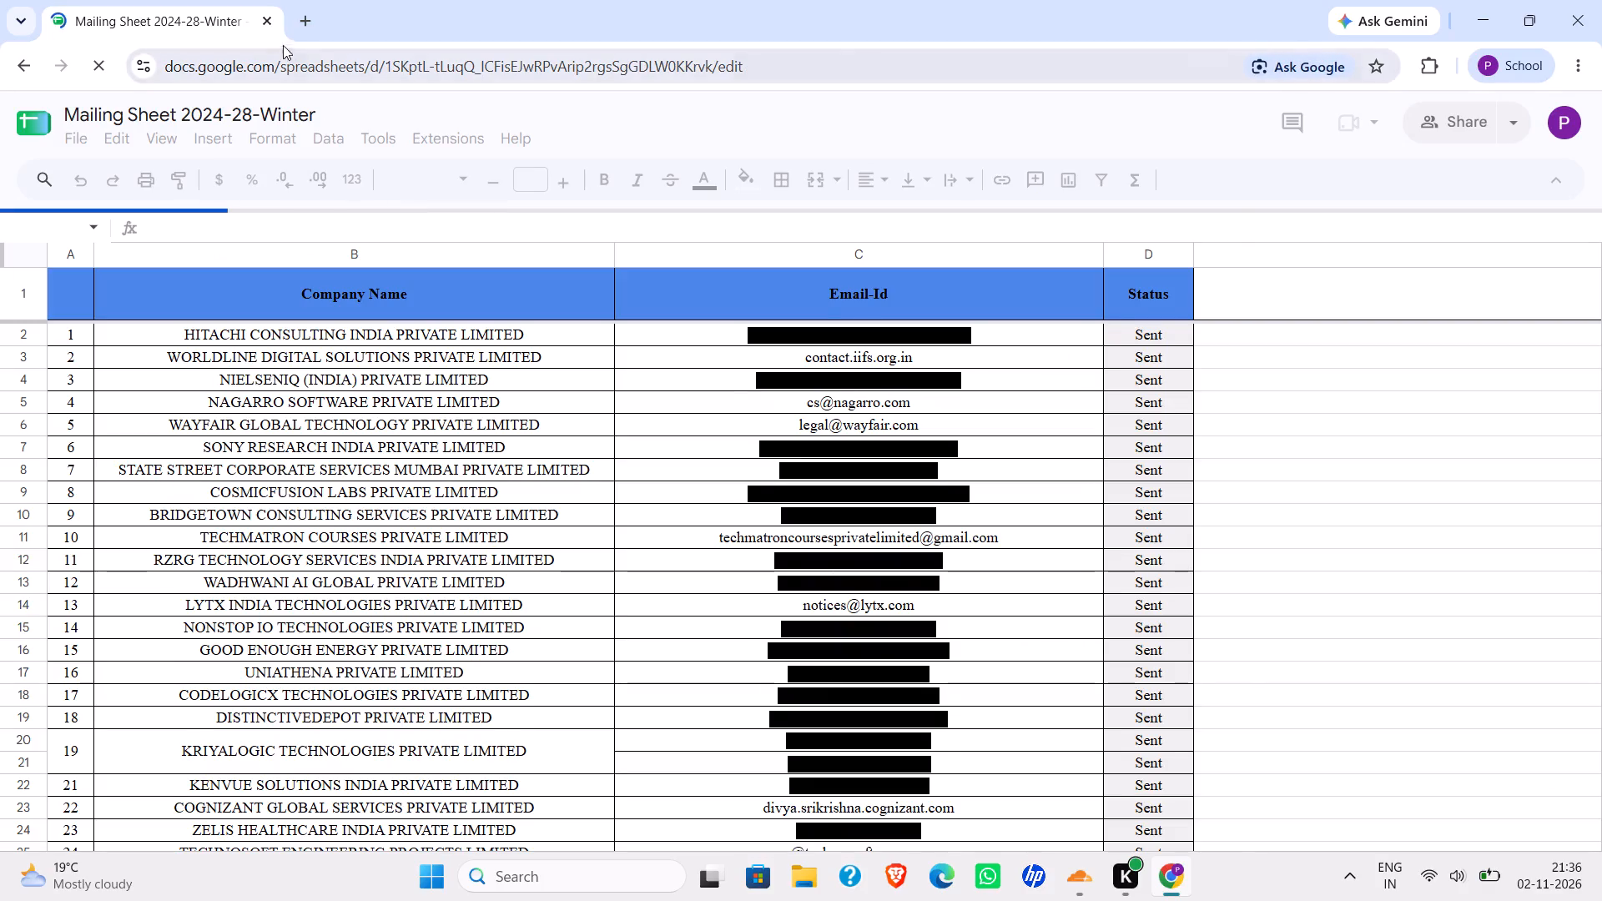
# Open the Google Sheets file list in a new browser tab, keeping the mailing sheet open.
pyautogui.click(302, 20)
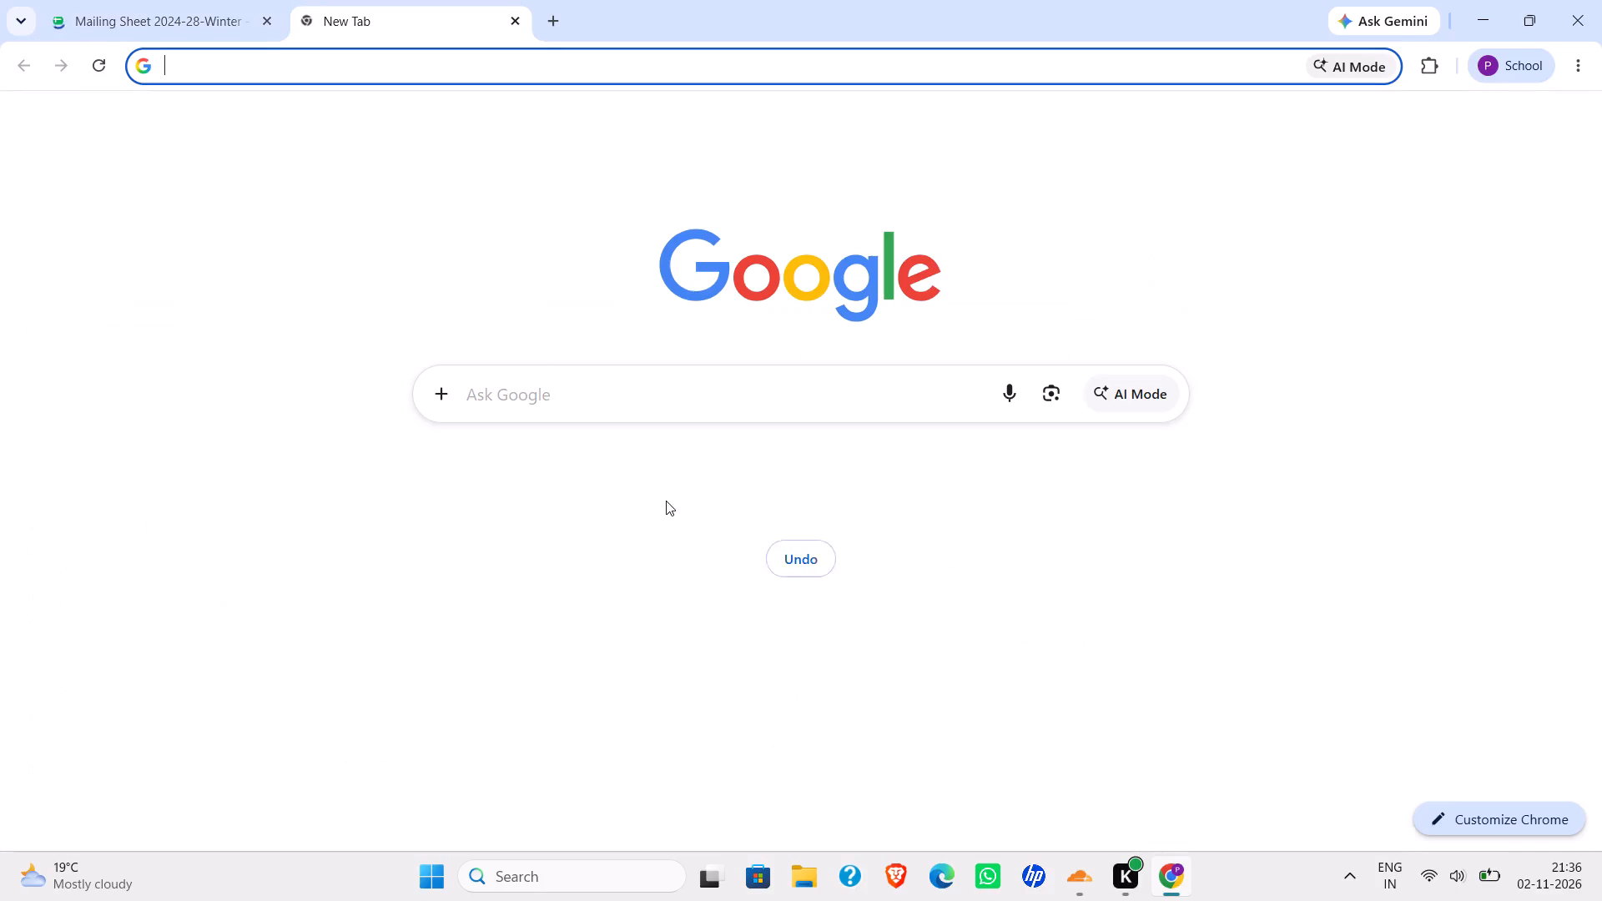
pyautogui.click(1505, 119)
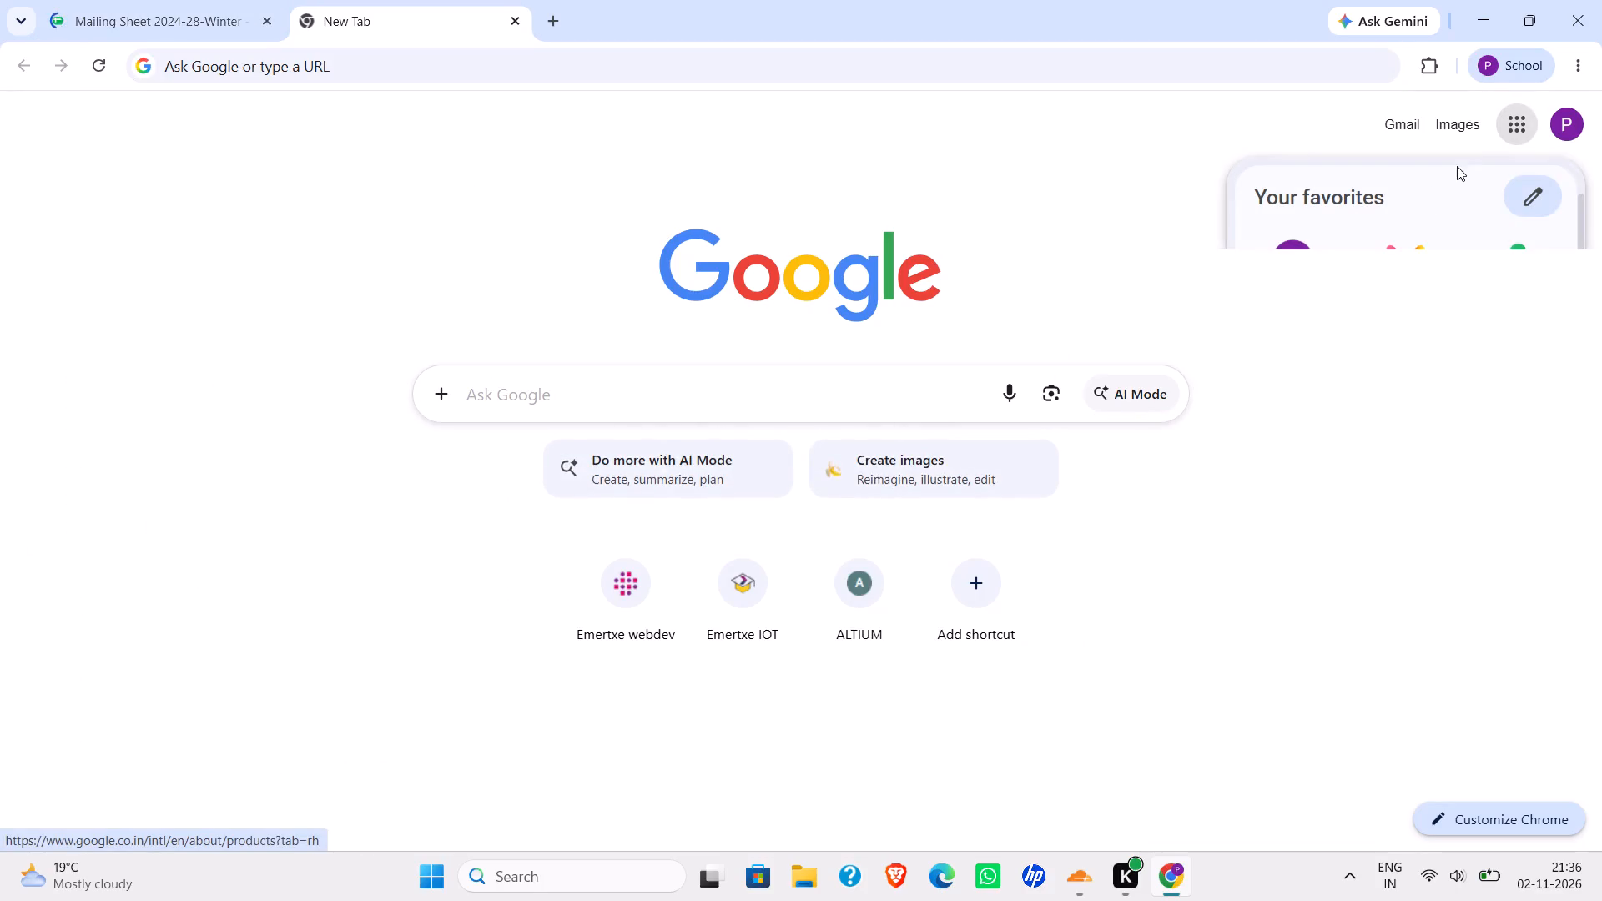
pyautogui.click(1307, 473)
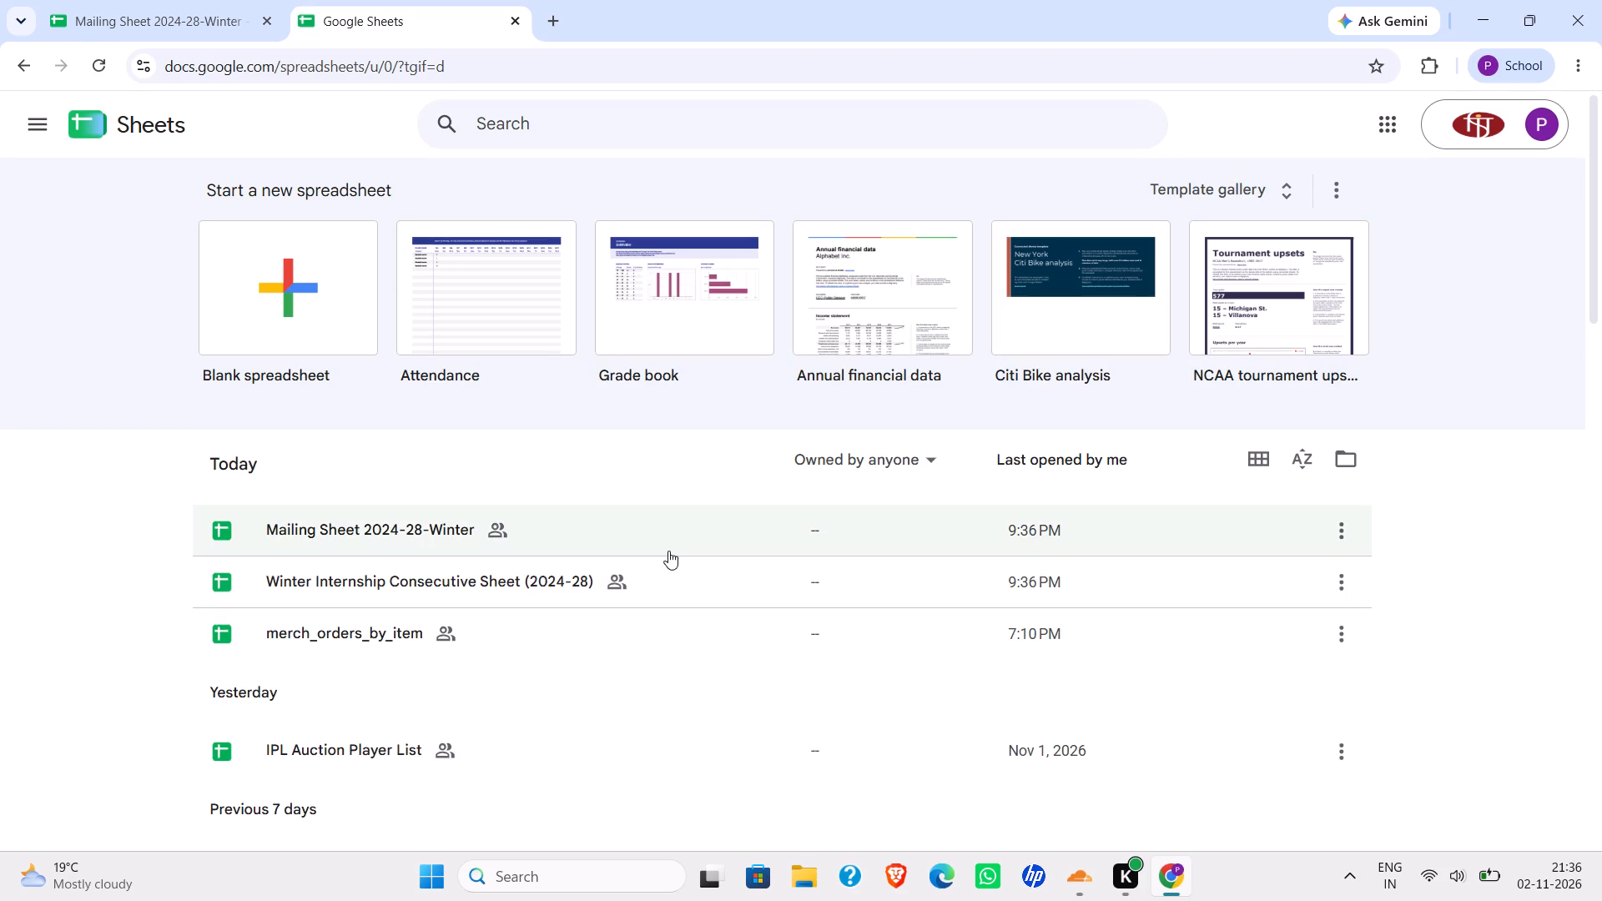
pyautogui.scroll(-3, 668, 551)
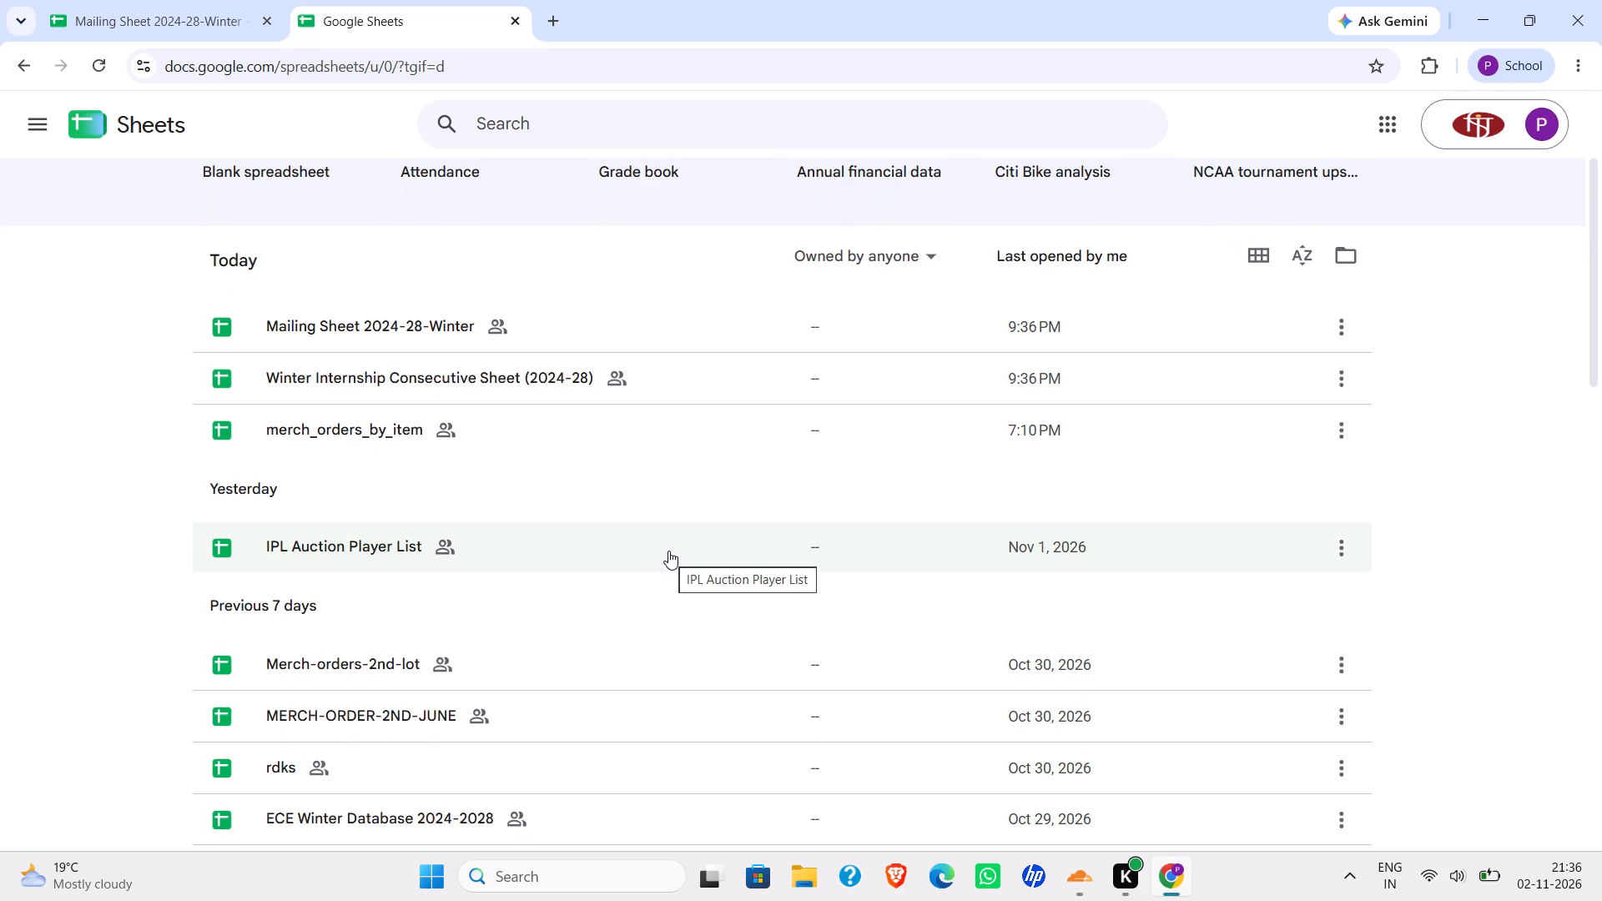
# Open the spreadsheet ECE Winter Database 2024-2028 from the file list.
pyautogui.scroll(-1, 668, 551)
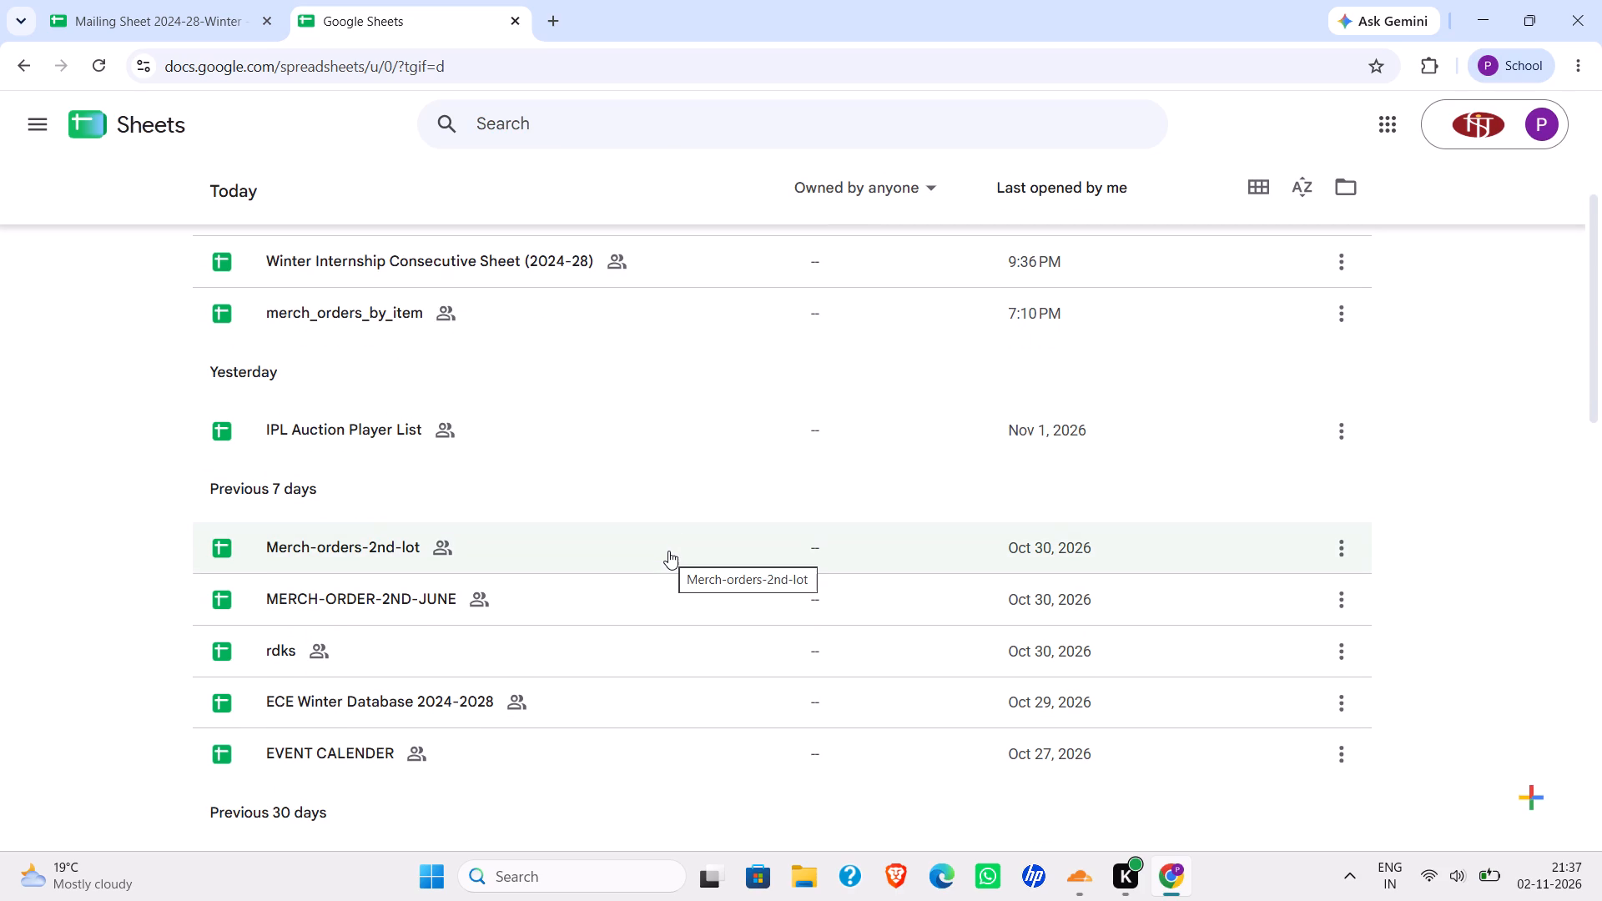
pyautogui.click(582, 705)
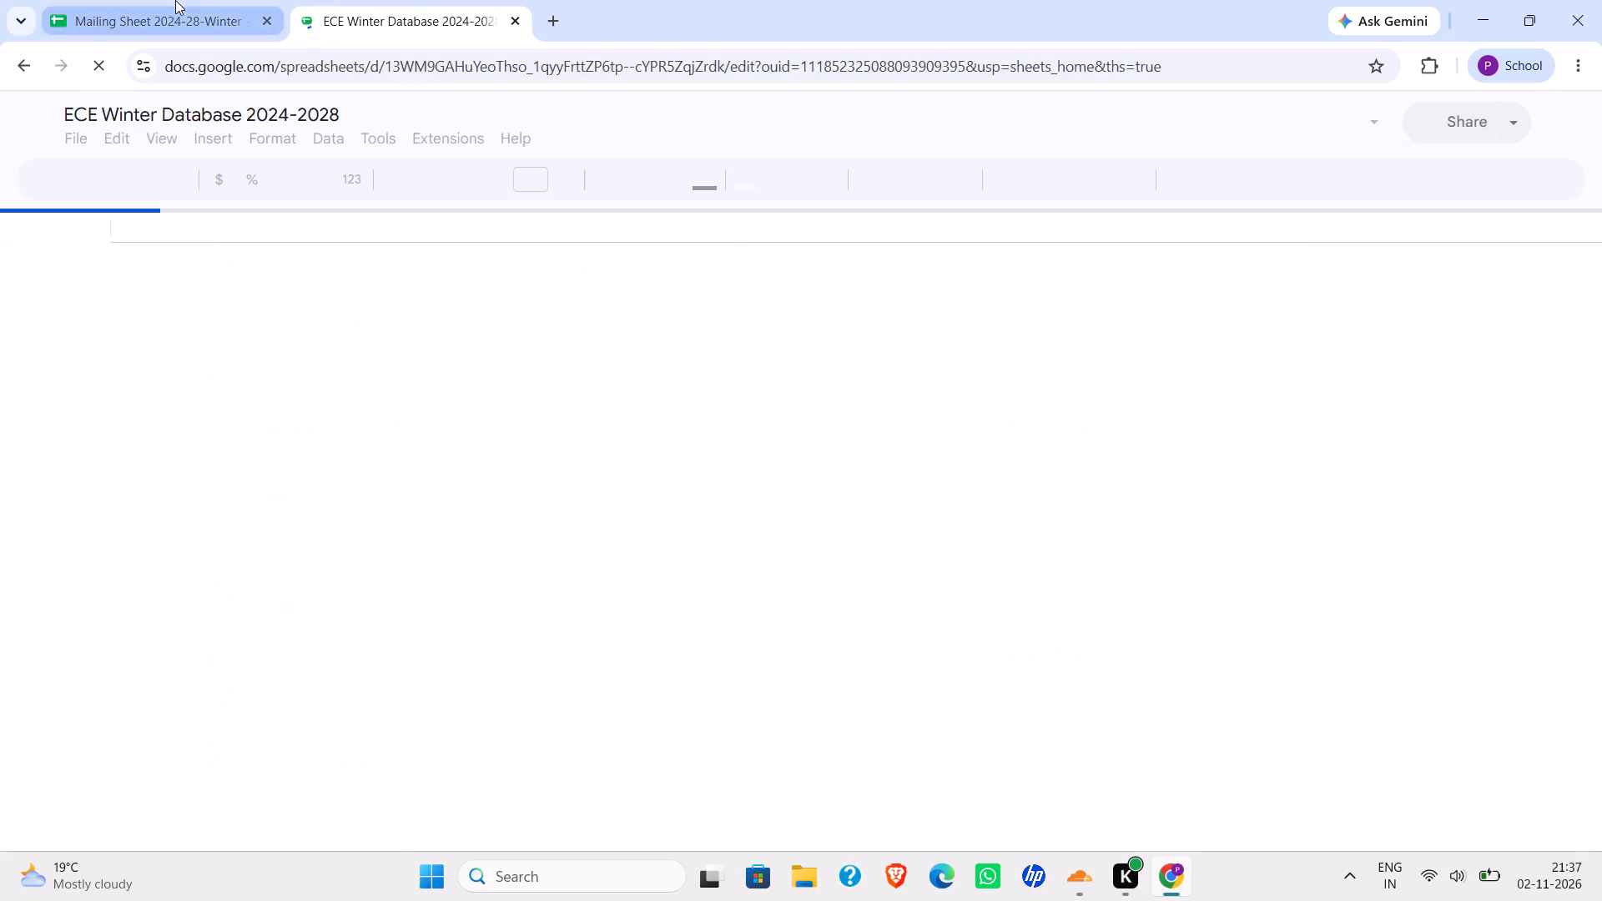
# Go back to Mailing Sheet 2024-28-Winter and show its ECE sheet.
pyautogui.click(175, 0)
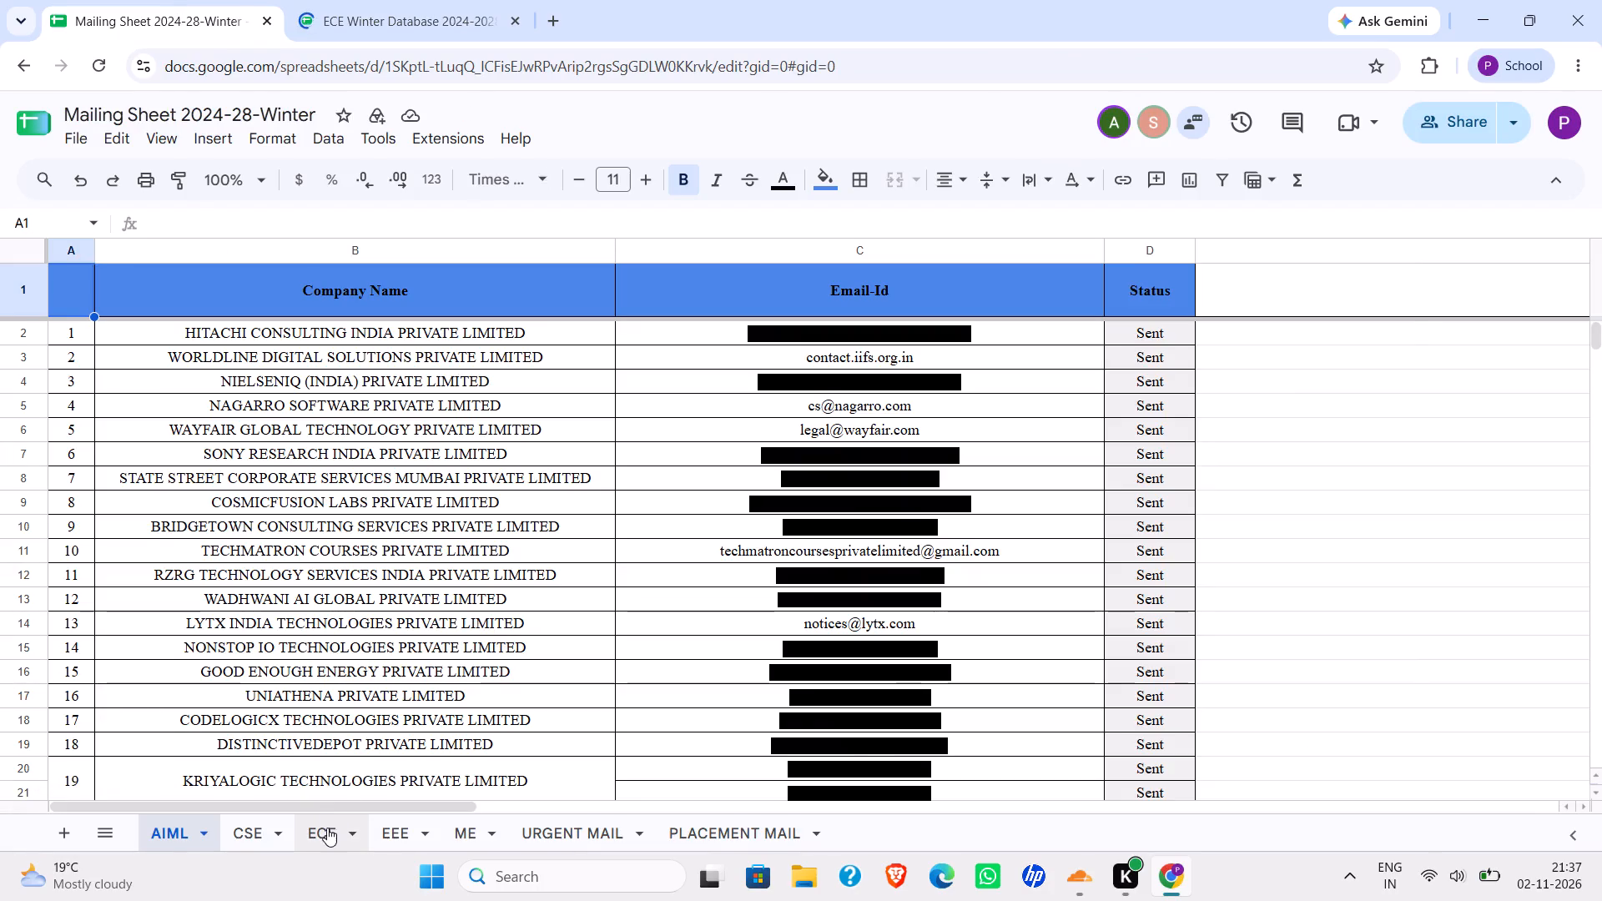
pyautogui.click(327, 829)
# Look through the ECE sheet's company, email and status rows down to around row 7100, checking for stray entries beside the table.
pyautogui.scroll(-6, 814, 686)
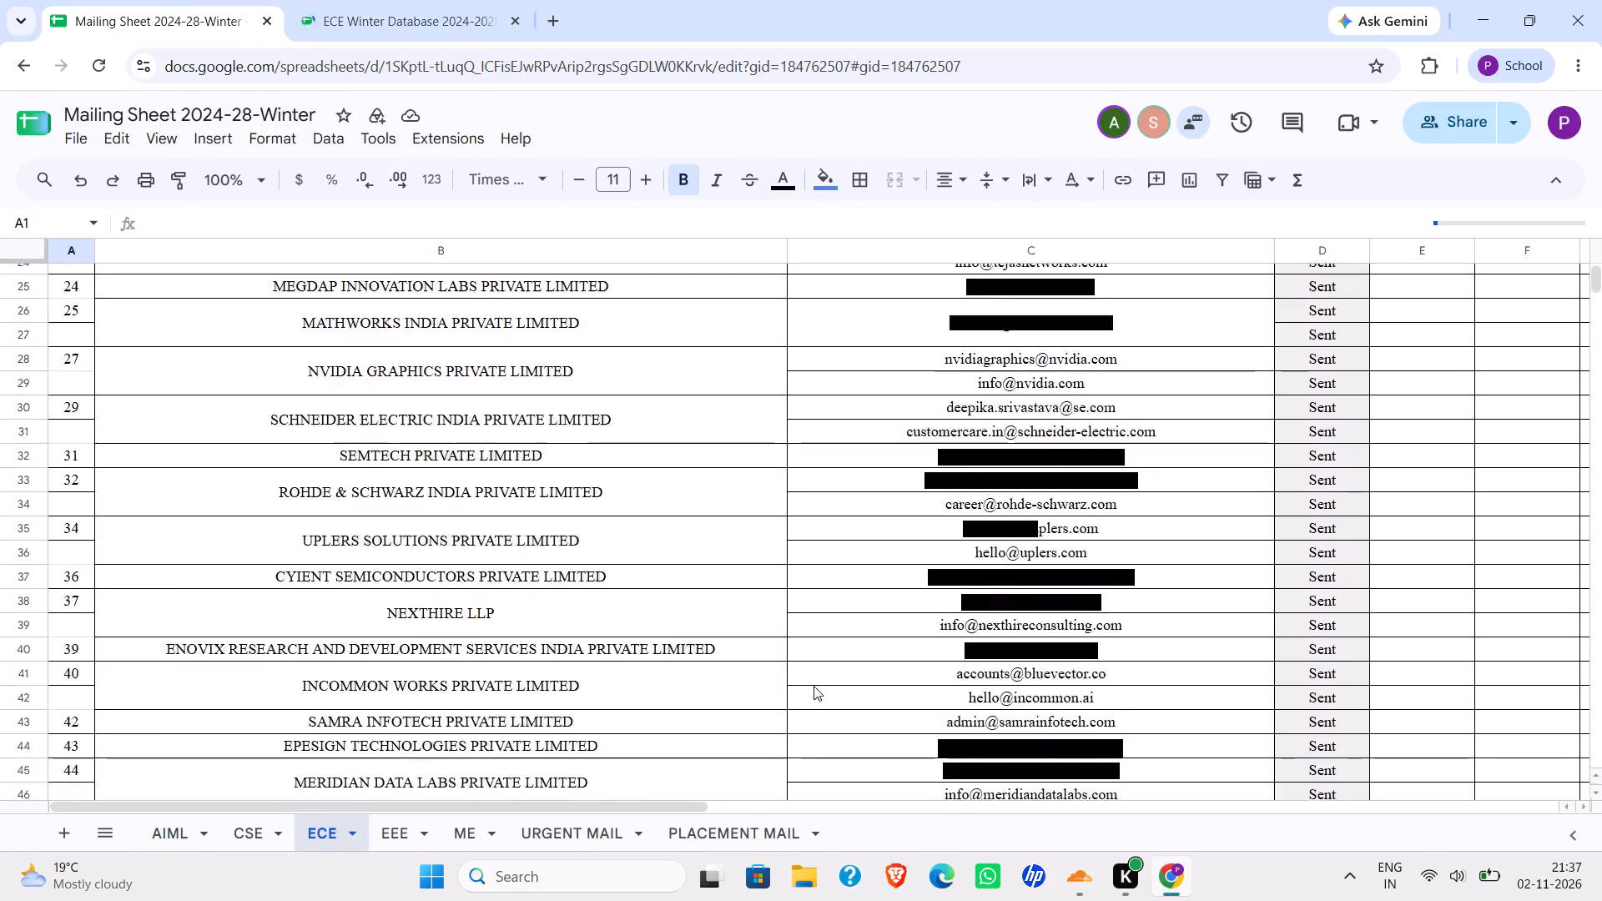
pyautogui.scroll(-20, 814, 686)
pyautogui.scroll(1, 814, 686)
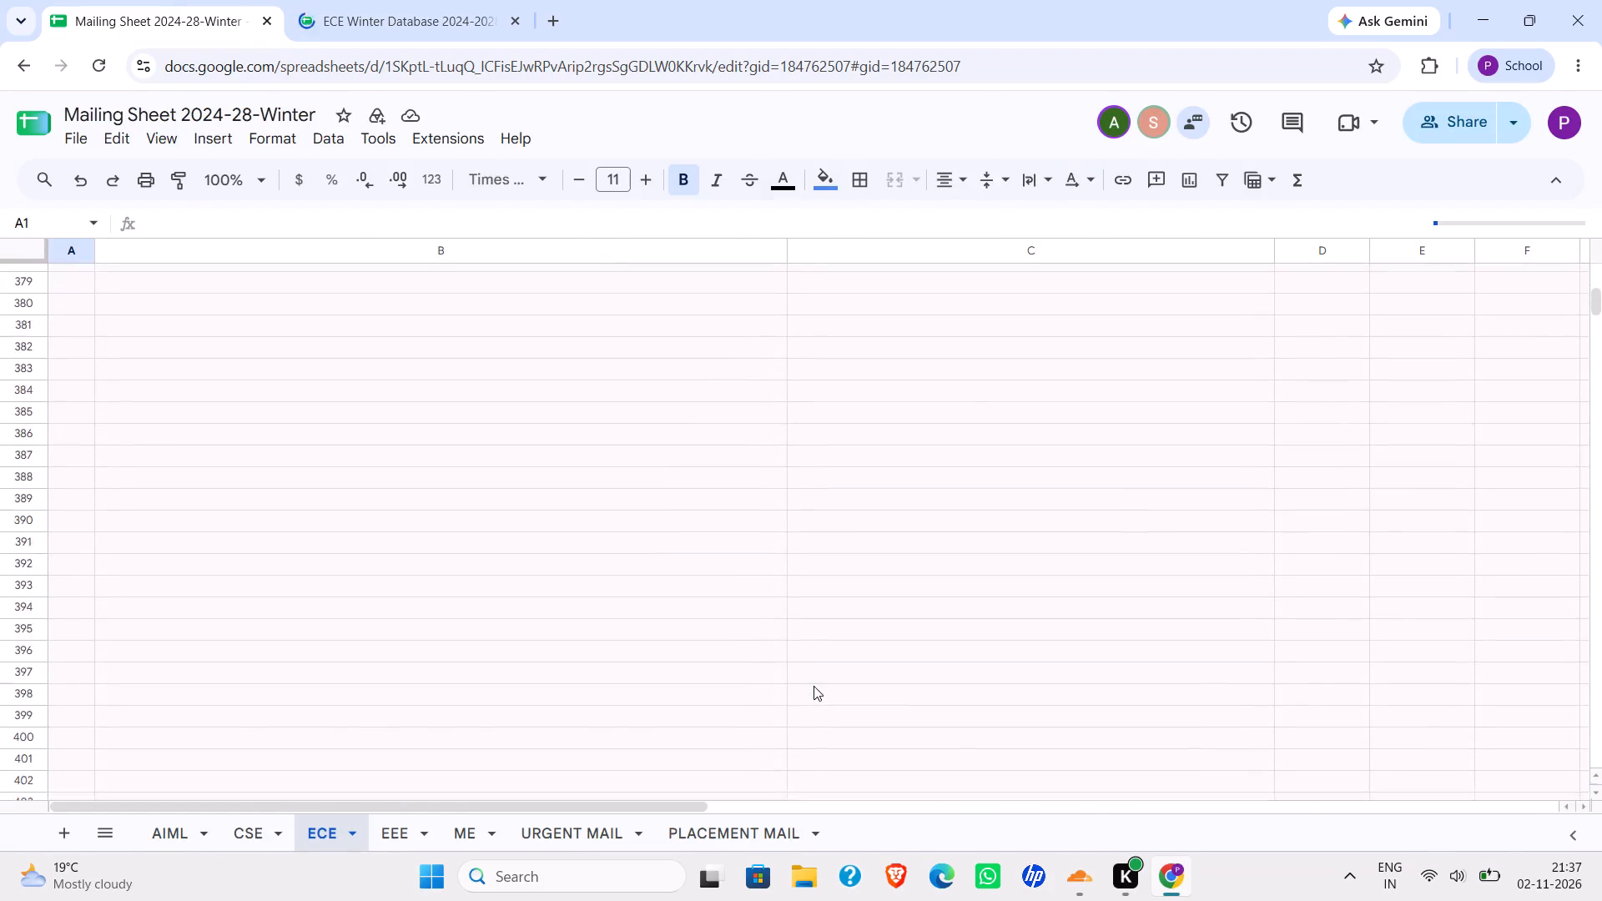
pyautogui.scroll(-7, 814, 686)
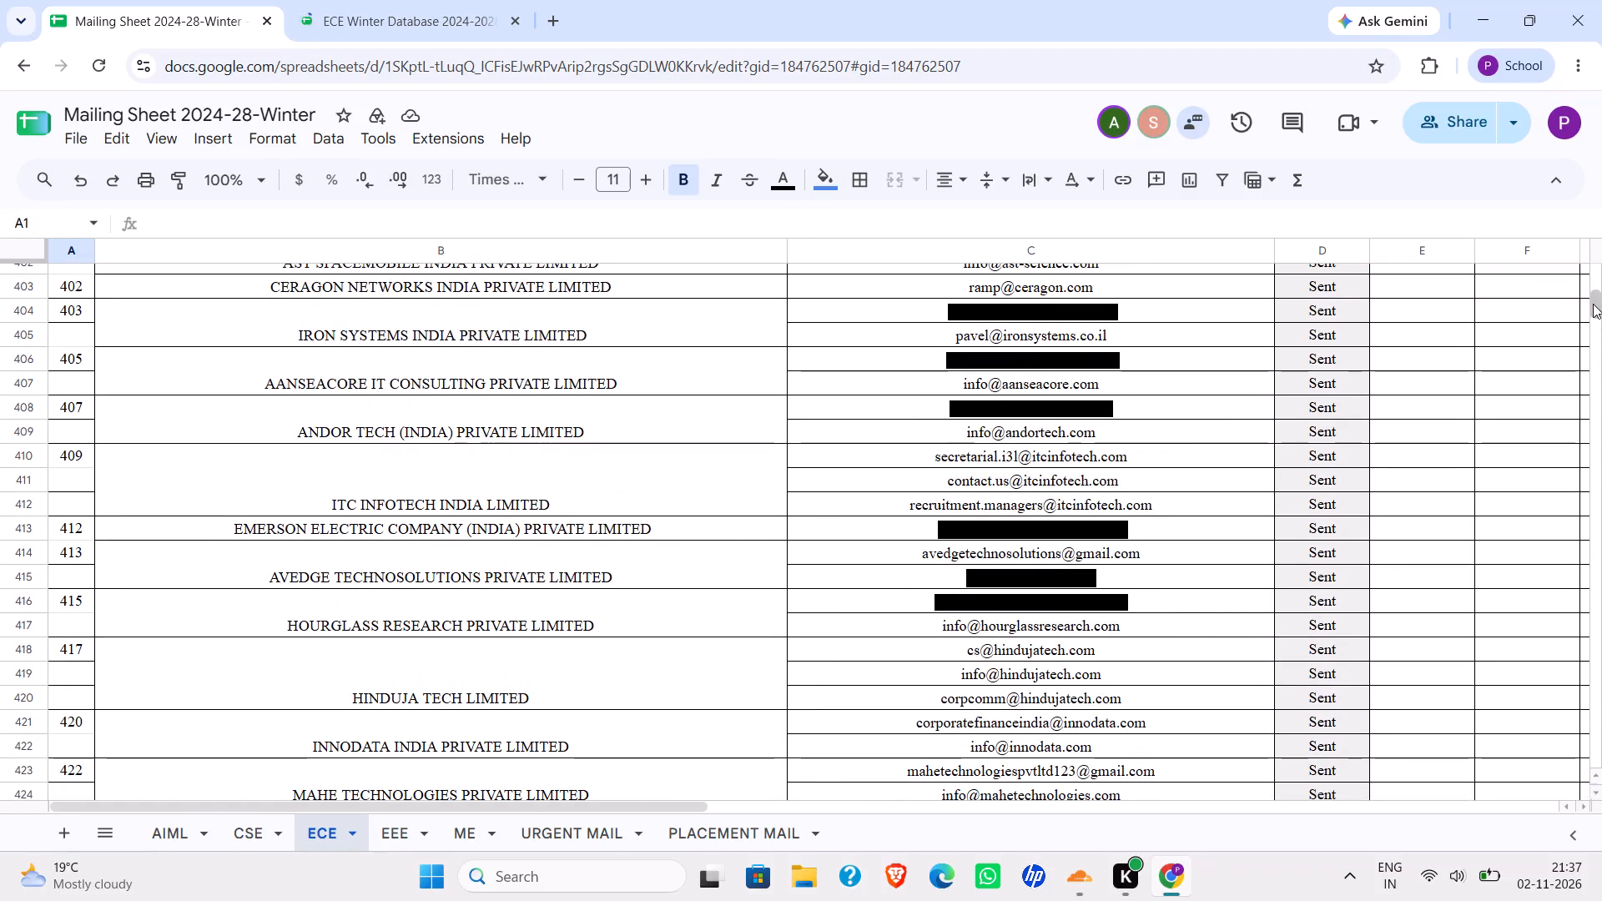
pyautogui.moveTo(1594, 305); pyautogui.dragTo(1597, 747)
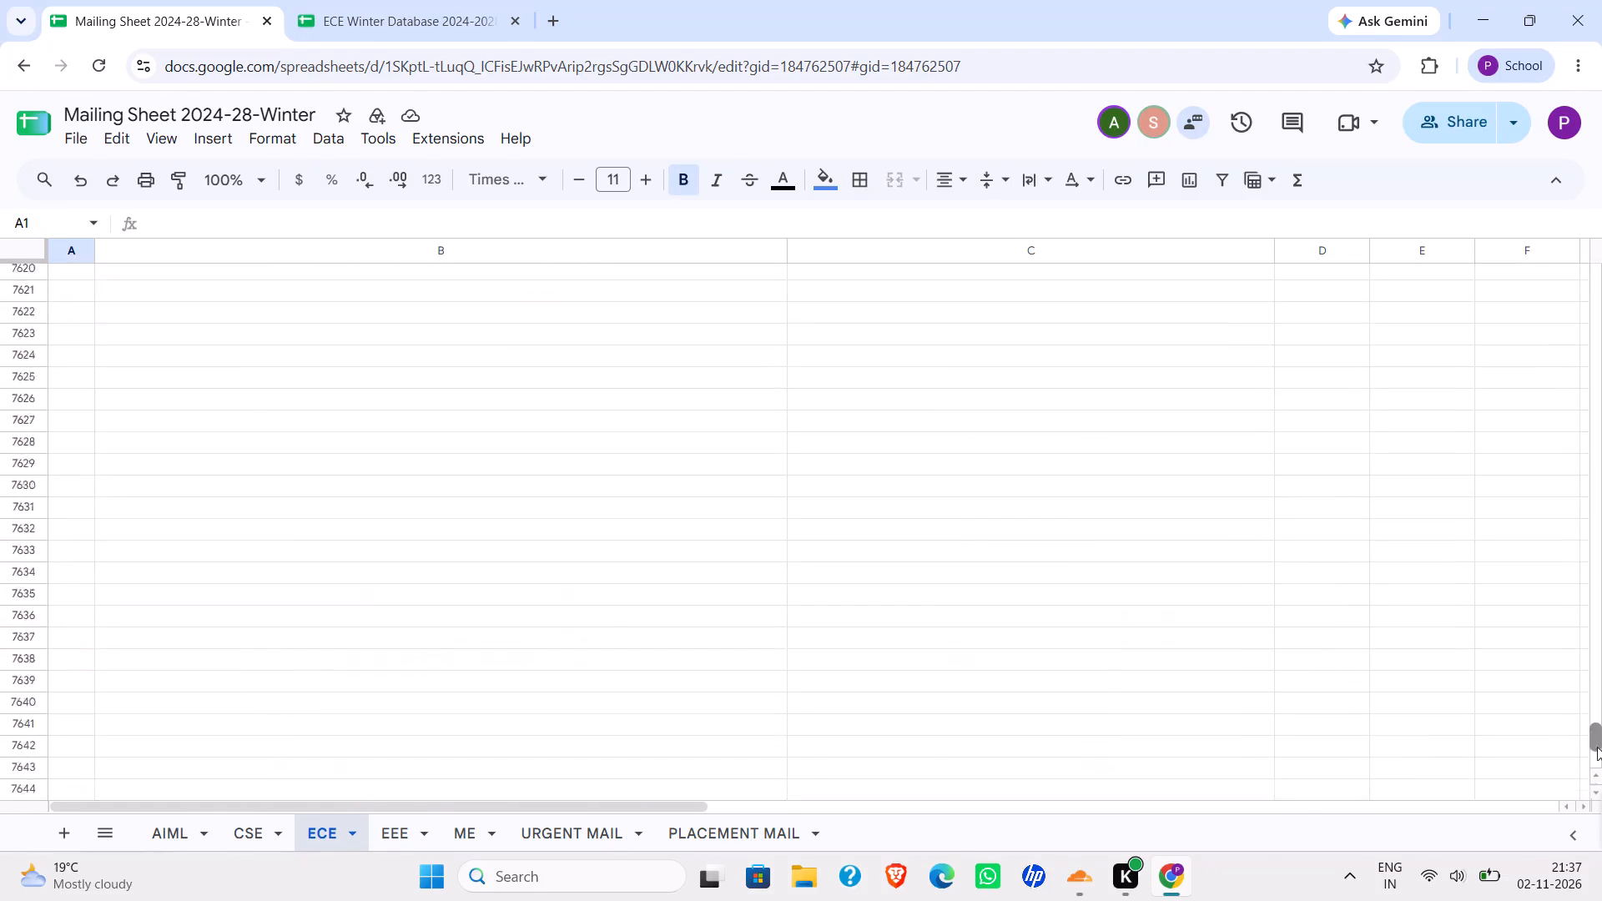
pyautogui.moveTo(1597, 747); pyautogui.dragTo(1578, 687)
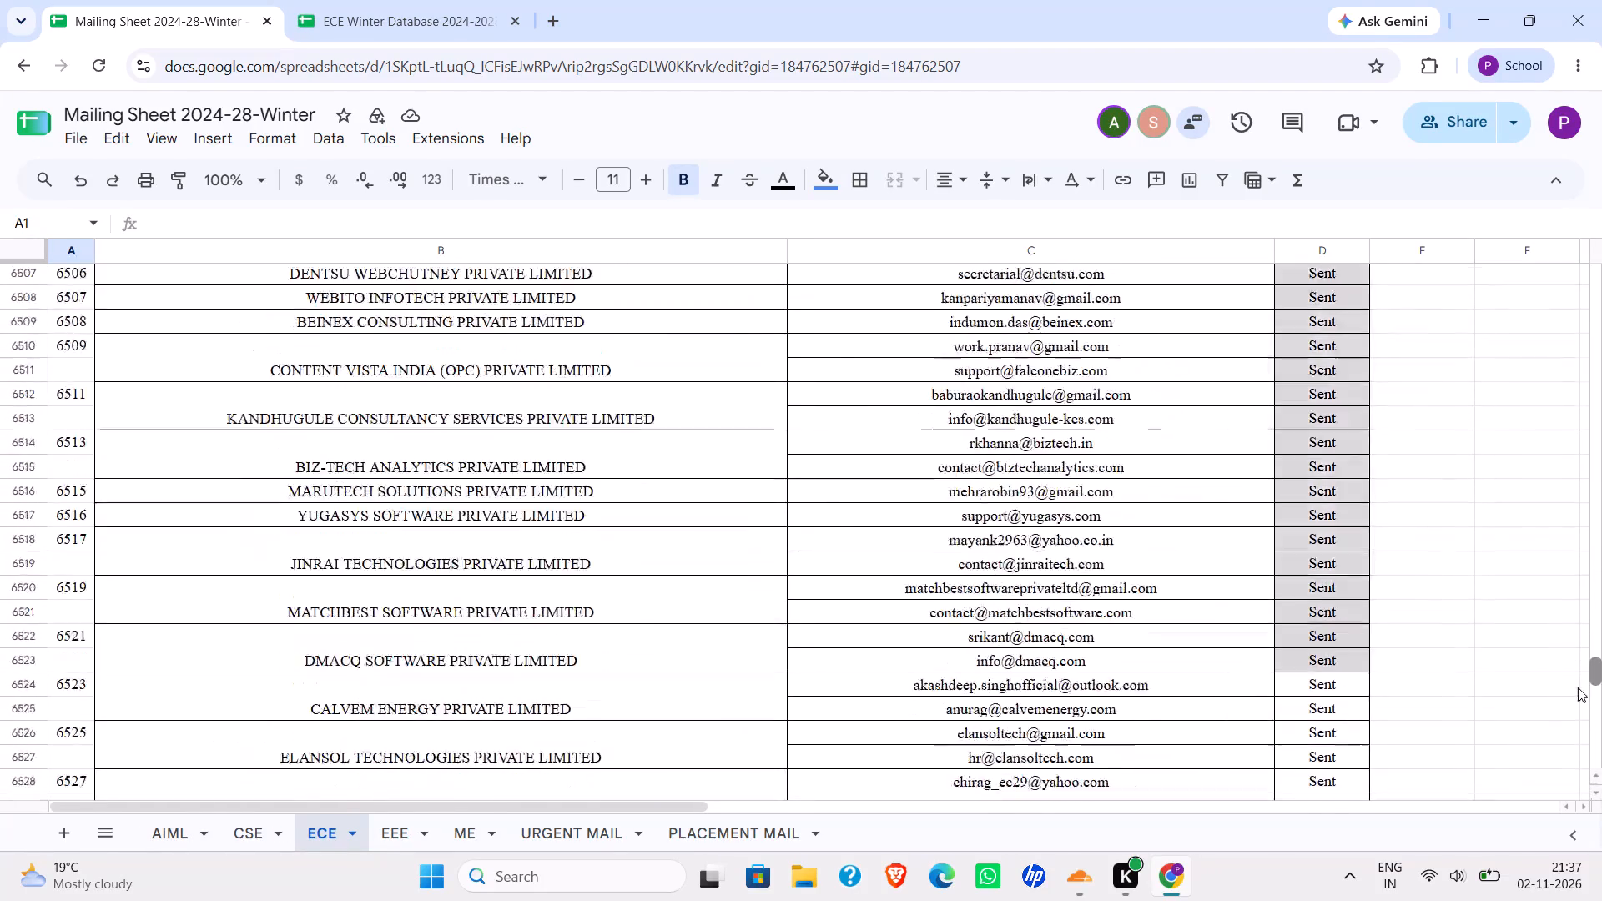
pyautogui.moveTo(1578, 687); pyautogui.dragTo(1584, 656)
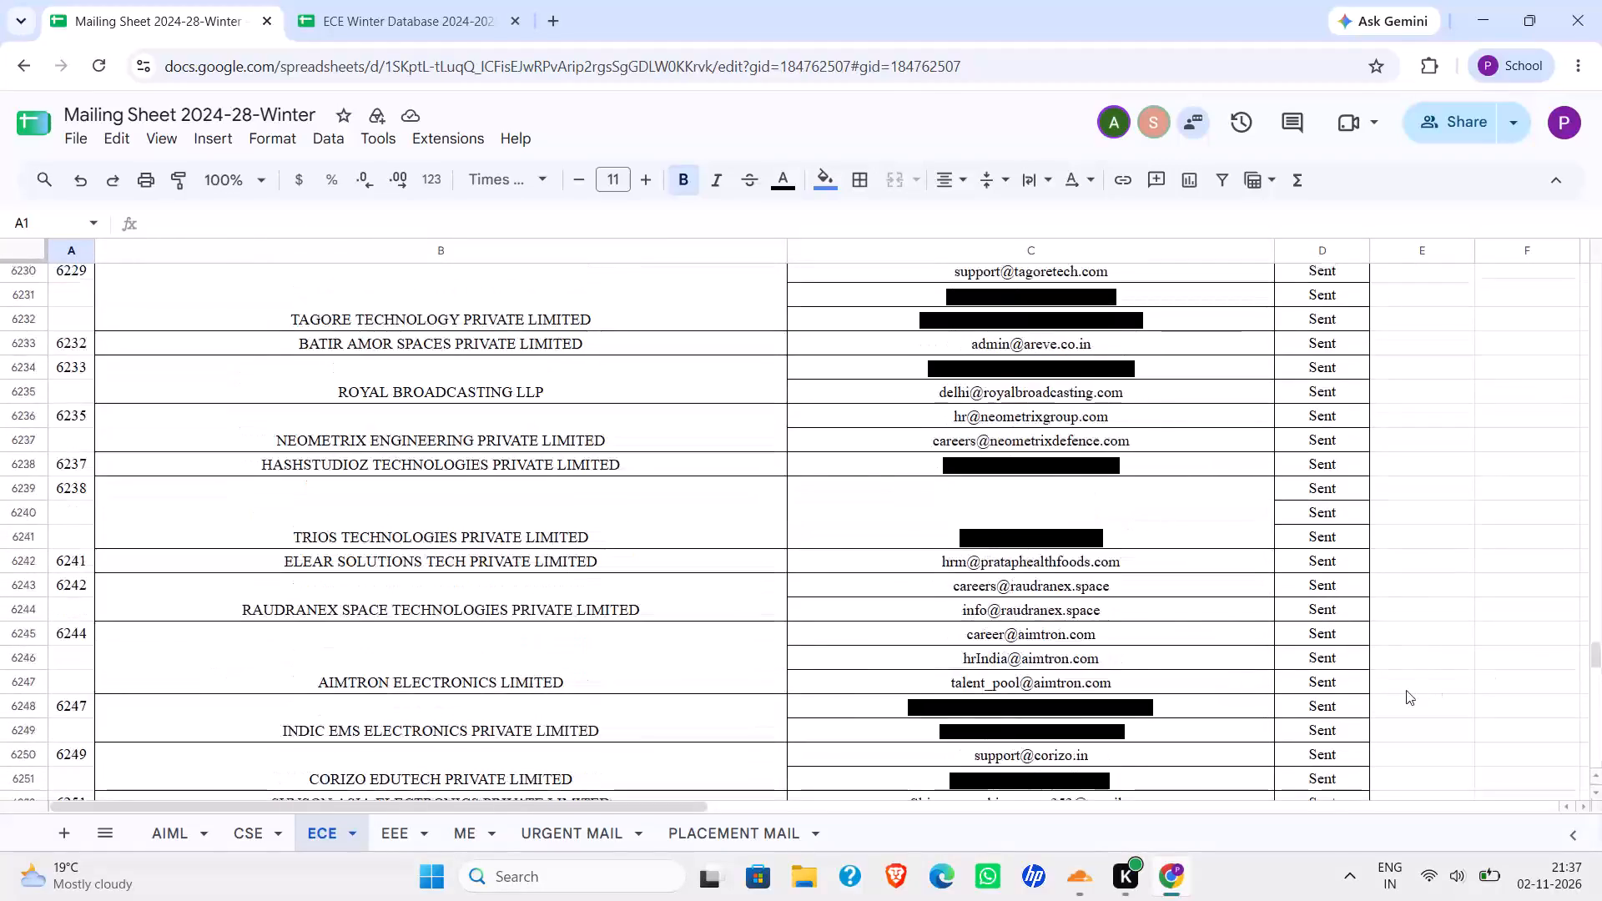
pyautogui.scroll(-17, 1406, 690)
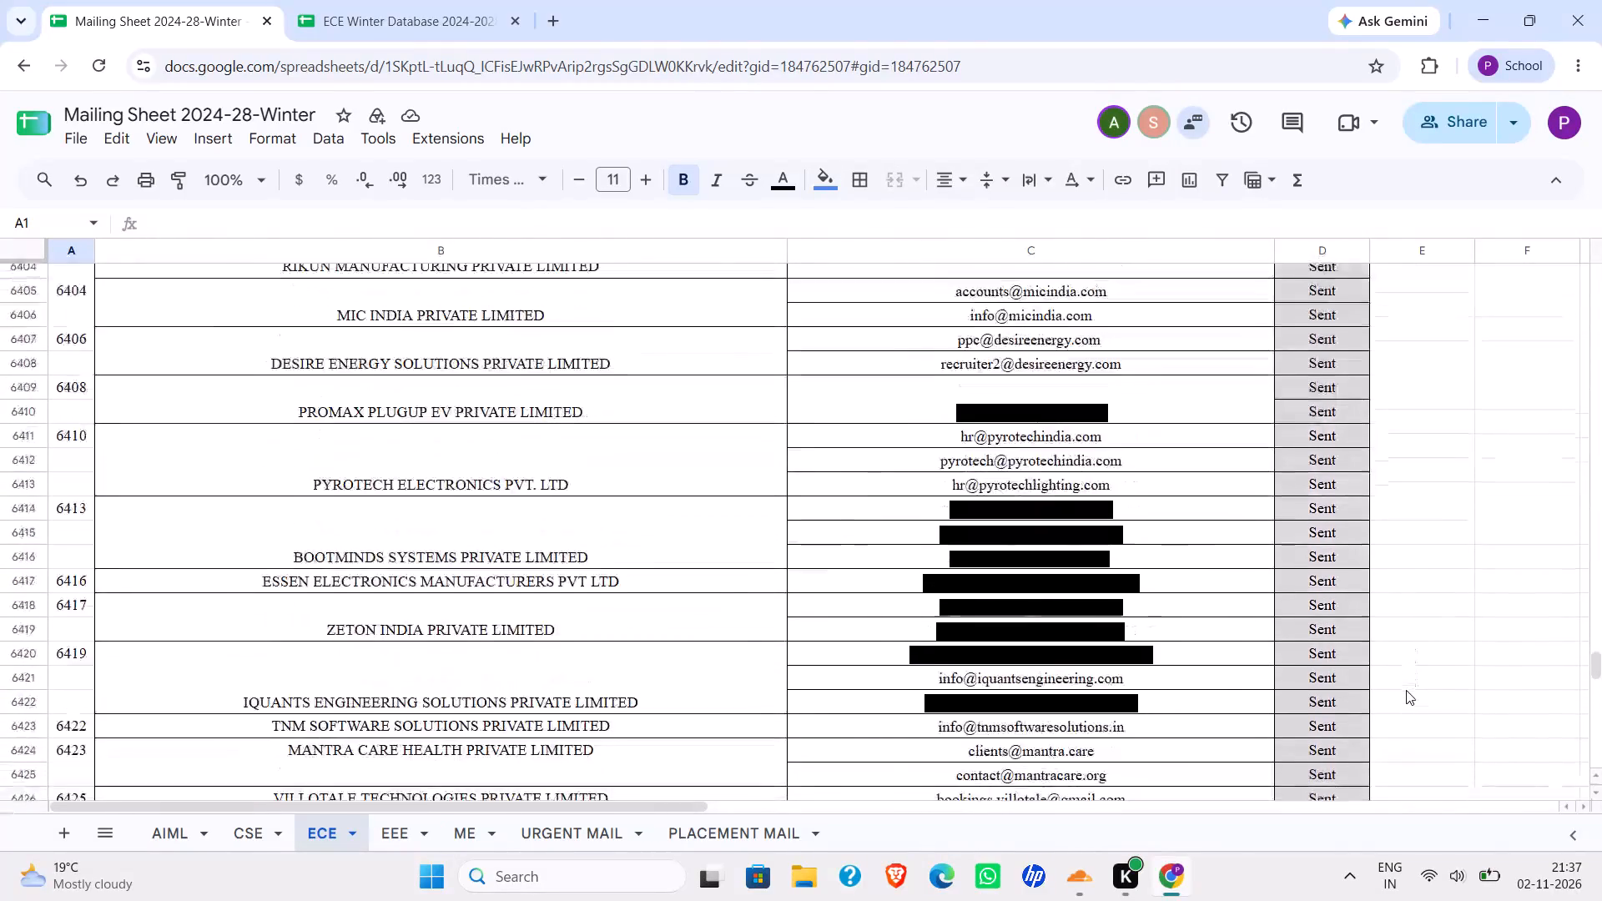
pyautogui.scroll(-16, 1406, 690)
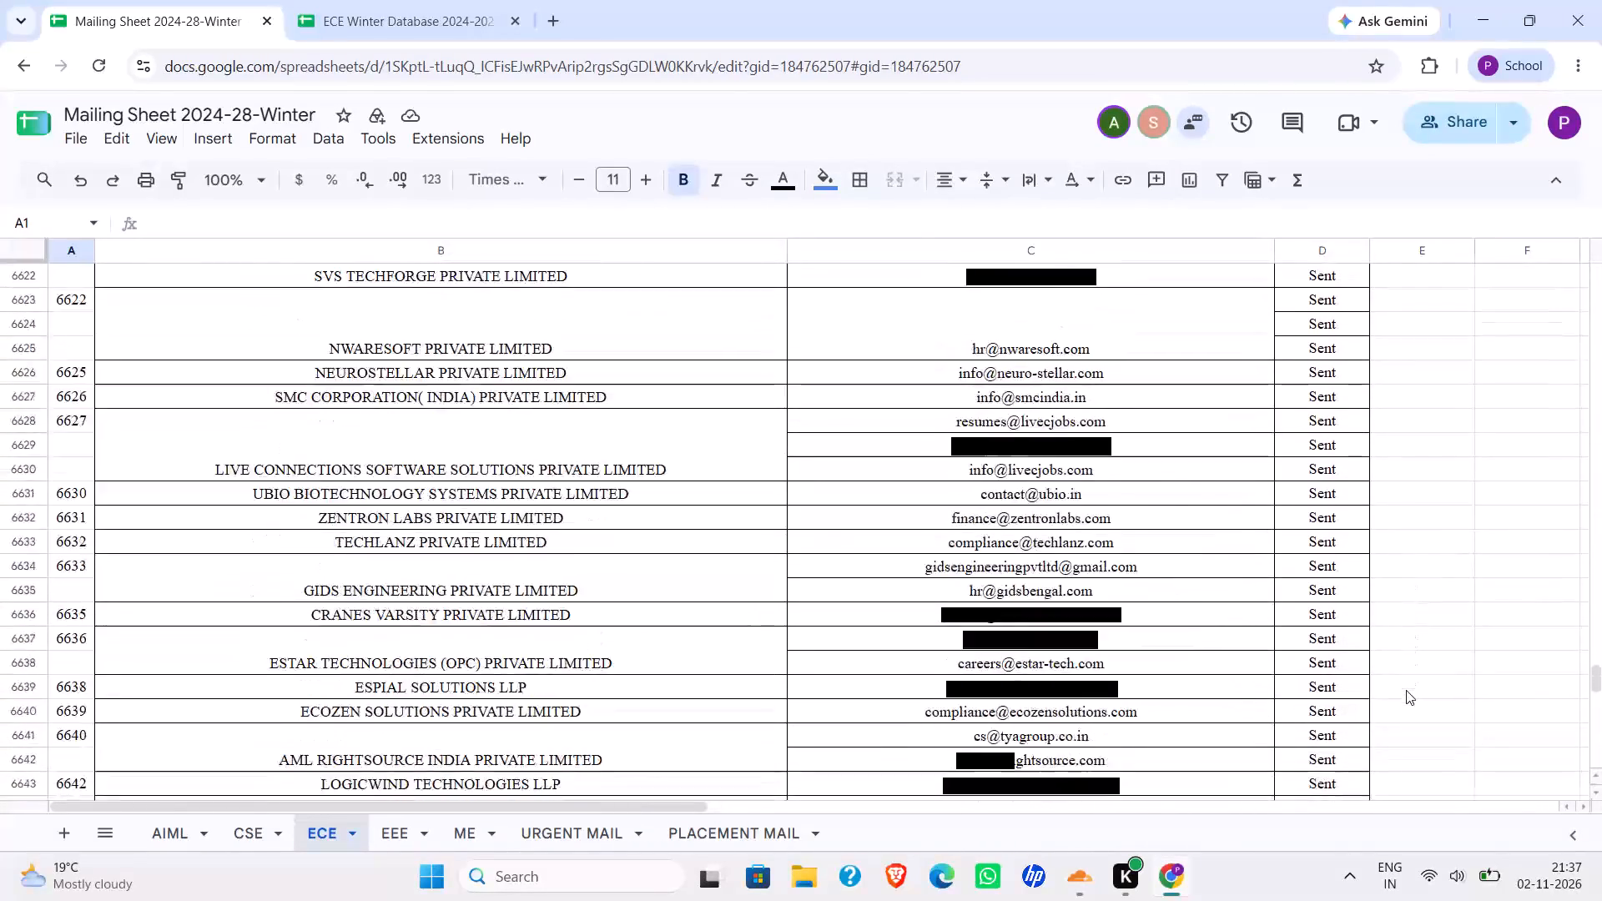
pyautogui.scroll(-16, 1406, 690)
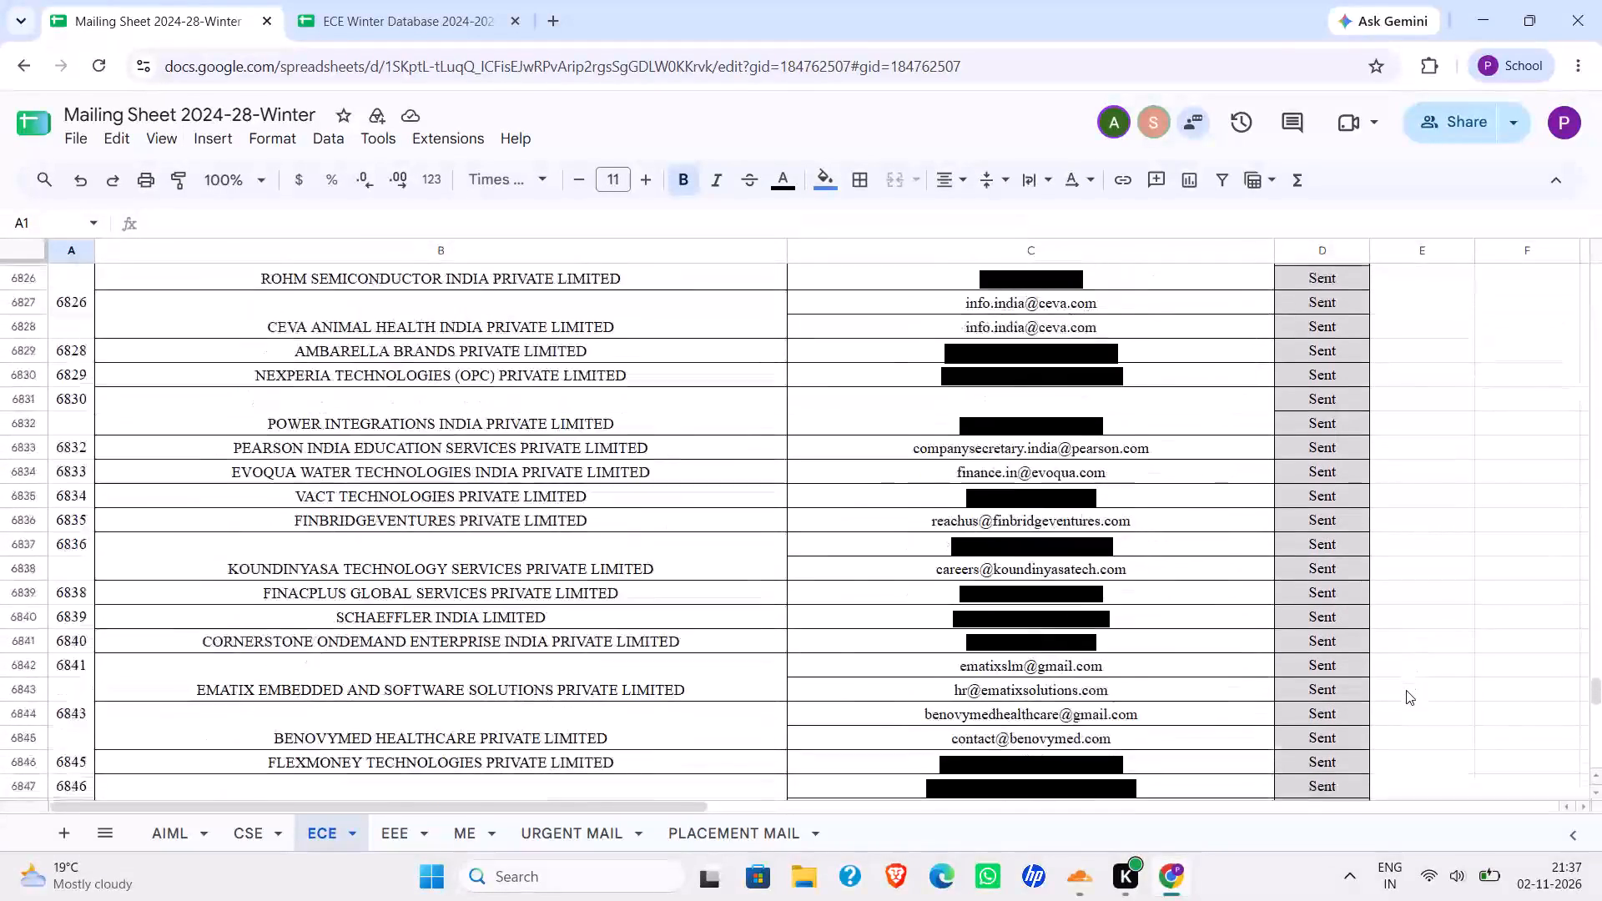
pyautogui.scroll(-16, 1406, 690)
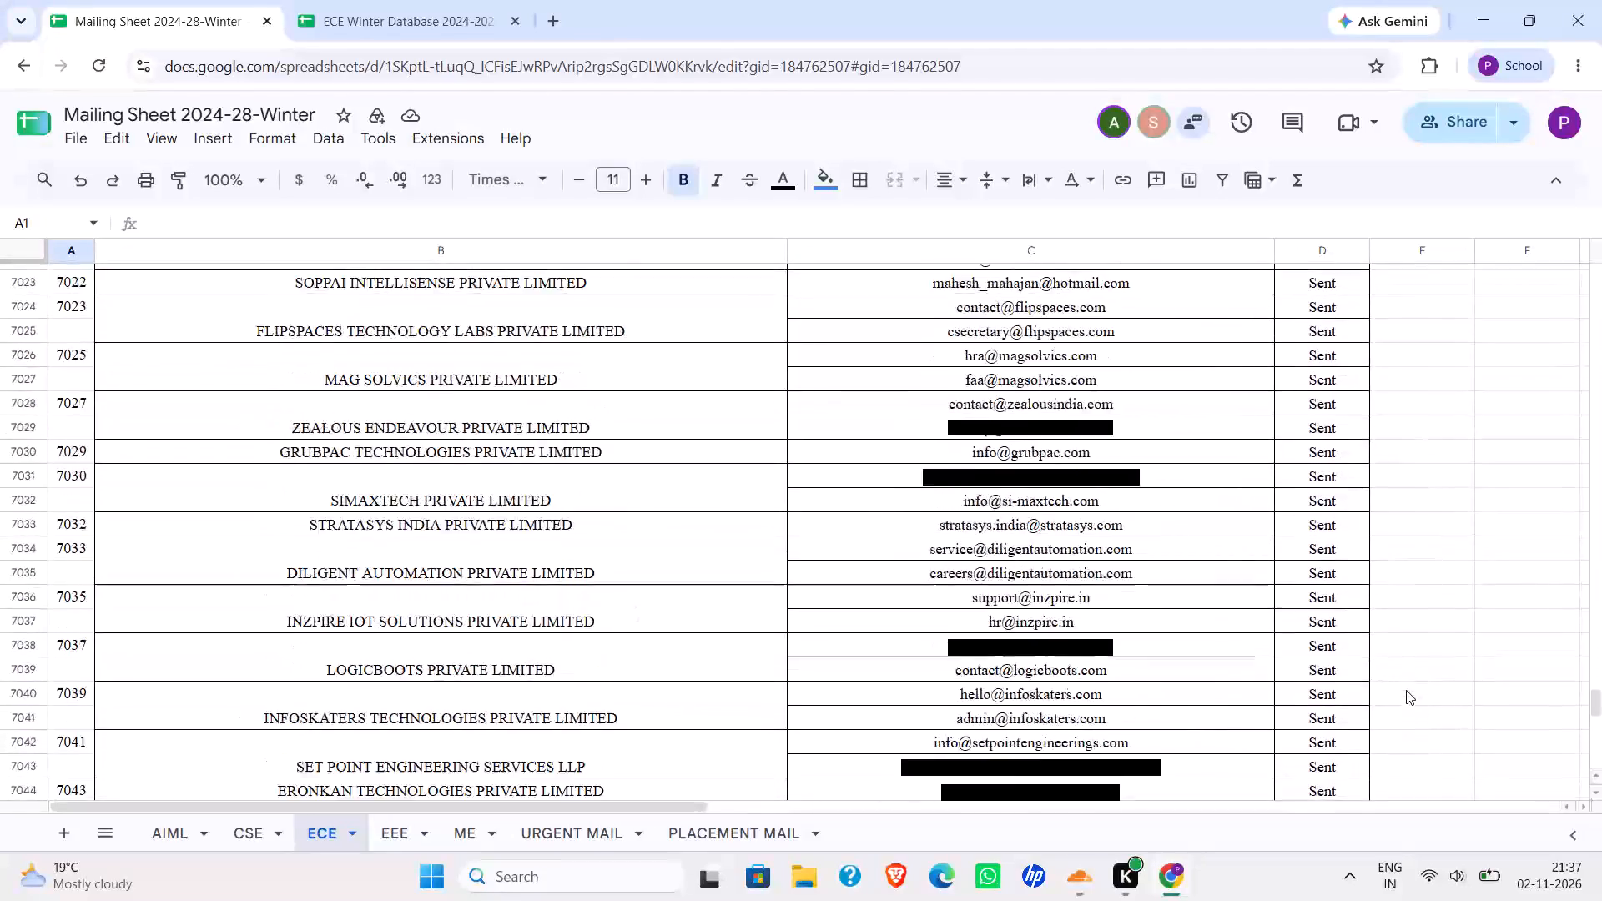
pyautogui.scroll(-9, 1406, 690)
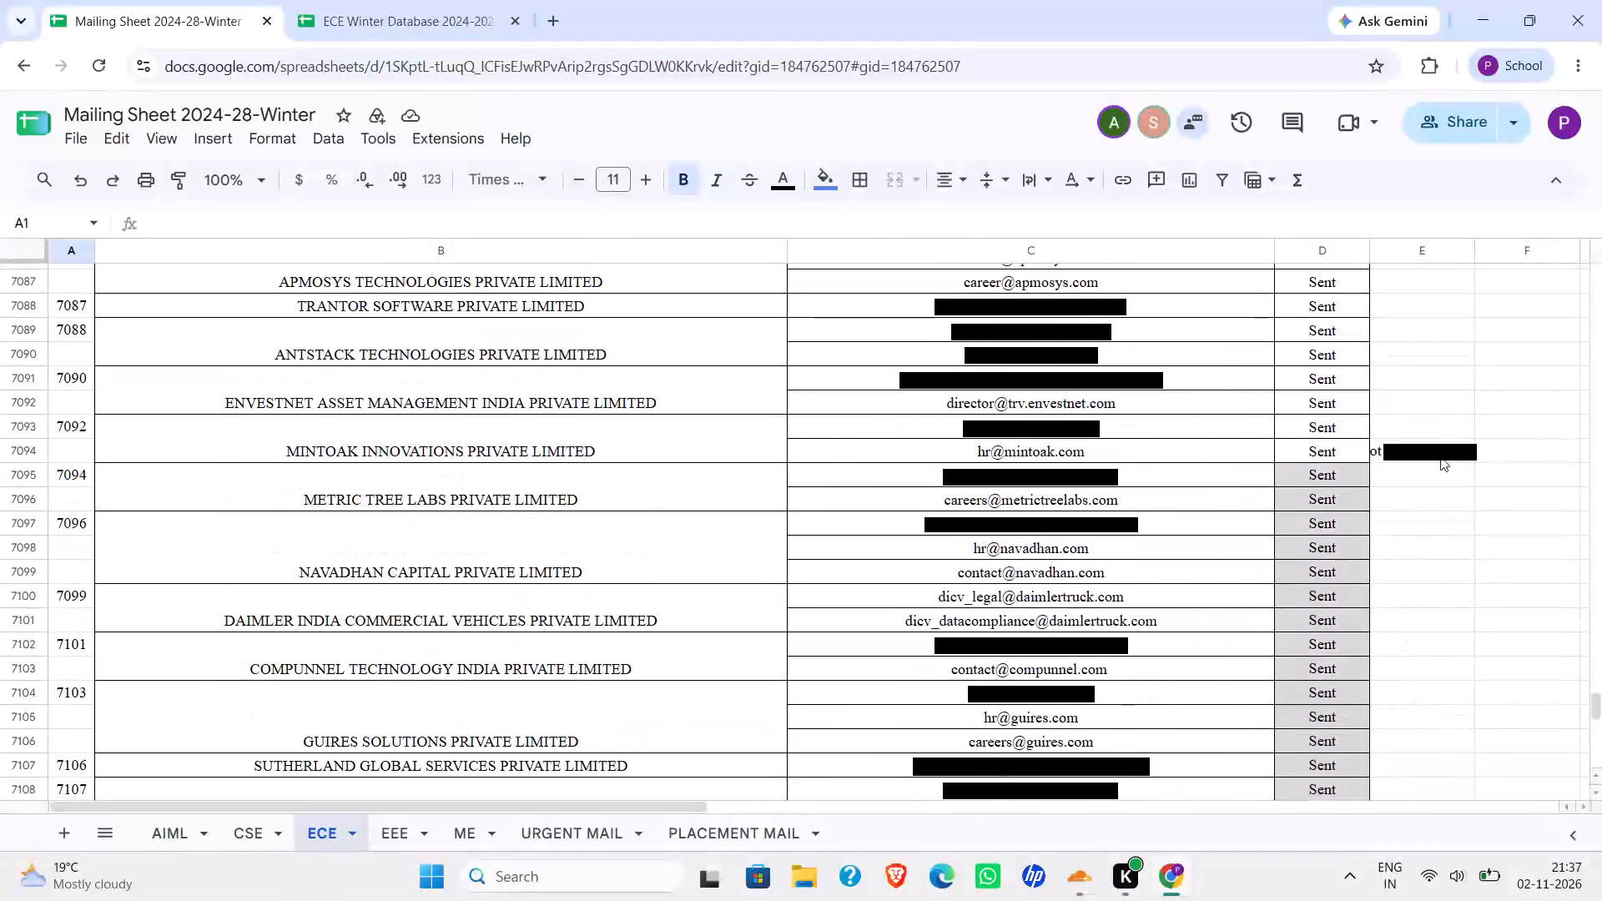
# Copy the stray email address in cell E7094, beside the Mintoak Innovations row, and clear it from that cell.
pyautogui.click(1428, 464)
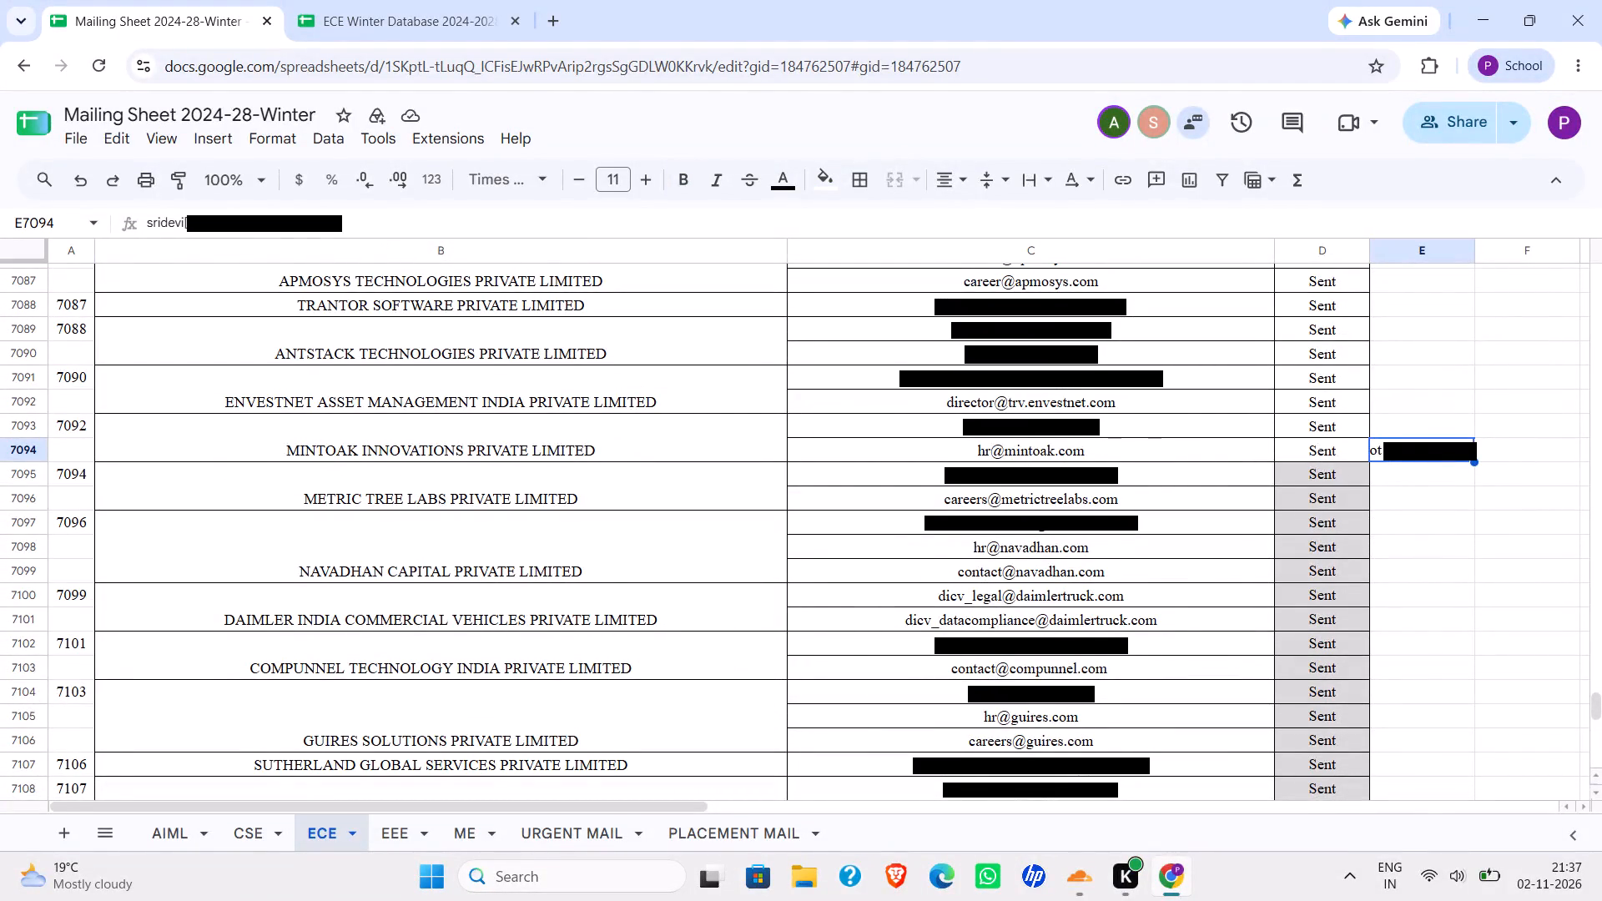
pyautogui.moveTo(354, 213); pyautogui.dragTo(50, 254)
pyautogui.hotkey('ctrl', 'c')
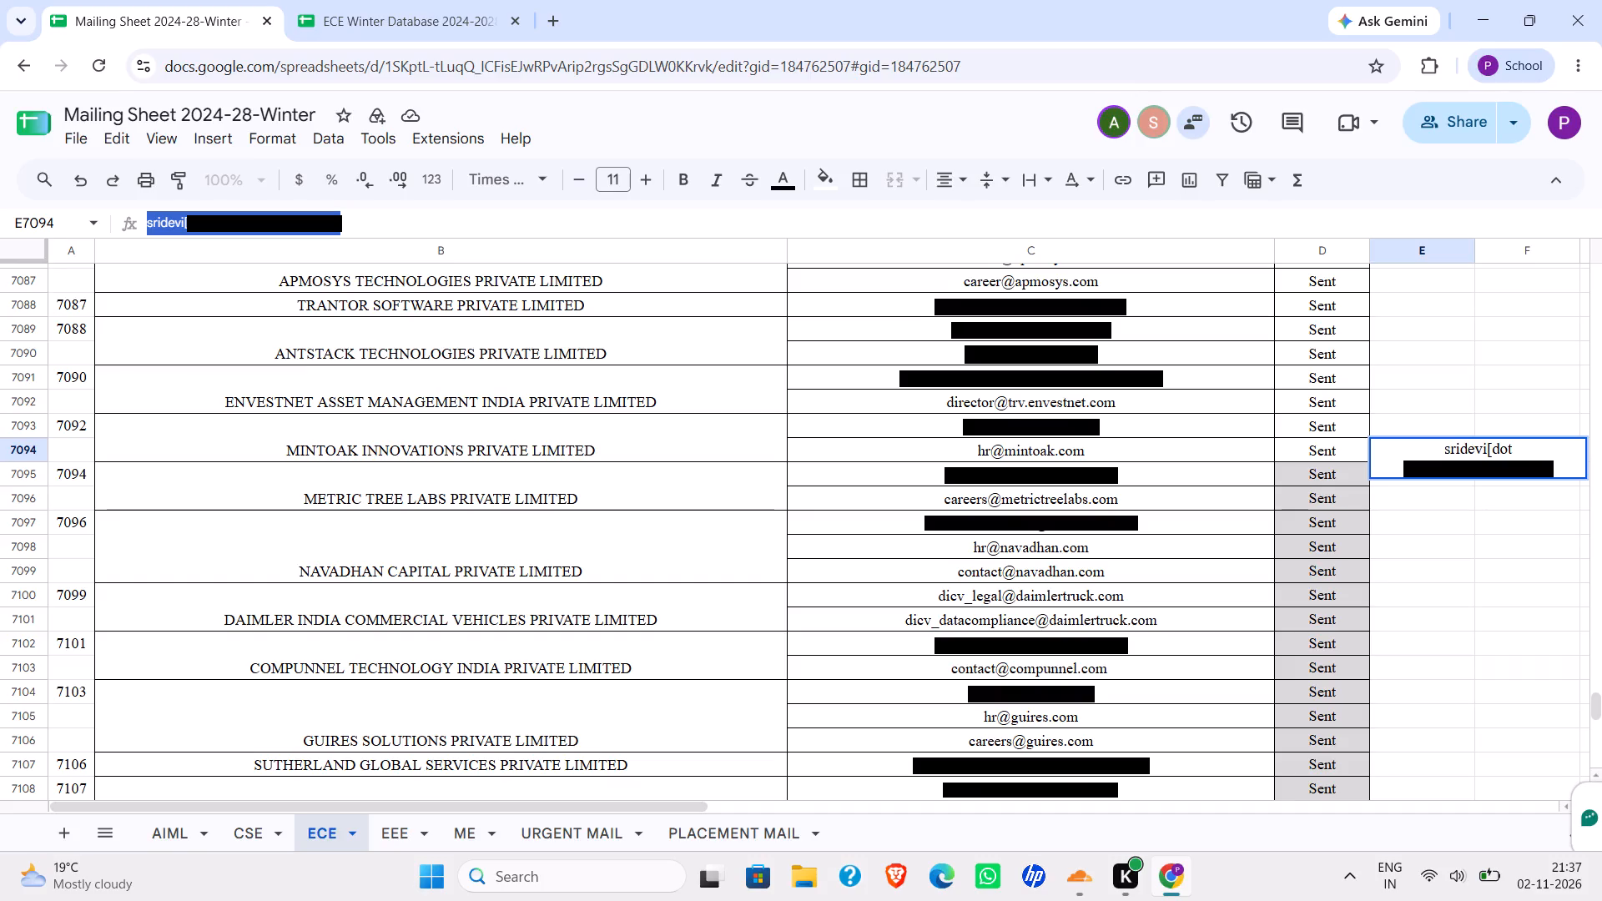
pyautogui.press('BackSpace')
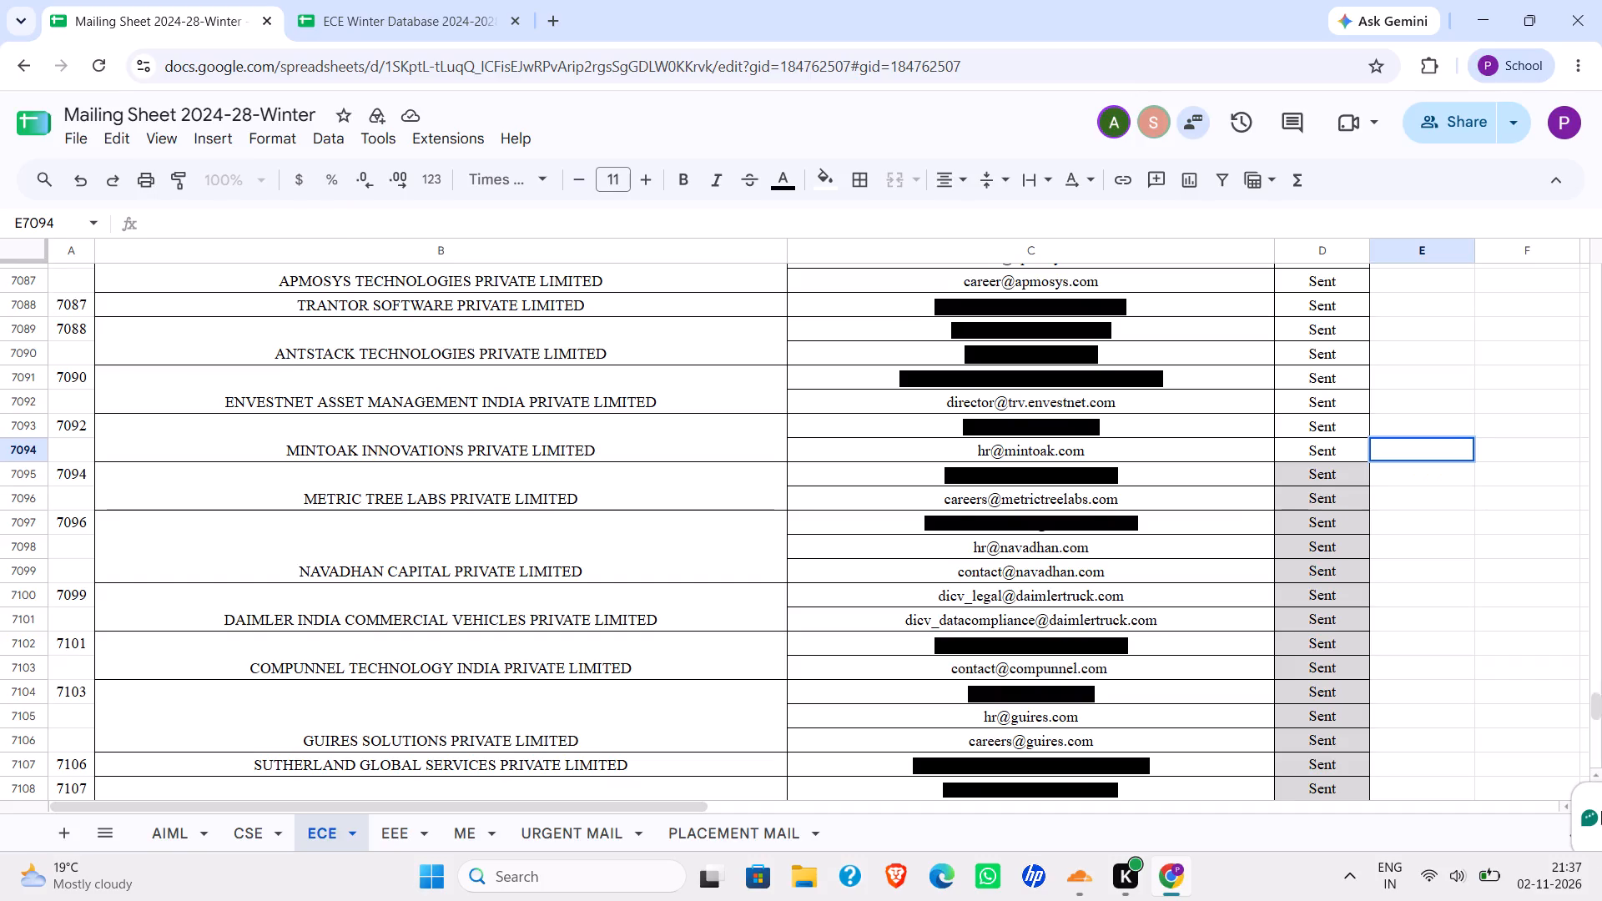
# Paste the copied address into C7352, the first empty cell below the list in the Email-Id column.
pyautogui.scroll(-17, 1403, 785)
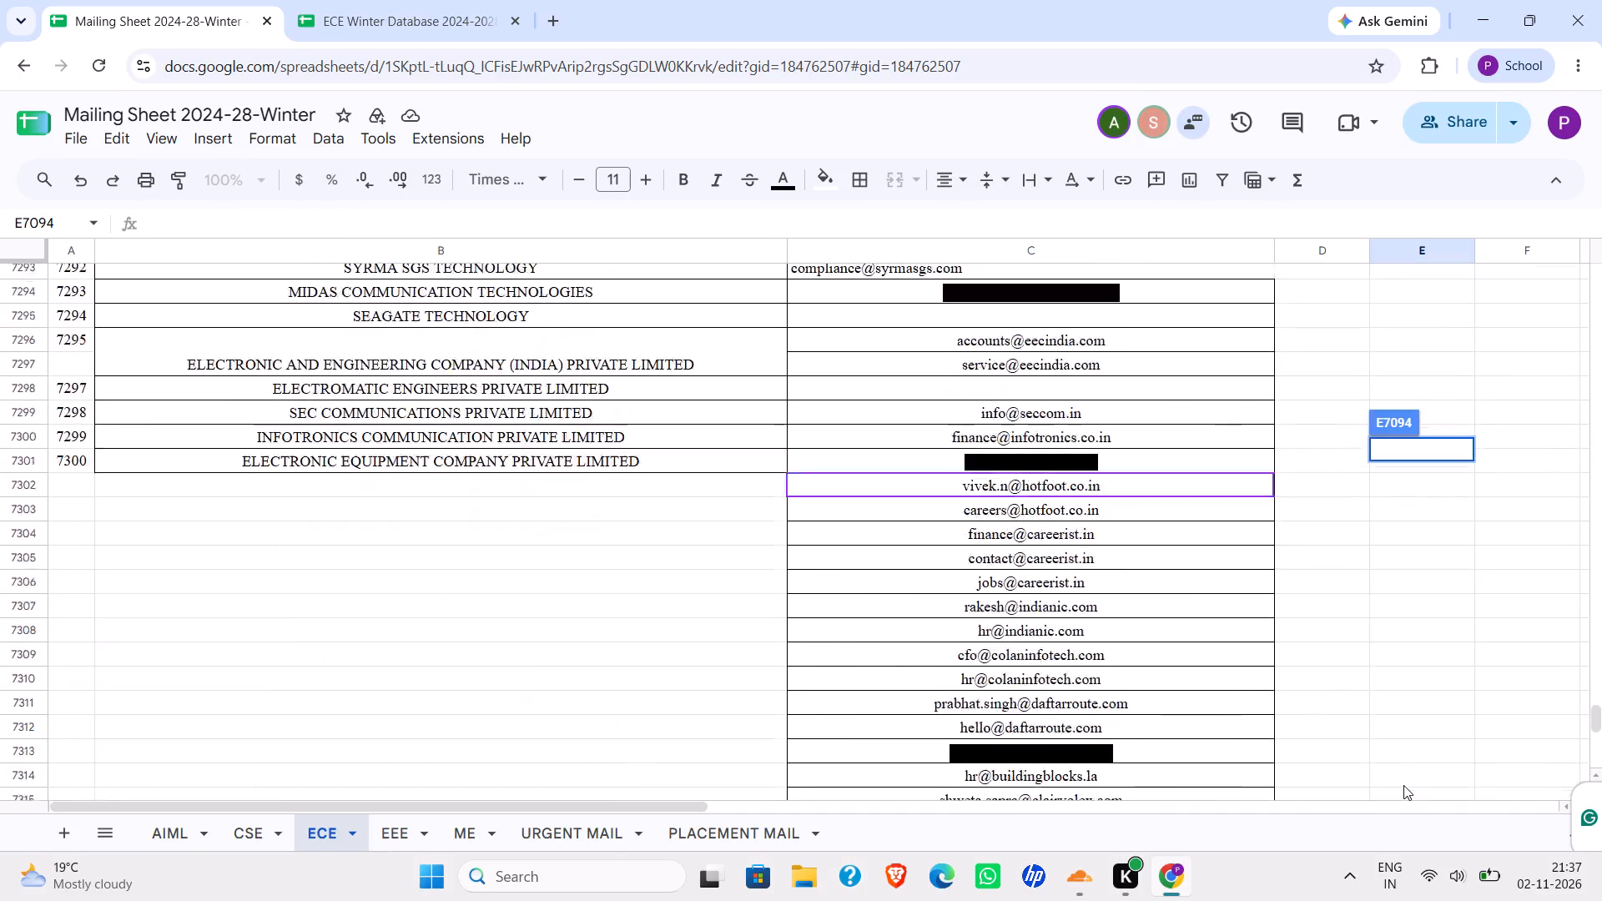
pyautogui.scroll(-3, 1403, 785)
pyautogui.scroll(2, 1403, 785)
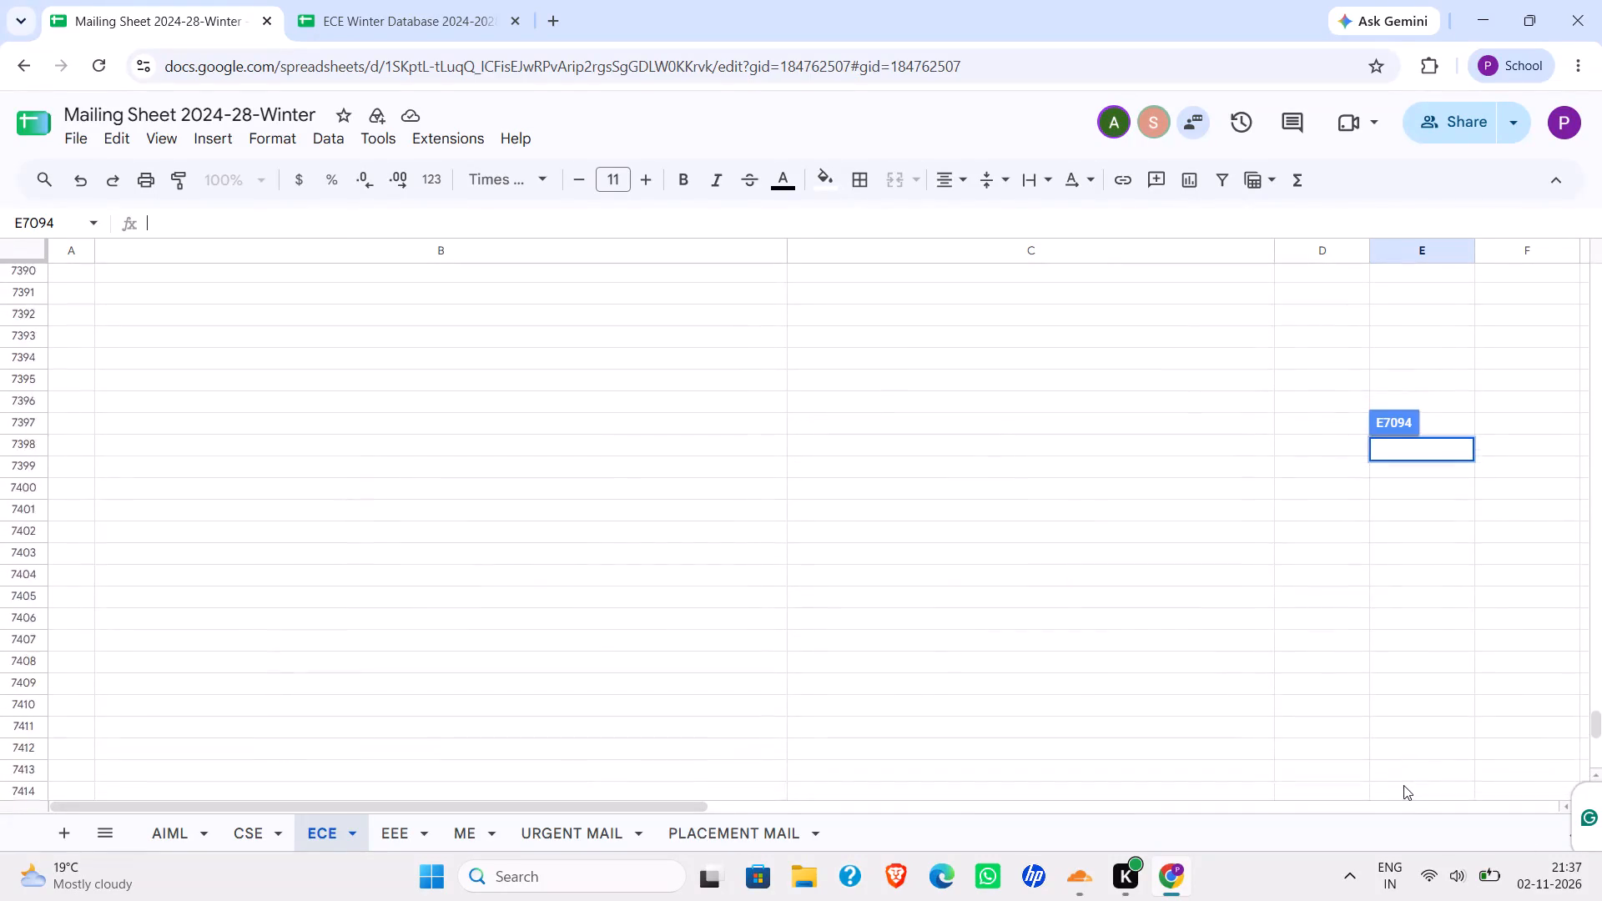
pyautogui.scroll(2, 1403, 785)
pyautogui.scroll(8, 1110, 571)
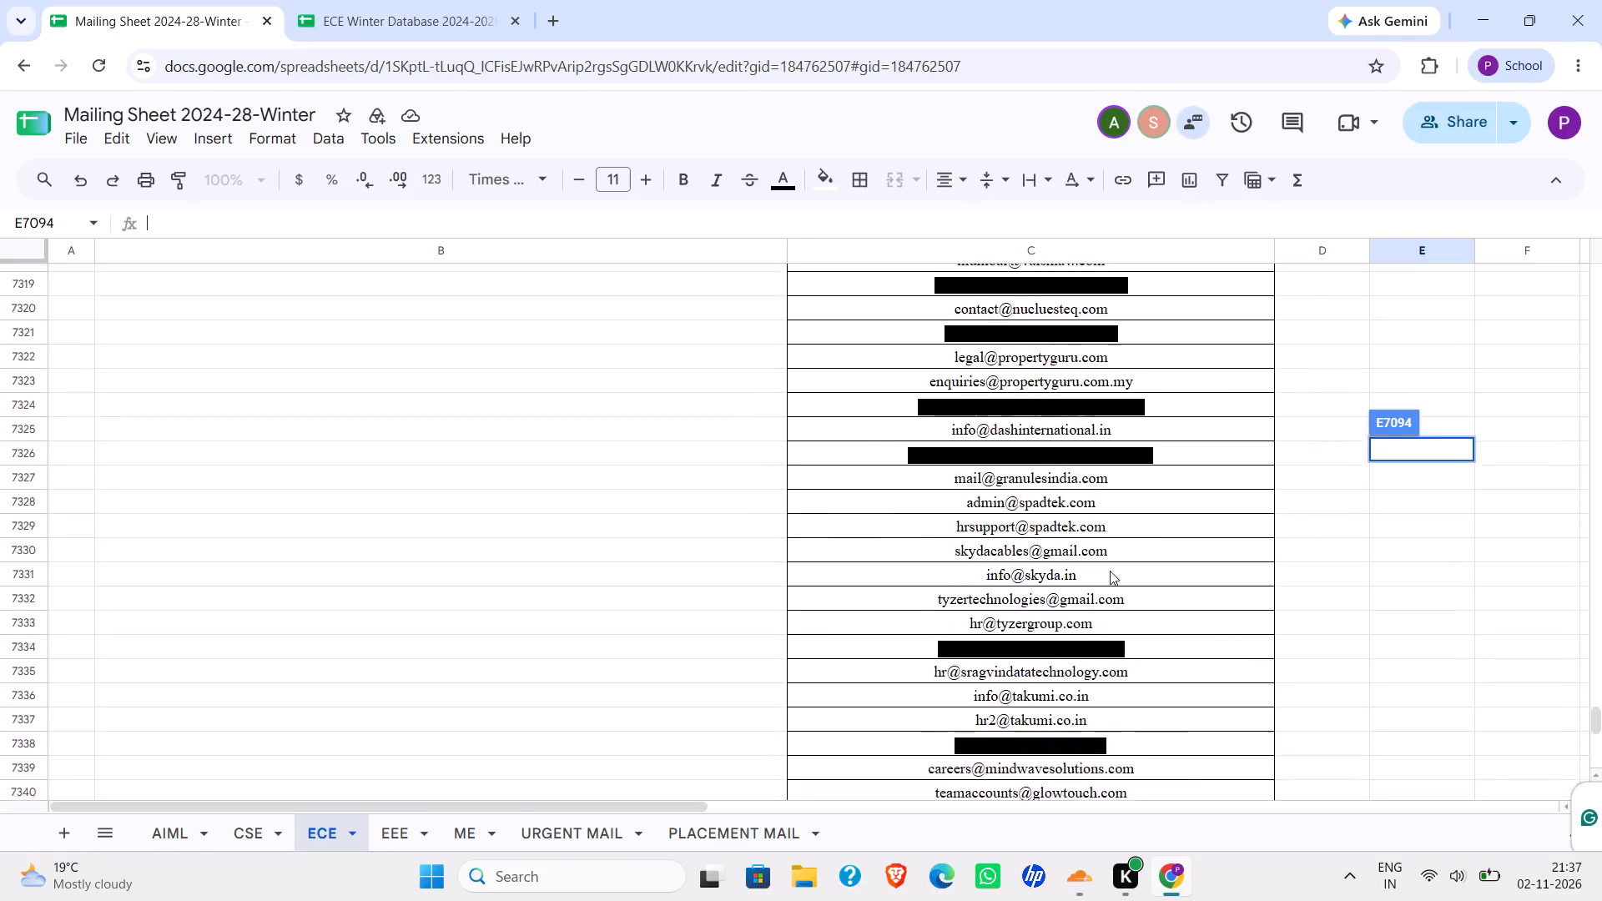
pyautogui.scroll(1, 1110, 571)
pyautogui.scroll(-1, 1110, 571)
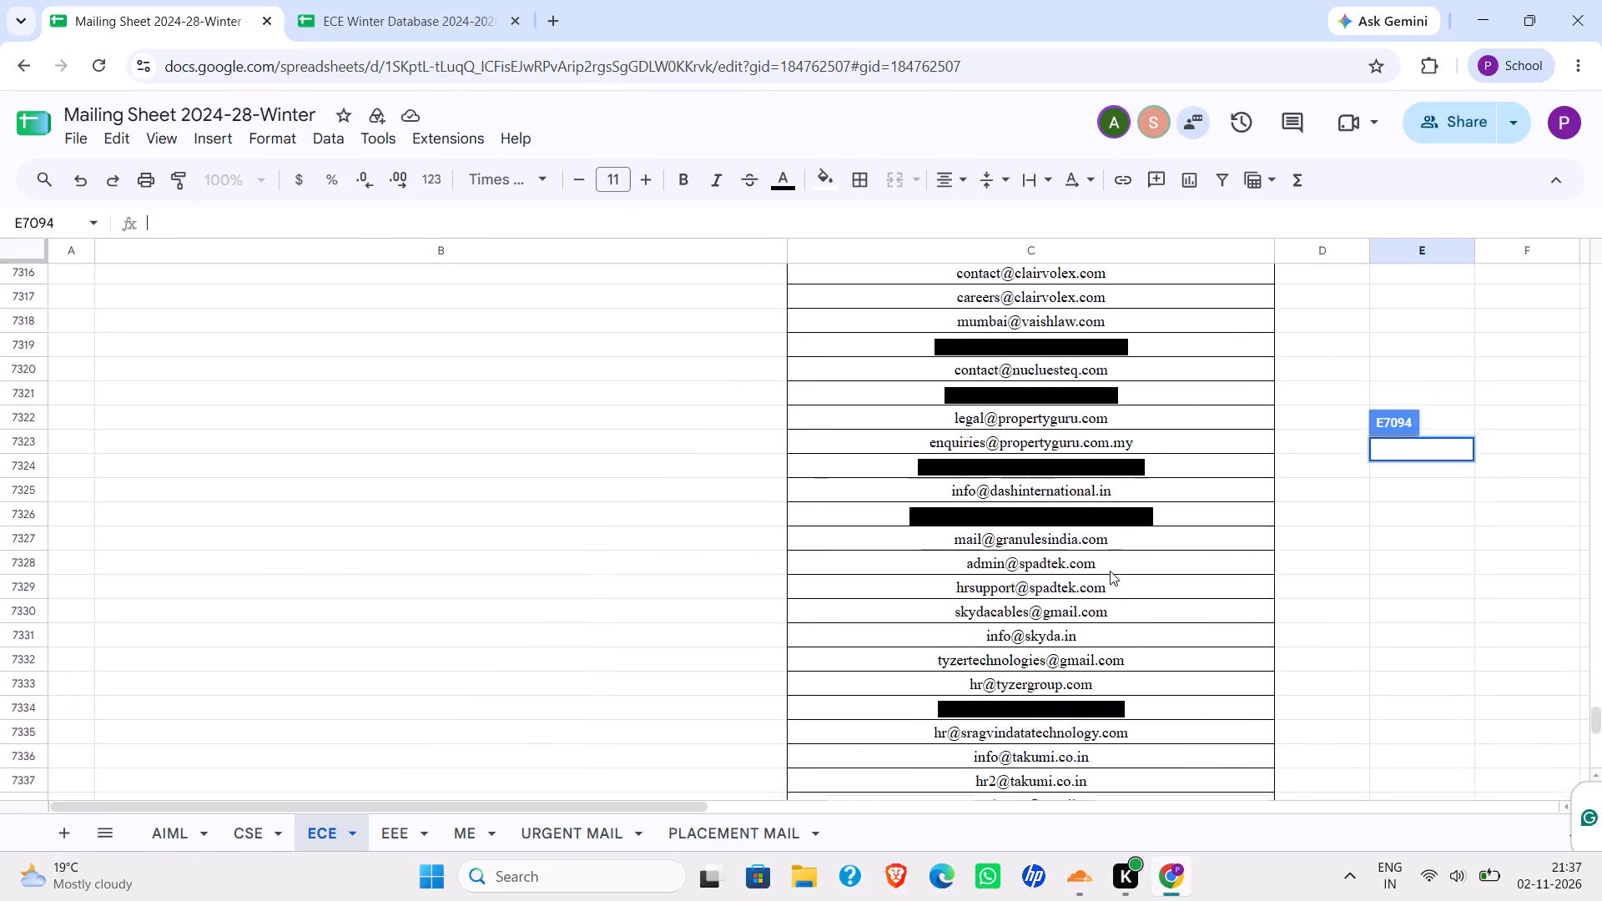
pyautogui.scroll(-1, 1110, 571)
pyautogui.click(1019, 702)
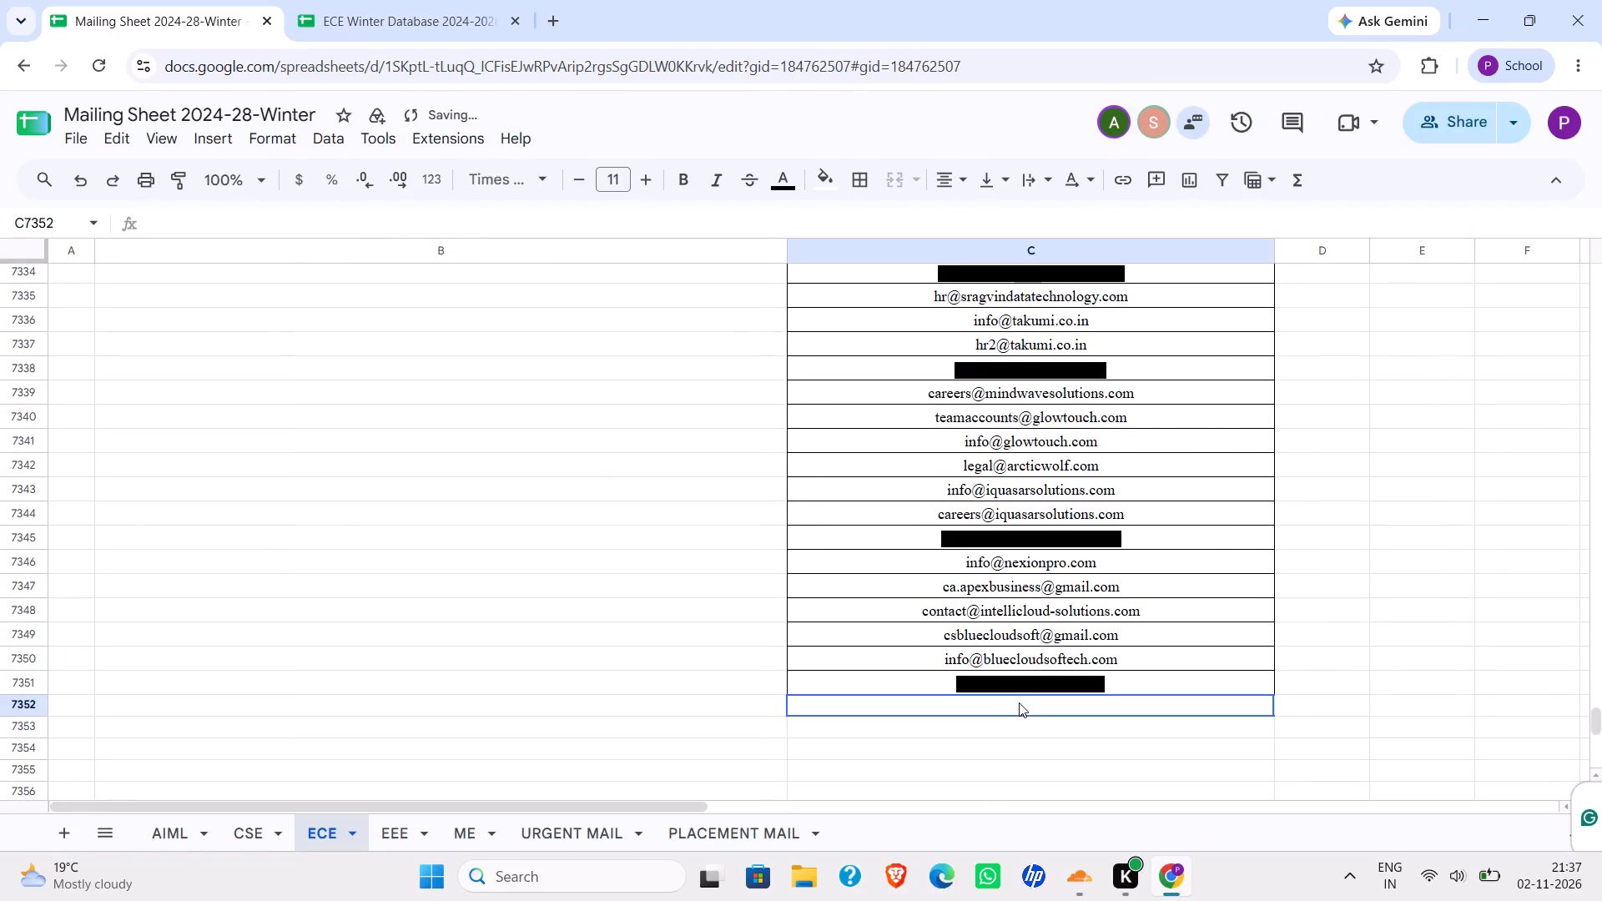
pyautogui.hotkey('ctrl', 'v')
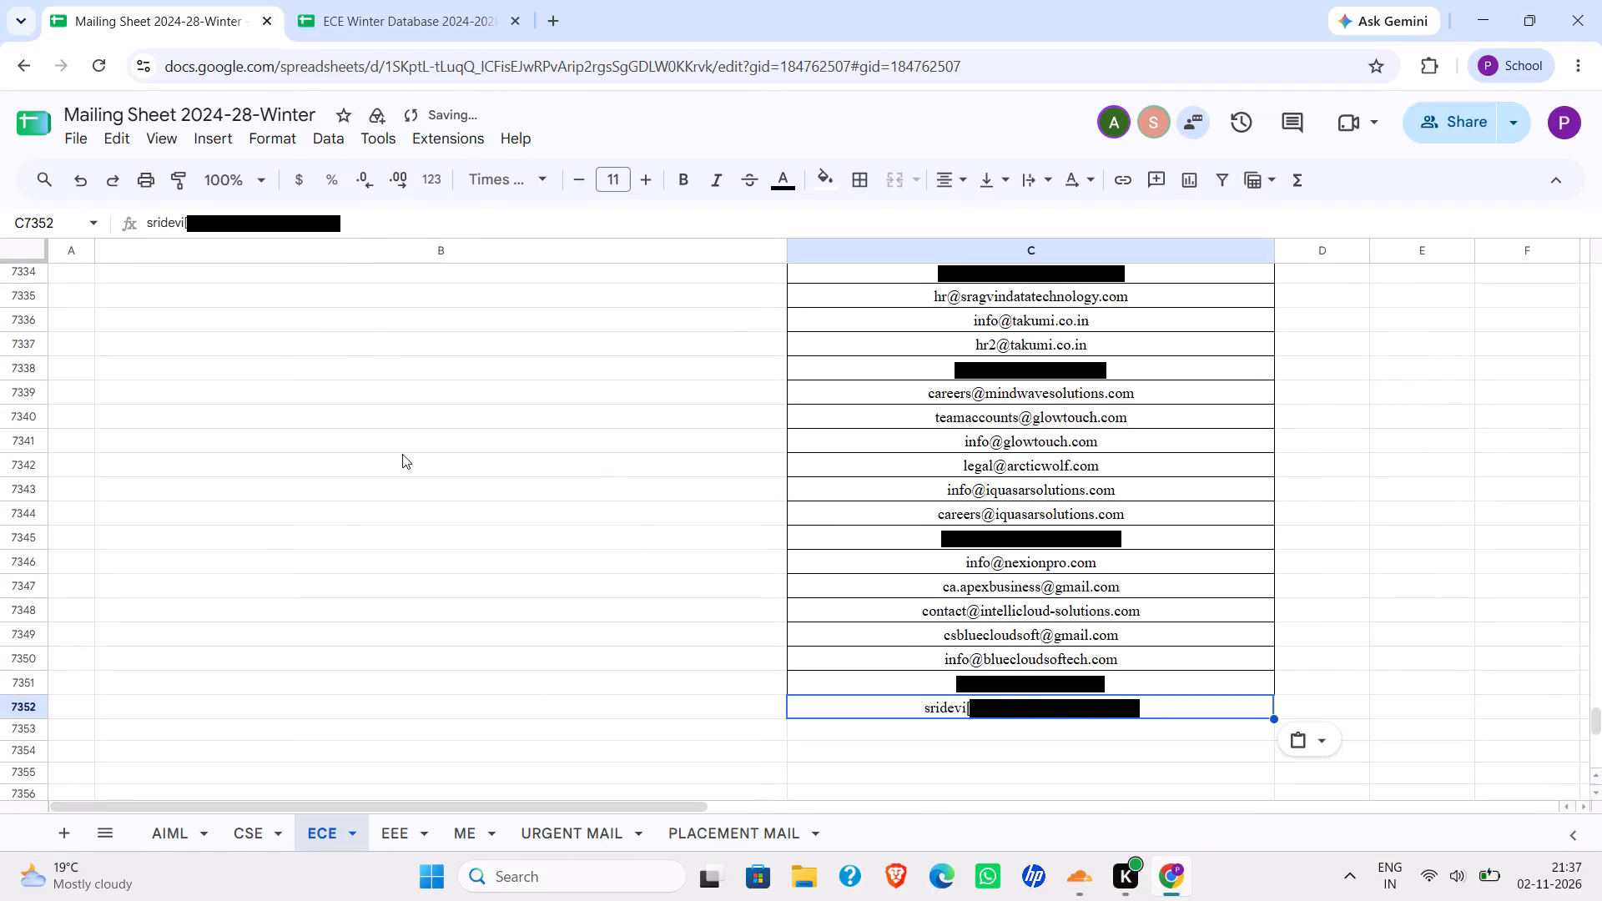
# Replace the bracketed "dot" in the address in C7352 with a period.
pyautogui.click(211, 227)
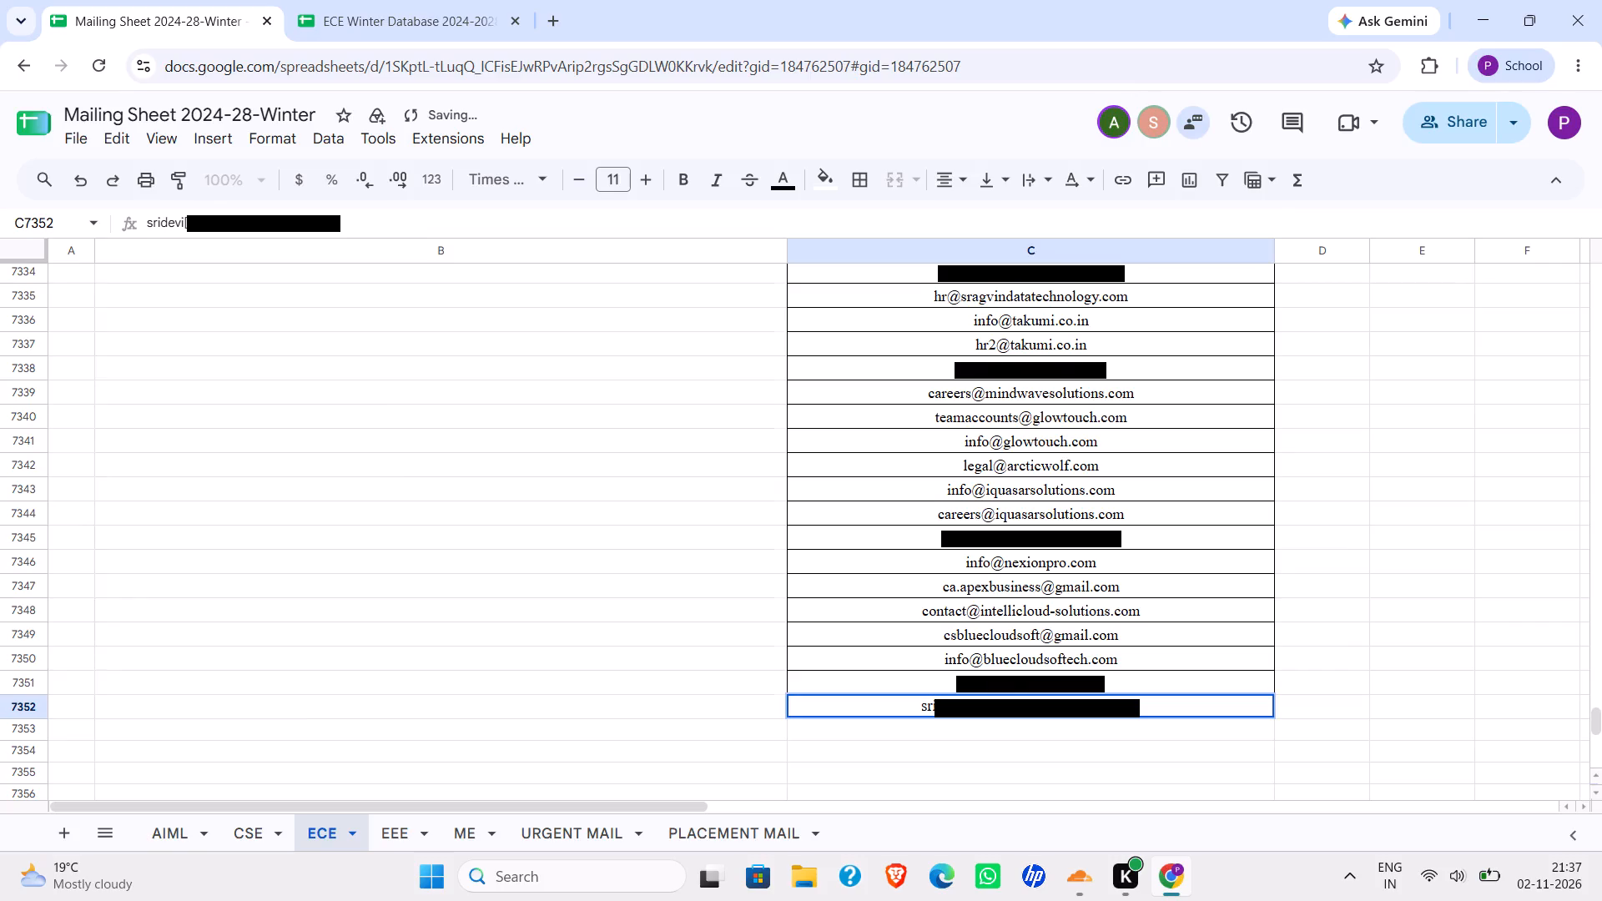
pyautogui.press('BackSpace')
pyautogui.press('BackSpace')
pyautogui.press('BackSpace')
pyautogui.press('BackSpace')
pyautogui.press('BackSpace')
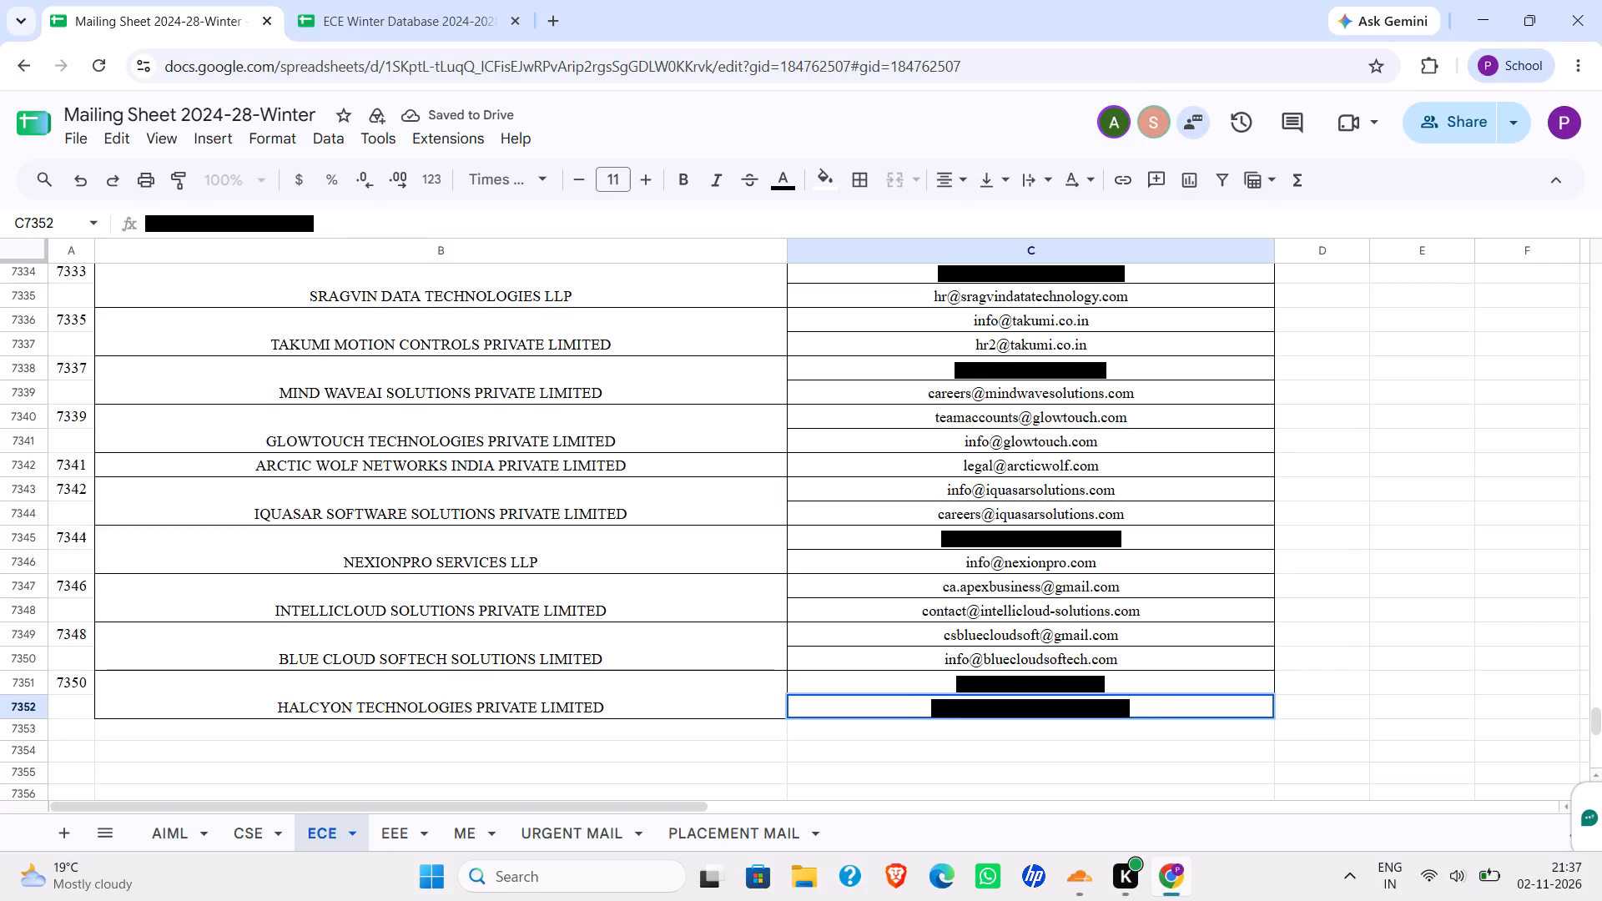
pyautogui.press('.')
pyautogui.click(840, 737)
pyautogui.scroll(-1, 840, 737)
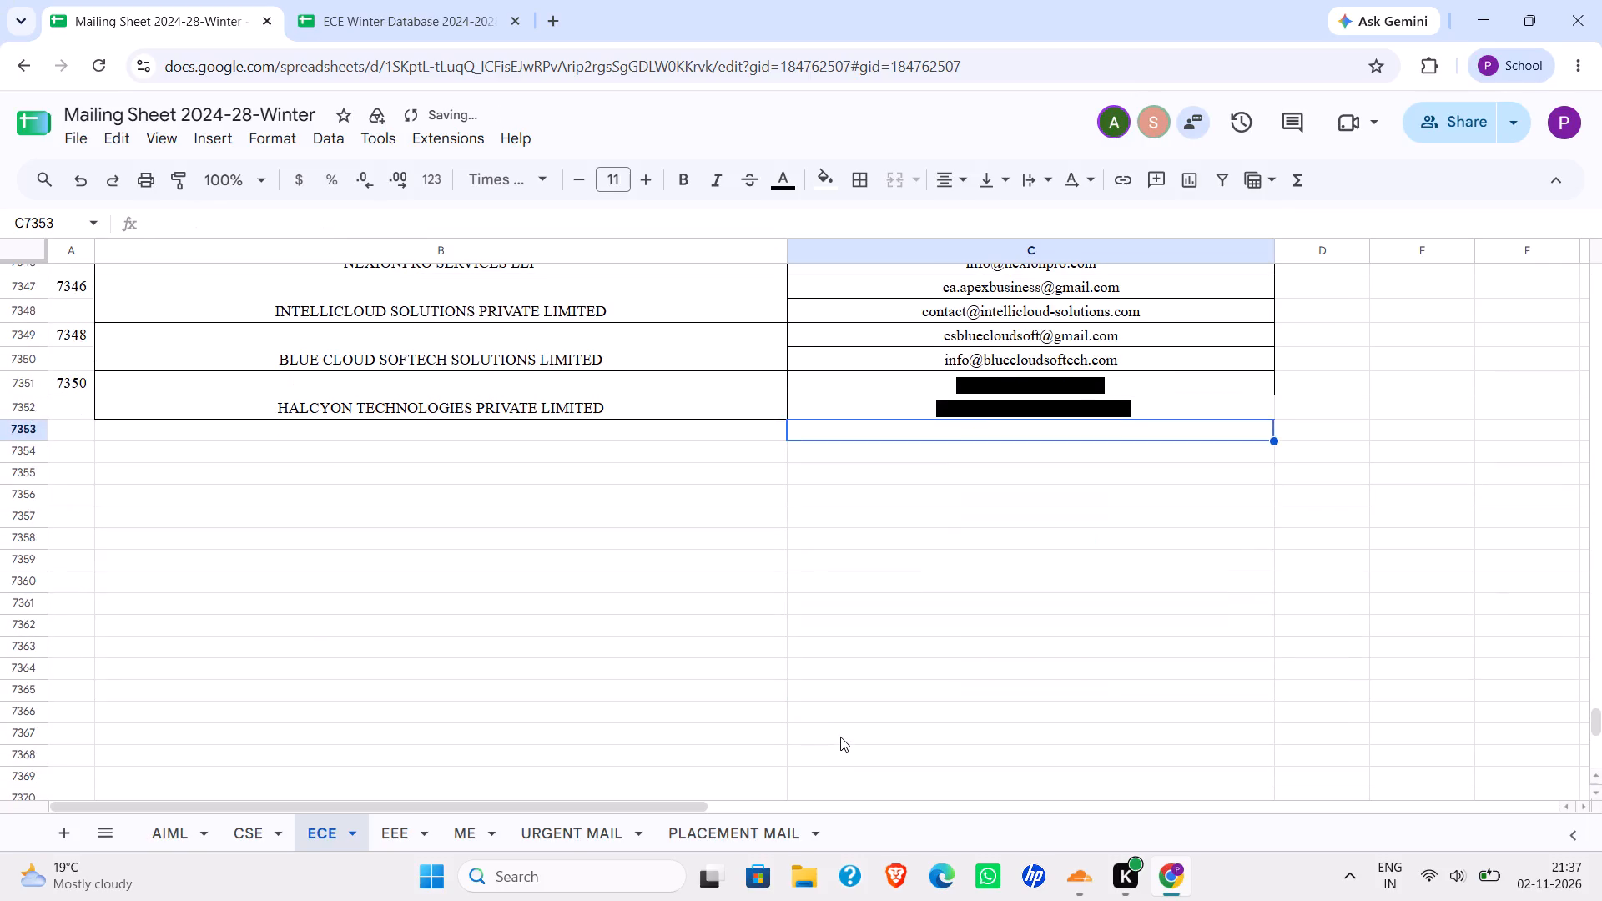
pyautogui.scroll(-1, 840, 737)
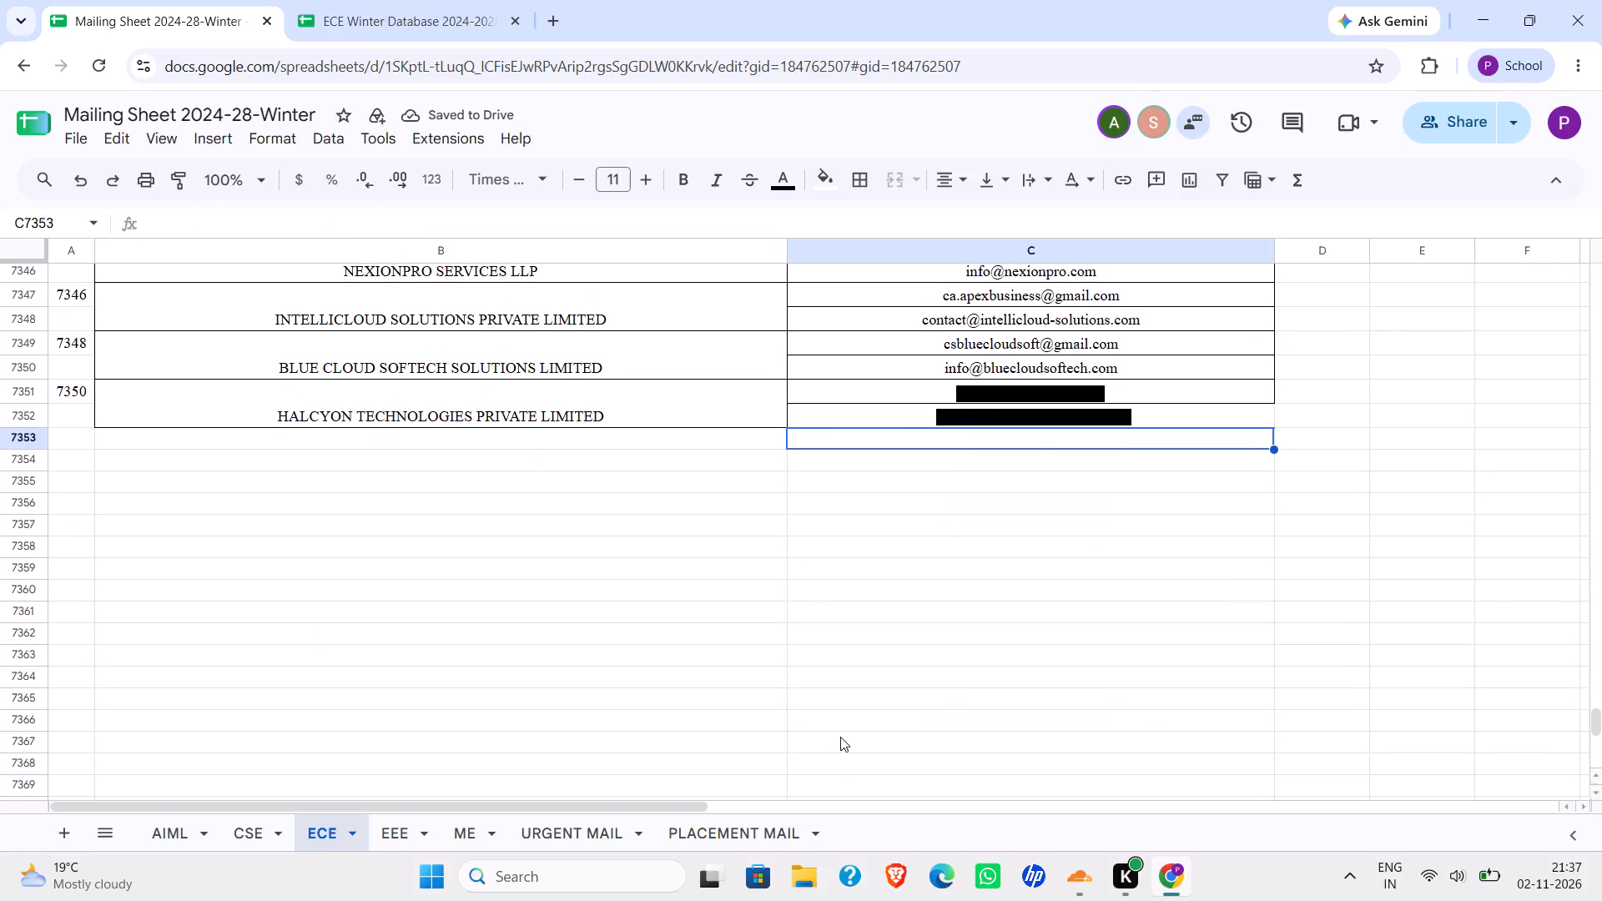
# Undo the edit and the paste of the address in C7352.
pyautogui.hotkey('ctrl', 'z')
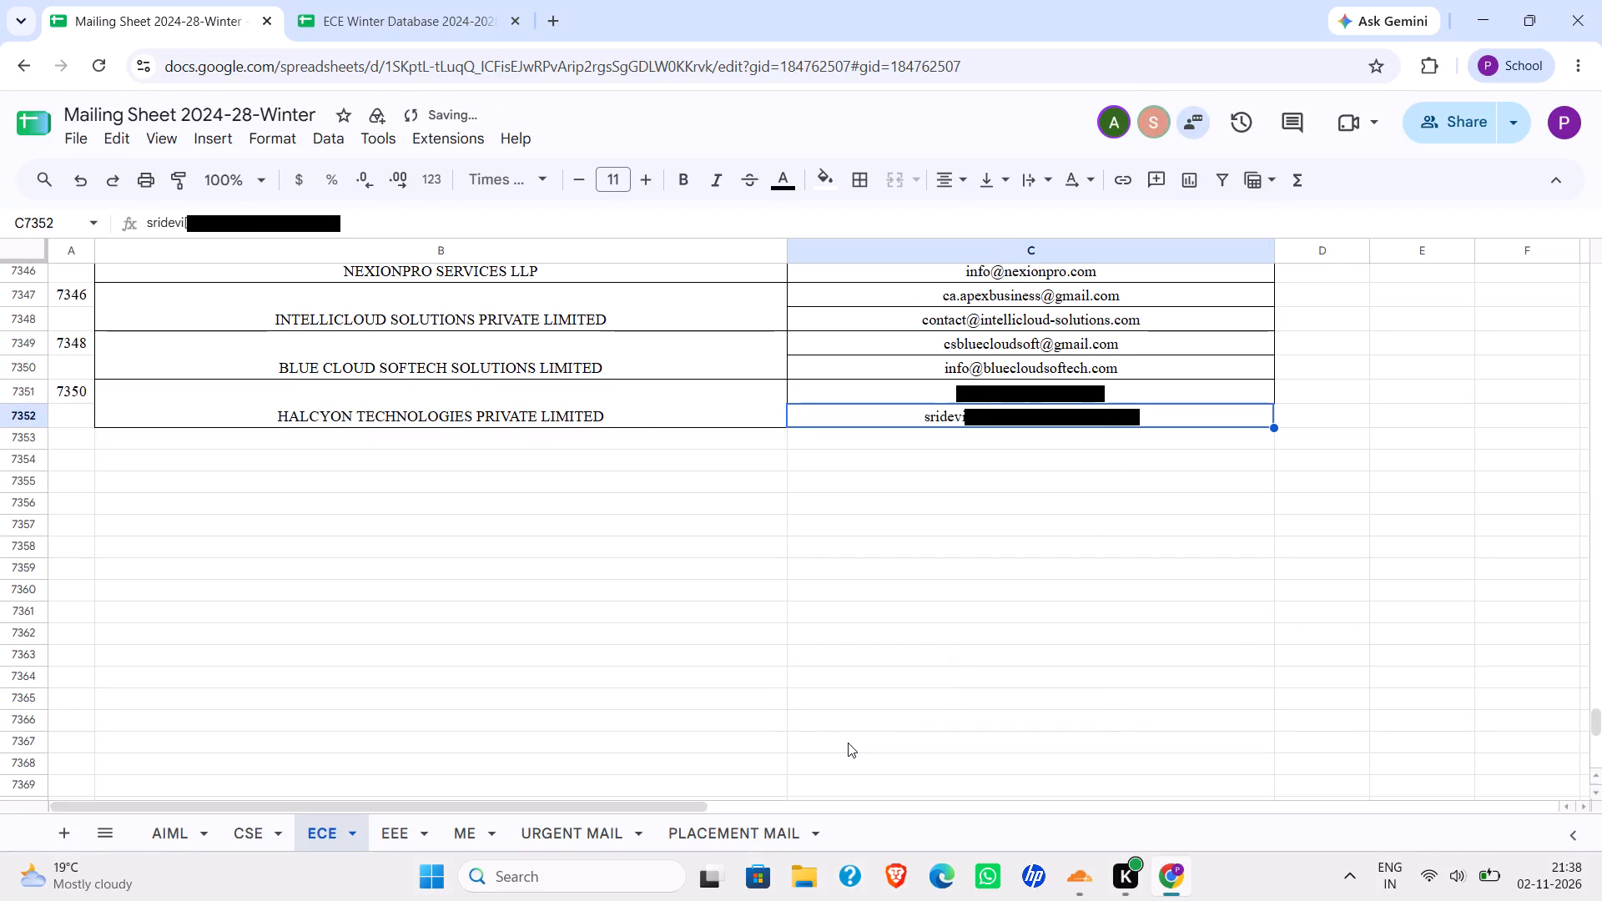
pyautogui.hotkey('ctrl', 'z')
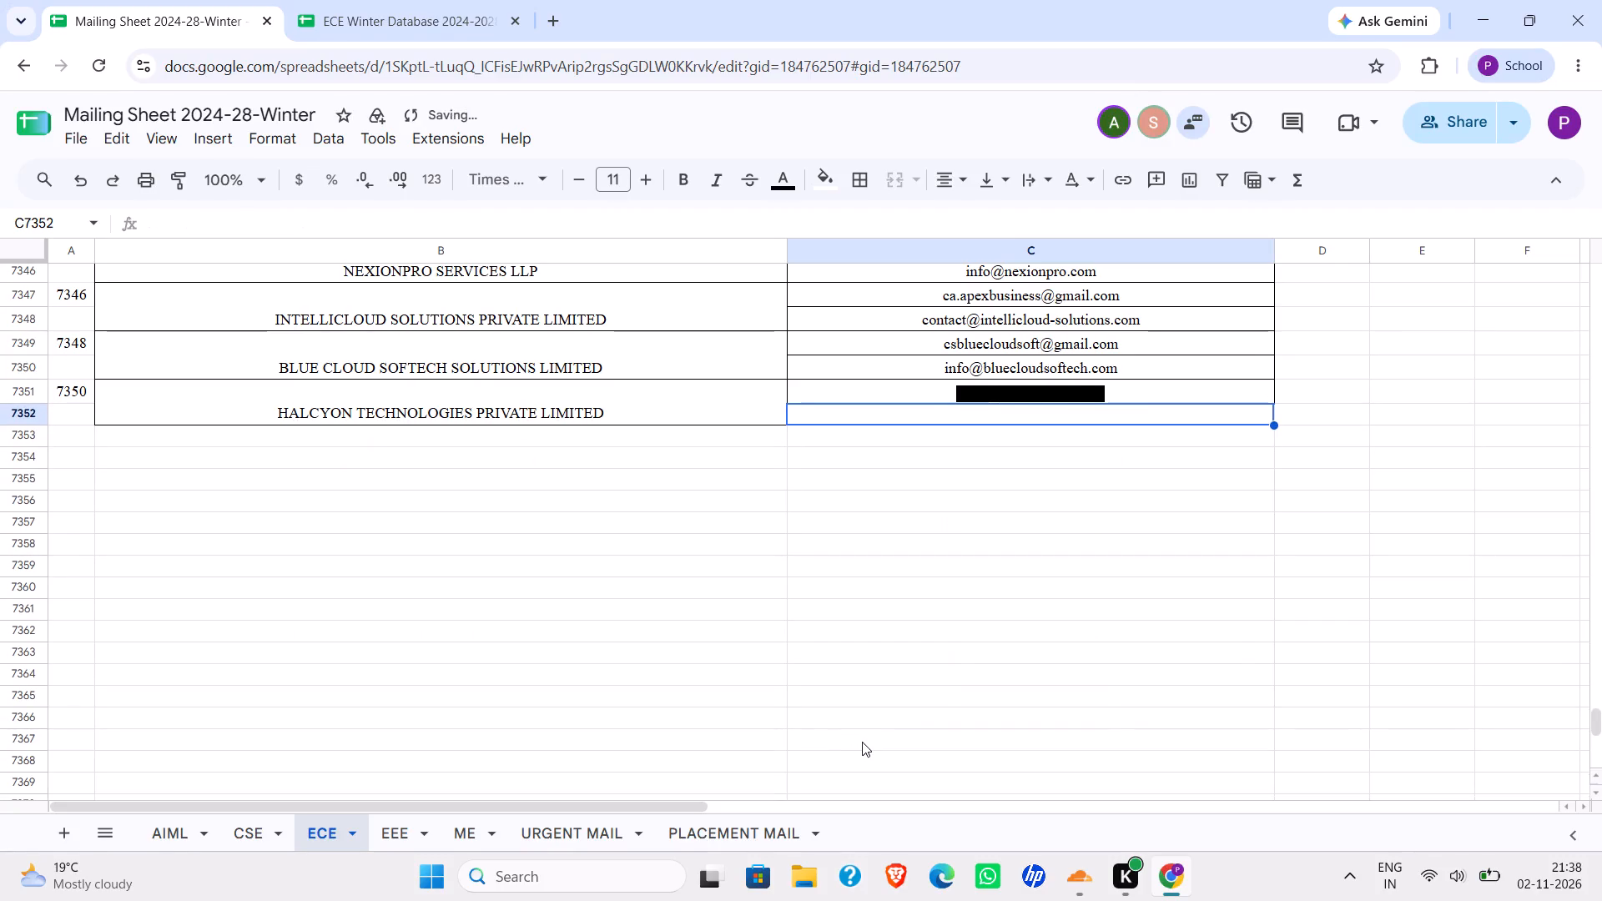
# Paste the copied address into C7352 again and move it one row down to C7353.
pyautogui.hotkey('ctrl', 'v')
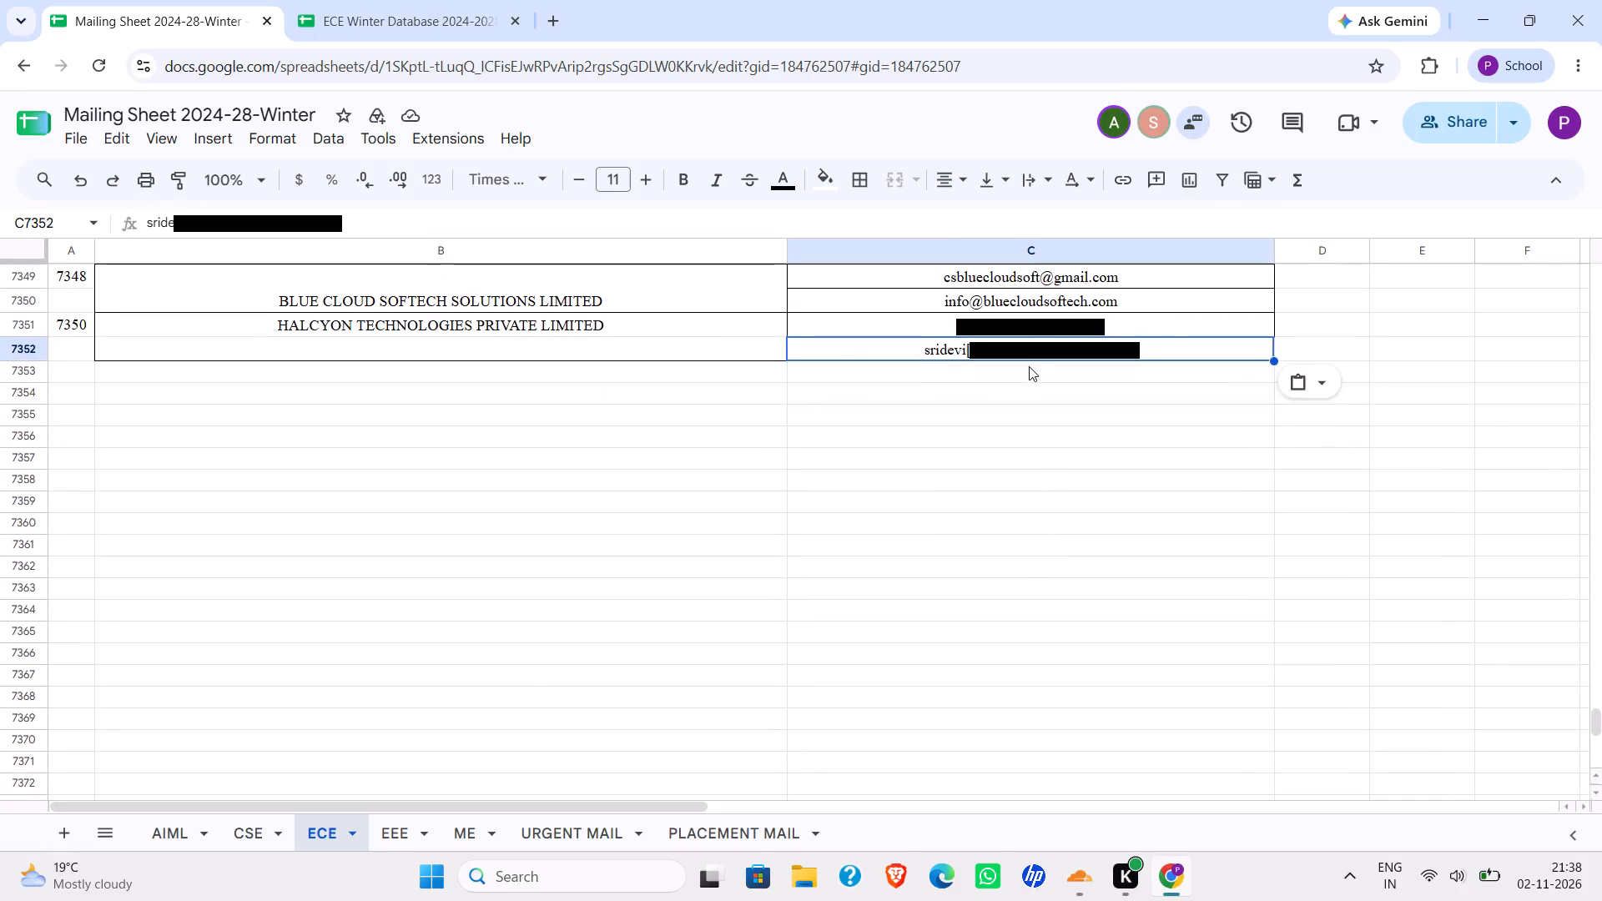
pyautogui.click(1029, 365)
pyautogui.click(1028, 344)
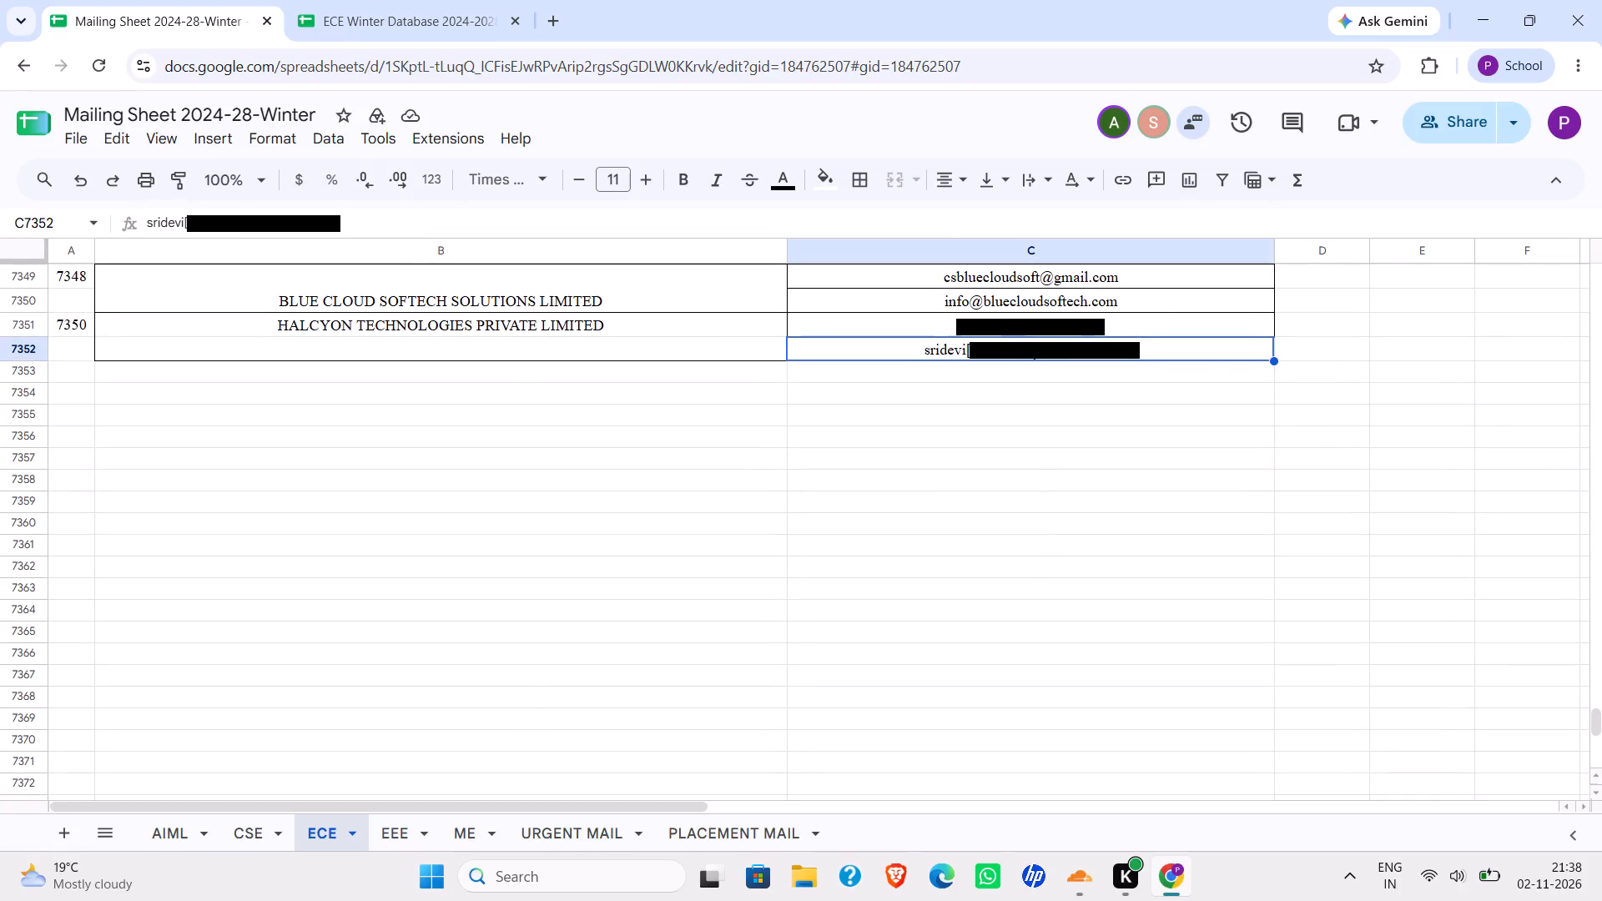
pyautogui.hotkey('ctrl', 'c')
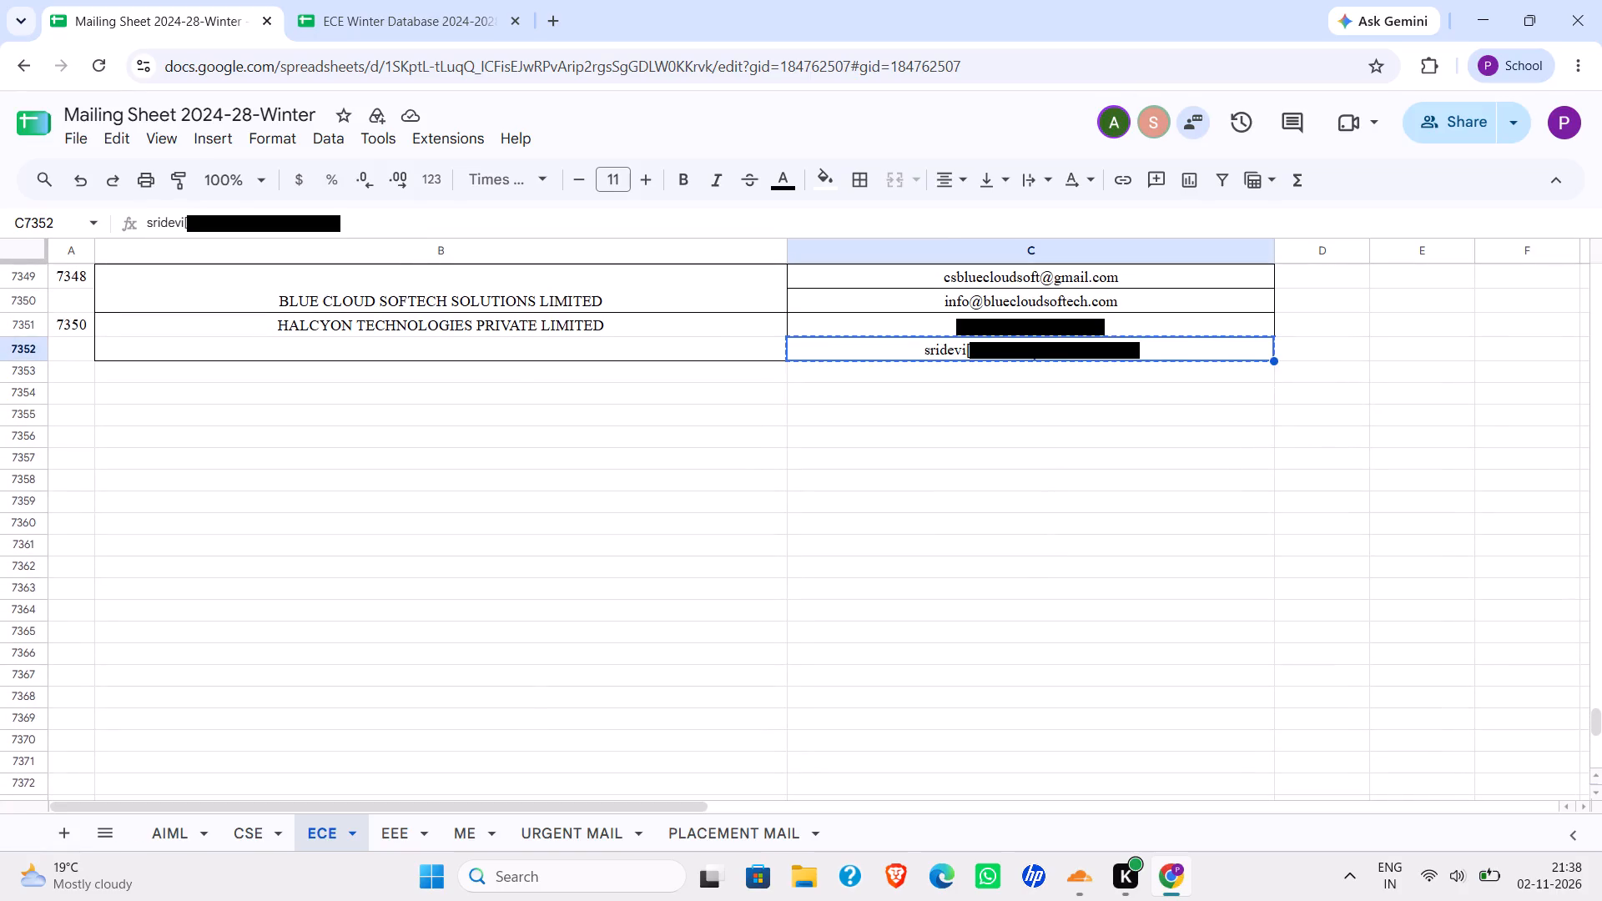
pyautogui.press('BackSpace')
pyautogui.click(1006, 370)
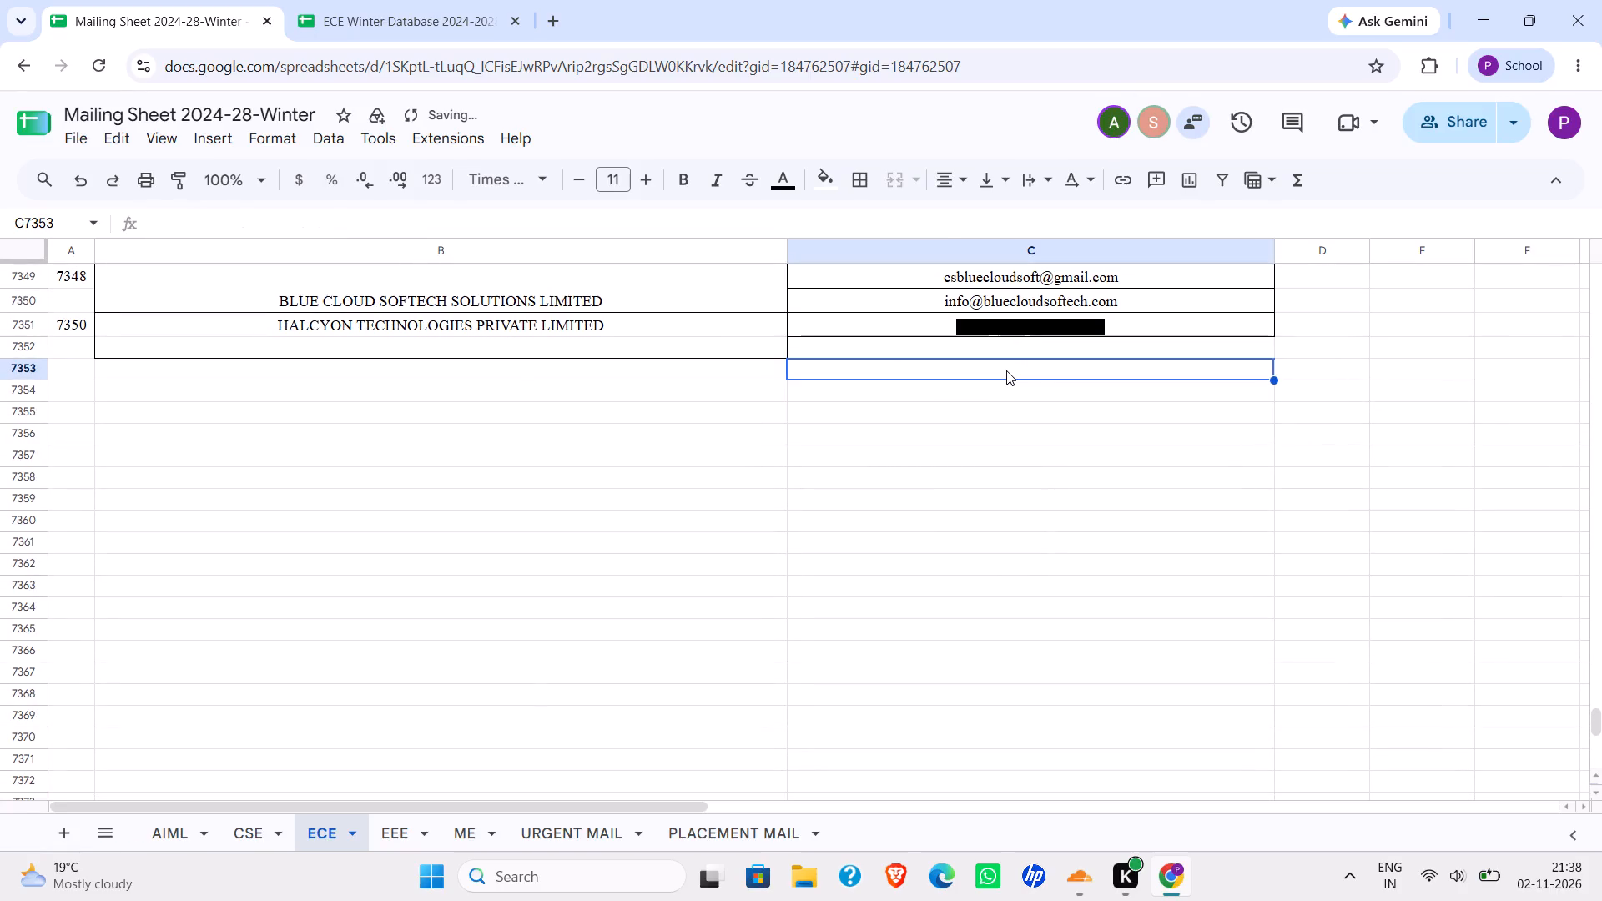
pyautogui.hotkey('ctrl', 'v')
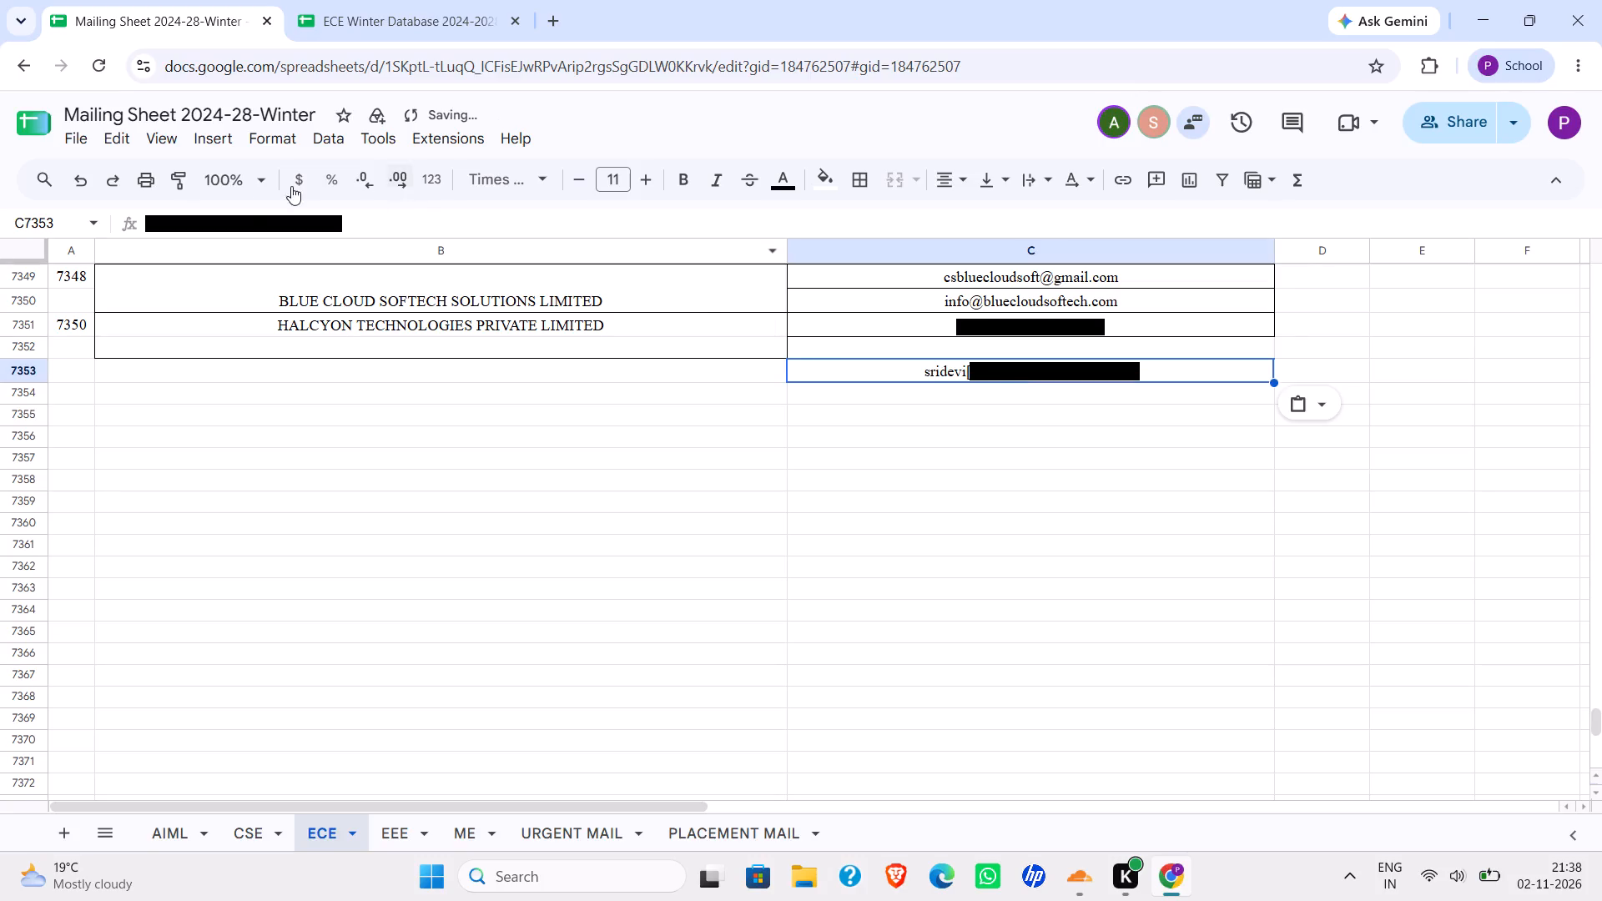
# Replace the bracketed "dot" in the address in C7353 with a period.
pyautogui.click(207, 219)
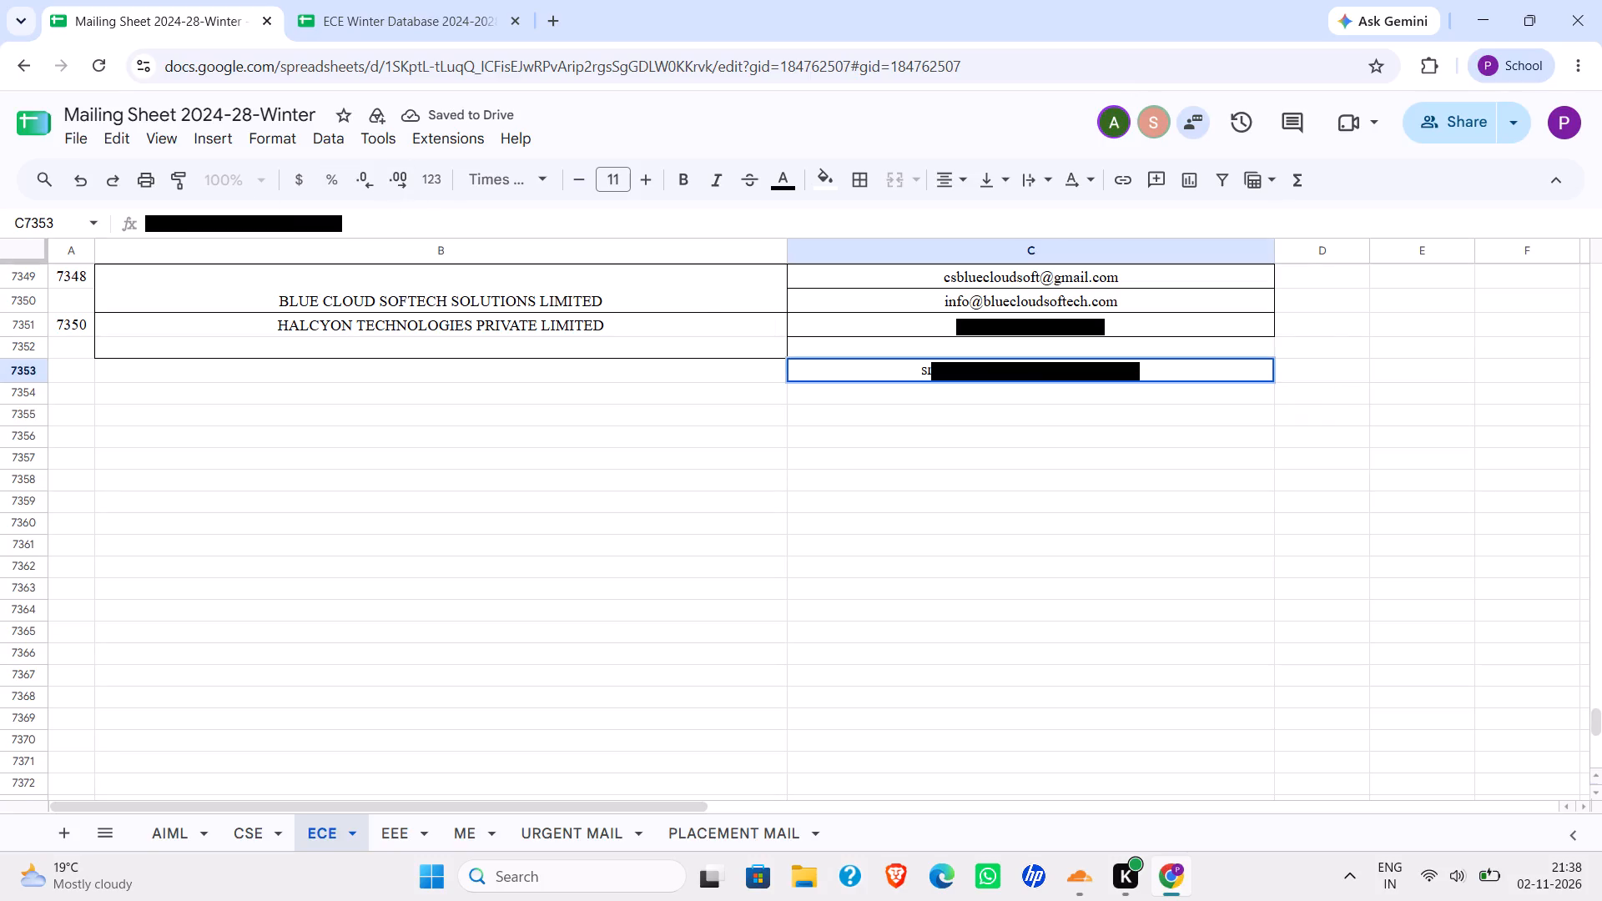
pyautogui.press('BackSpace')
pyautogui.press('BackSpace')
pyautogui.press('BackSpace')
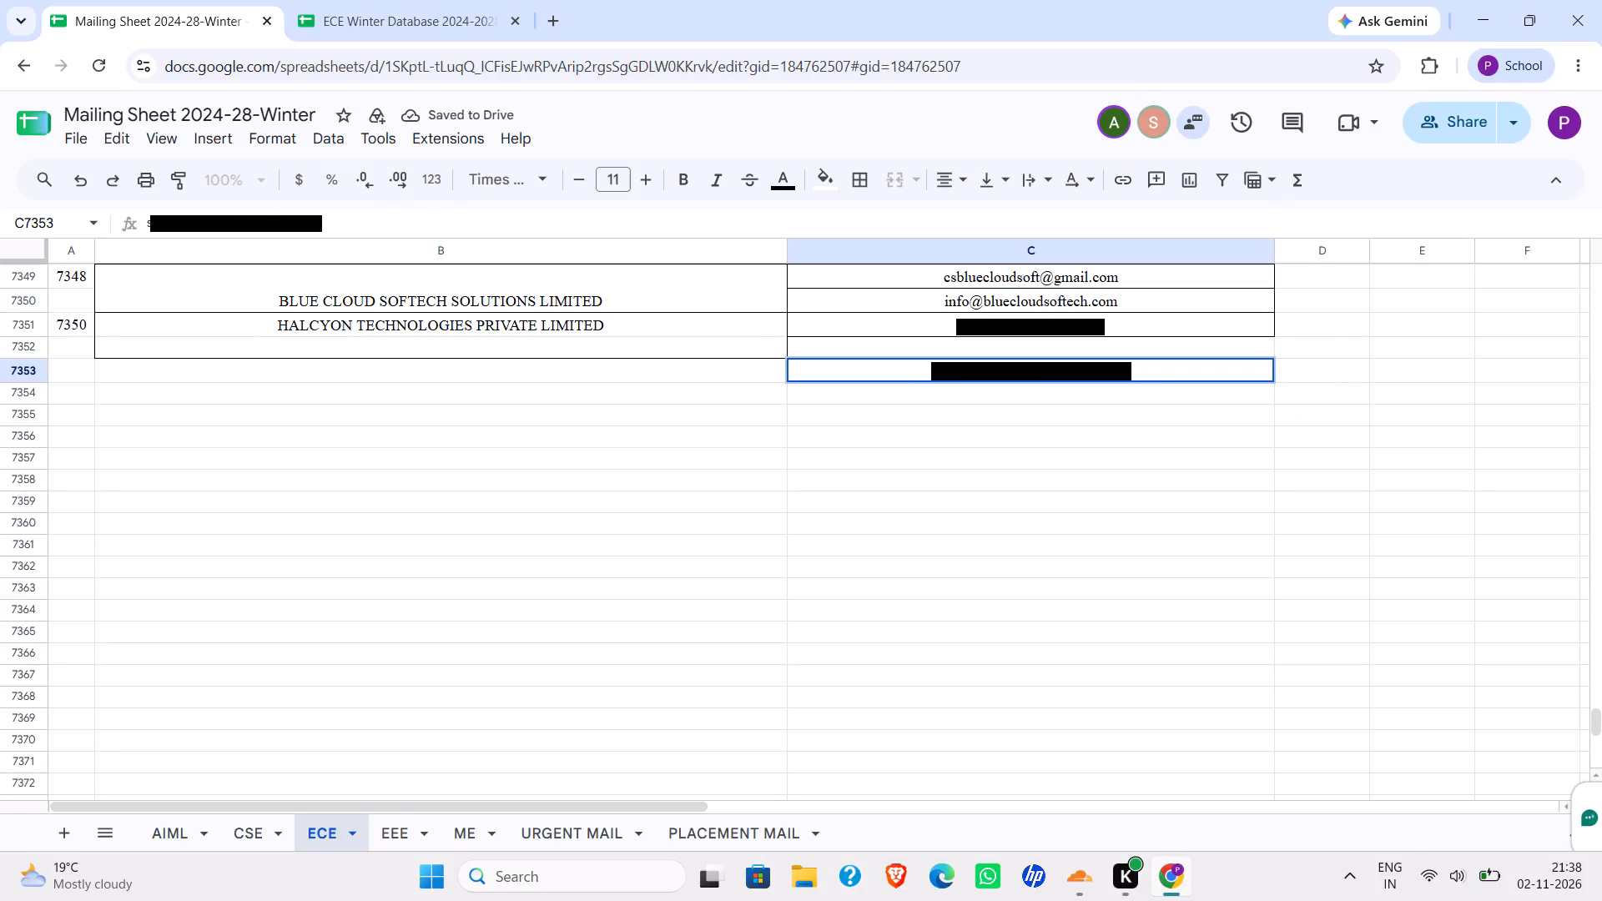
pyautogui.press('BackSpace')
pyautogui.press('Right')
pyautogui.press('BackSpace')
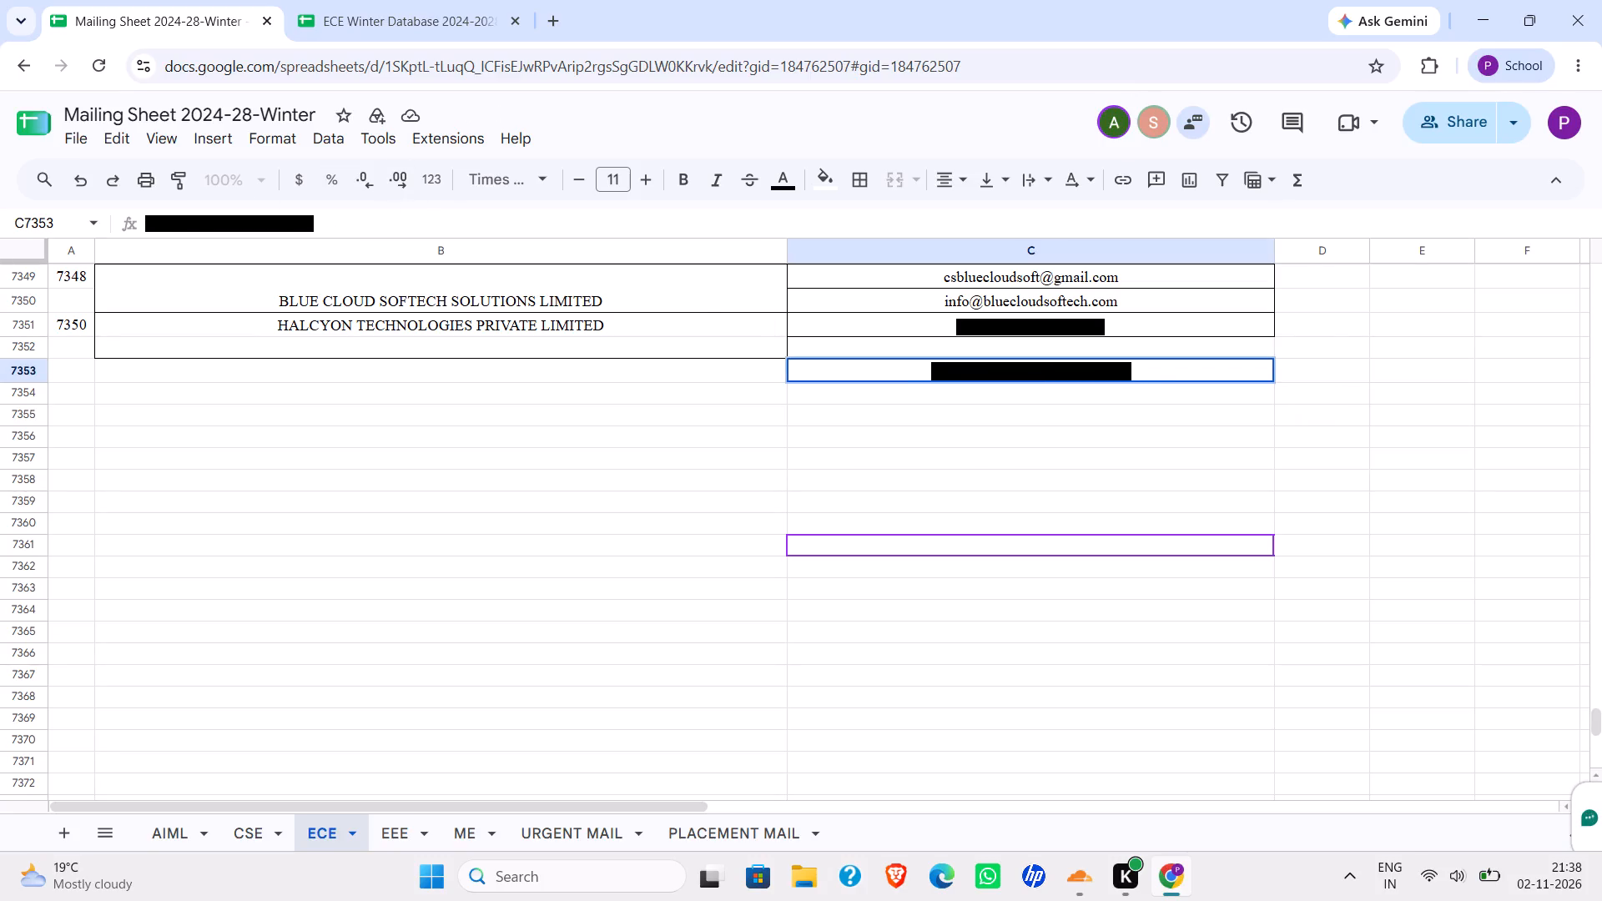
pyautogui.press('.')
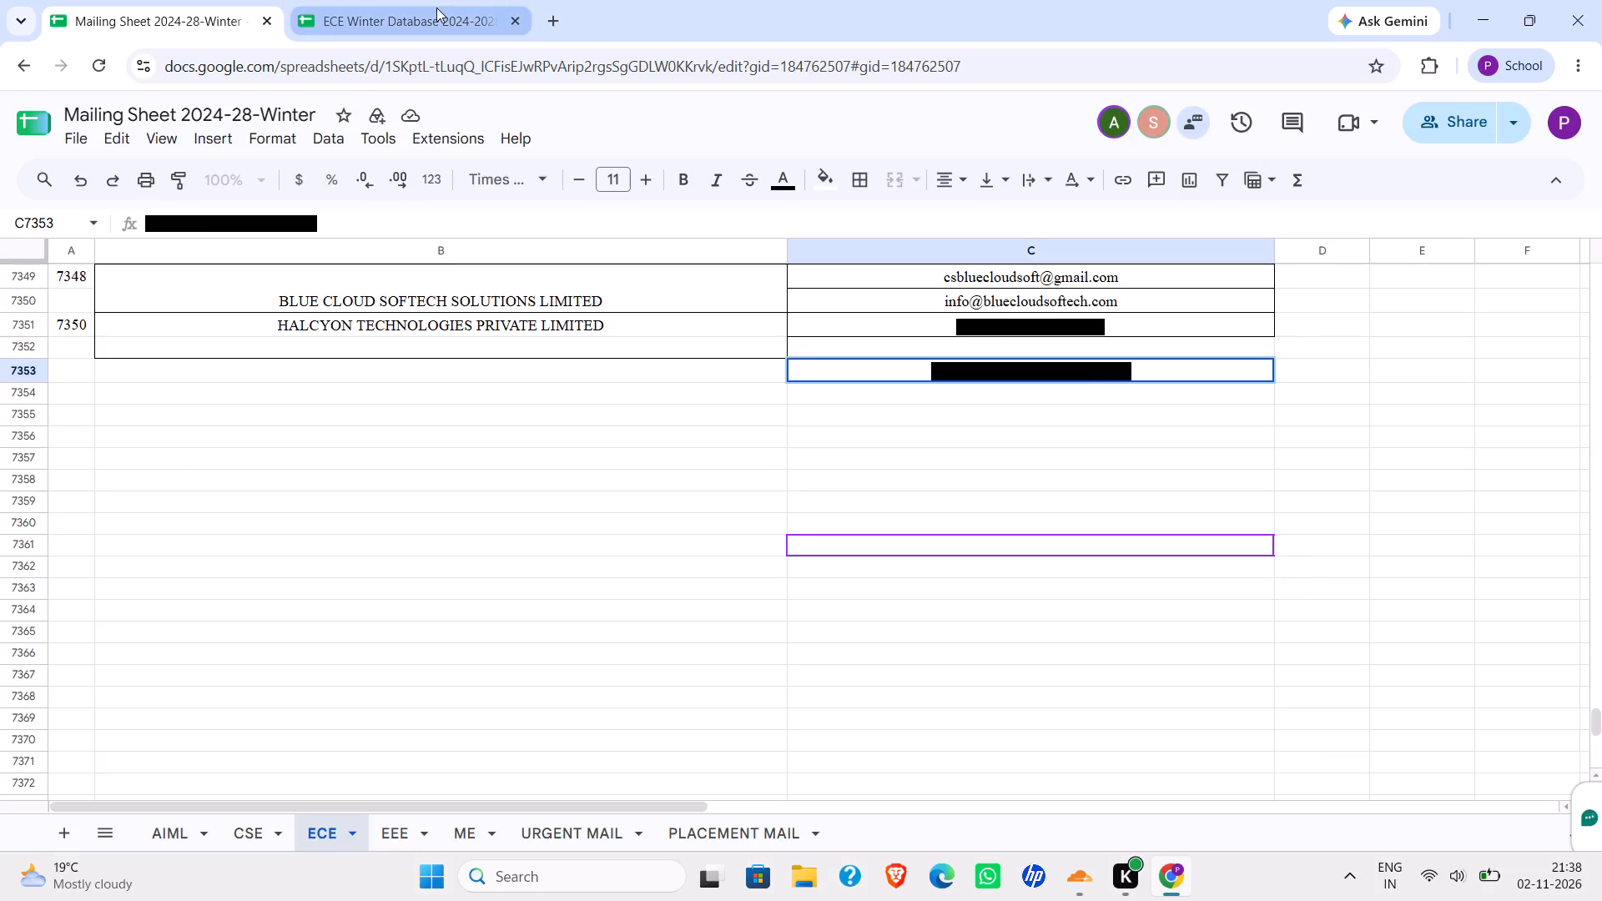
# Open the third contributor's sheet in ECE Winter Database 2024-2028 and look for the yellow-marked serial number showing where copying stopped.
pyautogui.click(436, 8)
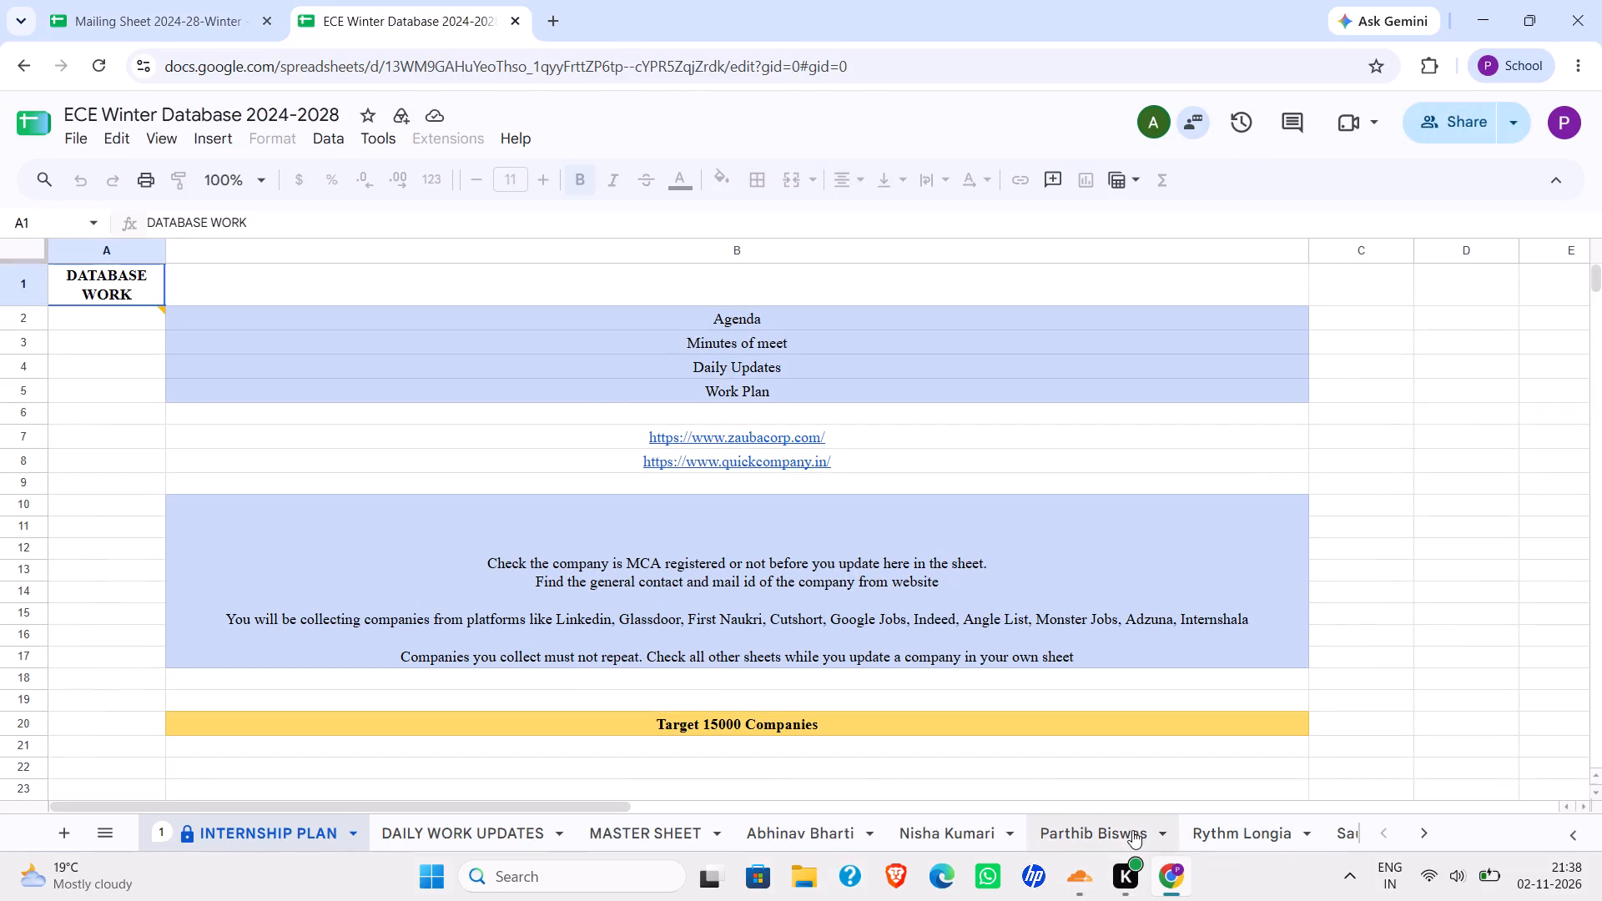
pyautogui.click(1132, 830)
pyautogui.scroll(-17, 747, 542)
pyautogui.scroll(-17, 747, 542)
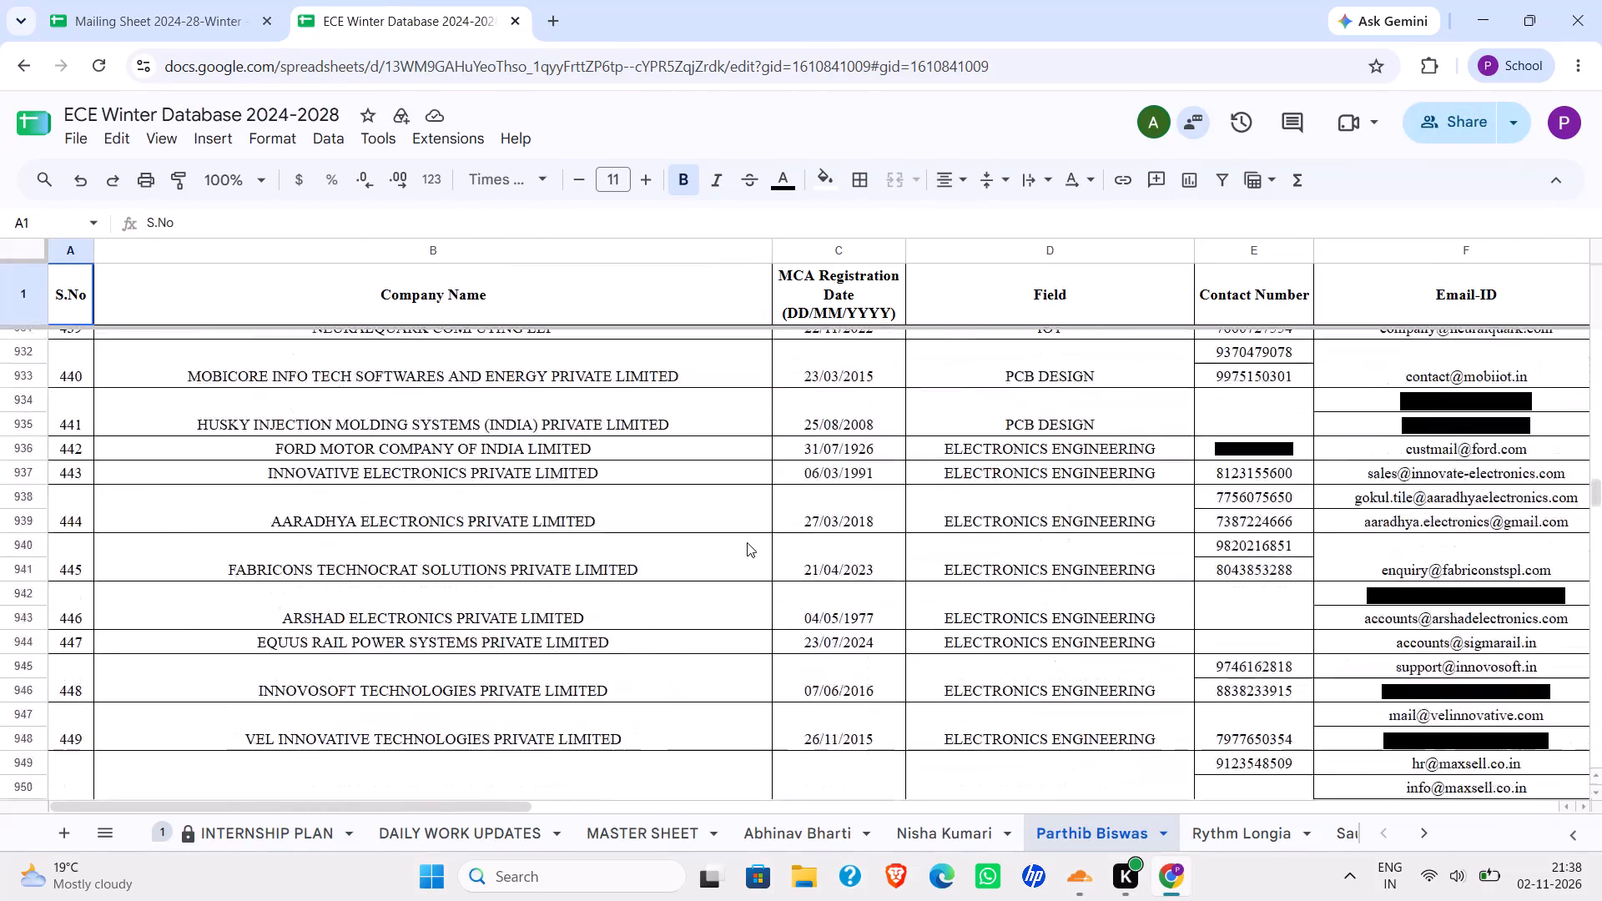
pyautogui.scroll(-15, 747, 542)
pyautogui.scroll(-10, 747, 542)
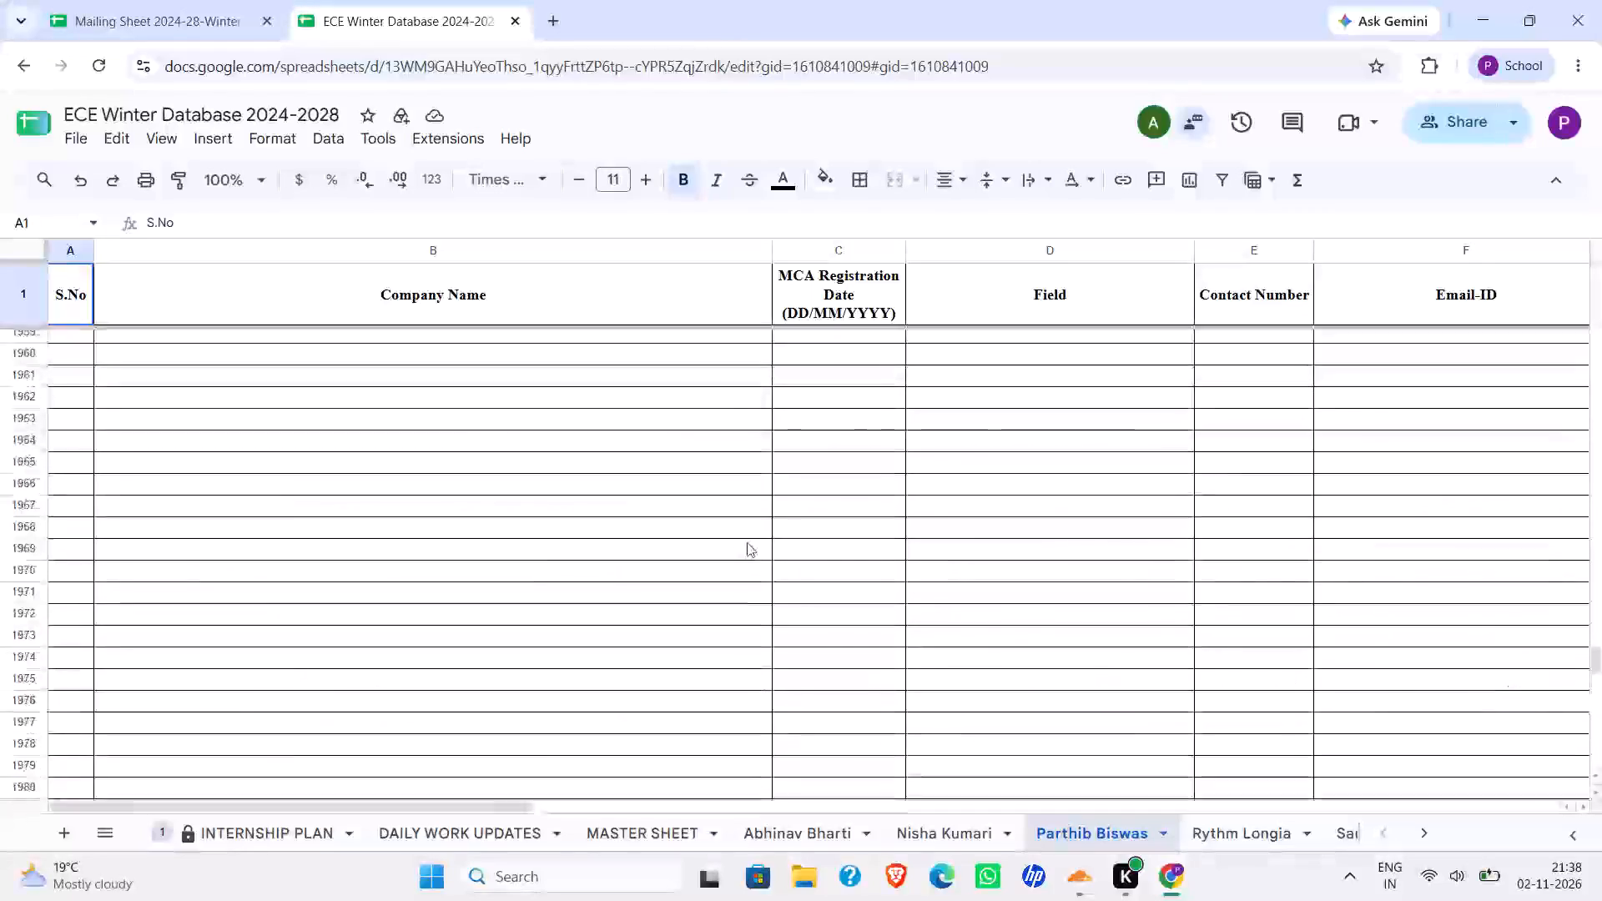
pyautogui.scroll(7, 747, 542)
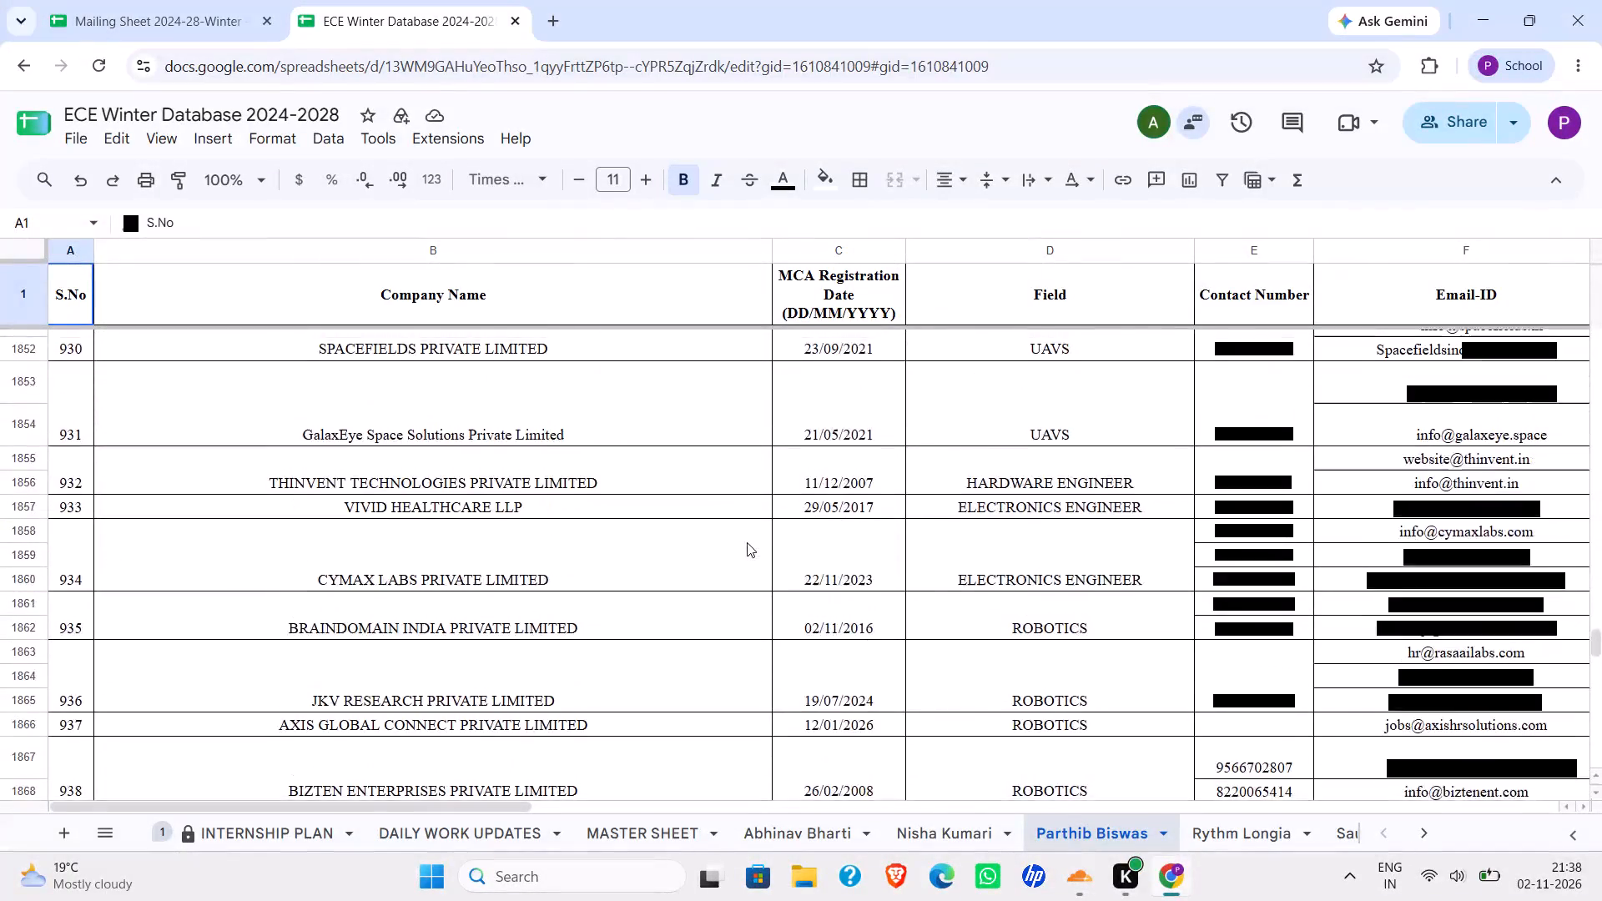
pyautogui.scroll(5, 747, 542)
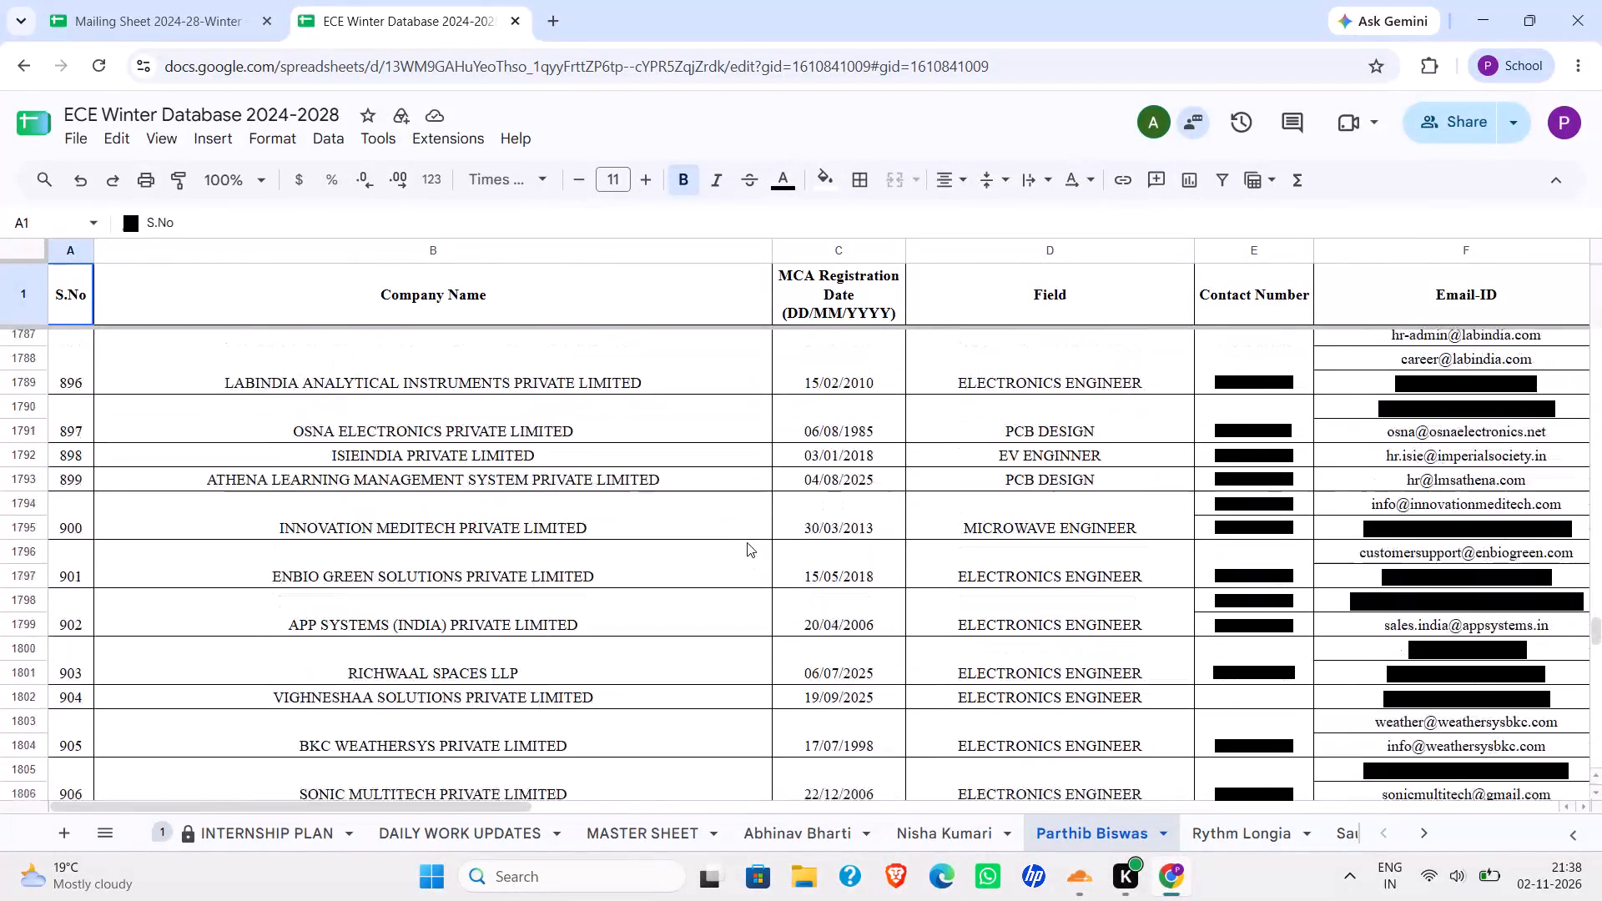
pyautogui.scroll(1, 747, 542)
pyautogui.hscroll(-1, 1107, 572)
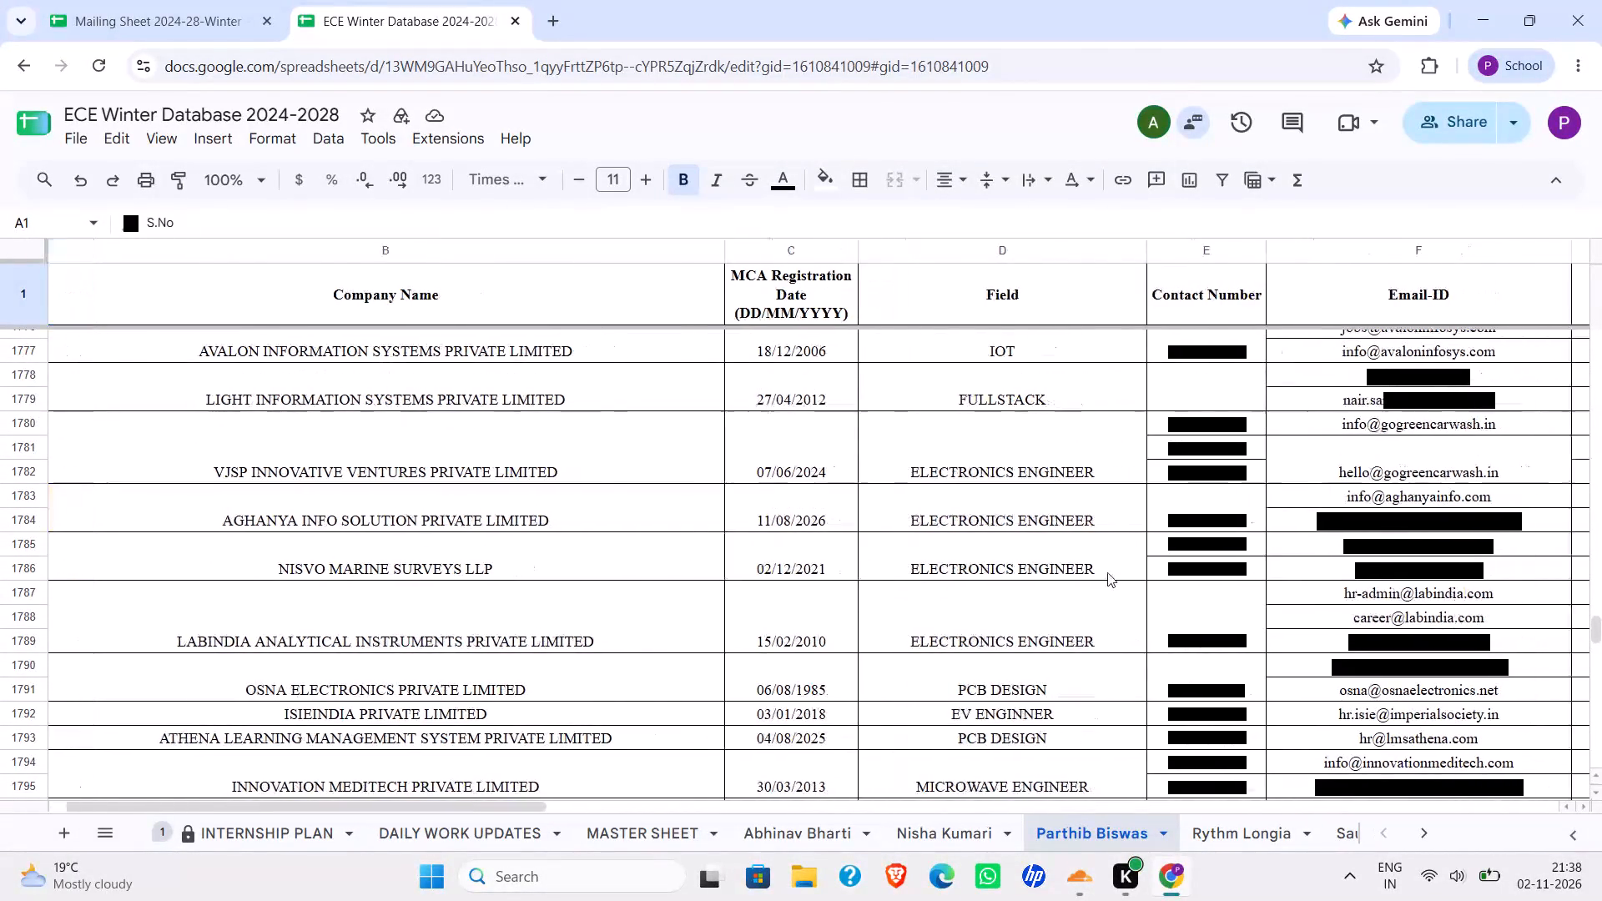
pyautogui.hscroll(-1, 1107, 572)
pyautogui.hscroll(1, 1178, 540)
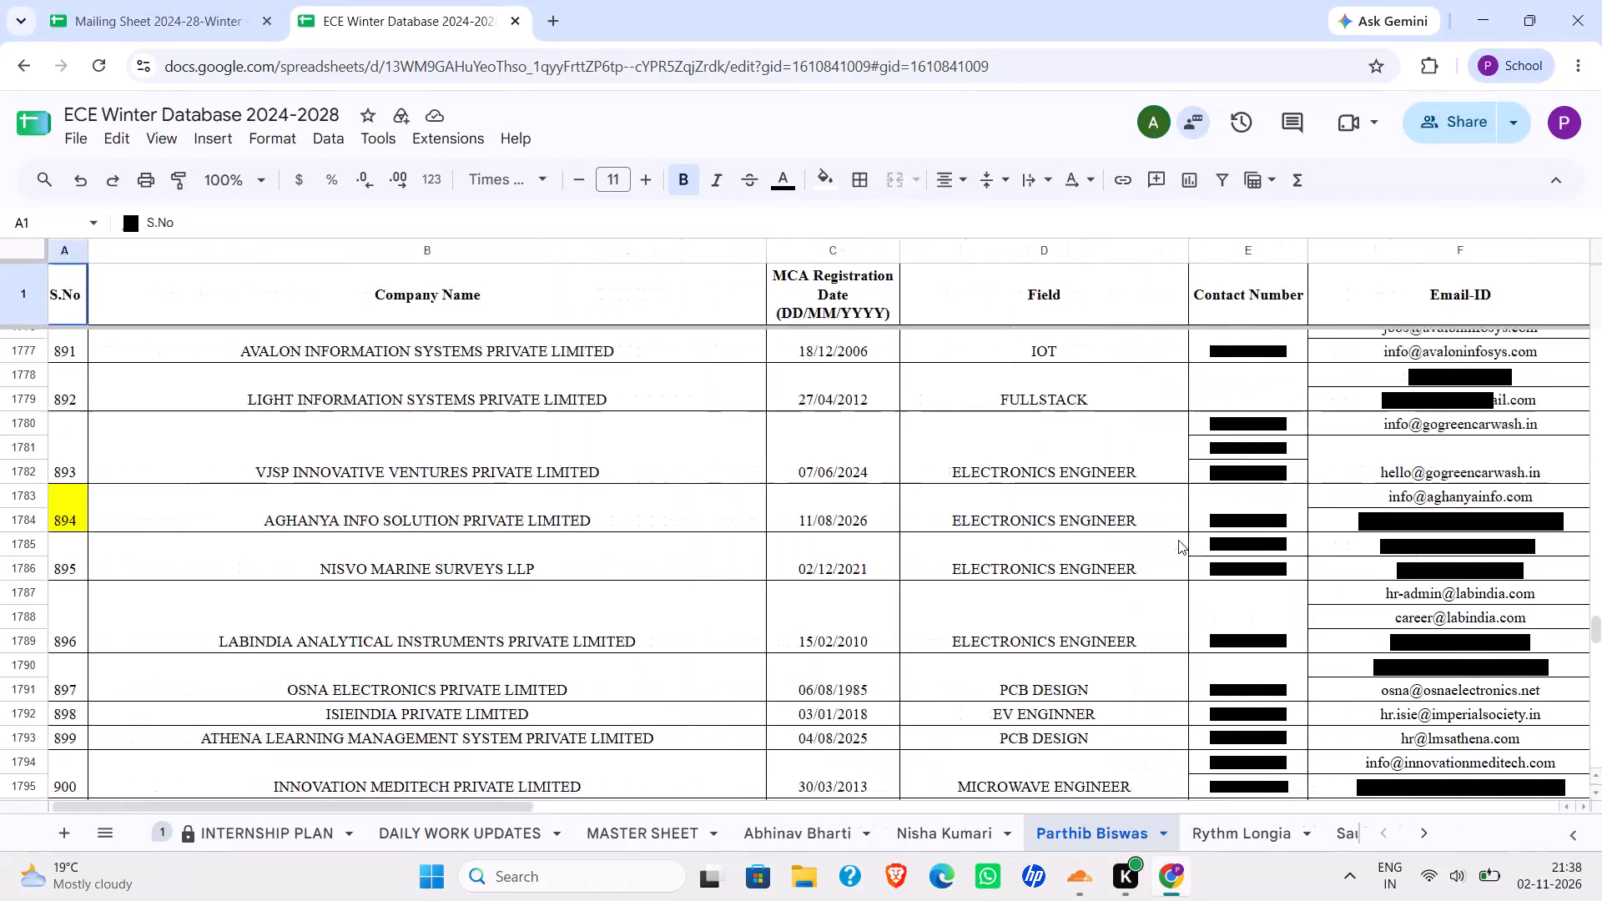
pyautogui.hscroll(1, 1178, 540)
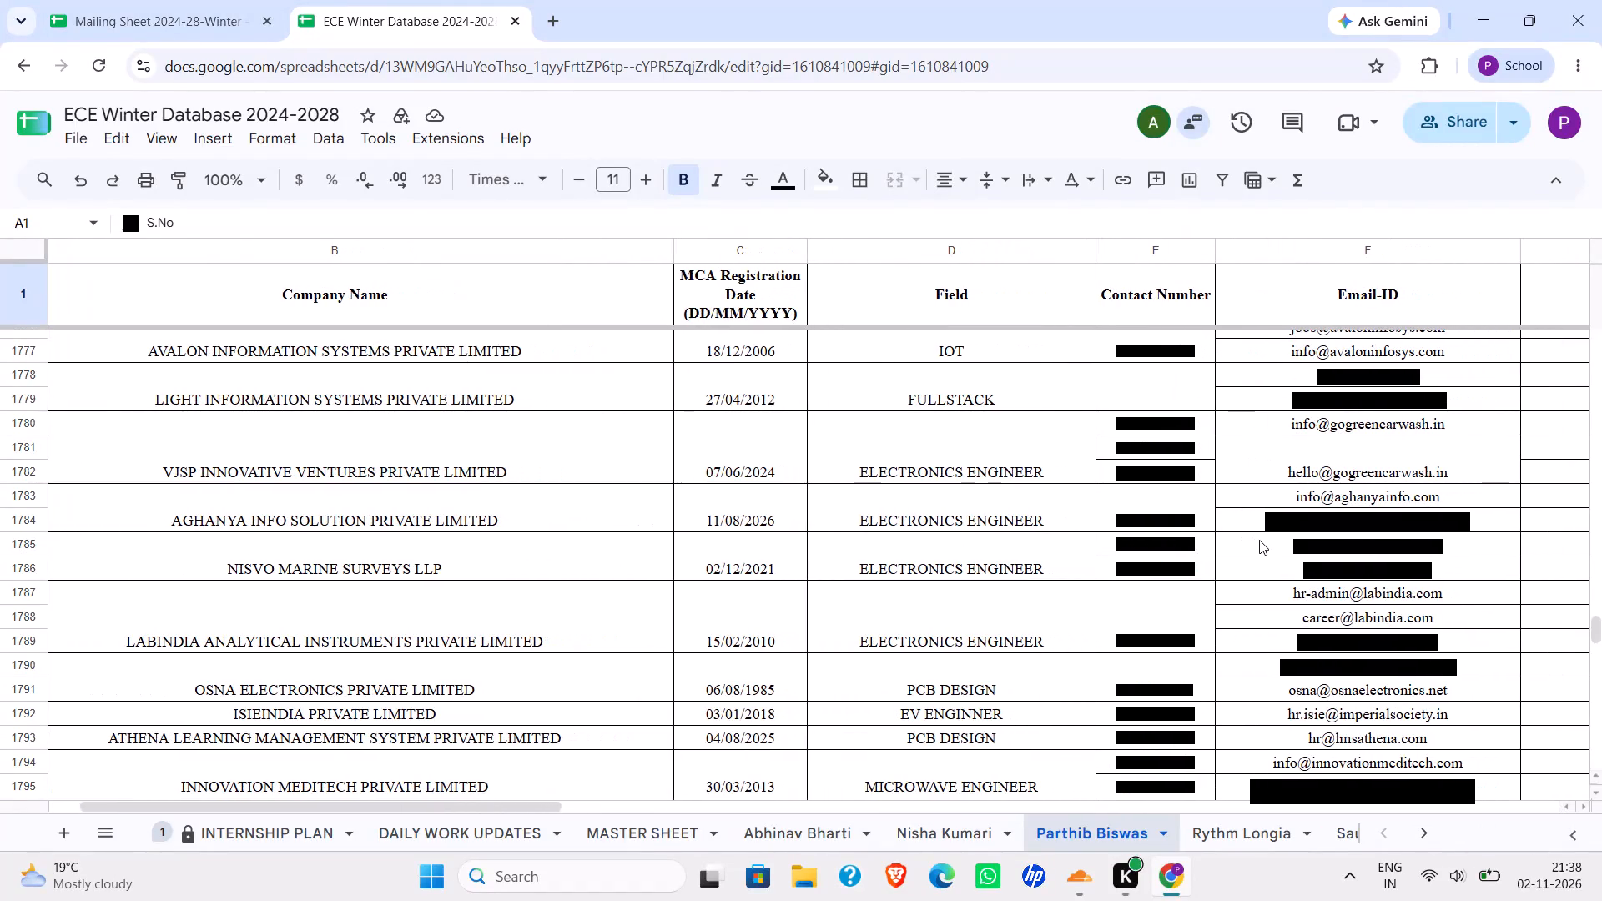
# Copy the Email-ID entries F1785:F1836 and paste them into the mailing sheet's ECE list starting at C7354.
pyautogui.moveTo(1259, 540); pyautogui.dragTo(1300, 591)
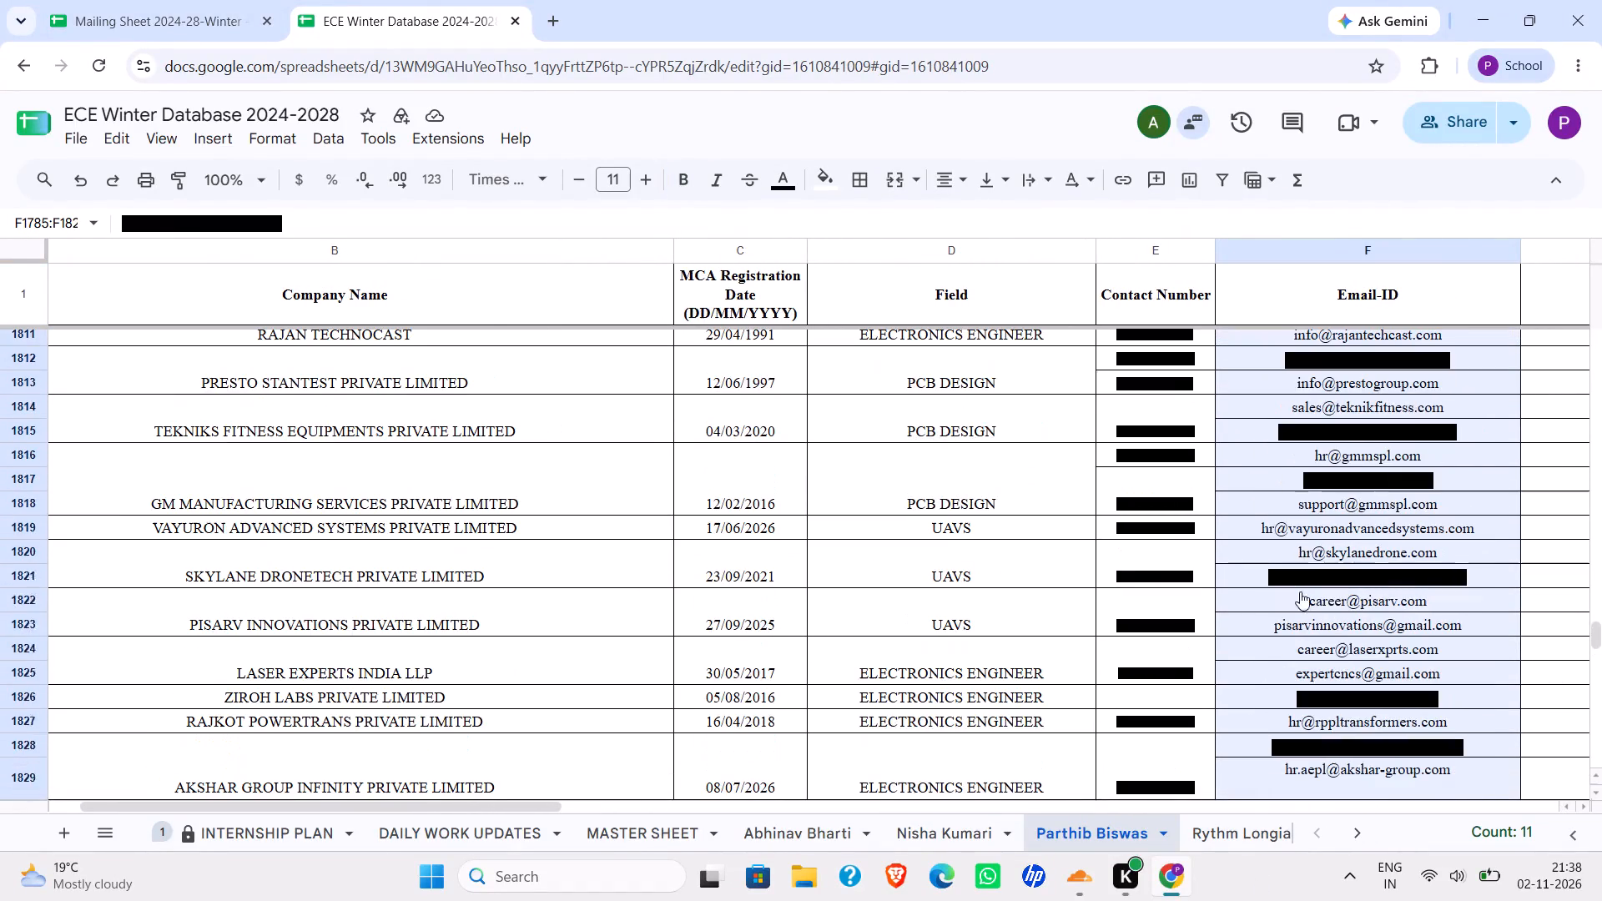
pyautogui.moveTo(1300, 591); pyautogui.dragTo(1317, 484)
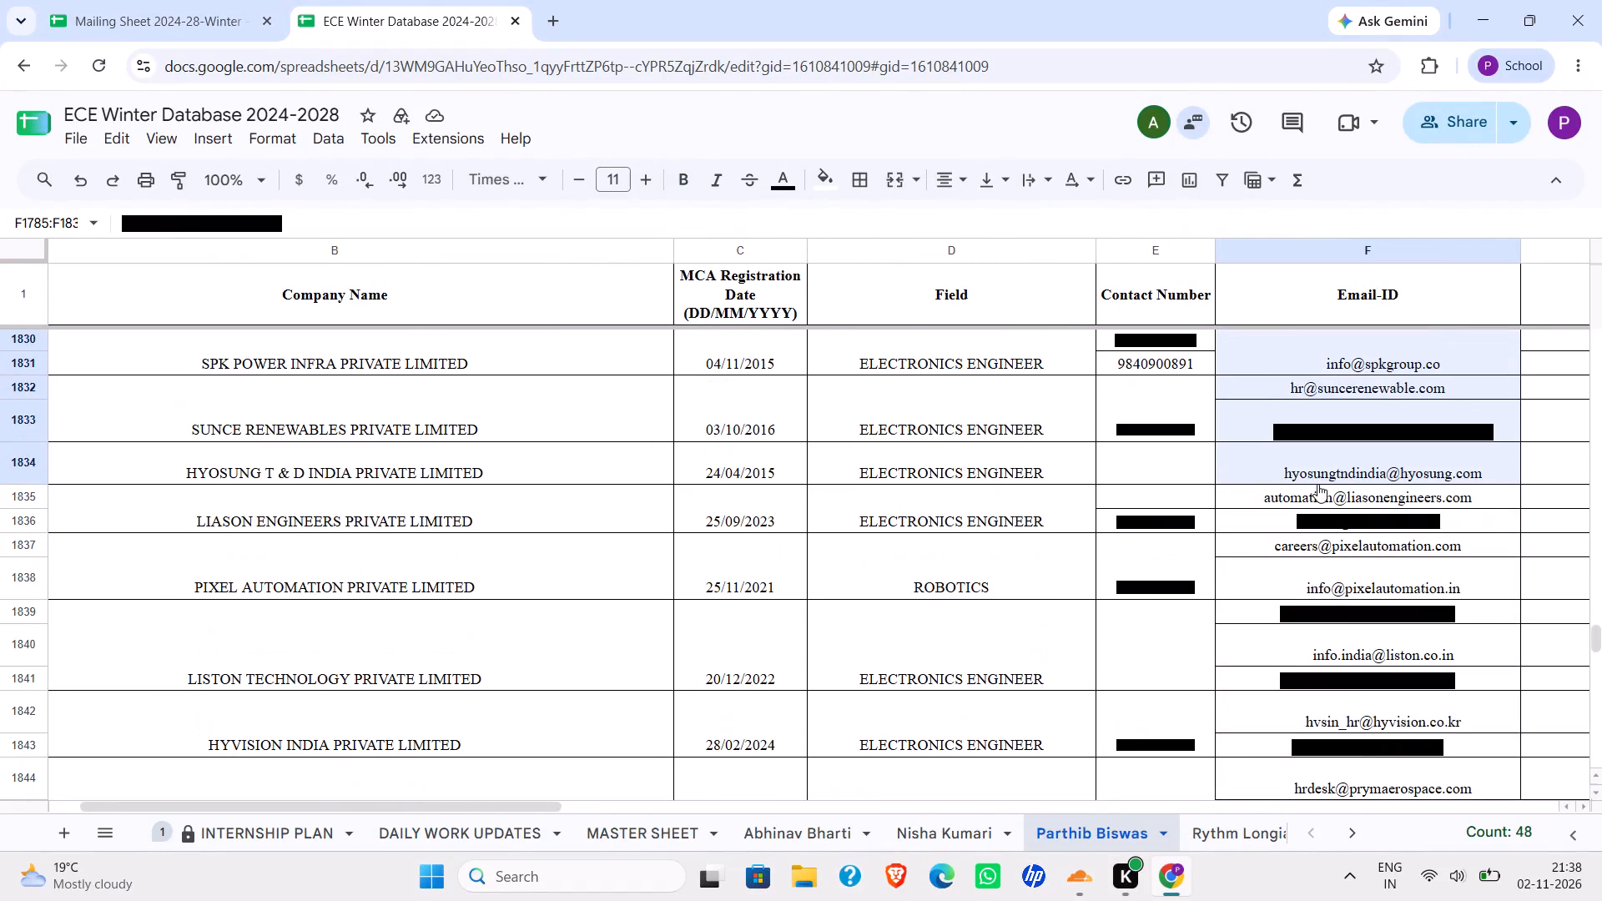
pyautogui.moveTo(1317, 484); pyautogui.dragTo(1317, 499)
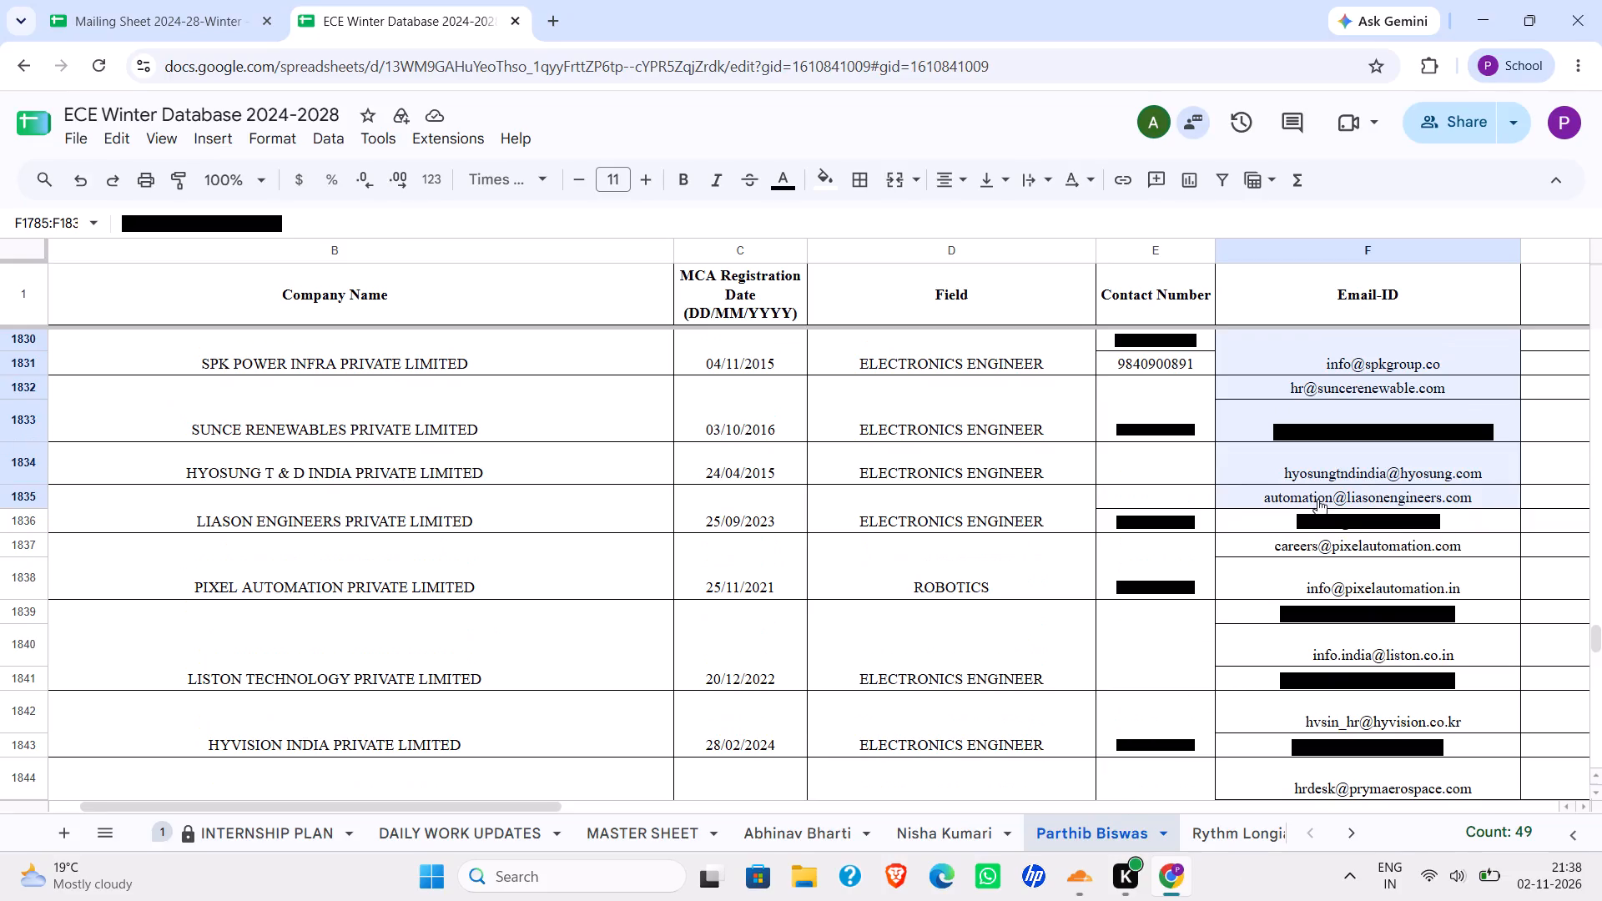
pyautogui.moveTo(1317, 499); pyautogui.dragTo(1315, 521)
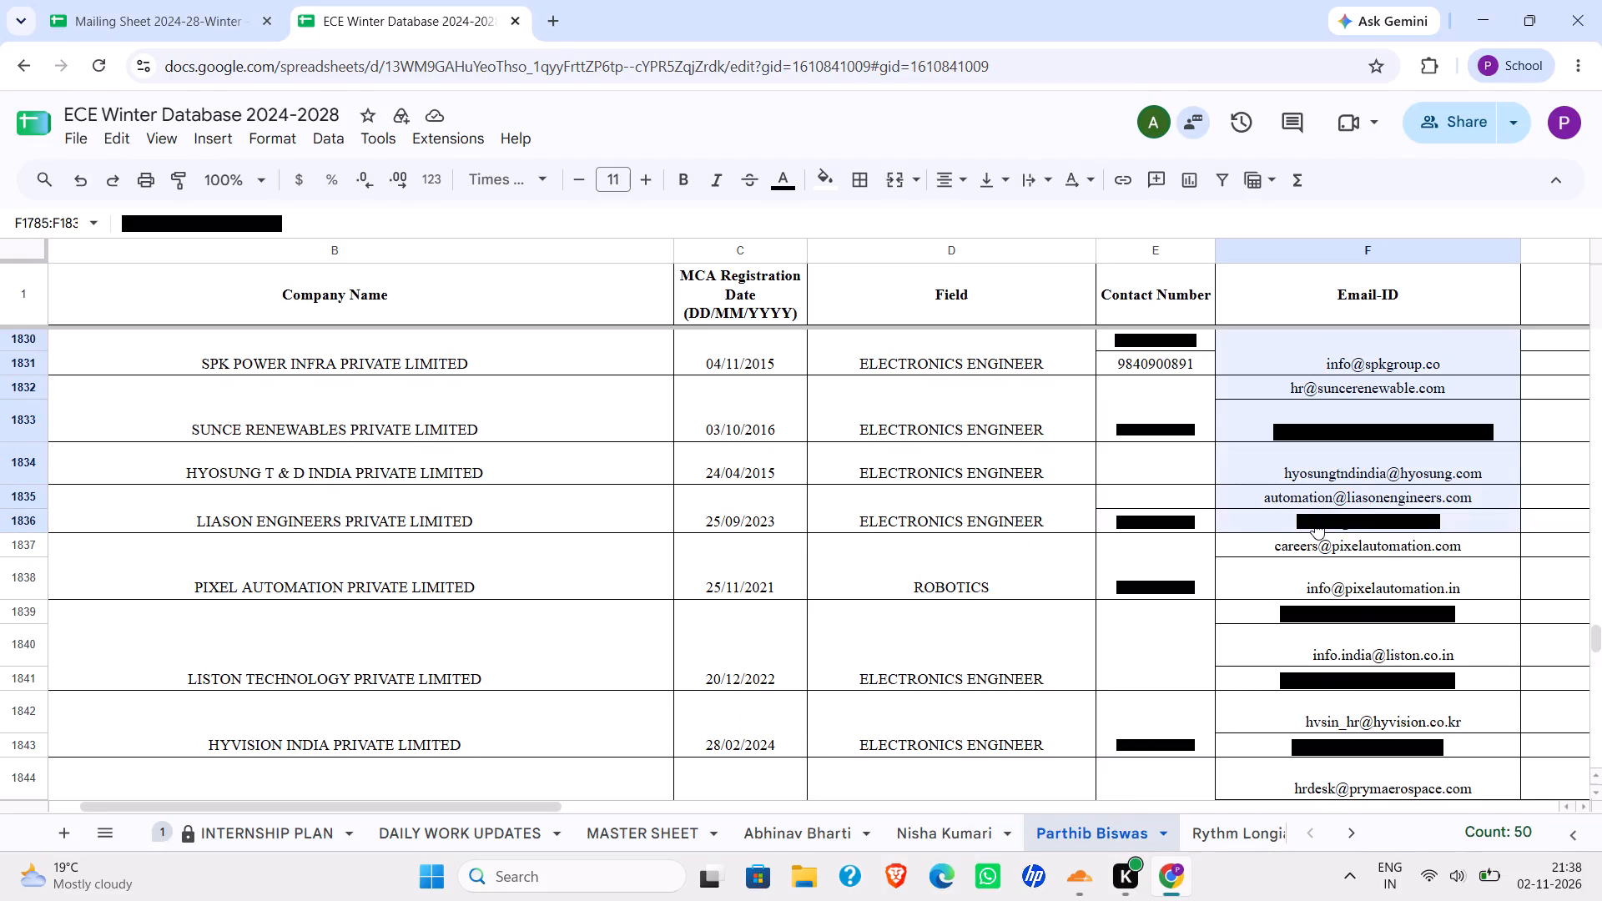
pyautogui.moveTo(1315, 521); pyautogui.dragTo(1315, 520)
pyautogui.hotkey('ctrl', 'c')
pyautogui.hscroll(2, 1121, 496)
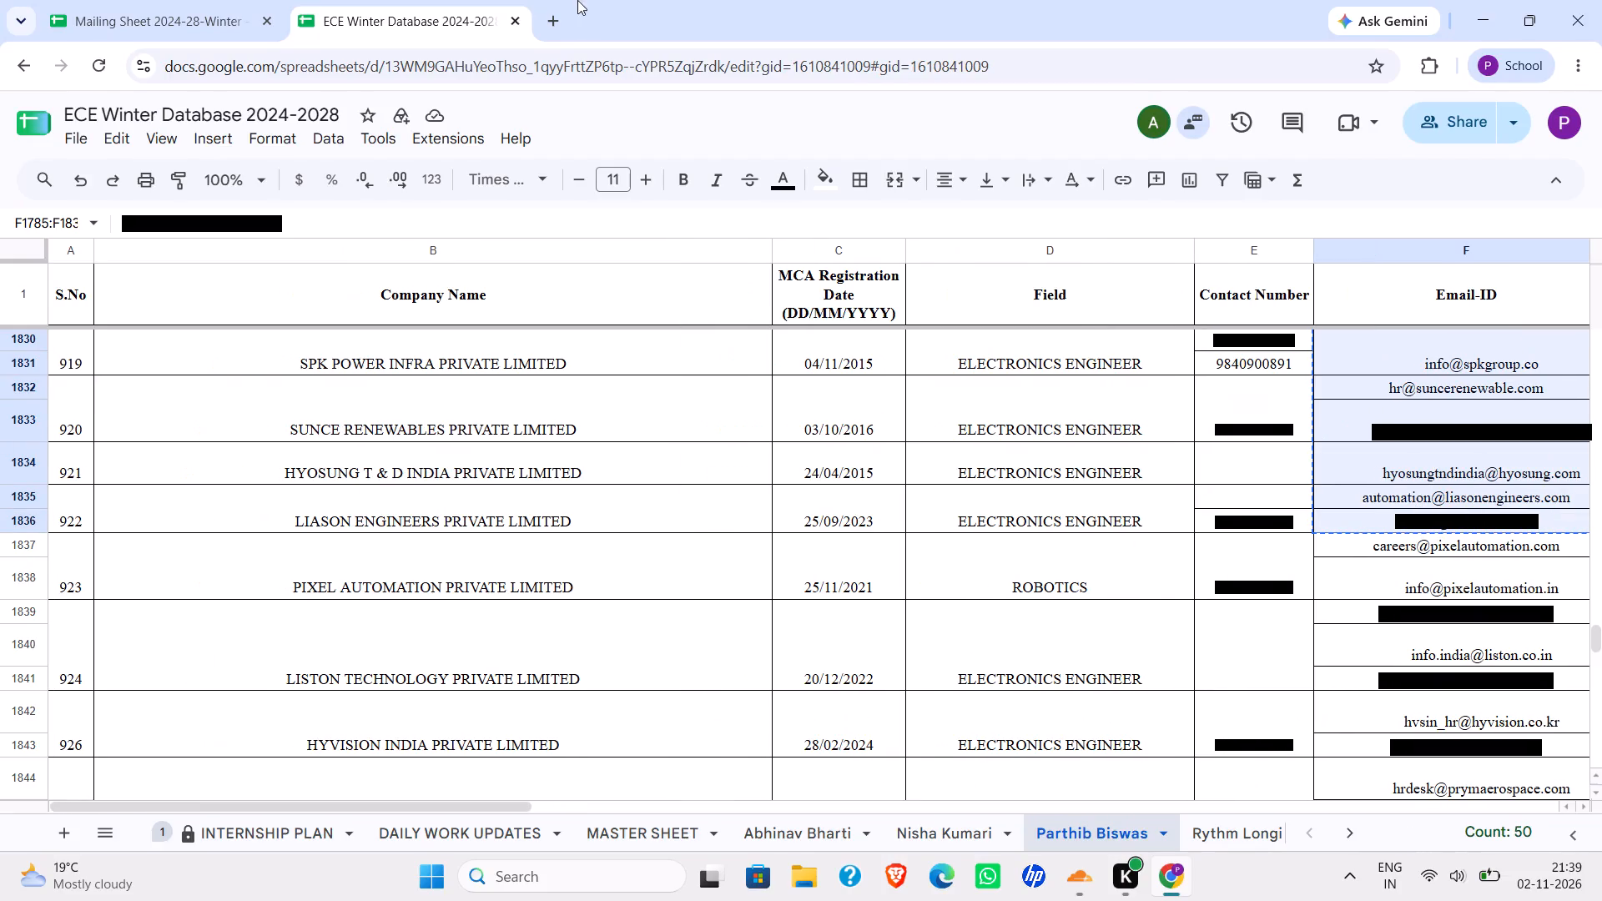
pyautogui.click(166, 1)
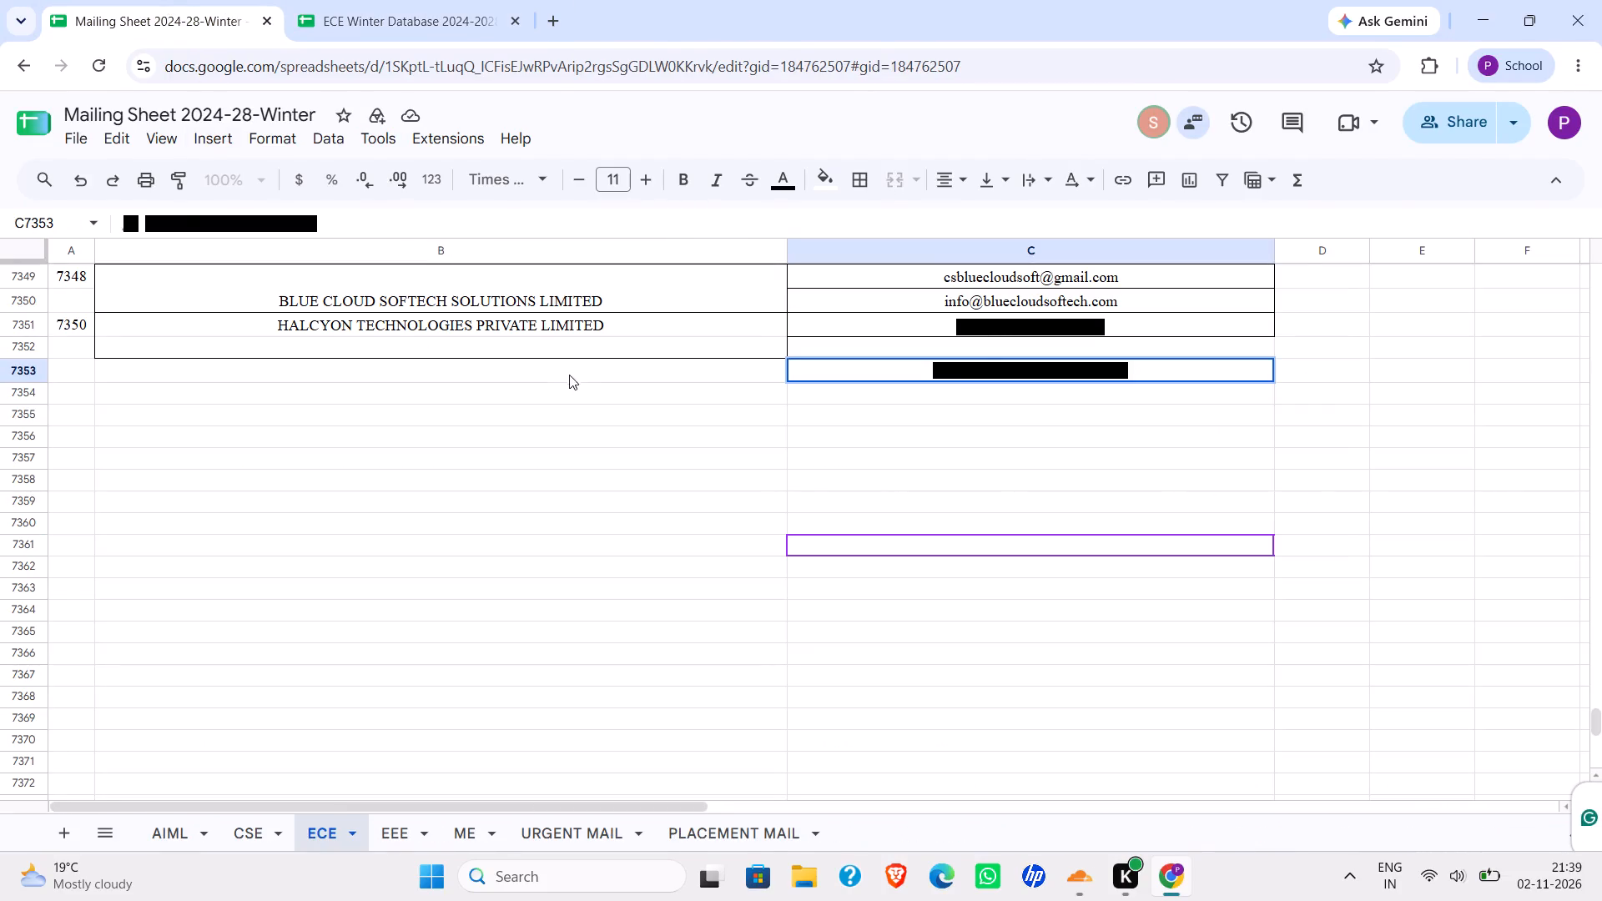
pyautogui.click(828, 392)
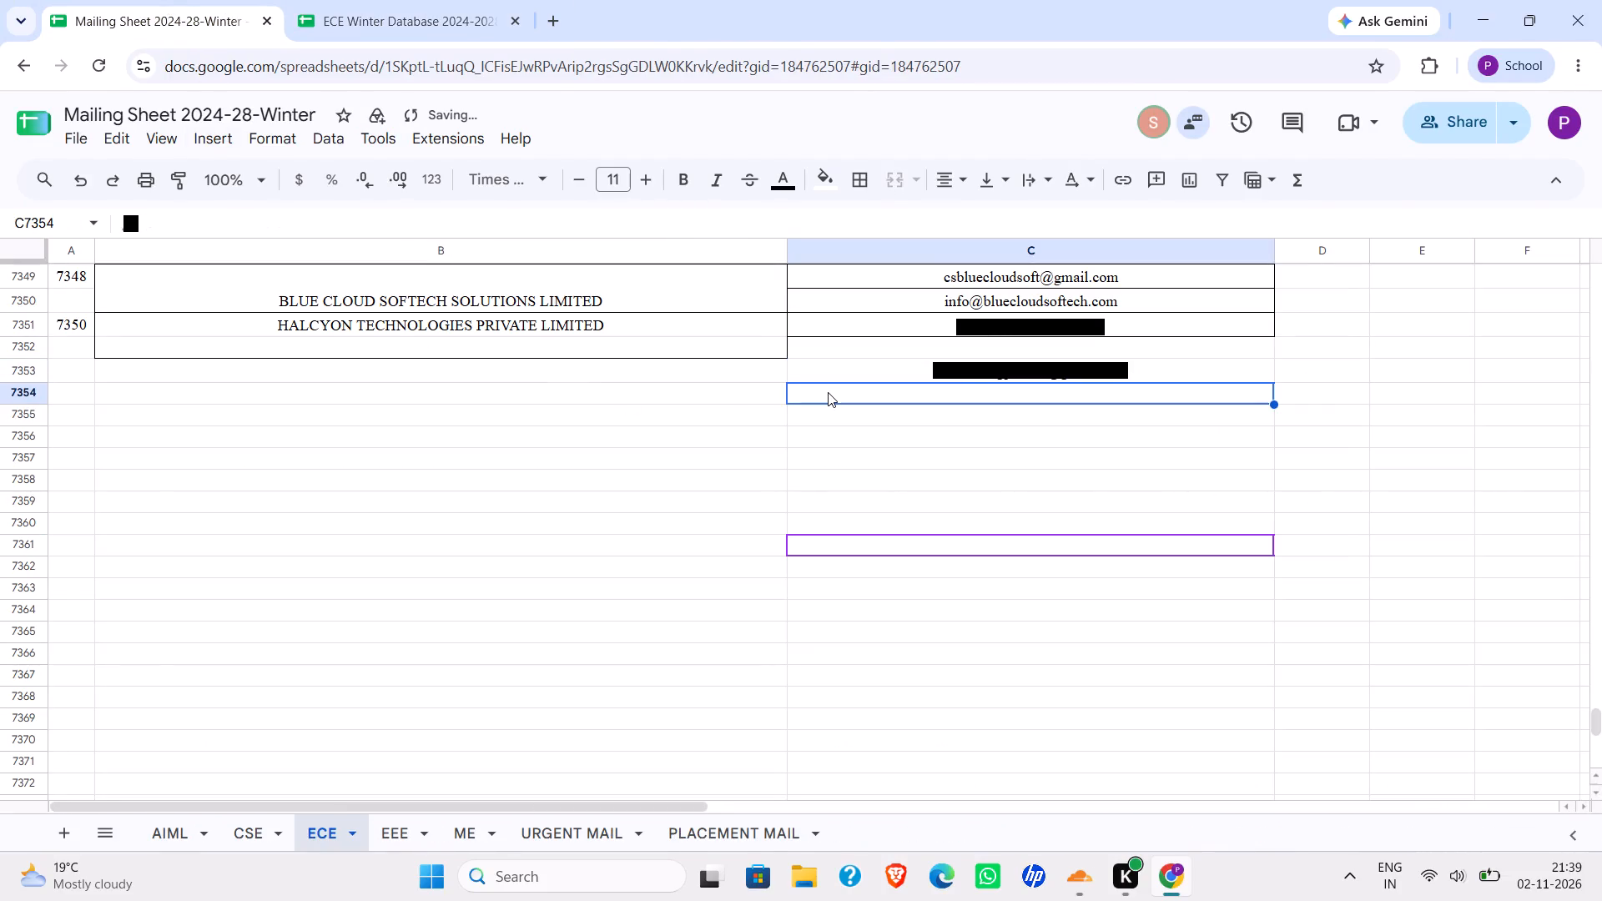
pyautogui.hotkey('ctrl', 'v')
# Fill the serial number 922 cell yellow in the contributor's sheet of the ECE Winter Database.
pyautogui.click(428, 0)
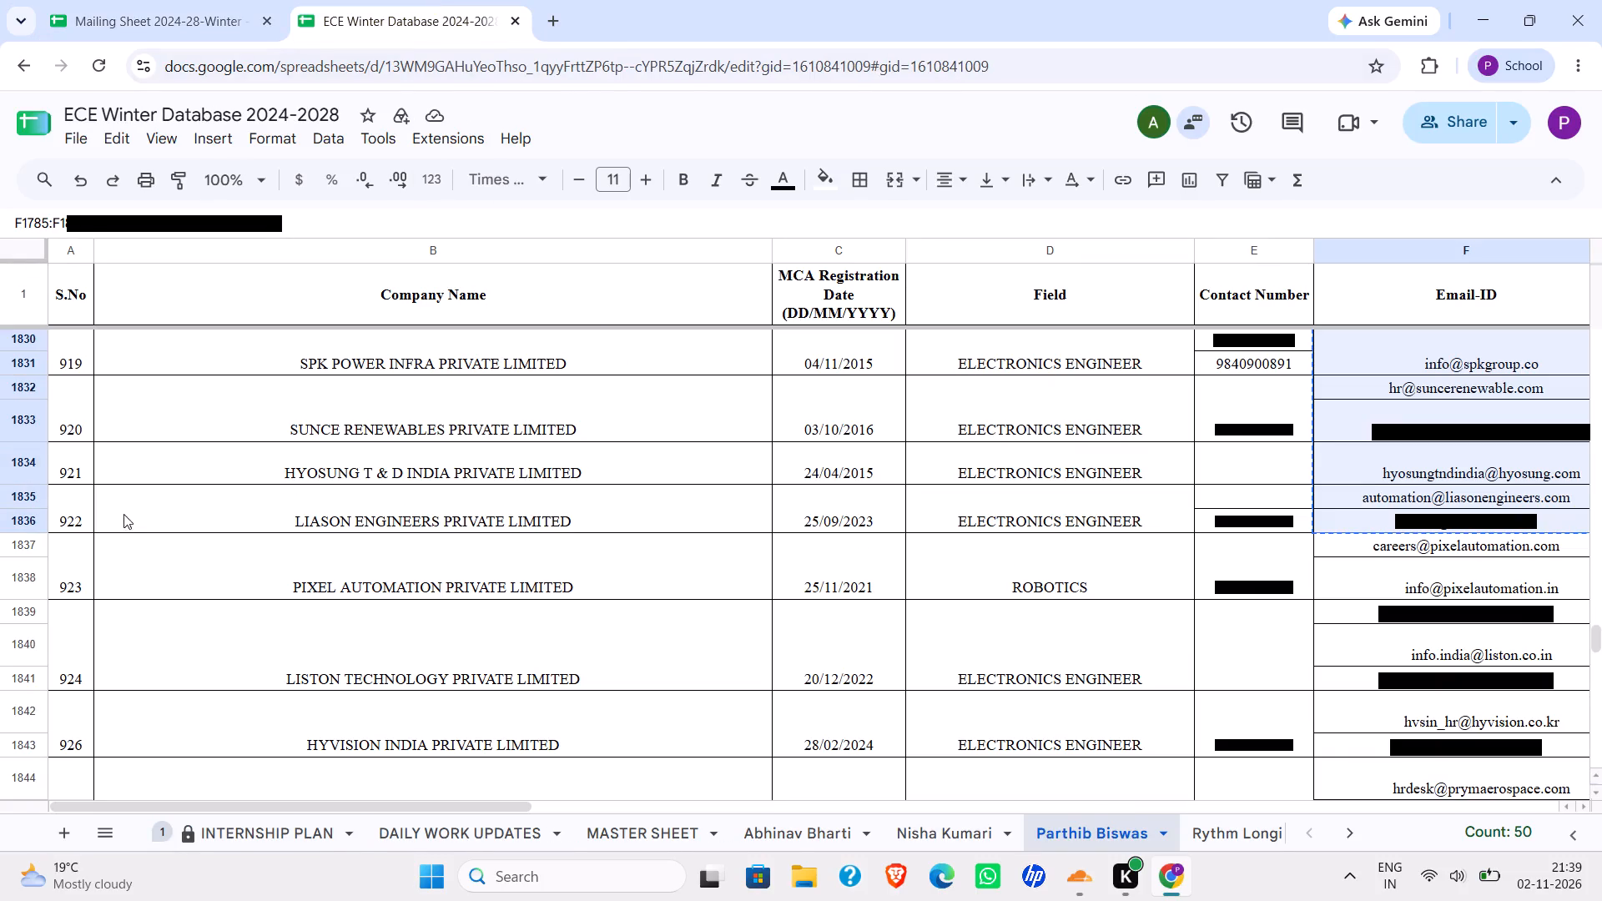
pyautogui.click(89, 507)
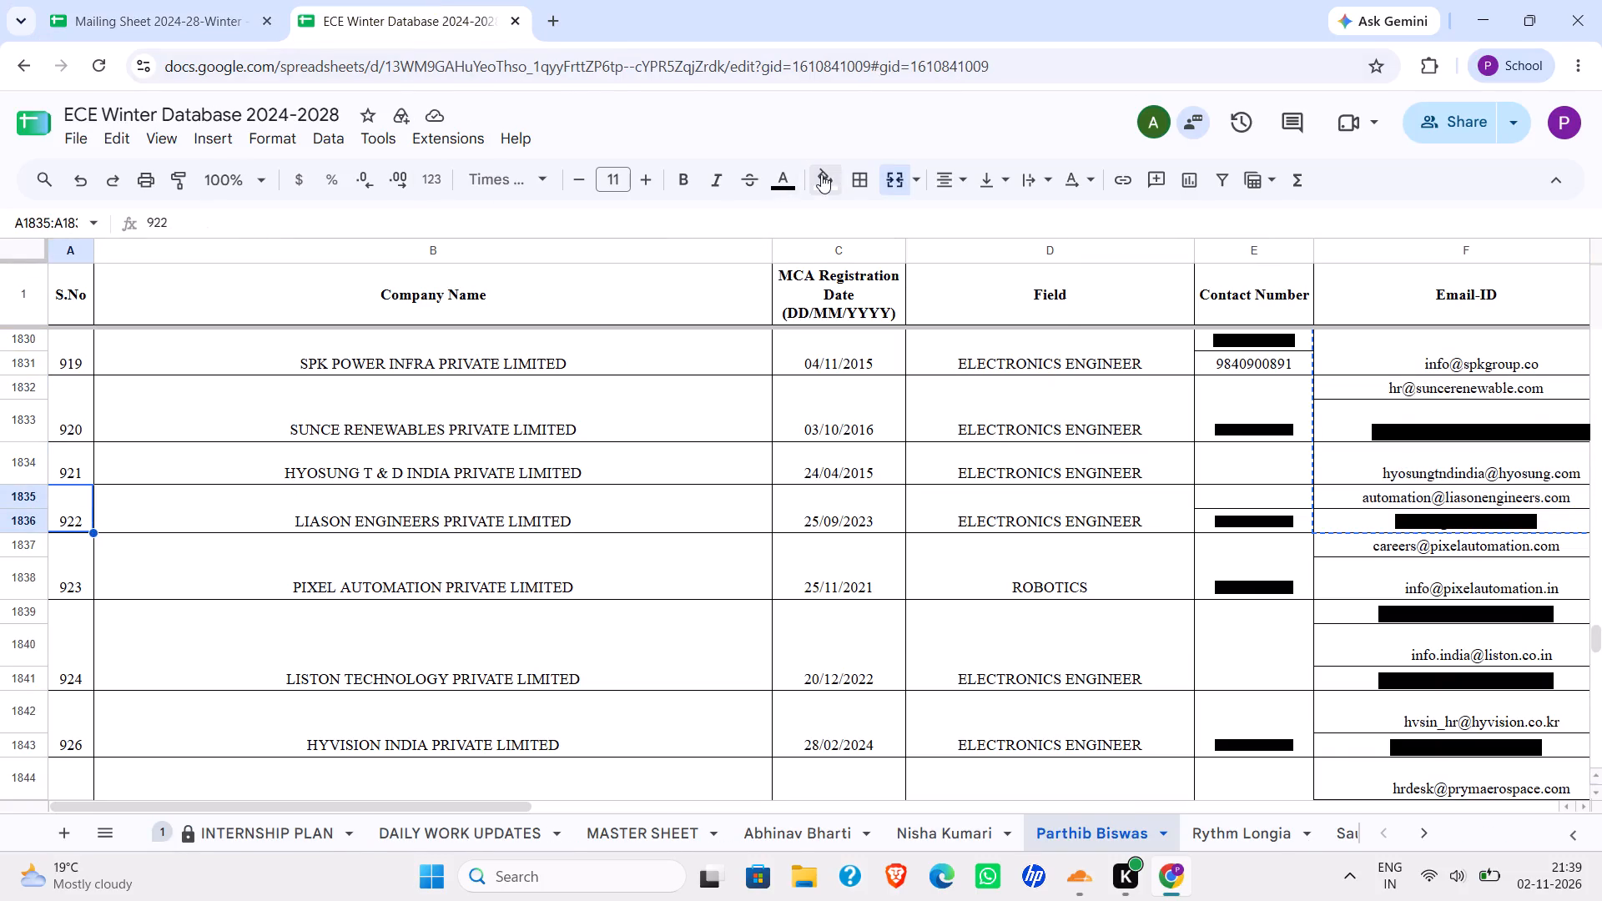
pyautogui.click(821, 174)
pyautogui.click(901, 276)
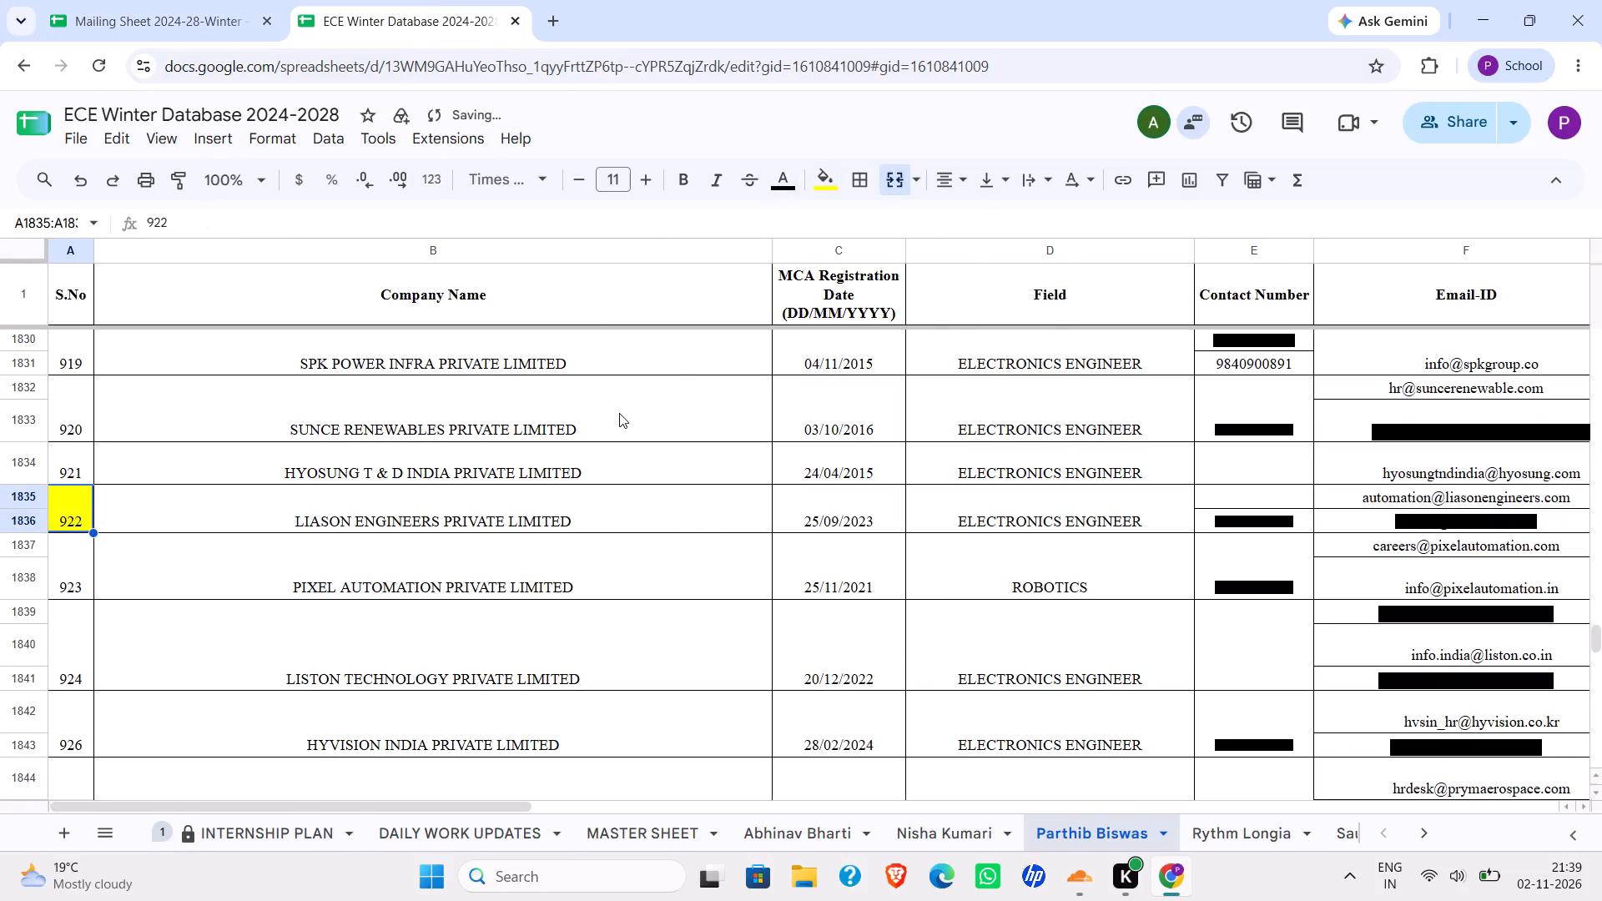
pyautogui.rightClick(619, 413)
pyautogui.click(441, 526)
# Copy the company names B1785:B1836, NISVO MARINE SURVEYS LLP through LIASON ENGINEERS PRIVATE LIMITED, and paste them into the mailing sheet at B7354.
pyautogui.scroll(2, 441, 526)
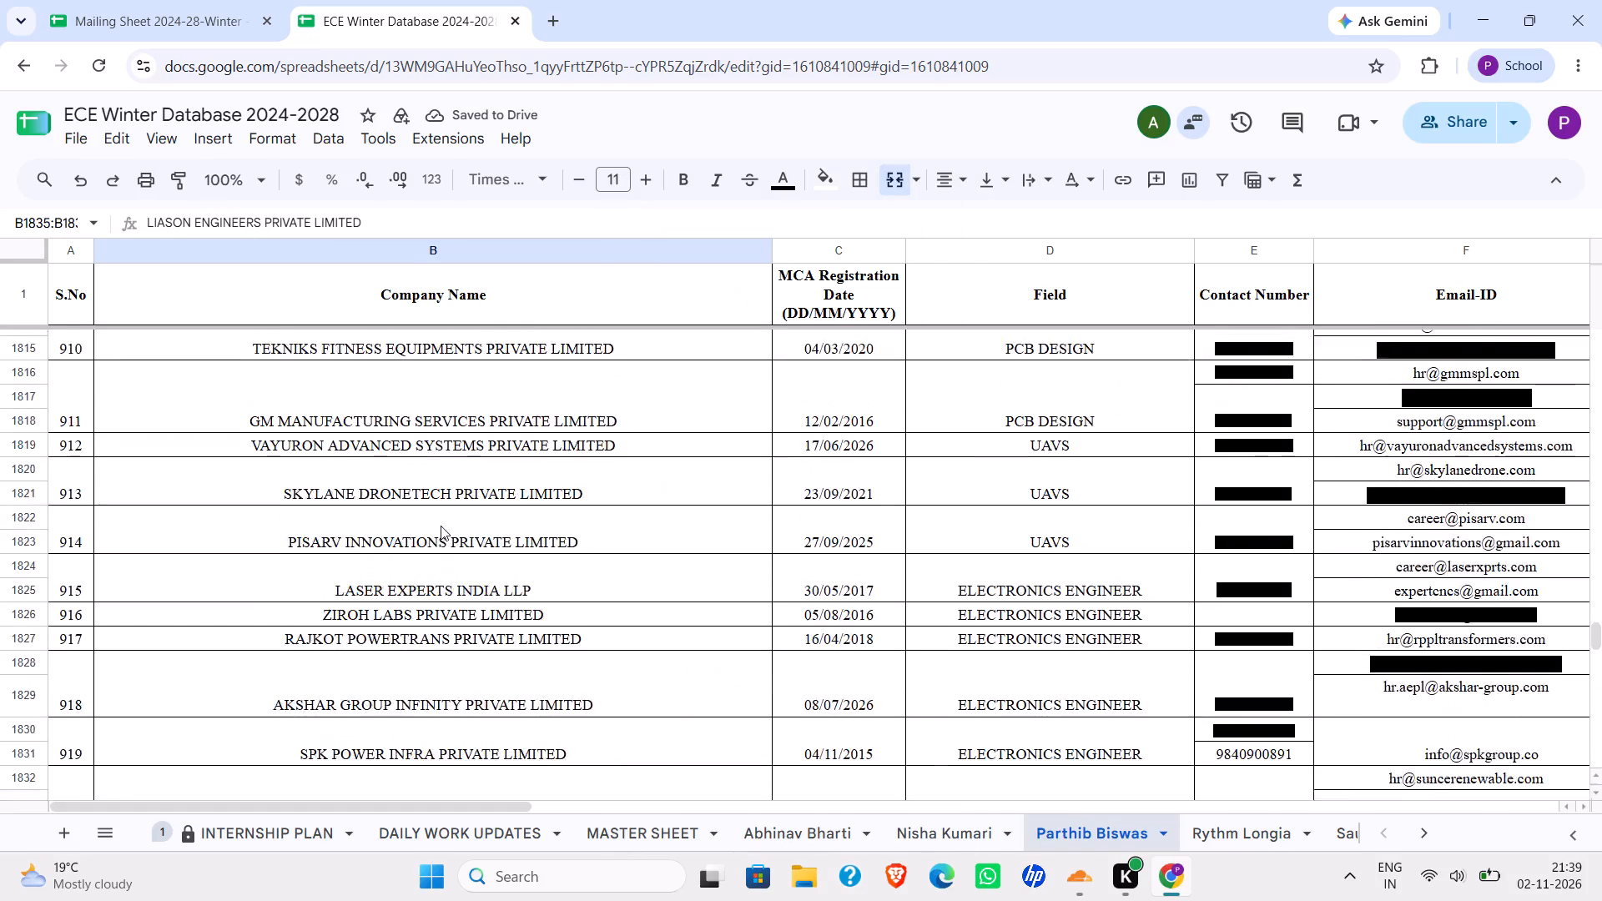
pyautogui.scroll(5, 441, 526)
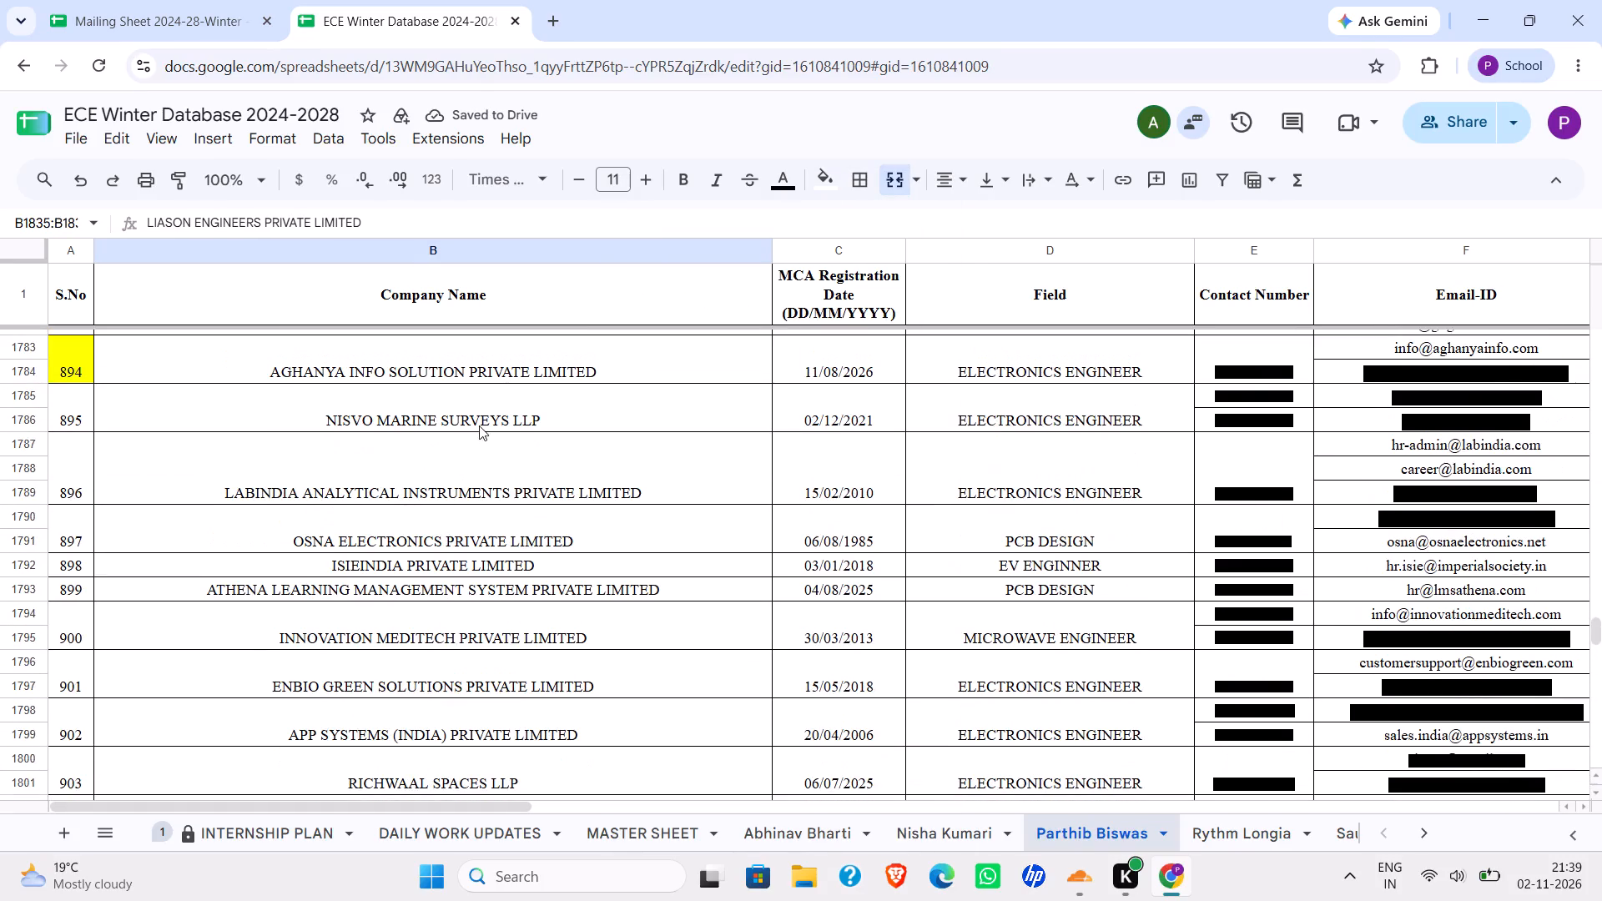
pyautogui.moveTo(479, 425); pyautogui.dragTo(474, 795)
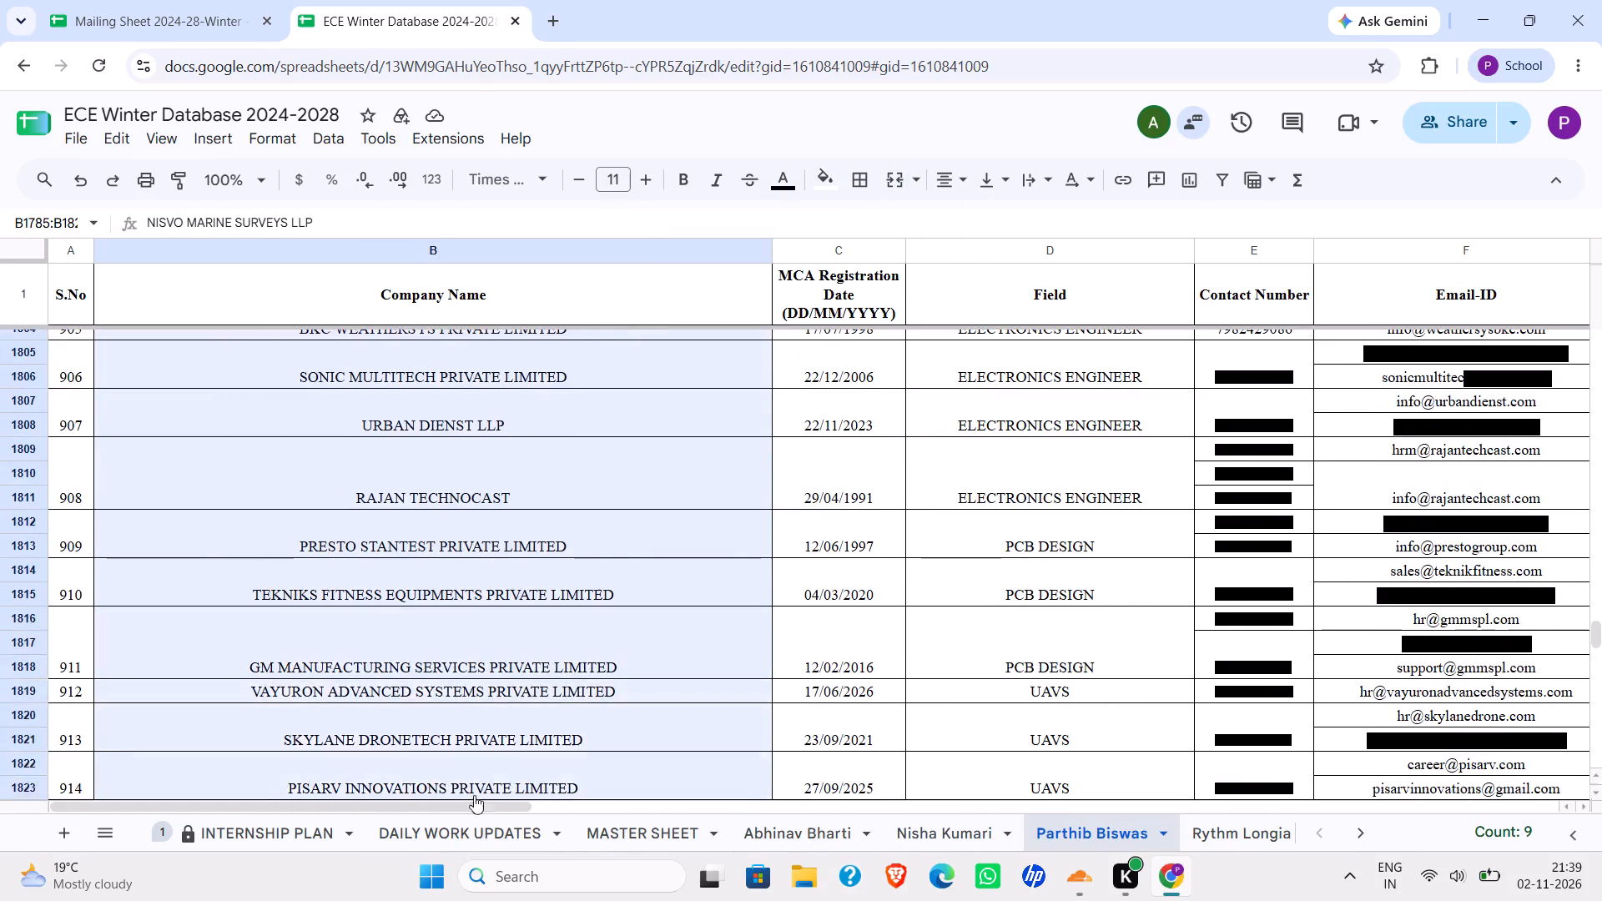
pyautogui.moveTo(474, 795); pyautogui.dragTo(491, 733)
pyautogui.hotkey('ctrl', 'c')
pyautogui.click(236, 11)
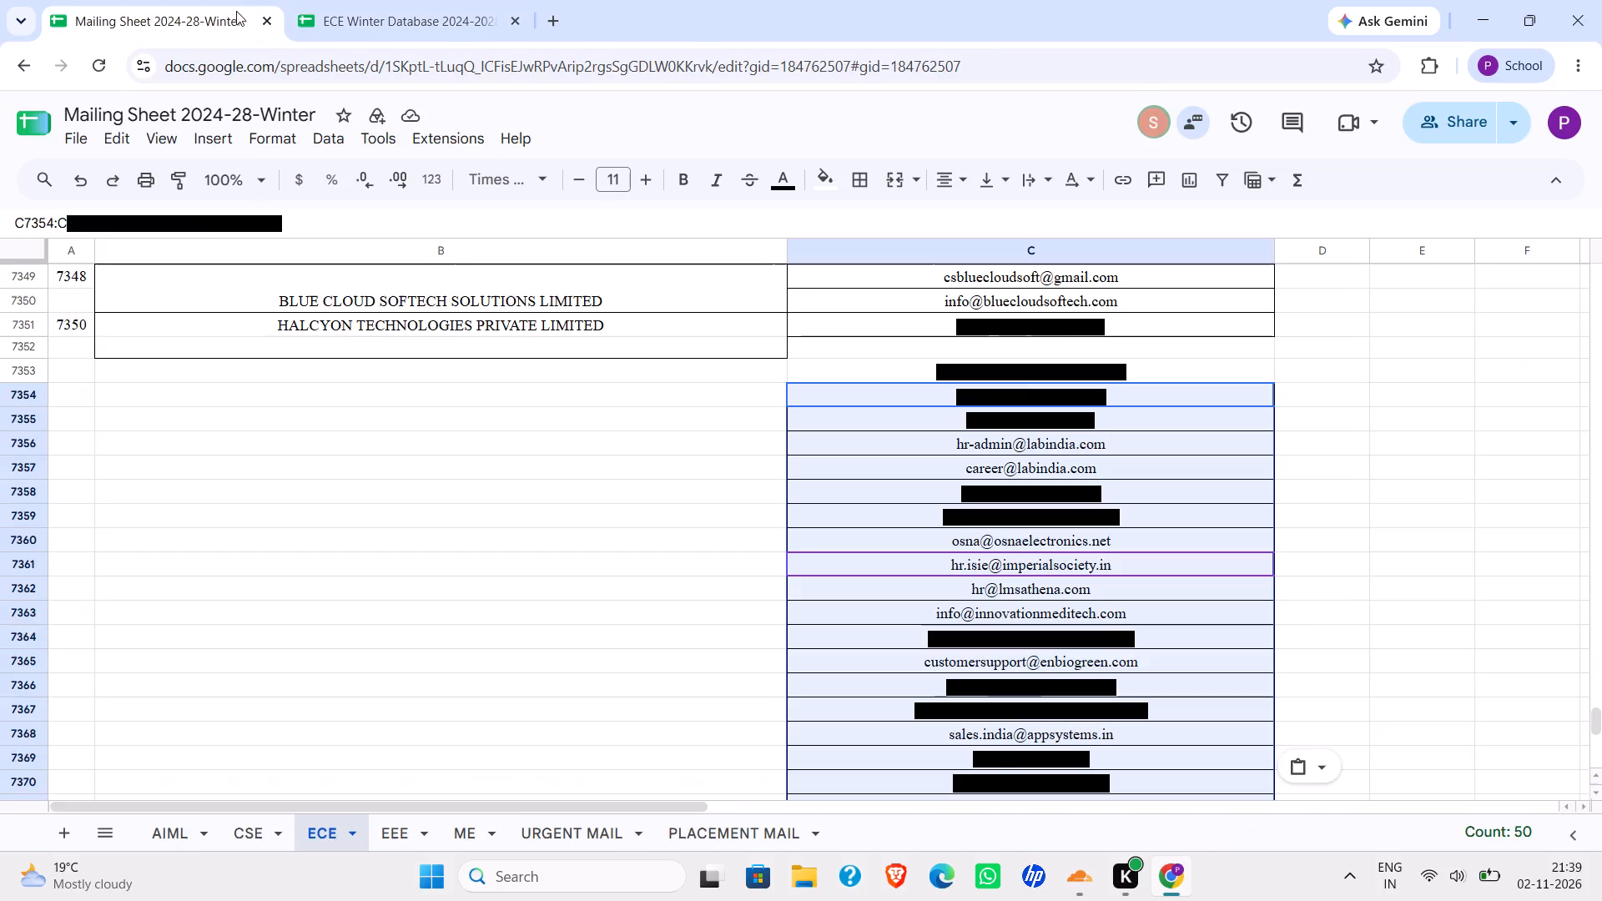
pyautogui.click(713, 394)
pyautogui.hotkey('ctrl', 'v')
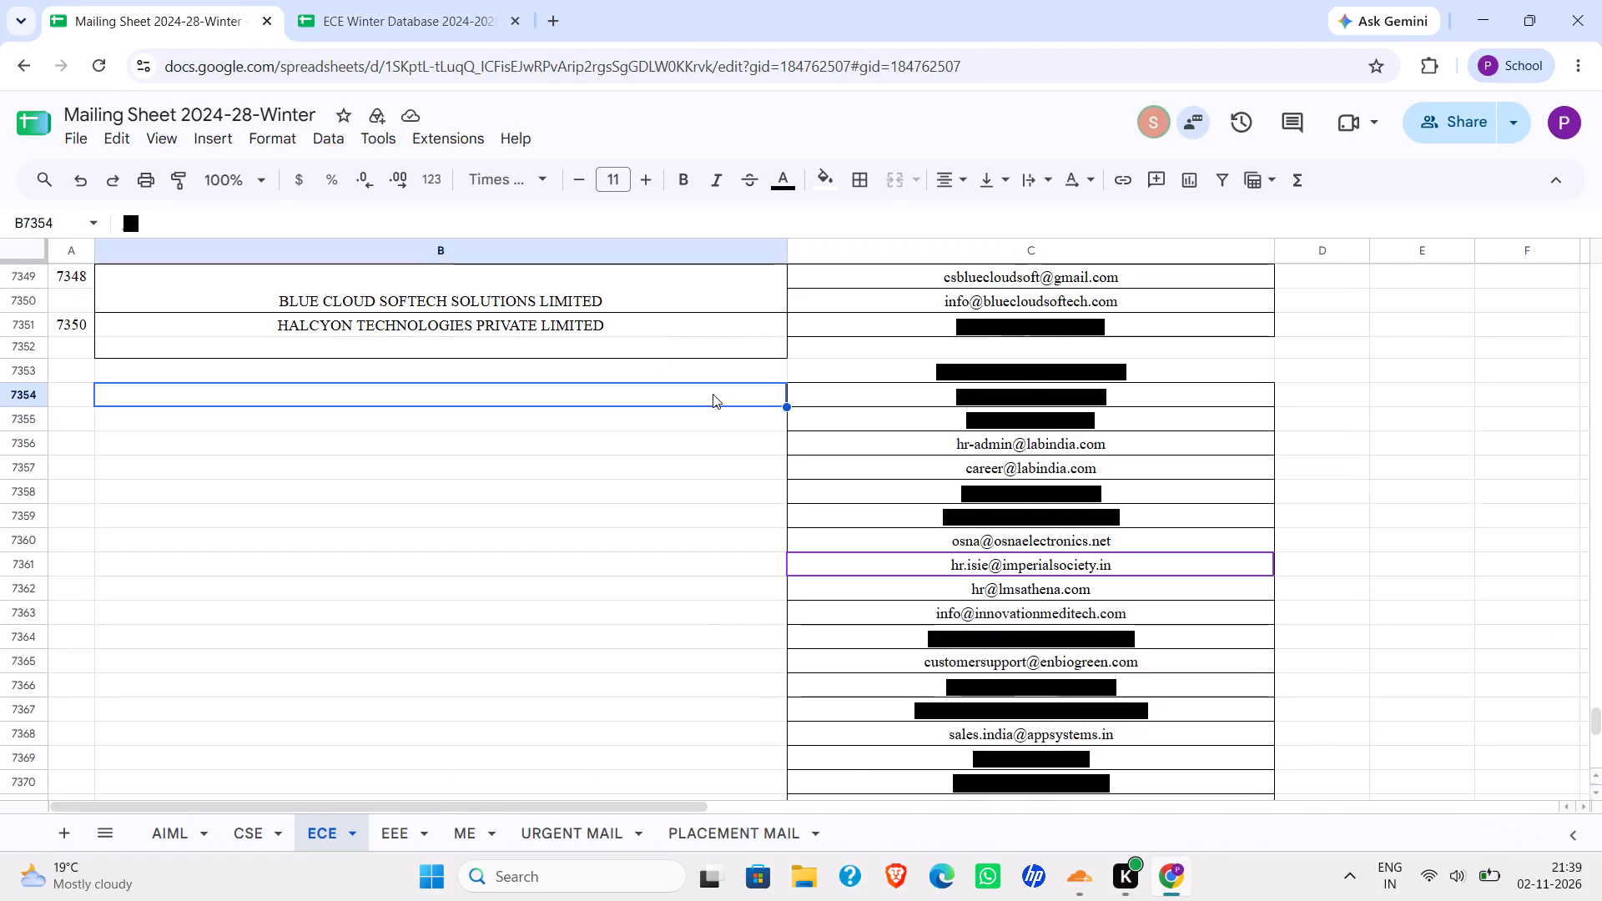
# Check the pasted company names against the email addresses down to the end of the mailing sheet's ECE list.
pyautogui.click(866, 454)
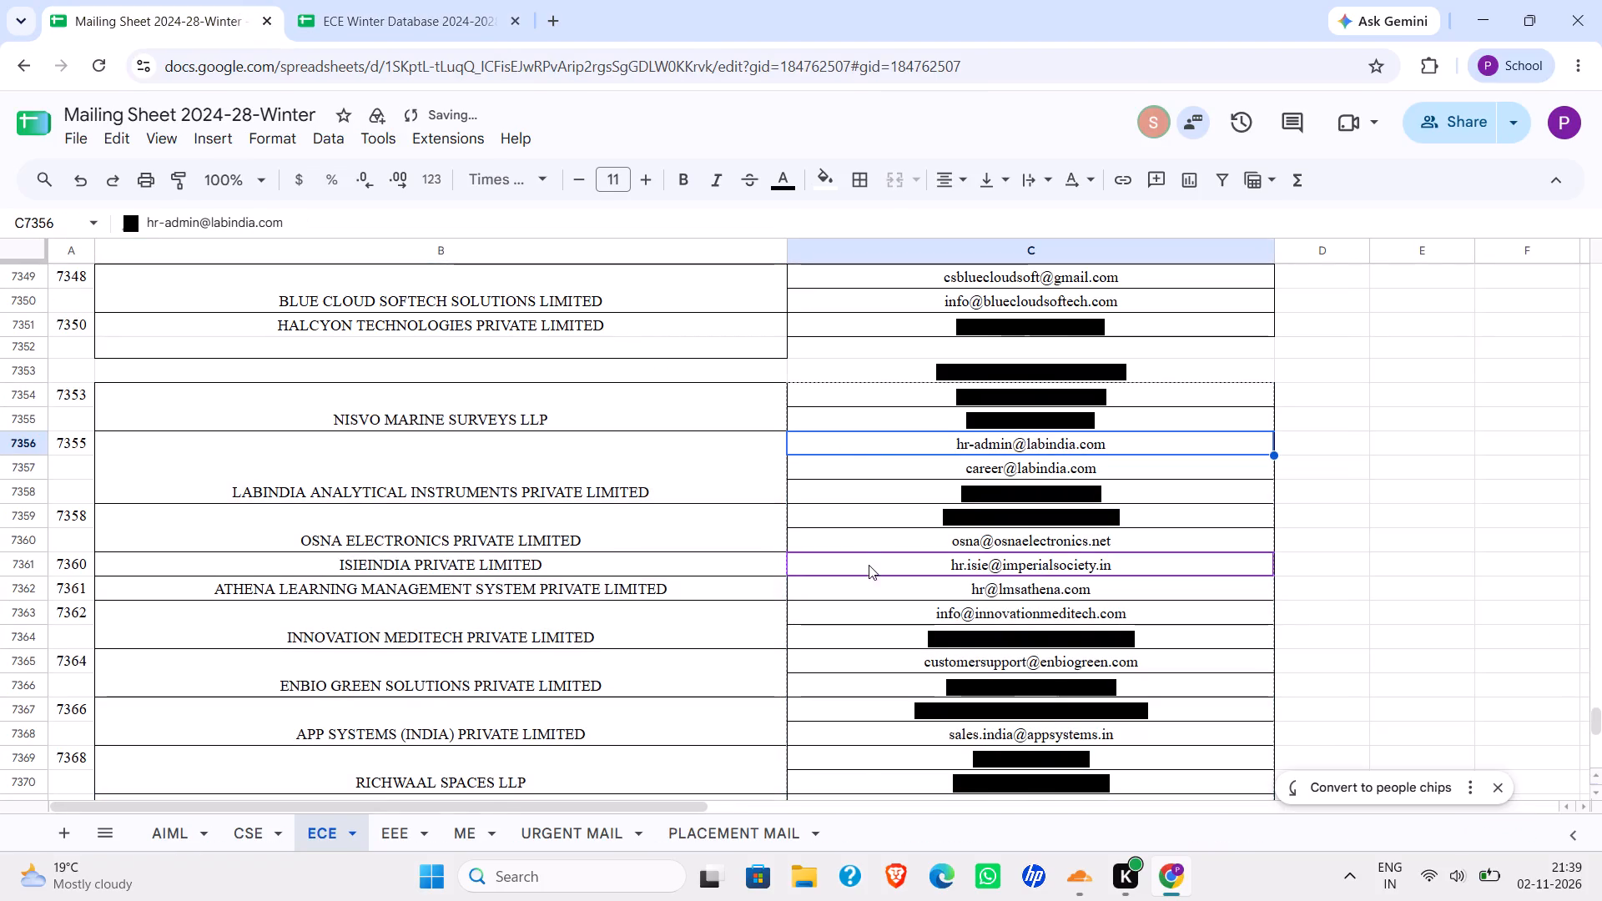
pyautogui.click(869, 571)
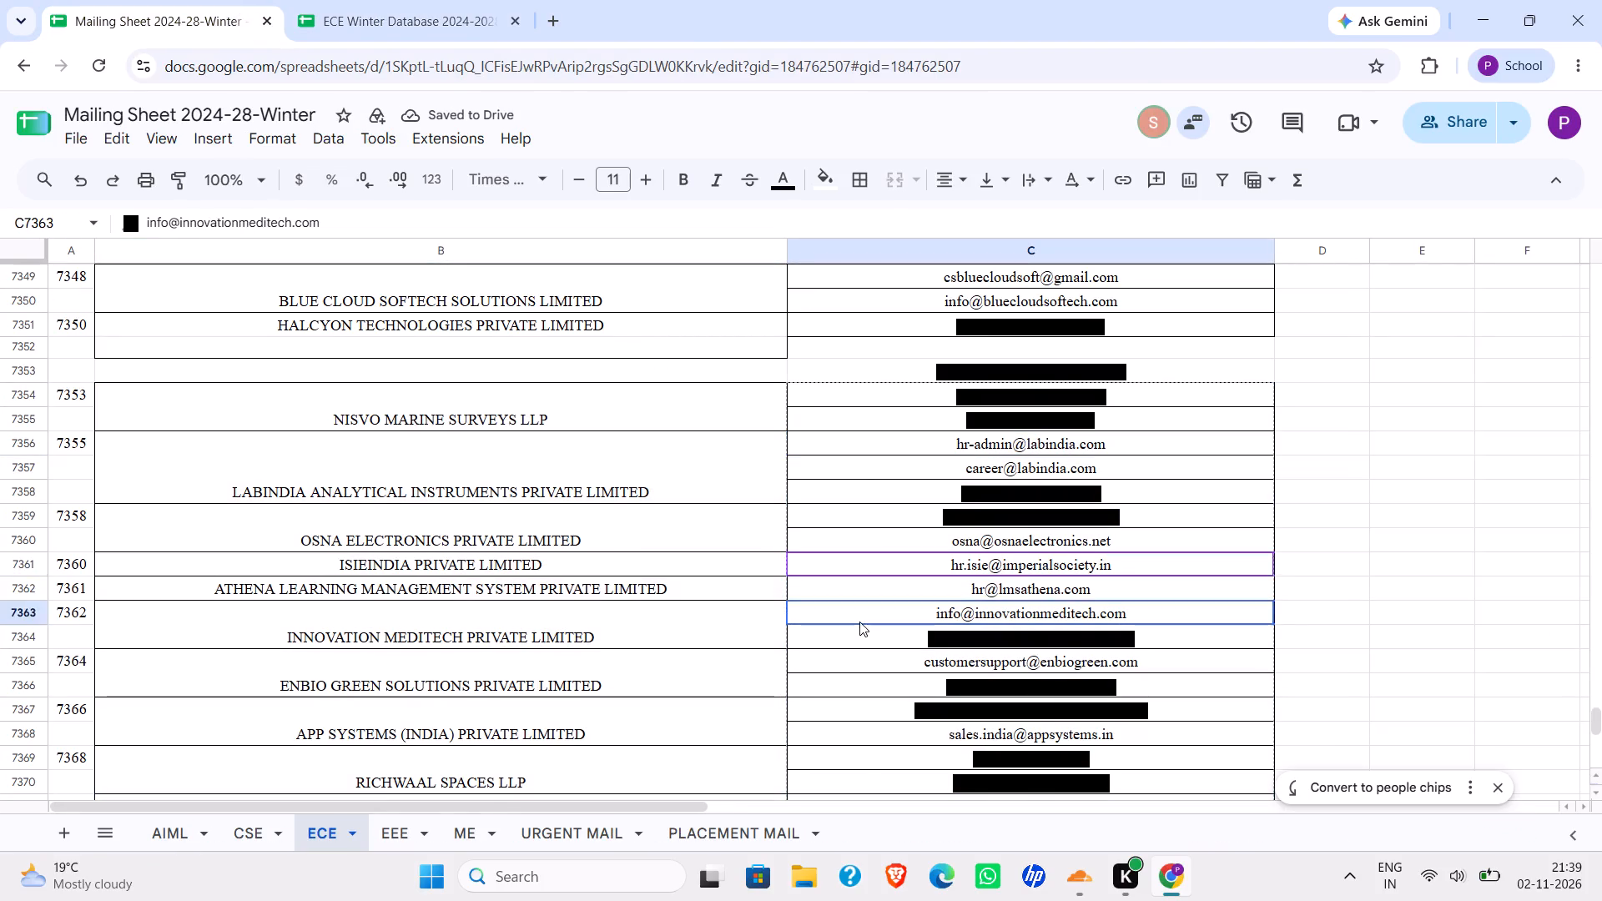
pyautogui.click(859, 622)
pyautogui.scroll(-4, 859, 622)
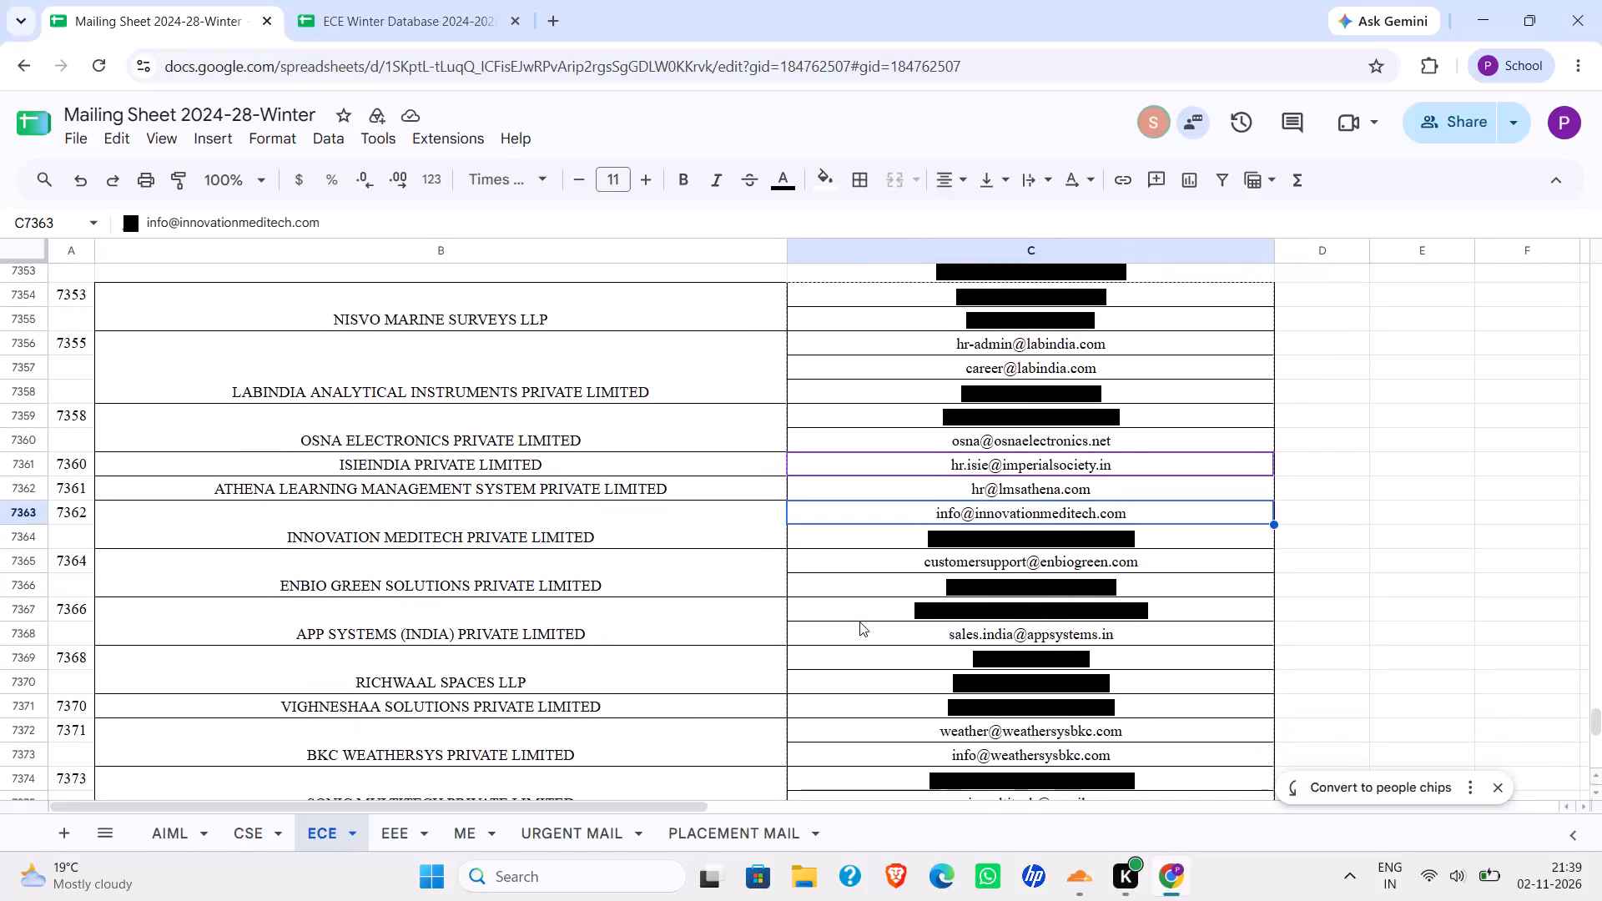
pyautogui.scroll(-6, 859, 622)
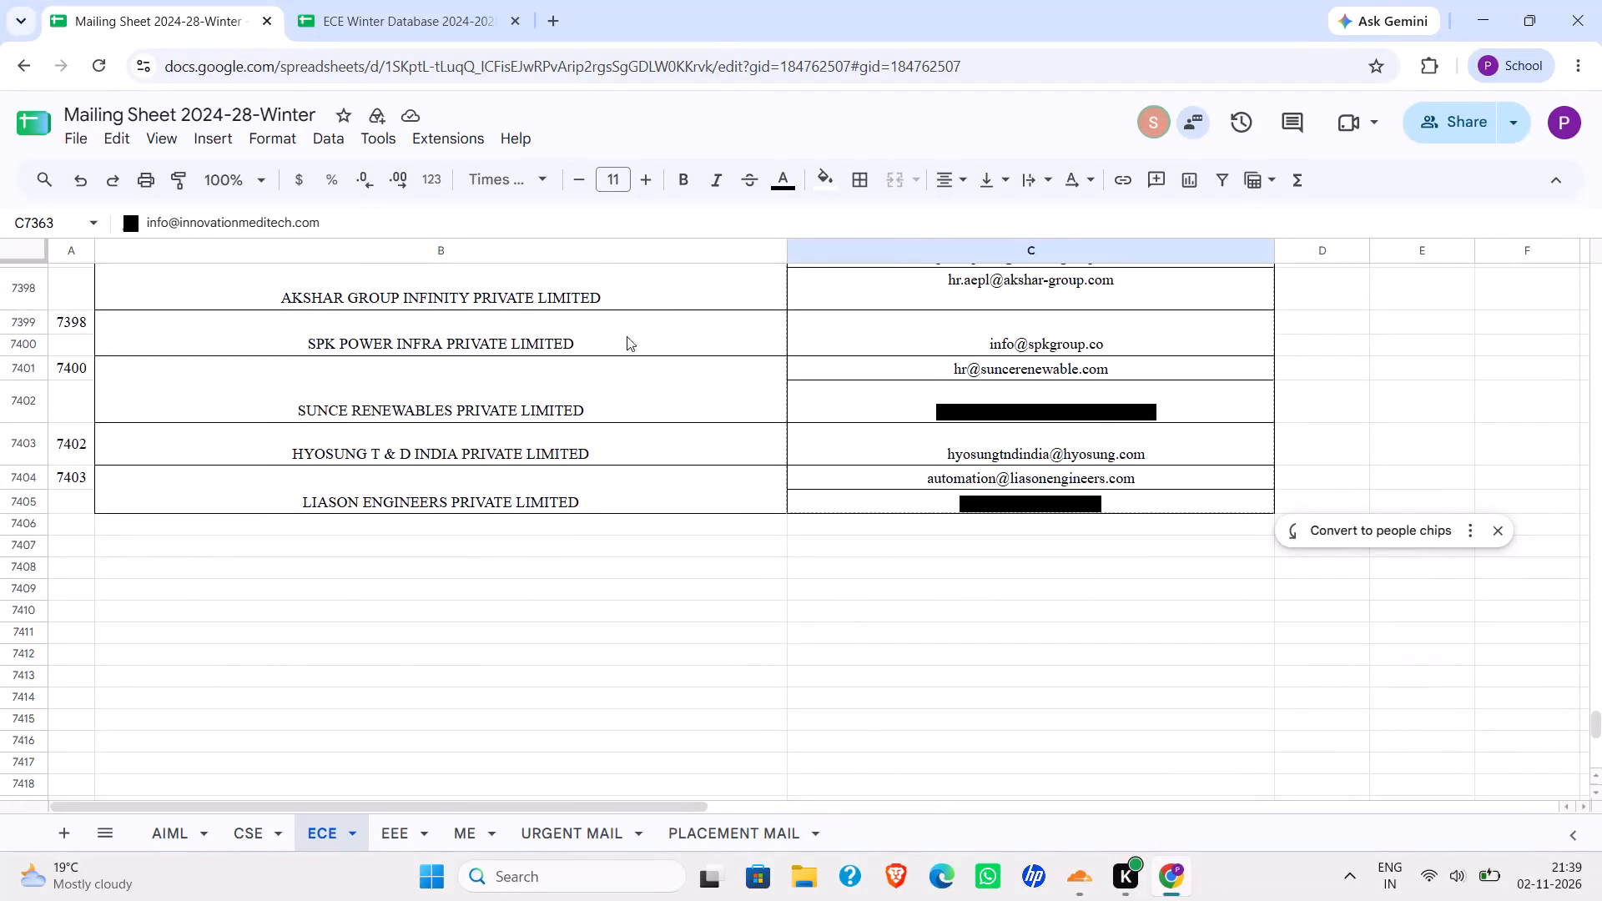
# Change the serial number 894 cell's fill to white in the ECE Winter Database and return to the mailing sheet.
pyautogui.click(442, 0)
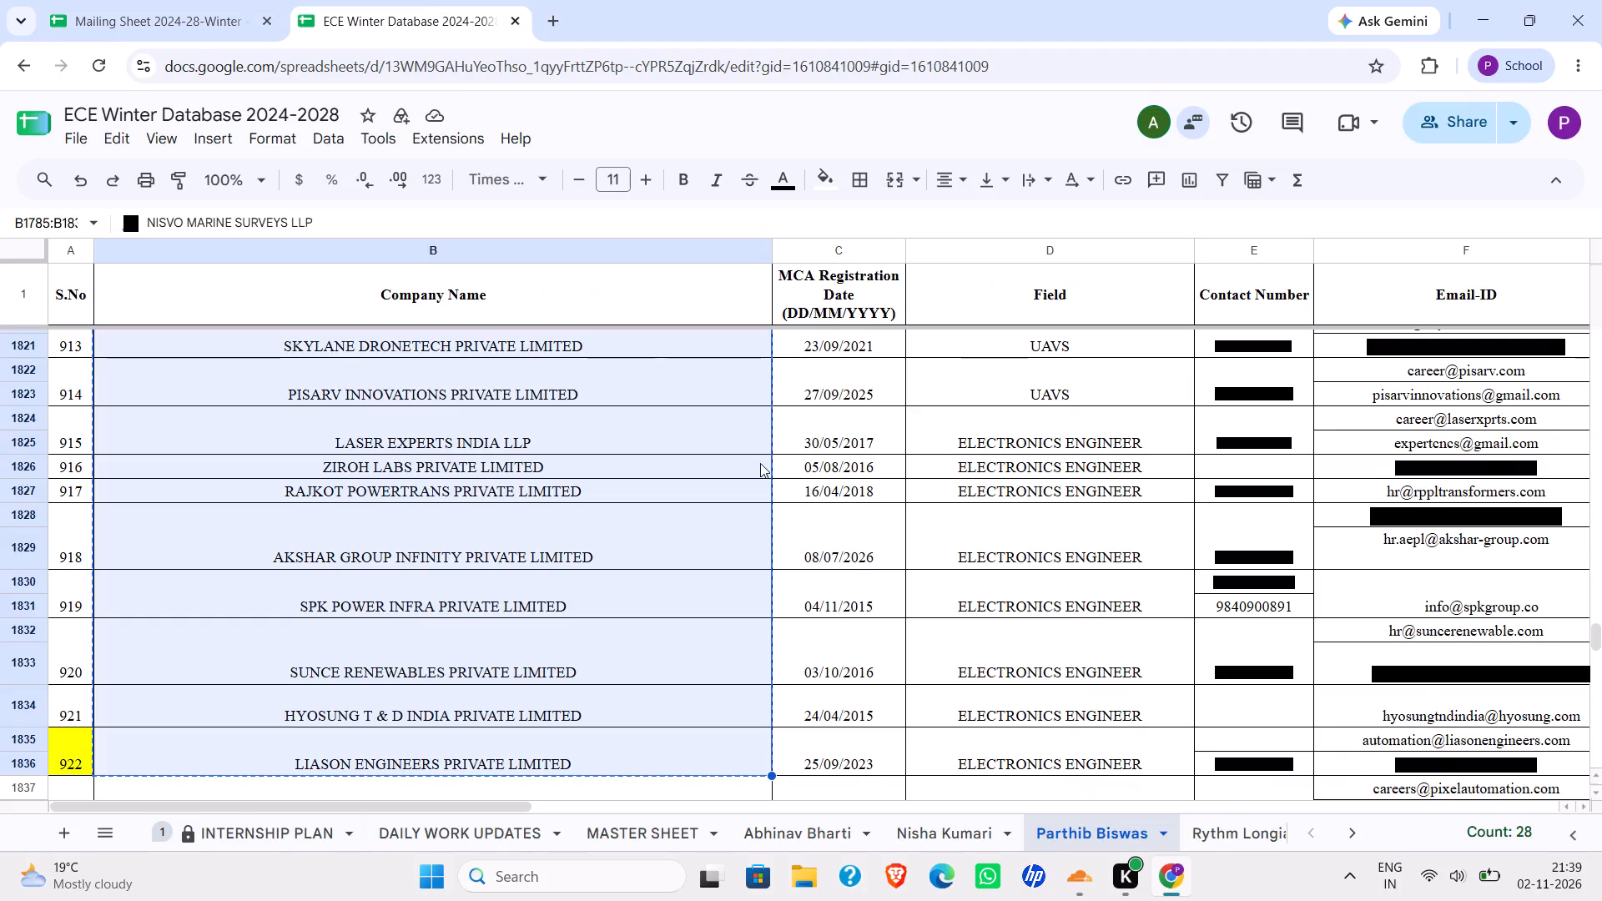
pyautogui.scroll(4, 418, 582)
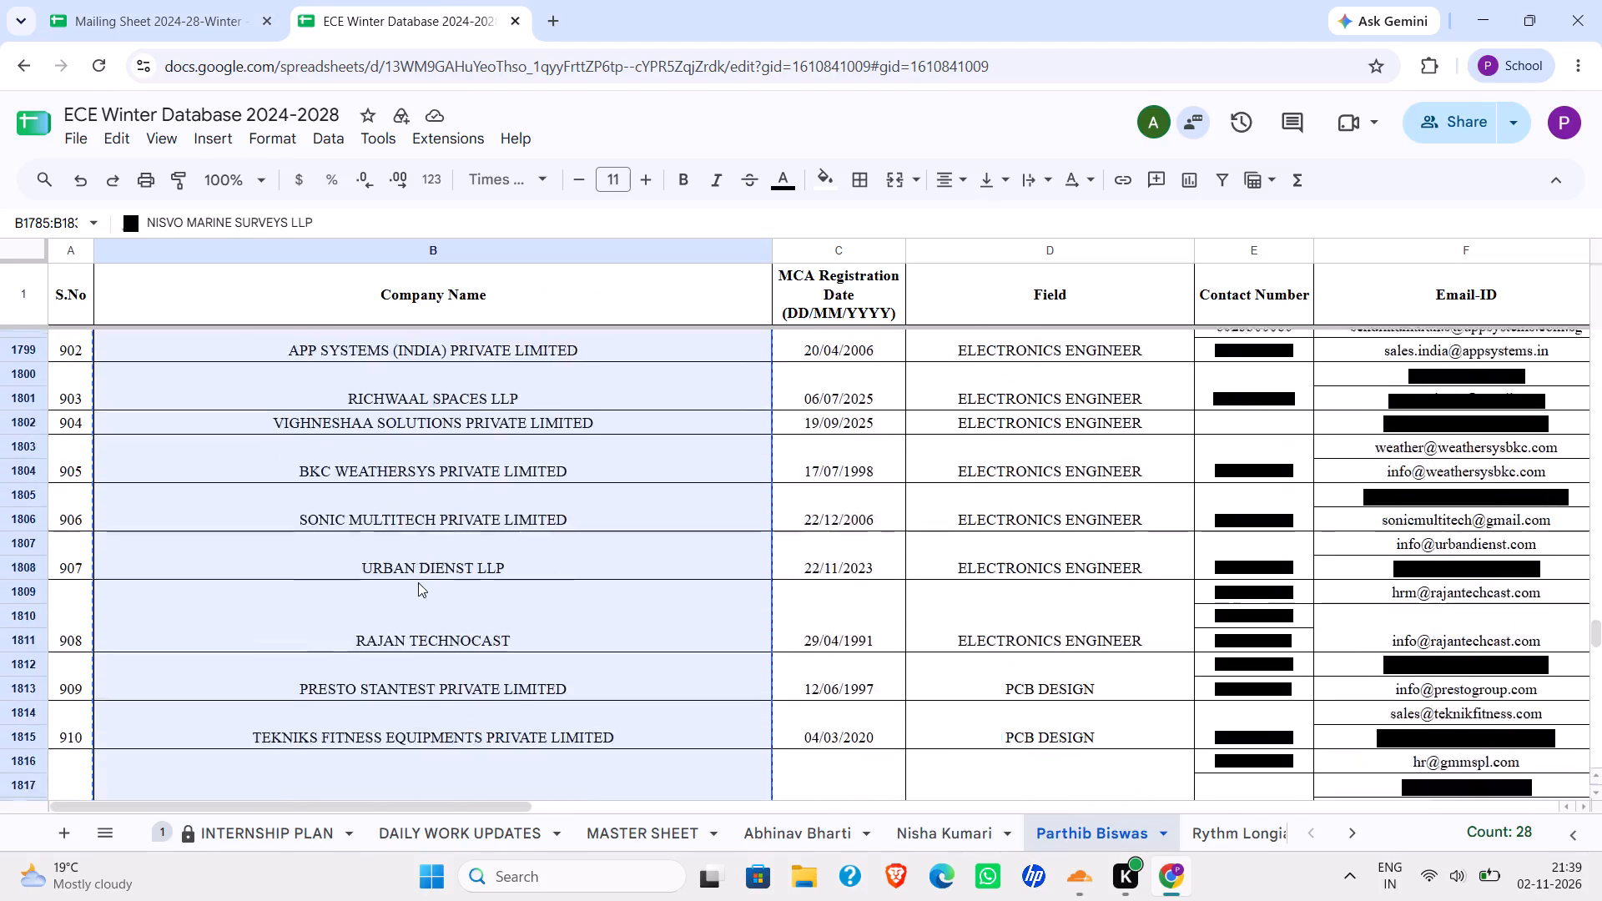
pyautogui.scroll(4, 418, 582)
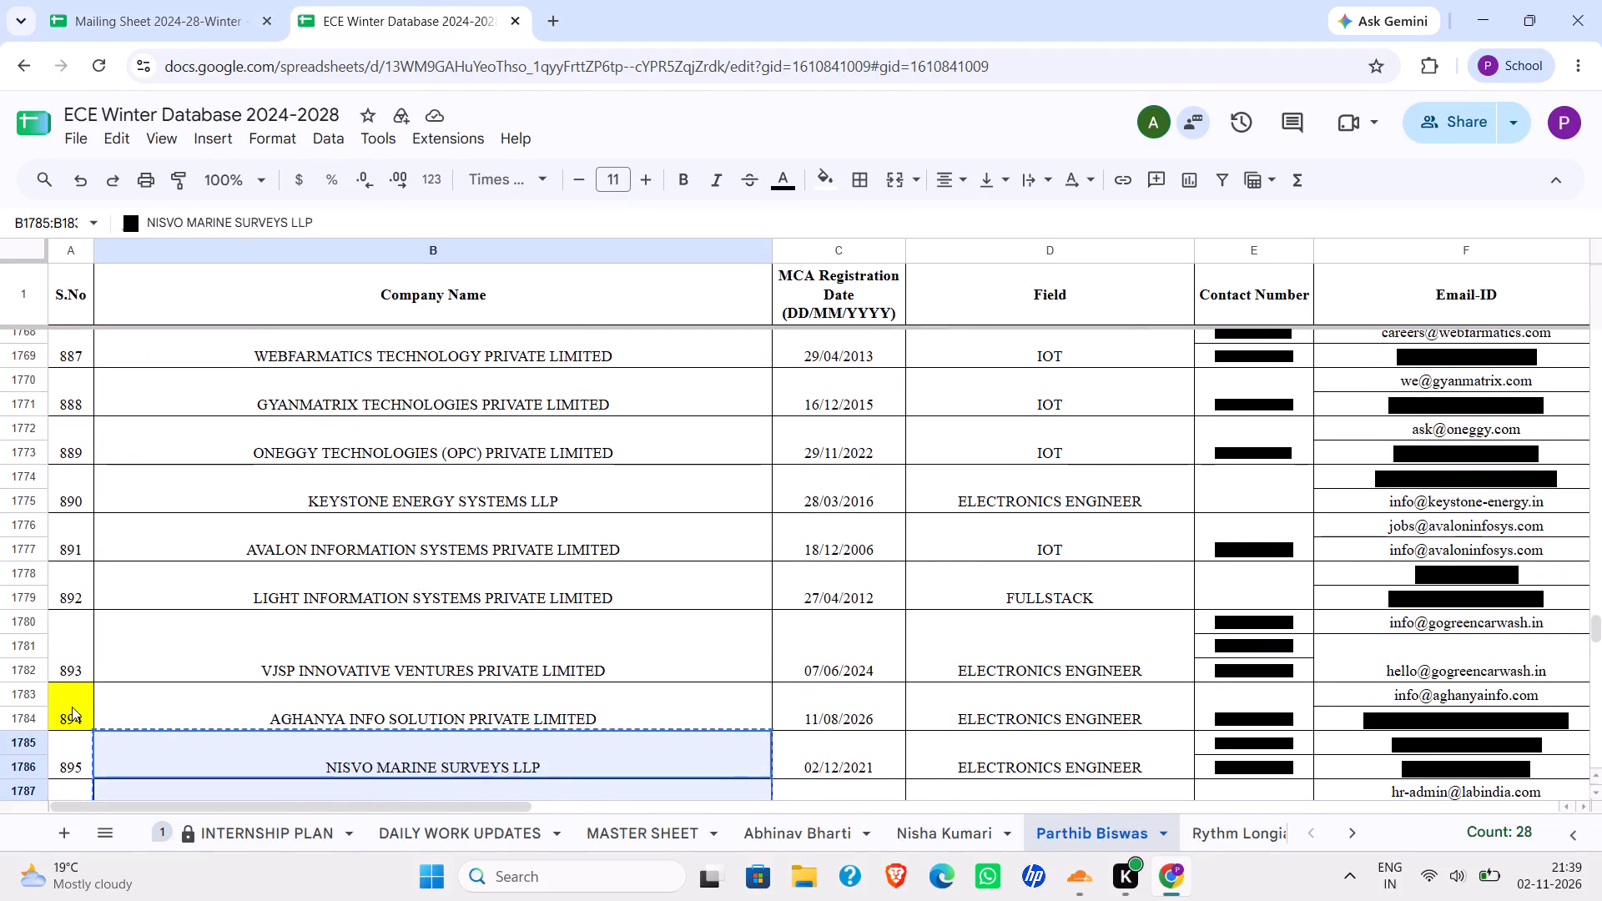
pyautogui.click(72, 707)
pyautogui.click(821, 178)
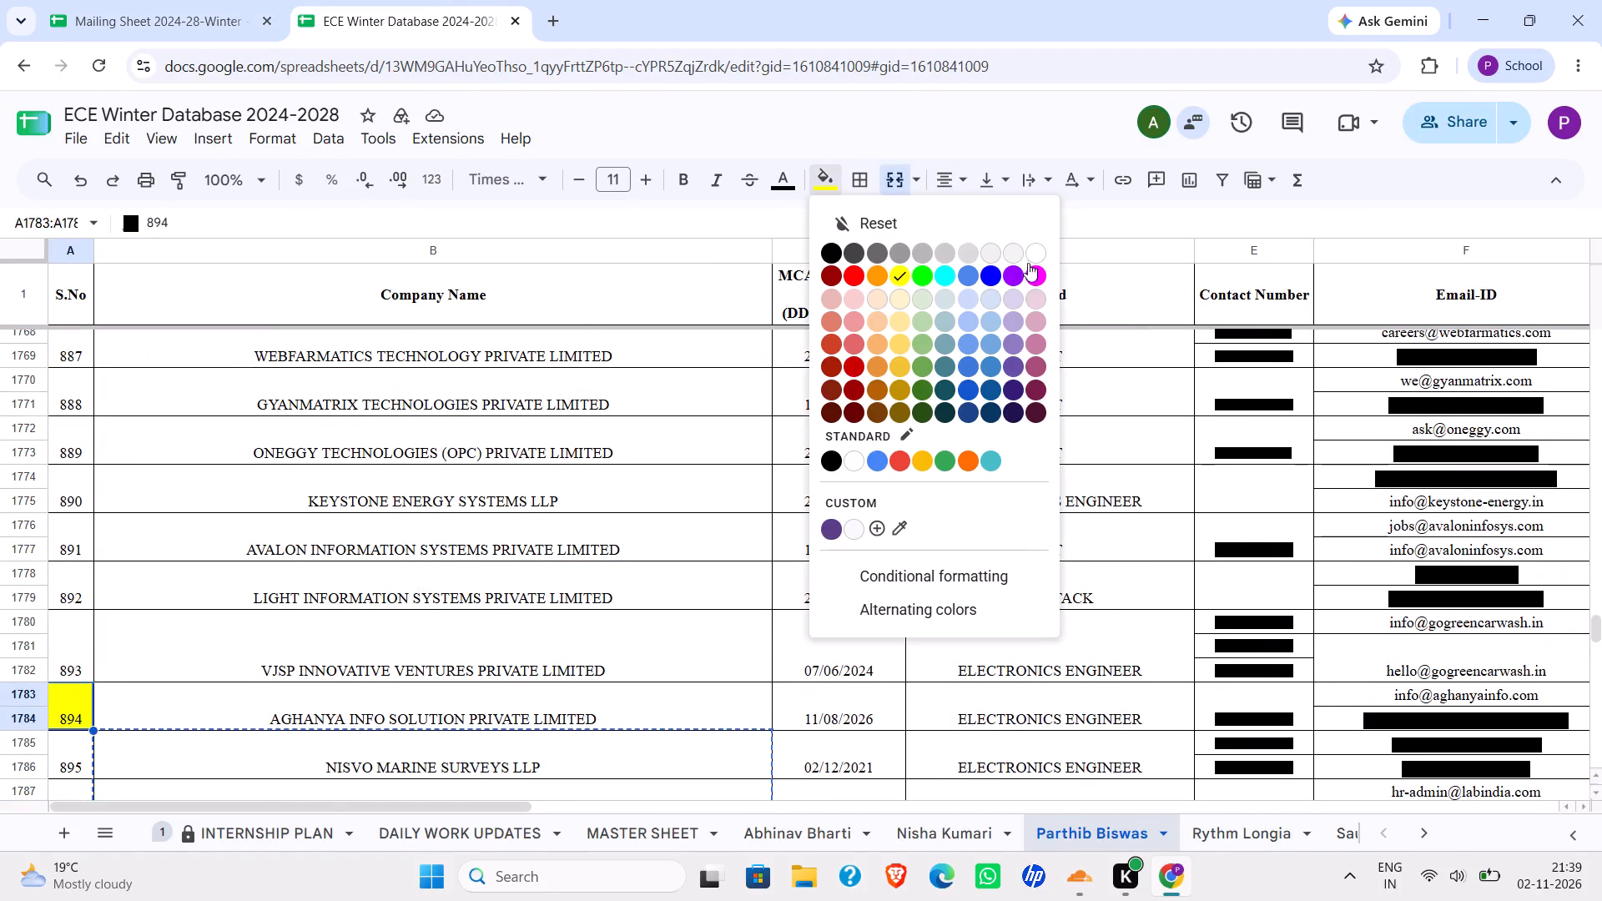
pyautogui.click(1039, 252)
pyautogui.click(779, 411)
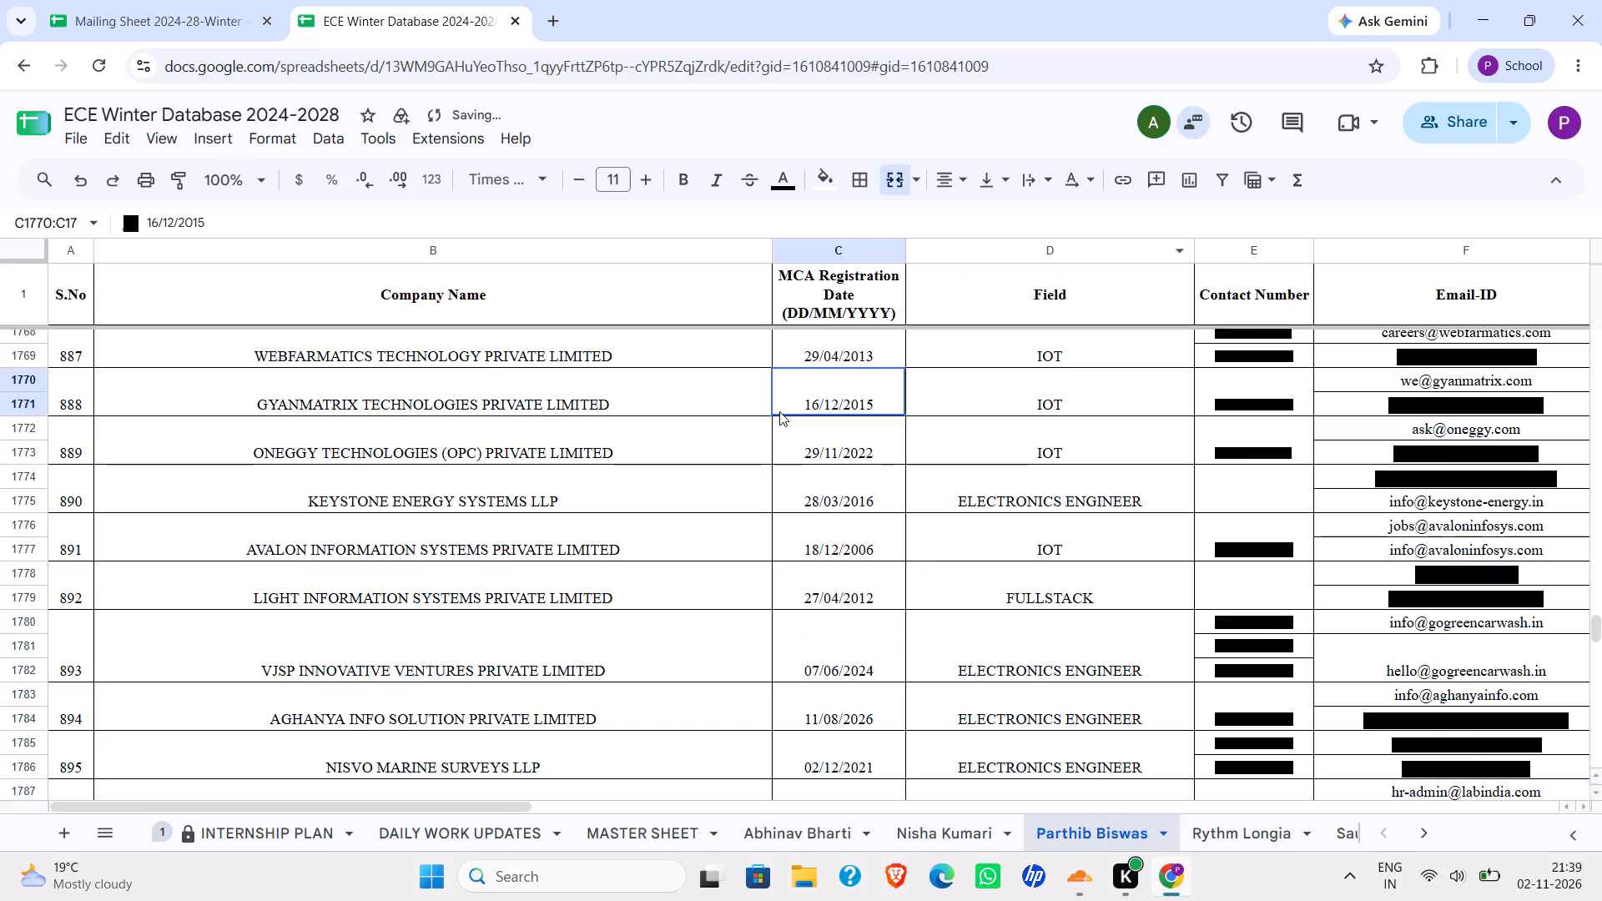
pyautogui.click(203, 0)
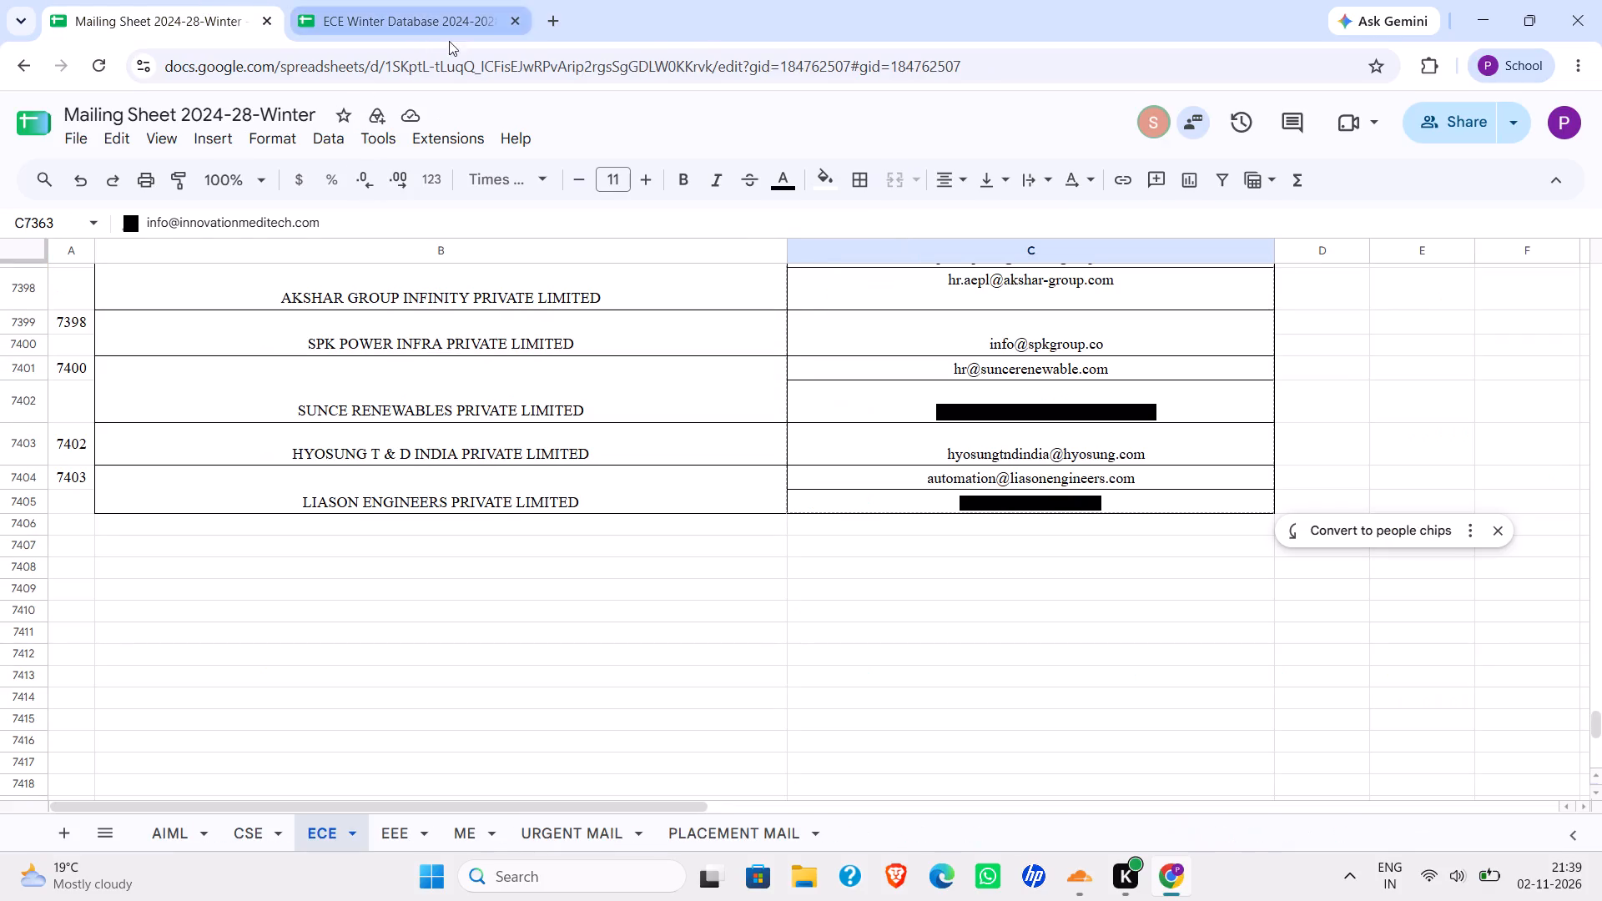
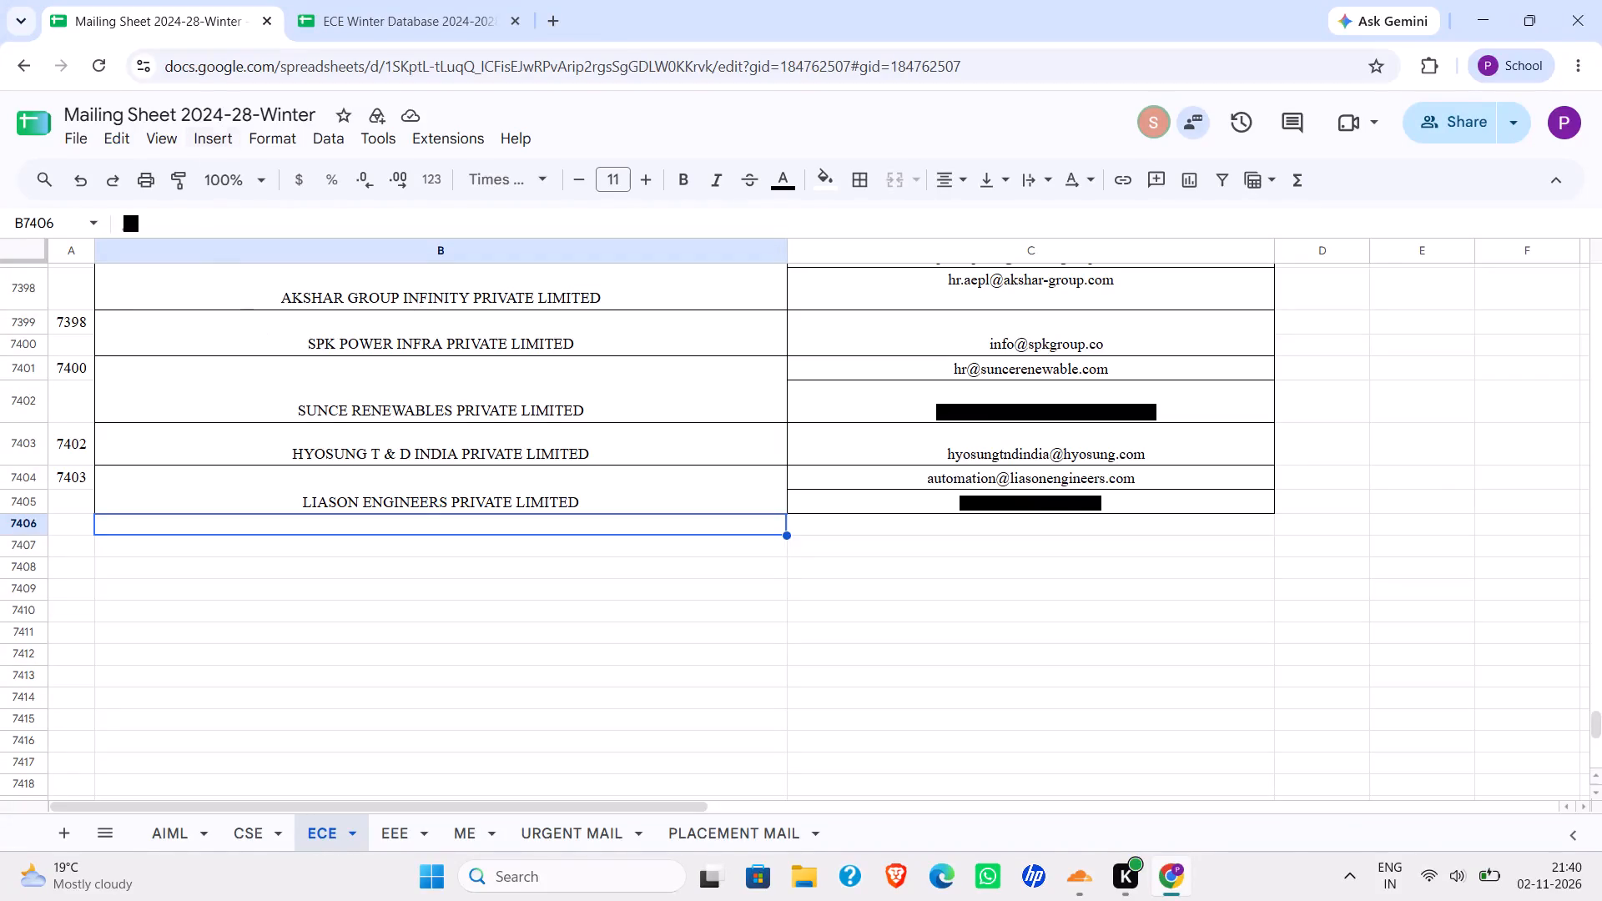
# Enter serial number 942 in A1875 of the ECE Winter Database, in the row below FLYWHEELS EMBEDDED RESEARCH PRIVATE LIMITED.
pyautogui.click(396, 0)
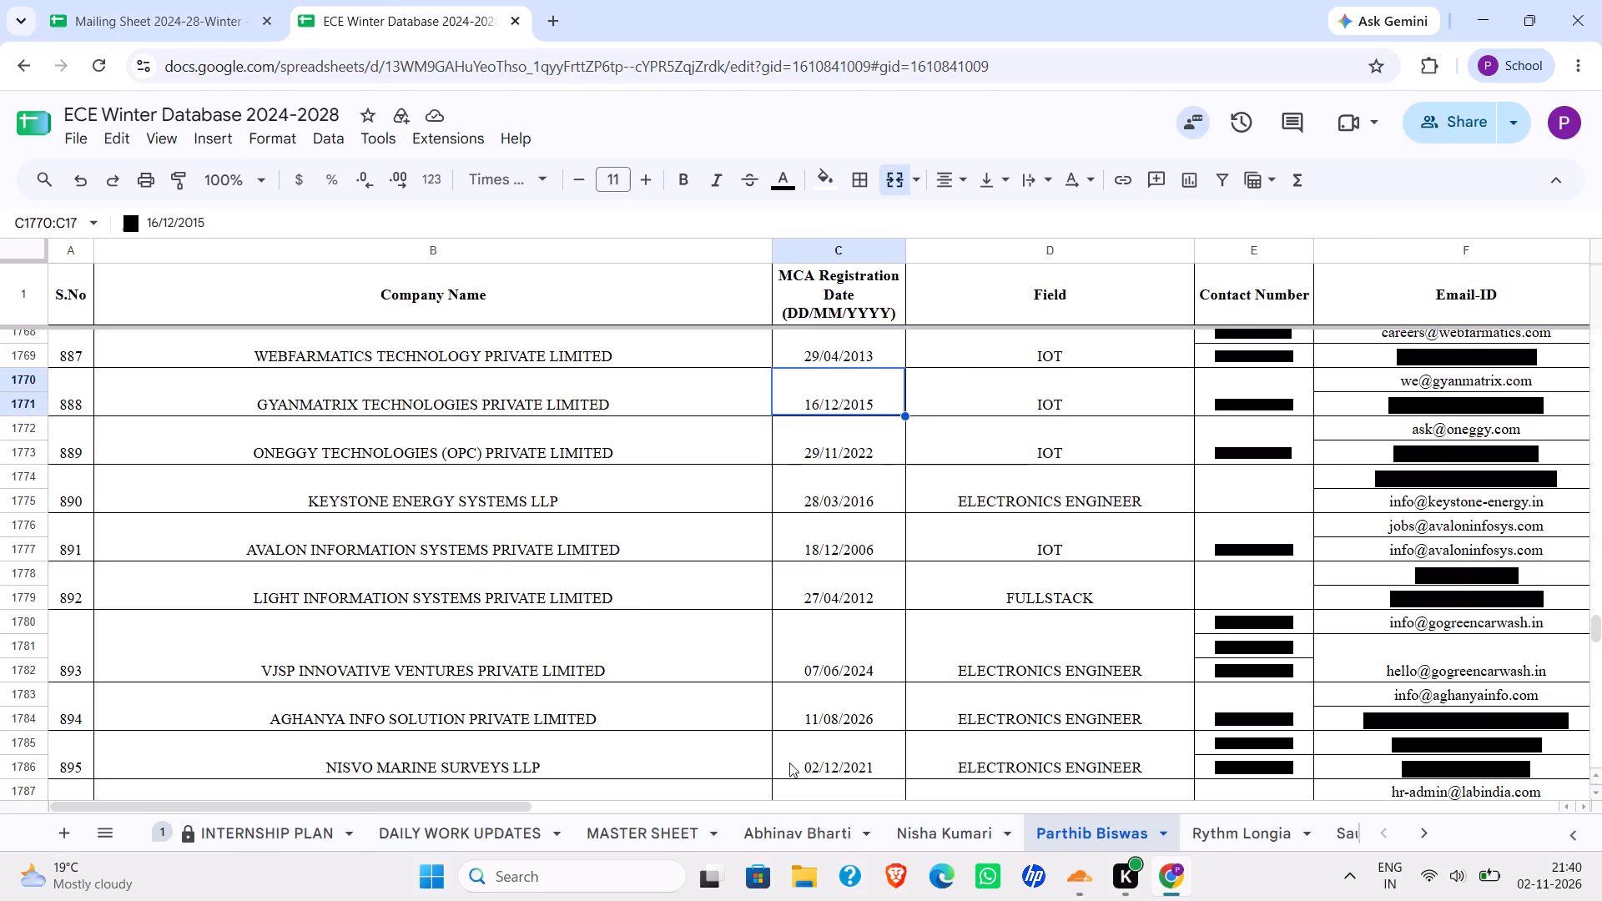
pyautogui.scroll(-13, 942, 667)
pyautogui.scroll(1, 942, 667)
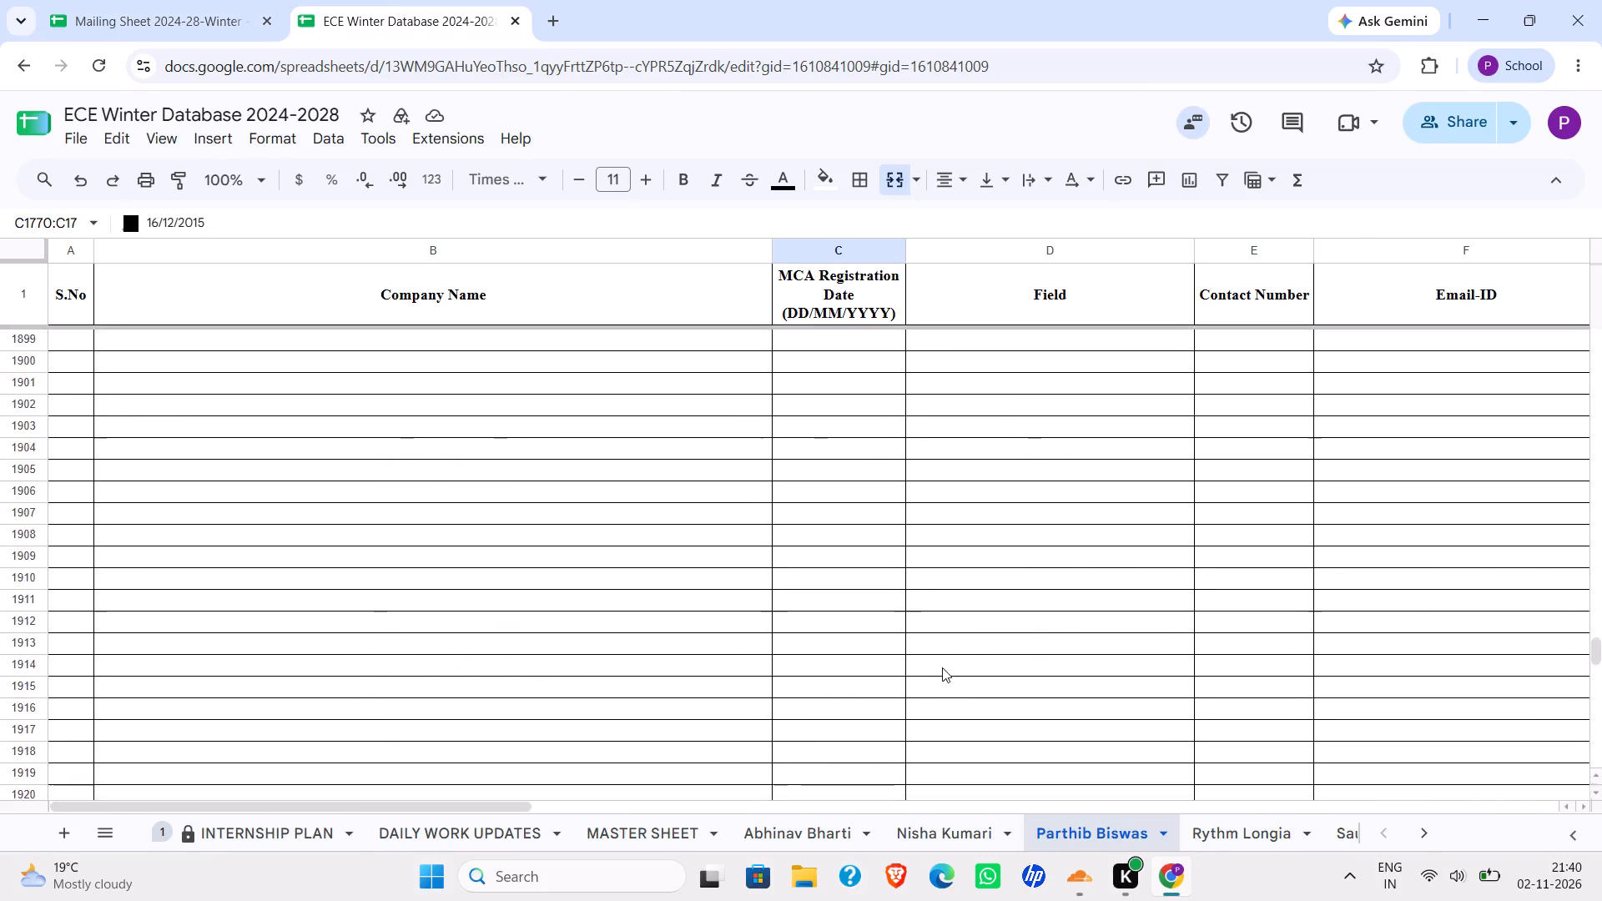
pyautogui.scroll(1, 942, 667)
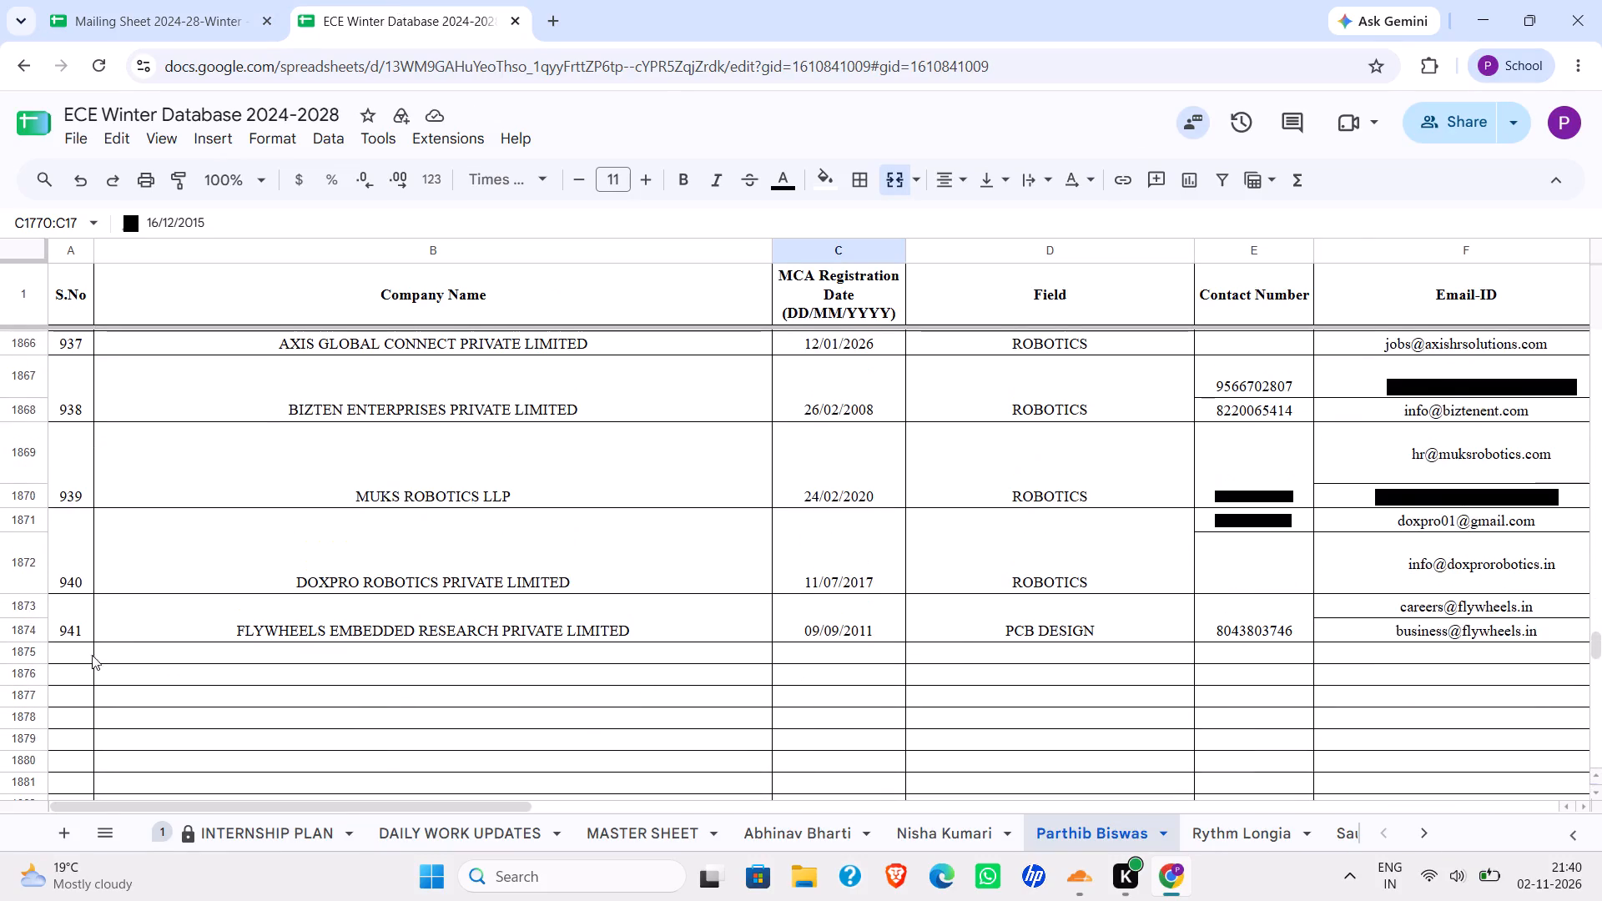
pyautogui.click(81, 656)
pyautogui.write('942')
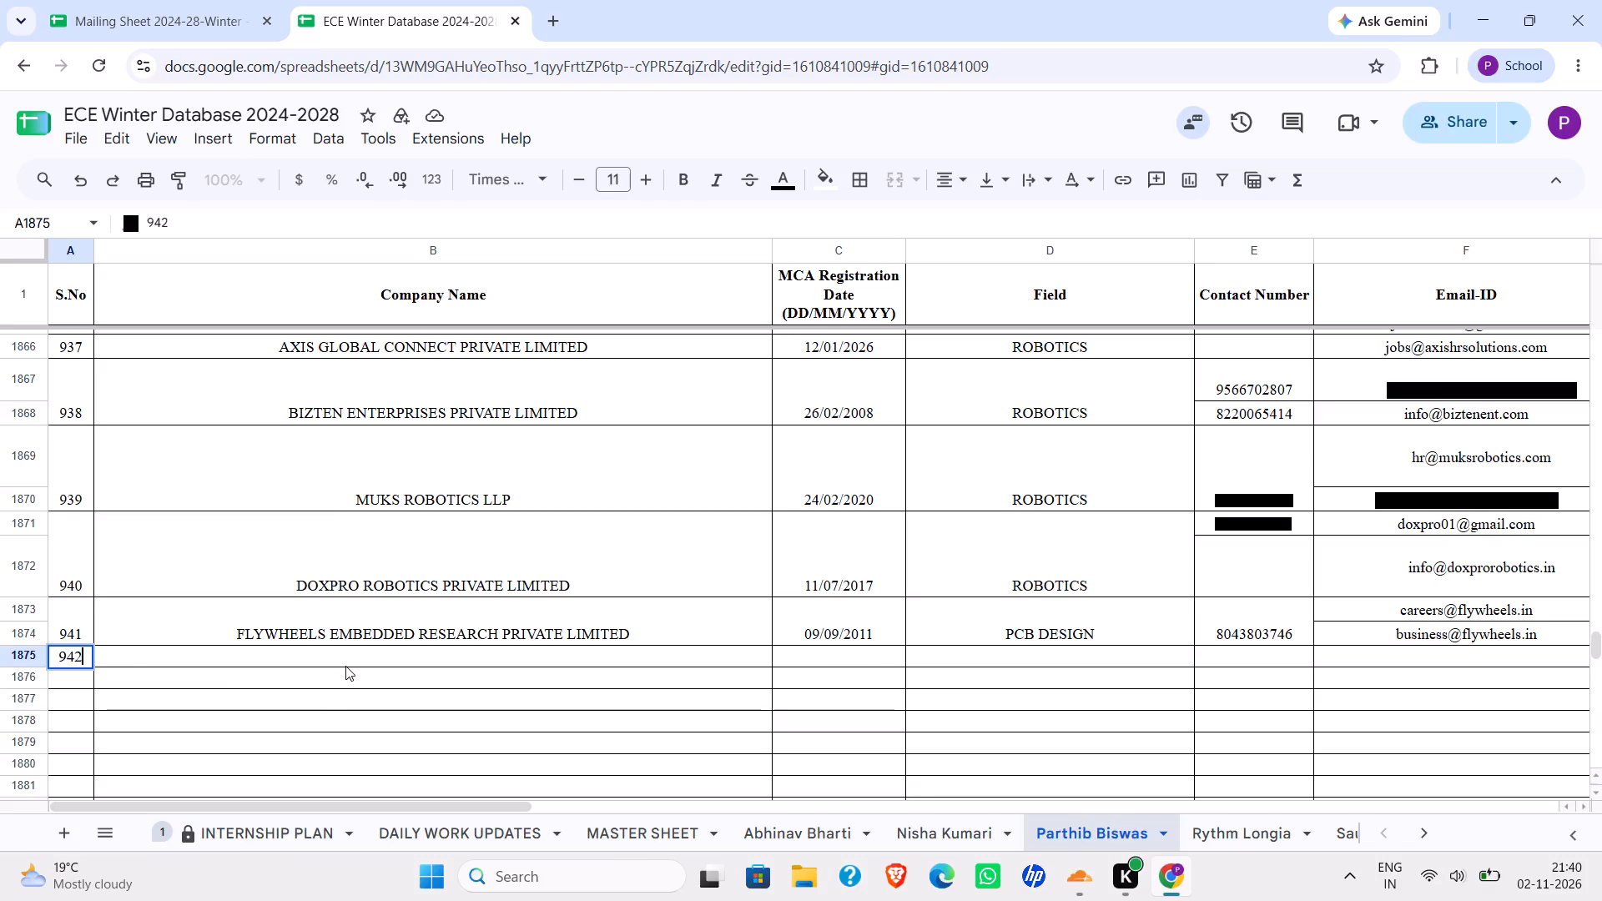
pyautogui.click(346, 666)
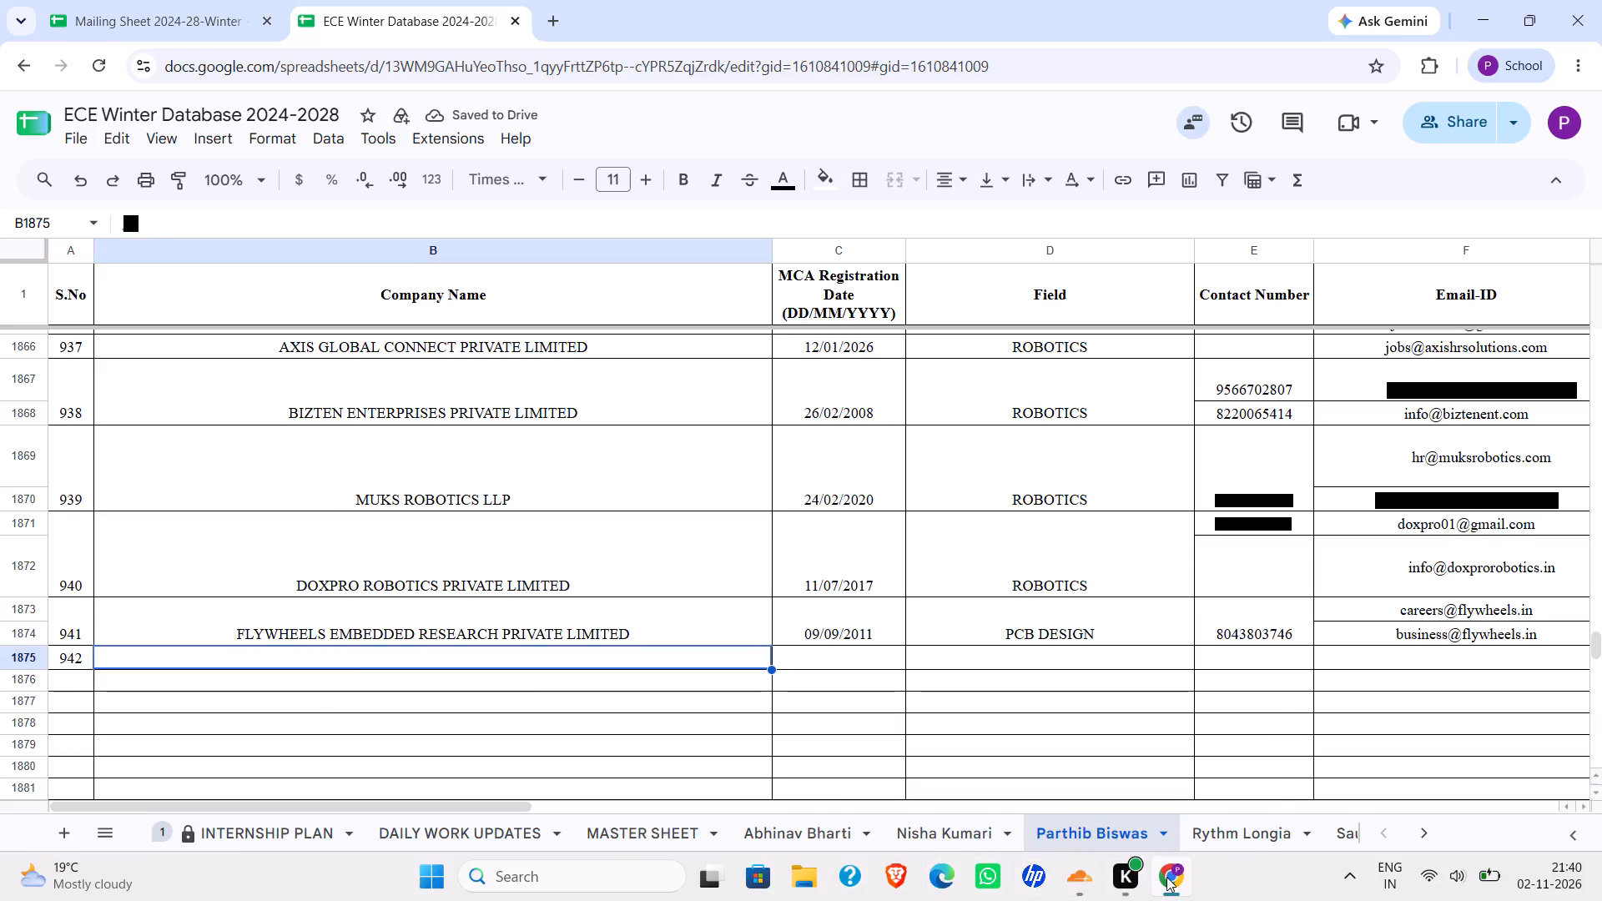
# Open a new Chrome window with the nitsikkim.ac.in profile that has the photo avatar.
pyautogui.click(1152, 759)
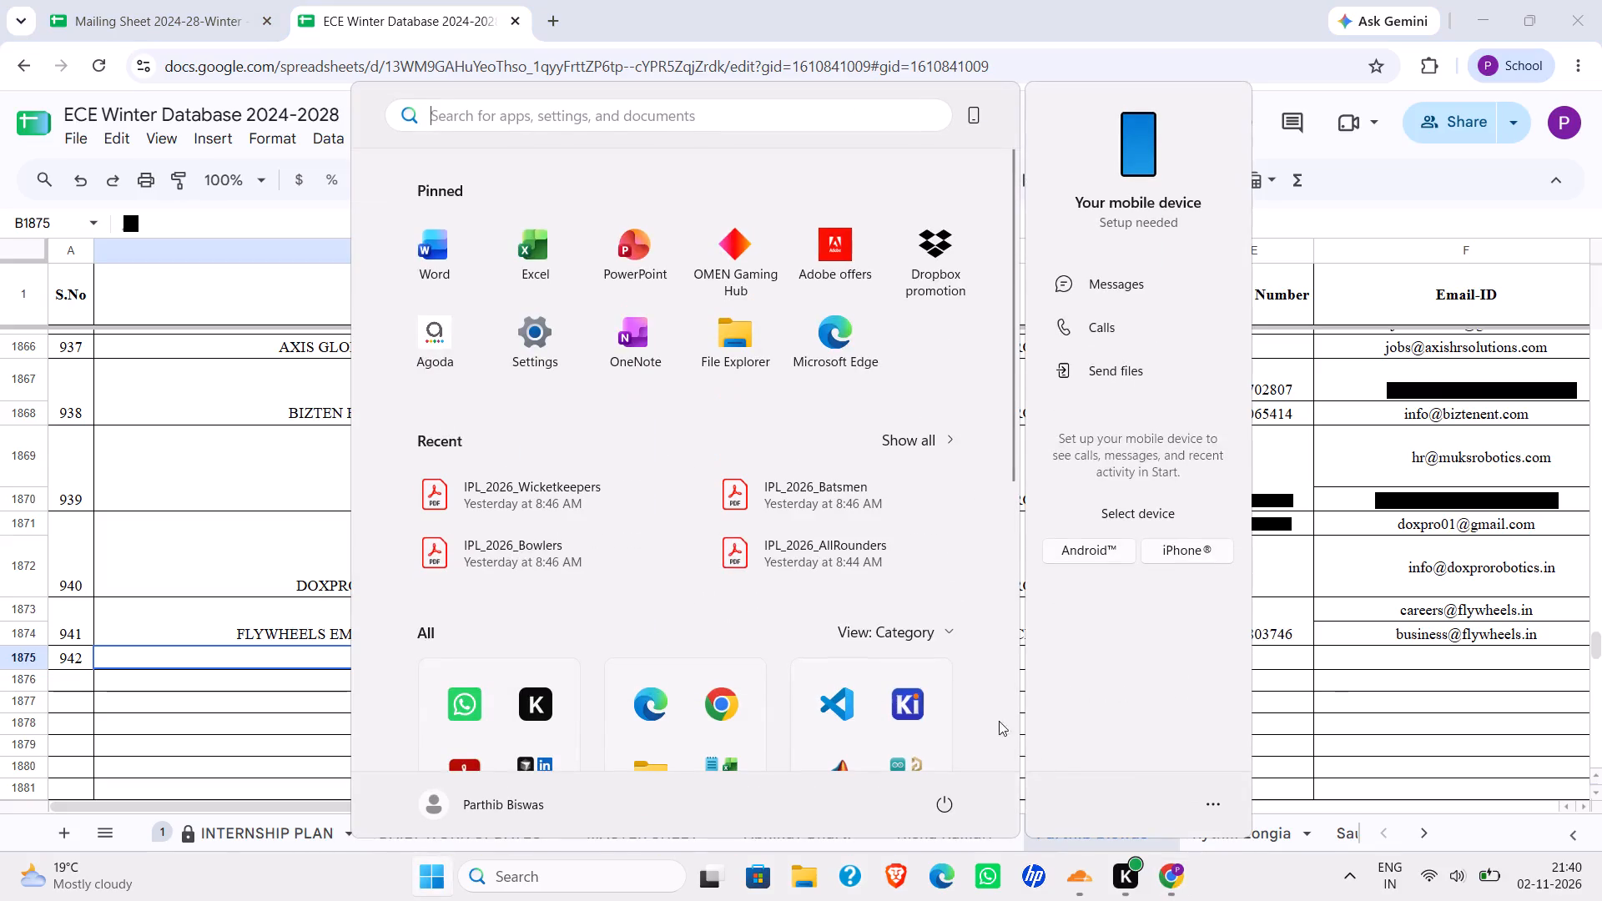
pyautogui.click(718, 716)
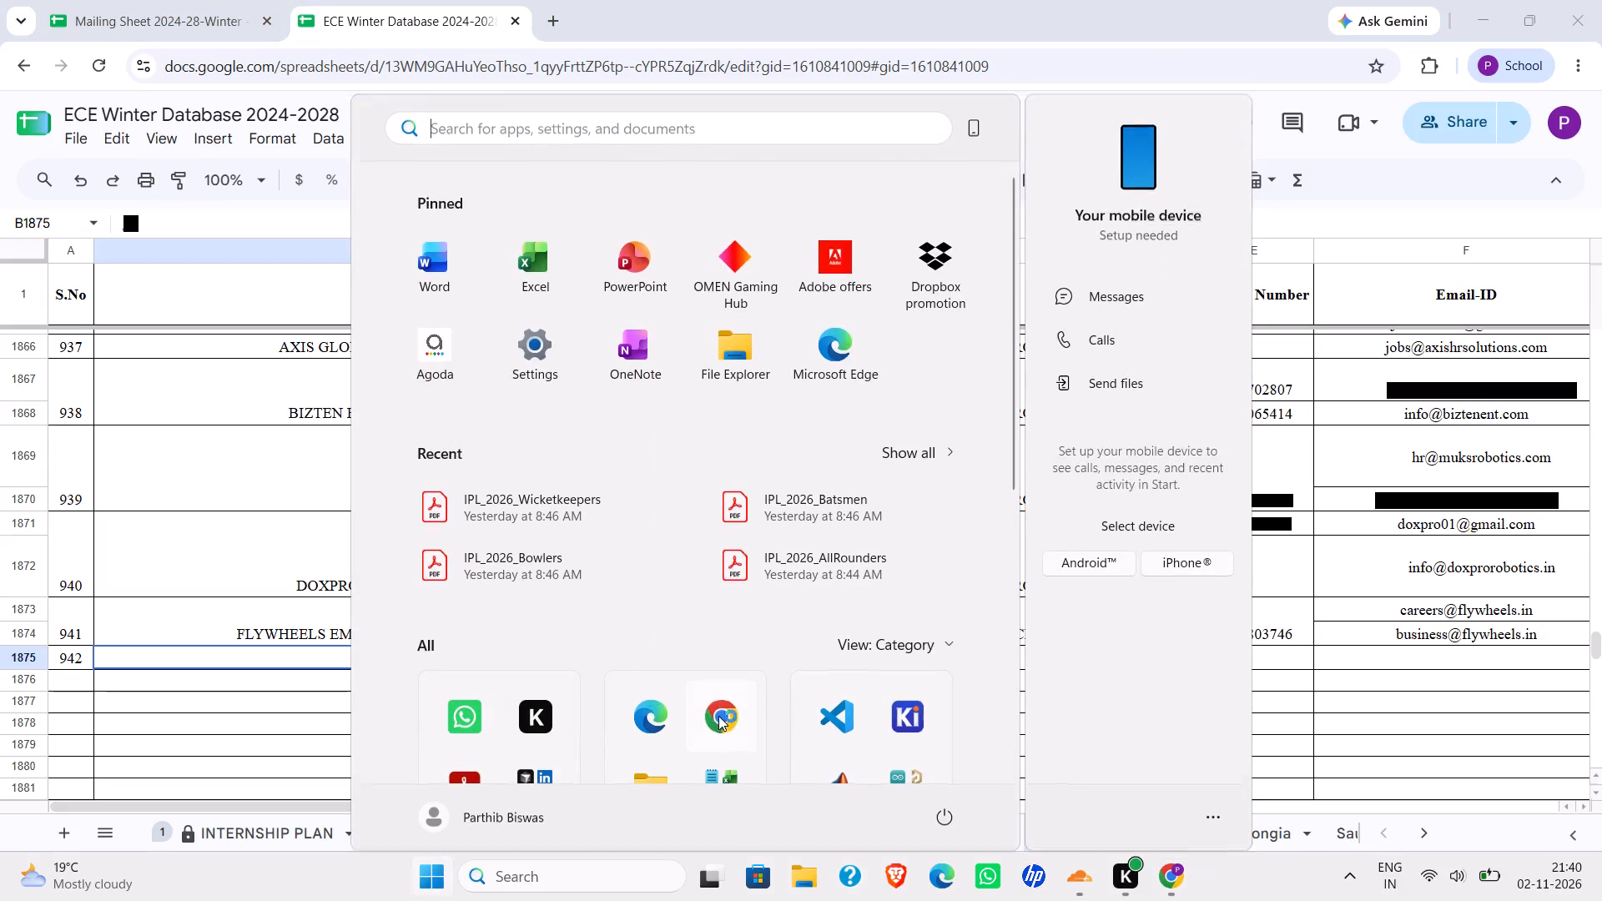
pyautogui.doubleClick(706, 394)
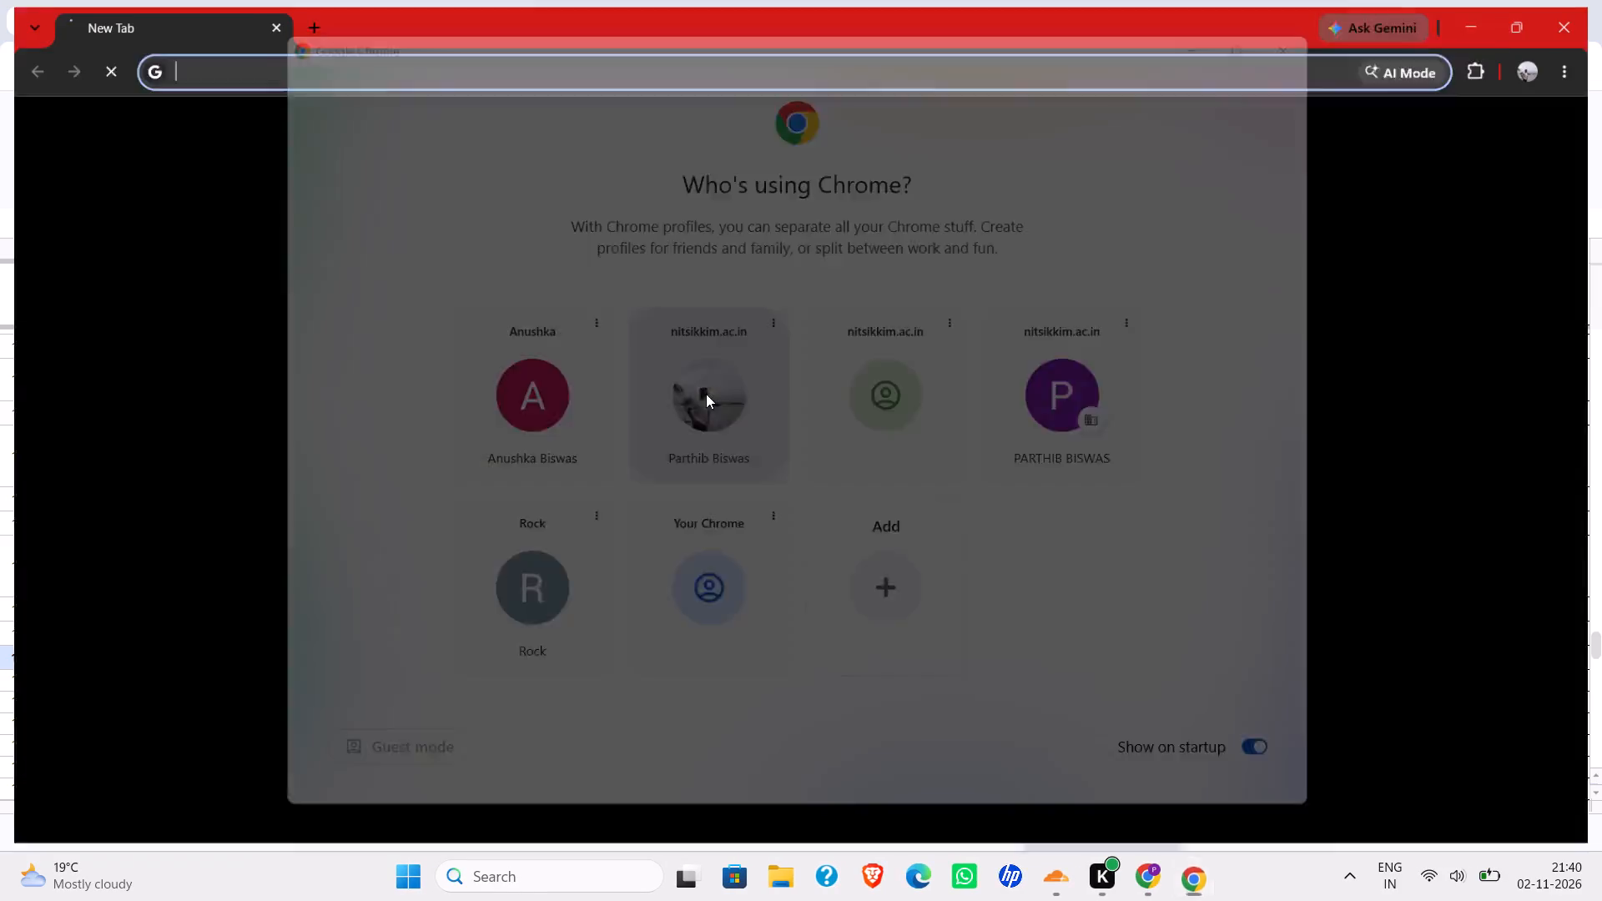
pyautogui.click(687, 387)
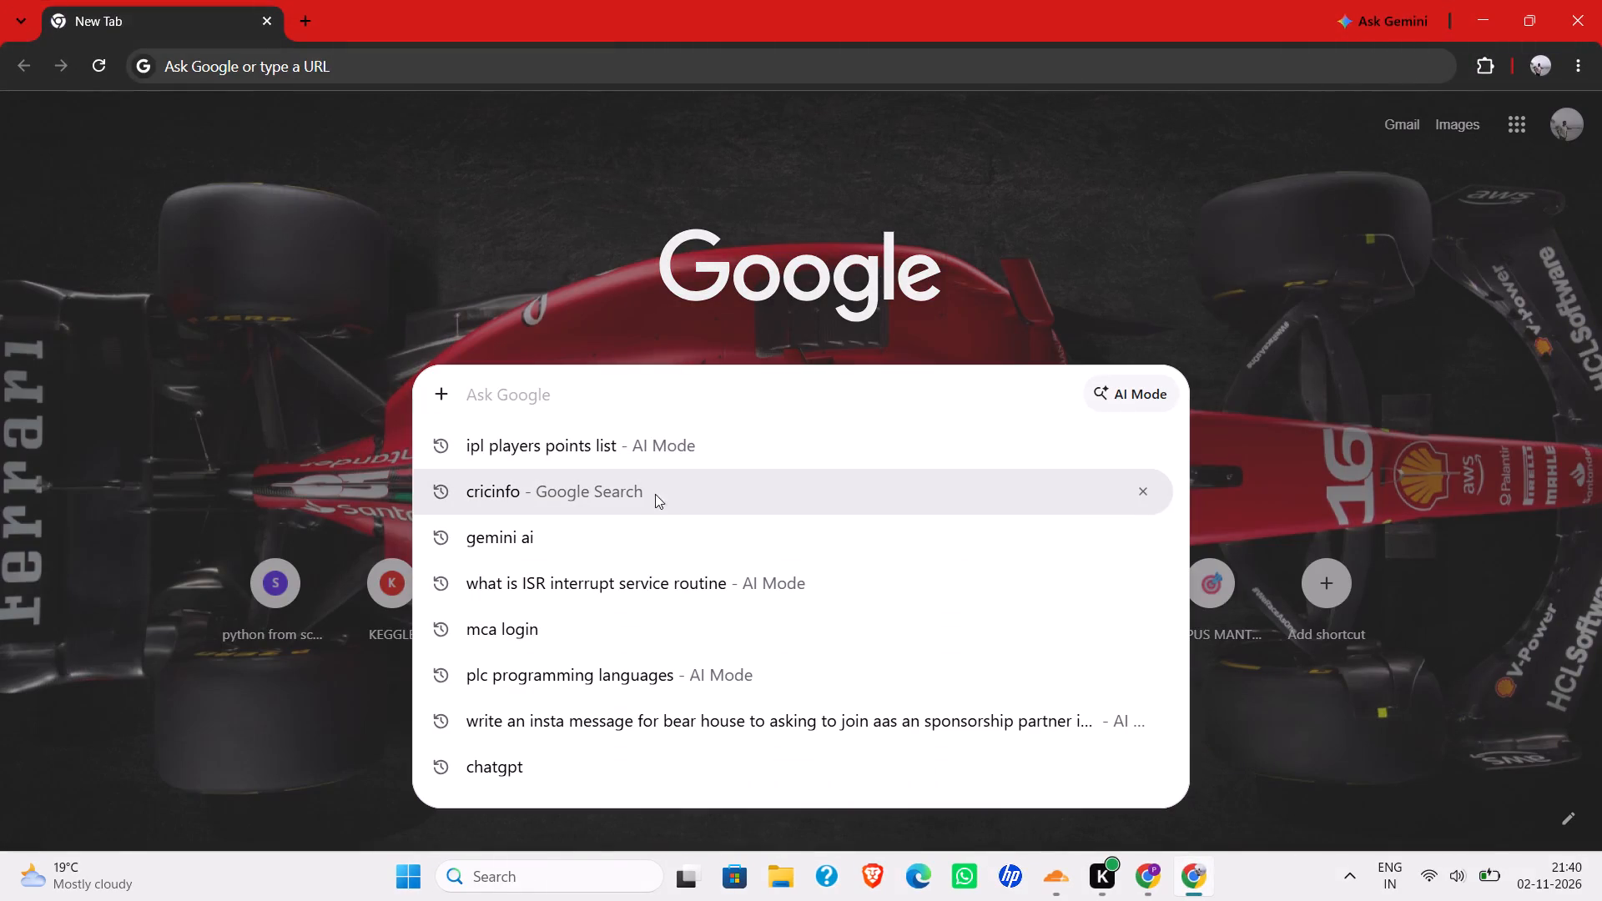
# Search Google for mca and open the Ministry of Corporate Affairs website, MCA.gov.in.
pyautogui.write('mca')
pyautogui.press('Return')
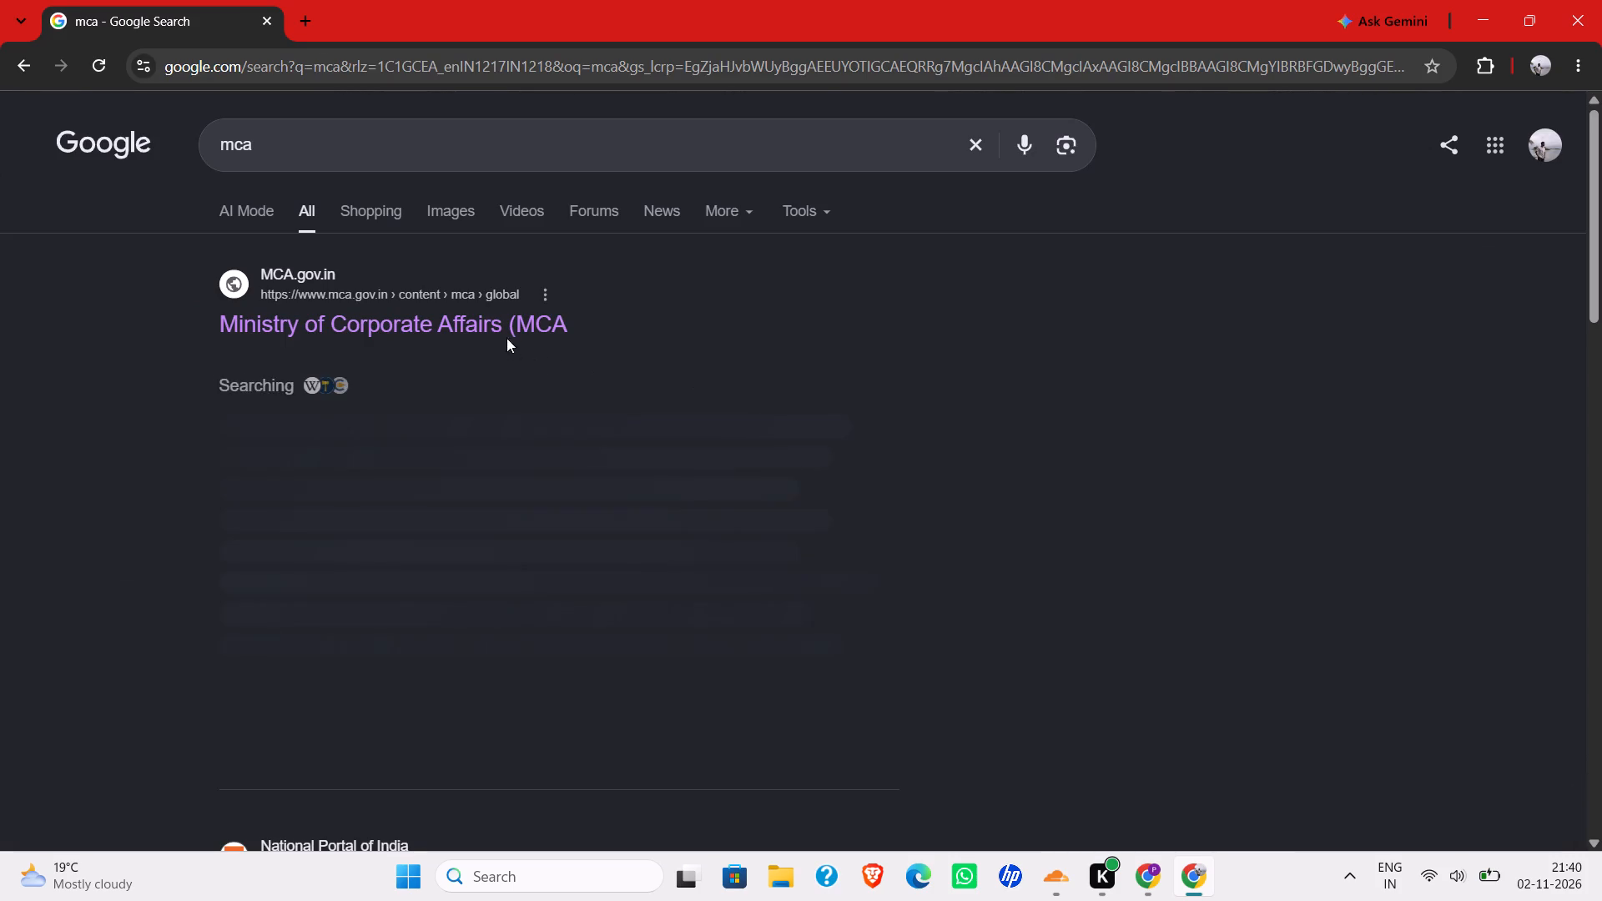
pyautogui.click(509, 317)
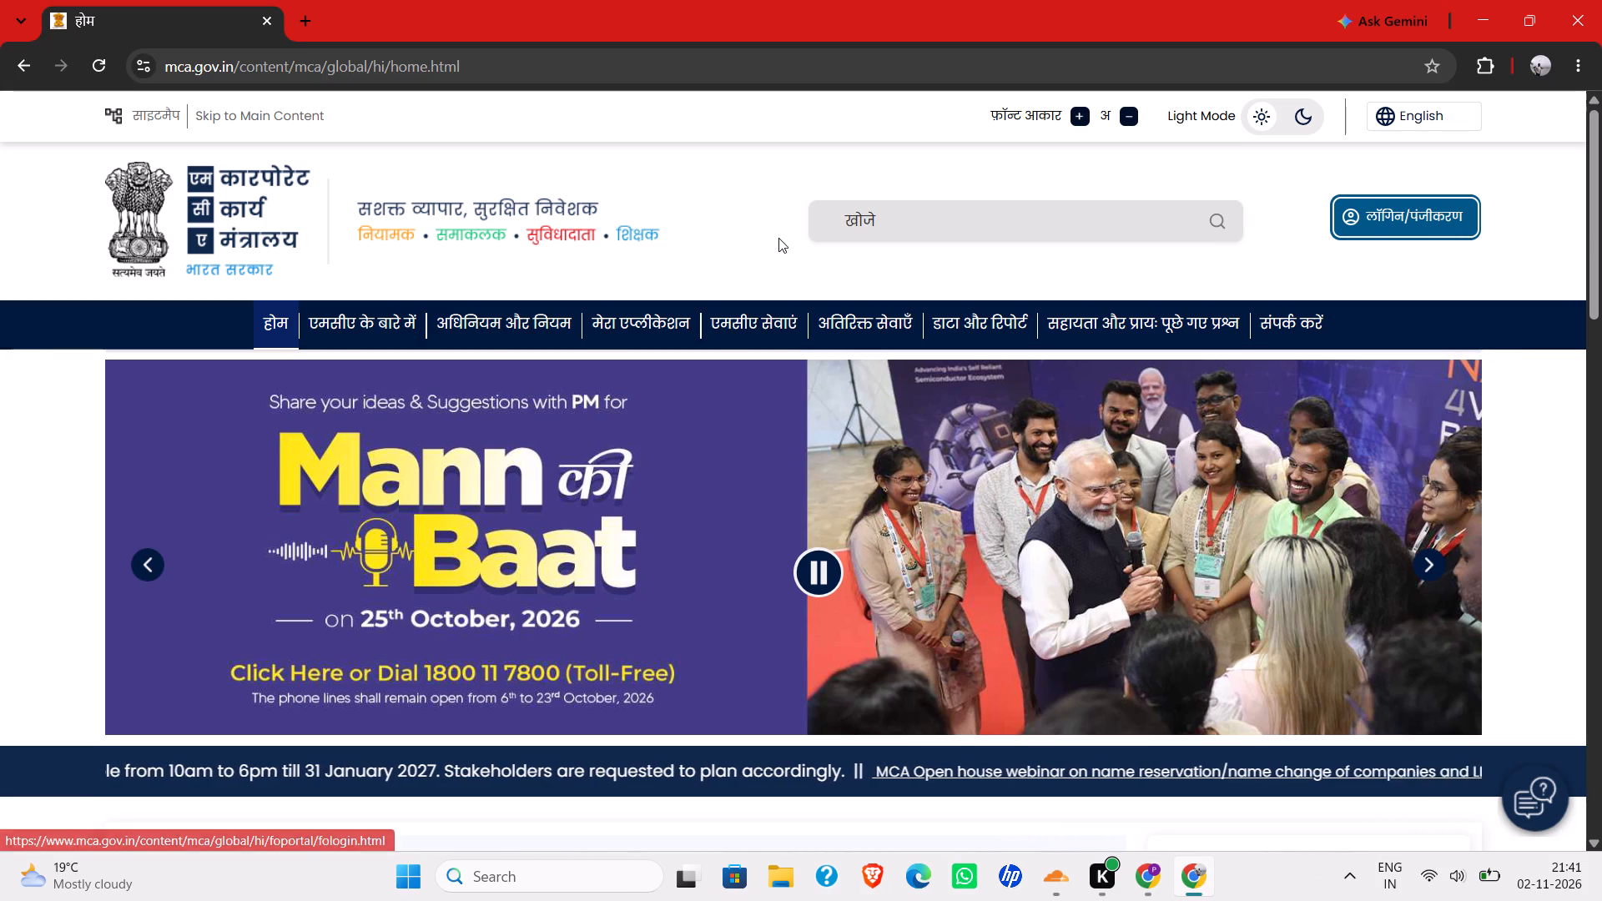
# Switch the Ministry of Corporate Affairs website to English and look through its home page.
pyautogui.click(1410, 116)
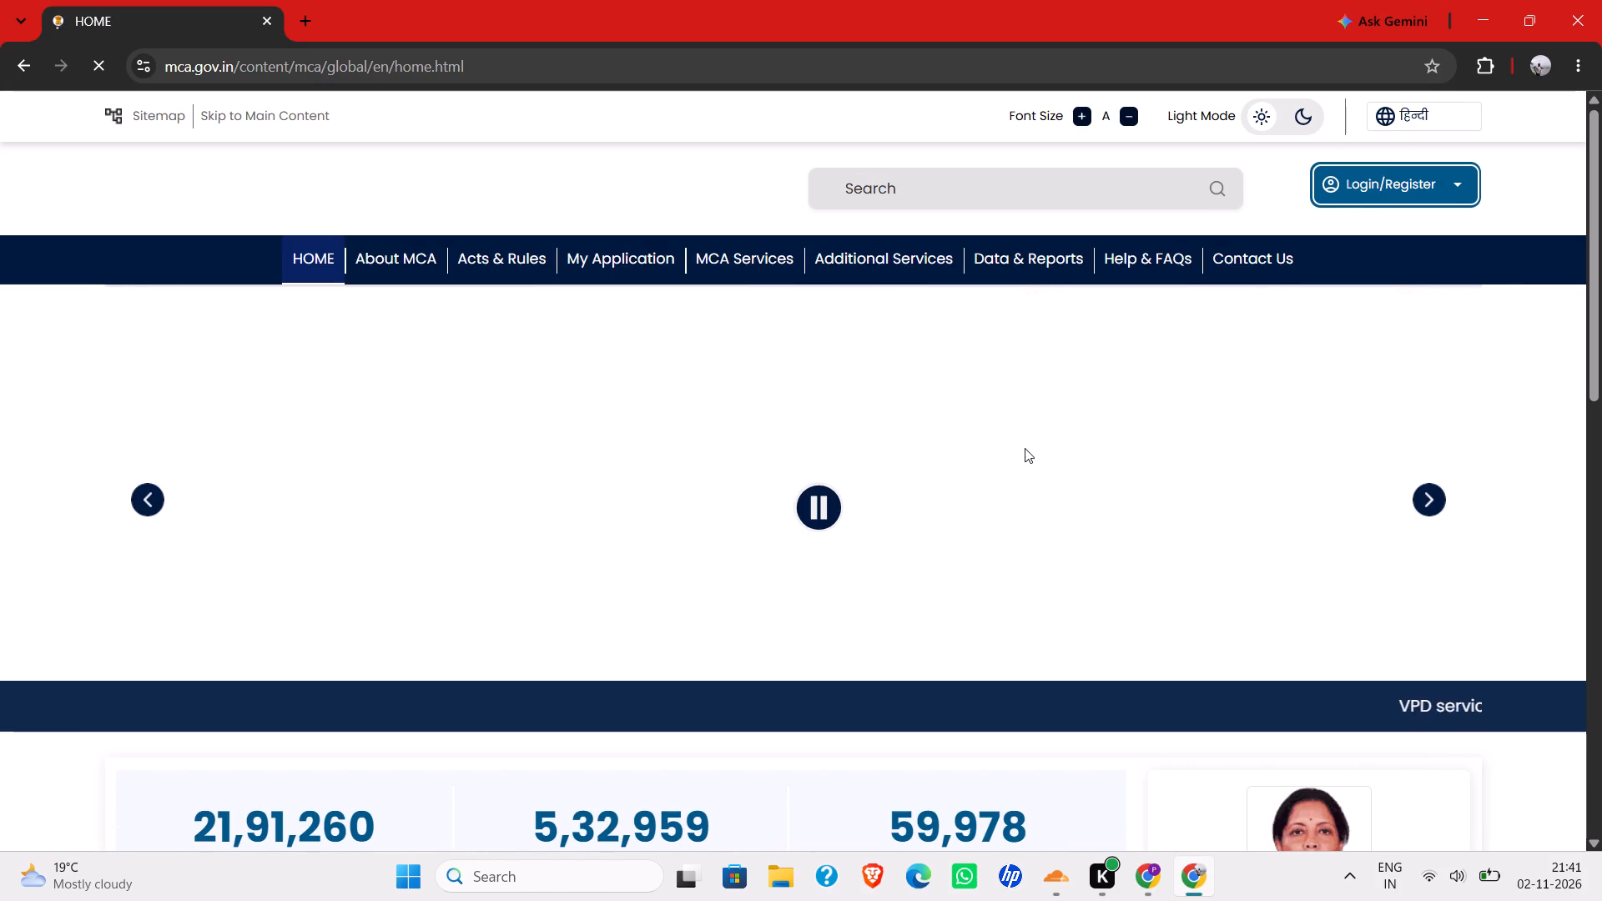
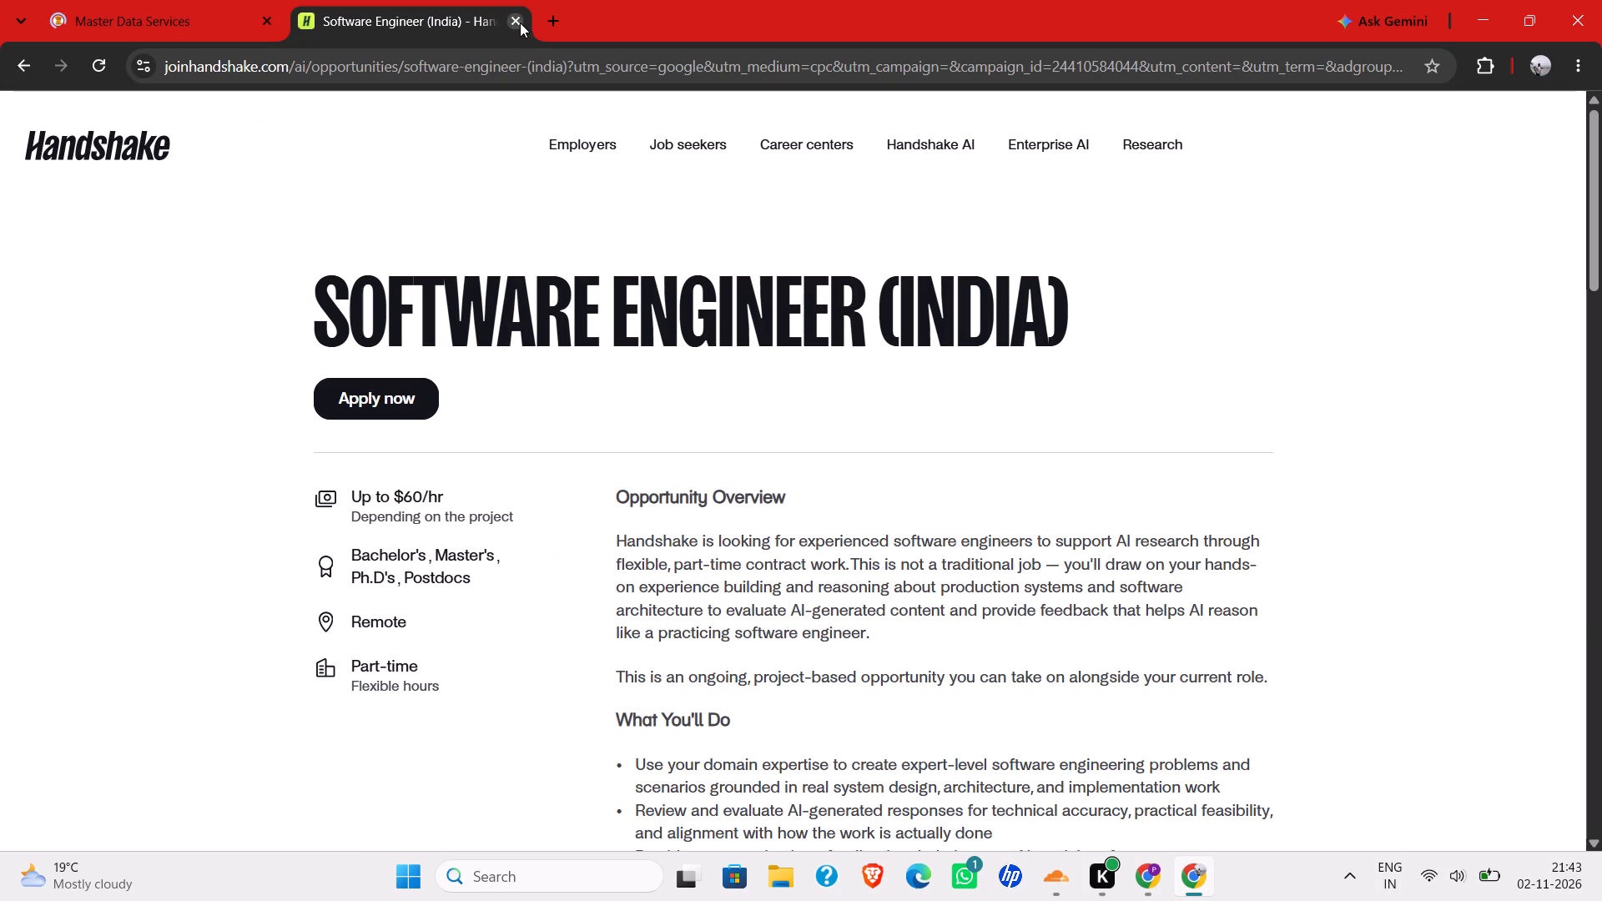
# Open a new browser tab and enter GLAS in the Google search box to look for Glassdoor.
pyautogui.click(303, 21)
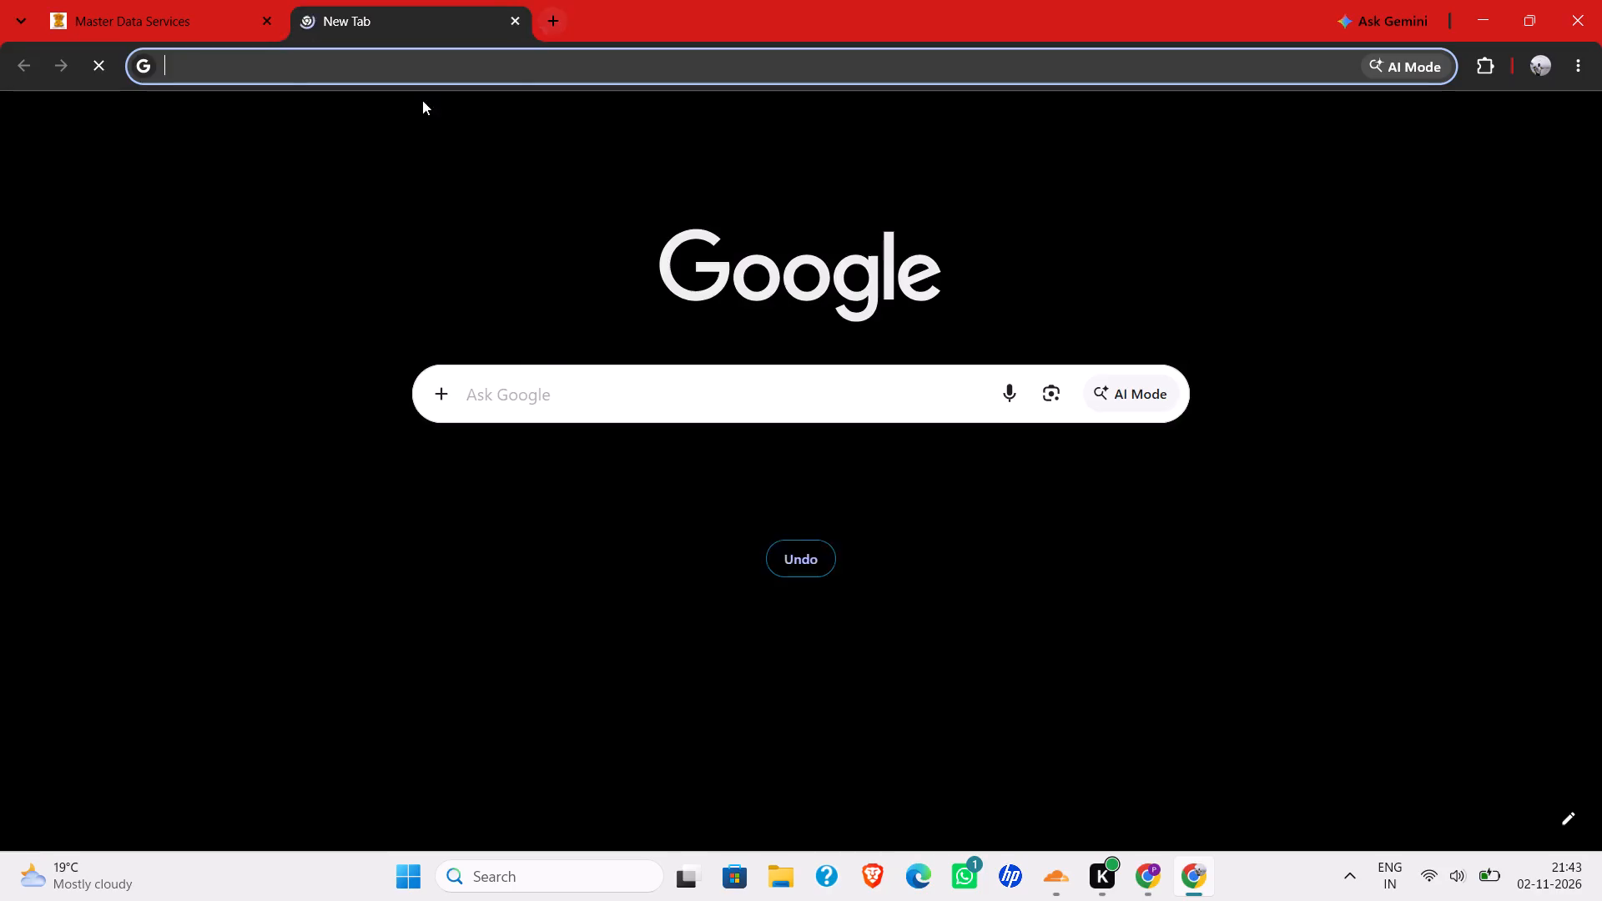
pyautogui.click(522, 389)
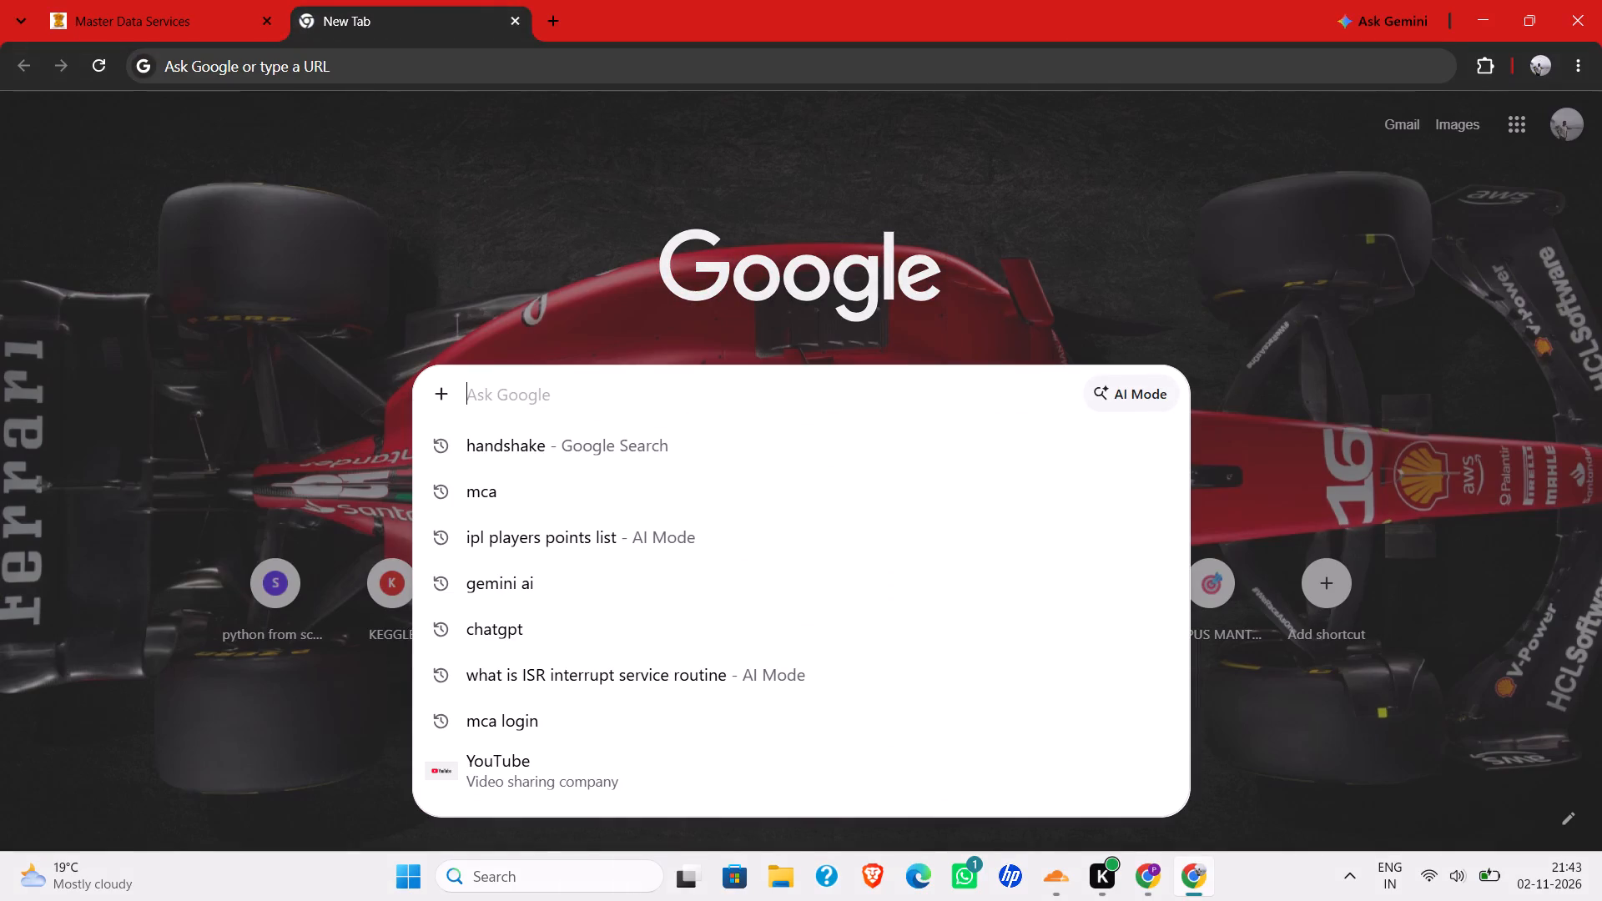
pyautogui.press('g')
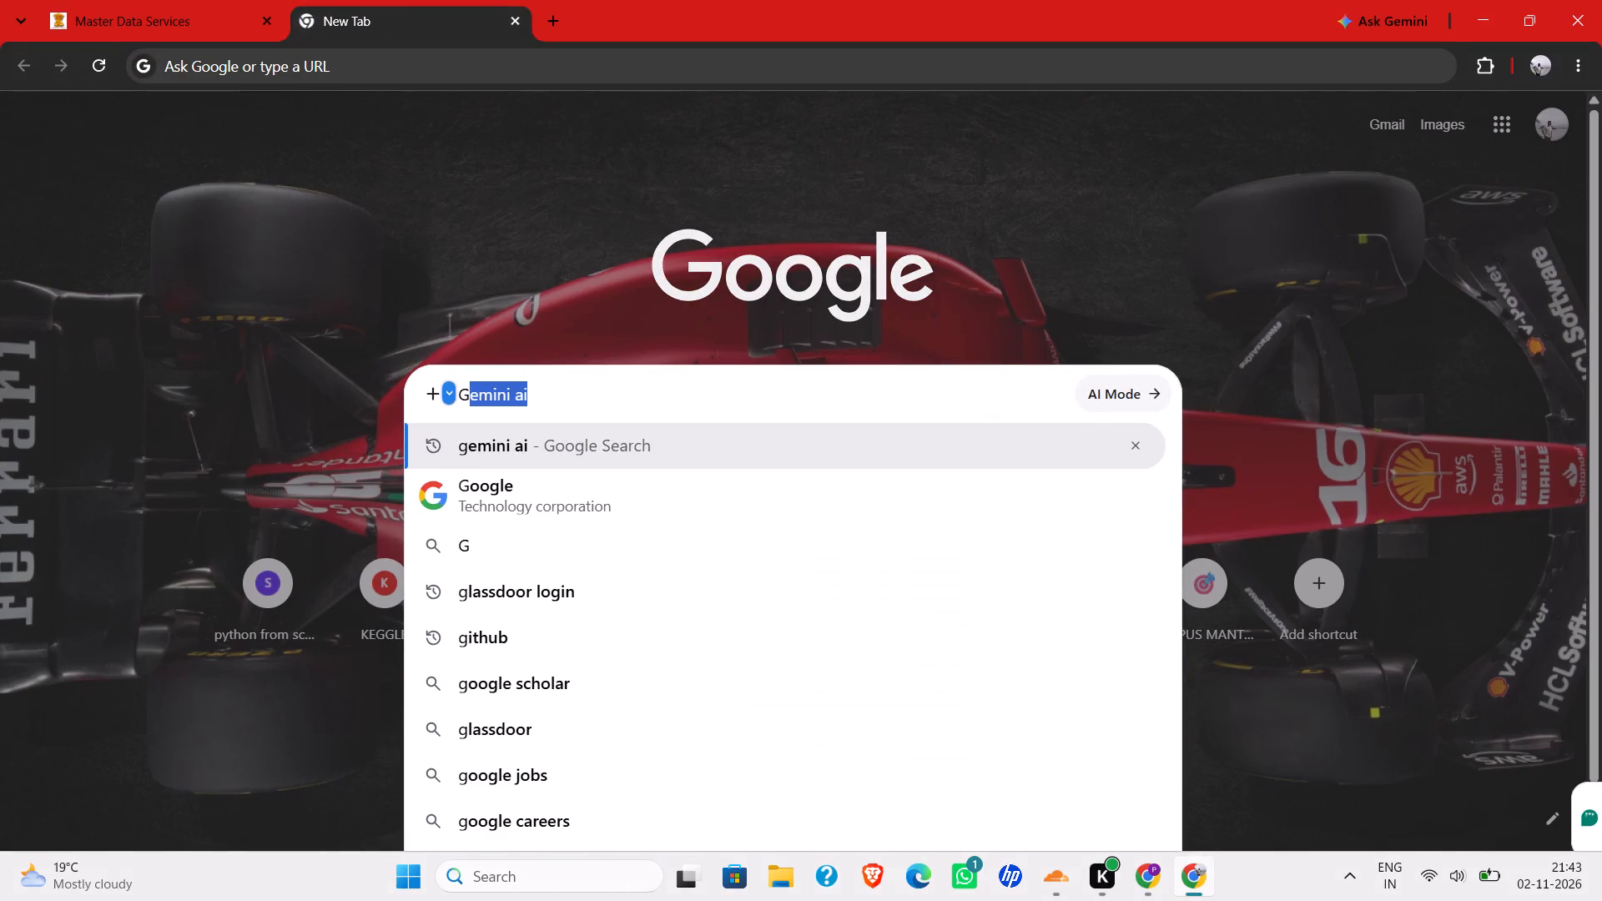
pyautogui.write('LAS')
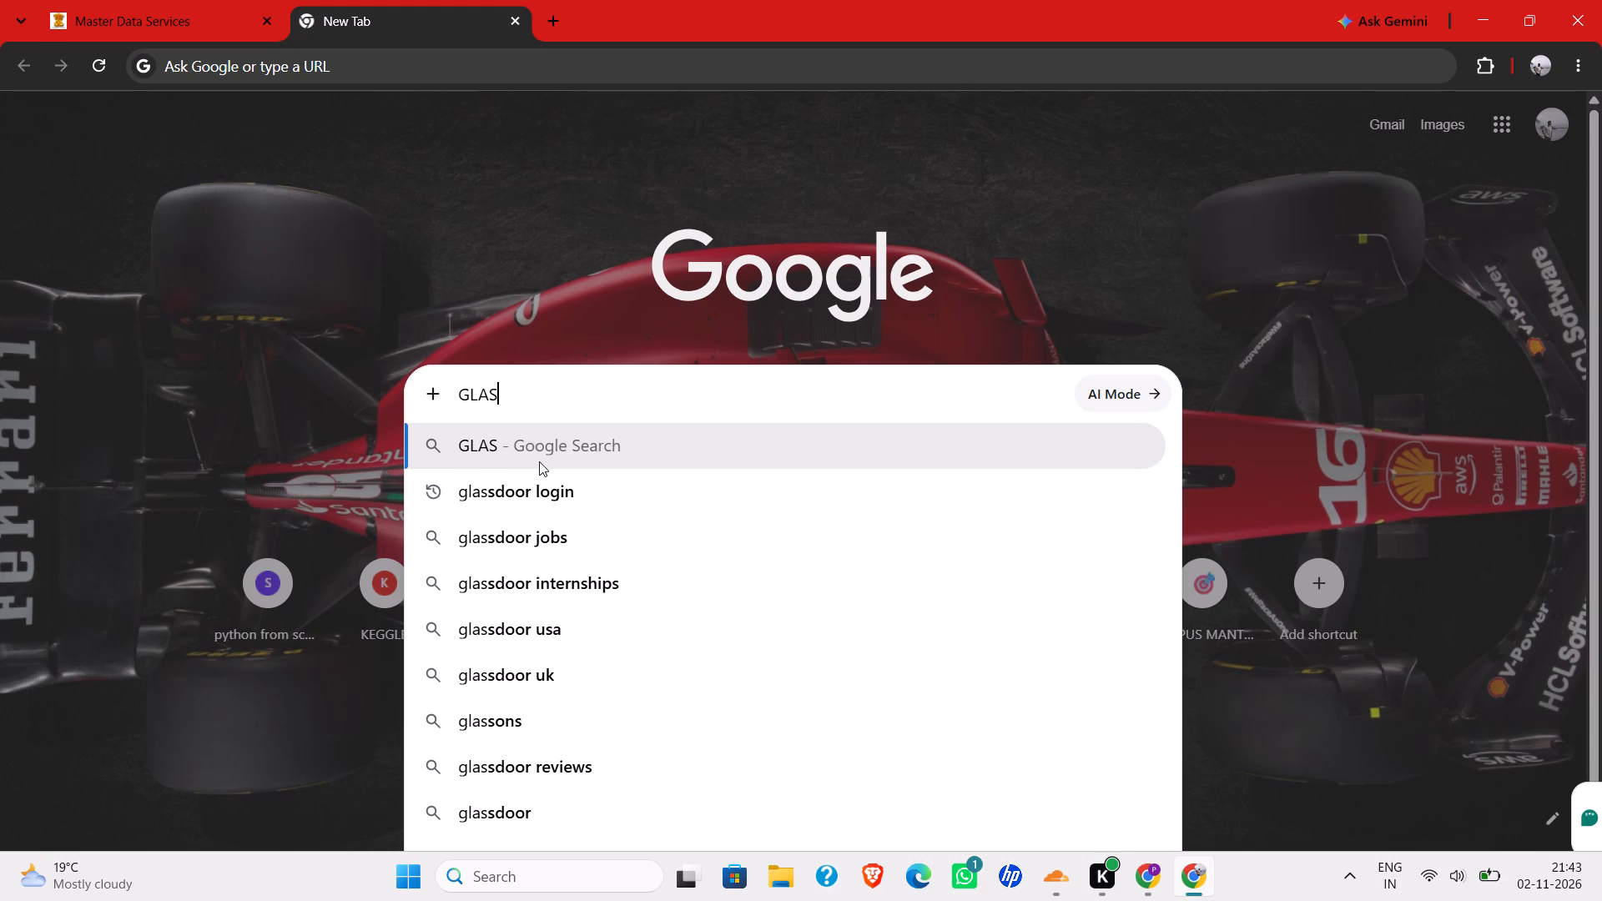
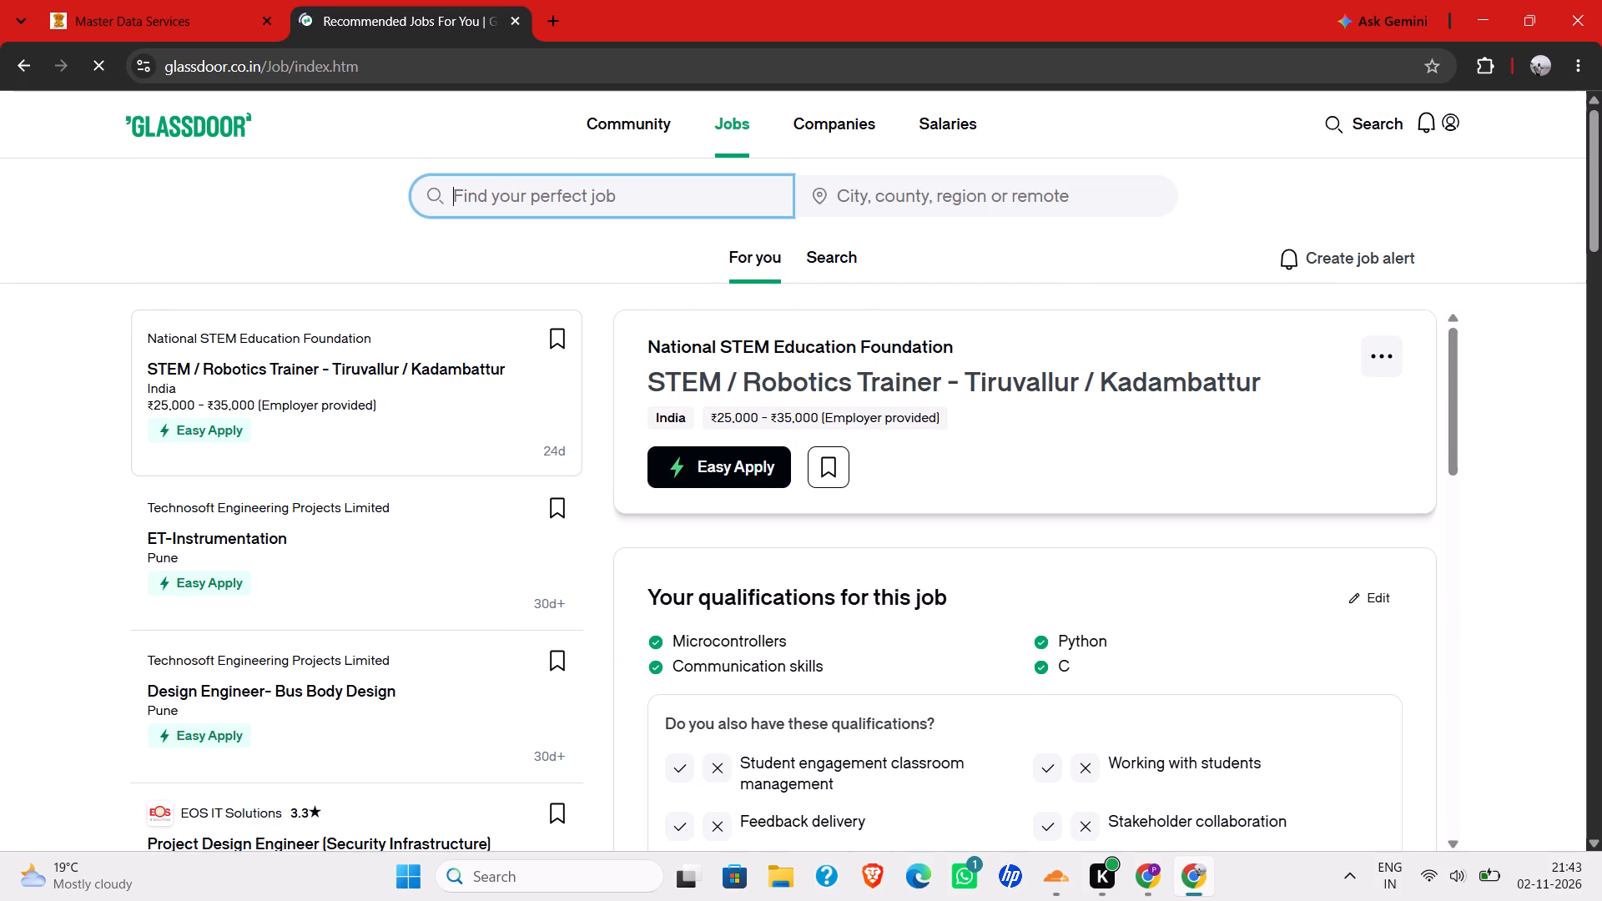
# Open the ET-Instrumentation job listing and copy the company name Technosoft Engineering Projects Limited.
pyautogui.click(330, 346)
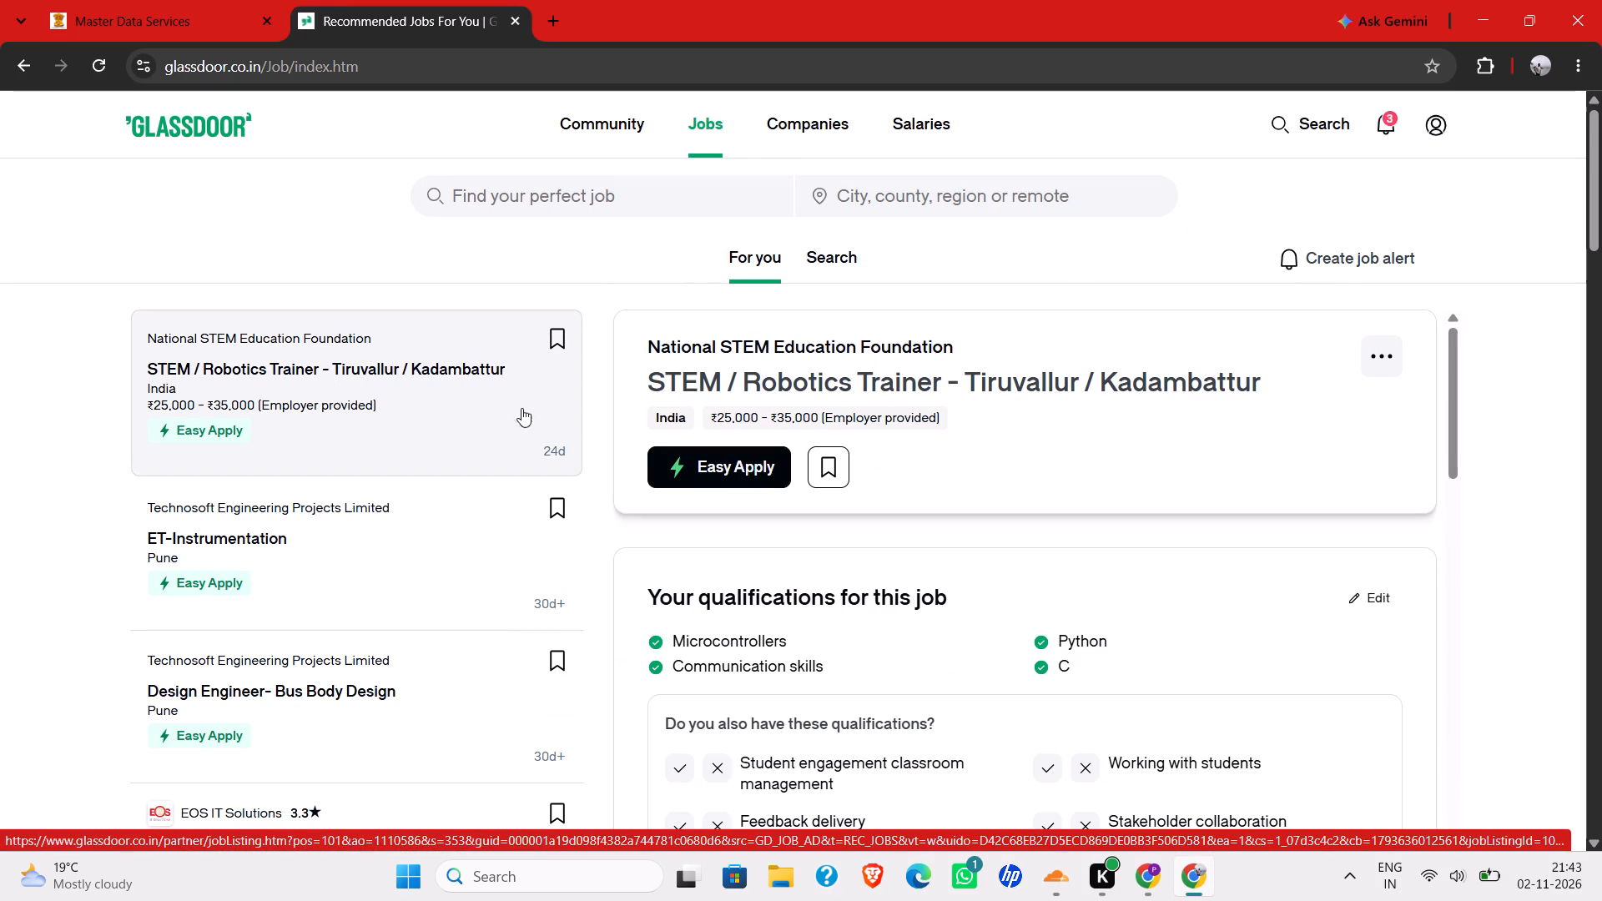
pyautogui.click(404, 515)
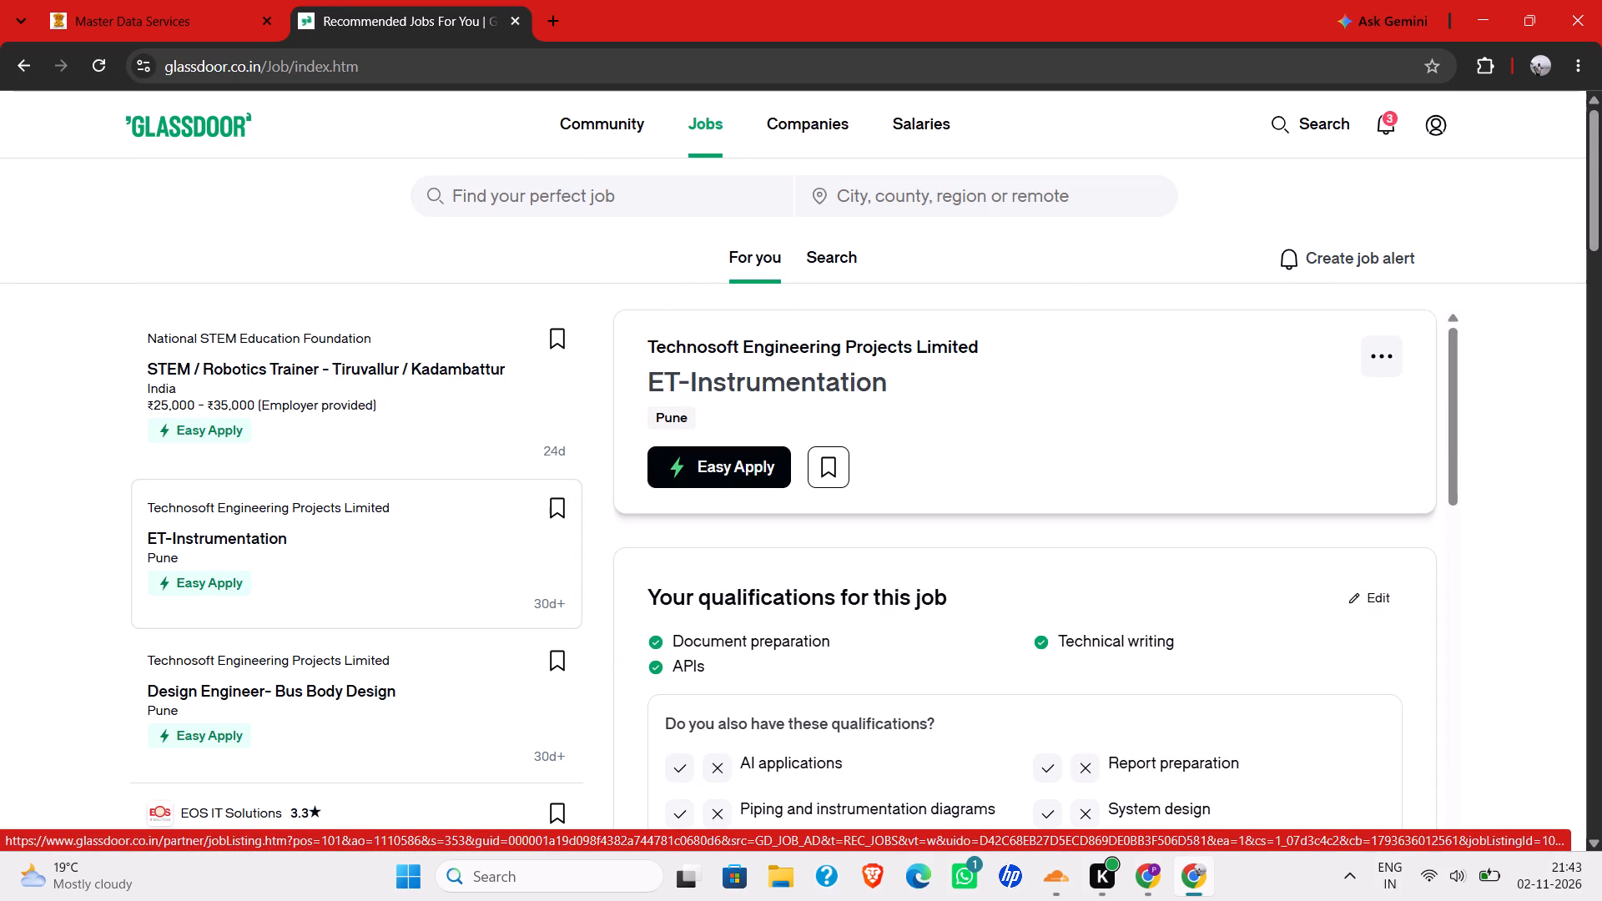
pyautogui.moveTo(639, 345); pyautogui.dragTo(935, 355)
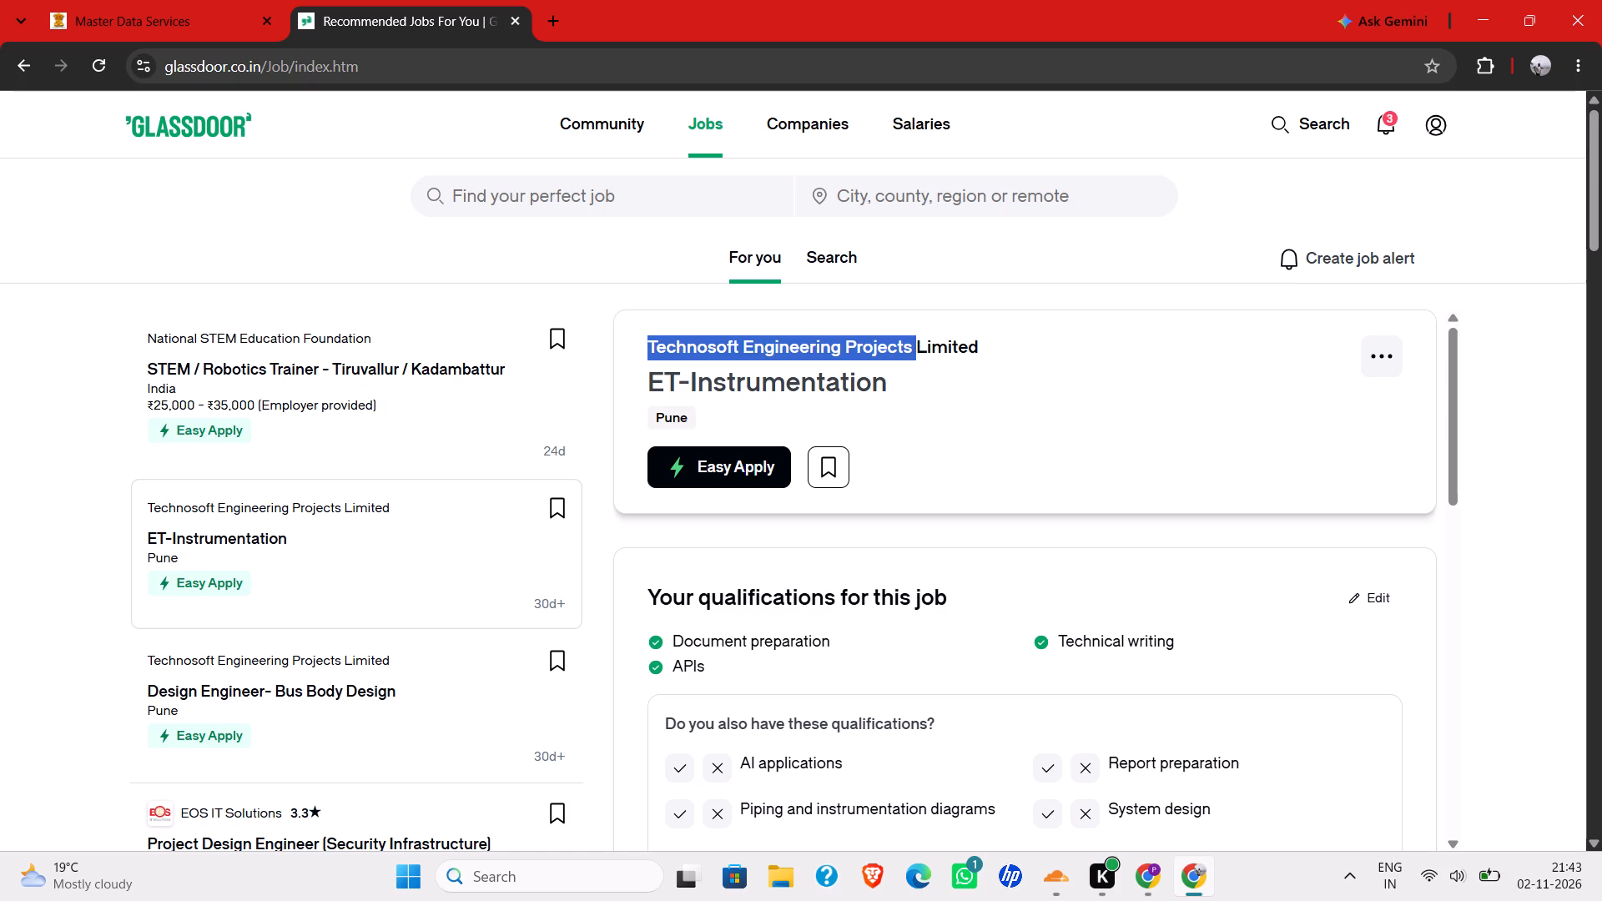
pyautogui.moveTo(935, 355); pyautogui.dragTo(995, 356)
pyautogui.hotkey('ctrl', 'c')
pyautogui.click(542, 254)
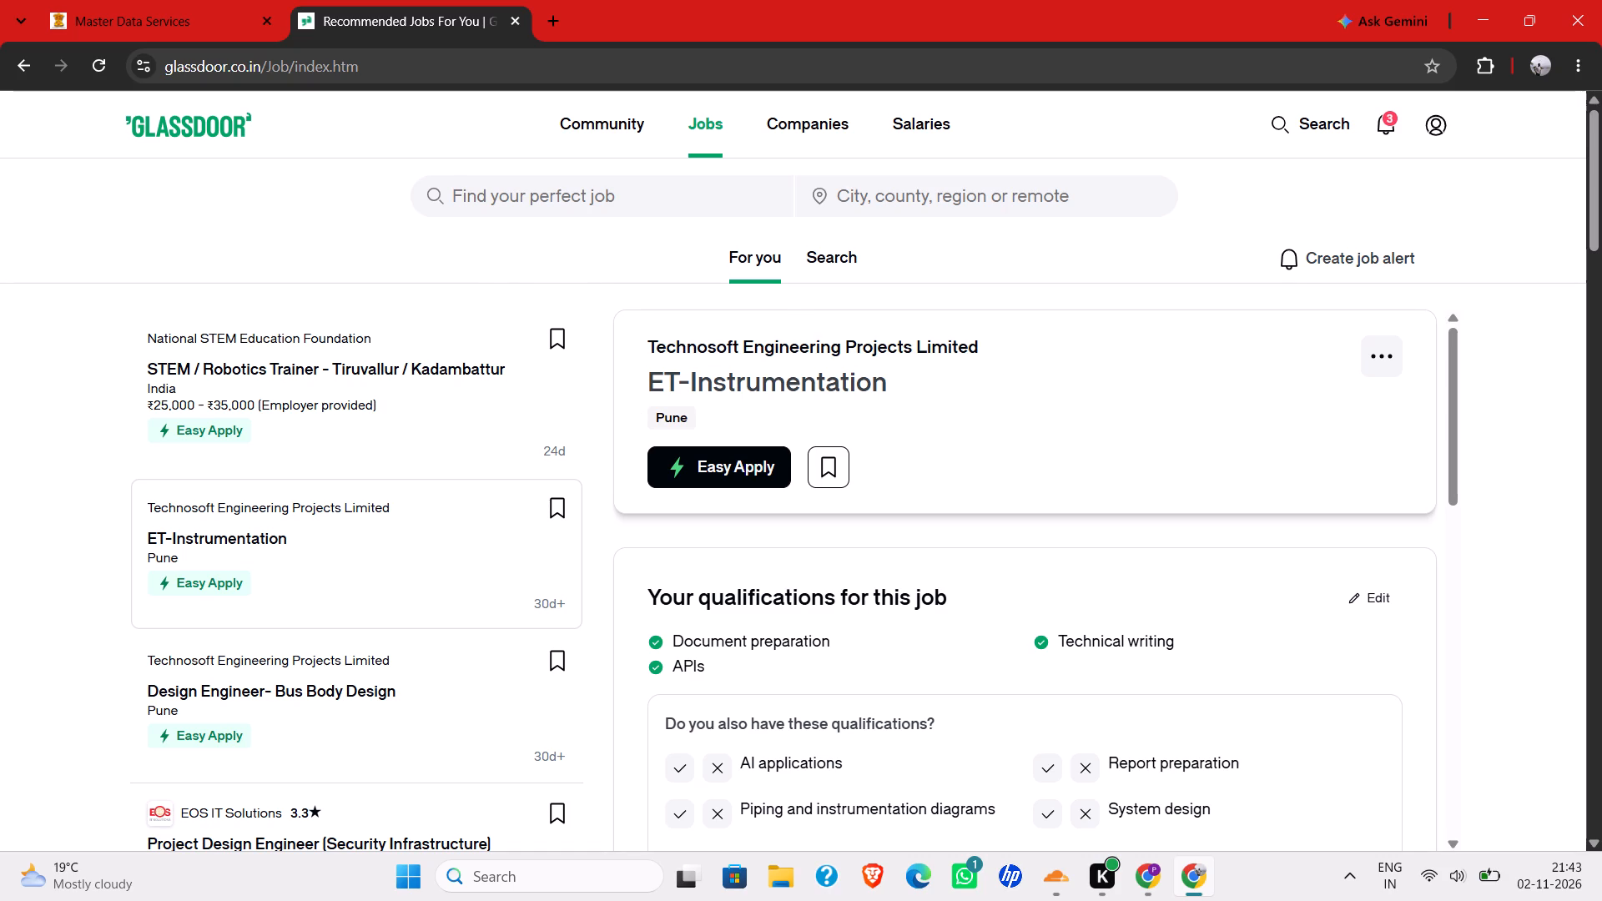
# Search the Glassdoor jobs for pcb designer in India.
pyautogui.click(619, 194)
pyautogui.click(577, 259)
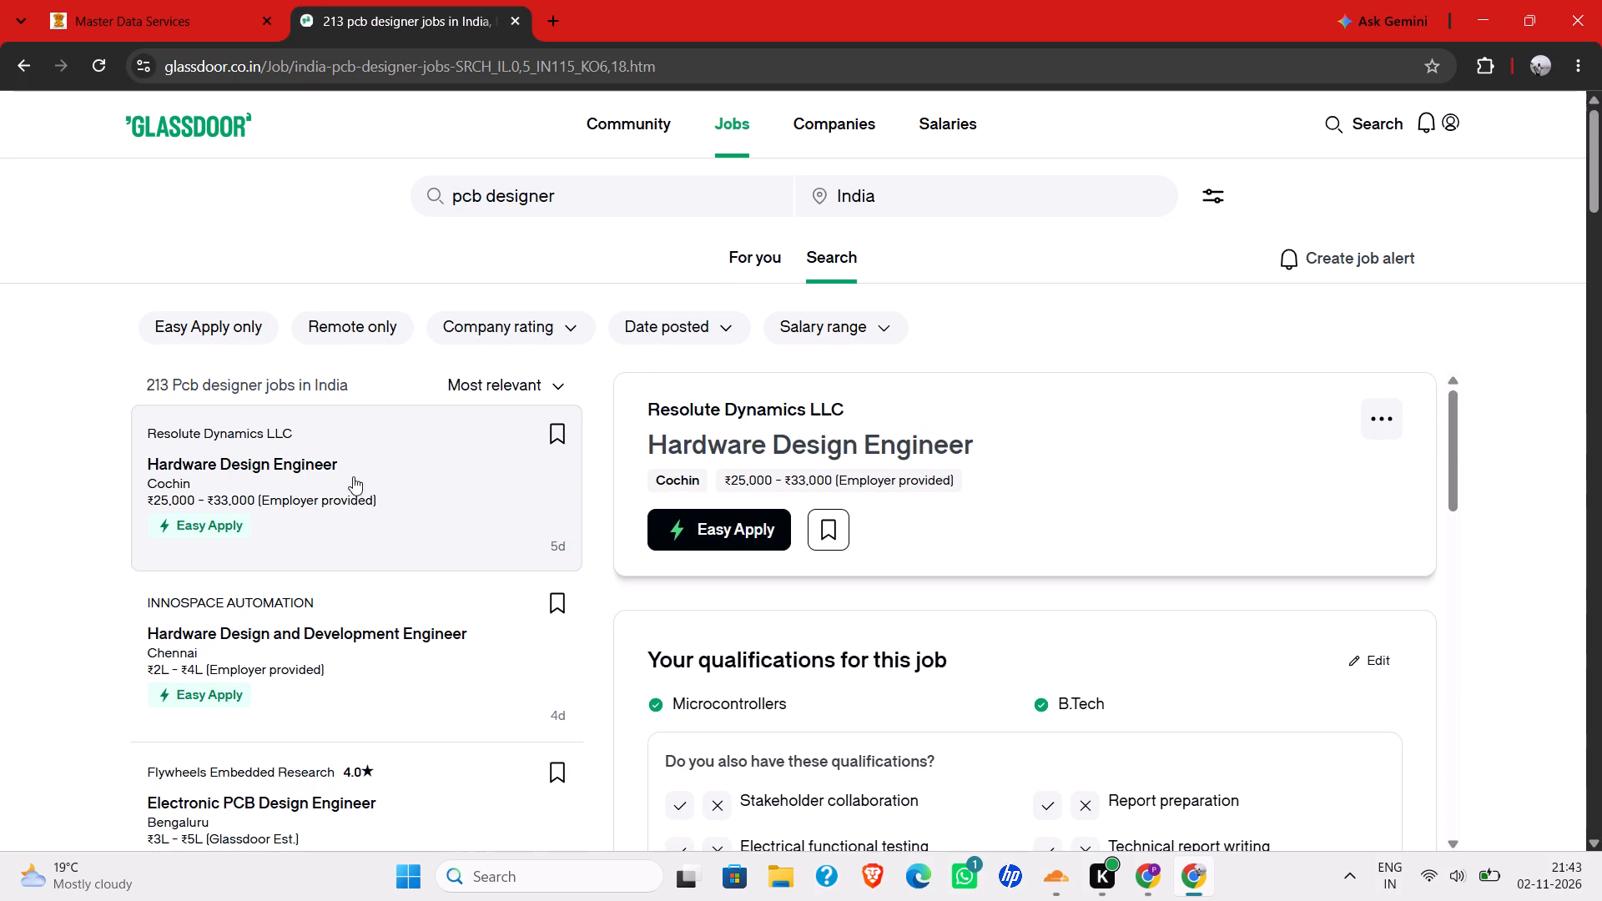
# Open the Hardware Design Engineer job in Cochin and copy the company name Resolute Dynamics.
pyautogui.click(370, 458)
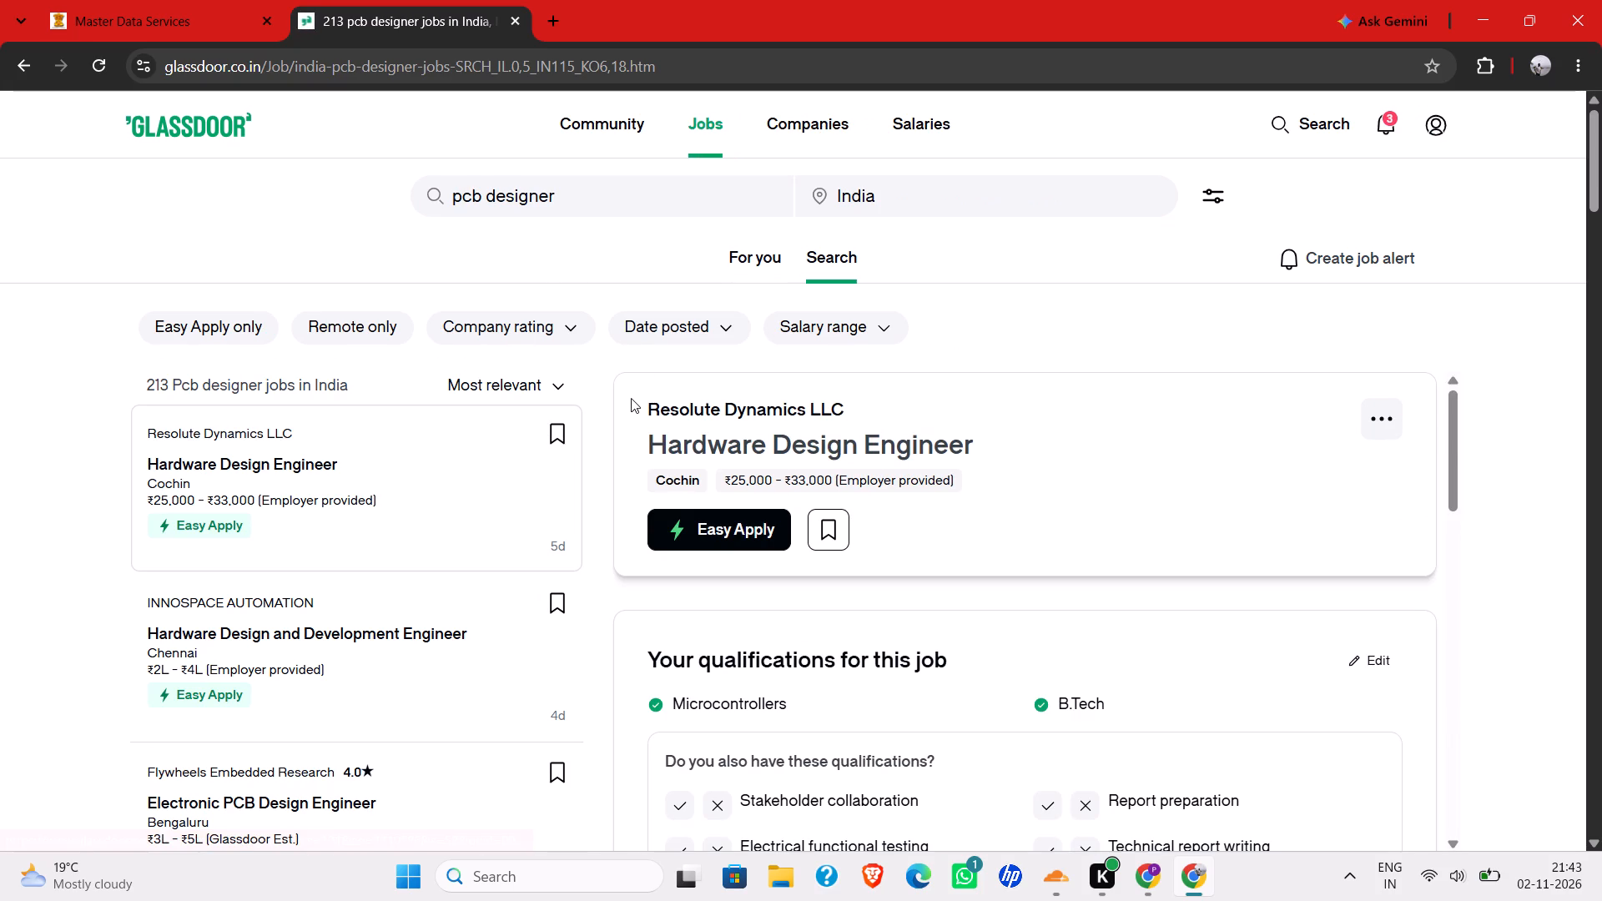
pyautogui.moveTo(631, 403); pyautogui.dragTo(803, 408)
pyautogui.hotkey('ctrl', 'c')
# Switch to the MCA Master Data Services page, clear the company search box and search for Resolute Dynamics.
pyautogui.click(224, 13)
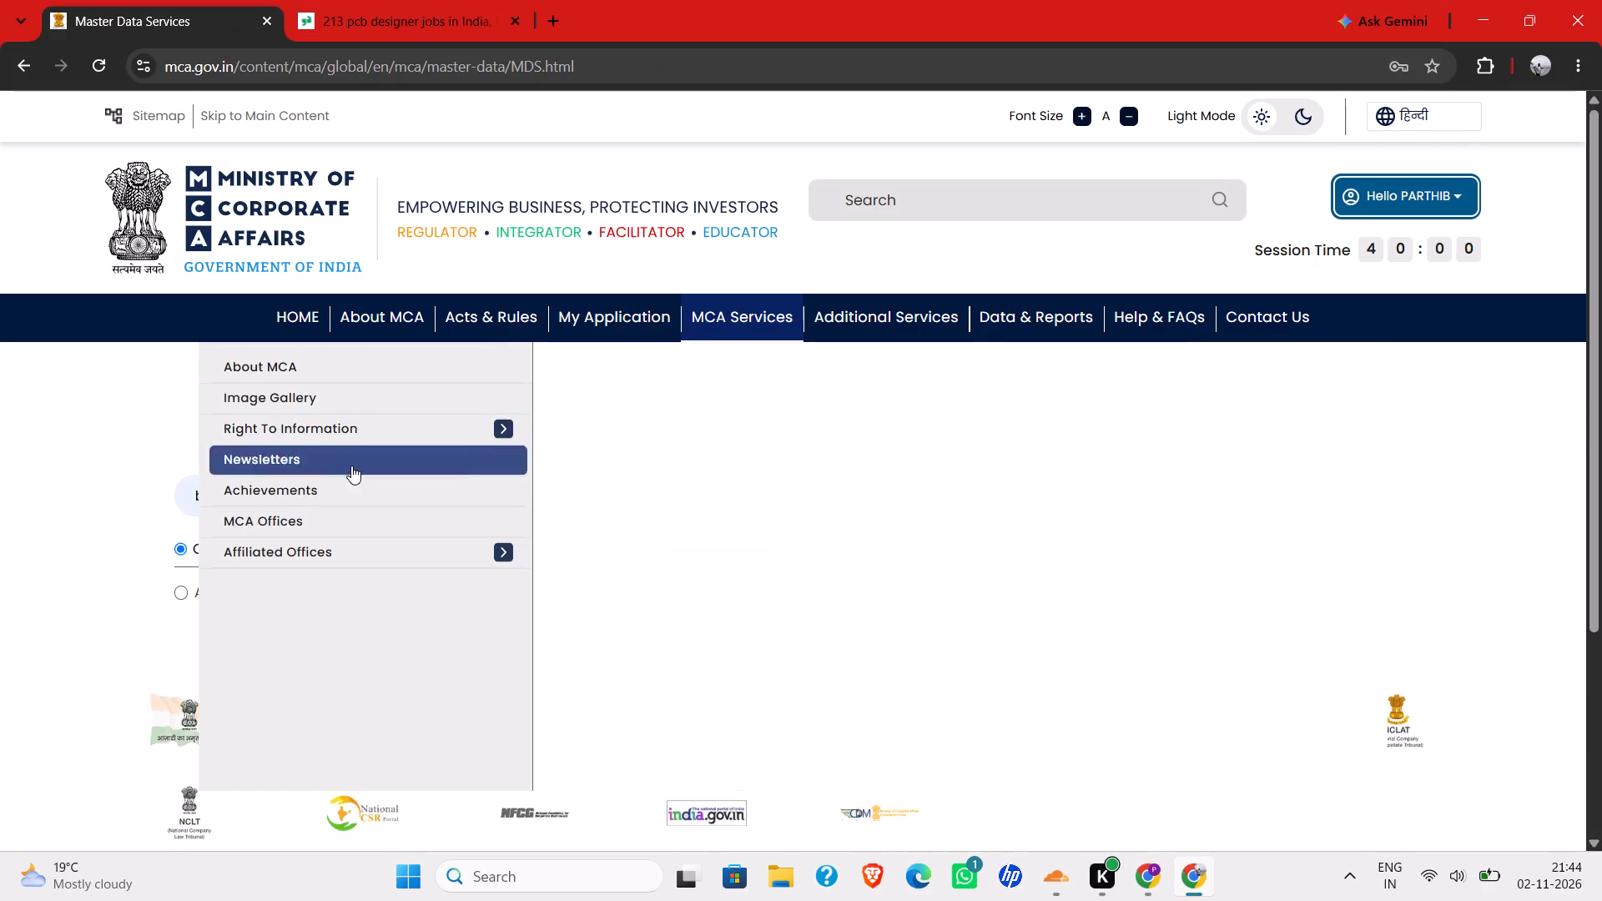
pyautogui.click(402, 486)
pyautogui.press('BackSpace')
pyautogui.press('BackSpace')
pyautogui.press('BackSpace')
pyautogui.press('BackSpace')
pyautogui.press('BackSpace')
pyautogui.press('BackSpace')
pyautogui.press('BackSpace')
pyautogui.press('BackSpace')
pyautogui.press('BackSpace')
pyautogui.press('BackSpace')
pyautogui.press('BackSpace')
pyautogui.press('BackSpace')
pyautogui.press('BackSpace')
pyautogui.press('BackSpace')
pyautogui.press('BackSpace')
pyautogui.press('BackSpace')
pyautogui.press('BackSpace')
pyautogui.press('BackSpace')
pyautogui.press('BackSpace')
pyautogui.press('BackSpace')
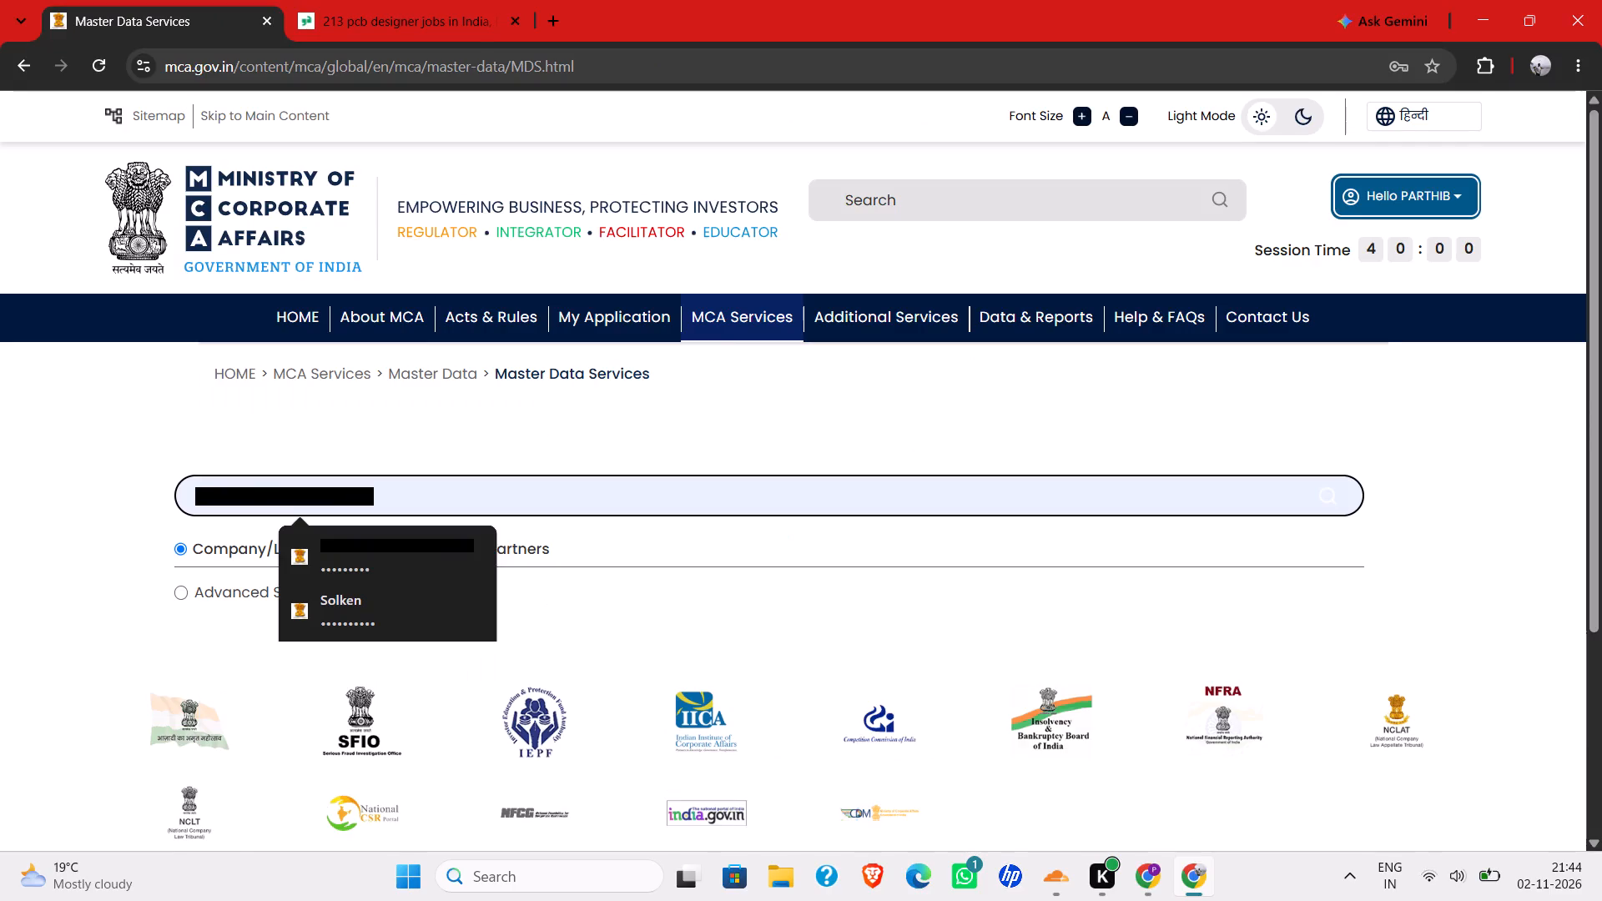
pyautogui.hotkey('ctrl', 'v')
pyautogui.press('Return')
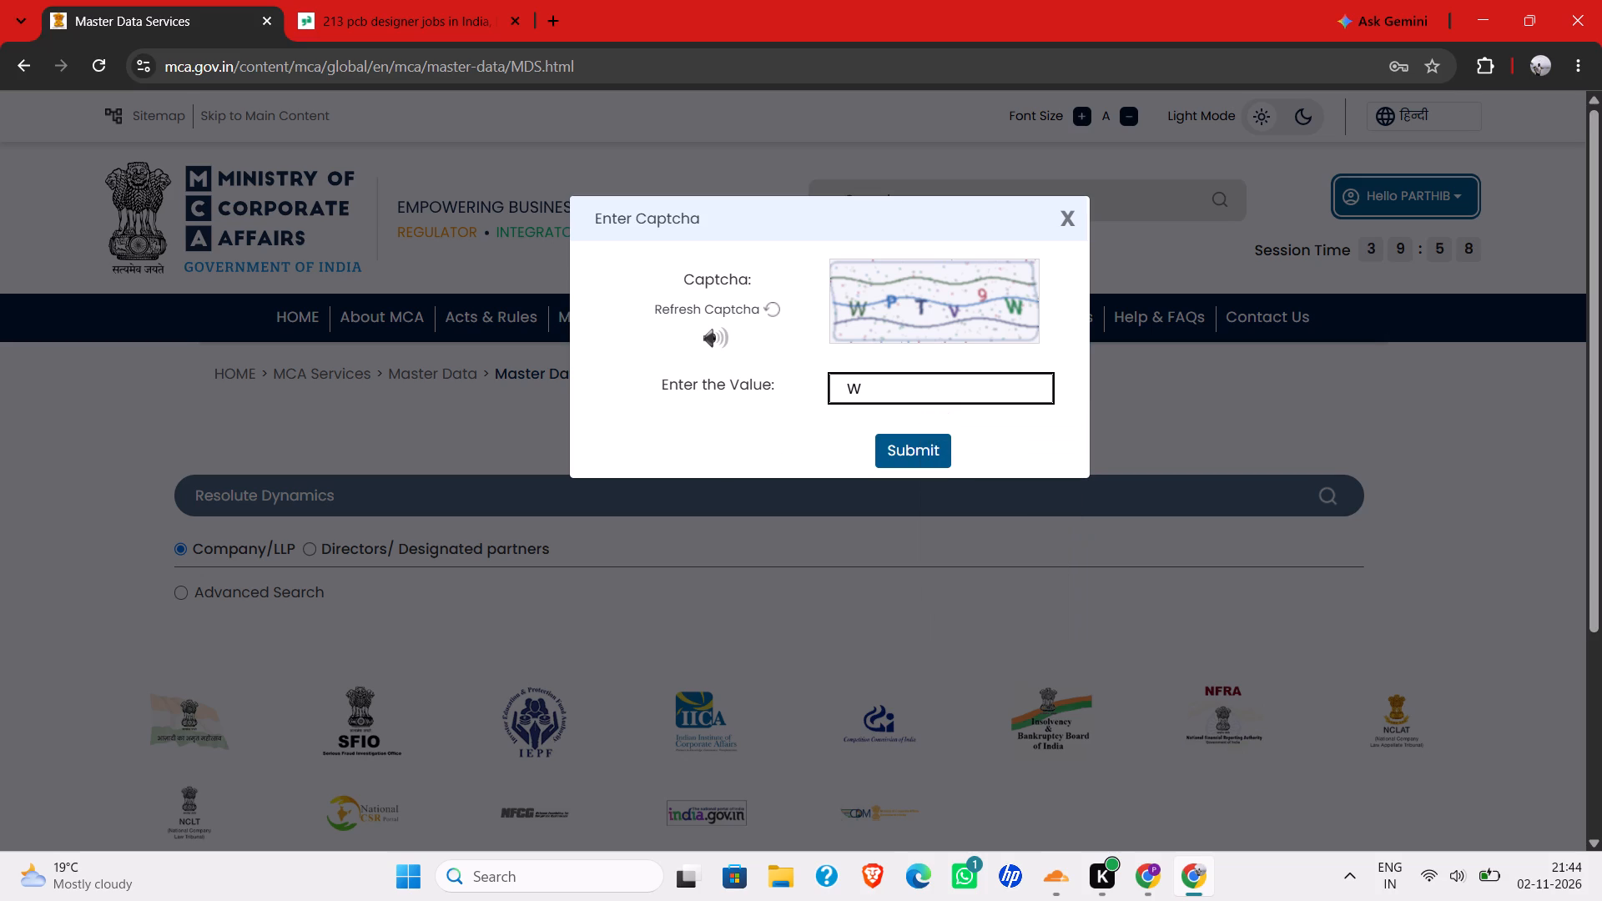
# Enter the displayed captcha characters and submit them for the Resolute Dynamics company search.
pyautogui.write('PT')
pyautogui.press('v')
pyautogui.press('9')
pyautogui.press('w')
pyautogui.click(941, 446)
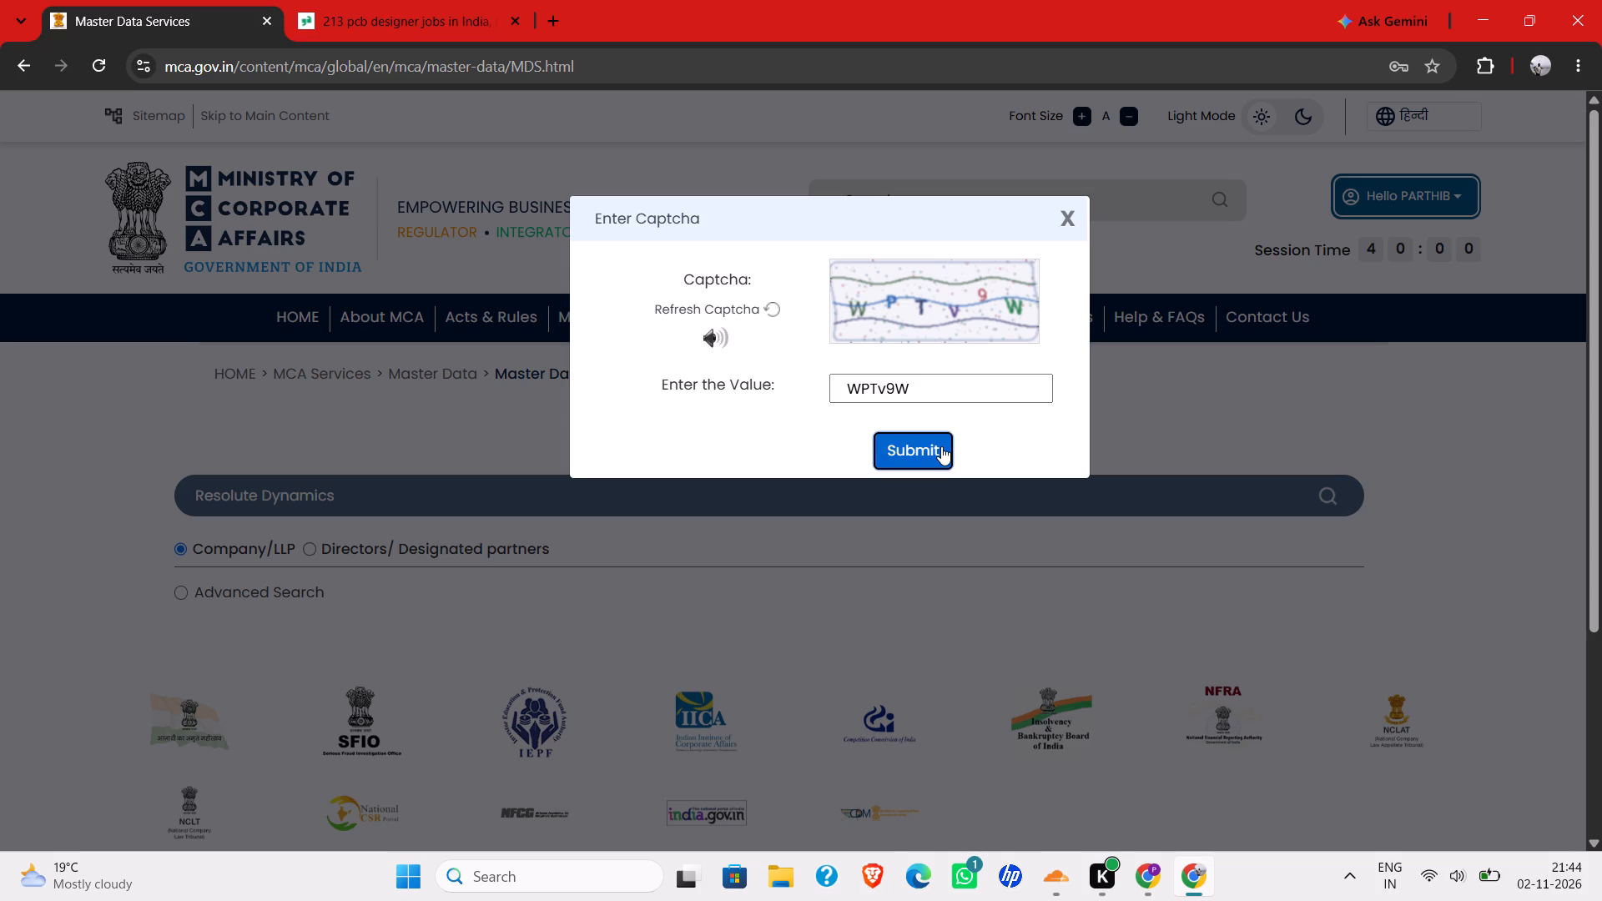
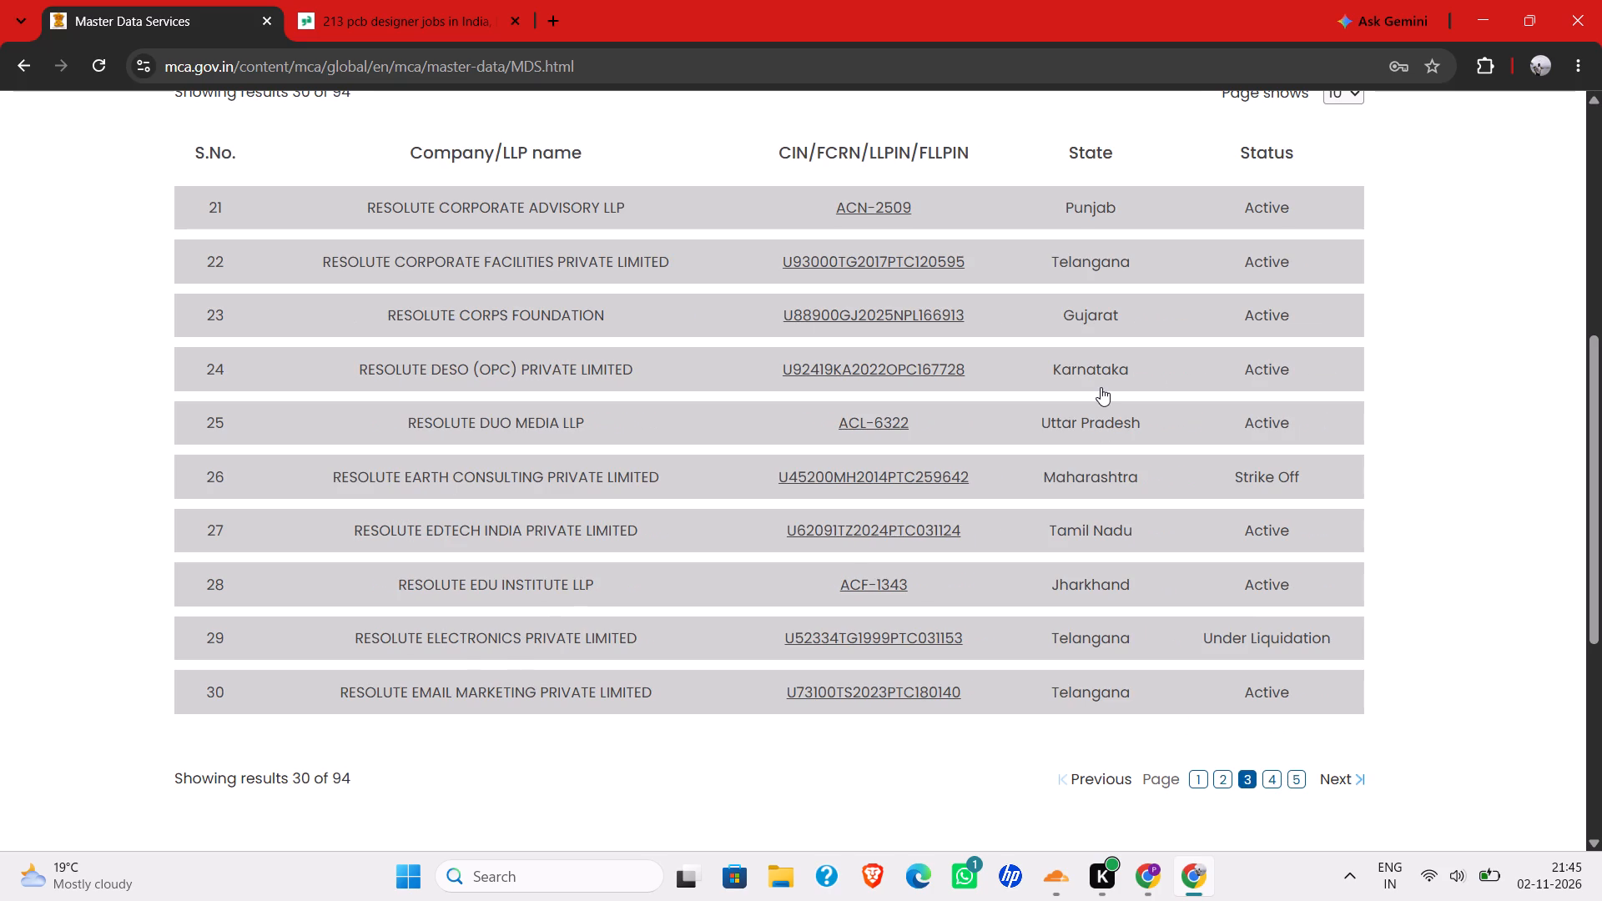
# Examine the remaining pages of MCA search results for a company matching Resolute Dynamics.
pyautogui.click(1276, 780)
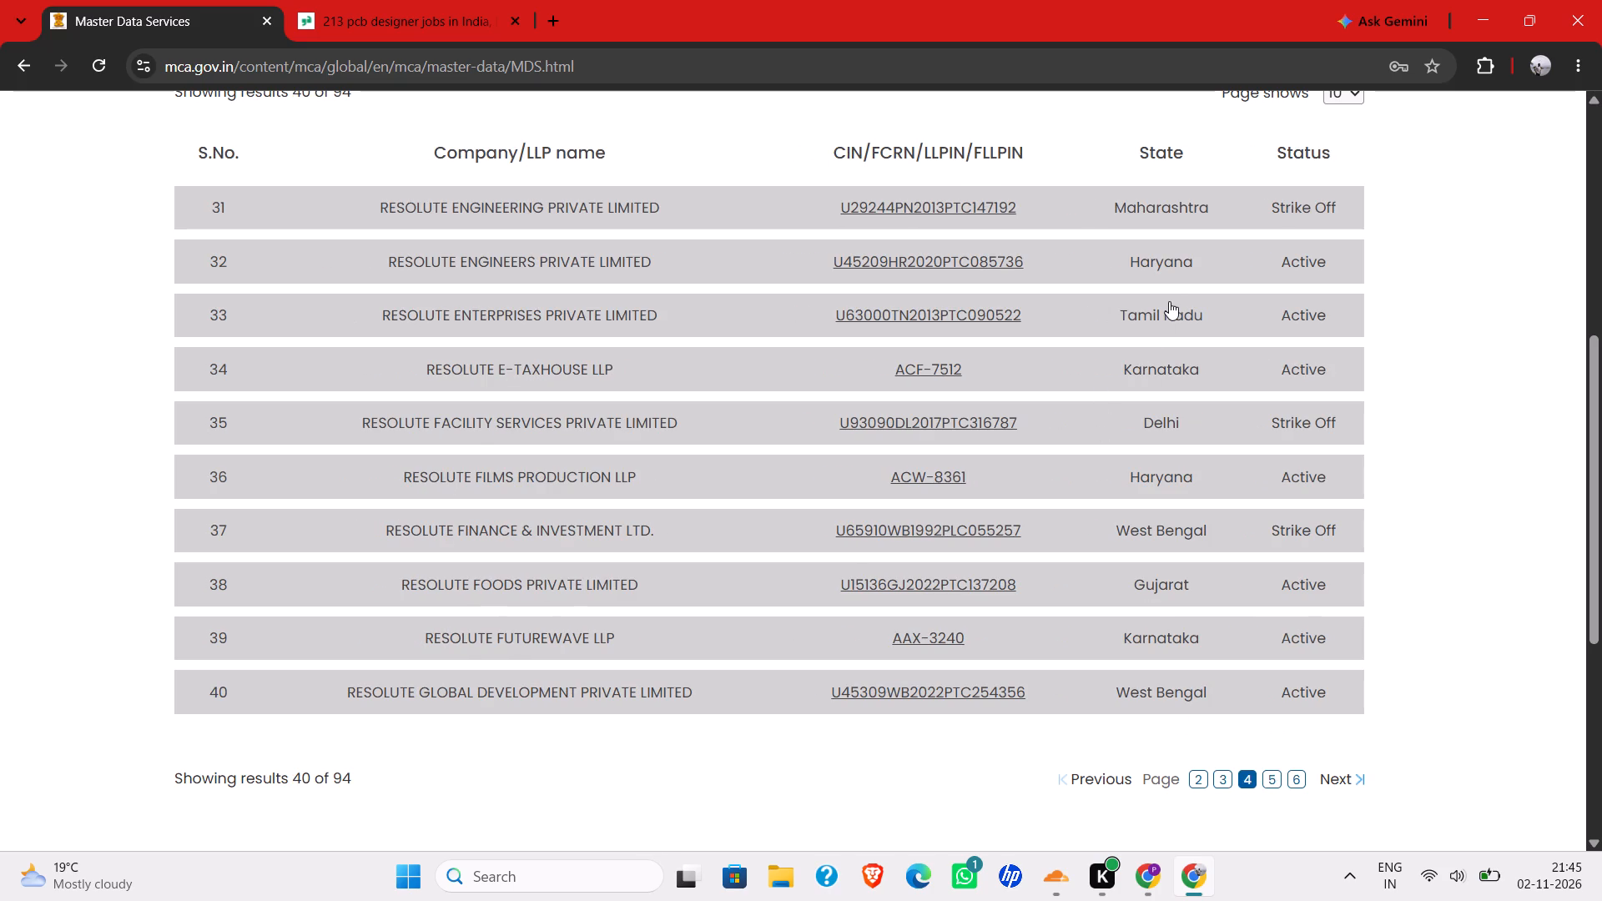
pyautogui.click(1271, 782)
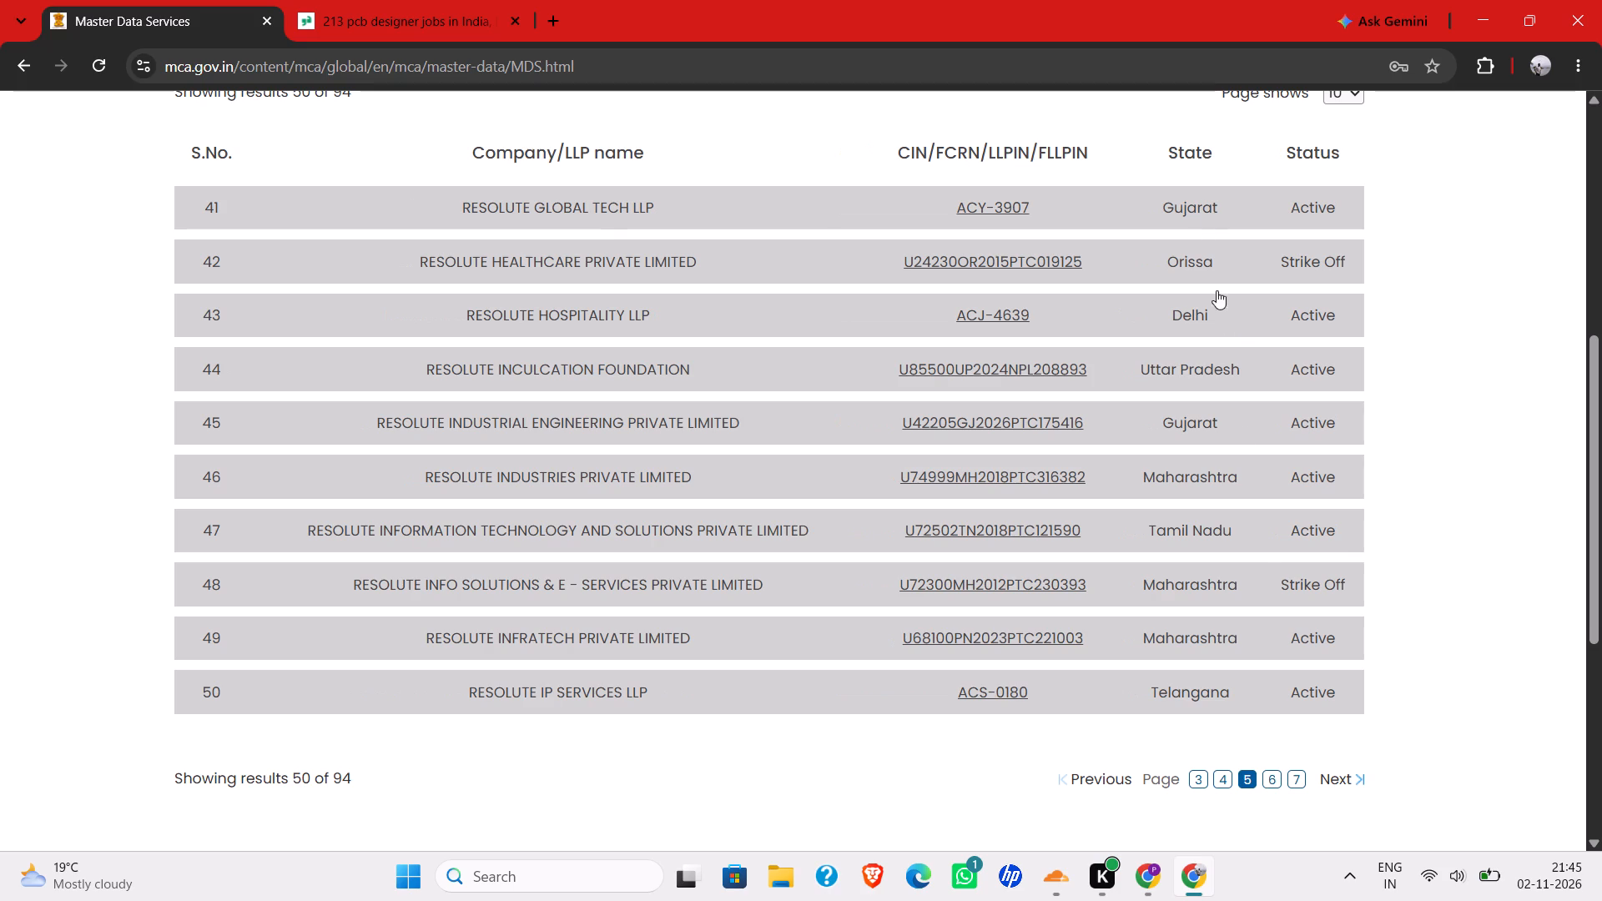
pyautogui.click(1273, 786)
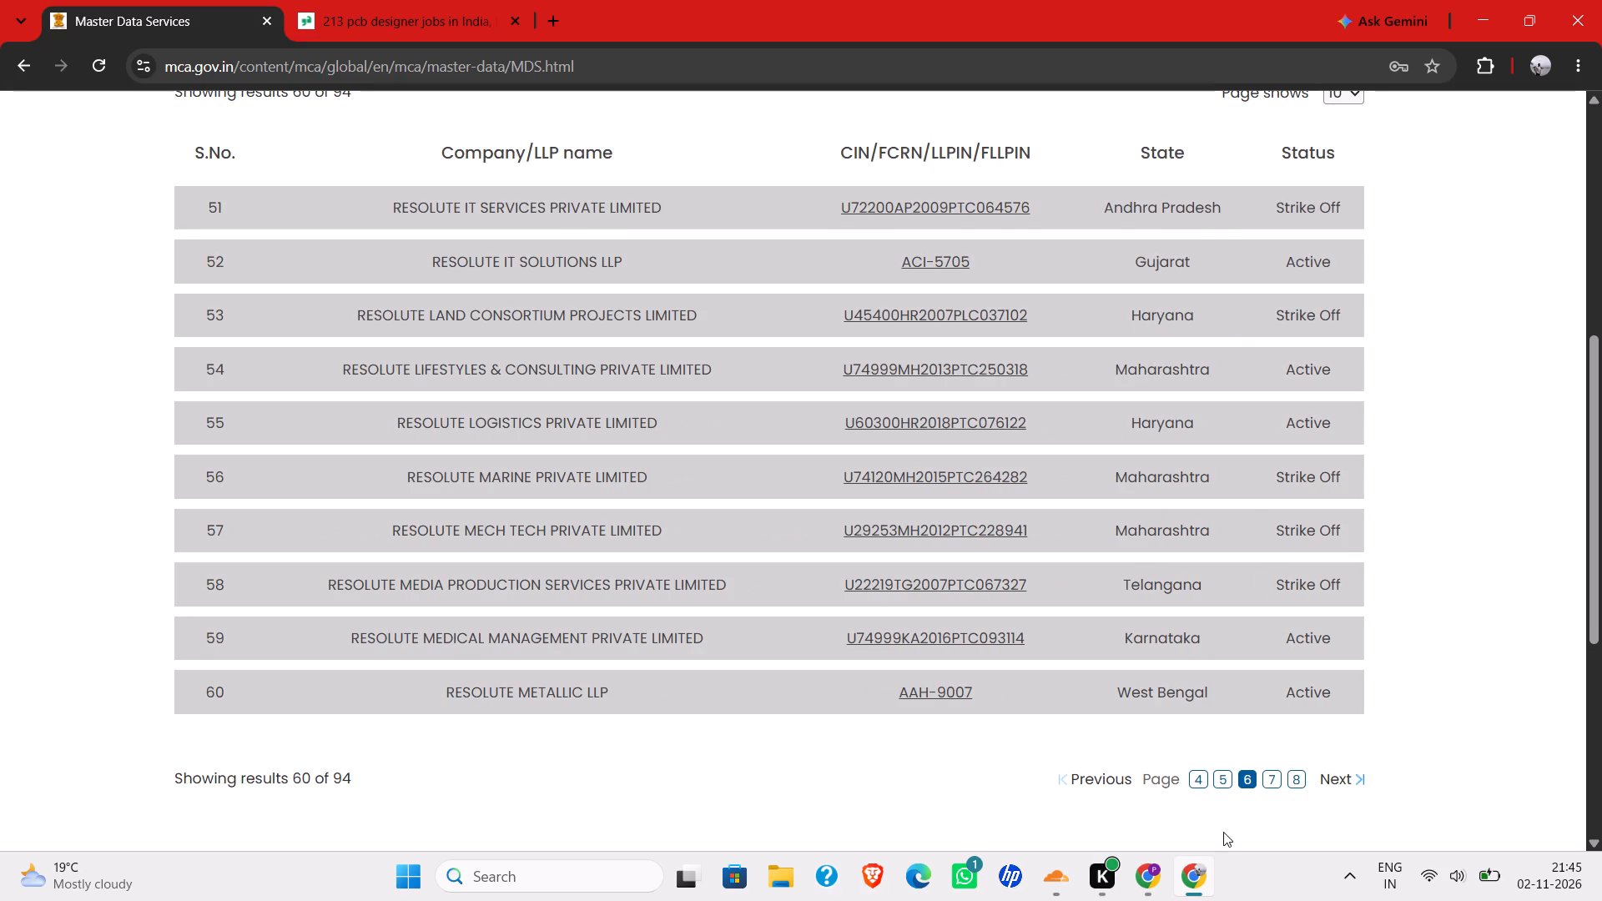
pyautogui.click(1269, 784)
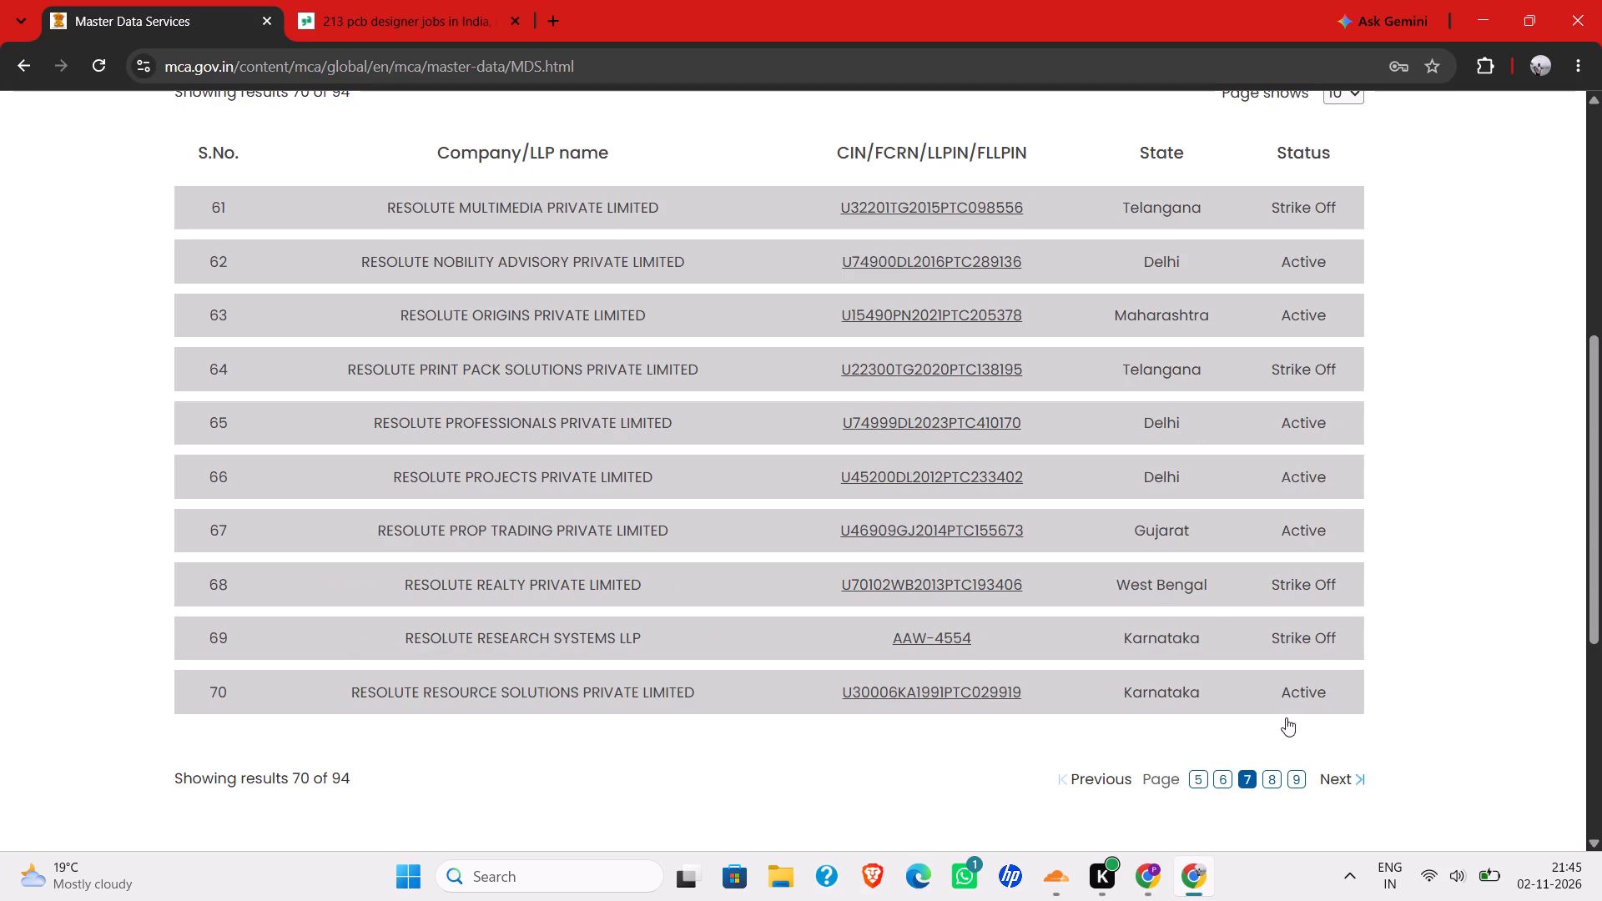
pyautogui.click(1273, 778)
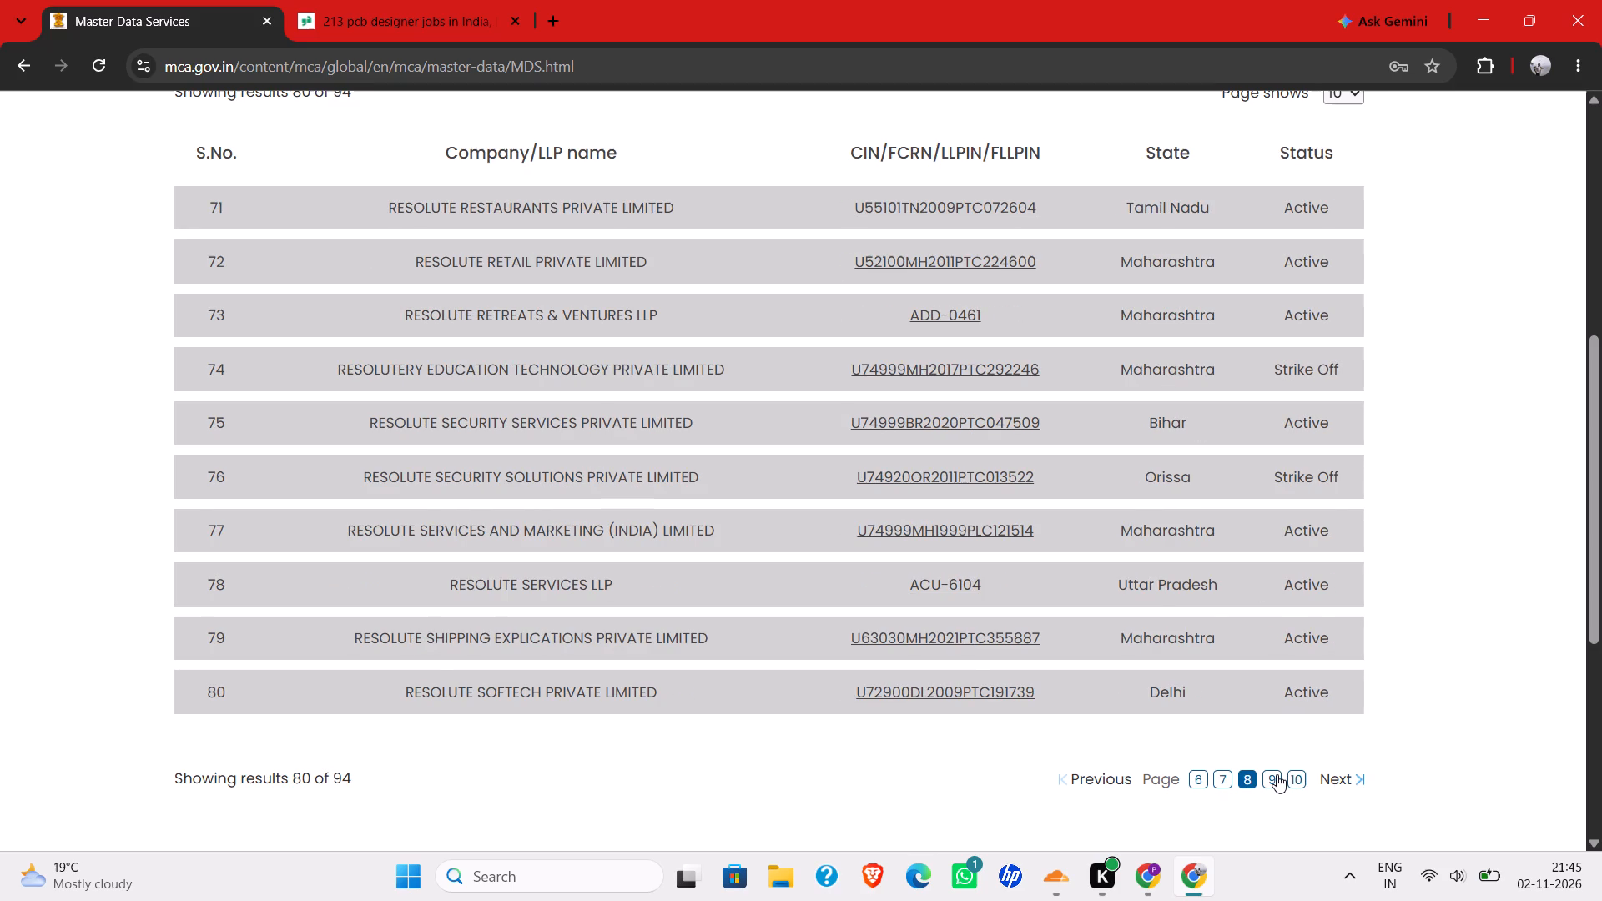
pyautogui.click(1277, 774)
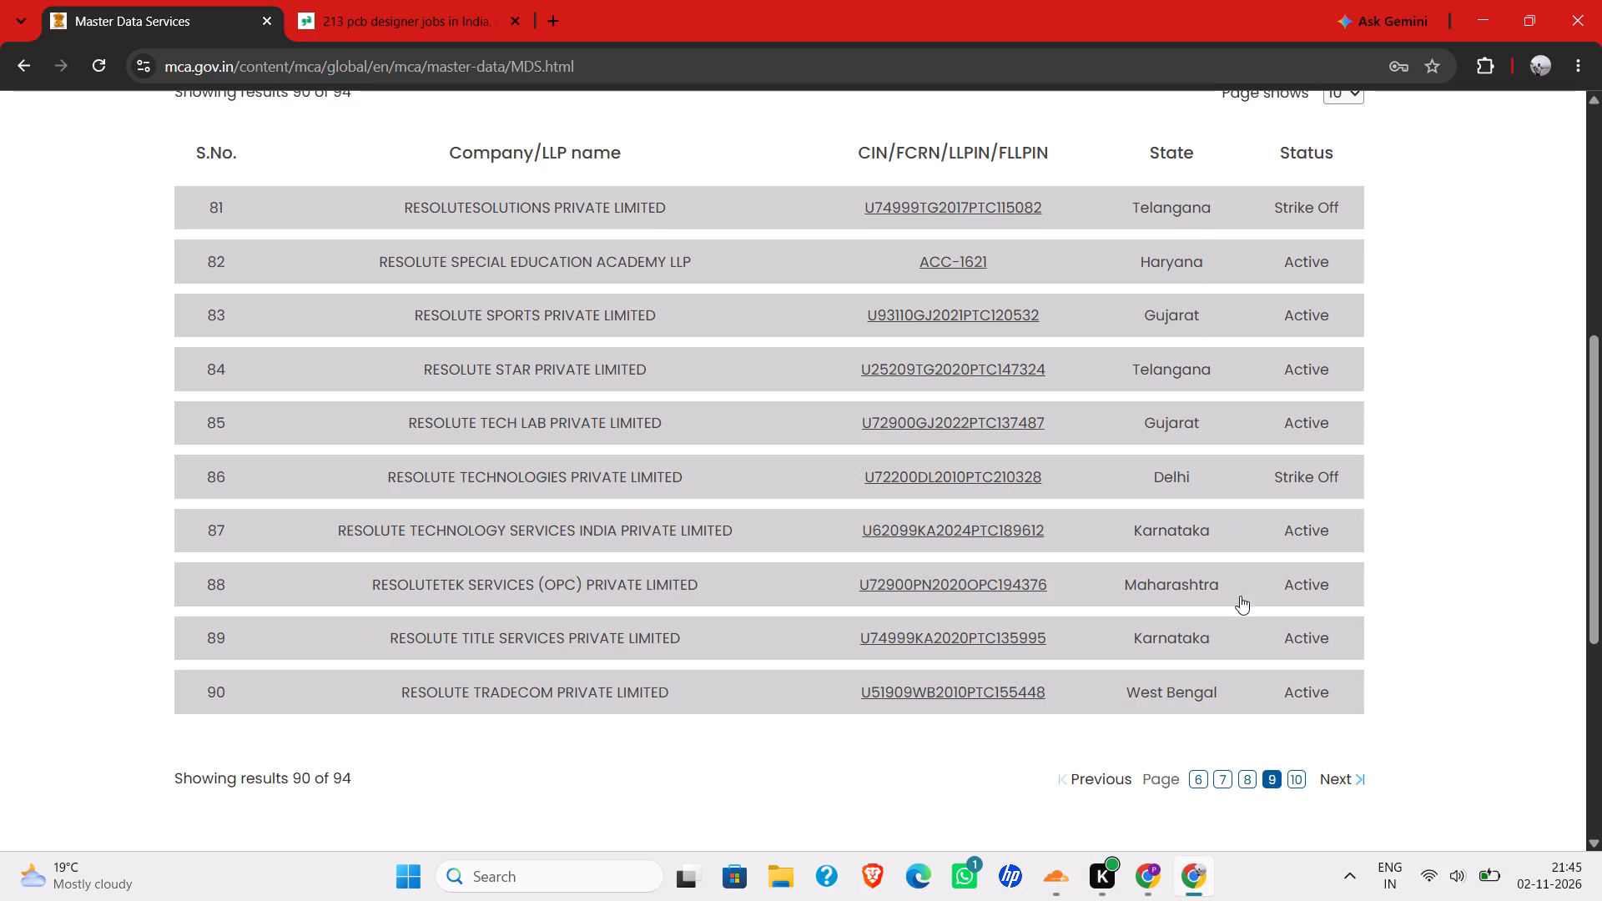
pyautogui.click(1295, 773)
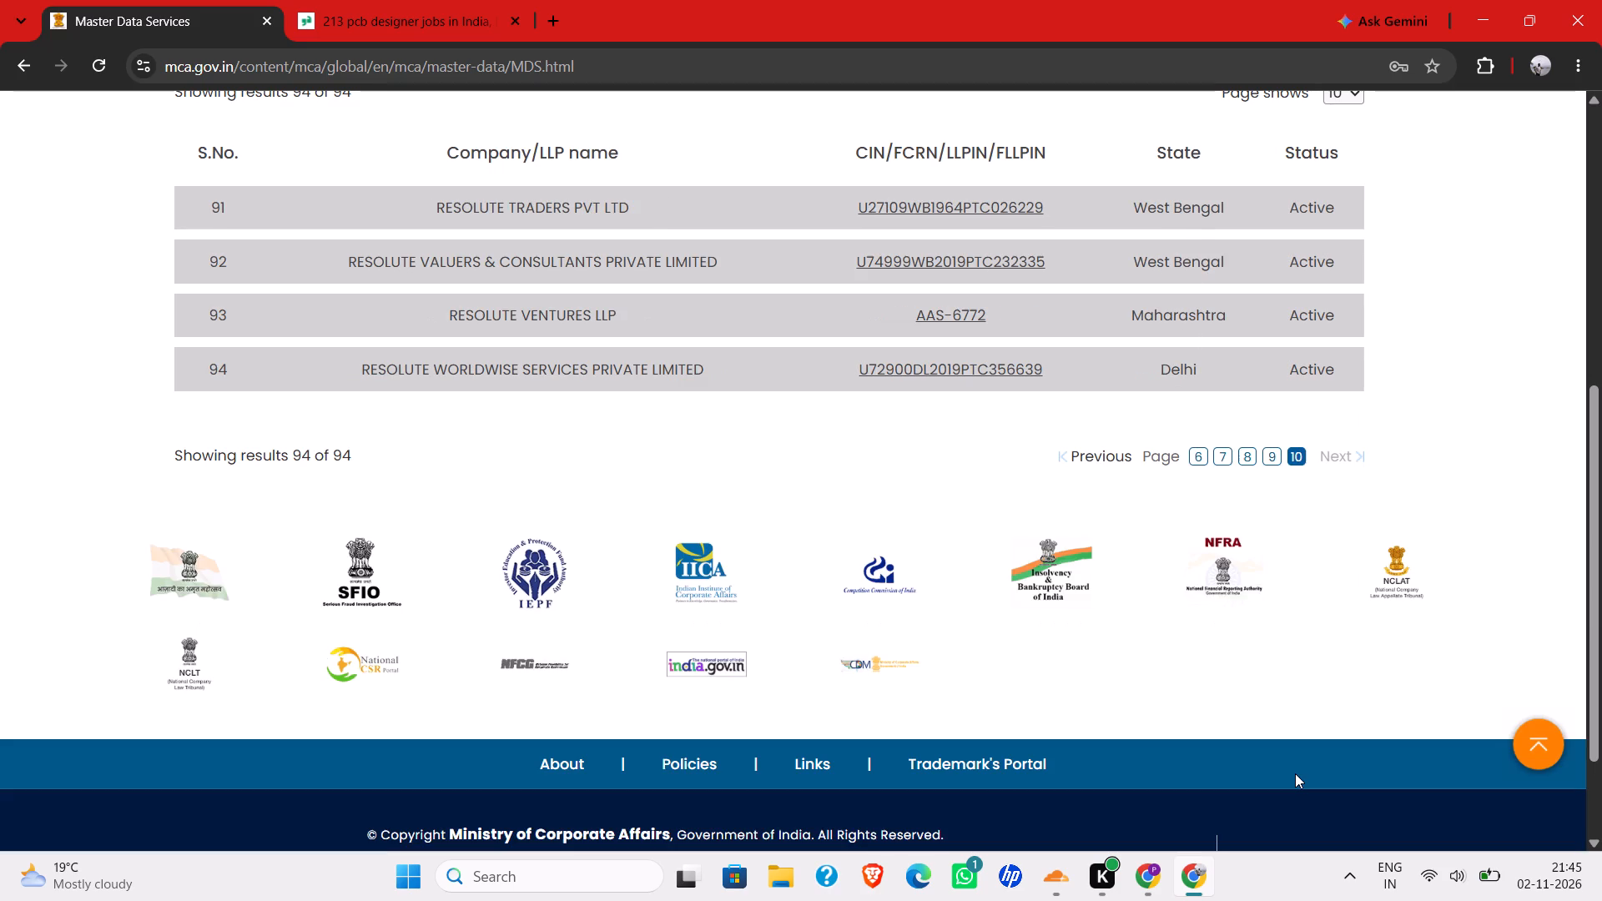
pyautogui.click(1200, 454)
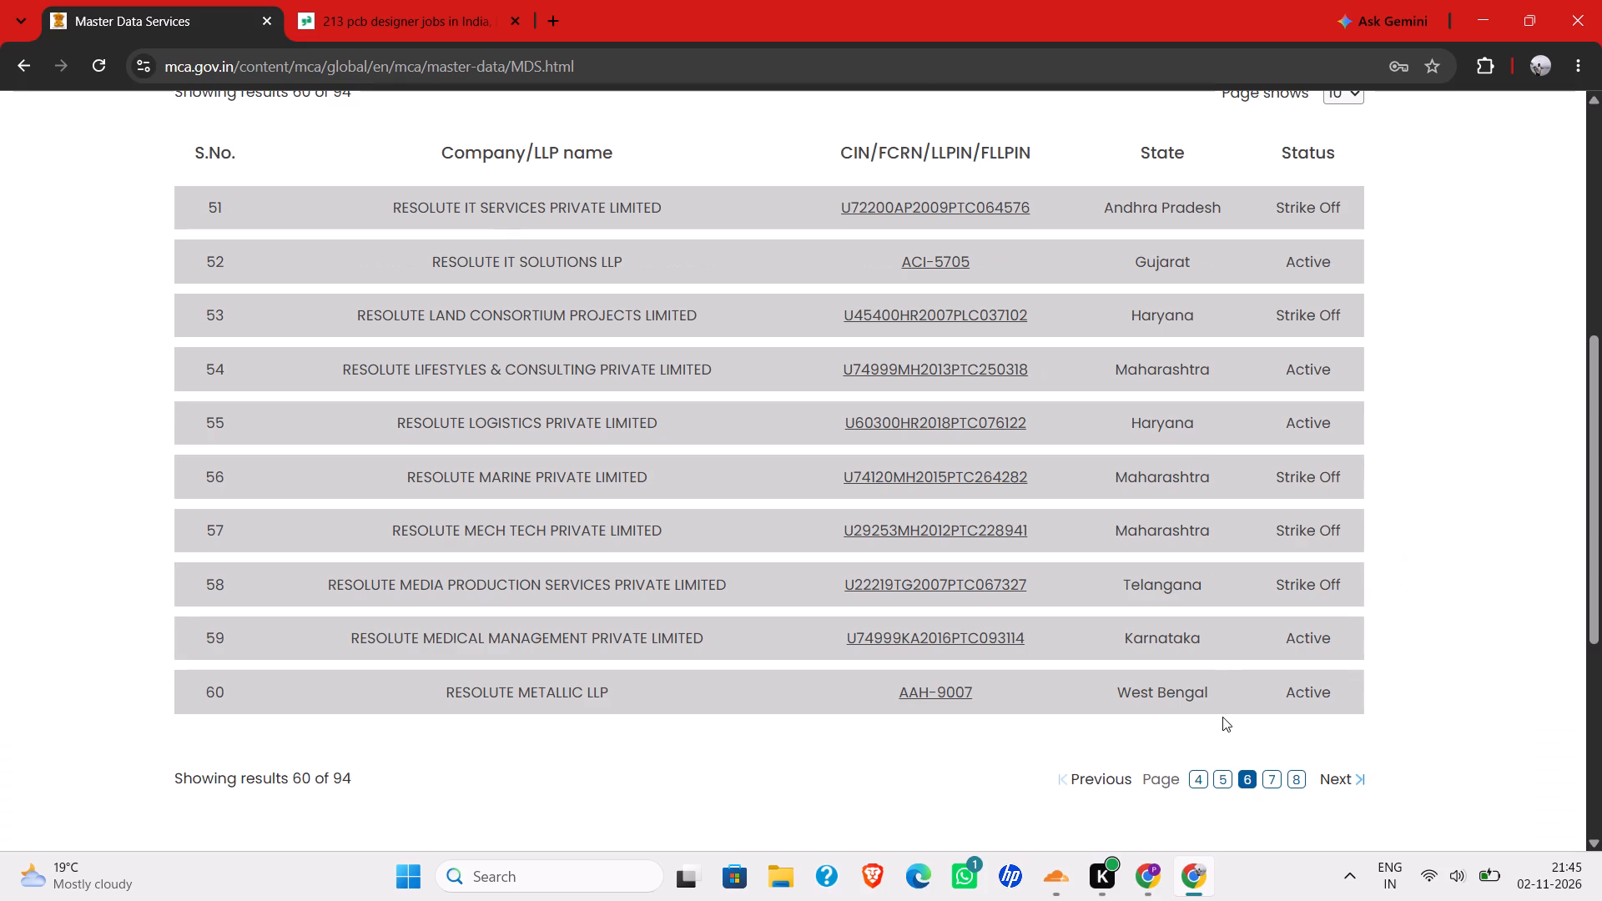
pyautogui.click(1218, 780)
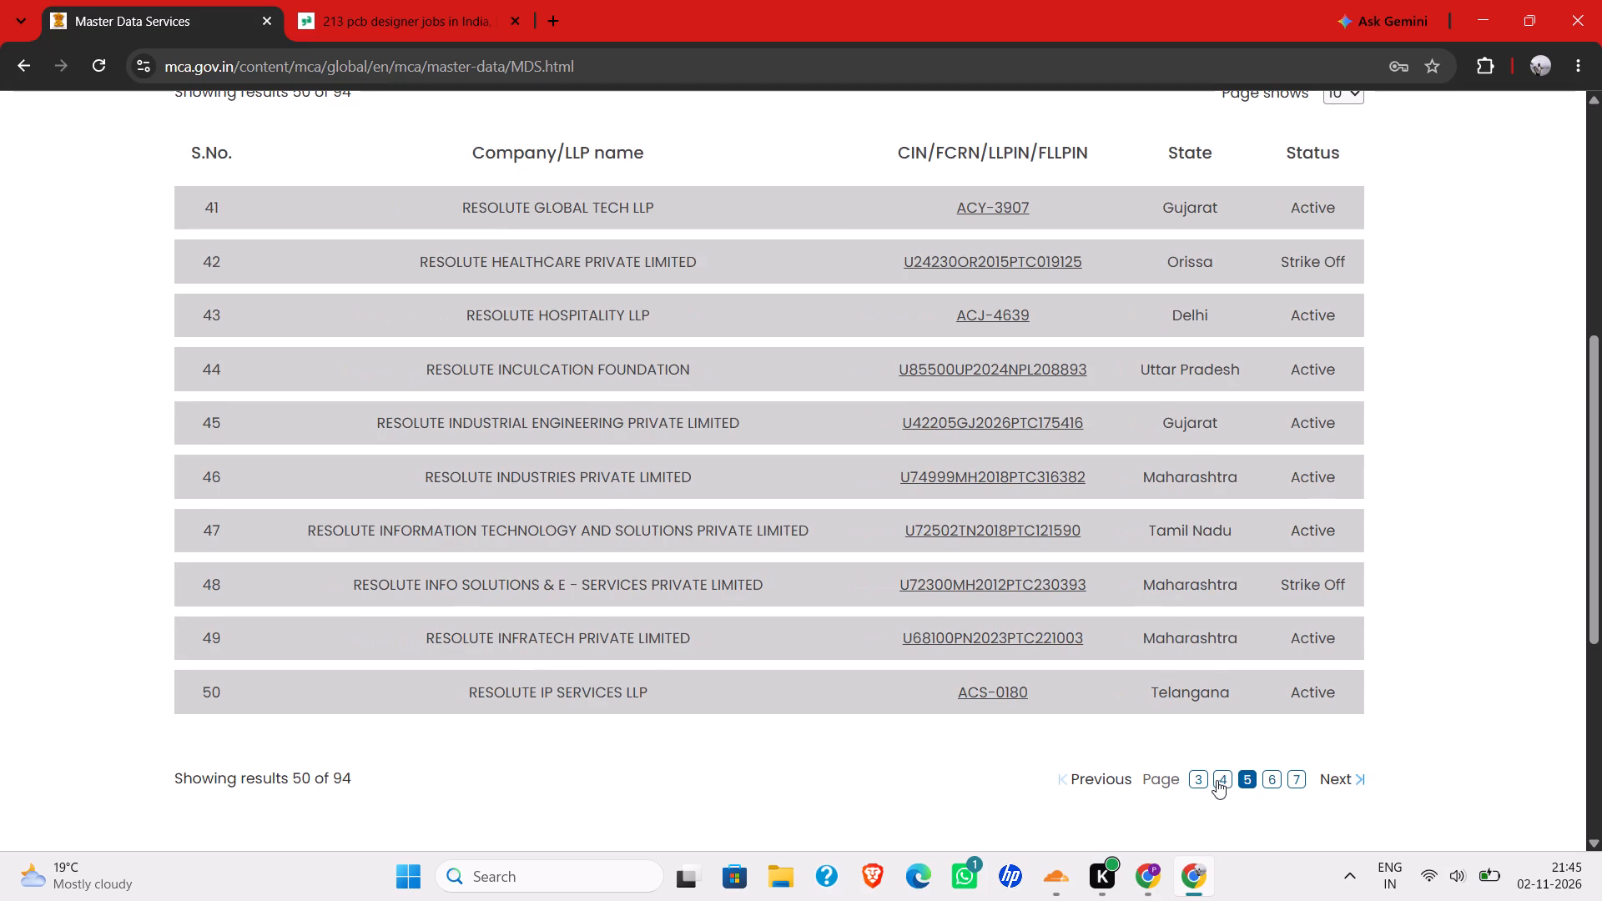
pyautogui.click(1200, 781)
pyautogui.click(1199, 781)
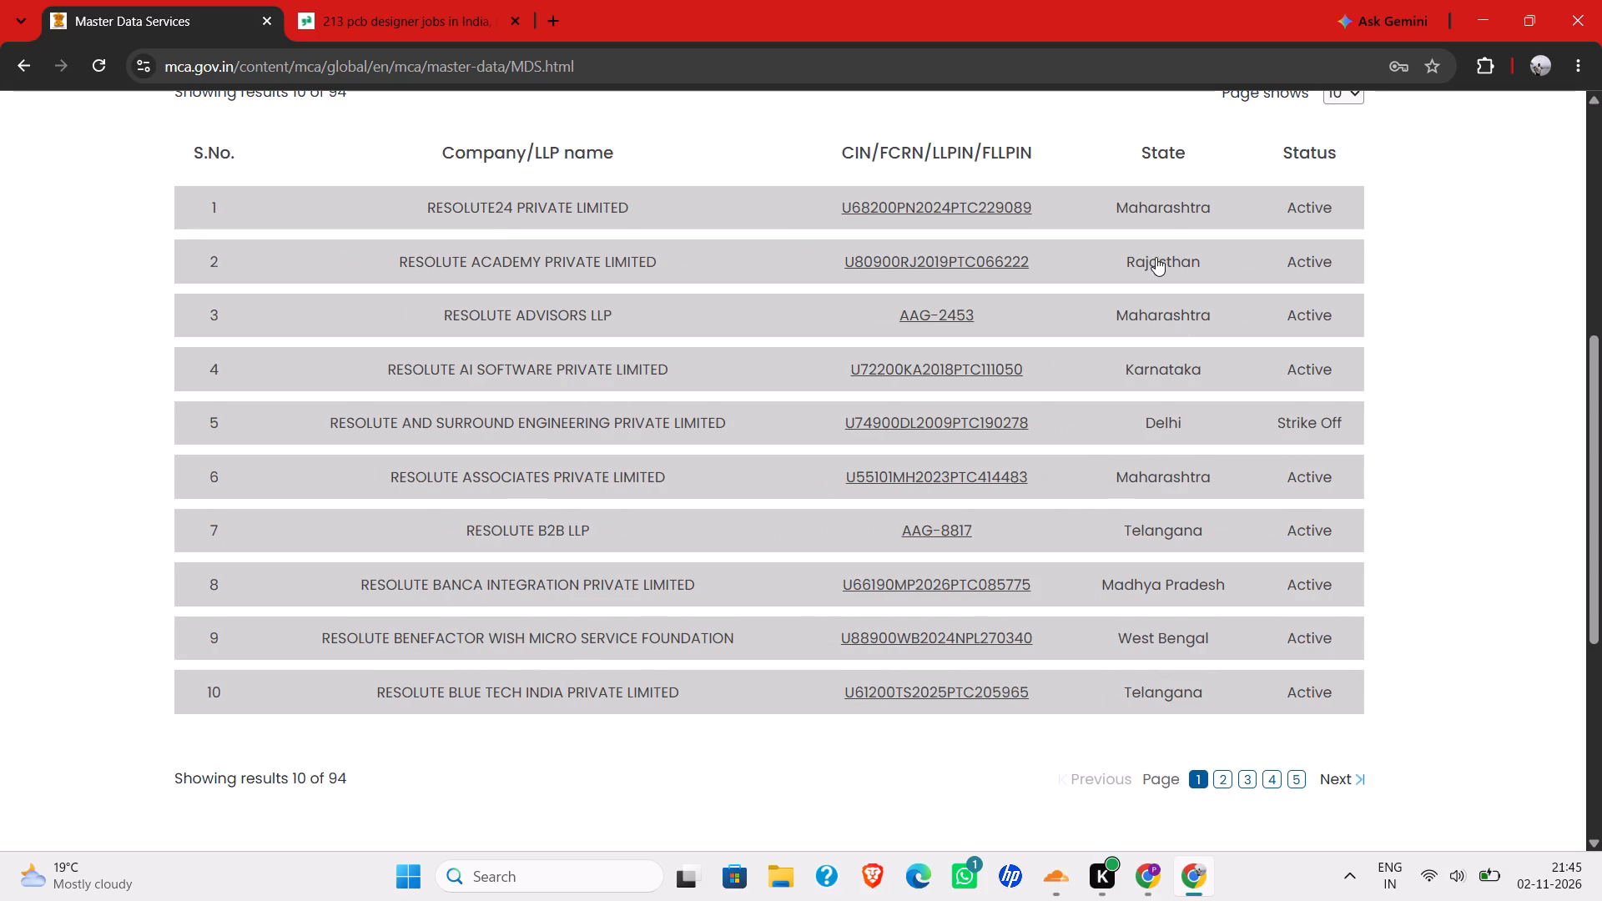
pyautogui.scroll(2, 1156, 257)
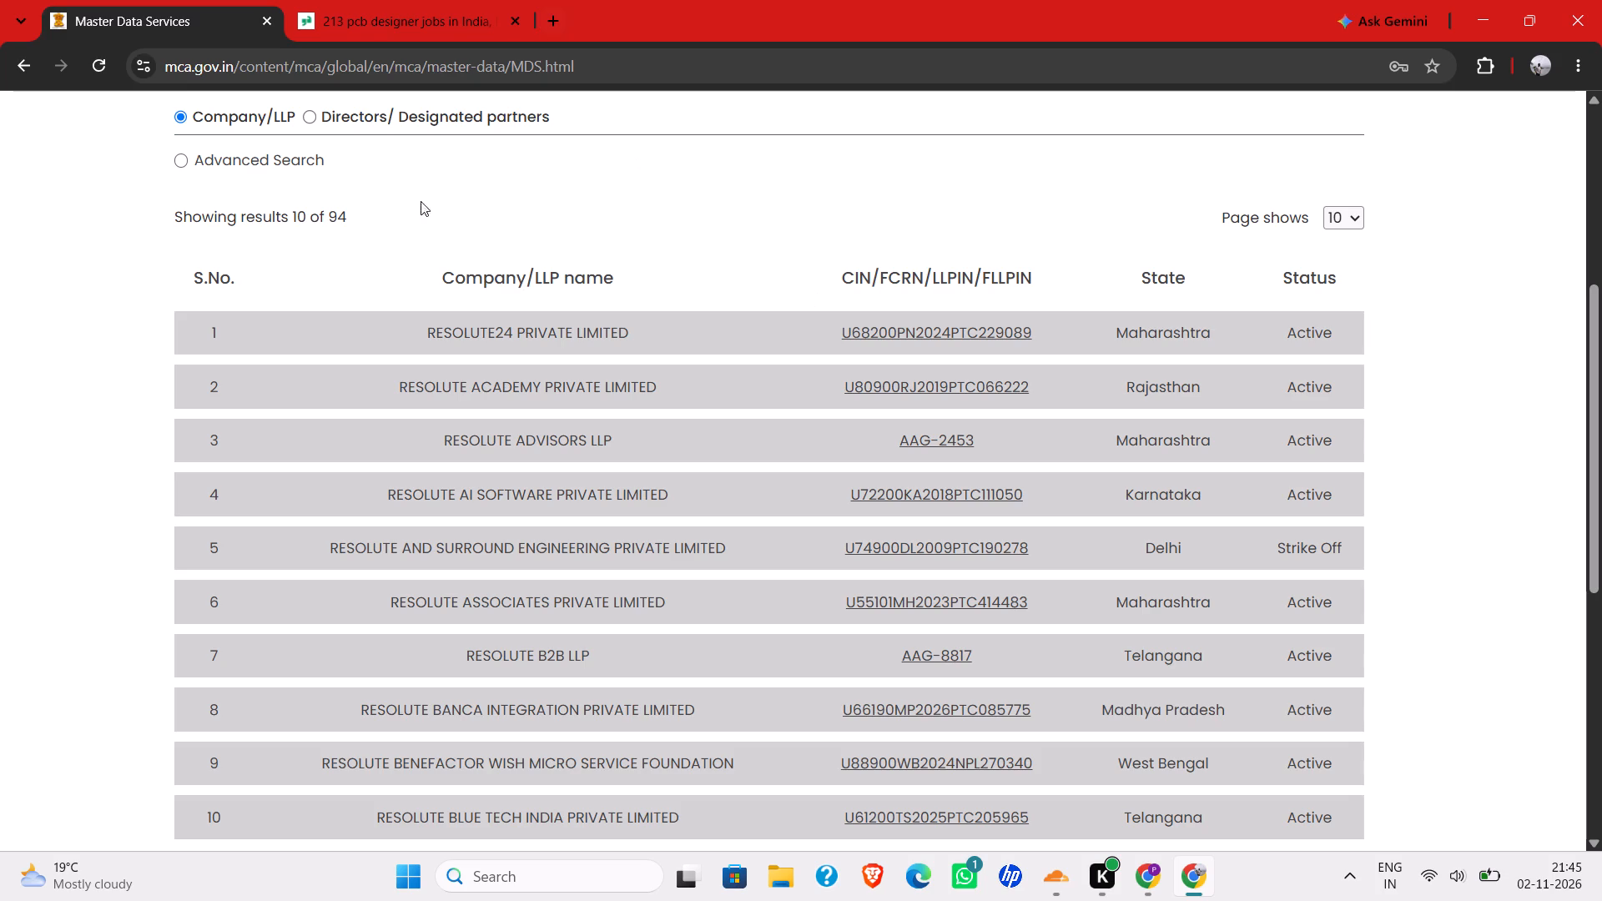
pyautogui.scroll(3, 424, 237)
# Switch to the Glassdoor listings, open the Hardware Design and Development Engineer job in Chennai and copy the company name INNOSPACE AUTOMATION.
pyautogui.click(395, 17)
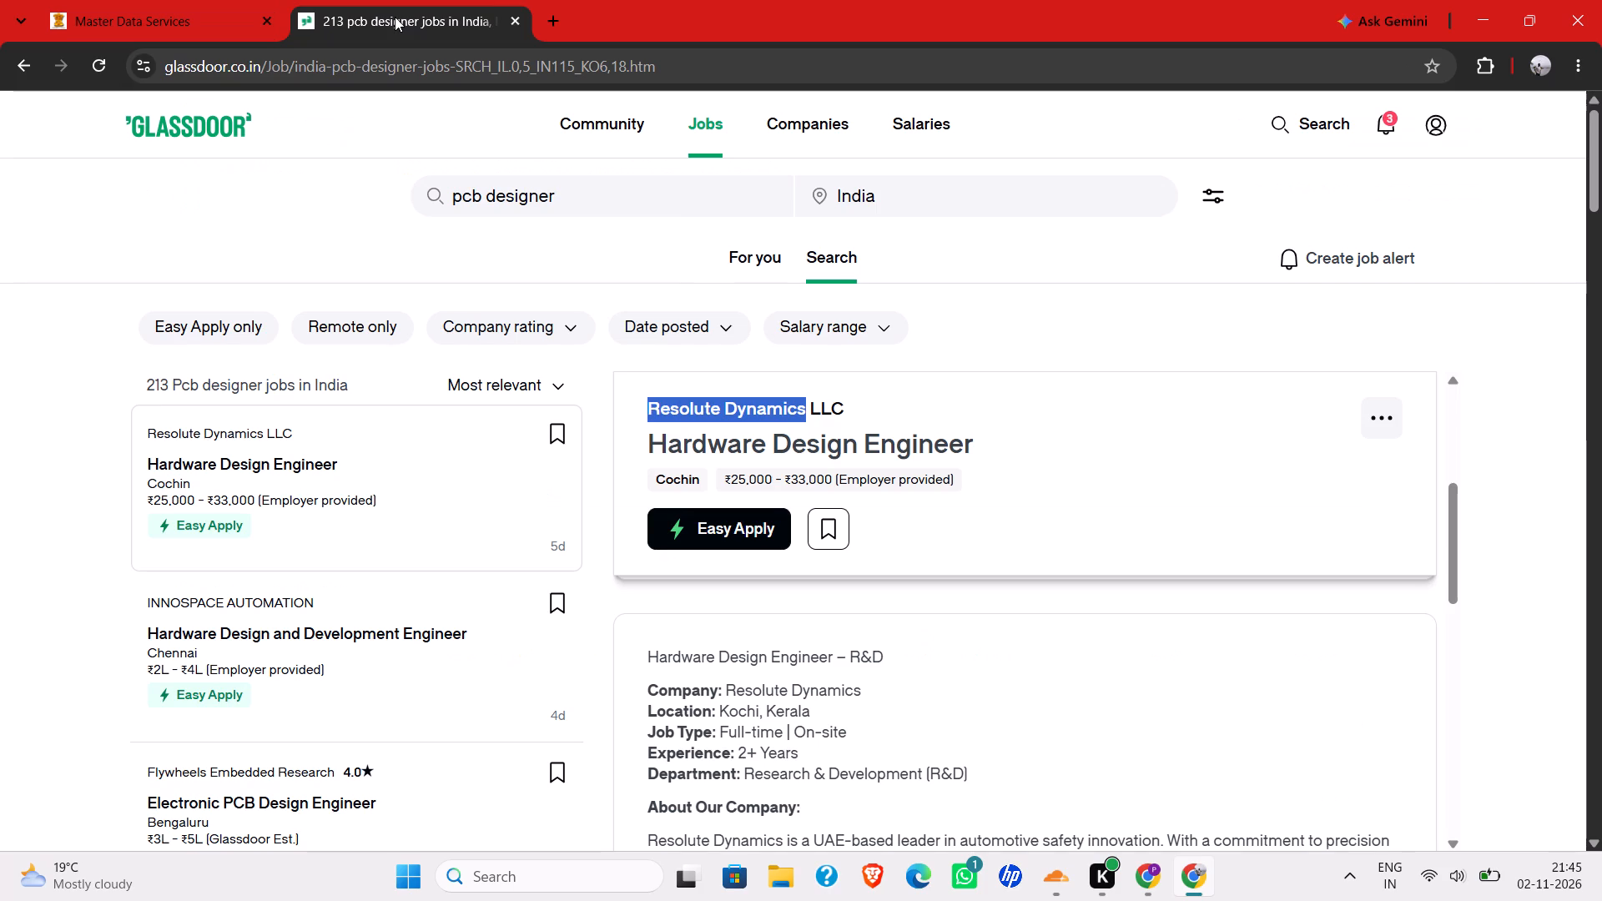
pyautogui.scroll(-1, 285, 705)
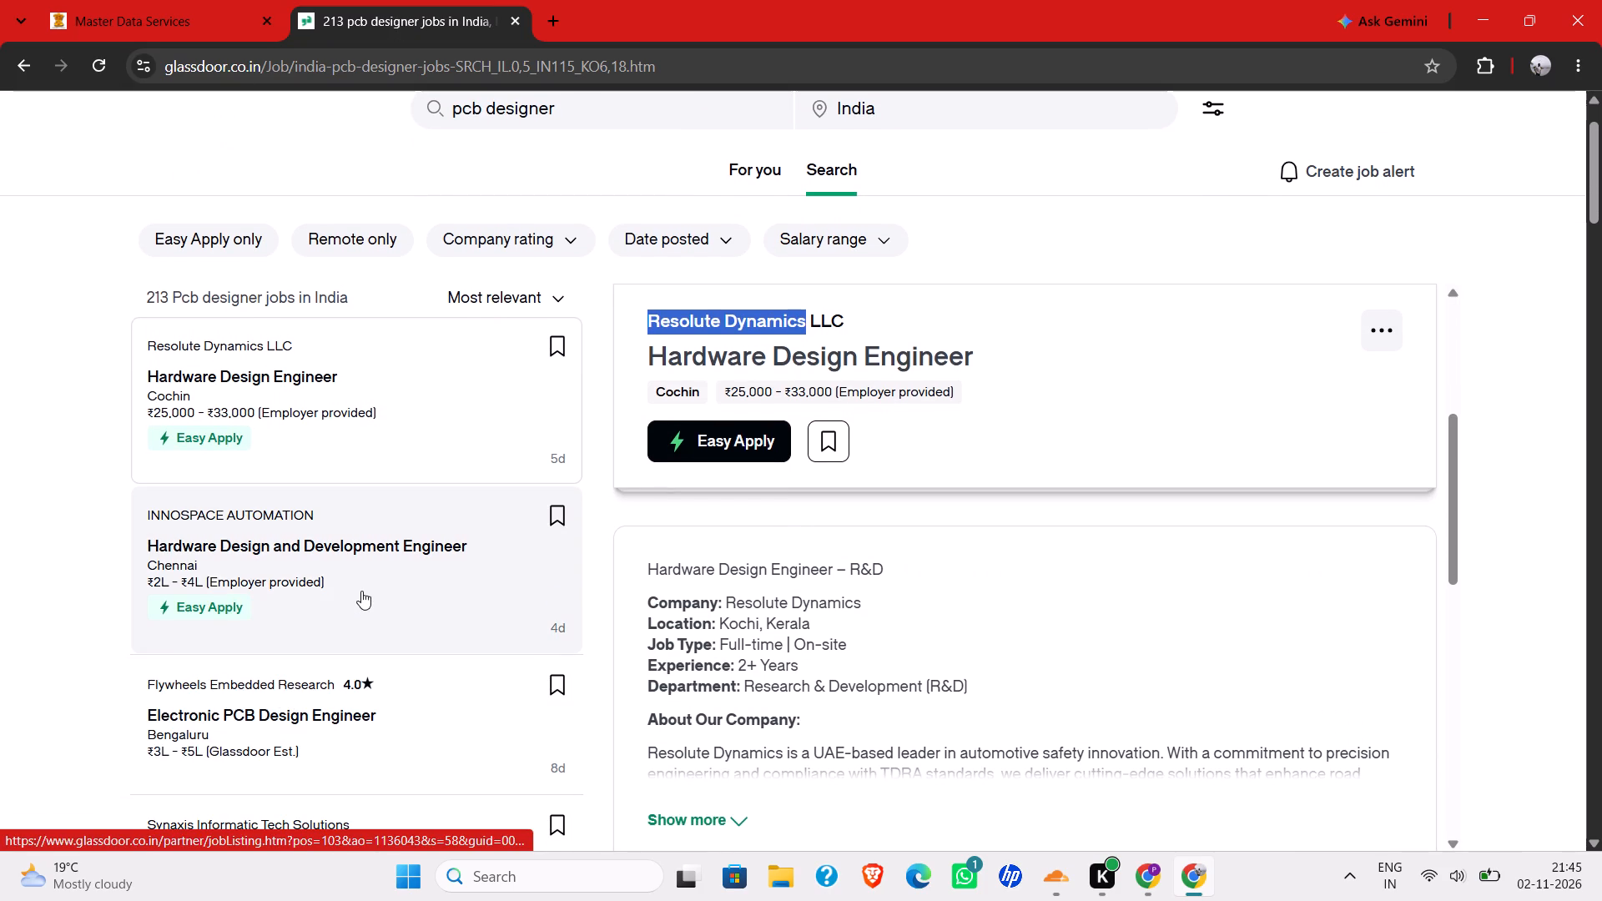
pyautogui.click(361, 591)
pyautogui.moveTo(882, 322); pyautogui.dragTo(828, 301)
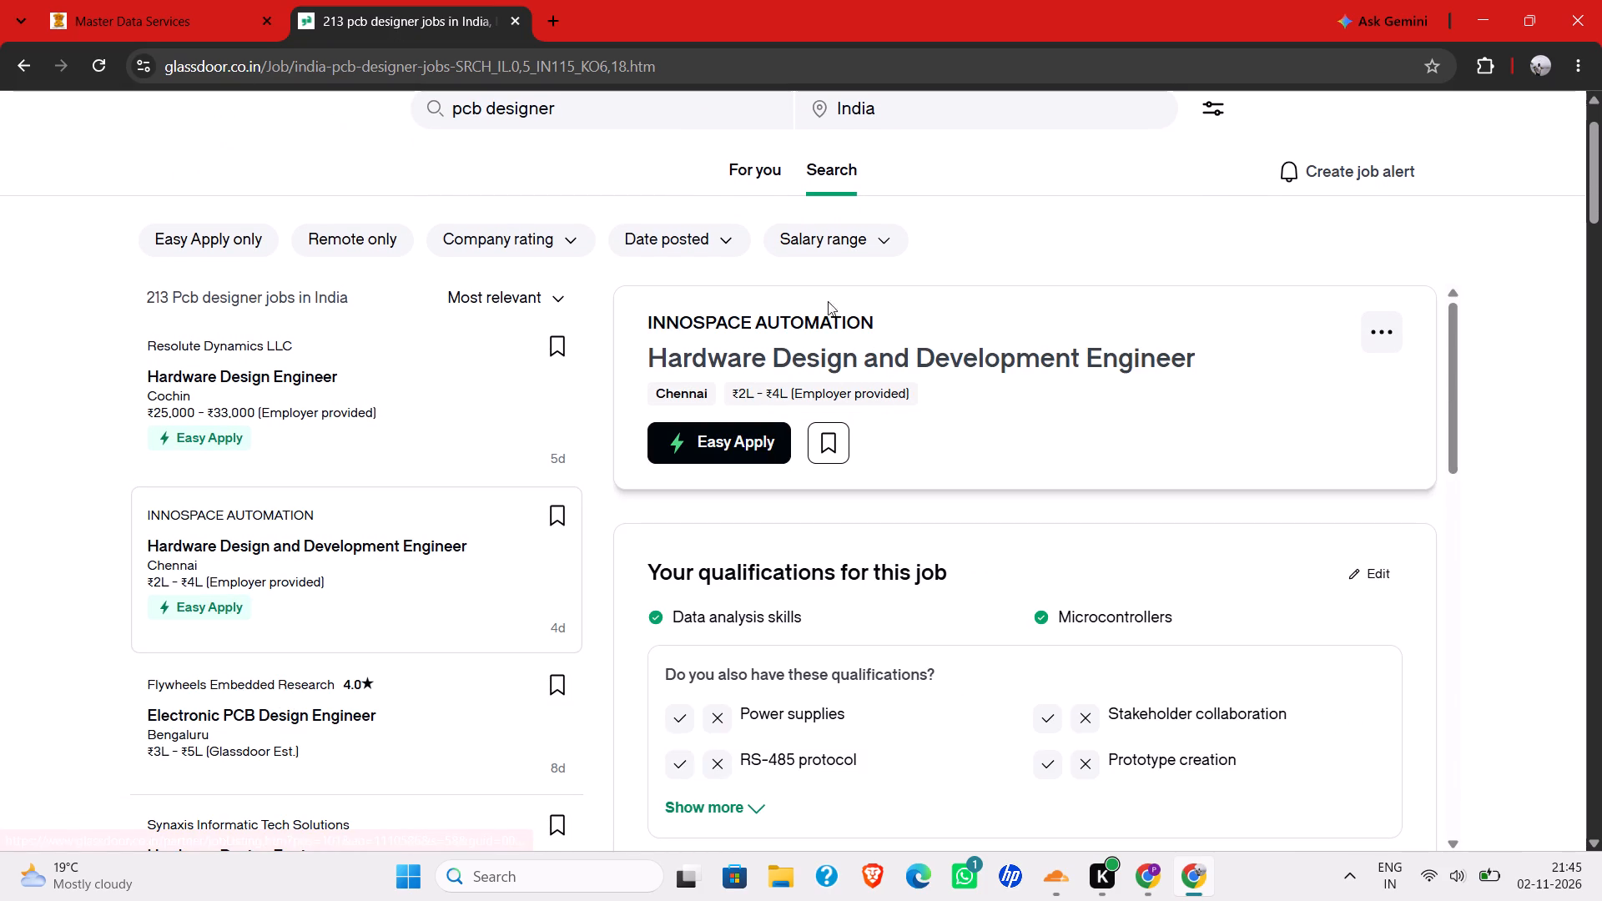
pyautogui.moveTo(828, 301); pyautogui.dragTo(641, 300)
pyautogui.hotkey('ctrl', 'c')
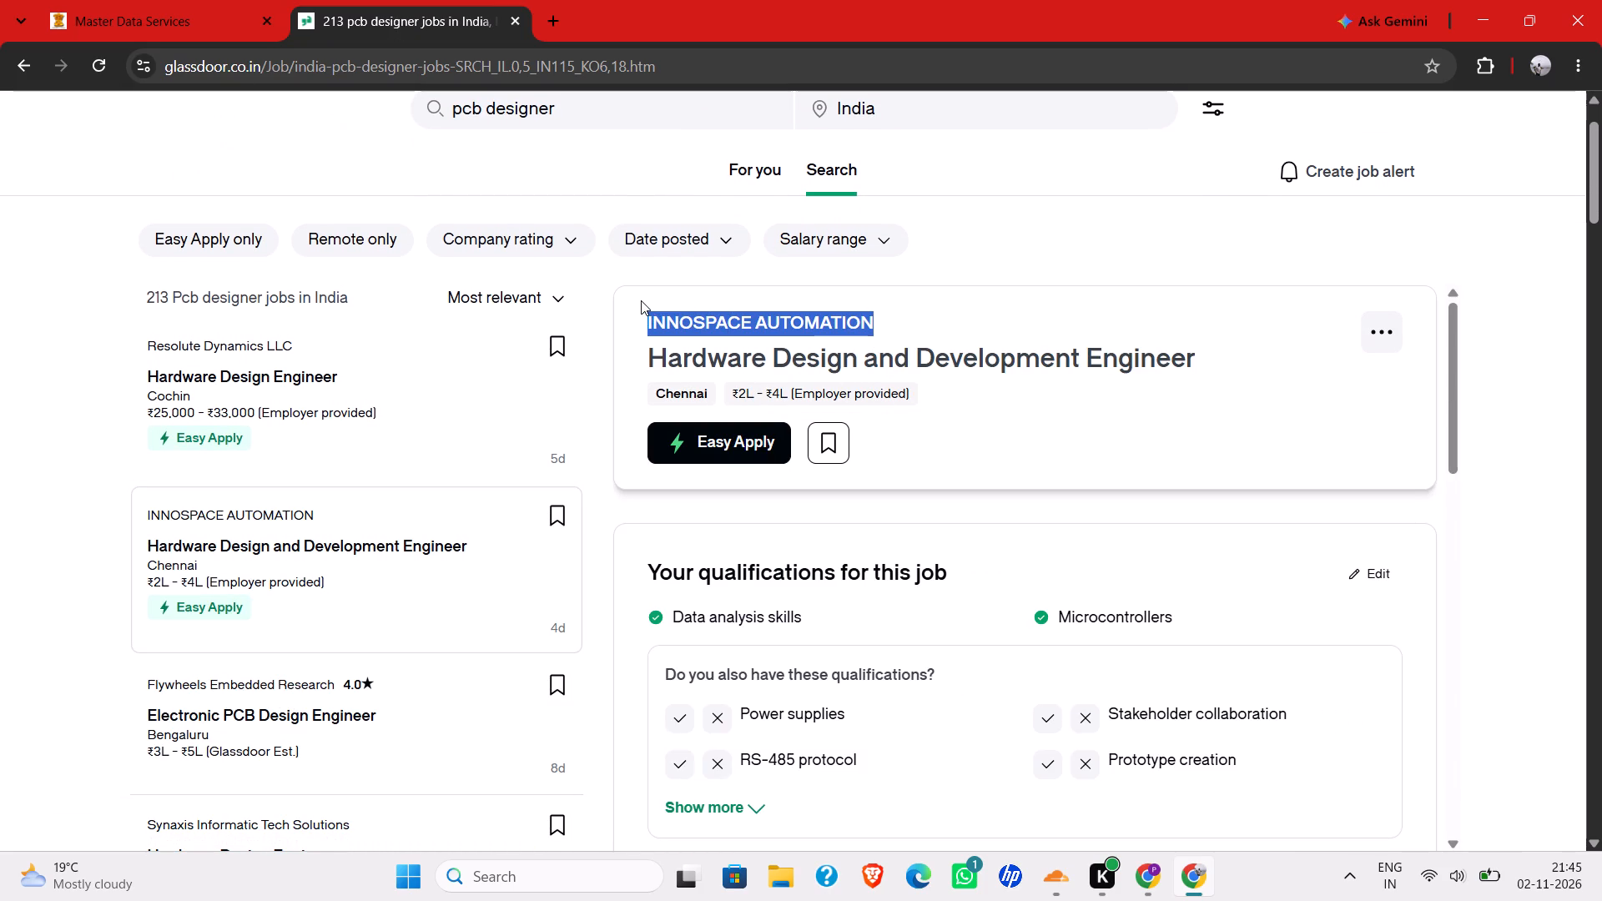
# Return to the MCA Master Data Services page and replace the Resolute query with a search for INNOSPACE AUTOMATION.
pyautogui.click(158, 0)
pyautogui.click(289, 417)
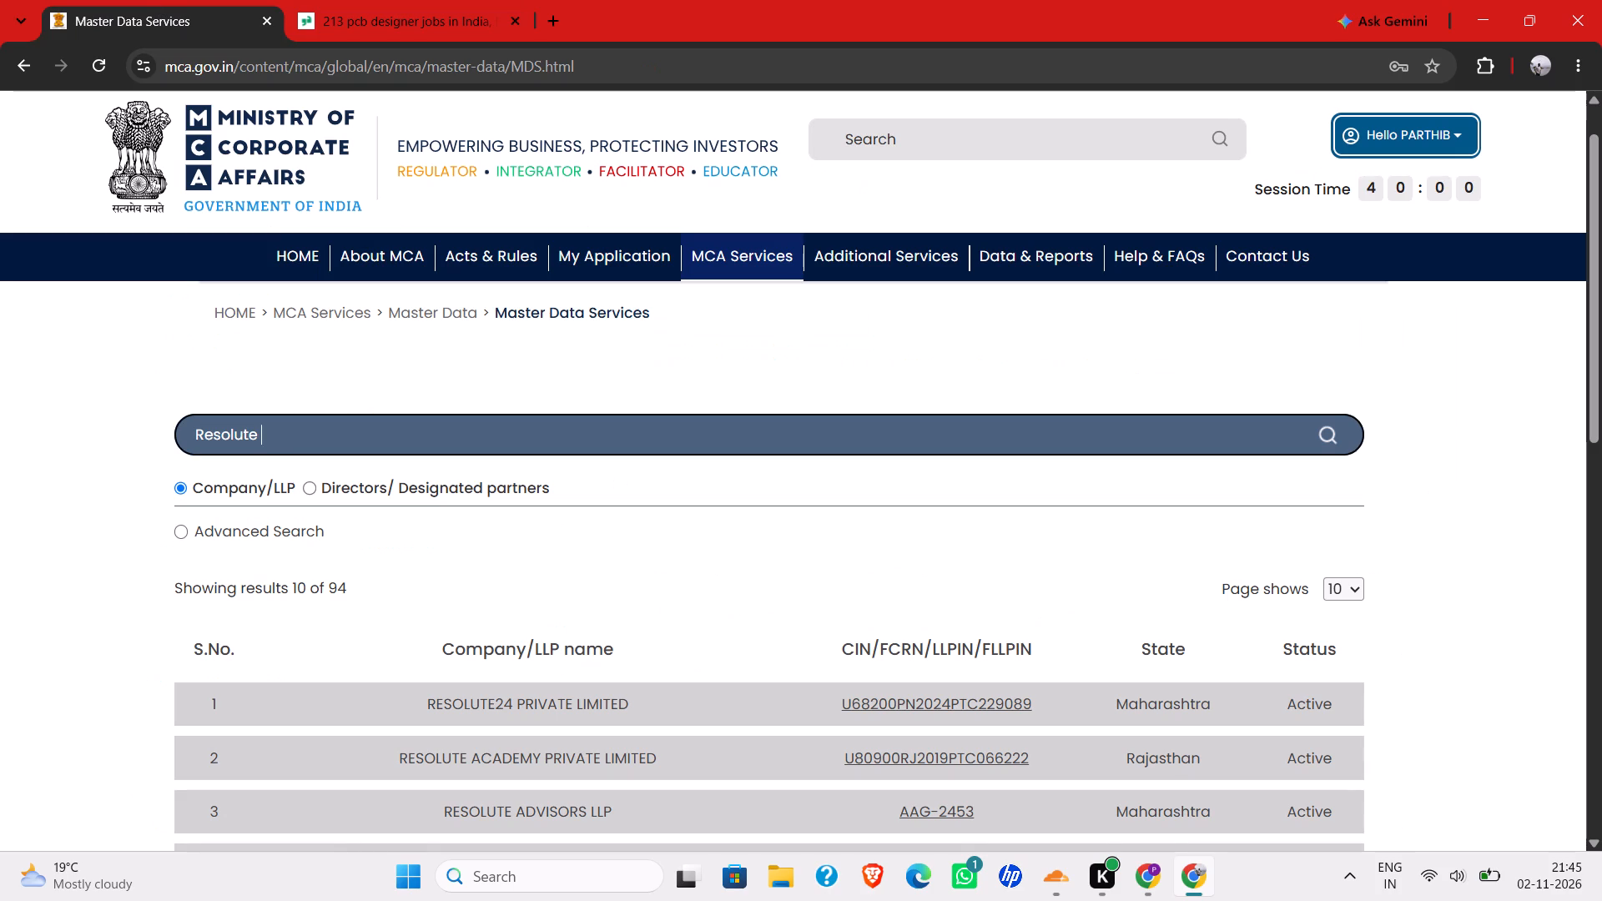
pyautogui.press('BackSpace')
pyautogui.press('BackSpace')
pyautogui.press('BackSpace')
pyautogui.press('BackSpace')
pyautogui.press('BackSpace')
pyautogui.press('BackSpace')
pyautogui.press('BackSpace')
pyautogui.press('BackSpace')
pyautogui.press('BackSpace')
pyautogui.press('BackSpace')
pyautogui.press('BackSpace')
pyautogui.press('BackSpace')
pyautogui.press('BackSpace')
pyautogui.press('BackSpace')
pyautogui.press('BackSpace')
pyautogui.press('BackSpace')
pyautogui.hotkey('ctrl', 'v')
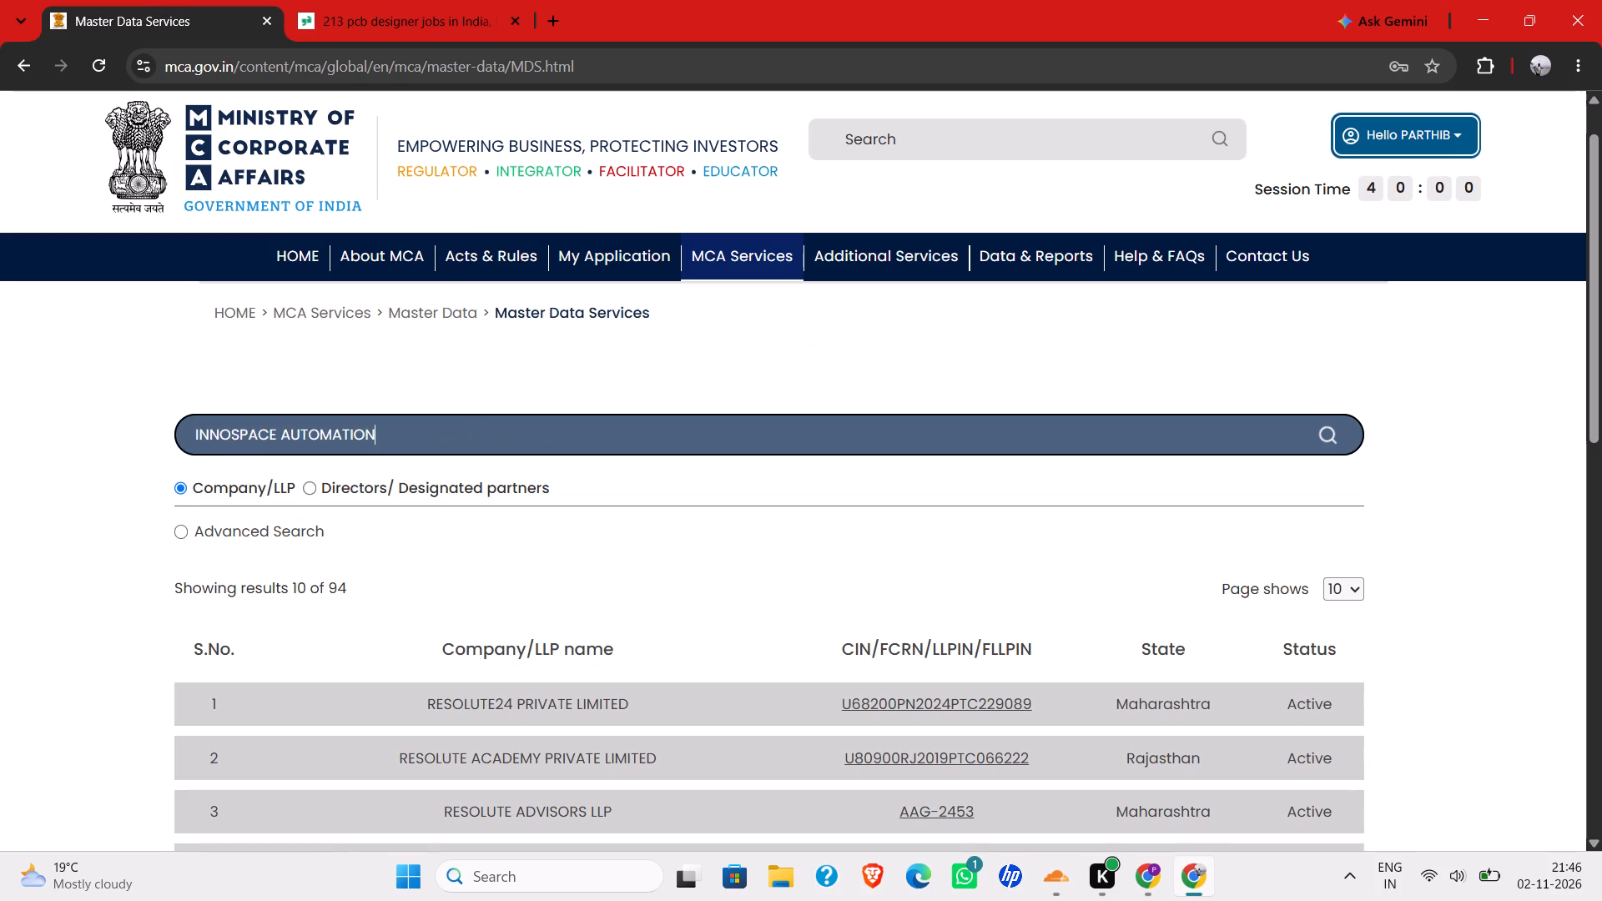
pyautogui.press('Return')
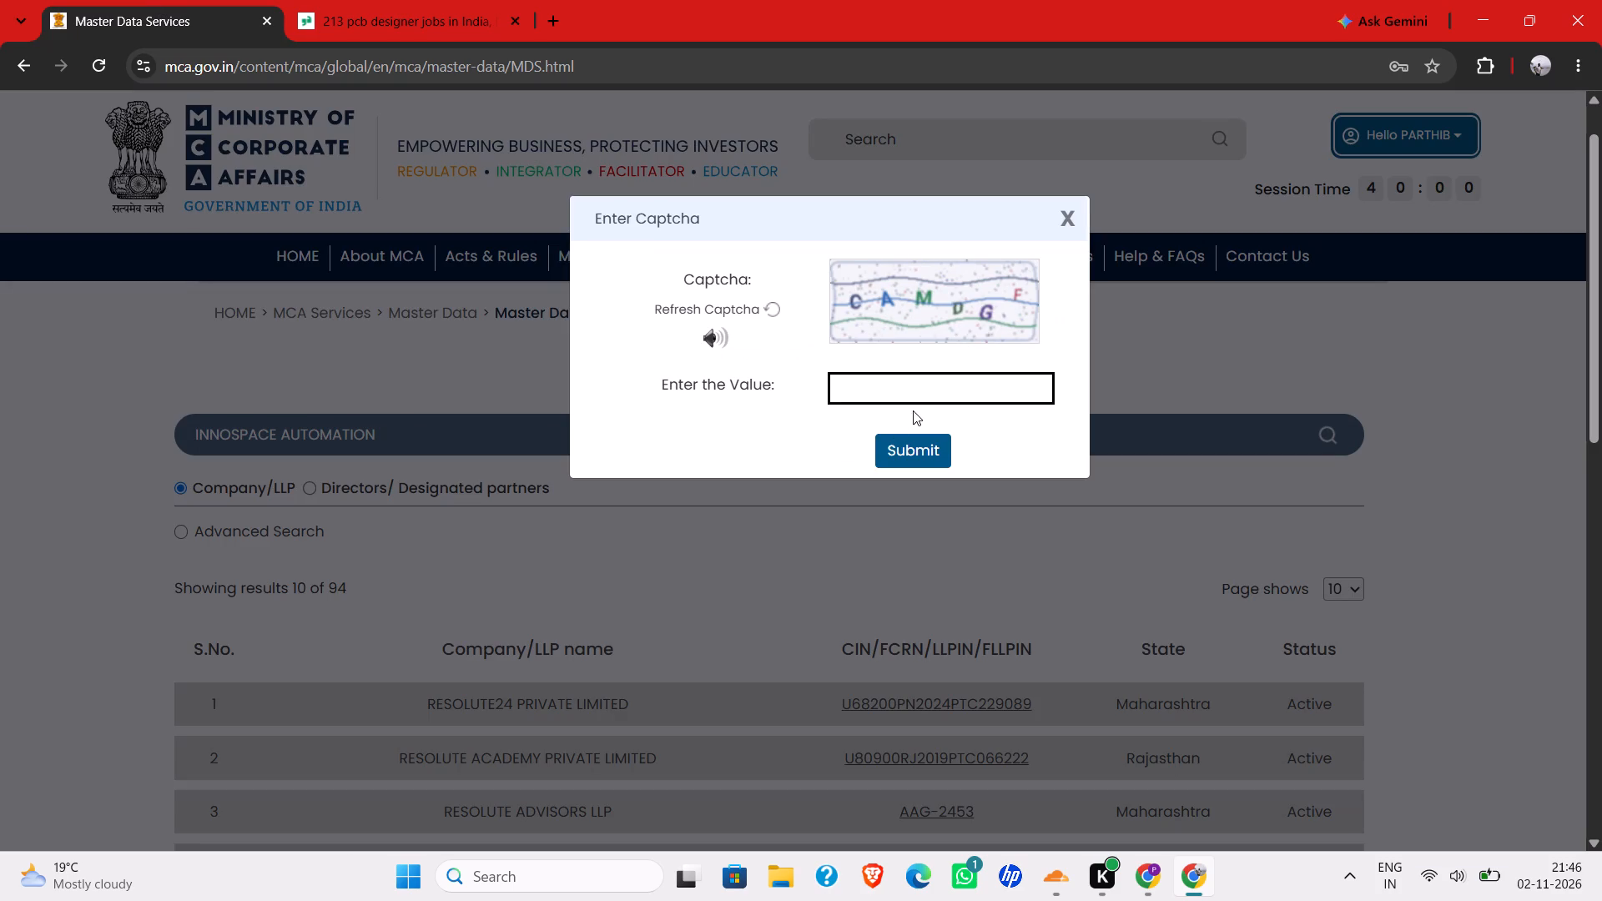
# Enter the displayed captcha characters and submit them for the INNOSPACE AUTOMATION search.
pyautogui.click(913, 410)
pyautogui.click(913, 393)
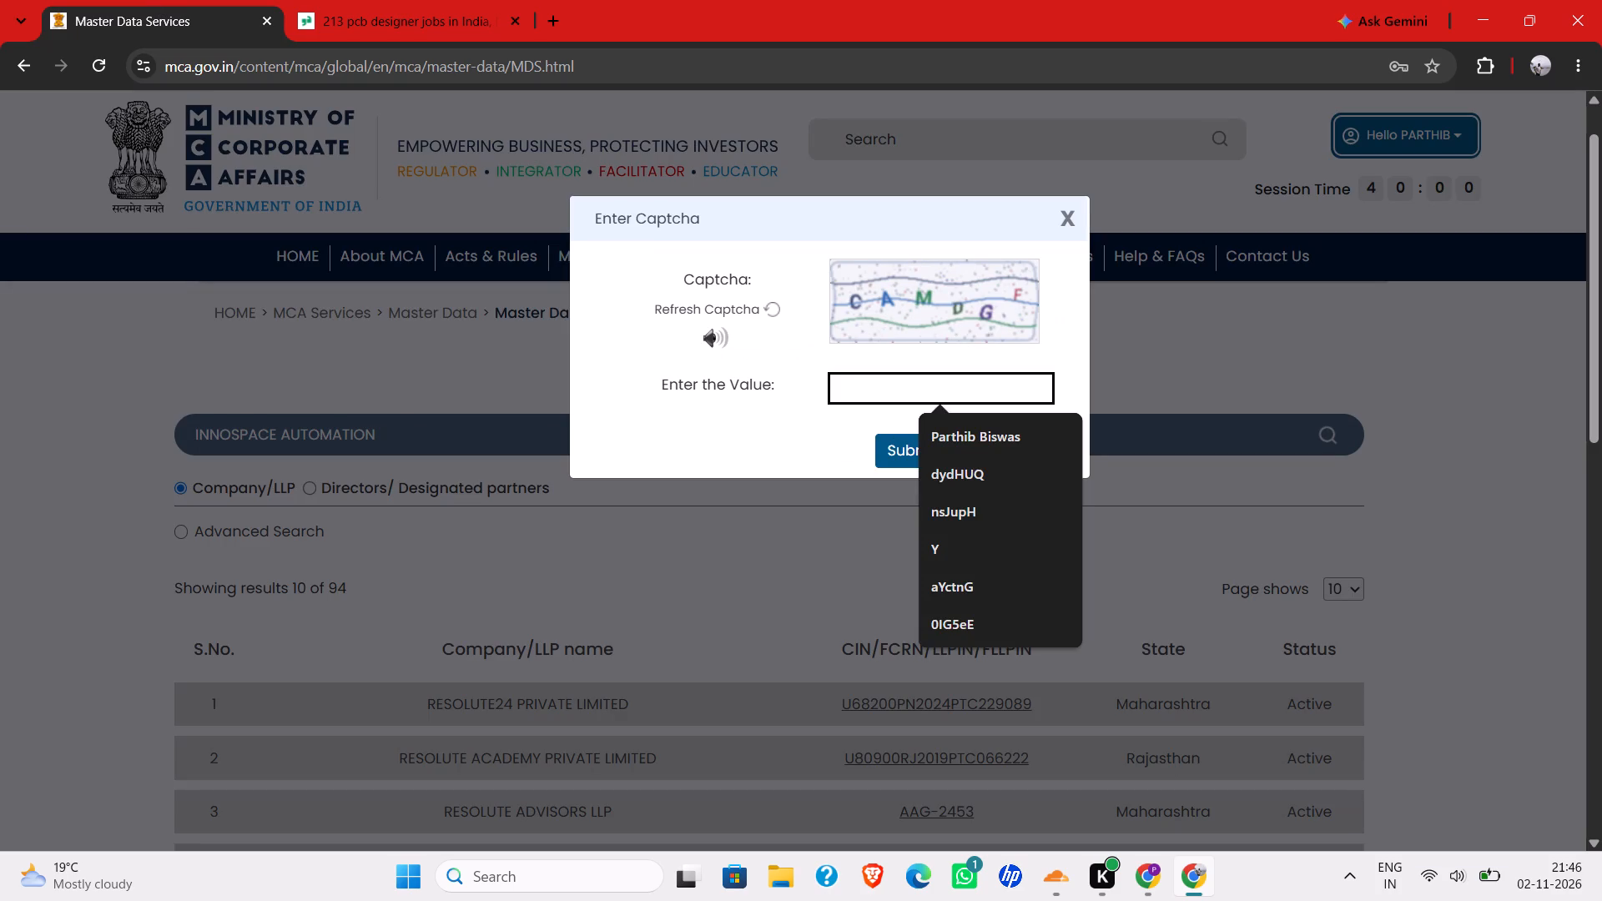
pyautogui.write('CA')
pyautogui.press('m')
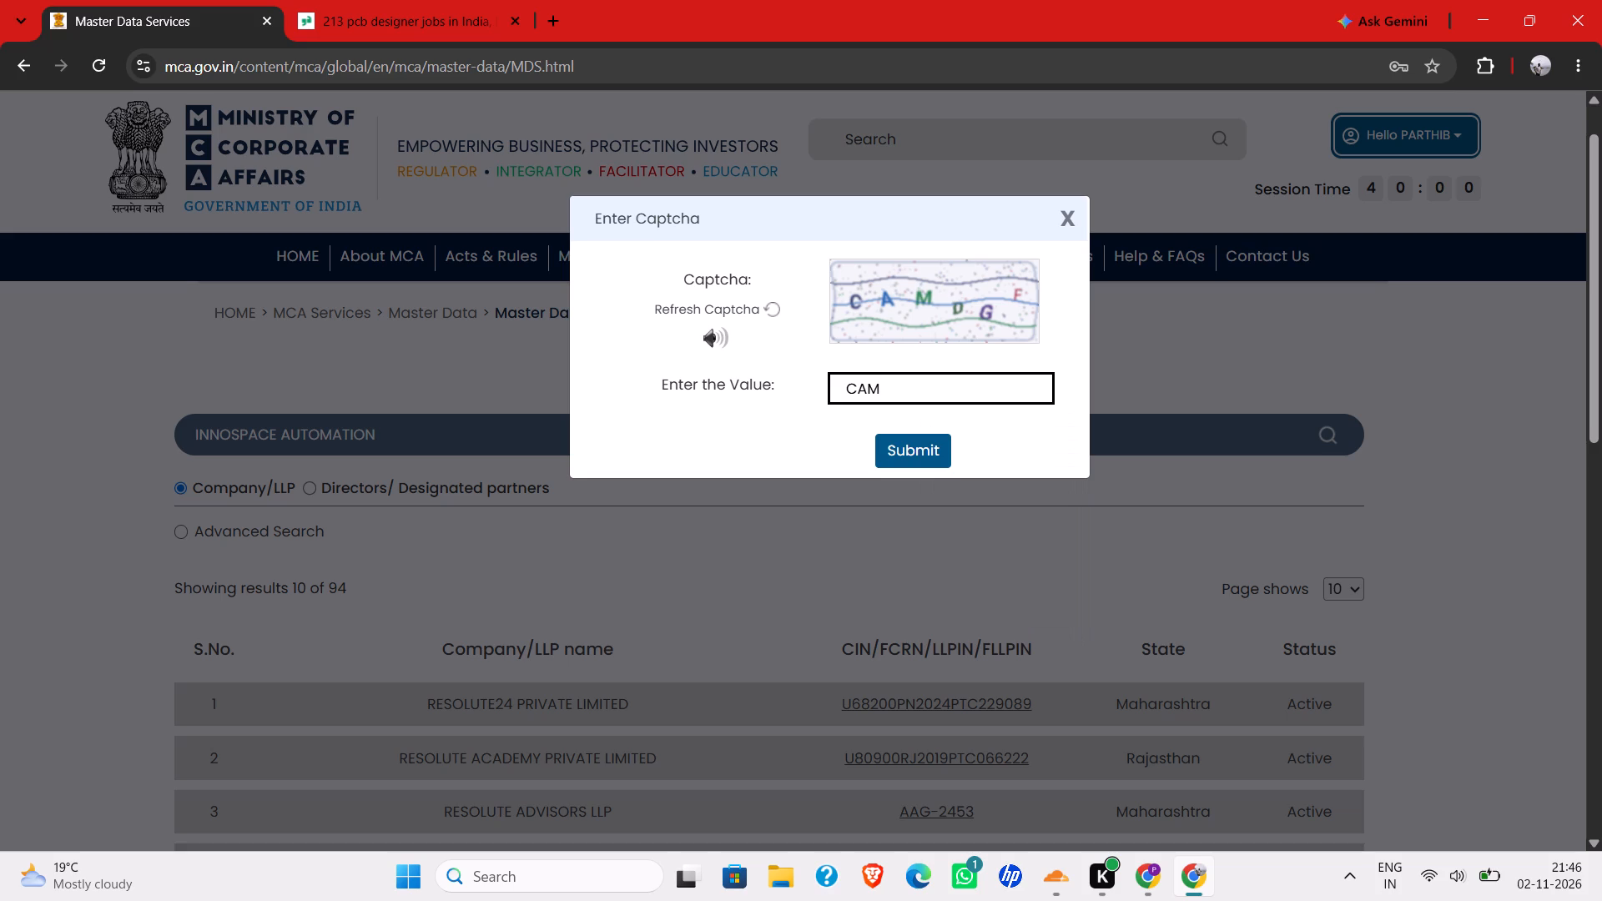
pyautogui.write('DG')
pyautogui.press('f')
pyautogui.click(915, 442)
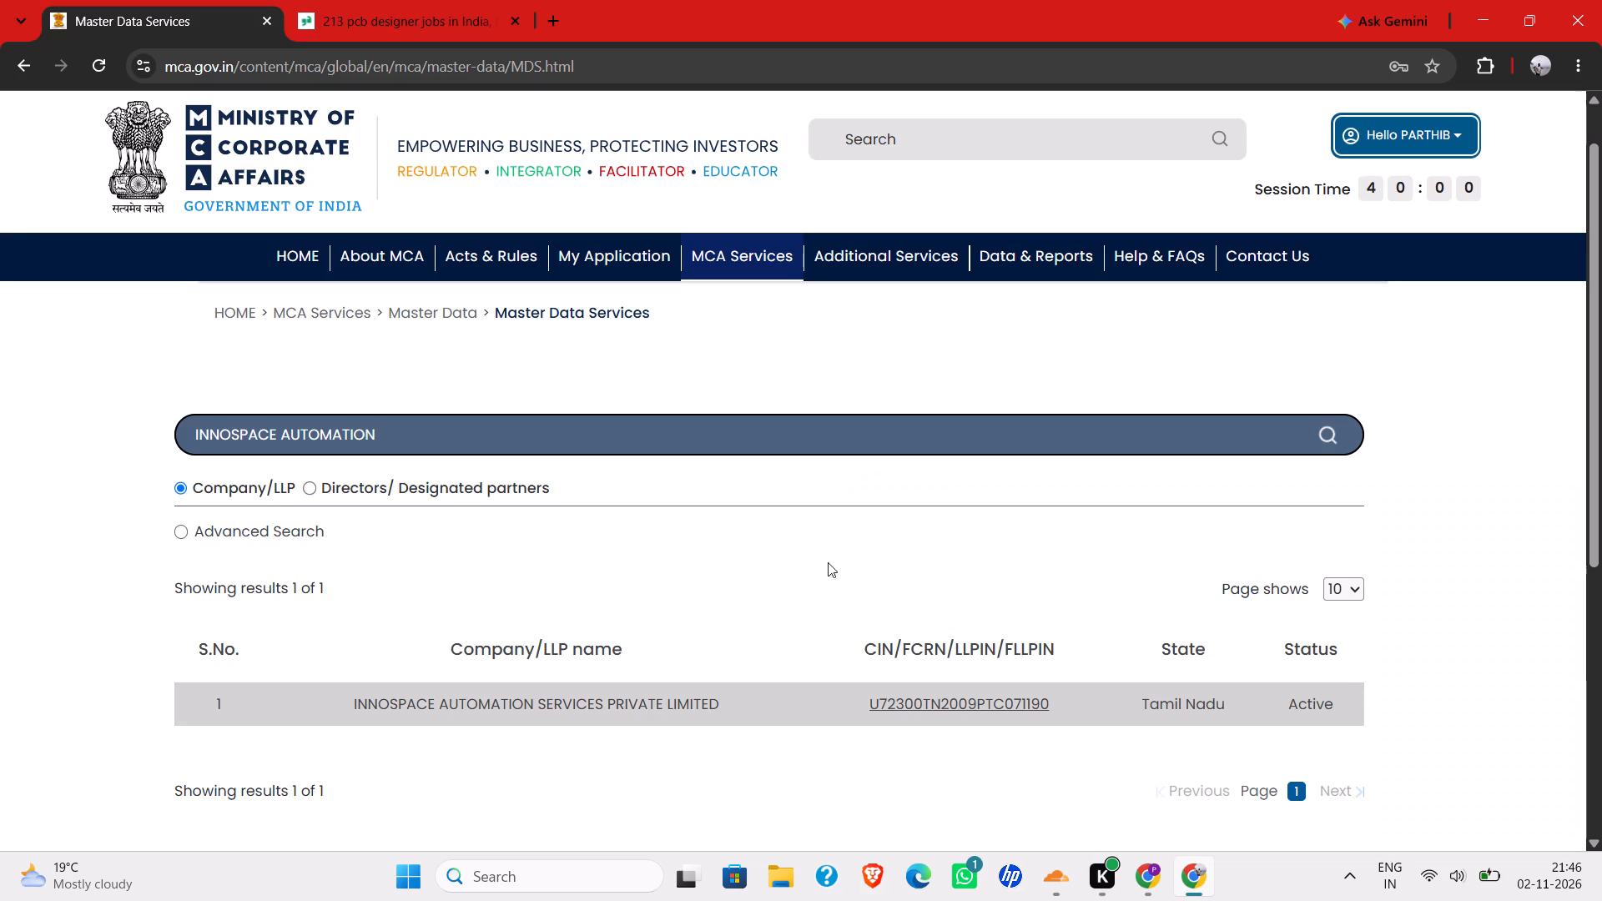
# Open the INNOSPACE AUTOMATION SERVICES PRIVATE LIMITED master data record and copy its full company name.
pyautogui.click(717, 699)
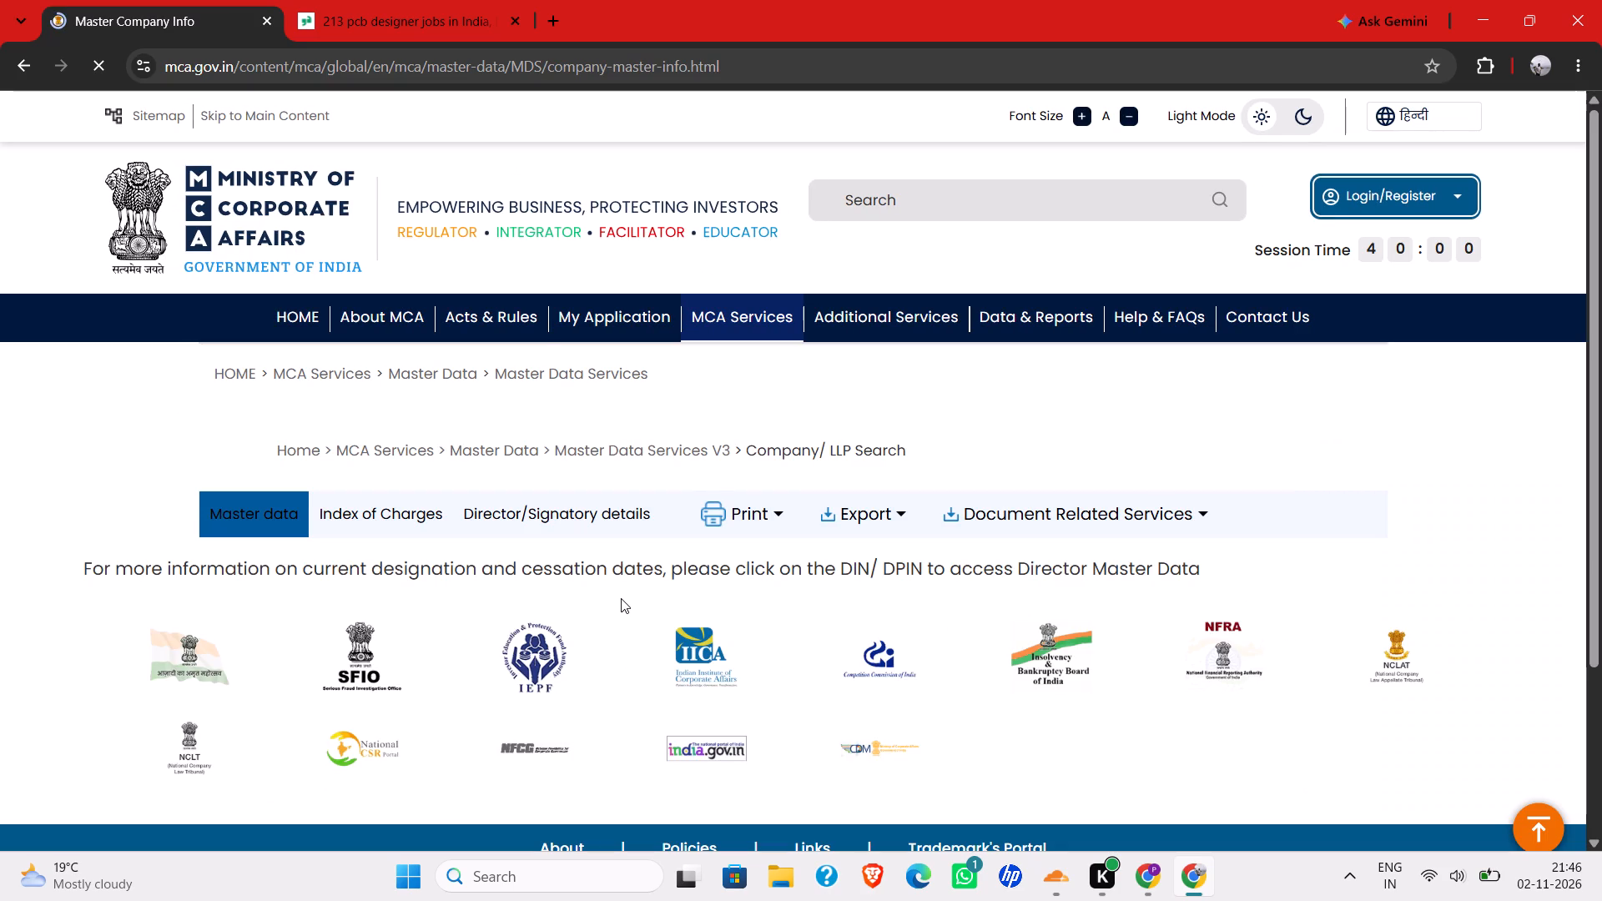
pyautogui.scroll(-1, 621, 598)
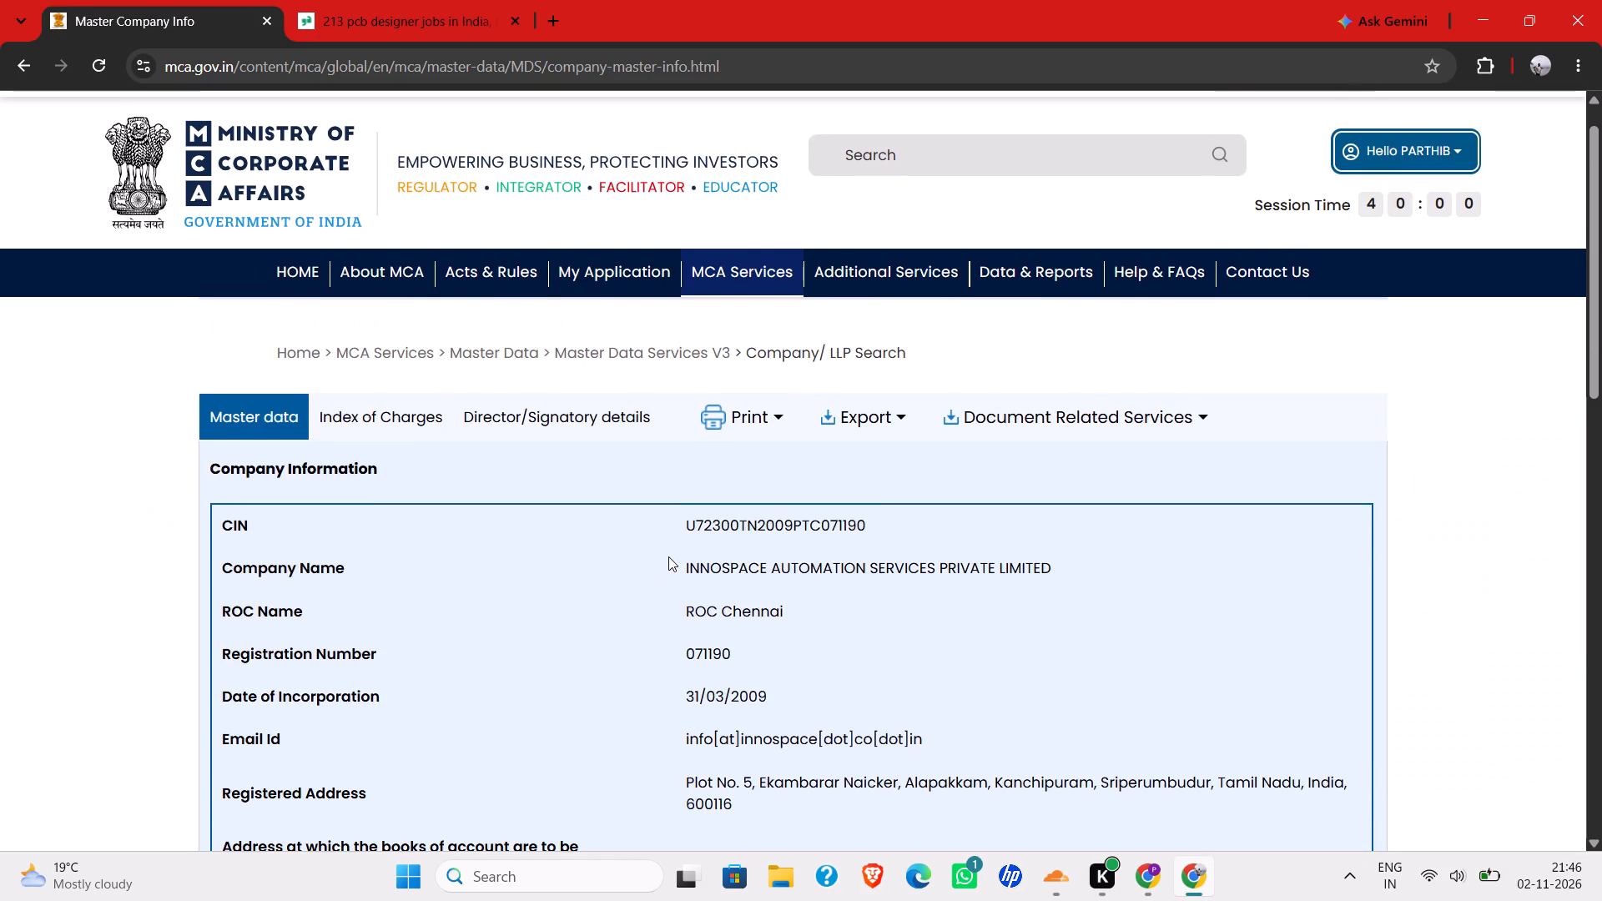
pyautogui.moveTo(668, 566); pyautogui.dragTo(1064, 585)
pyautogui.hotkey('ctrl', 'c')
# Switch to the ECE Winter Database and search all sheets for INNOSPACE AUTOMATION SERVICES PRIVATE LIMITED, removing the extra leading whitespace from the query.
pyautogui.click(1143, 869)
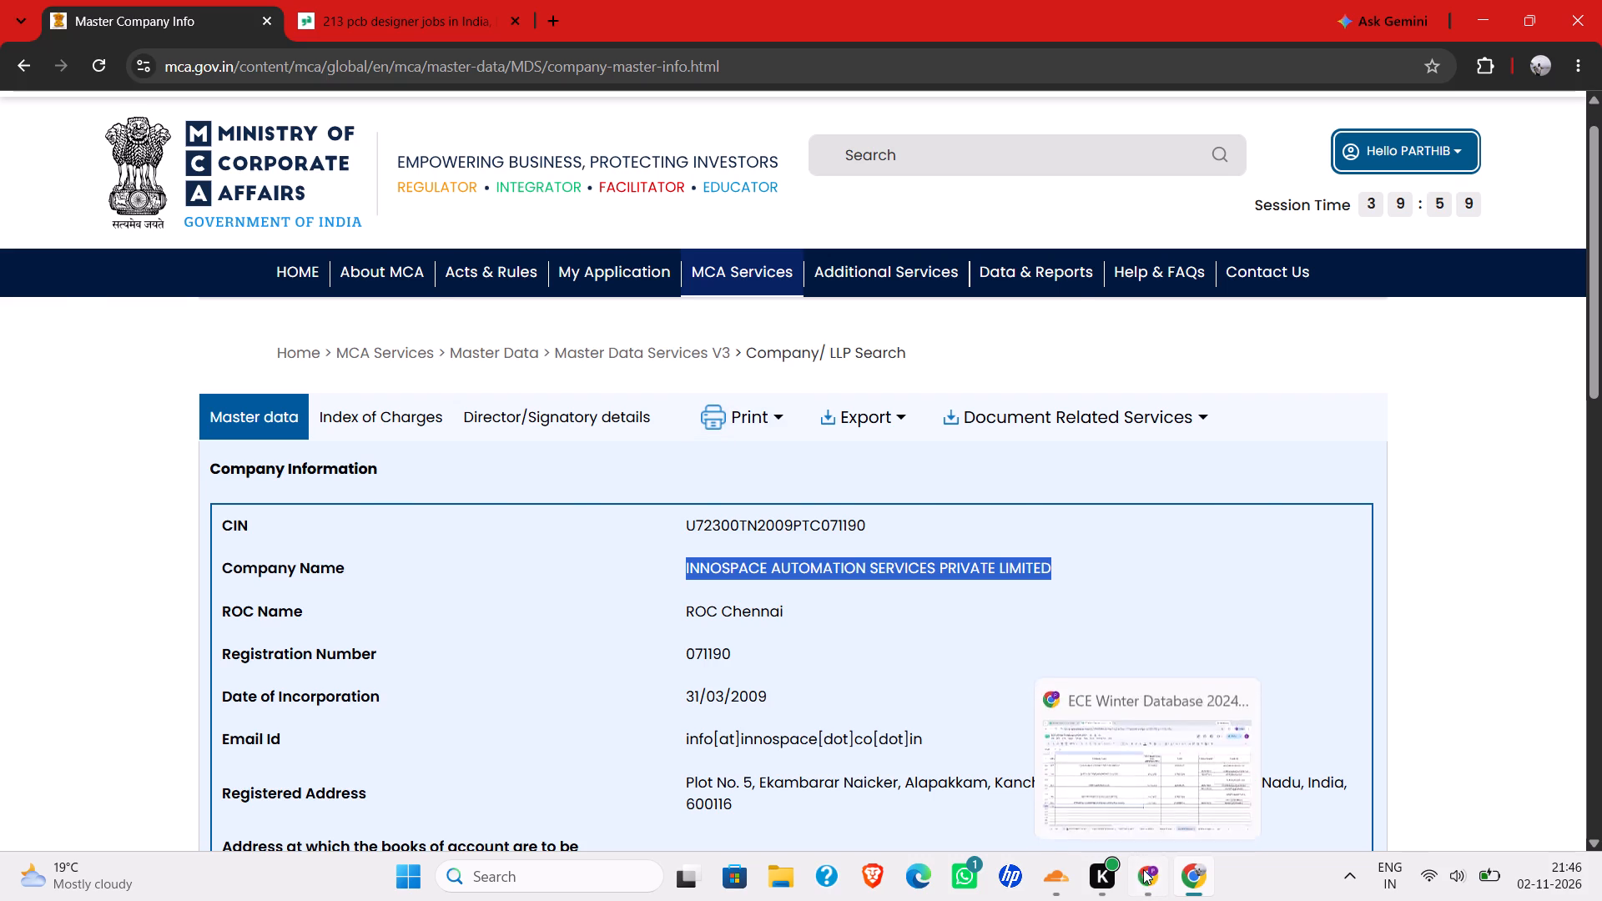
pyautogui.hotkey('ctrl', 'h')
pyautogui.hotkey('ctrl', 'v')
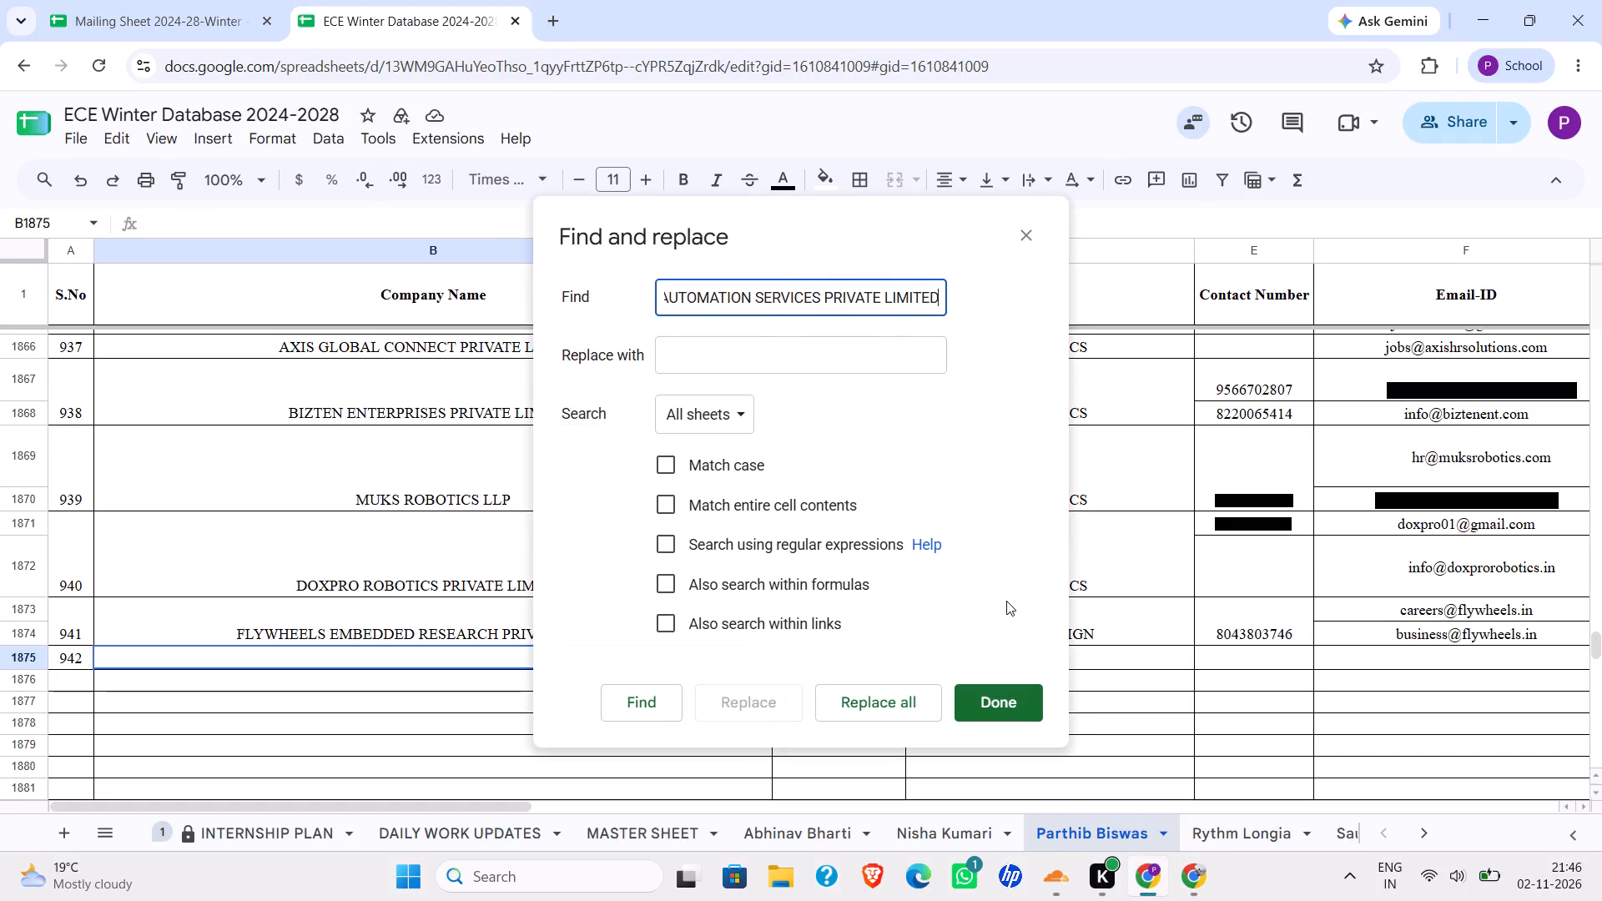
pyautogui.click(662, 689)
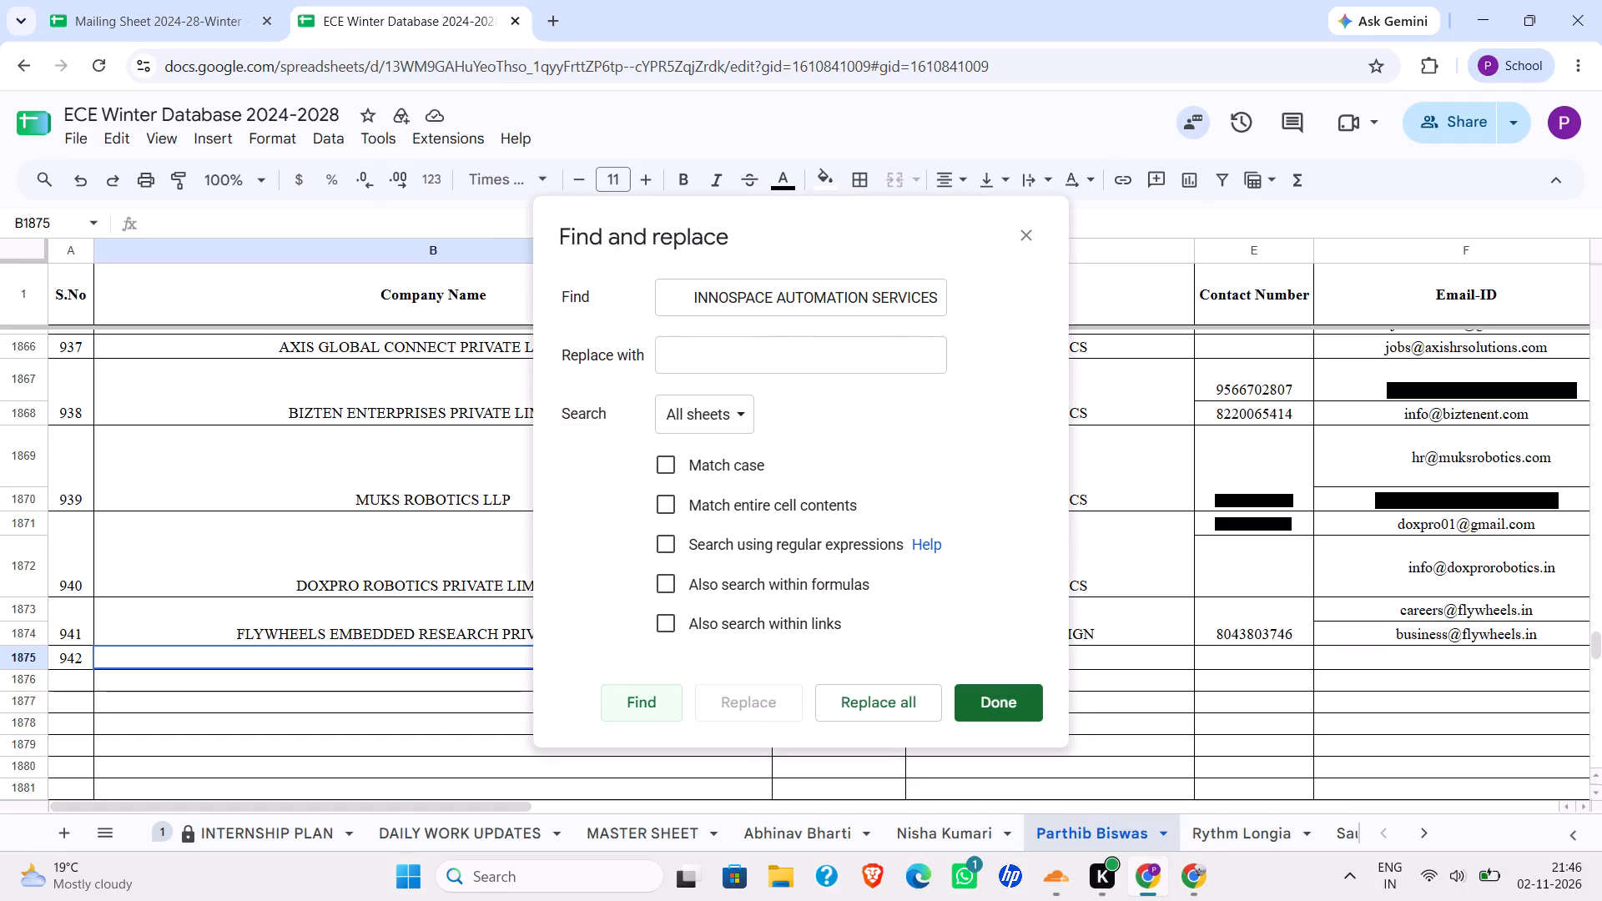
pyautogui.click(694, 294)
pyautogui.press('BackSpace')
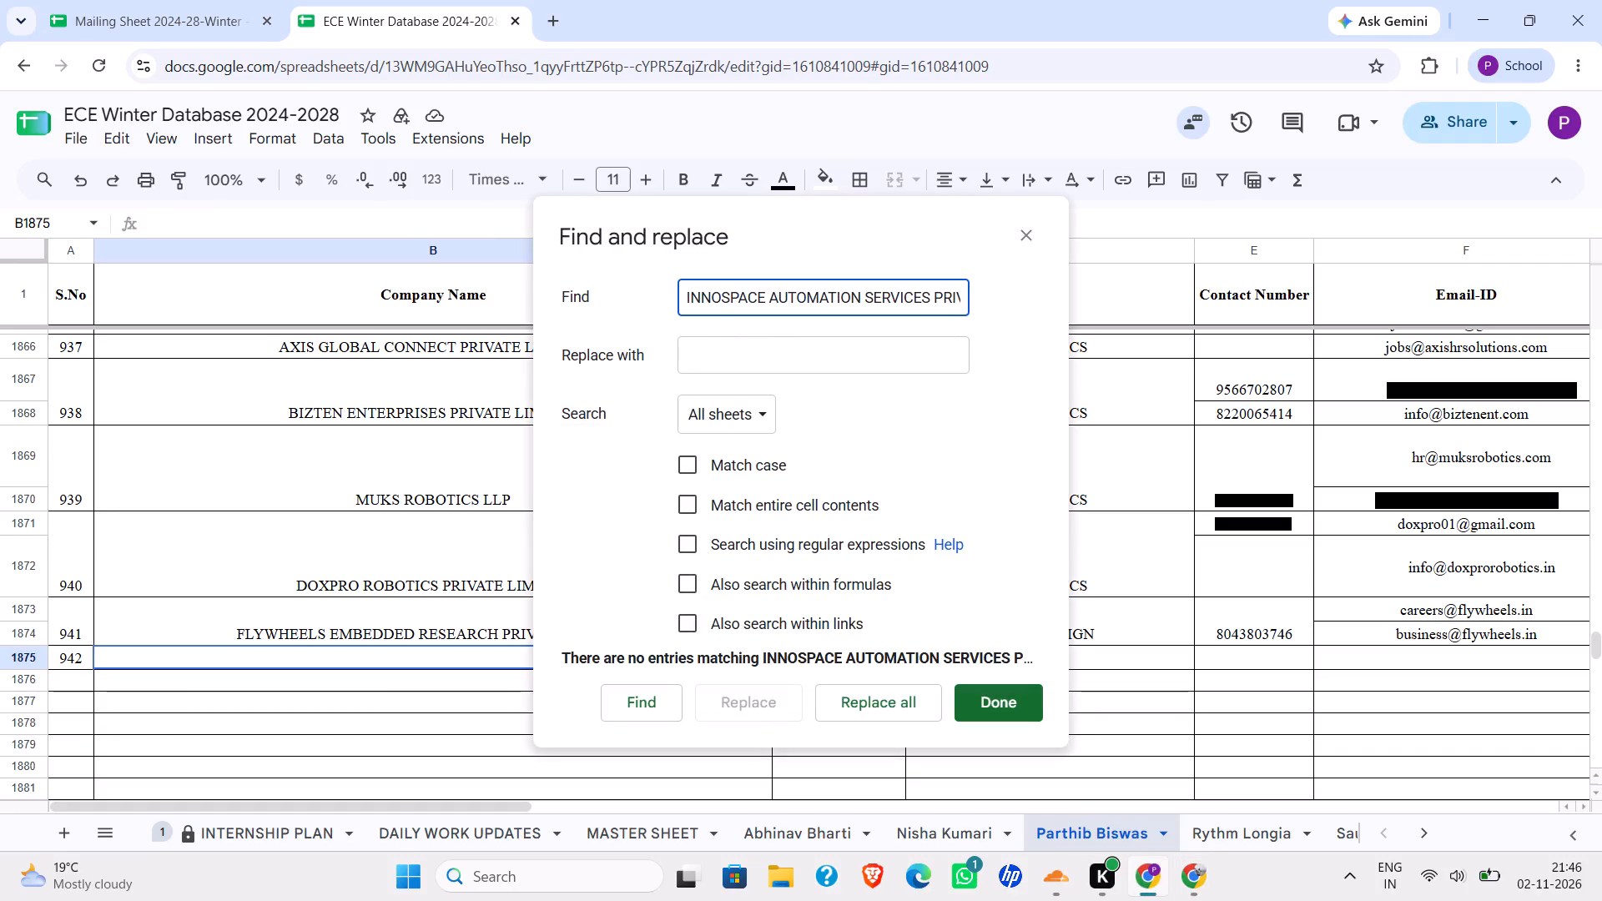
pyautogui.press('BackSpace')
pyautogui.click(667, 703)
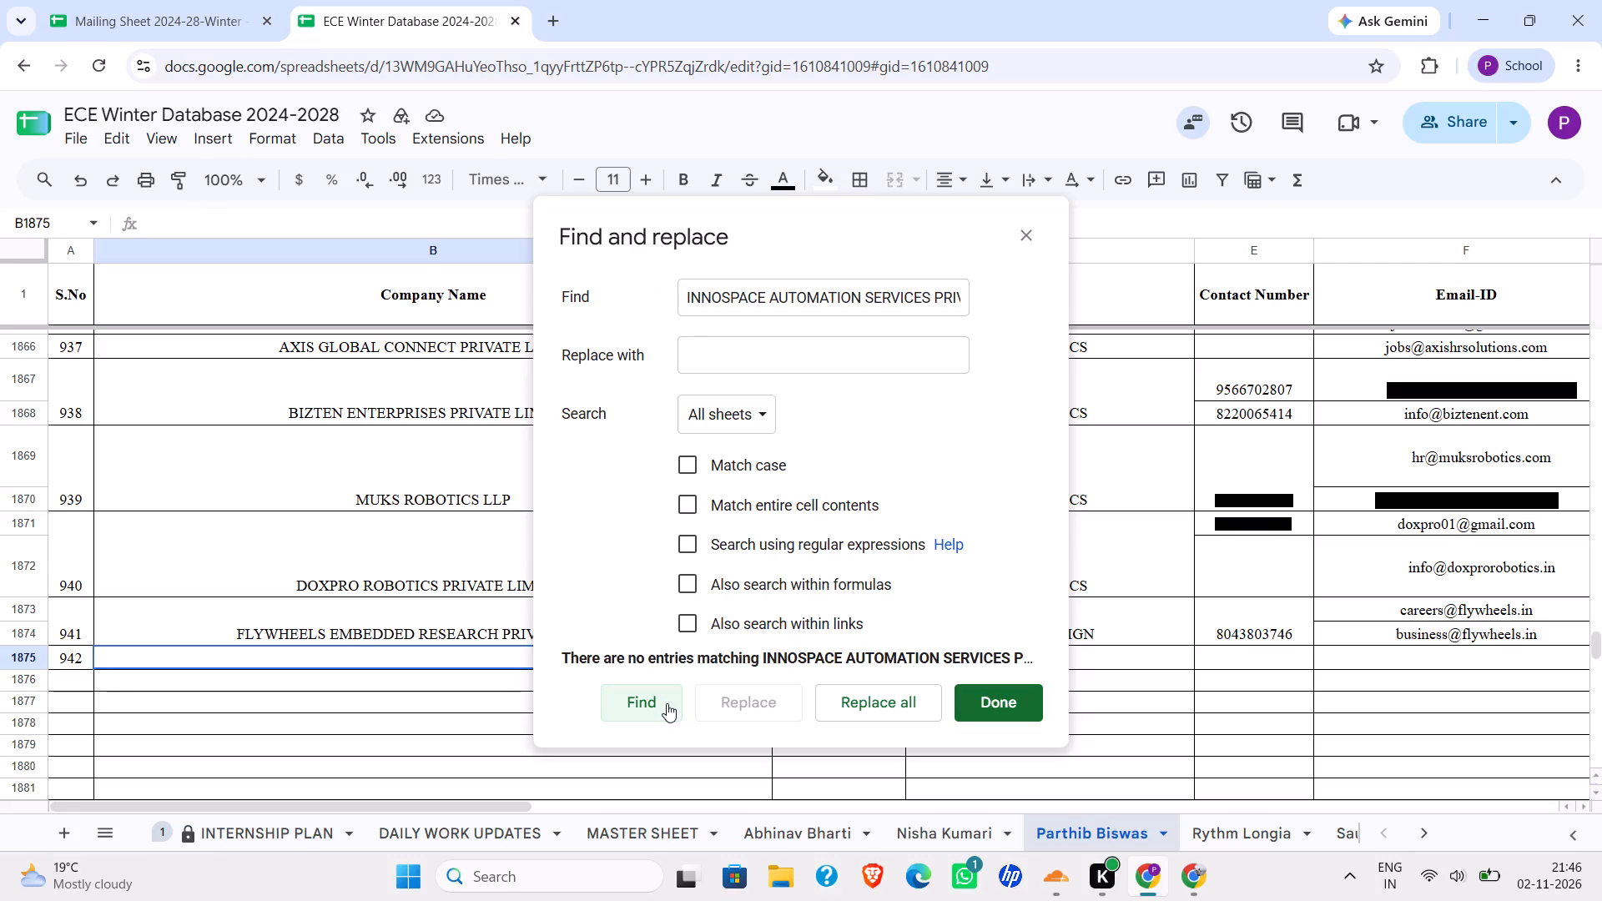
pyautogui.click(667, 703)
pyautogui.click(1028, 228)
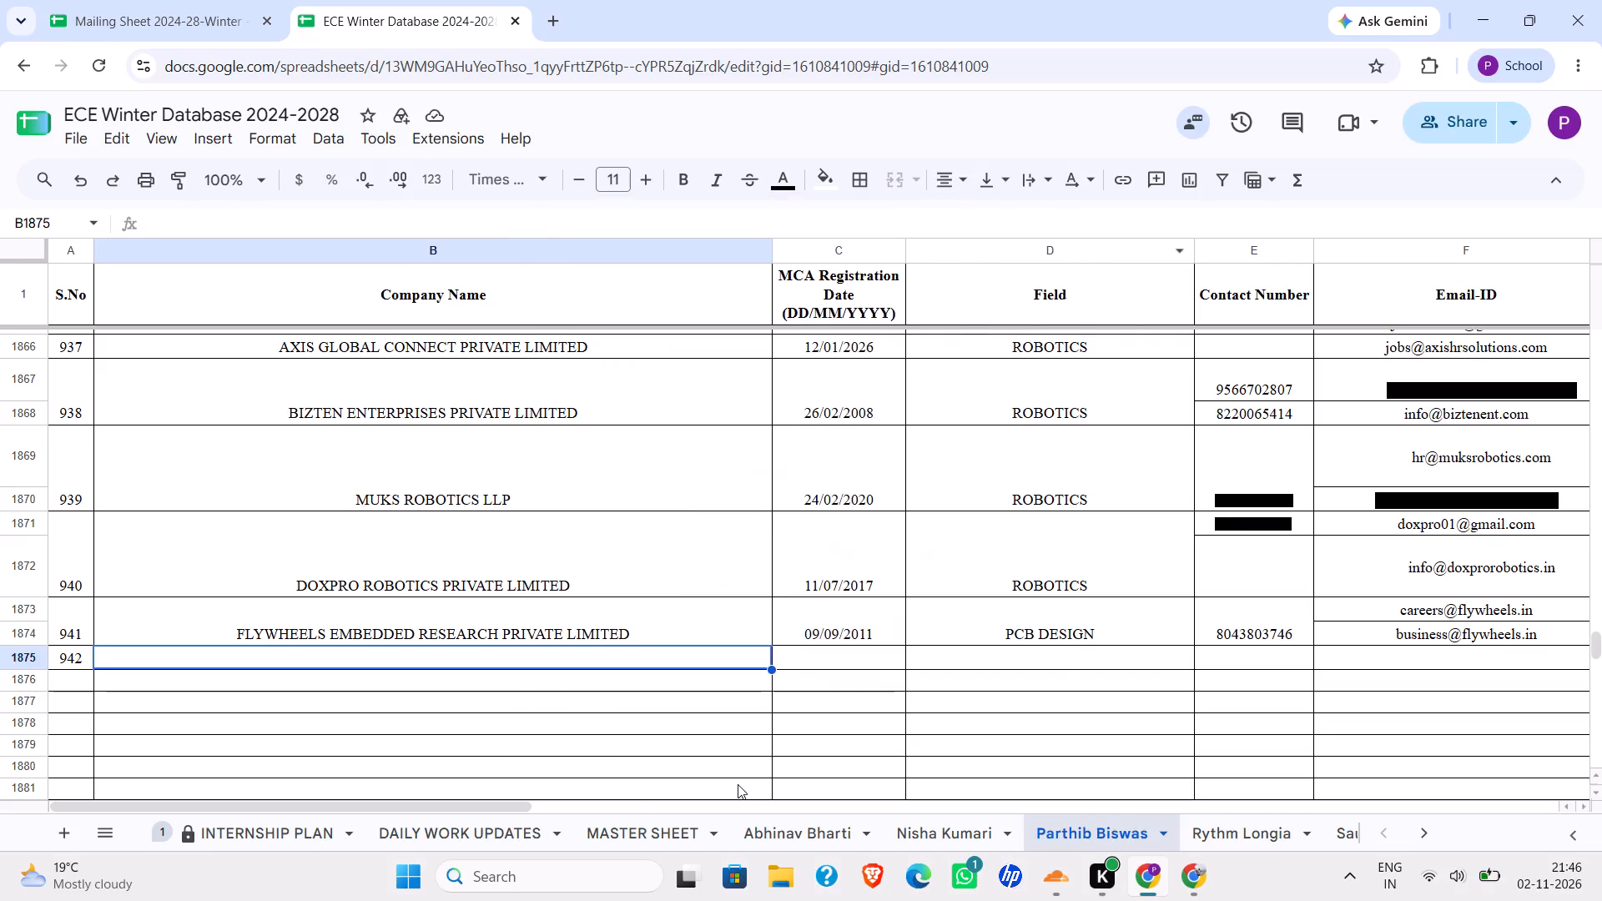
# Paste INNOSPACE AUTOMATION SERVICES PRIVATE LIMITED as the company name for serial number 942 in cell B1875.
pyautogui.hotkey('ctrl', 'v')
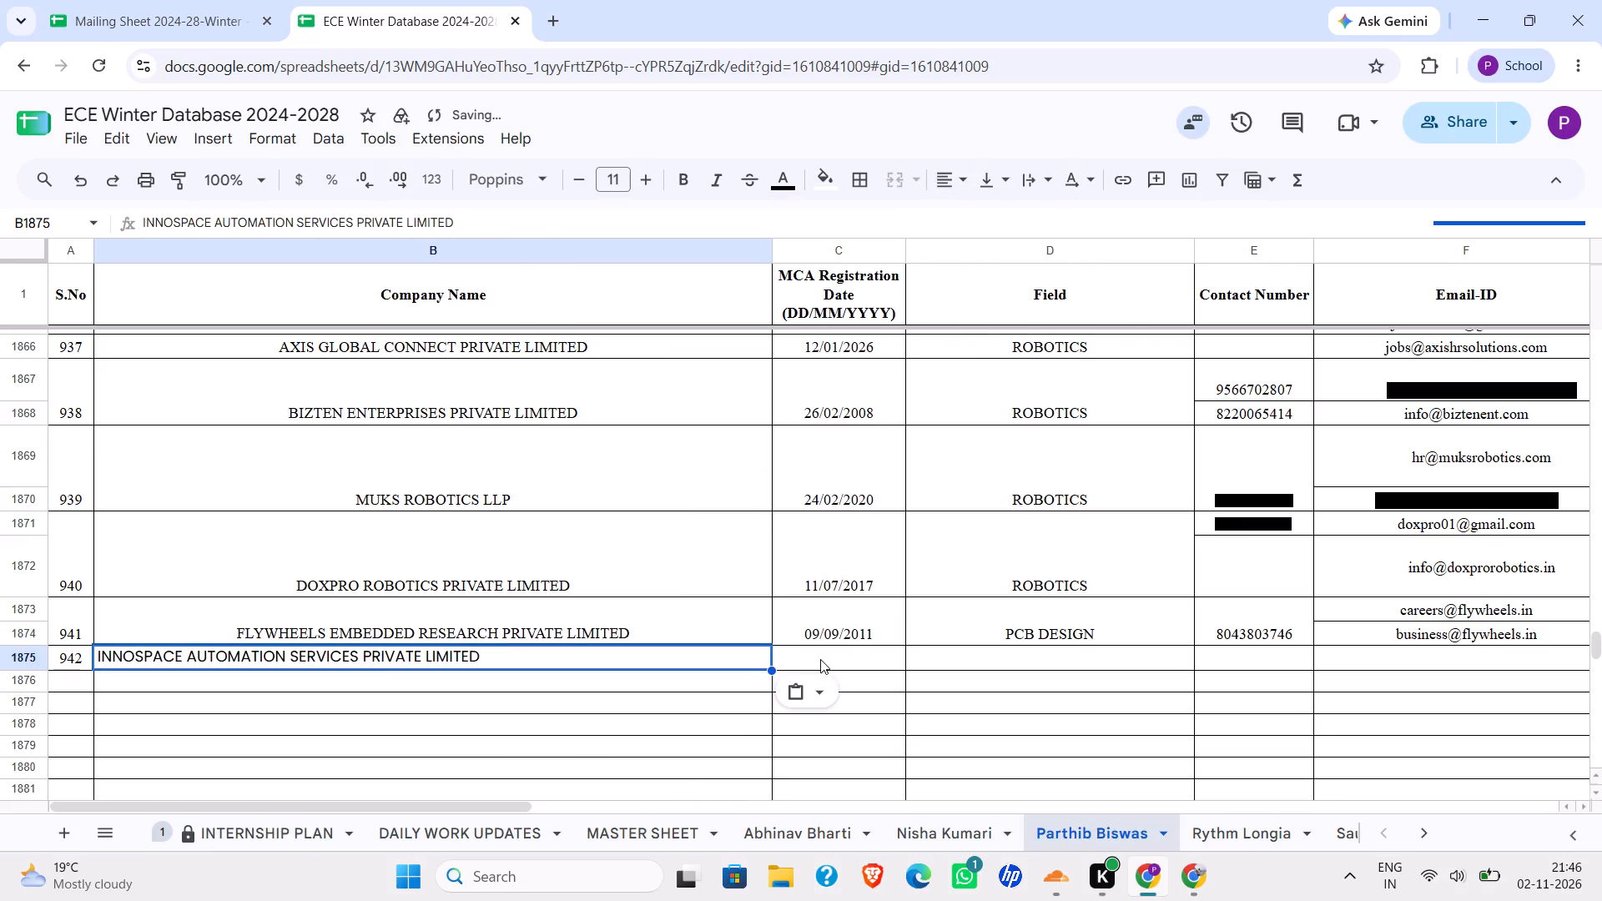
# Close the Mailing Sheet 2024-28-Winter spreadsheet, returning to the ECE Winter Database.
pyautogui.click(206, 0)
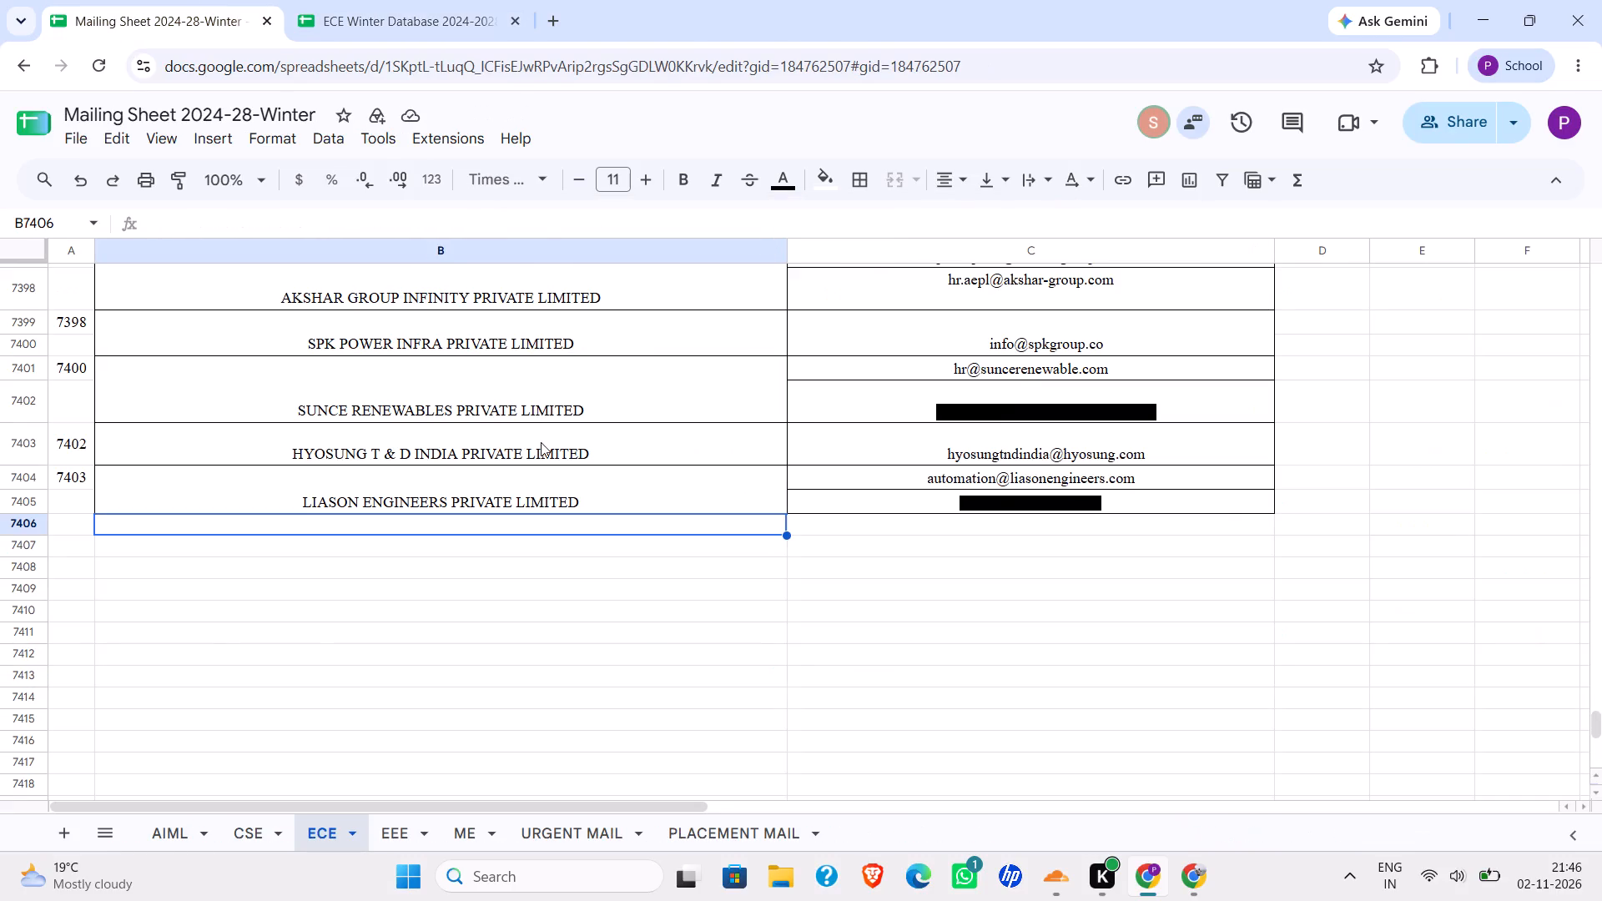
pyautogui.click(268, 18)
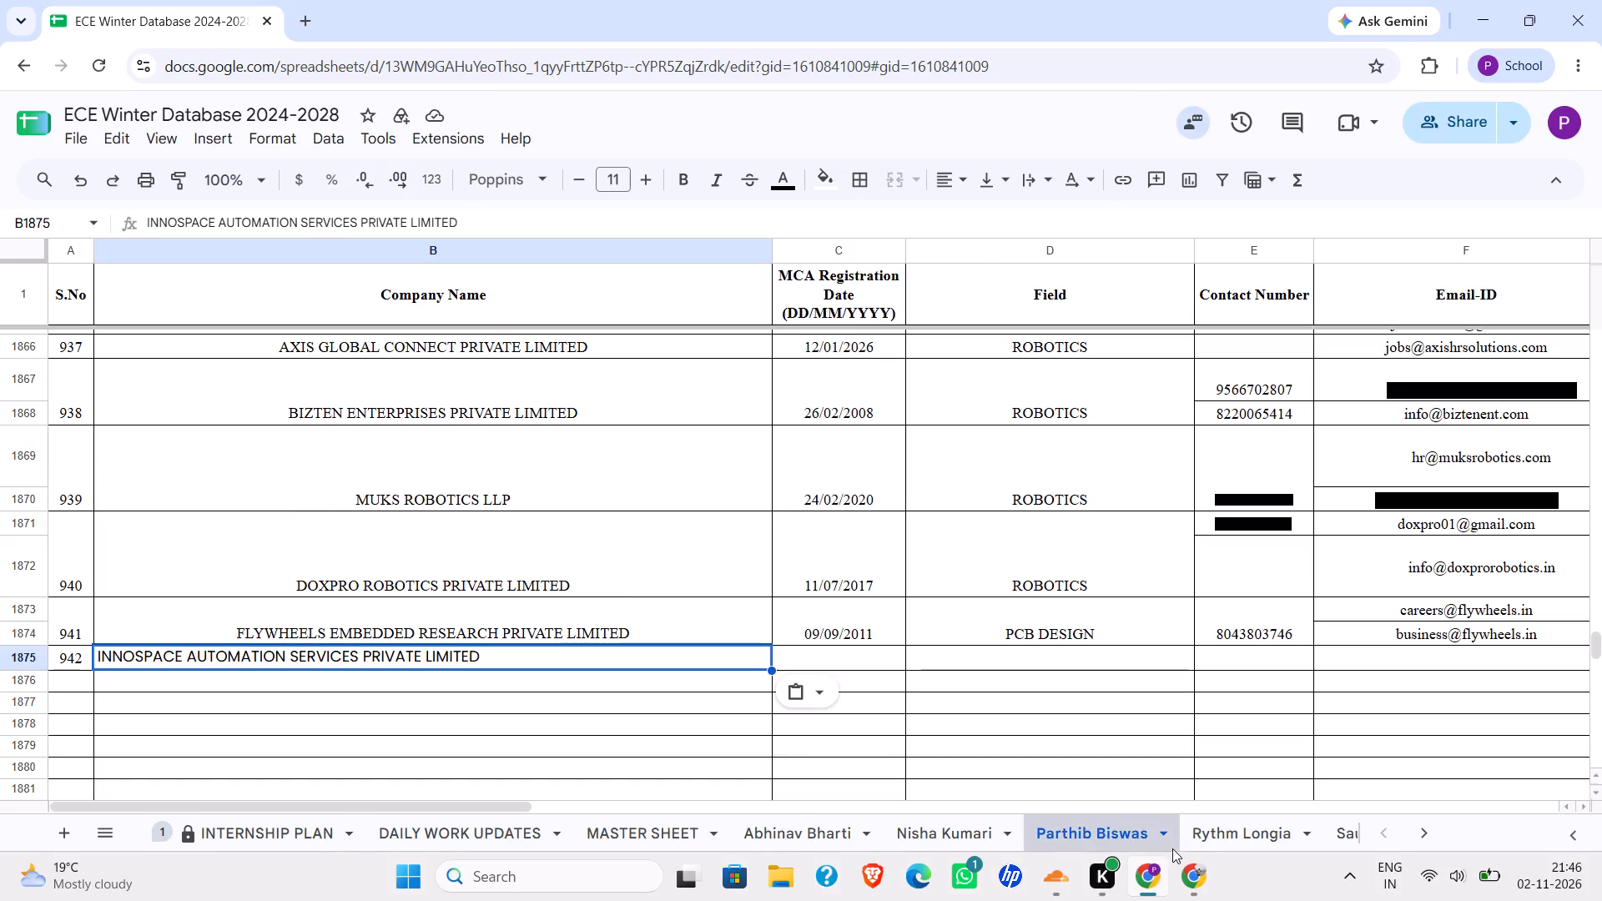
# Search Google for INNOSPACE AUTOMATION SERVICES PRIVATE LIMITED in a new tab and ask AI Mode for HR CONTACT.
pyautogui.click(1202, 884)
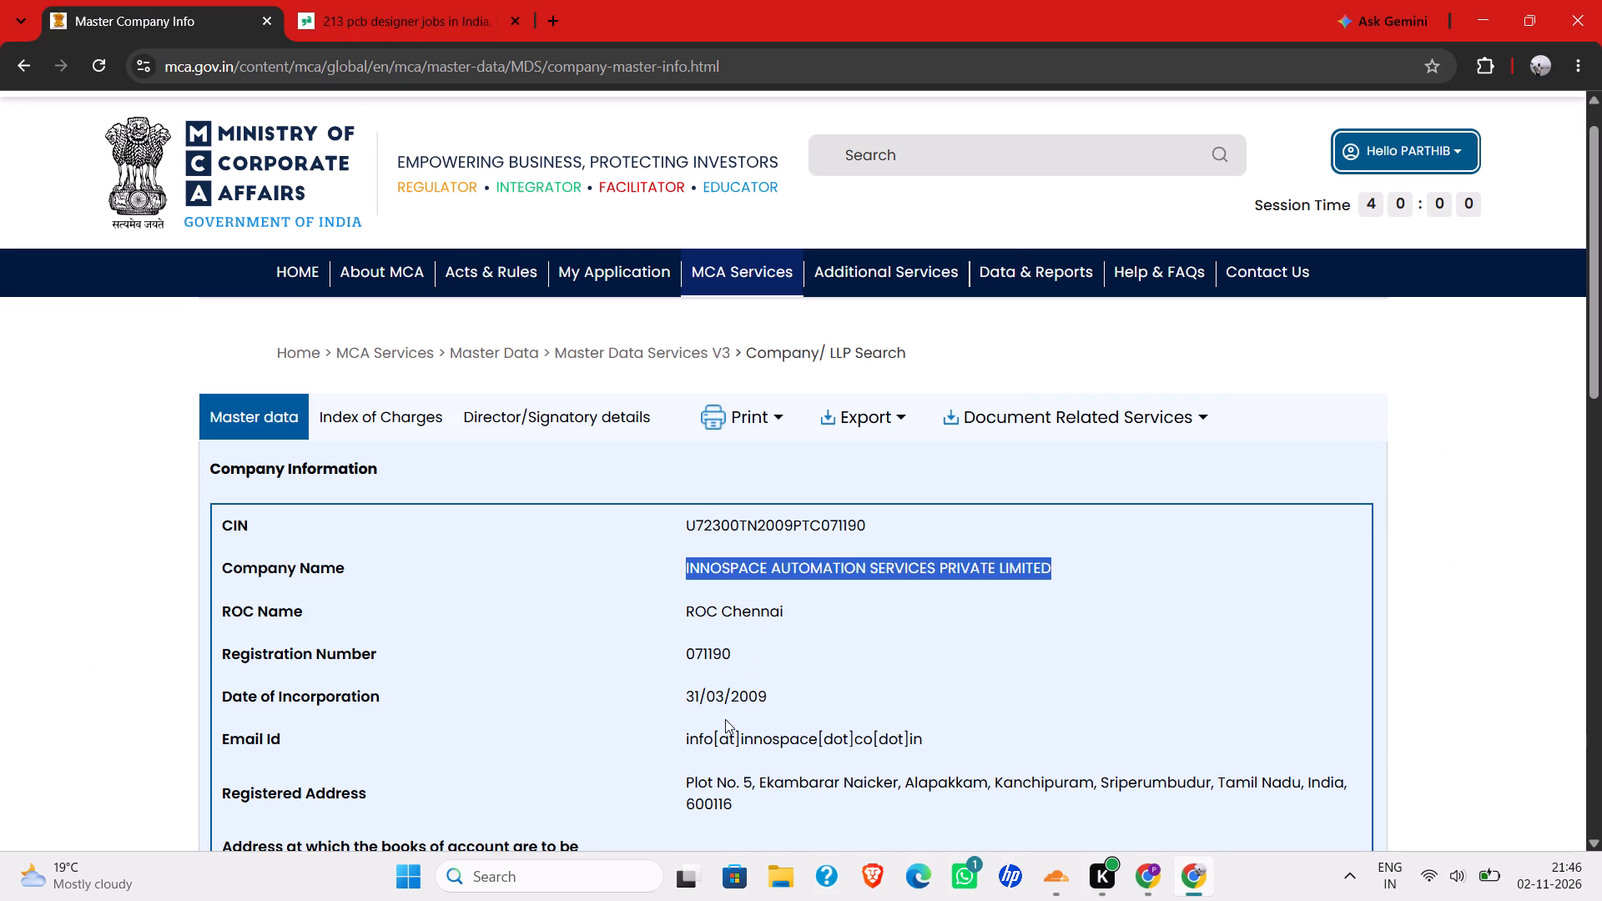
pyautogui.click(552, 14)
pyautogui.keyDown('ctrl'); pyautogui.click(542, 408); pyautogui.keyUp('ctrl')
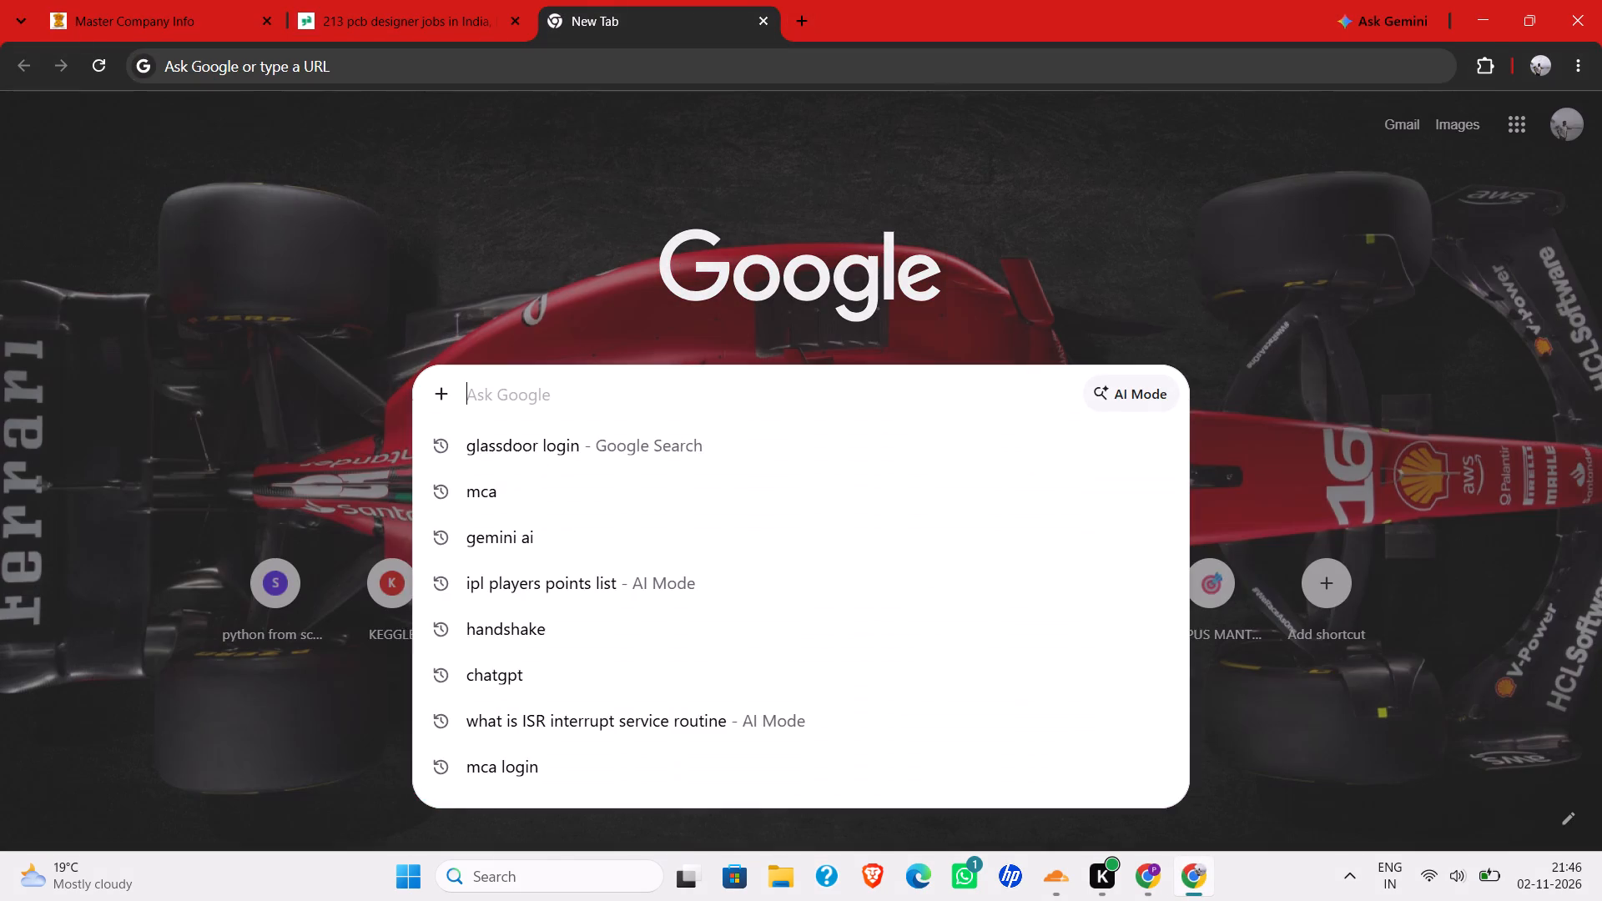
pyautogui.hotkey('ctrl', 'v')
pyautogui.press('Return')
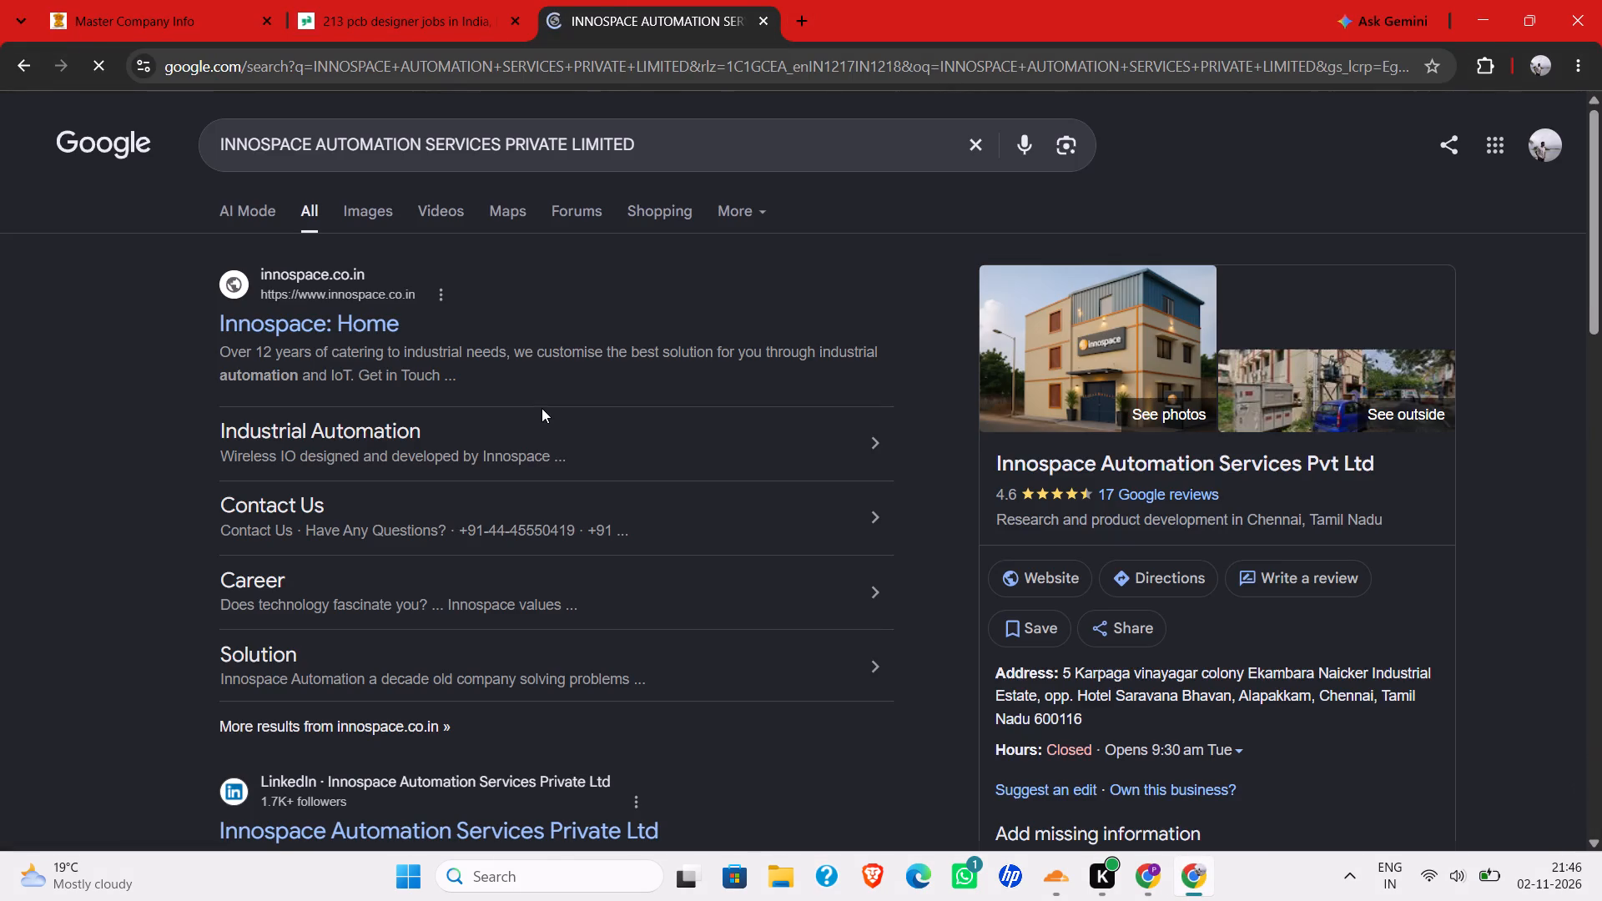
pyautogui.click(252, 208)
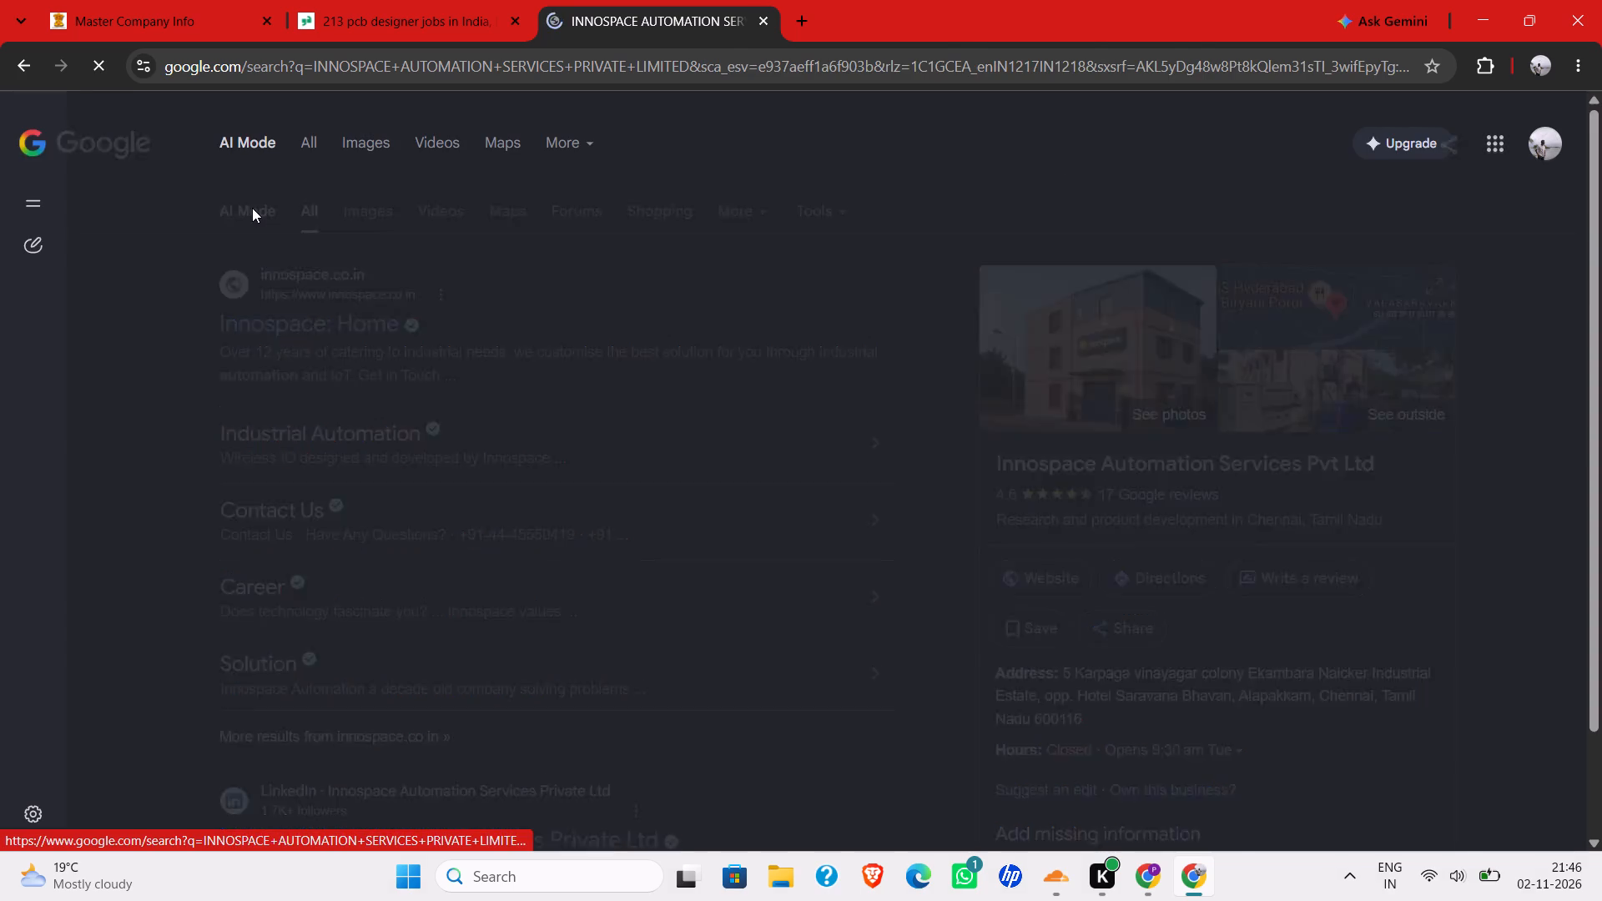
pyautogui.click(441, 727)
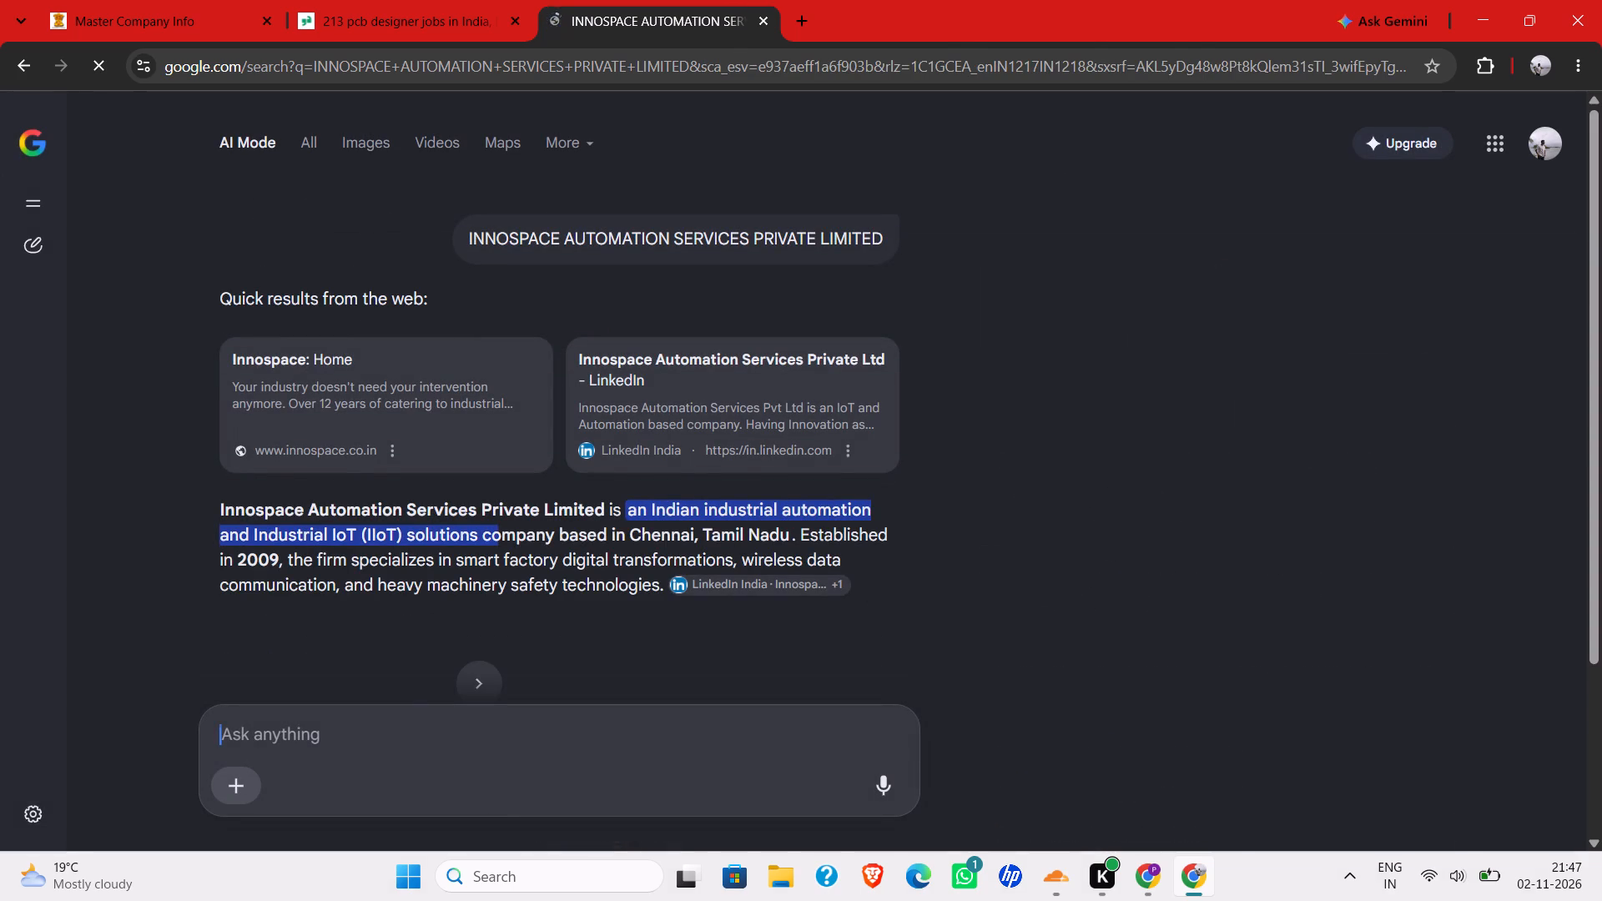
pyautogui.write('HR CONTACT')
pyautogui.press('Return')
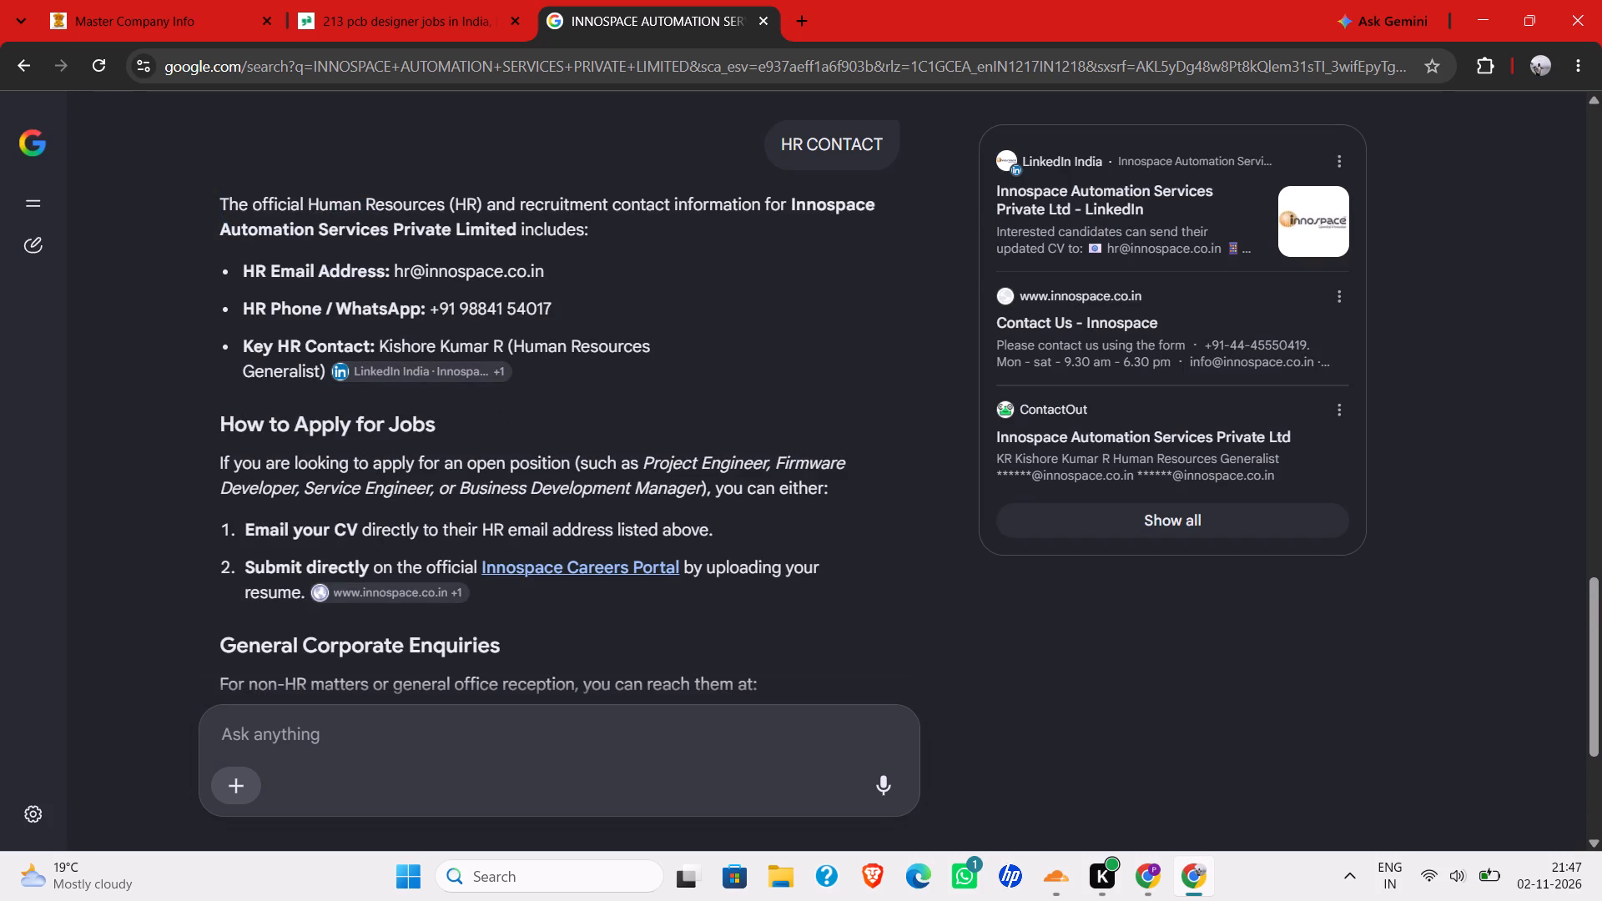
# Copy the HR email address from the AI answer to the ECE Winter Database as the Email-ID for serial number 942.
pyautogui.moveTo(391, 267); pyautogui.dragTo(542, 281)
pyautogui.hotkey('ctrl', 'c')
pyautogui.click(1151, 890)
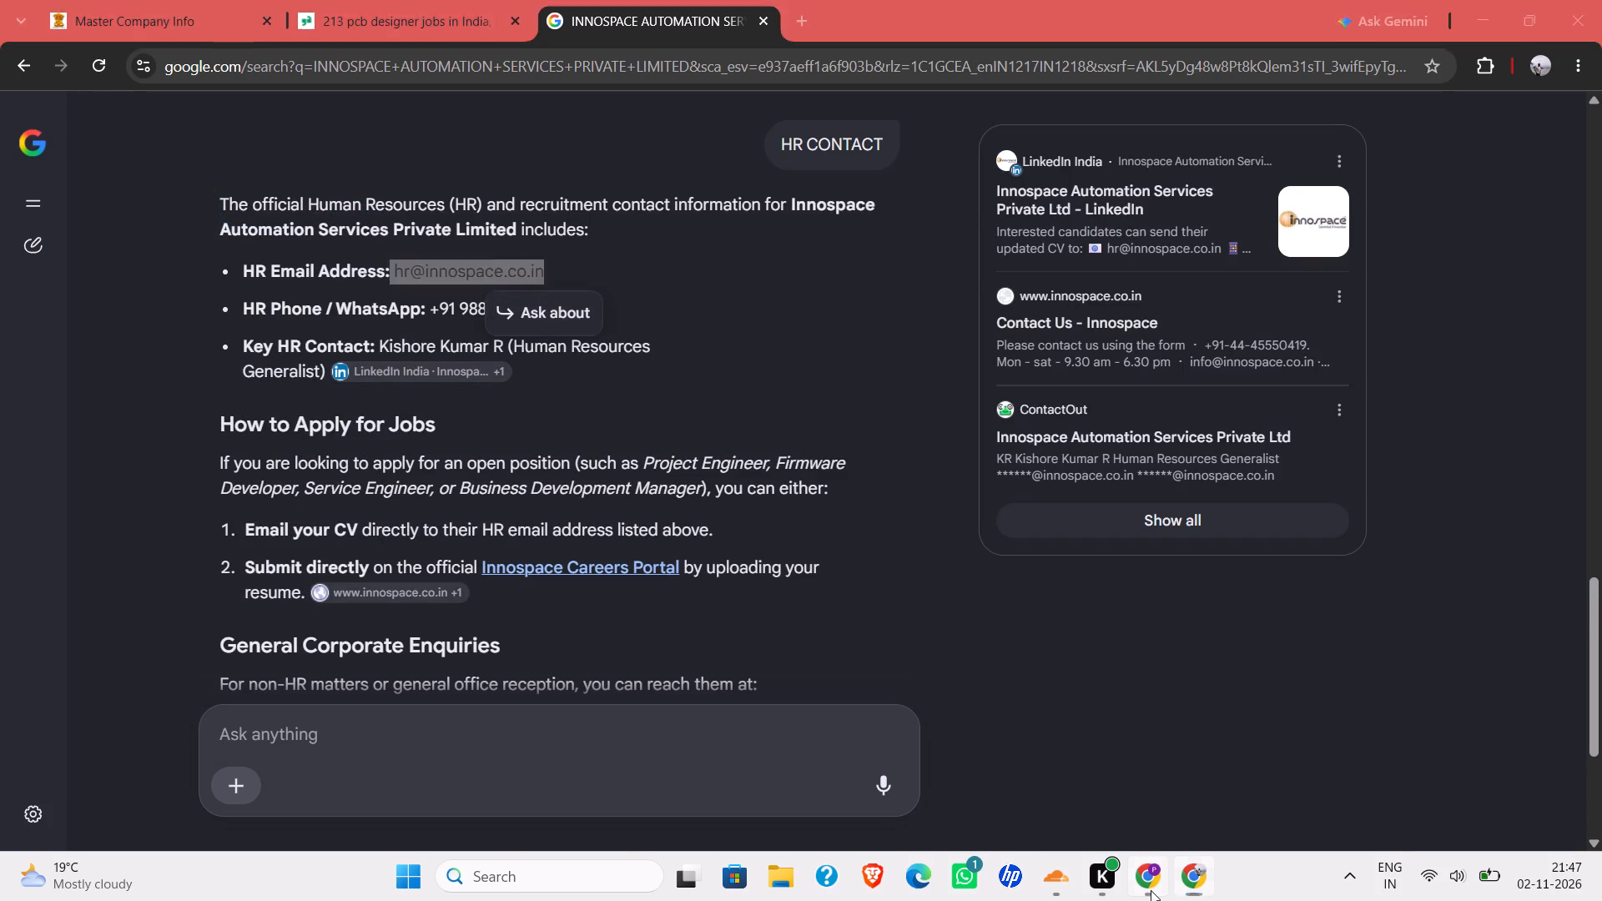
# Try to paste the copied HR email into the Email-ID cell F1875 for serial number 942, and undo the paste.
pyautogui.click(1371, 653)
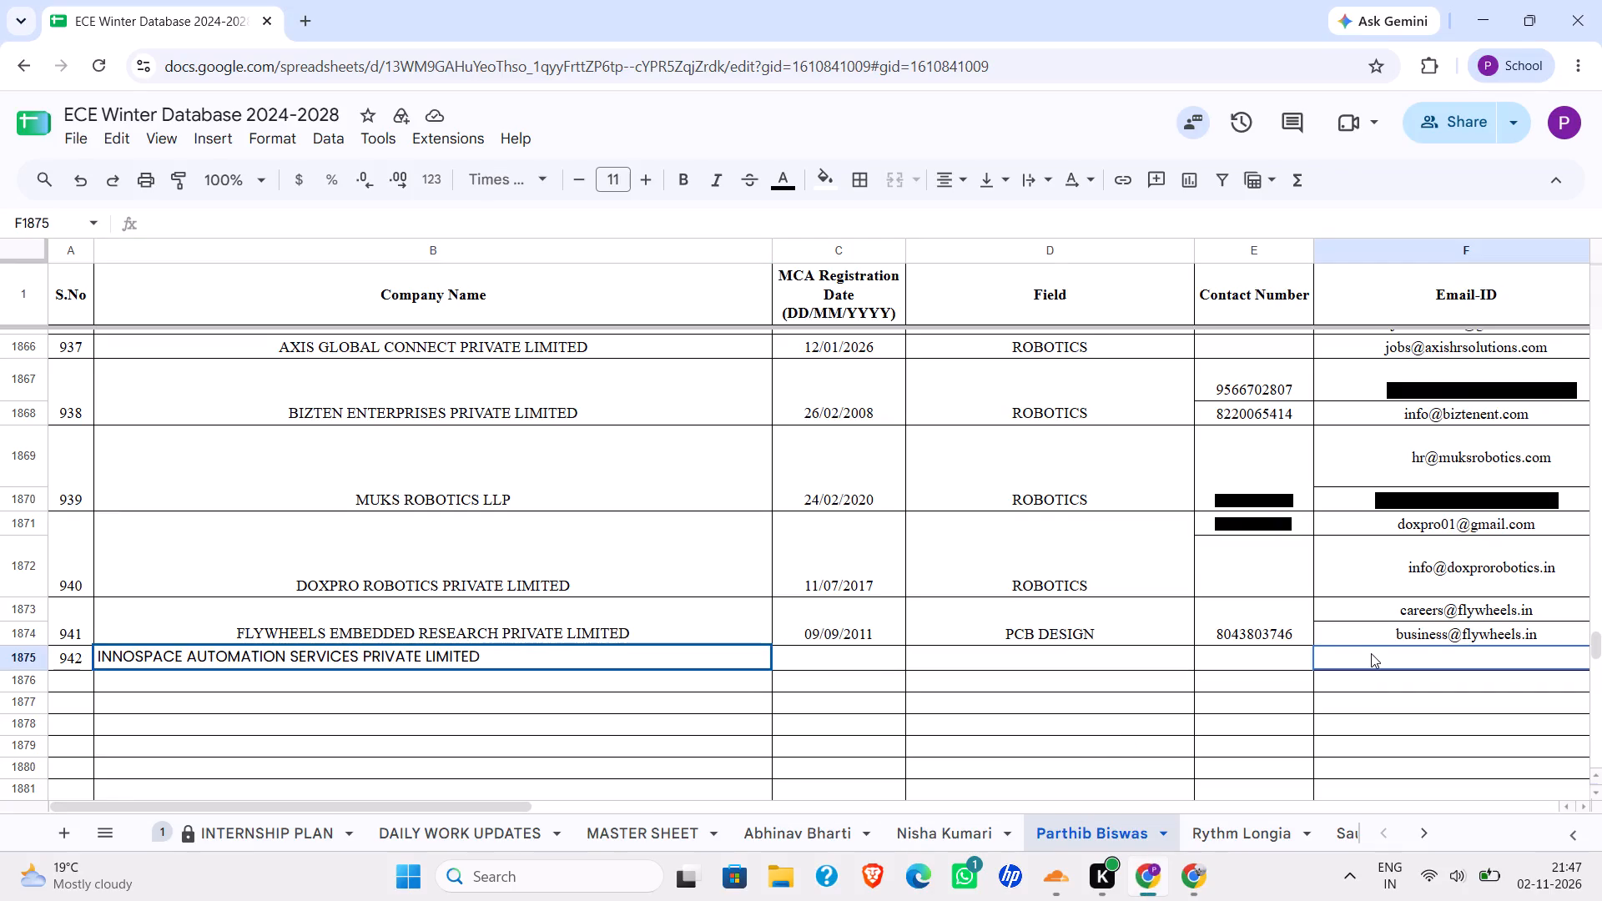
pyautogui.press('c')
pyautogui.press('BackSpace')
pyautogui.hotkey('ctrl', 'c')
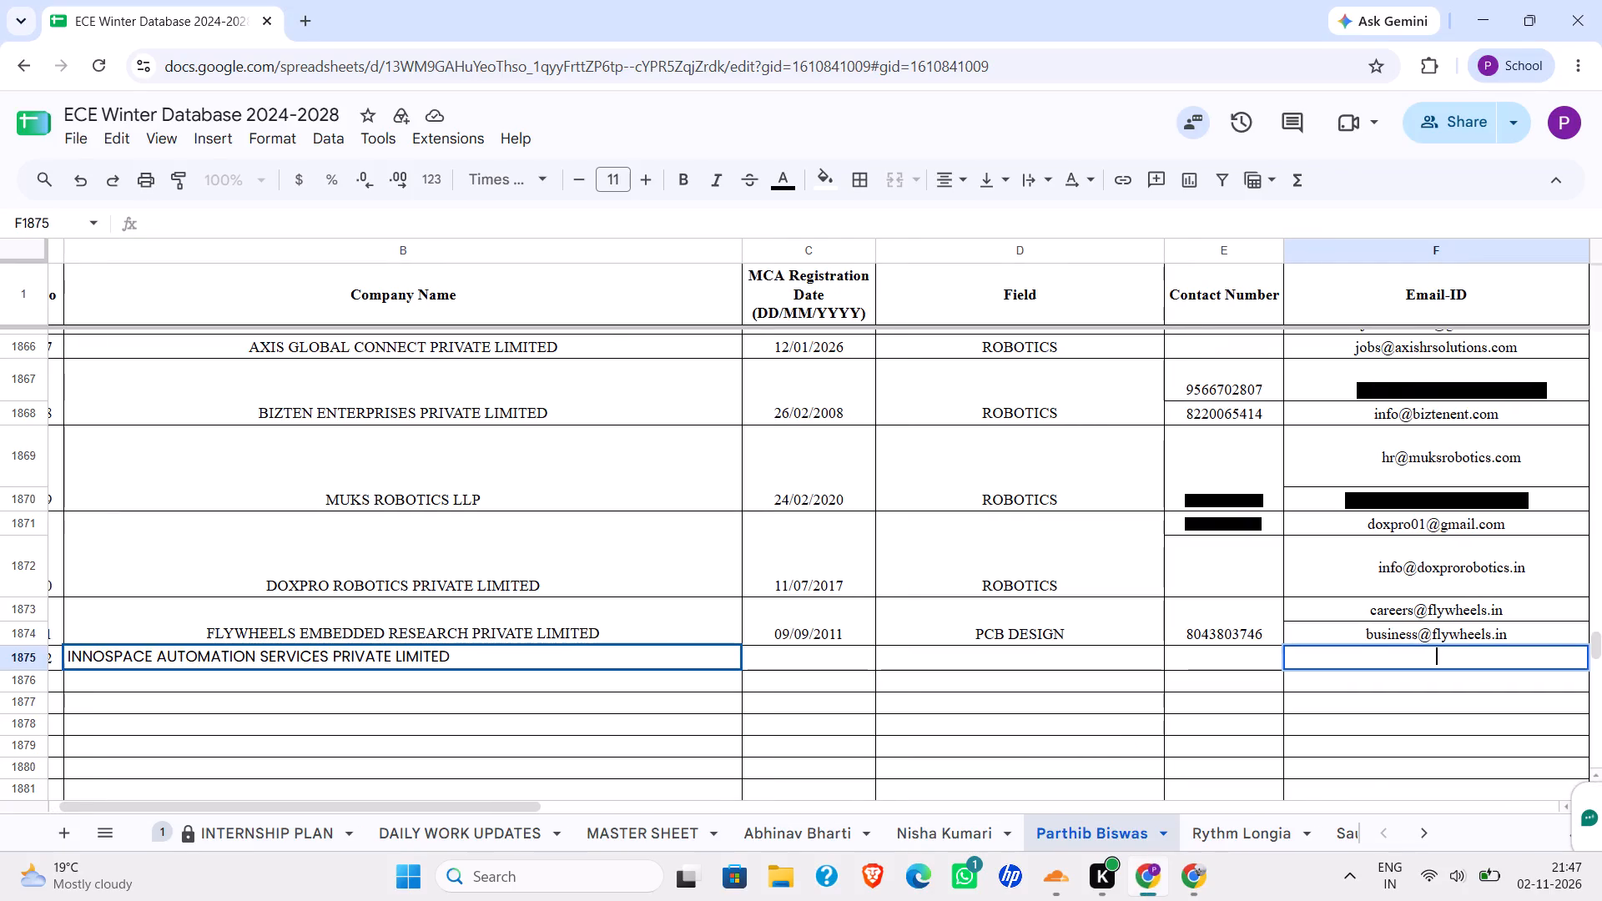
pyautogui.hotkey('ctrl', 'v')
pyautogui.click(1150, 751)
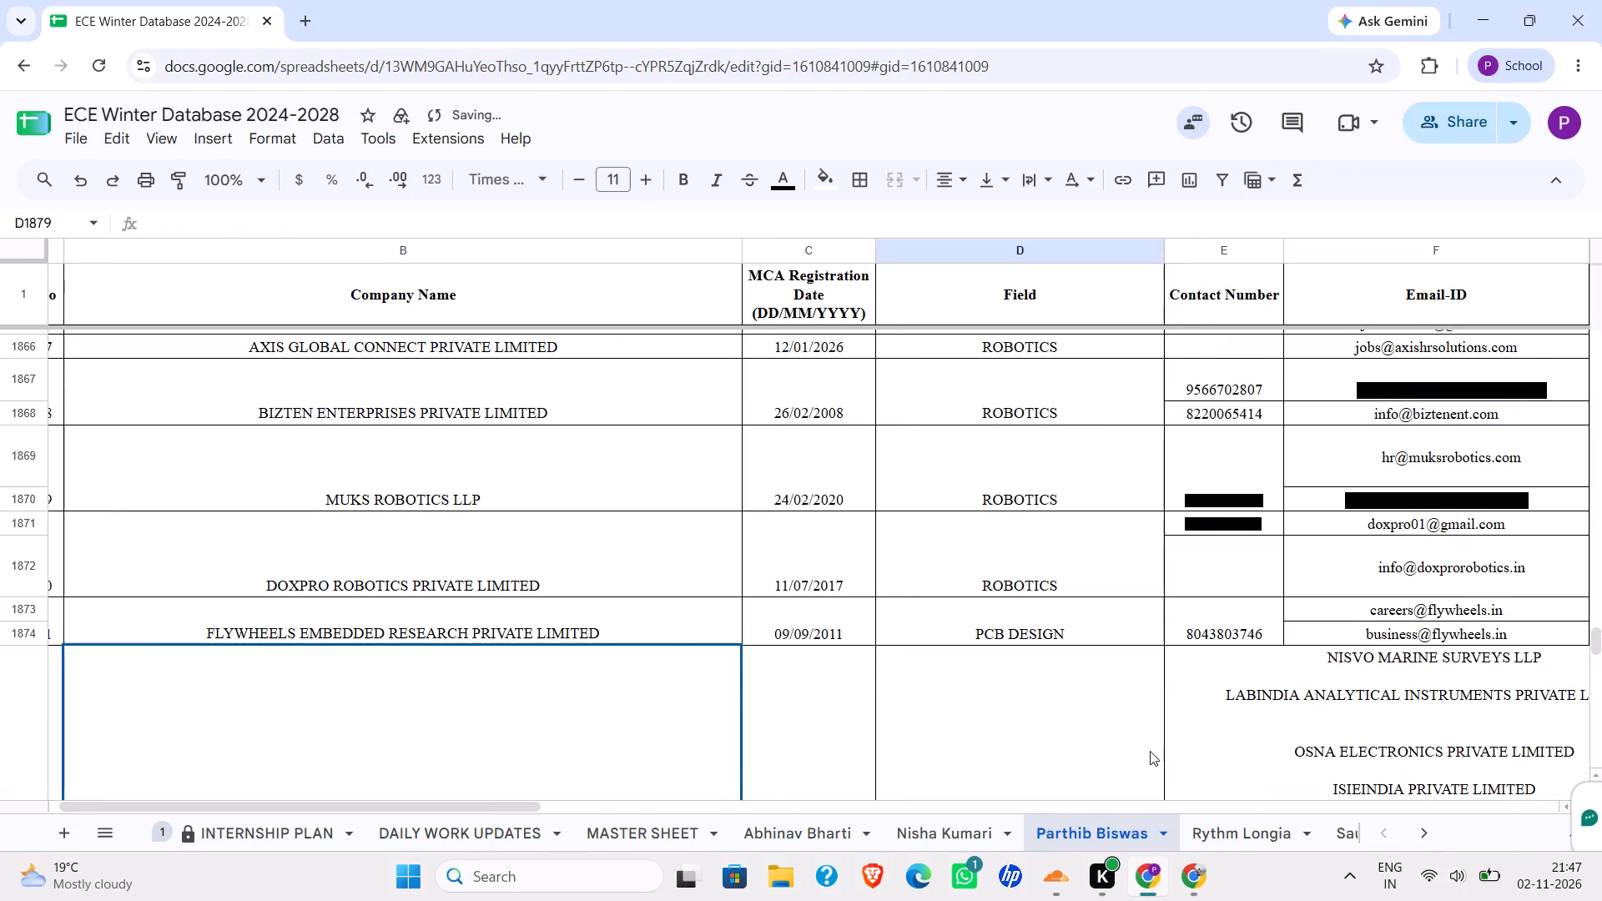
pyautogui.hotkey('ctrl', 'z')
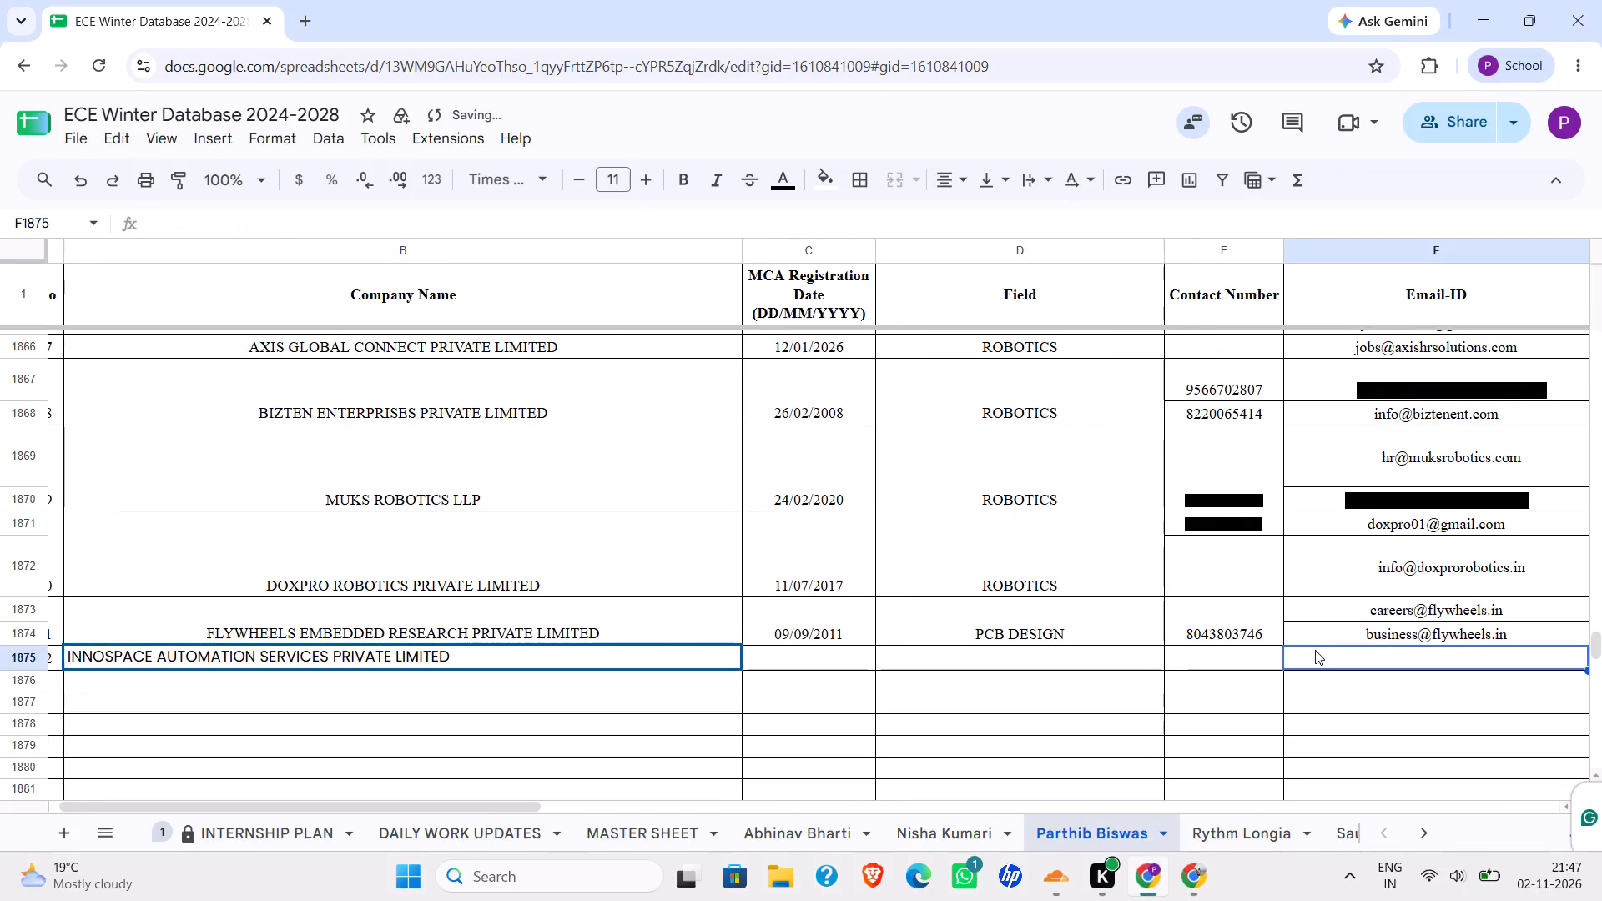
# Copy Innospace's HR email address again from the AI answer into Email-ID cell F1875 of the ECE Winter Database.
pyautogui.click(1313, 662)
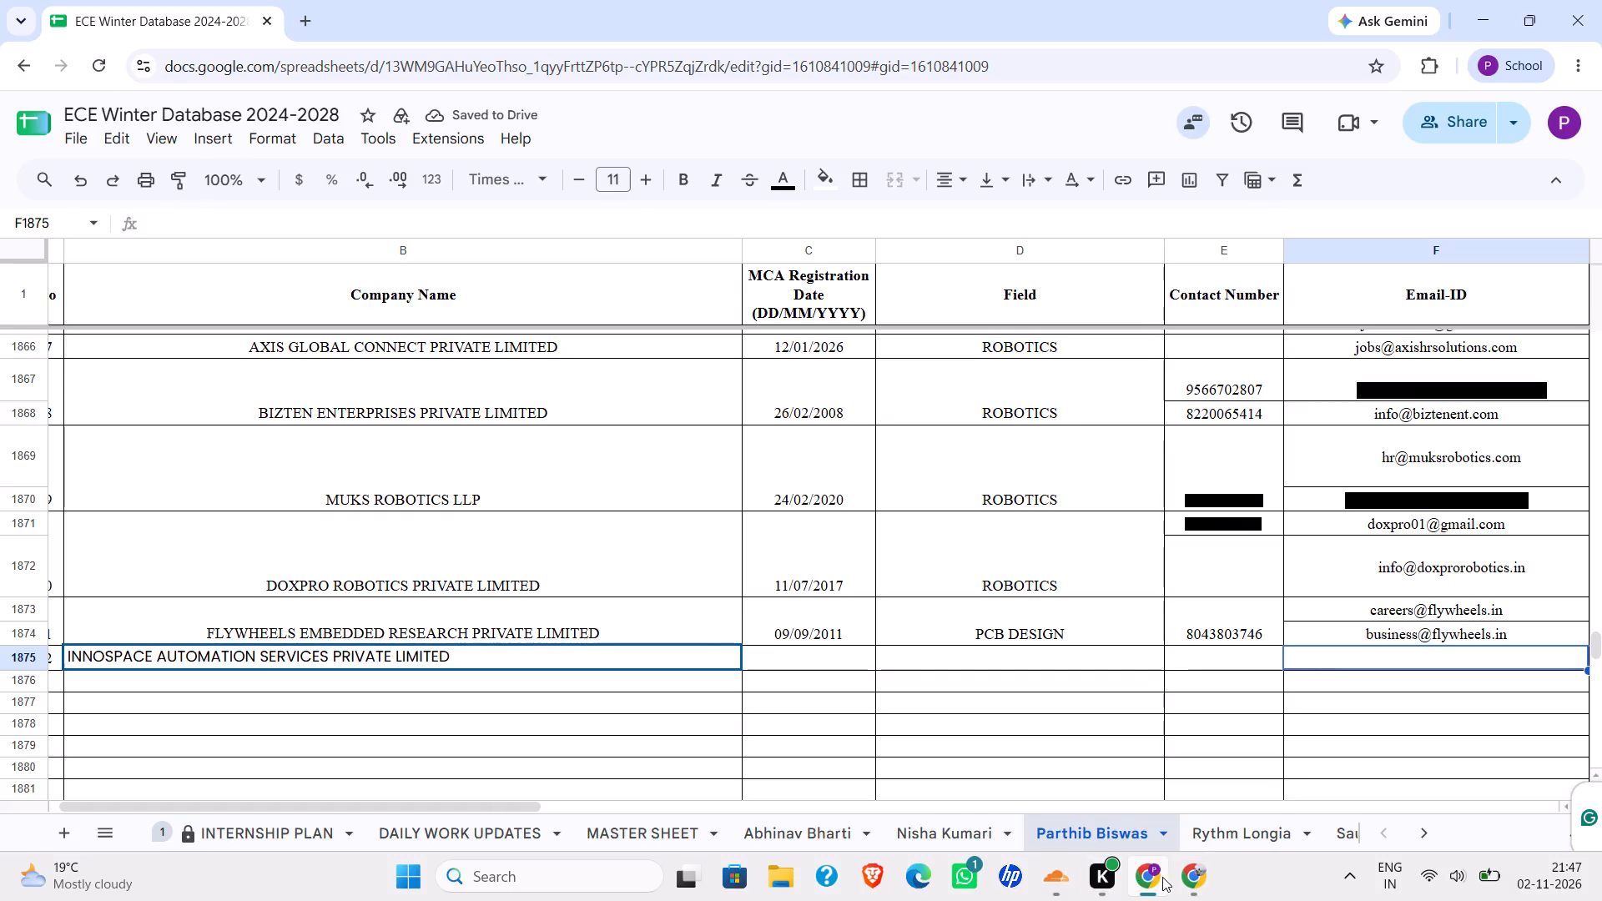
pyautogui.click(1186, 880)
pyautogui.click(722, 306)
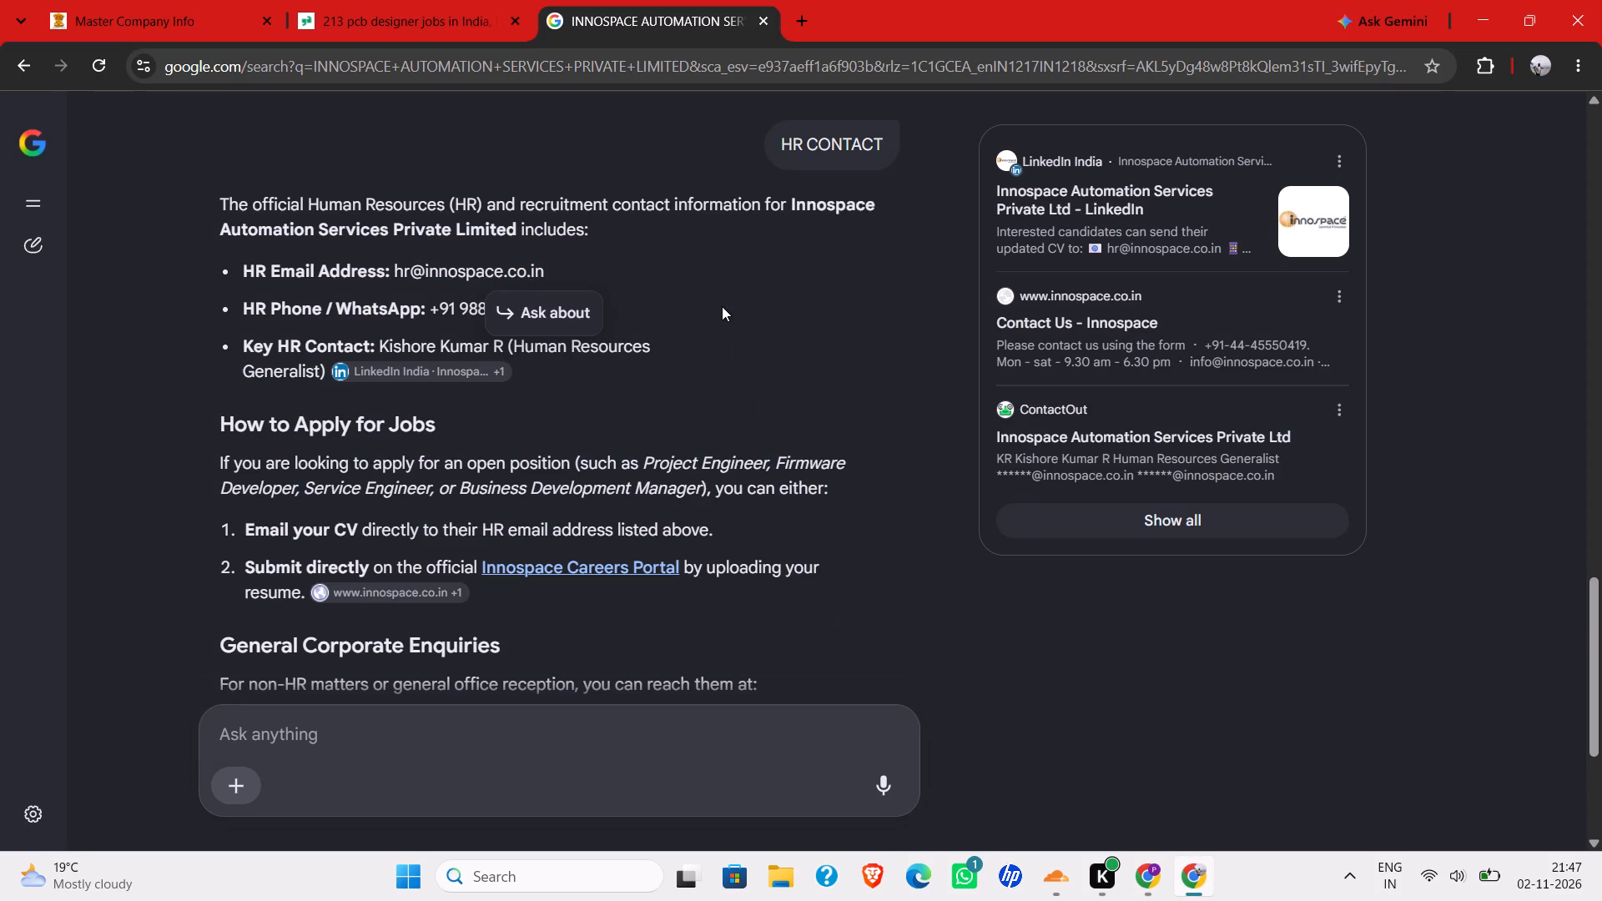
pyautogui.moveTo(559, 260); pyautogui.dragTo(392, 259)
pyautogui.hotkey('ctrl', 'c')
pyautogui.hotkey('ctrl', 'c')
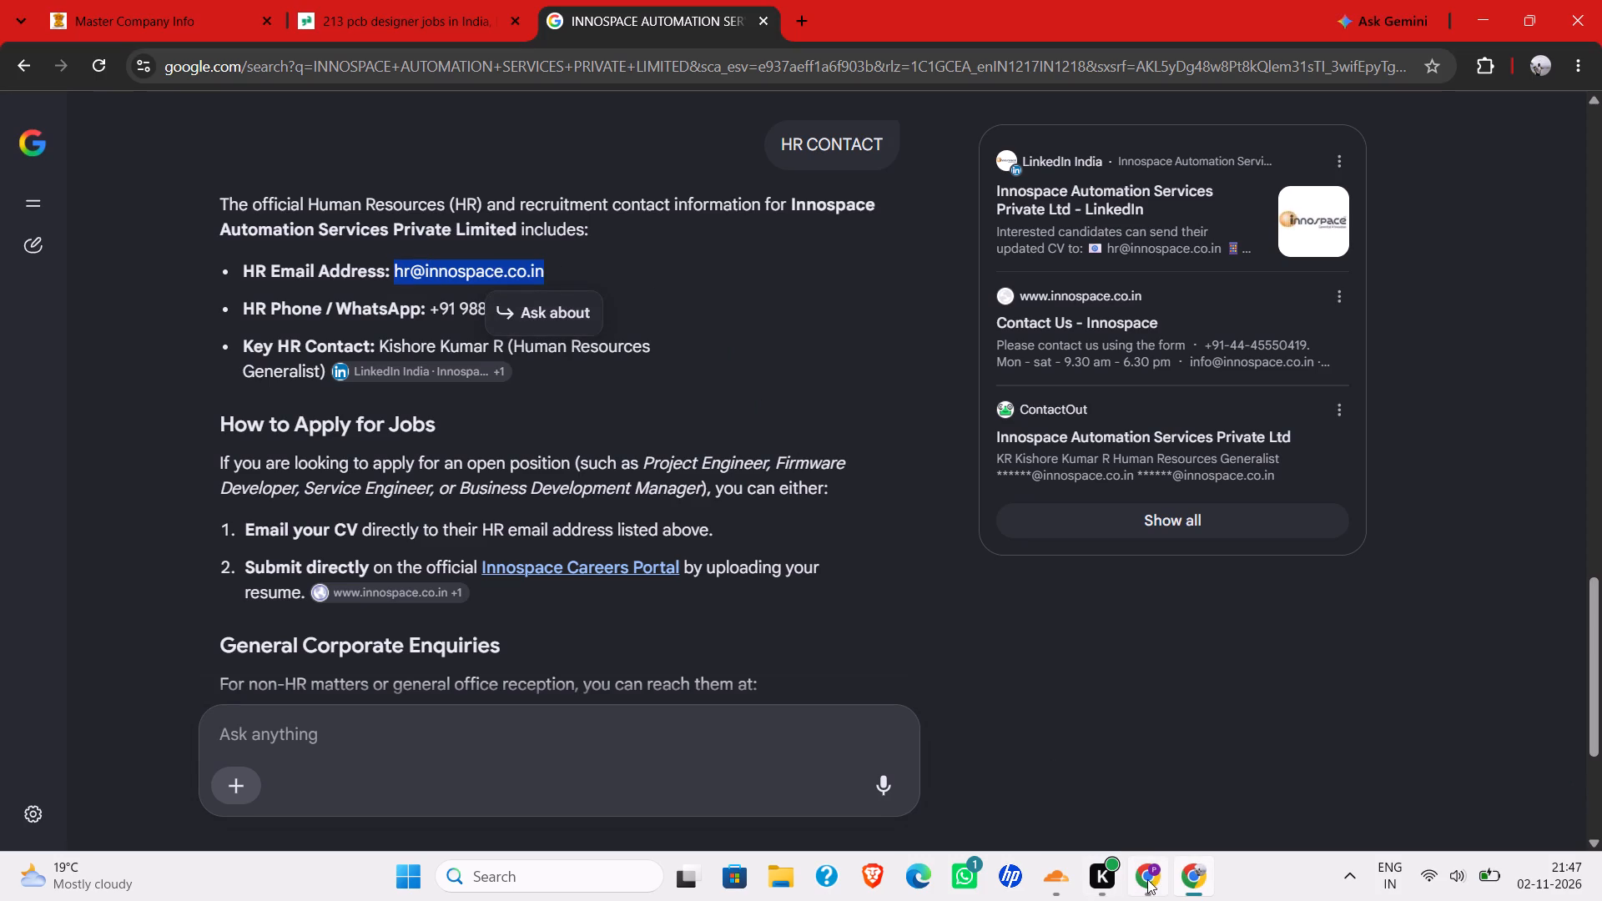
pyautogui.click(1147, 879)
pyautogui.hotkey('ctrl', 'v')
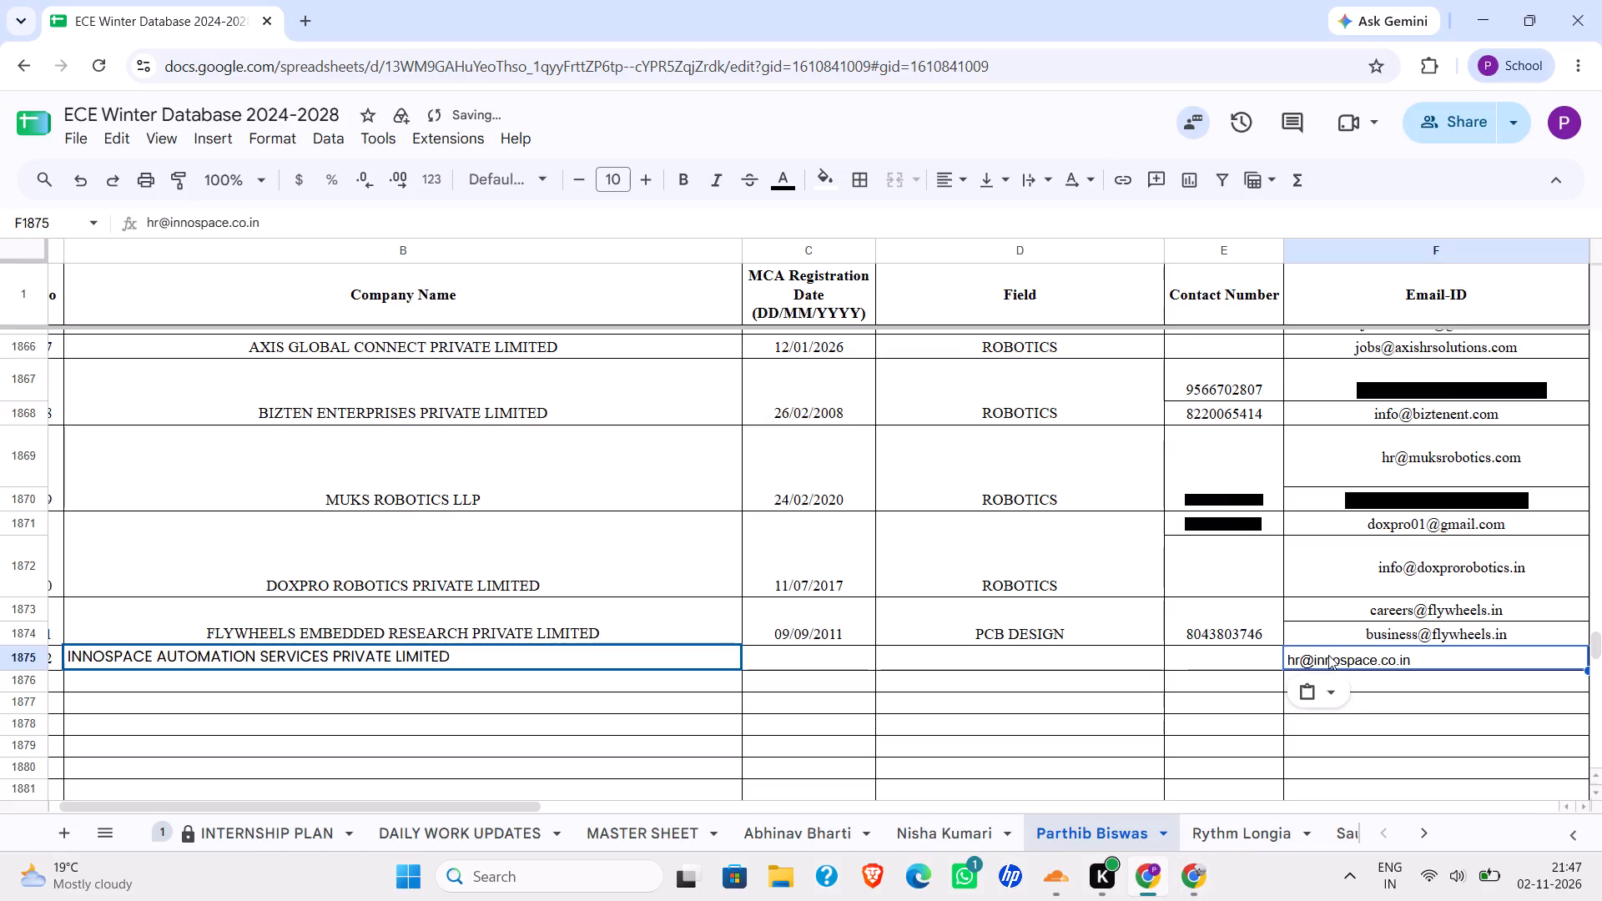
# Check the INNOSPACE AUTOMATION job listing in the Glassdoor PCB designer results and return to the ECE Winter Database.
pyautogui.click(1178, 878)
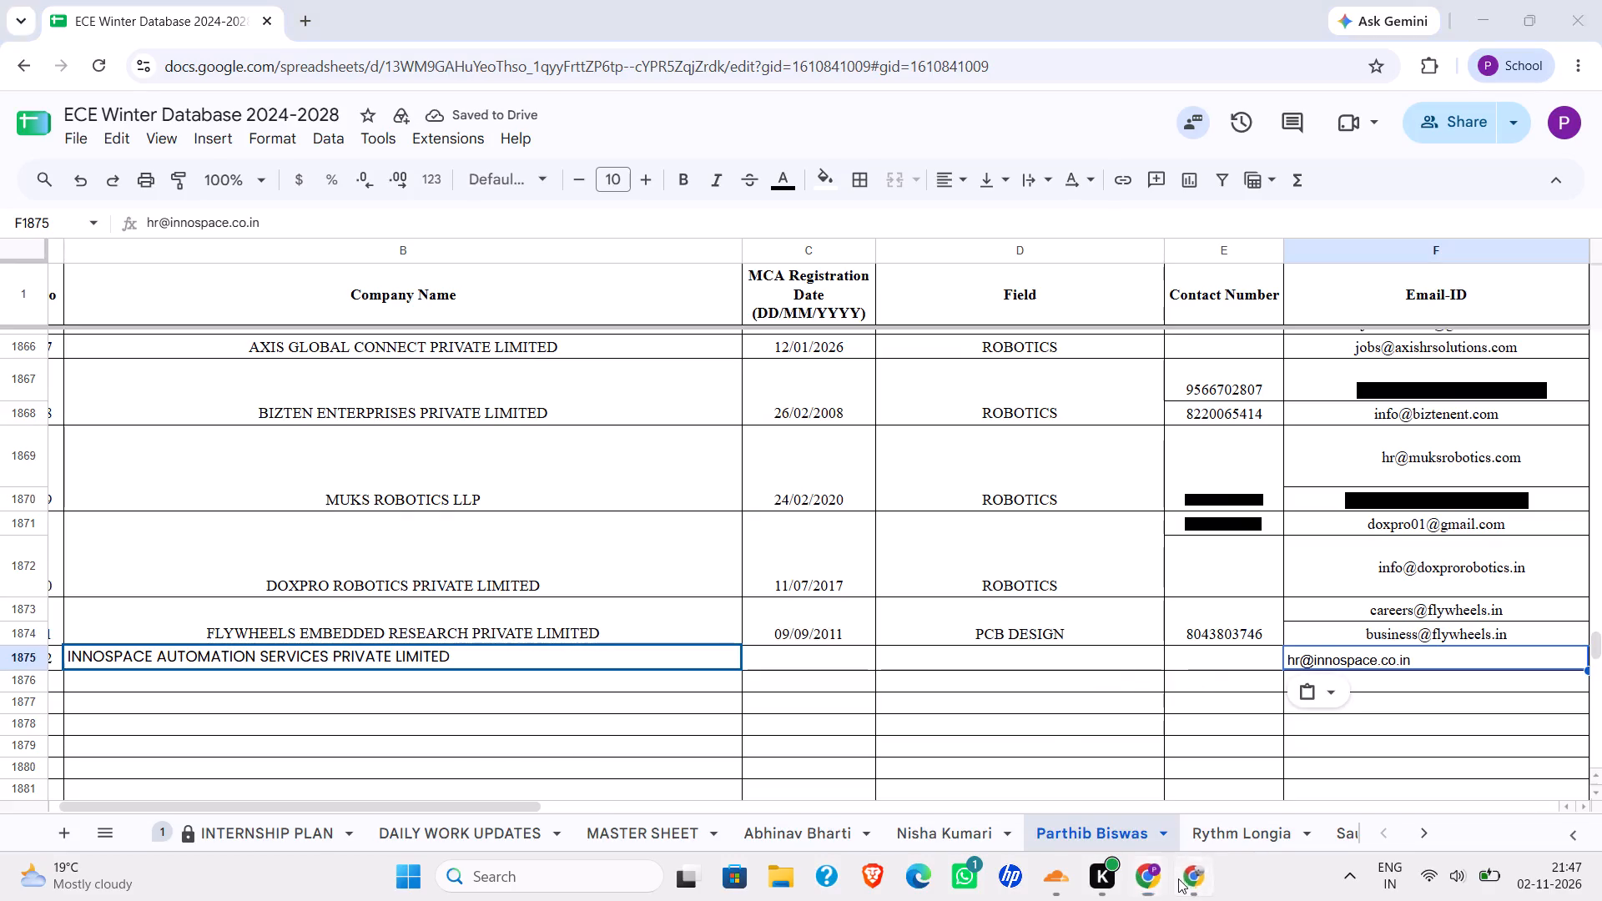
pyautogui.click(389, 0)
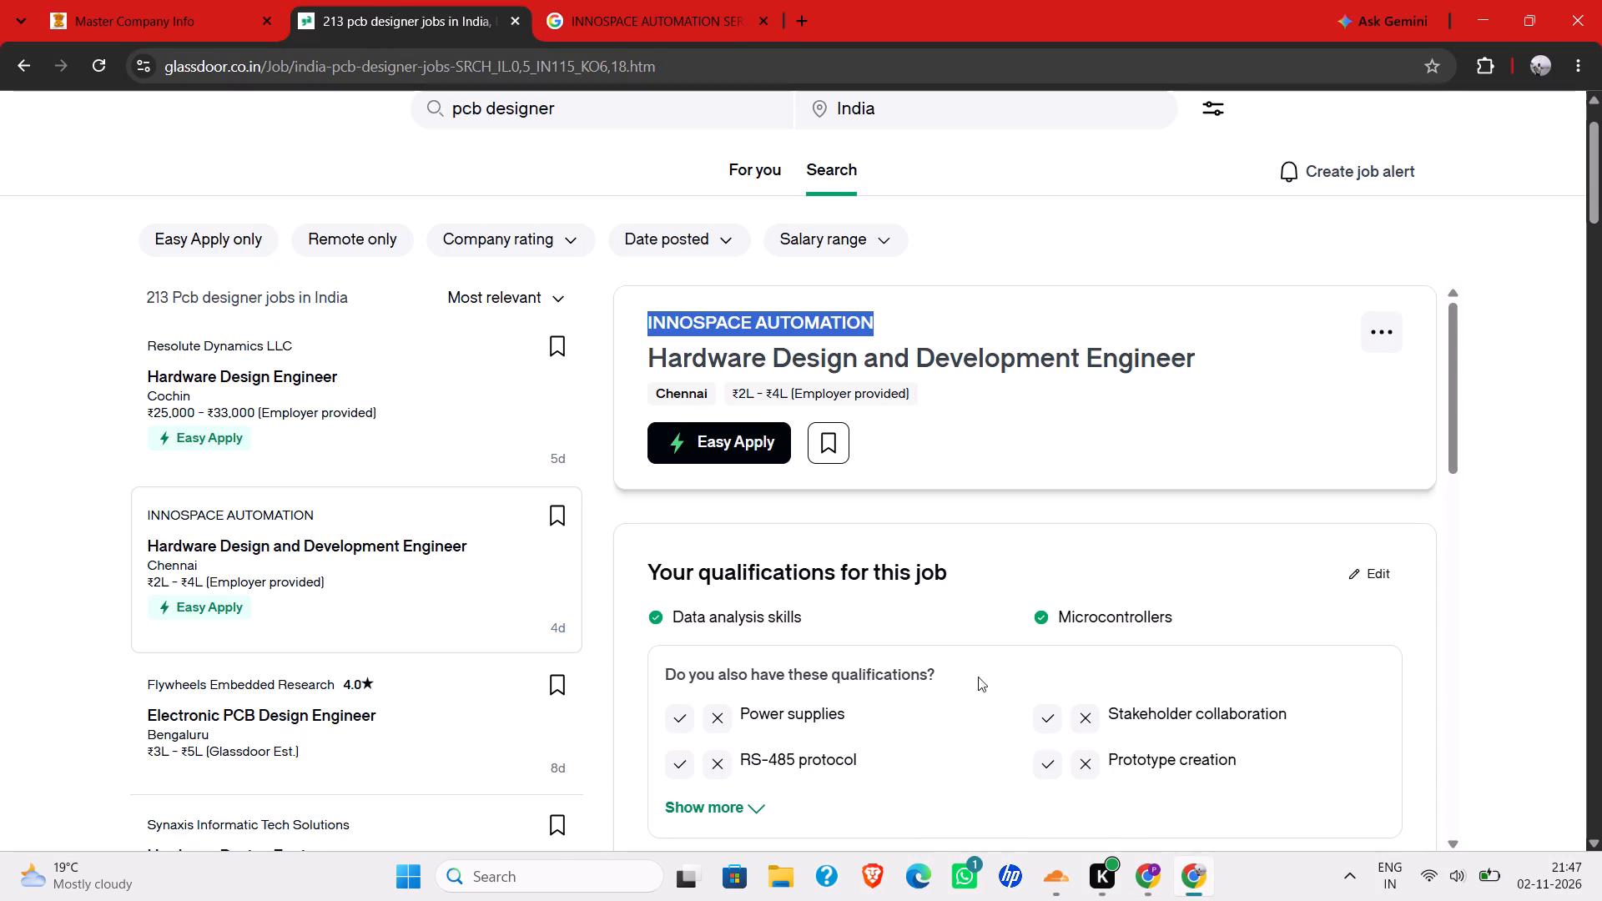
pyautogui.click(1136, 868)
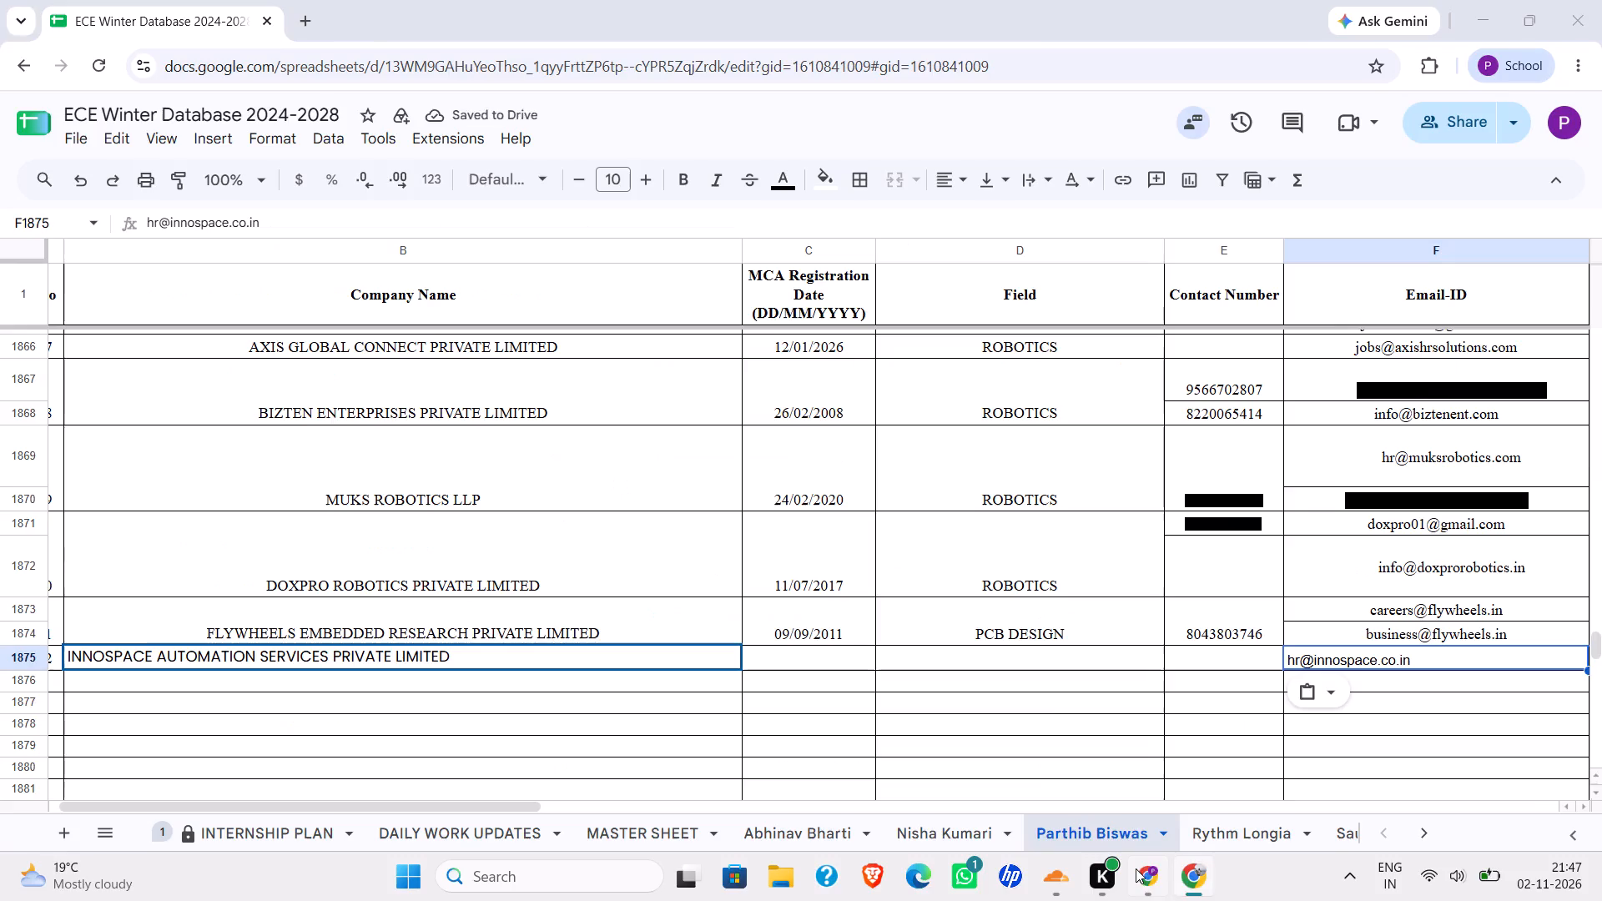
# Enter HARDWARE DESIGN as the field for serial number 942 in cell D1875.
pyautogui.click(1014, 663)
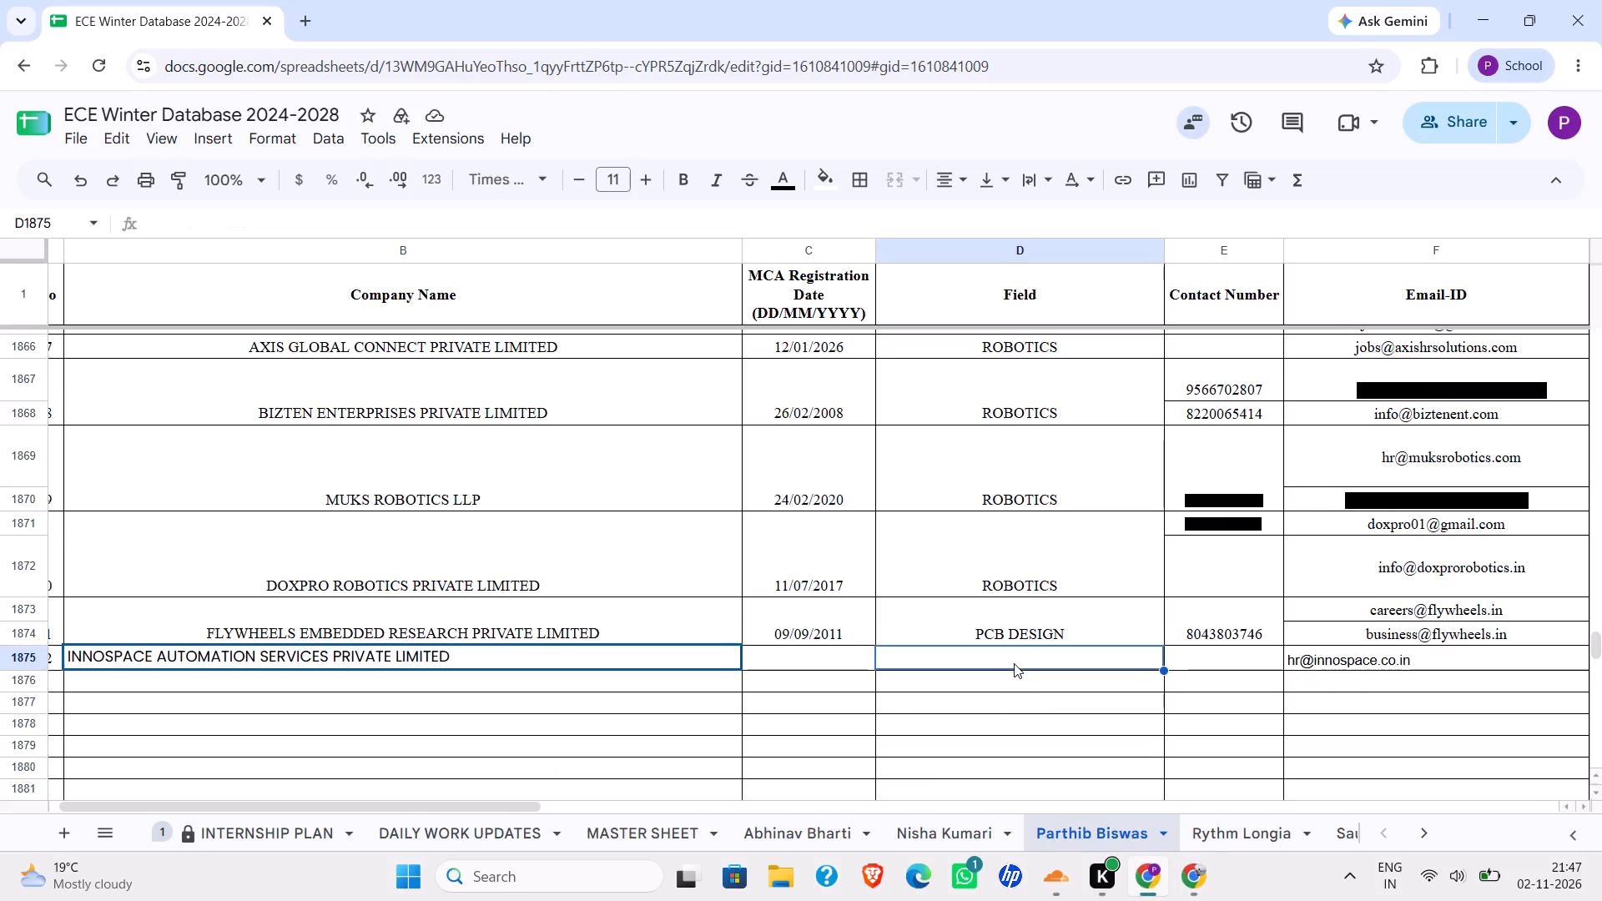
pyautogui.write('HARDWAR4')
pyautogui.press('BackSpace')
pyautogui.write('E S')
pyautogui.press('BackSpace')
pyautogui.write('DESIN')
pyautogui.press('BackSpace')
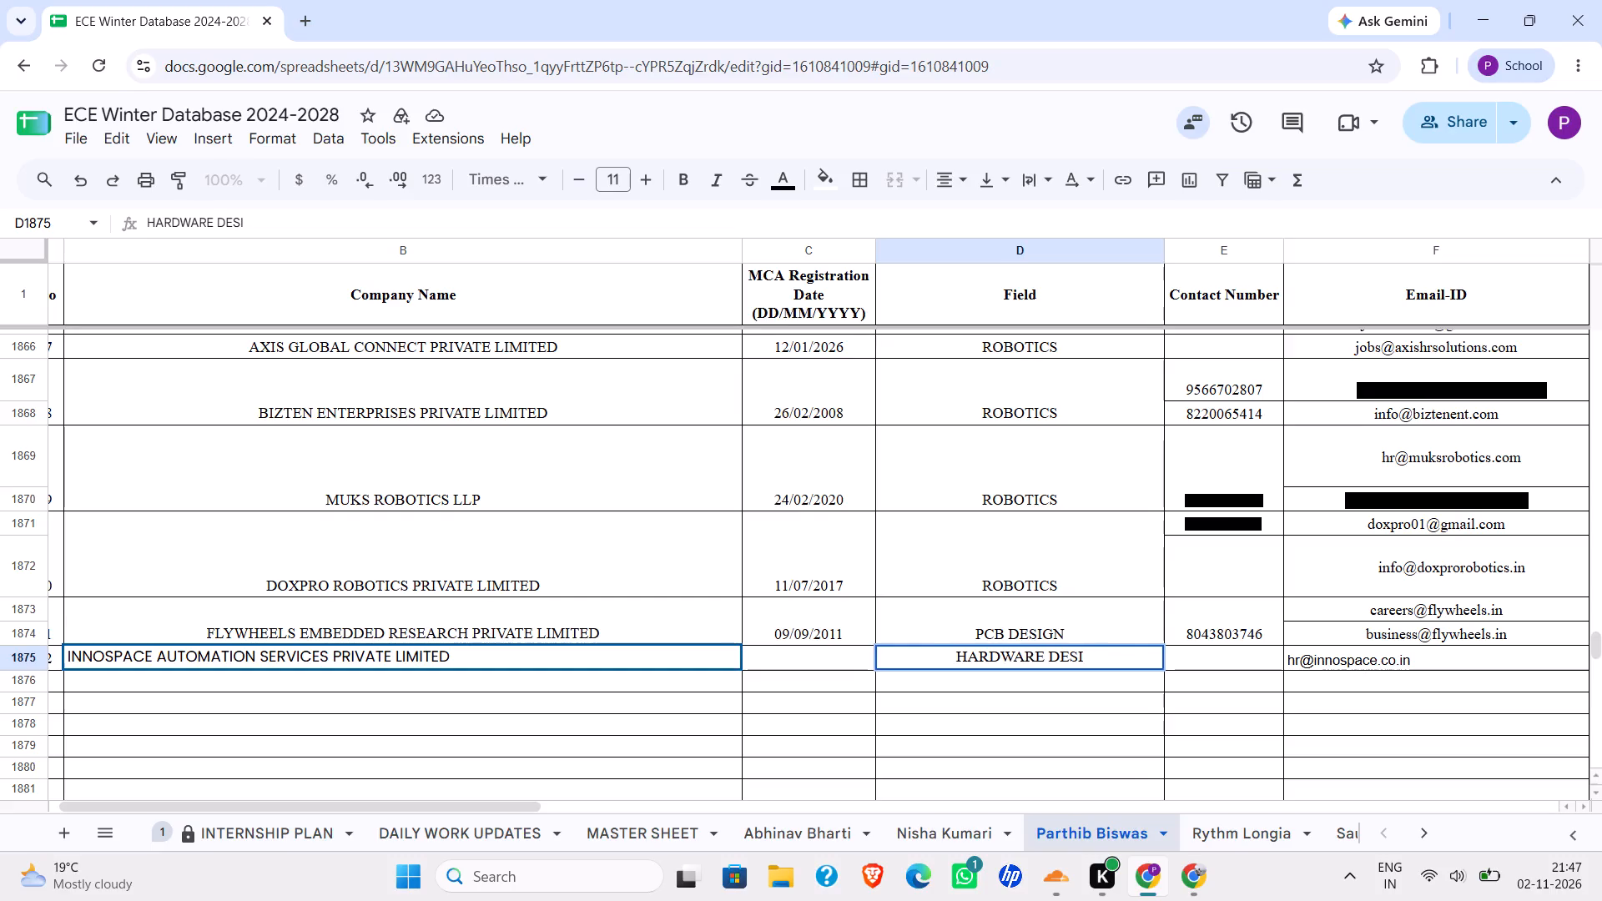
pyautogui.write('GN')
pyautogui.click(1230, 667)
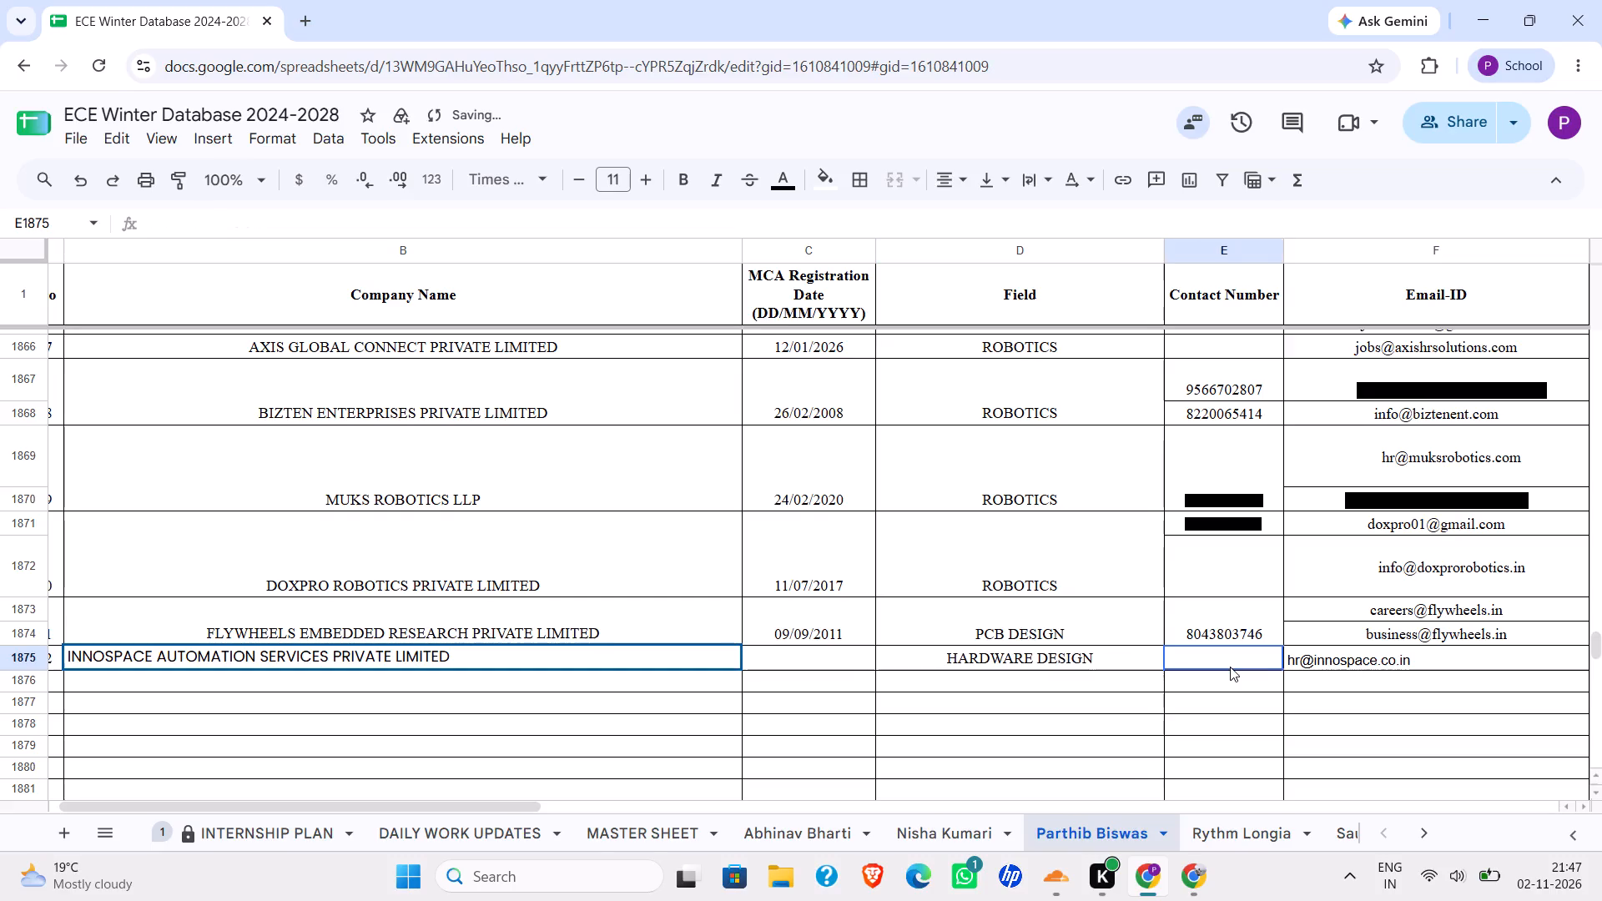
# Copy Innospace's date of incorporation from its MCA record and paste 31/03/2009 as the MCA registration date in cell C1875.
pyautogui.click(1197, 876)
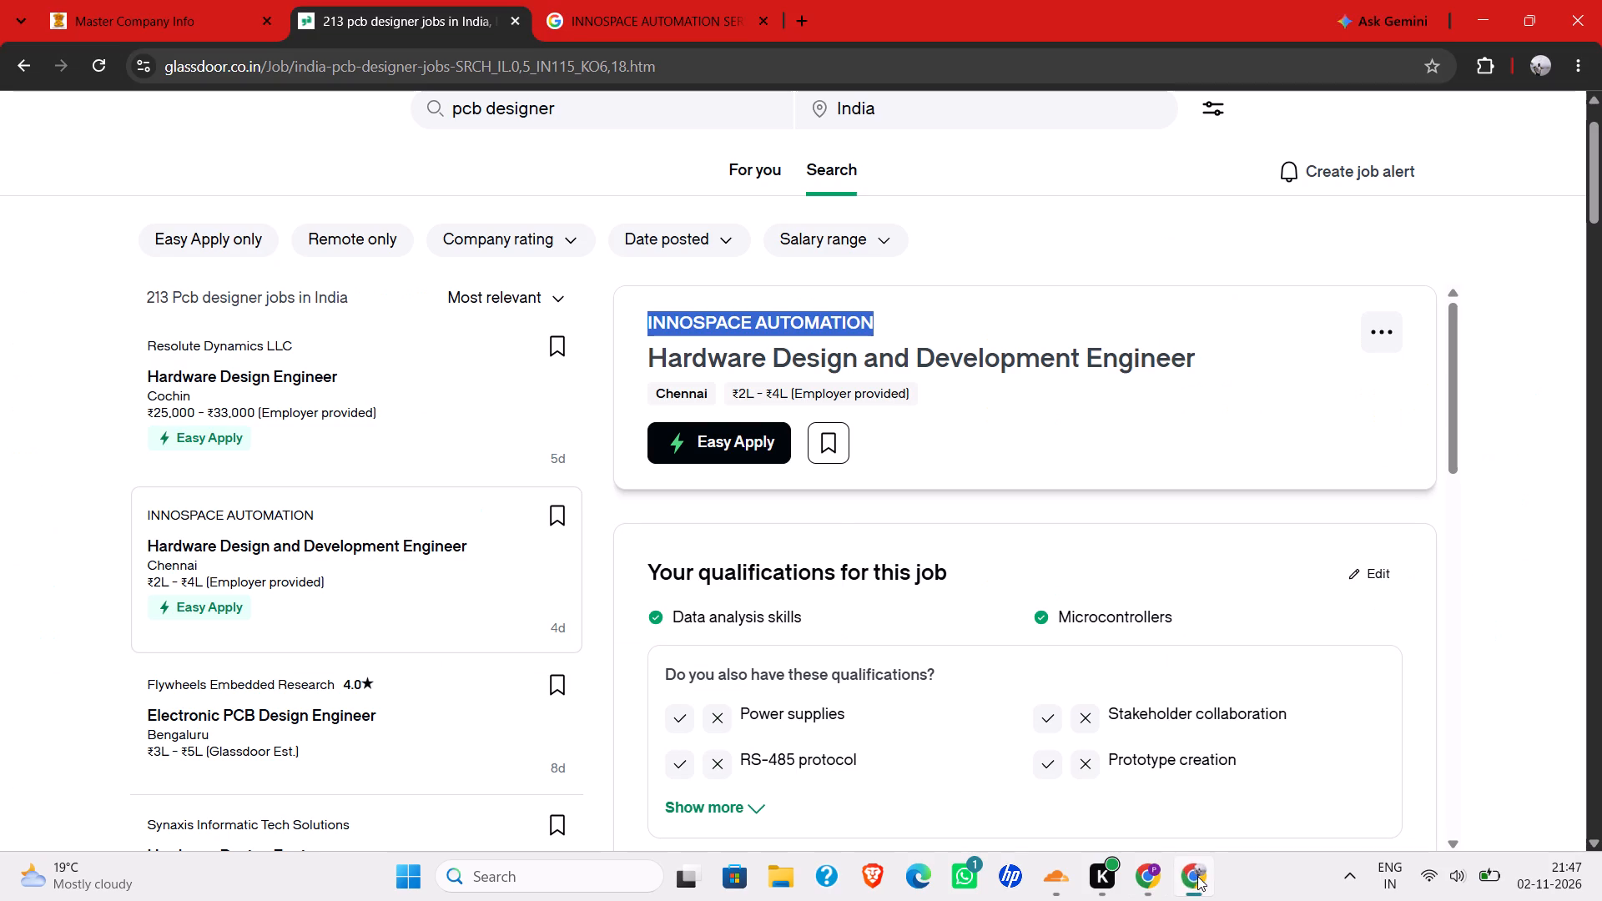
pyautogui.click(185, 0)
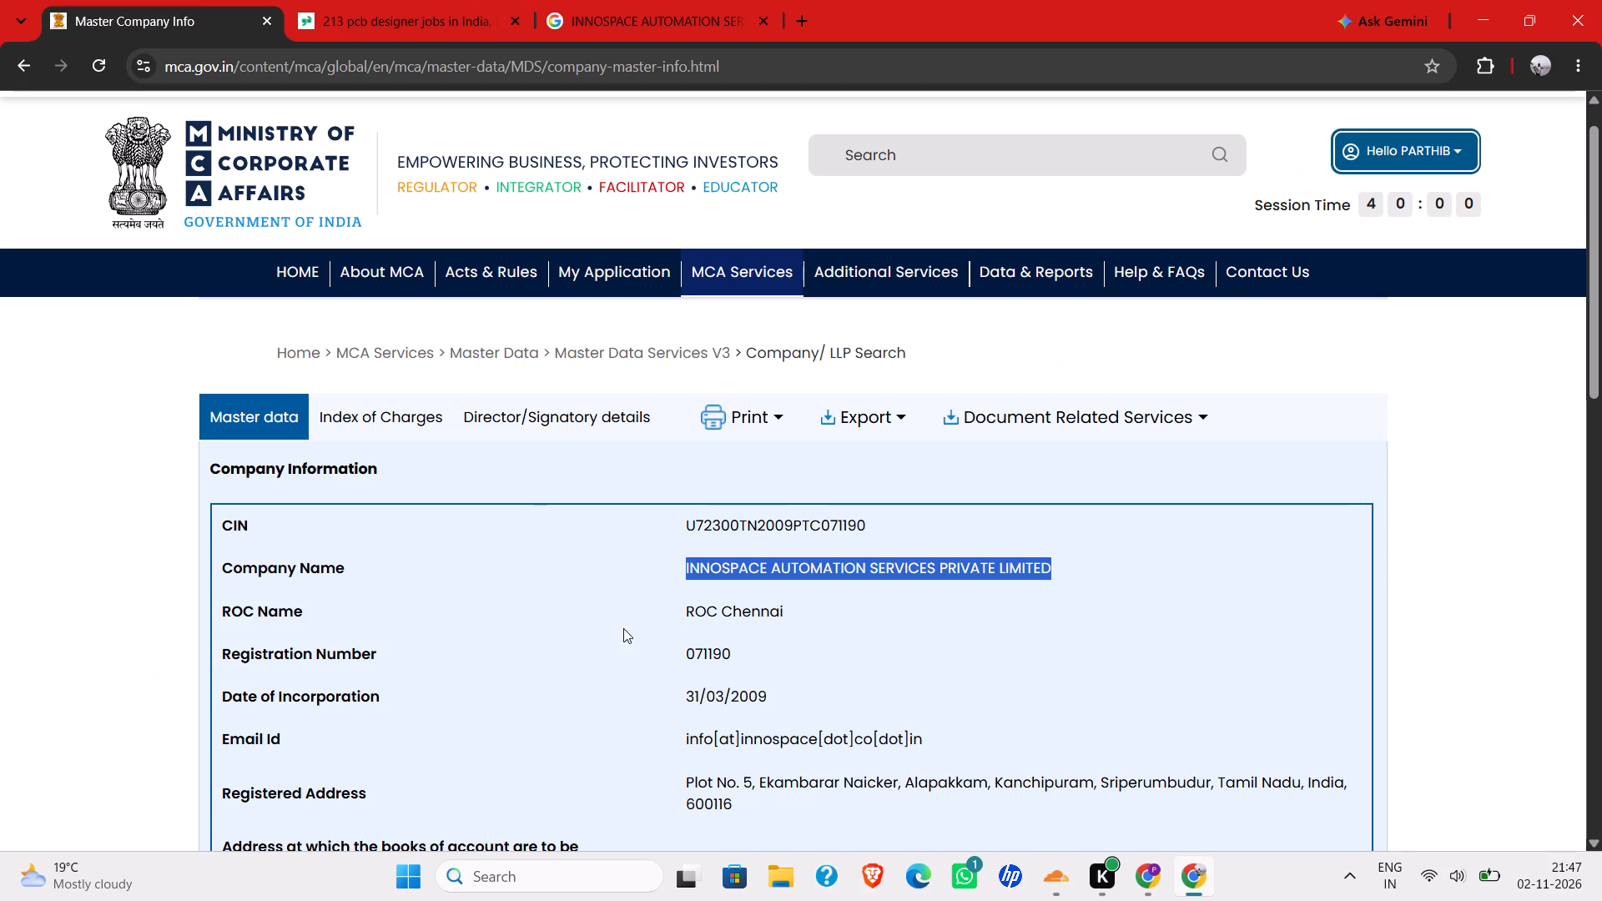
pyautogui.moveTo(778, 687); pyautogui.dragTo(673, 686)
pyautogui.hotkey('ctrl', 'c')
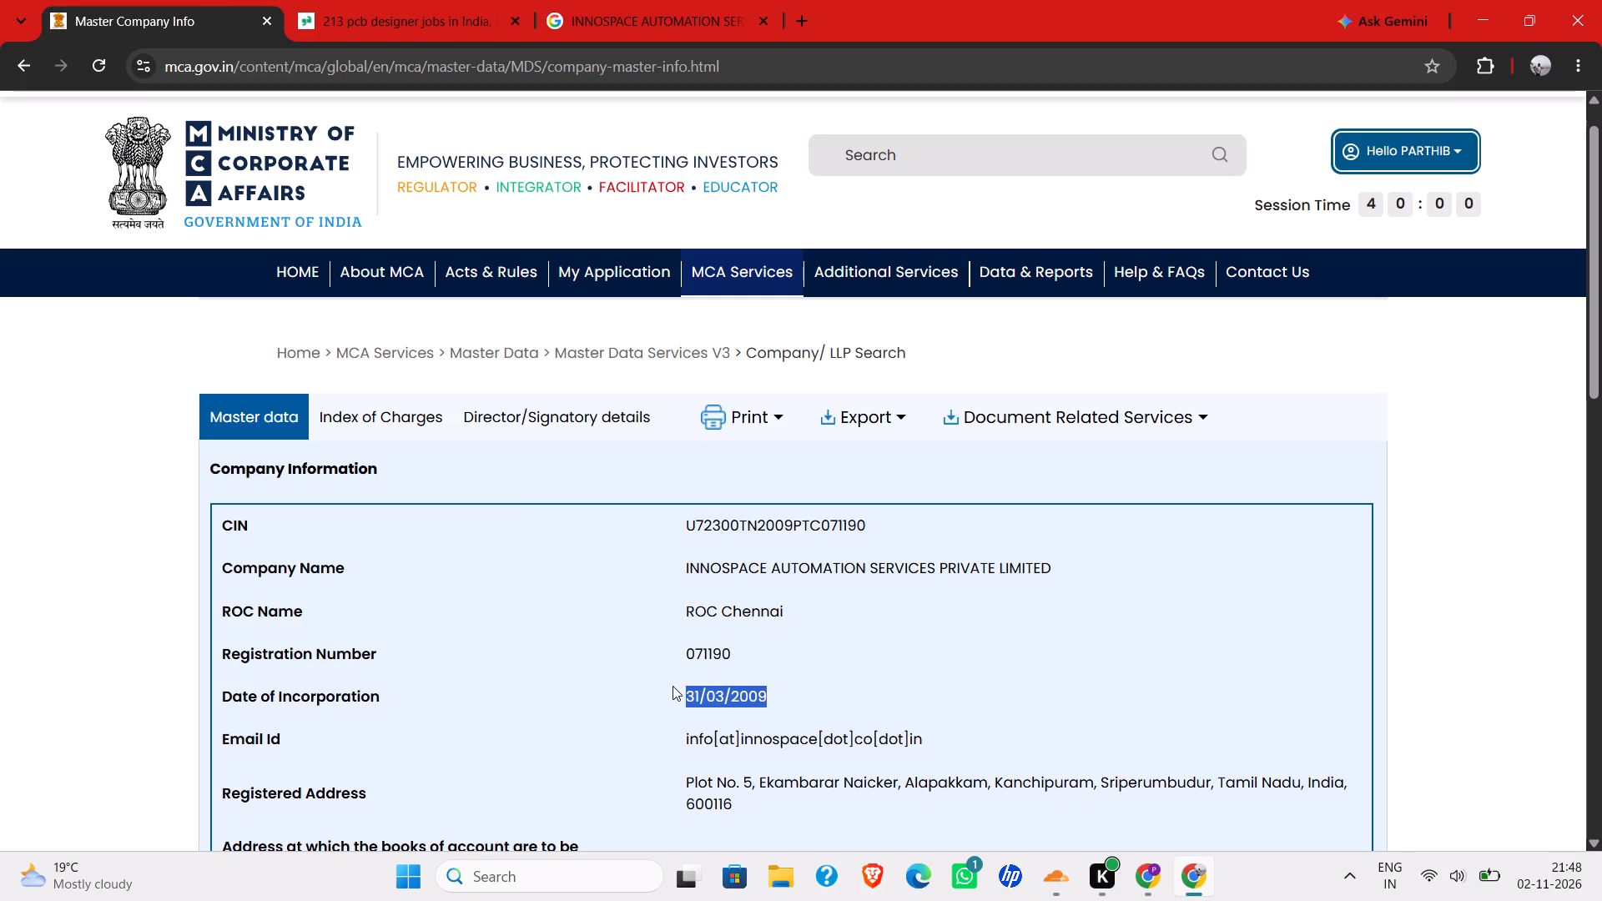
pyautogui.click(1157, 869)
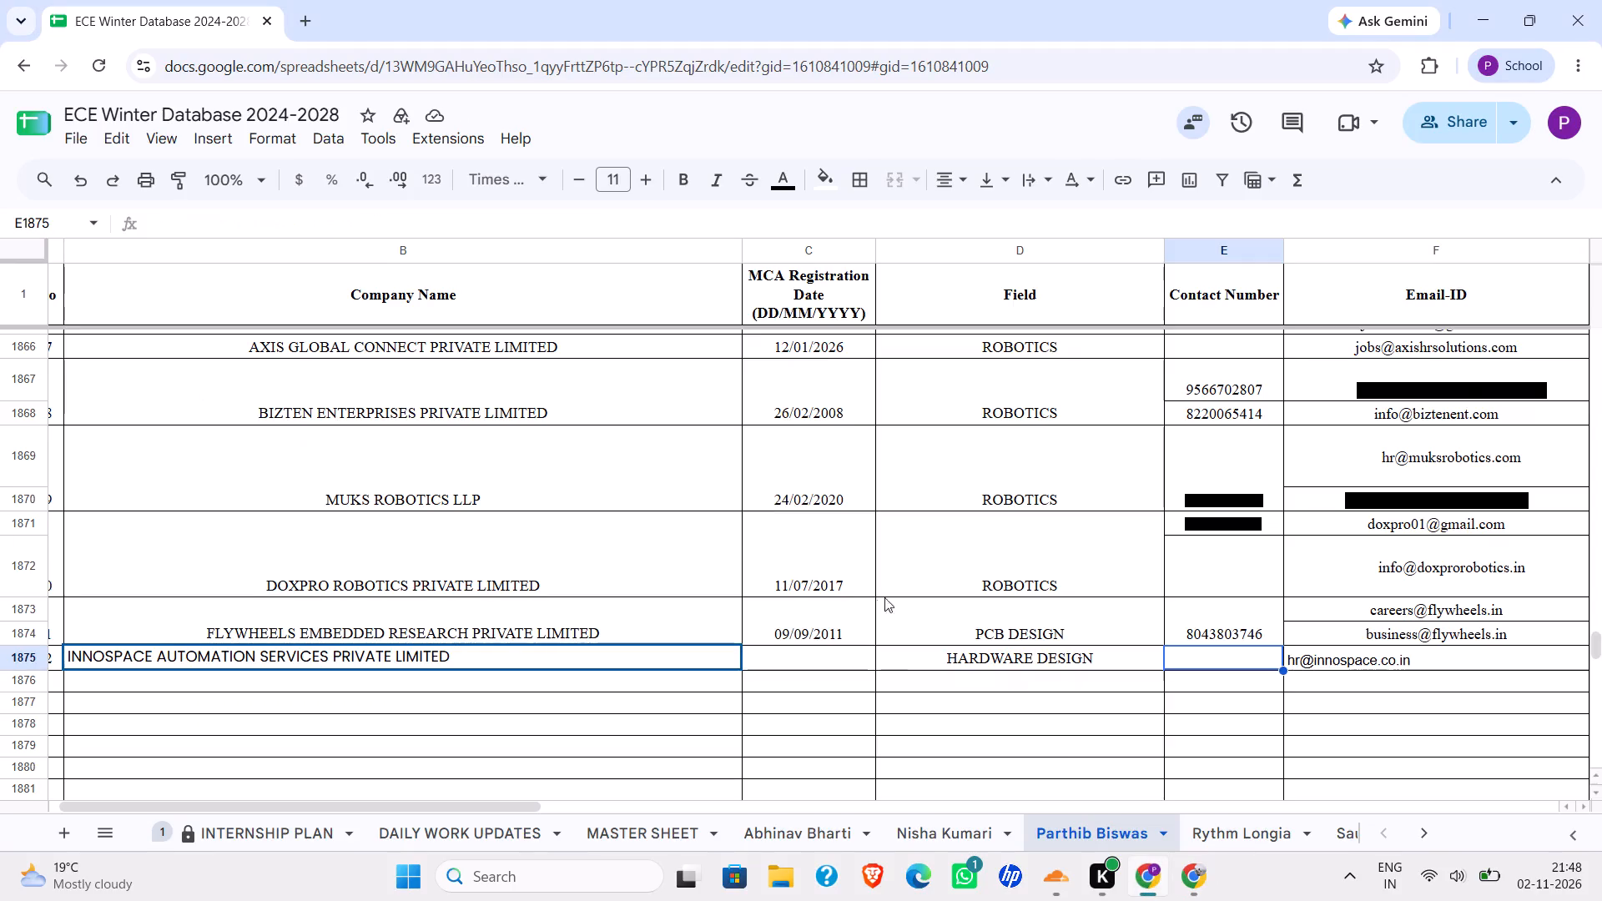
pyautogui.click(828, 654)
pyautogui.hotkey('ctrl', 'v')
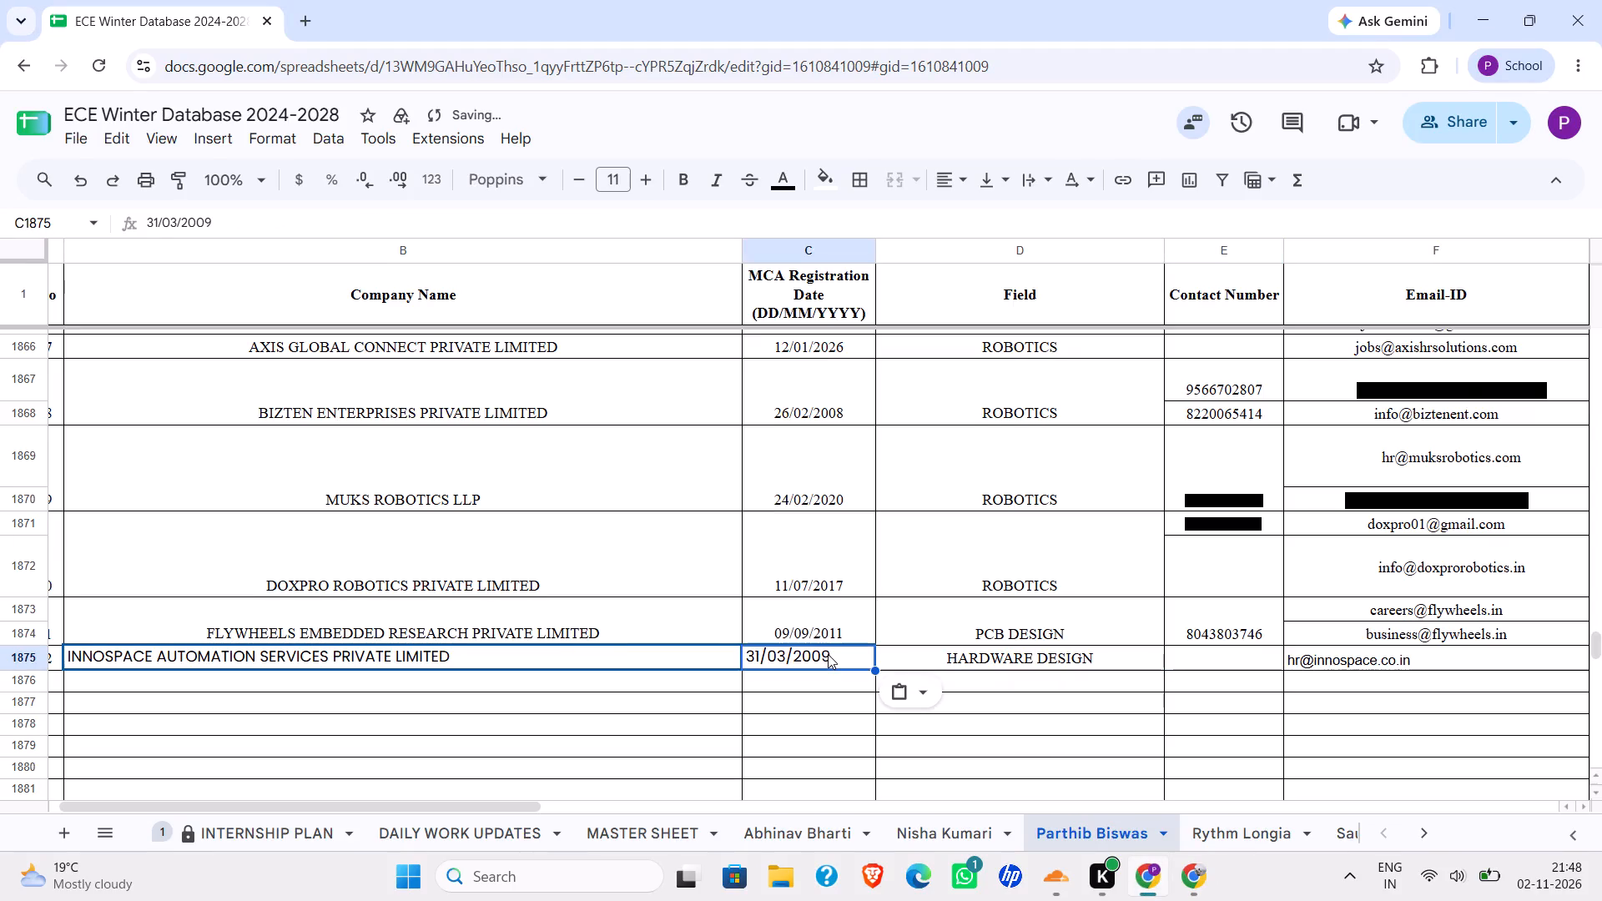
pyautogui.click(1210, 664)
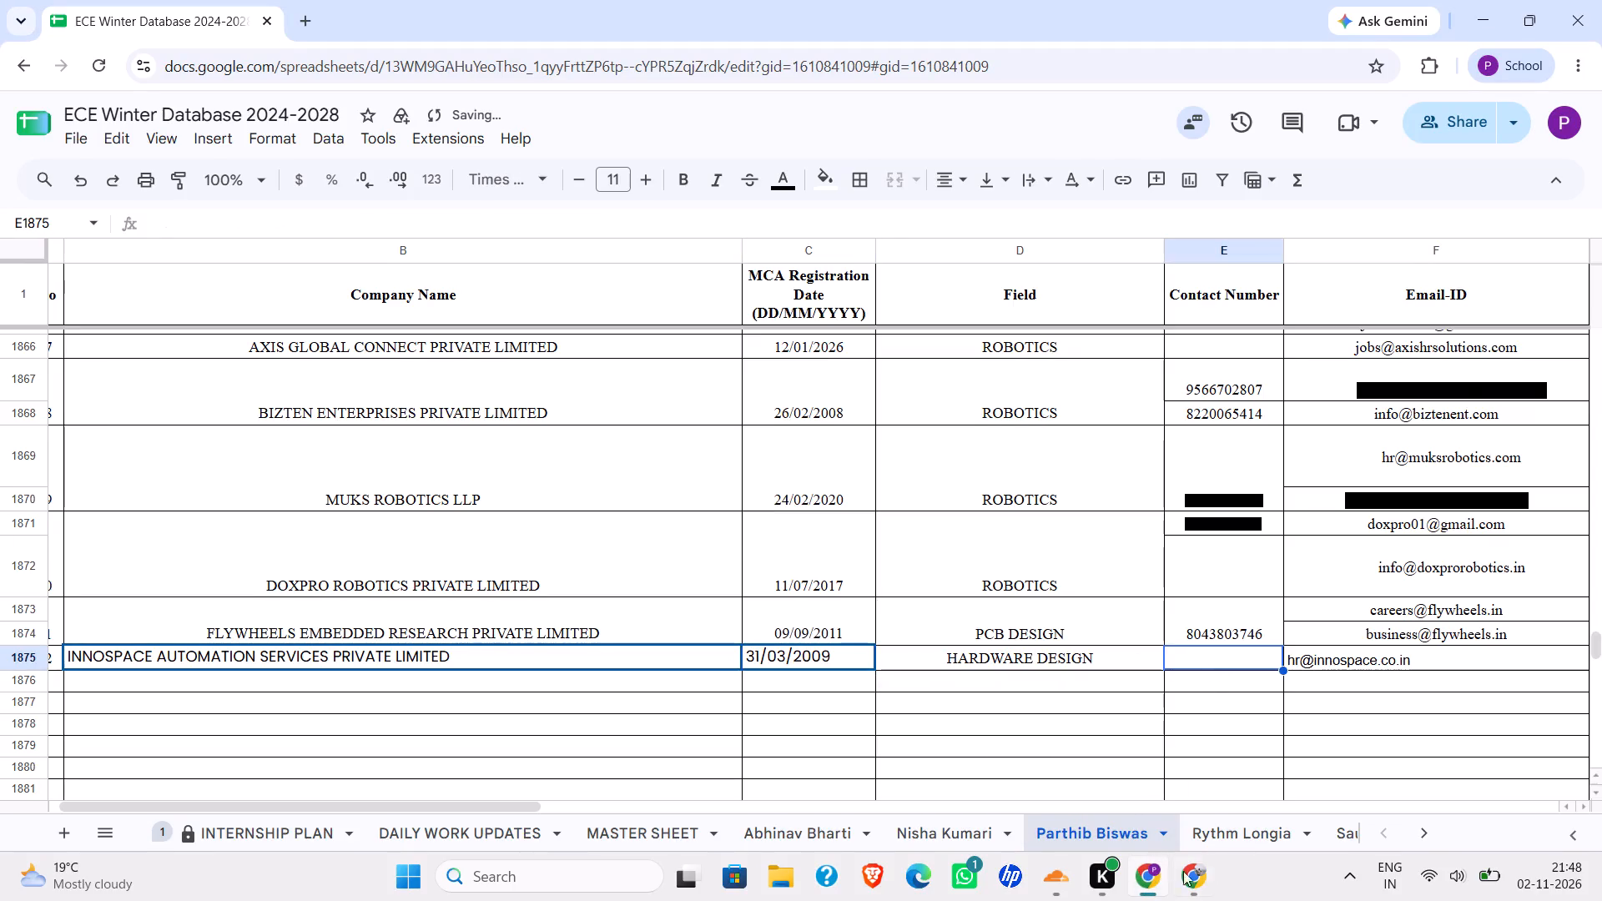
# Copy Innospace's registered email ID from its MCA master data record and switch to the ECE Winter Database.
pyautogui.click(1191, 878)
pyautogui.click(801, 666)
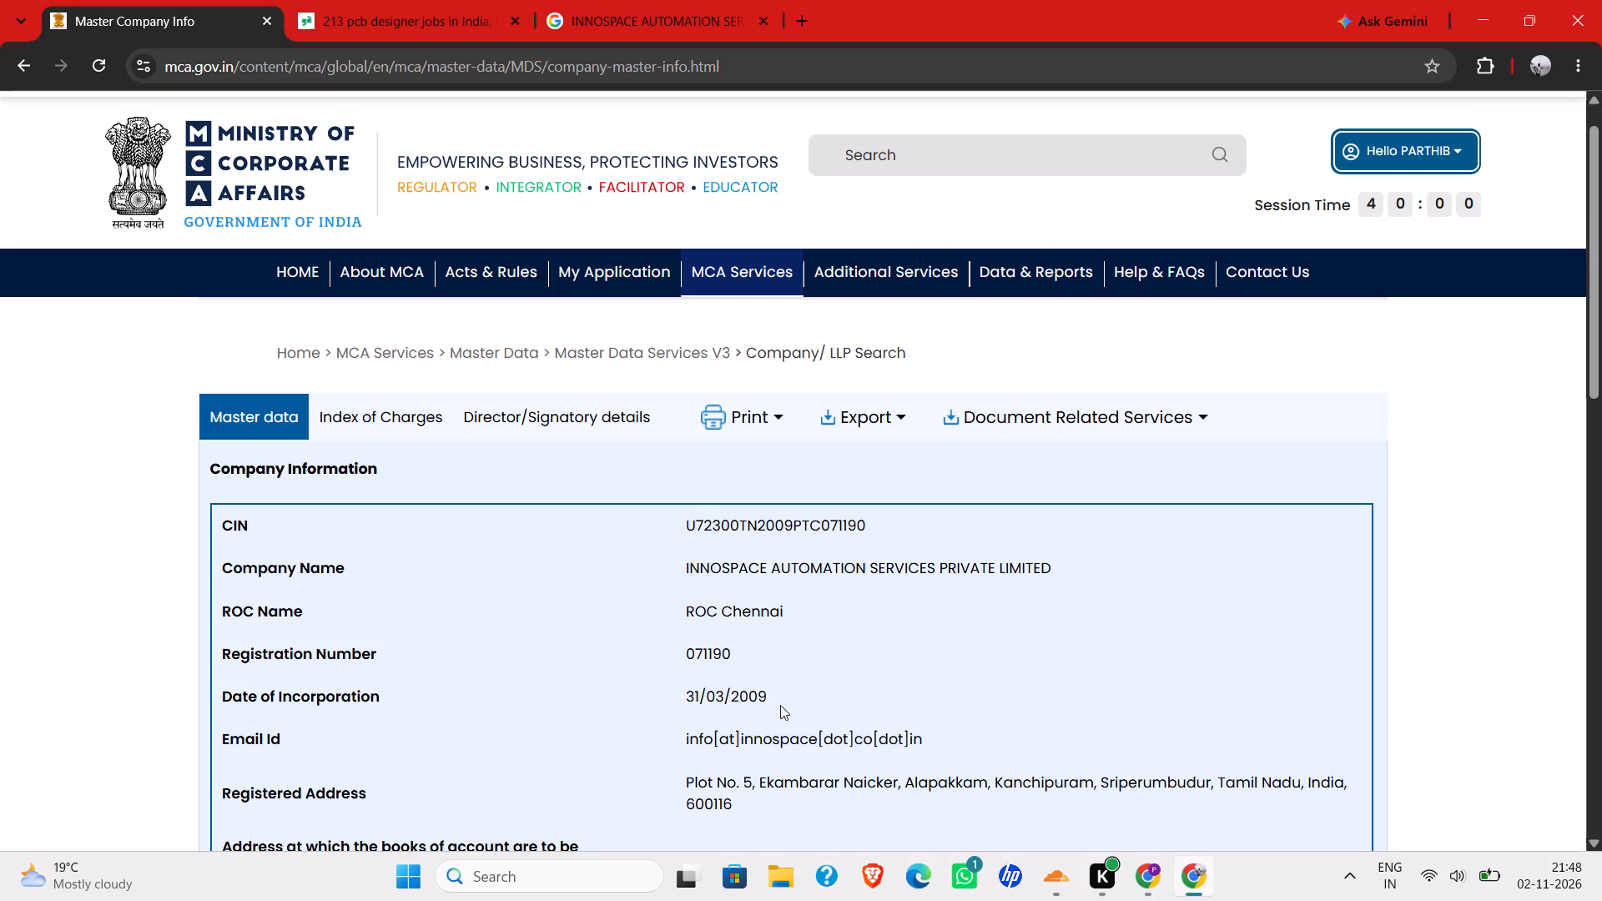
pyautogui.moveTo(656, 741); pyautogui.dragTo(941, 757)
pyautogui.hotkey('ctrl', 'c')
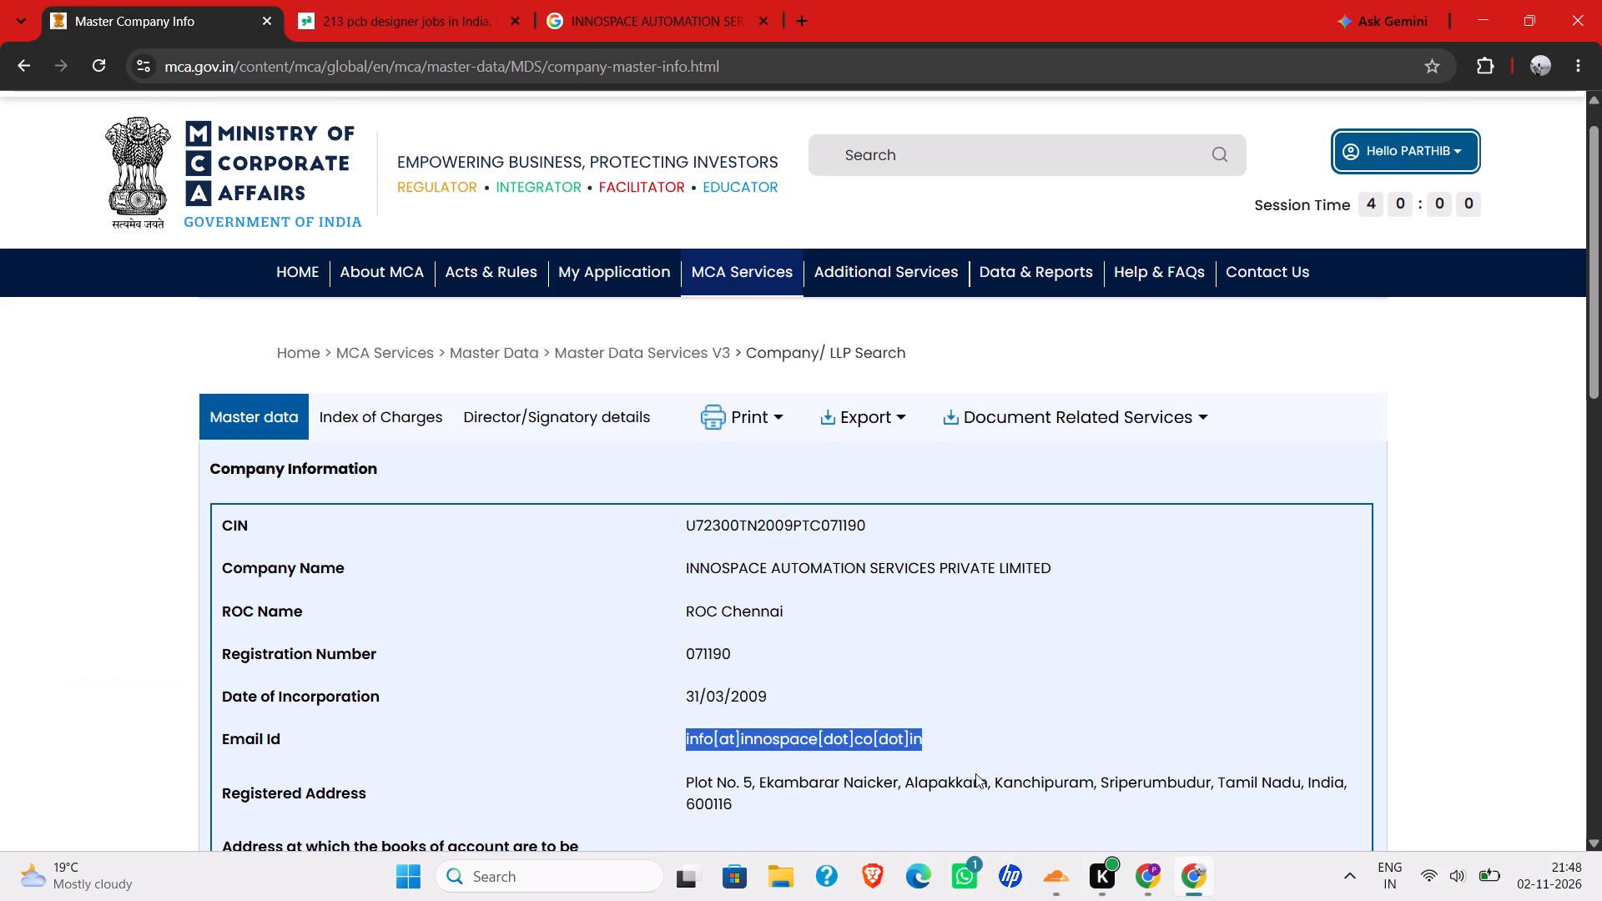
pyautogui.click(1161, 885)
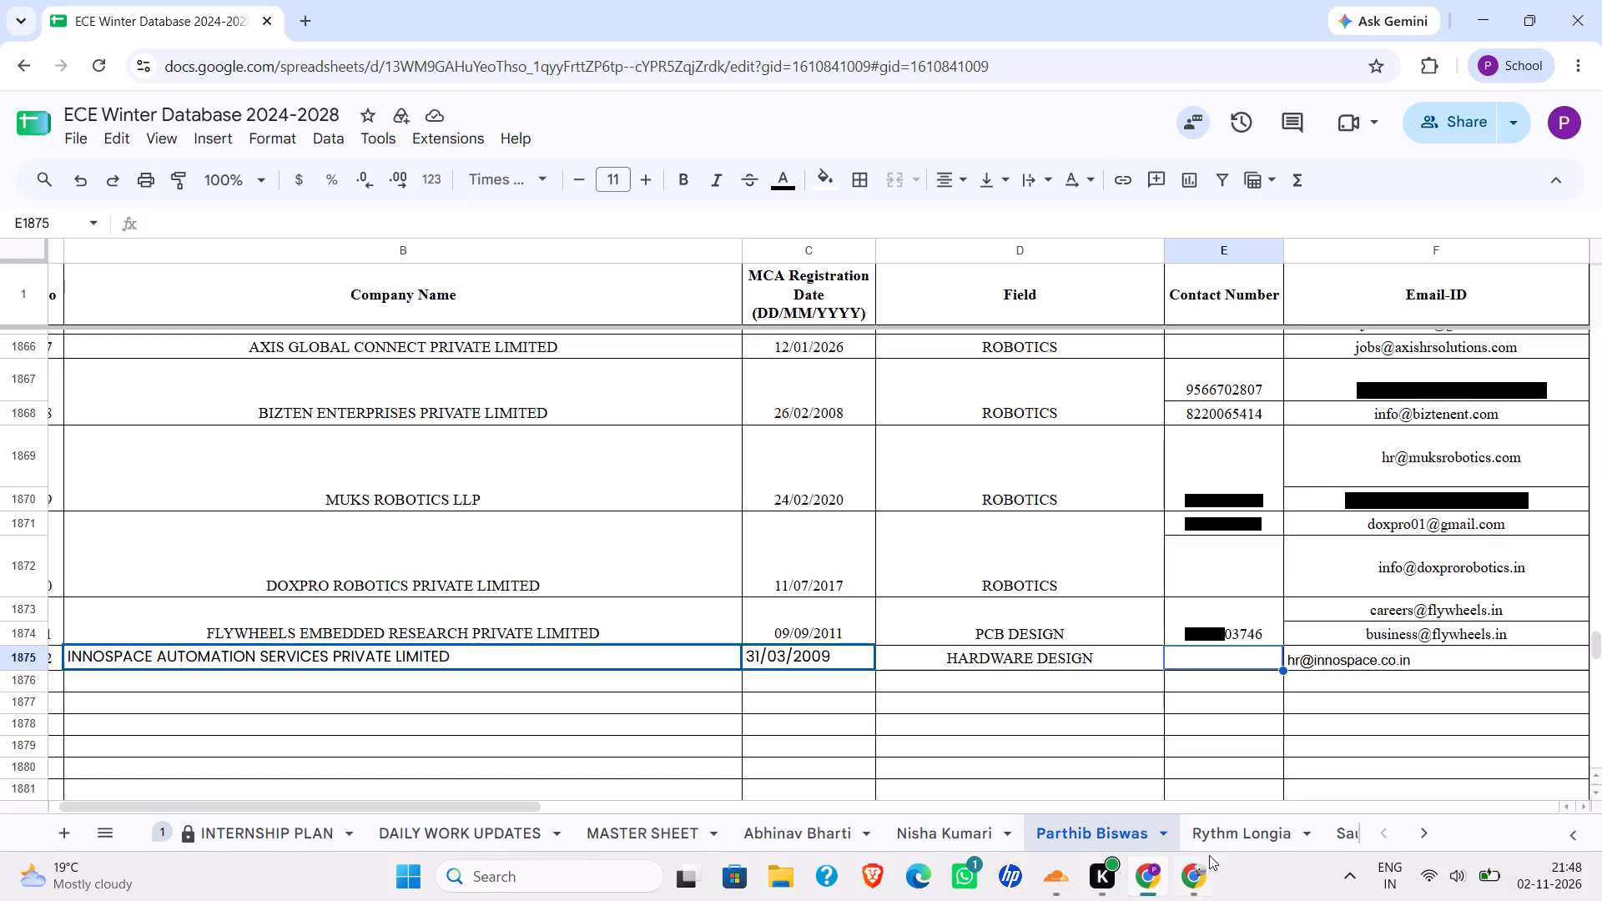
# Copy Innospace's HR phone number without the country code from the AI answer into contact cell E1875, removing the space between its digits.
pyautogui.click(1372, 683)
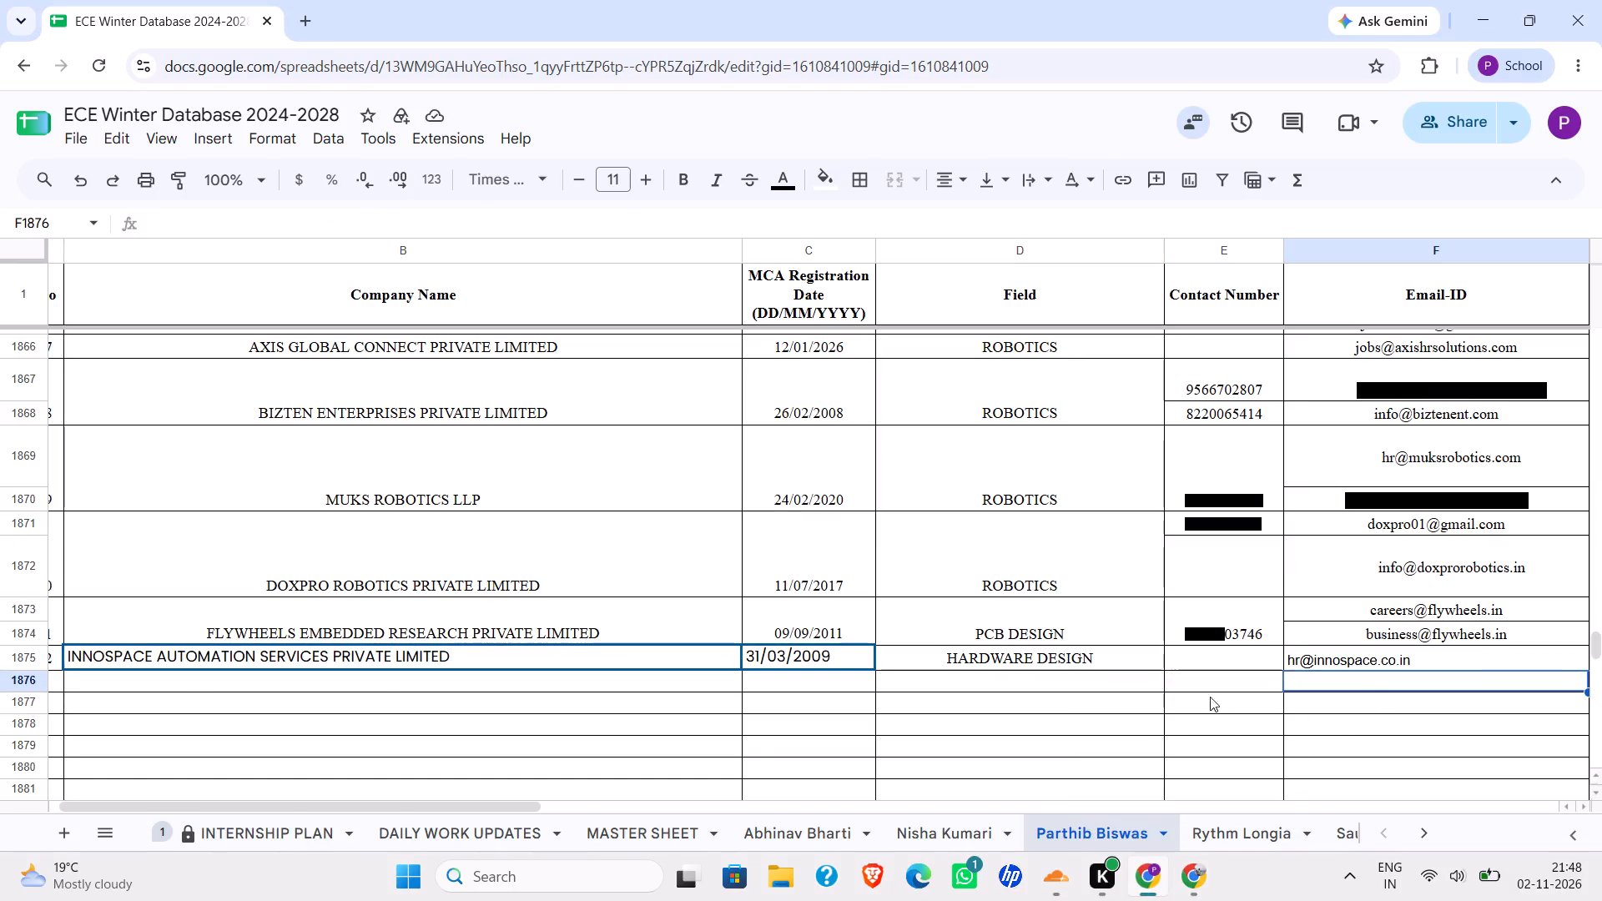
pyautogui.click(1133, 877)
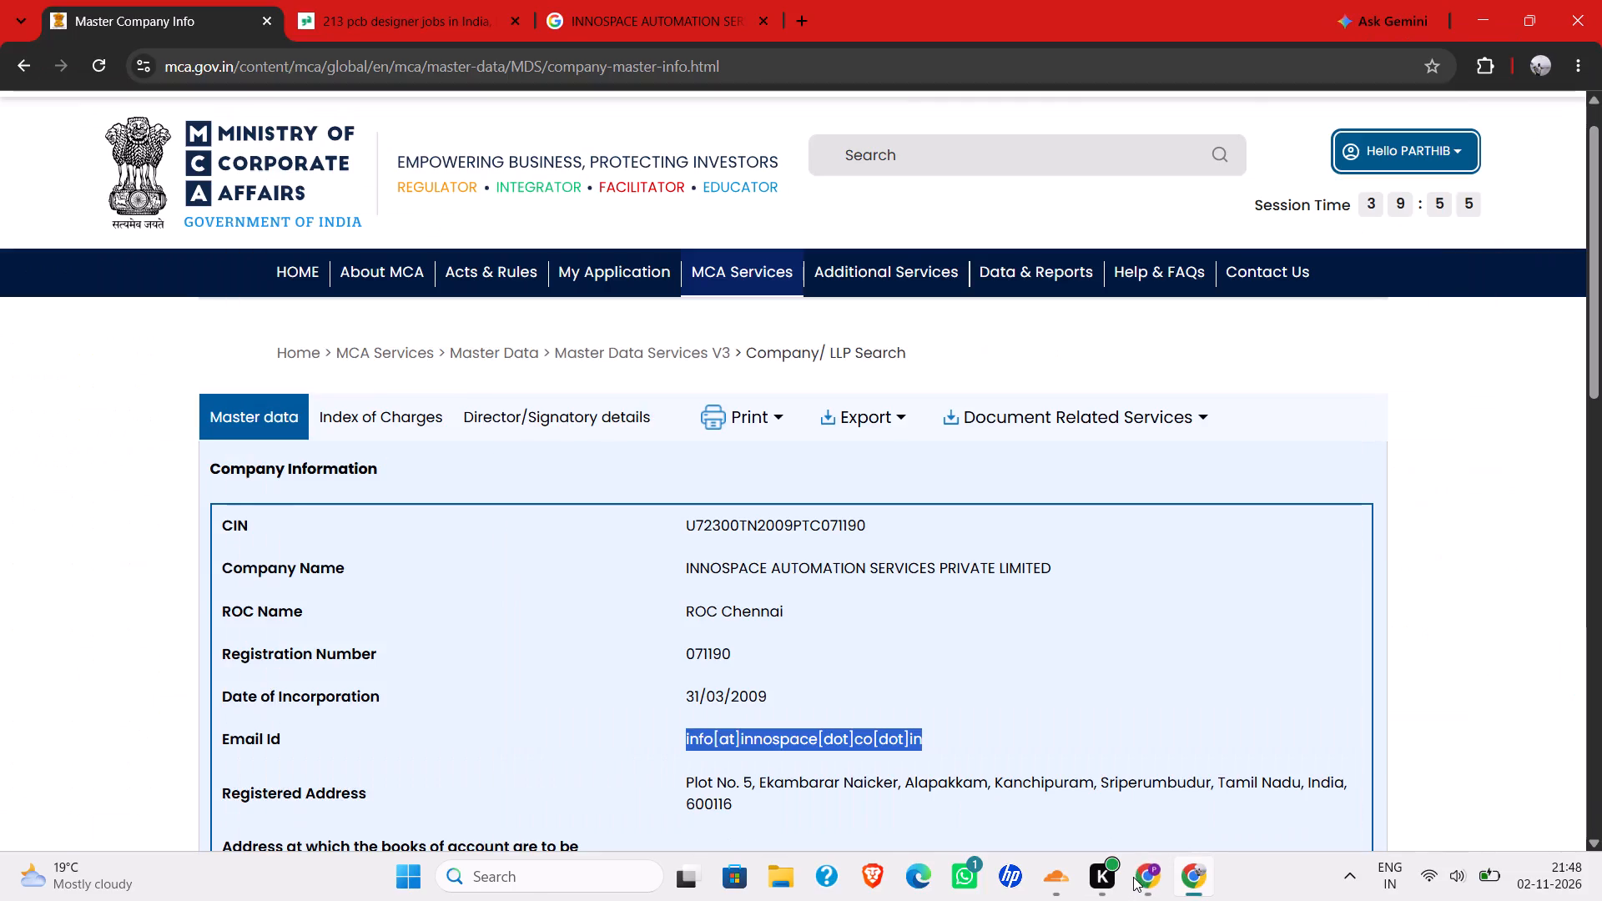
pyautogui.click(627, 0)
pyautogui.click(617, 349)
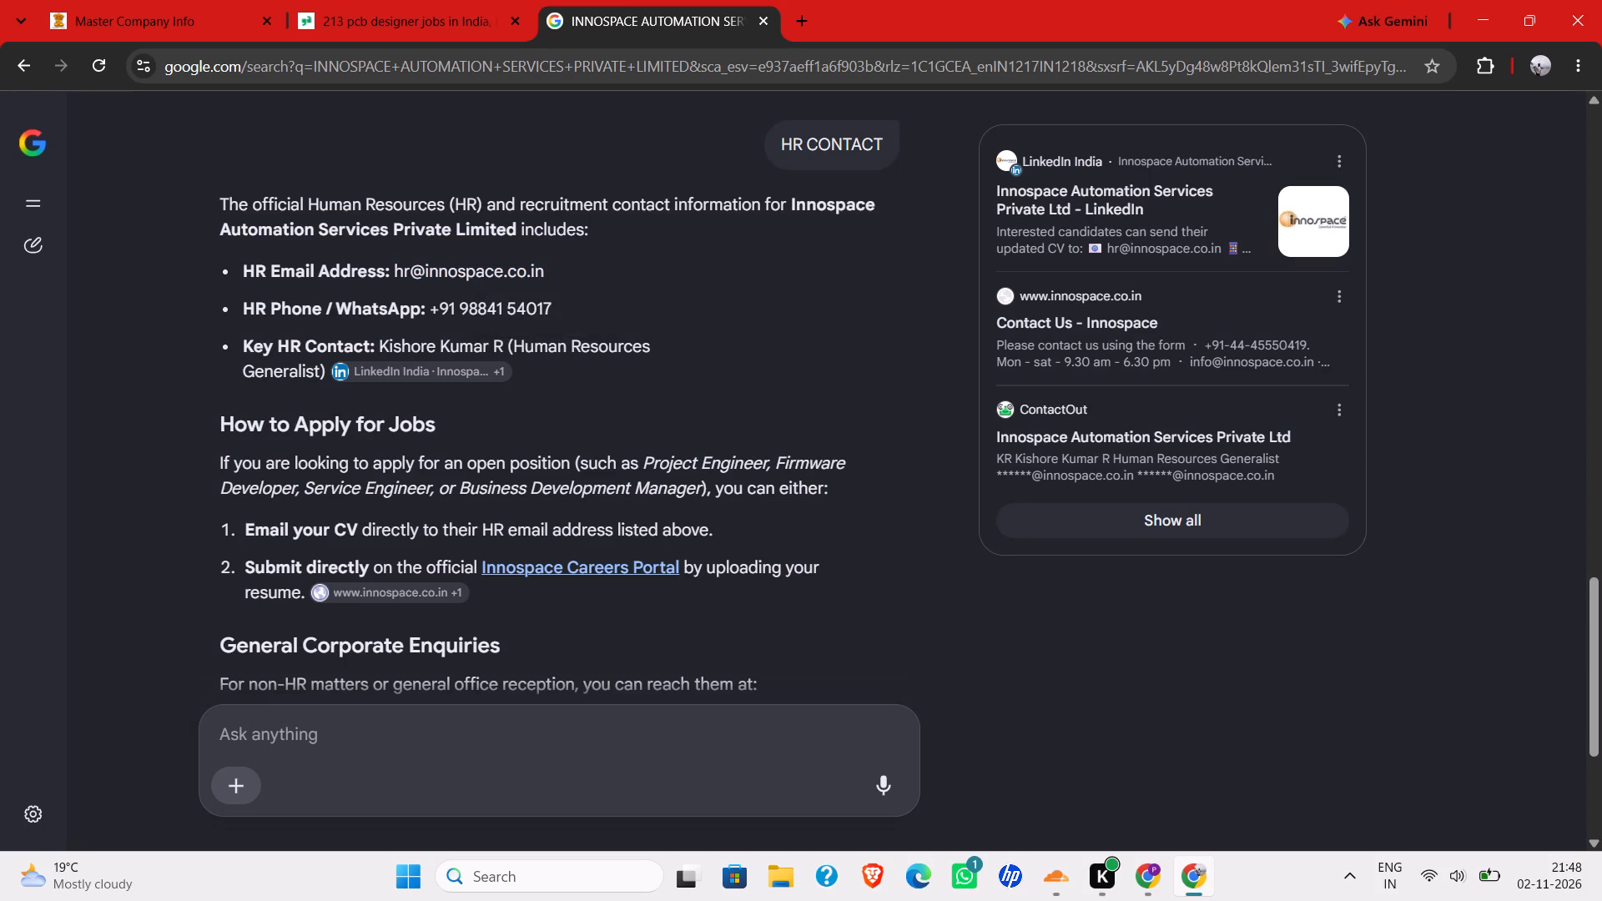
pyautogui.moveTo(568, 294); pyautogui.dragTo(456, 302)
pyautogui.hotkey('ctrl', 'c')
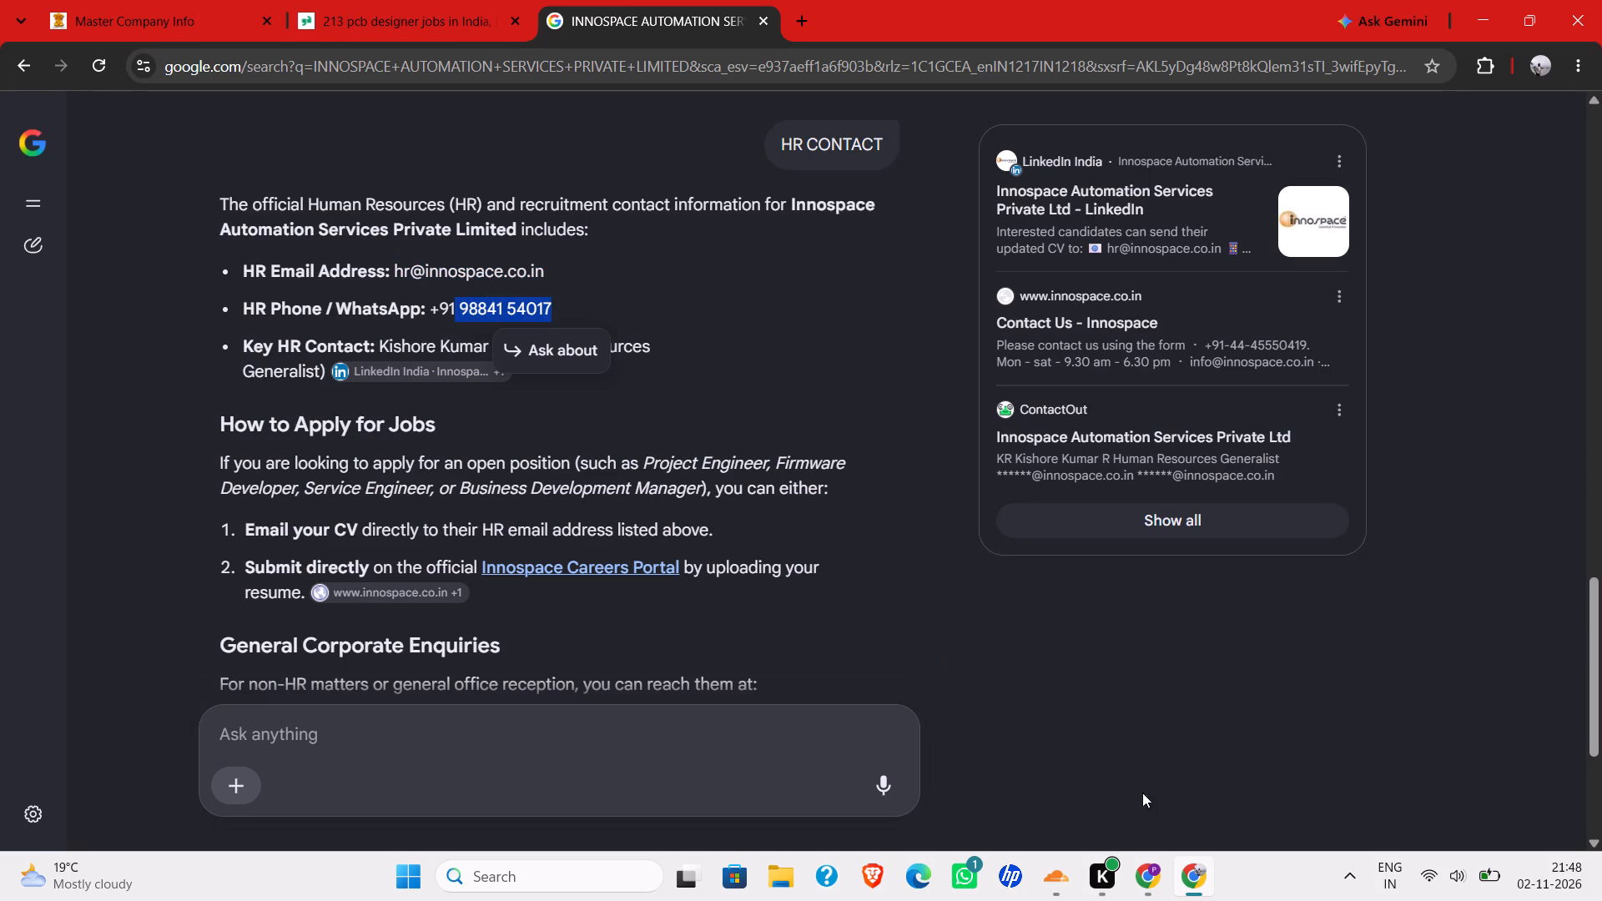
pyautogui.click(1144, 878)
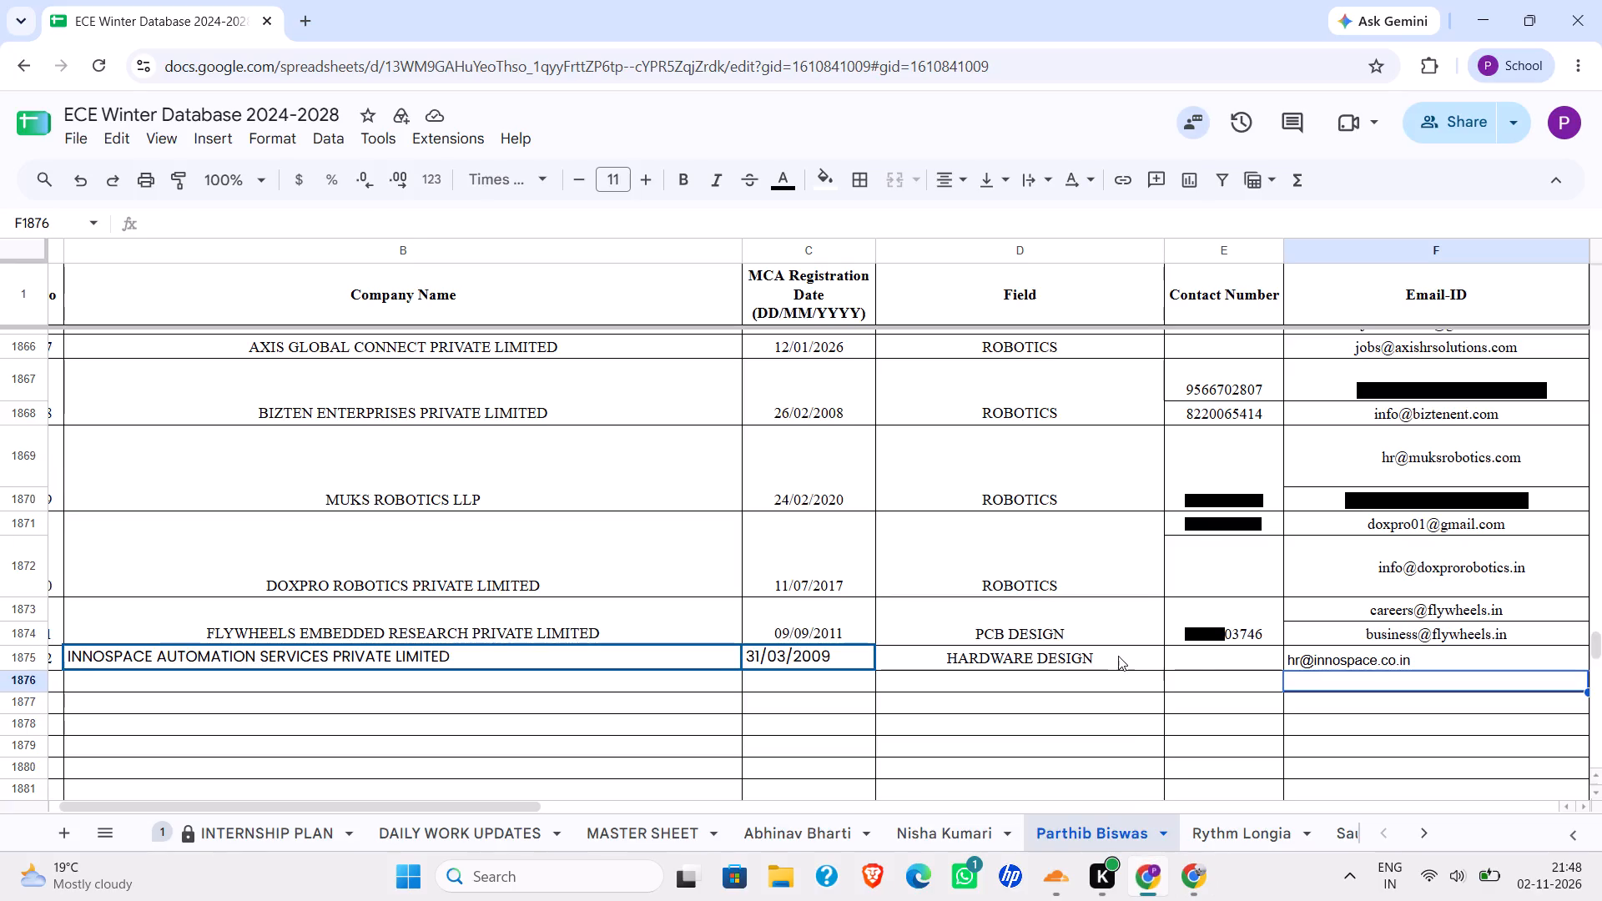
pyautogui.click(1216, 658)
pyautogui.hotkey('ctrl', 'v')
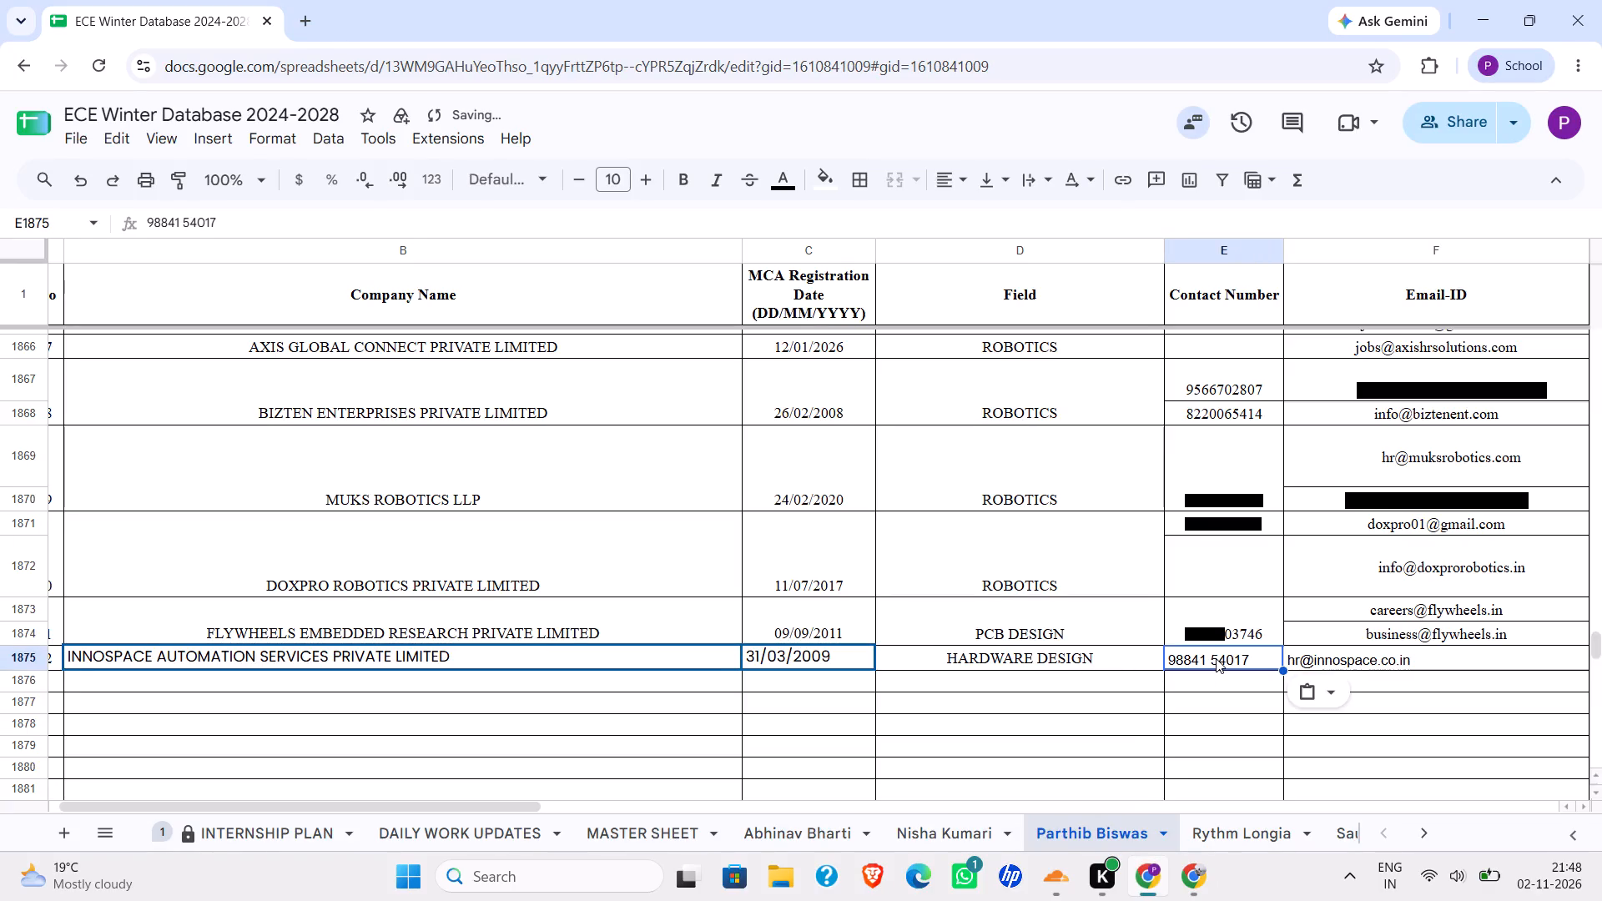
pyautogui.click(184, 225)
pyautogui.press('BackSpace')
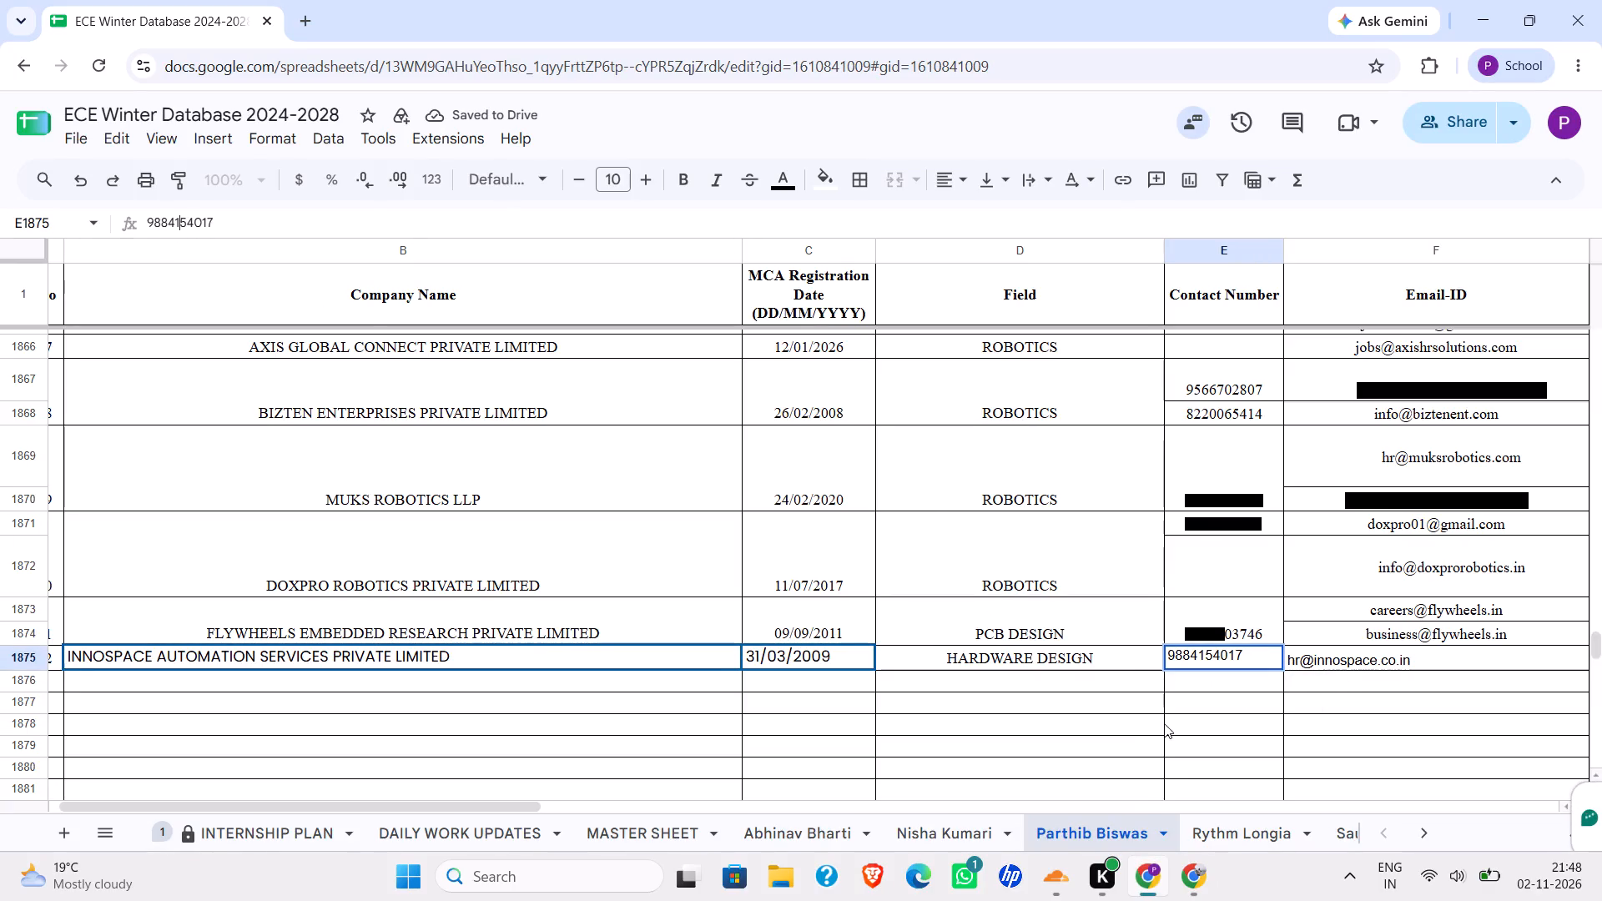
# Copy Innospace's general enquiries email from the AI answer into Email-ID cell F1876, below the HR email.
pyautogui.click(1181, 890)
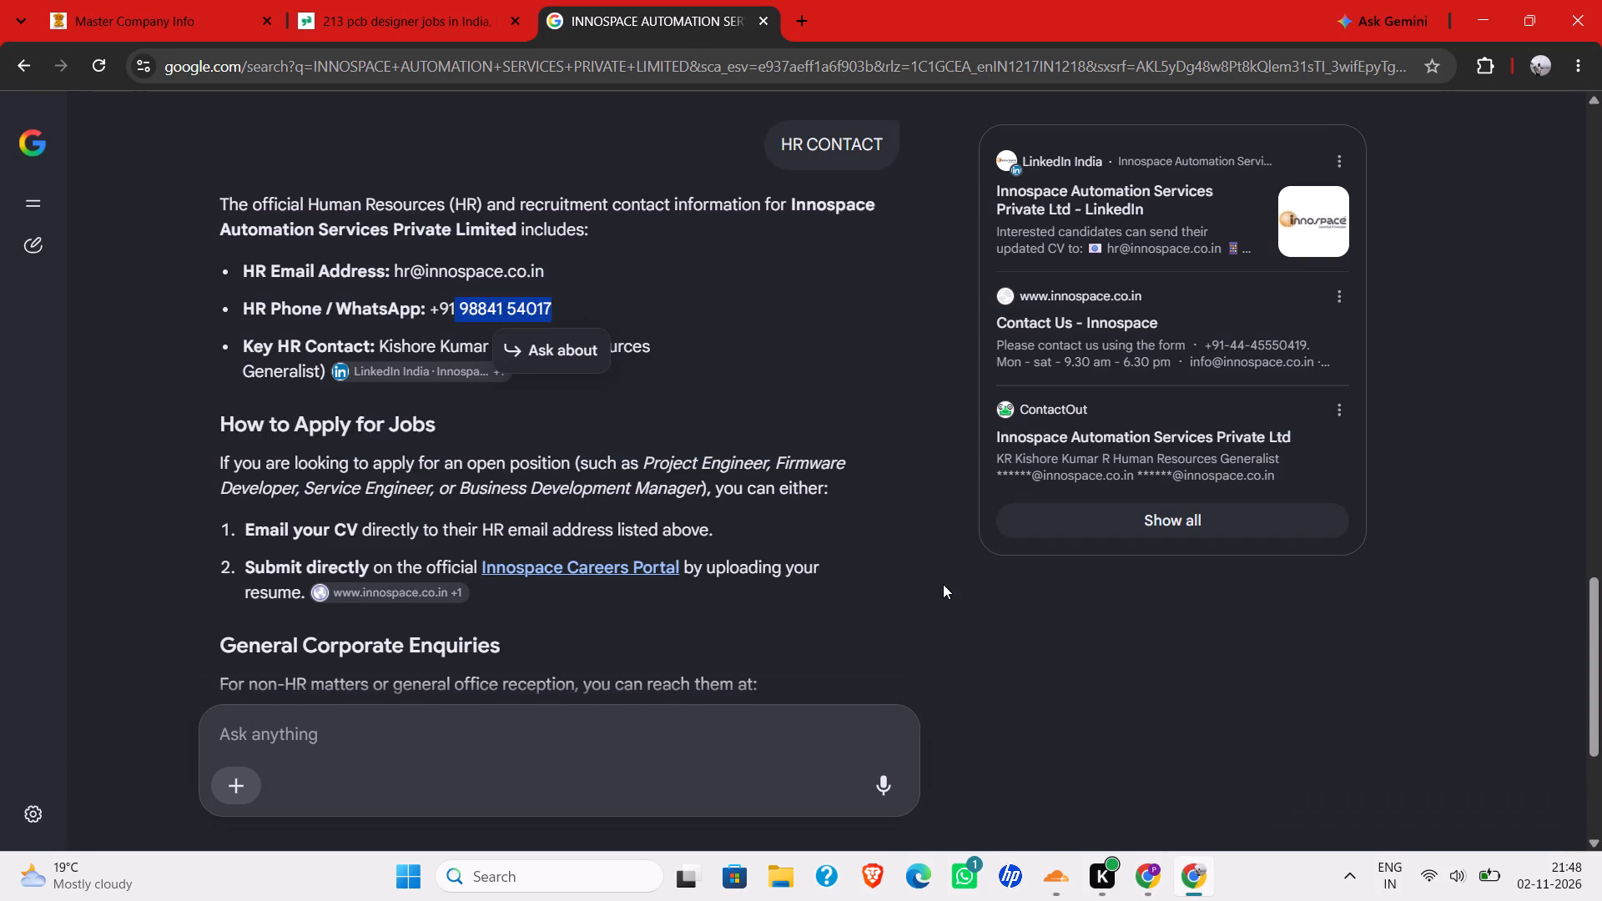
pyautogui.scroll(-2, 943, 584)
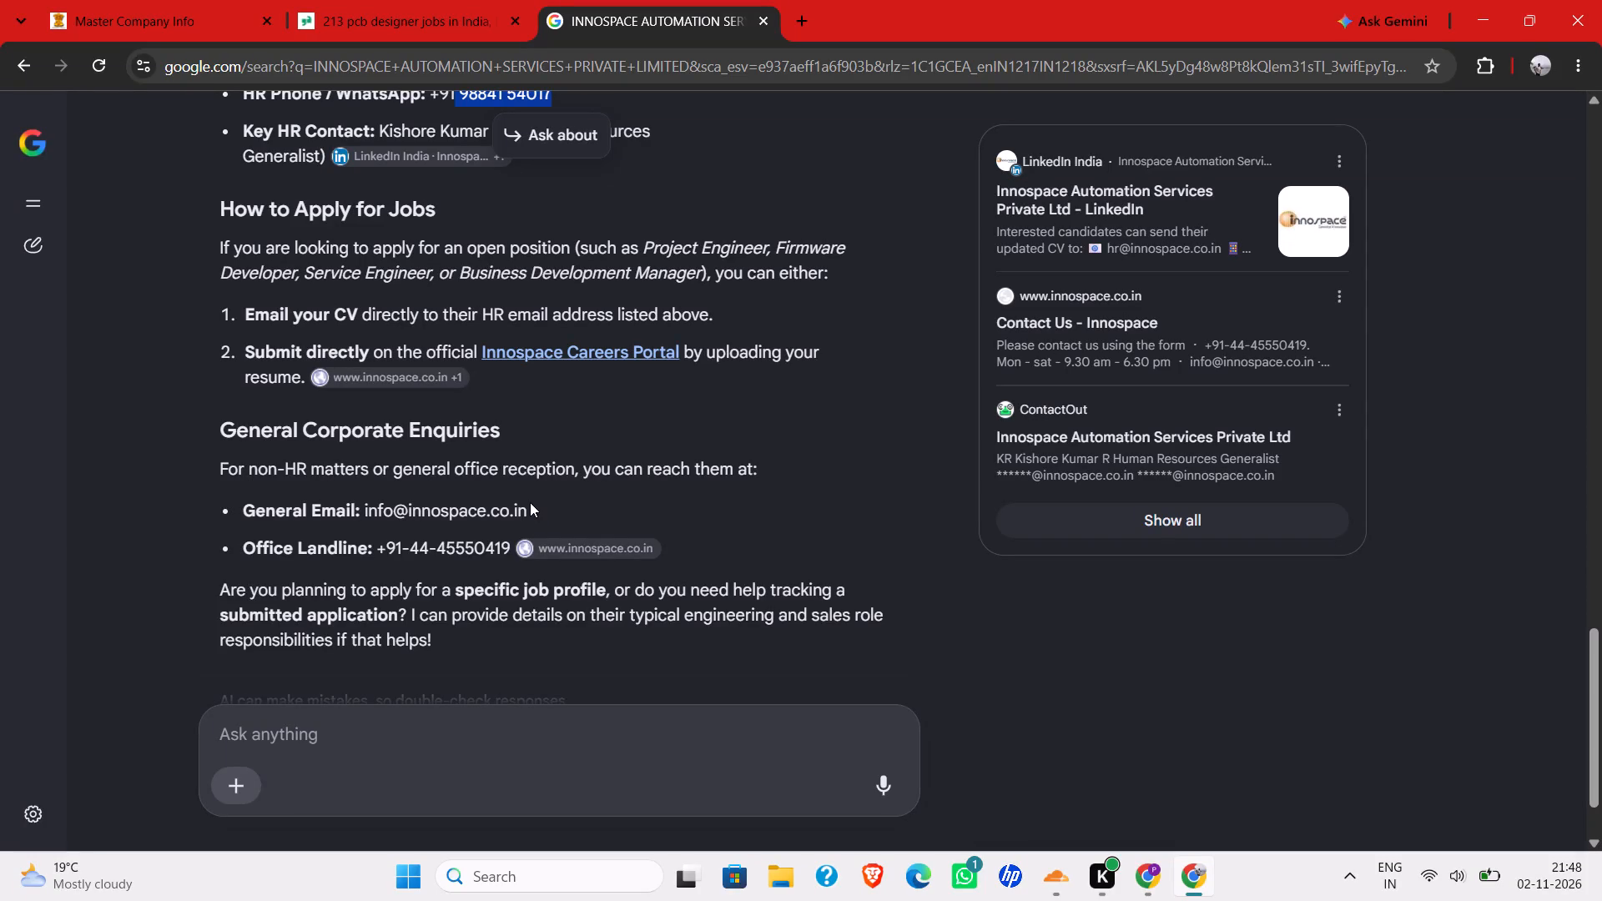
pyautogui.moveTo(530, 502); pyautogui.dragTo(361, 515)
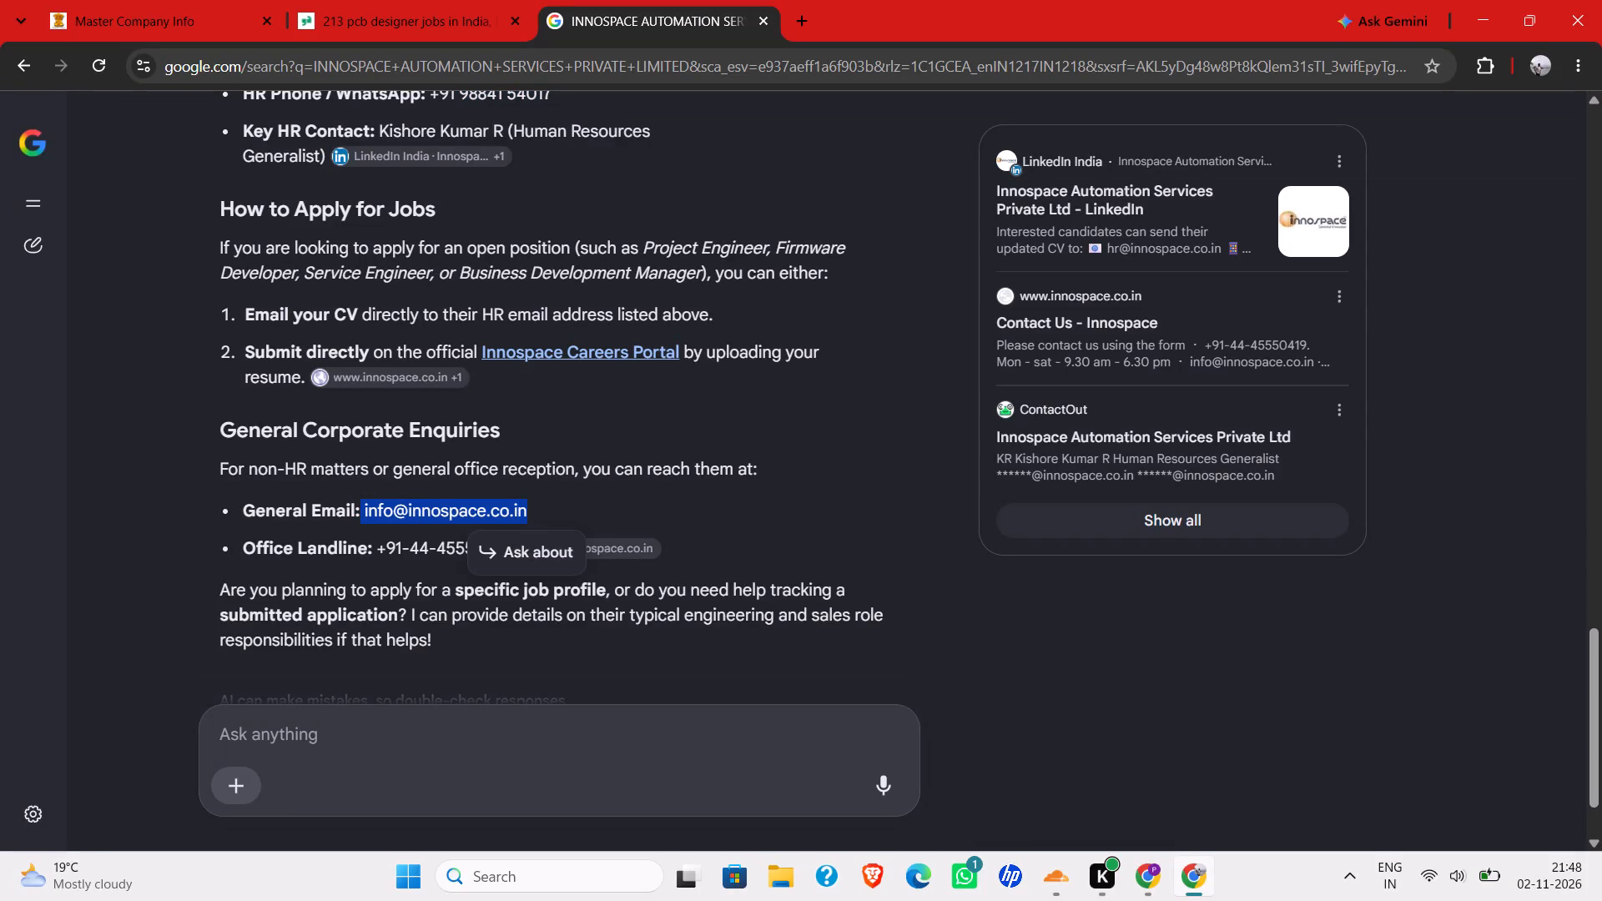
pyautogui.moveTo(361, 515); pyautogui.dragTo(365, 517)
pyautogui.hotkey('ctrl', 'c')
pyautogui.click(1148, 885)
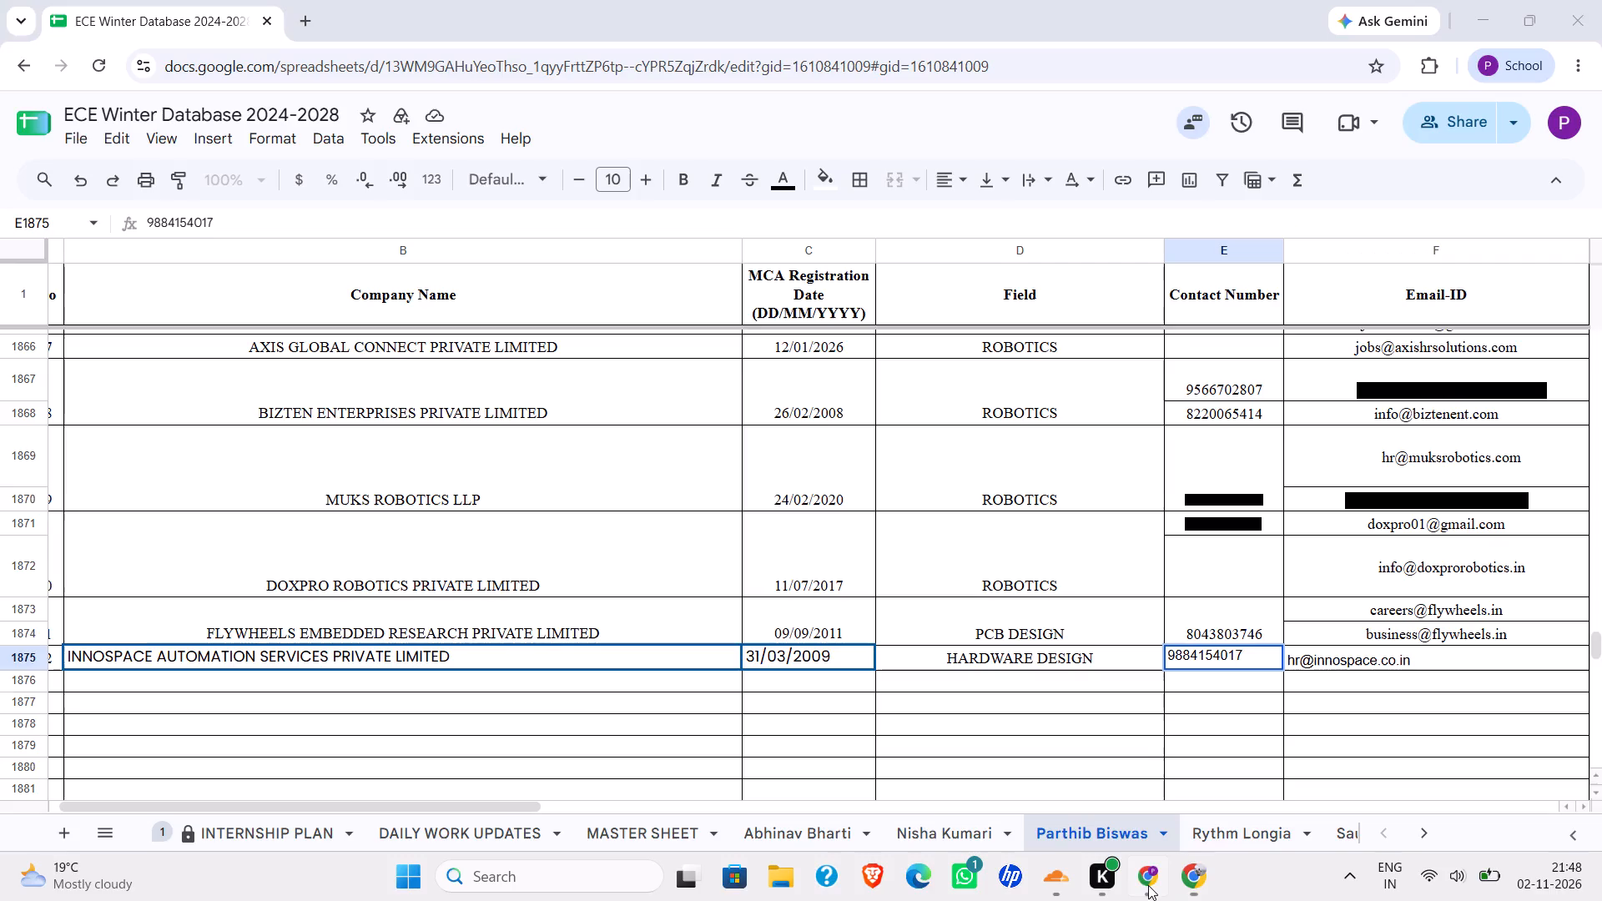
pyautogui.click(1364, 675)
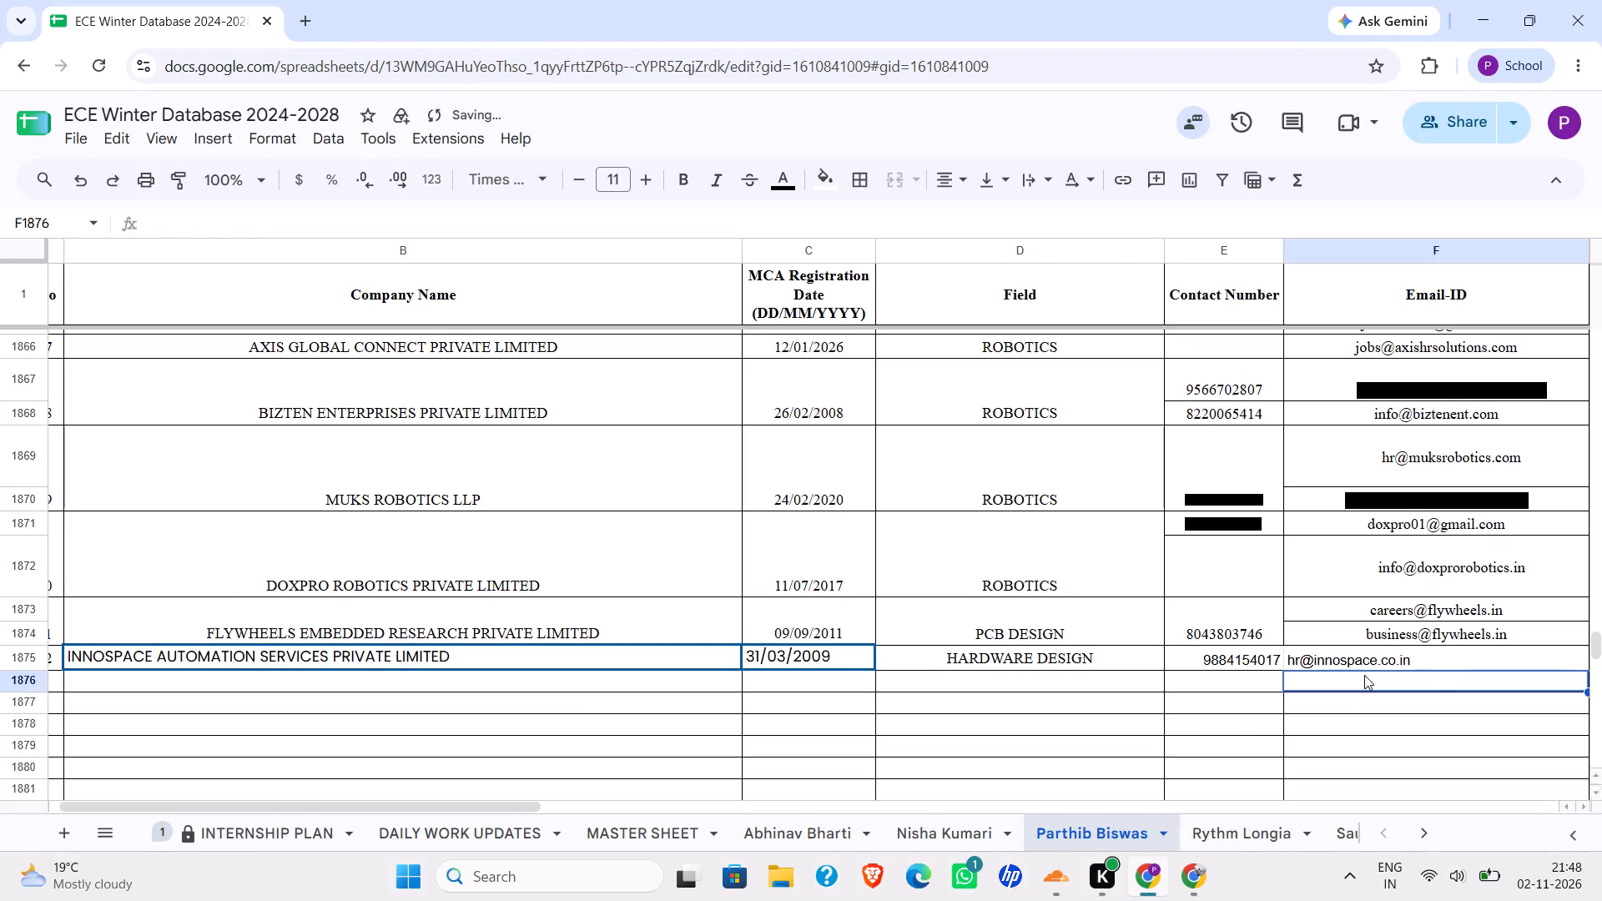
pyautogui.hotkey('ctrl', 'v')
# Merge rows 1875 and 1876 vertically in columns A to E, from the serial number to the contact number.
pyautogui.hscroll(1, 672, 715)
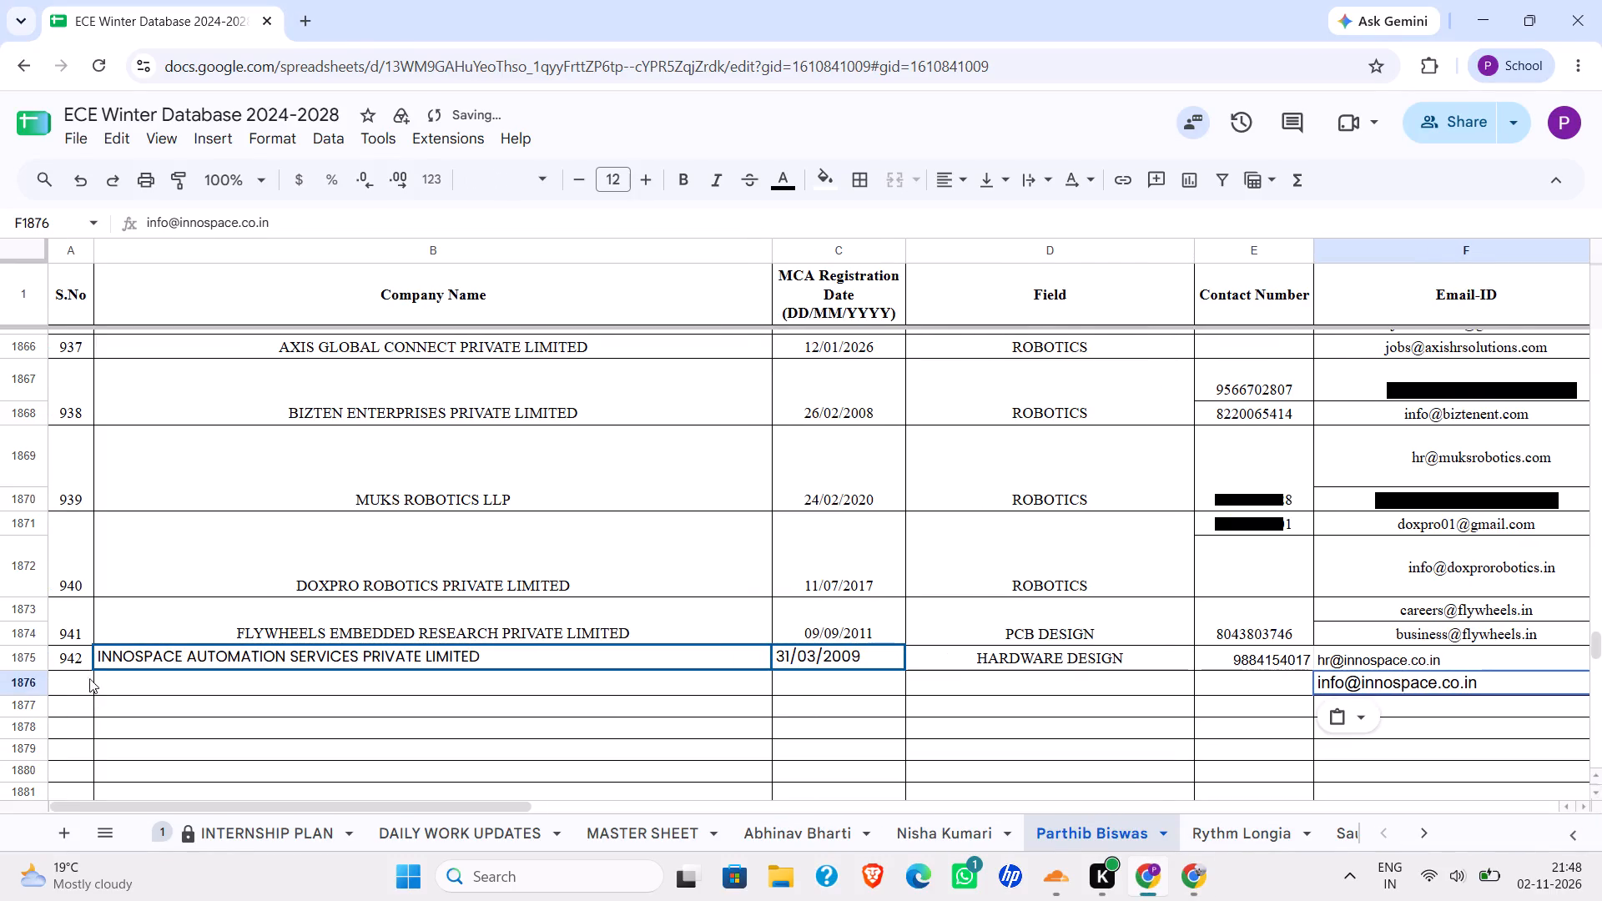
pyautogui.moveTo(78, 668); pyautogui.dragTo(870, 658)
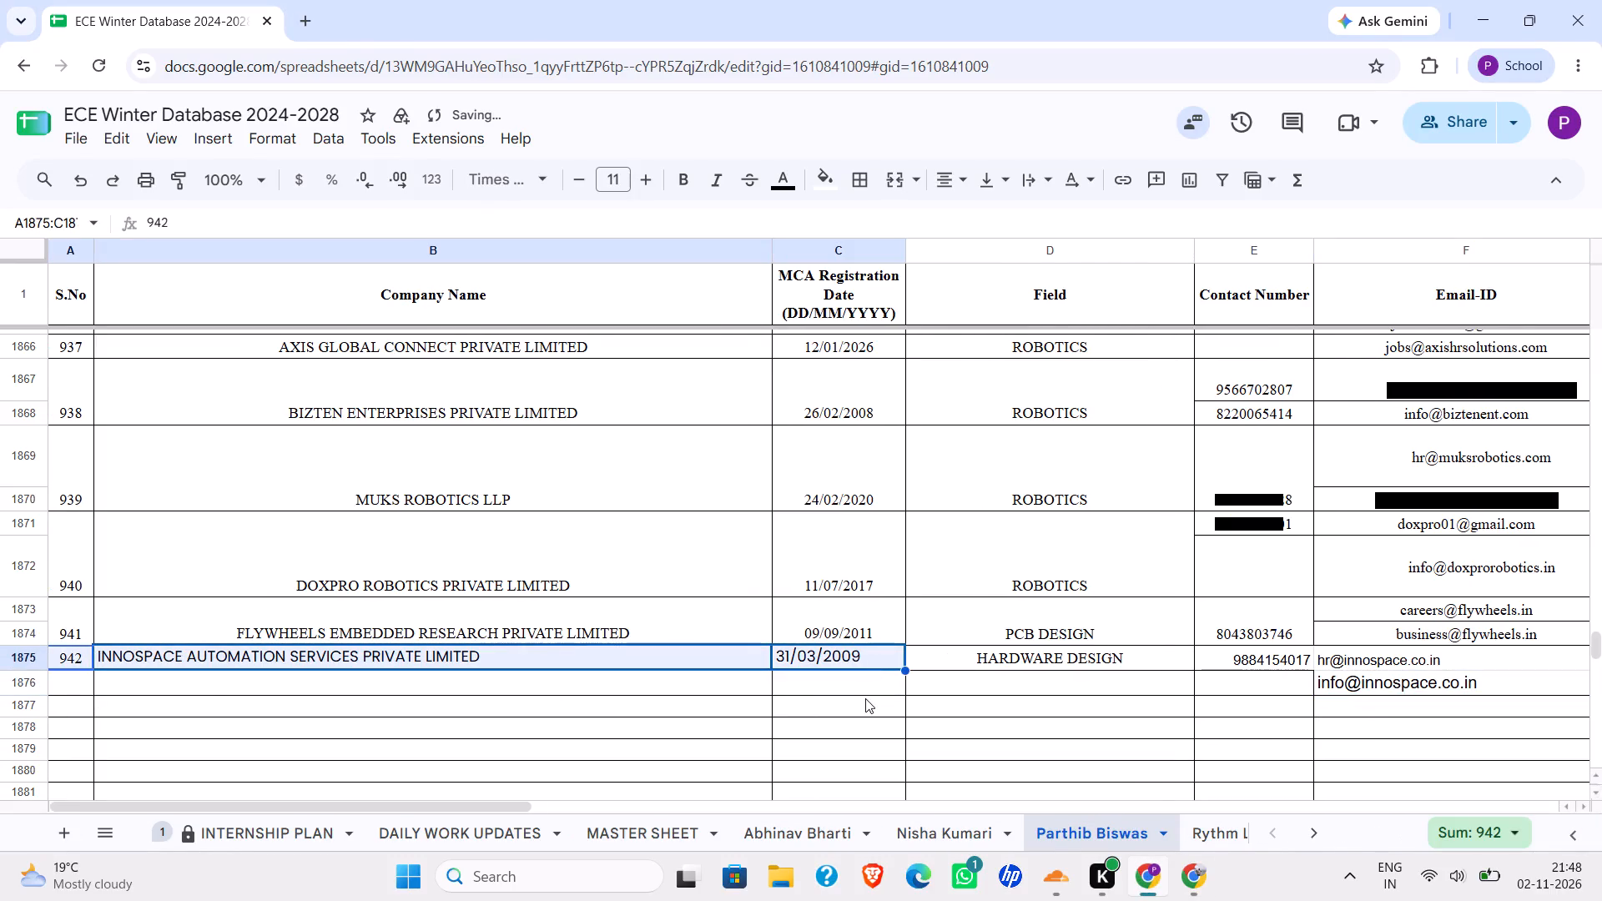
pyautogui.click(865, 698)
pyautogui.moveTo(52, 653); pyautogui.dragTo(1075, 671)
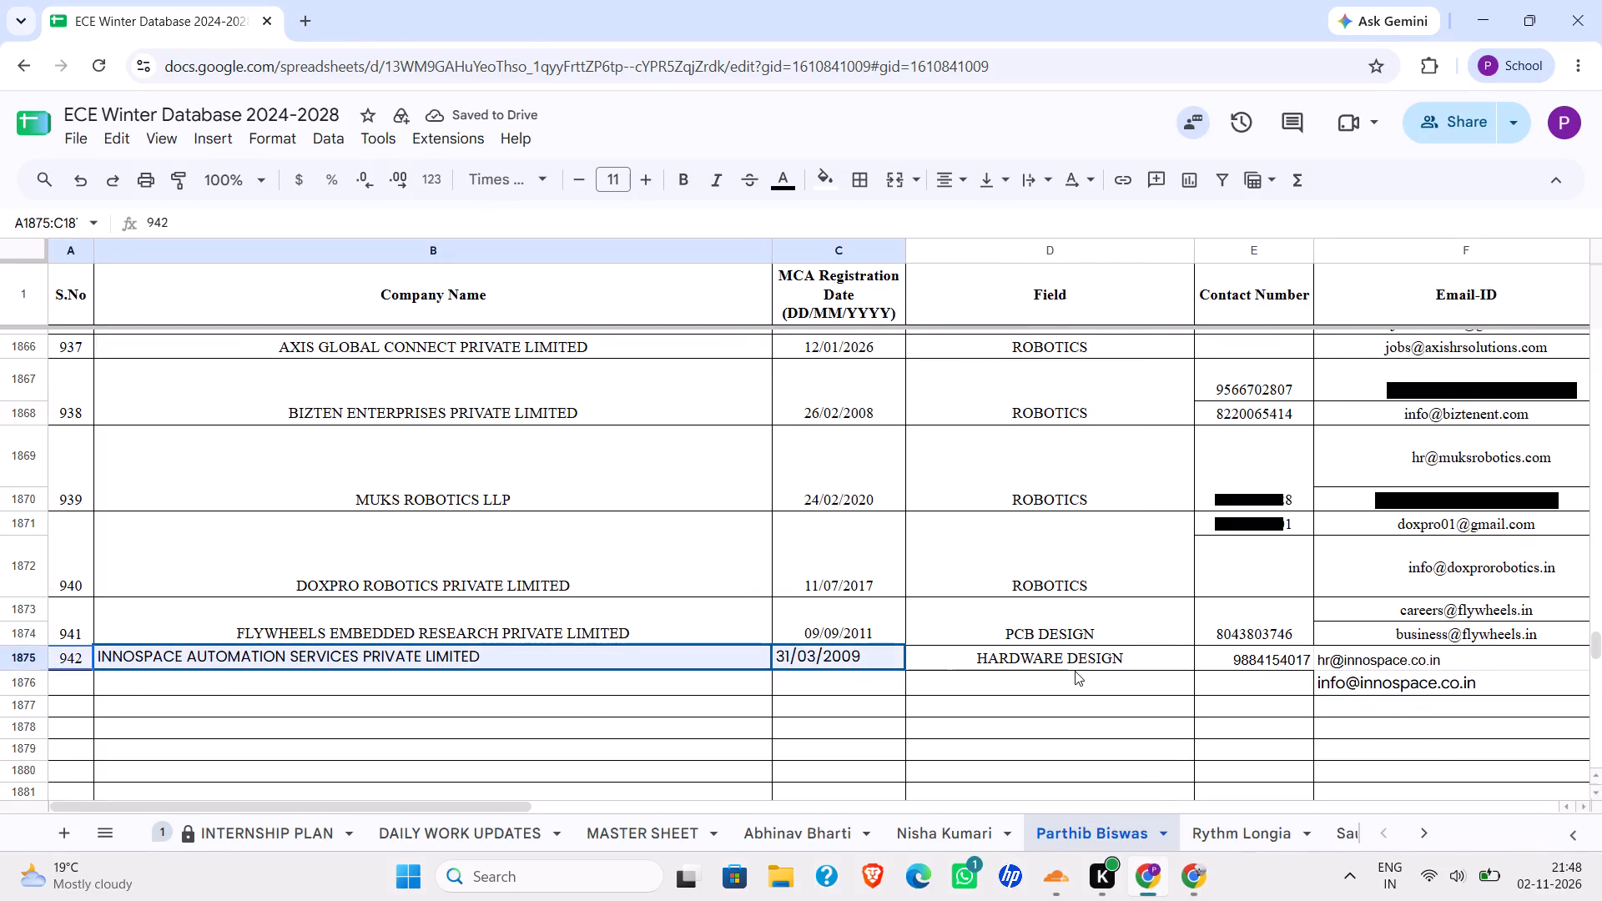
pyautogui.moveTo(1075, 671); pyautogui.dragTo(1234, 674)
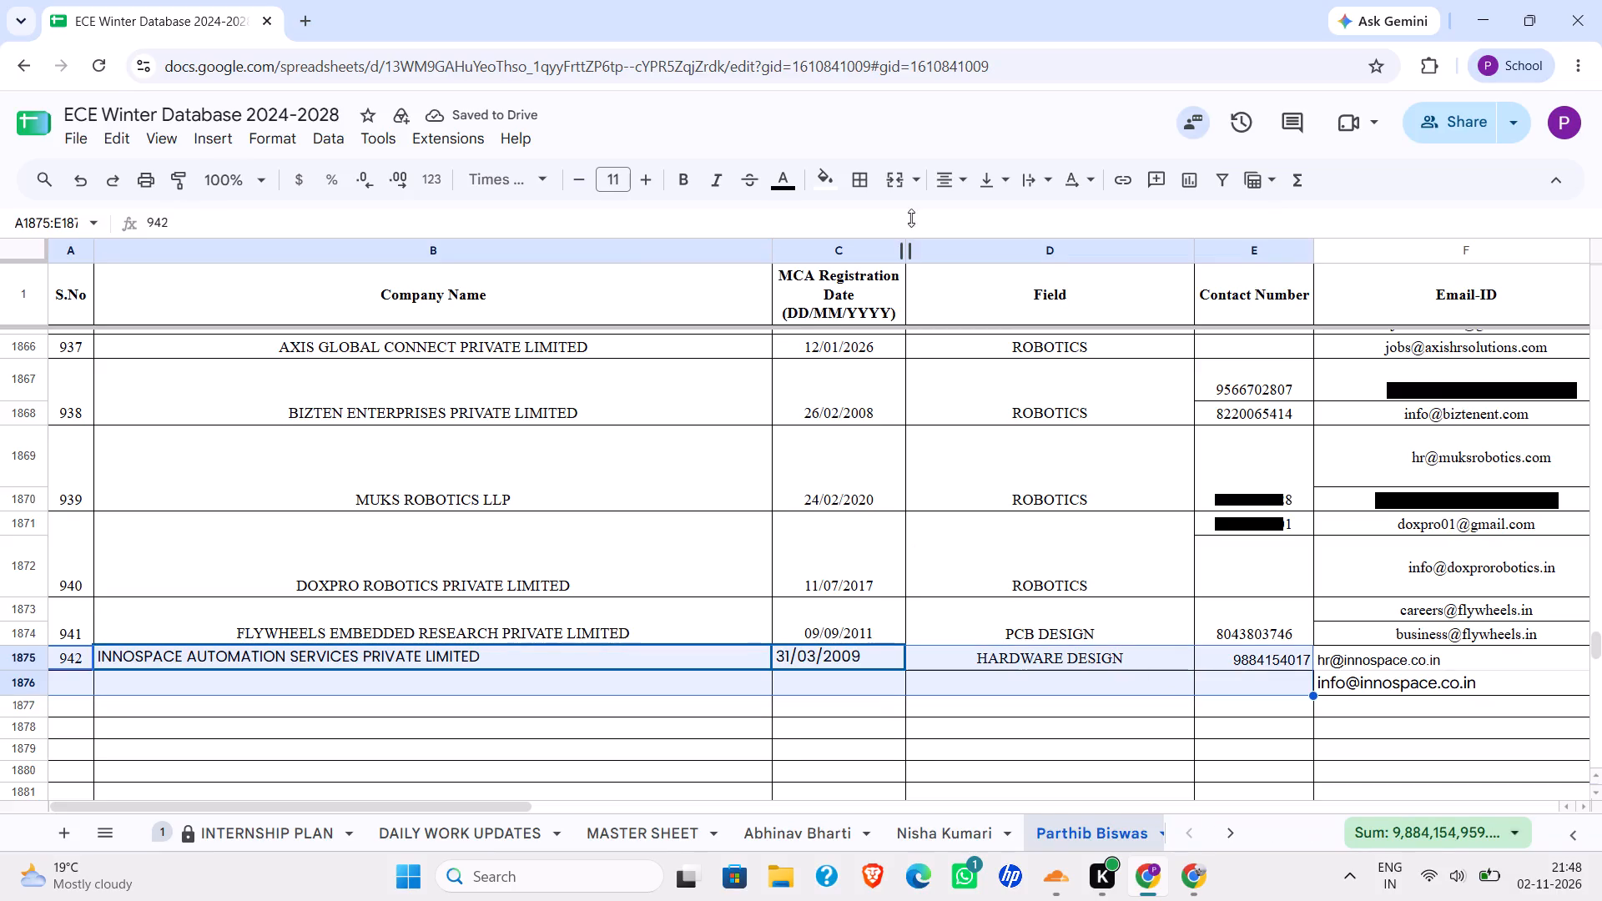
pyautogui.click(919, 176)
pyautogui.click(926, 244)
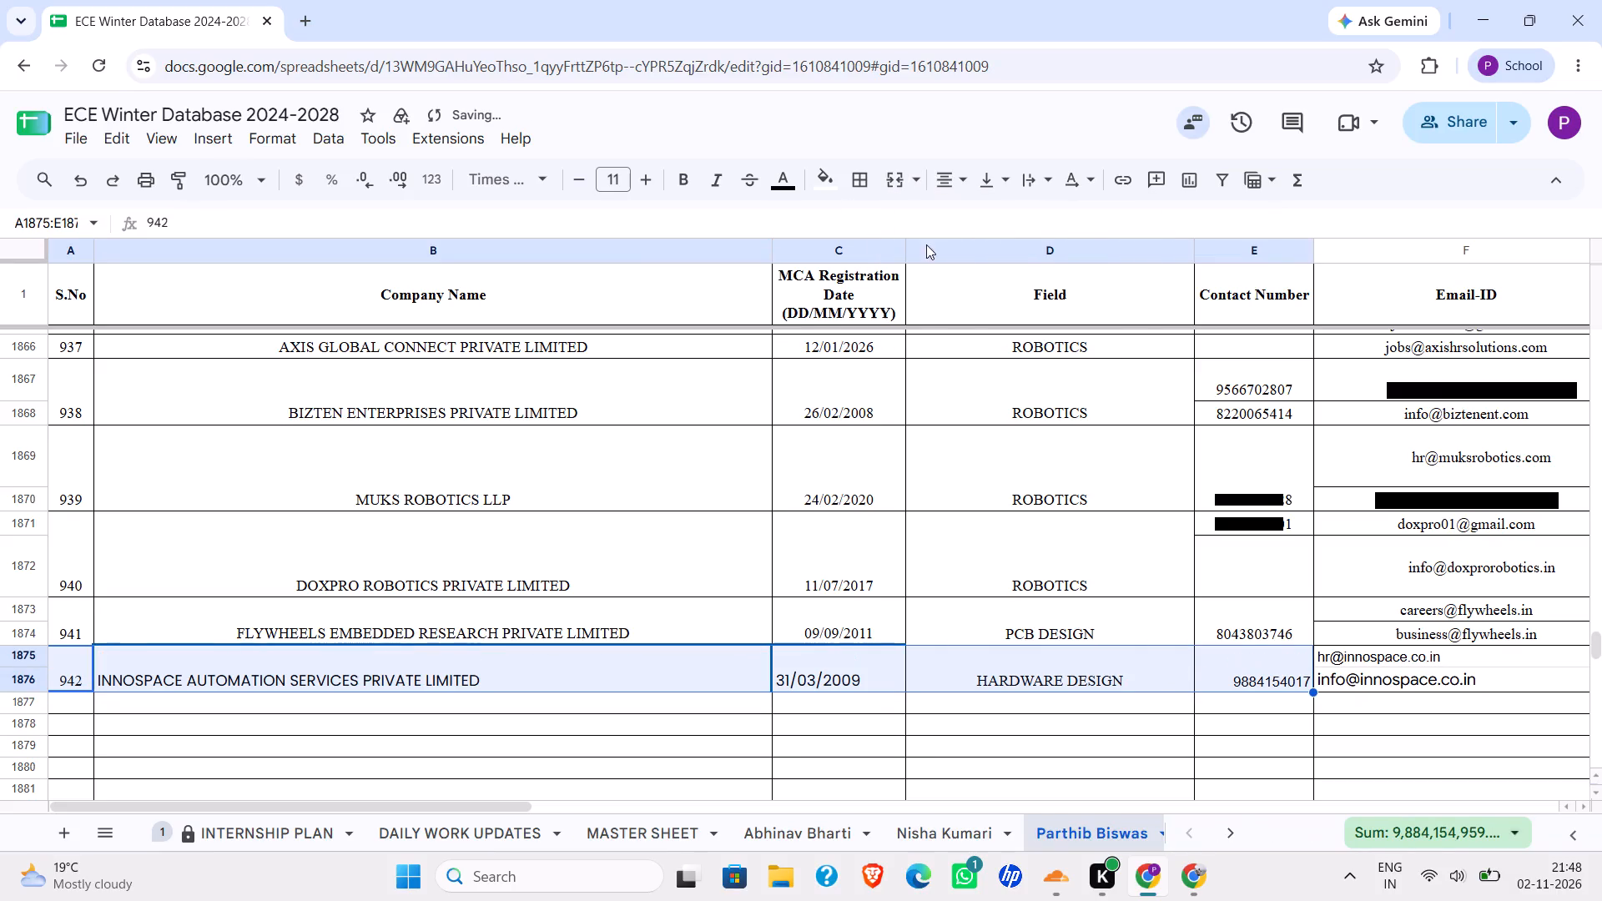
# Enter 943 as the next serial number in cell A1877.
pyautogui.click(73, 701)
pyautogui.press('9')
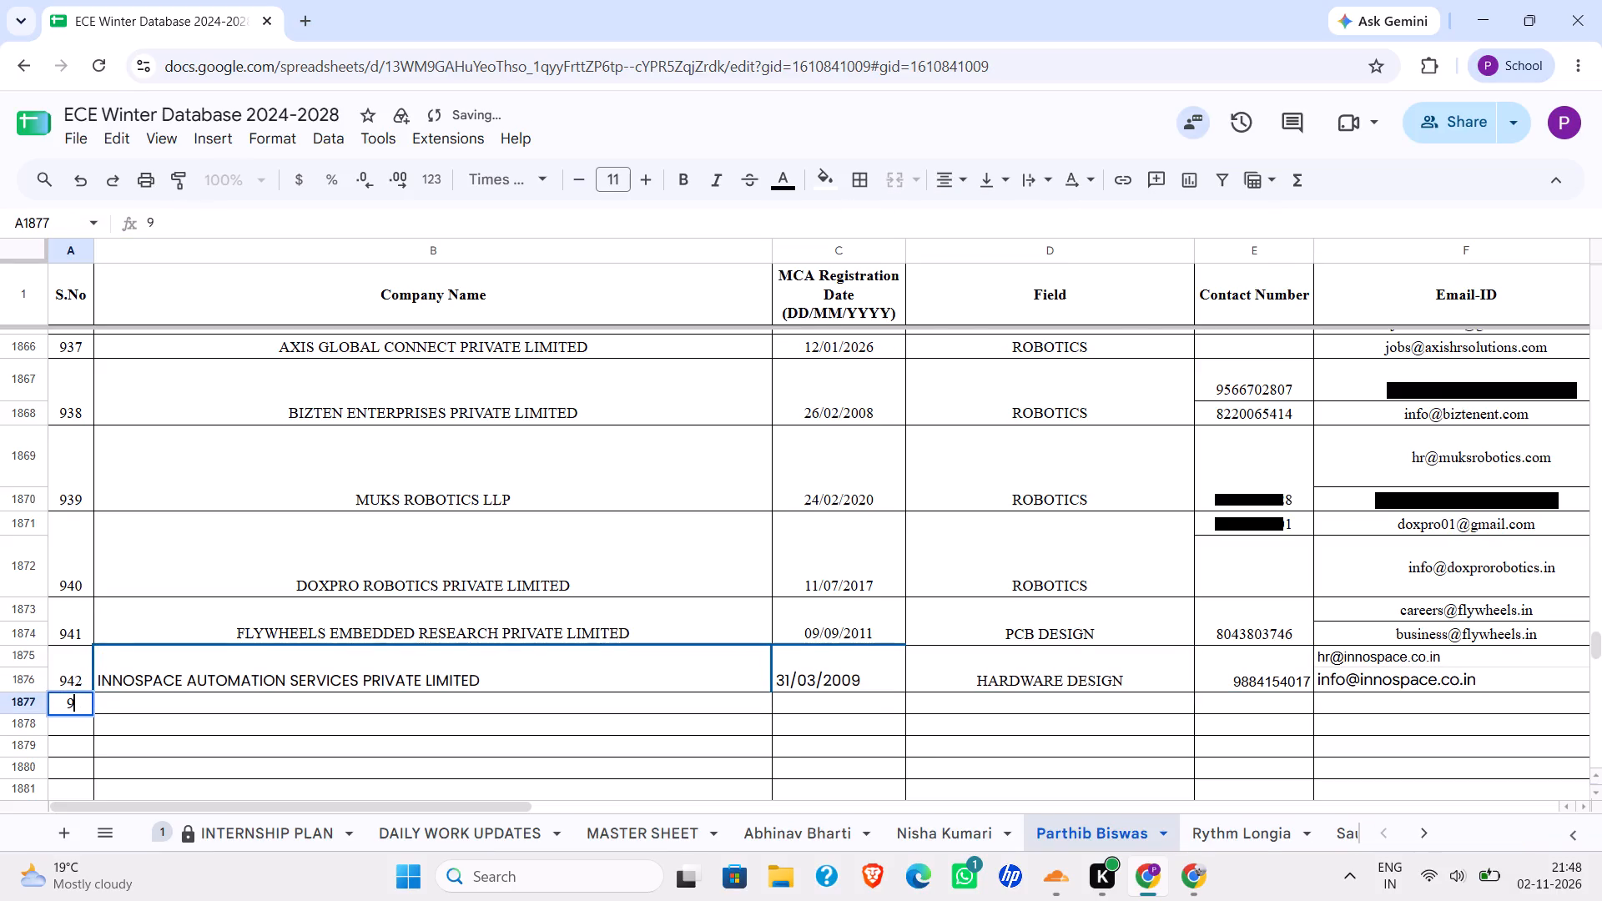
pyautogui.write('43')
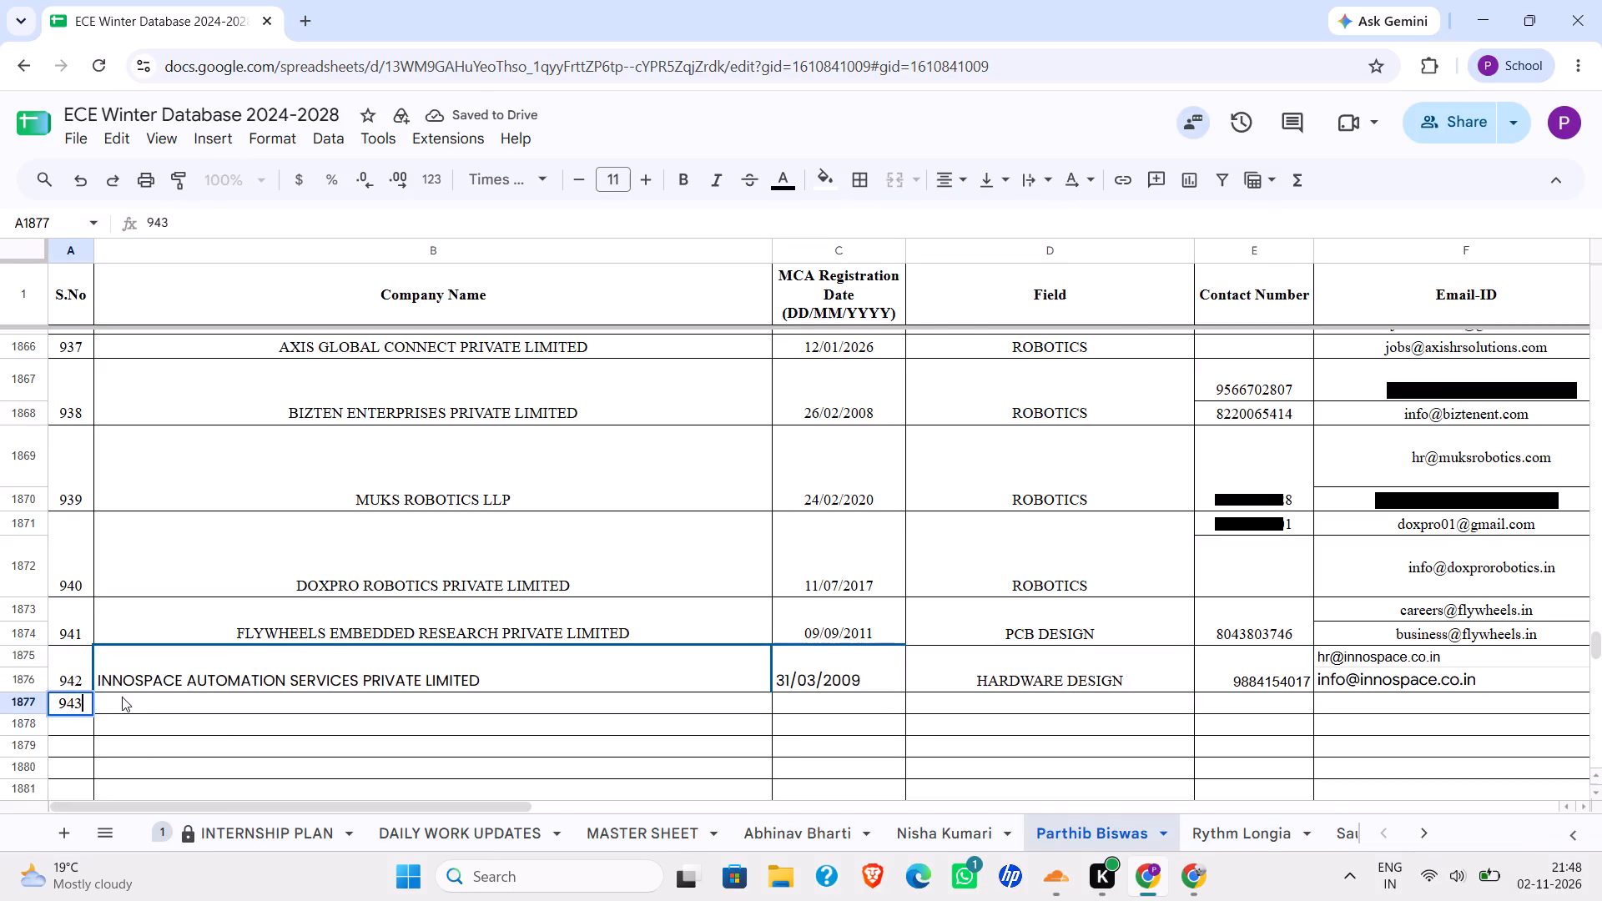
pyautogui.click(122, 702)
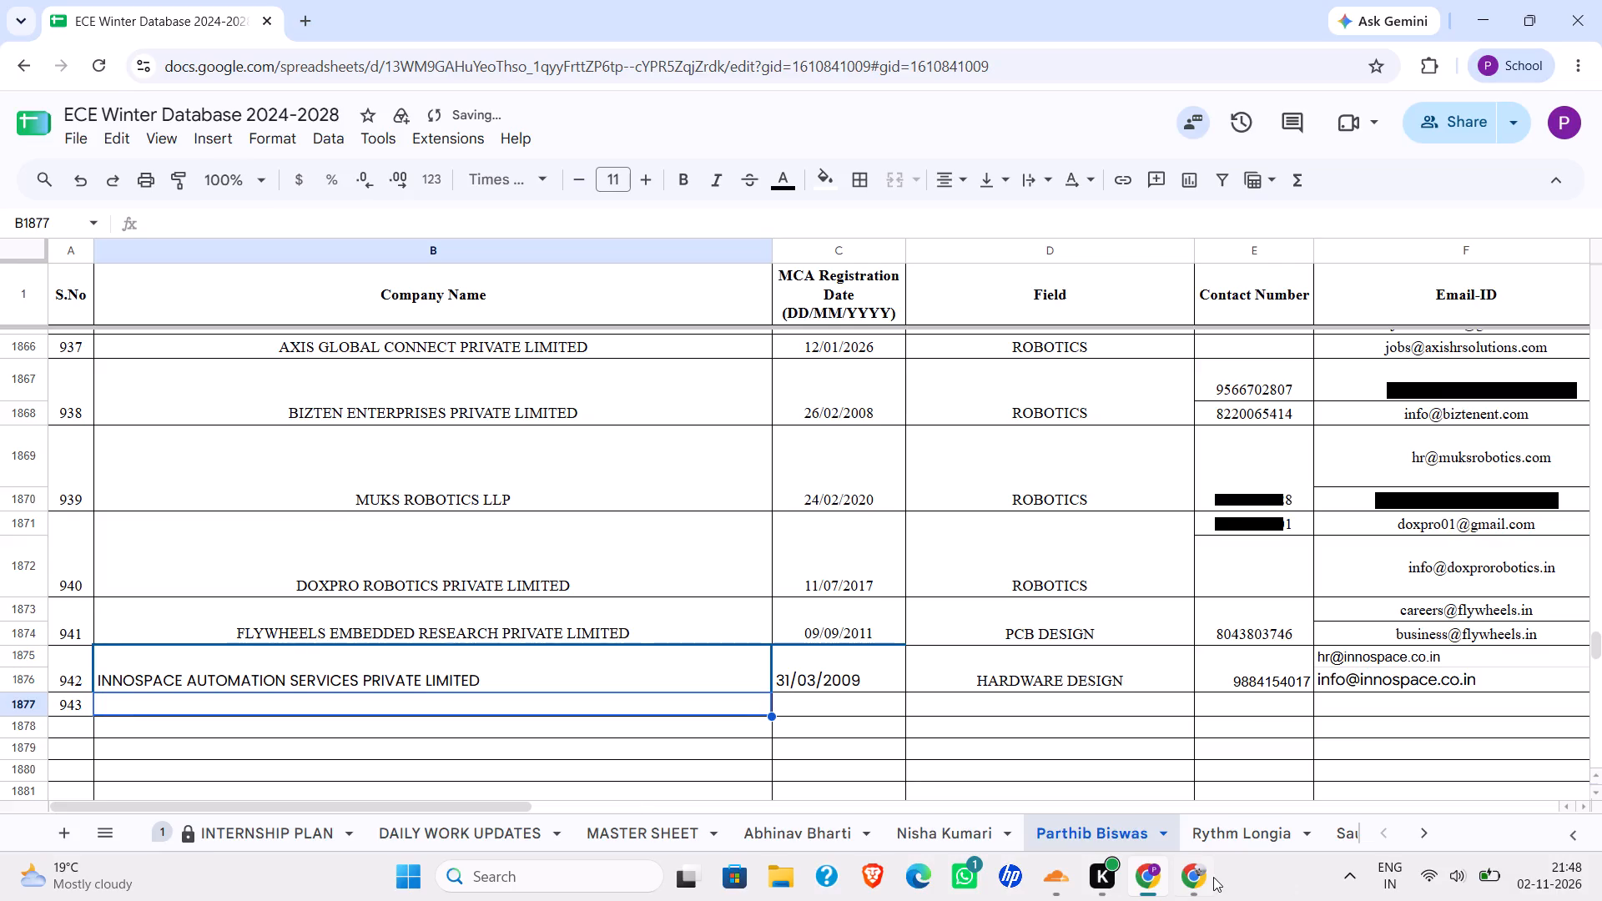
# Examine the PCB designer job listings in India on Glassdoor for the next company to add.
pyautogui.click(1212, 877)
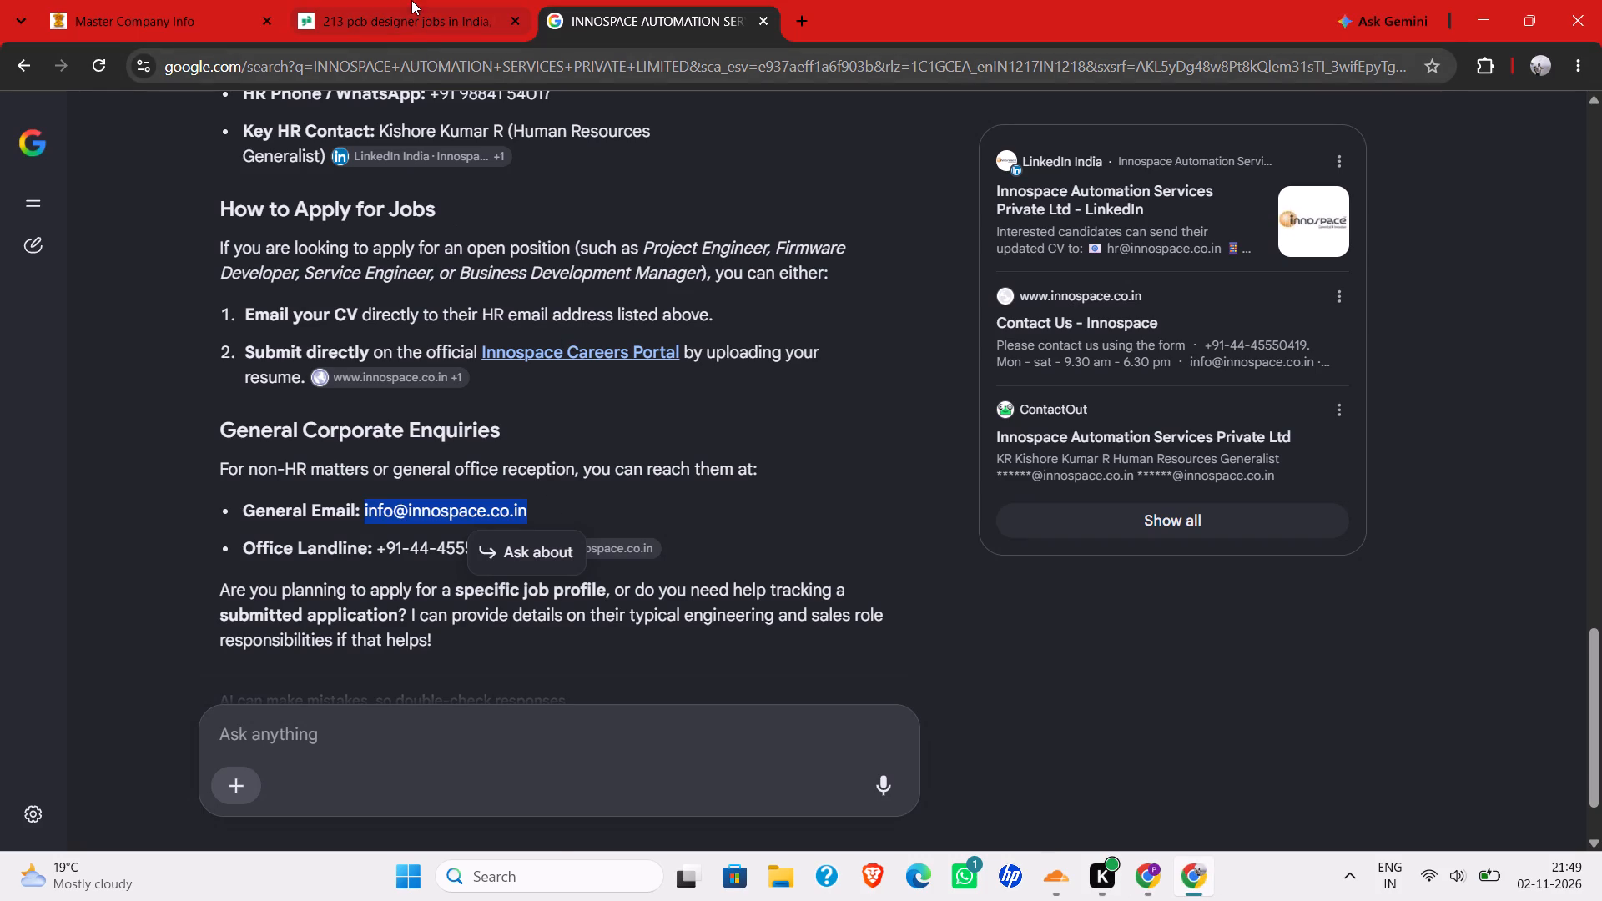
pyautogui.click(411, 0)
pyautogui.scroll(-2, 339, 526)
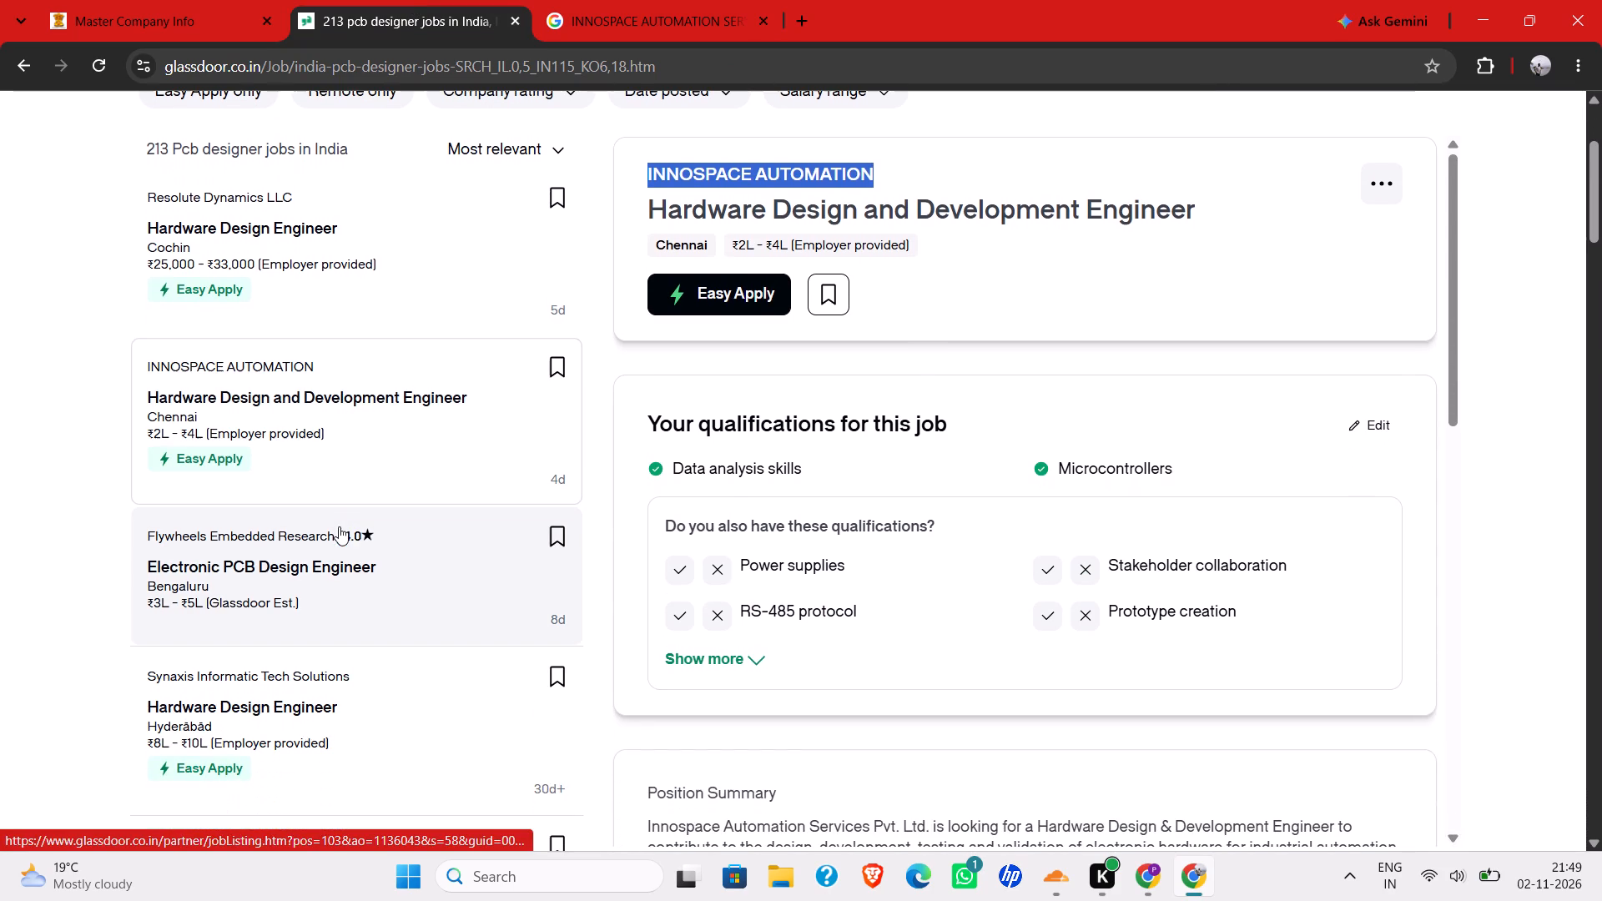
pyautogui.scroll(-1, 296, 539)
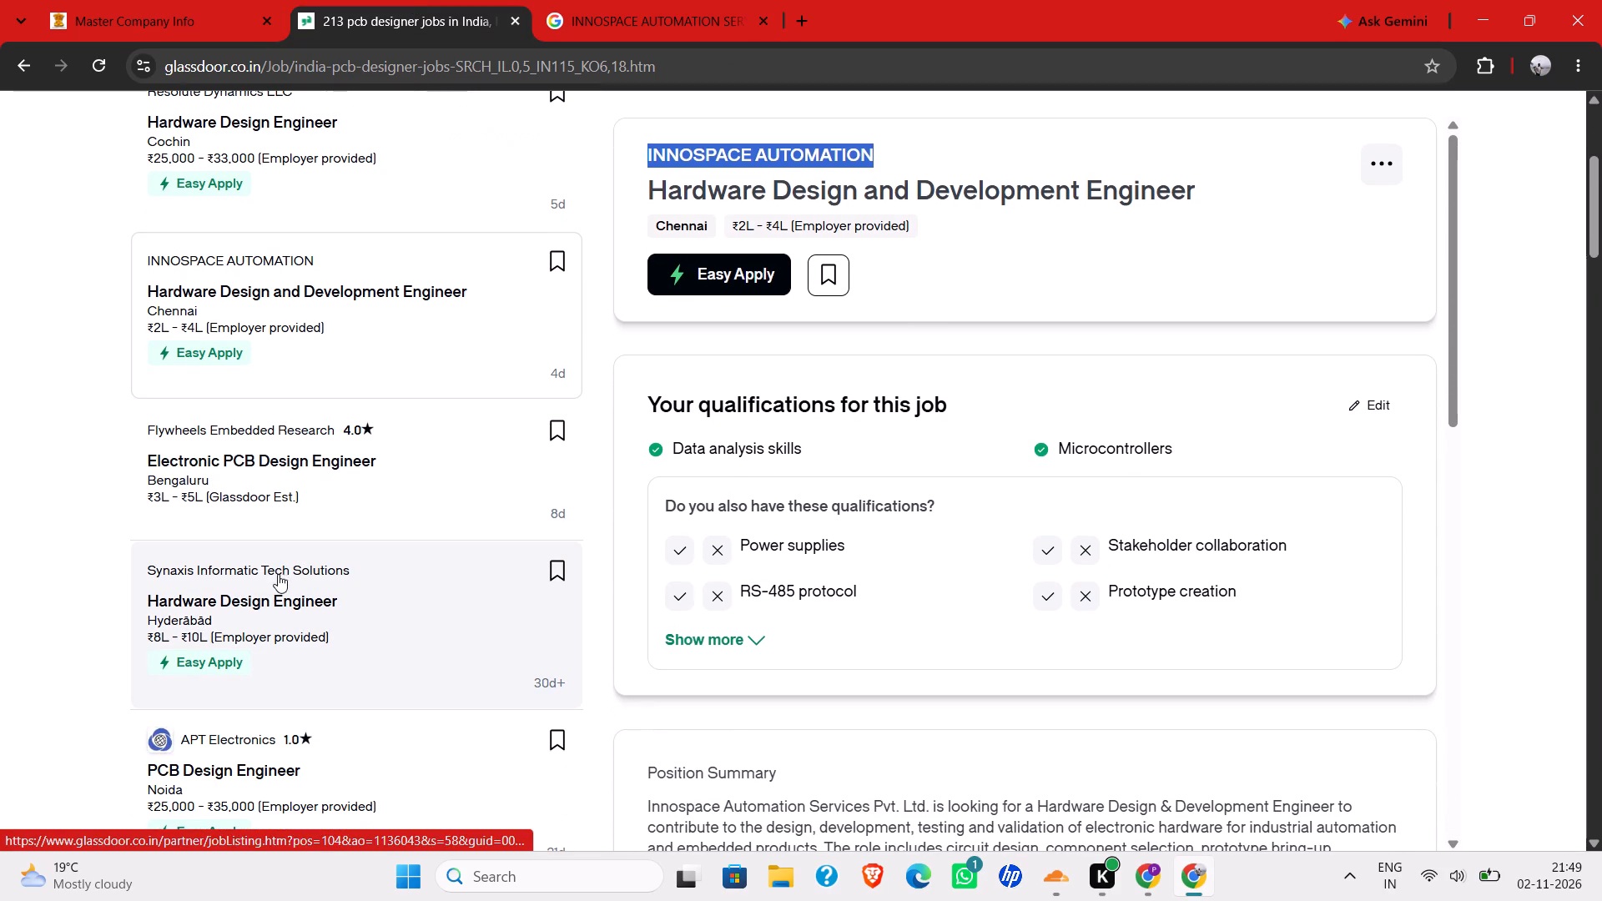
pyautogui.scroll(-7, 278, 576)
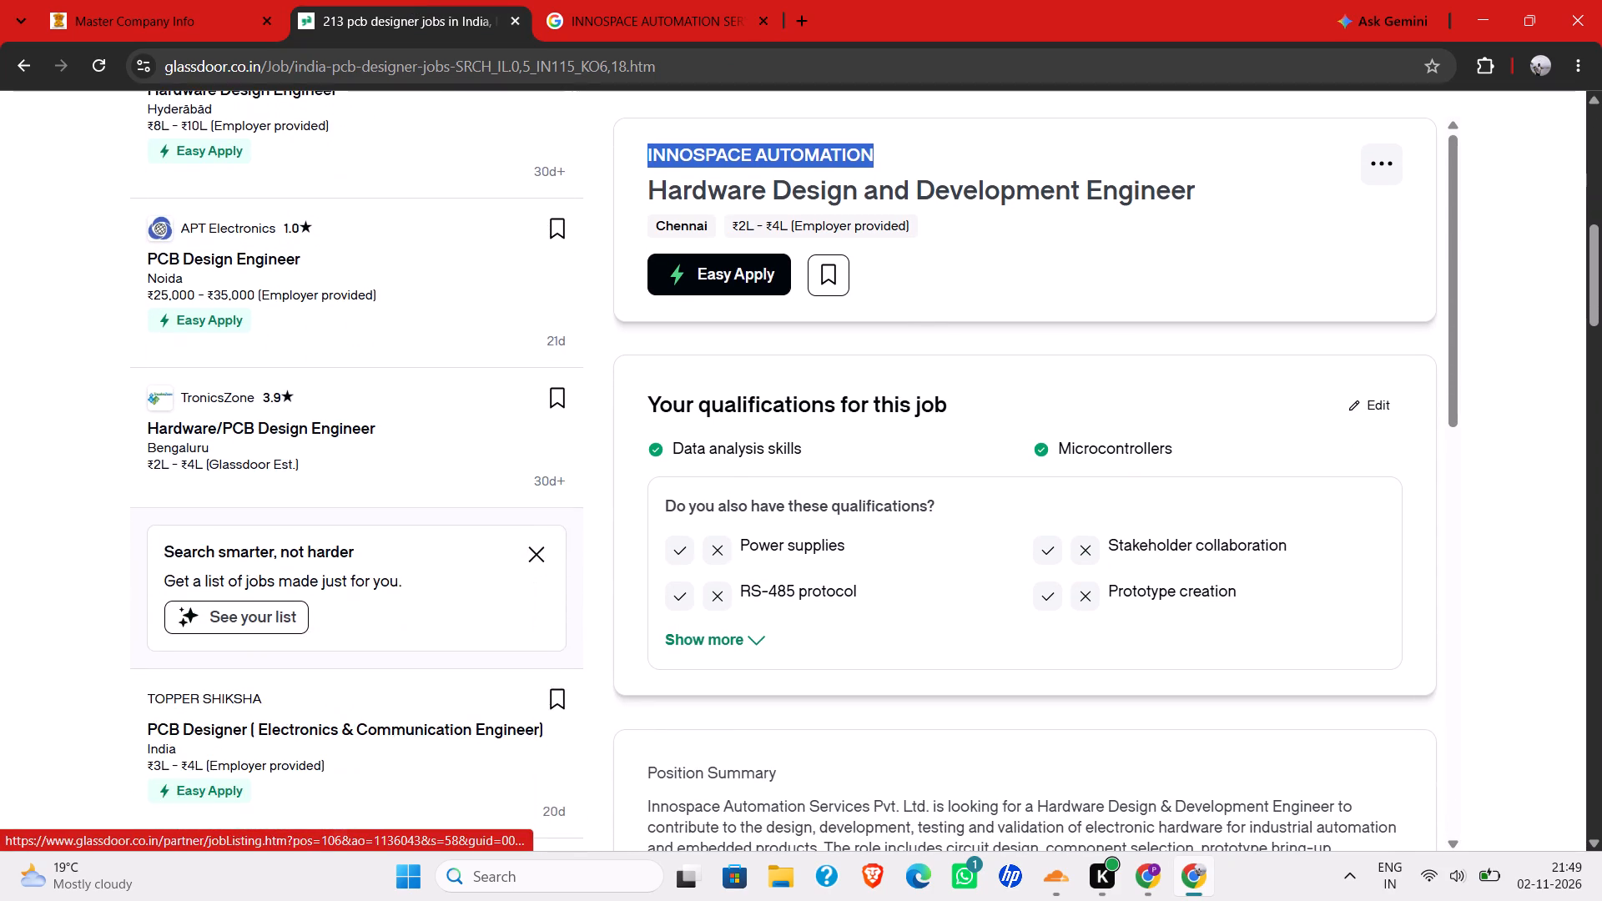
pyautogui.scroll(-1, 278, 576)
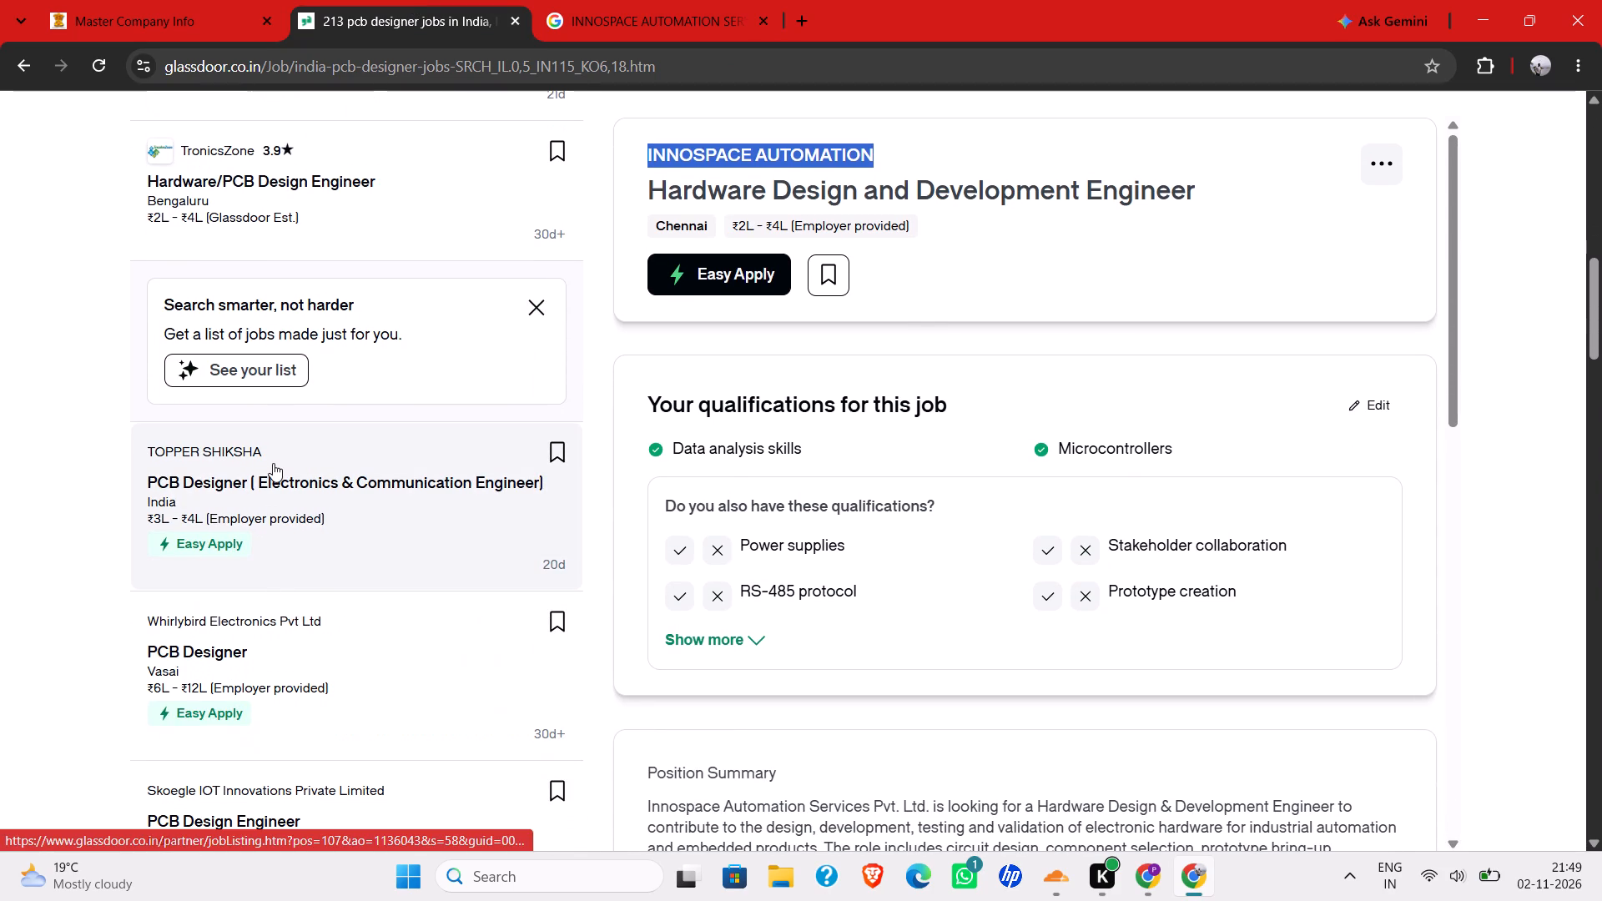
pyautogui.scroll(-1, 273, 463)
pyautogui.scroll(-1, 266, 655)
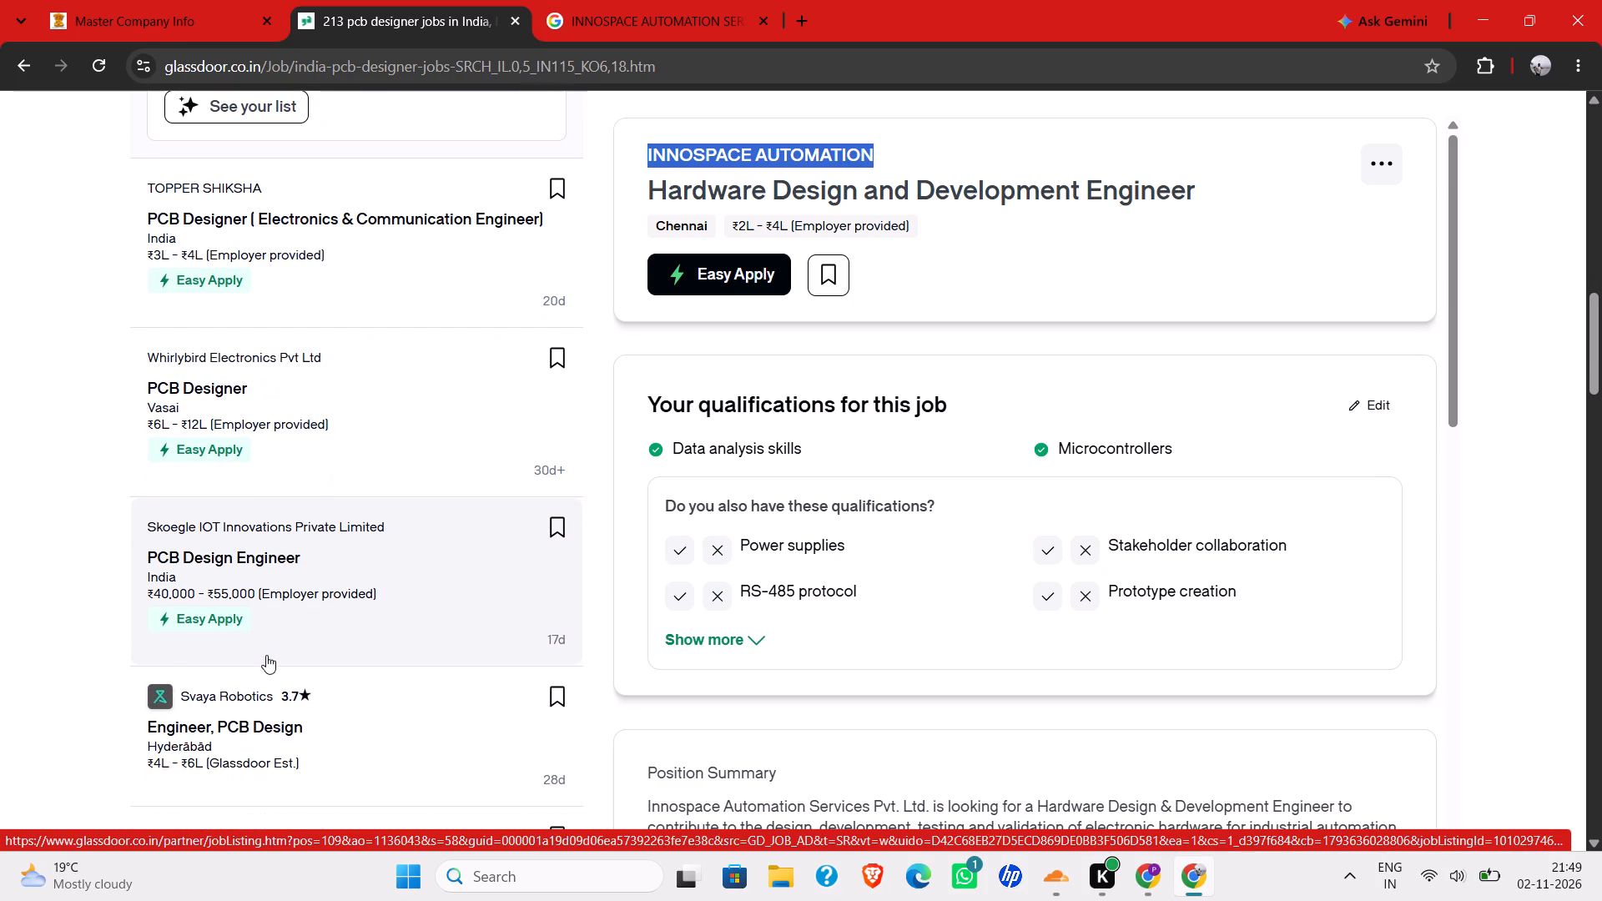
# Open the Sinaxis Enterprises Pvt Ltd PCB Design Engineer listing on Glassdoor and copy the name Sinaxis.
pyautogui.scroll(-1, 266, 655)
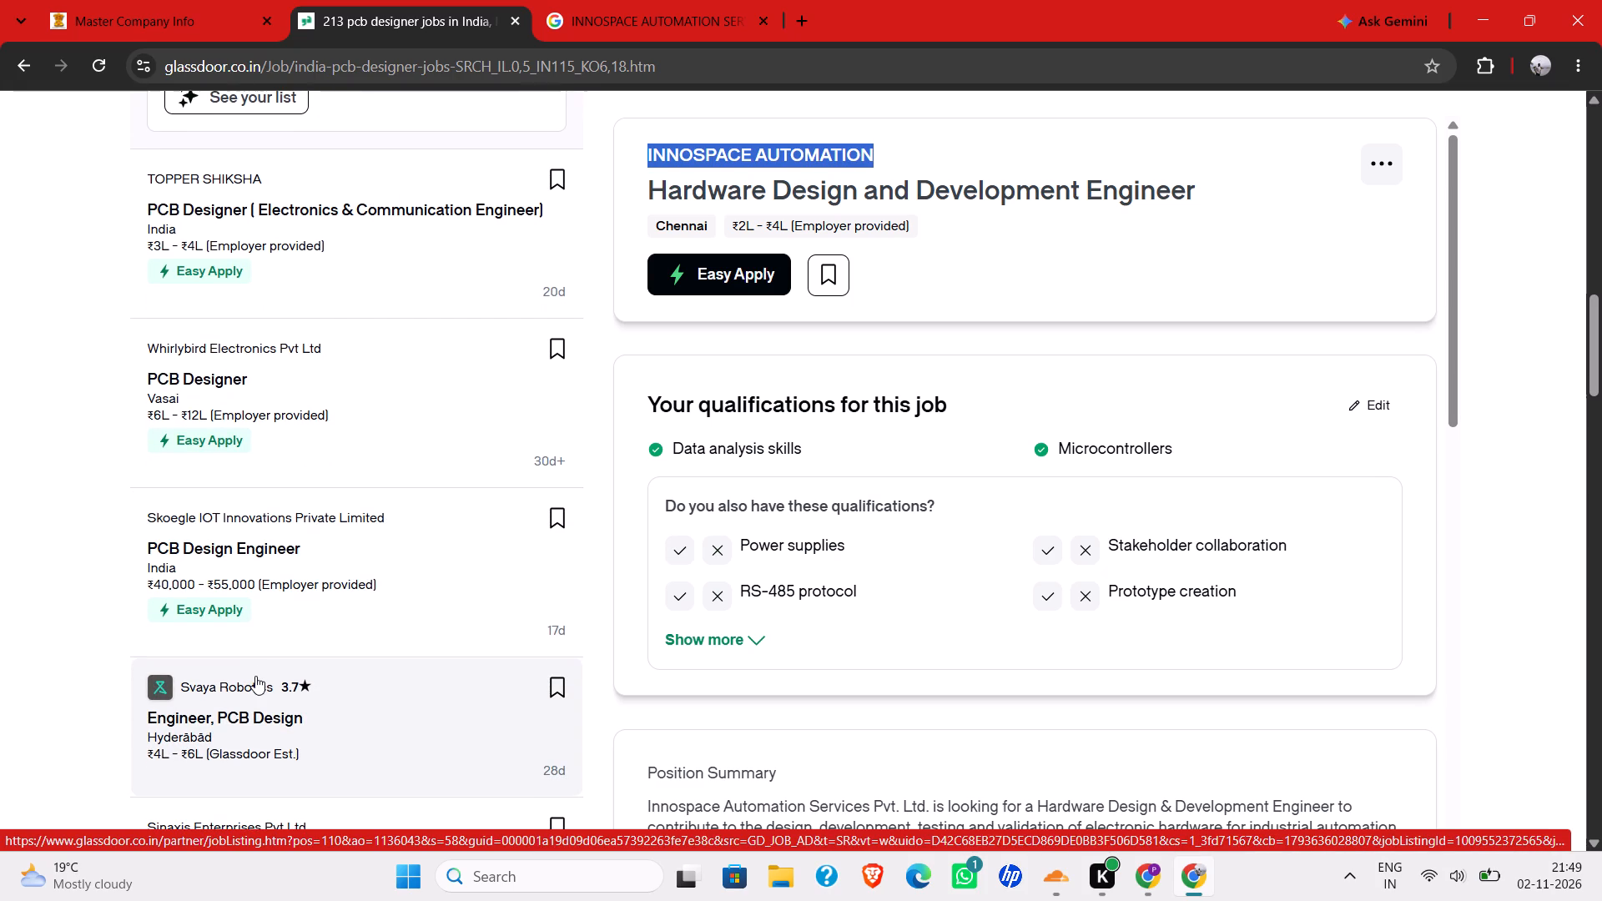
pyautogui.scroll(-2, 255, 676)
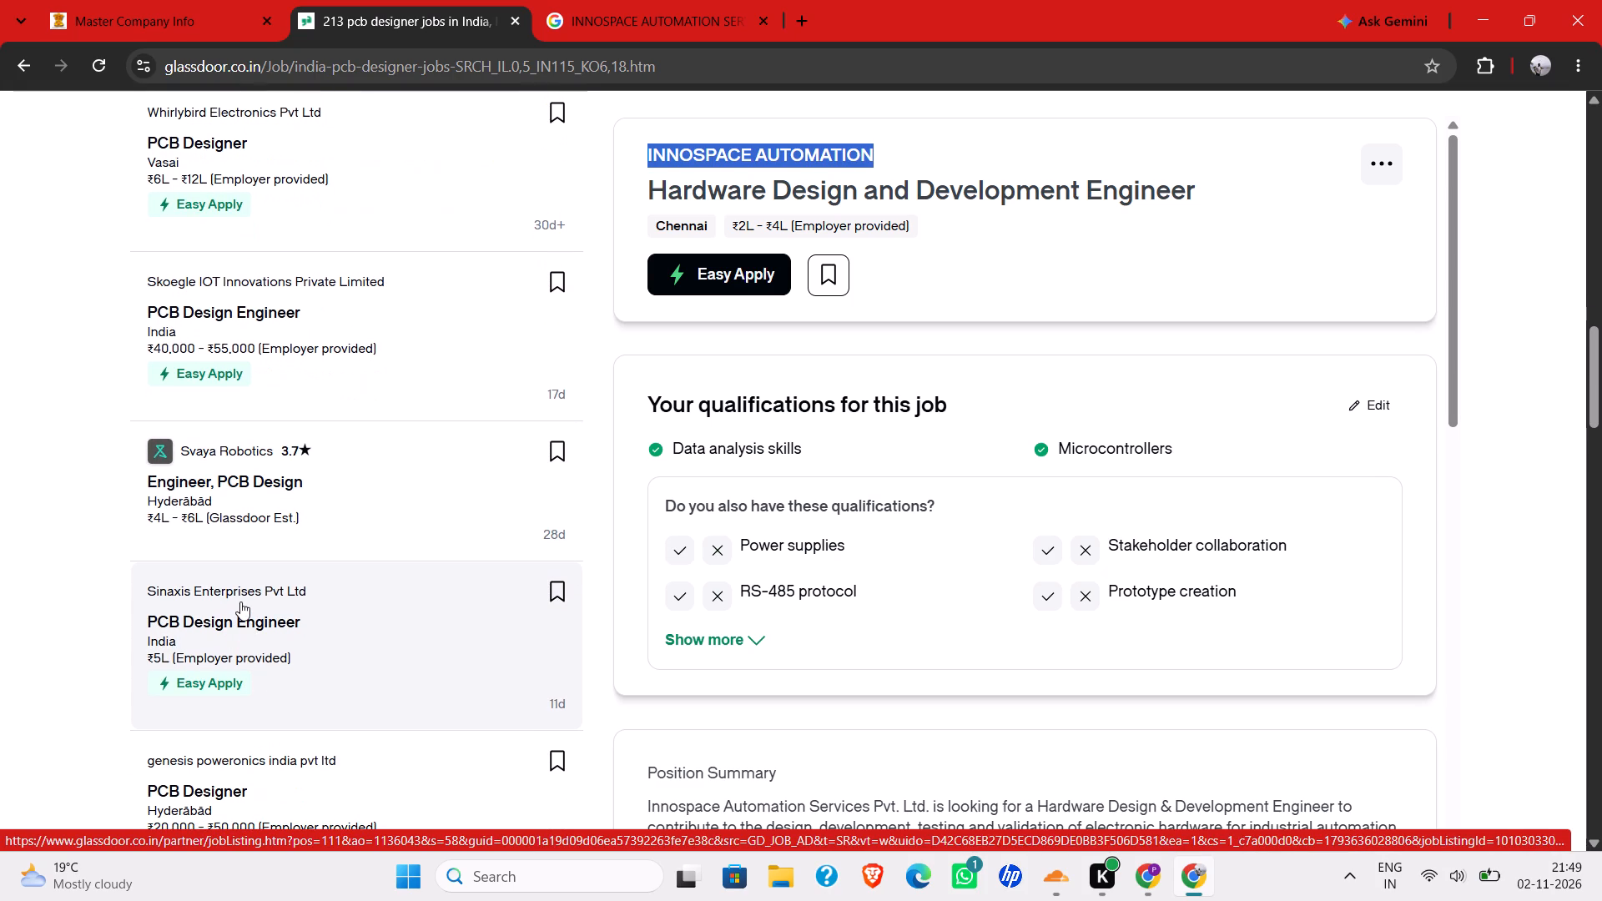
pyautogui.click(240, 602)
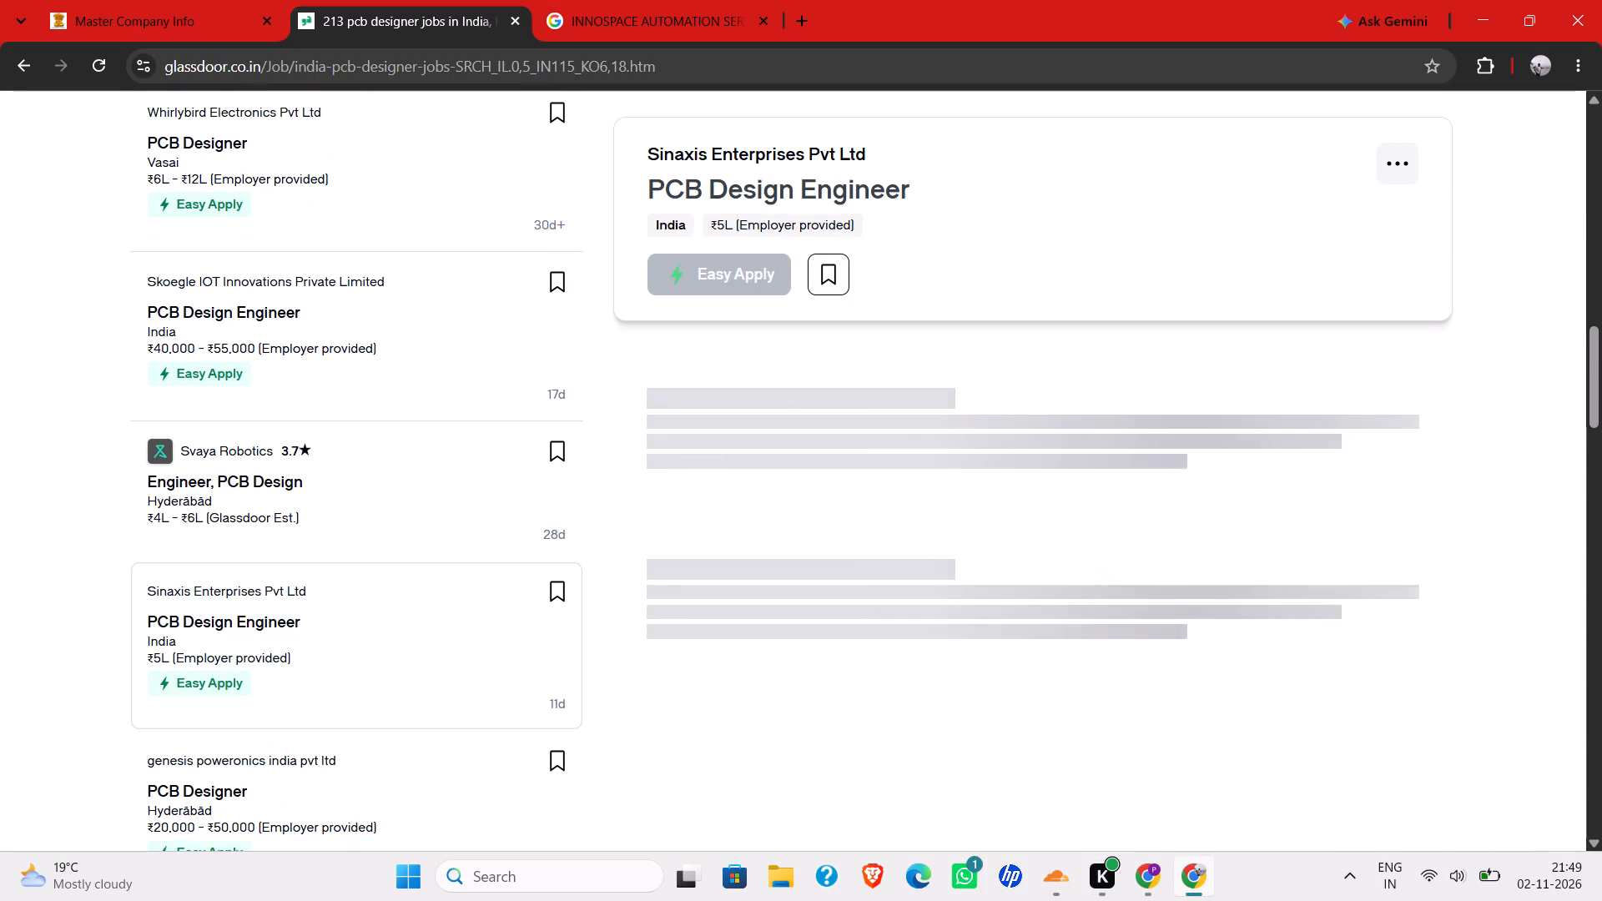
pyautogui.moveTo(711, 158); pyautogui.dragTo(638, 164)
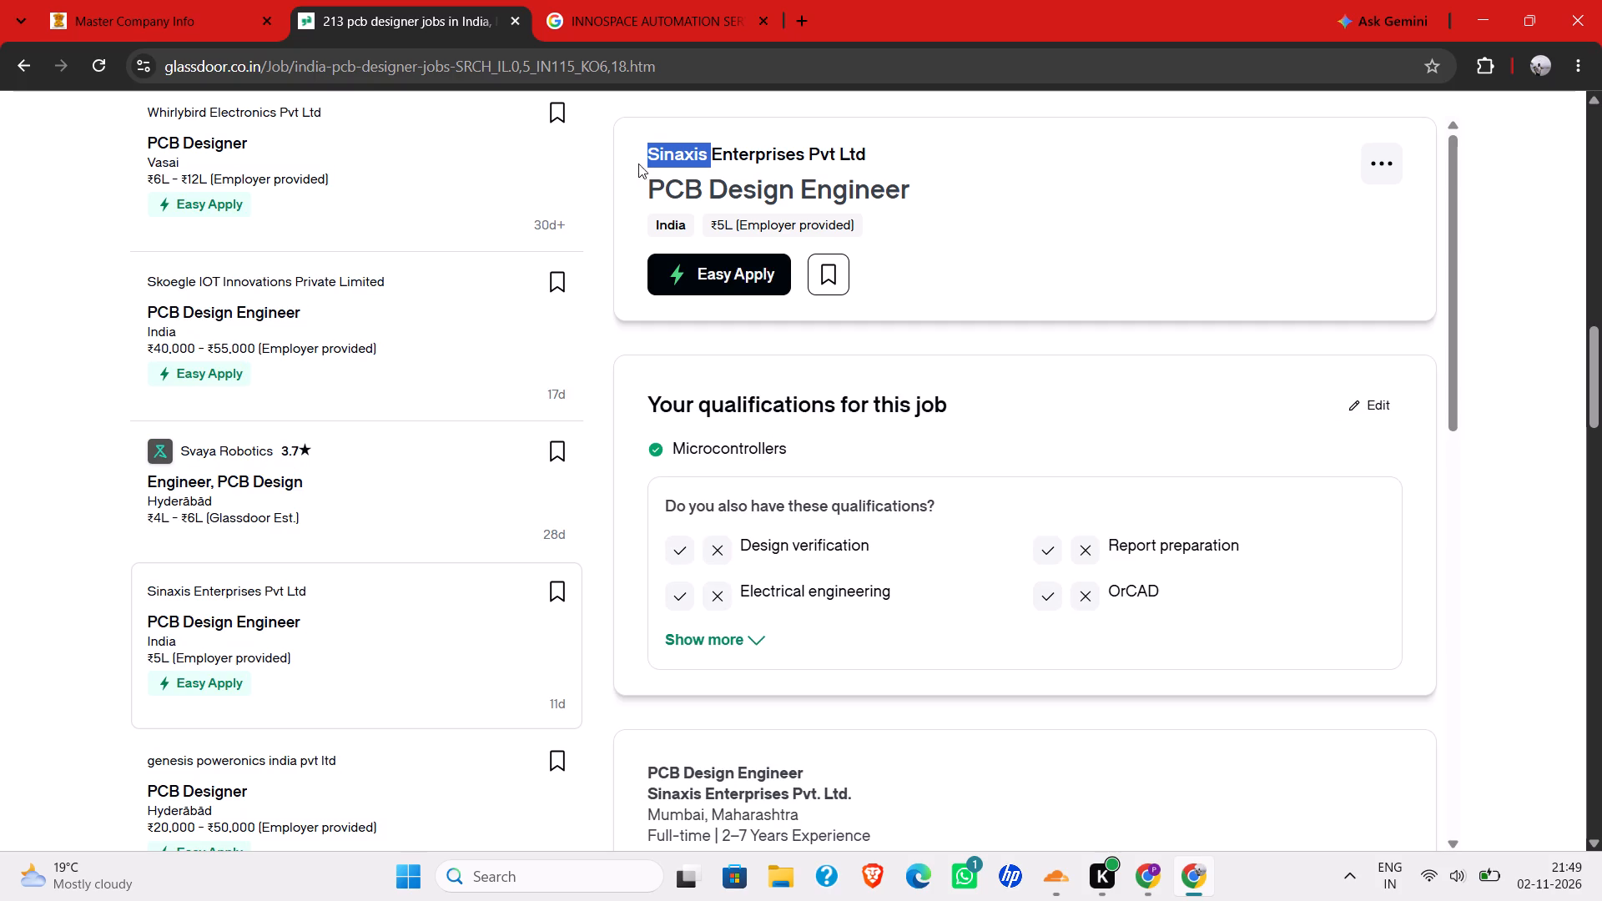
pyautogui.moveTo(638, 164); pyautogui.dragTo(644, 164)
pyautogui.hotkey('ctrl', 'c')
# Return to the MCA master data search and search companies for Sinaxis, submitting the captcha.
pyautogui.click(184, 7)
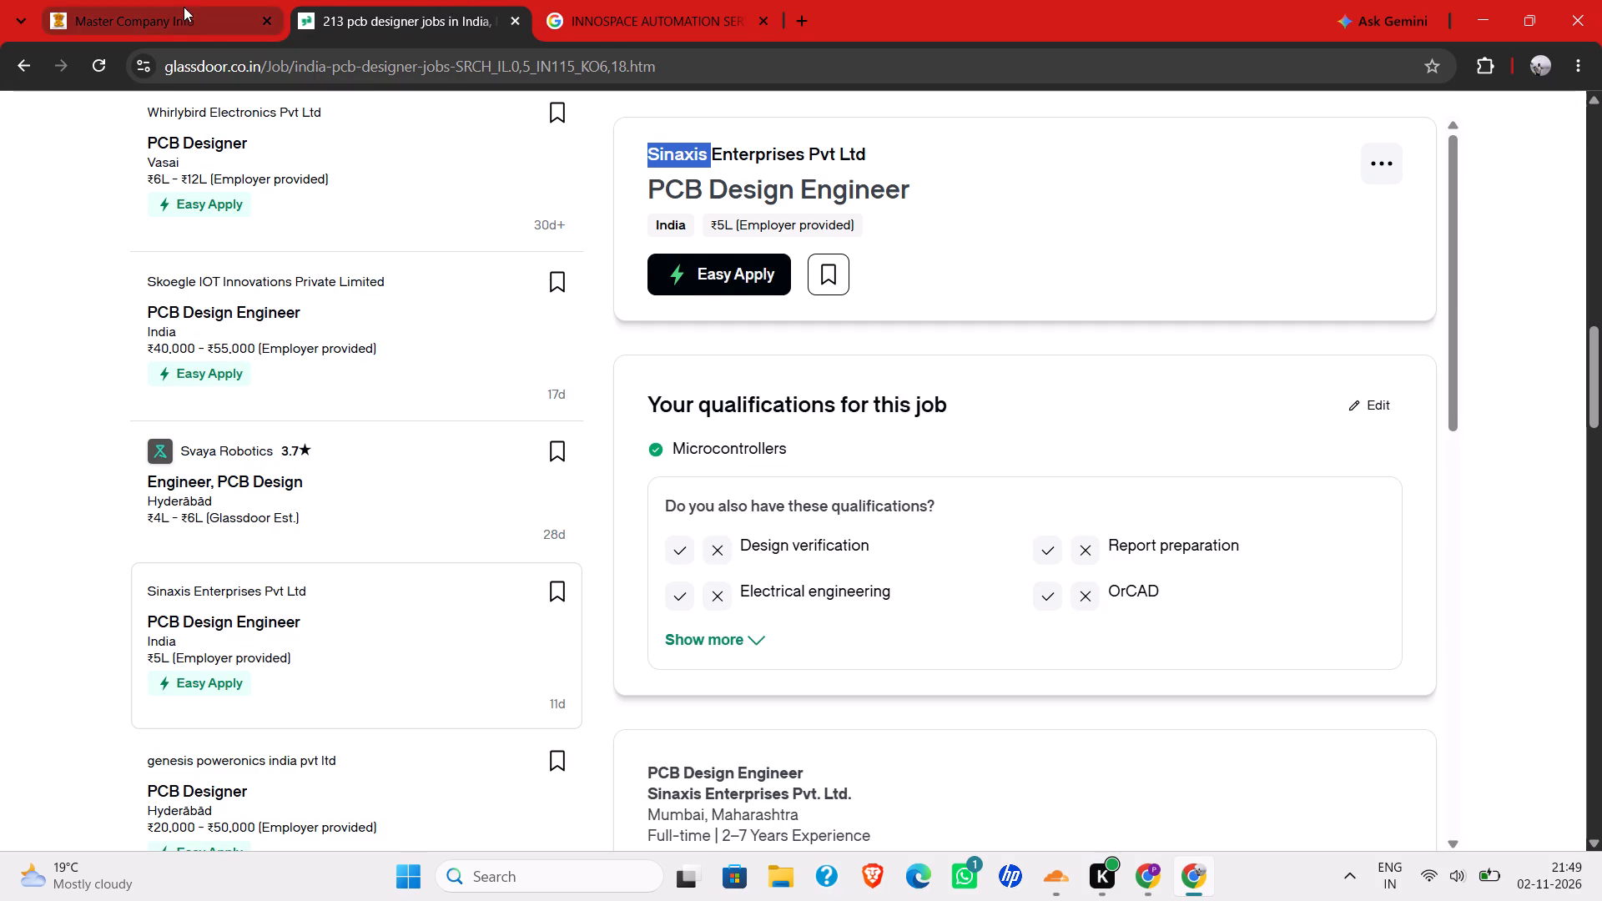
pyautogui.click(31, 66)
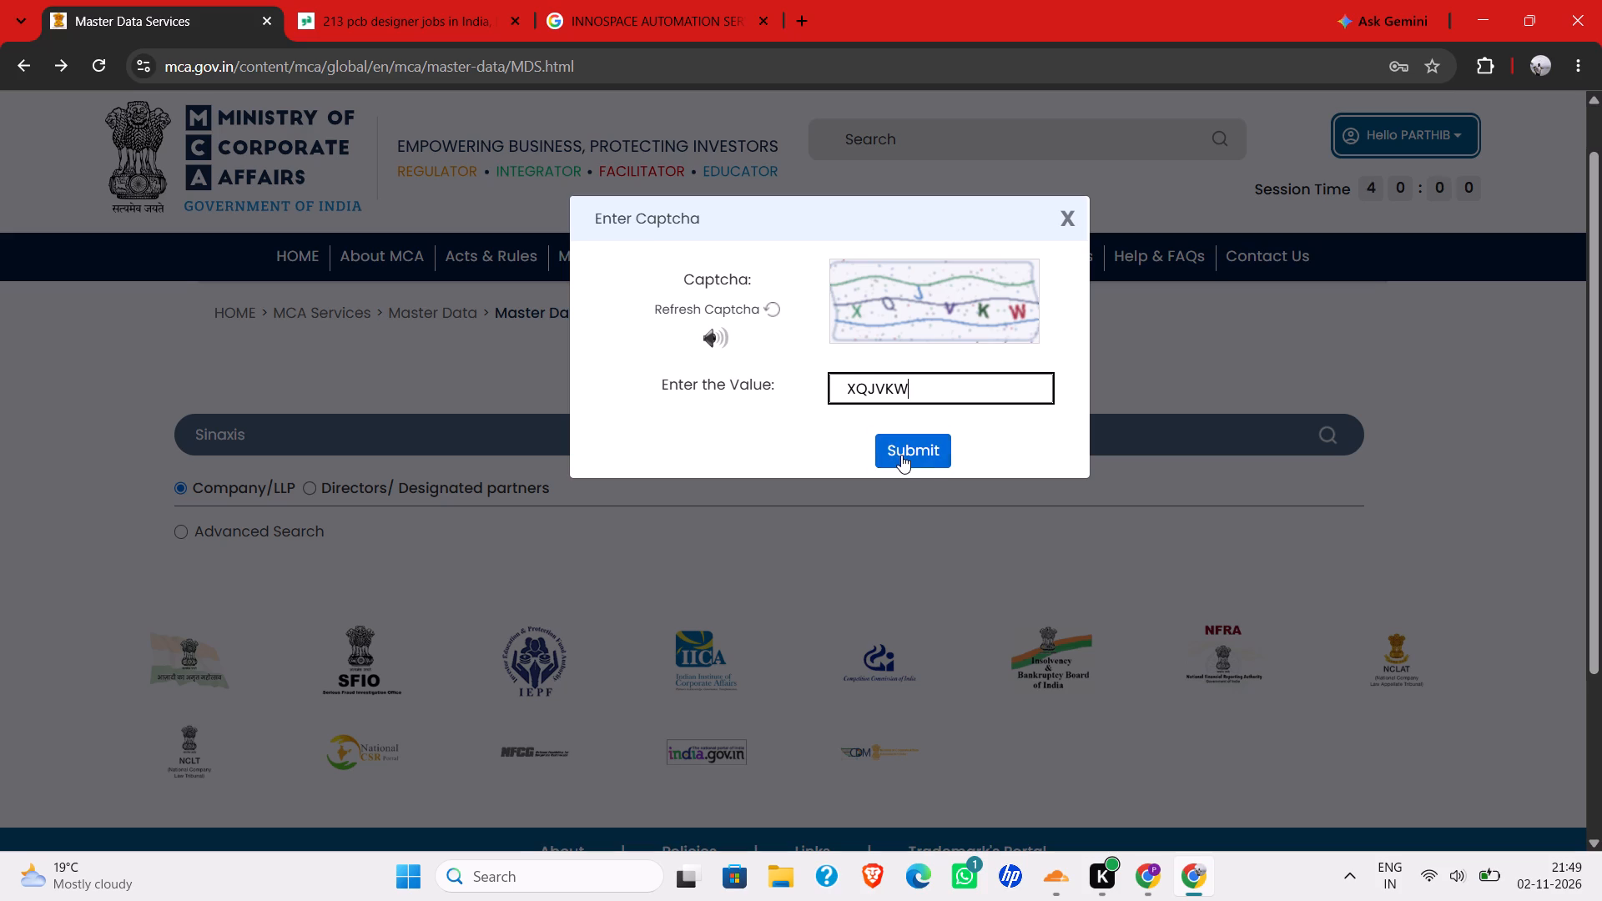
pyautogui.click(901, 455)
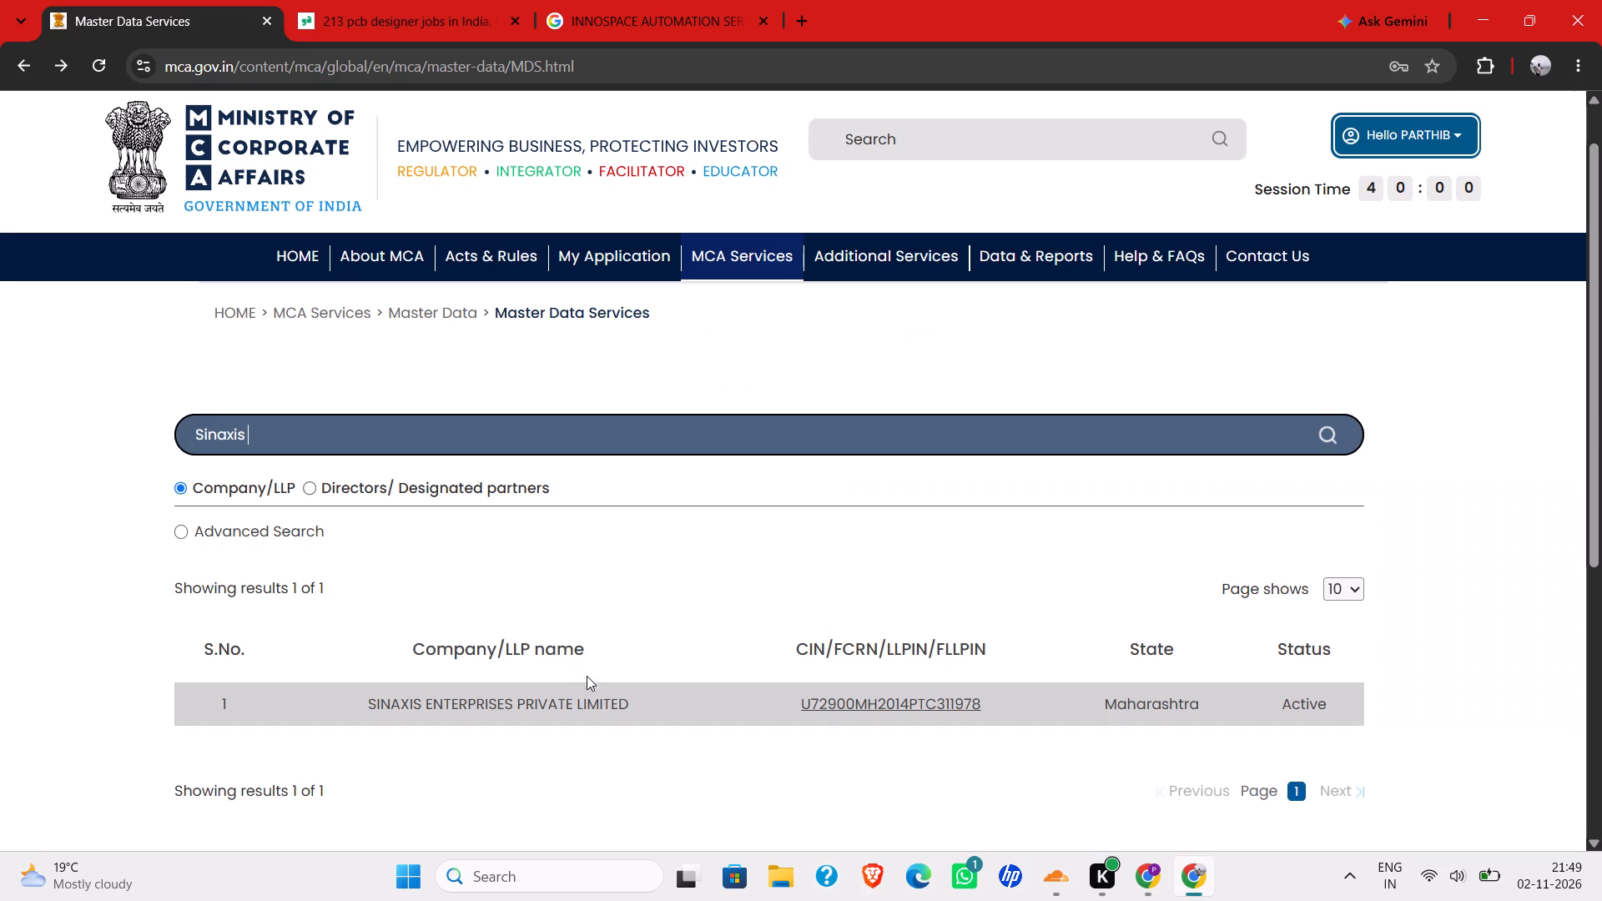
# Open the SINAXIS ENTERPRISES PRIVATE LIMITED master data record, copy its full company name and switch to the ECE Winter Database.
pyautogui.click(568, 695)
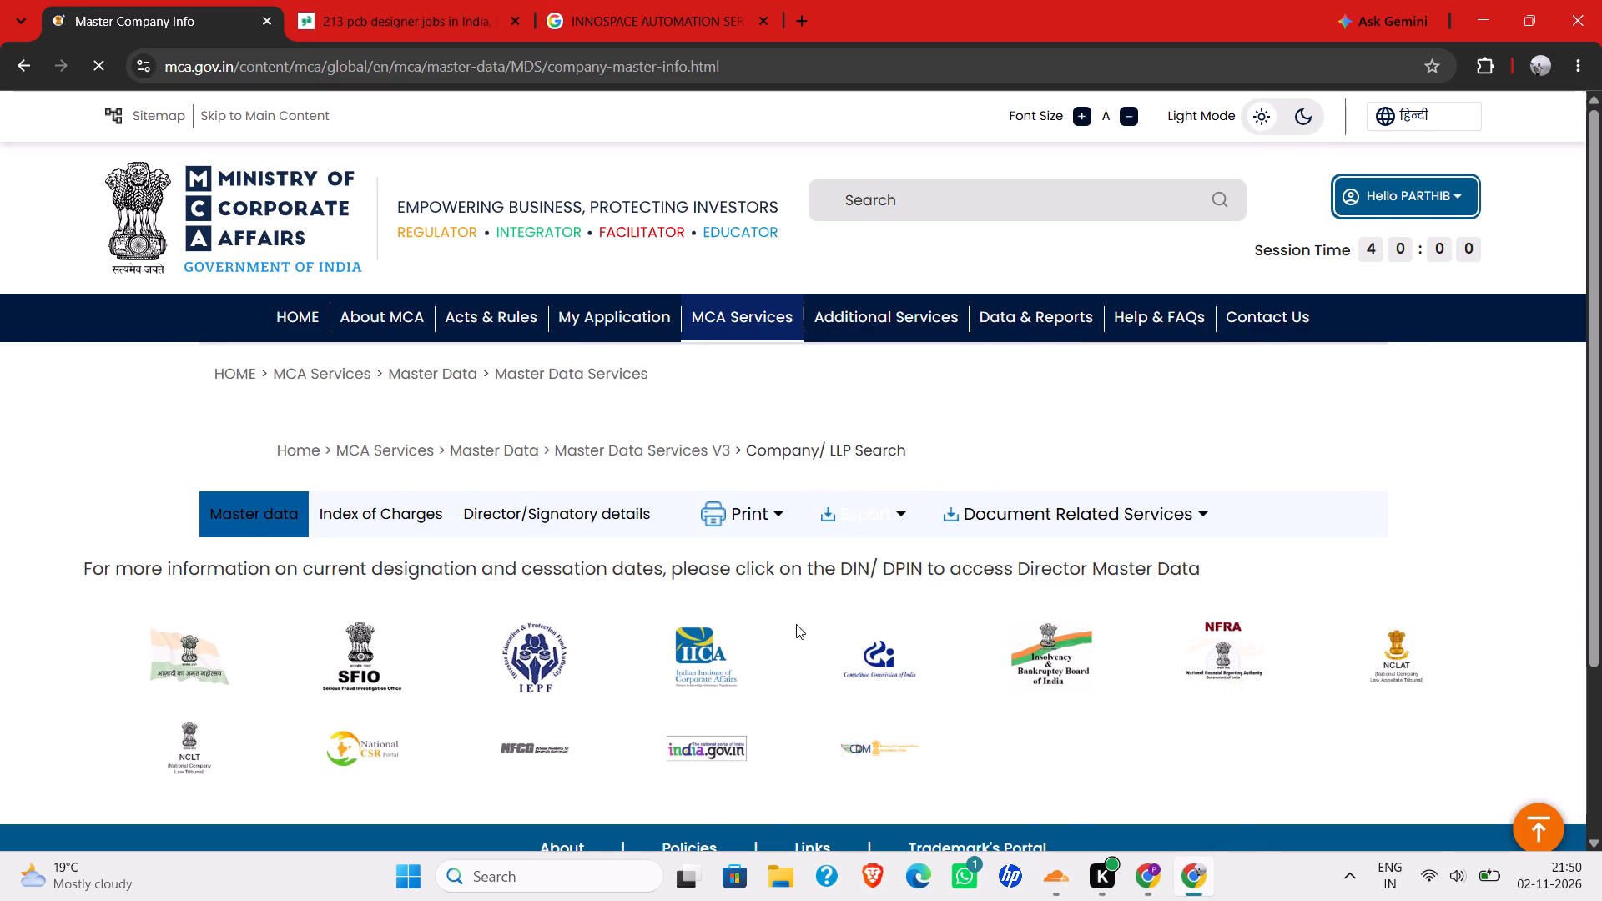
pyautogui.moveTo(677, 612); pyautogui.dragTo(873, 628)
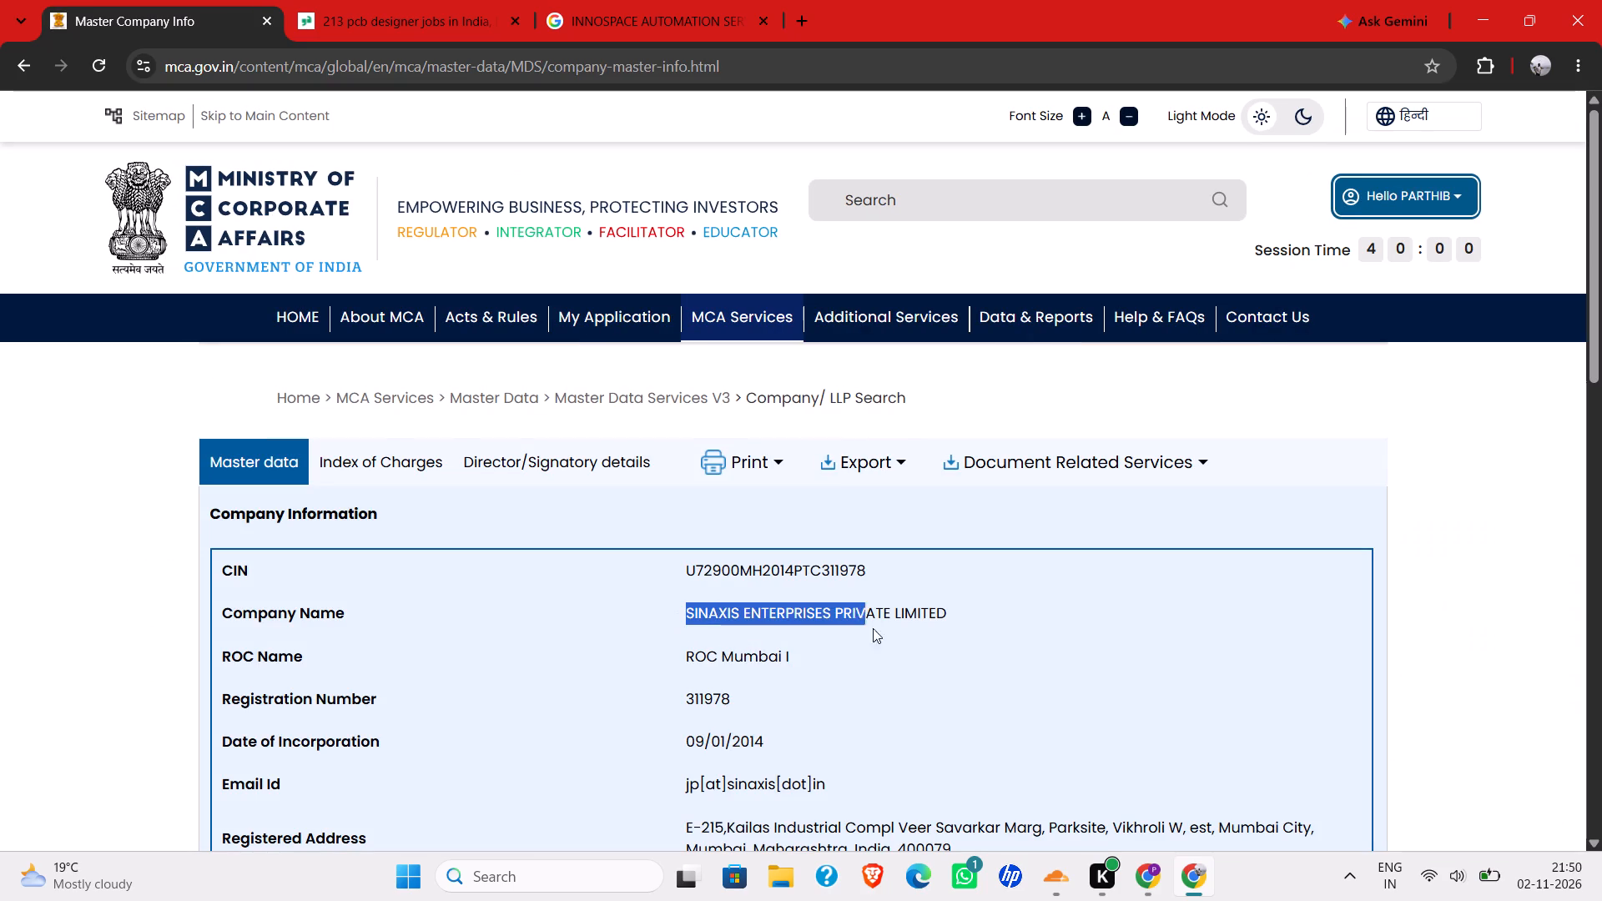
pyautogui.moveTo(873, 628); pyautogui.dragTo(952, 623)
pyautogui.hotkey('ctrl', 'c')
pyautogui.hotkey('ctrl', 'c')
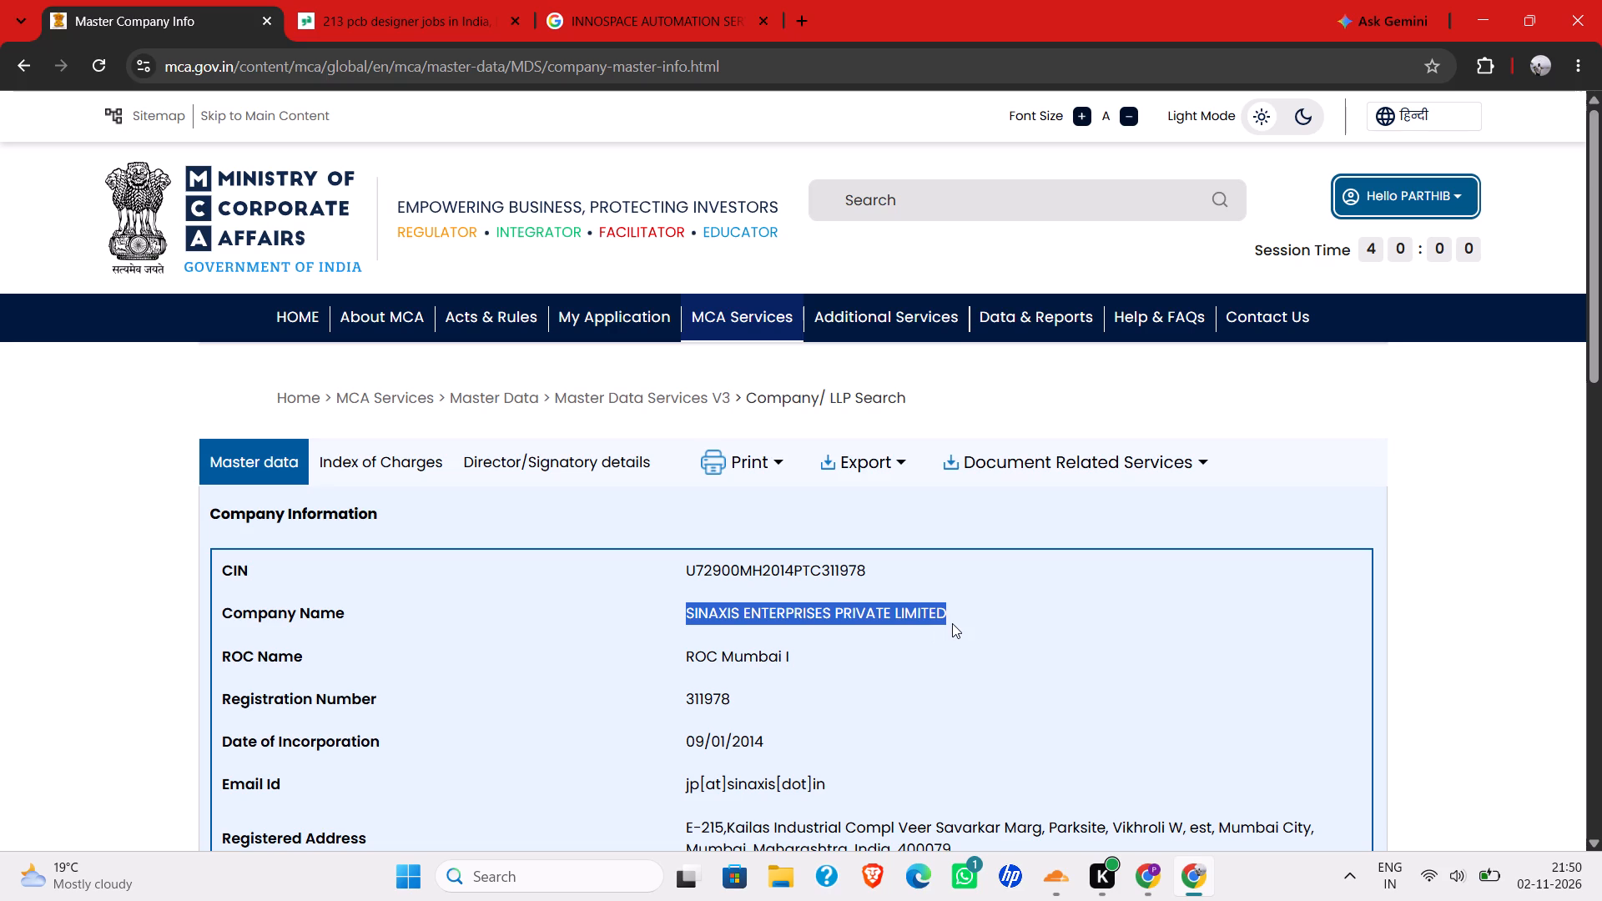
pyautogui.click(1159, 873)
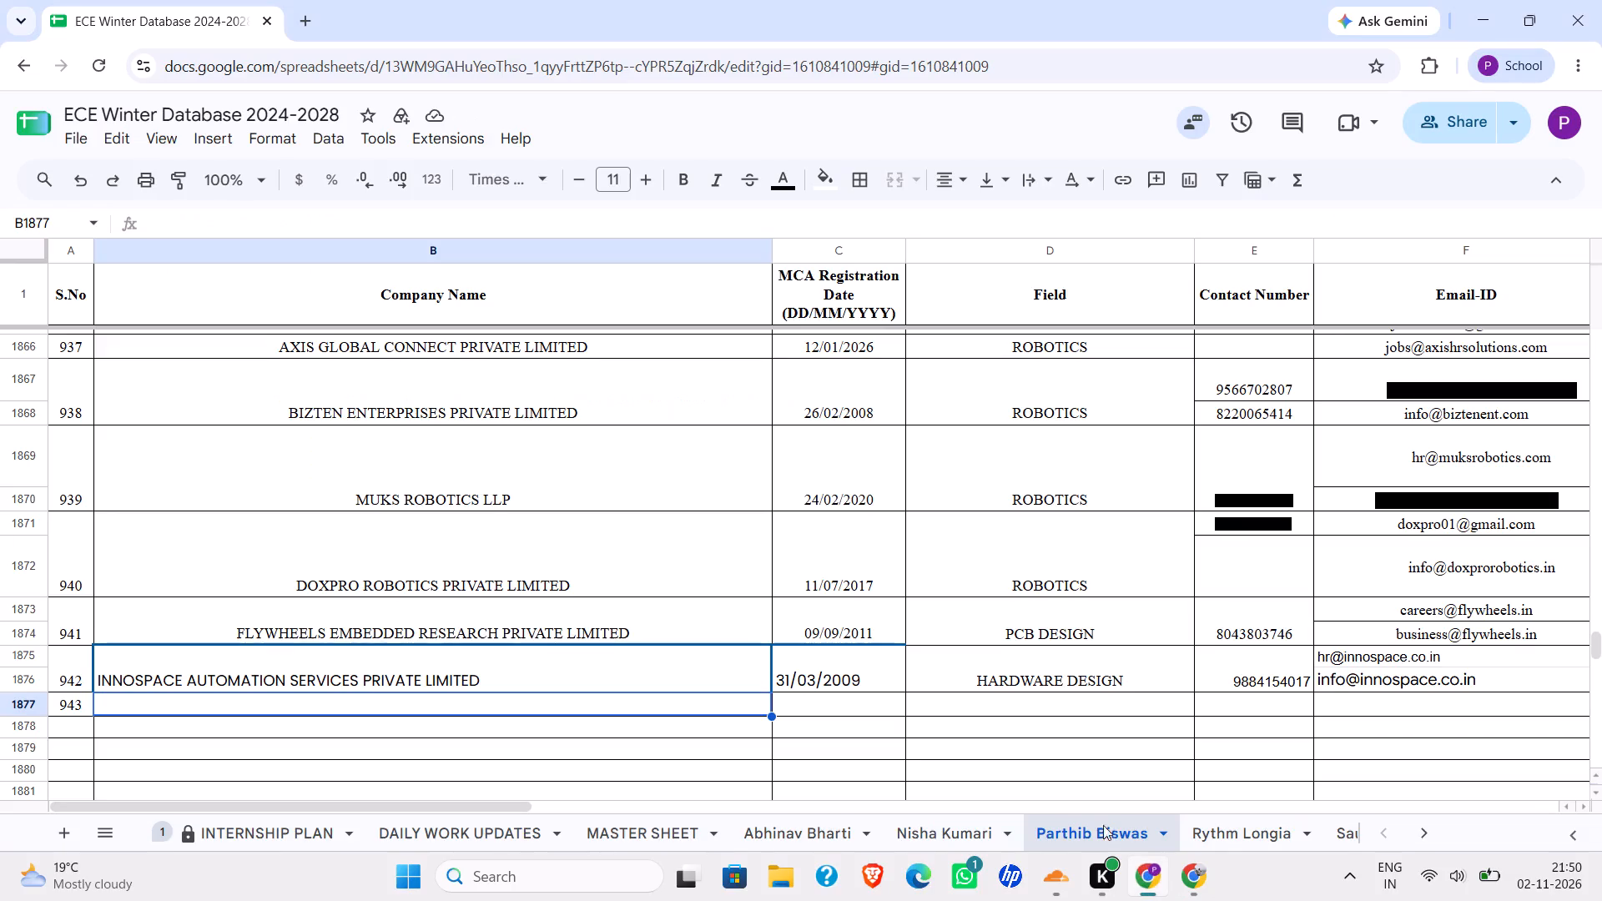
# Check all sheets for SINAXIS ENTERPRISES PRIVATE LIMITED and enter it as the company name for serial number 943.
pyautogui.hotkey('ctrl', 'h')
pyautogui.hotkey('ctrl', 'v')
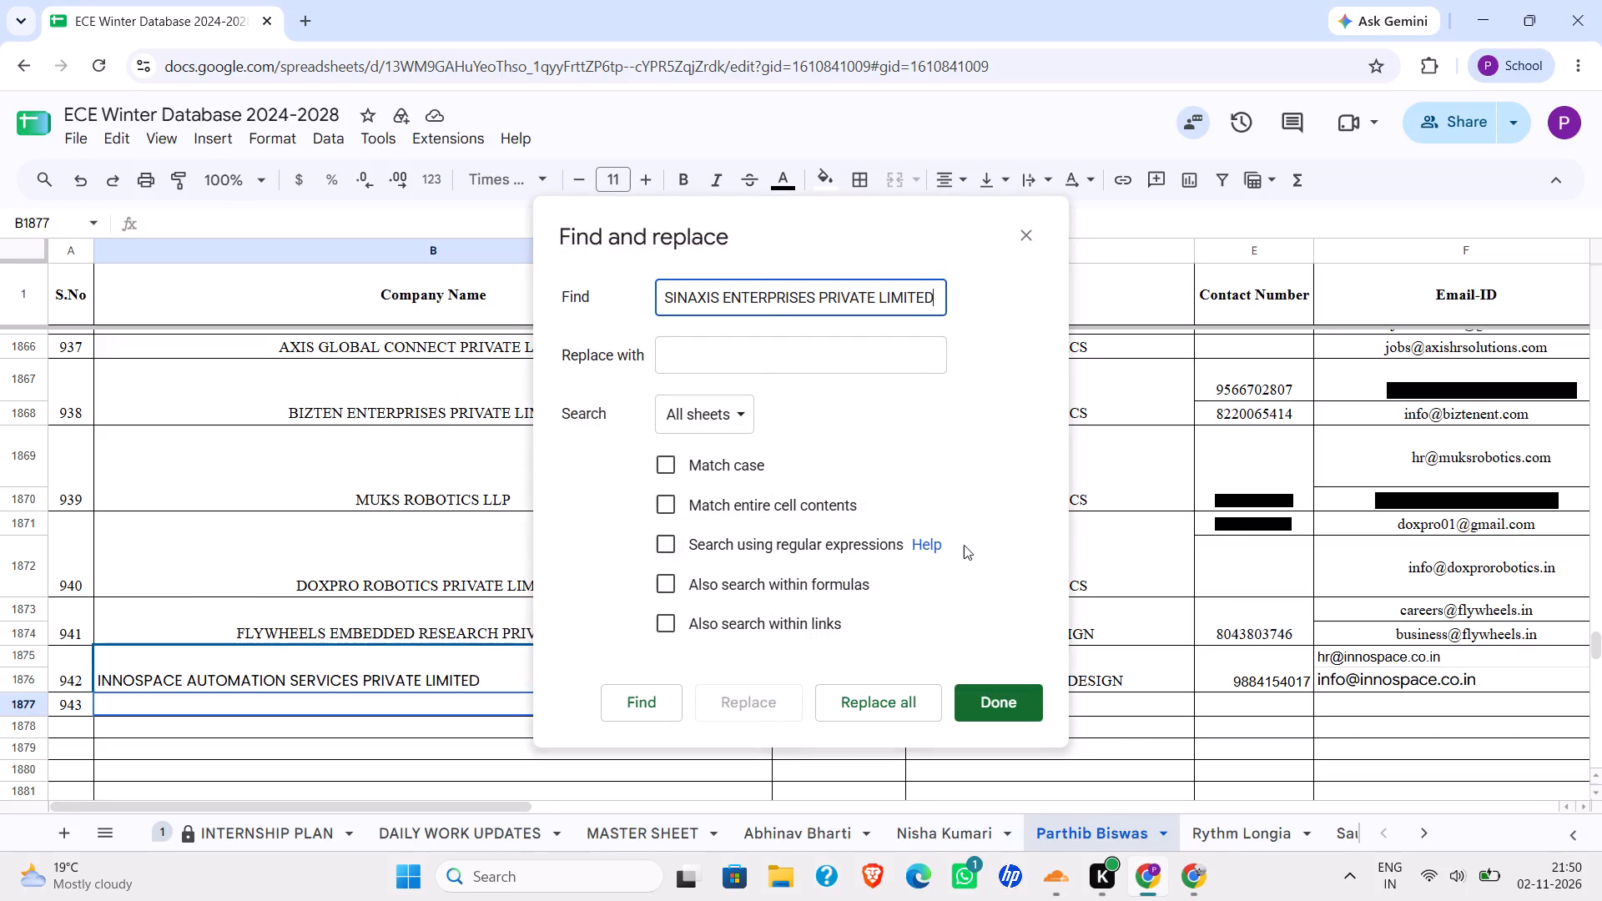
pyautogui.click(662, 696)
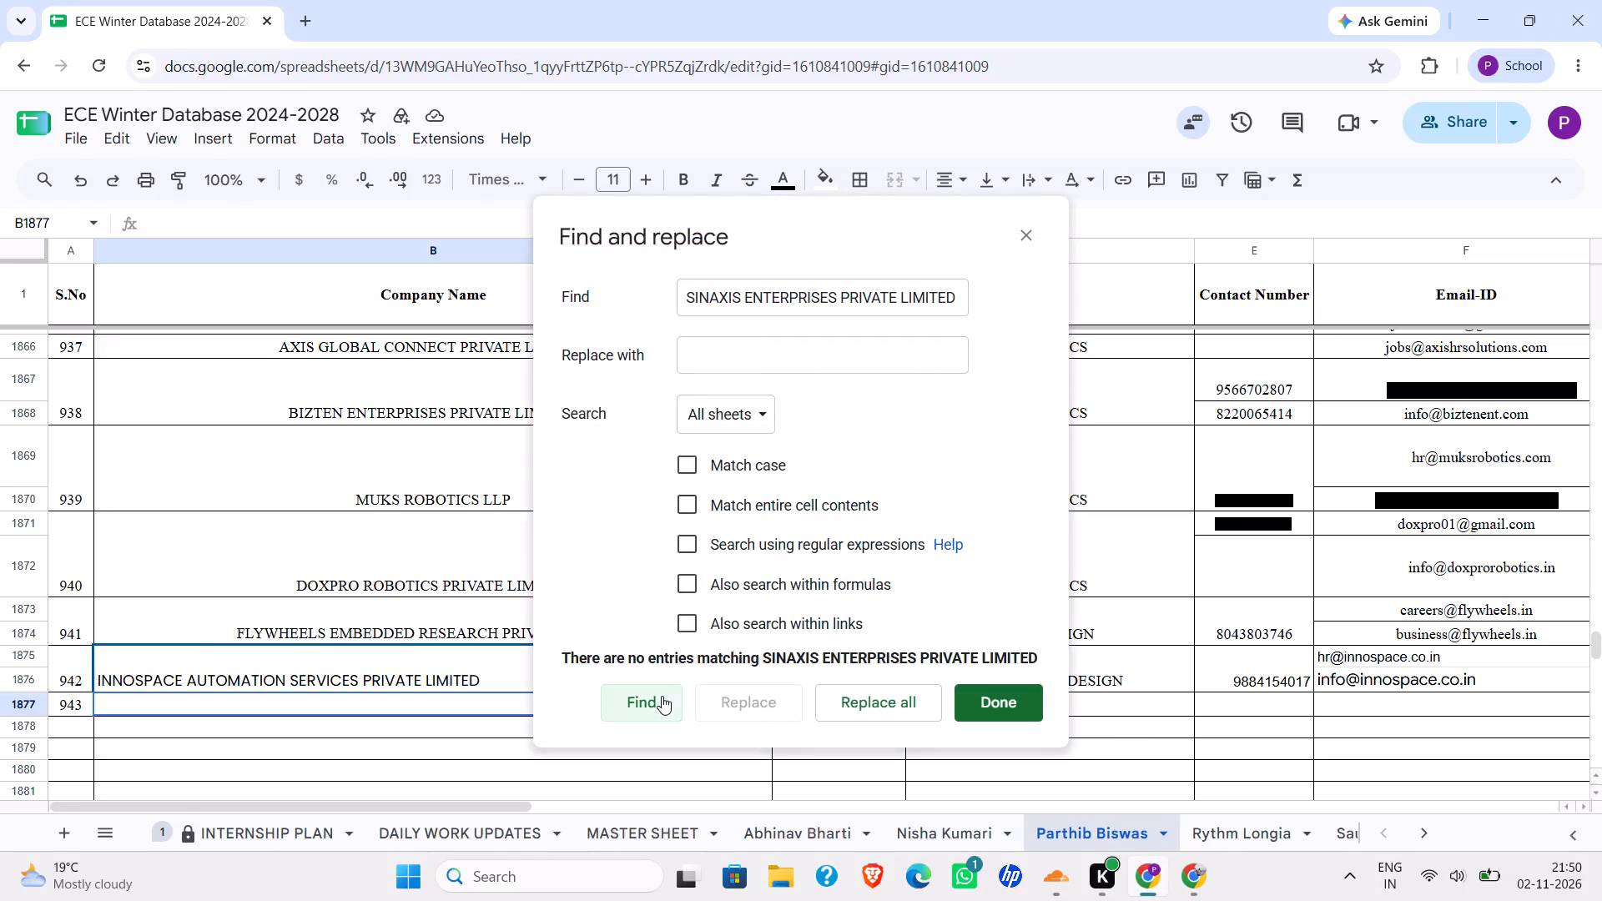
pyautogui.click(1025, 241)
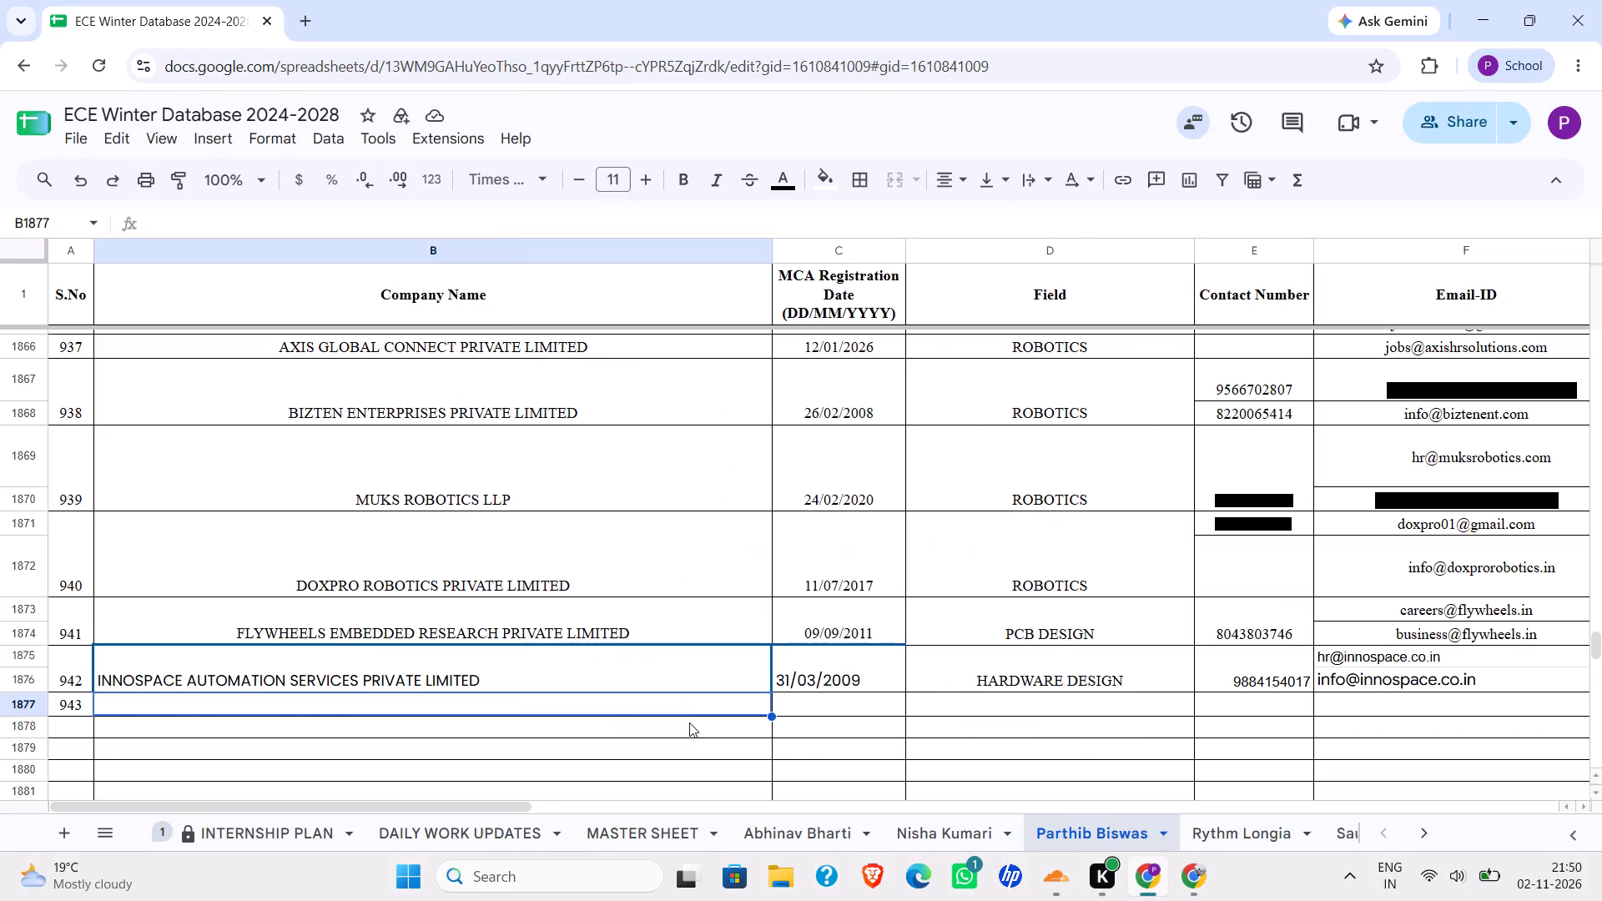
pyautogui.hotkey('ctrl', 'v')
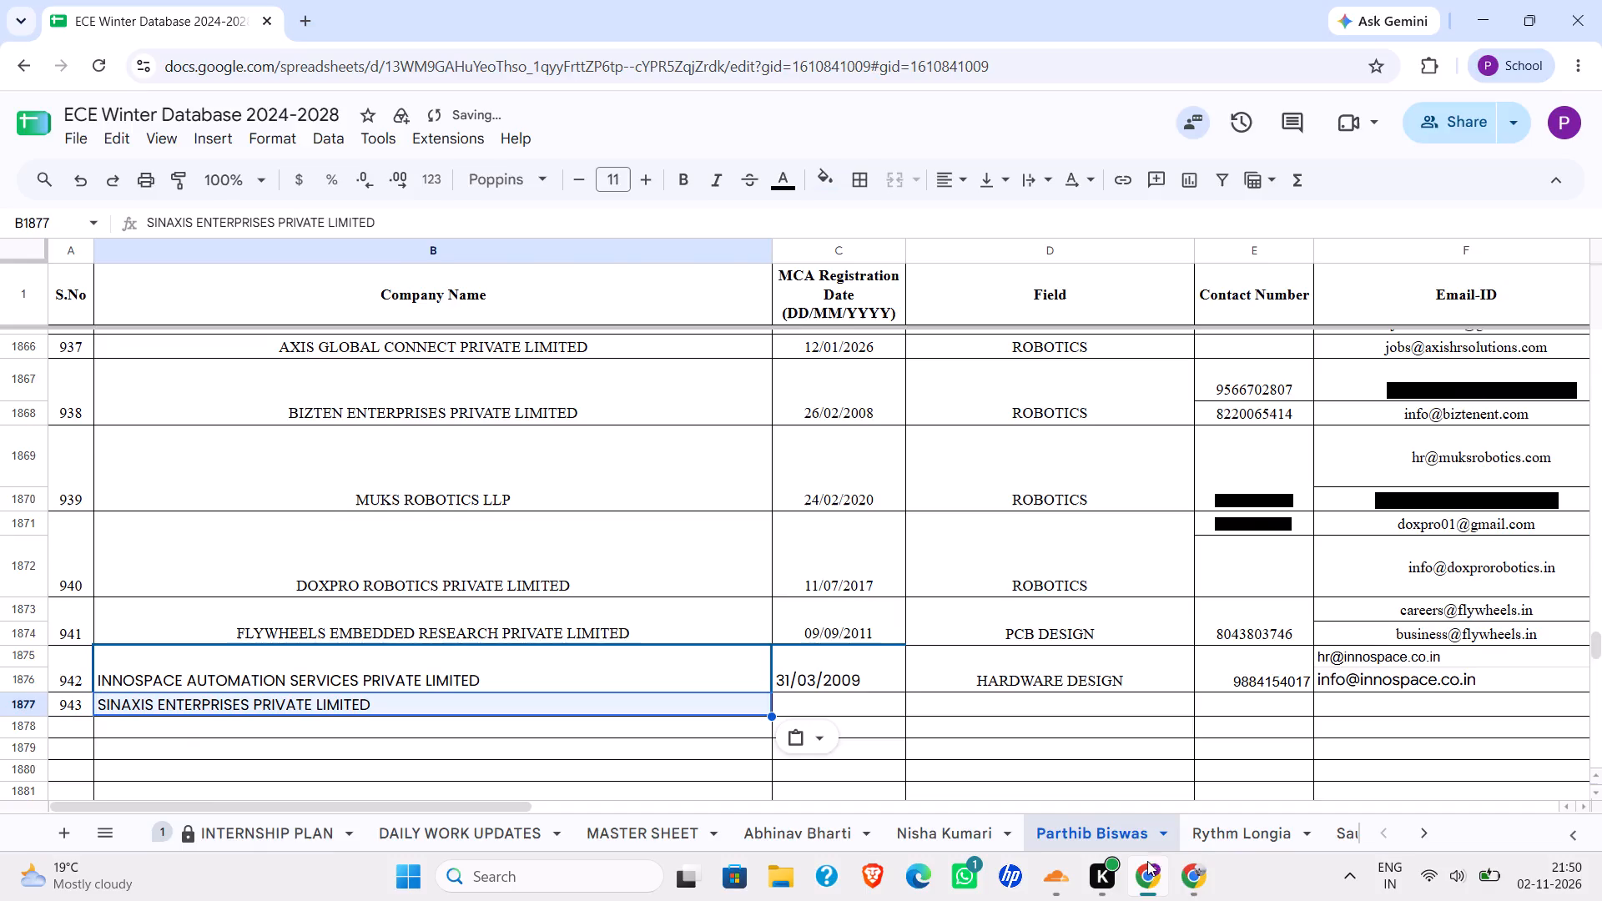
# Switch to the Google AI chat and ask for SINAXIS ENTERPRISES PRIVATE LIMITED HR CONTACT.
pyautogui.click(1191, 893)
pyautogui.click(619, 0)
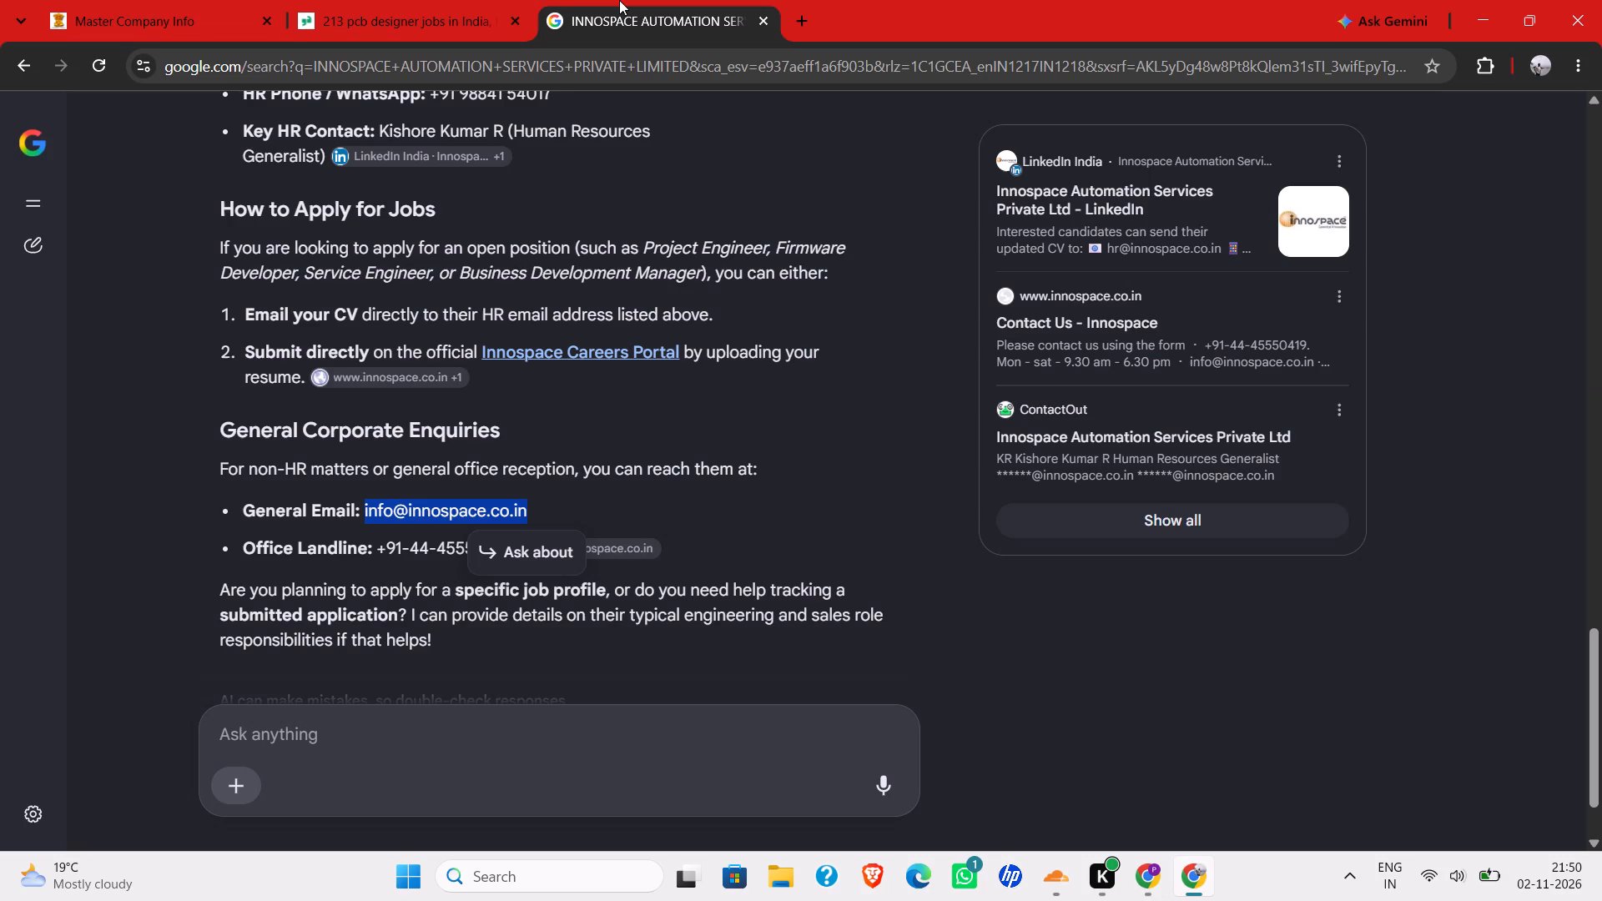
pyautogui.click(449, 722)
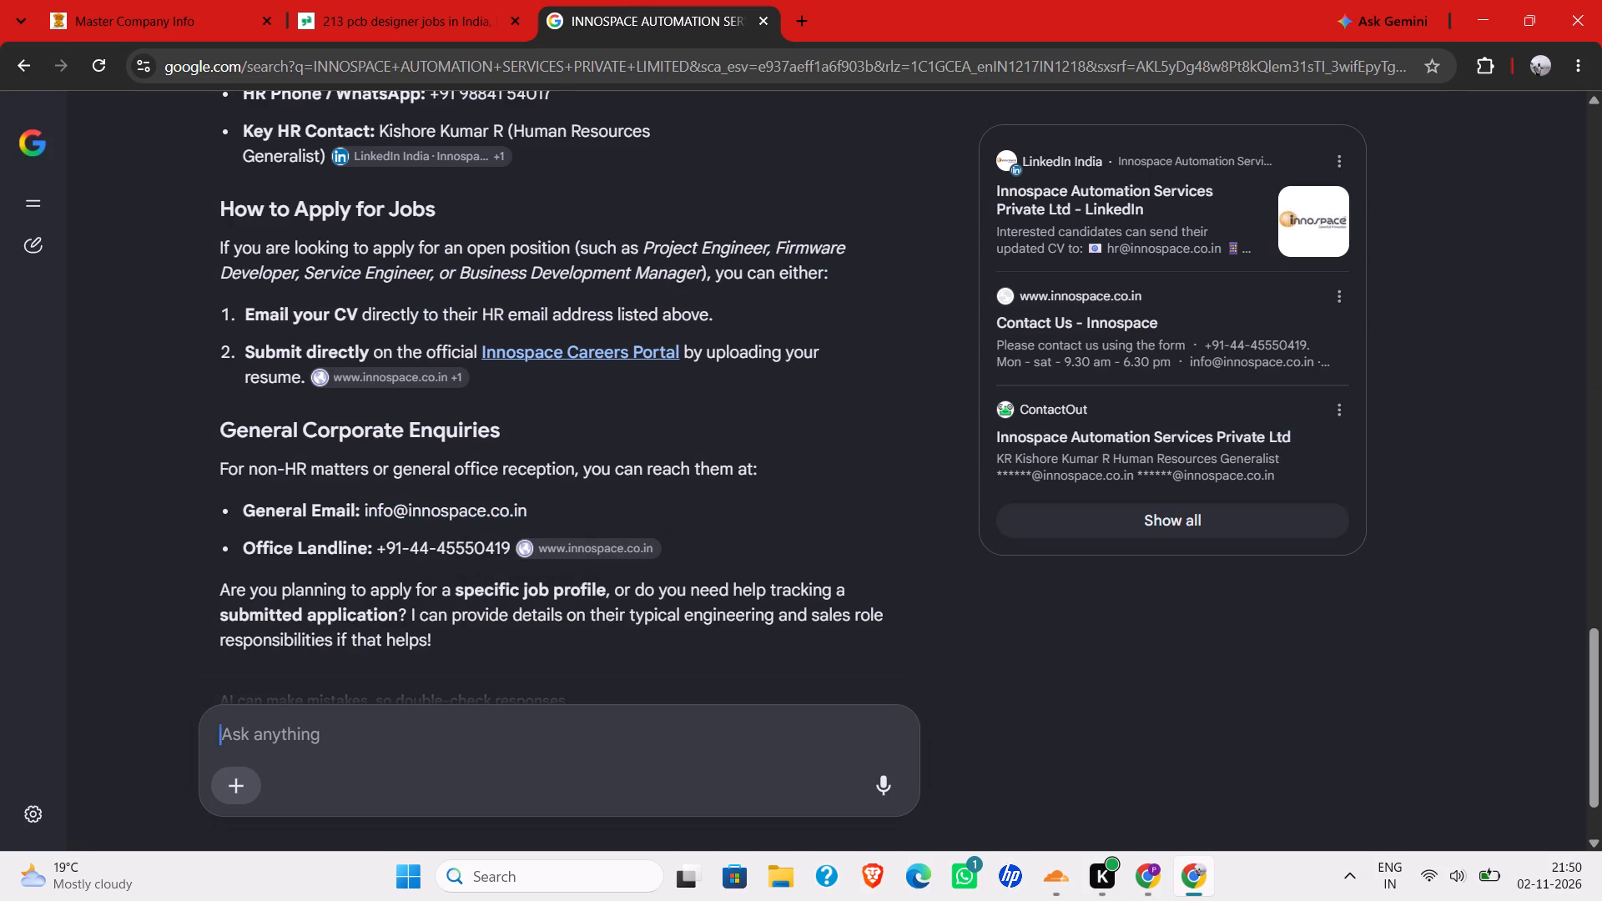
pyautogui.hotkey('ctrl', 'v')
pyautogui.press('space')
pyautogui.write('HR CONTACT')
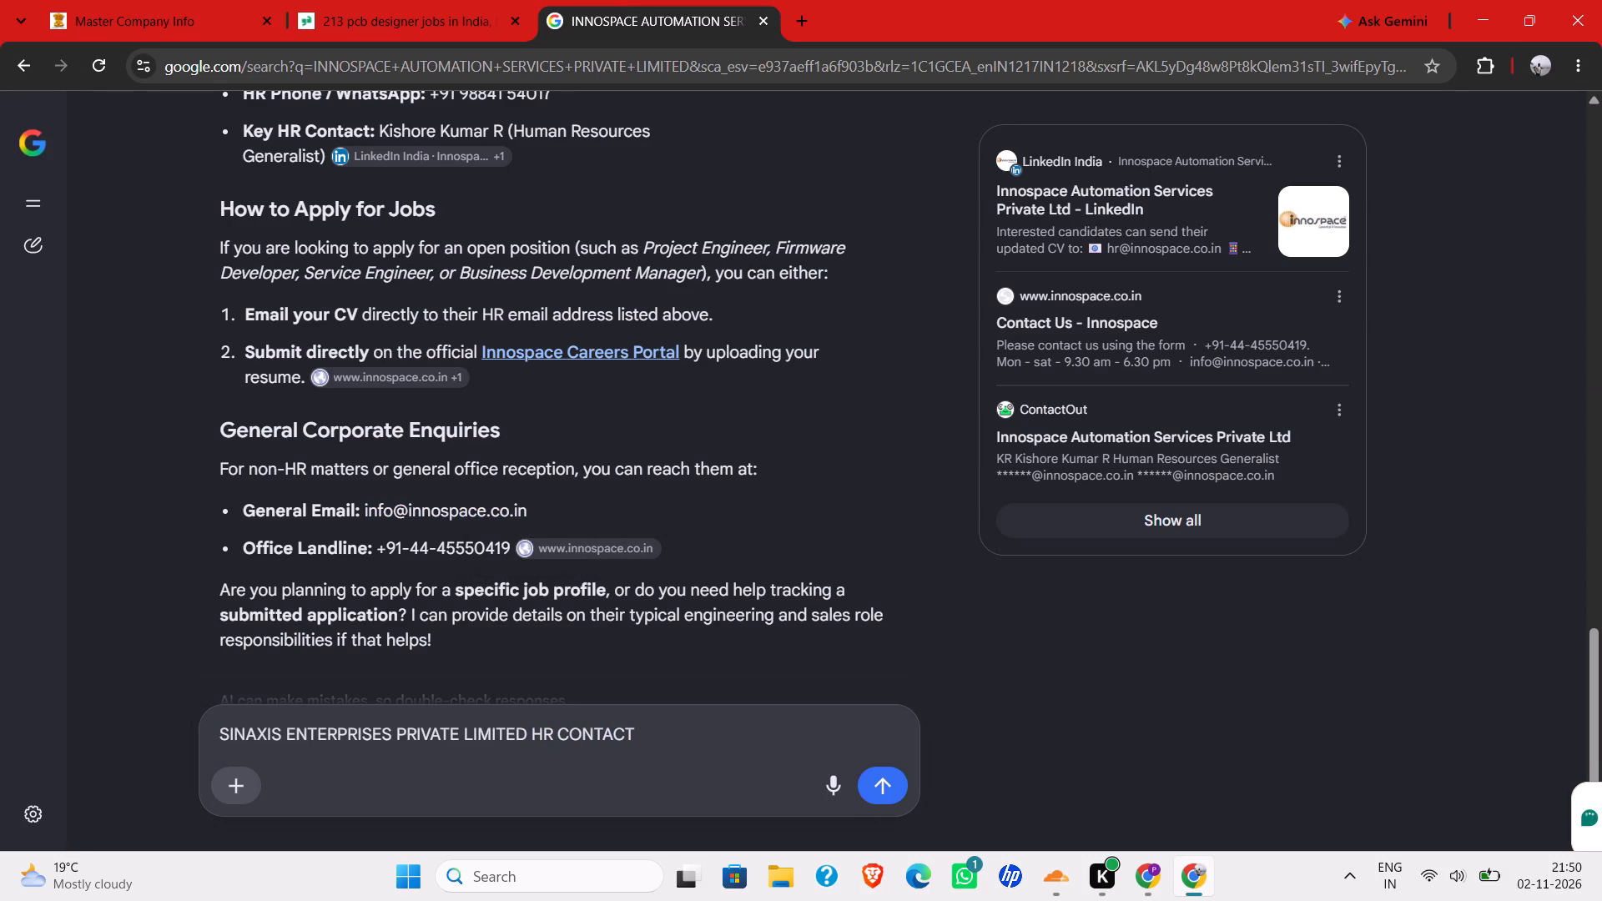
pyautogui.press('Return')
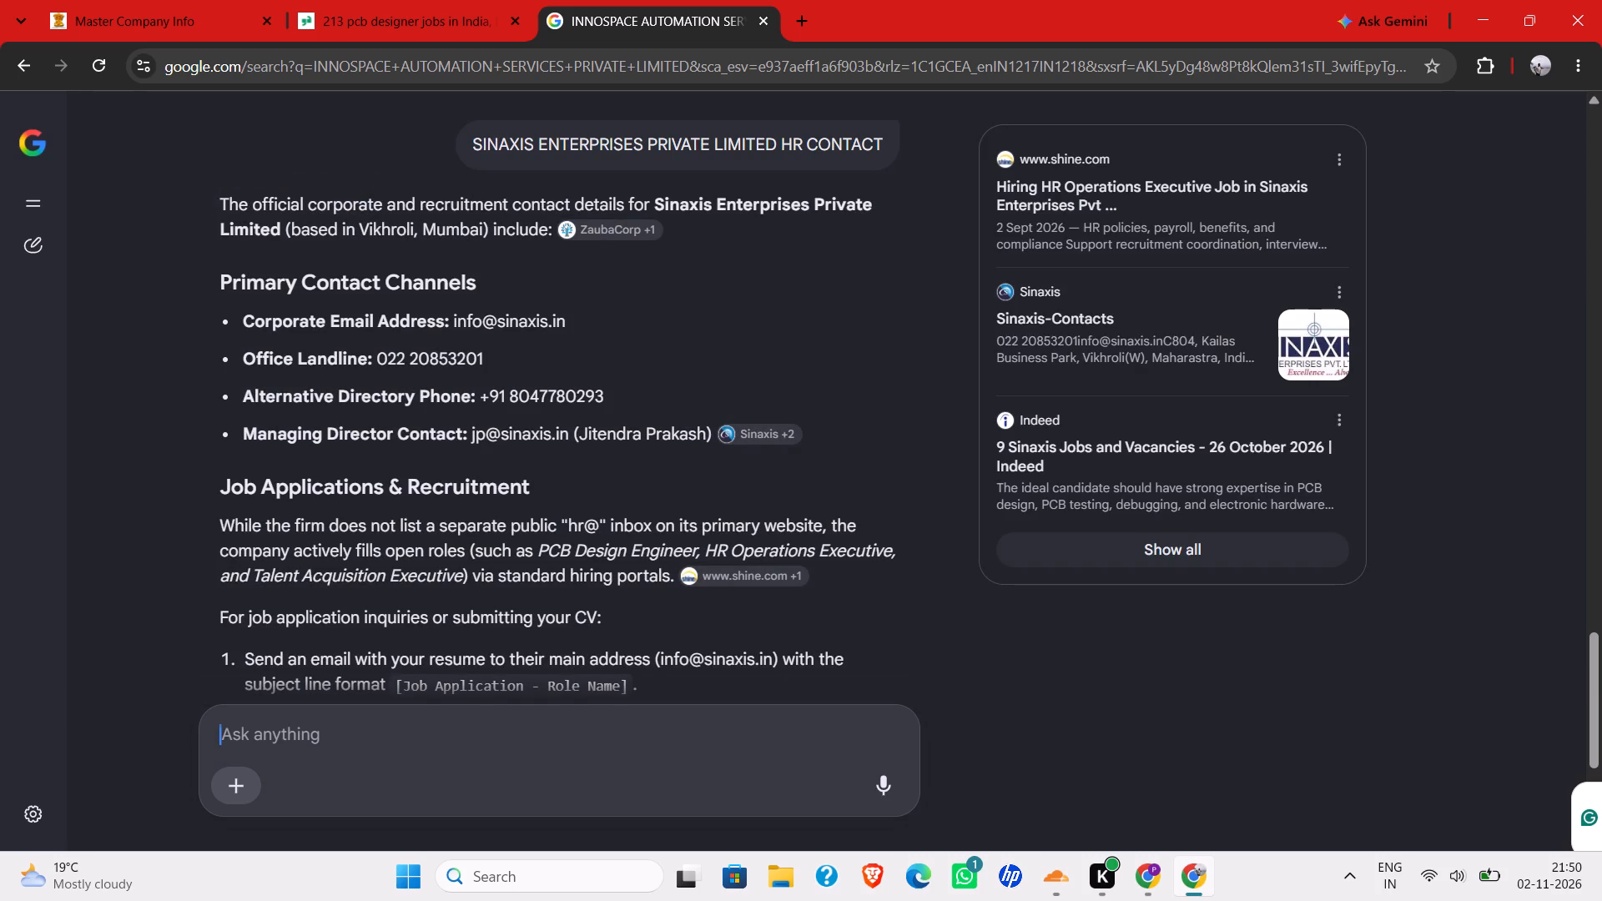
# Copy Sinaxis's corporate email address from the AI answer into the Email-ID cell of serial number 943.
pyautogui.moveTo(451, 319); pyautogui.dragTo(570, 322)
pyautogui.hotkey('ctrl', 'c')
pyautogui.click(1134, 879)
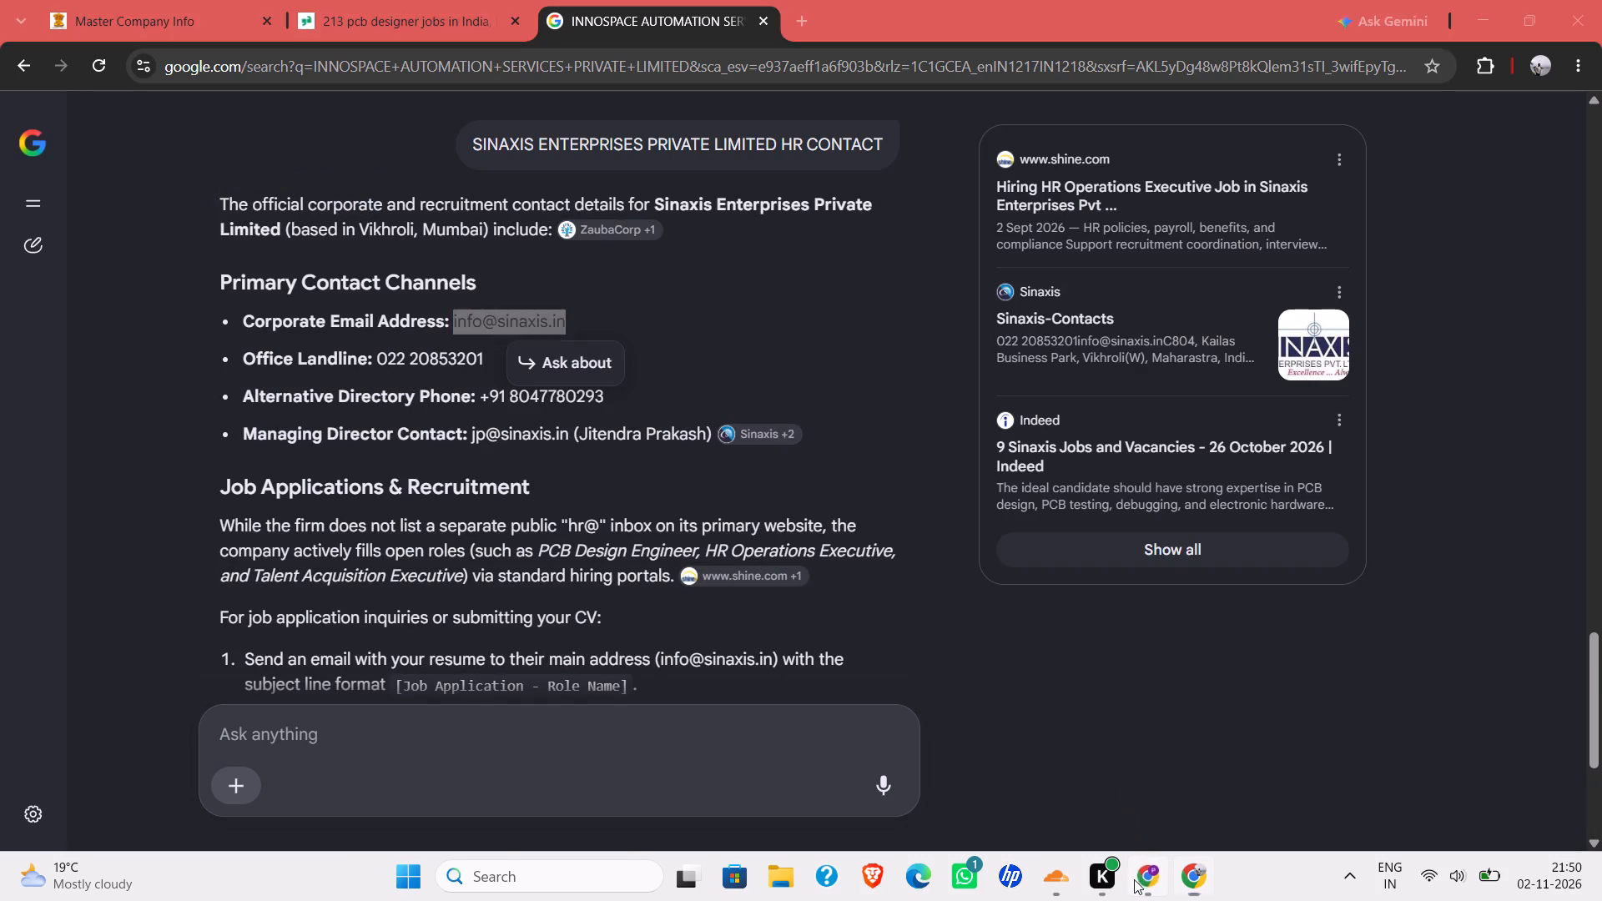
pyautogui.click(1332, 698)
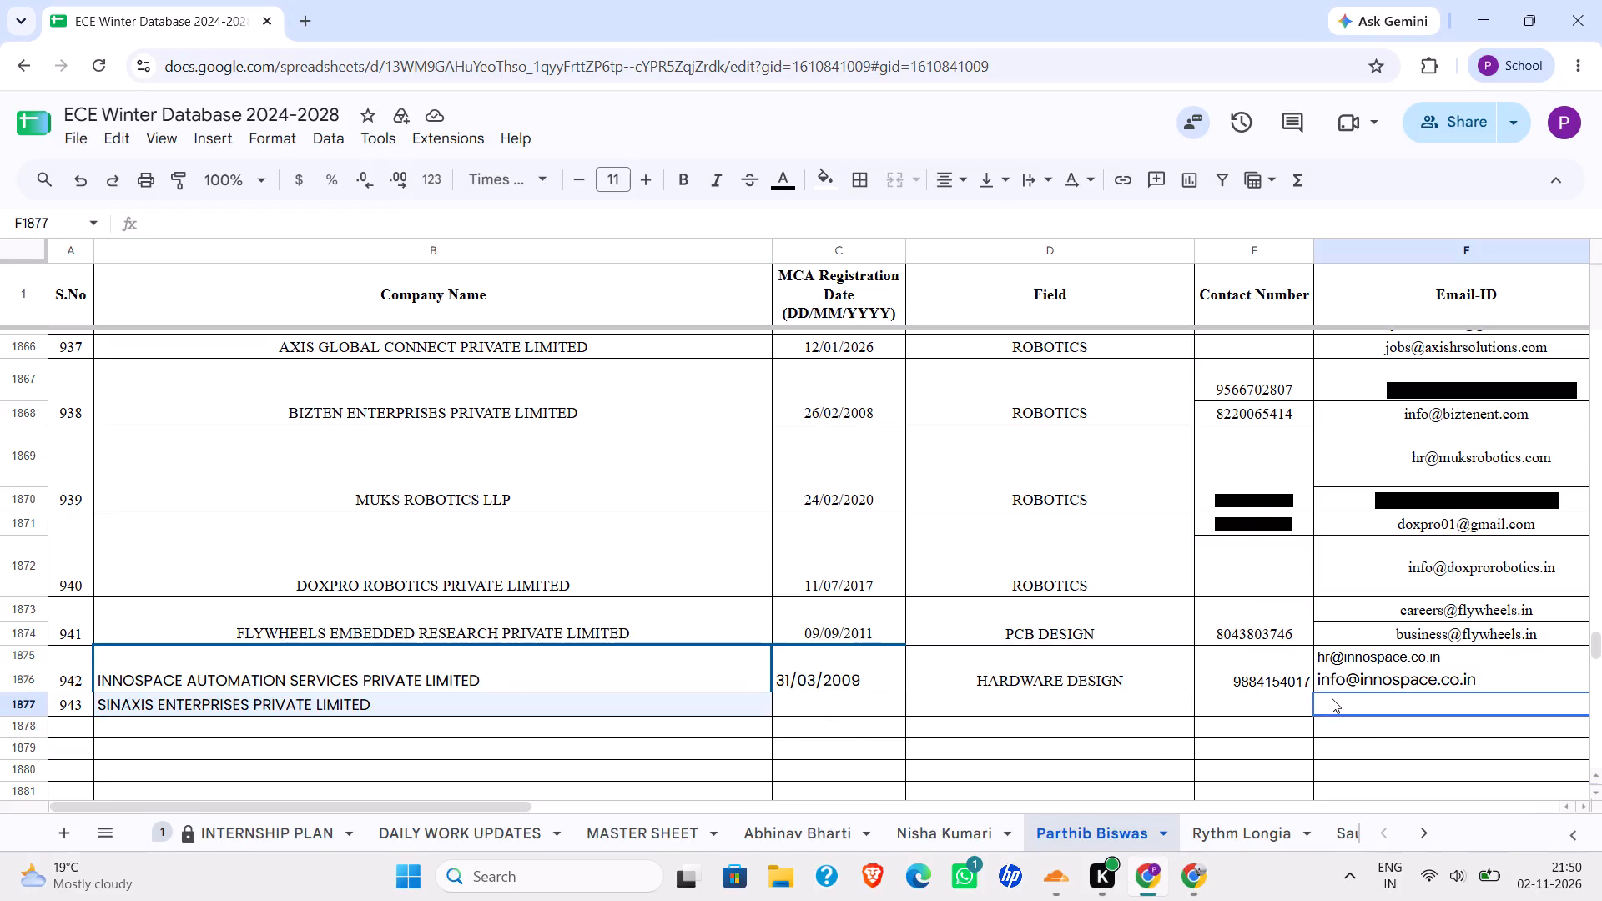
pyautogui.hotkey('ctrl', 'v')
# Copy the managing director's email address from the AI answer into the Email-ID cell below Sinaxis's corporate email.
pyautogui.click(1209, 881)
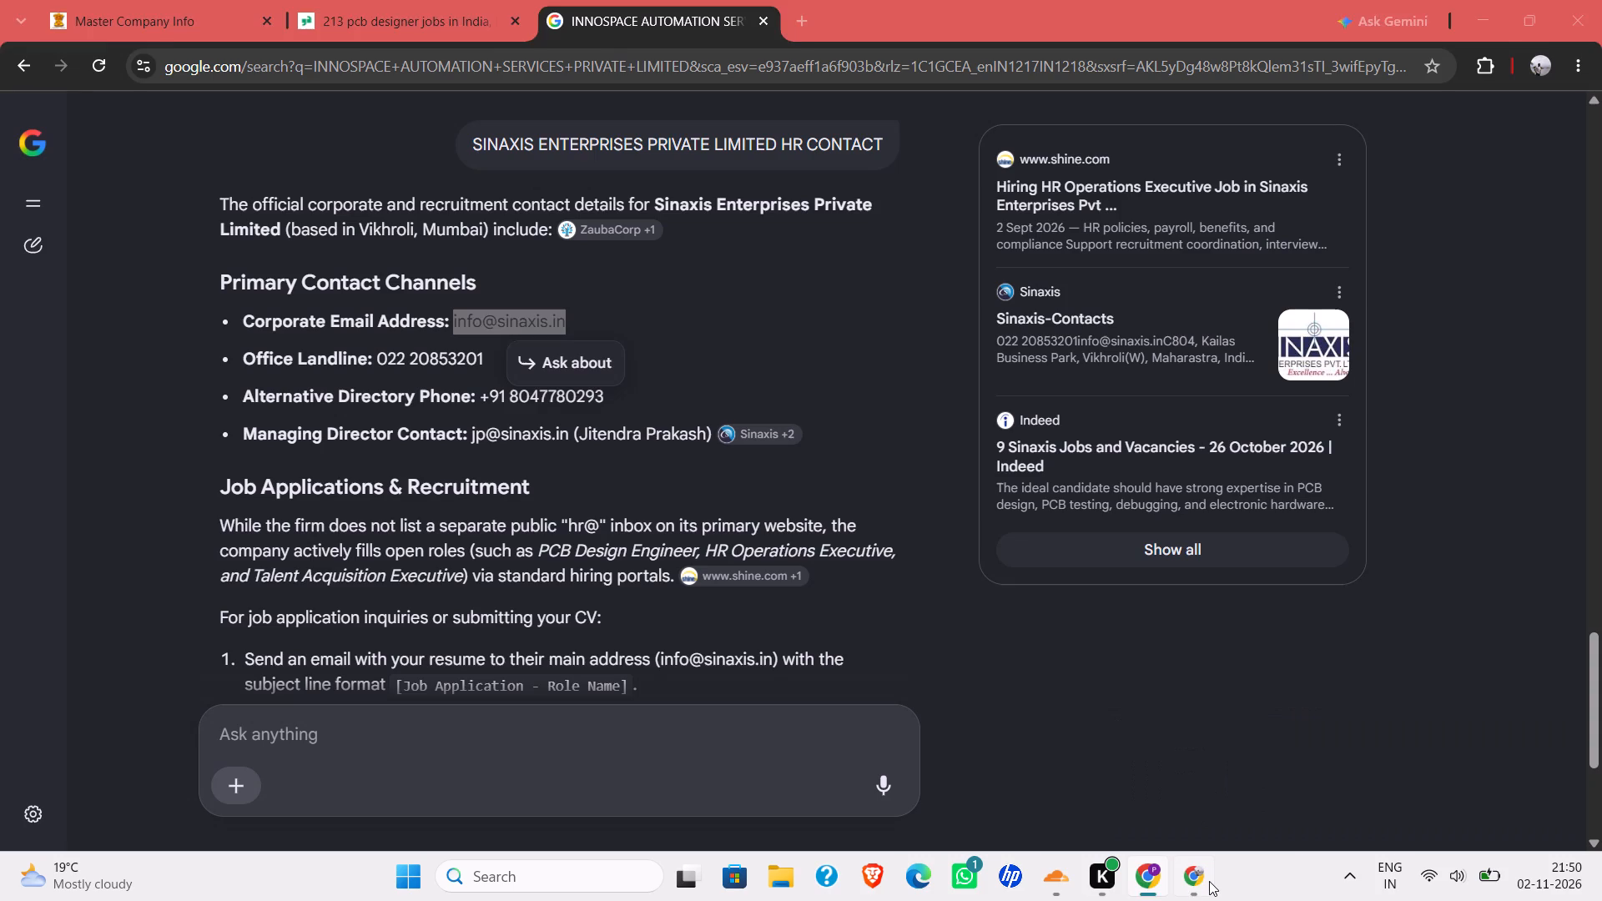
pyautogui.click(767, 610)
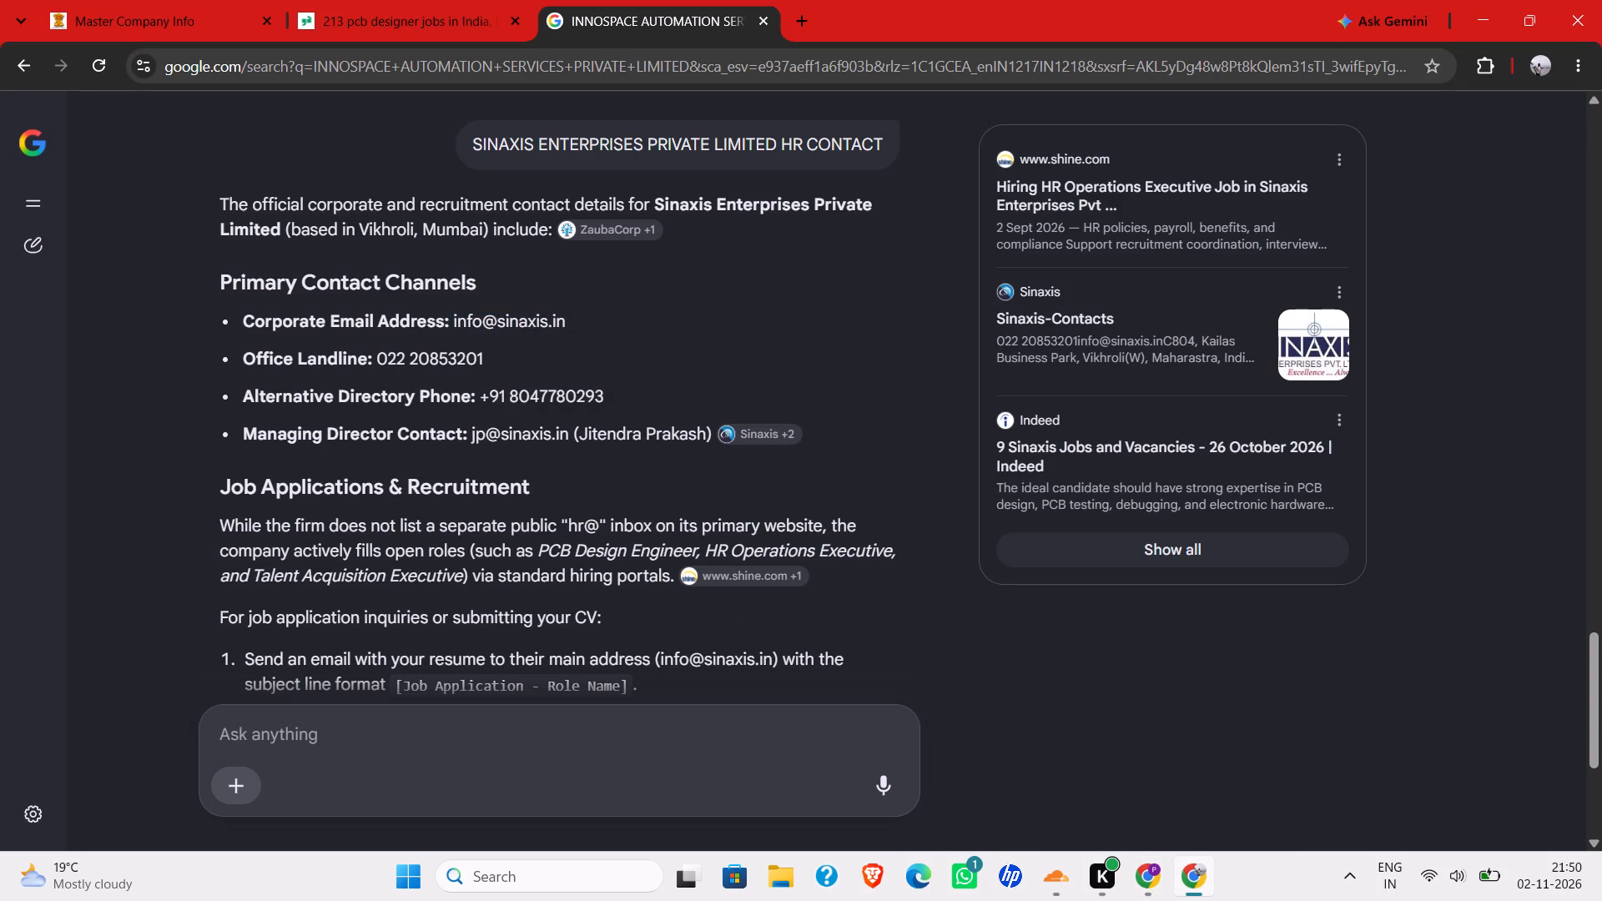
pyautogui.moveTo(567, 435); pyautogui.dragTo(470, 440)
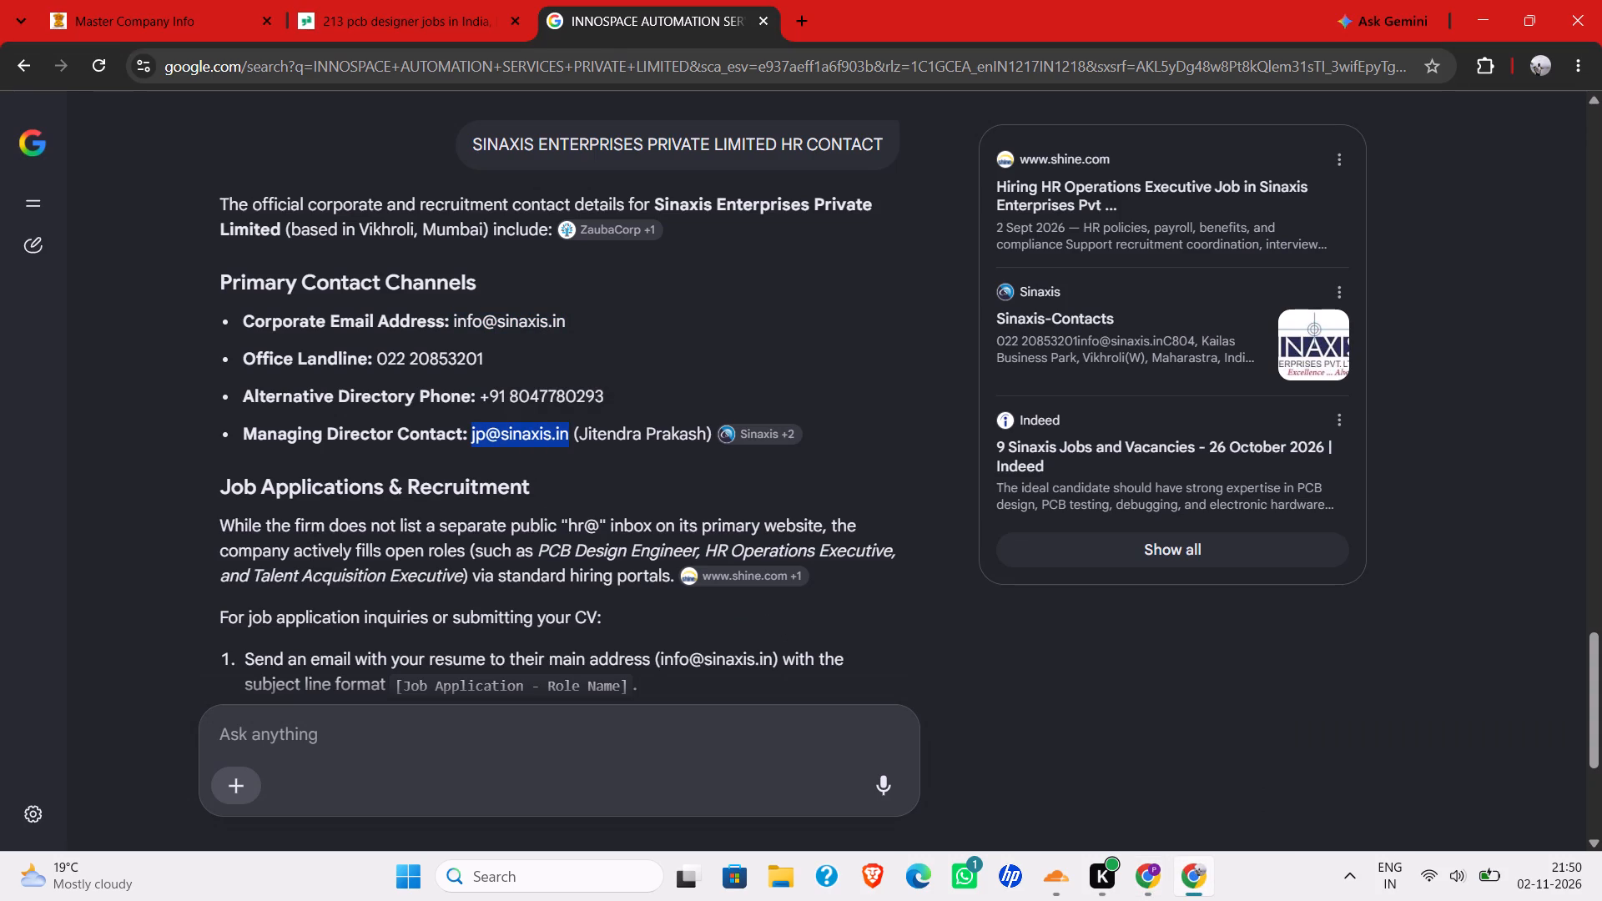
pyautogui.moveTo(470, 440); pyautogui.dragTo(471, 440)
pyautogui.hotkey('ctrl', 'c')
pyautogui.click(1133, 888)
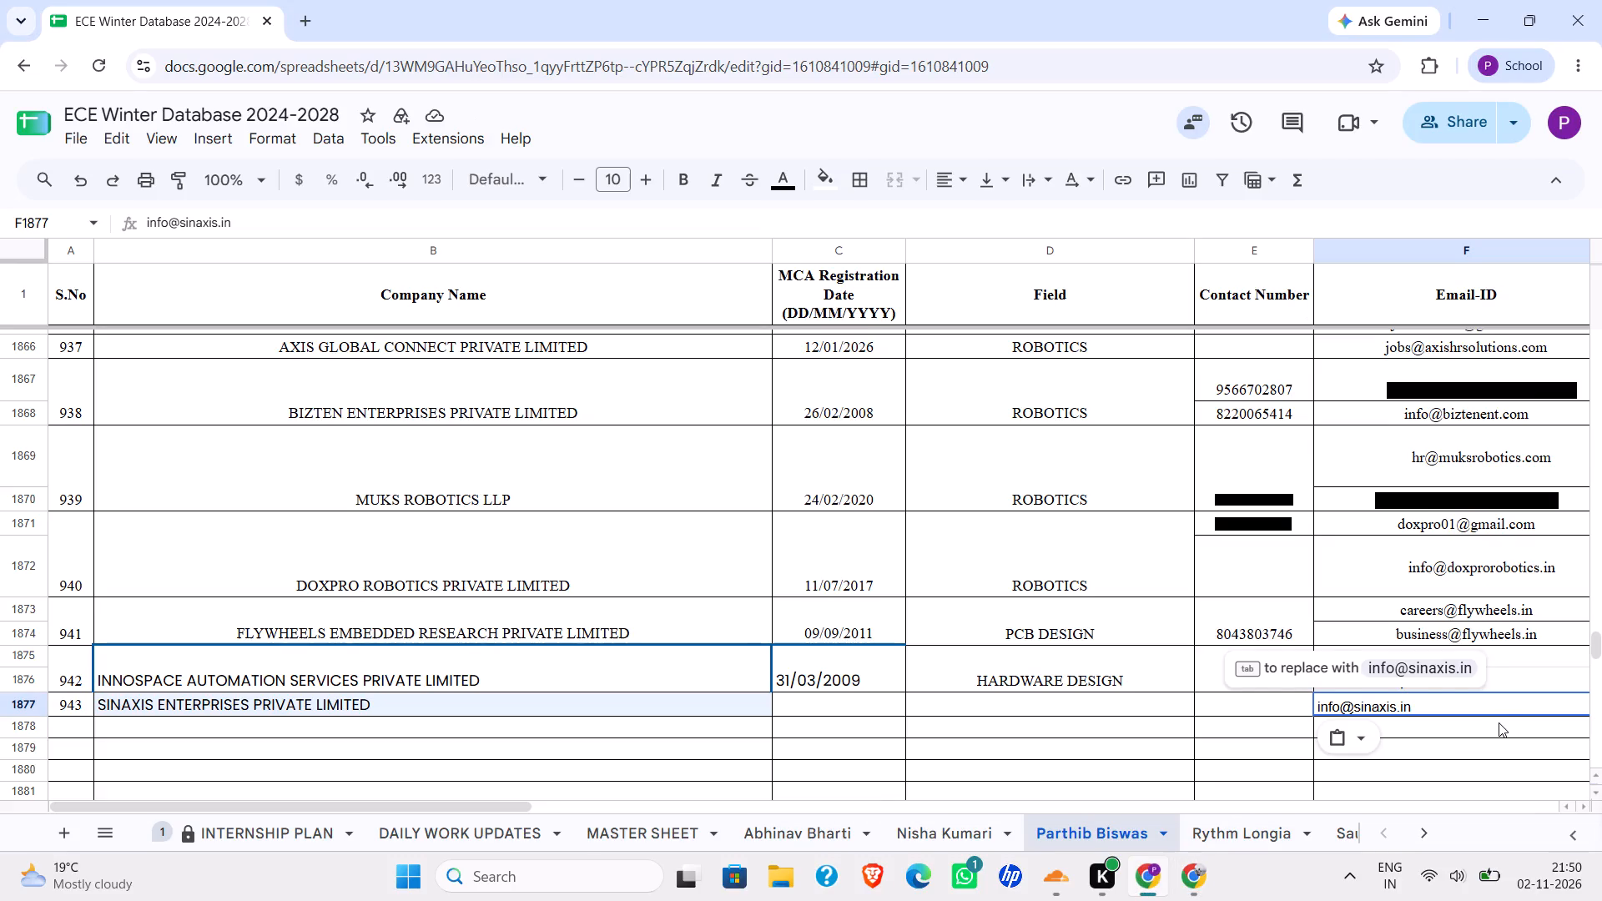
pyautogui.click(1499, 722)
pyautogui.hotkey('ctrl', 'v')
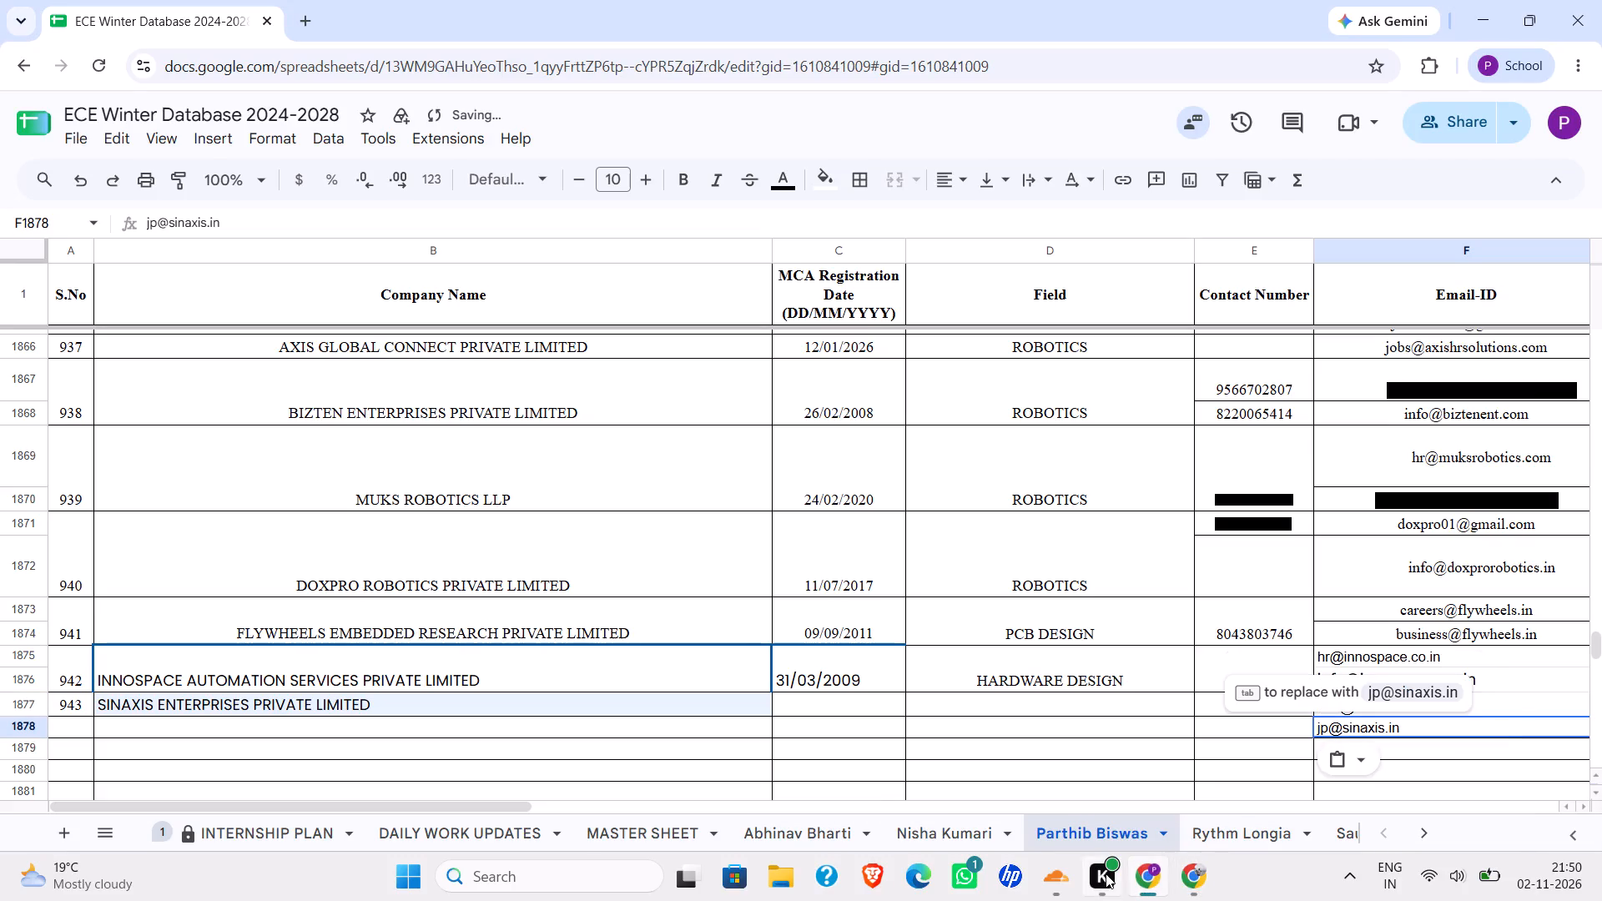
# Copy Sinaxis's alternative directory phone number, without the country code, into the Contact Number cell of serial number 943.
pyautogui.click(1180, 886)
pyautogui.click(758, 411)
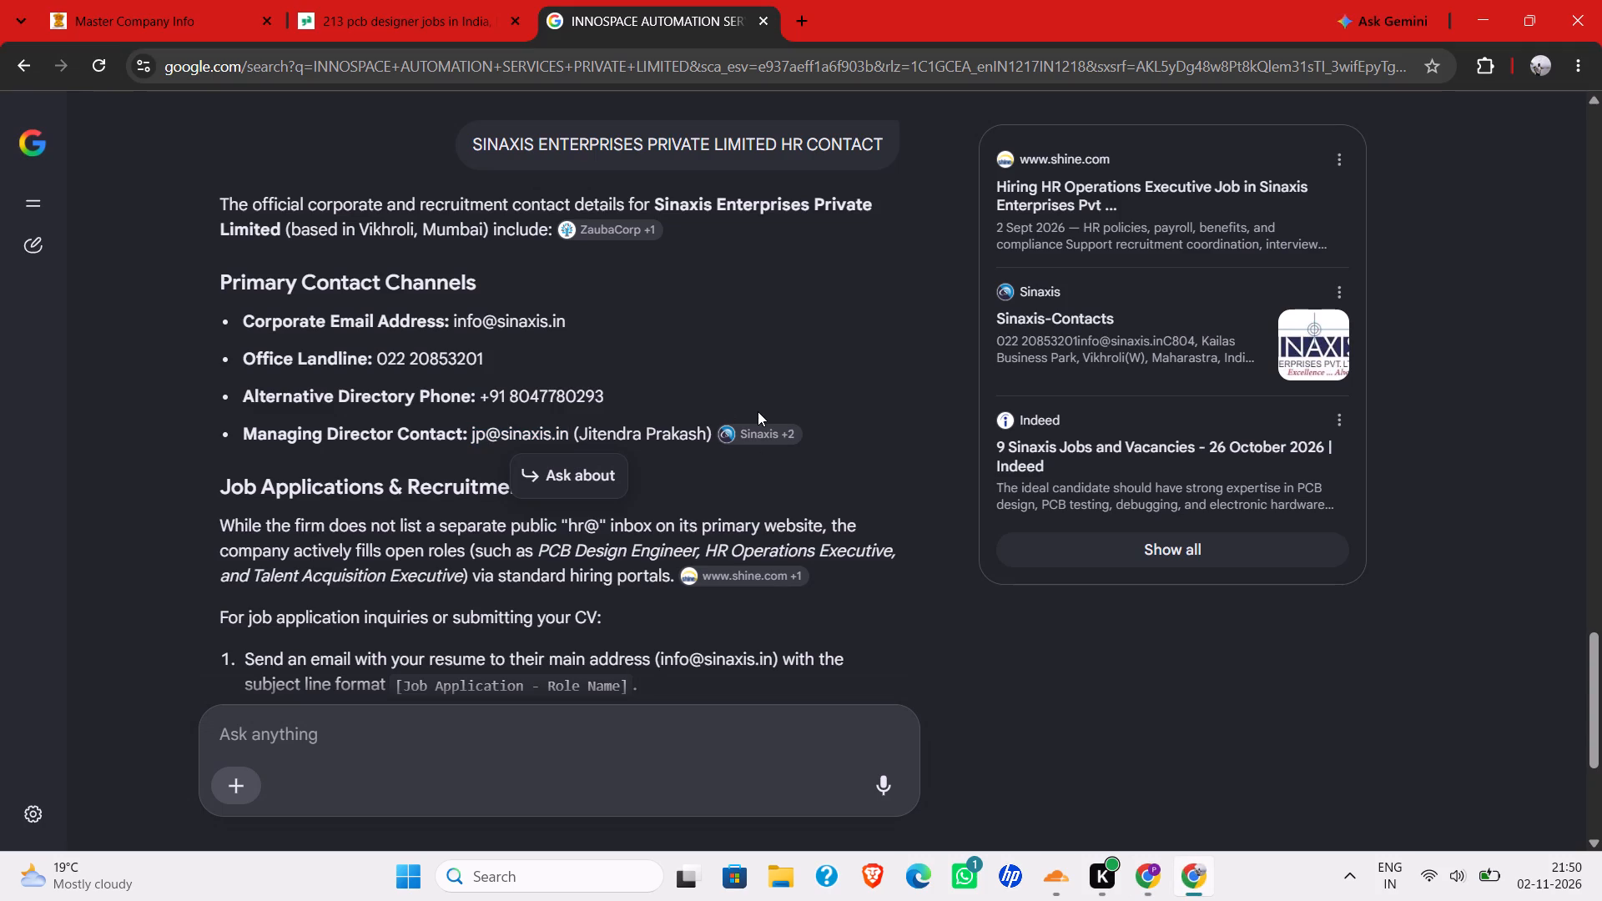
pyautogui.moveTo(632, 385); pyautogui.dragTo(512, 387)
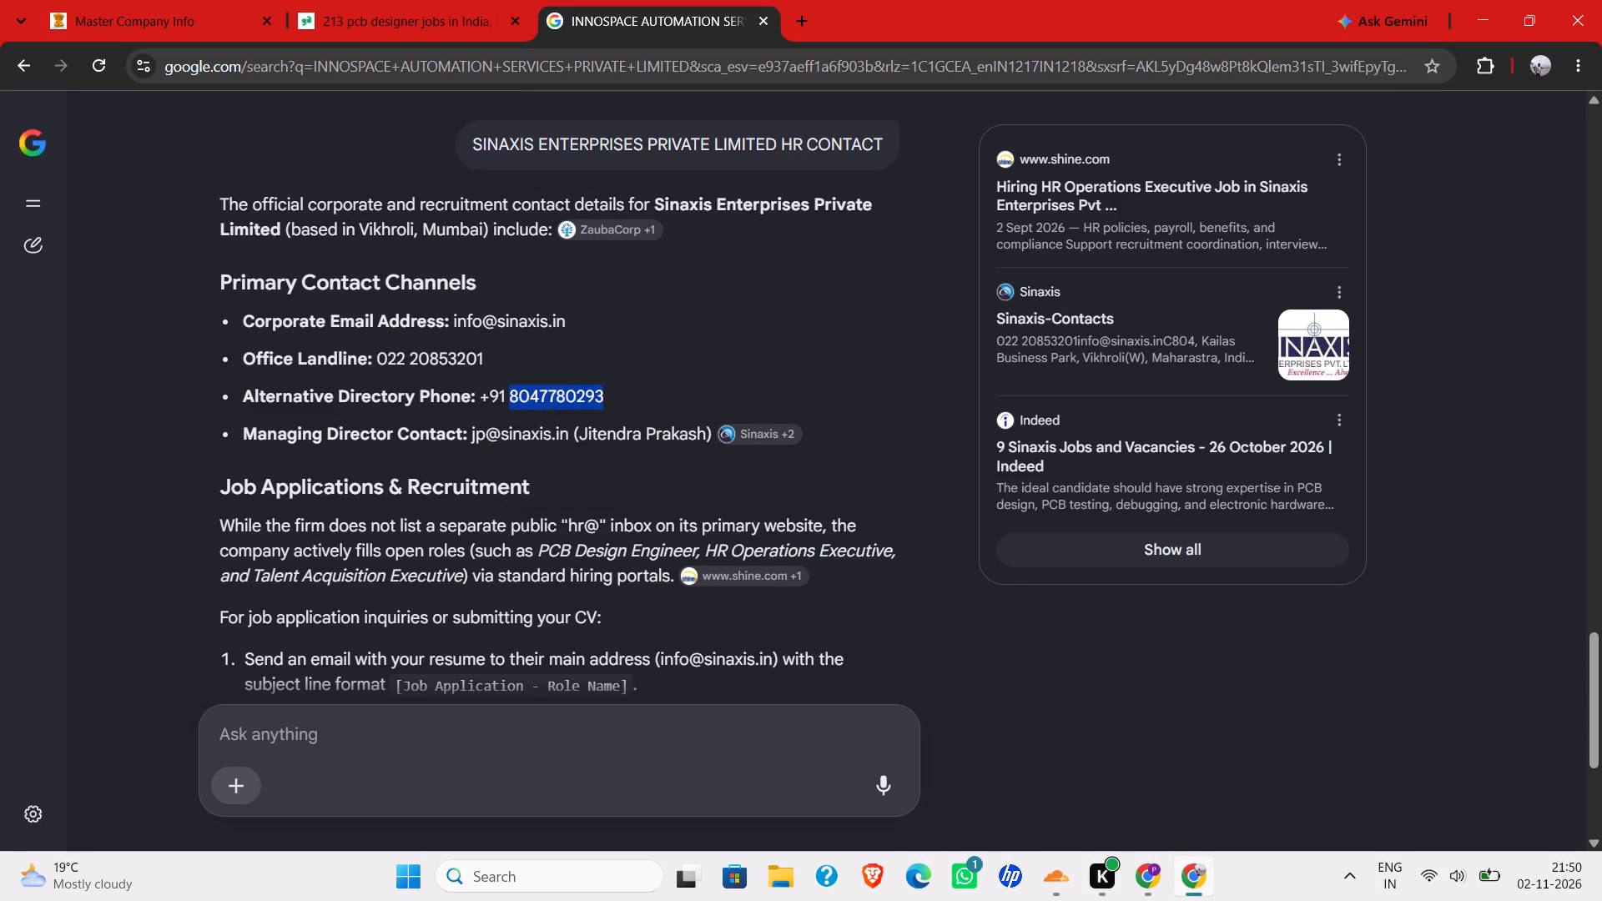
pyautogui.moveTo(512, 387); pyautogui.dragTo(511, 387)
pyautogui.hotkey('ctrl', 'c')
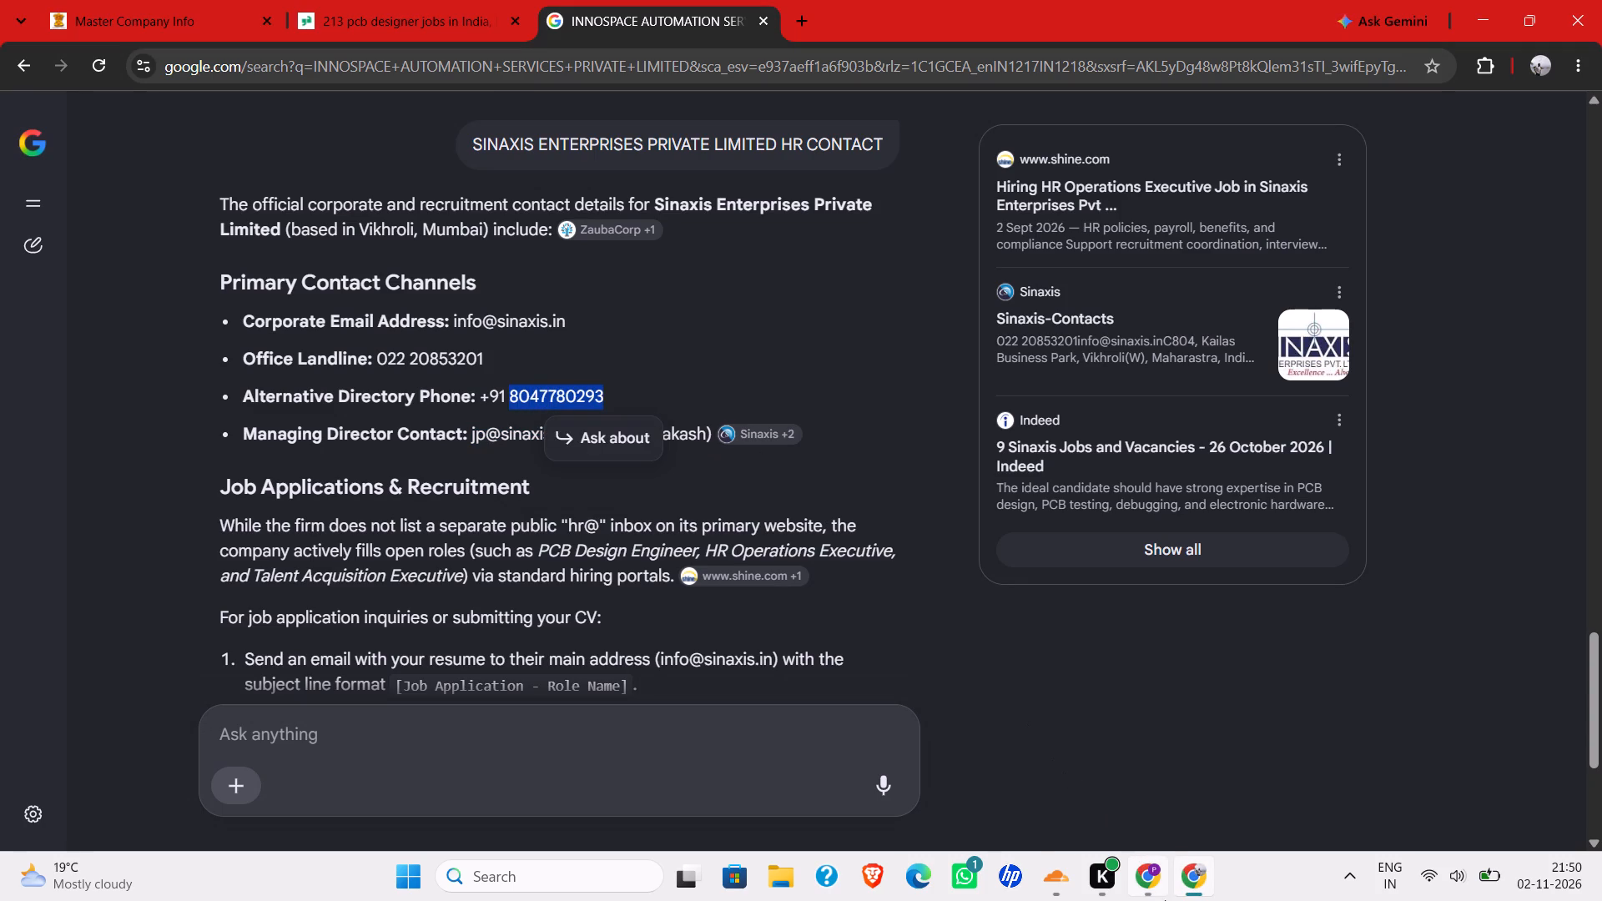
pyautogui.click(1139, 884)
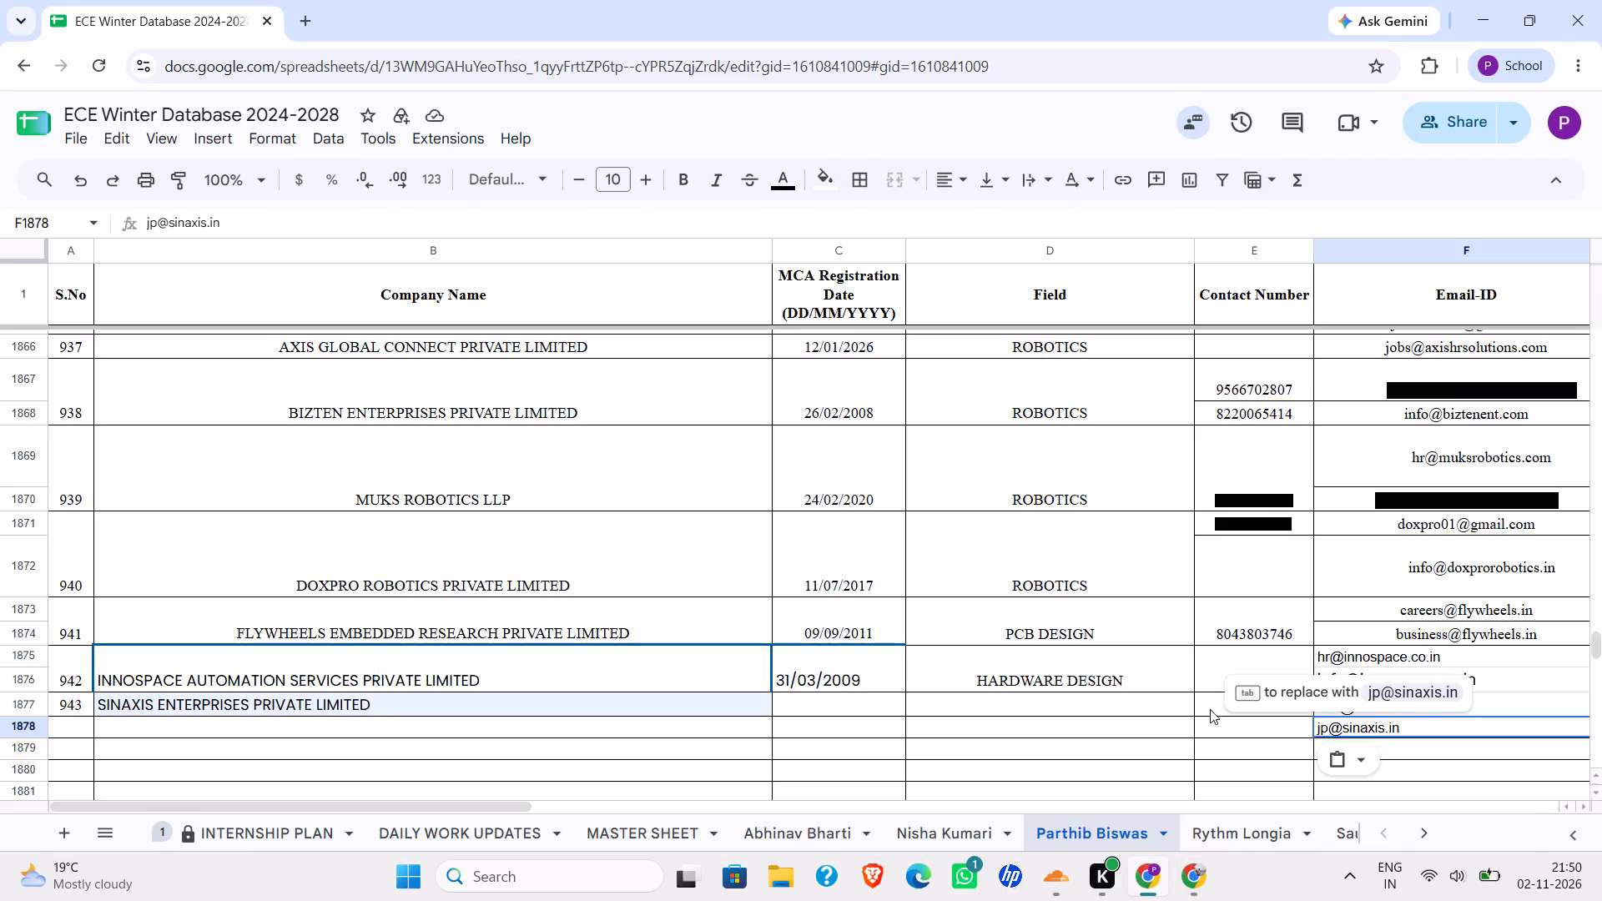
pyautogui.click(1210, 709)
pyautogui.hotkey('ctrl', 'v')
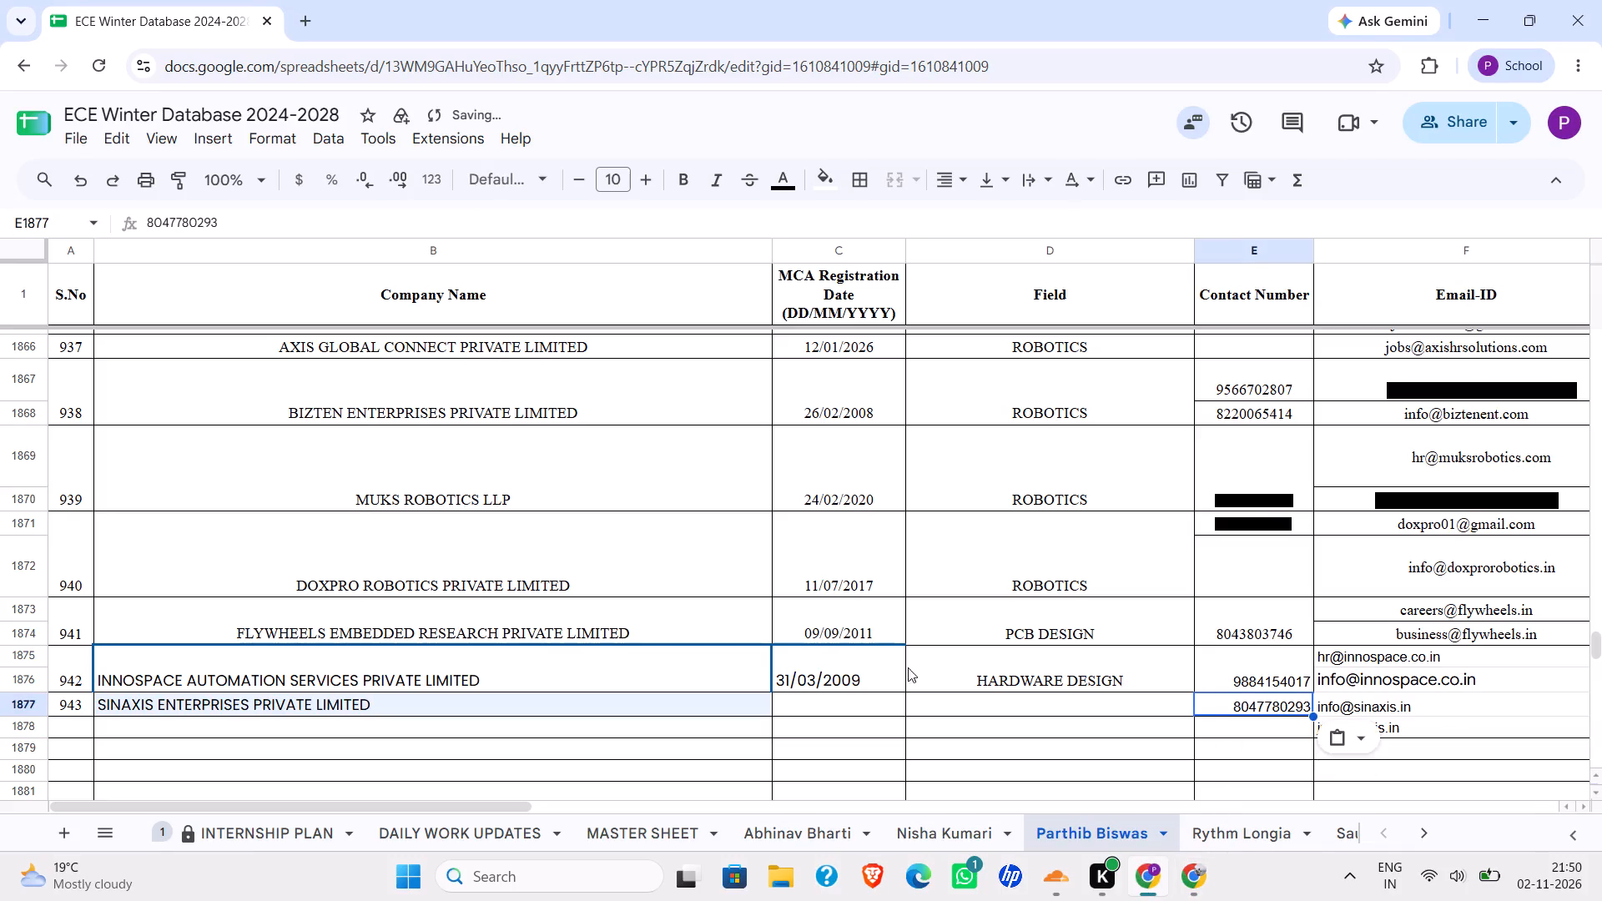
# Check the Sinaxis job title on Glassdoor and enter PCB DESIGN as the Field for serial number 943.
pyautogui.click(1180, 877)
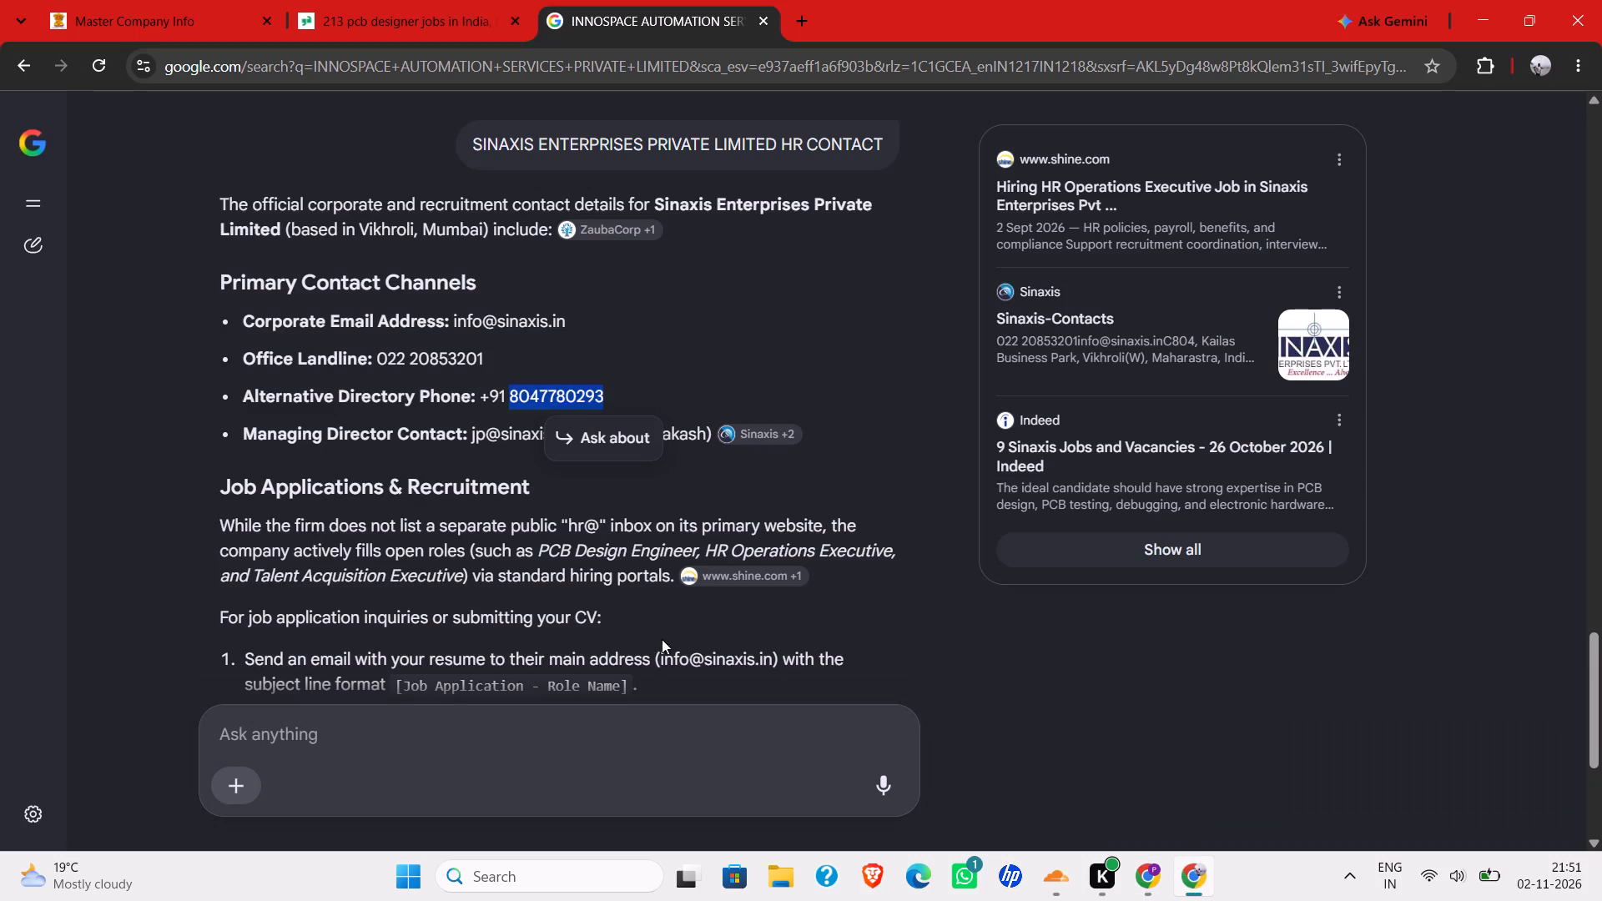
pyautogui.scroll(1, 632, 544)
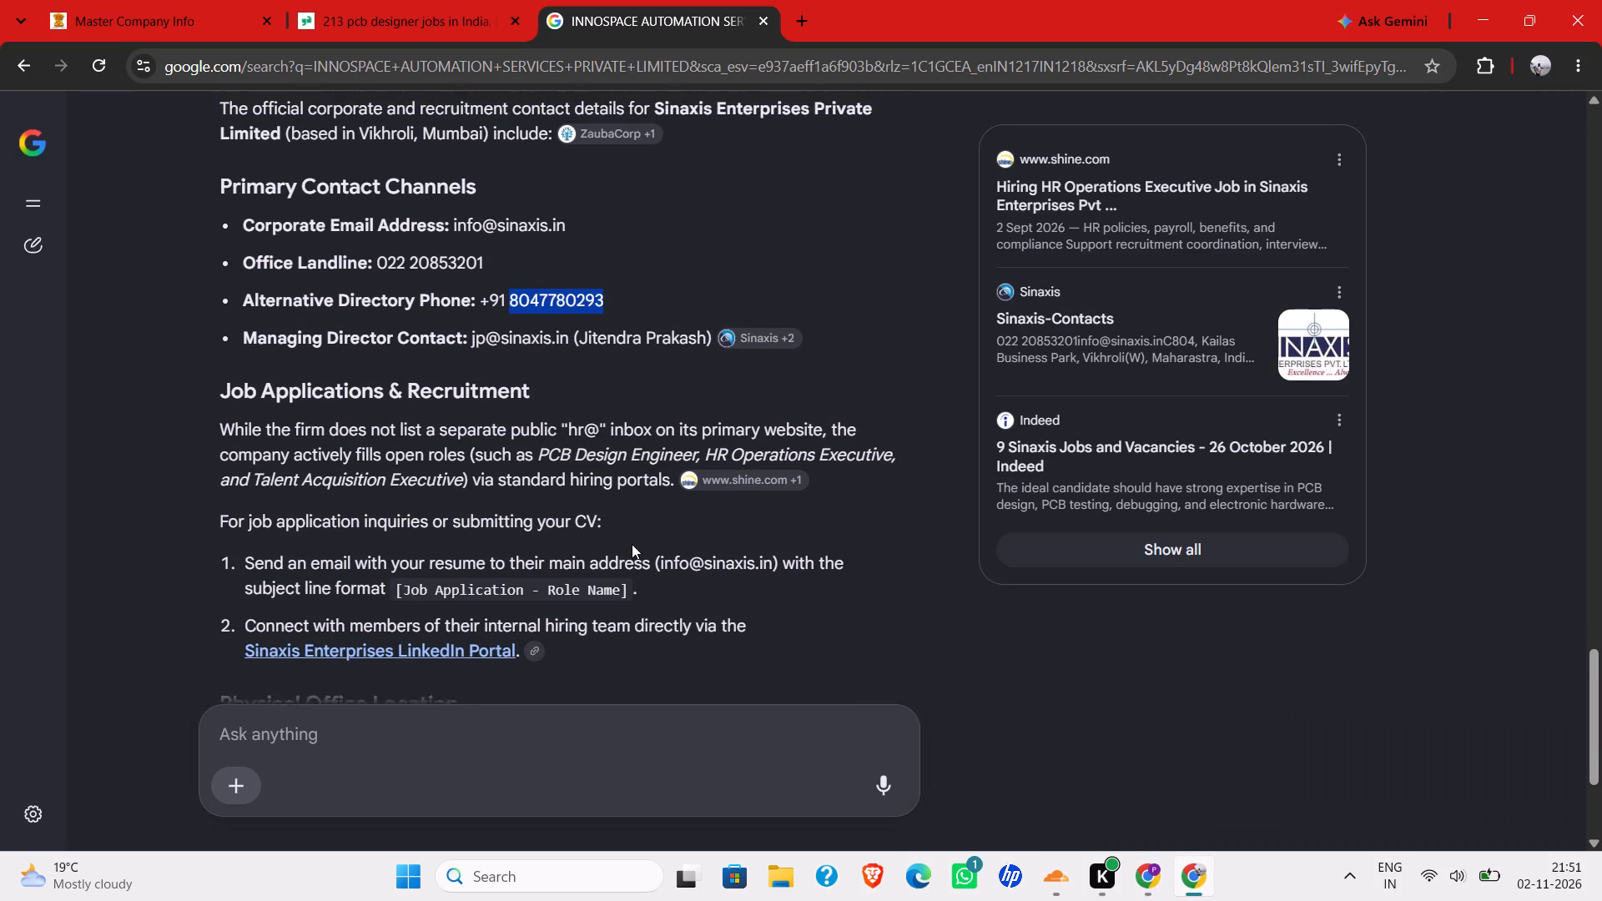
pyautogui.scroll(1, 632, 544)
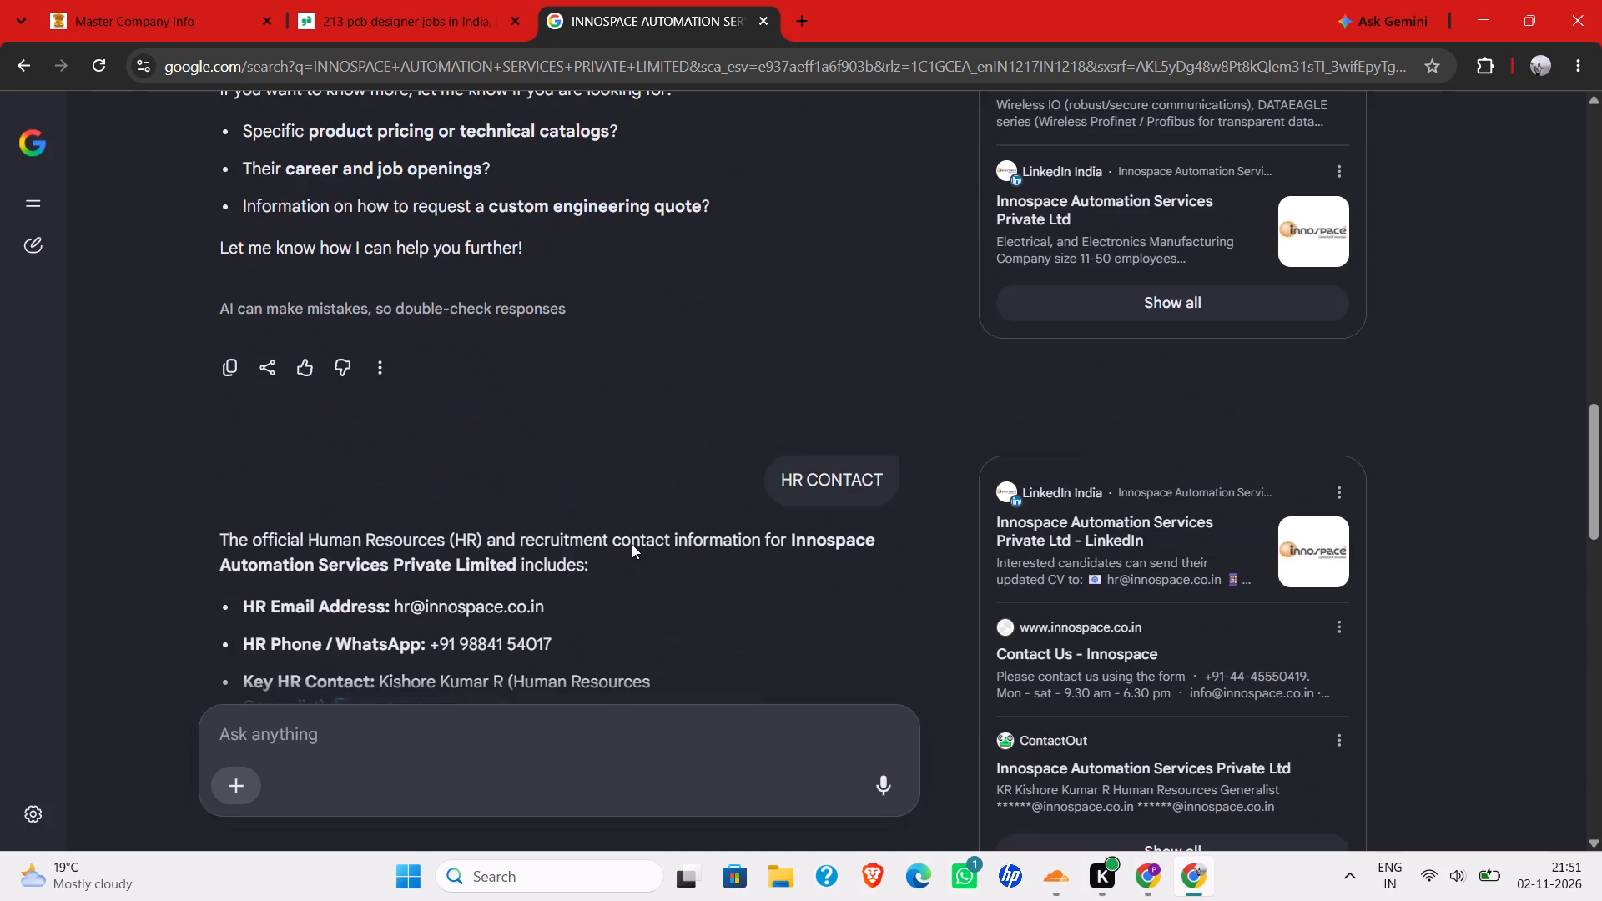
pyautogui.scroll(1, 632, 544)
pyautogui.click(396, 0)
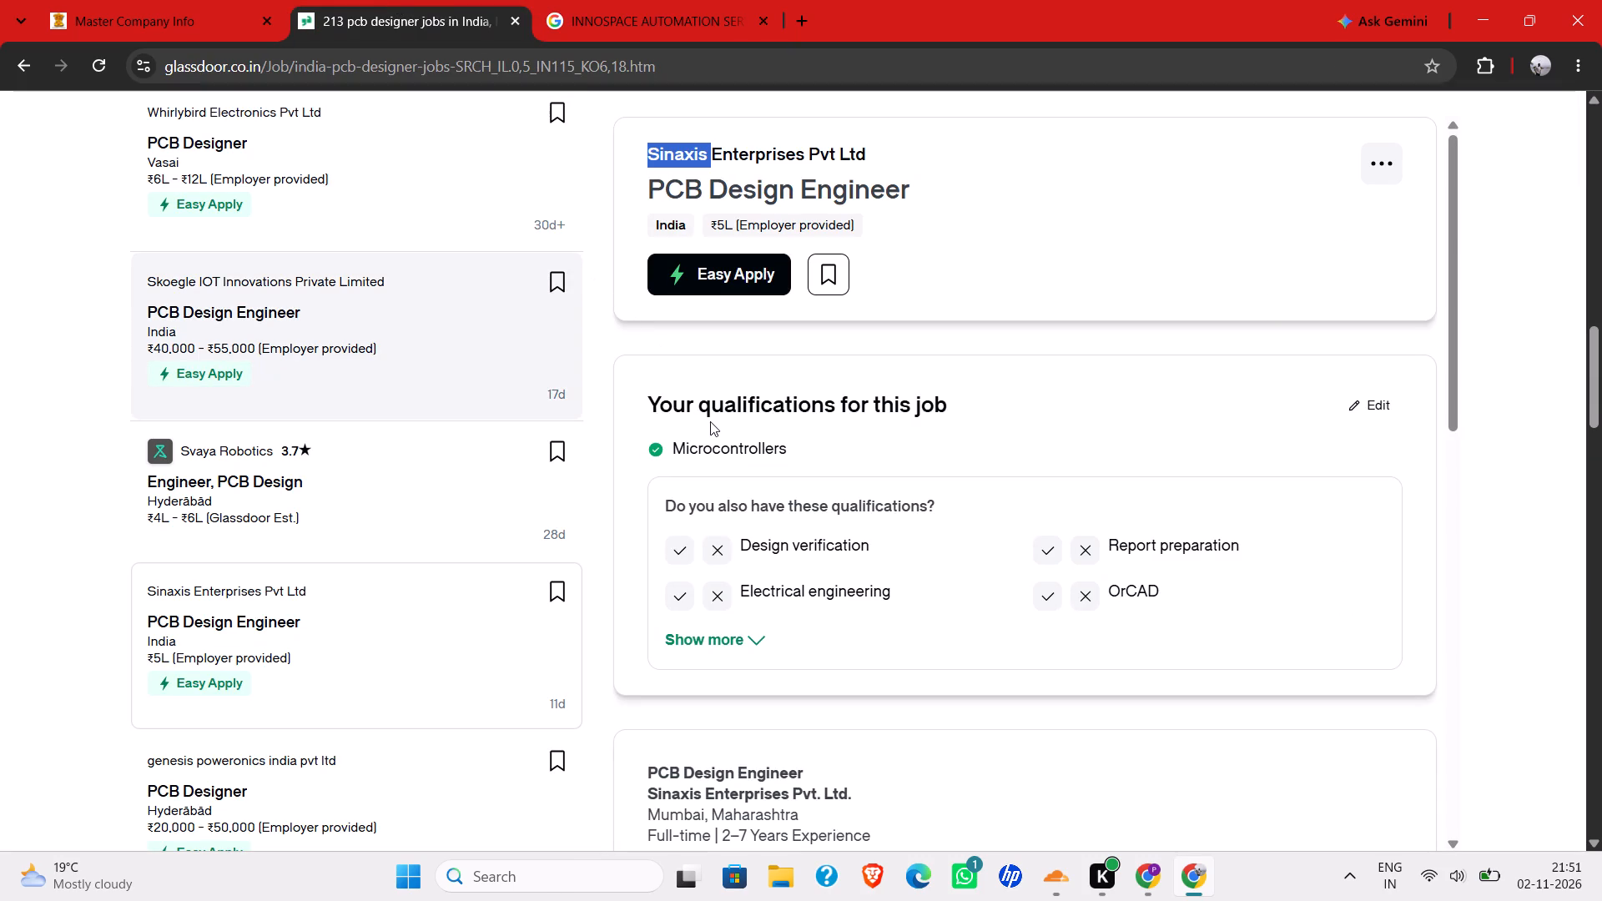
pyautogui.click(1148, 880)
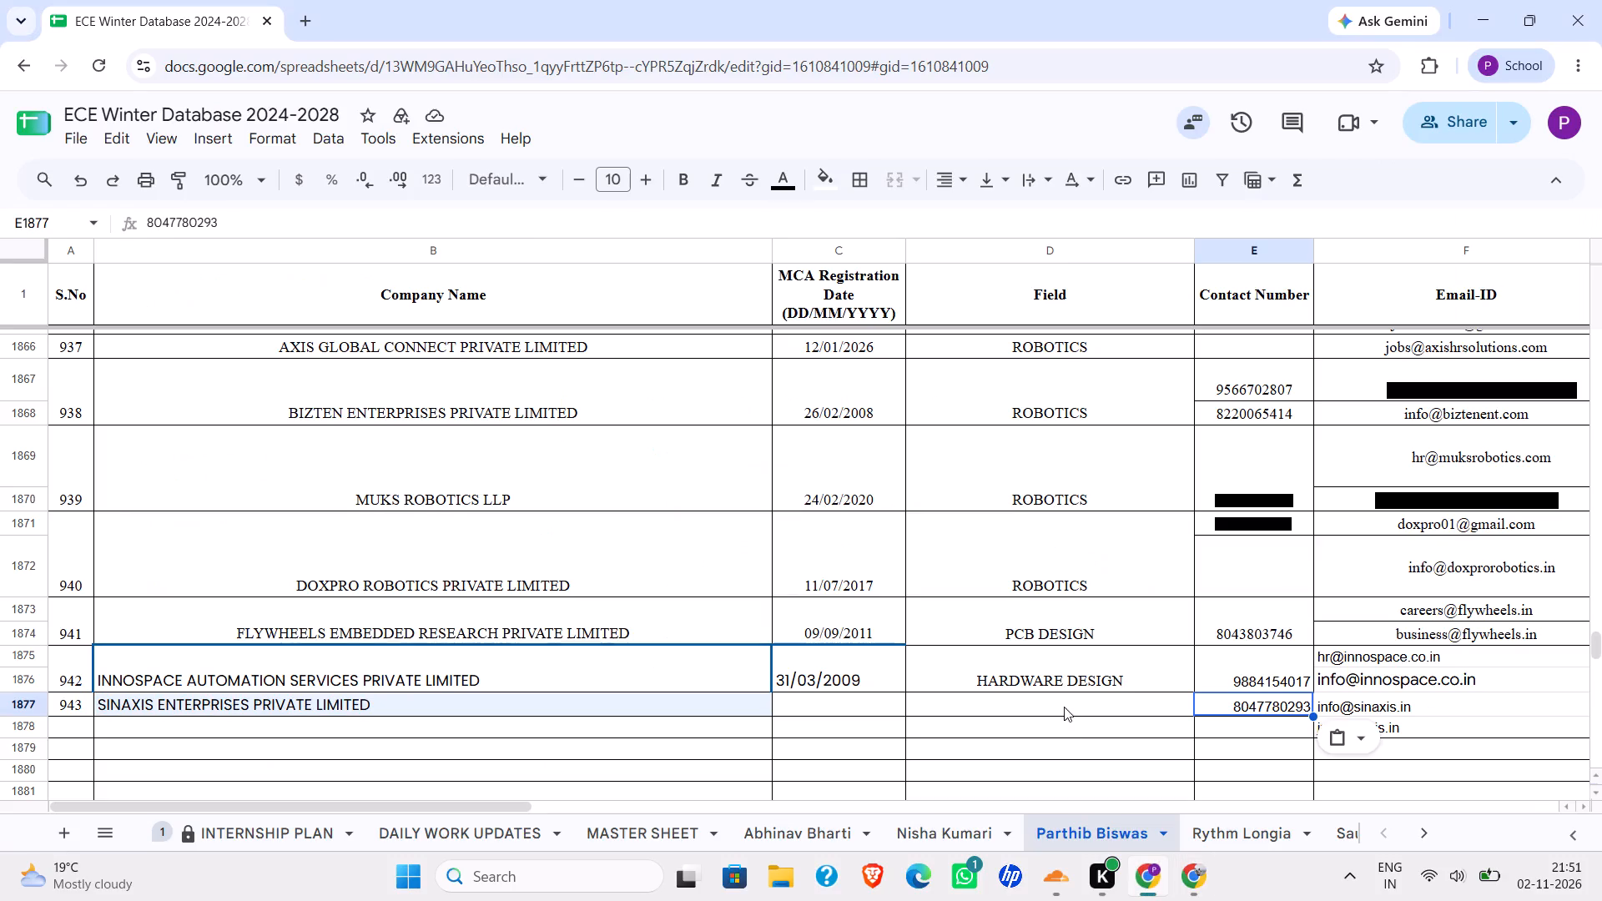
pyautogui.click(1061, 696)
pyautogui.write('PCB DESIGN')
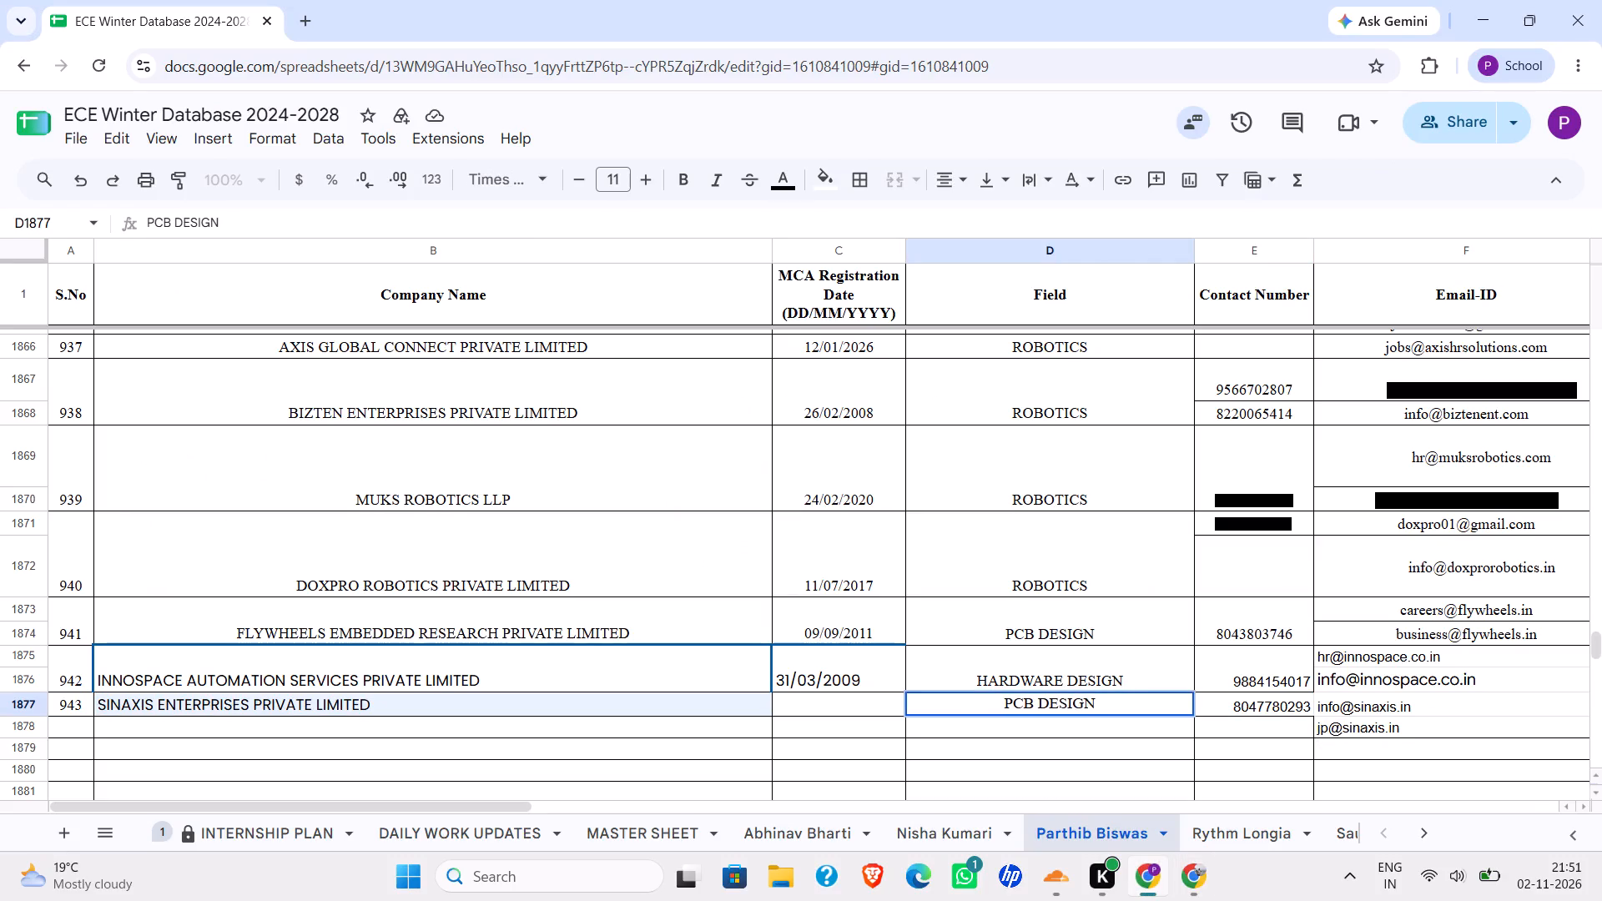
# Select the MCA Registration Date cell for serial number 943 and return to Sinaxis's MCA master data record for its incorporation date.
pyautogui.click(869, 714)
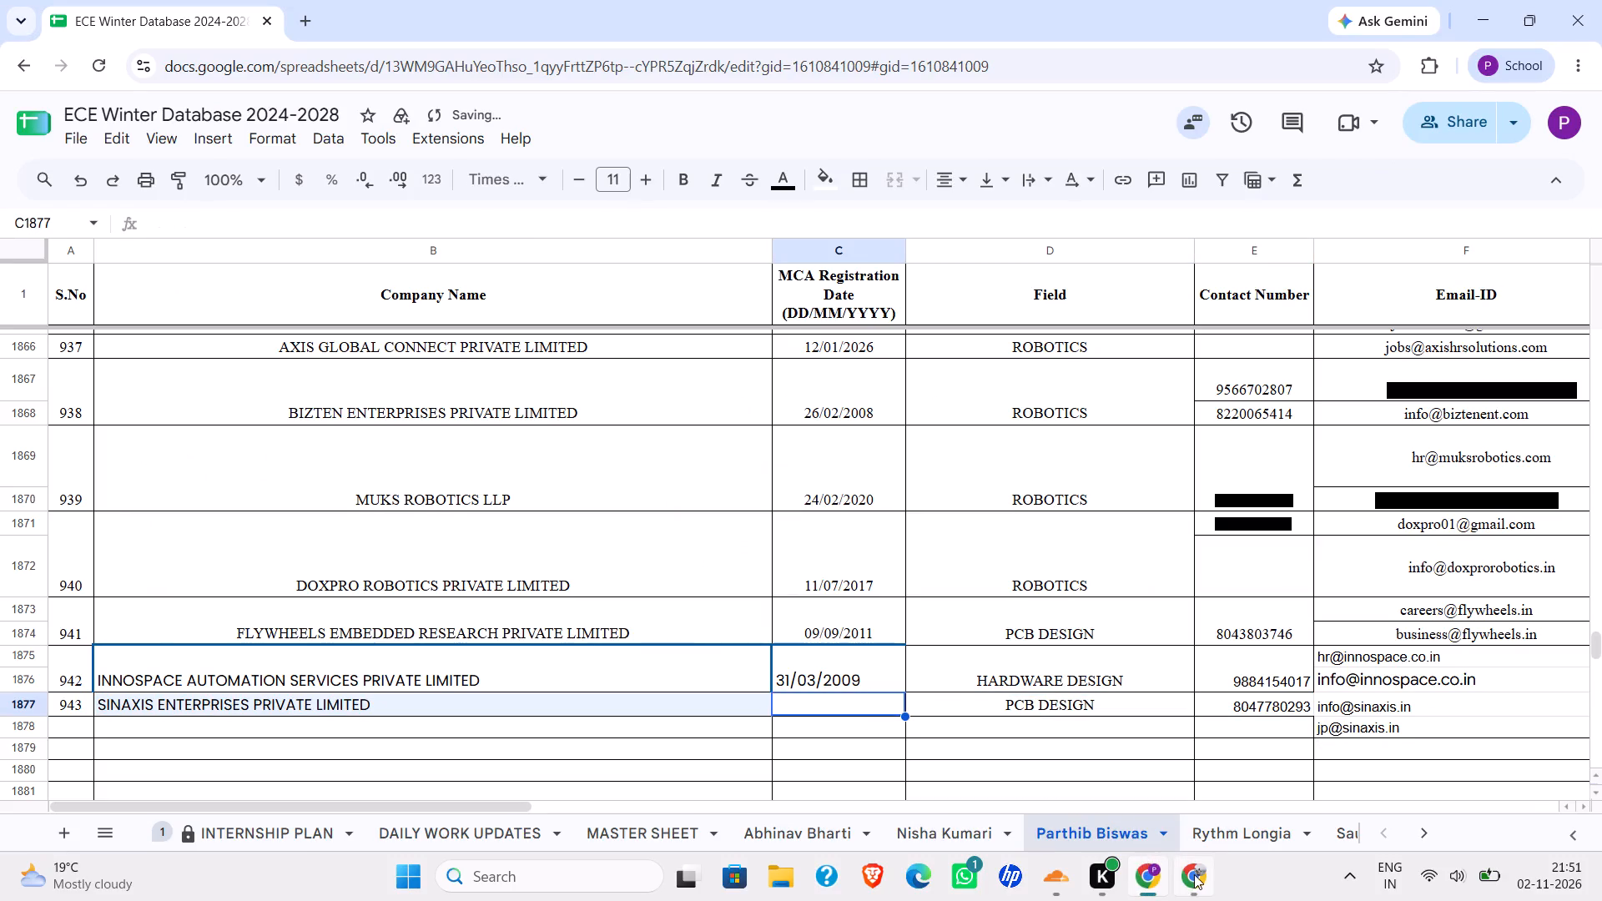
pyautogui.click(1194, 874)
pyautogui.click(217, 0)
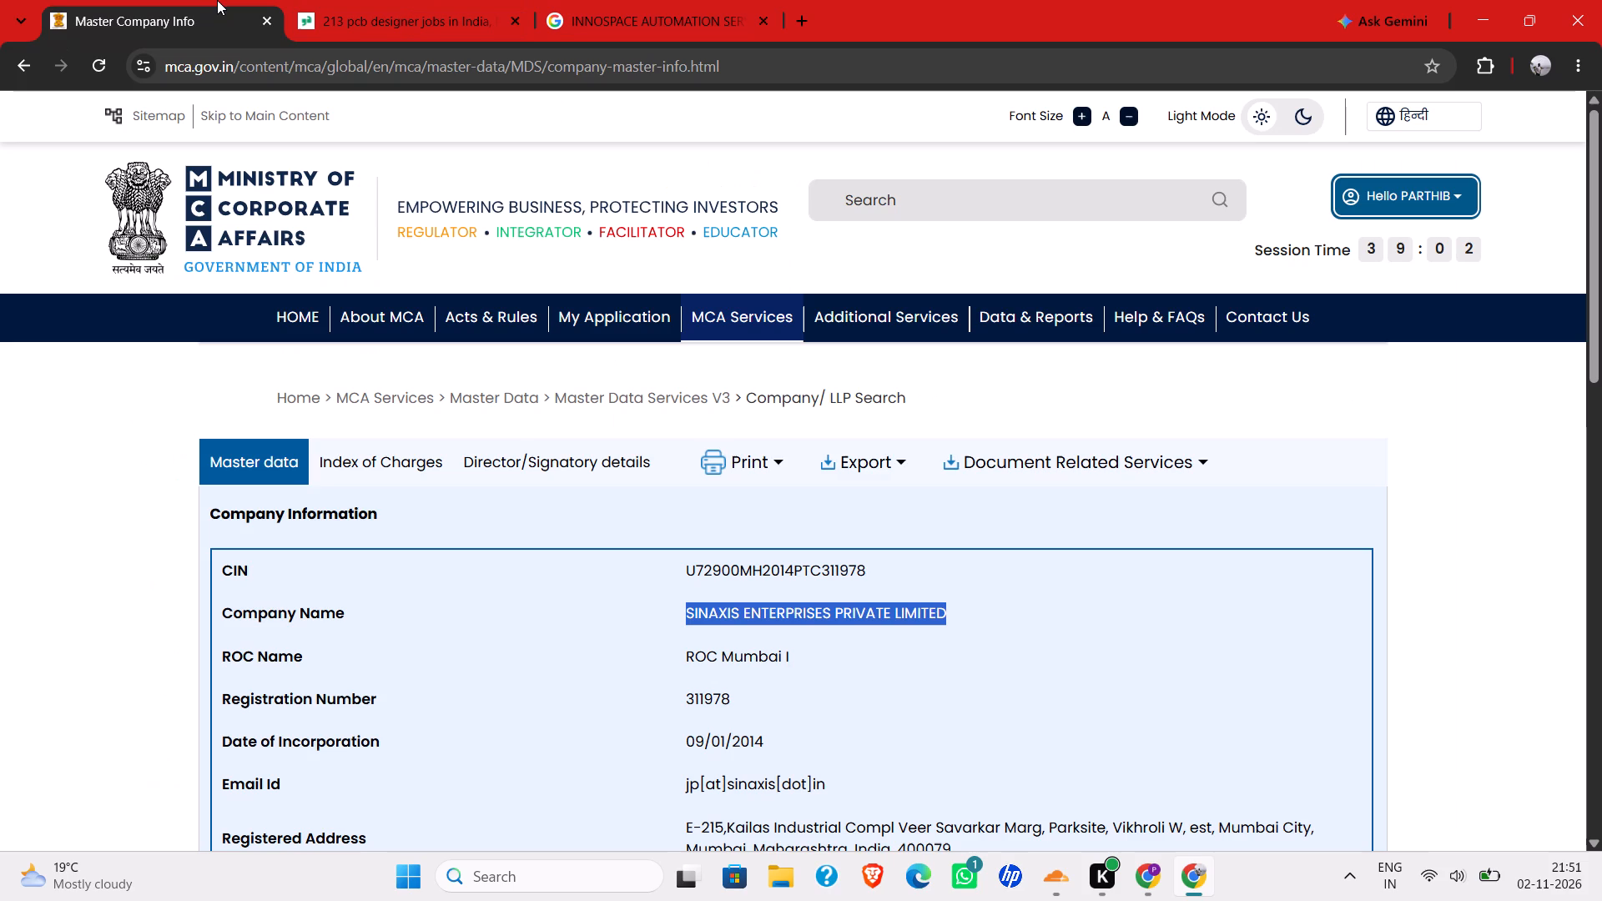
# Copy Sinaxis's date of incorporation from its MCA record and paste 09/01/2014 as the MCA registration date in cell C1877.
pyautogui.moveTo(778, 737); pyautogui.dragTo(662, 723)
pyautogui.hotkey('ctrl', 'c')
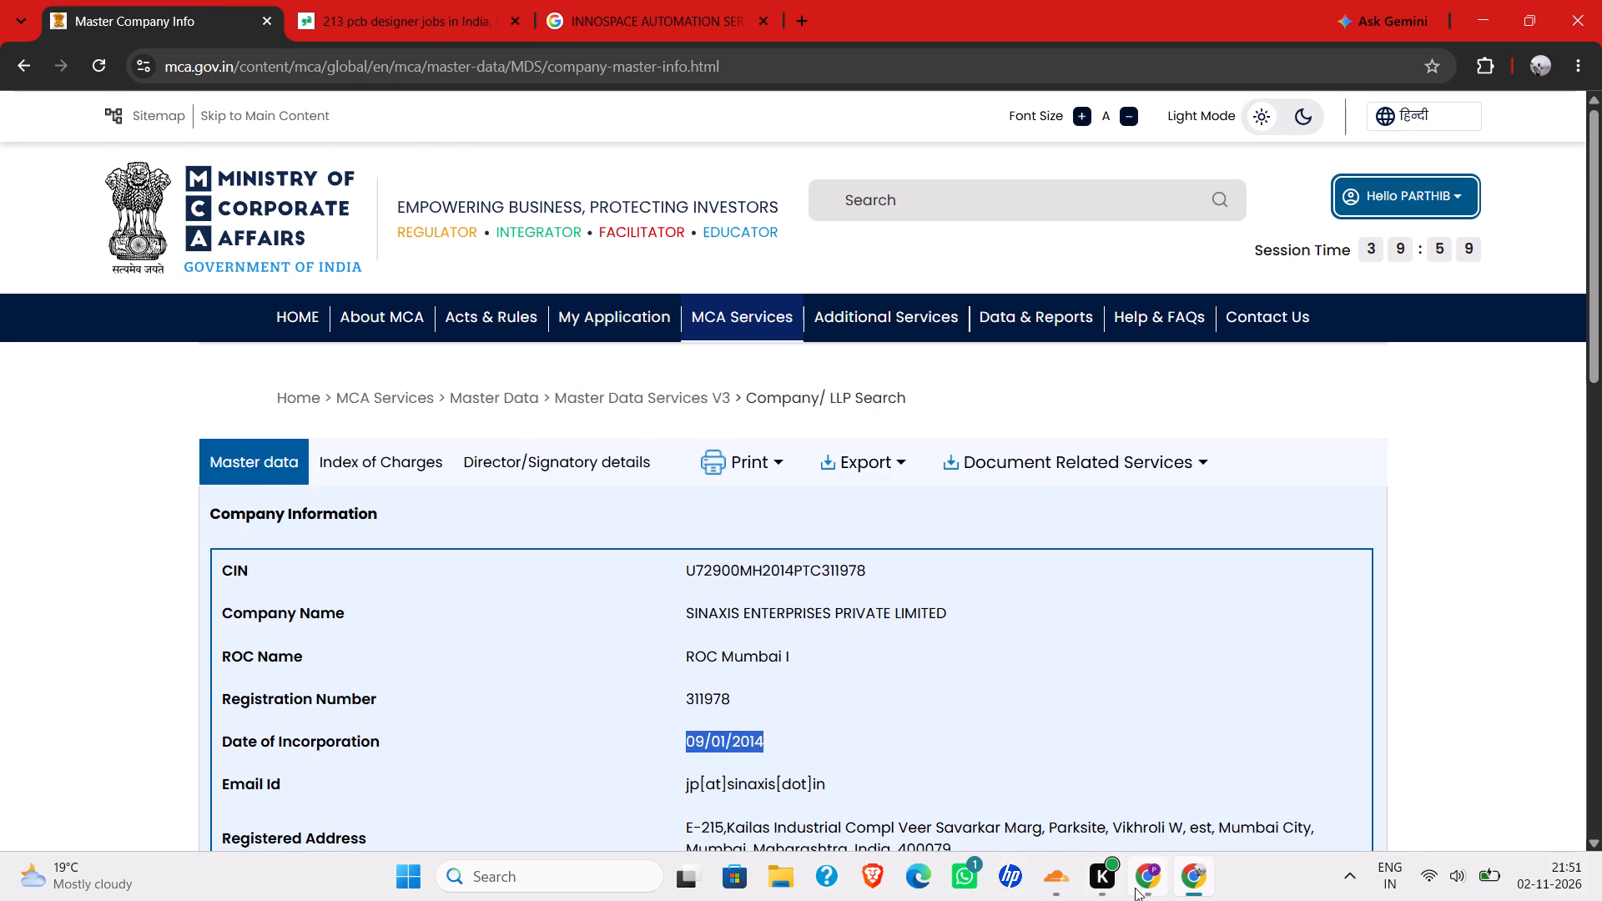
pyautogui.click(1135, 888)
pyautogui.hotkey('ctrl', 'v')
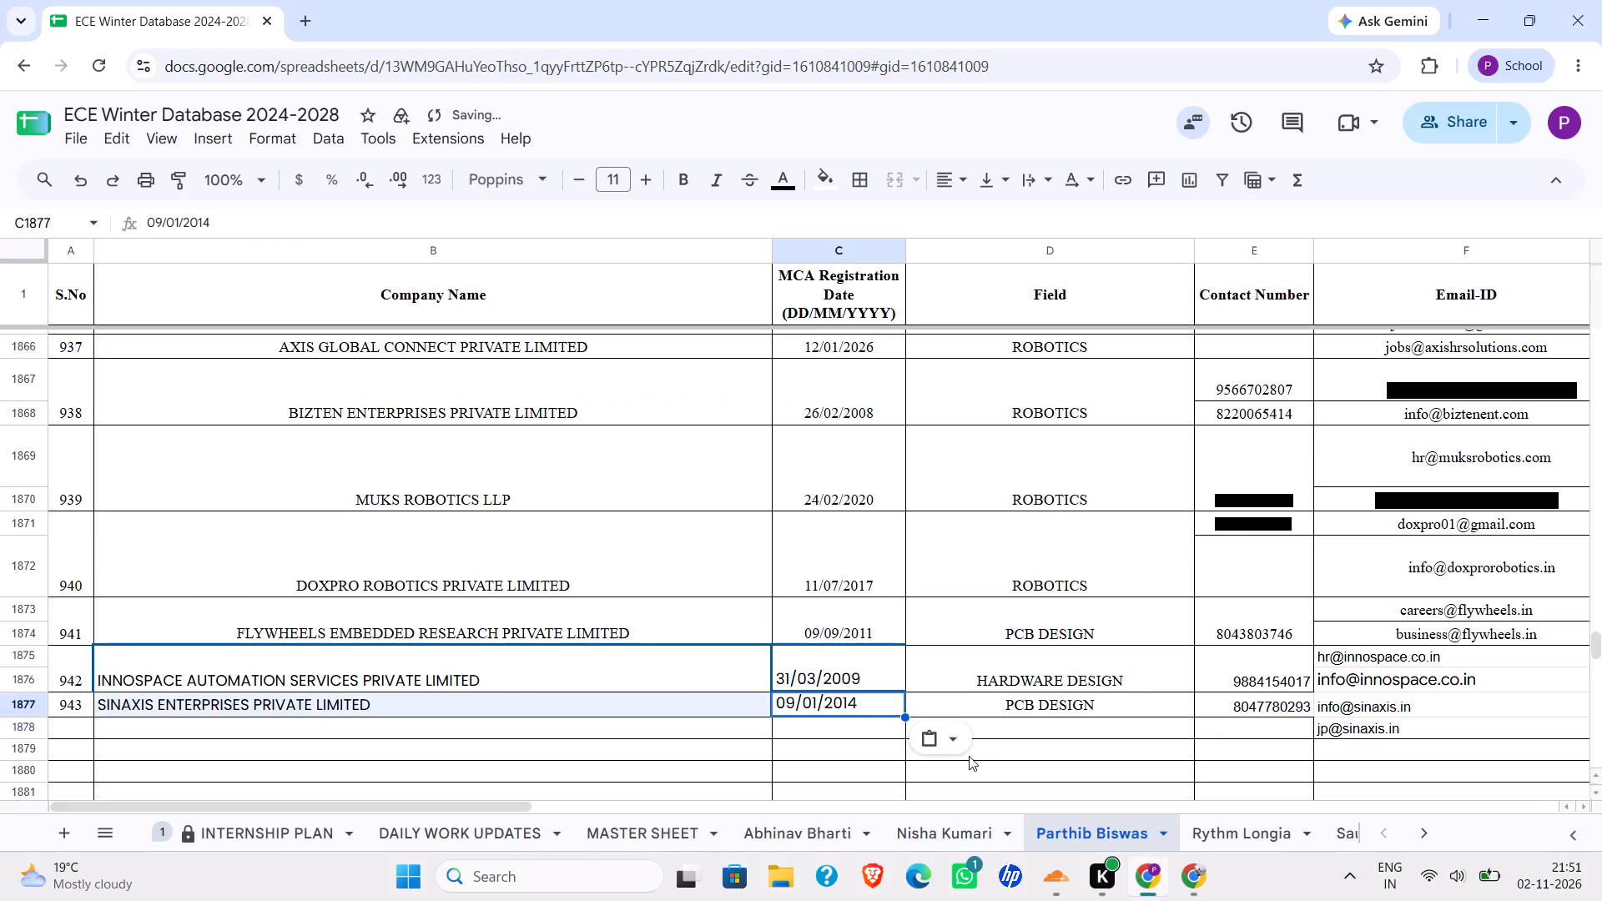
# Merge rows 1877 and 1878 vertically across columns A to E for the Sinaxis entry.
pyautogui.scroll(-1, 744, 698)
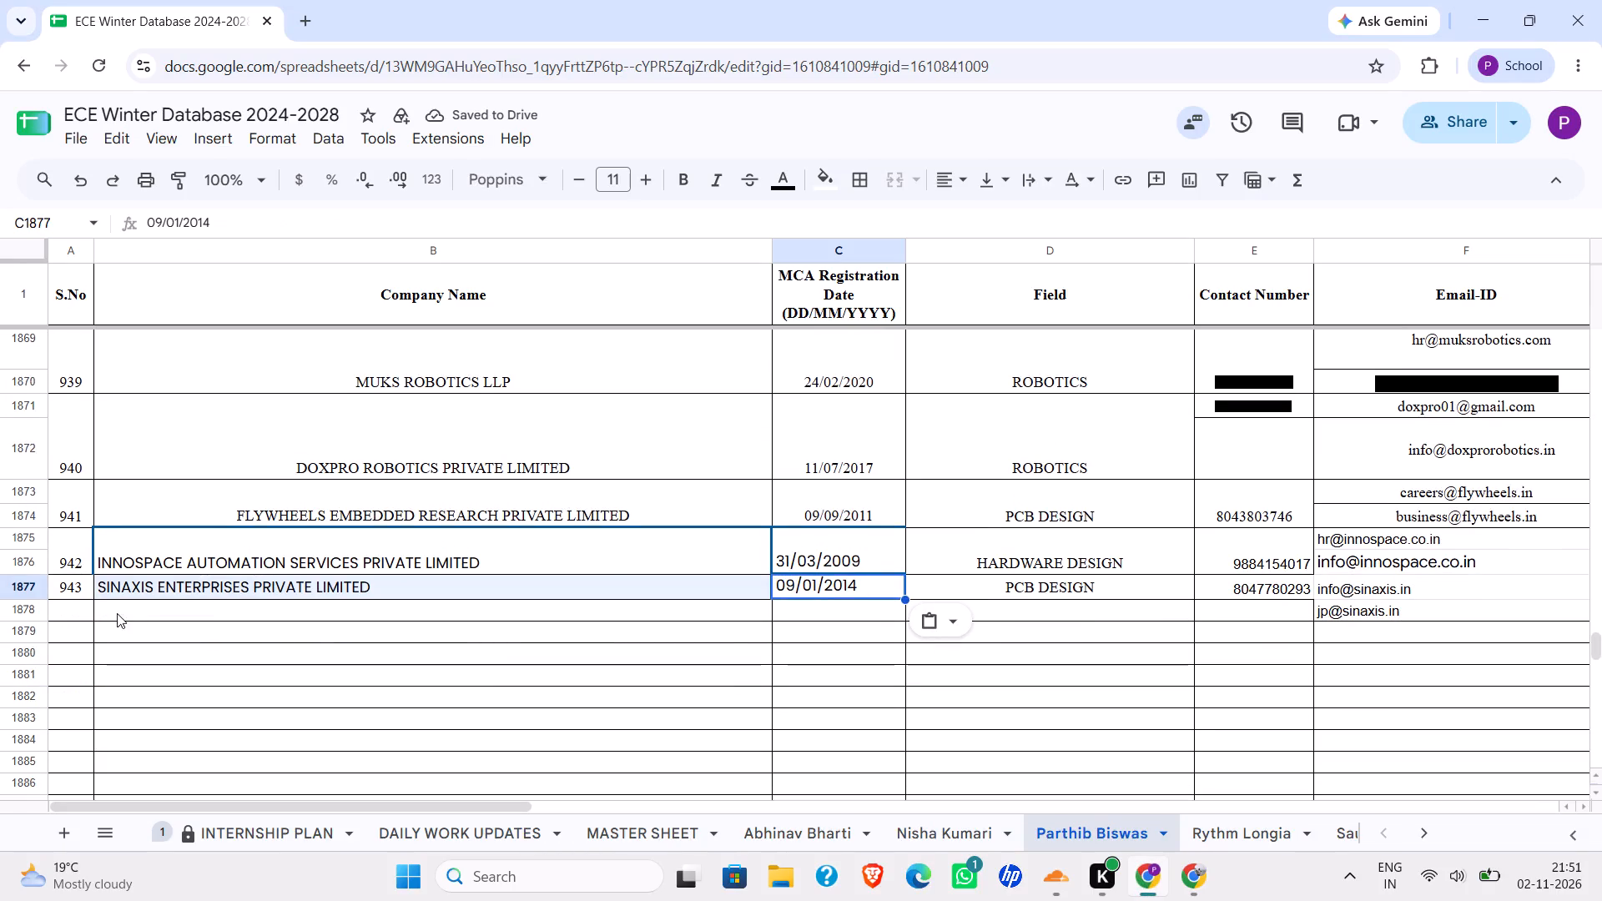
pyautogui.moveTo(81, 584); pyautogui.dragTo(1040, 600)
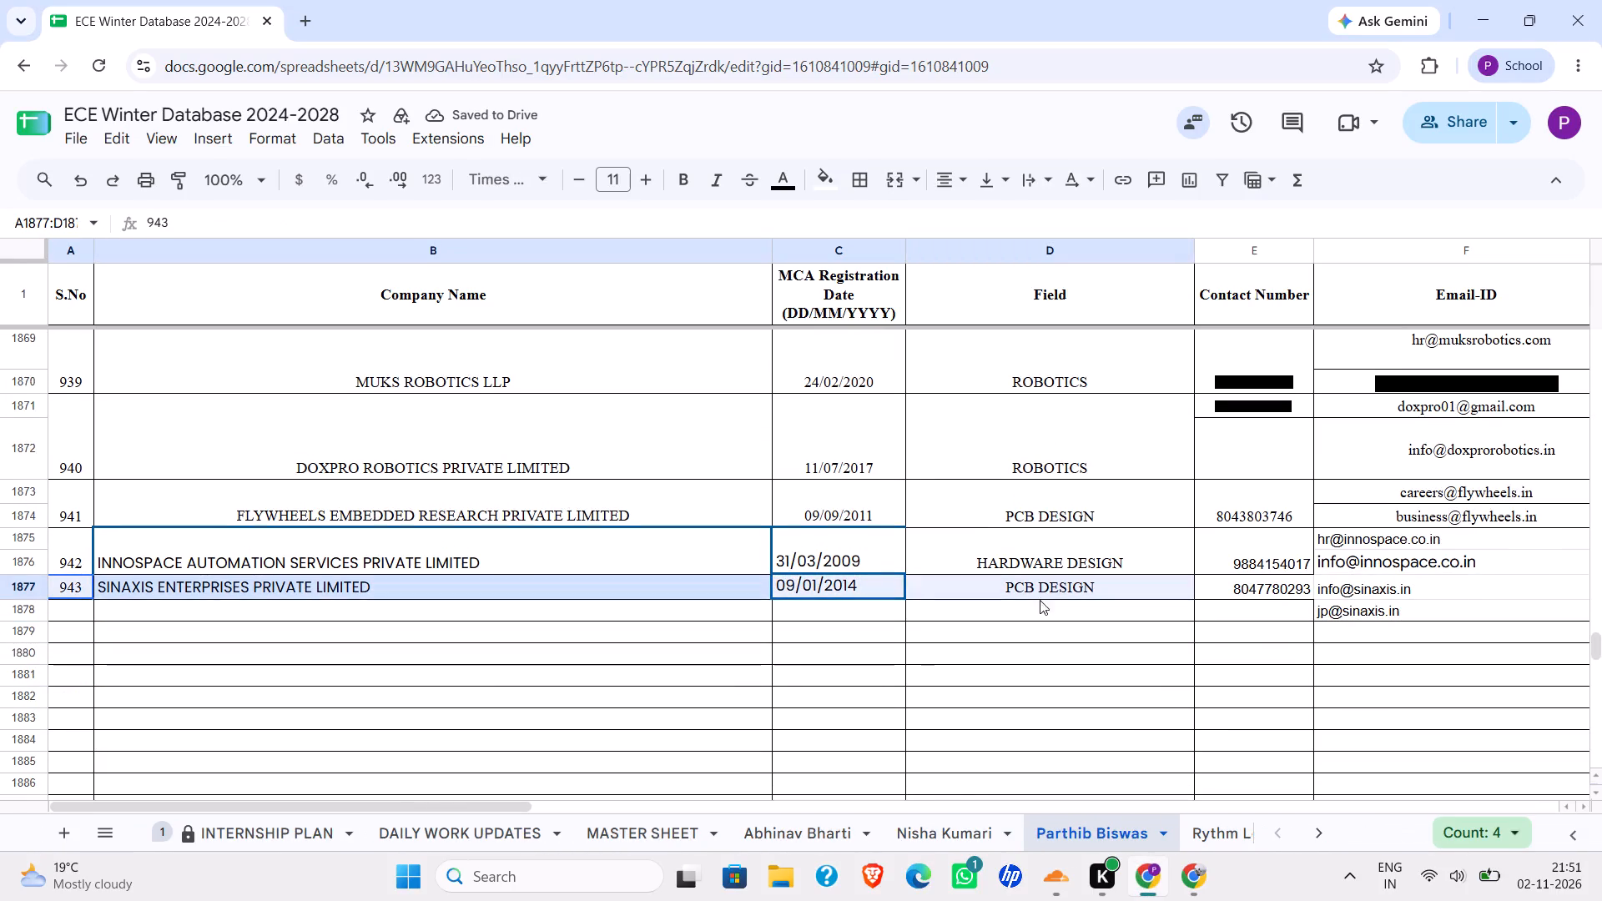
pyautogui.moveTo(1040, 600); pyautogui.dragTo(1227, 606)
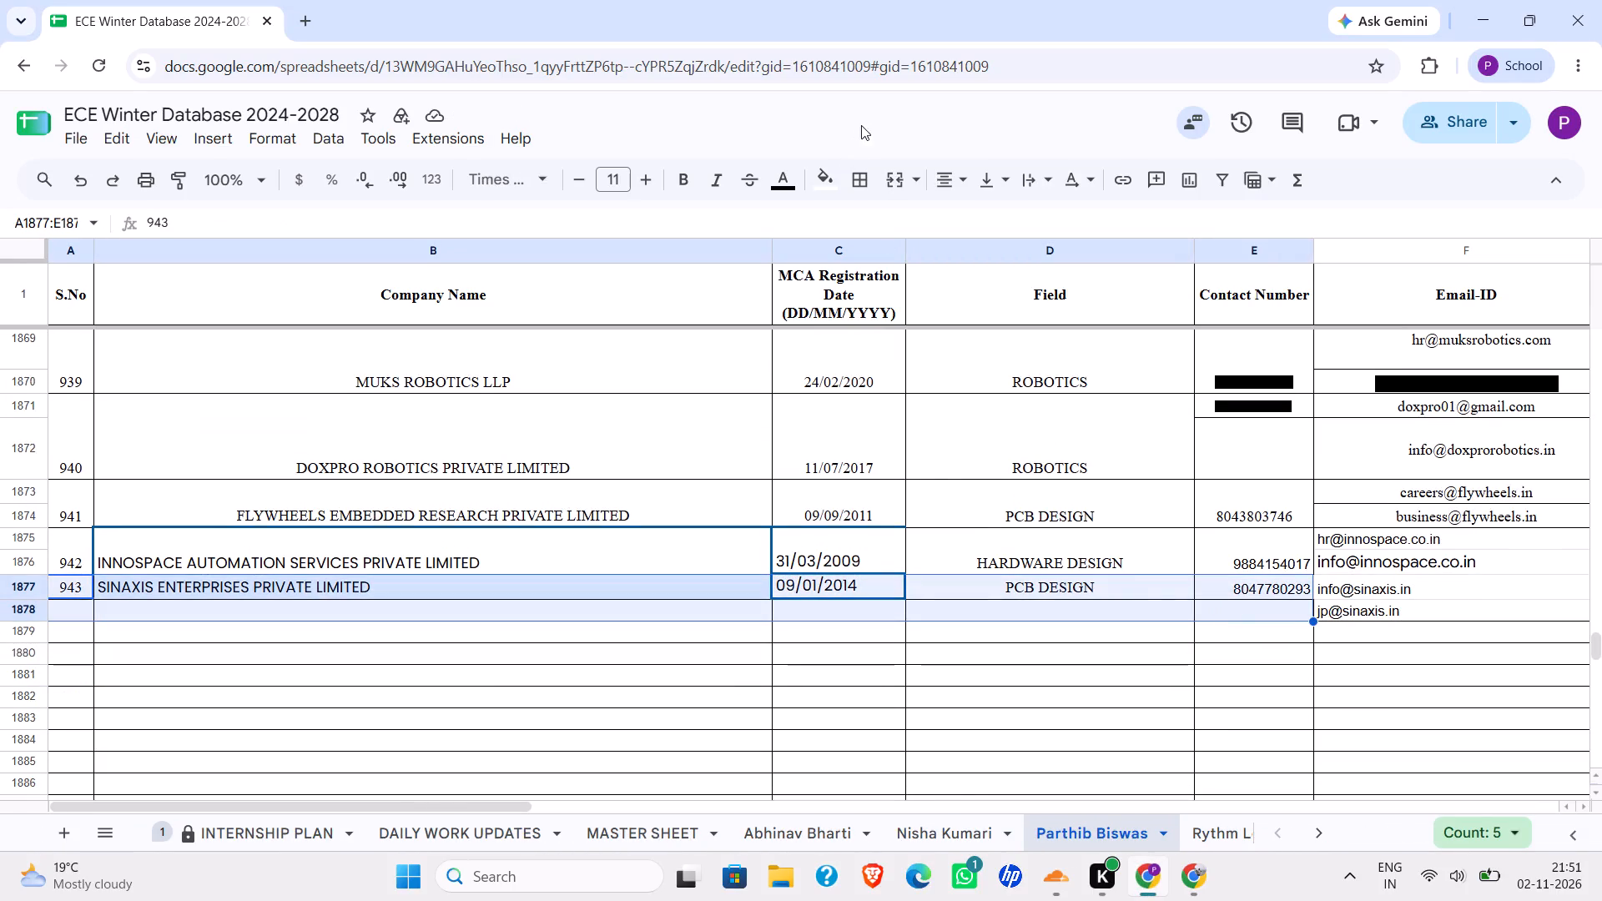
pyautogui.click(913, 171)
pyautogui.click(919, 249)
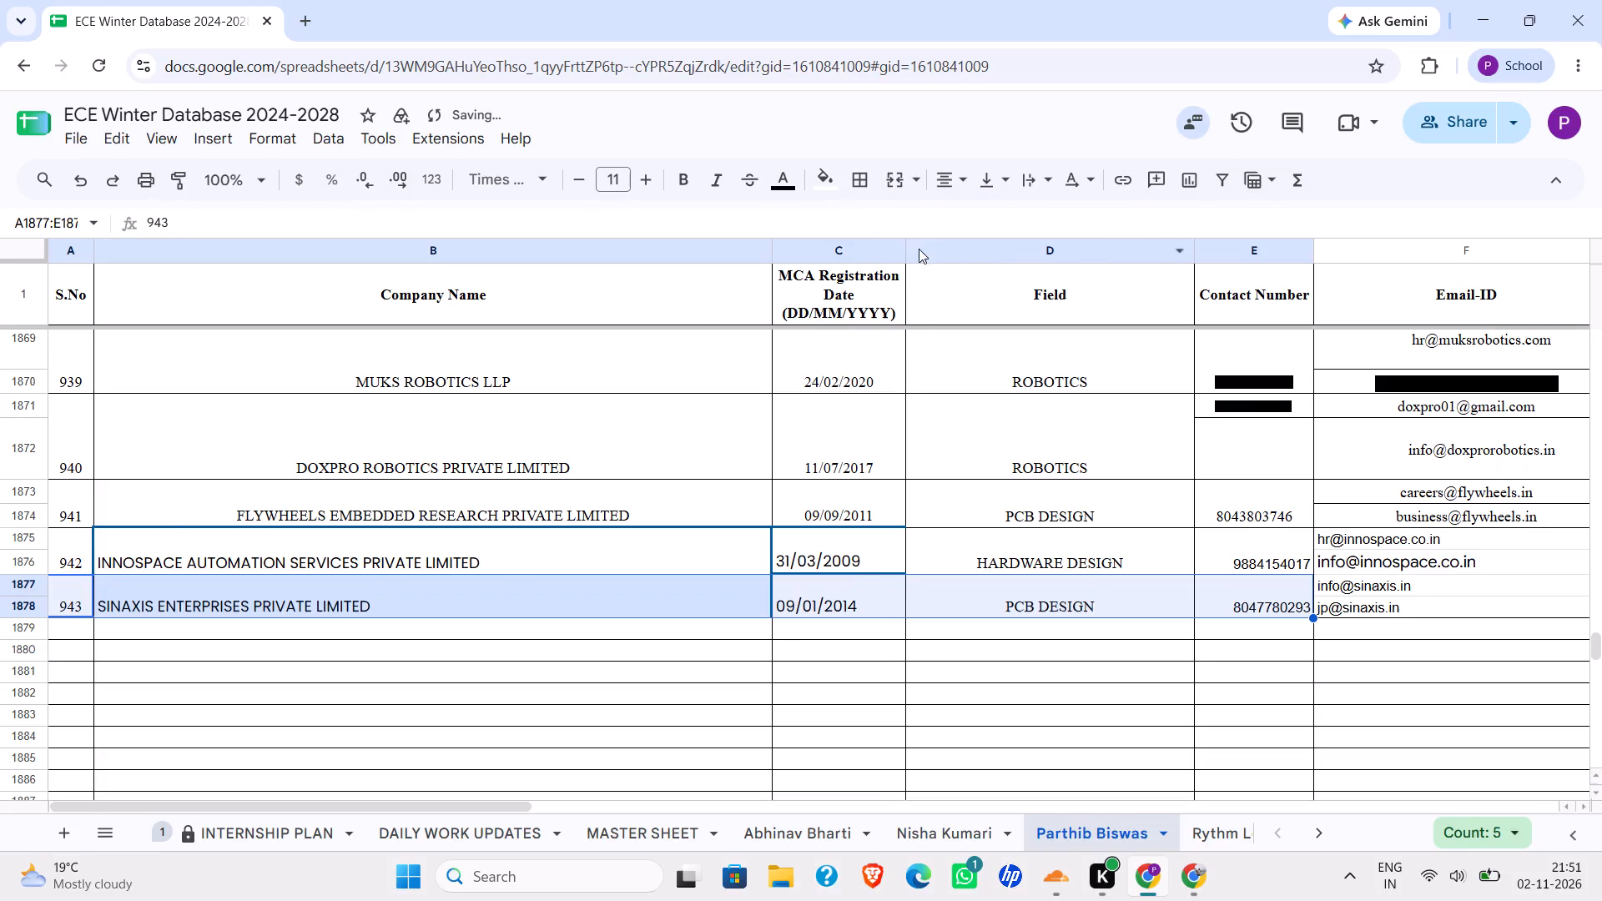
# Enter serial number 944 in cell A1879 for the next company.
pyautogui.click(79, 628)
pyautogui.write('944')
pyautogui.click(147, 632)
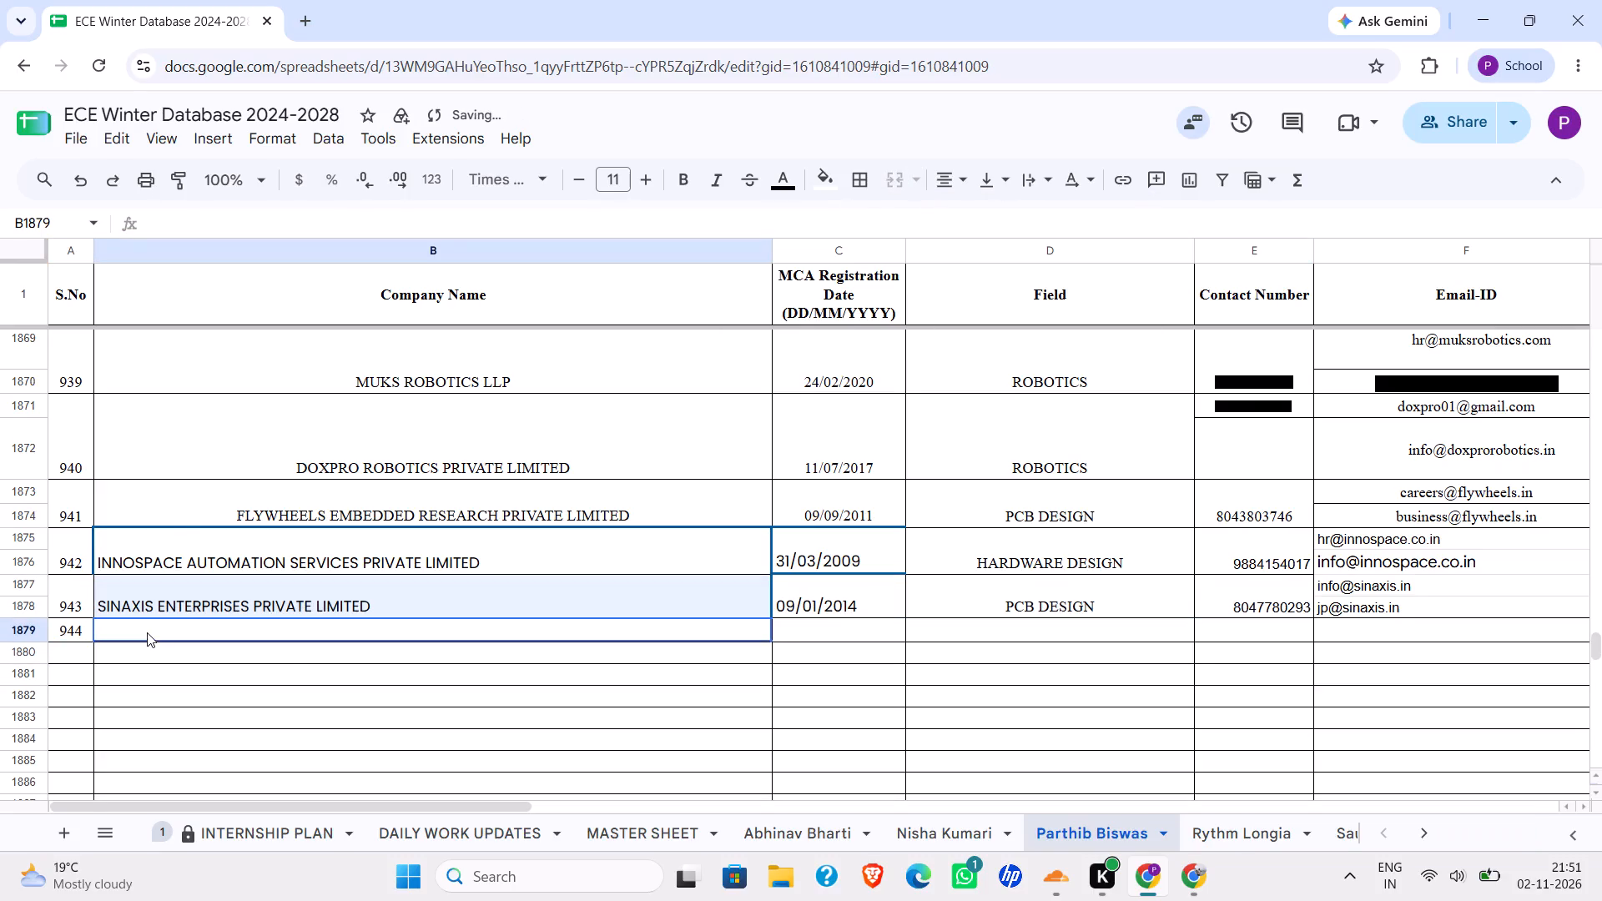
# Browse the Glassdoor PCB designer jobs, open the IEPCC Solutions PCB Design Engineer listing and copy the name IEPCC.
pyautogui.click(1197, 876)
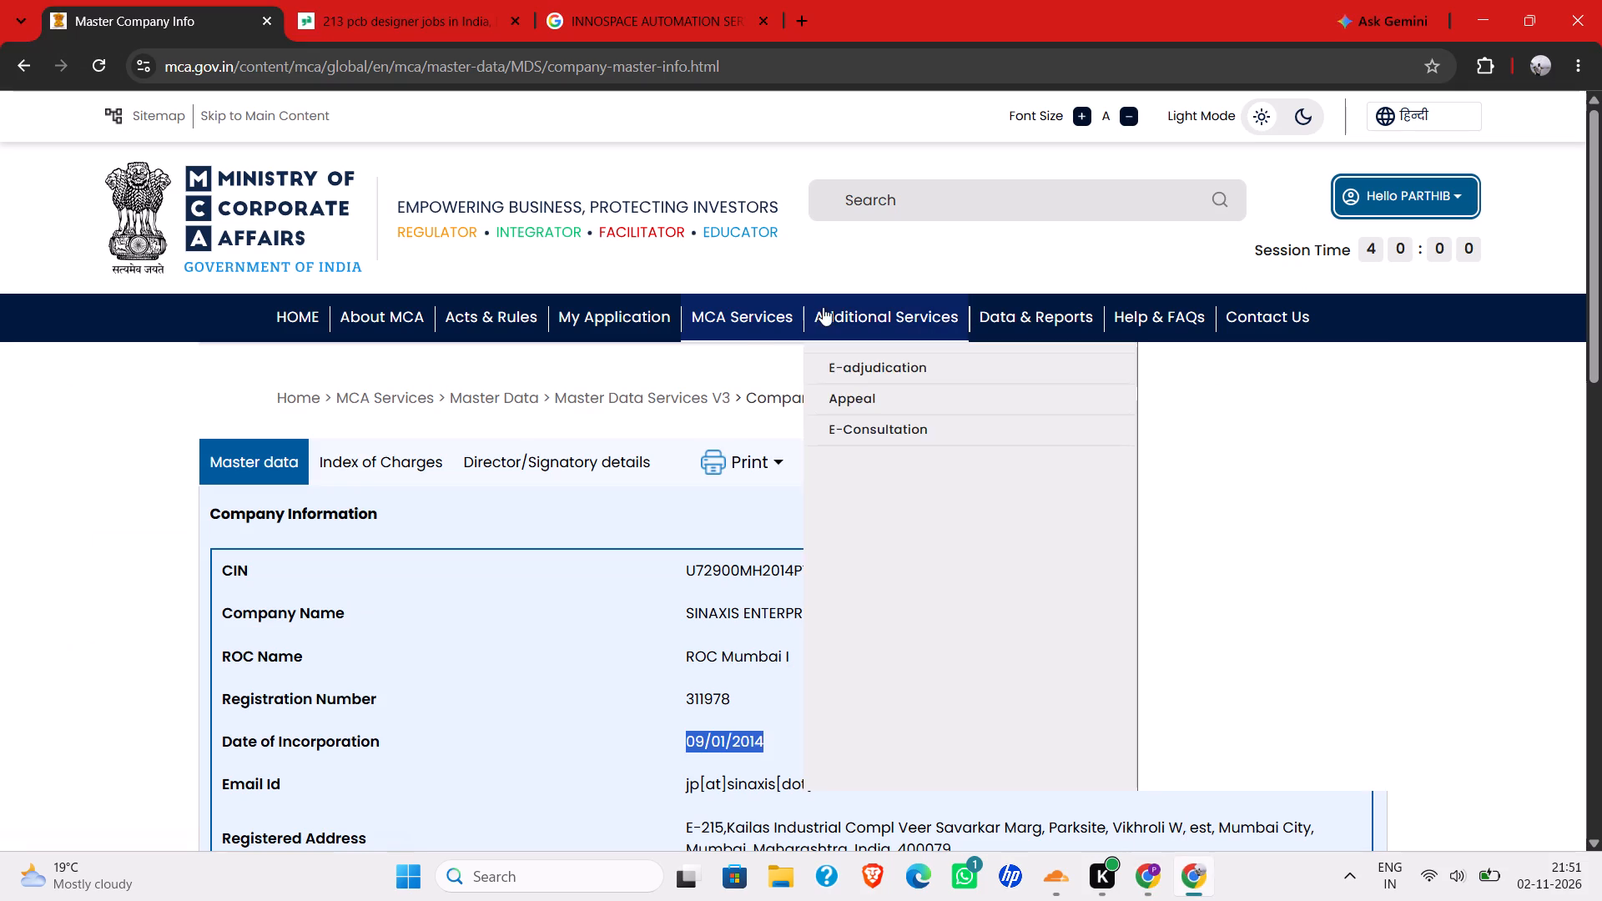
pyautogui.click(410, 0)
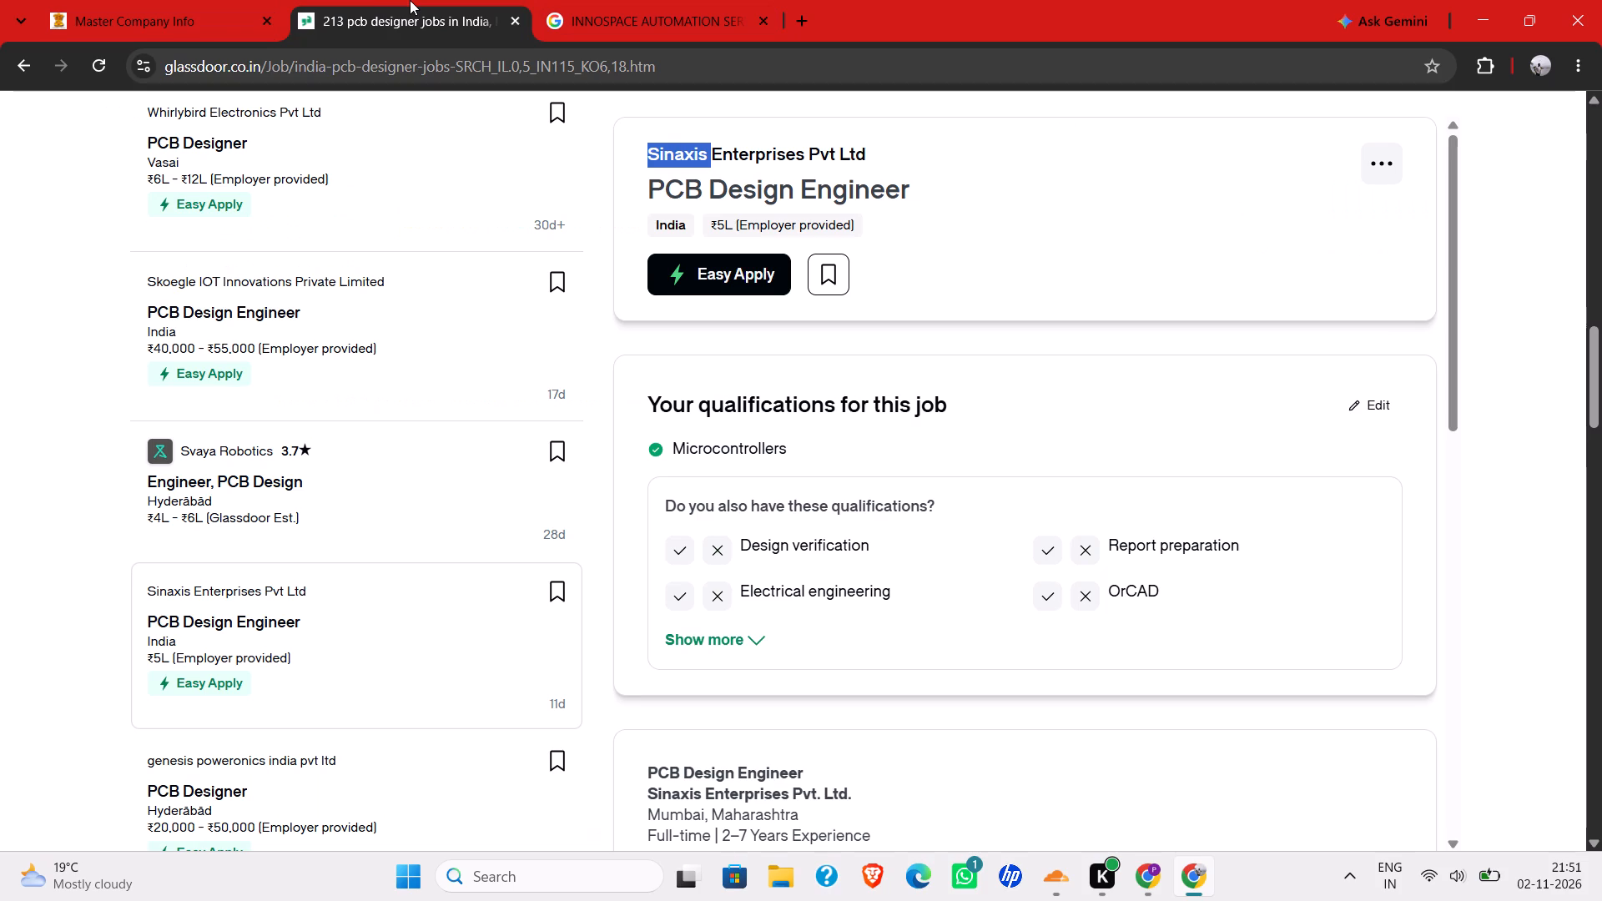
pyautogui.scroll(-3, 464, 513)
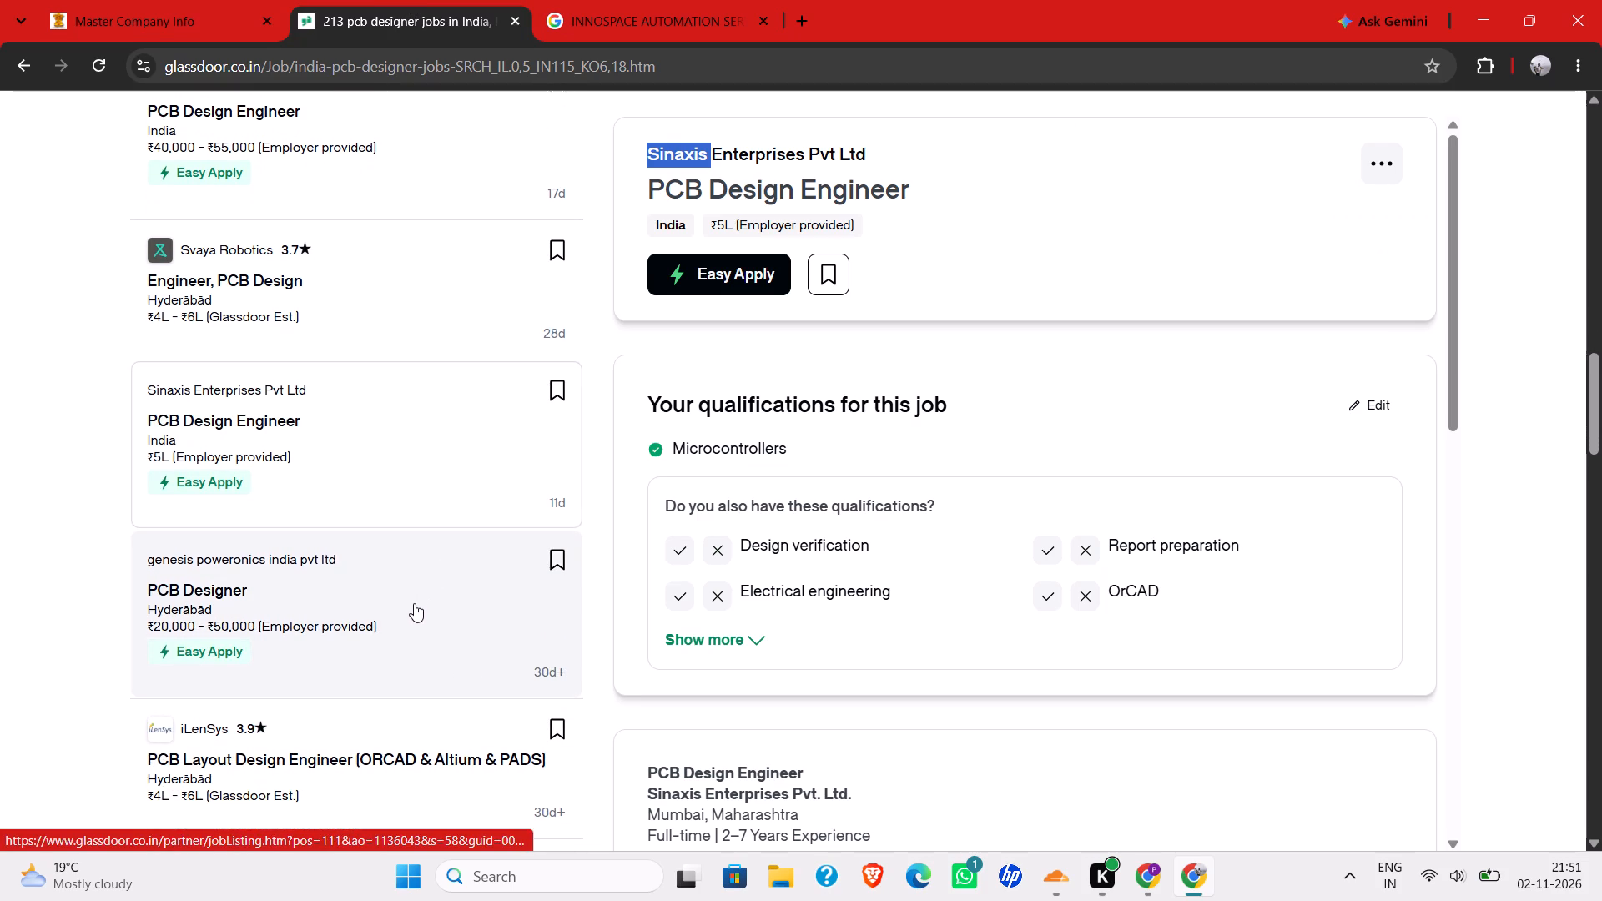
pyautogui.scroll(-2, 414, 603)
pyautogui.scroll(-1, 395, 759)
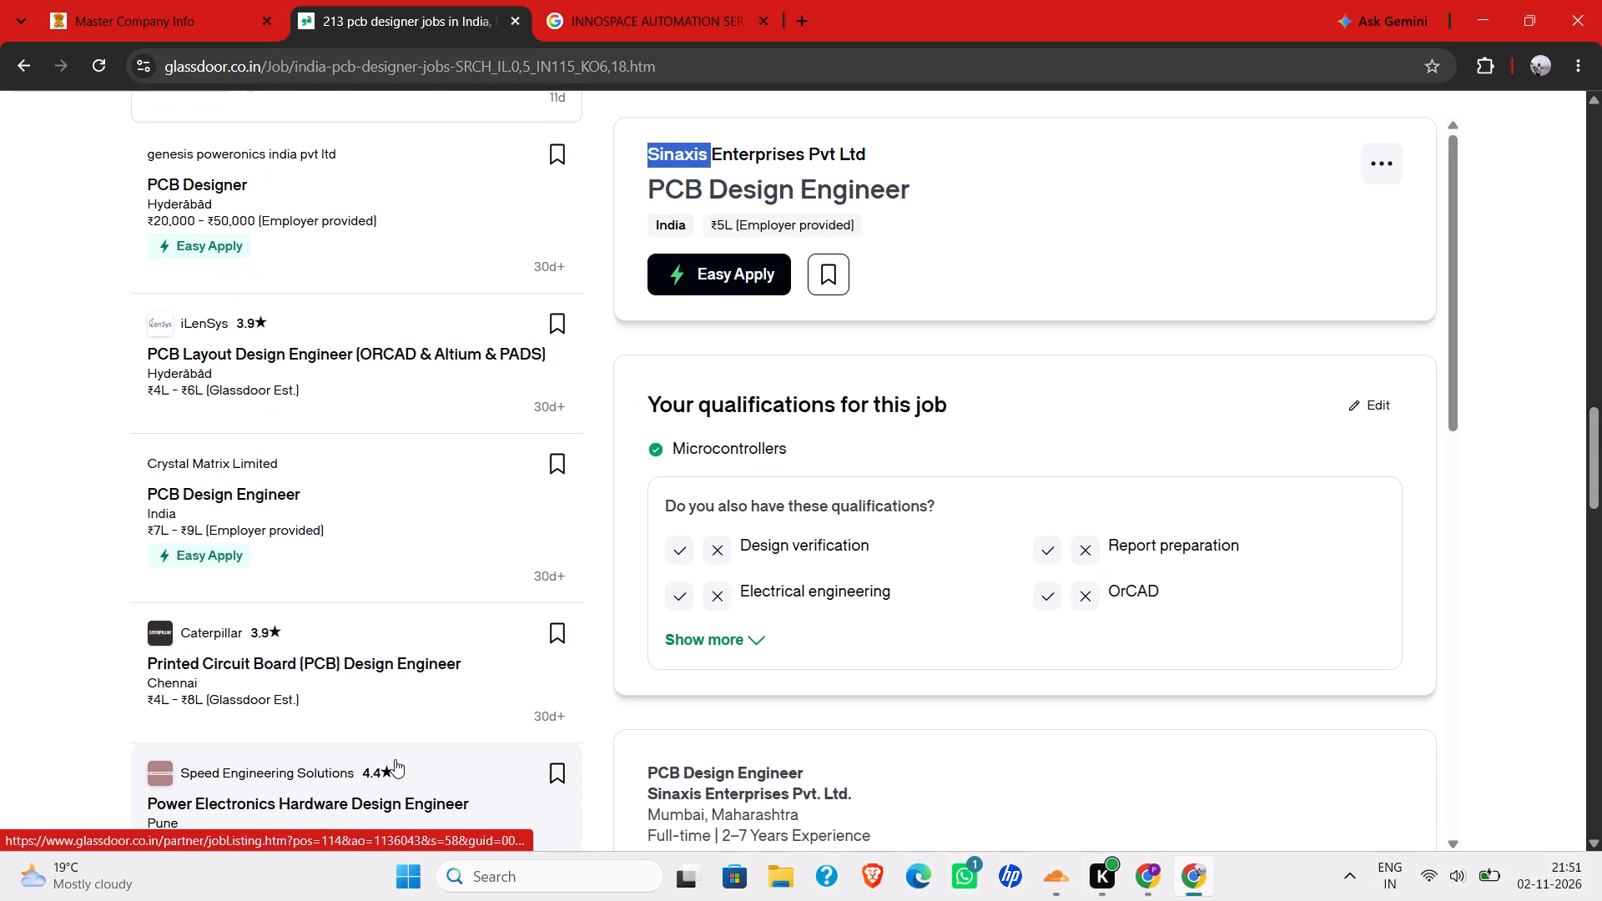
pyautogui.scroll(-4, 375, 661)
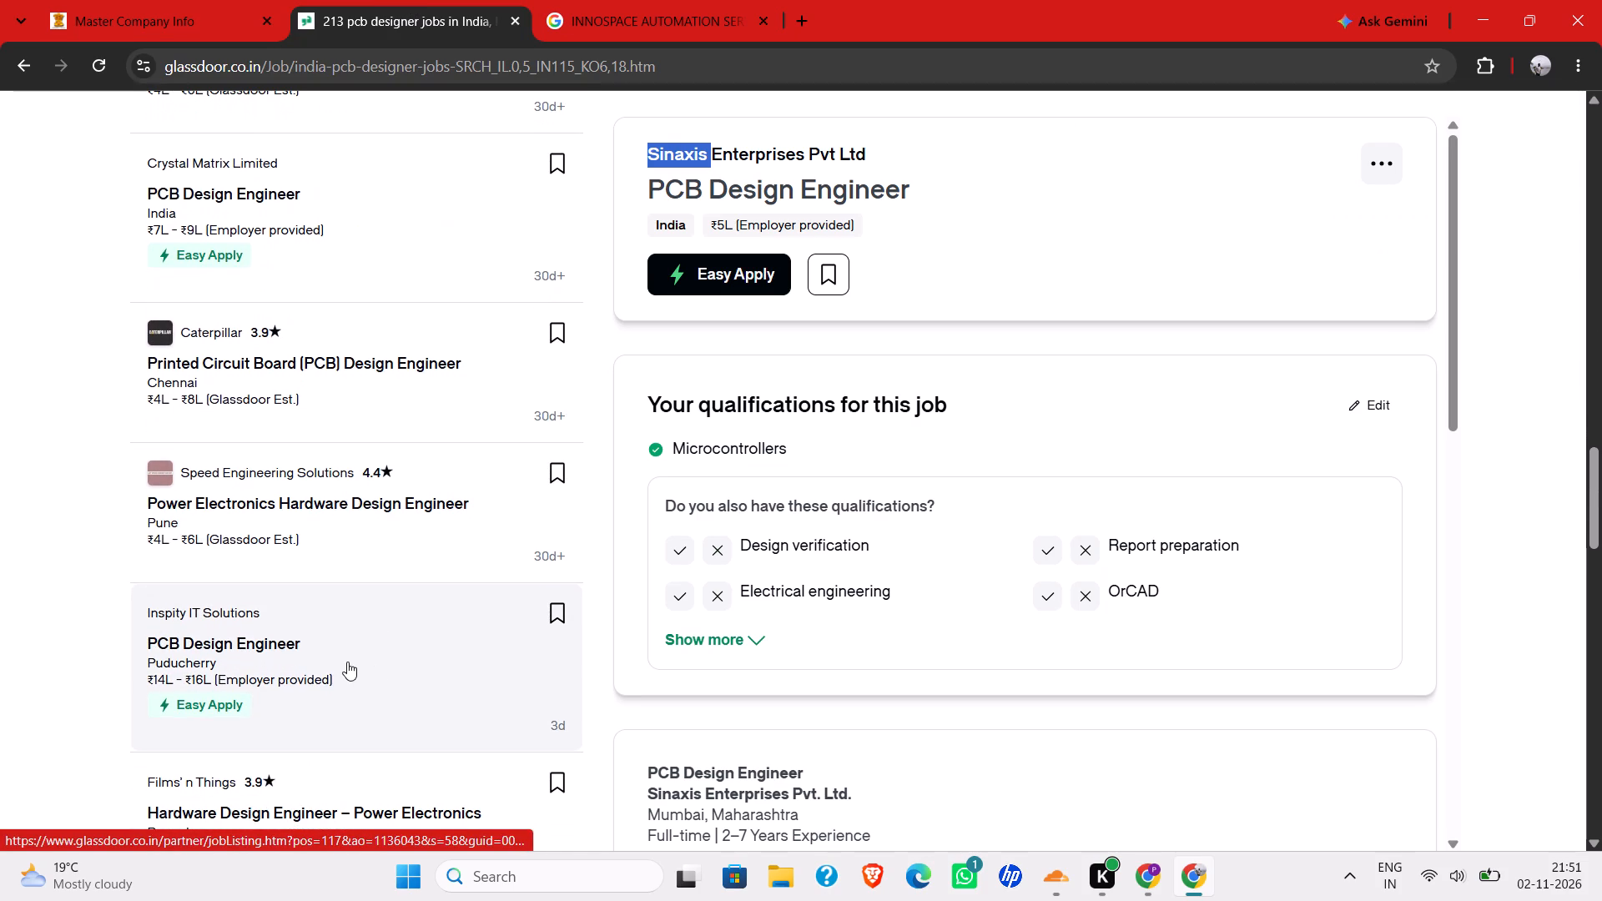
pyautogui.click(347, 662)
pyautogui.scroll(-2, 466, 586)
pyautogui.scroll(-1, 454, 657)
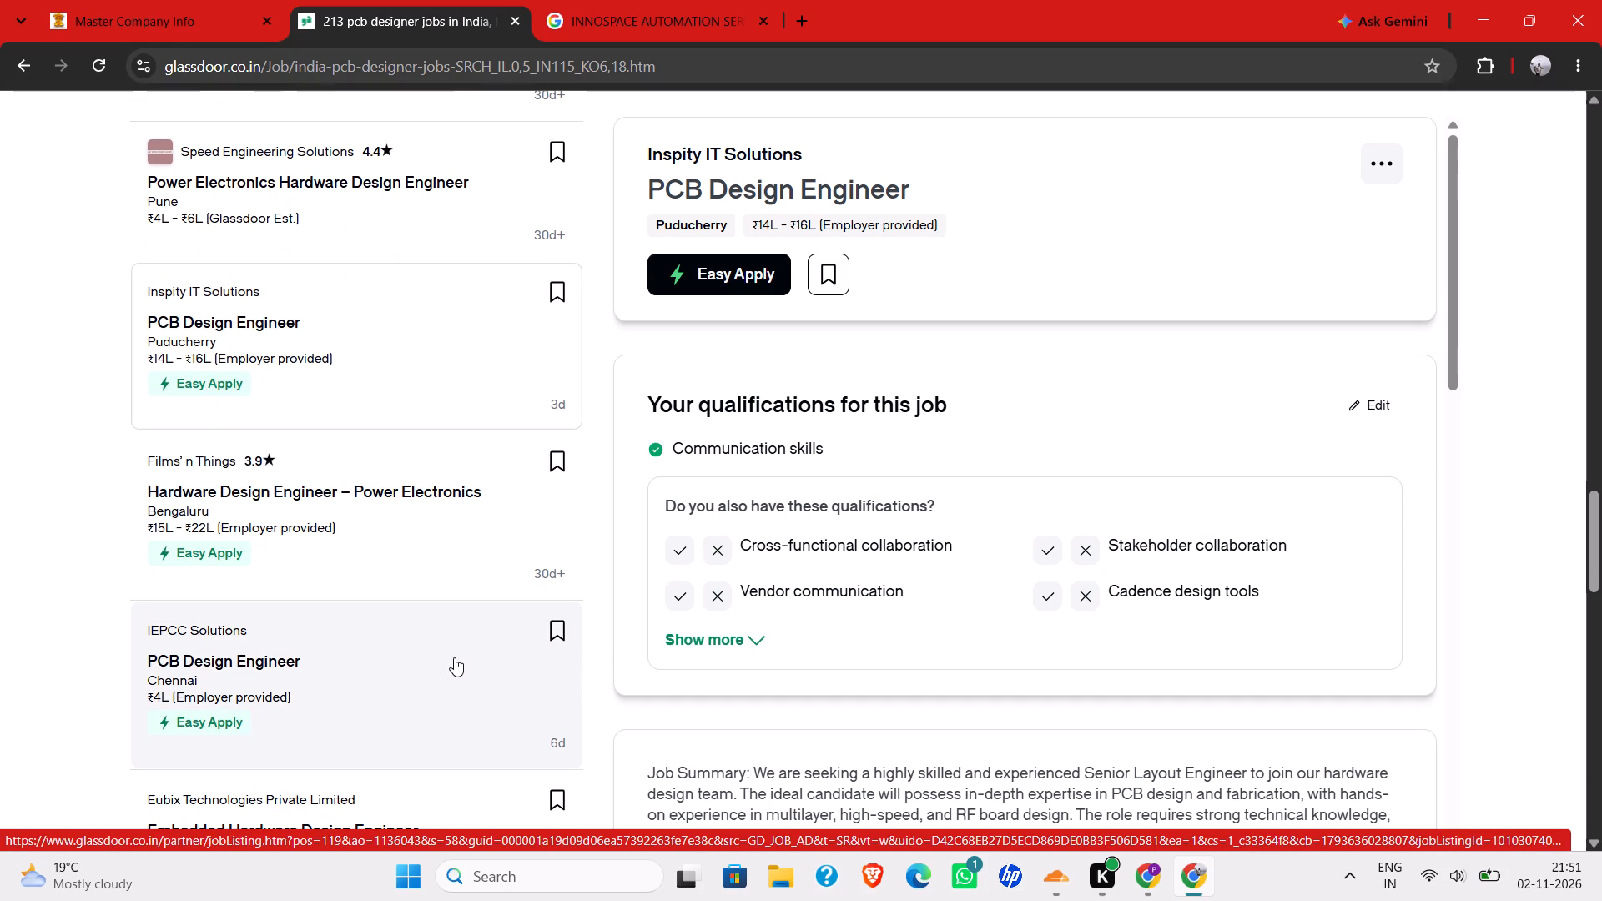
pyautogui.click(454, 657)
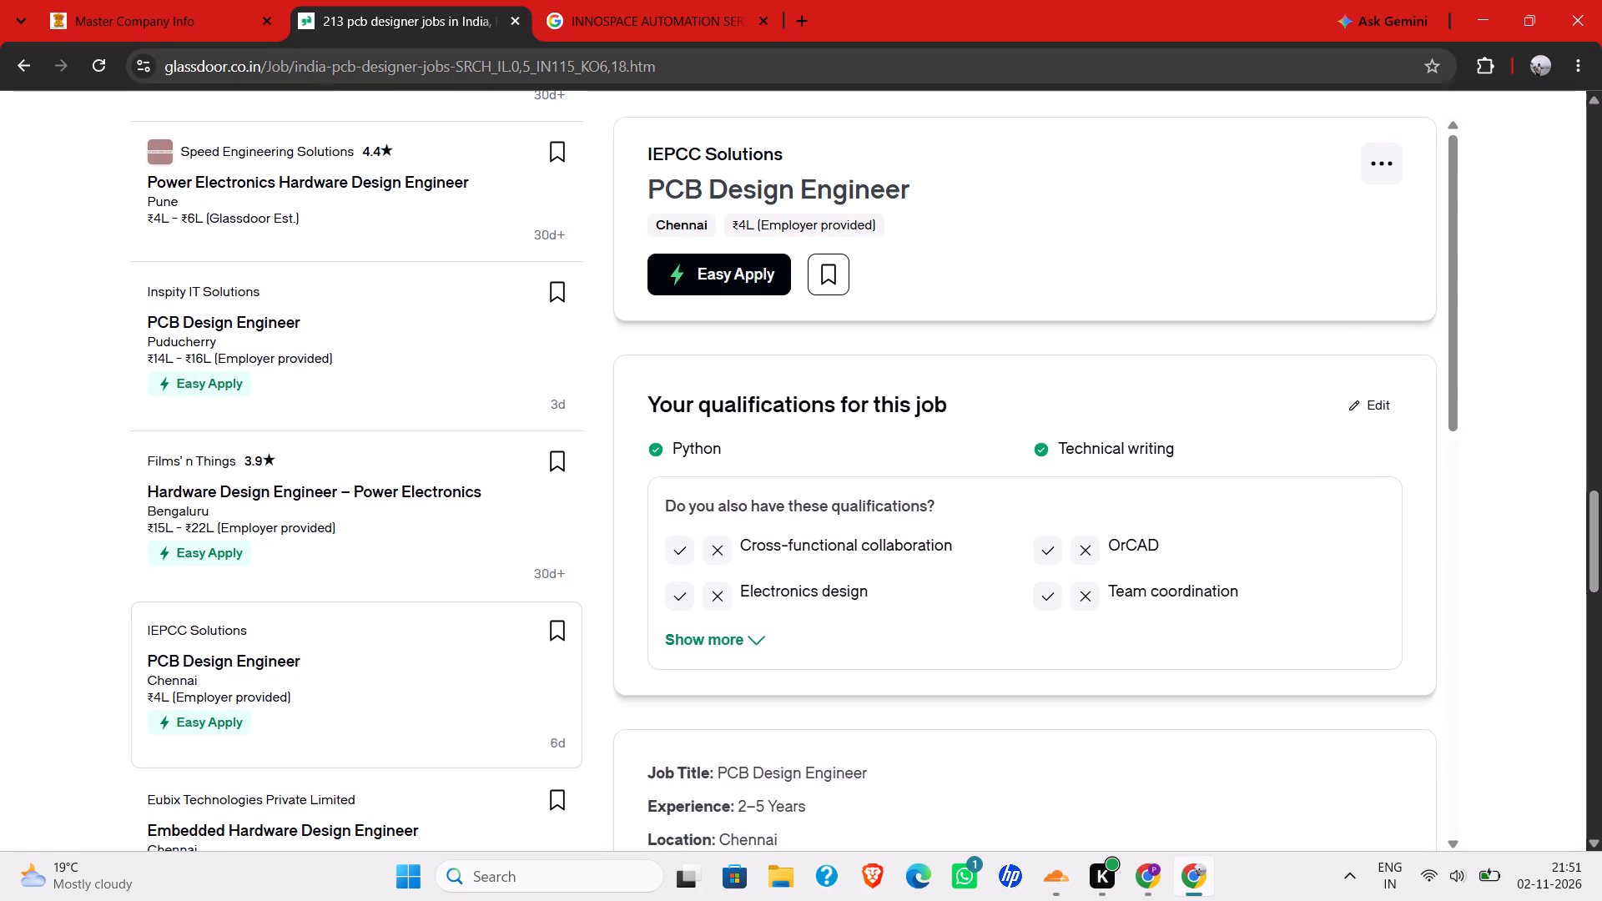
pyautogui.moveTo(702, 155); pyautogui.dragTo(633, 157)
pyautogui.hotkey('ctrl', 'c')
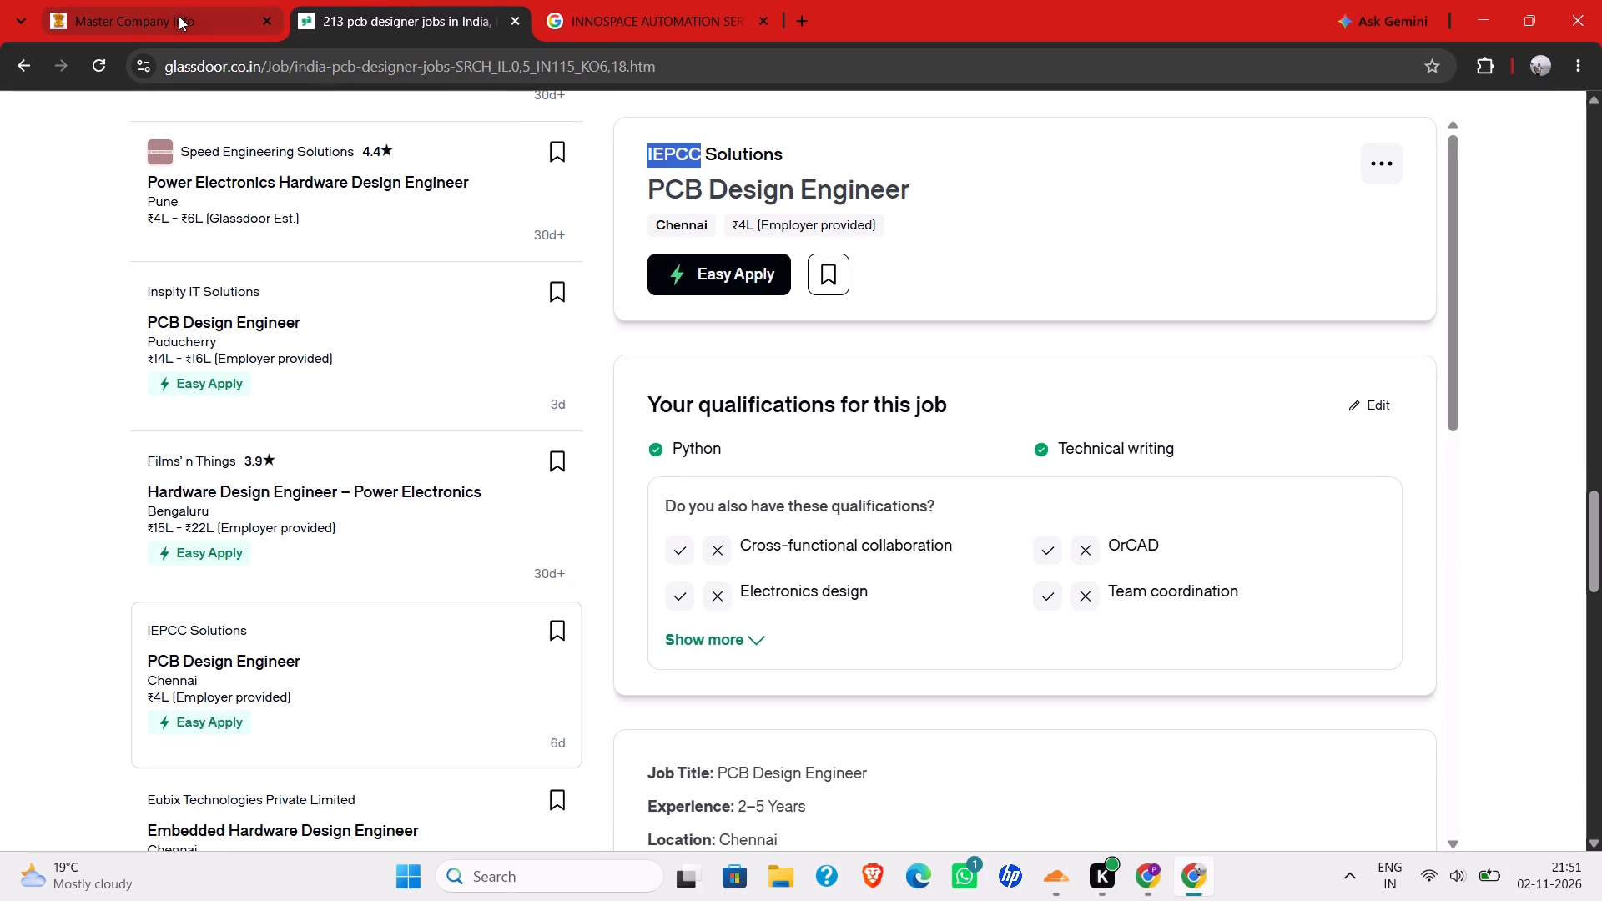
# Return to the MCA master data search and search companies for IEPCC, submitting the captcha.
pyautogui.click(179, 16)
pyautogui.click(22, 58)
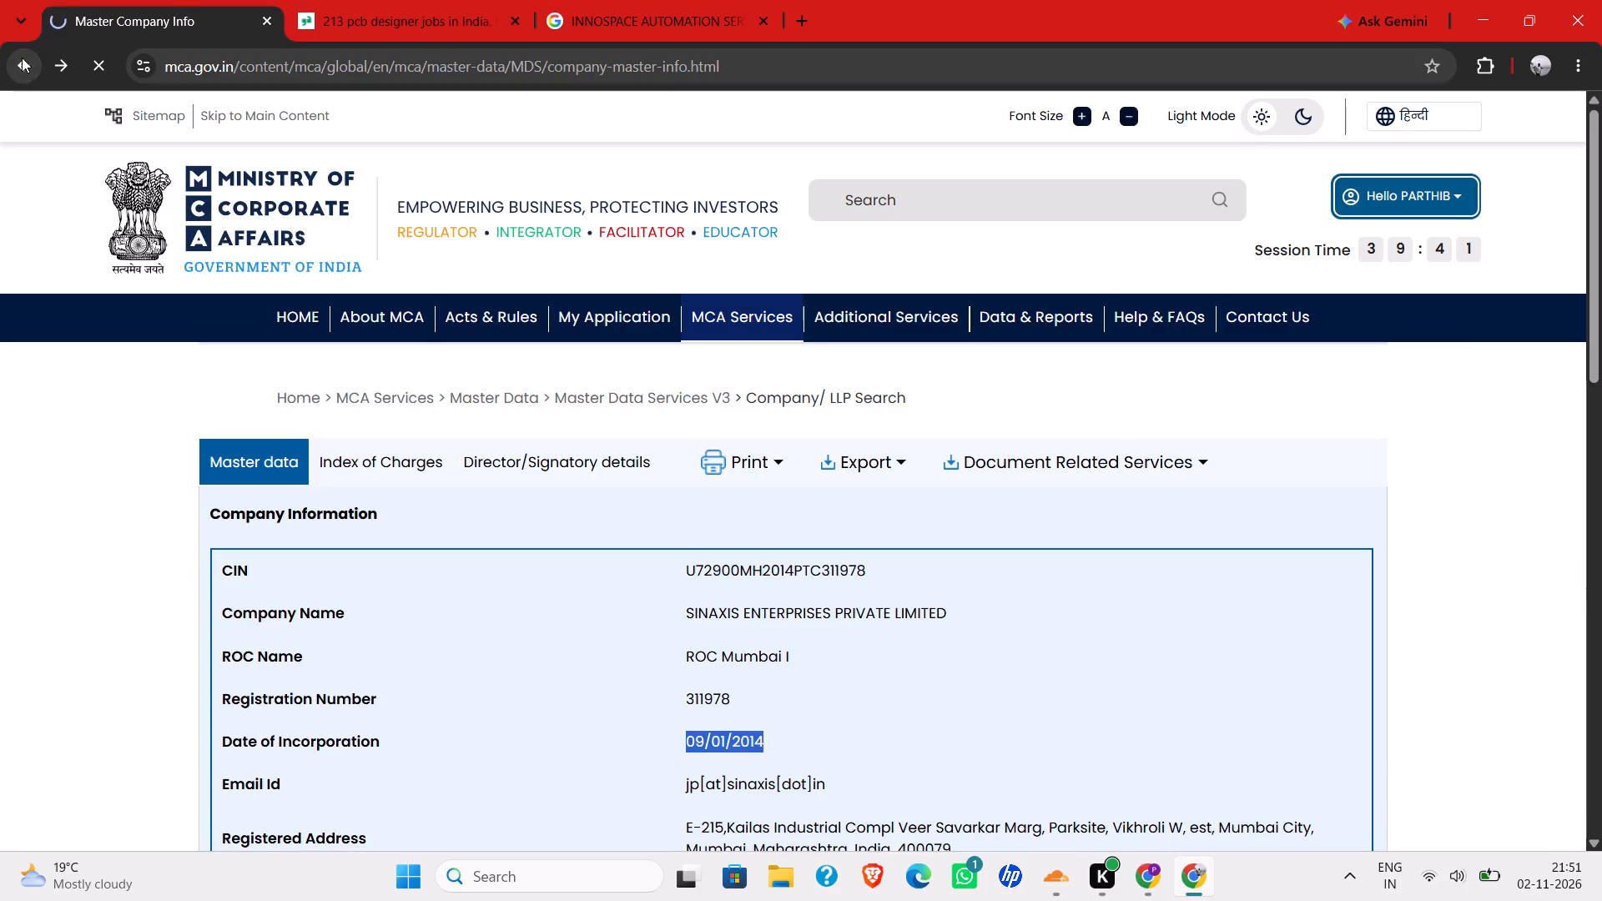
pyautogui.click(471, 435)
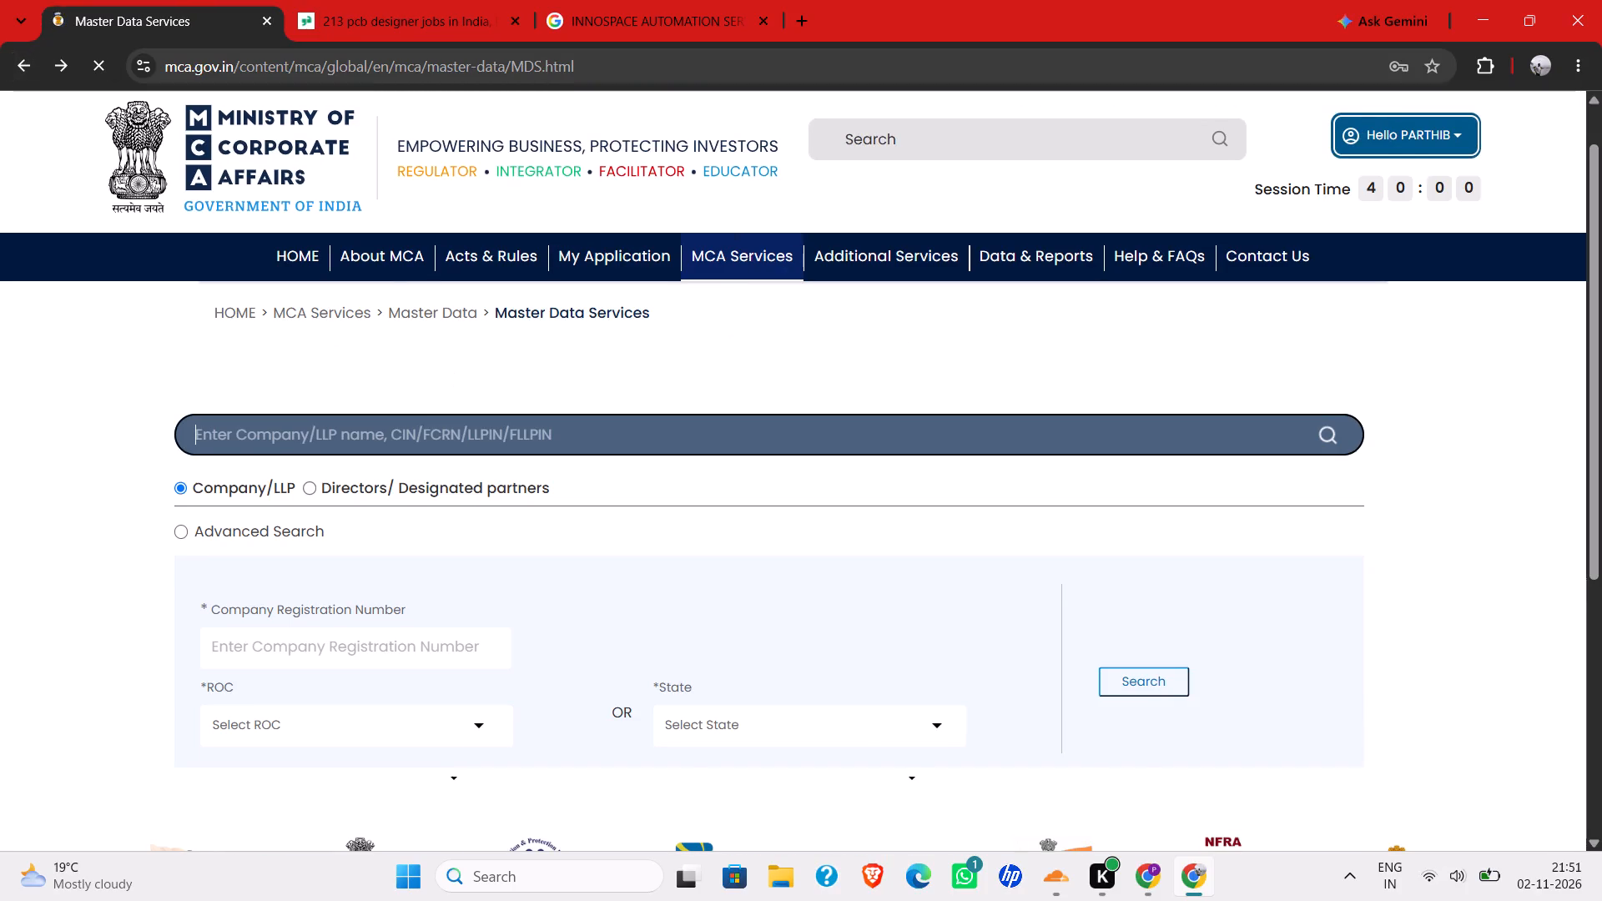
pyautogui.press('BackSpace')
pyautogui.press('BackSpace')
pyautogui.press('BackSpace')
pyautogui.press('BackSpace')
pyautogui.press('BackSpace')
pyautogui.press('BackSpace')
pyautogui.press('BackSpace')
pyautogui.press('BackSpace')
pyautogui.press('BackSpace')
pyautogui.press('BackSpace')
pyautogui.press('BackSpace')
pyautogui.press('BackSpace')
pyautogui.press('BackSpace')
pyautogui.press('BackSpace')
pyautogui.press('BackSpace')
pyautogui.press('BackSpace')
pyautogui.press('BackSpace')
pyautogui.press('BackSpace')
pyautogui.press('BackSpace')
pyautogui.press('BackSpace')
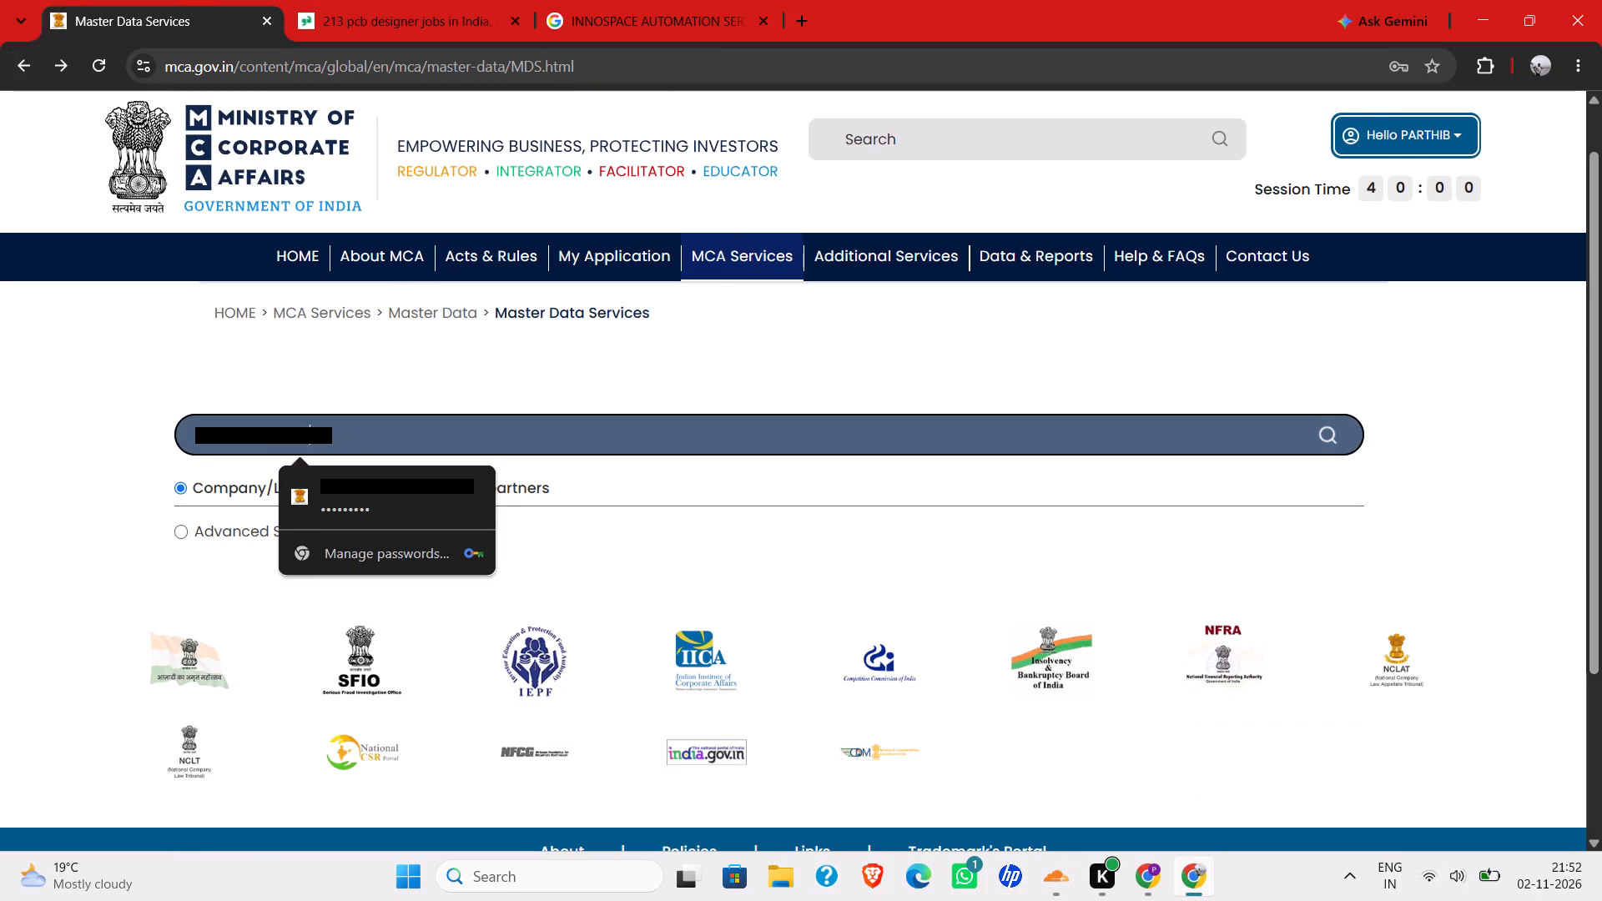
pyautogui.hotkey('ctrl', 'v')
pyautogui.press('Return')
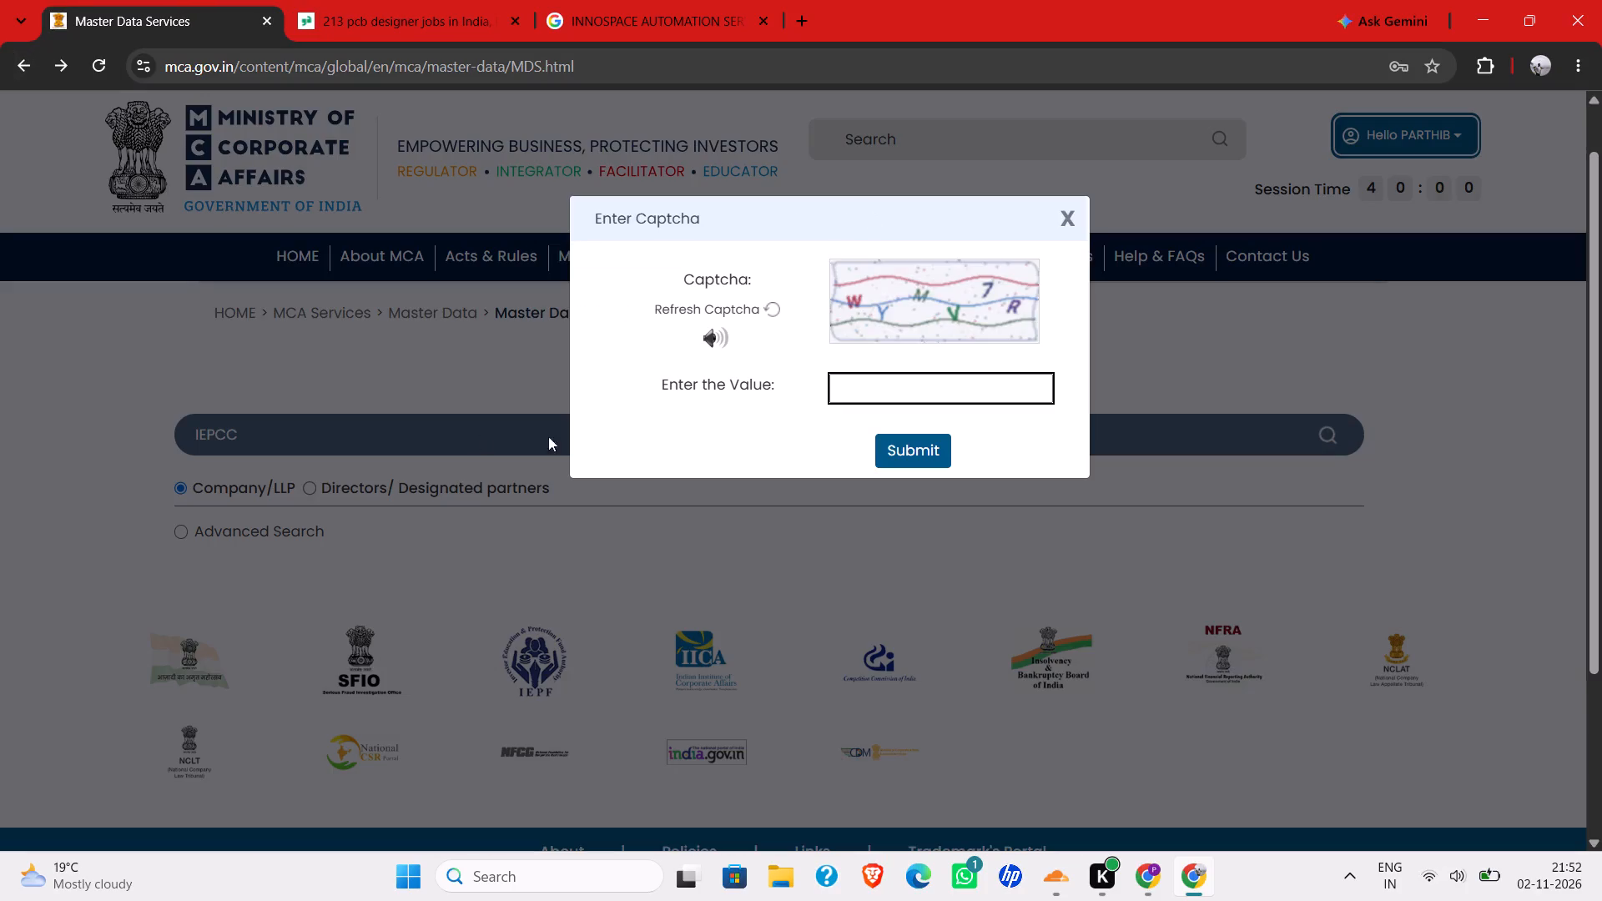
pyautogui.click(876, 396)
pyautogui.press('w')
pyautogui.press('y')
pyautogui.write('MV')
pyautogui.write('7R')
pyautogui.click(916, 439)
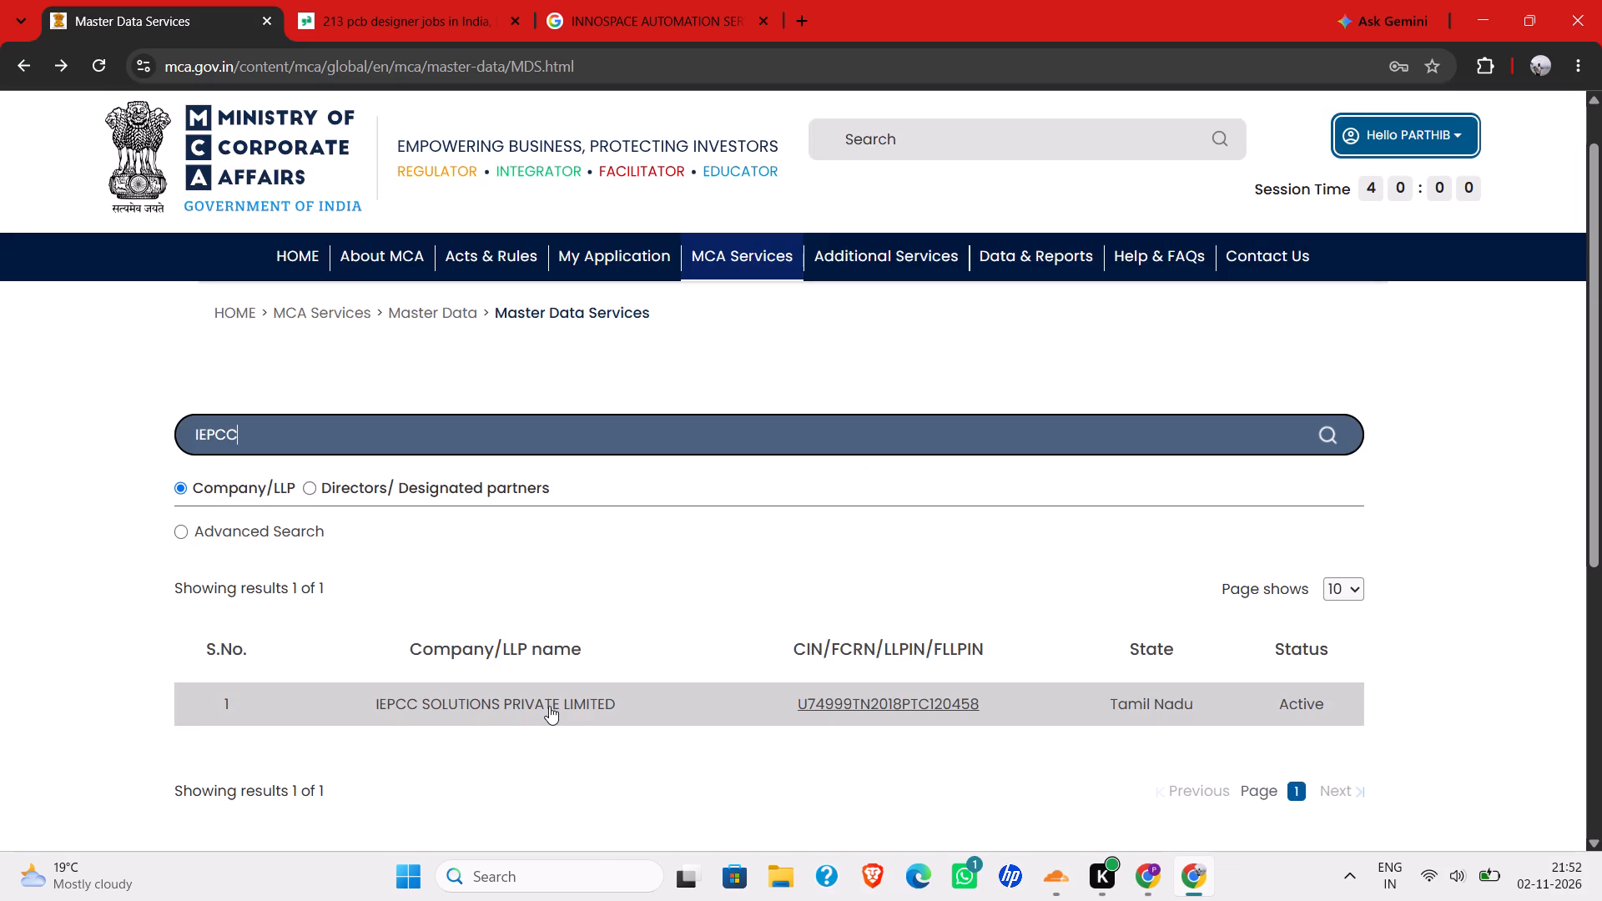
# Open the IEPCC SOLUTIONS PRIVATE LIMITED master data record and copy its full company name.
pyautogui.click(549, 706)
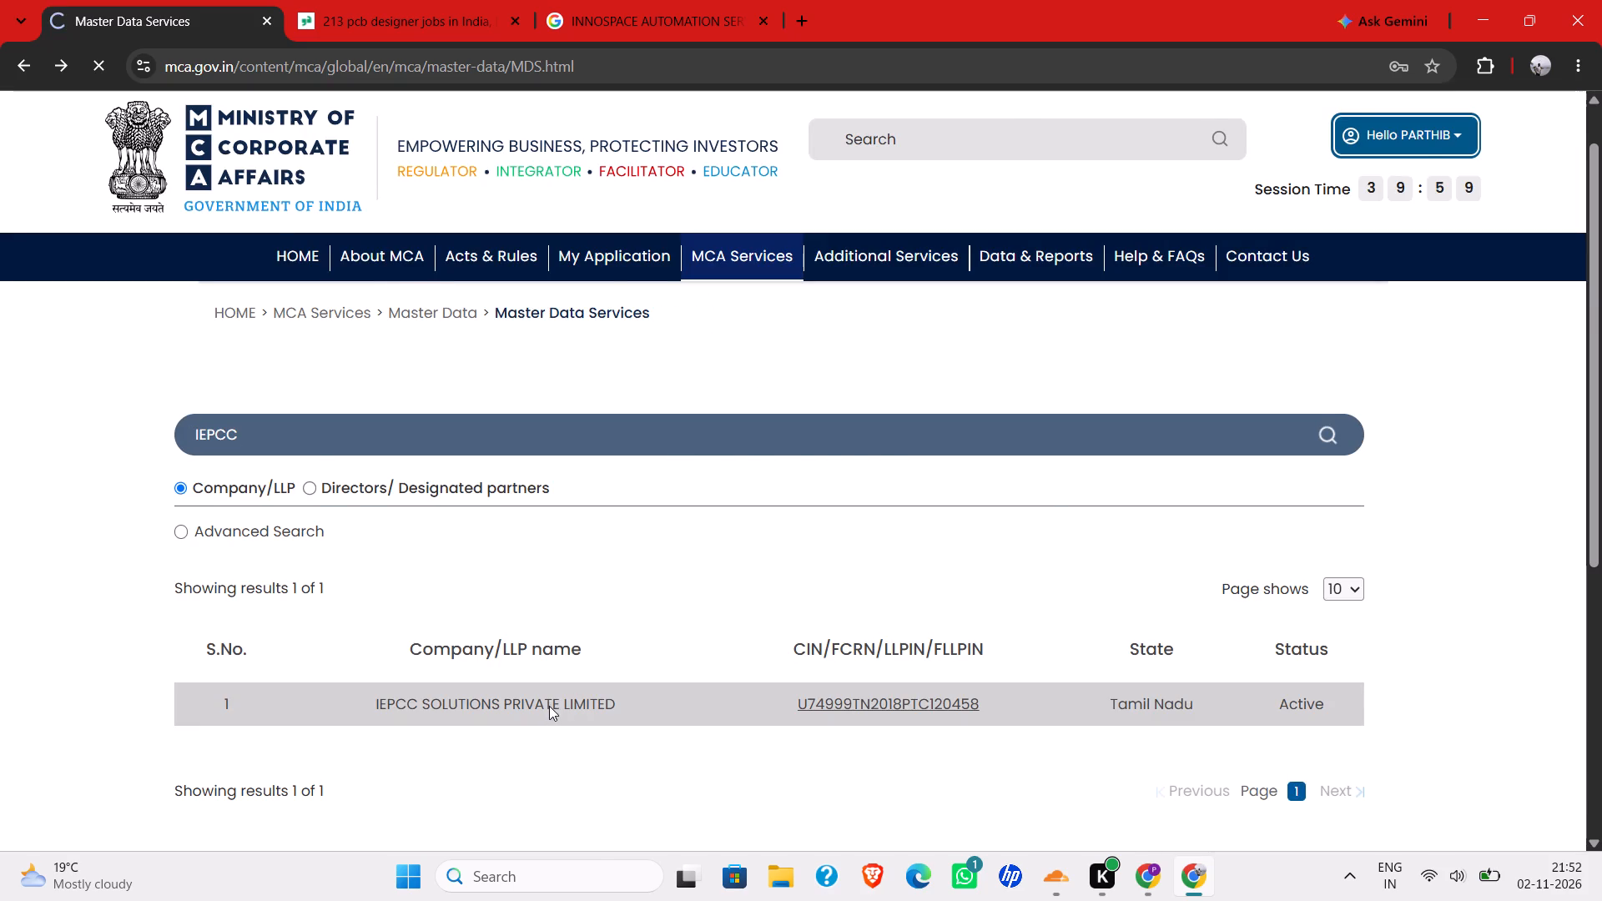
pyautogui.scroll(-1, 624, 596)
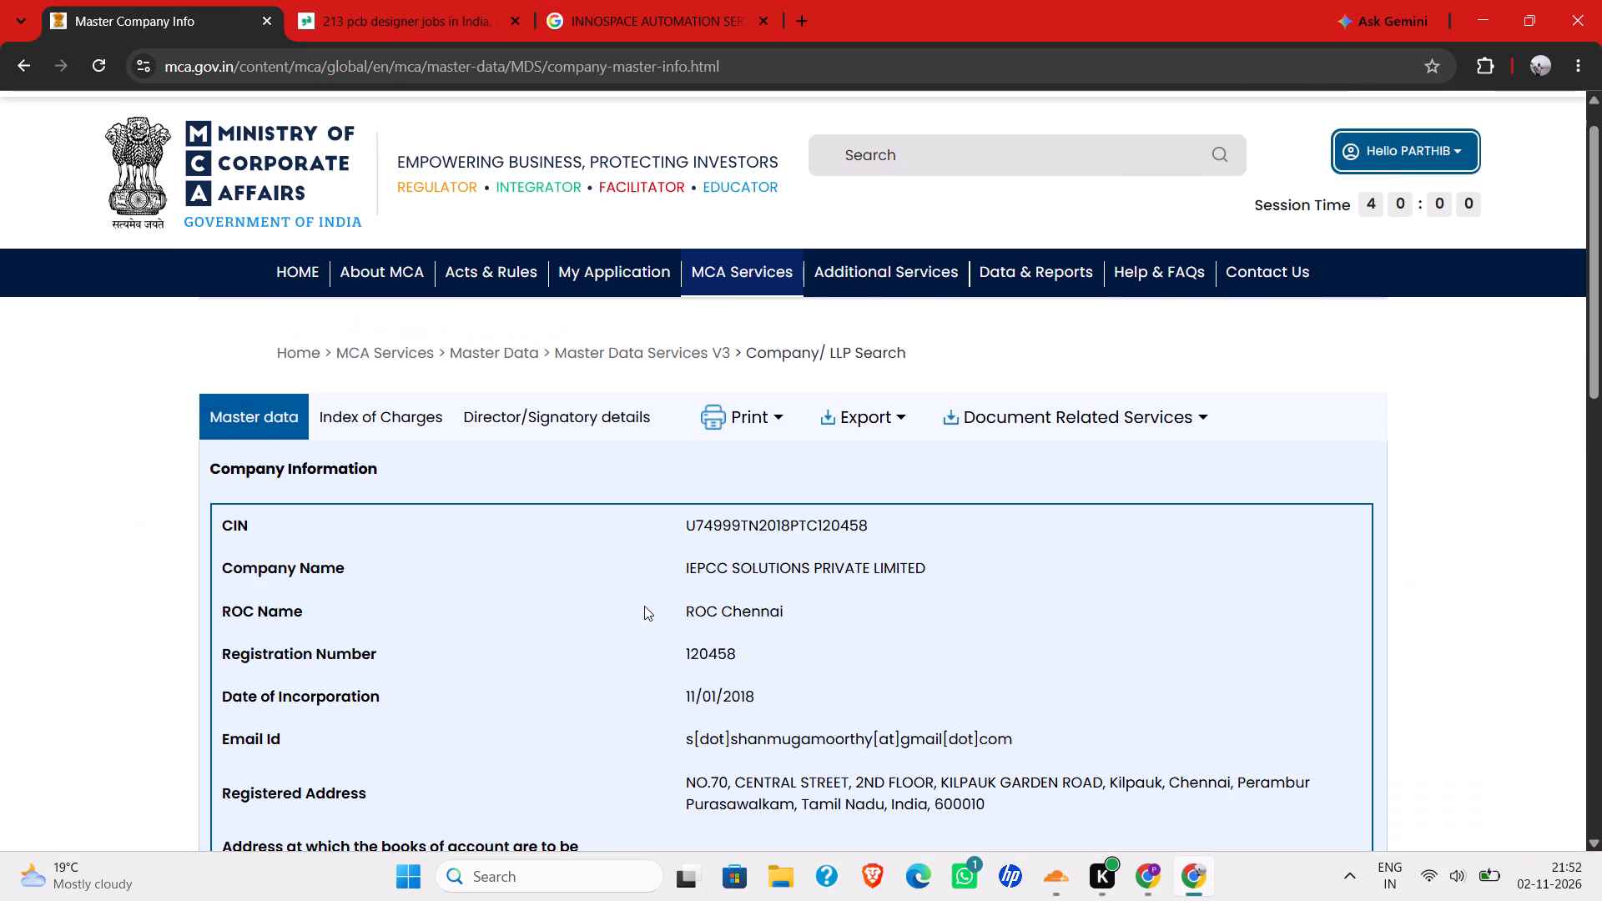
pyautogui.moveTo(682, 557); pyautogui.dragTo(943, 583)
pyautogui.hotkey('ctrl', 'c')
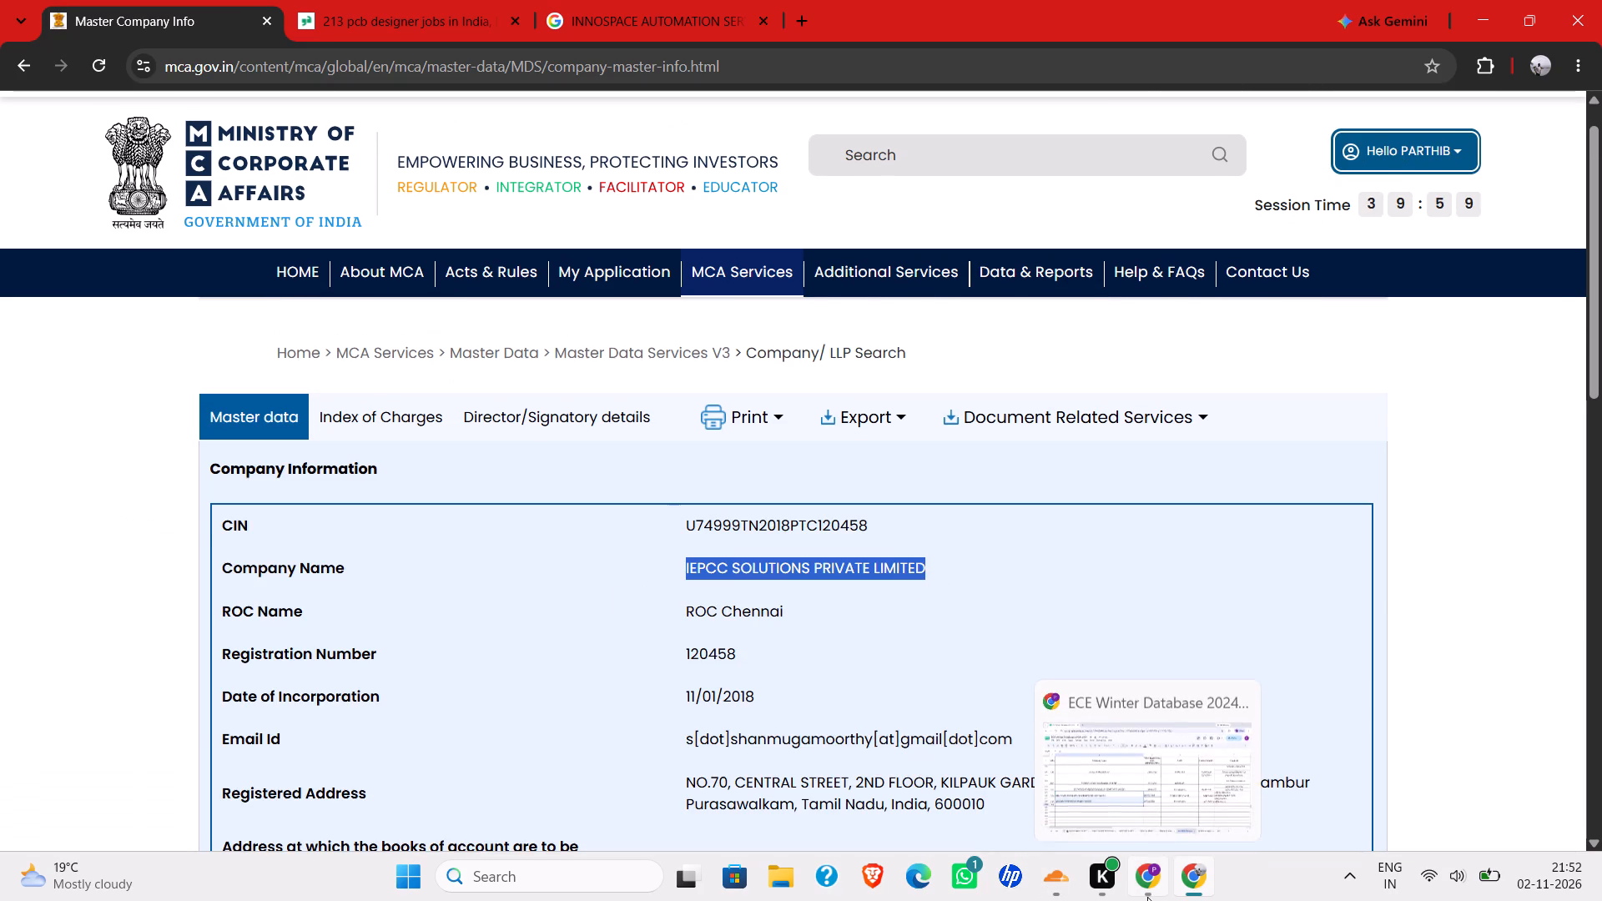
# Search all sheets of the ECE Winter Database for IEPCC SOLUTIONS PRIVATE LIMITED, then return to the sheet with the new entries.
pyautogui.click(1147, 897)
pyautogui.hotkey('ctrl', 'h')
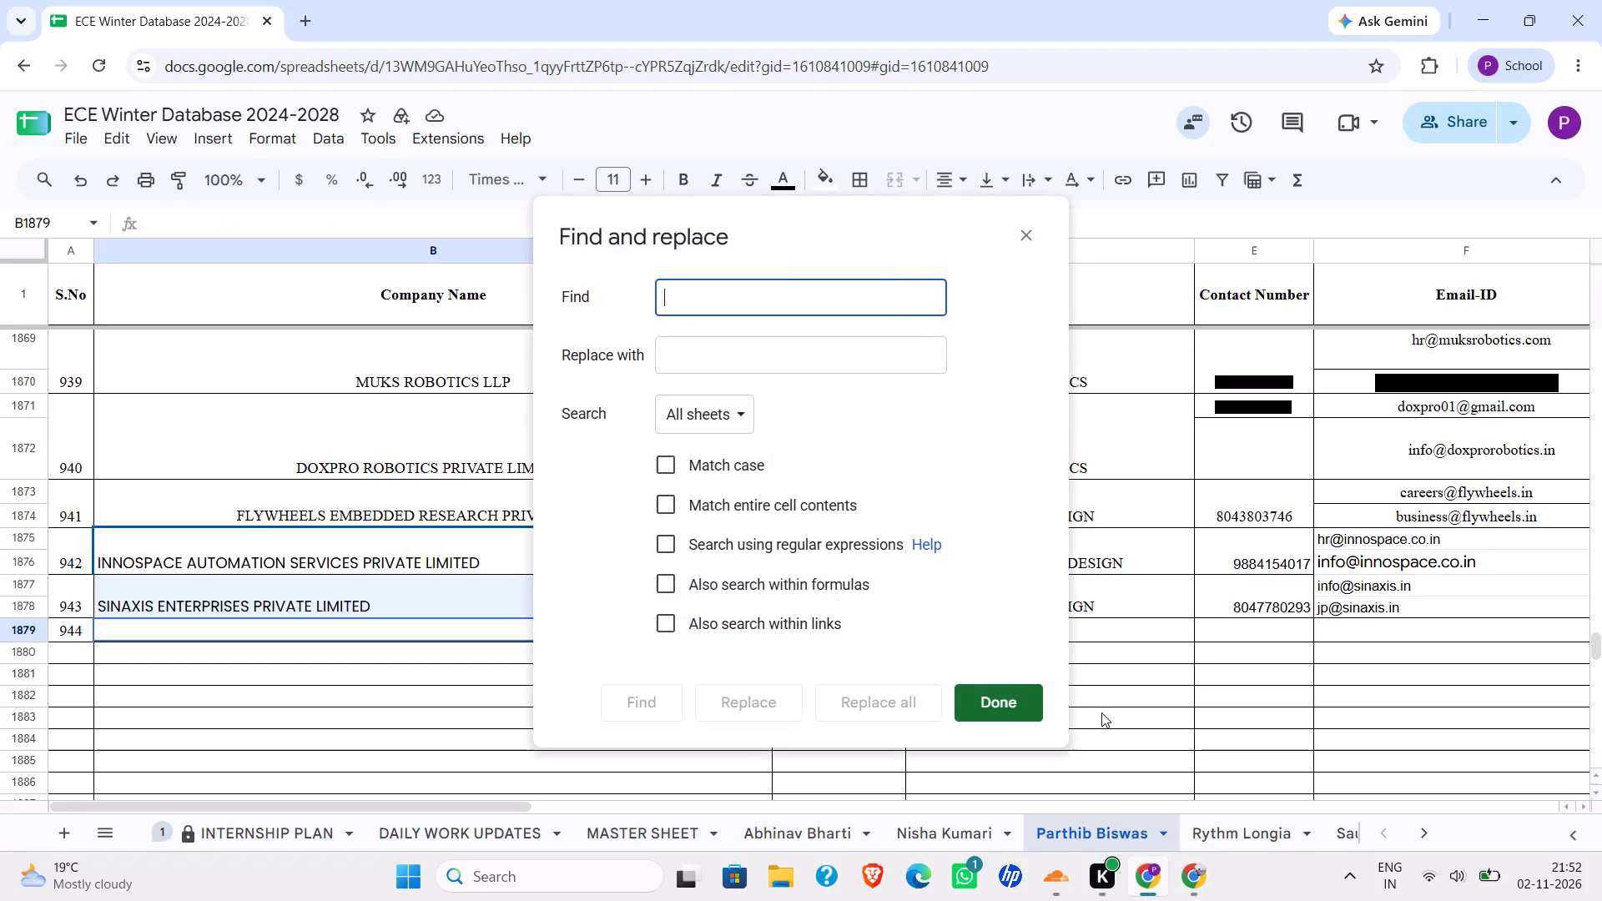
pyautogui.hotkey('ctrl', 'v')
pyautogui.click(669, 688)
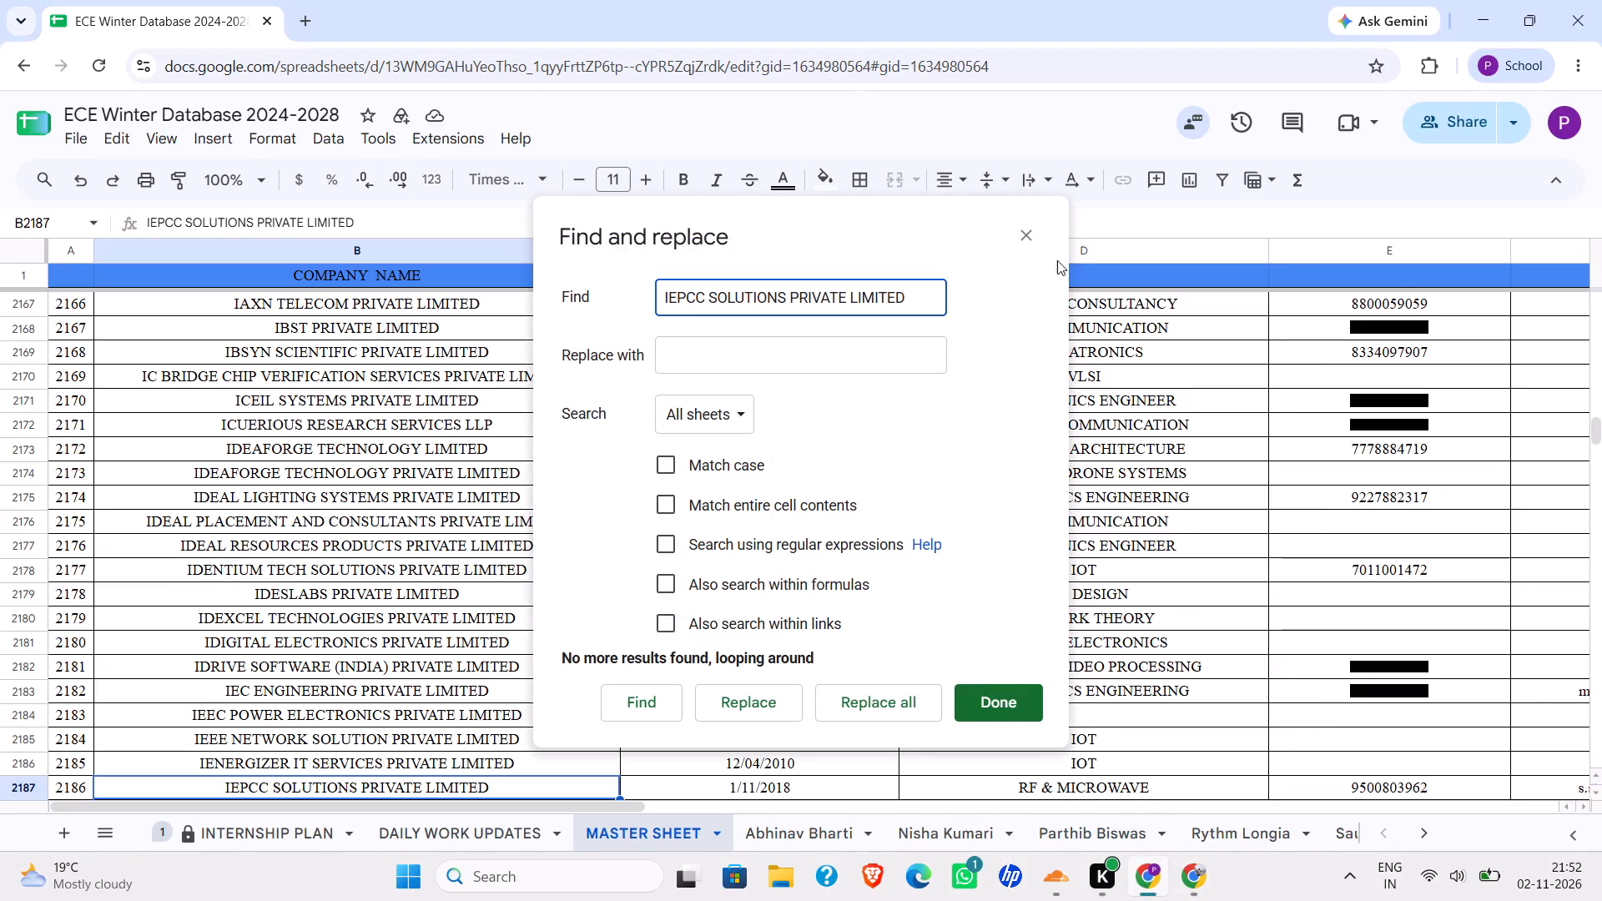
pyautogui.click(1039, 238)
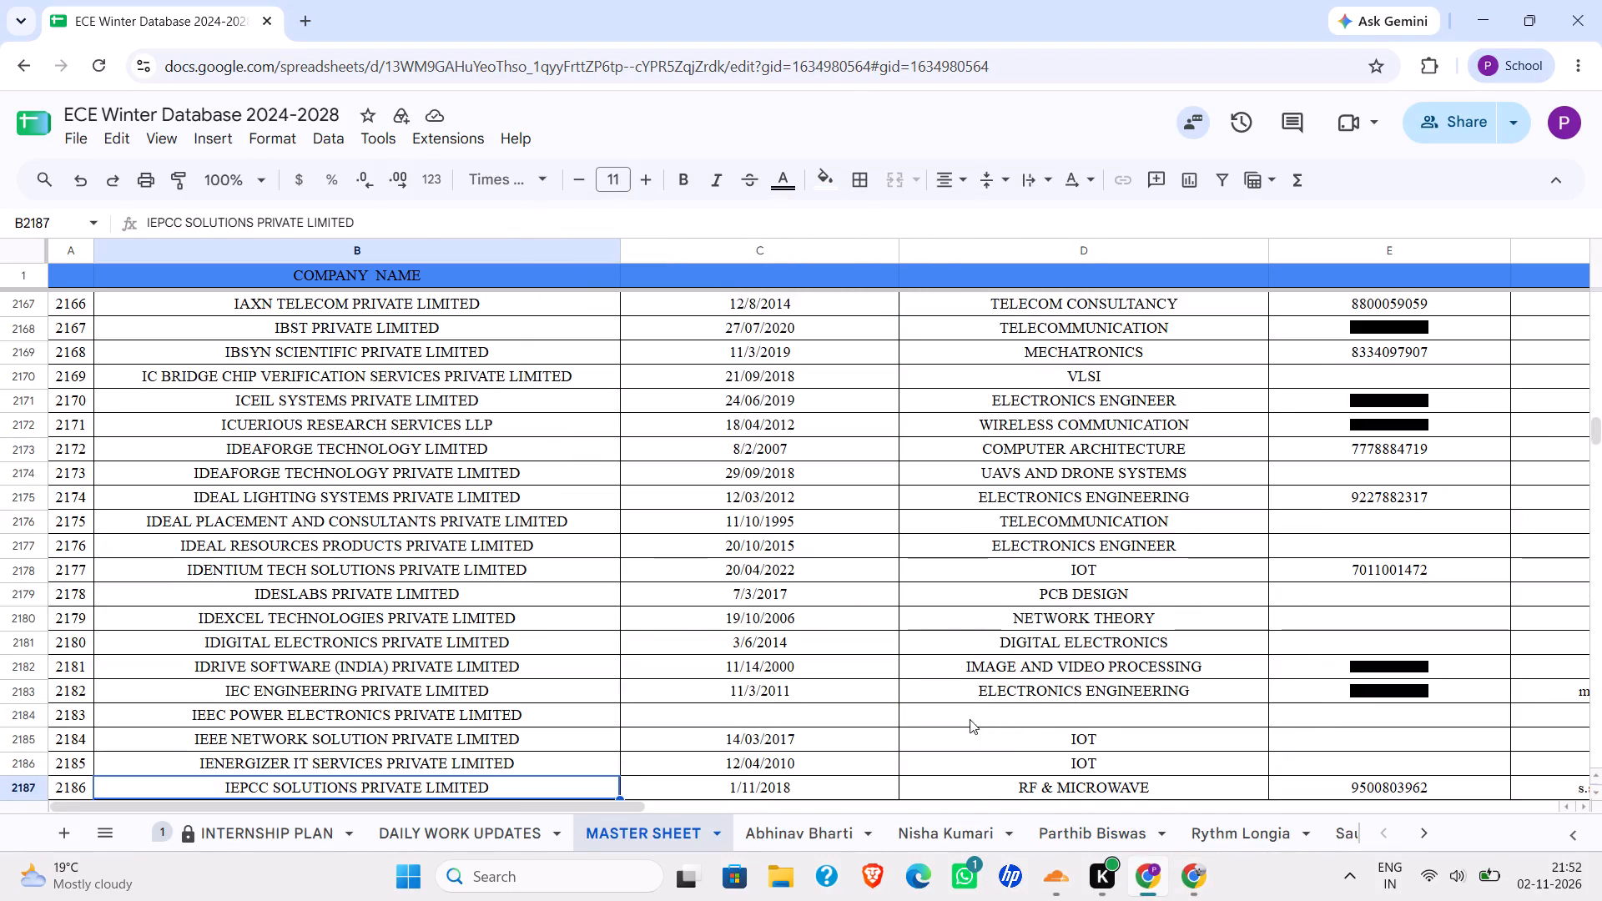
pyautogui.click(1081, 824)
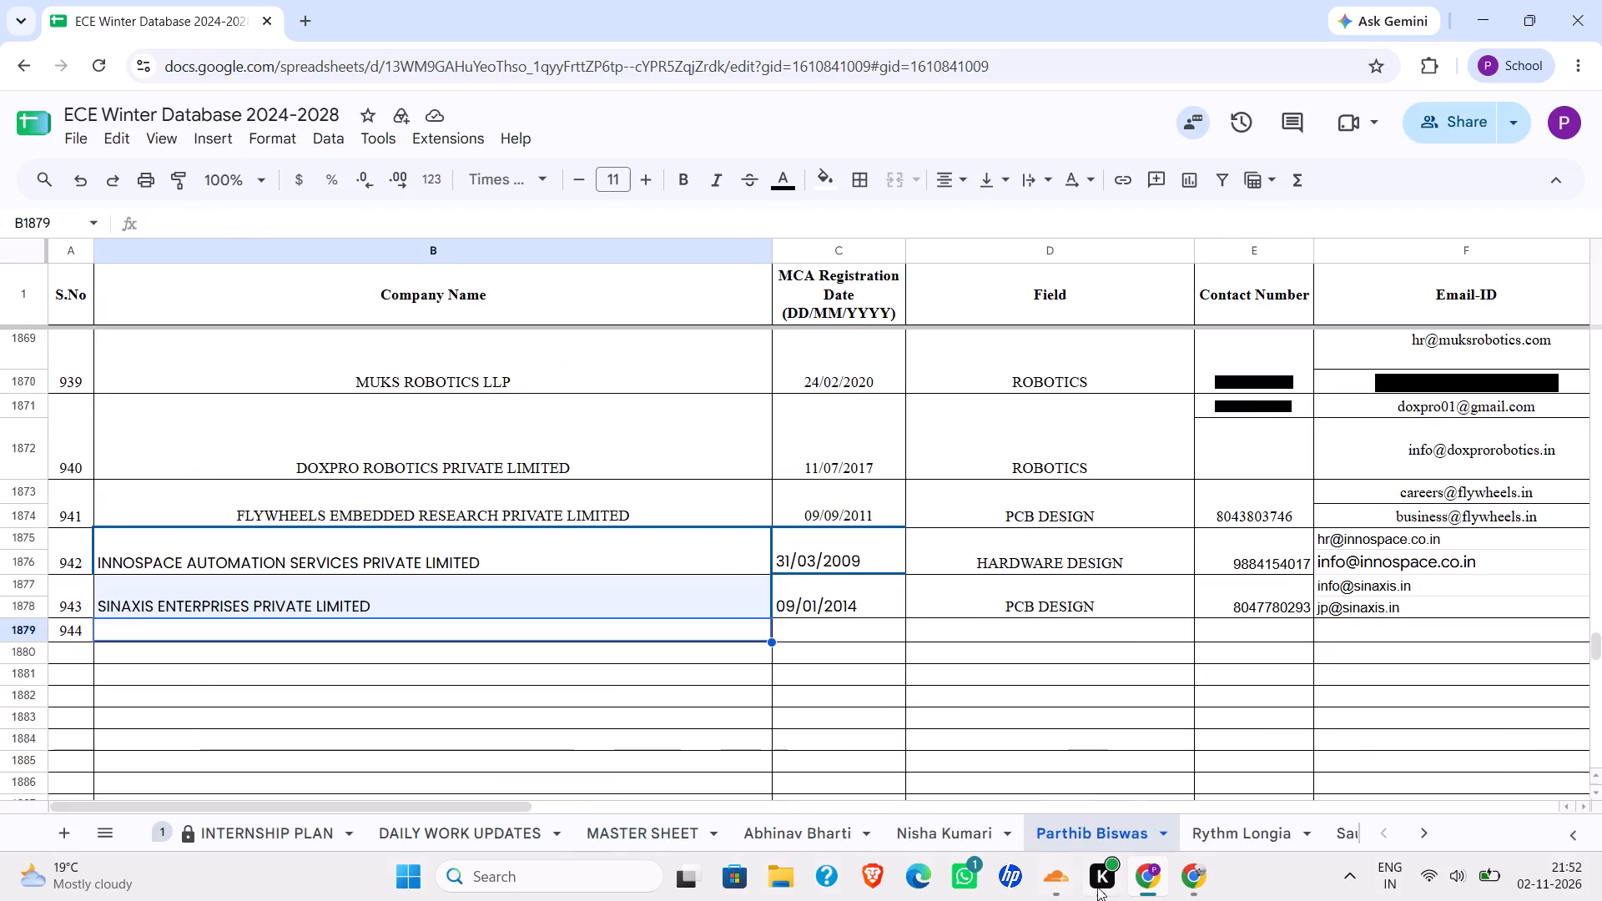
# Browse further Glassdoor listings, open the Argus embedded systems PCB Layout Engineer - Allegro listing and copy the company name.
pyautogui.click(1194, 880)
pyautogui.click(405, 0)
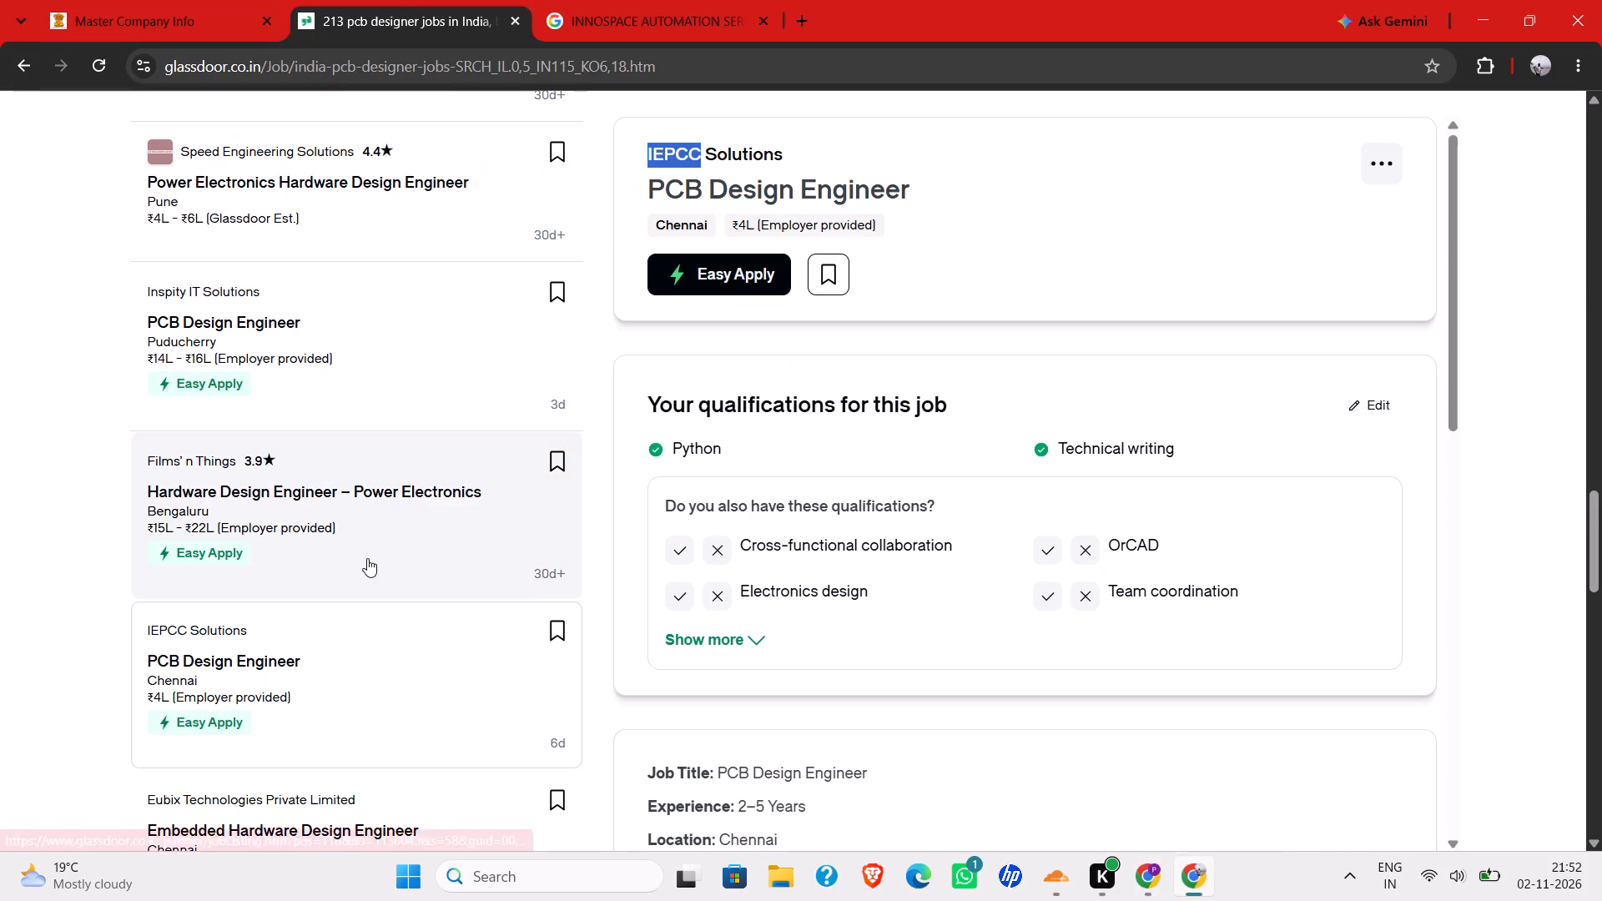
pyautogui.scroll(-4, 367, 558)
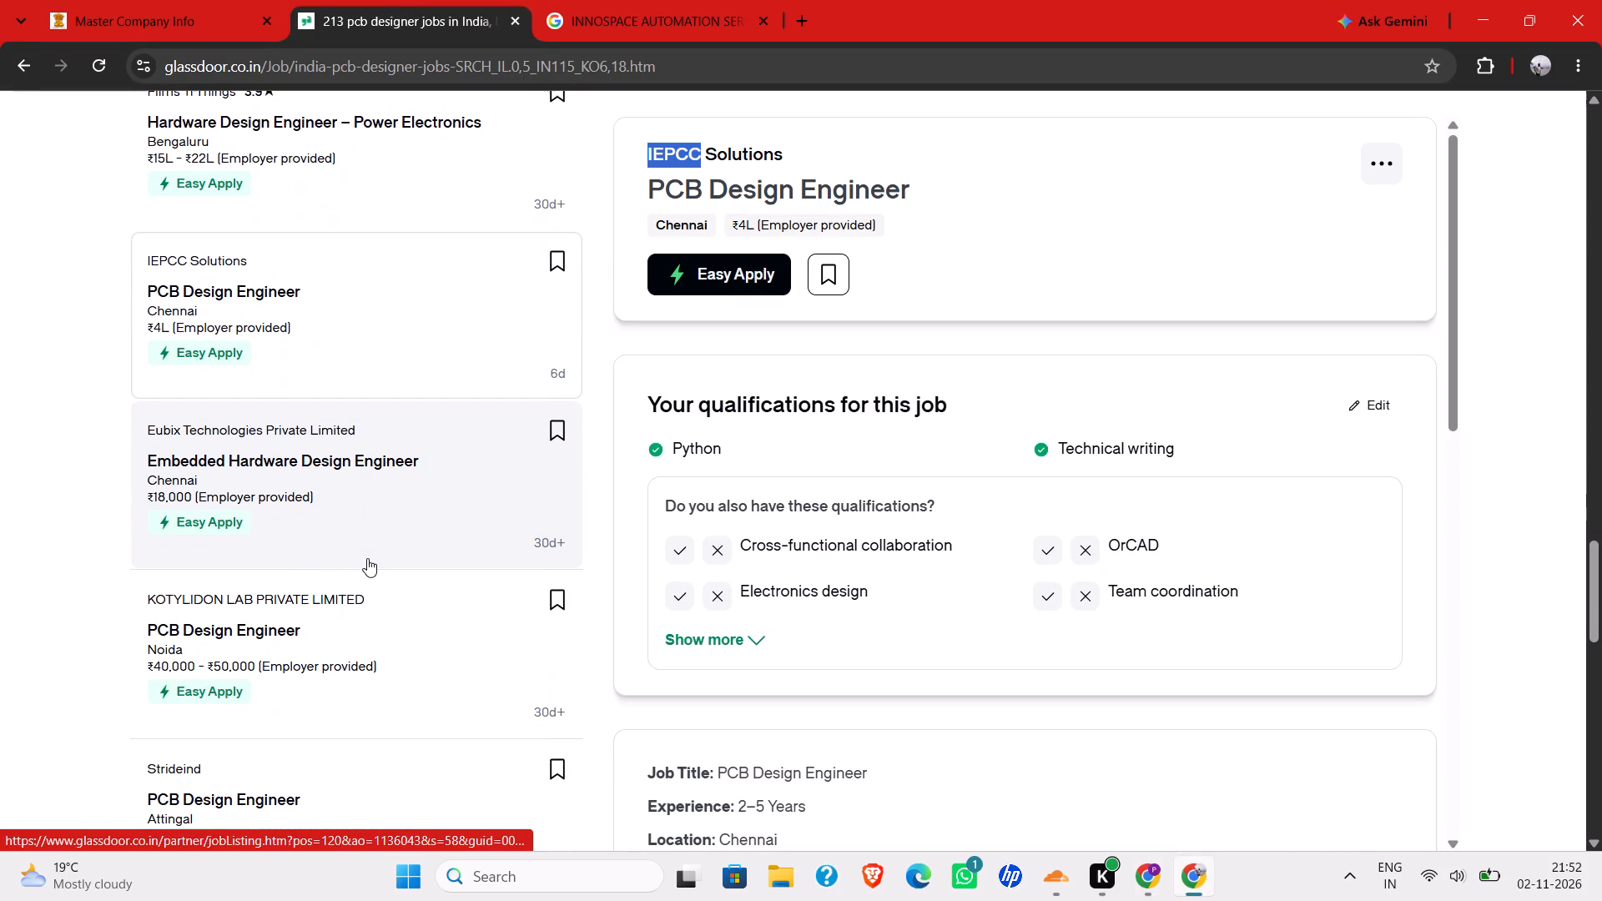
pyautogui.scroll(-5, 367, 558)
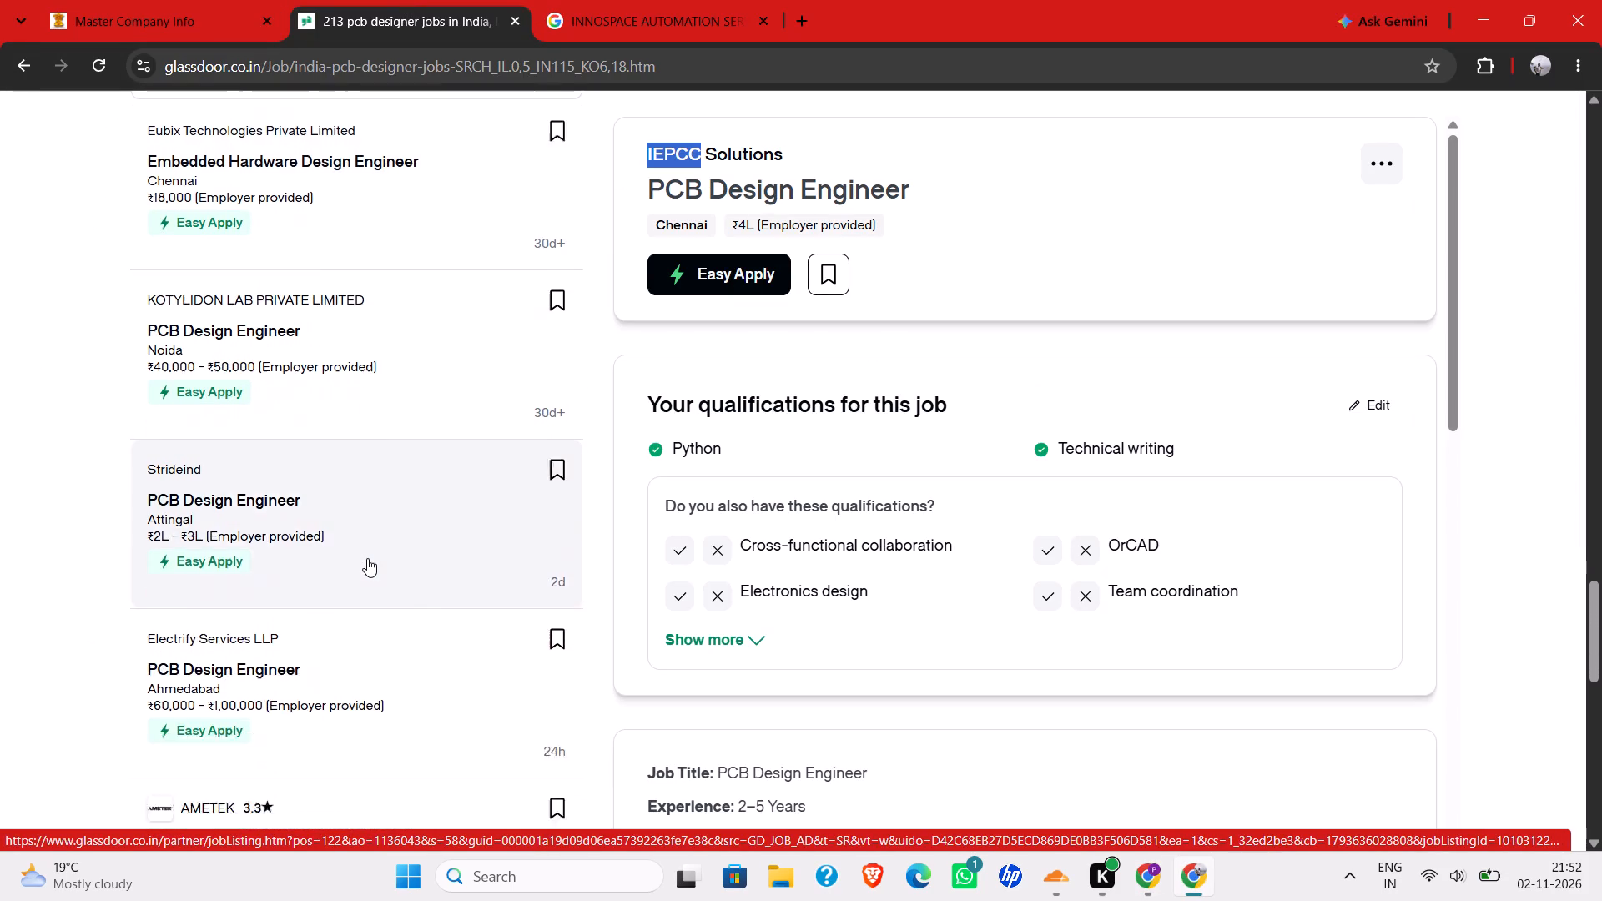
pyautogui.scroll(-1, 367, 558)
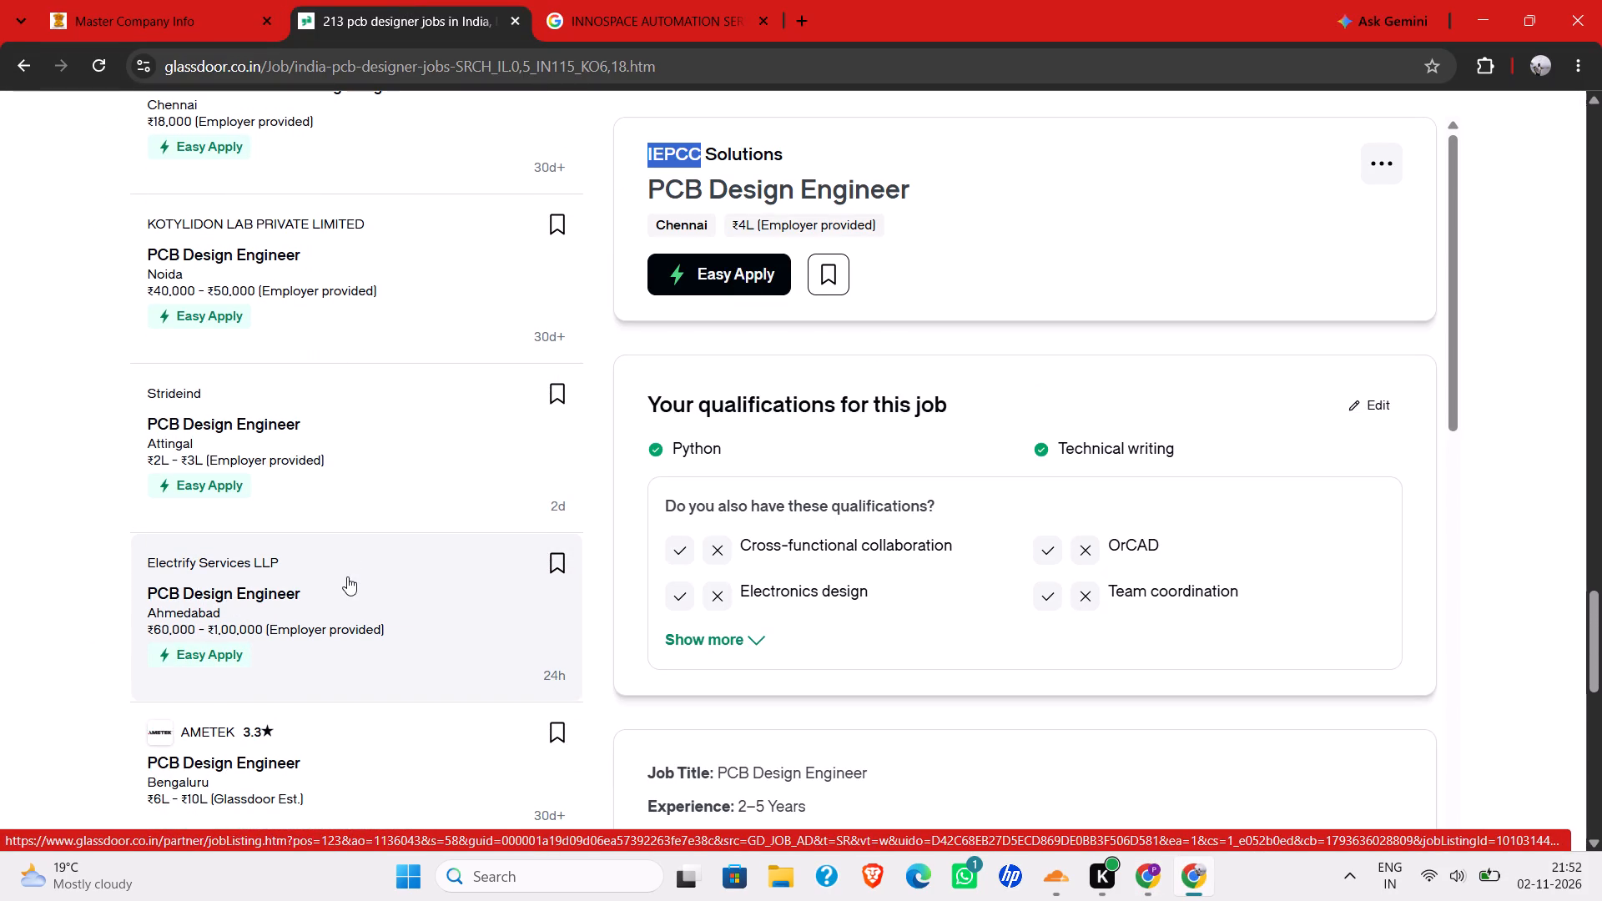
pyautogui.scroll(-3, 347, 576)
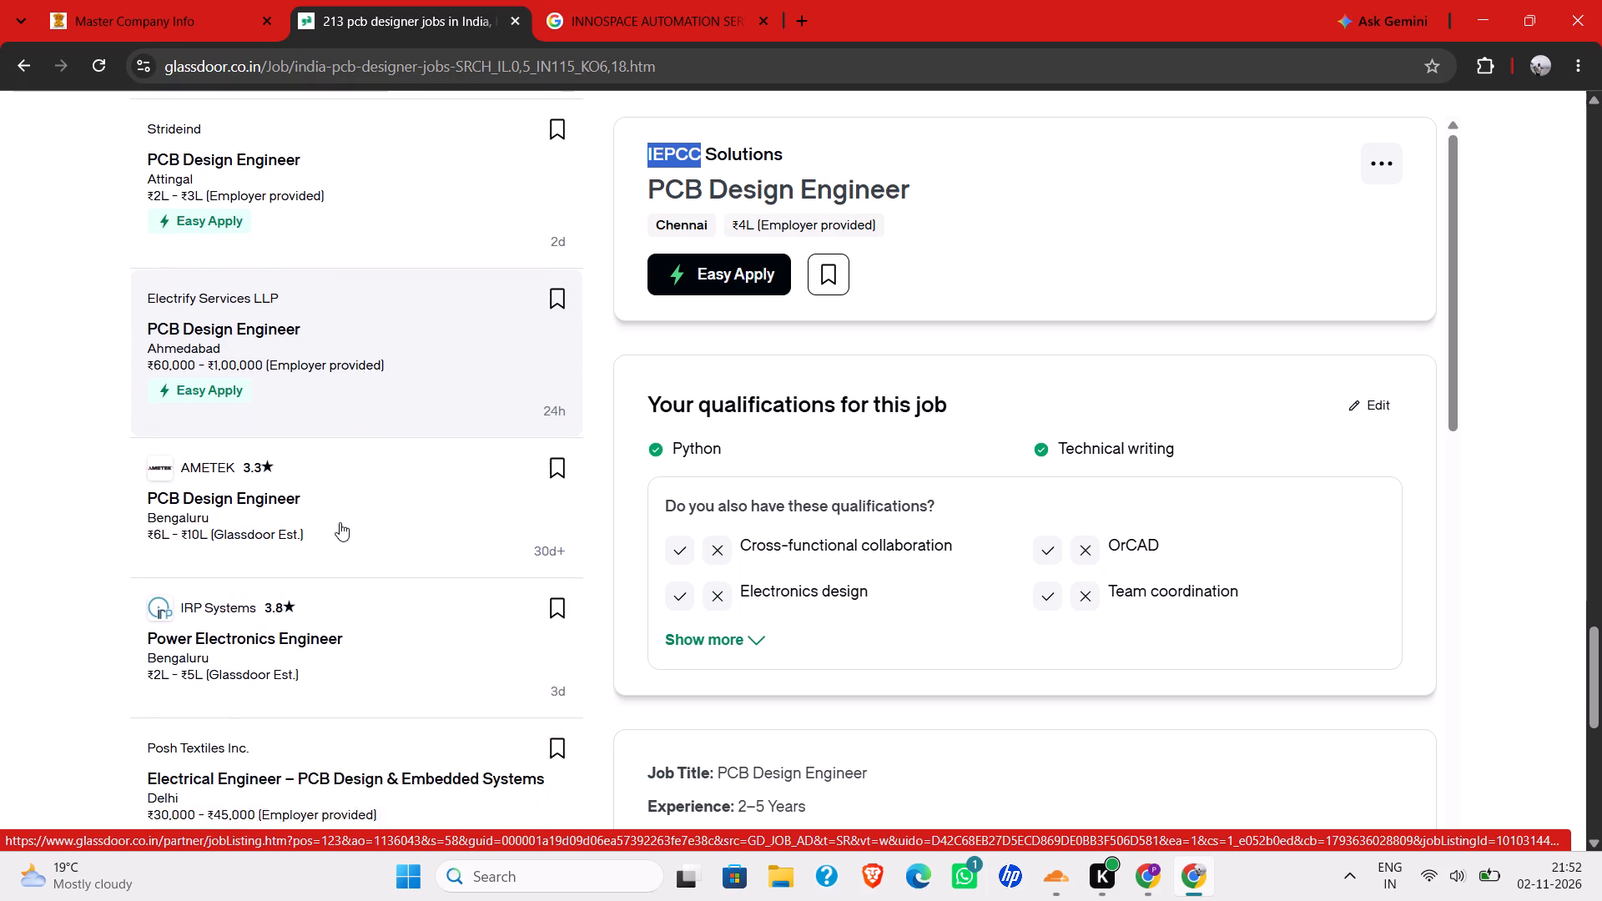
pyautogui.scroll(-3, 340, 522)
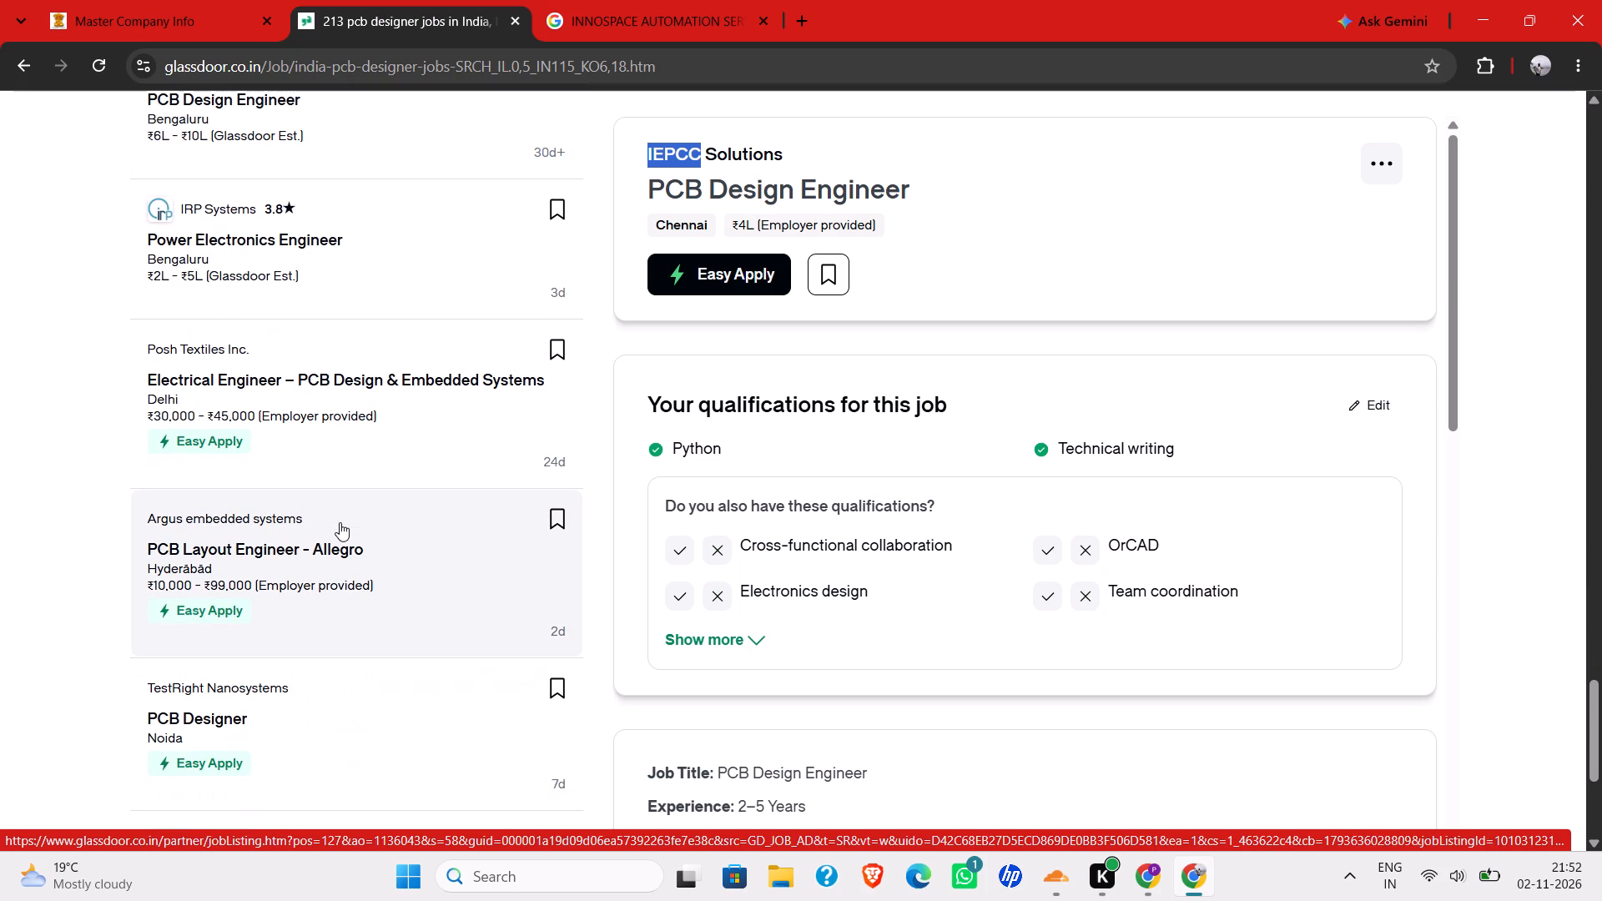
pyautogui.scroll(-1, 340, 522)
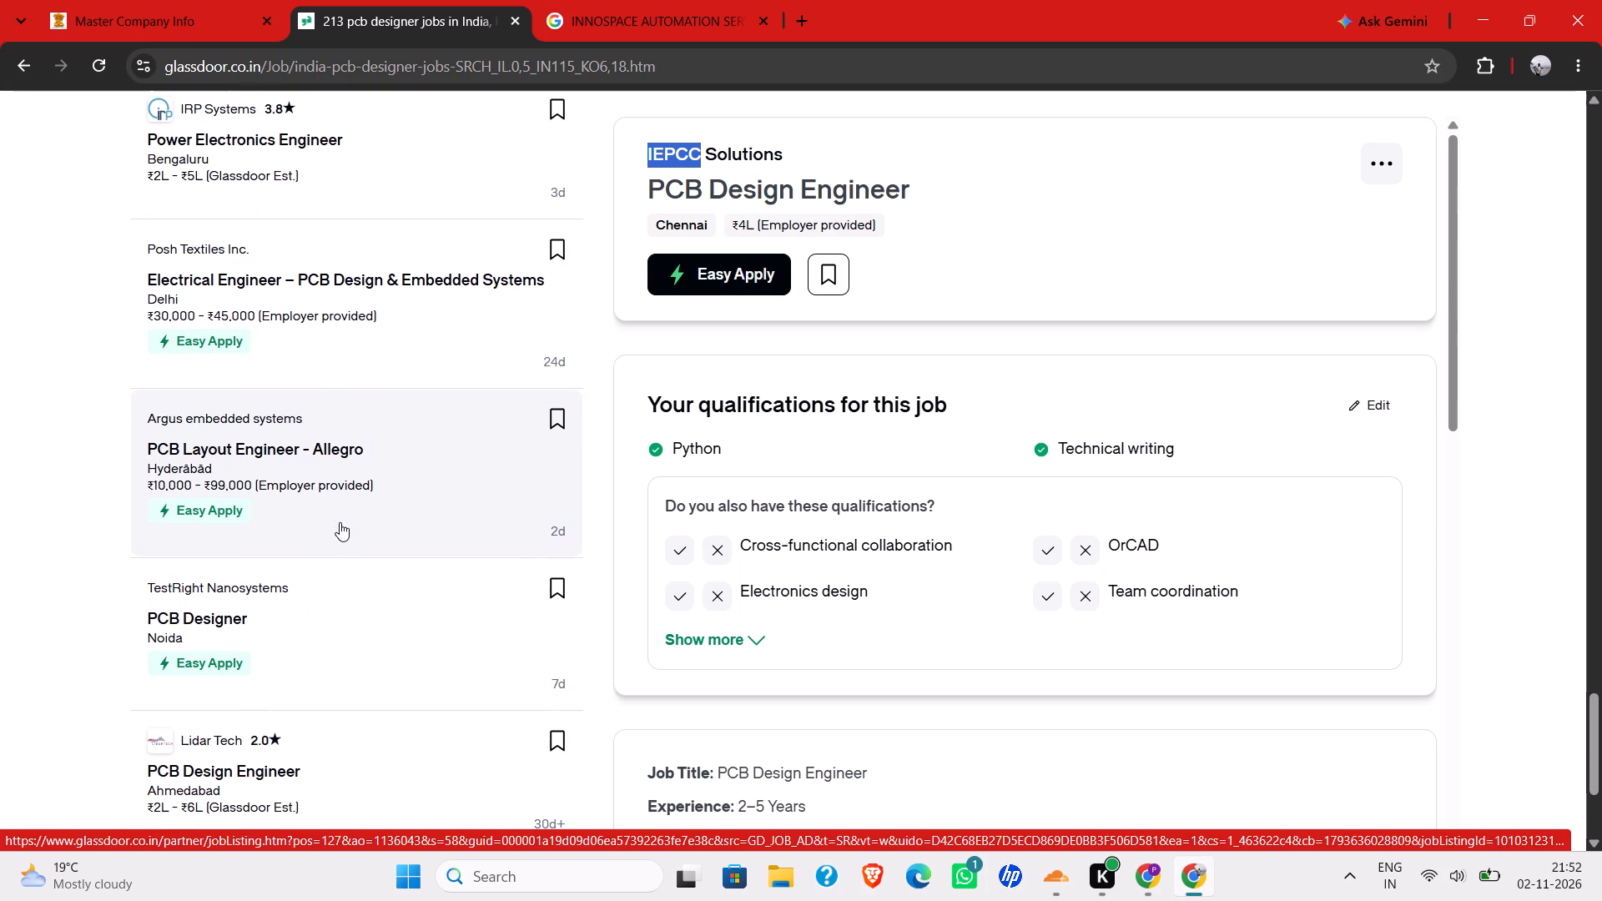
pyautogui.click(316, 512)
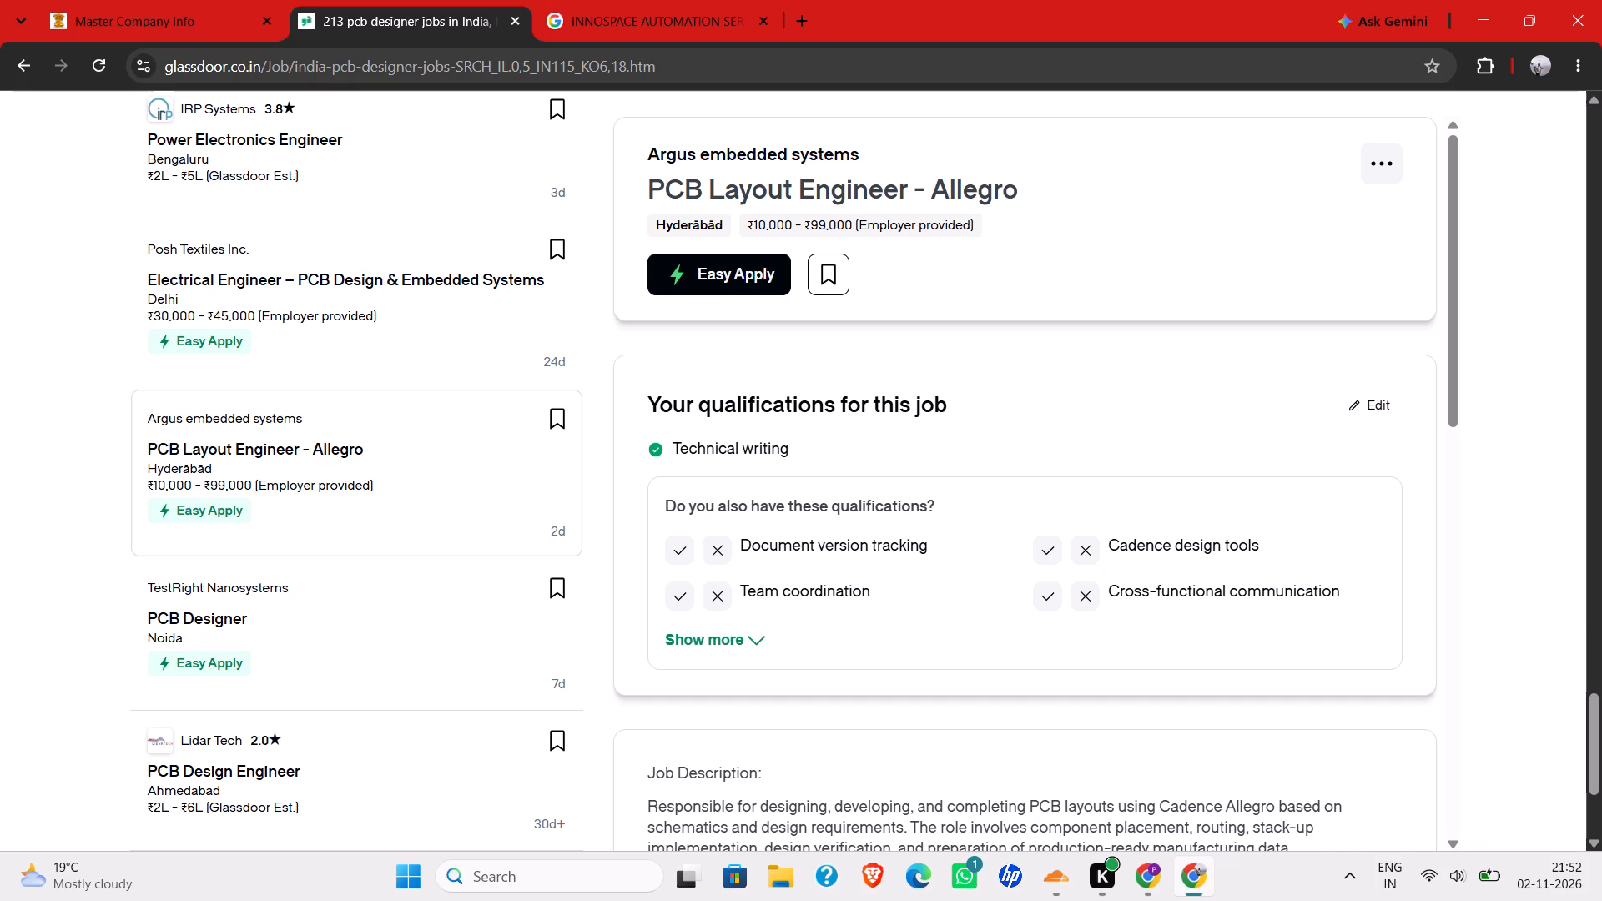
pyautogui.moveTo(861, 156); pyautogui.dragTo(624, 156)
pyautogui.hotkey('ctrl', 'c')
# Return to the MCA master data search and search companies for Argus embedded systems, refreshing the captcha before submitting it.
pyautogui.click(224, 0)
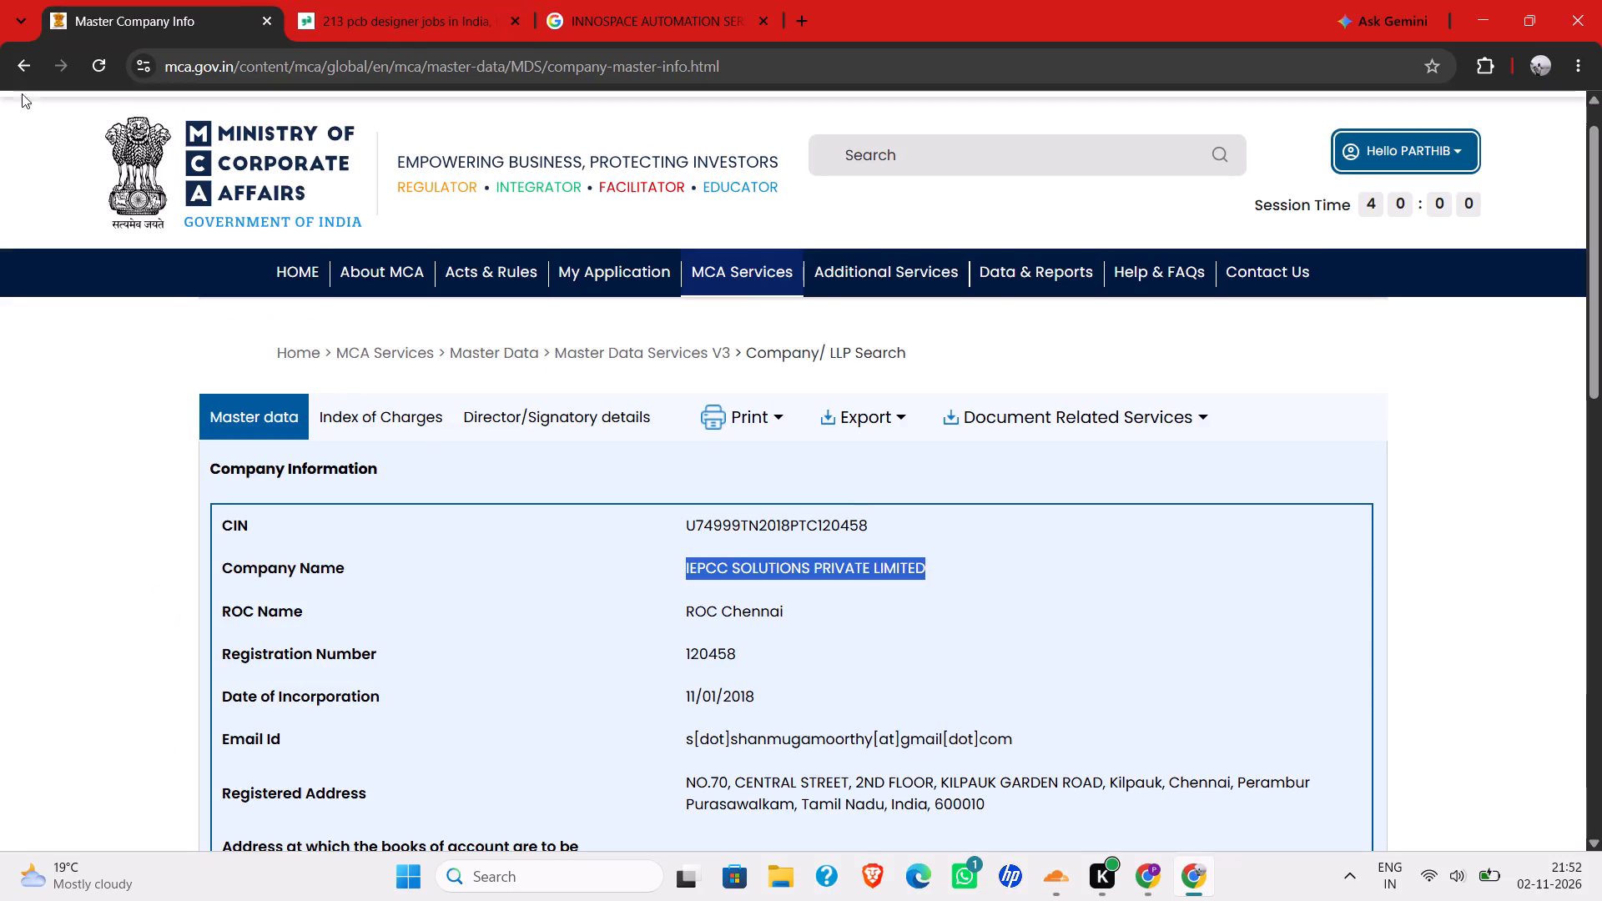
pyautogui.click(13, 73)
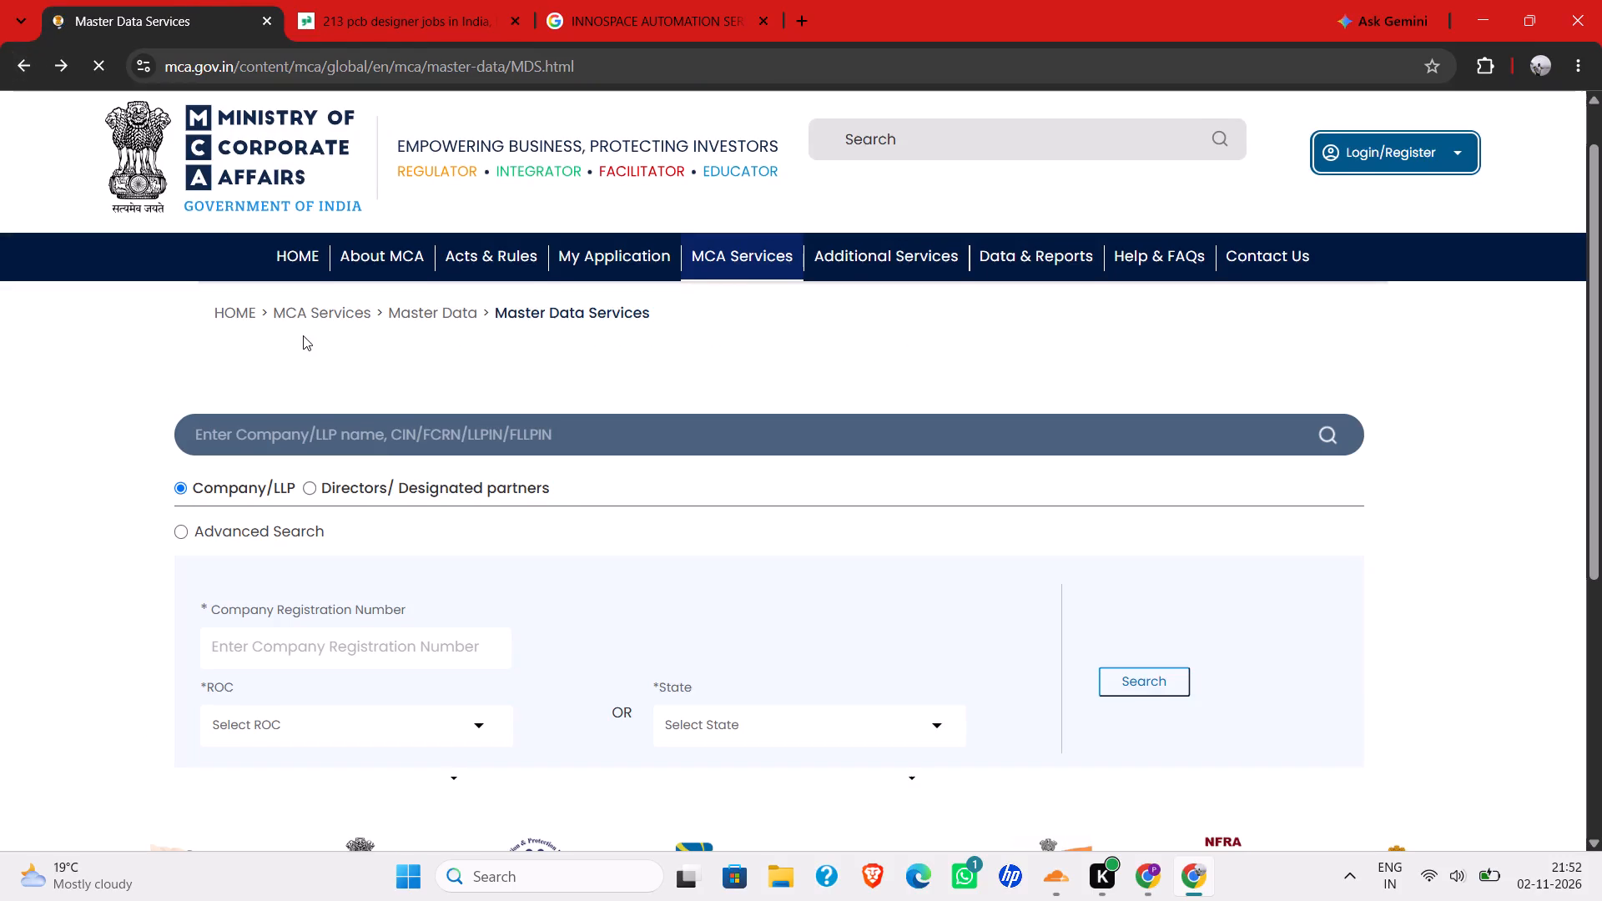
pyautogui.click(458, 438)
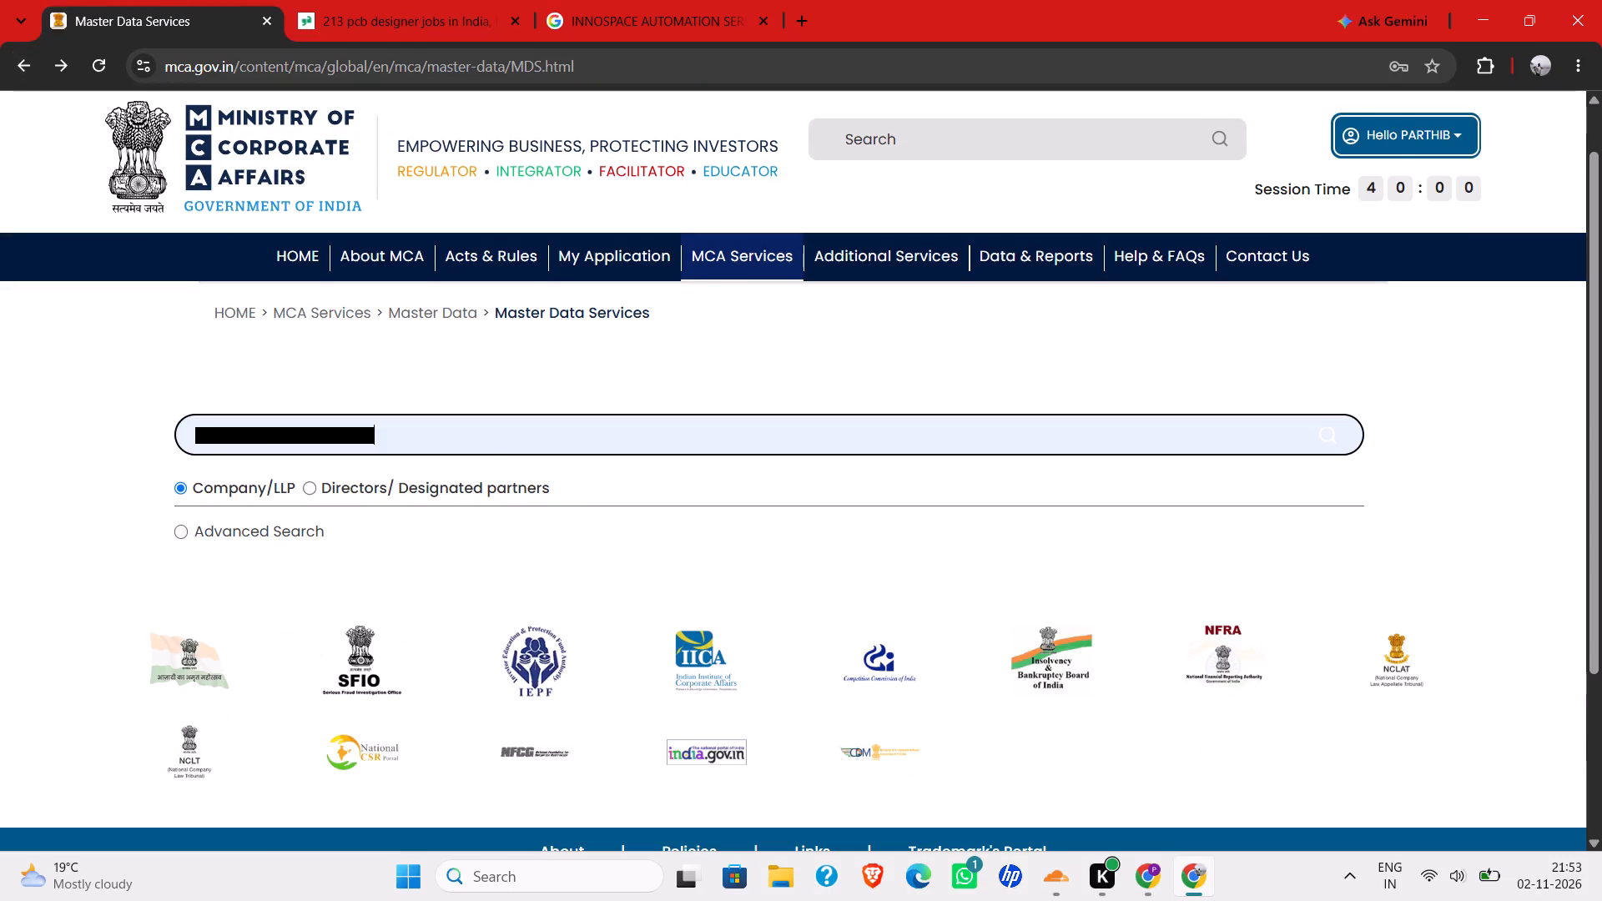
pyautogui.press('BackSpace')
pyautogui.press('BackSpace')
pyautogui.press('BackSpace')
pyautogui.press('BackSpace')
pyautogui.press('BackSpace')
pyautogui.press('BackSpace')
pyautogui.press('BackSpace')
pyautogui.press('BackSpace')
pyautogui.press('BackSpace')
pyautogui.press('BackSpace')
pyautogui.press('BackSpace')
pyautogui.press('BackSpace')
pyautogui.press('BackSpace')
pyautogui.press('BackSpace')
pyautogui.press('BackSpace')
pyautogui.press('BackSpace')
pyautogui.press('BackSpace')
pyautogui.press('BackSpace')
pyautogui.press('BackSpace')
pyautogui.press('BackSpace')
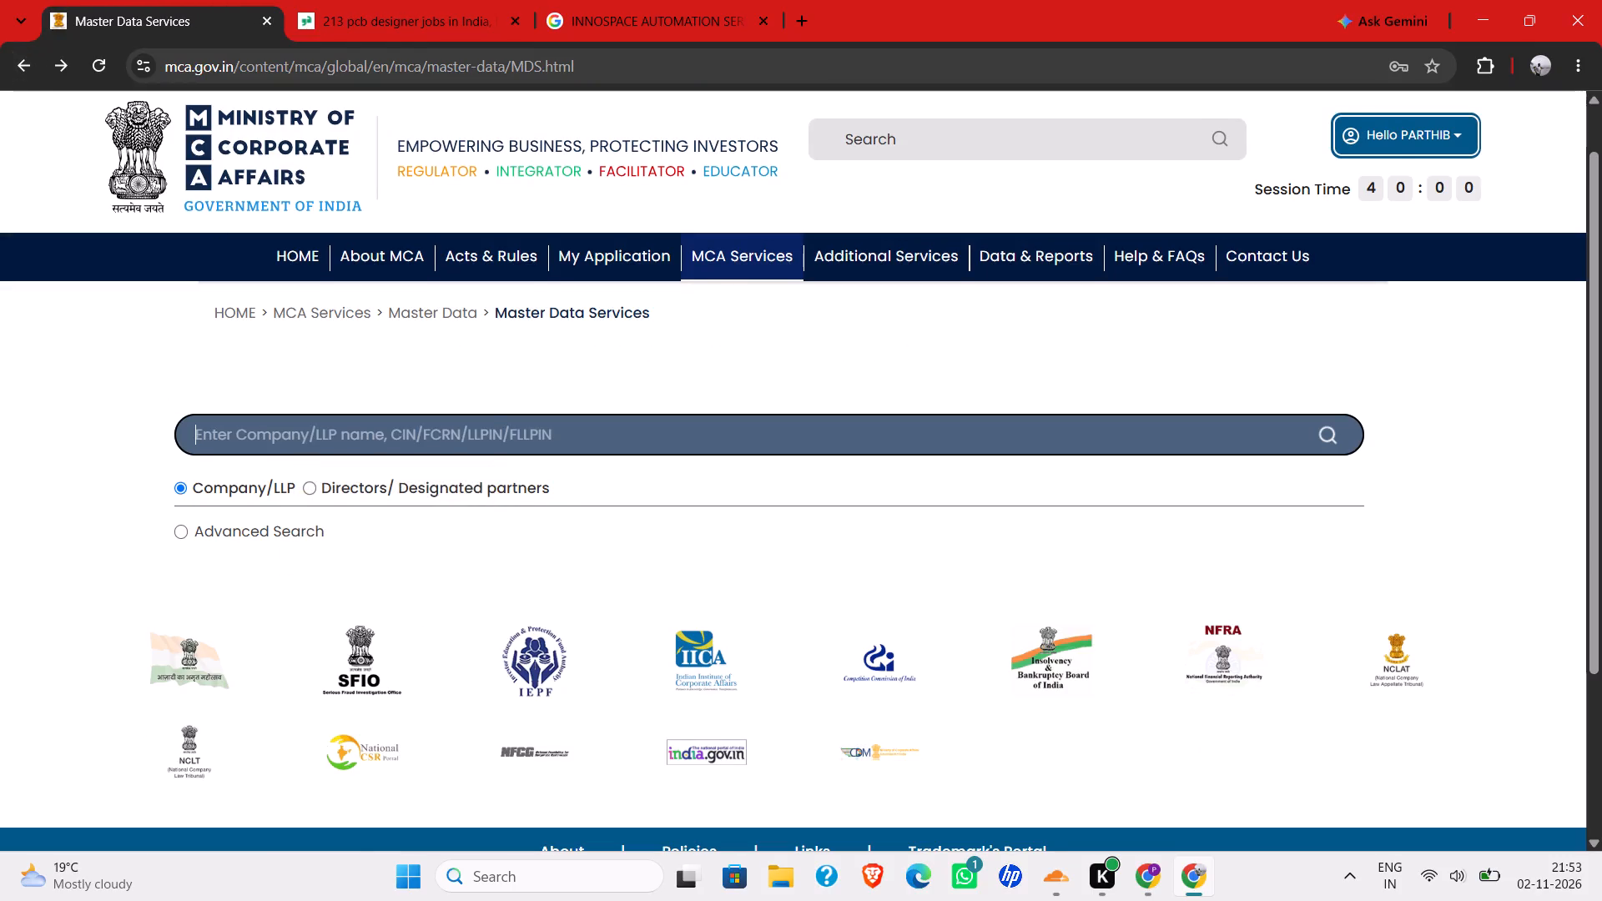
pyautogui.hotkey('ctrl', 'v')
pyautogui.press('Return')
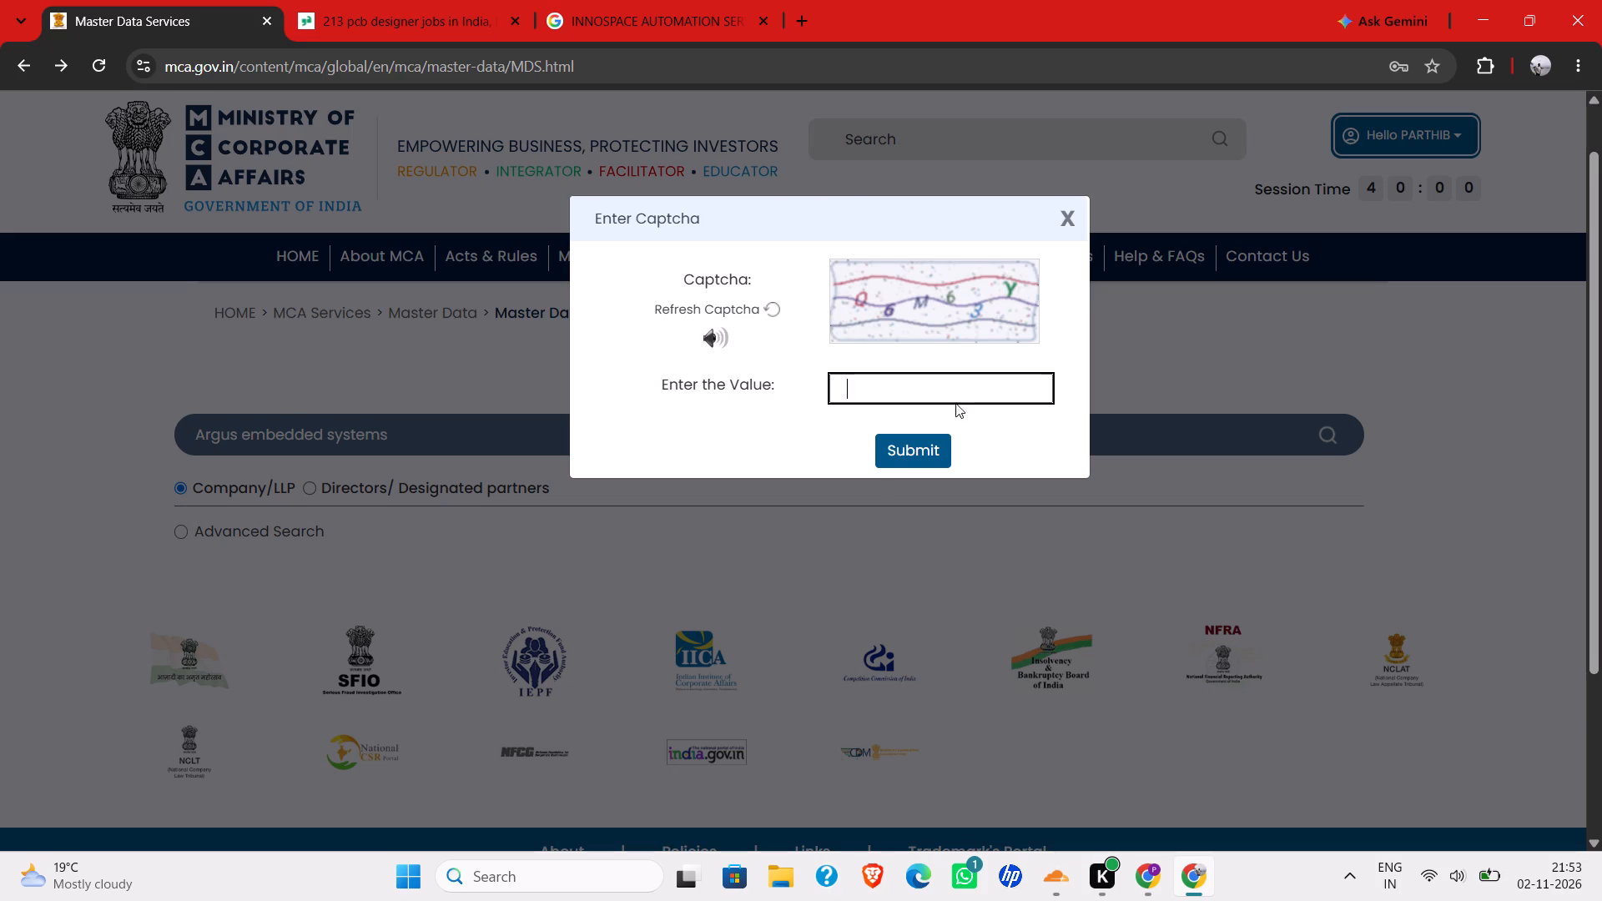
pyautogui.click(950, 392)
pyautogui.click(769, 316)
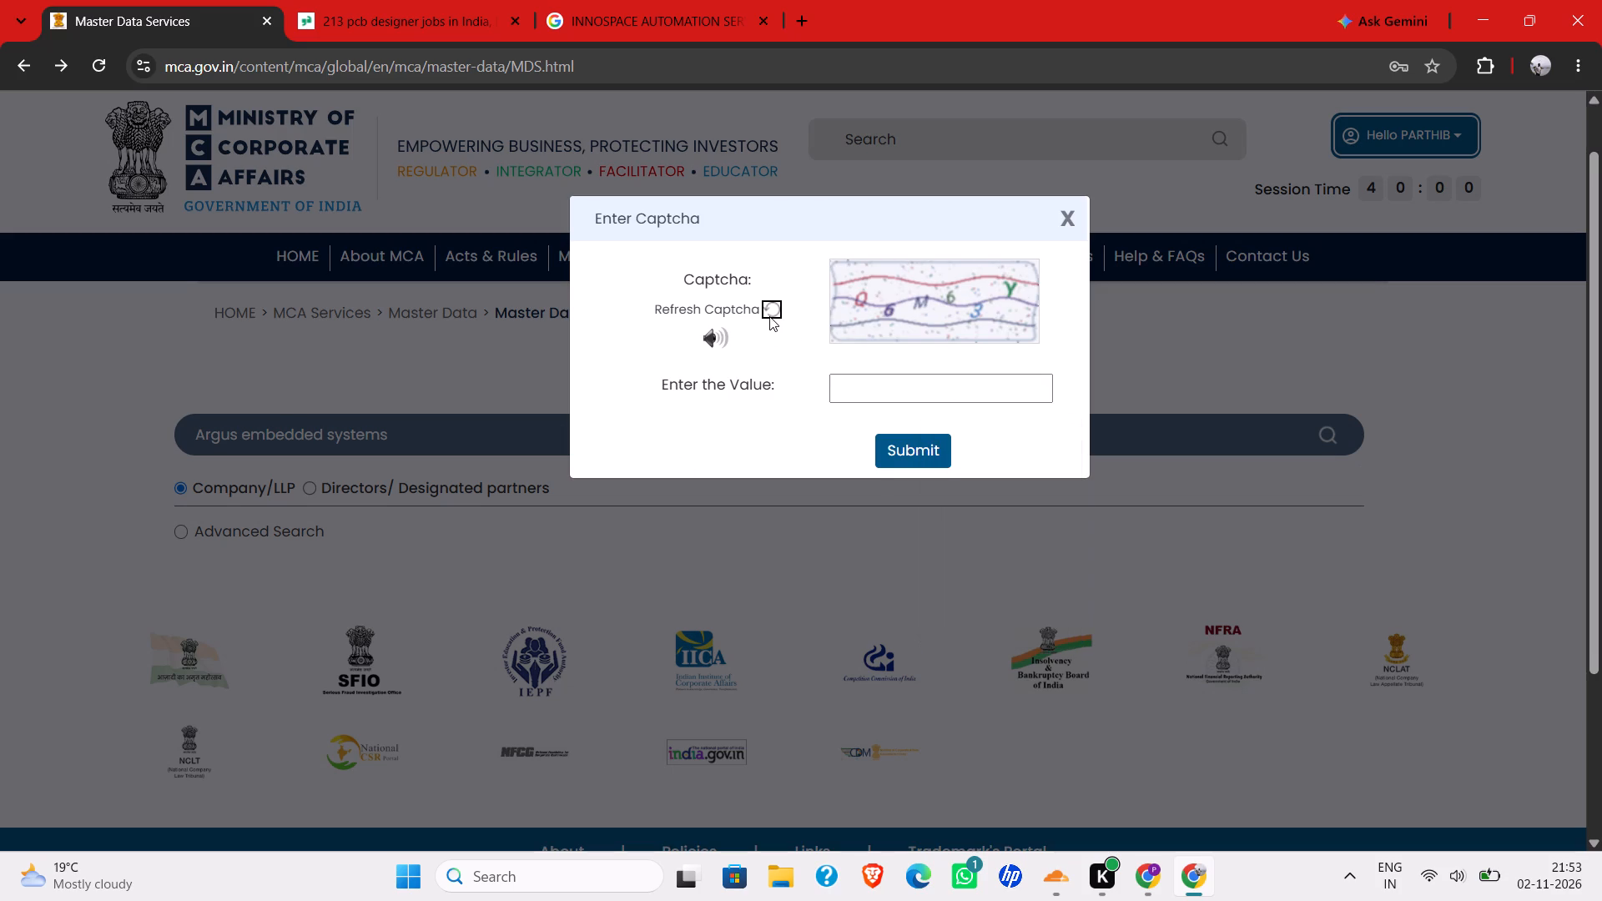
pyautogui.click(899, 388)
pyautogui.write('CG')
pyautogui.write('EA')
pyautogui.write('KT')
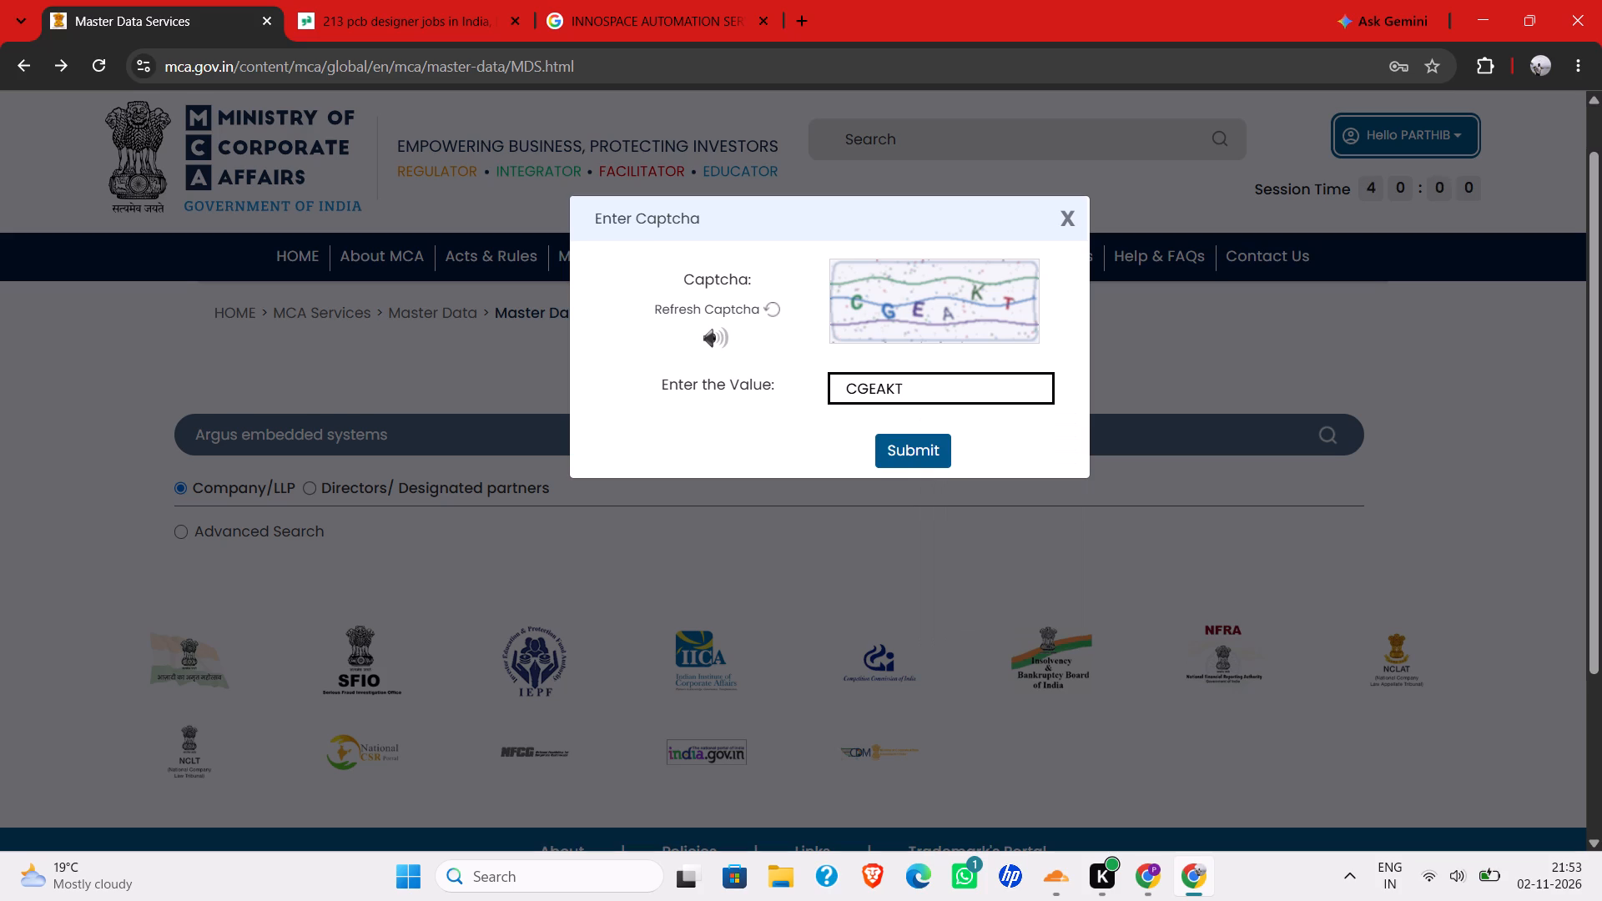
pyautogui.click(900, 459)
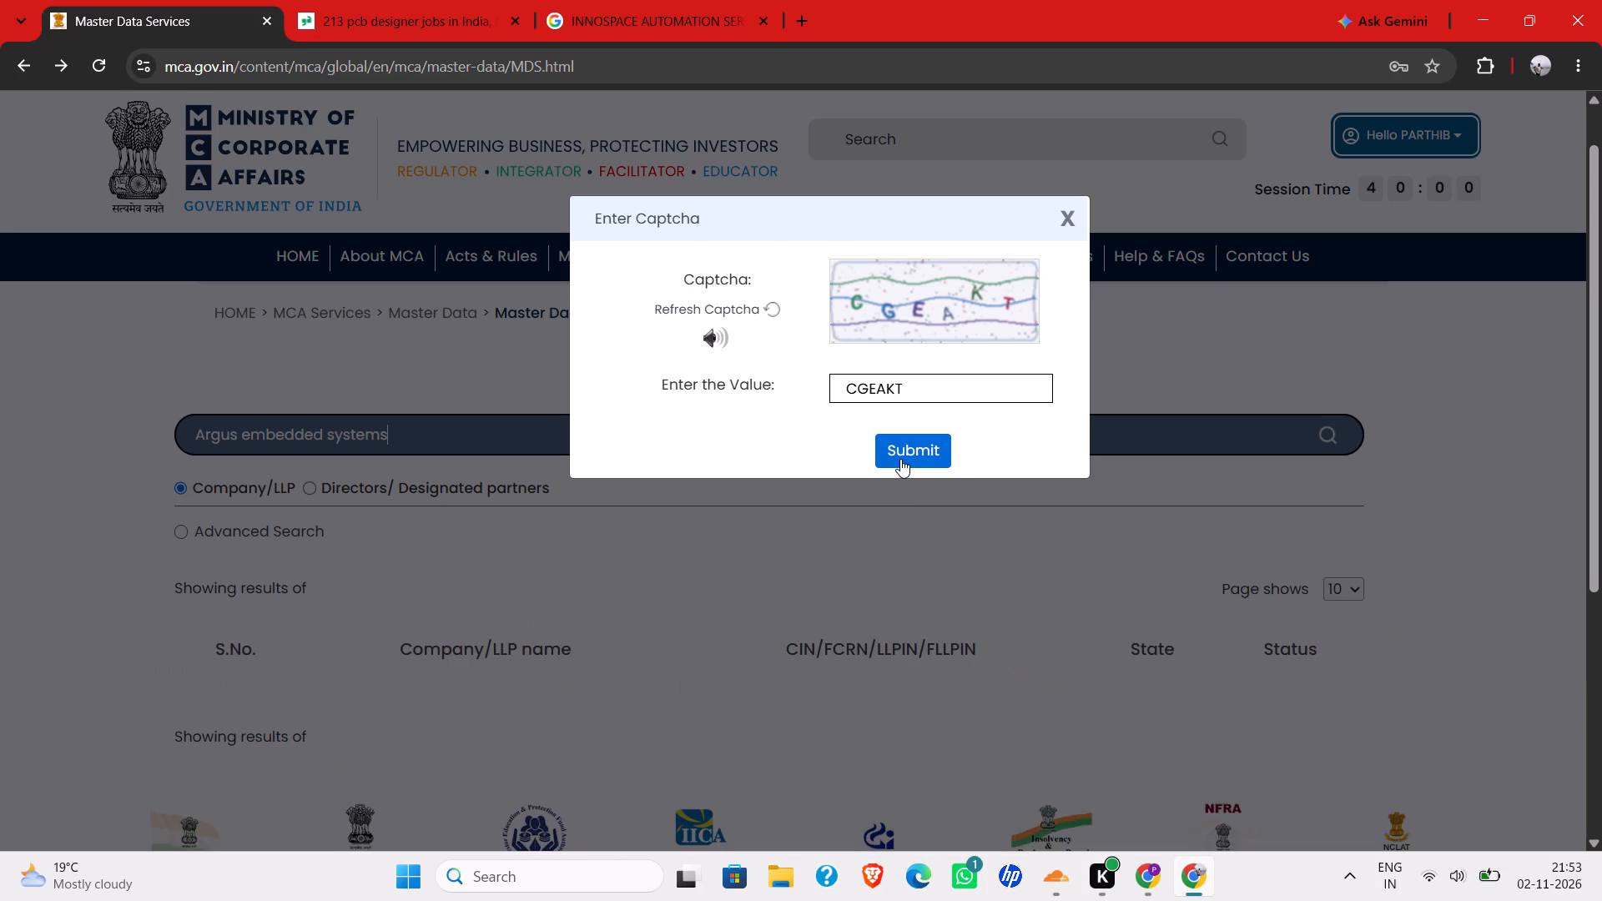
# Open the ARGUS EMBEDDED SYSTEMS PRIVATE LIMITED master data record and copy its full company name.
pyautogui.click(587, 712)
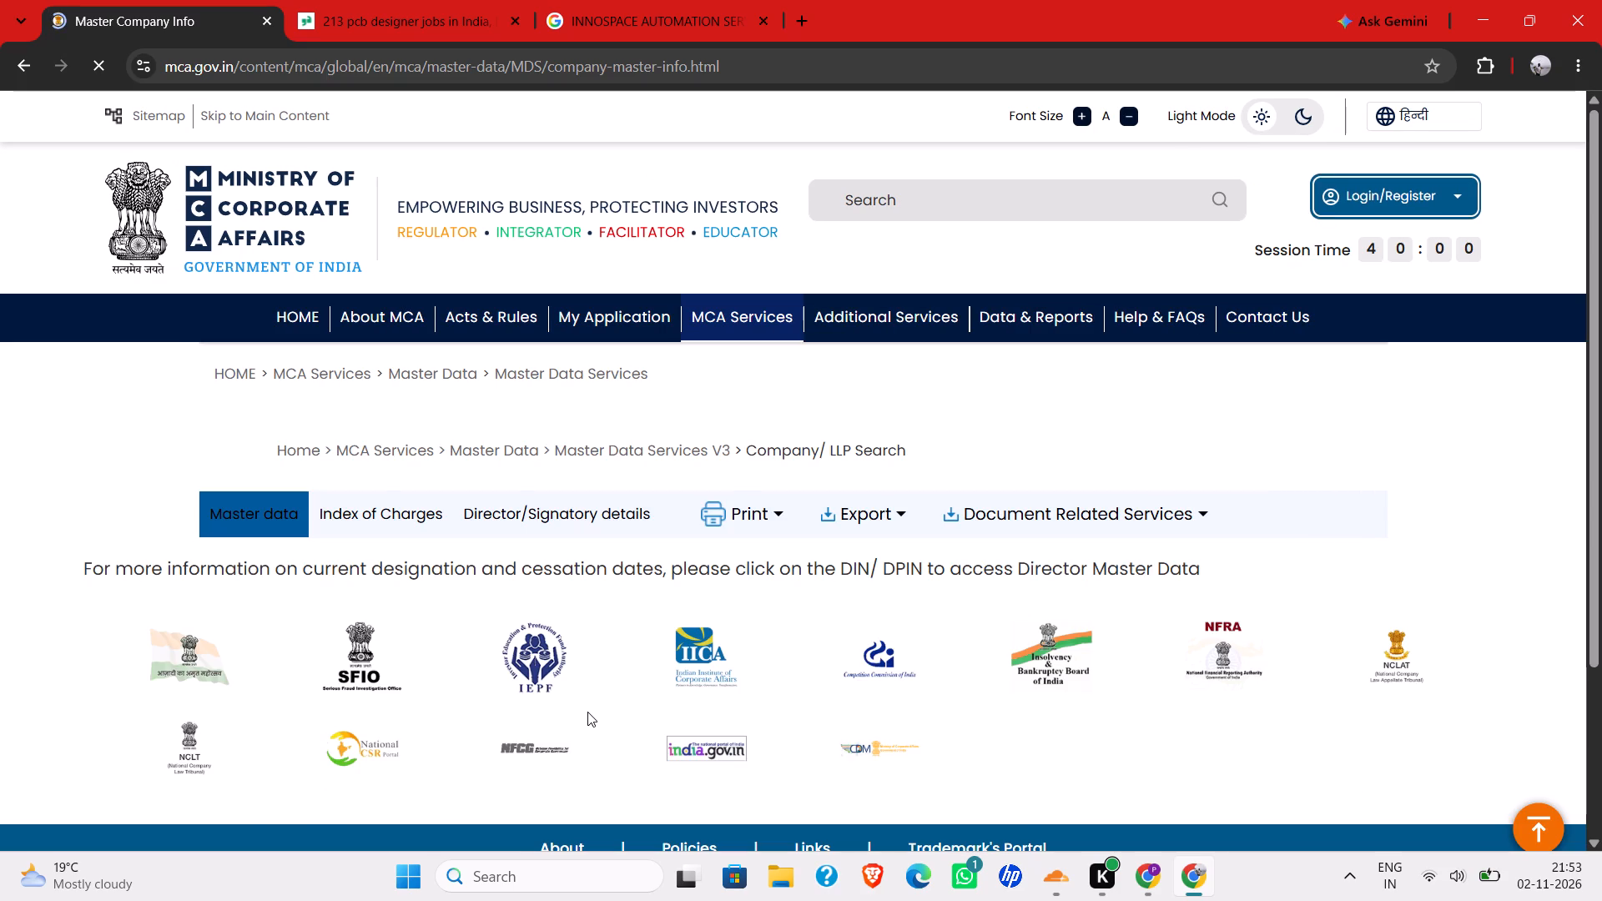
pyautogui.moveTo(683, 616); pyautogui.dragTo(1017, 633)
pyautogui.hotkey('ctrl', 'c')
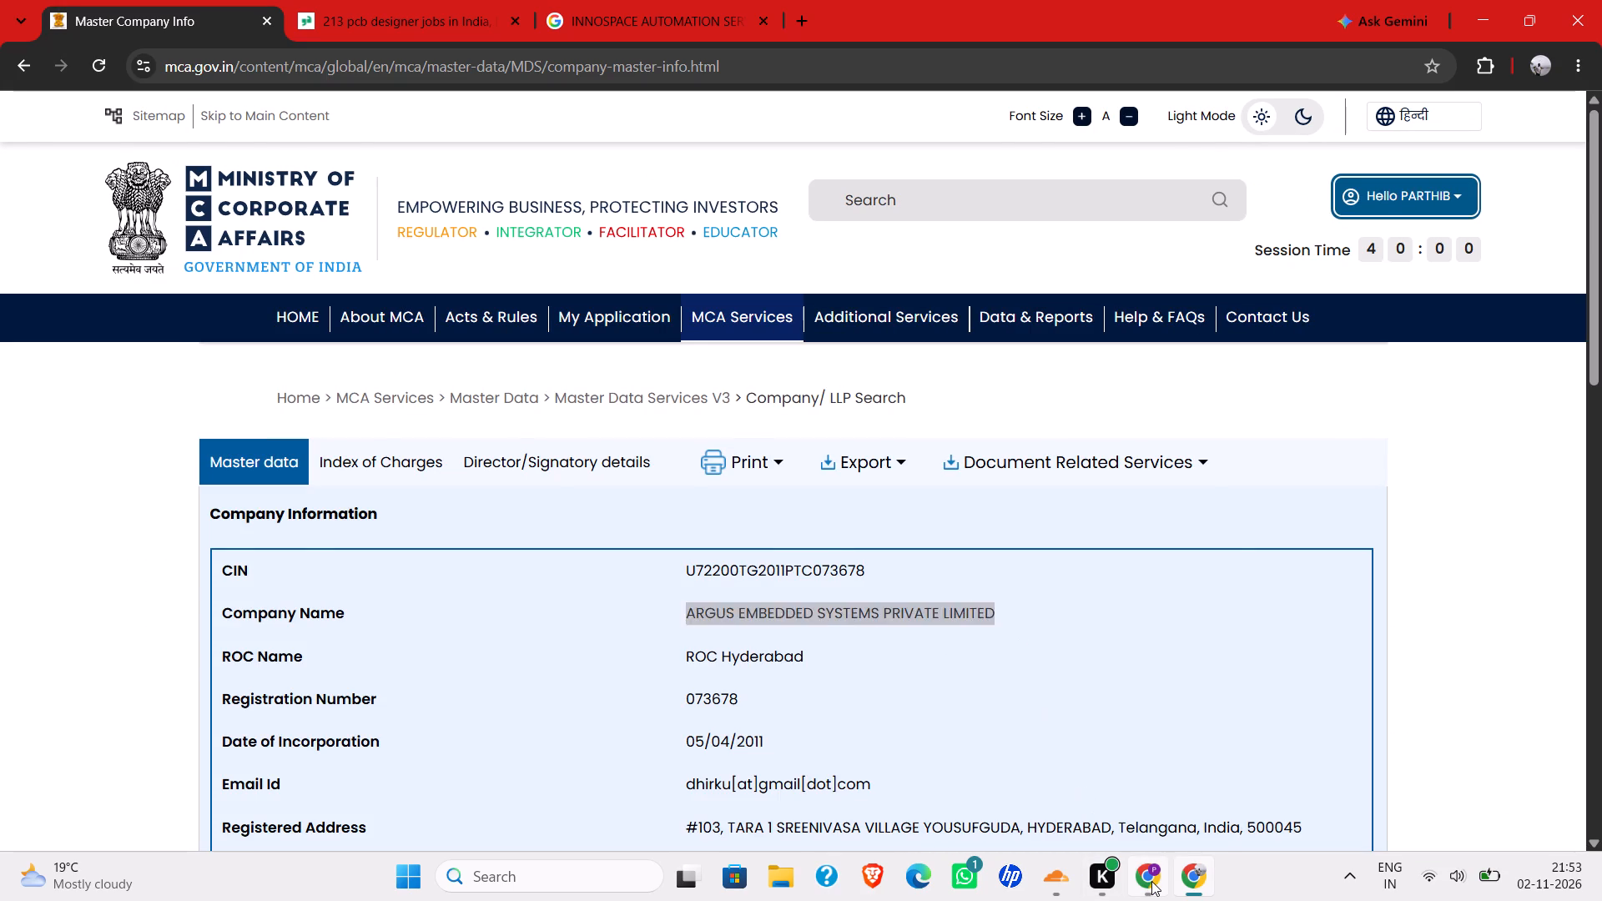
# Search all sheets of the ECE Winter Database for ARGUS EMBEDDED SYSTEMS PRIVATE LIMITED, then return to the sheet with the new entries.
pyautogui.click(1151, 881)
pyautogui.hotkey('ctrl', 'h')
pyautogui.hotkey('ctrl', 'v')
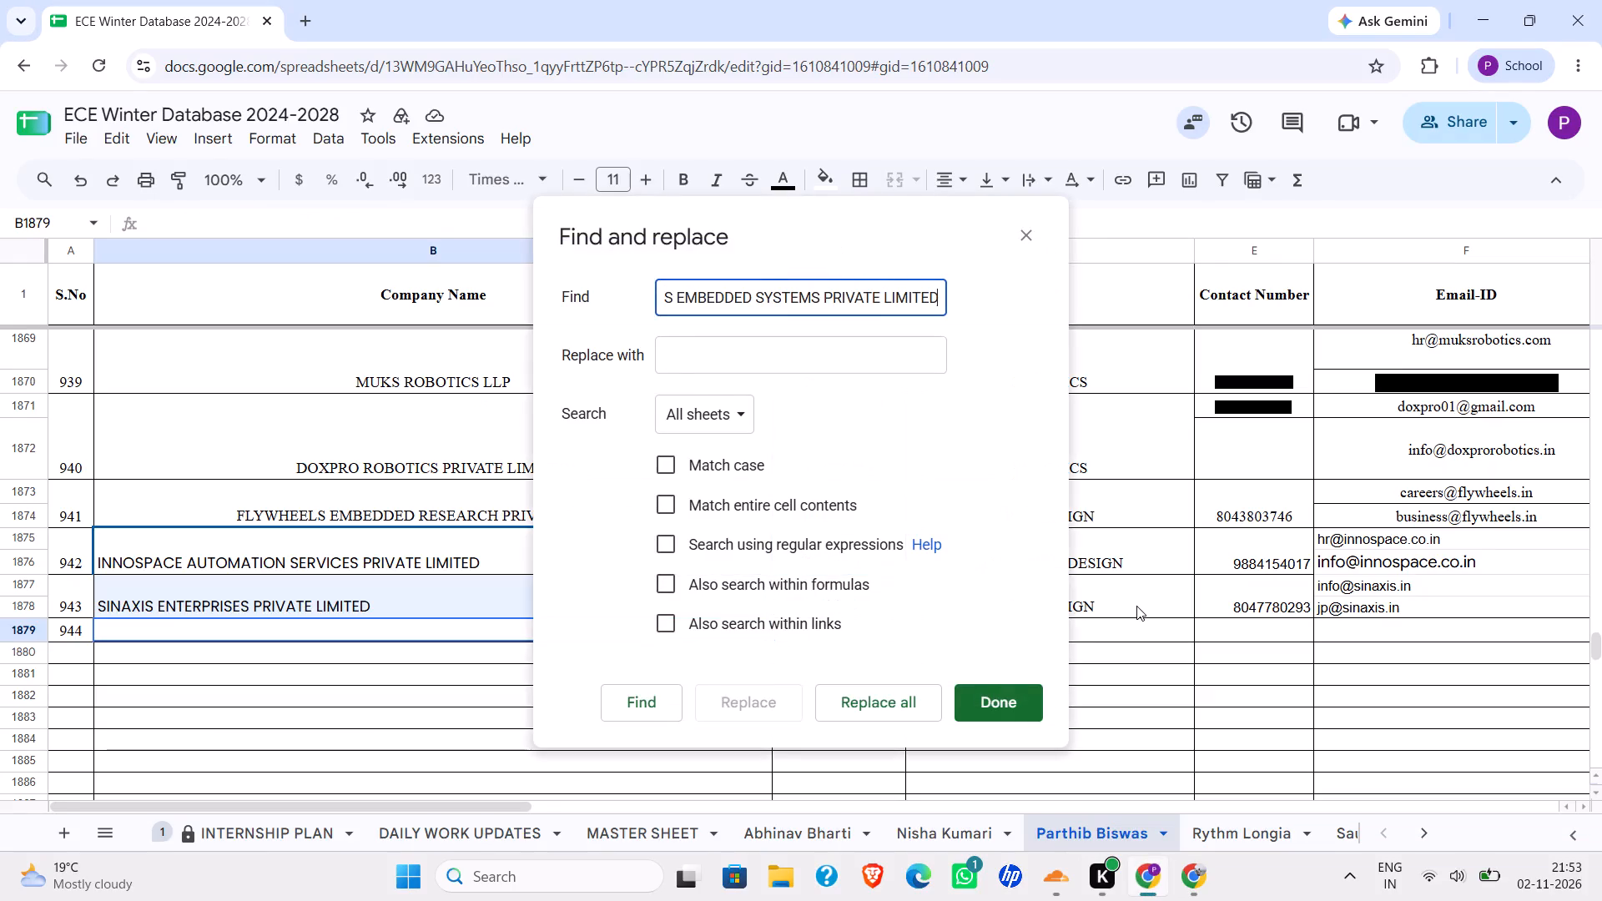
pyautogui.click(674, 689)
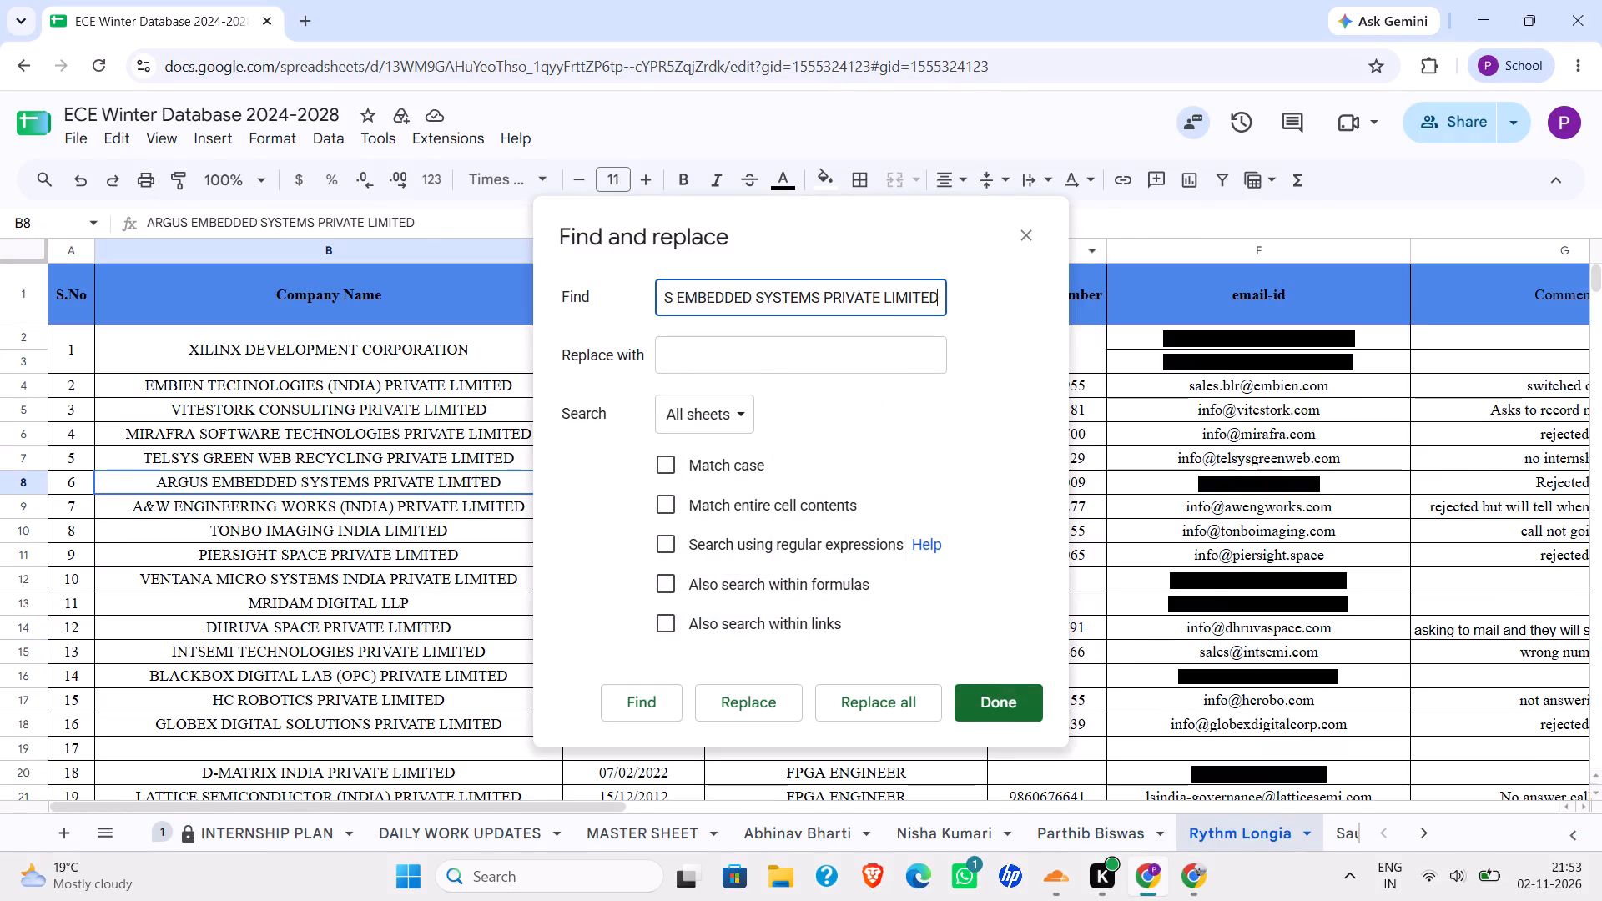
pyautogui.click(1035, 228)
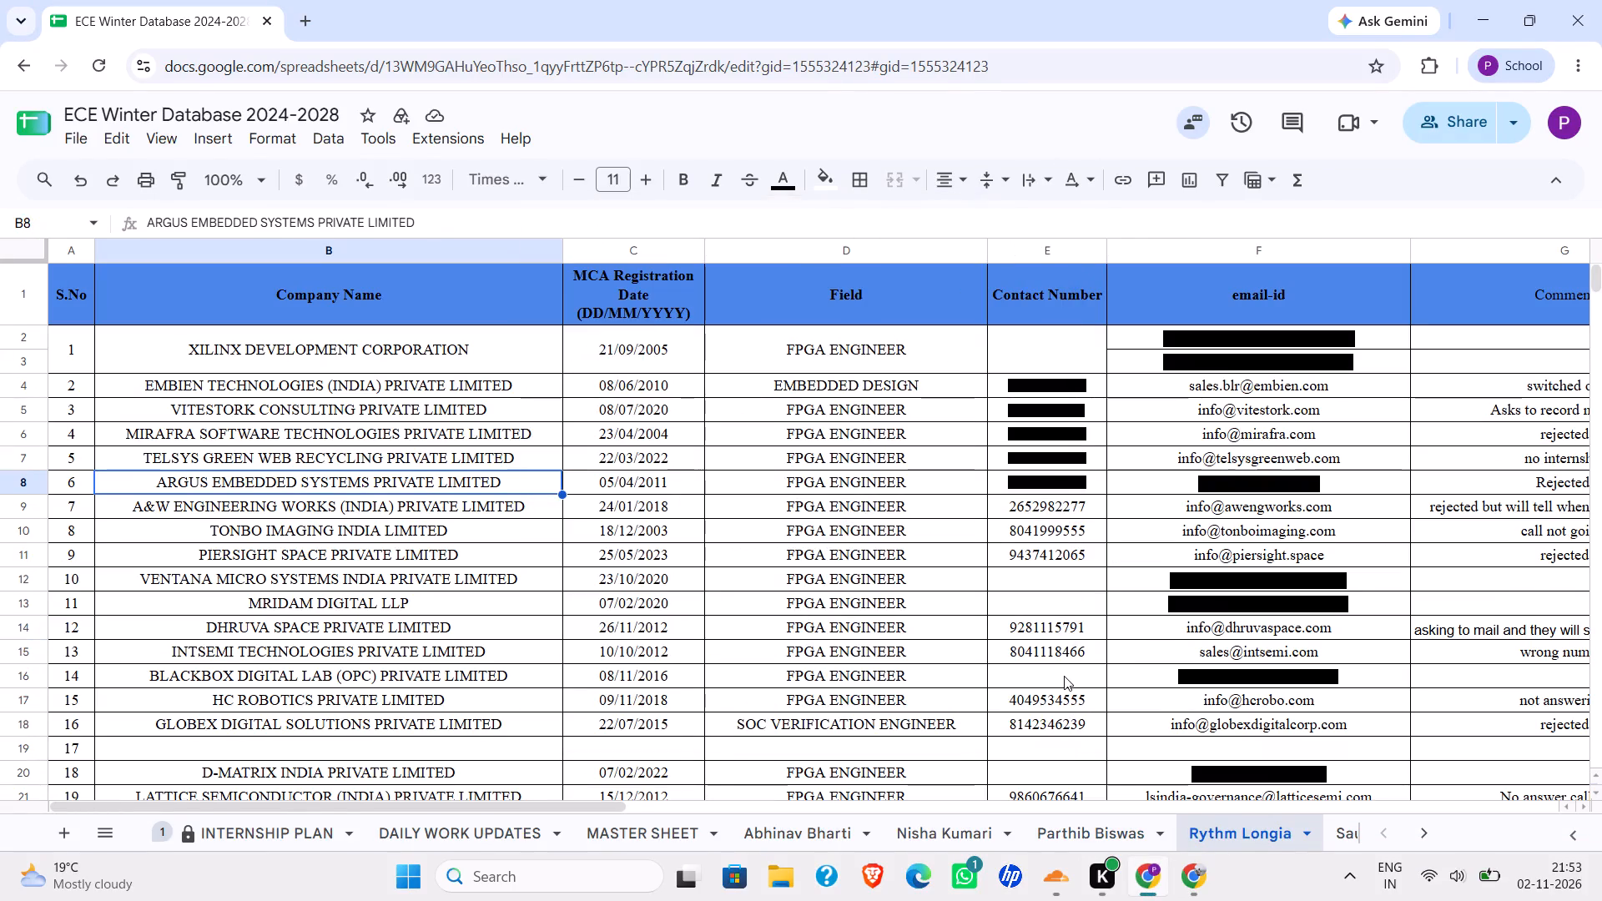
pyautogui.click(1086, 826)
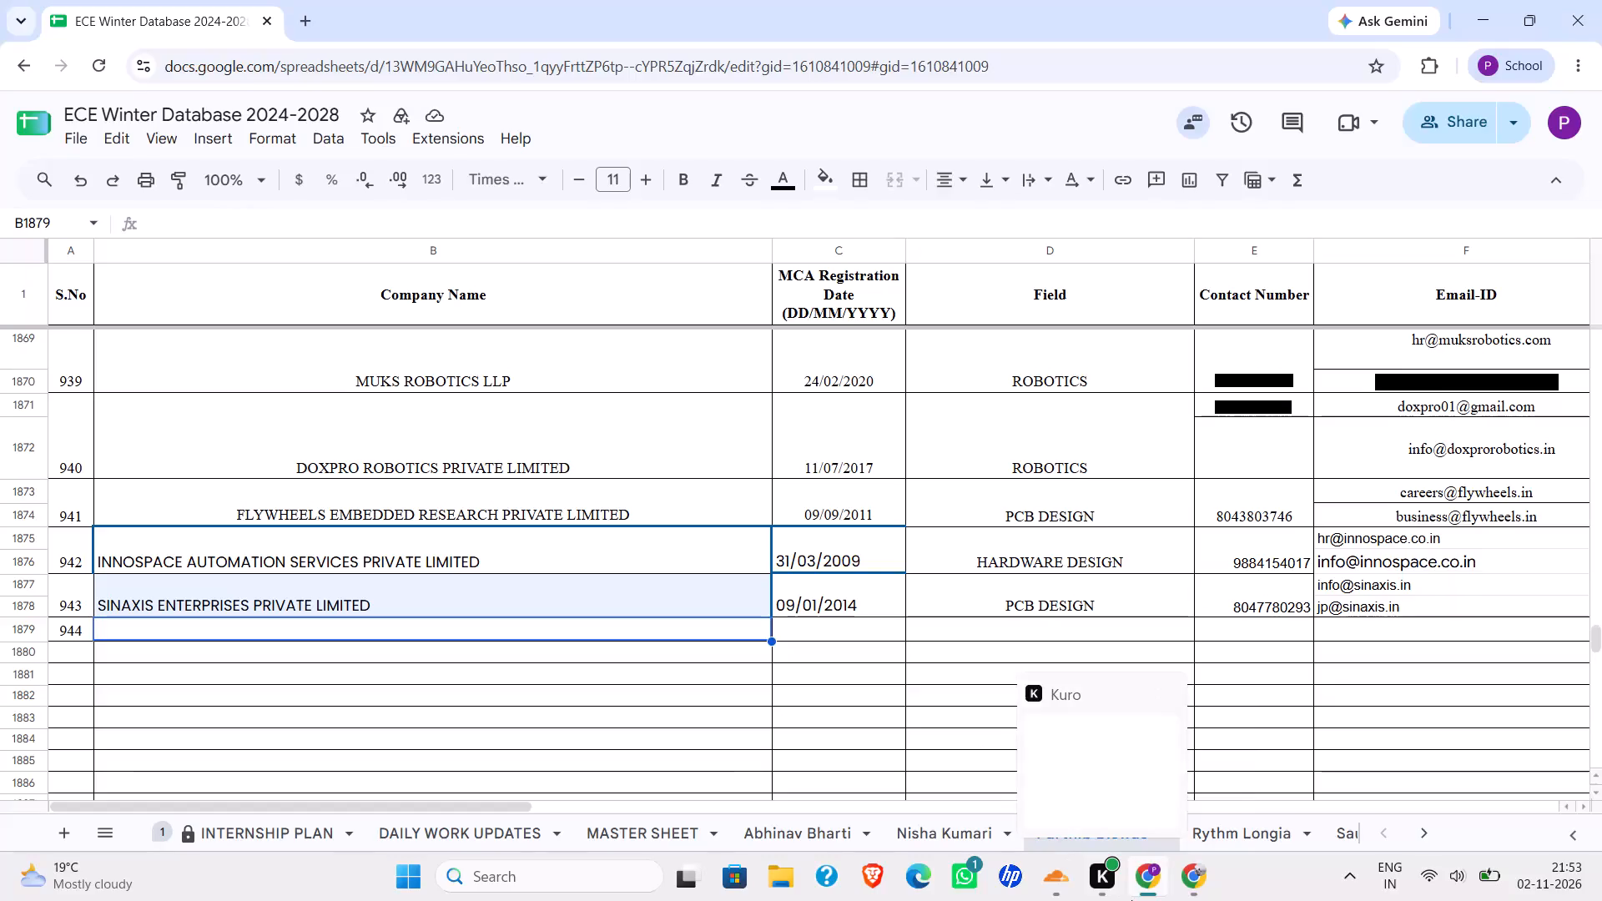
# Return to Glassdoor and replace the PCB designer search with the recent search for robotics engineer jobs in India.
pyautogui.click(1186, 873)
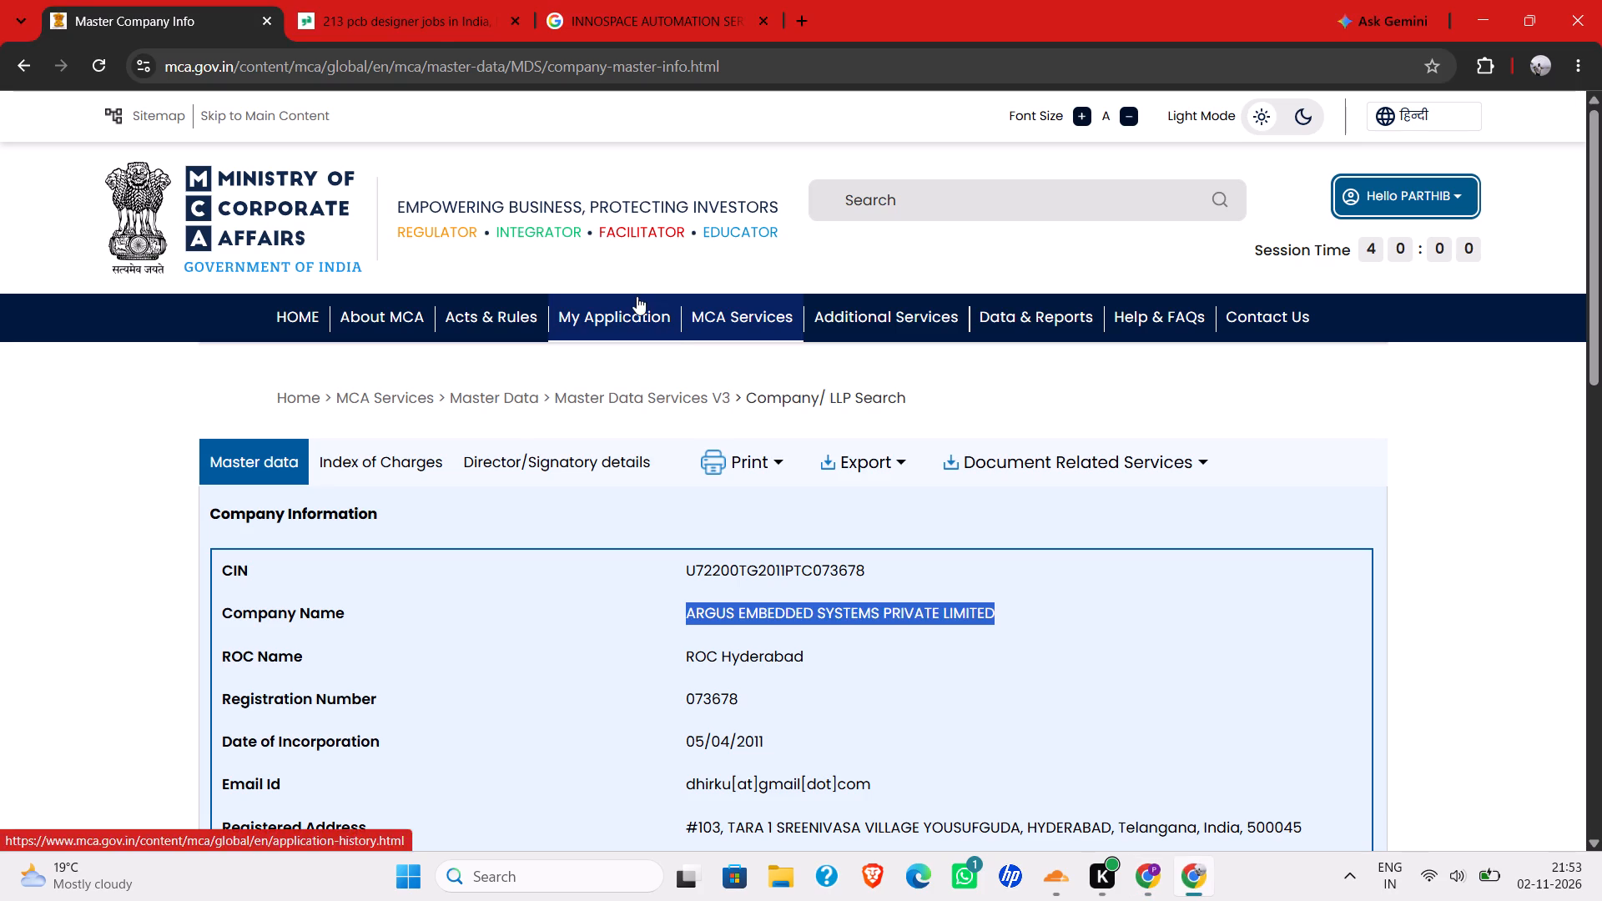
pyautogui.click(405, 0)
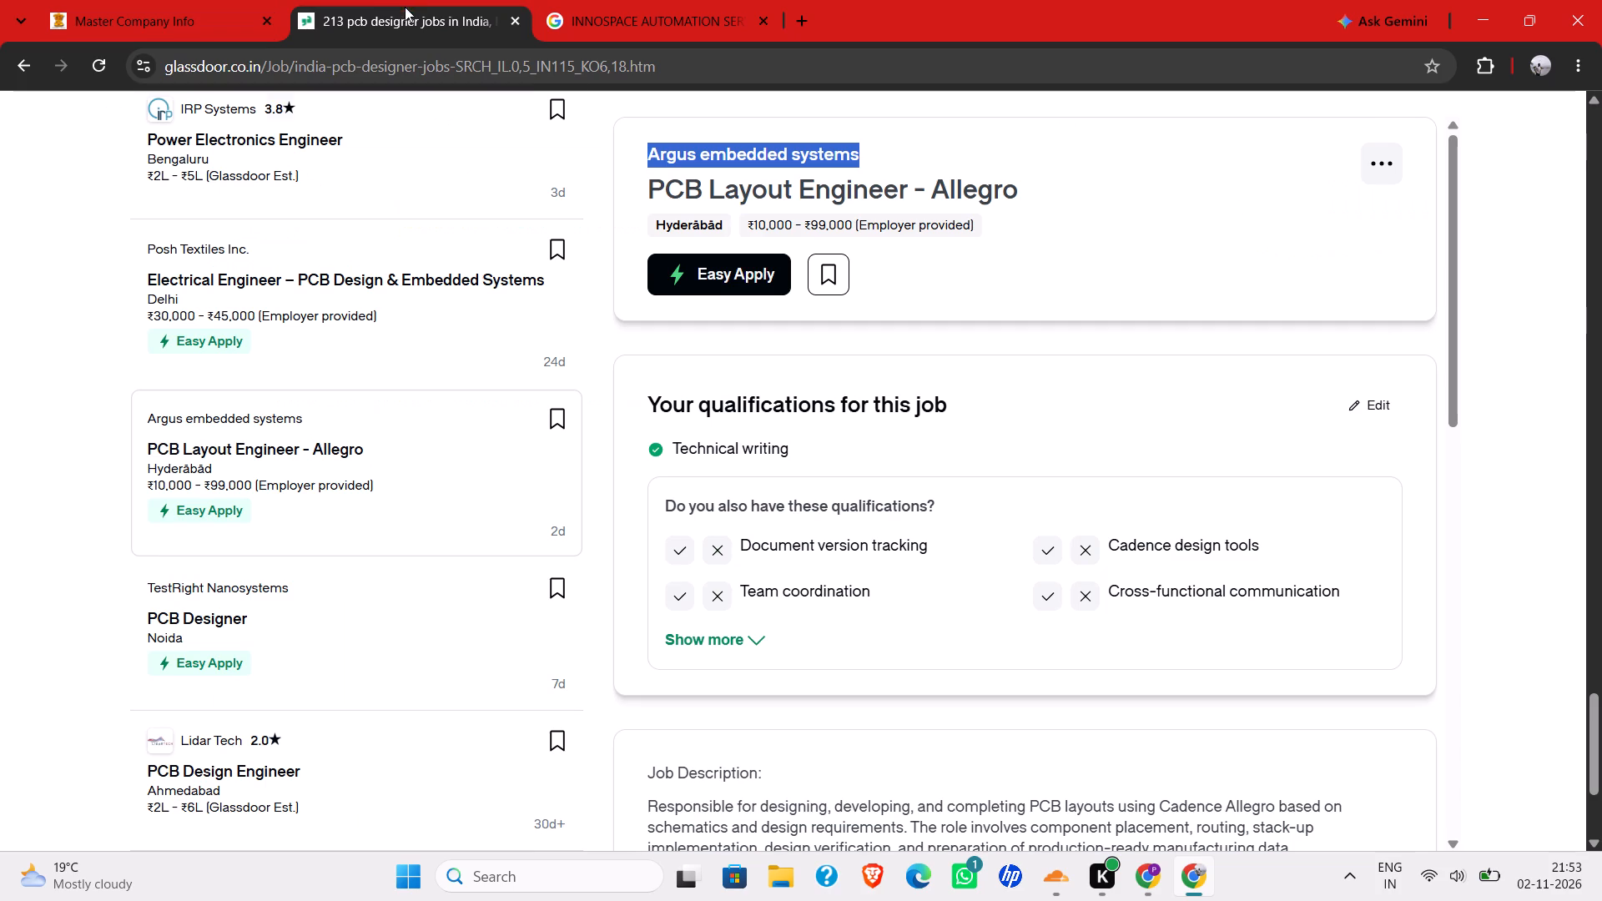
pyautogui.scroll(10, 501, 353)
pyautogui.scroll(6, 813, 213)
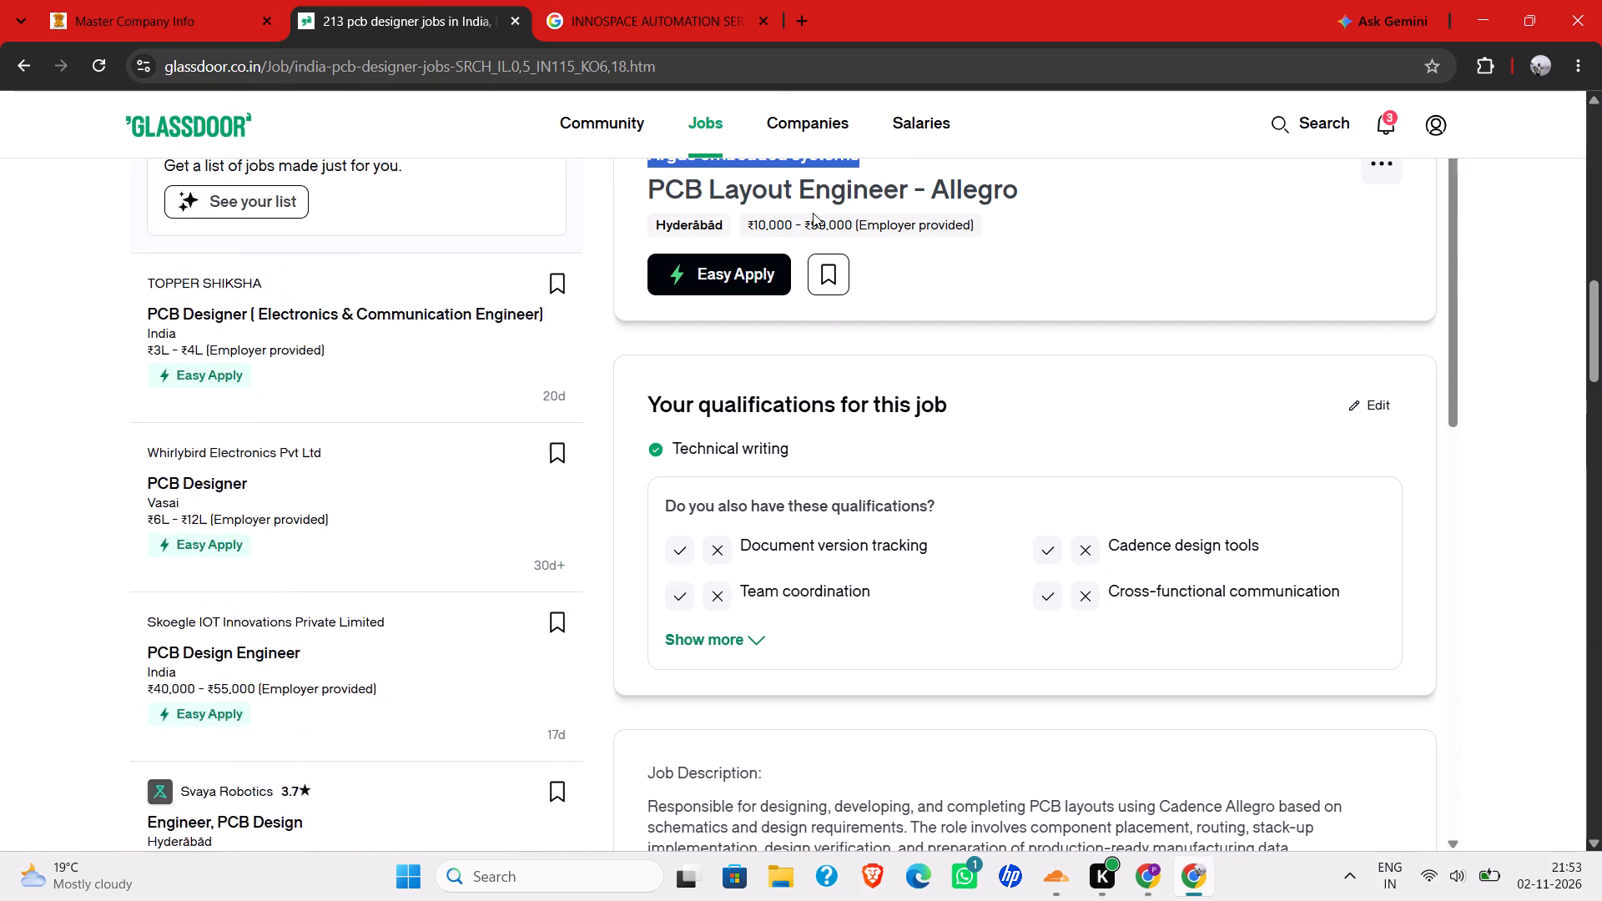
pyautogui.scroll(7, 813, 213)
pyautogui.click(702, 184)
pyautogui.press('BackSpace')
pyautogui.press('BackSpace')
pyautogui.press('BackSpace')
pyautogui.press('BackSpace')
pyautogui.press('BackSpace')
pyautogui.press('BackSpace')
pyautogui.press('BackSpace')
pyautogui.press('BackSpace')
pyautogui.press('BackSpace')
pyautogui.press('BackSpace')
pyautogui.press('BackSpace')
pyautogui.press('BackSpace')
pyautogui.press('BackSpace')
pyautogui.press('BackSpace')
pyautogui.press('BackSpace')
pyautogui.press('BackSpace')
pyautogui.press('BackSpace')
pyautogui.press('BackSpace')
pyautogui.press('BackSpace')
pyautogui.press('BackSpace')
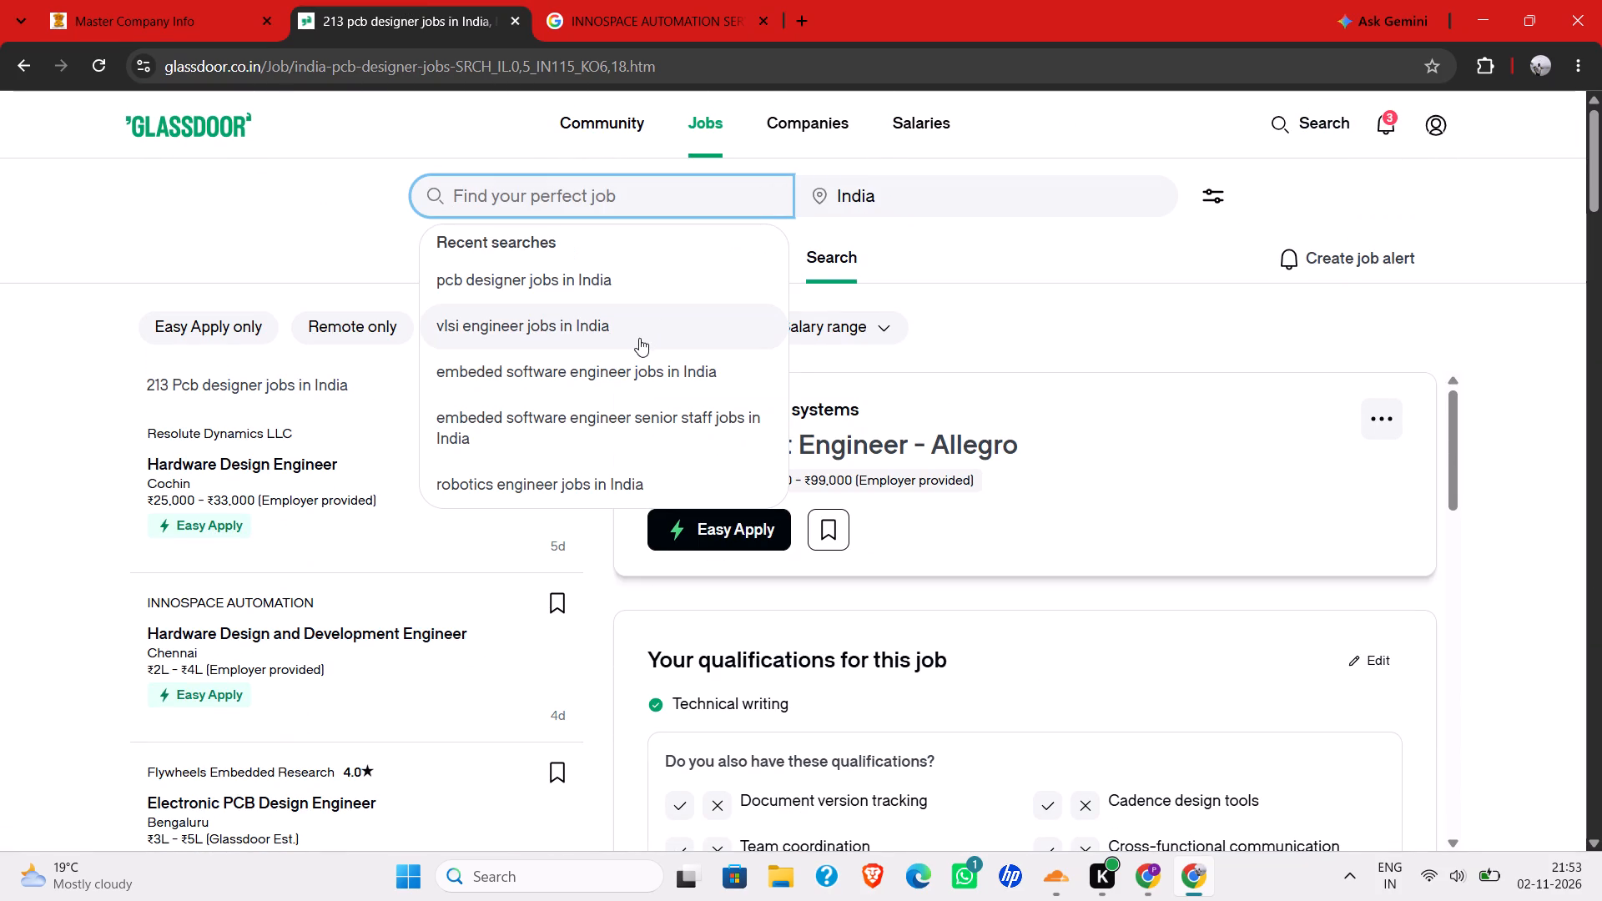
pyautogui.click(601, 477)
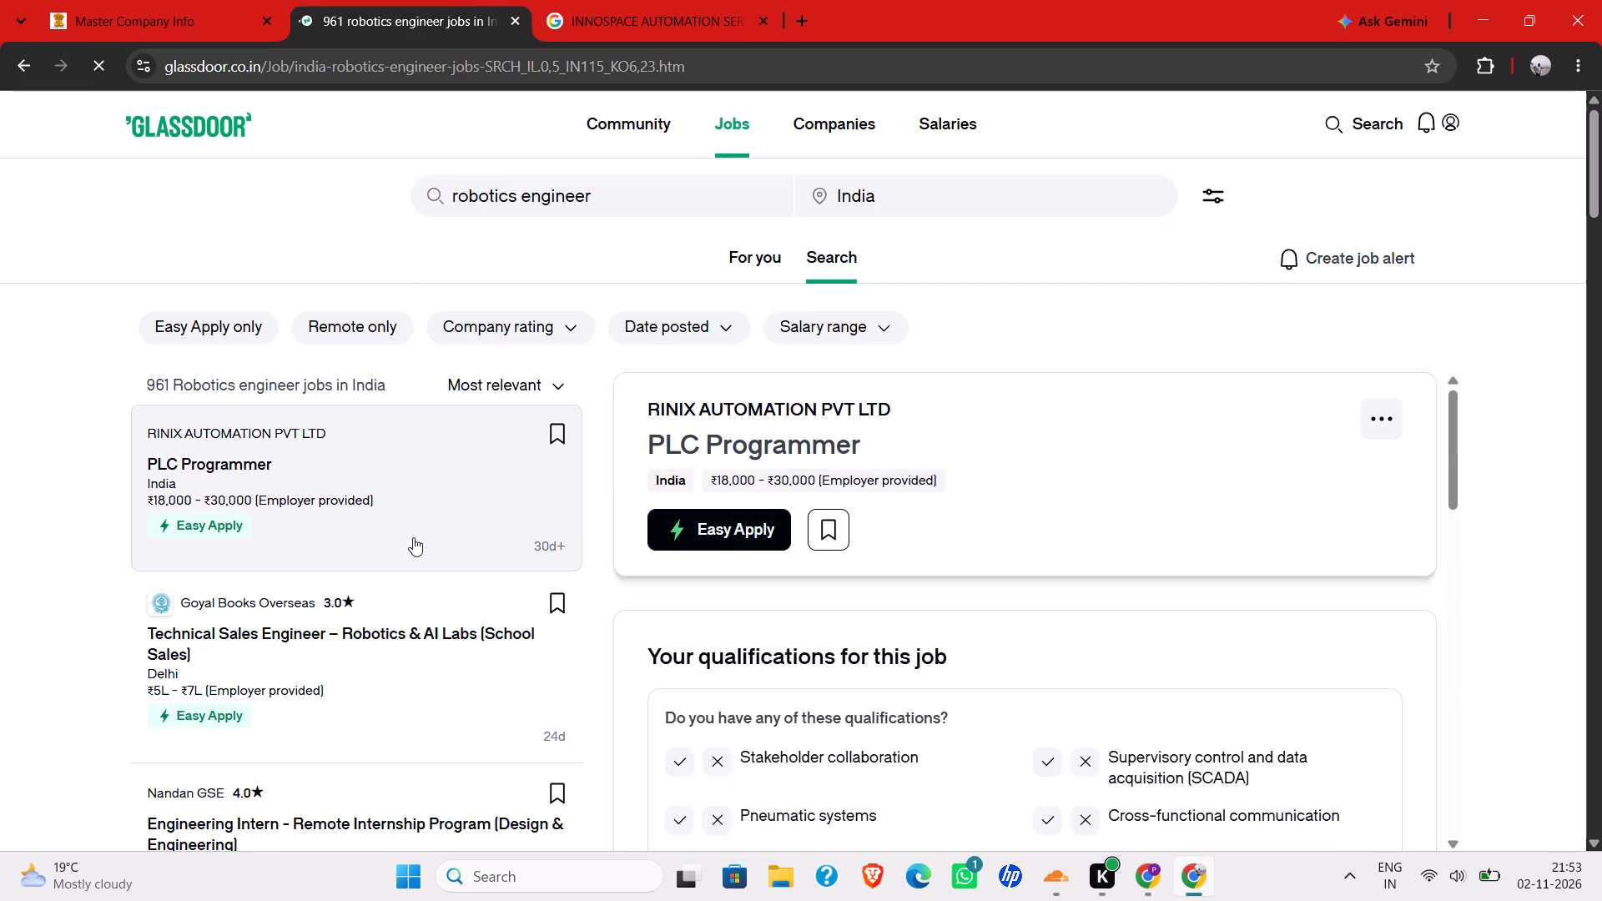
# Browse the robotics engineer listings, open the Nilpeter india pvt ltd Robotics Engineer listing and copy the name Nilpeter india.
pyautogui.scroll(-2, 430, 487)
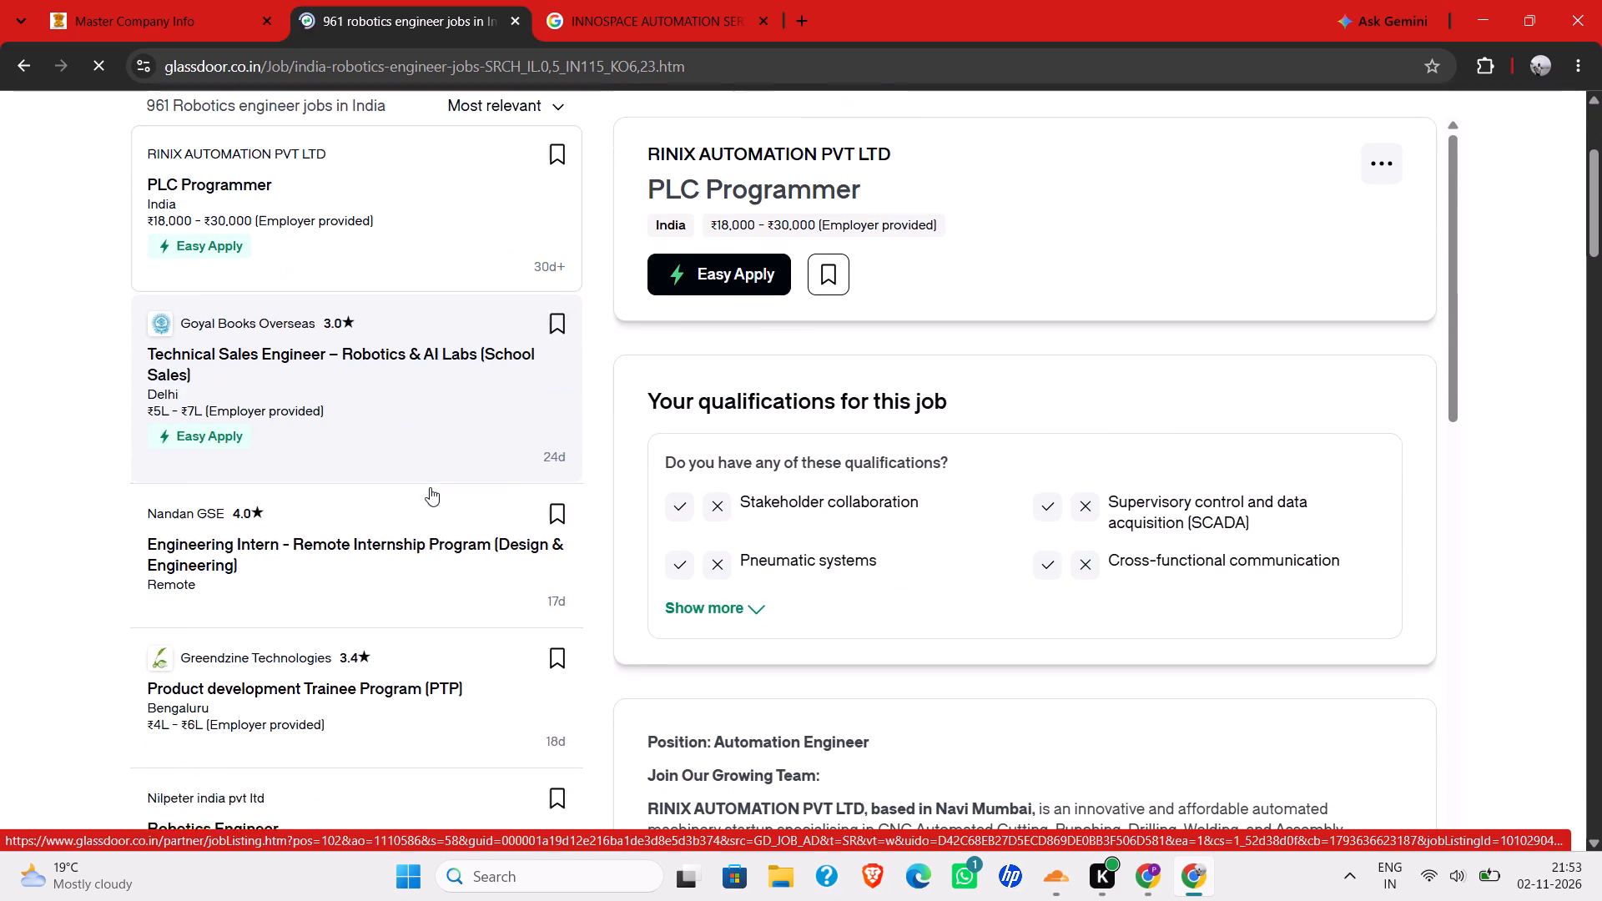
pyautogui.scroll(-2, 430, 487)
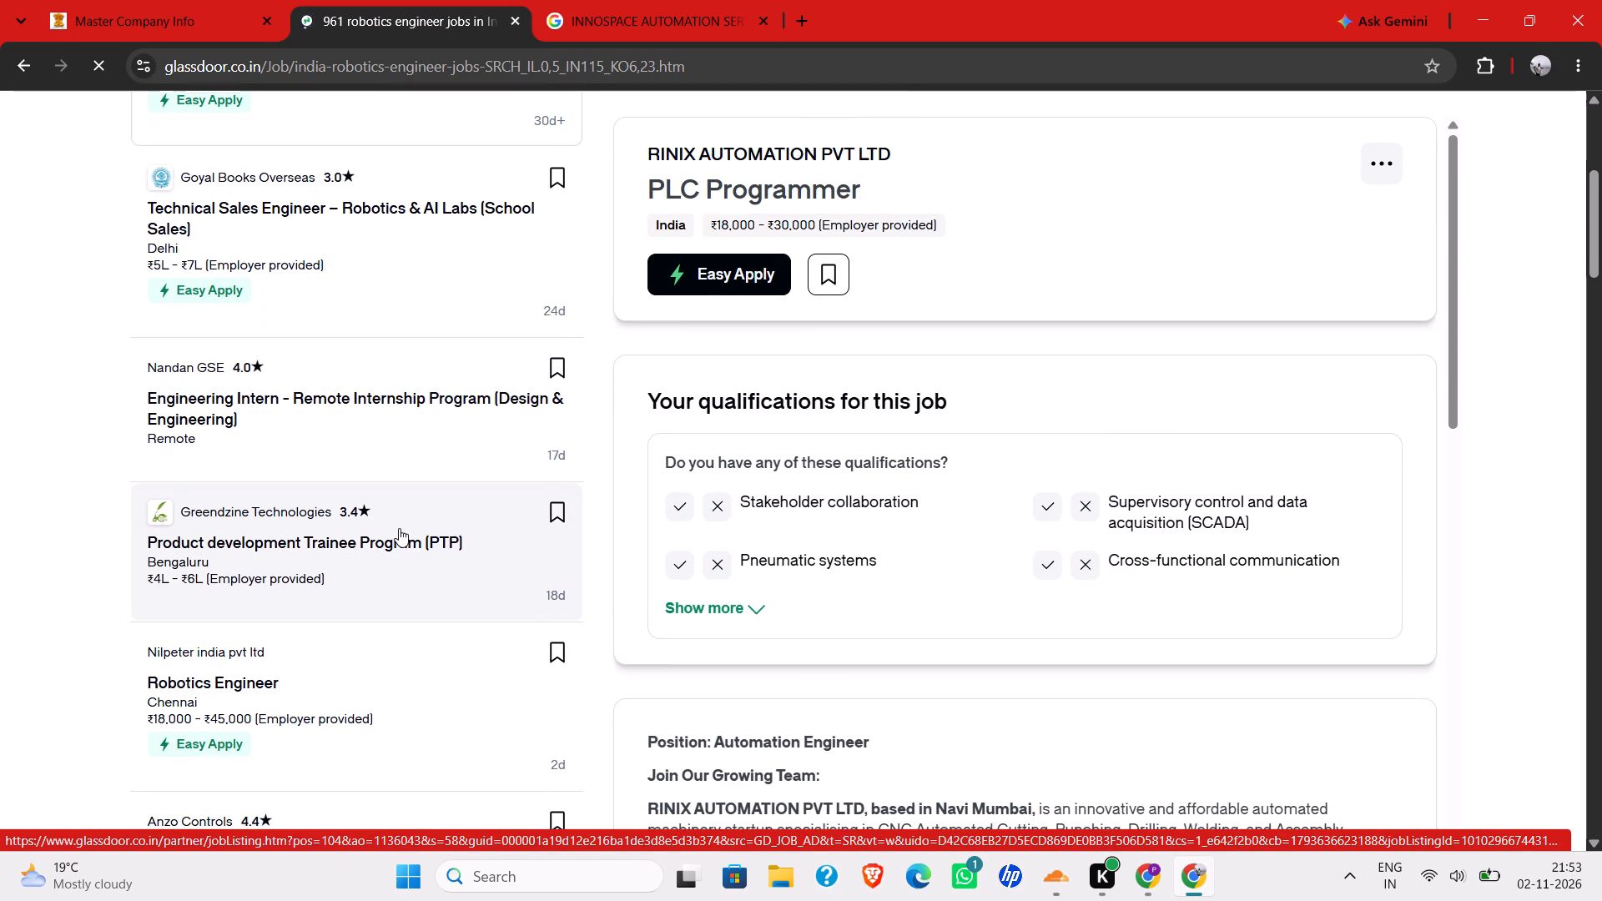
pyautogui.scroll(-1, 399, 528)
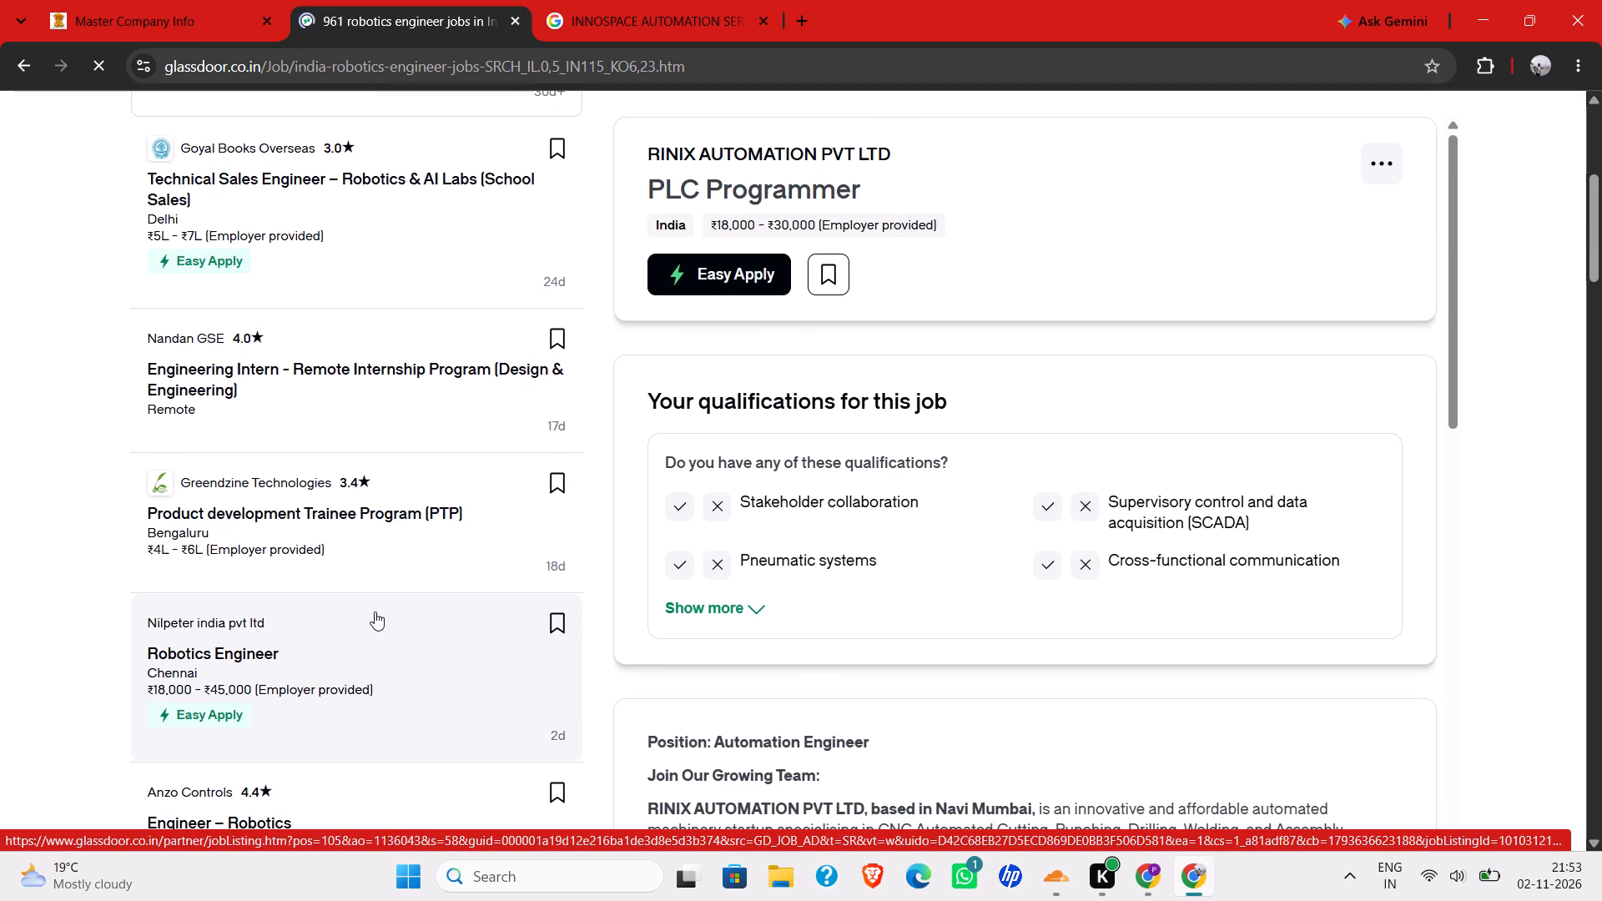
pyautogui.click(370, 621)
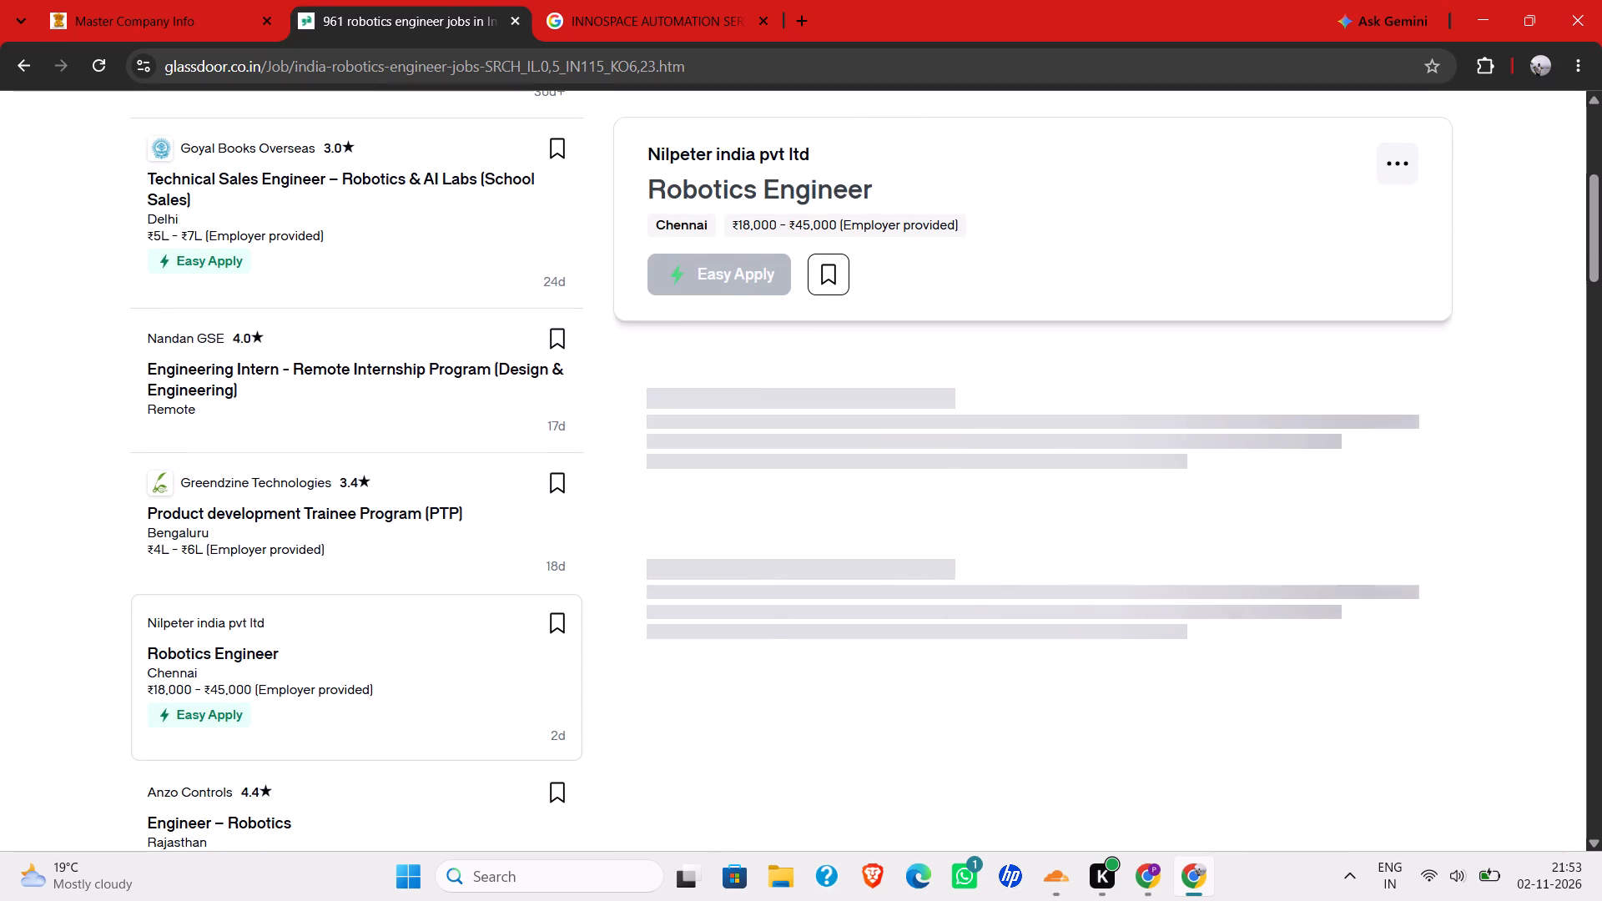
pyautogui.moveTo(757, 148); pyautogui.dragTo(662, 122)
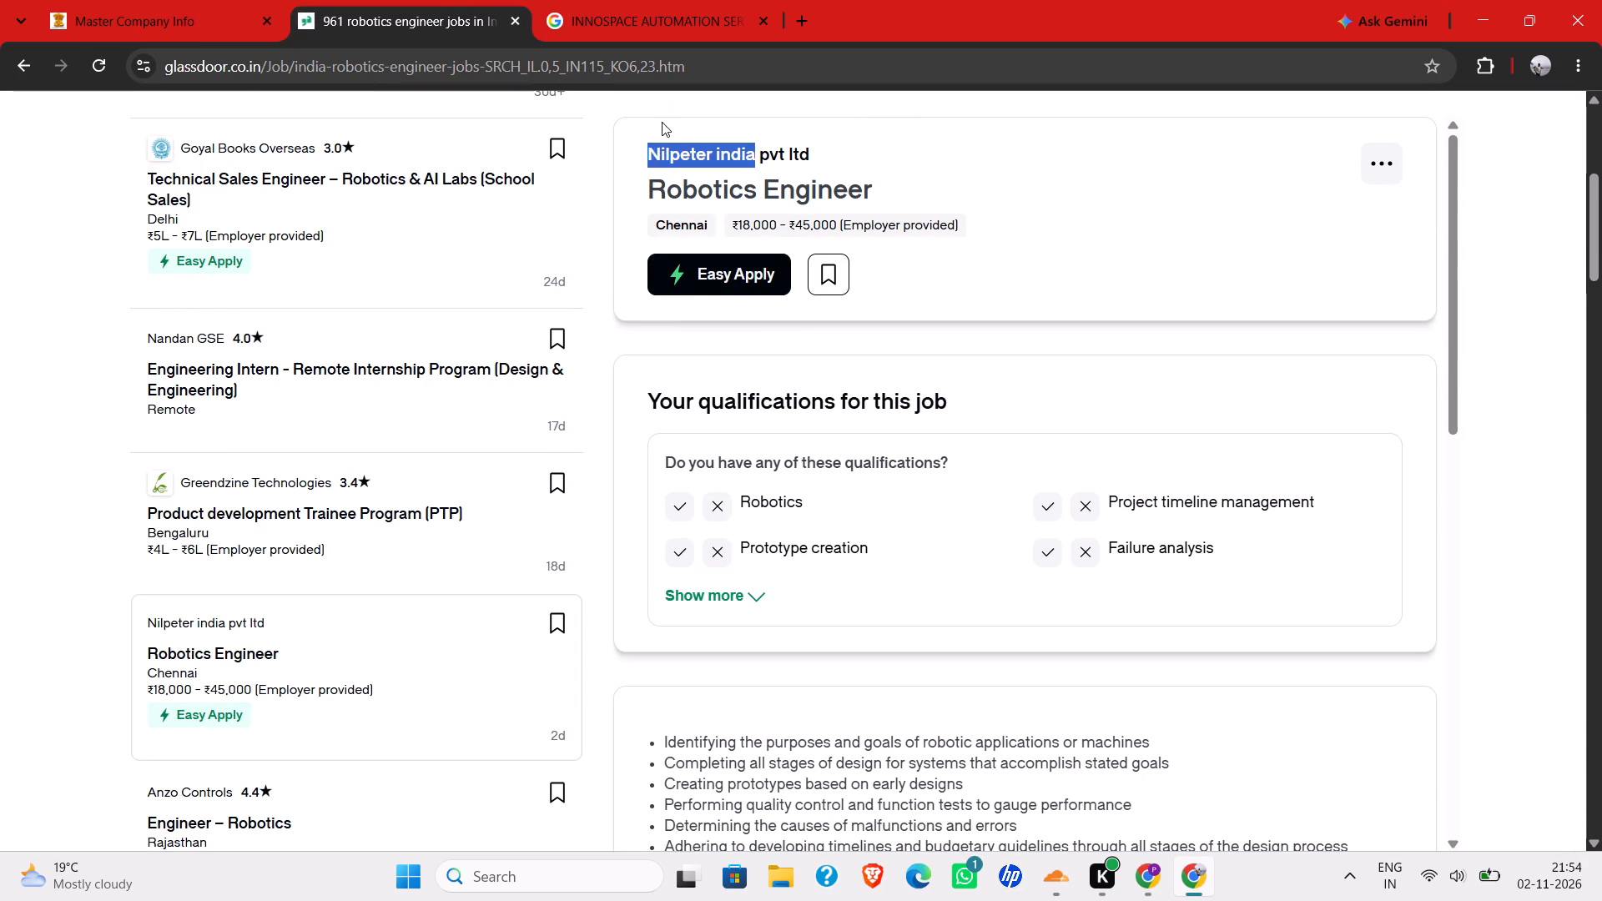
pyautogui.moveTo(662, 122); pyautogui.dragTo(650, 130)
pyautogui.hotkey('ctrl', 'c')
pyautogui.click(210, 34)
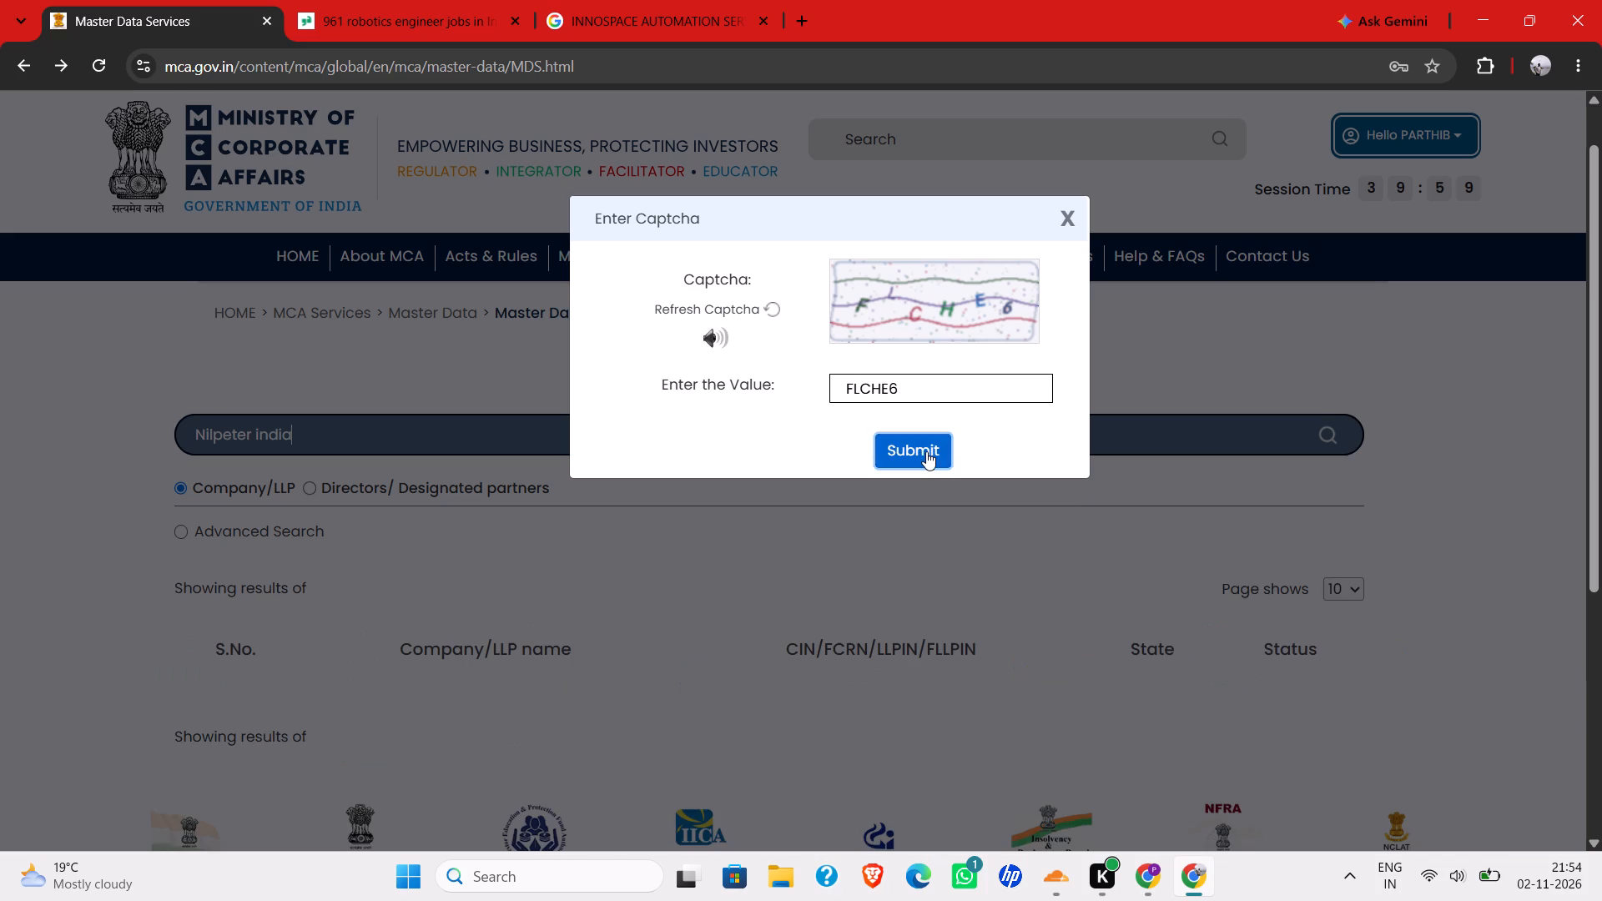
pyautogui.click(572, 702)
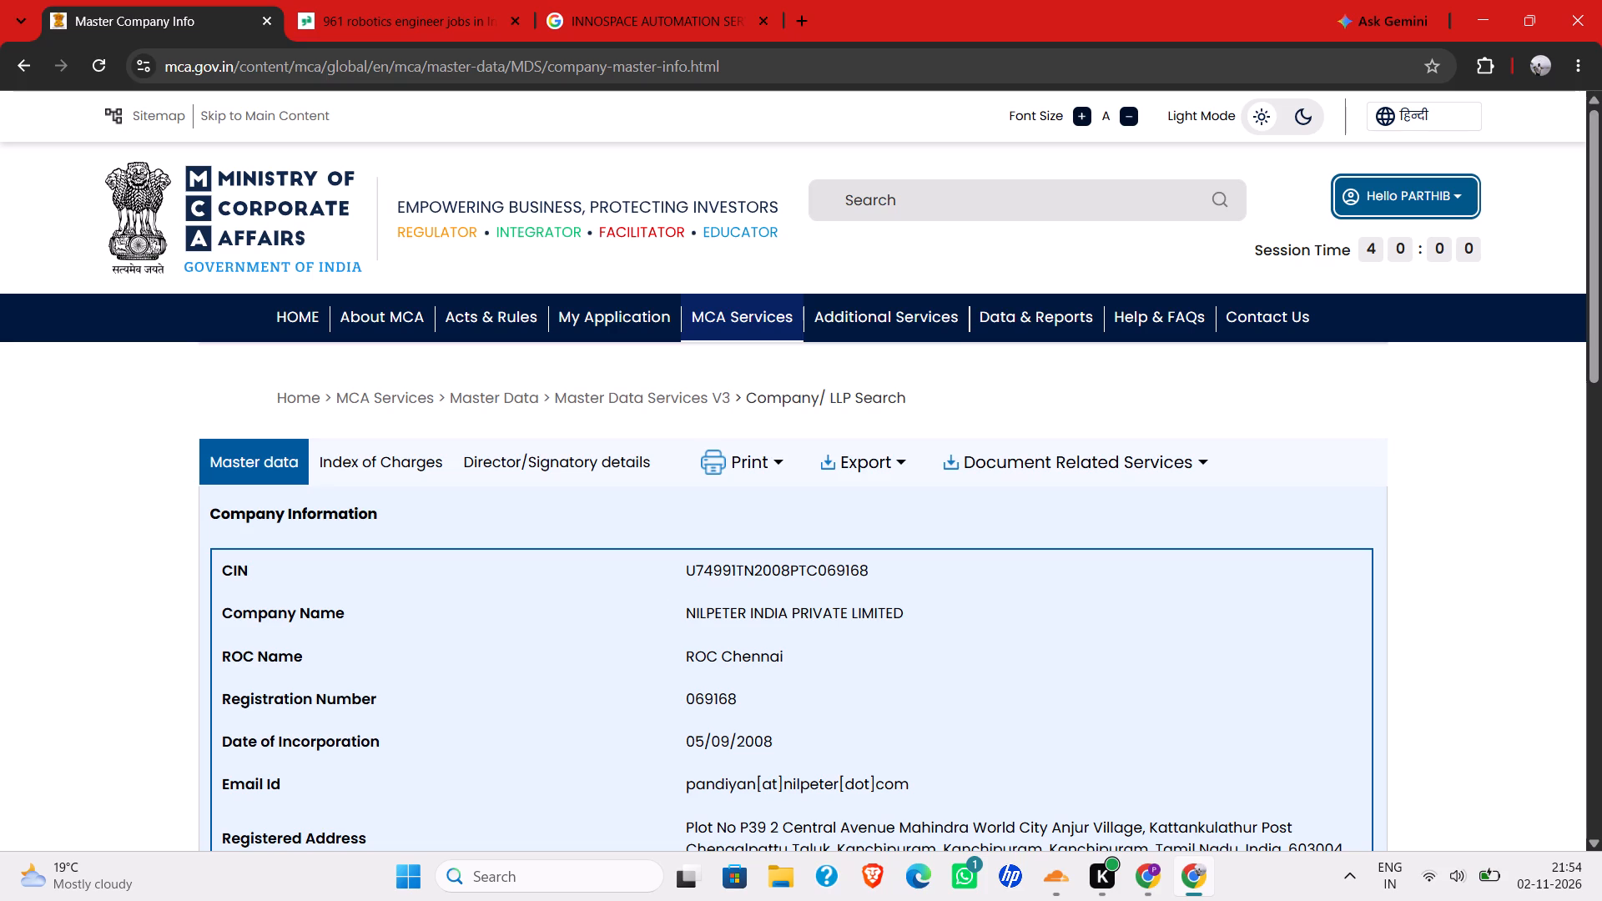
pyautogui.moveTo(673, 611); pyautogui.dragTo(951, 607)
pyautogui.hotkey('ctrl', 'c')
# Search all sheets of the ECE Winter Database for NILPETER INDIA PRIVATE LIMITED, without leading spaces, and close the search.
pyautogui.click(1153, 887)
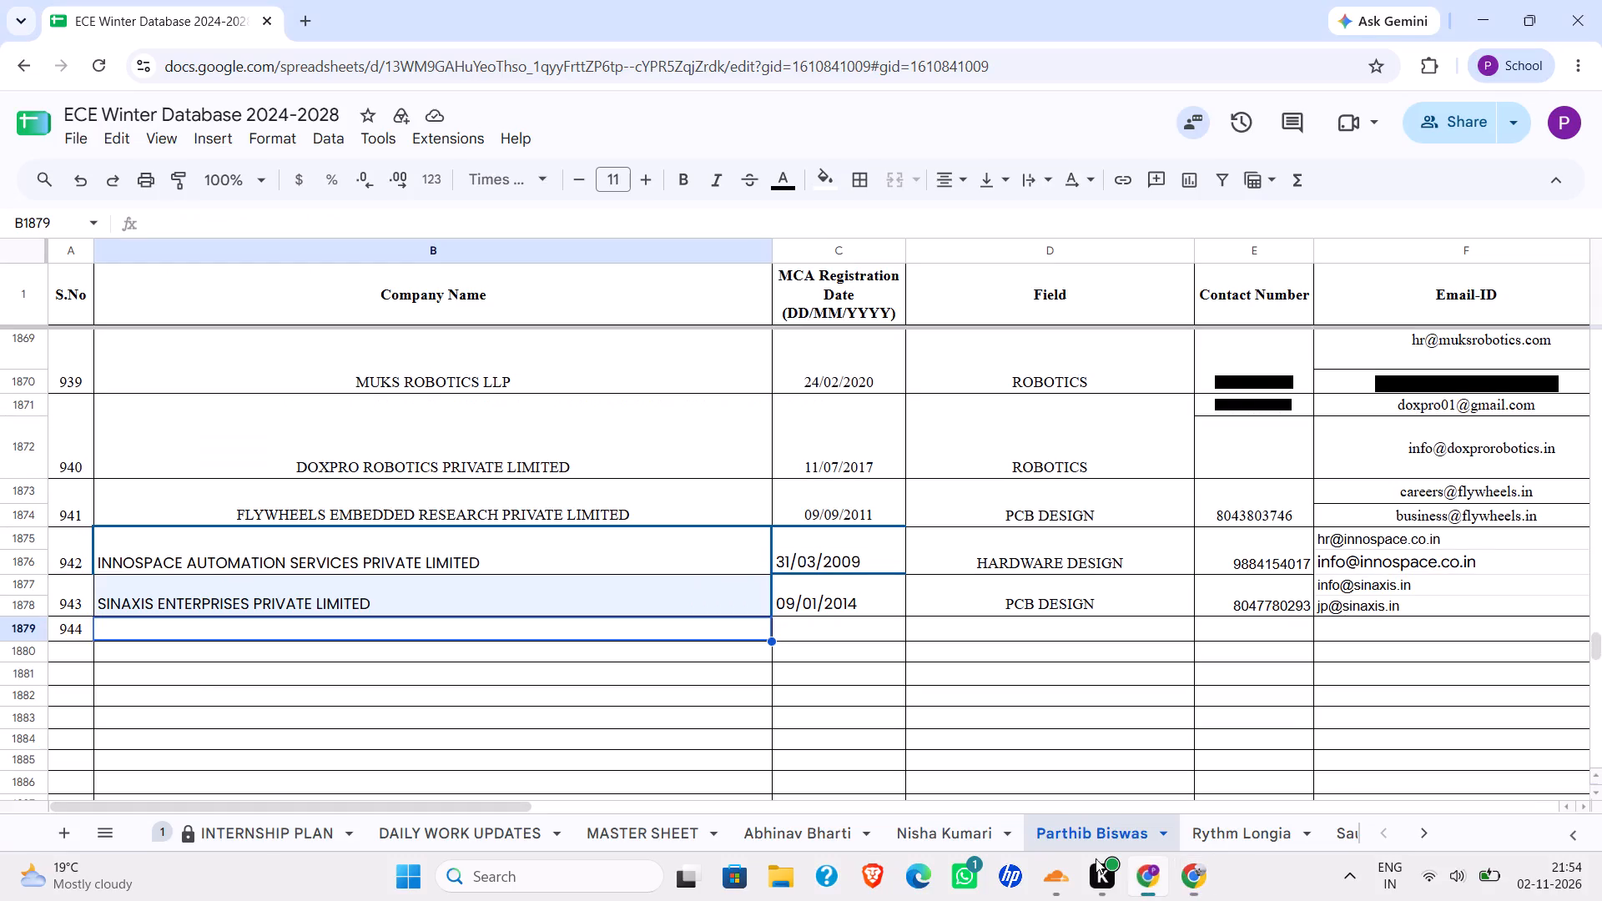
pyautogui.hotkey('ctrl', 'h')
pyautogui.hotkey('ctrl', 'v')
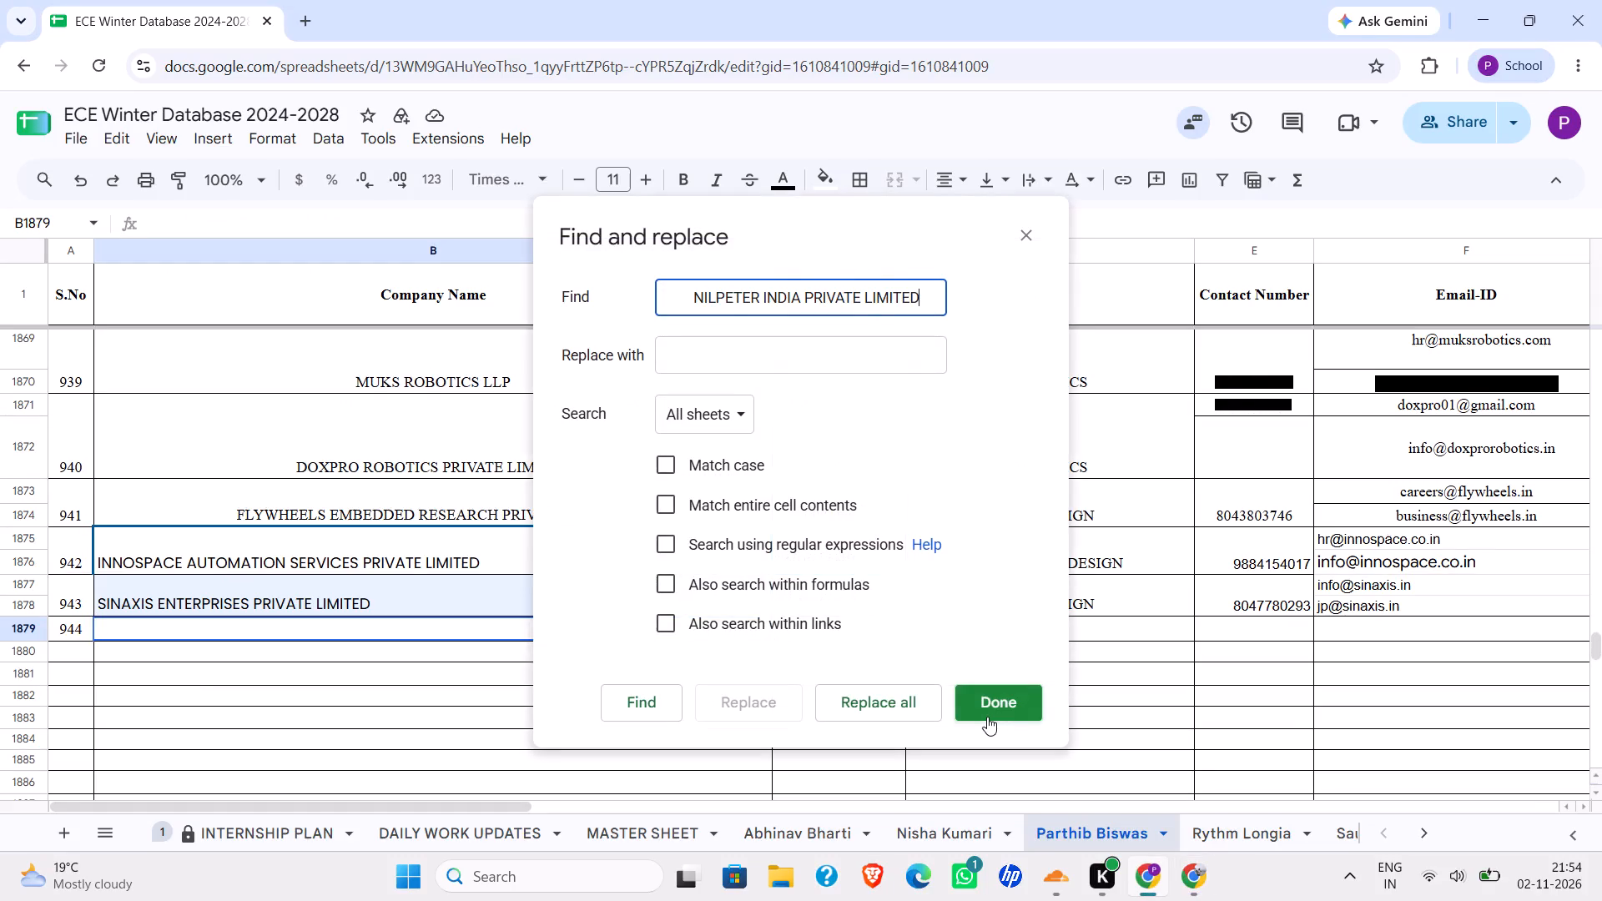
pyautogui.click(693, 301)
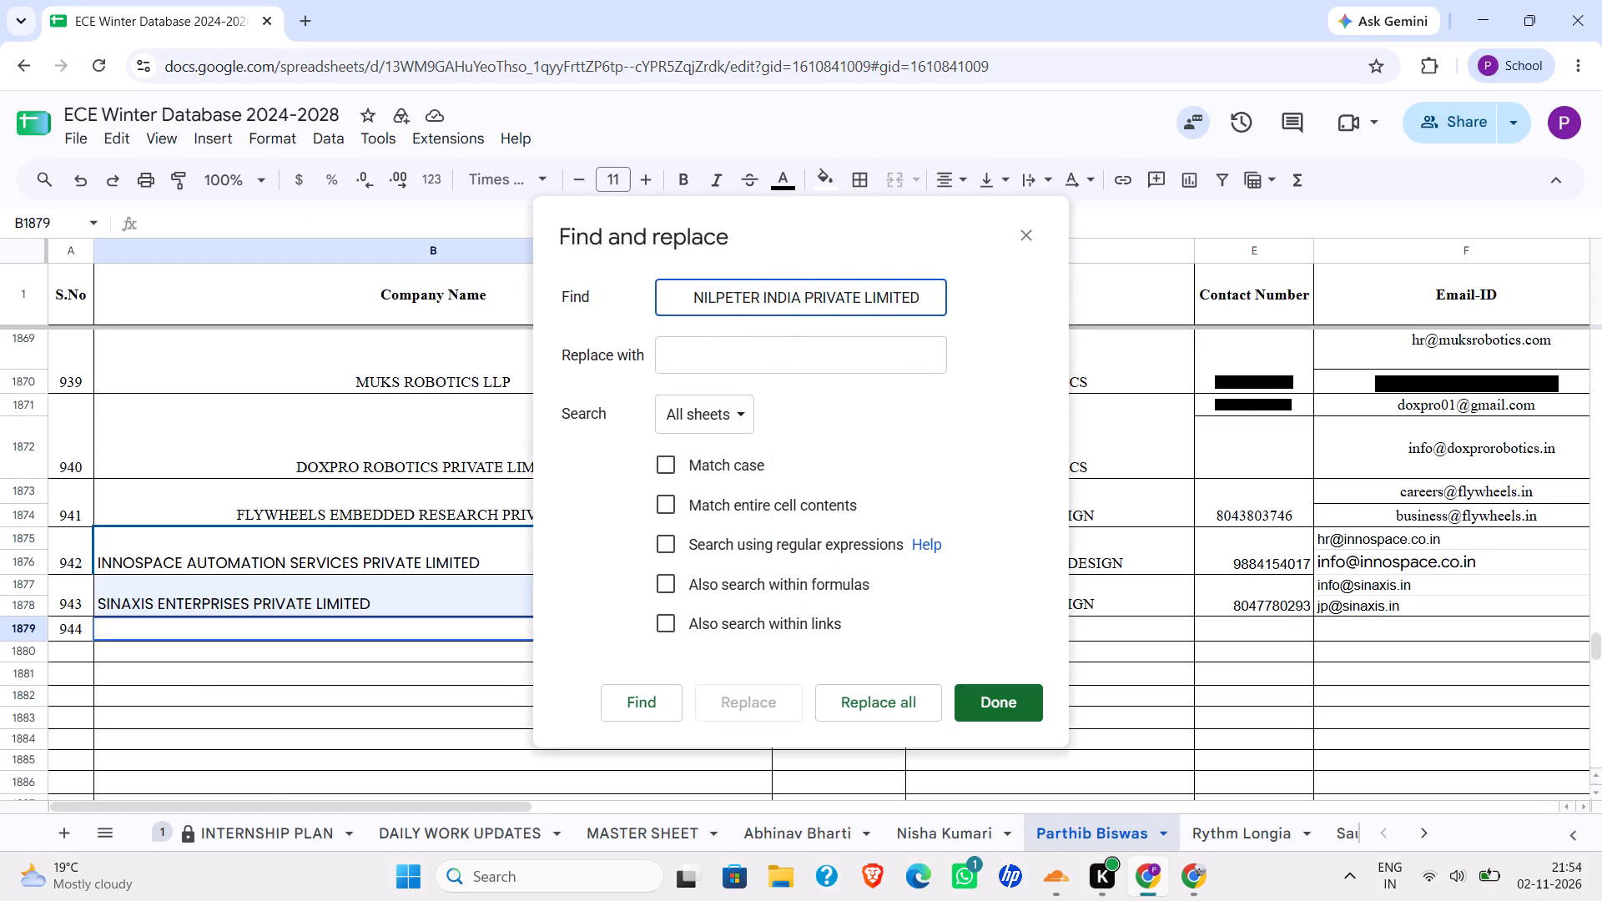
pyautogui.press('BackSpace')
pyautogui.press('BackSpace')
pyautogui.click(639, 702)
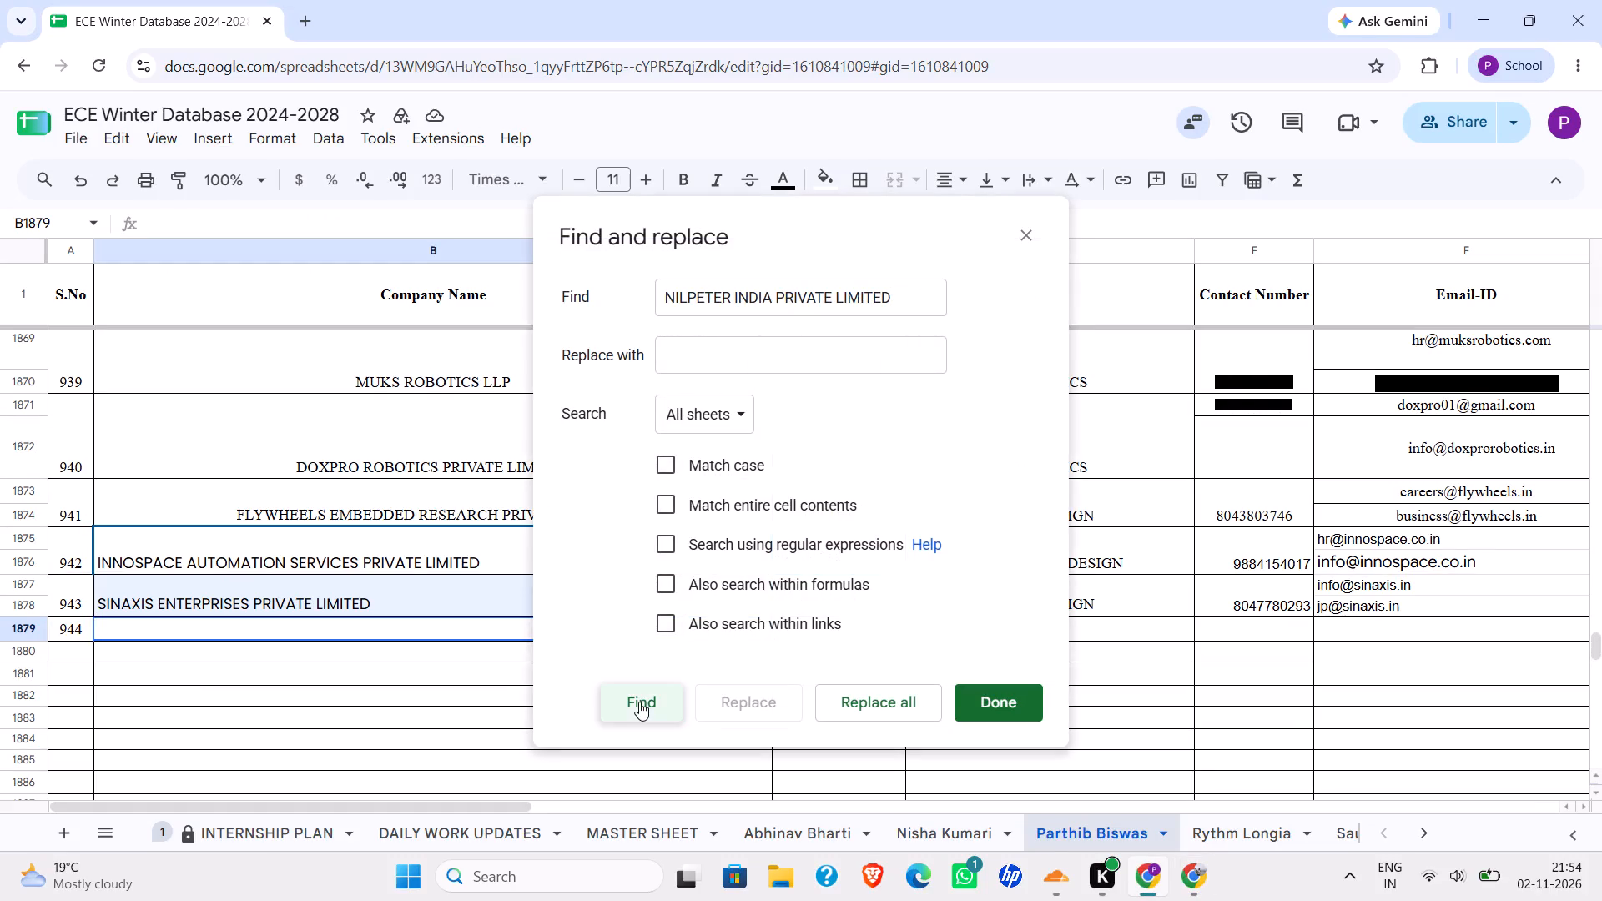
pyautogui.click(1023, 234)
# Fill serial number 944 with the company name NILPETER INDIA PRIVATE LIMITED and the field ROBOTICS.
pyautogui.hotkey('ctrl', 'v')
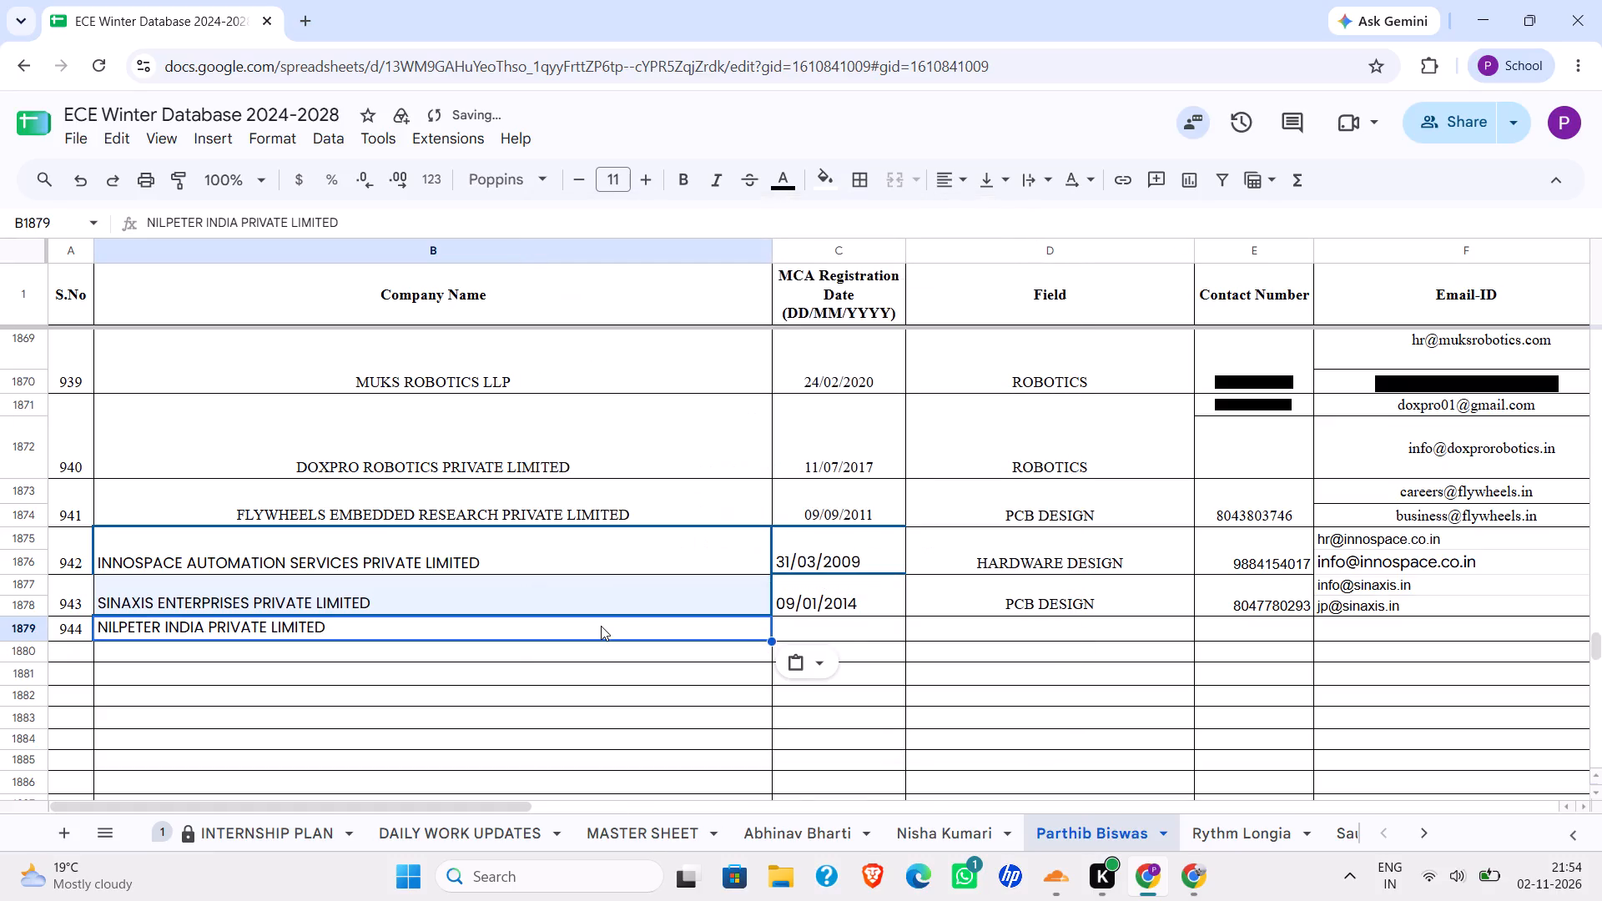
pyautogui.click(1060, 634)
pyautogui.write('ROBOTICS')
pyautogui.click(1251, 636)
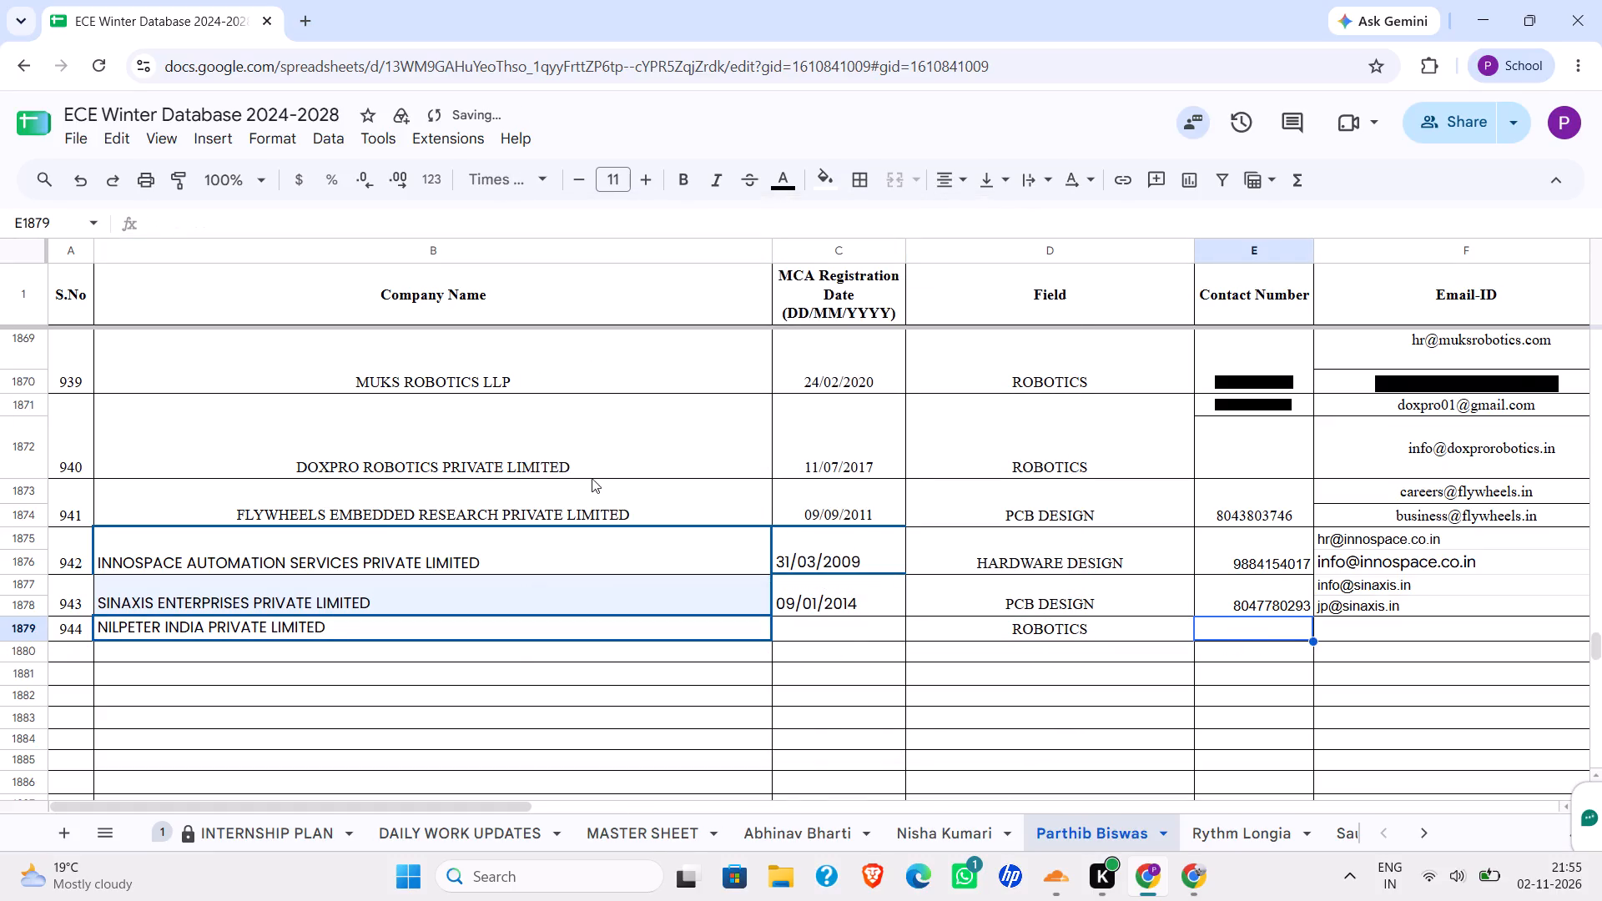
# Return to the Google AI conversation about Innospace and ask for NILPETER INDIA PRIVATE LIMITED HR CONTACT.
pyautogui.click(1201, 882)
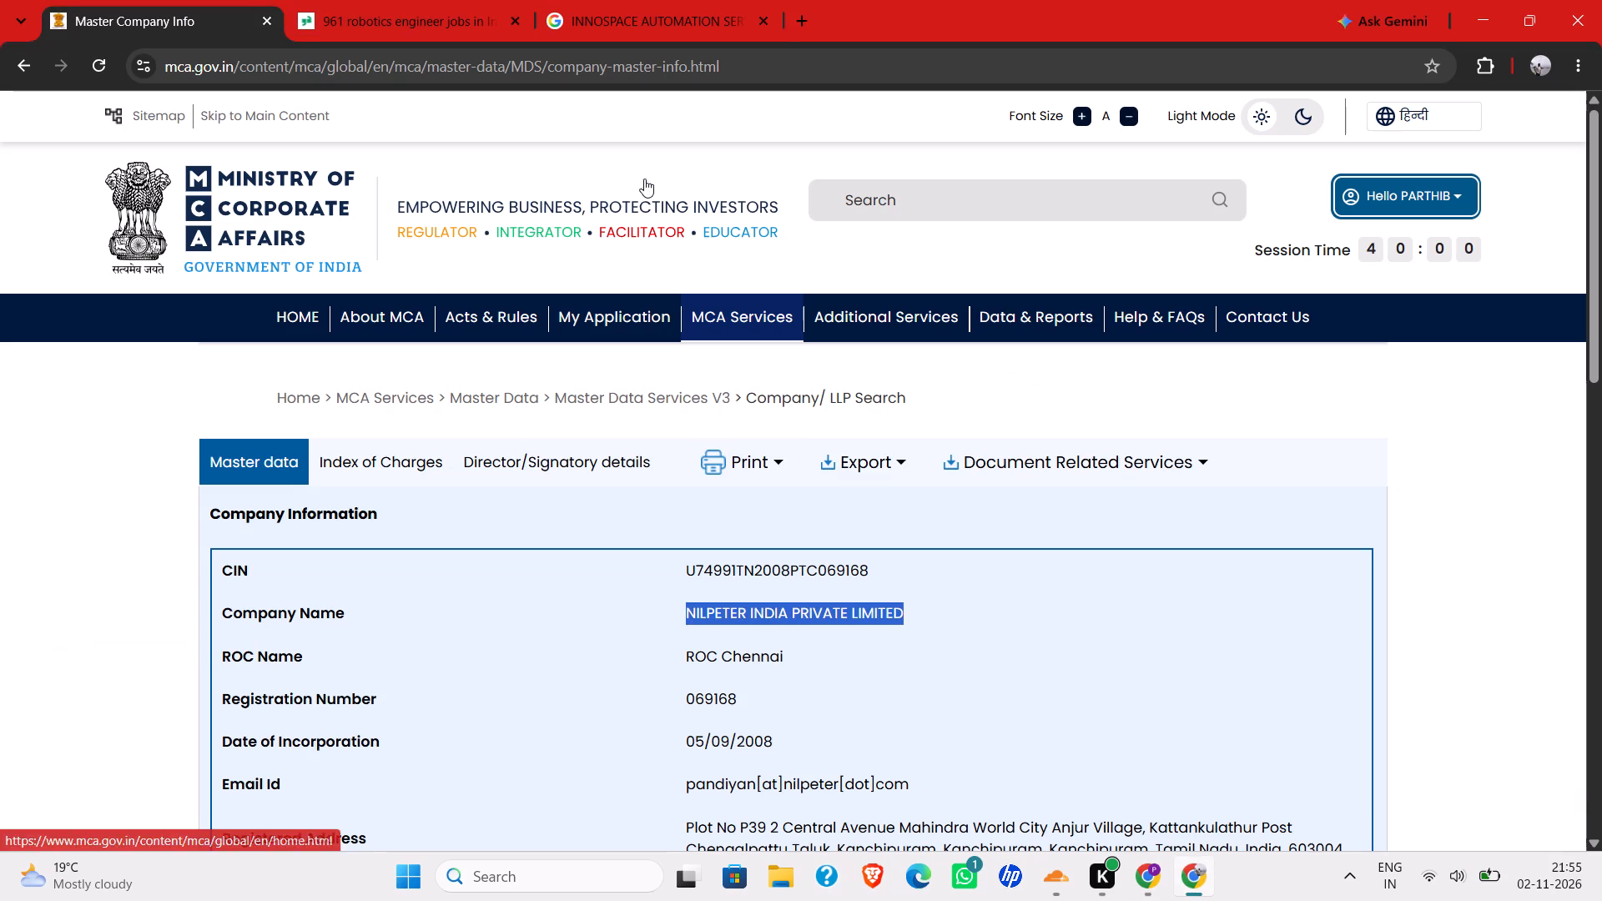
pyautogui.click(656, 23)
pyautogui.click(426, 729)
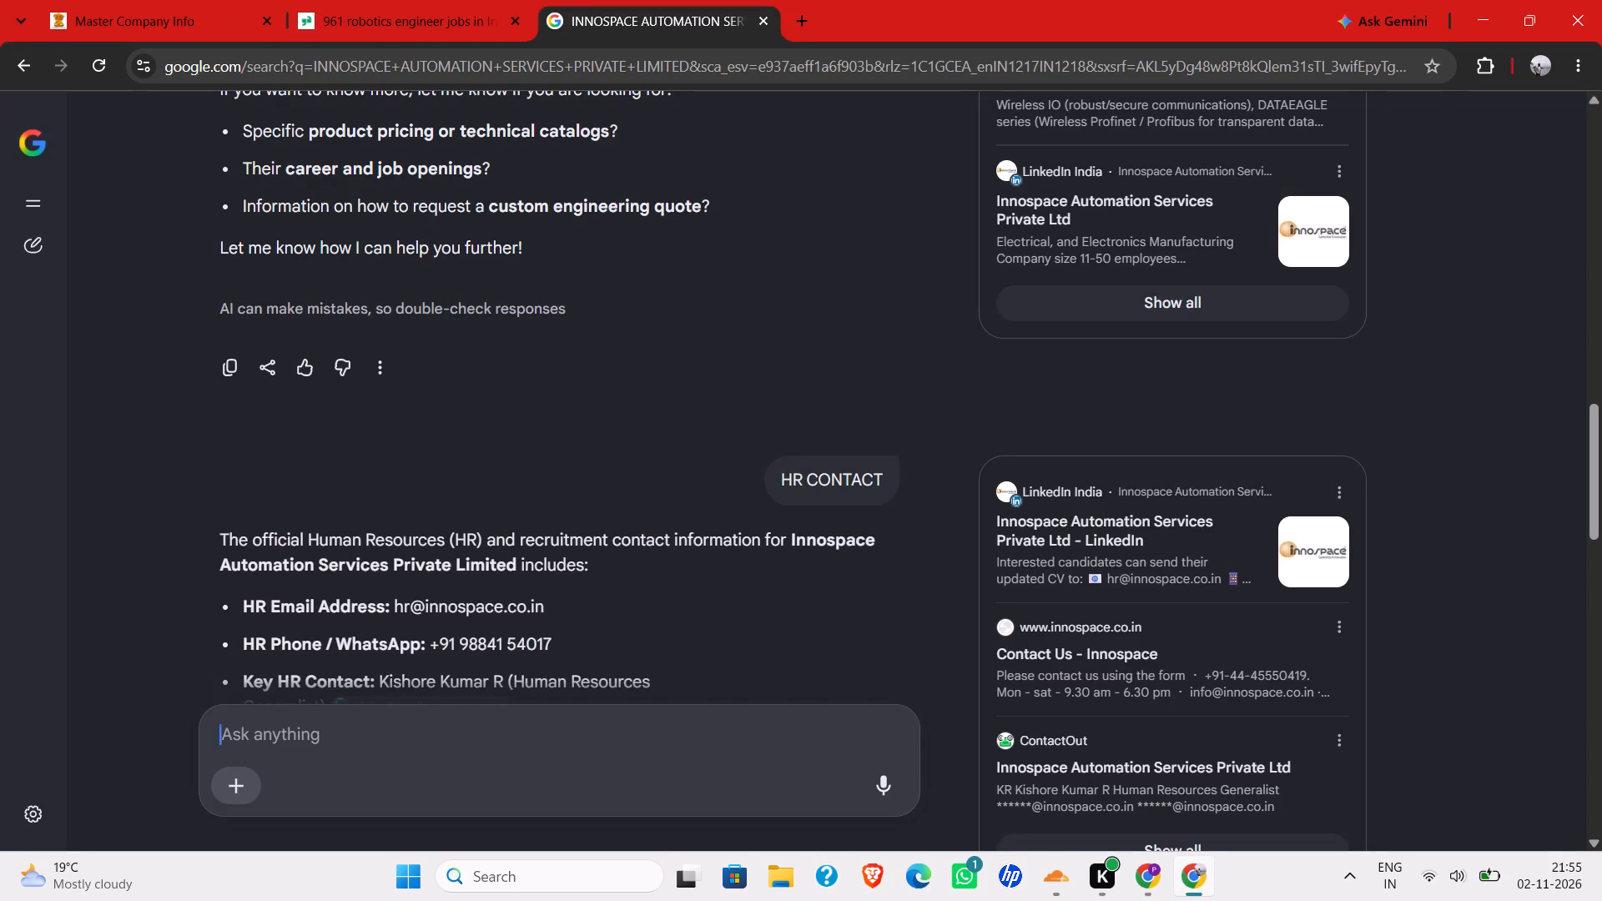
pyautogui.hotkey('ctrl', 'v')
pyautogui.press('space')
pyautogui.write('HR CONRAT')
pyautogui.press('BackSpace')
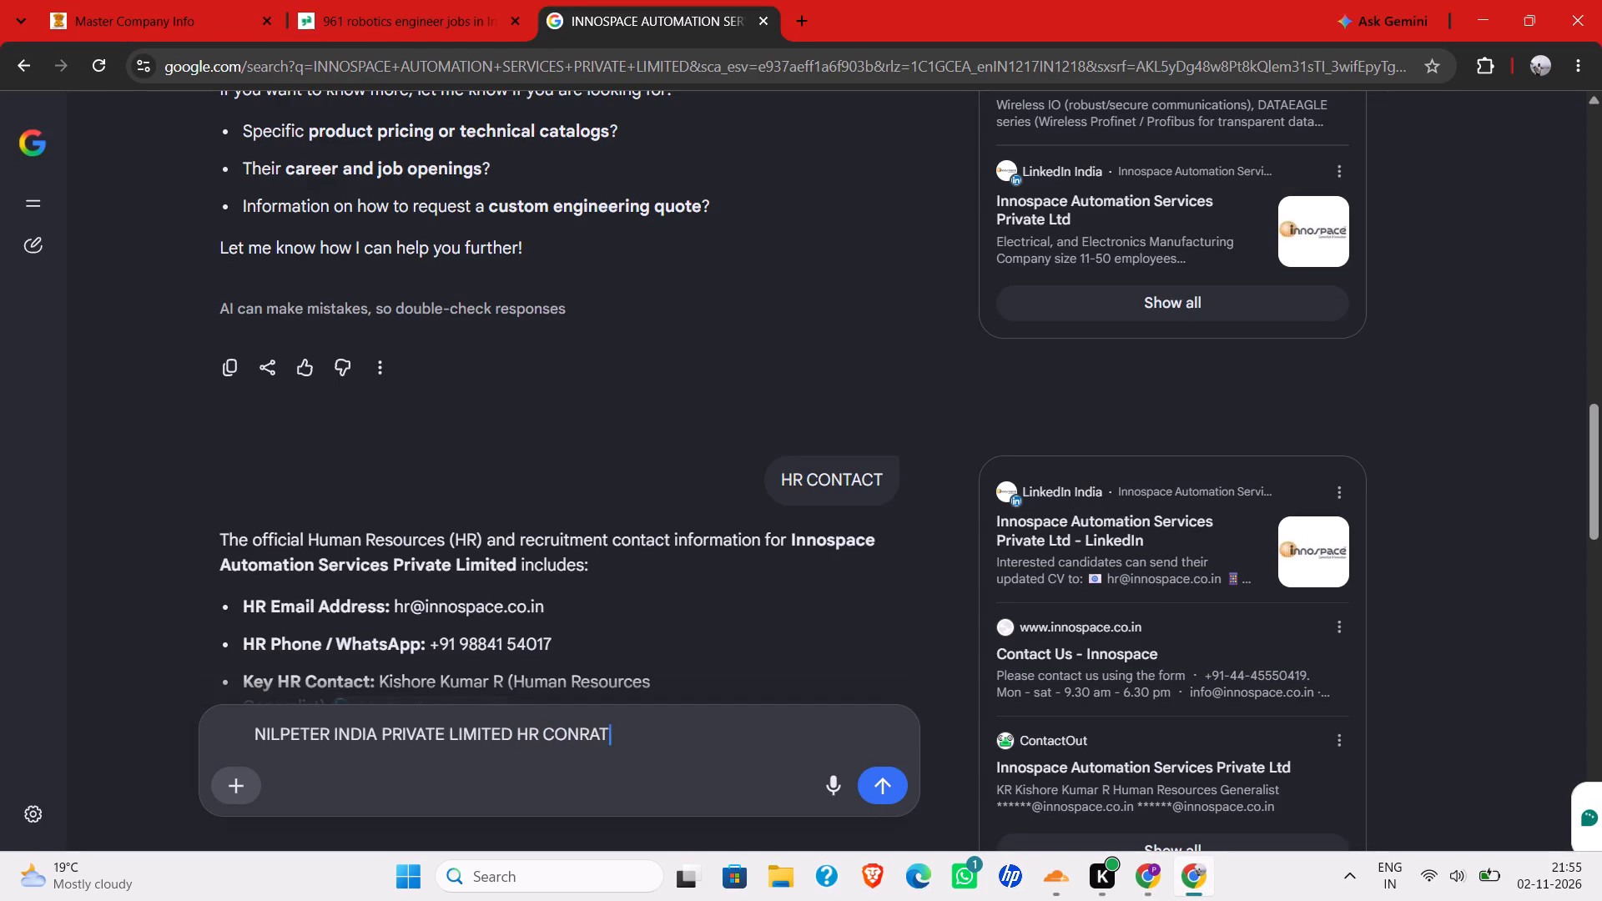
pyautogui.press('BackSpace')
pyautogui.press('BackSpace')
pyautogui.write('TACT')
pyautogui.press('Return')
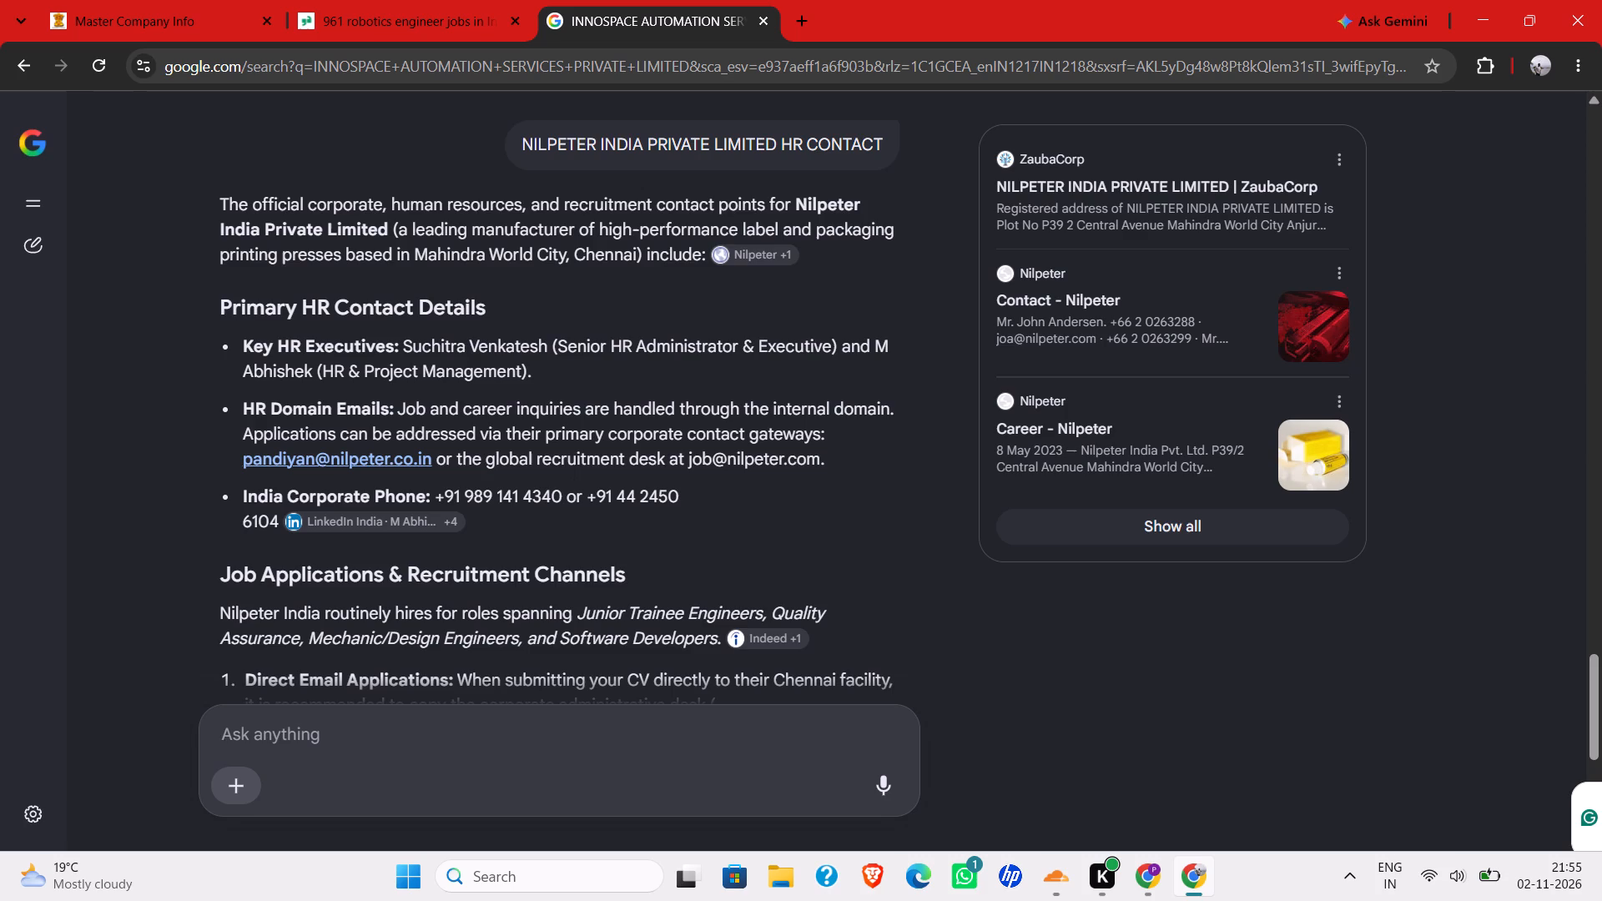
# Copy the first India corporate phone number, without its country code, into the Contact Number cell of serial number 944.
pyautogui.moveTo(461, 501); pyautogui.dragTo(567, 499)
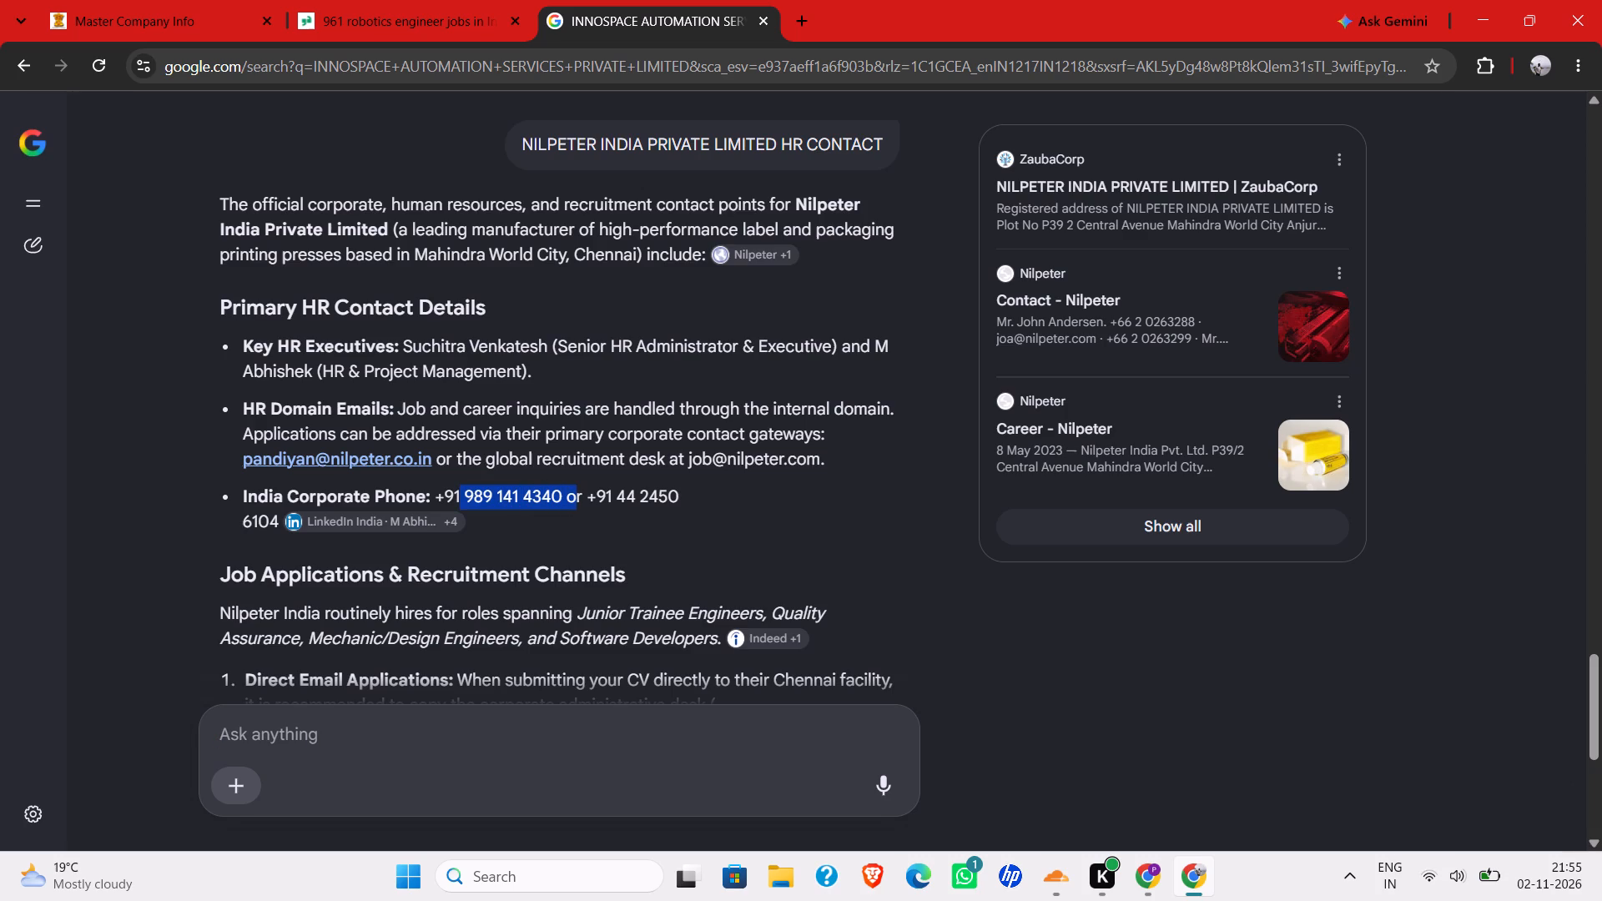
pyautogui.moveTo(567, 499); pyautogui.dragTo(560, 499)
pyautogui.hotkey('ctrl', 'c')
pyautogui.click(1139, 875)
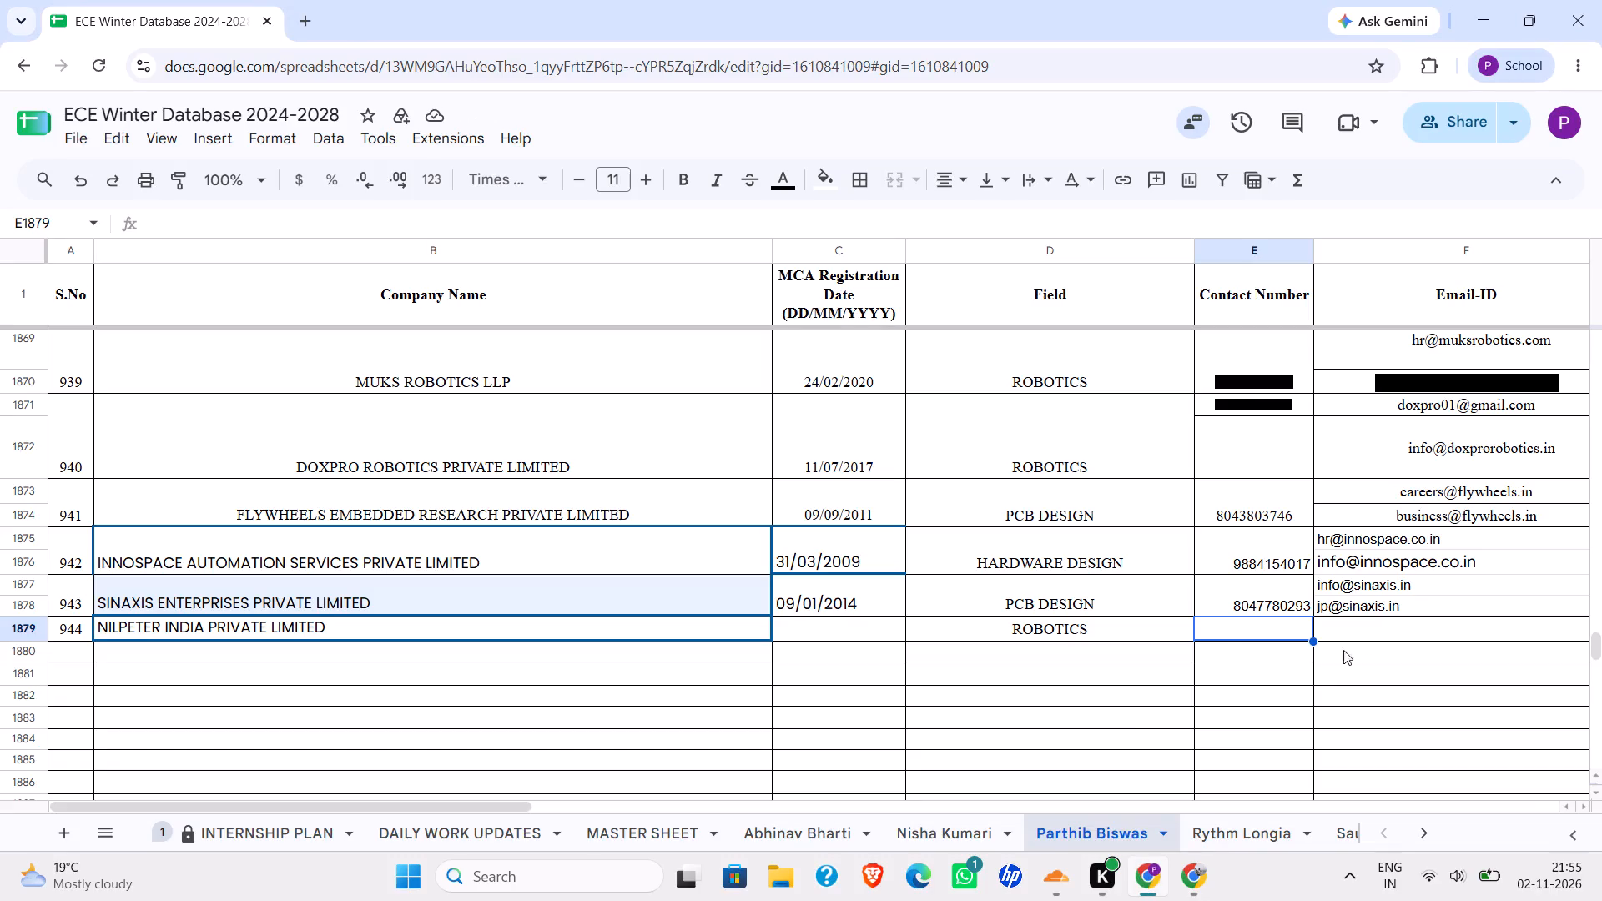
pyautogui.hotkey('ctrl', 'v')
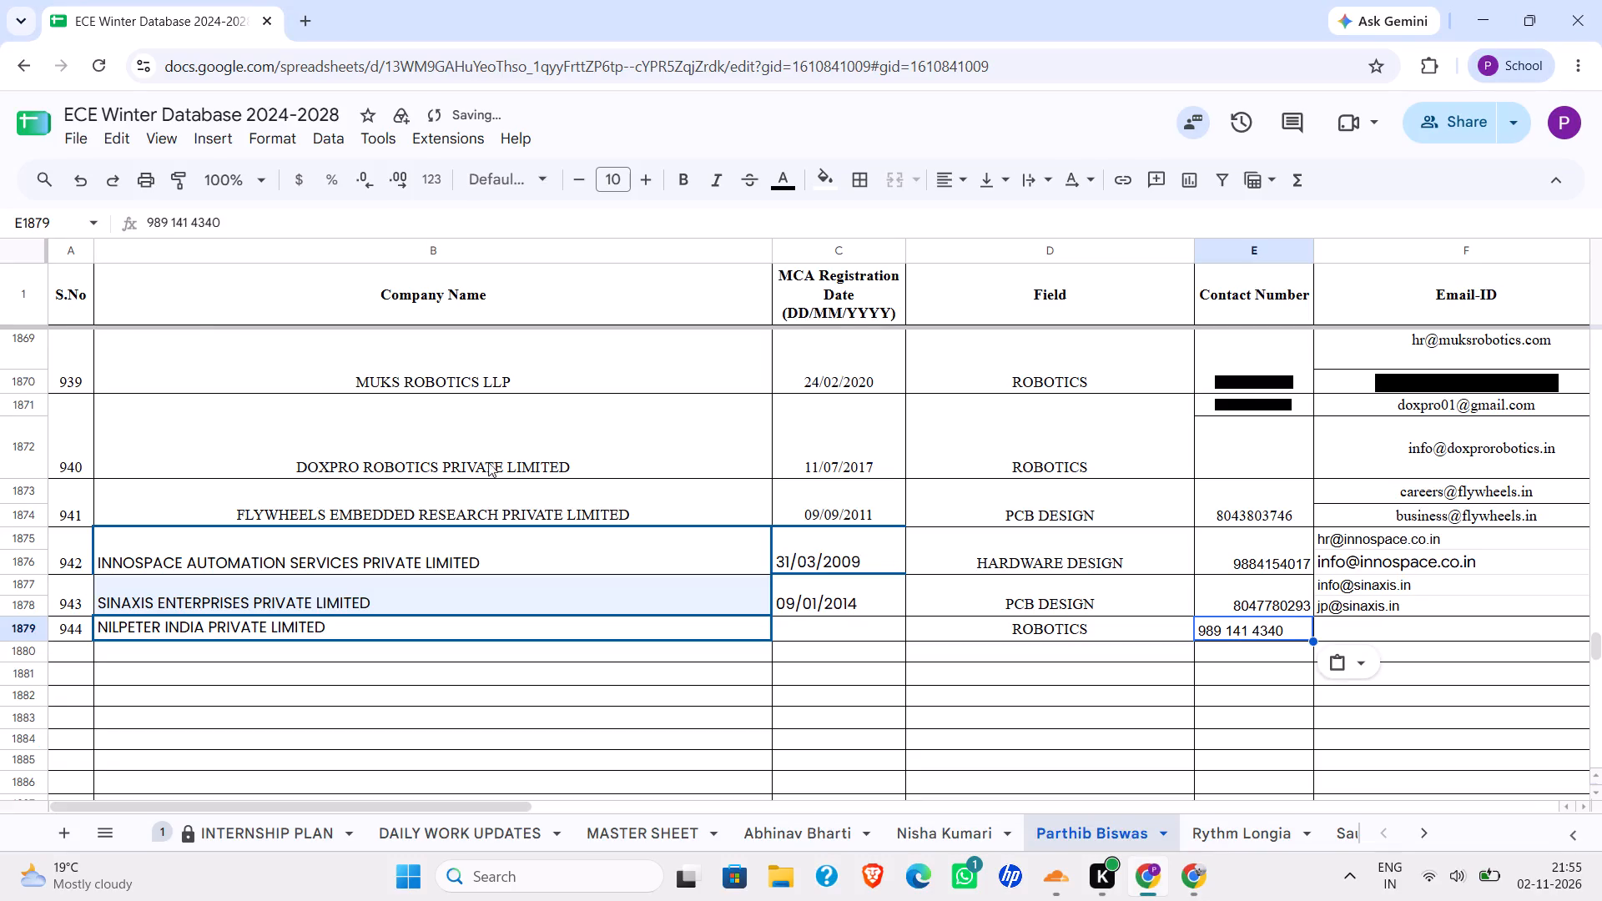
# Remove the spaces from the contact number in Nilpeter's row, serial number 944.
pyautogui.click(191, 223)
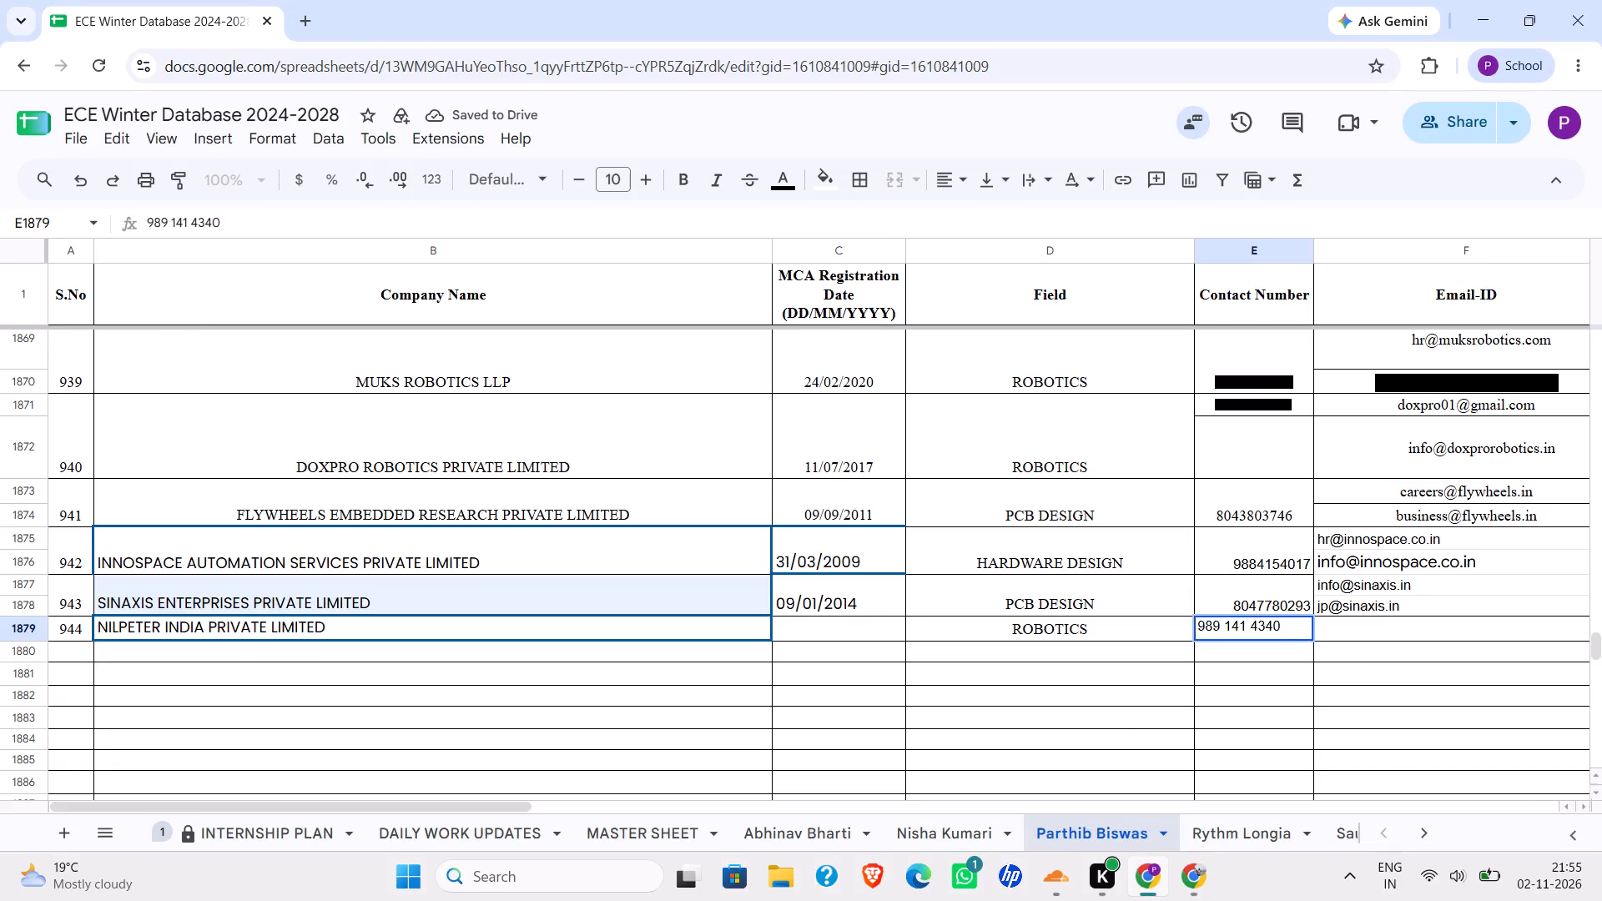
pyautogui.press('BackSpace')
pyautogui.press('Left')
pyautogui.press('Left')
pyautogui.press('Left')
pyautogui.press('BackSpace')
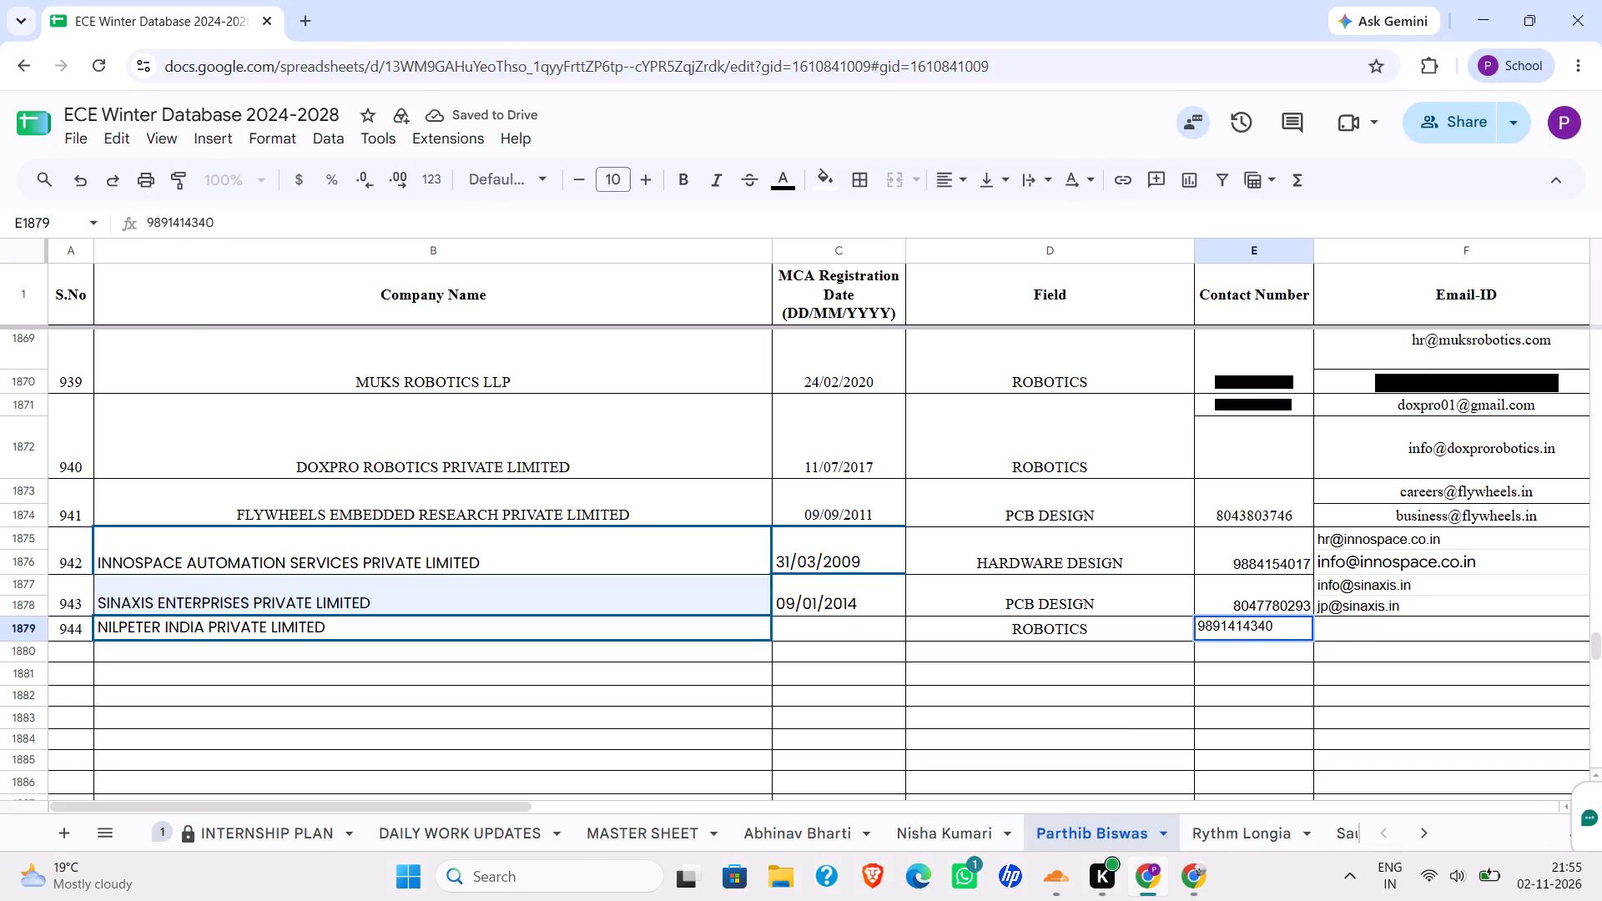
pyautogui.click(1219, 642)
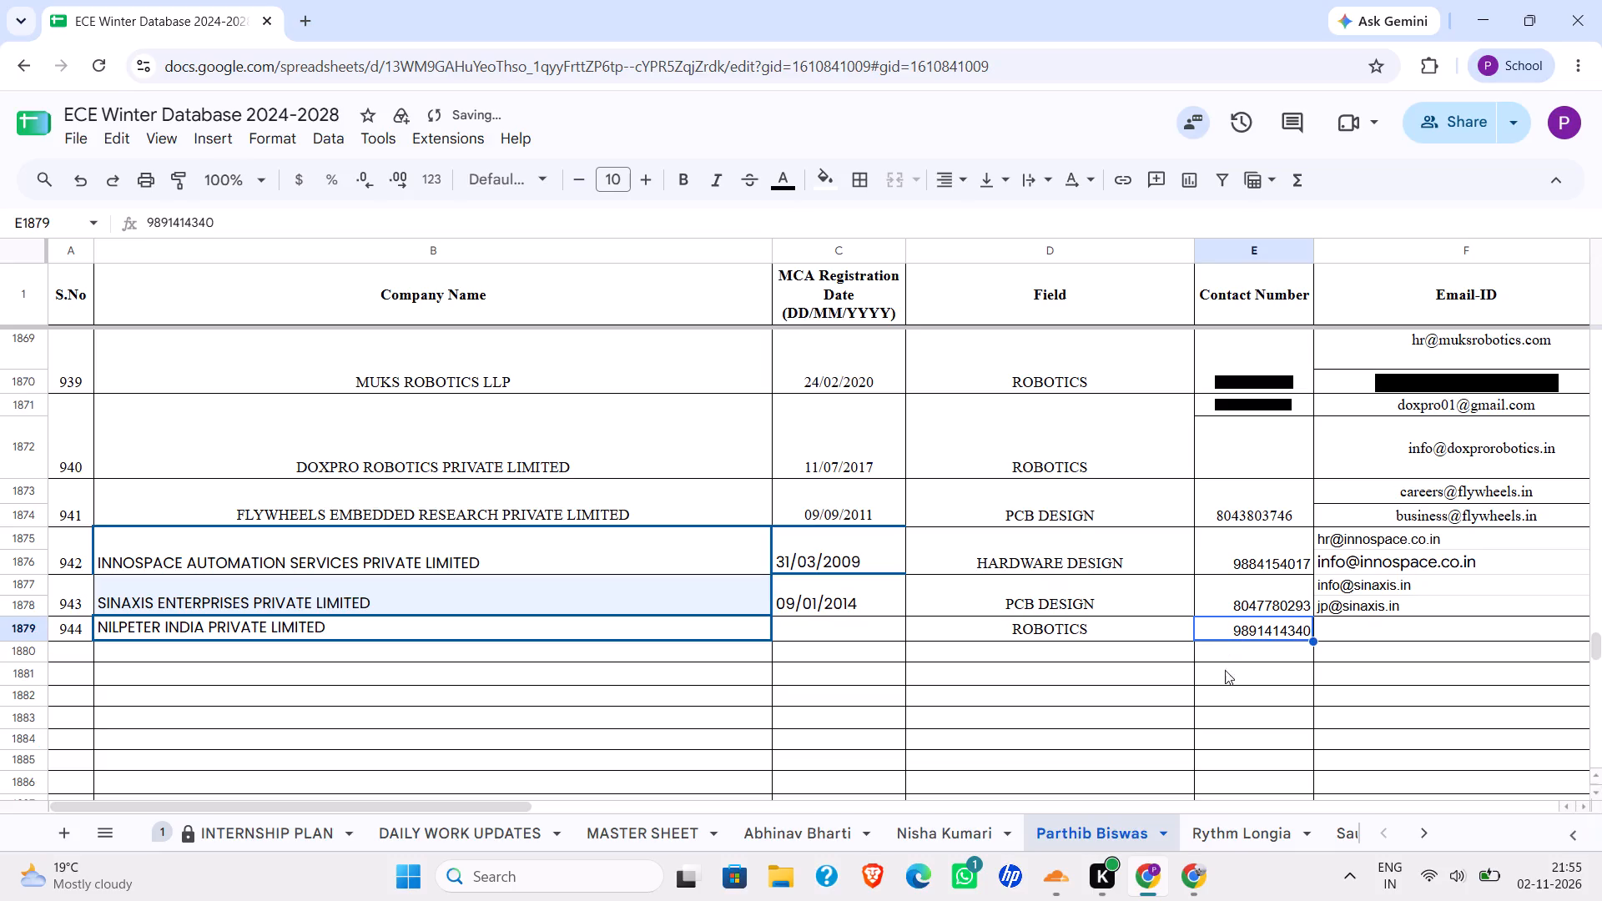
pyautogui.click(1227, 649)
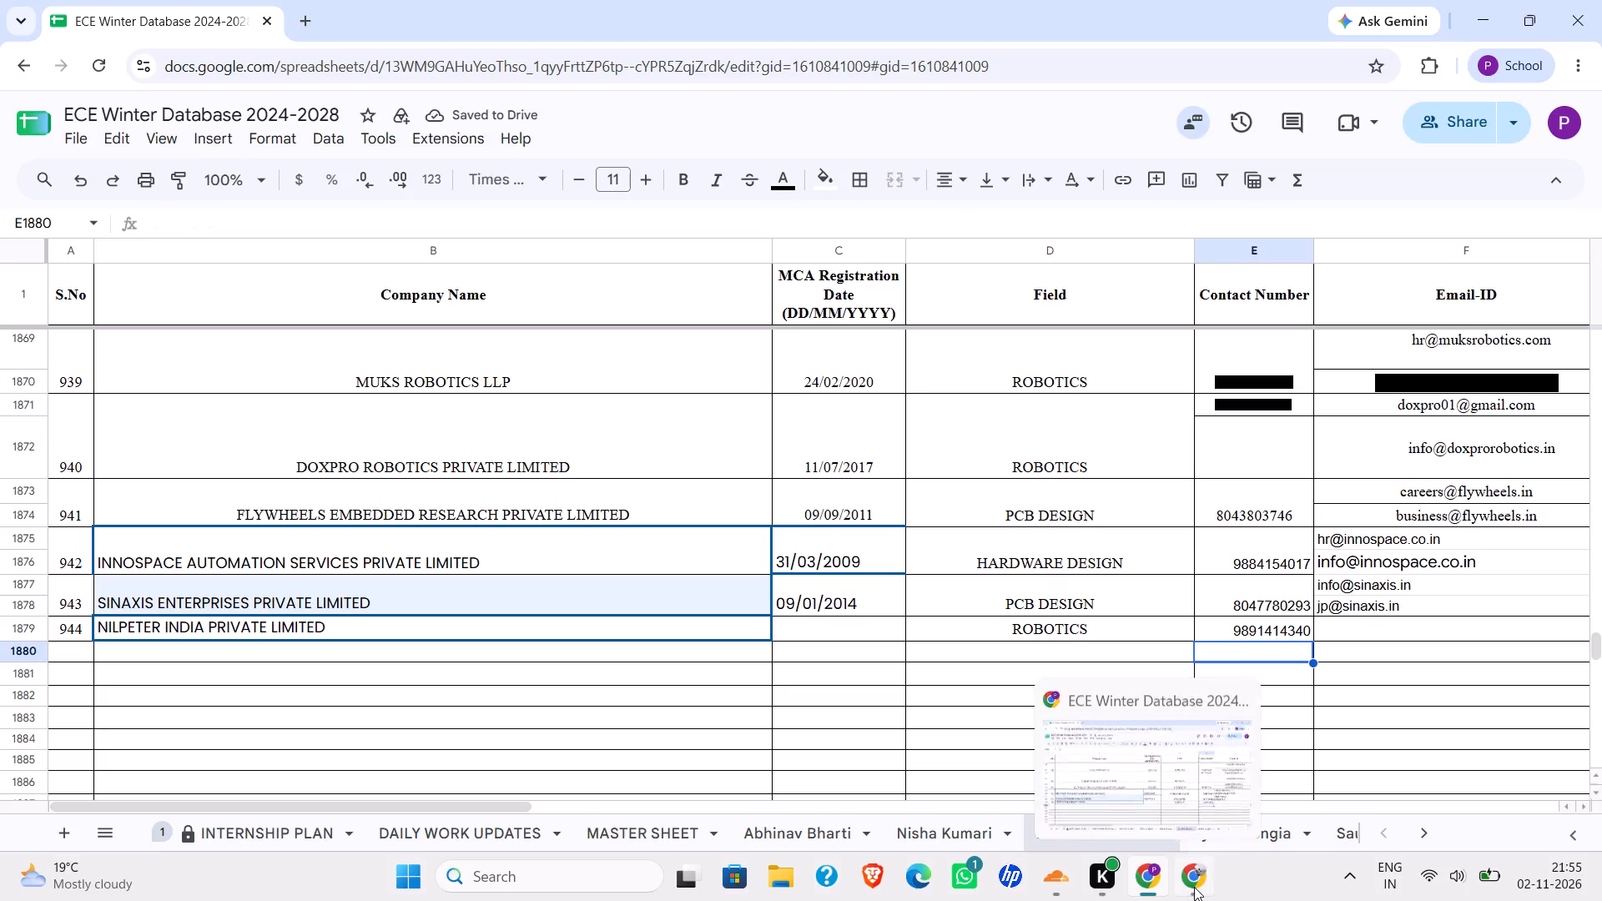
# Copy Nilpeter's corporate admin email from the Google HR contact answer into the Email-ID of serial number 944.
pyautogui.click(1194, 887)
pyautogui.click(750, 529)
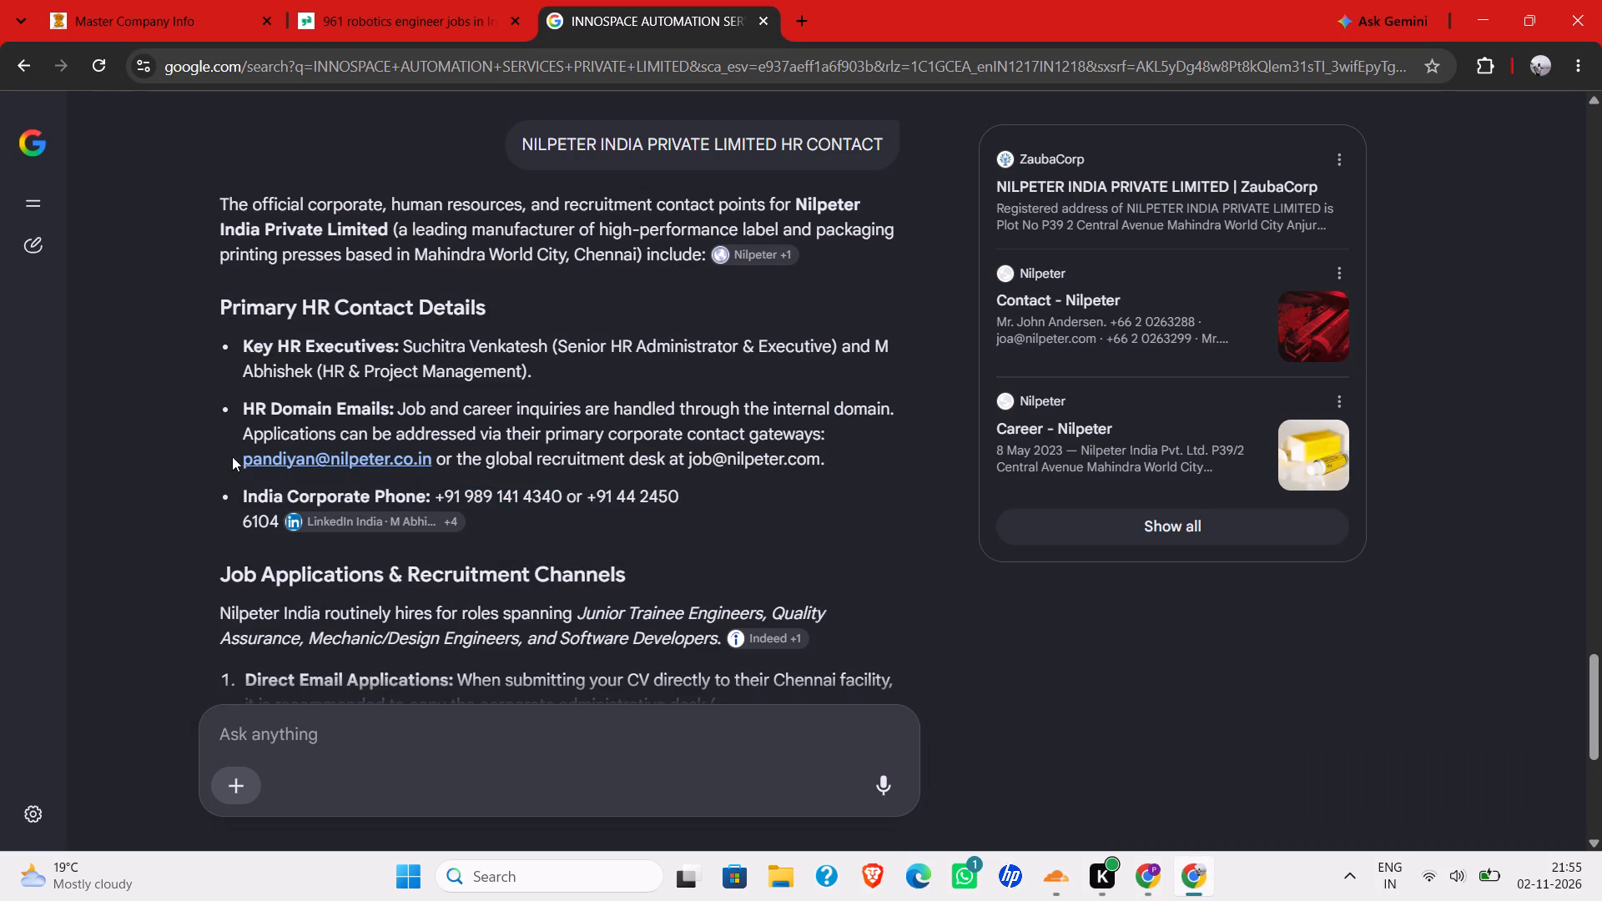
pyautogui.moveTo(231, 456); pyautogui.dragTo(429, 464)
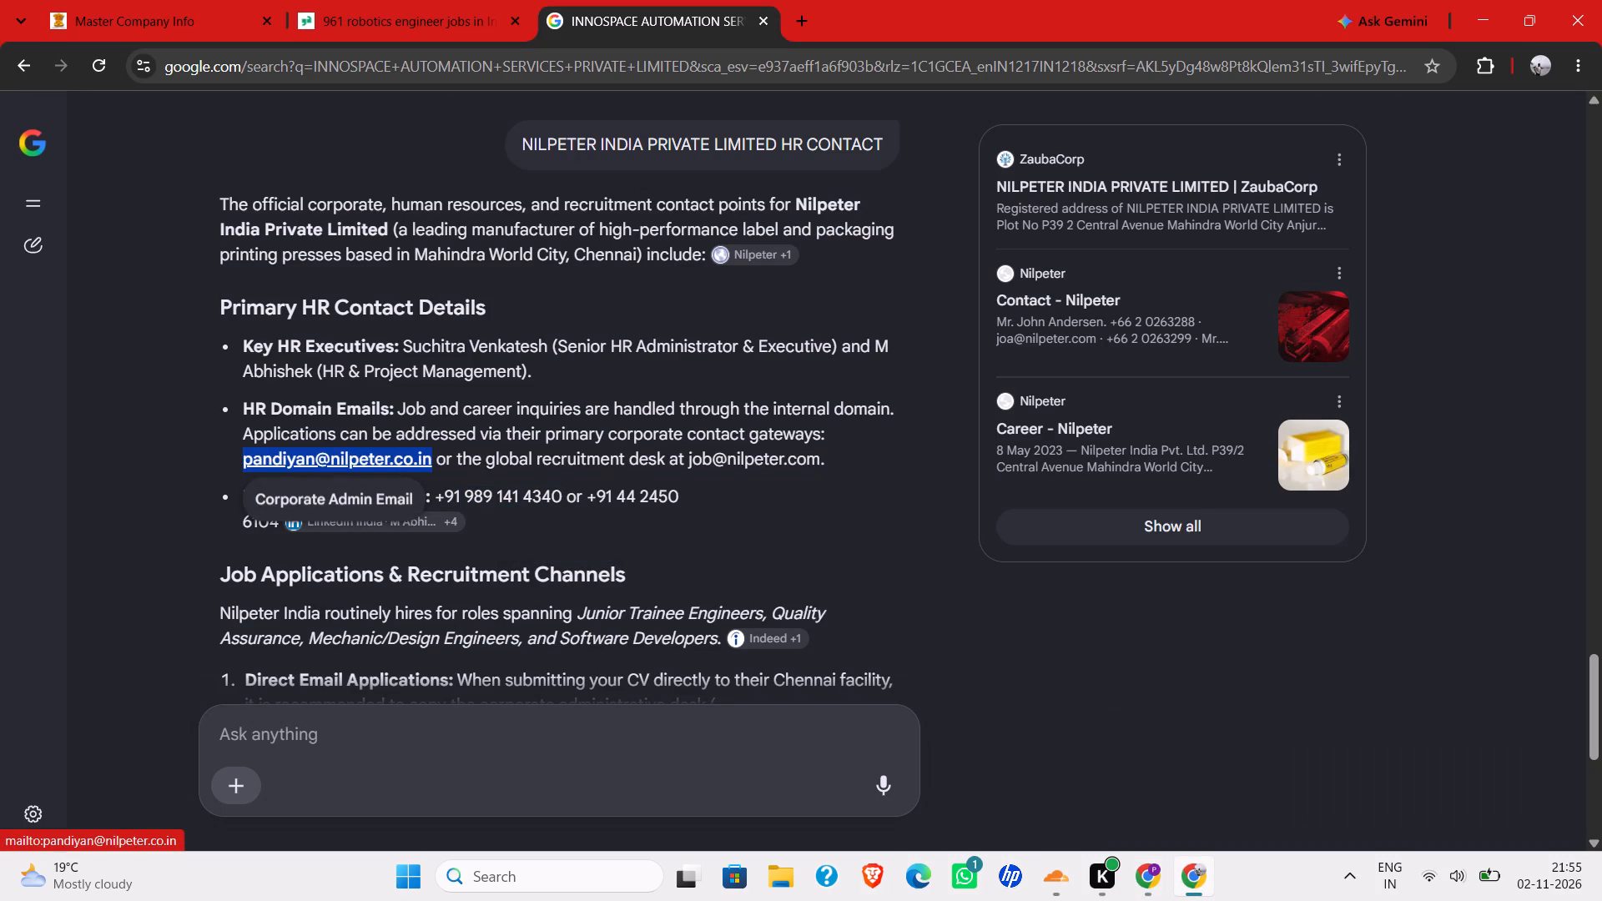
pyautogui.moveTo(429, 464); pyautogui.dragTo(432, 468)
pyautogui.hotkey('ctrl', 'c')
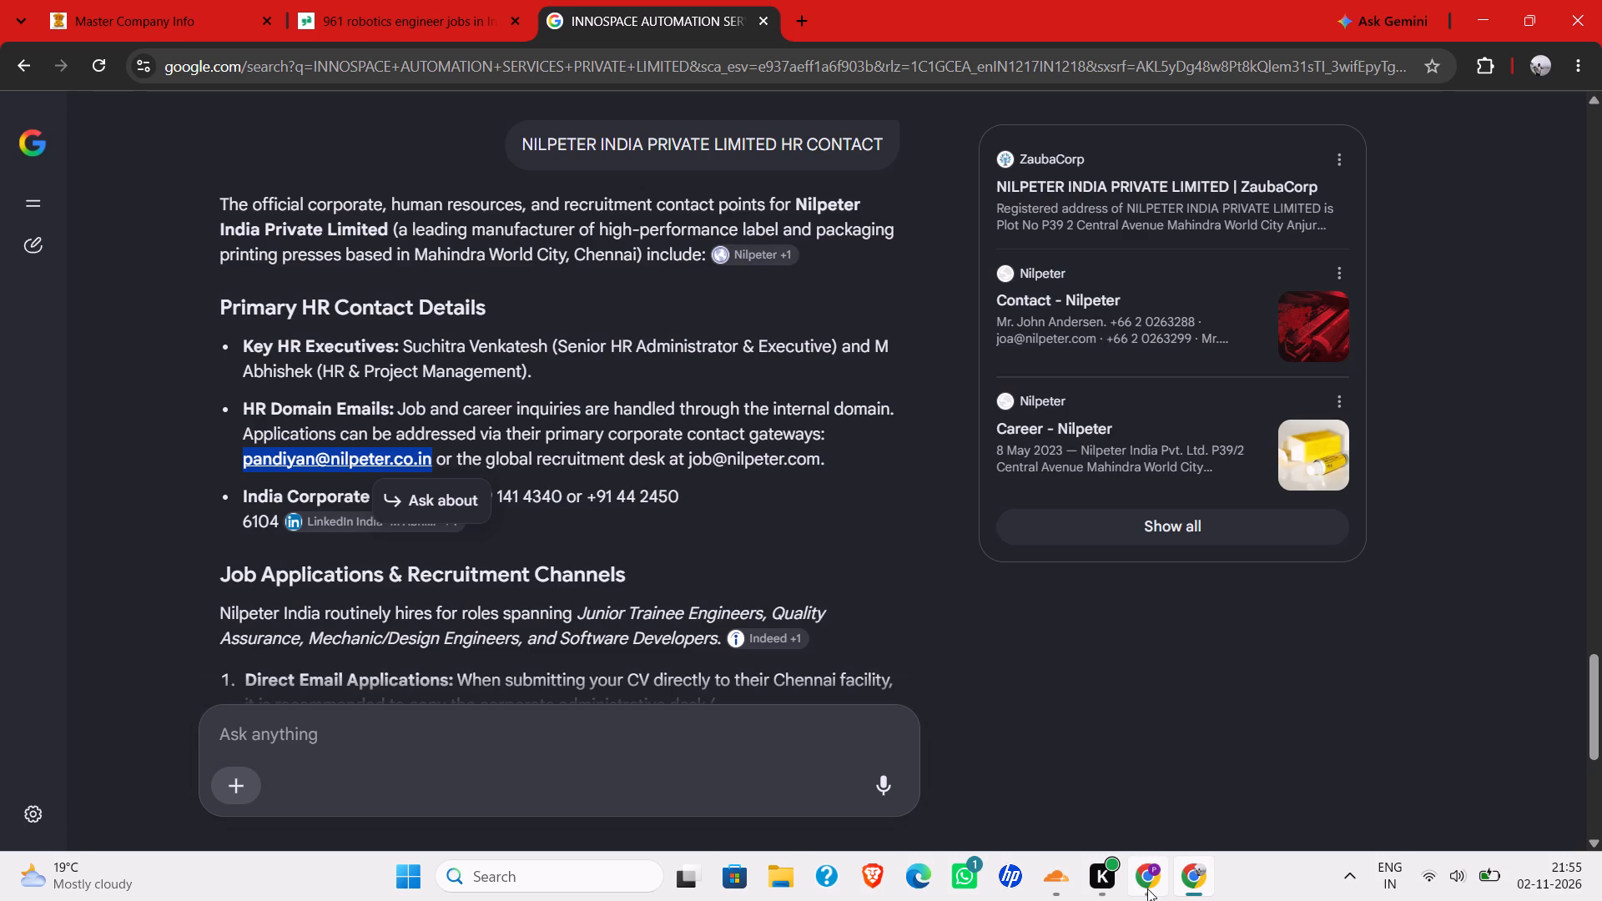
pyautogui.click(1147, 888)
pyautogui.click(1358, 625)
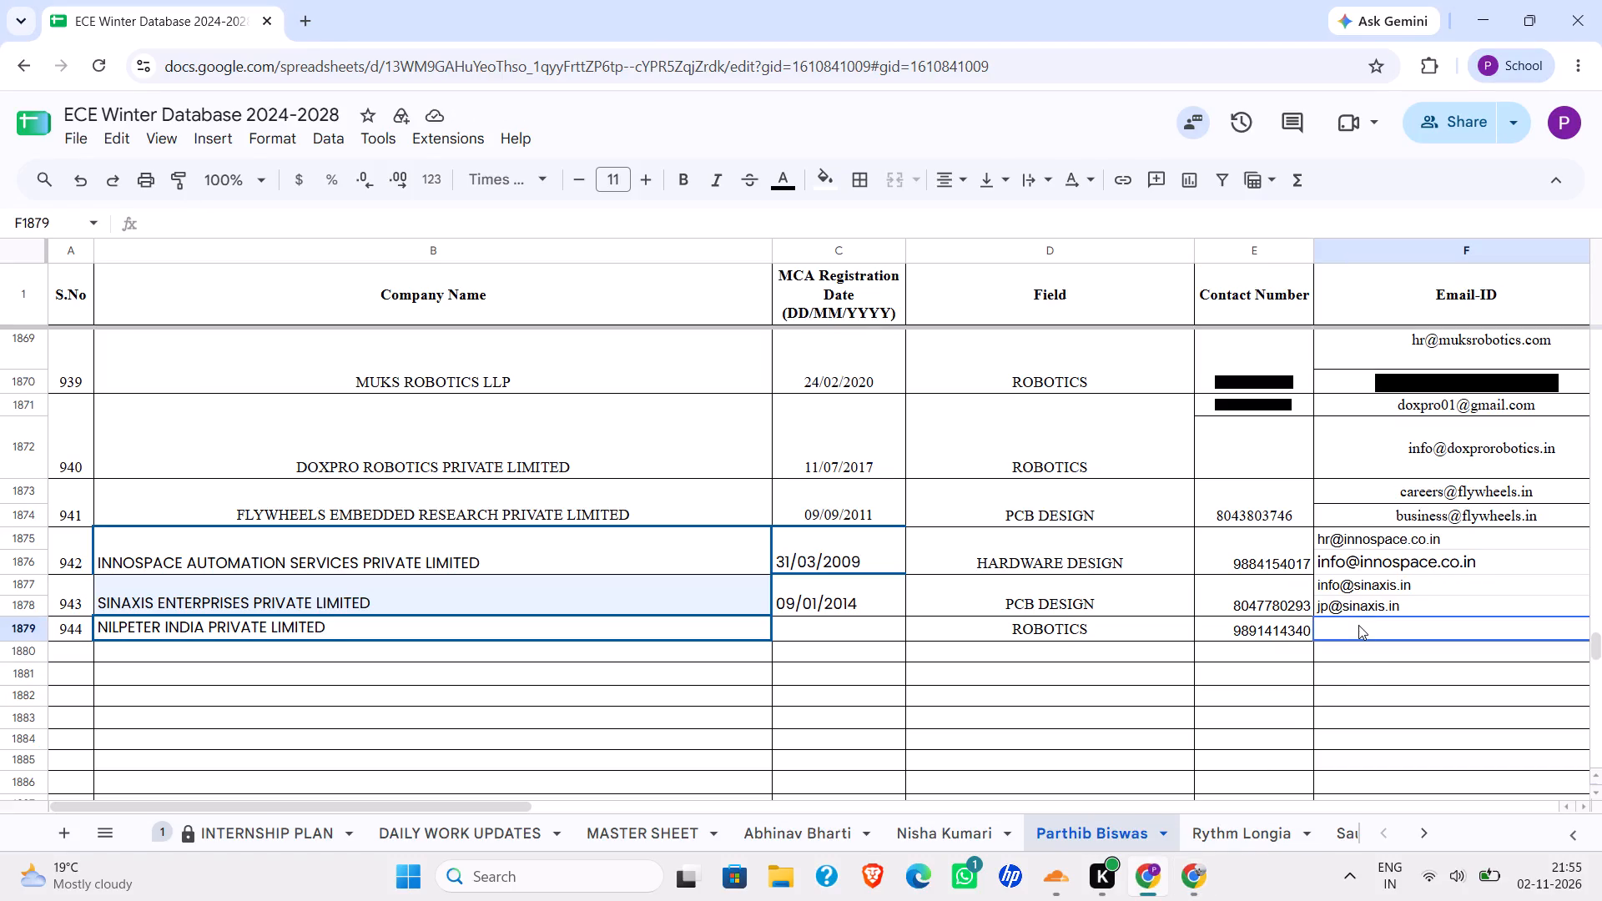
pyautogui.click(169, 223)
pyautogui.hotkey('ctrl', 'v')
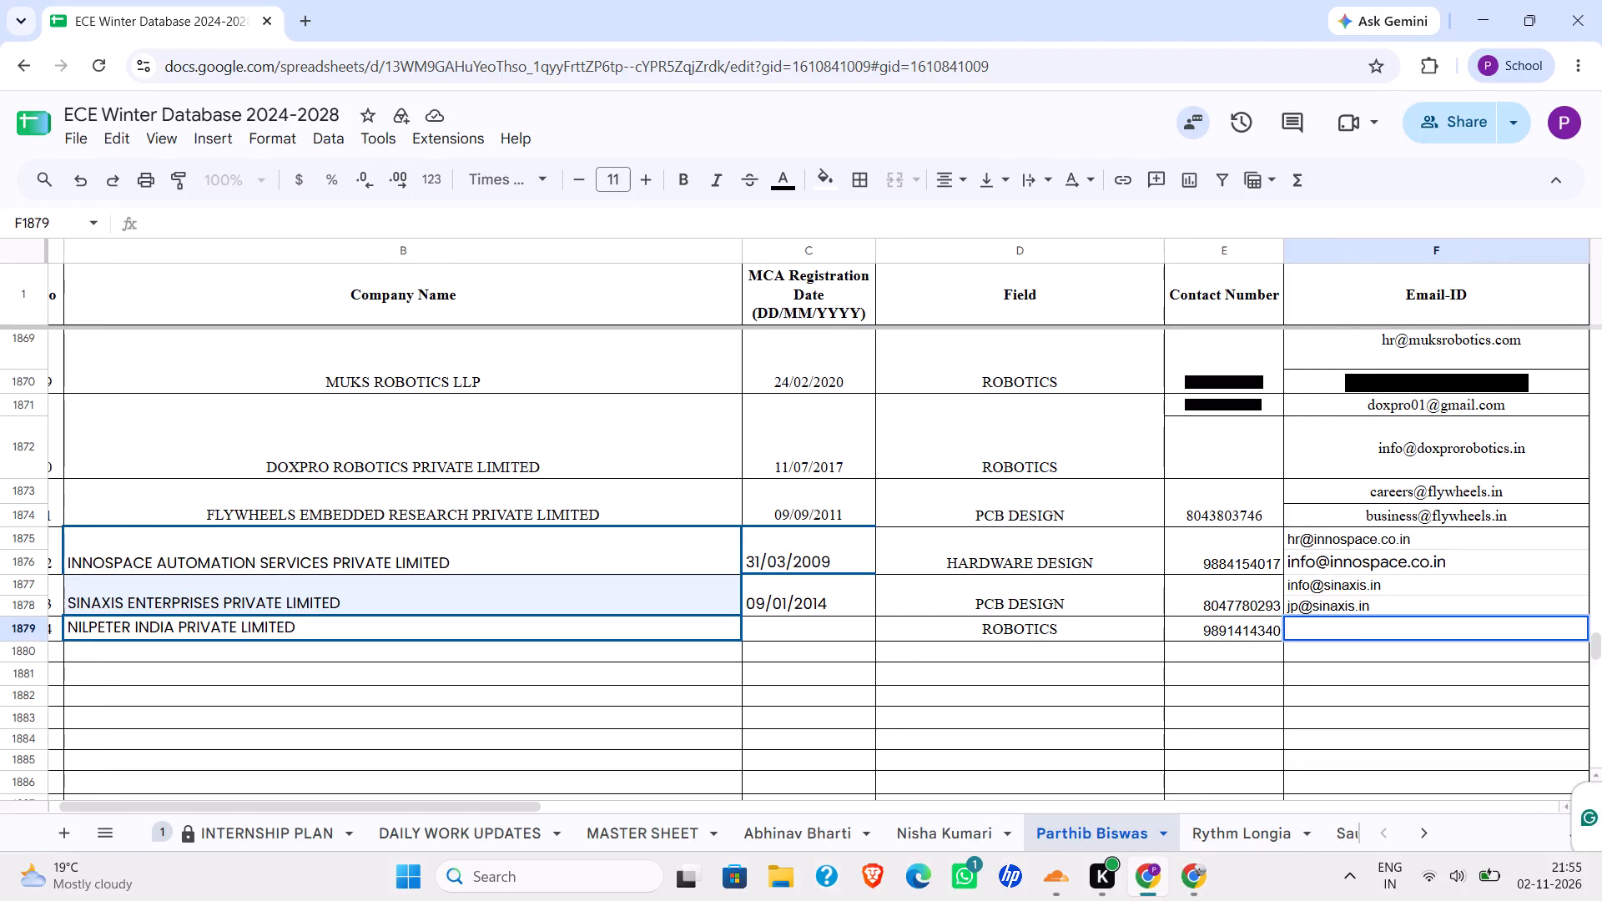
pyautogui.click(1307, 655)
# Copy Nilpeter's global recruitment desk email from the Google answer into the Email-ID cell below the first email of serial number 944.
pyautogui.click(1198, 878)
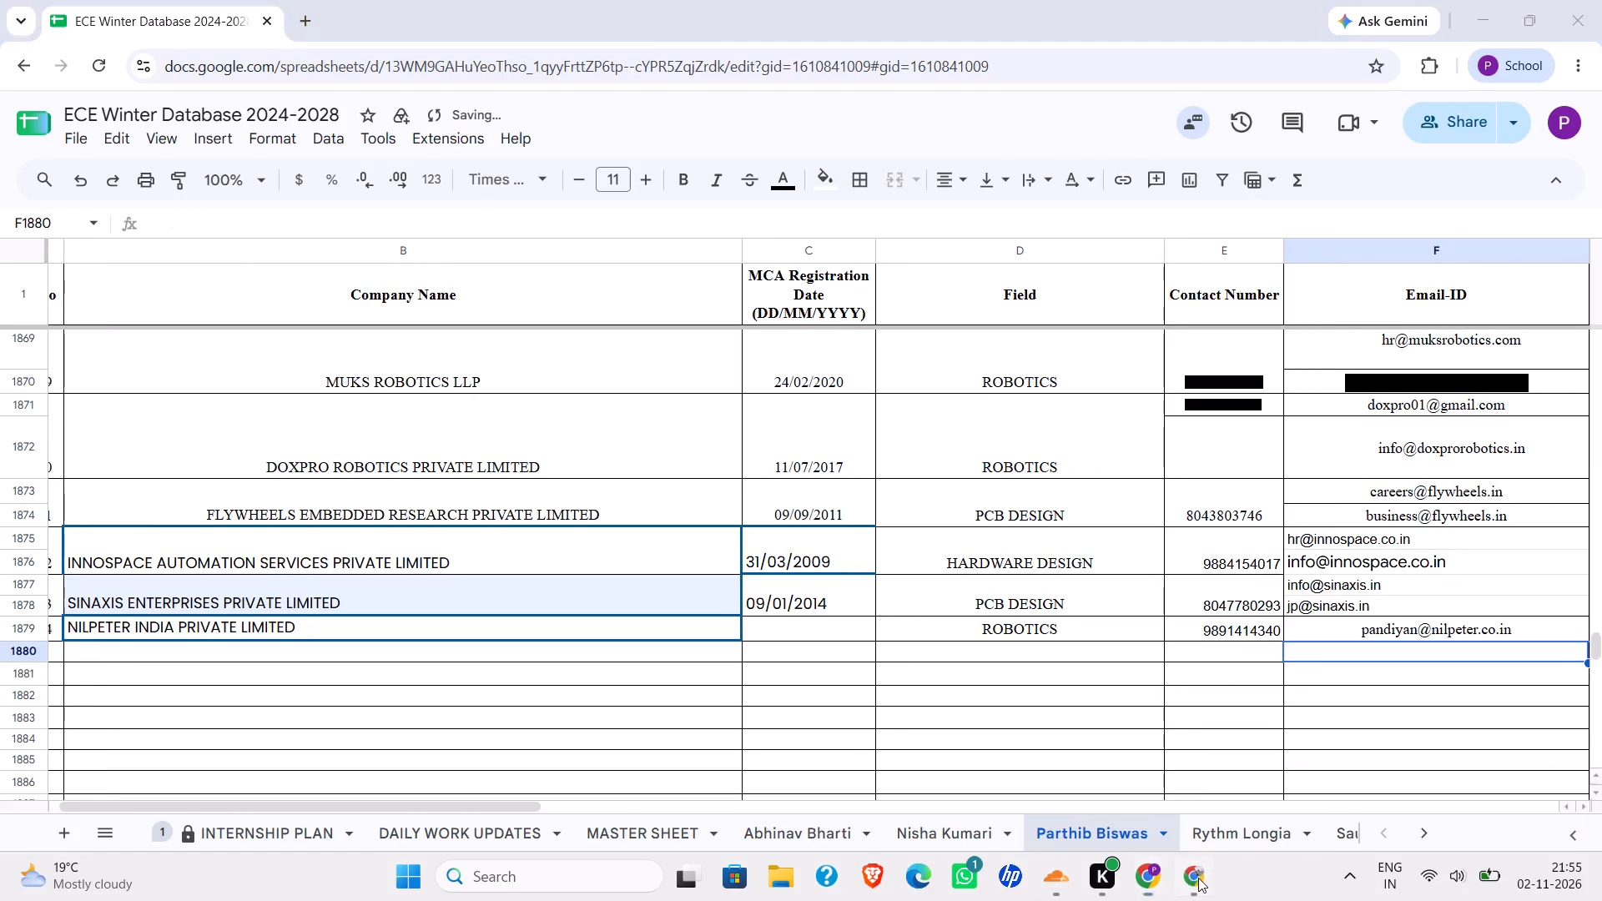
pyautogui.click(711, 556)
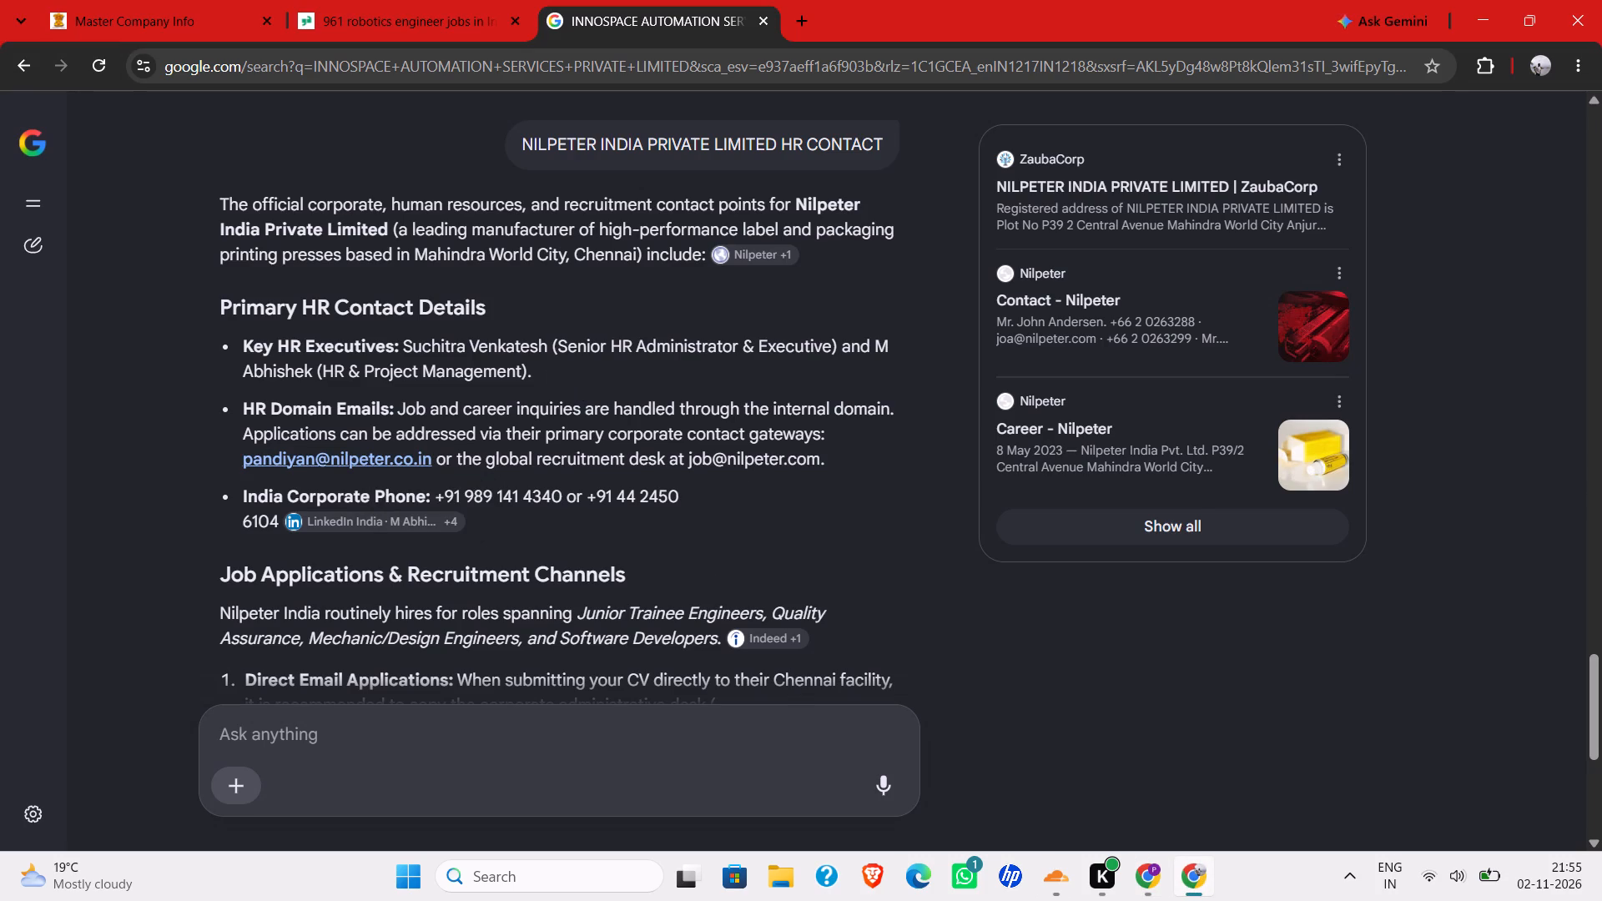
pyautogui.moveTo(679, 463); pyautogui.dragTo(700, 463)
pyautogui.click(700, 463)
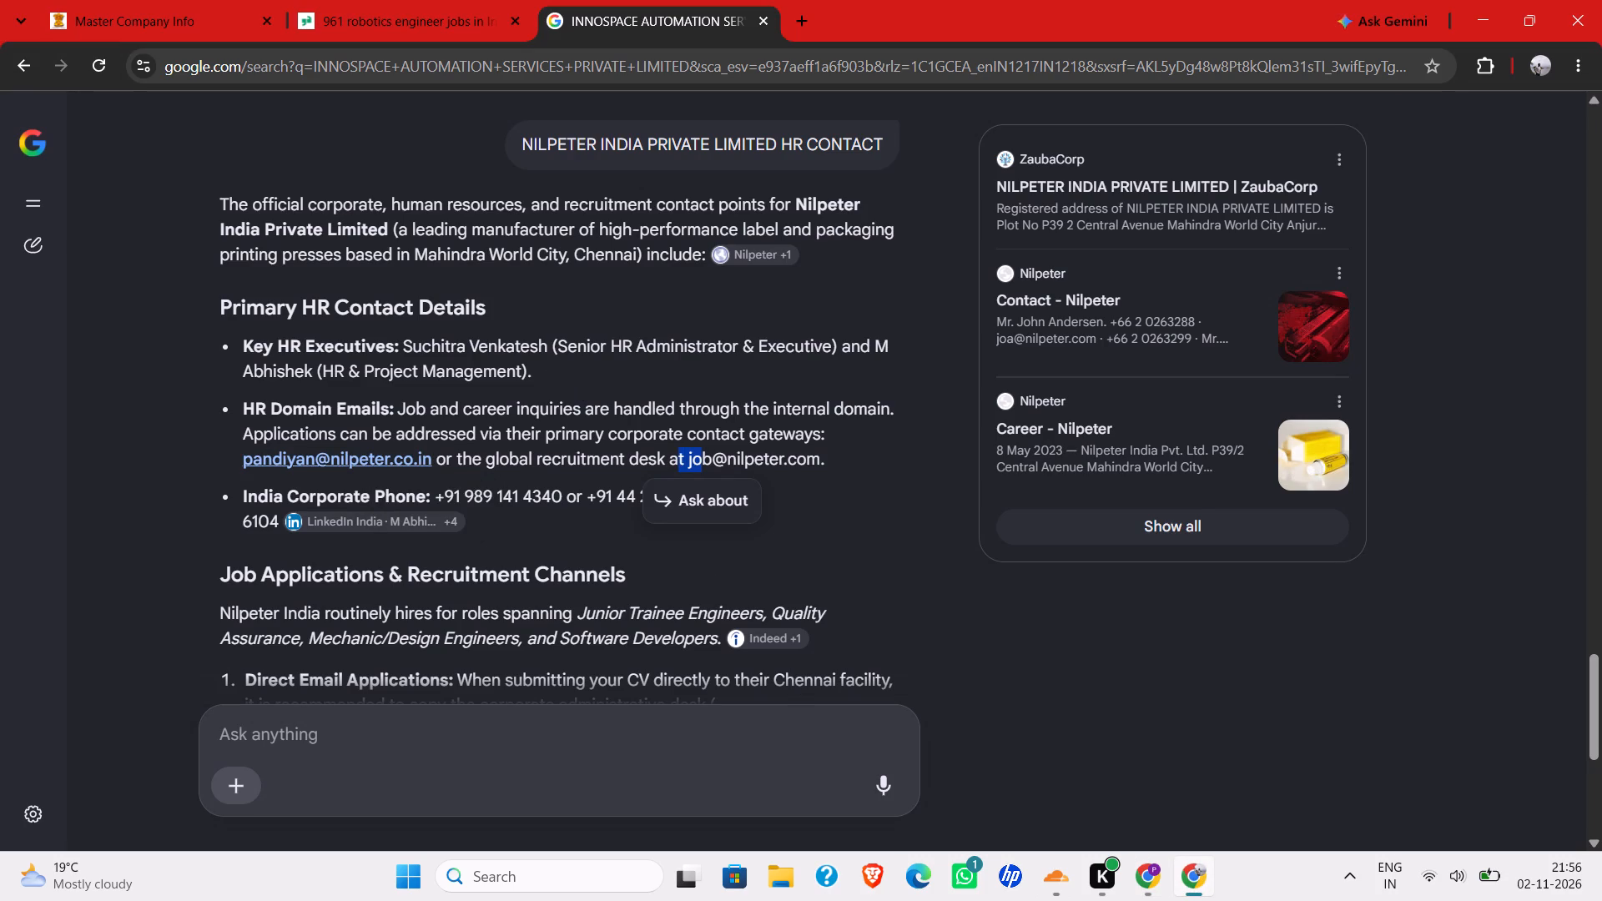
pyautogui.moveTo(689, 462); pyautogui.dragTo(811, 462)
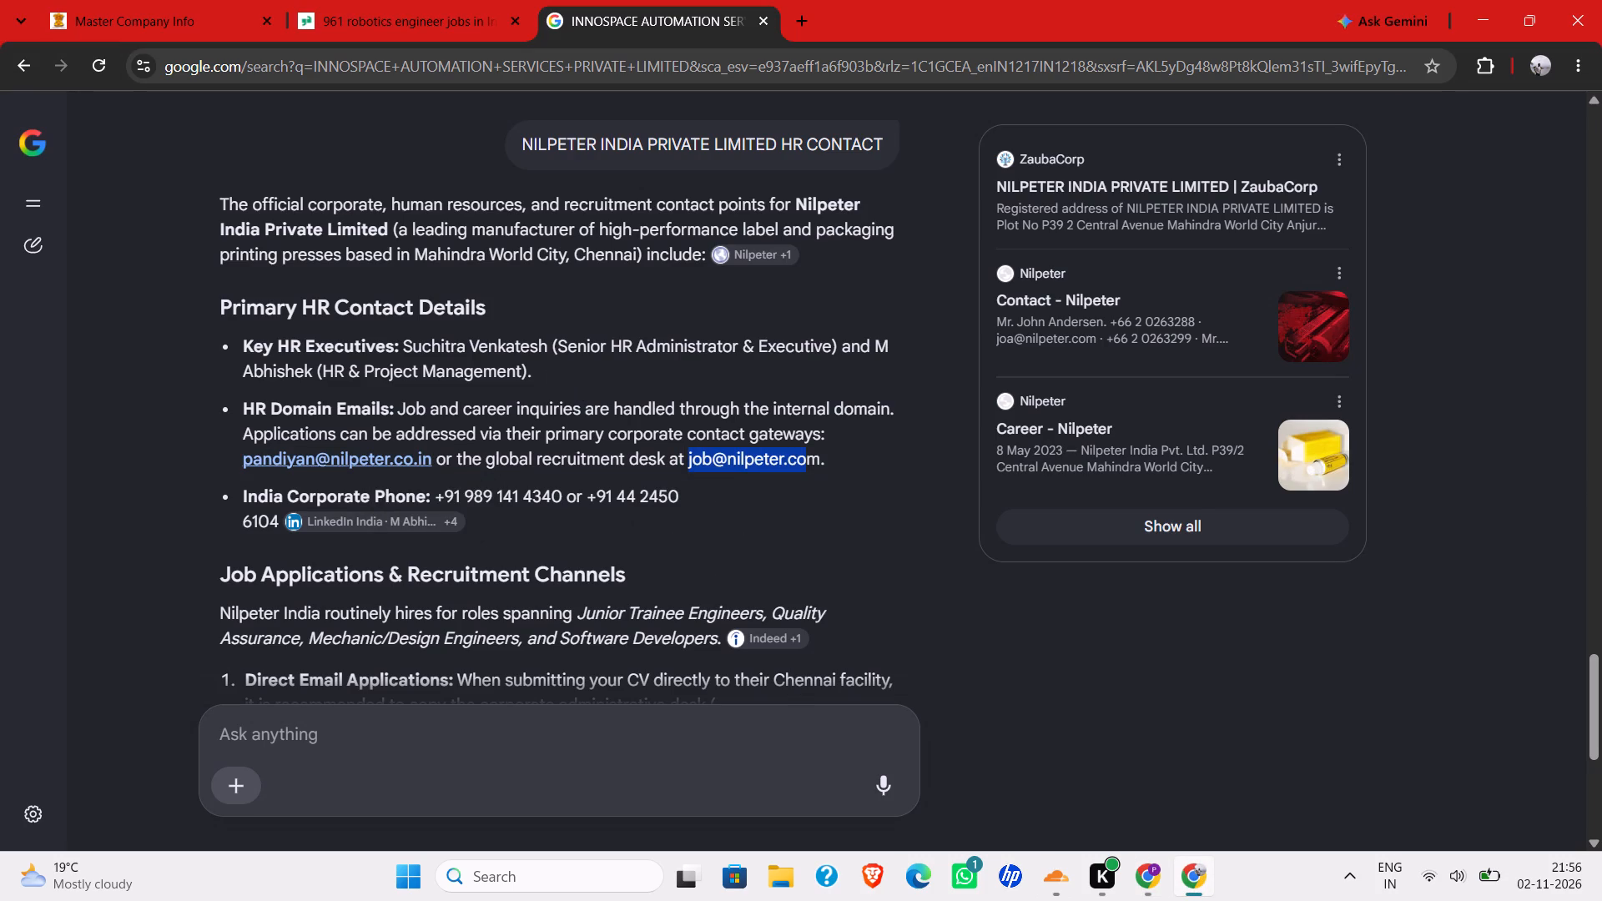
pyautogui.moveTo(811, 462); pyautogui.dragTo(816, 468)
pyautogui.hotkey('ctrl', 'c')
pyautogui.click(1162, 881)
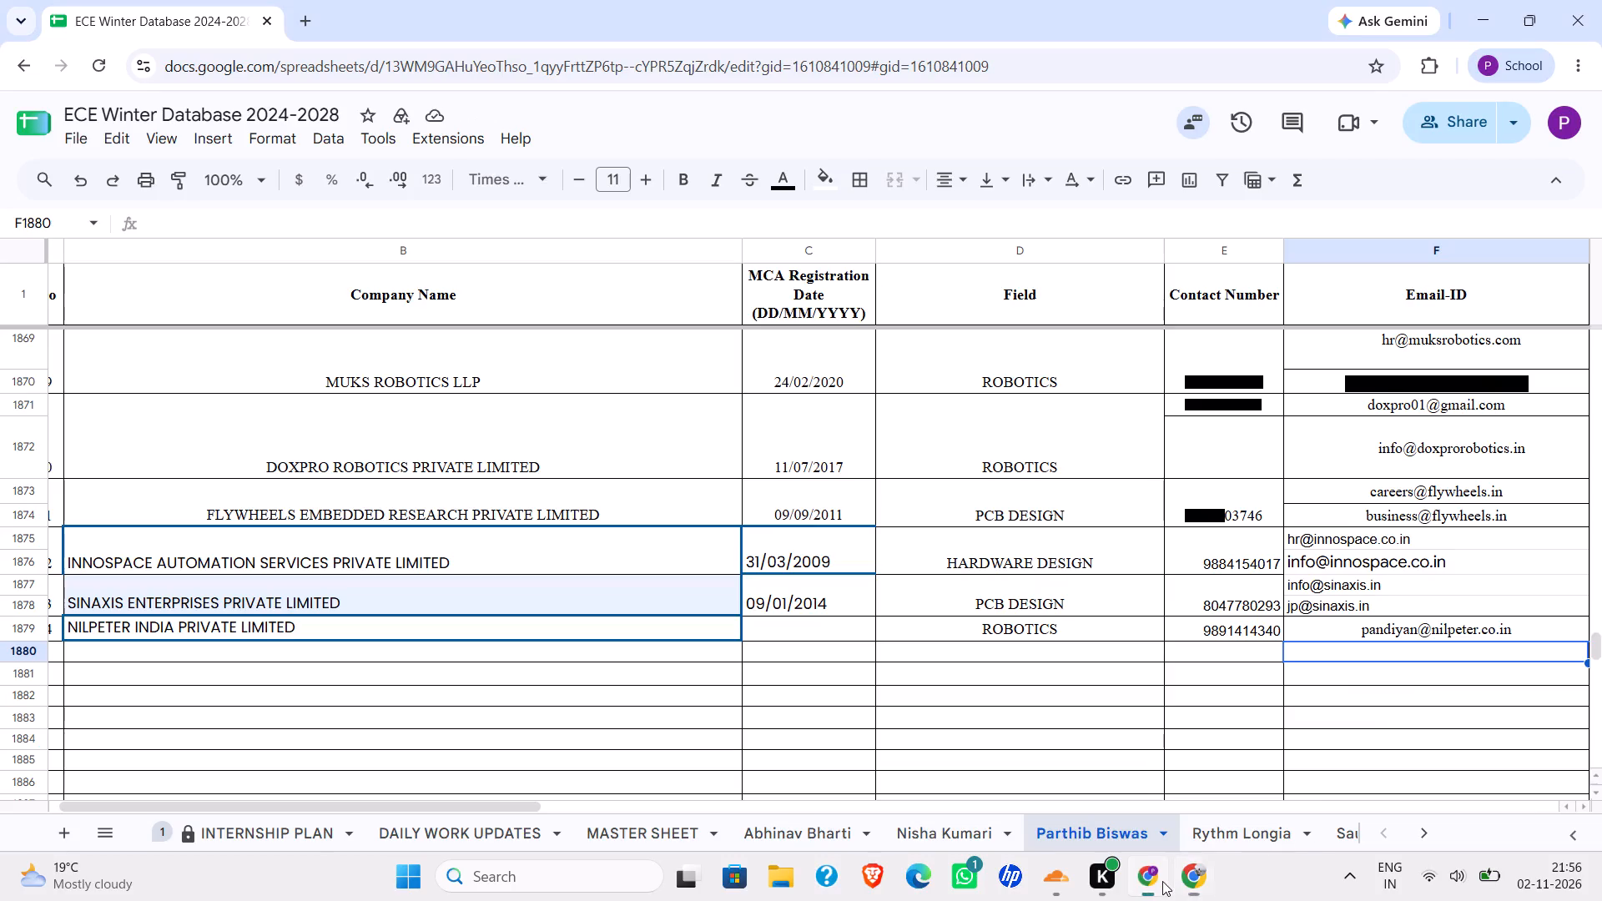
pyautogui.hotkey('ctrl', 'v')
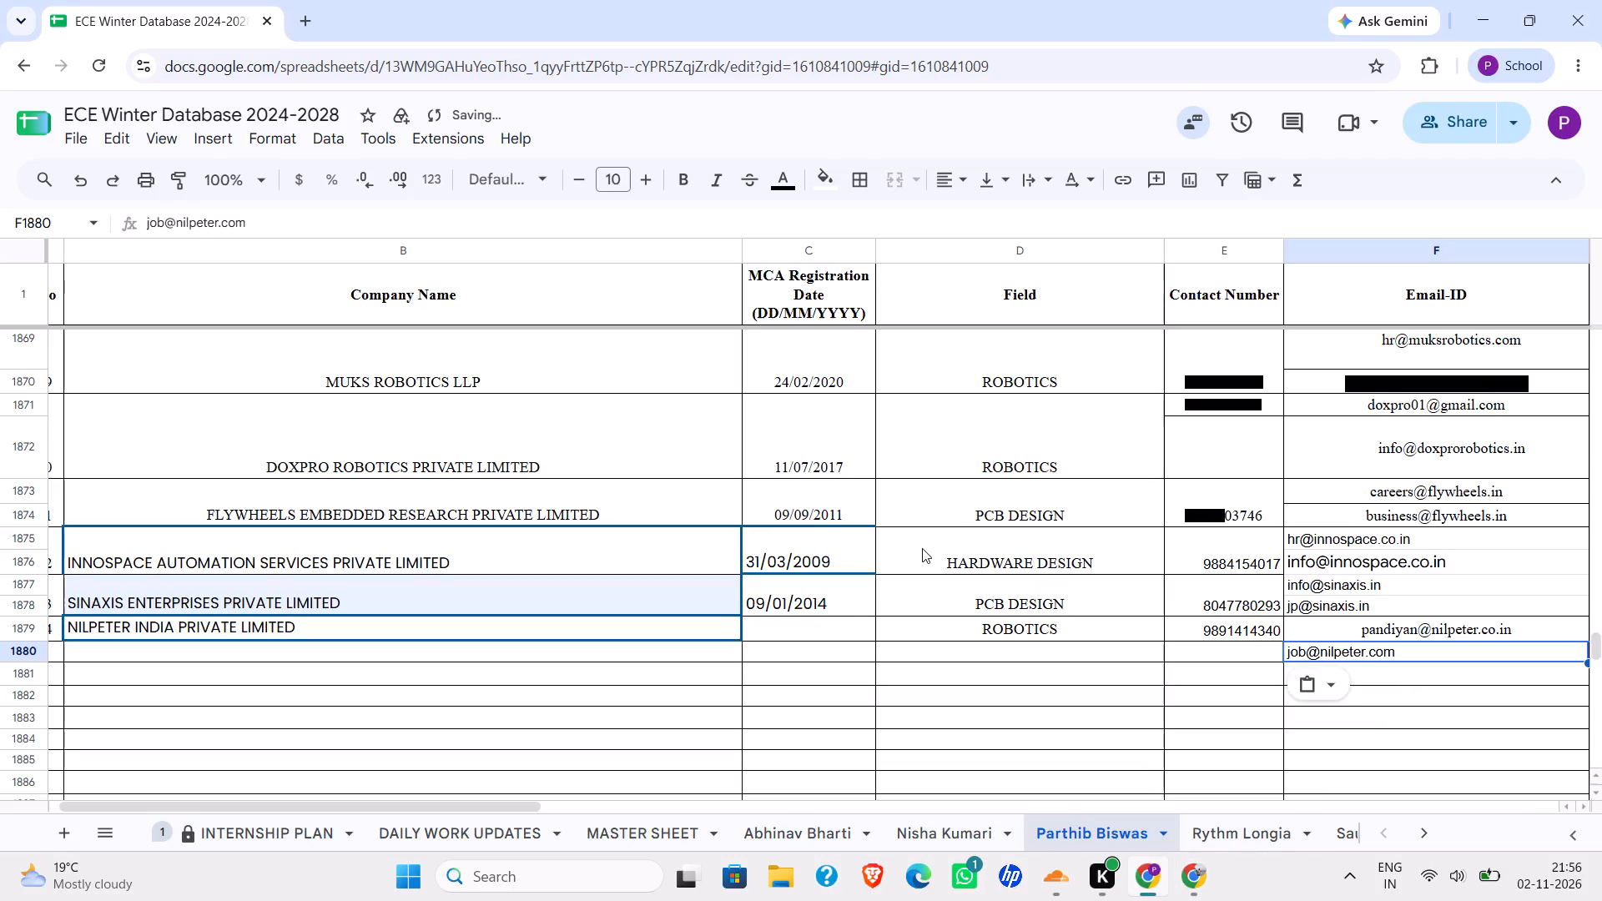
# Copy Nilpeter's date of incorporation, 05/09/2008, from its MCA record into the MCA Registration Date of serial number 944.
pyautogui.click(841, 631)
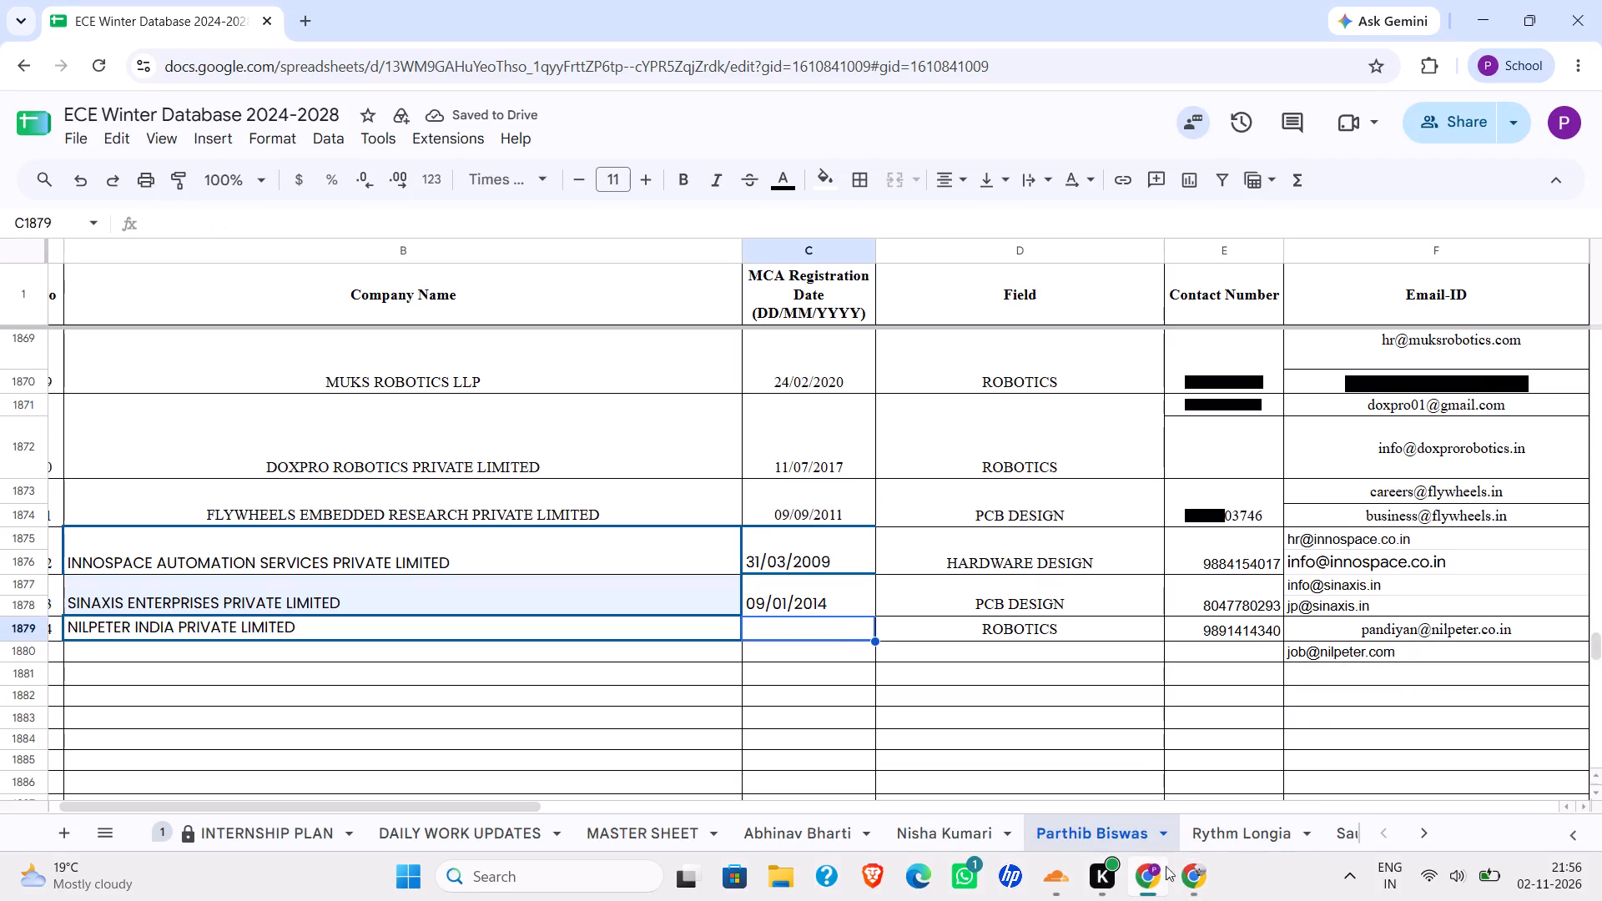
pyautogui.click(1184, 878)
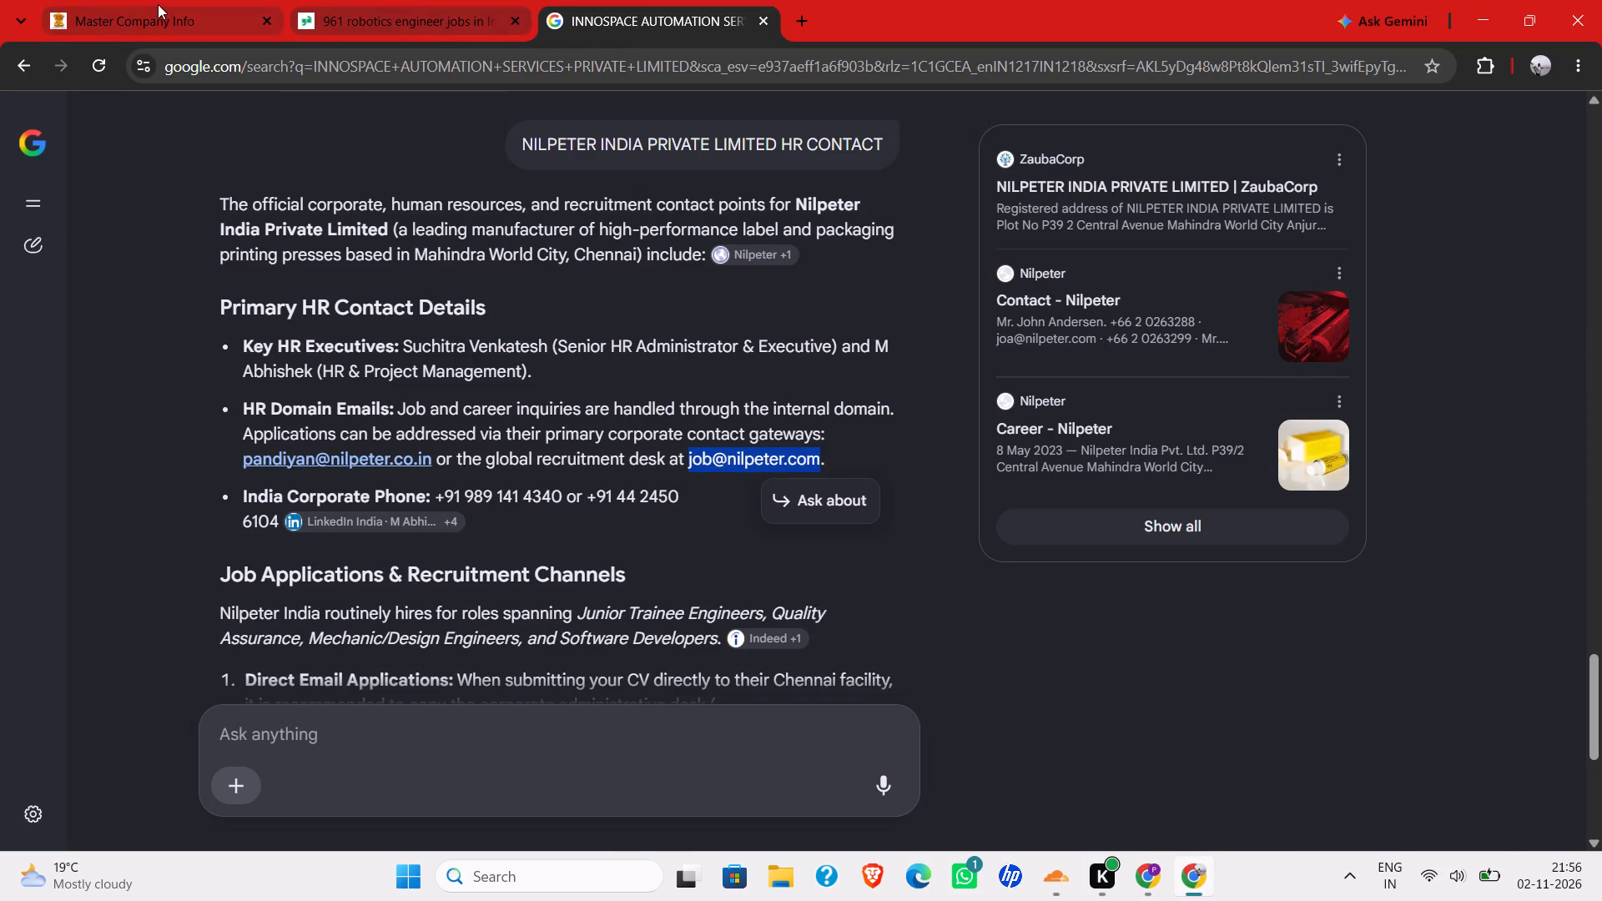
pyautogui.click(157, 4)
pyautogui.moveTo(669, 748); pyautogui.dragTo(809, 742)
pyautogui.hotkey('ctrl', 'c')
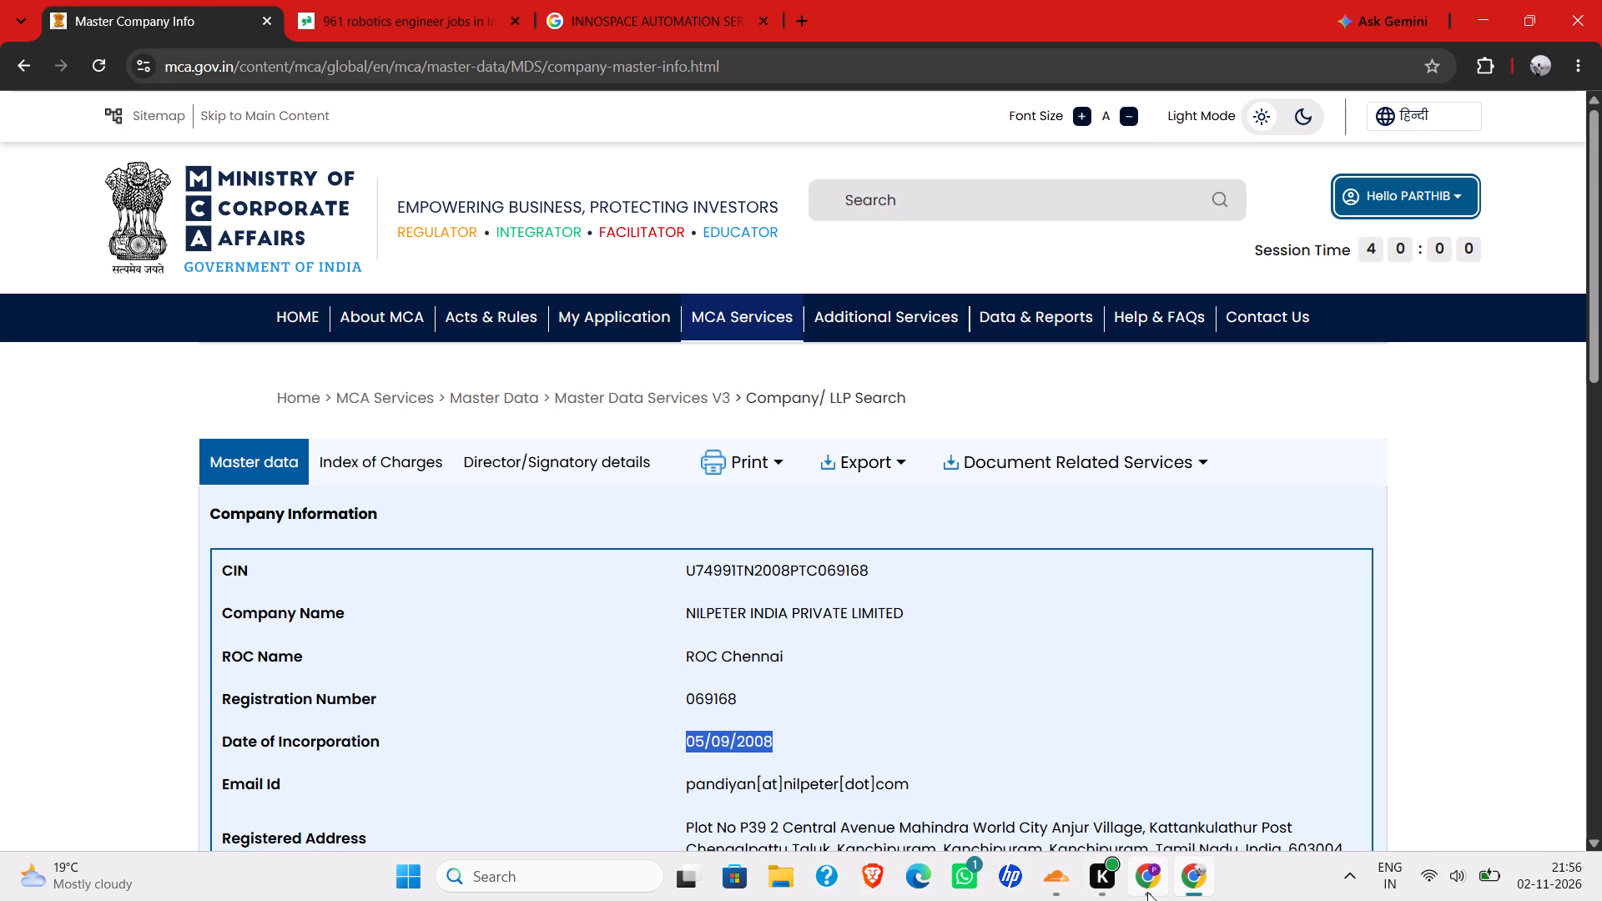
pyautogui.click(1147, 892)
pyautogui.hotkey('ctrl', 'v')
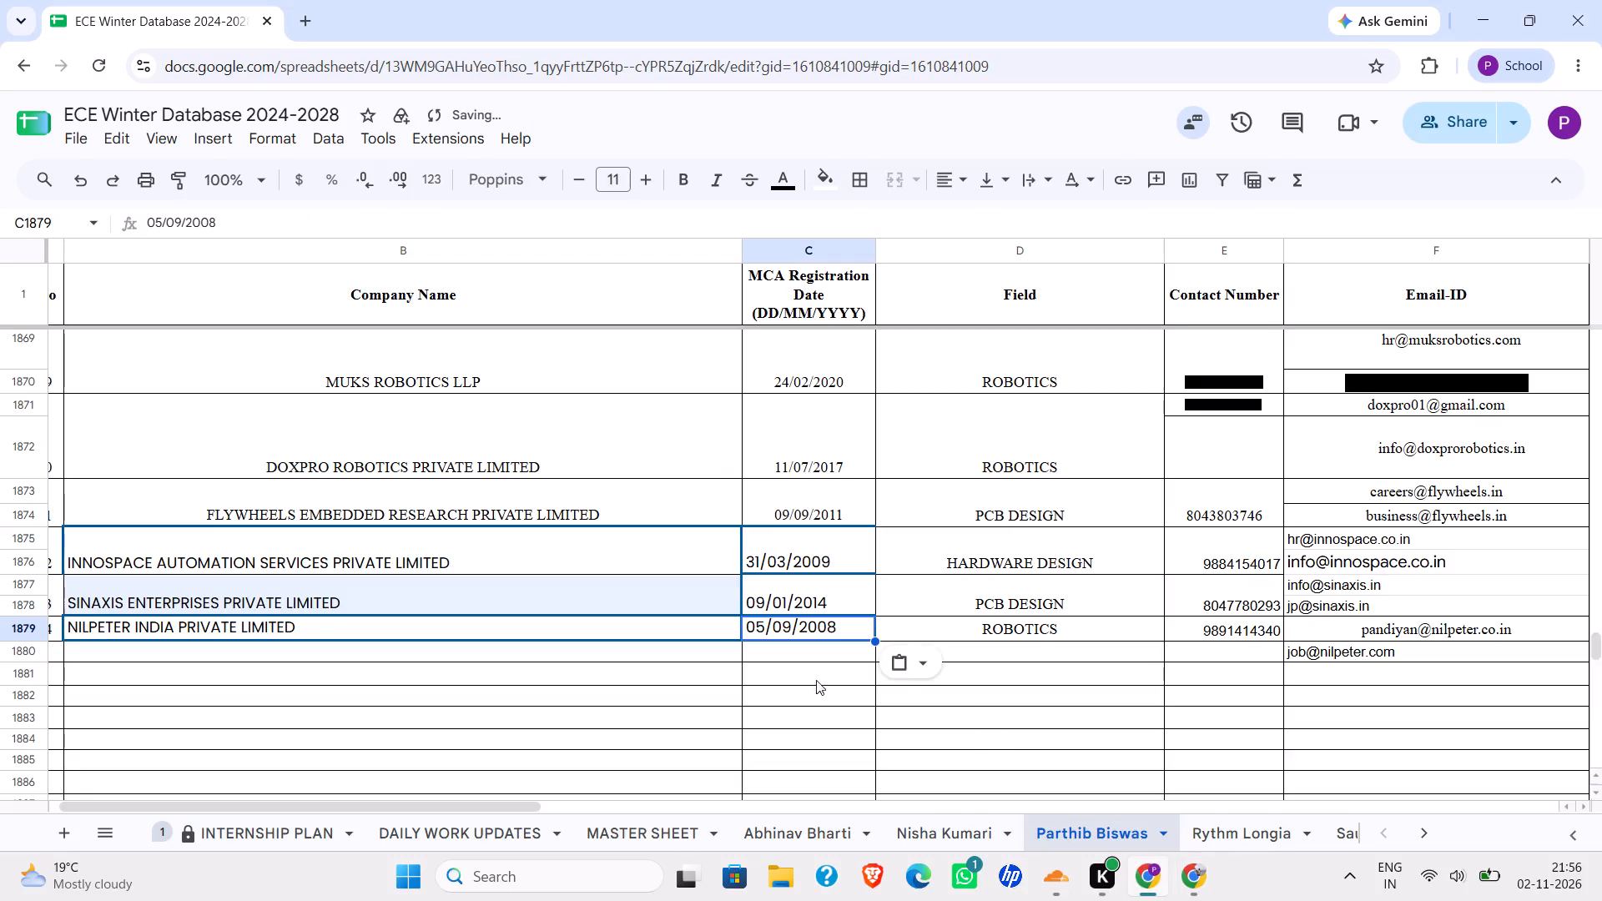
# Merge rows 1879 and 1880 vertically across the S.No to Contact Number columns for serial number 944.
pyautogui.click(773, 667)
pyautogui.hscroll(3, 773, 667)
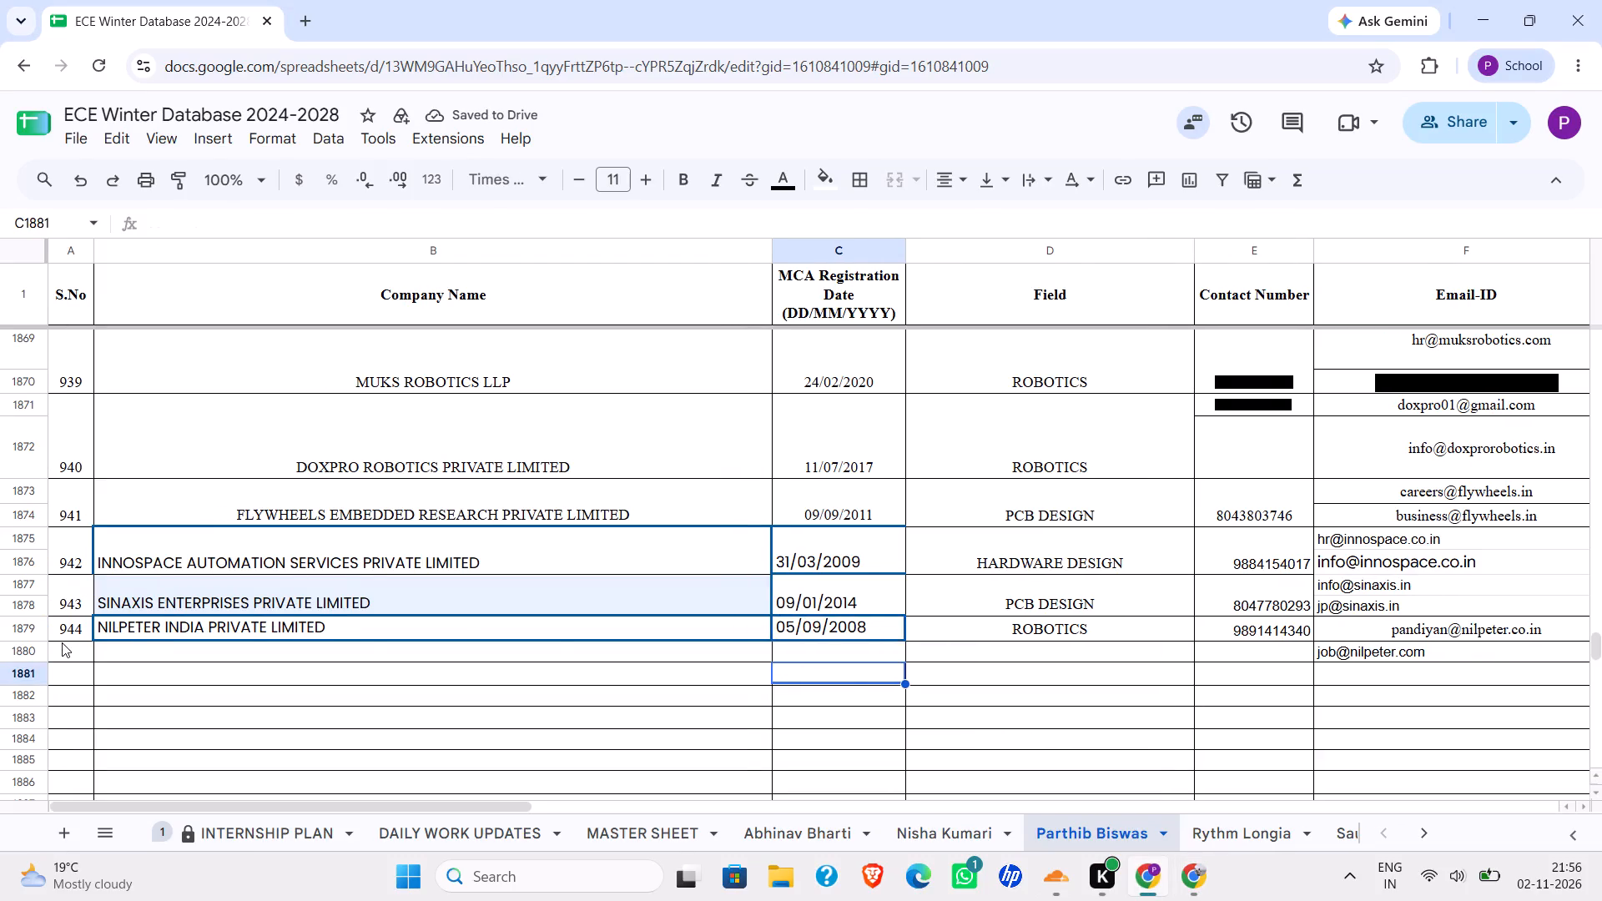
pyautogui.moveTo(62, 642); pyautogui.dragTo(827, 656)
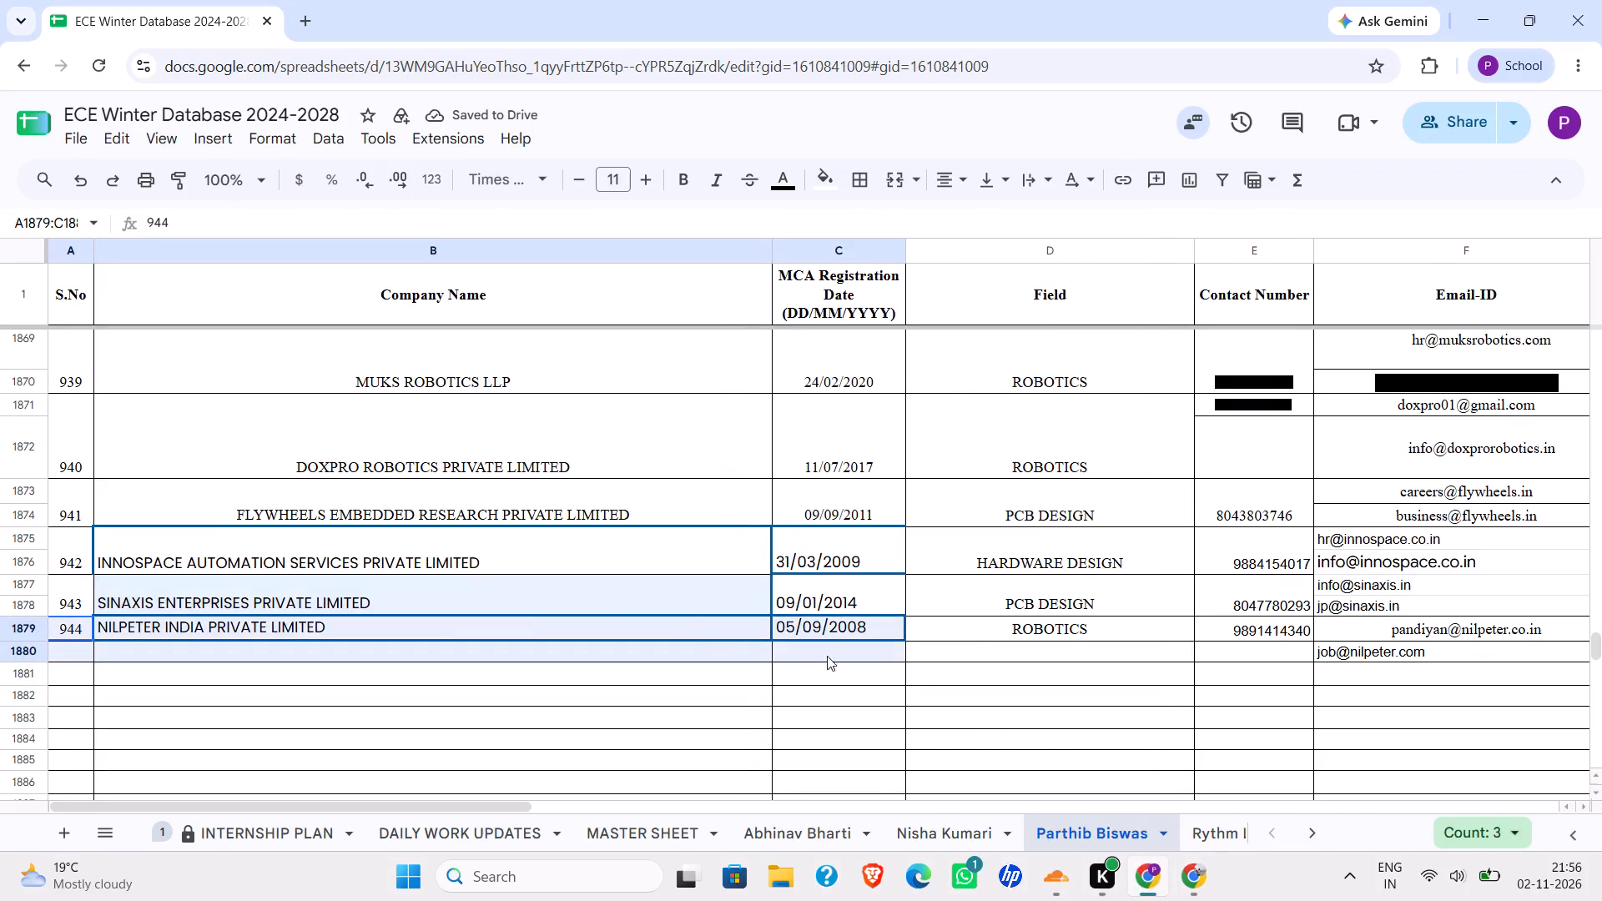
pyautogui.moveTo(827, 656); pyautogui.dragTo(1102, 656)
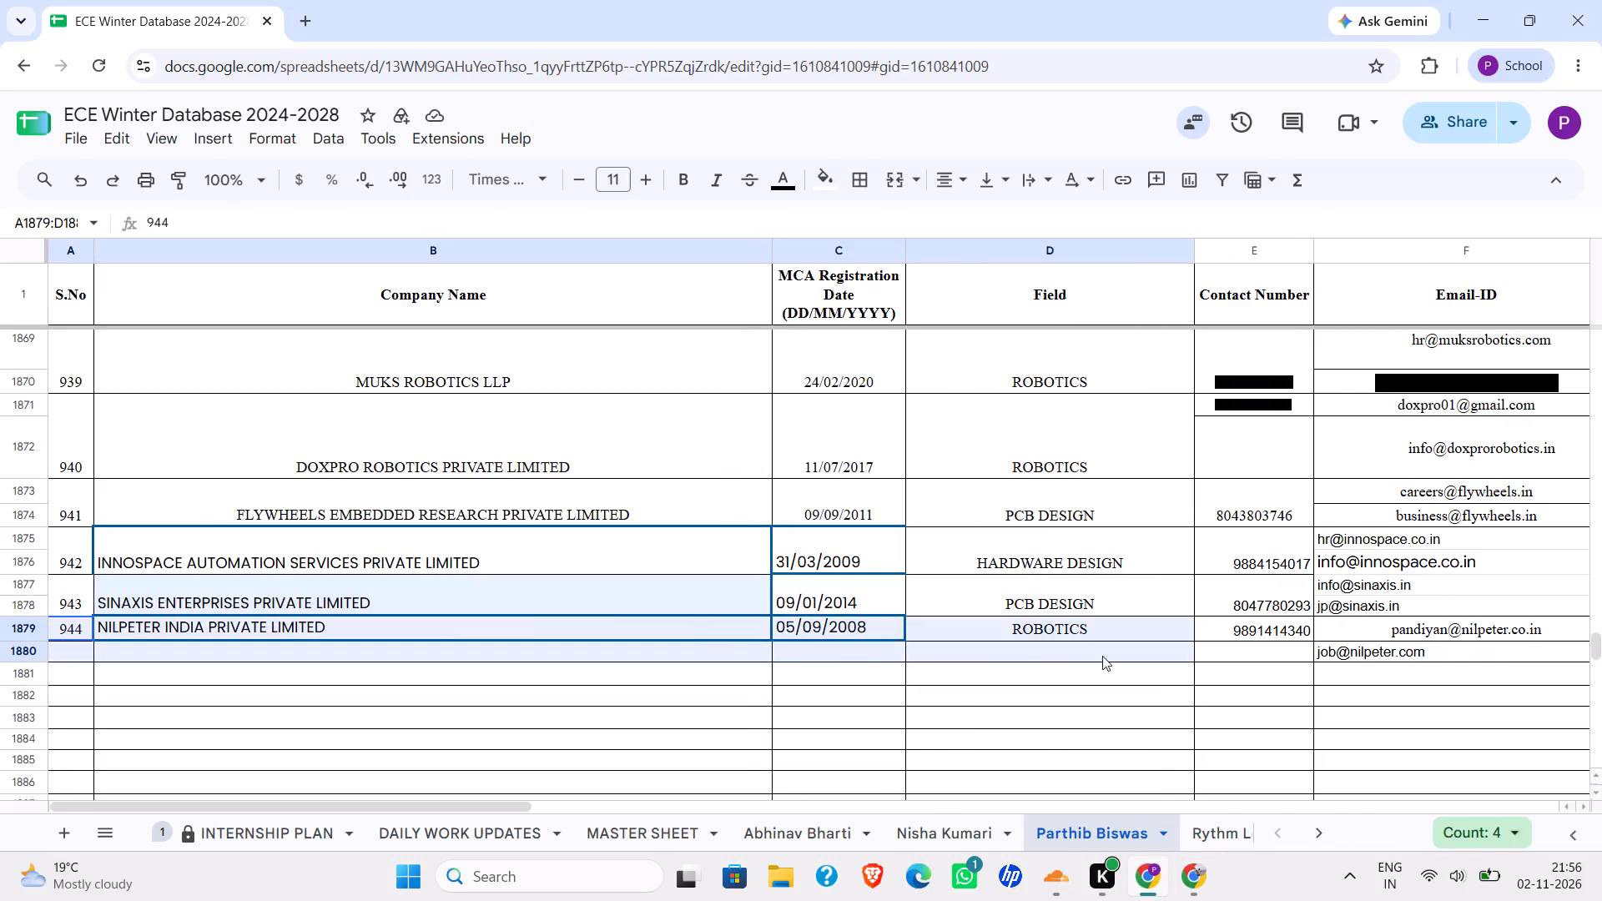
pyautogui.moveTo(1102, 656); pyautogui.dragTo(1226, 647)
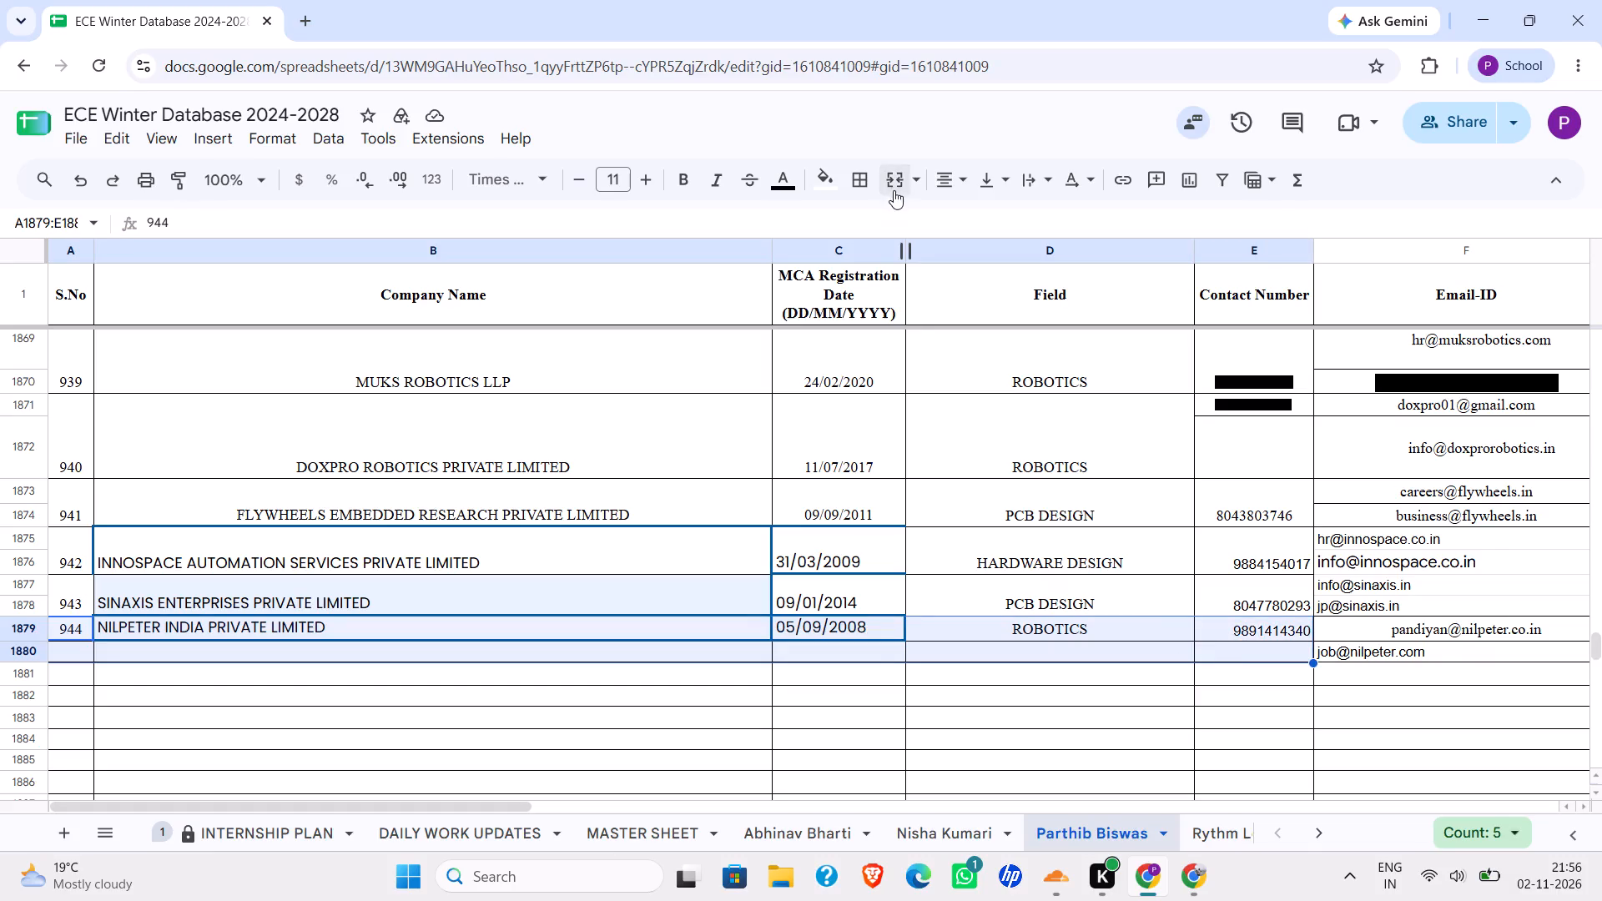
pyautogui.click(919, 174)
pyautogui.click(924, 249)
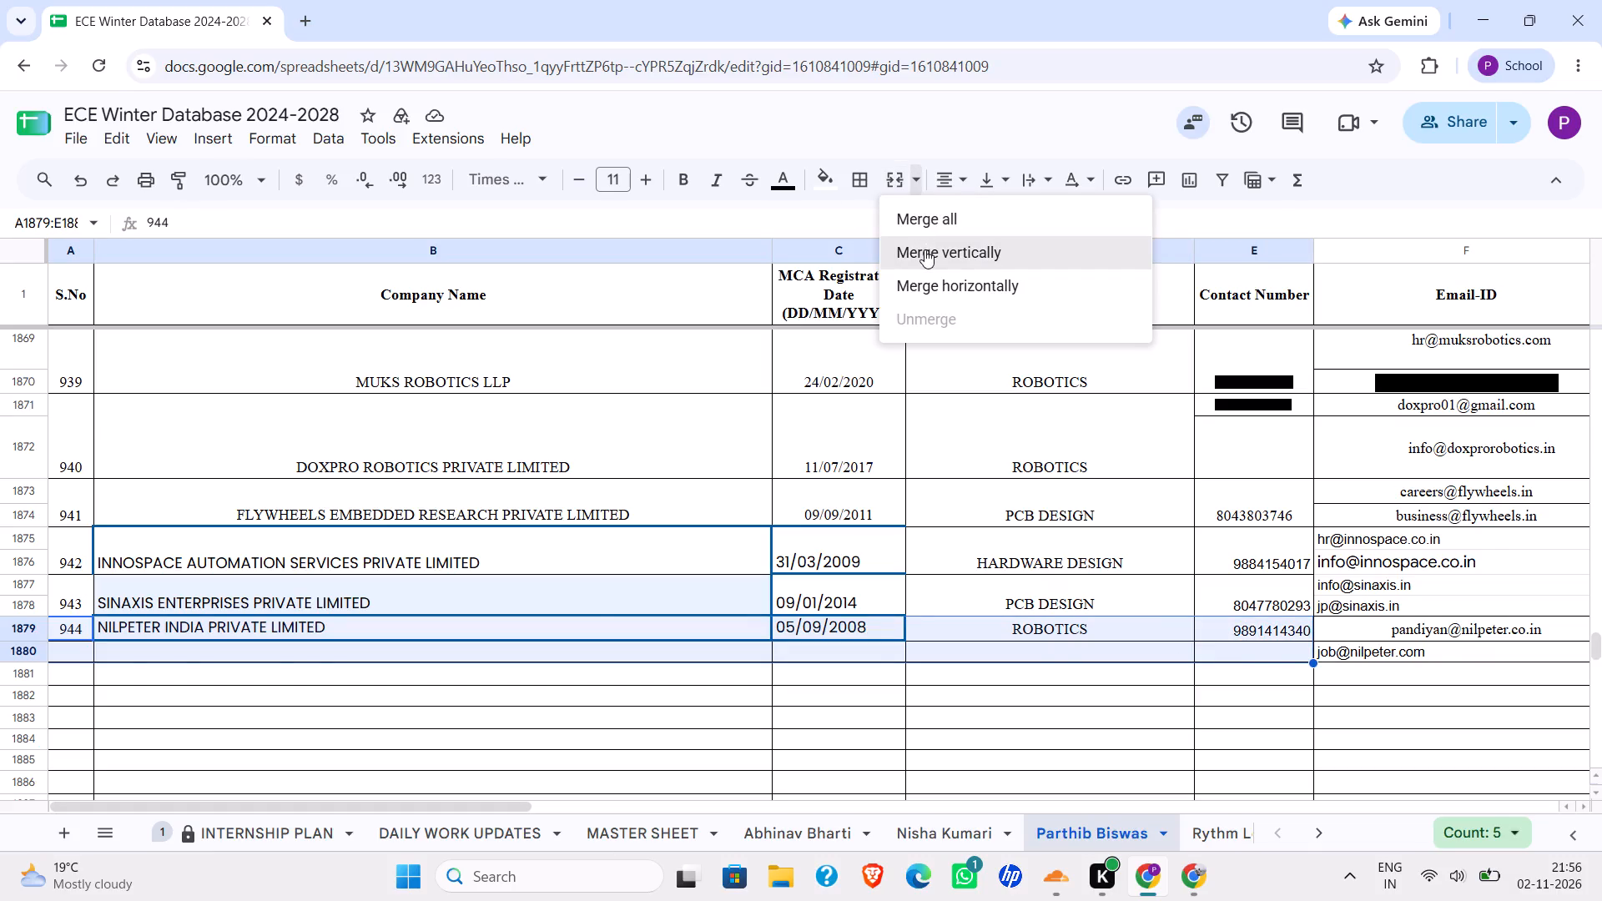
# Enter serial number 945 in the row below Nilpeter's entry and select its Company Name cell.
pyautogui.click(88, 673)
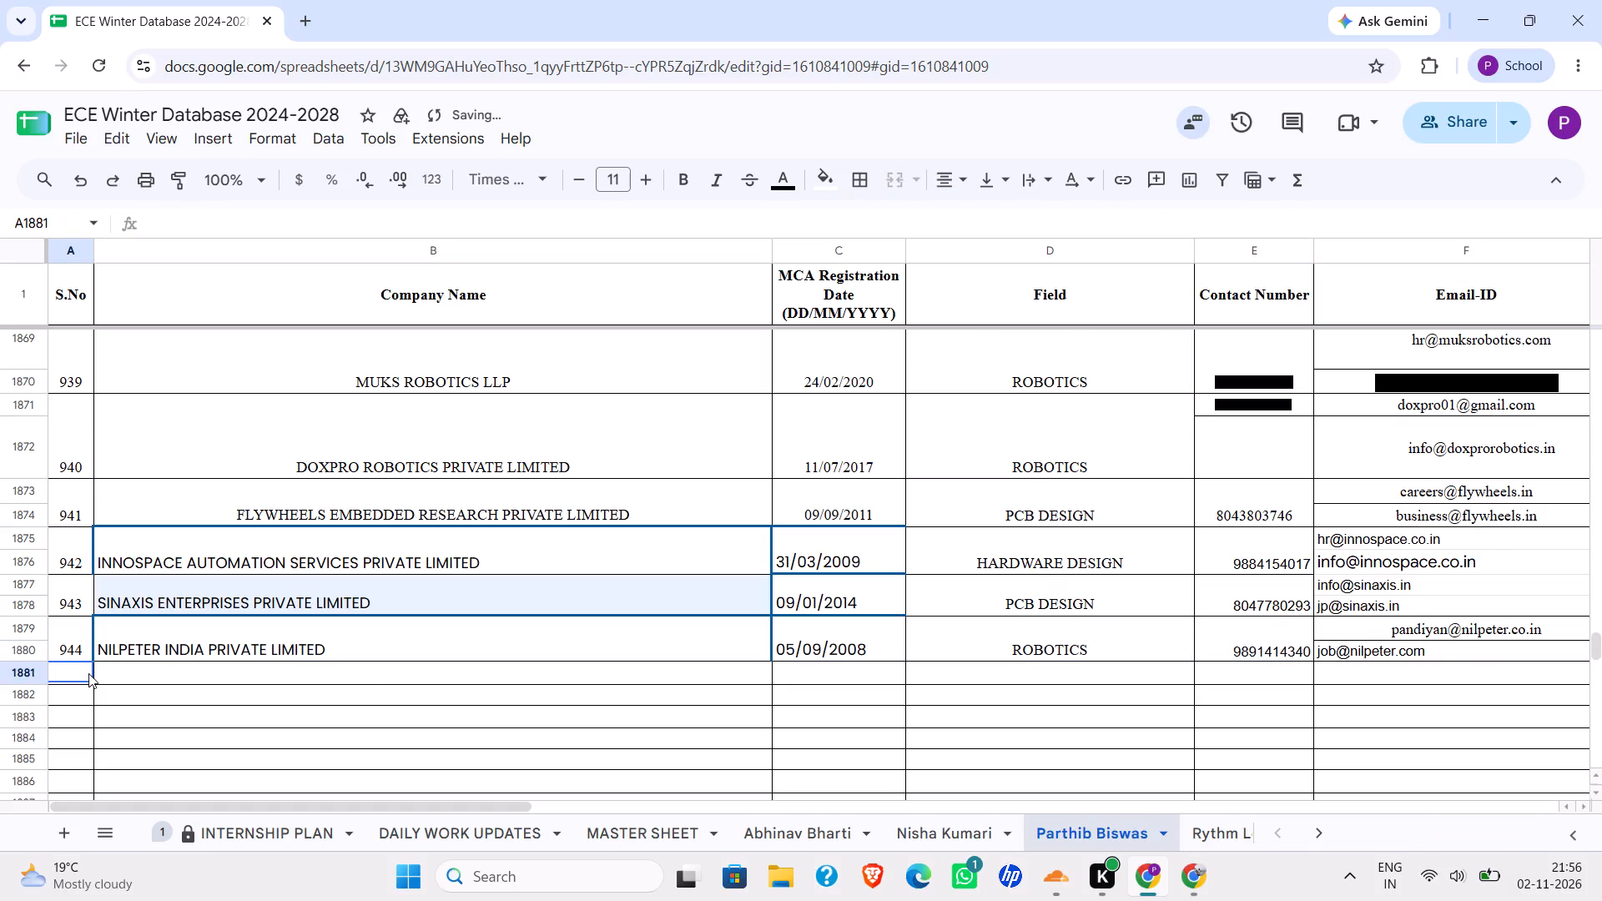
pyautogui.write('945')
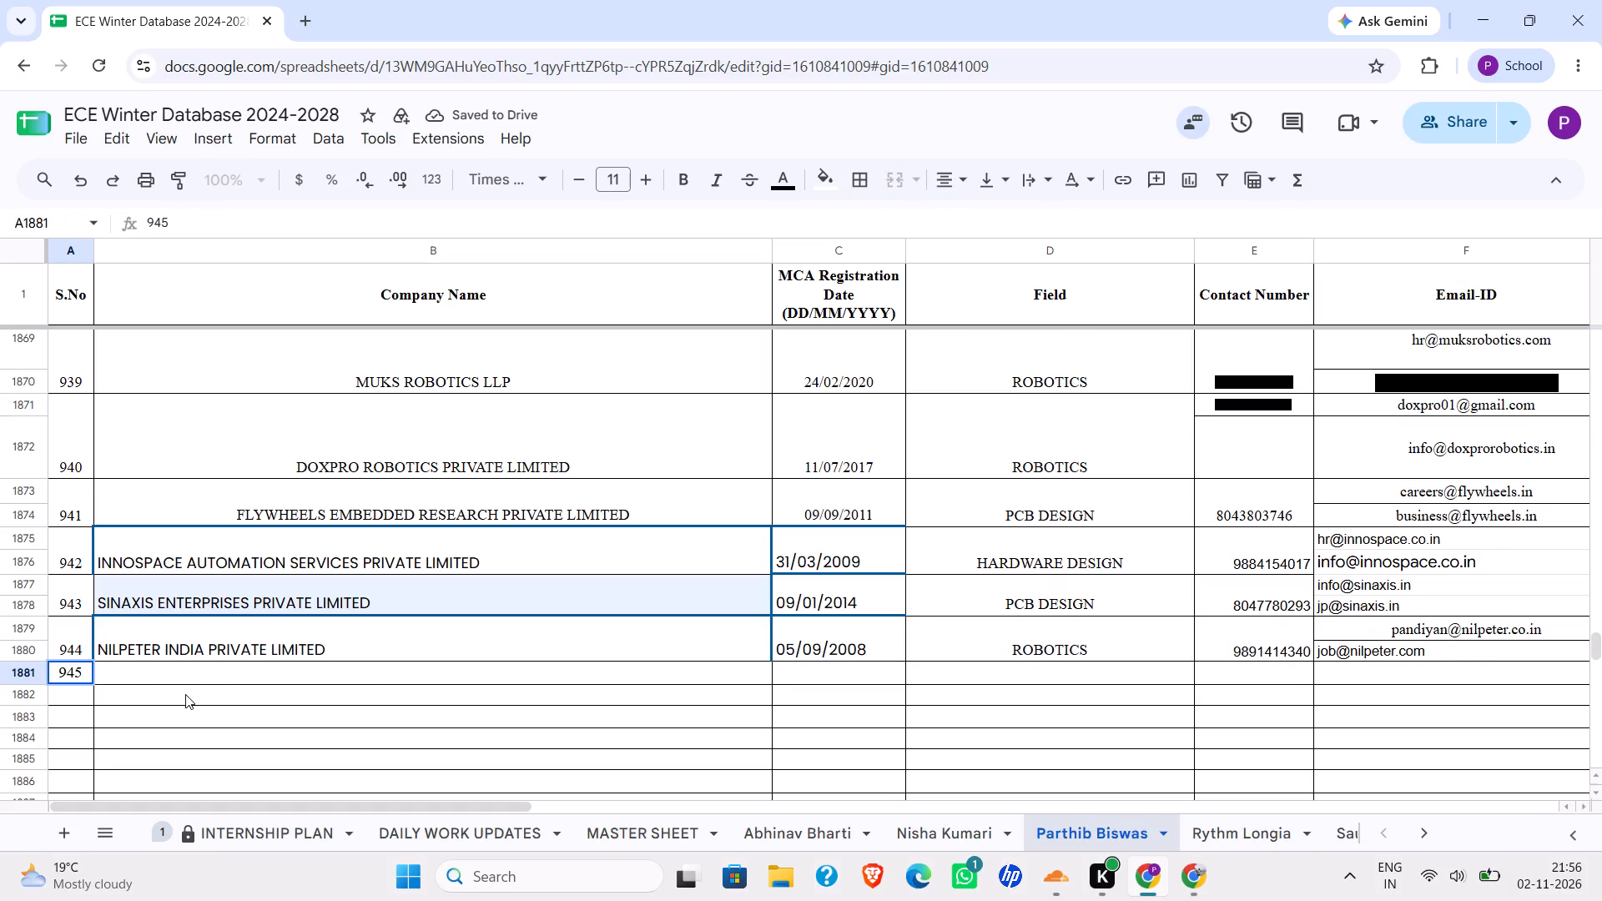
pyautogui.click(209, 677)
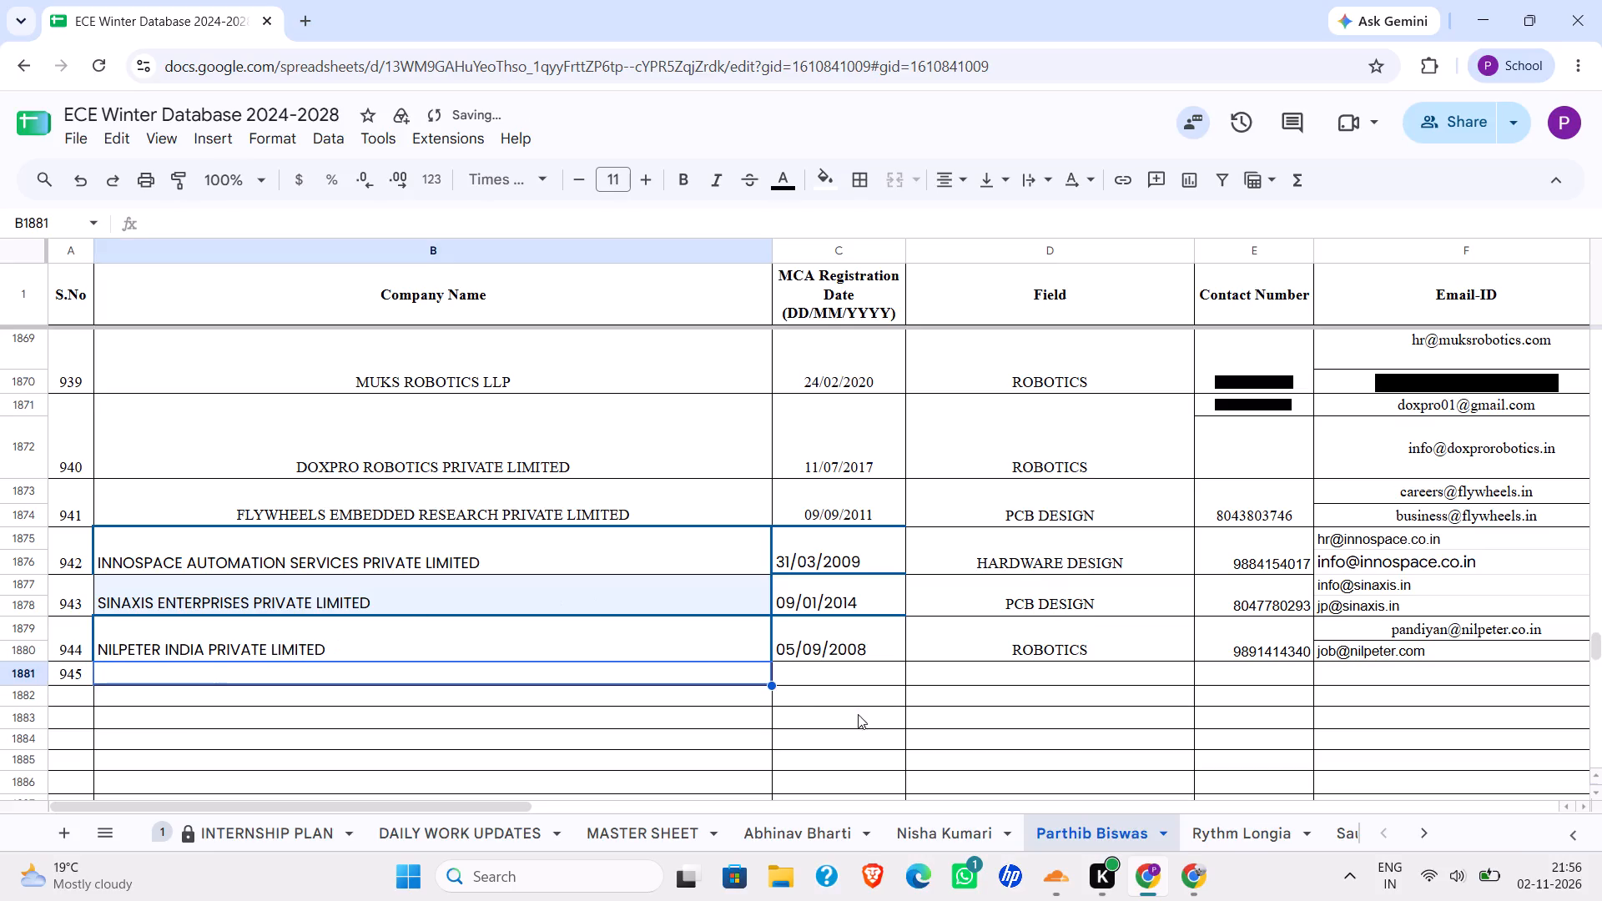
# Browse the Glassdoor robotics engineer listings, open Dasceq India Pvt Ltd's Junior R&D Engineer listing and copy the name Dasceq India.
pyautogui.click(1179, 887)
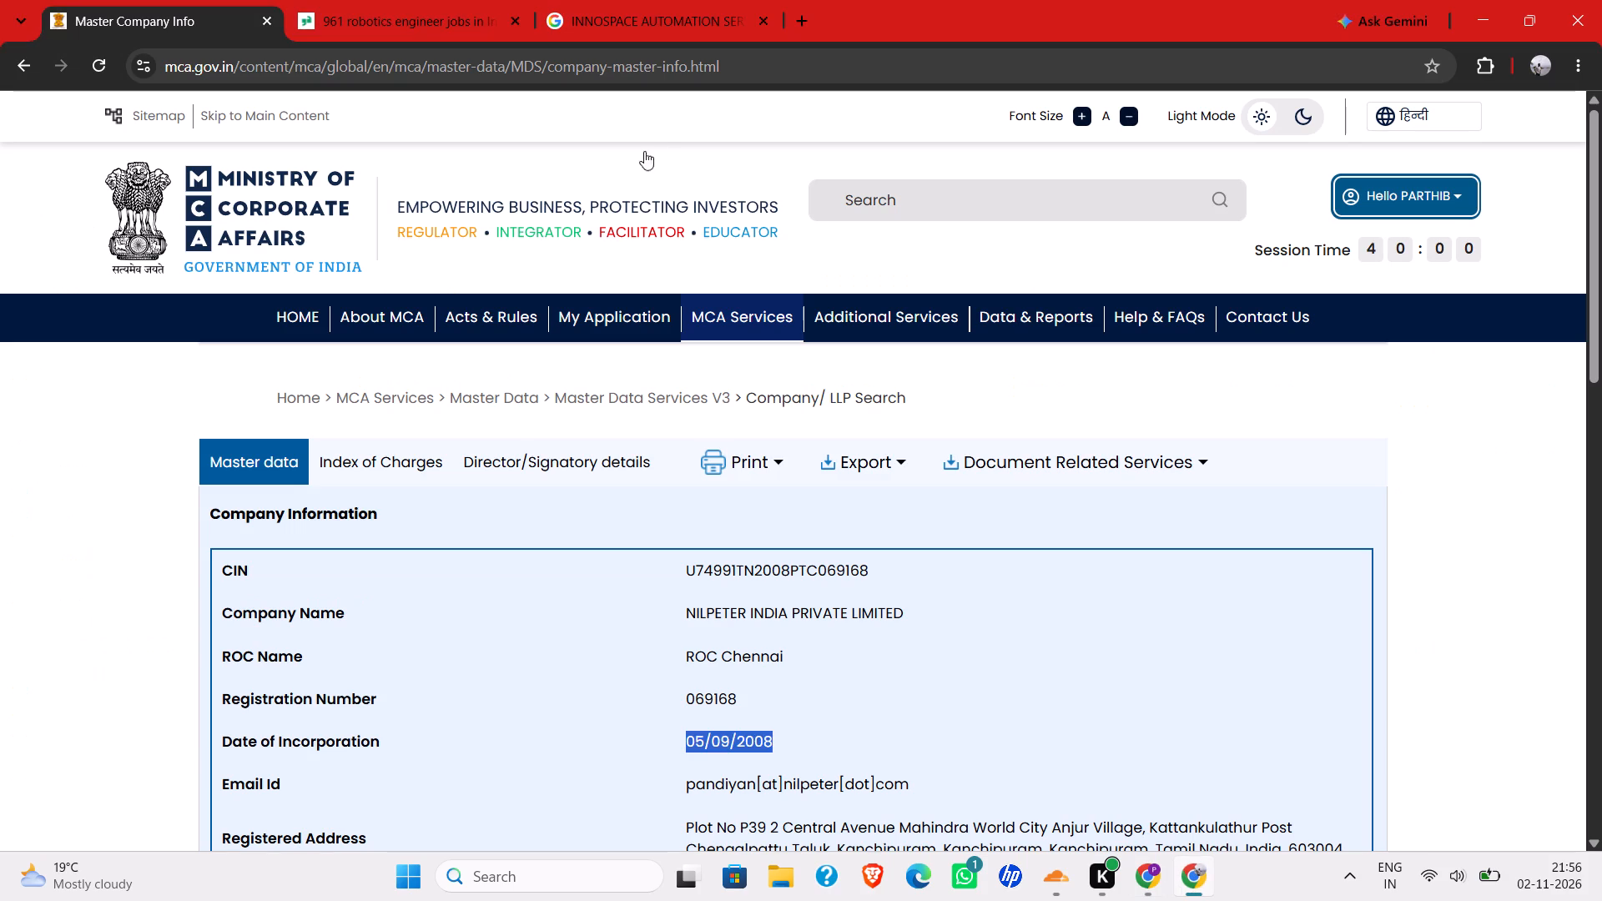
pyautogui.click(426, 1)
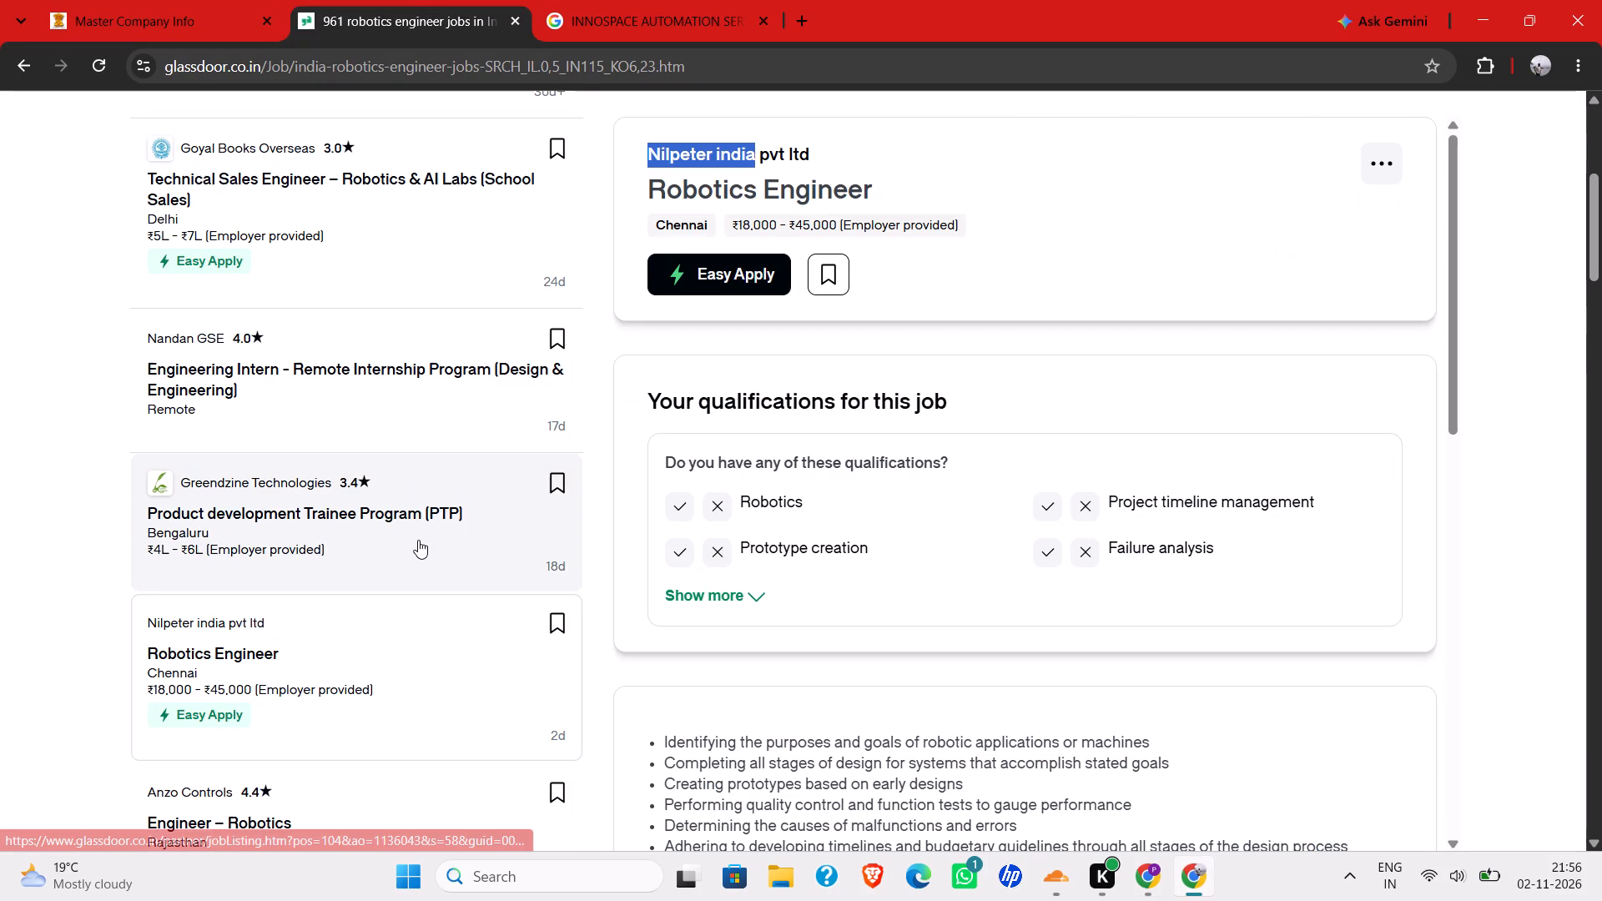
pyautogui.scroll(-3, 418, 540)
pyautogui.scroll(-1, 371, 602)
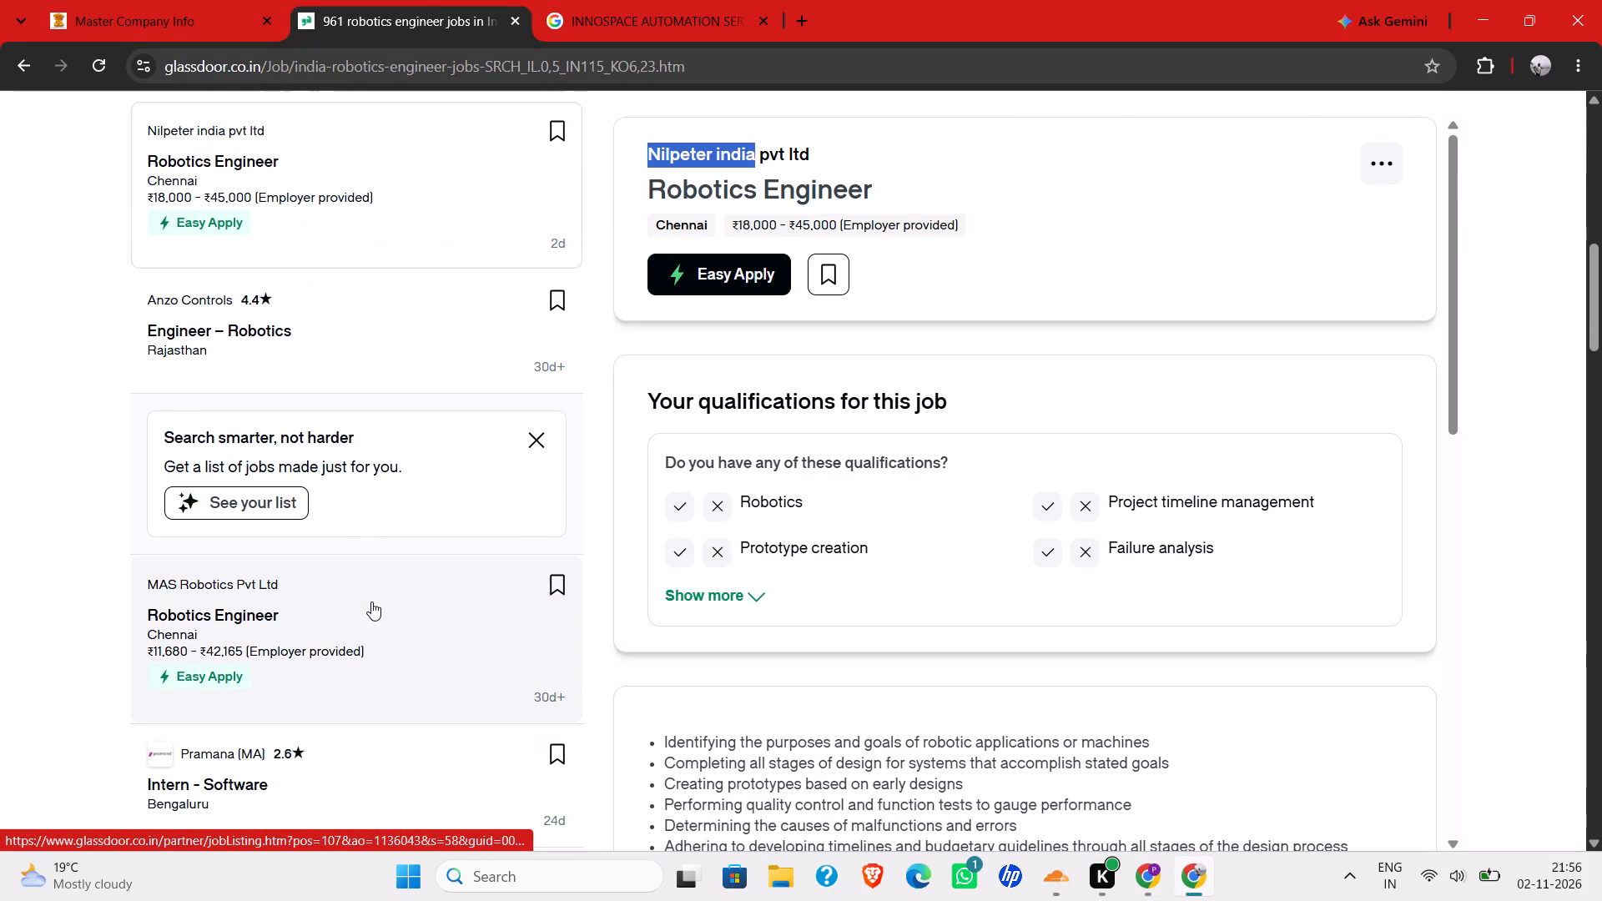
pyautogui.scroll(-4, 371, 602)
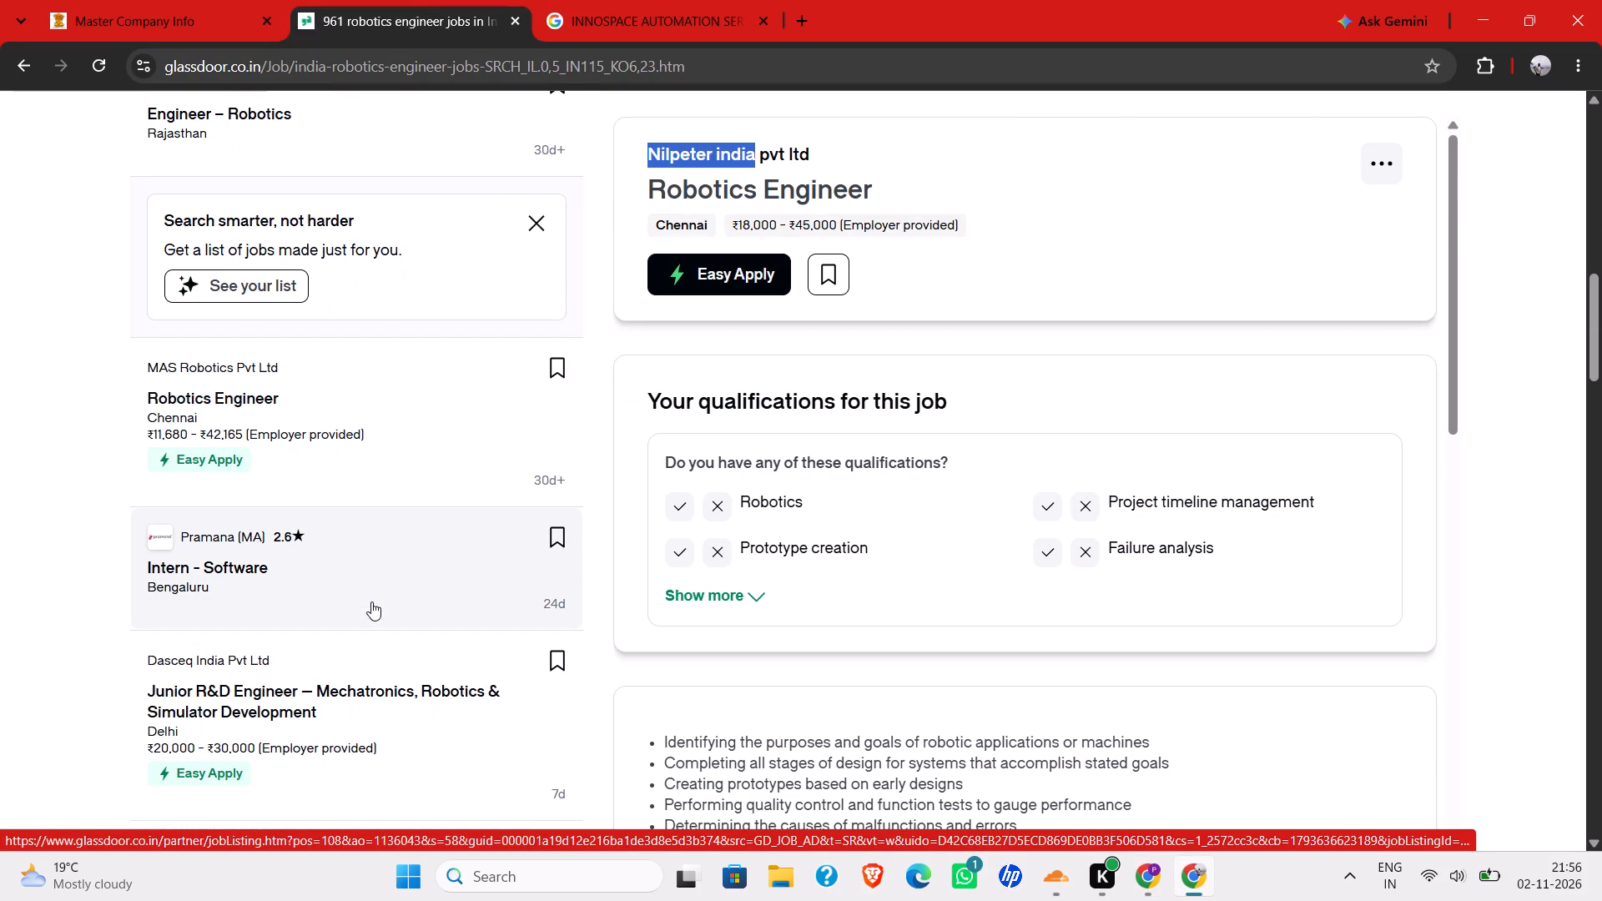
pyautogui.scroll(-1, 346, 604)
pyautogui.click(346, 604)
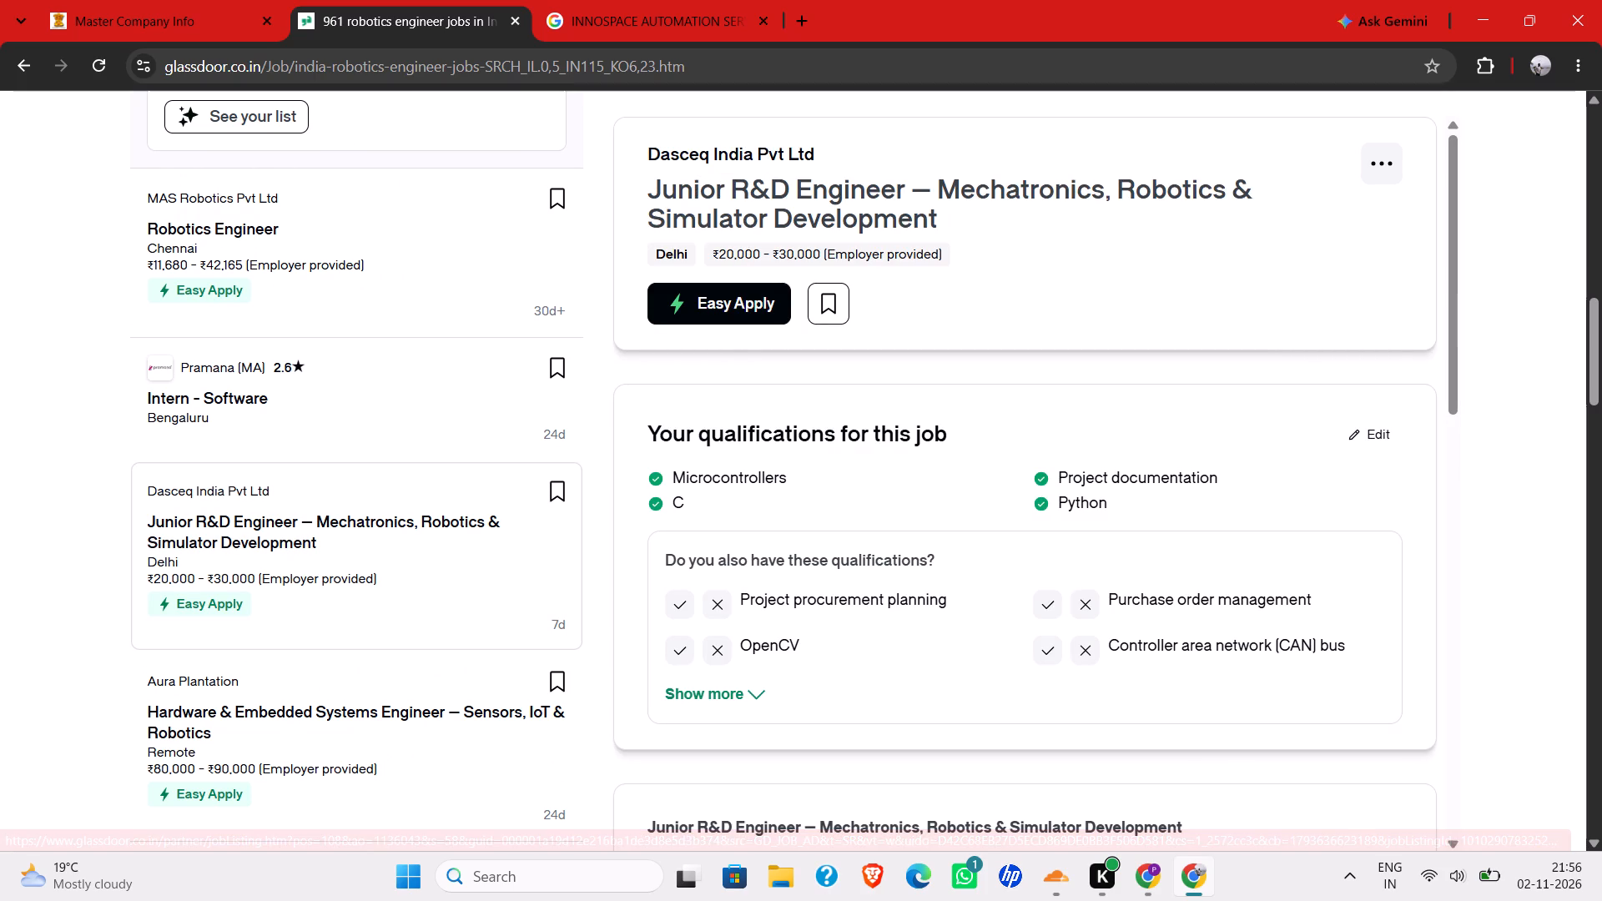
pyautogui.moveTo(753, 151); pyautogui.dragTo(632, 154)
pyautogui.hotkey('ctrl', 'c')
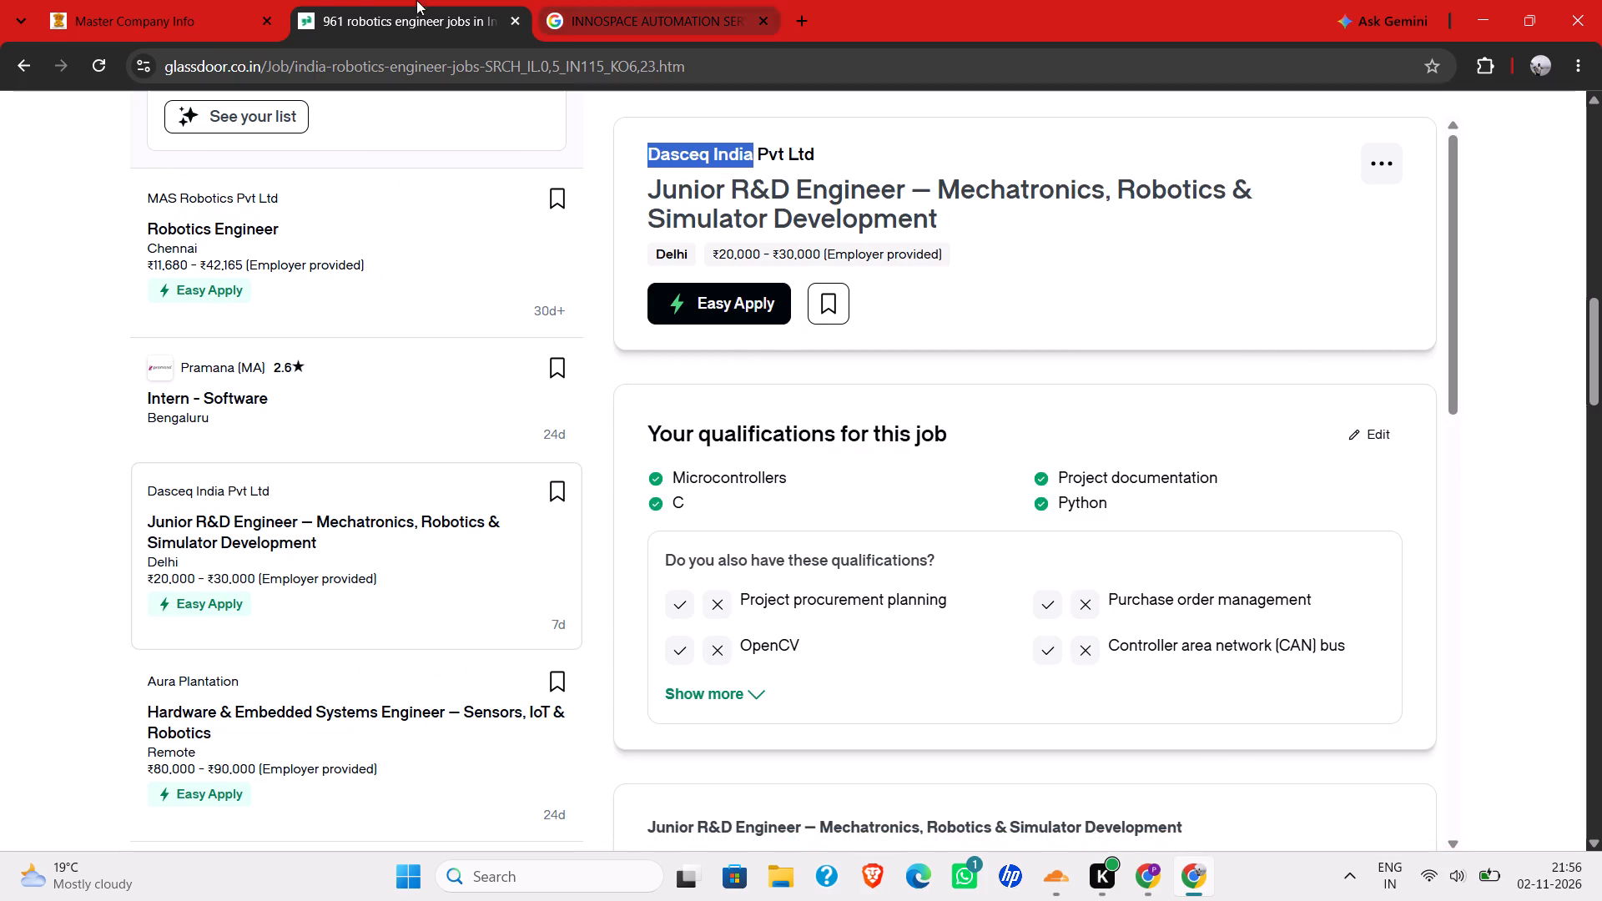
# Go back to the MCA master data search, replace the search text with Dasceq India and submit it with the captcha.
pyautogui.click(197, 8)
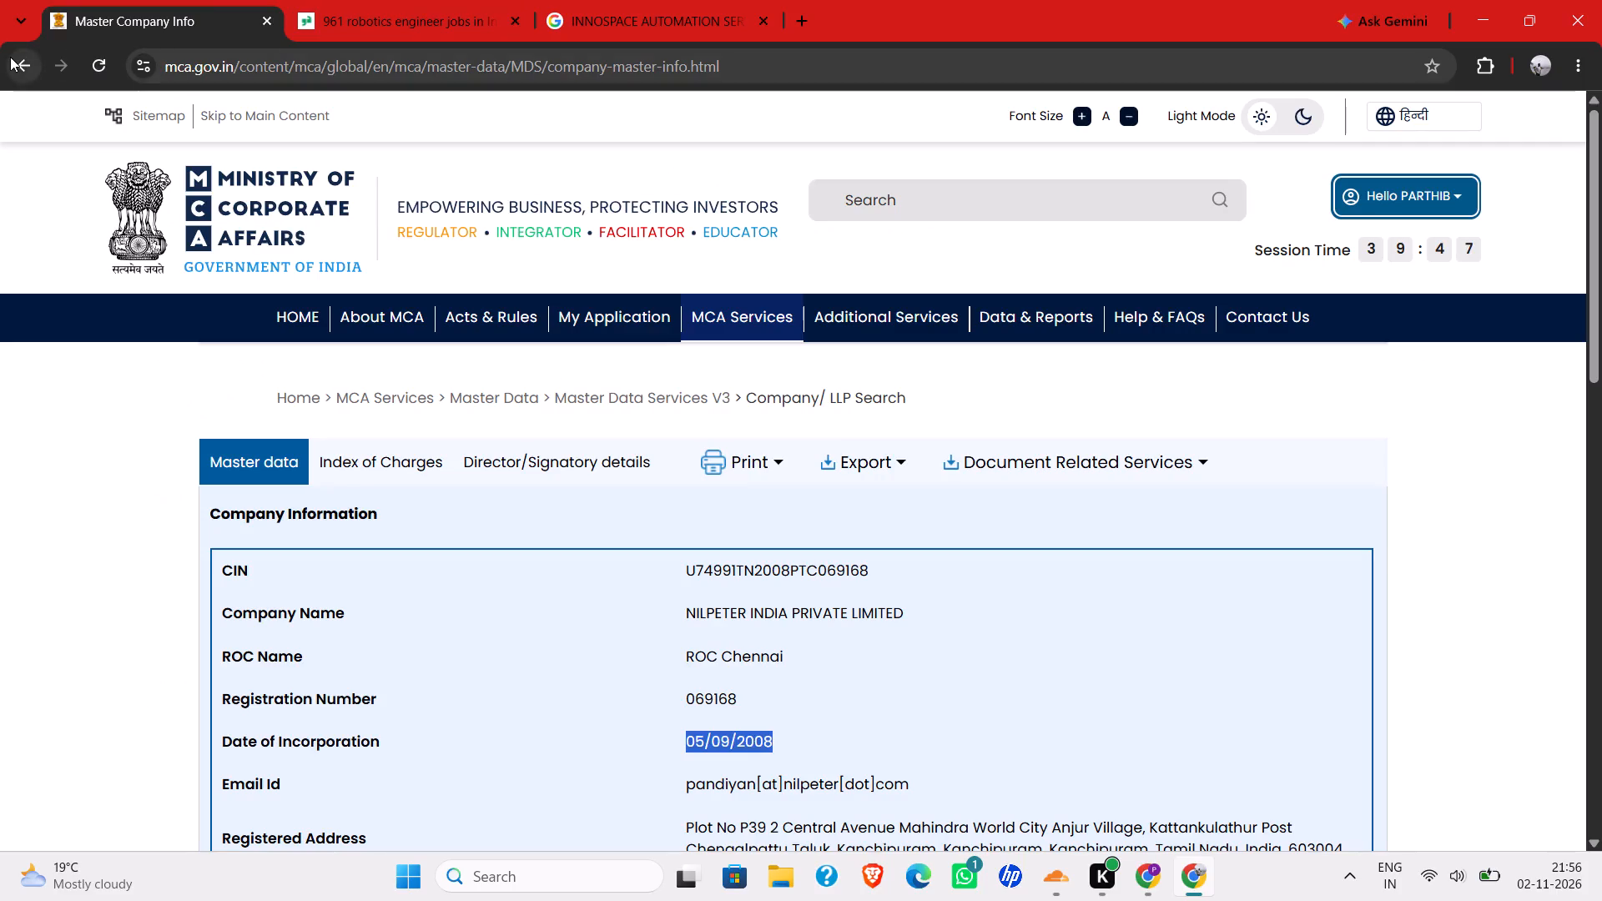
pyautogui.click(10, 57)
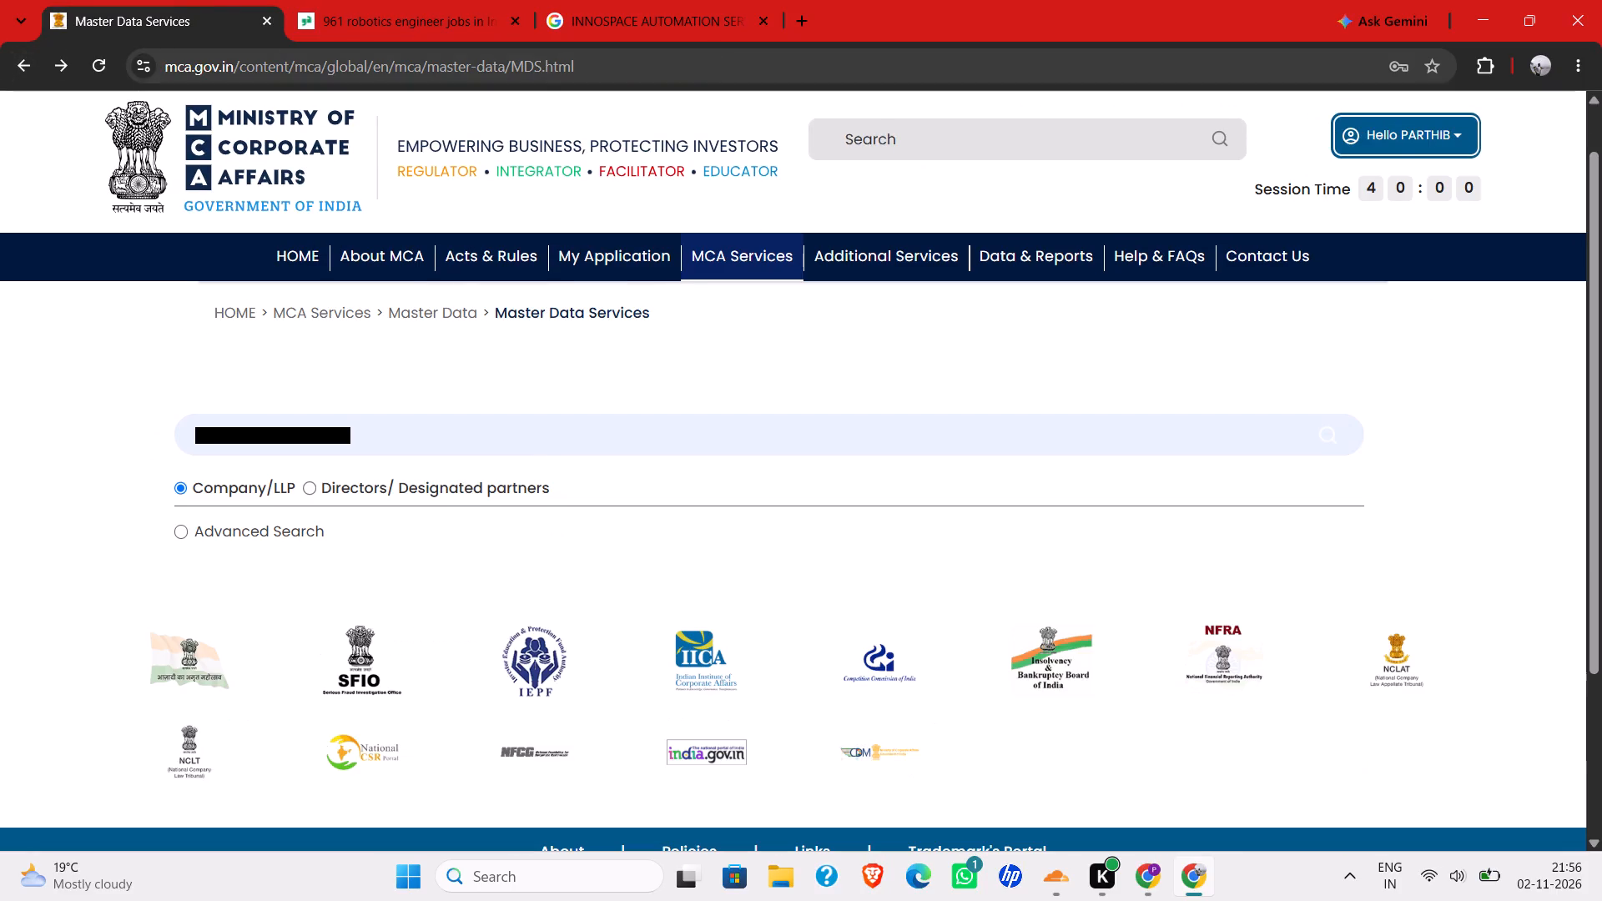
pyautogui.click(538, 435)
pyautogui.press('BackSpace')
pyautogui.press('BackSpace')
pyautogui.press('BackSpace')
pyautogui.press('BackSpace')
pyautogui.press('BackSpace')
pyautogui.press('BackSpace')
pyautogui.press('BackSpace')
pyautogui.press('BackSpace')
pyautogui.press('BackSpace')
pyautogui.press('BackSpace')
pyautogui.press('BackSpace')
pyautogui.press('BackSpace')
pyautogui.press('BackSpace')
pyautogui.press('BackSpace')
pyautogui.press('BackSpace')
pyautogui.press('BackSpace')
pyautogui.press('BackSpace')
pyautogui.press('BackSpace')
pyautogui.press('BackSpace')
pyautogui.press('BackSpace')
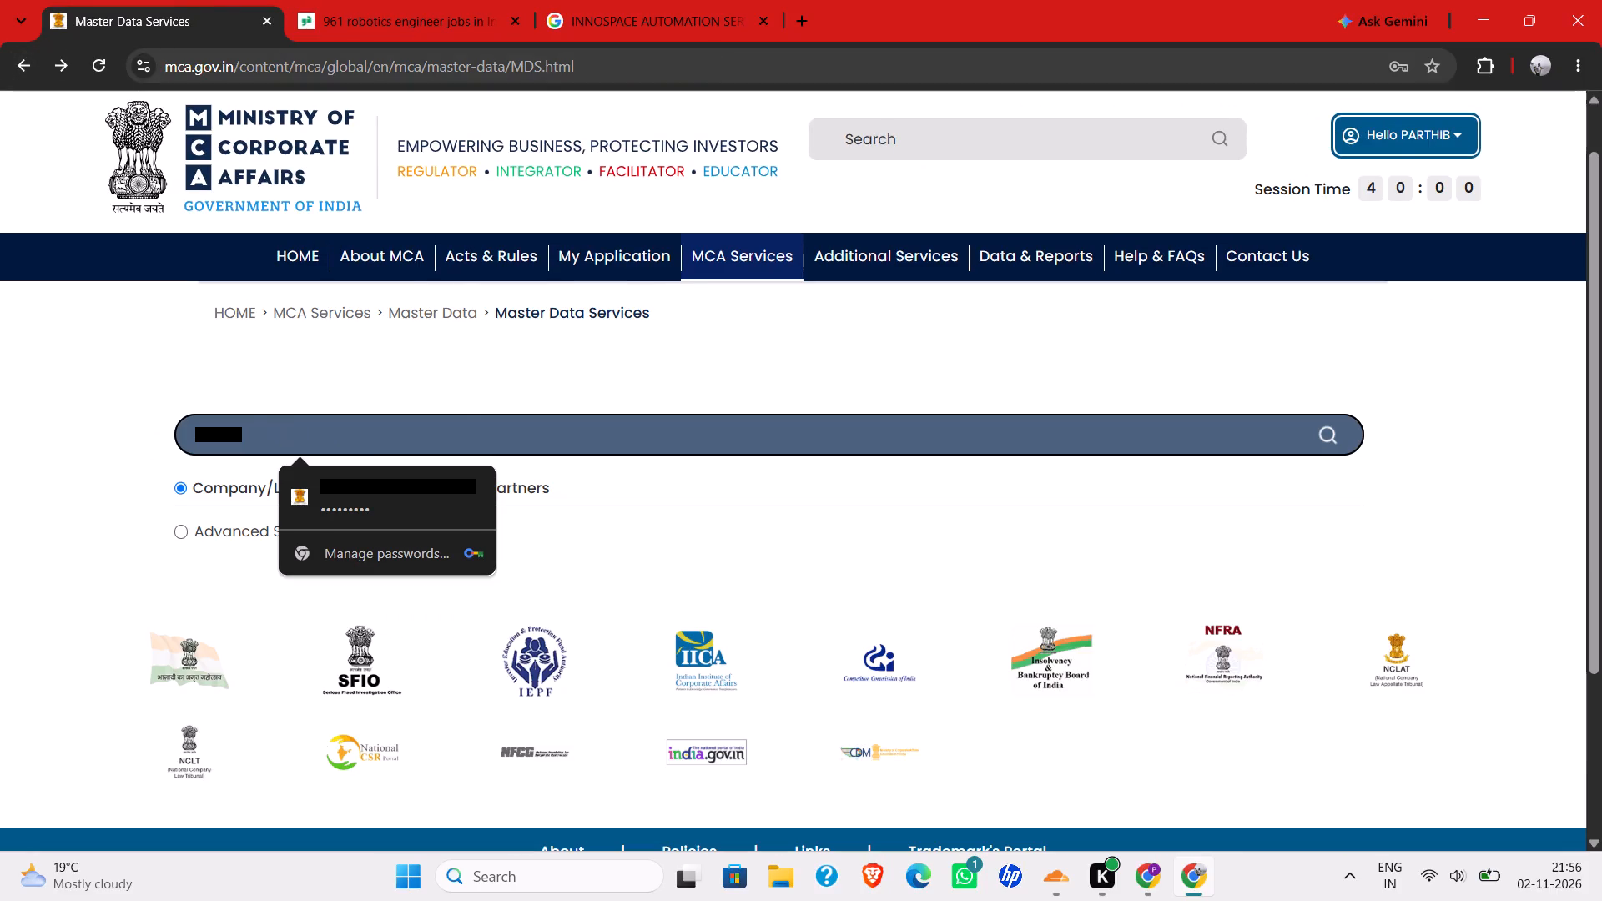
pyautogui.hotkey('ctrl', 'v')
pyautogui.press('Return')
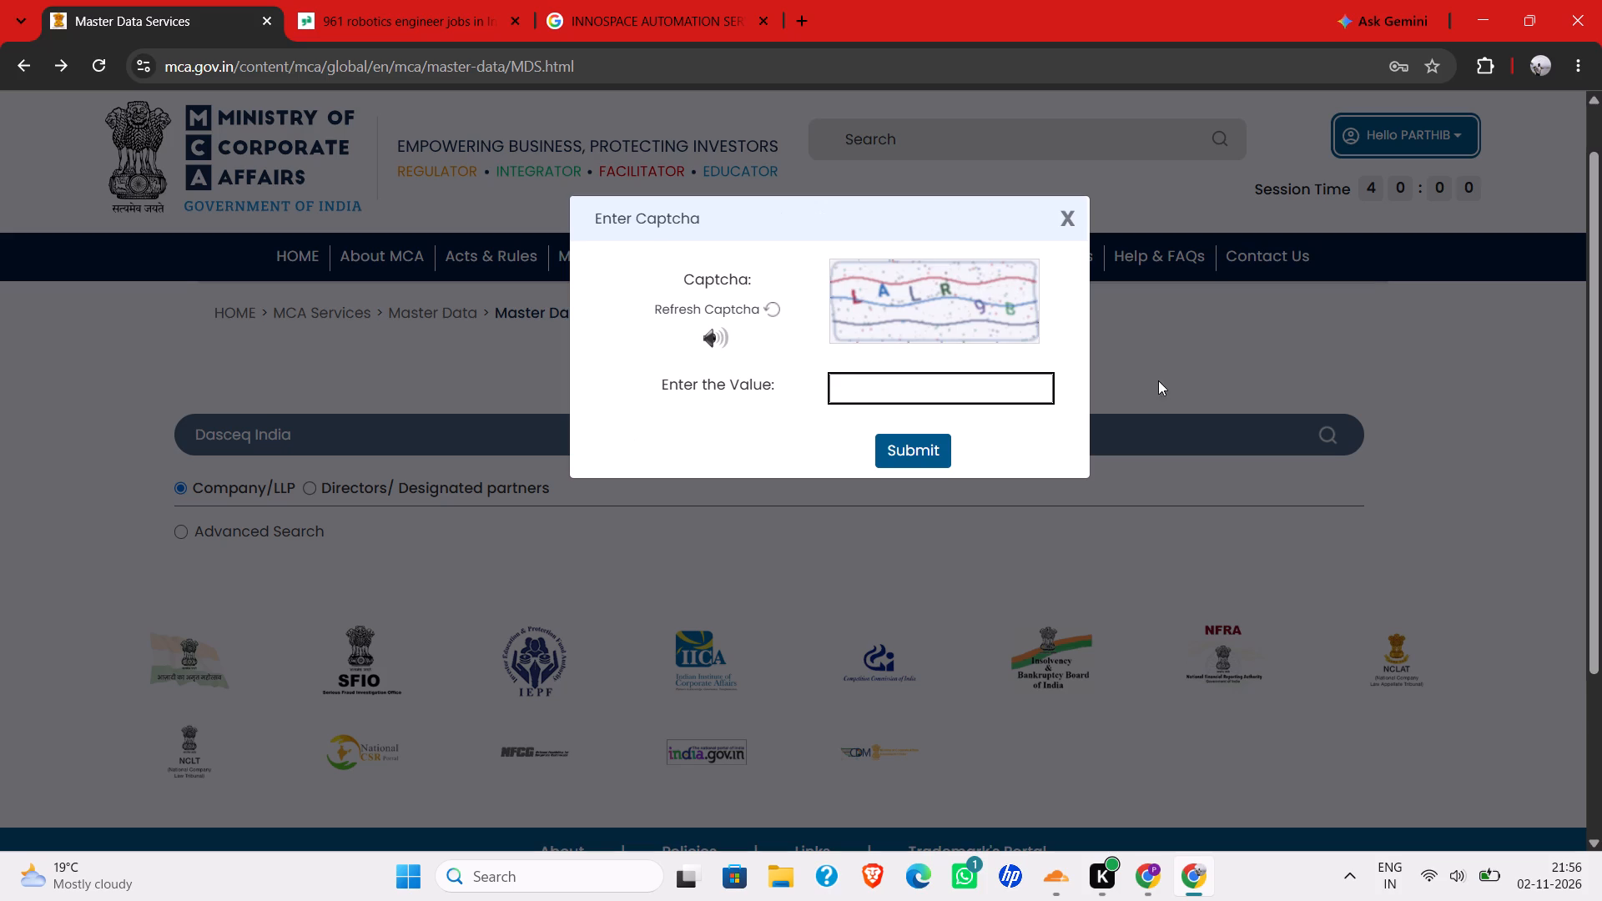
pyautogui.click(985, 398)
pyautogui.write('LAL')
pyautogui.press('r')
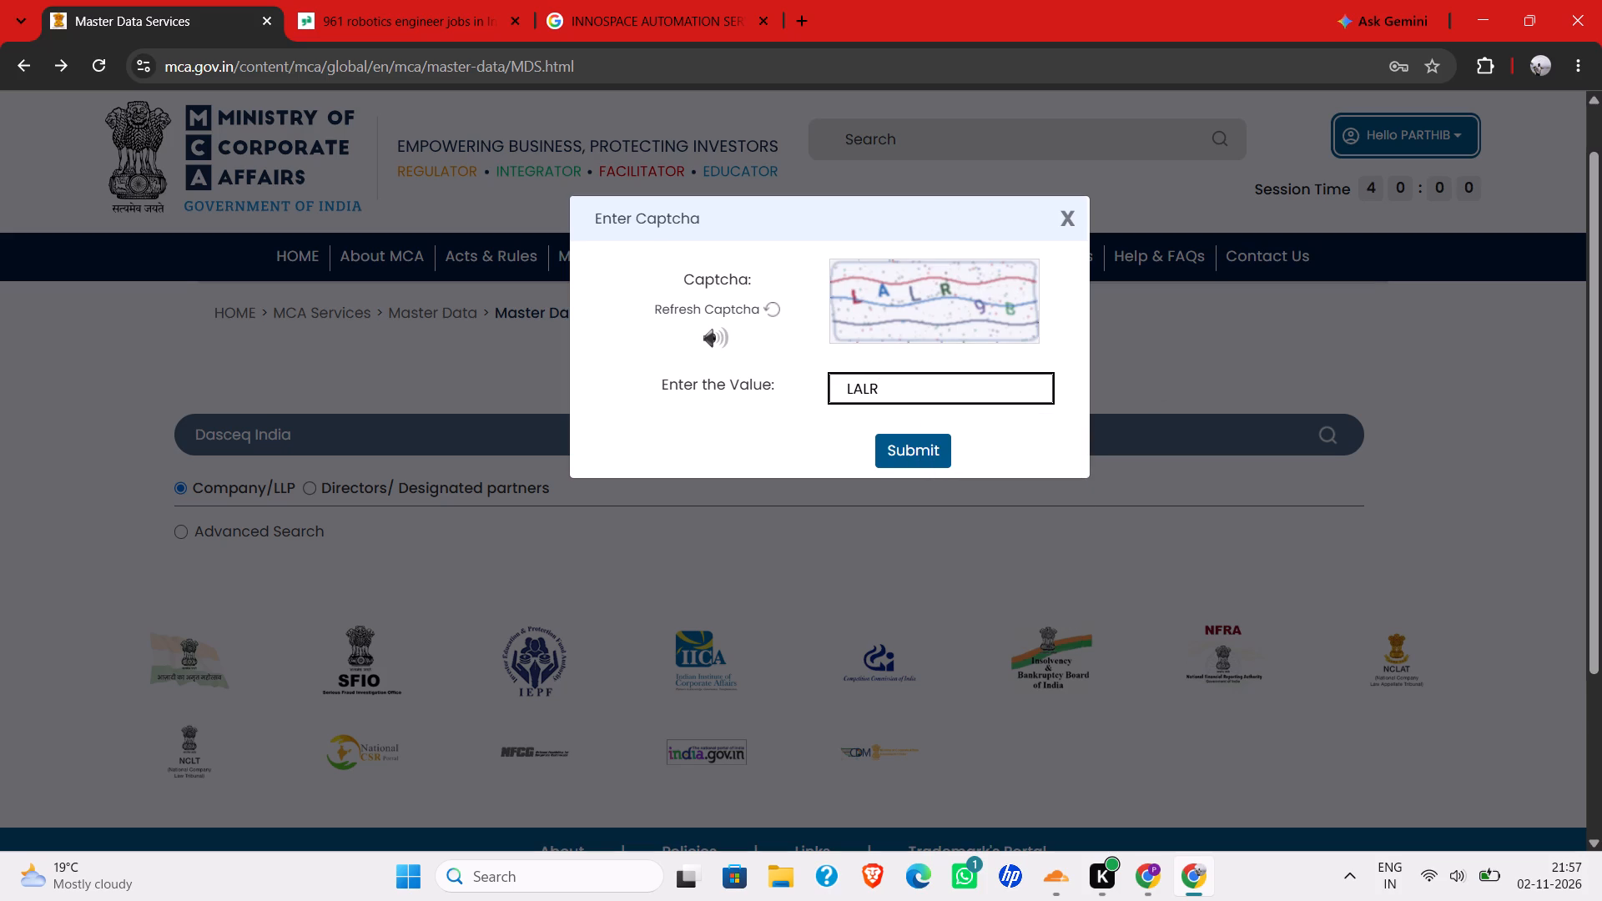
pyautogui.write('9B')
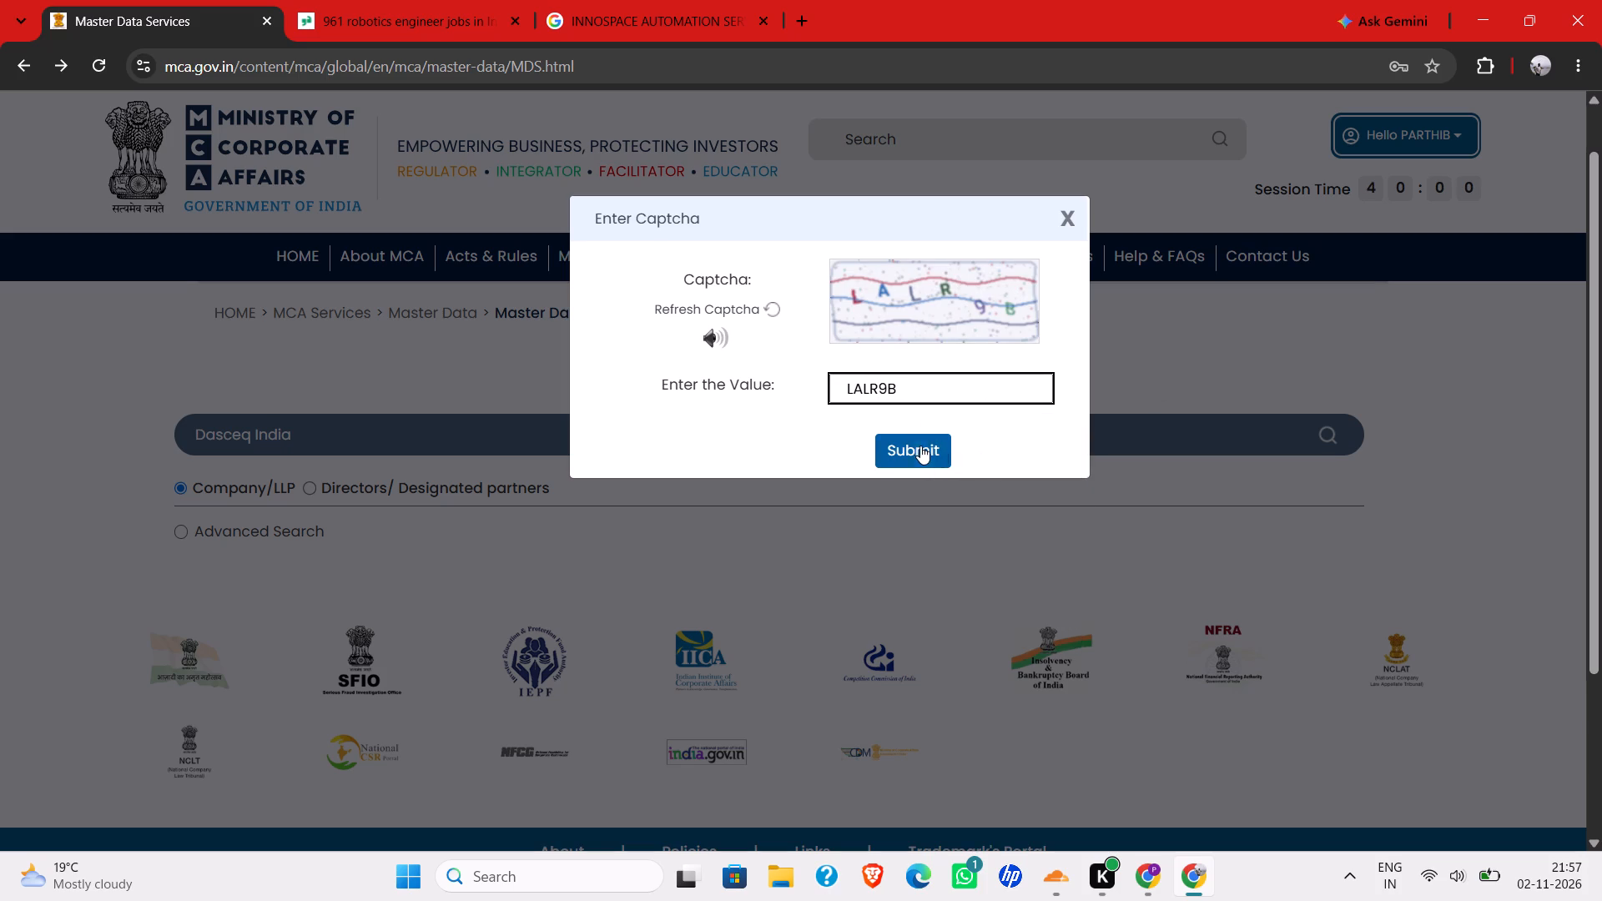
pyautogui.click(919, 445)
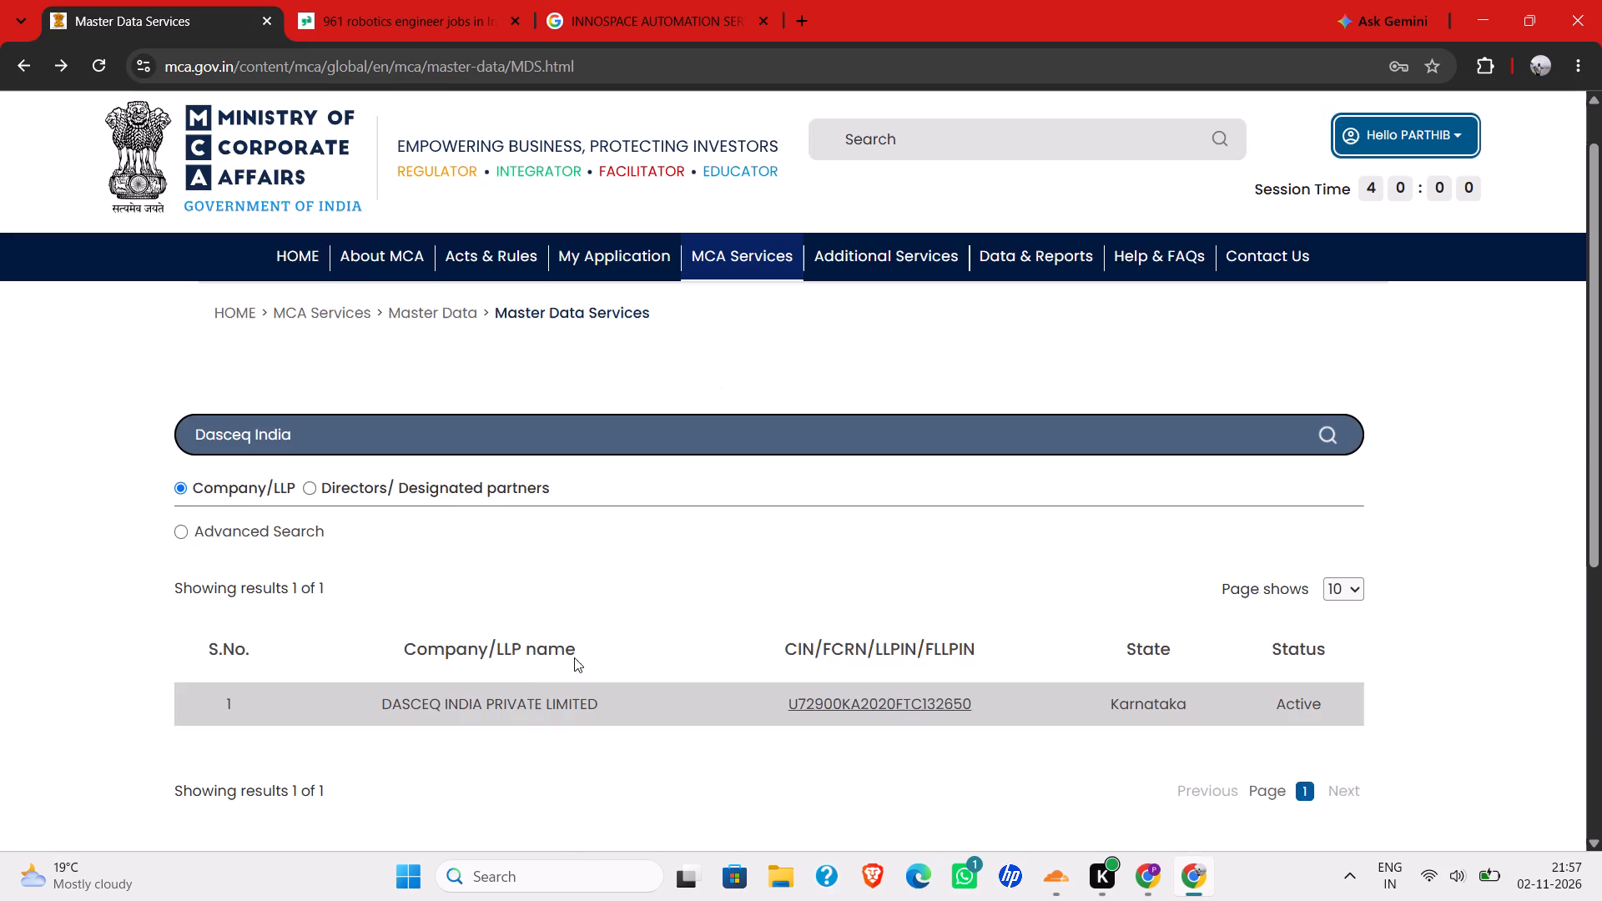
# Open the DASCEQ INDIA PRIVATE LIMITED record and copy its full company name.
pyautogui.click(513, 698)
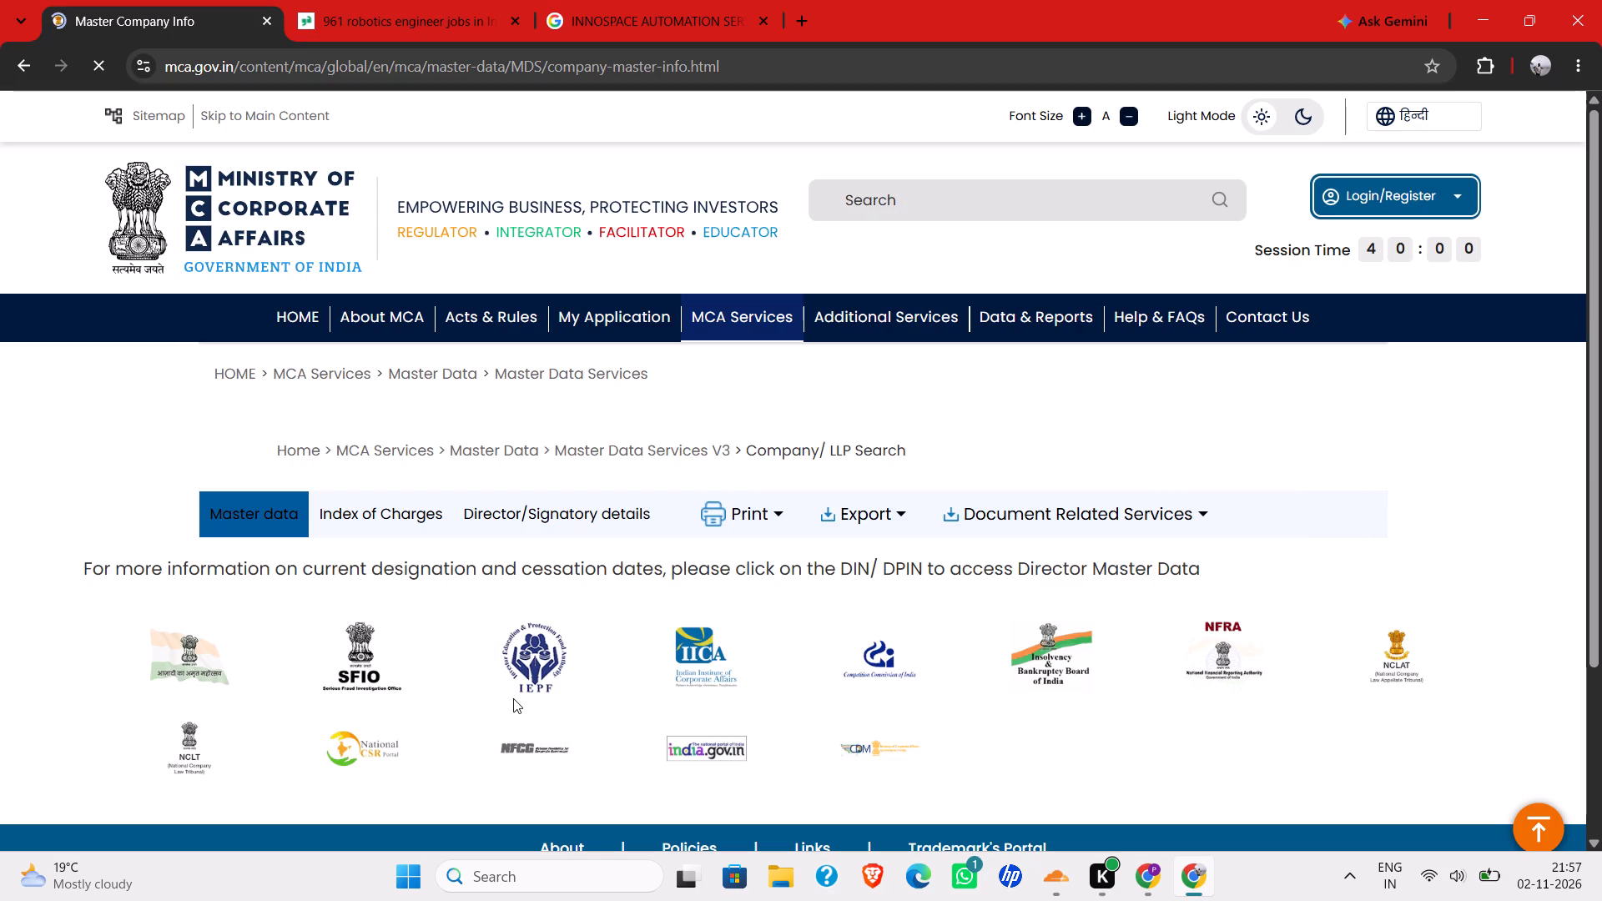
pyautogui.moveTo(678, 621); pyautogui.dragTo(746, 617)
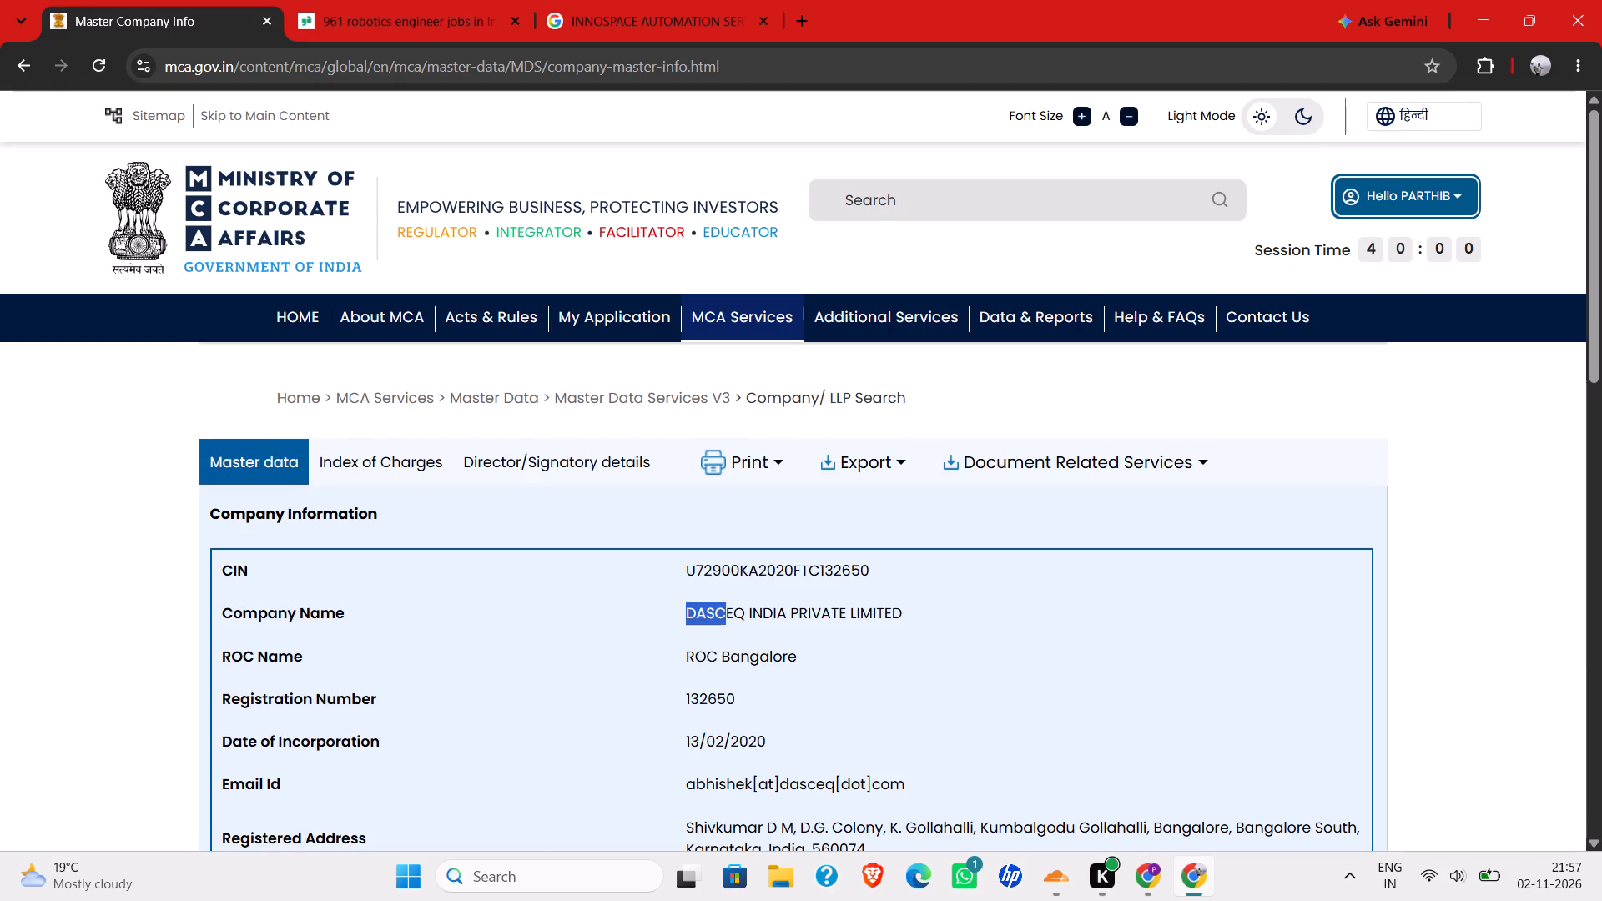
pyautogui.moveTo(746, 617); pyautogui.dragTo(899, 617)
pyautogui.hotkey('ctrl', 'c')
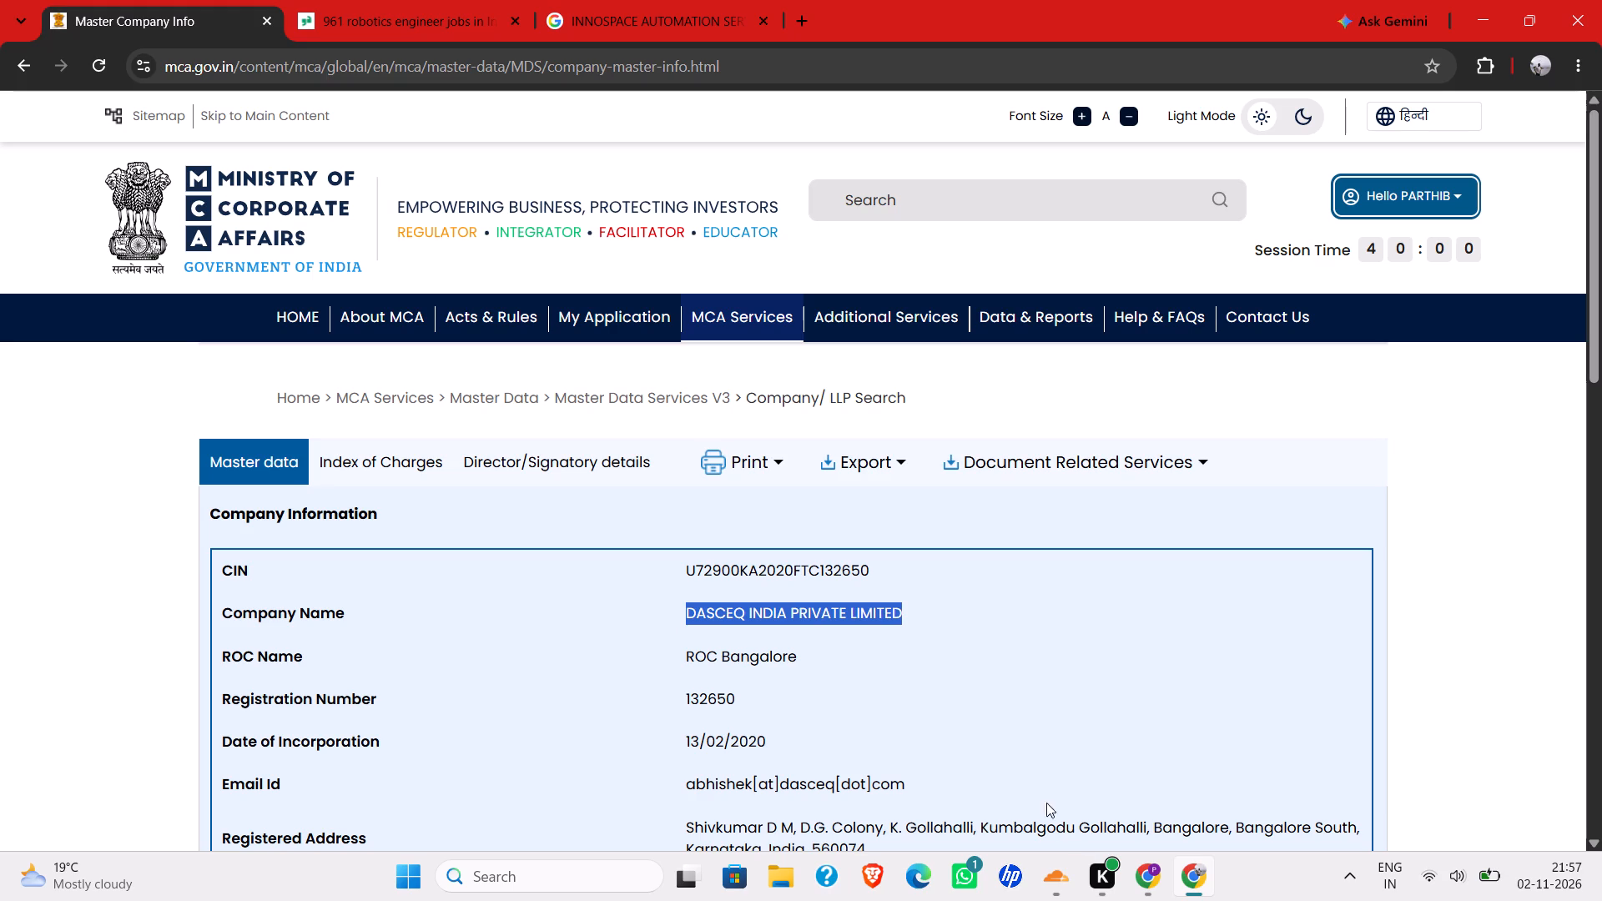
# Switch to the ECE Winter Database and search all sheets for an existing DASCEQ INDIA PRIVATE LIMITED entry.
pyautogui.click(1150, 888)
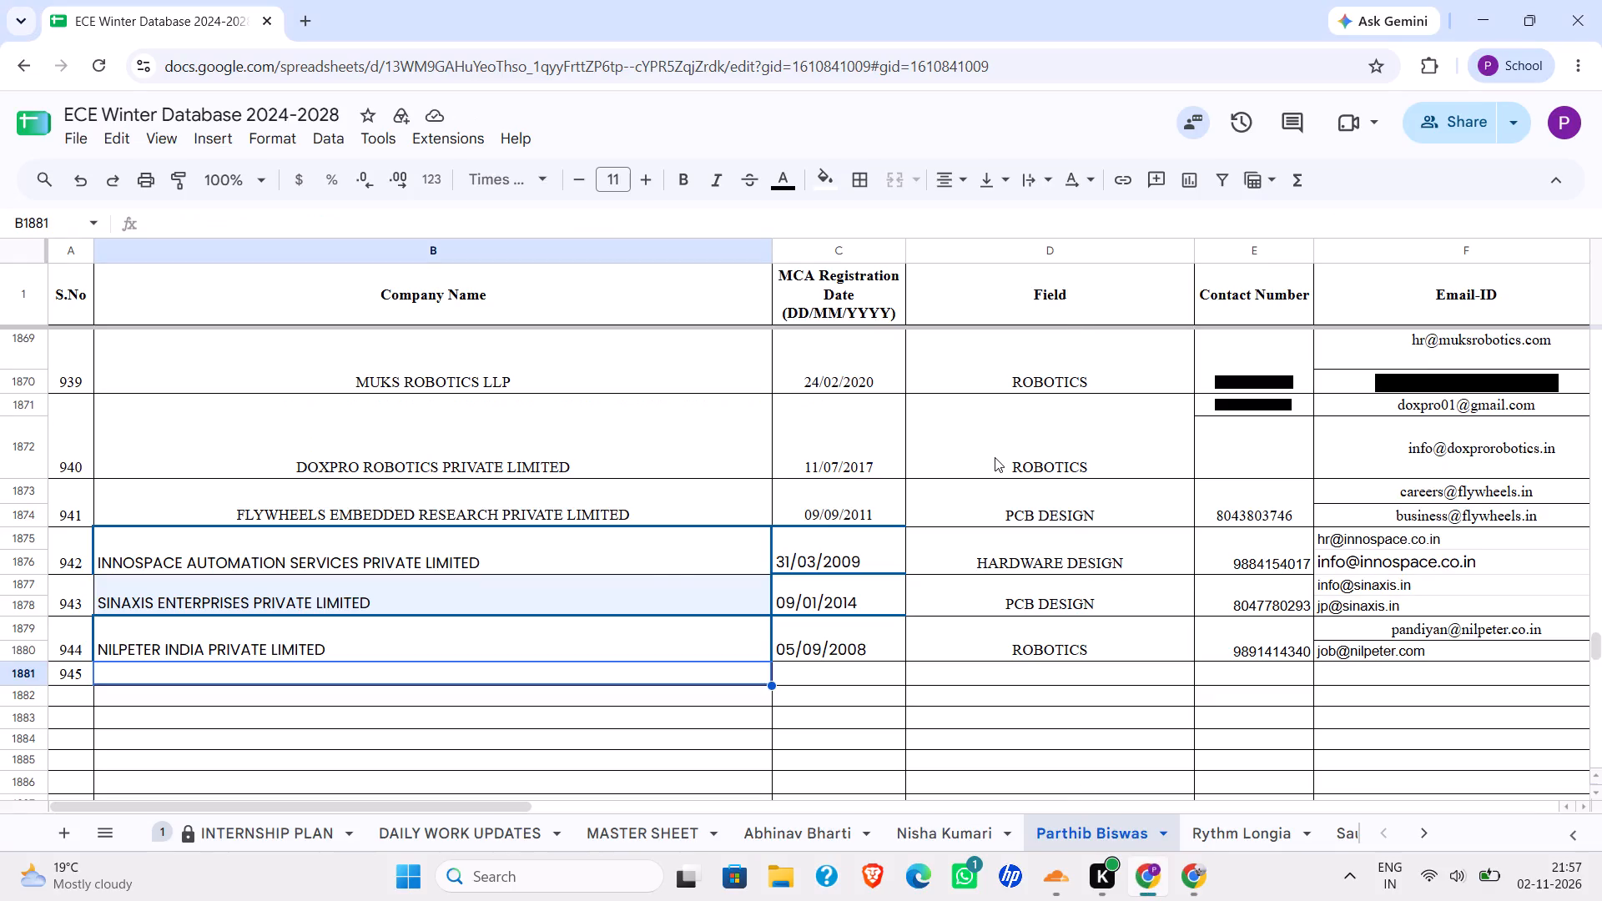
pyautogui.hotkey('ctrl', 'h')
pyautogui.hotkey('ctrl', 'v')
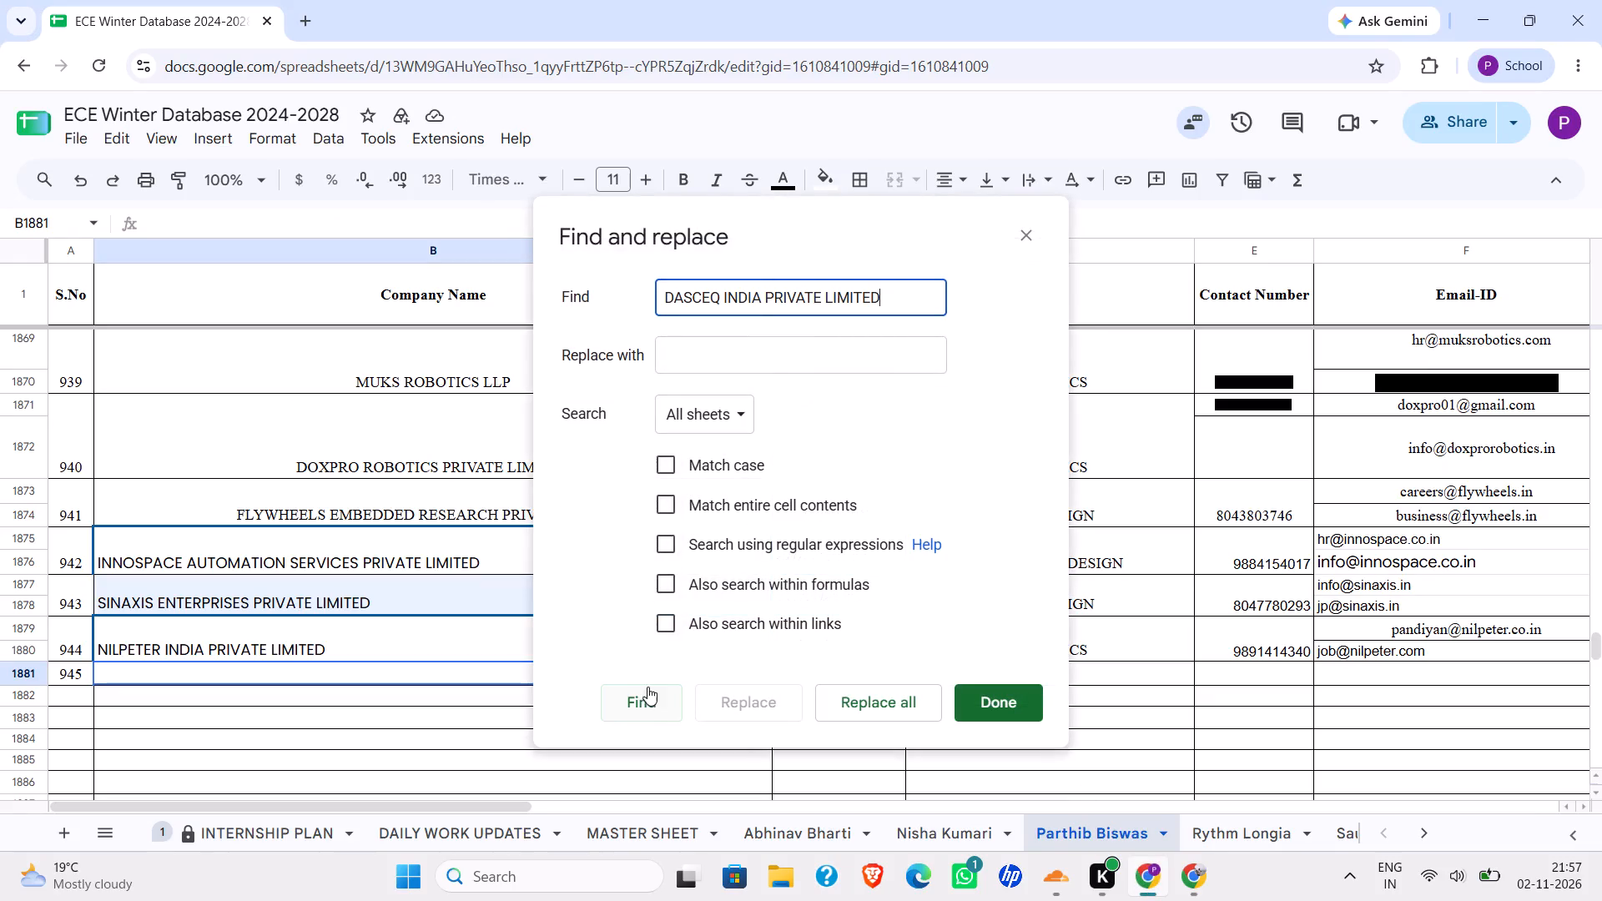
pyautogui.click(647, 705)
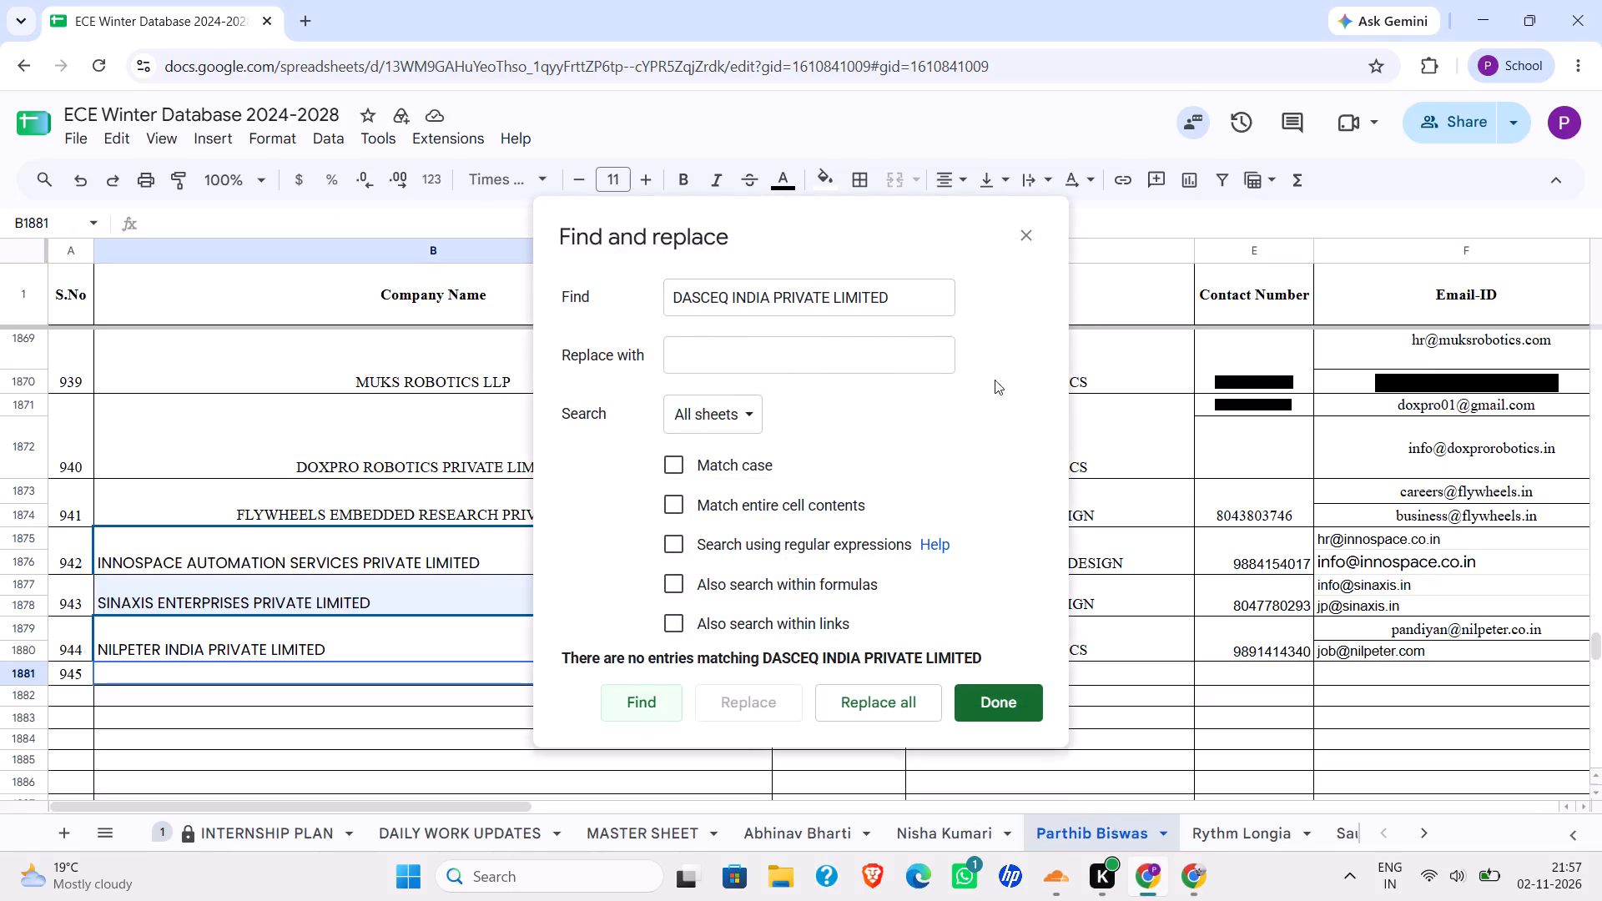
pyautogui.click(1024, 232)
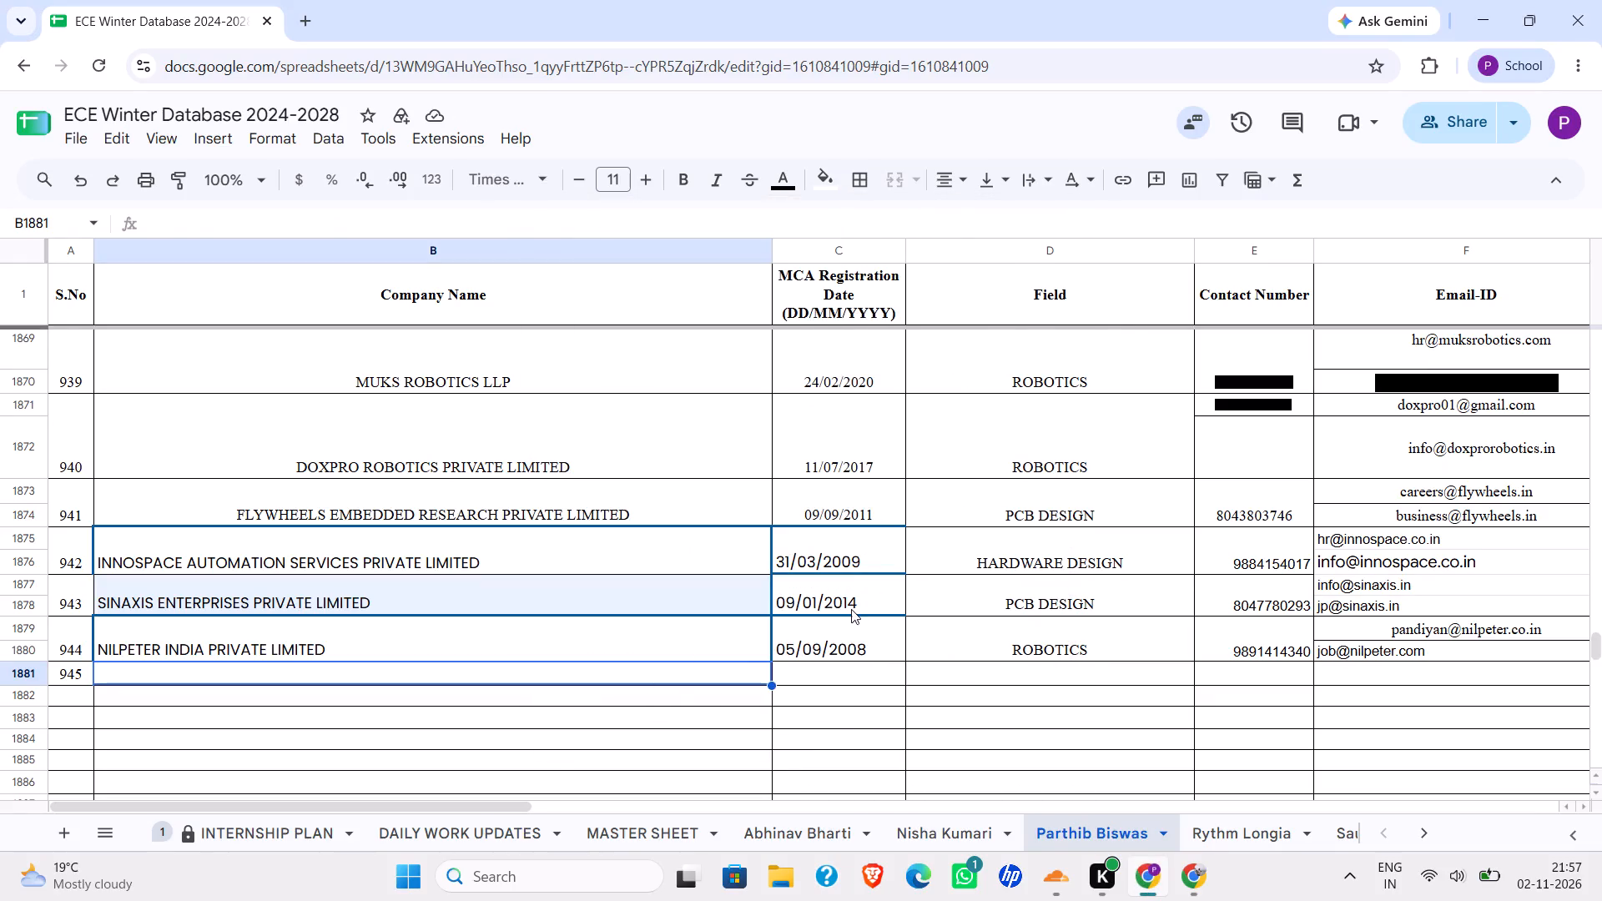
# Paste DASCEQ INDIA PRIVATE LIMITED as the Company Name of serial number 945.
pyautogui.hotkey('ctrl', 'v')
pyautogui.click(934, 683)
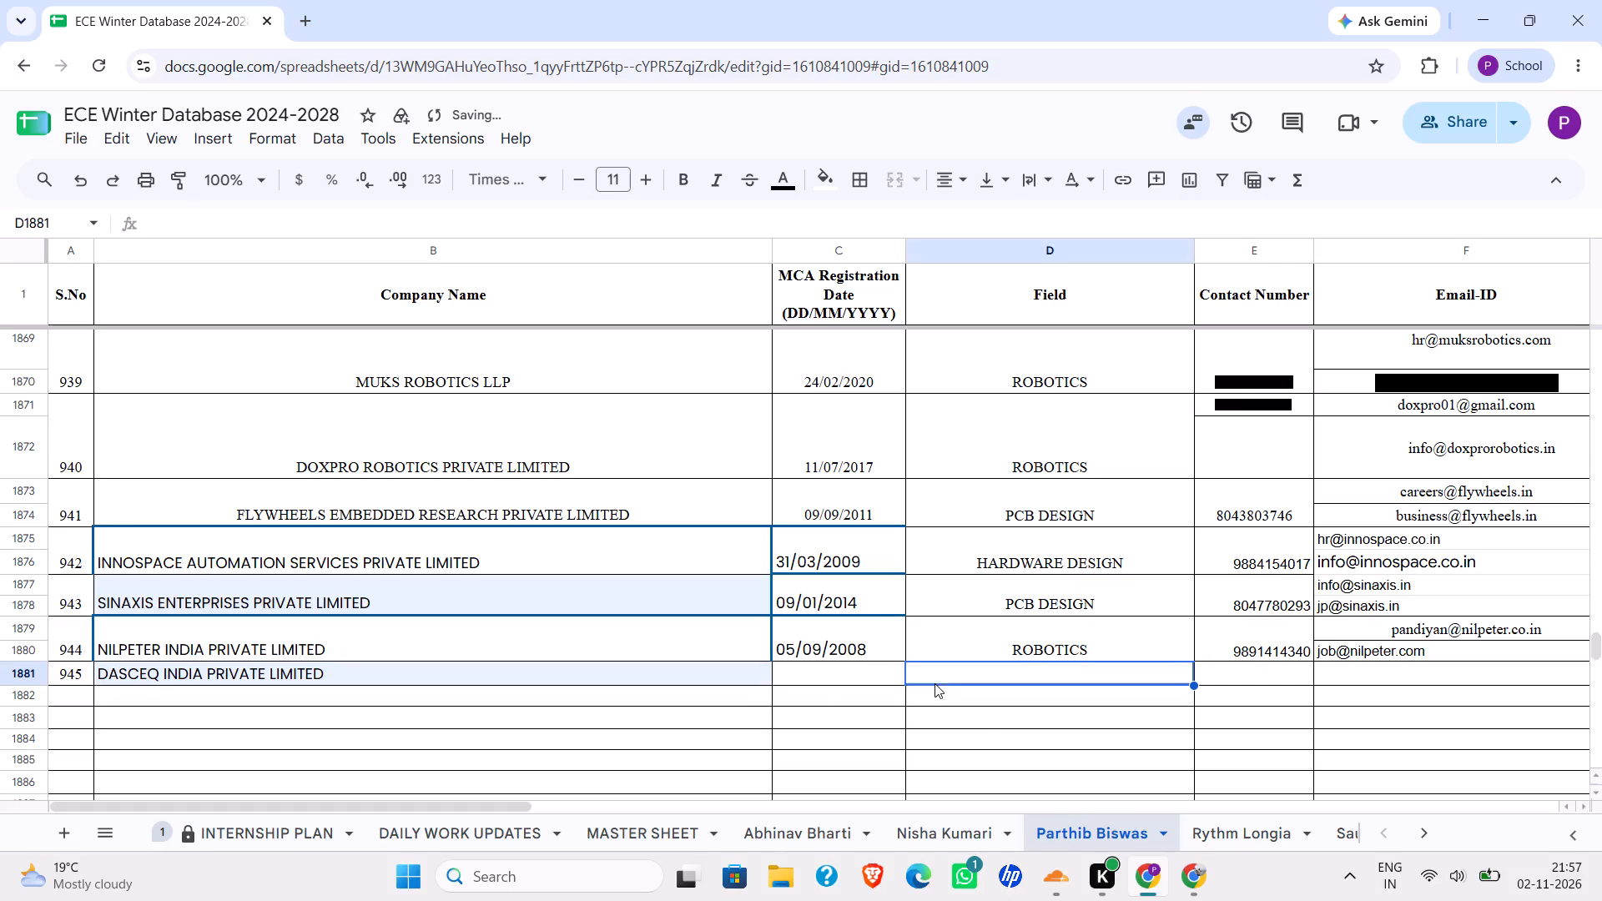
# Return to the Google AI conversation and ask for DASCEQ INDIA PRIVATE LIMITED HR CONTACT.
pyautogui.click(1180, 894)
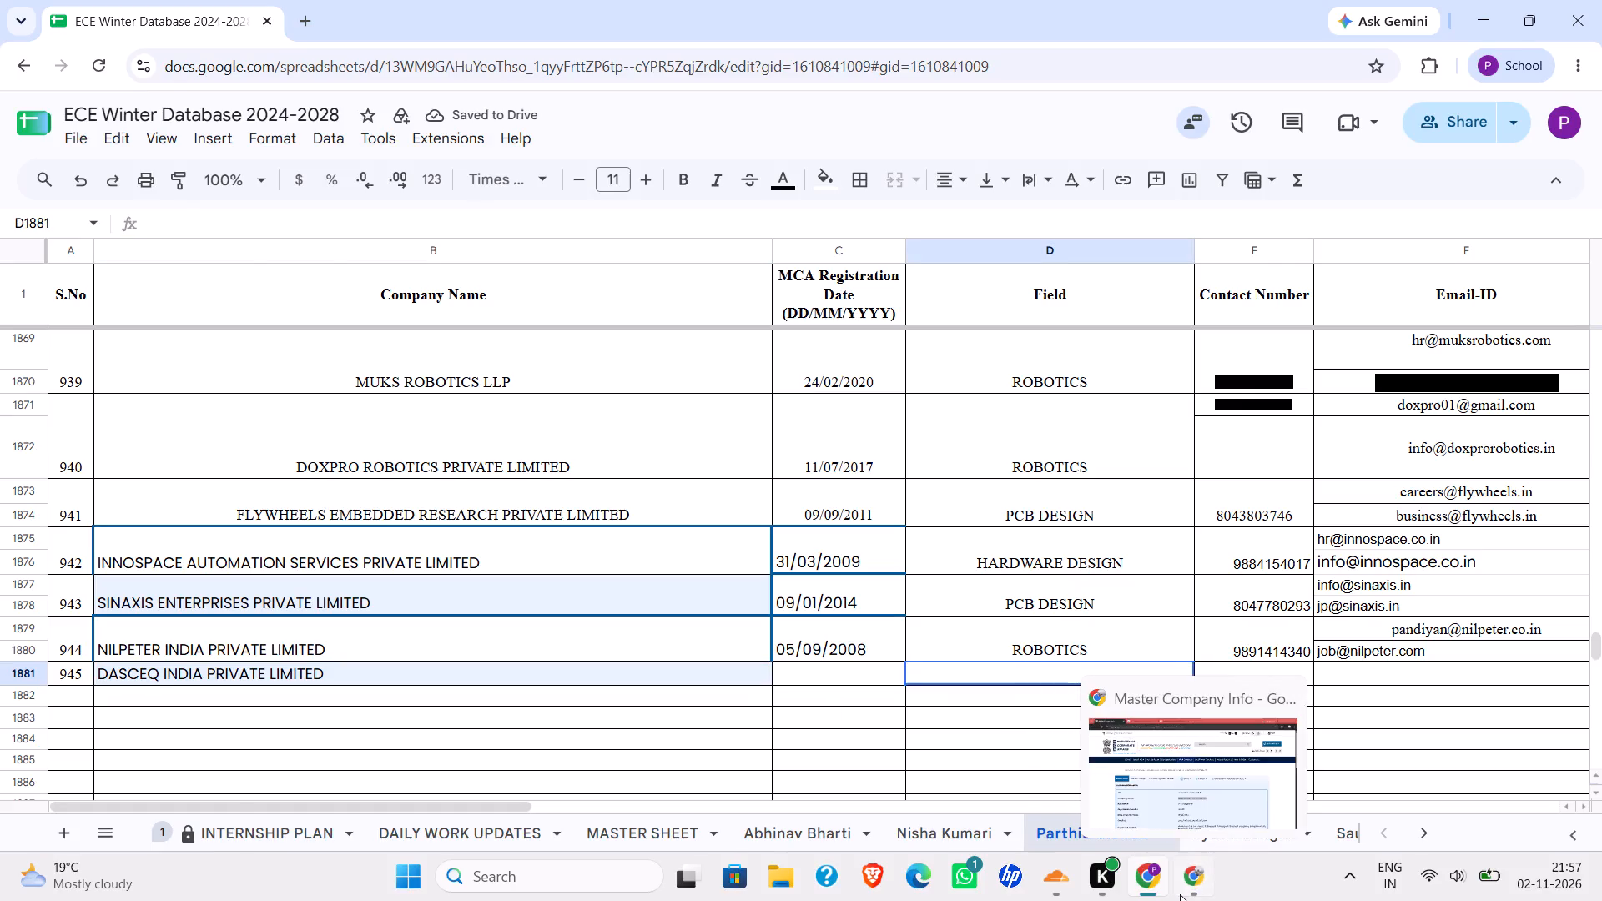
pyautogui.click(681, 21)
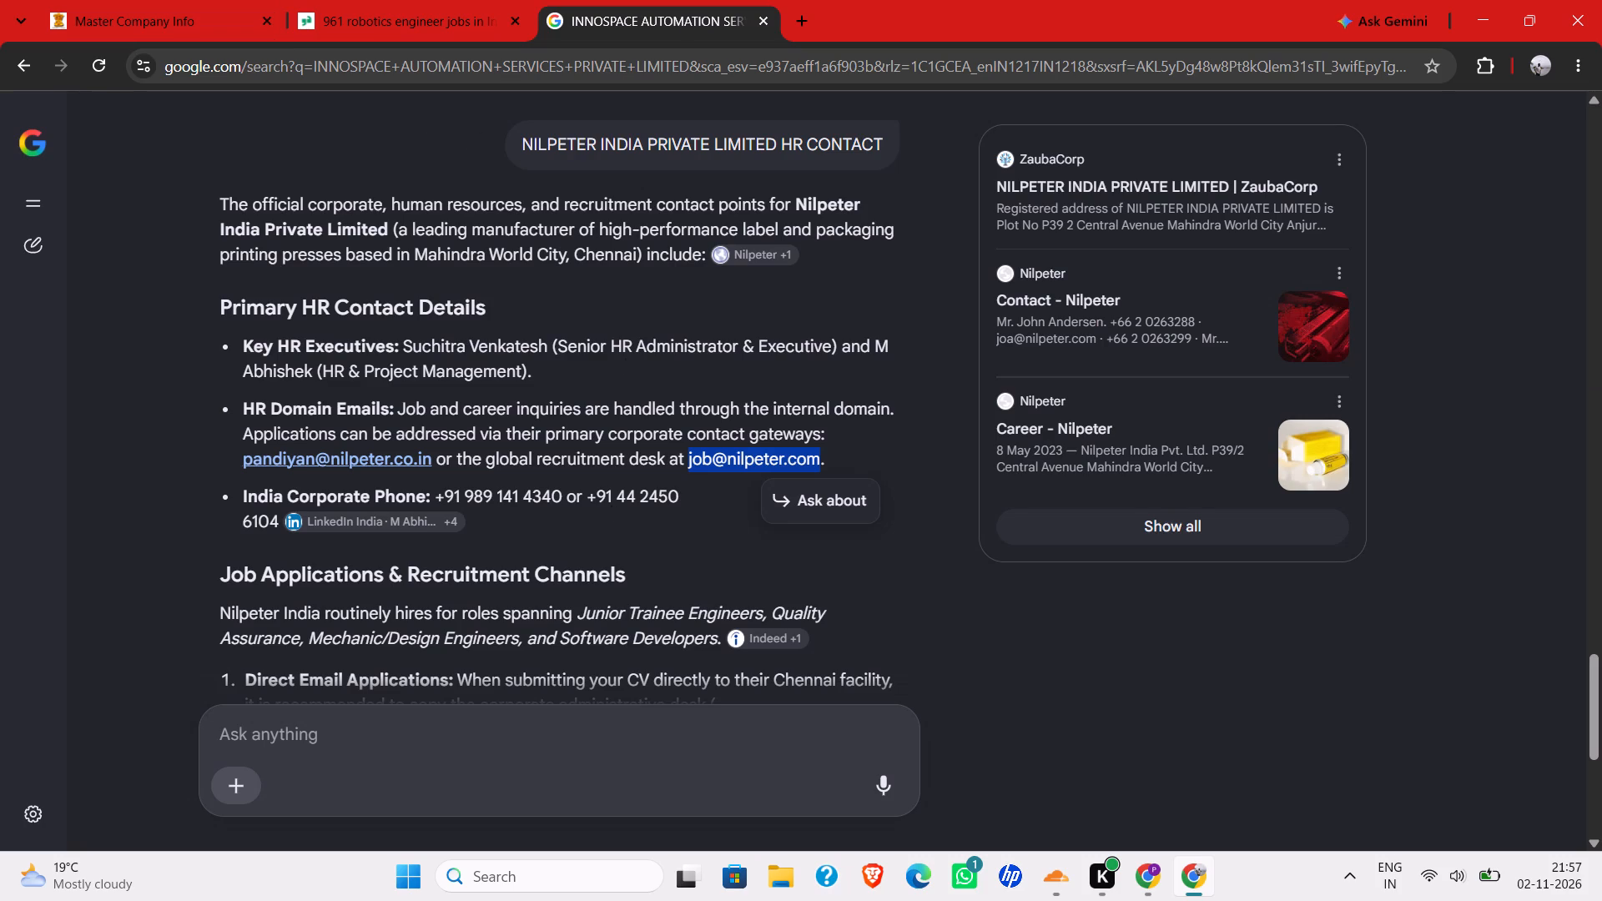
pyautogui.click(475, 734)
pyautogui.hotkey('ctrl', 'v')
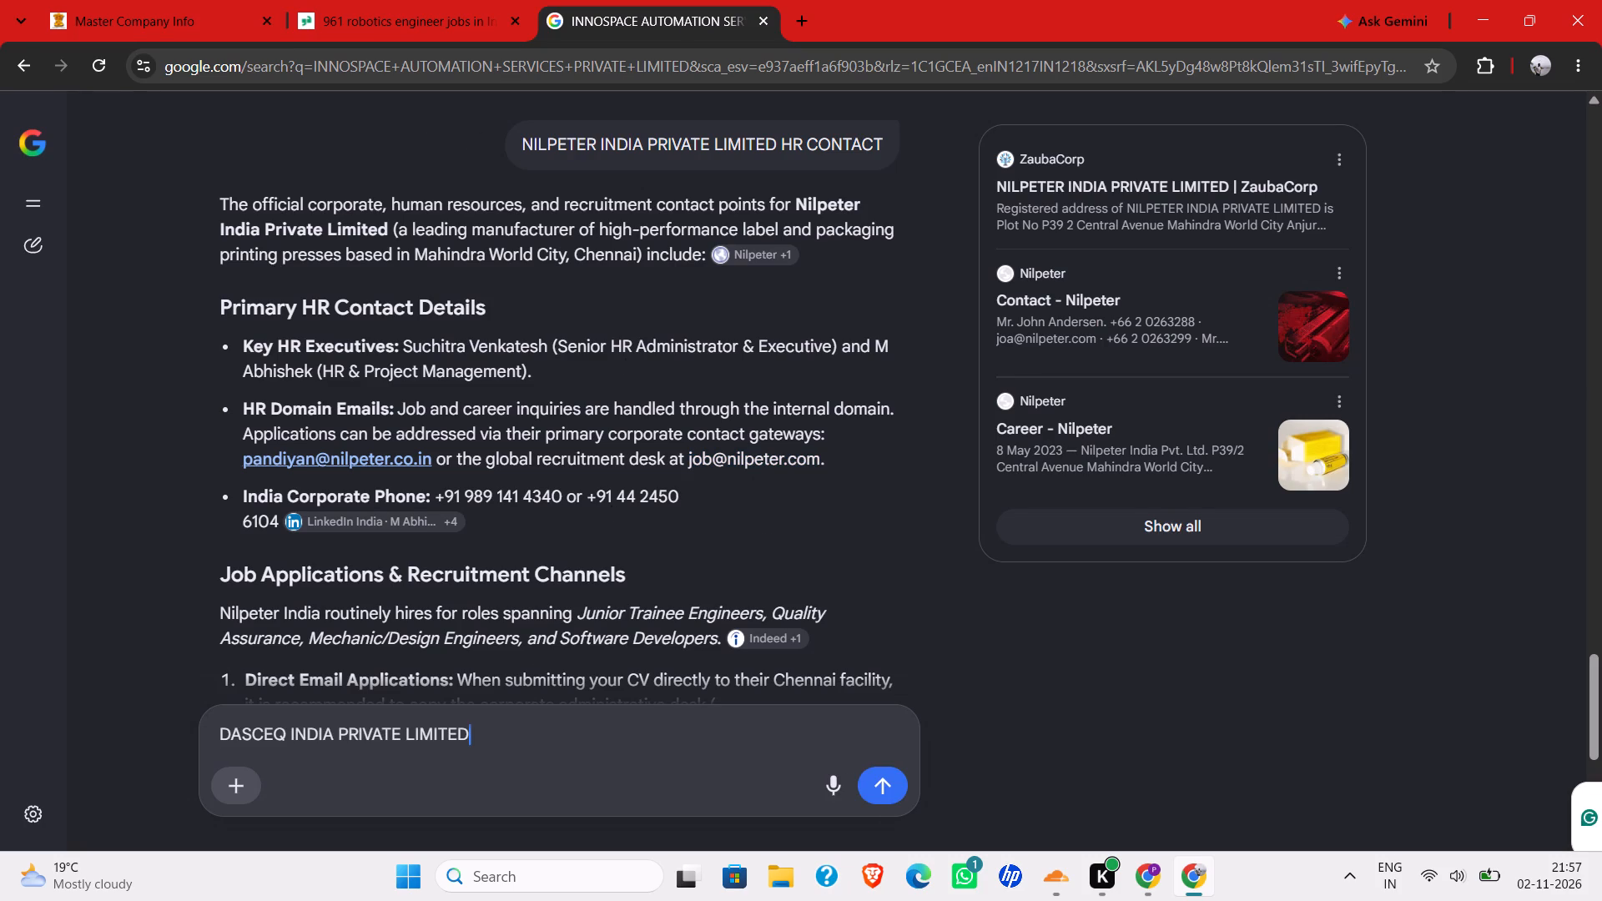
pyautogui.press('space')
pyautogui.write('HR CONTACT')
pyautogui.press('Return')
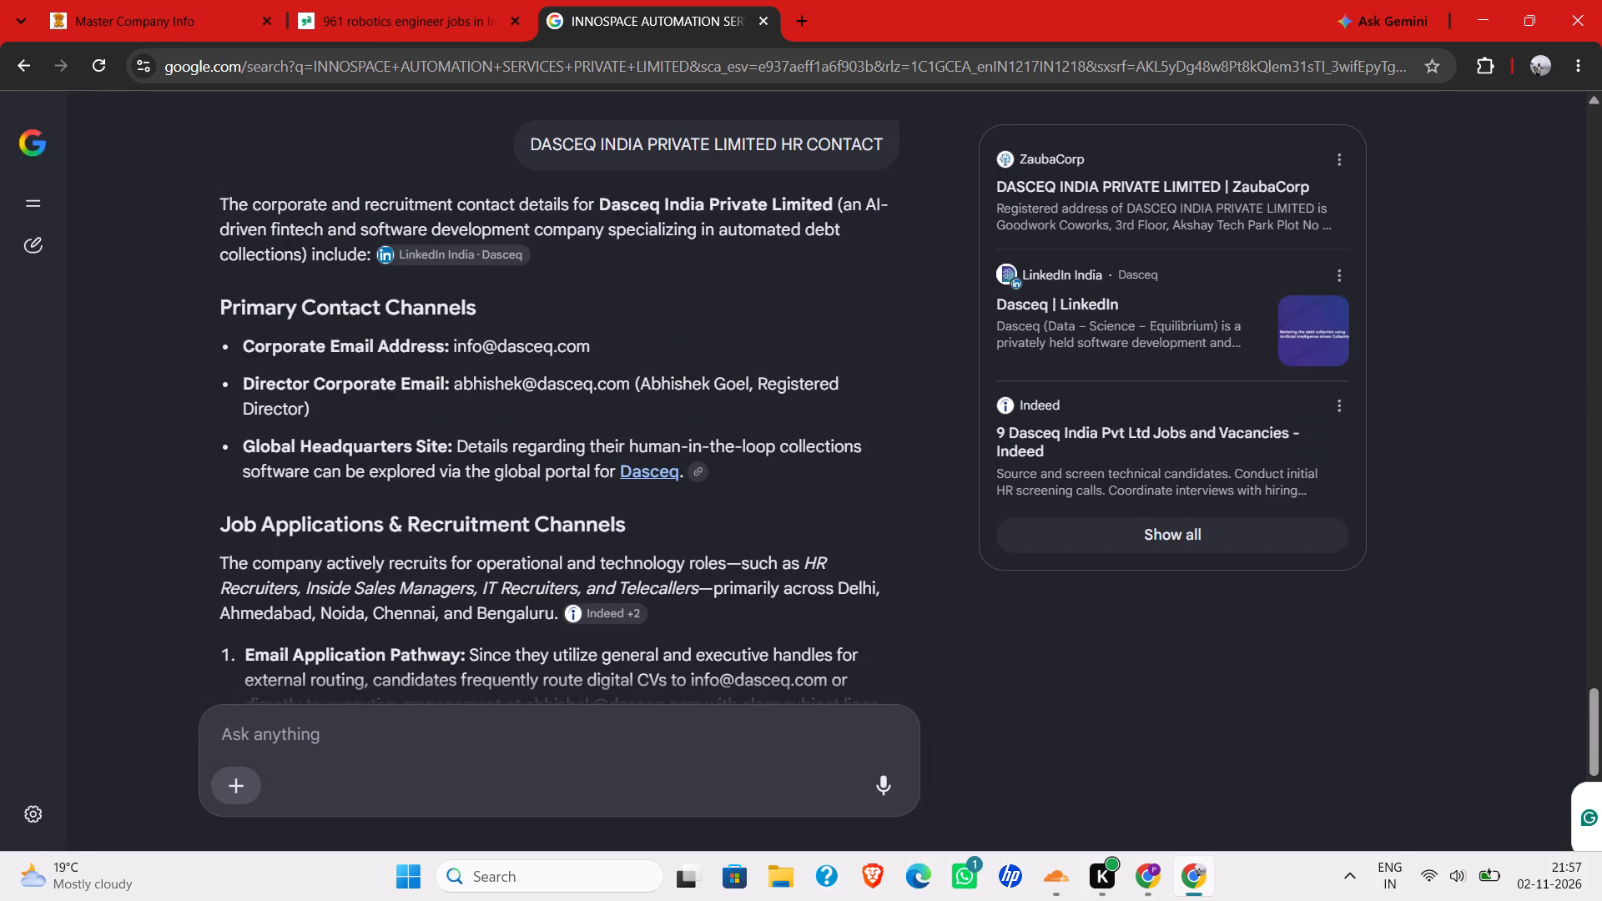
# Copy Dasceq's director corporate email from the Google answer into the Email-ID of serial number 945.
pyautogui.moveTo(454, 385); pyautogui.dragTo(631, 387)
pyautogui.hotkey('ctrl', 'c')
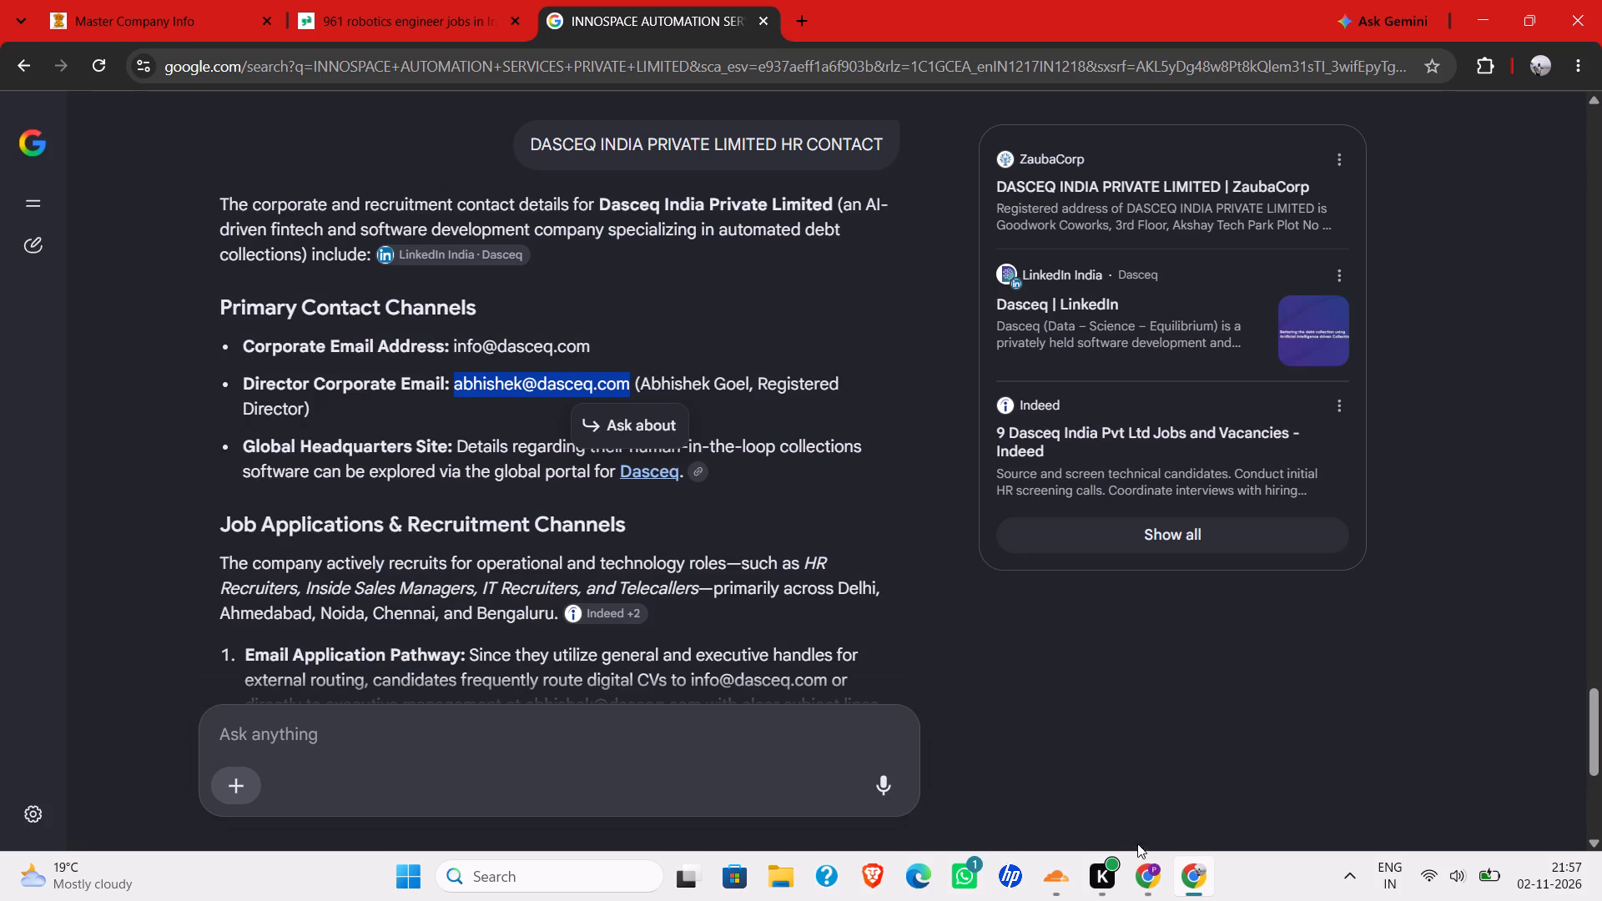
pyautogui.click(1143, 879)
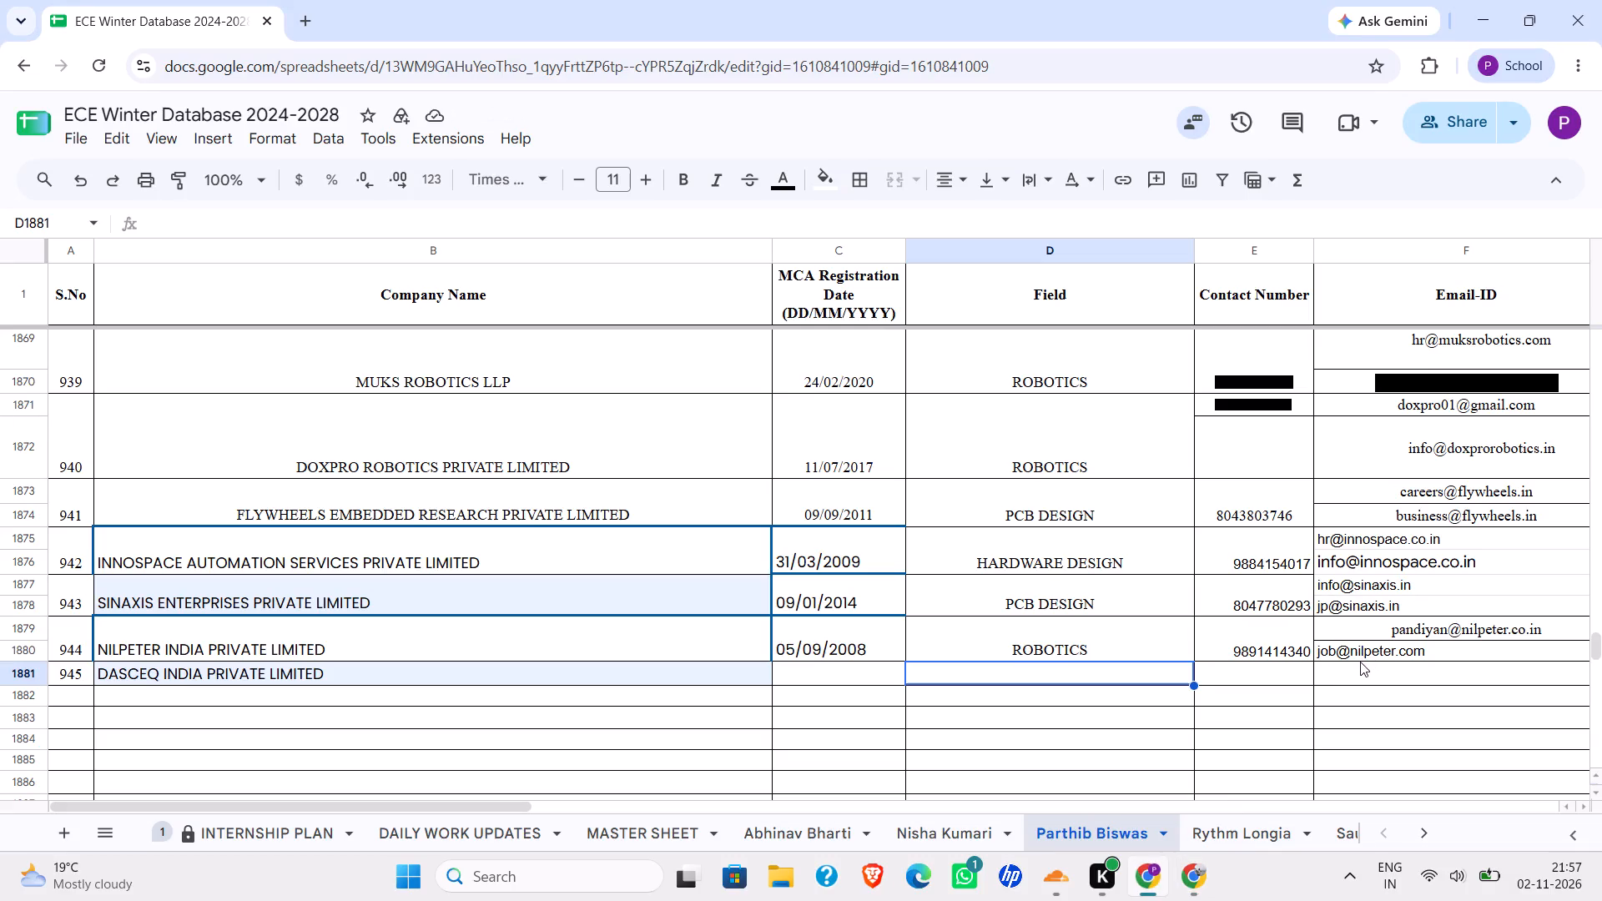
pyautogui.click(1356, 672)
pyautogui.hotkey('ctrl', 'v')
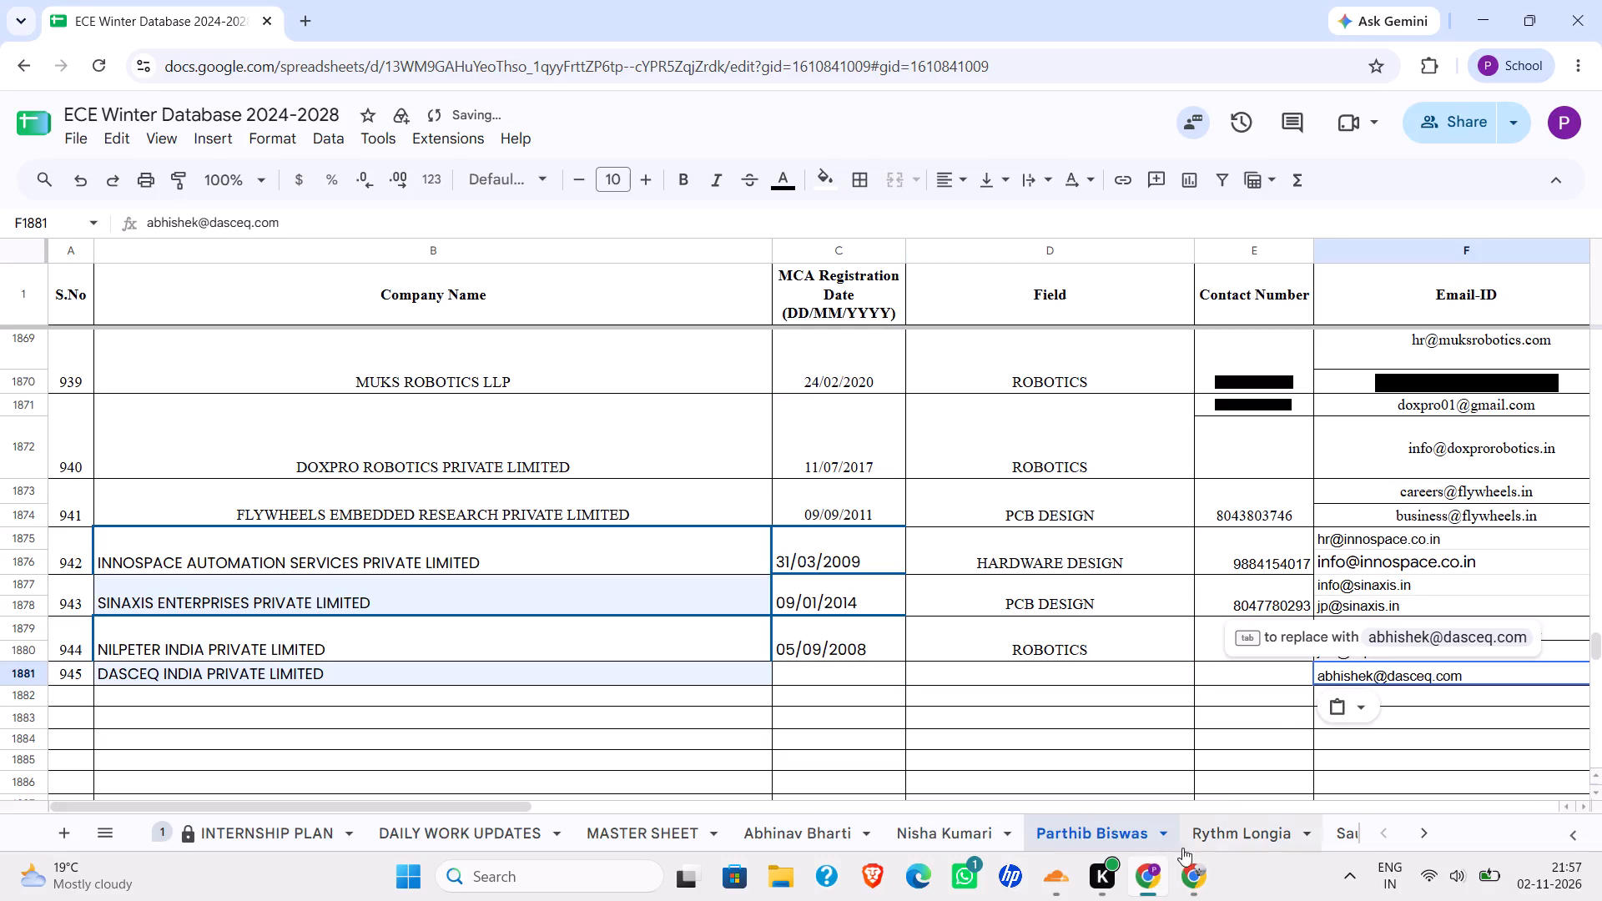
# Copy Dasceq's general corporate email from the Google answer into the Email-ID cell directly below the director's email.
pyautogui.click(1193, 883)
pyautogui.click(733, 442)
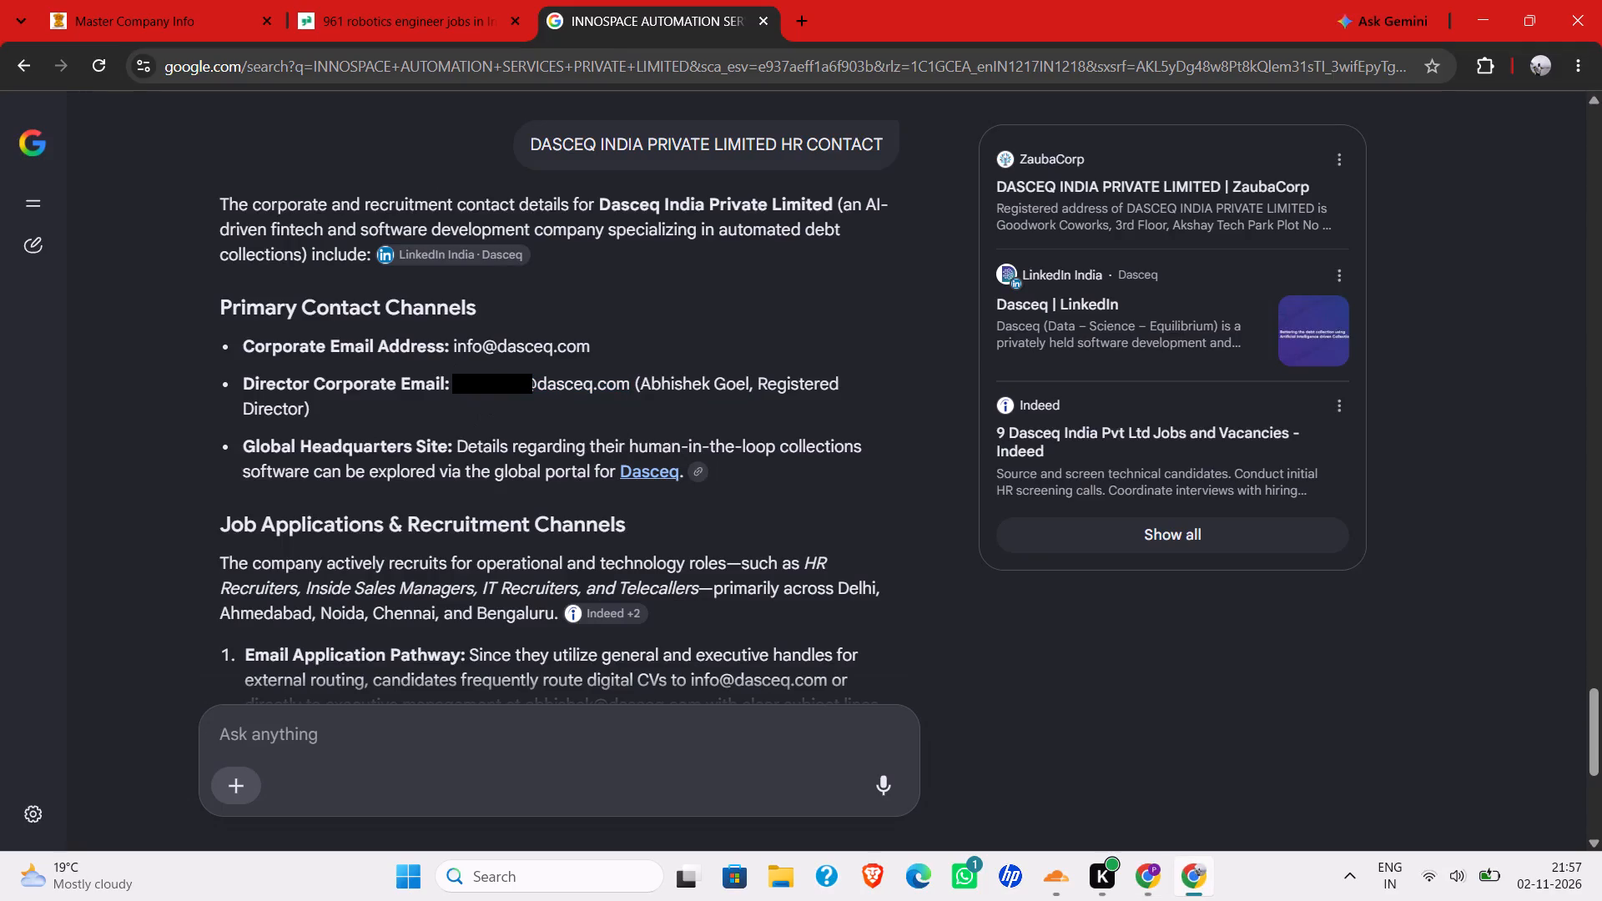
pyautogui.moveTo(450, 346); pyautogui.dragTo(578, 351)
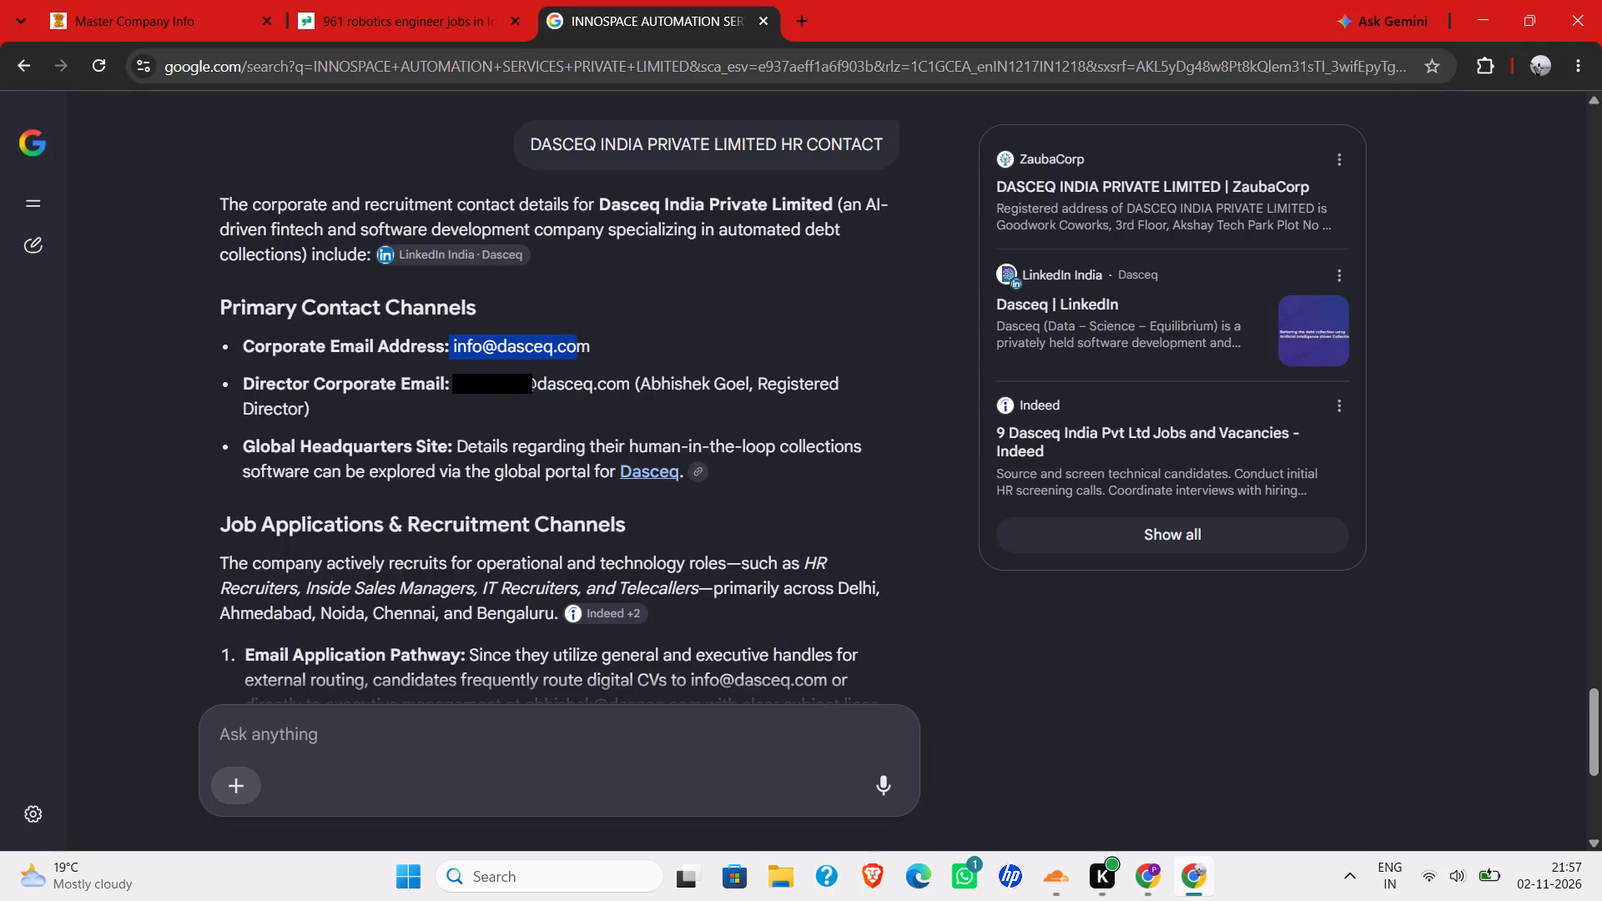
pyautogui.moveTo(578, 351); pyautogui.dragTo(597, 355)
pyautogui.hotkey('ctrl', 'c')
pyautogui.scroll(-3, 874, 646)
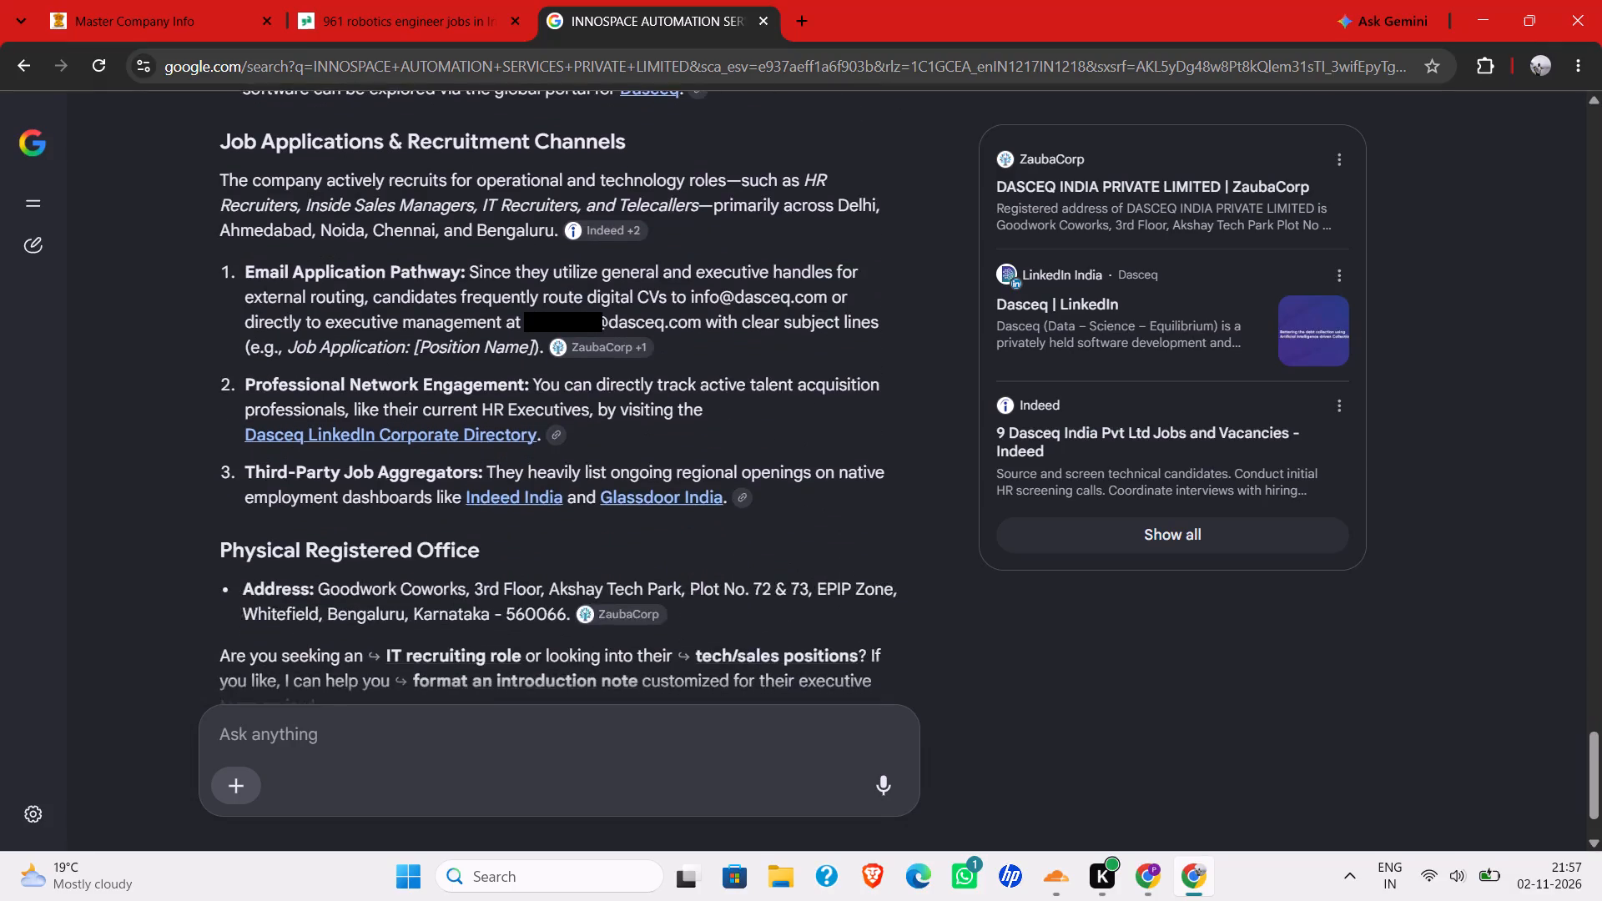
pyautogui.scroll(-1, 874, 646)
pyautogui.click(1143, 876)
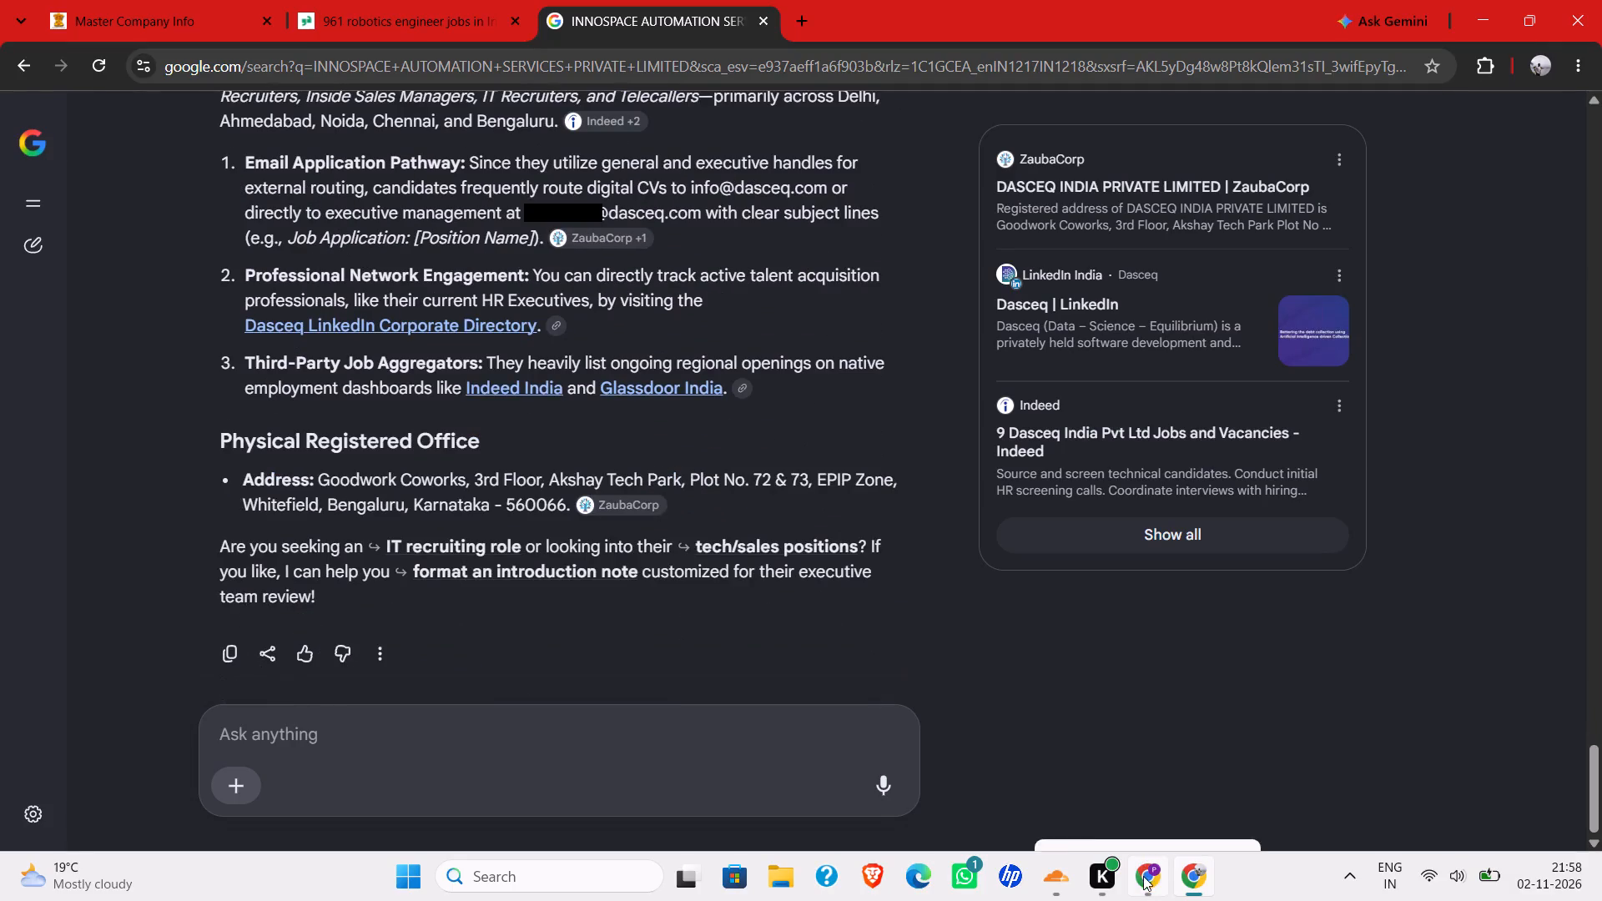
pyautogui.click(1403, 699)
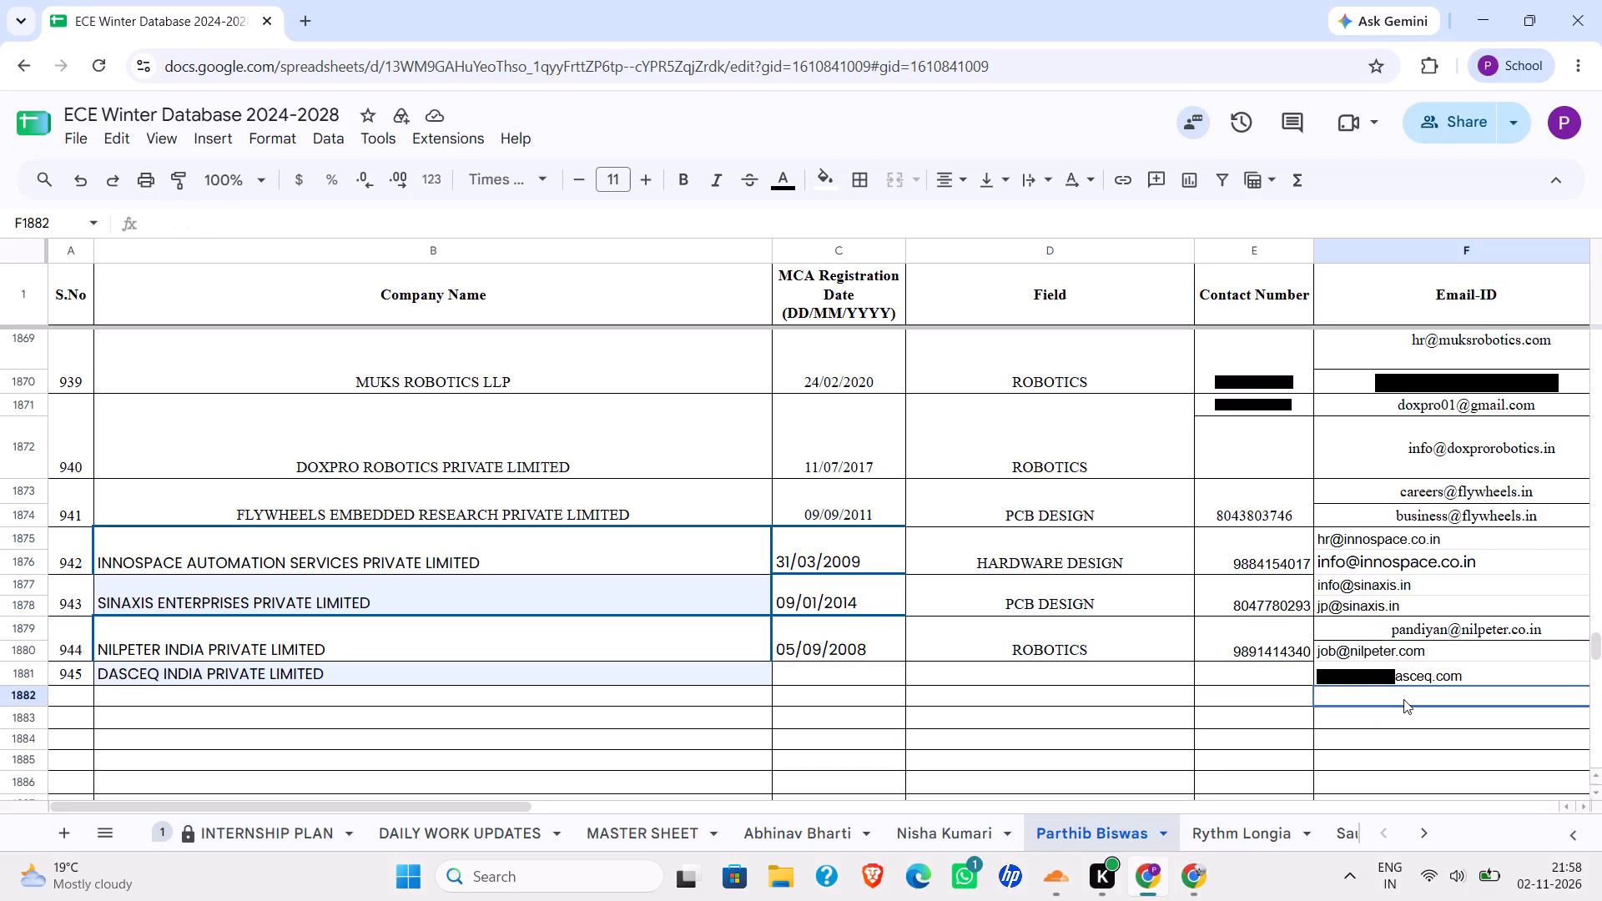
pyautogui.hotkey('ctrl', 'v')
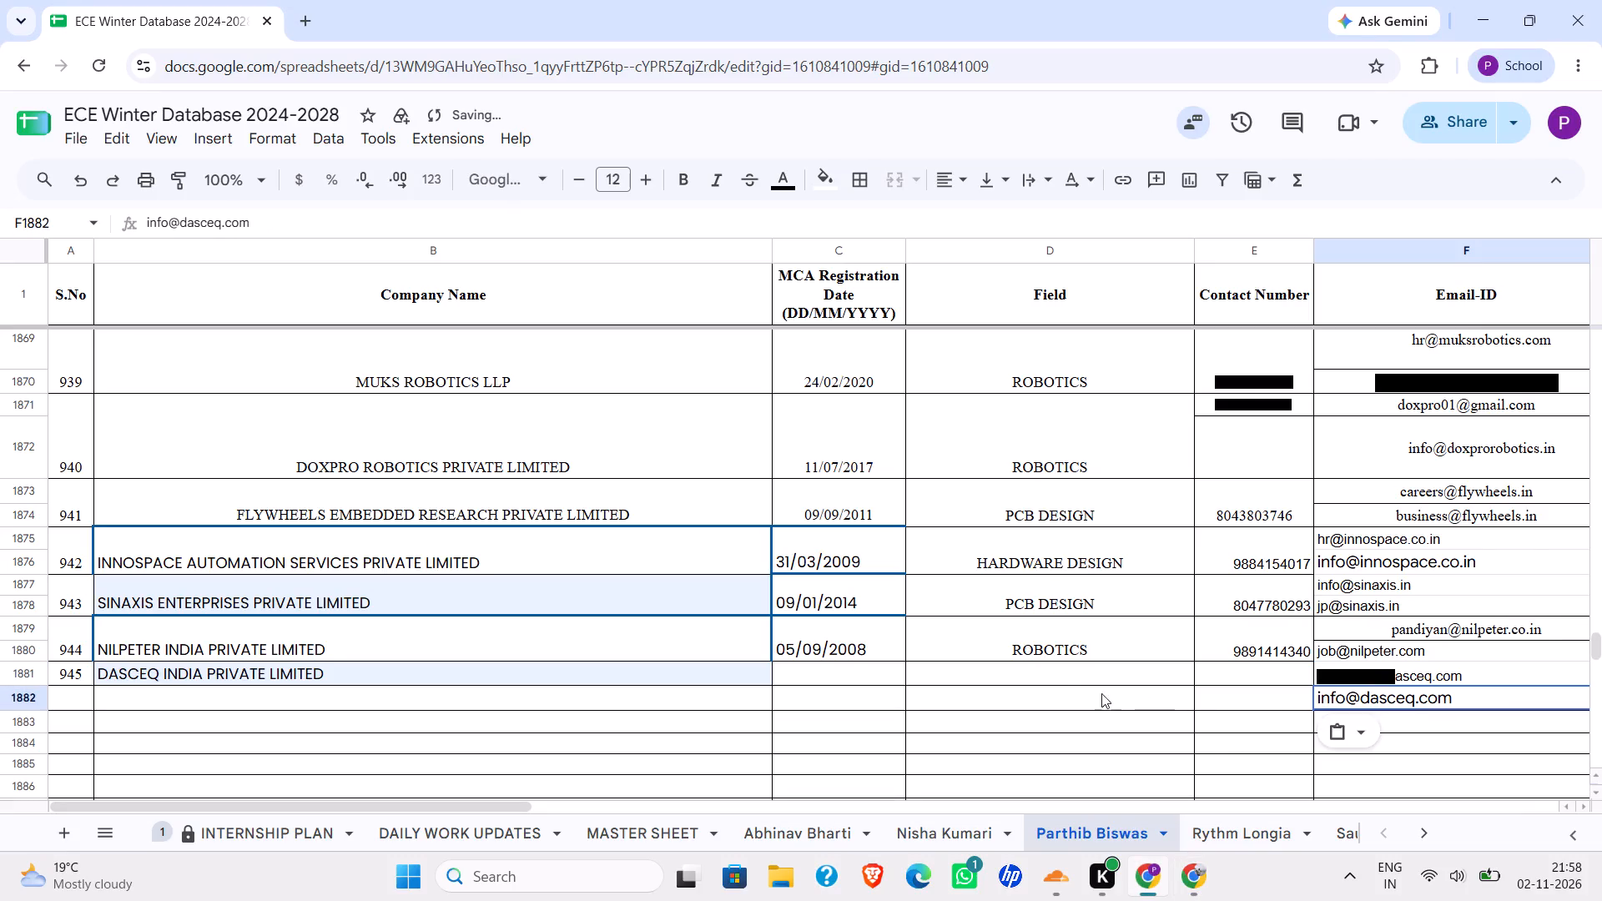
# Check Dasceq India's job listing on Glassdoor and enter ROBOTICS as the Field of serial number 945.
pyautogui.click(1077, 682)
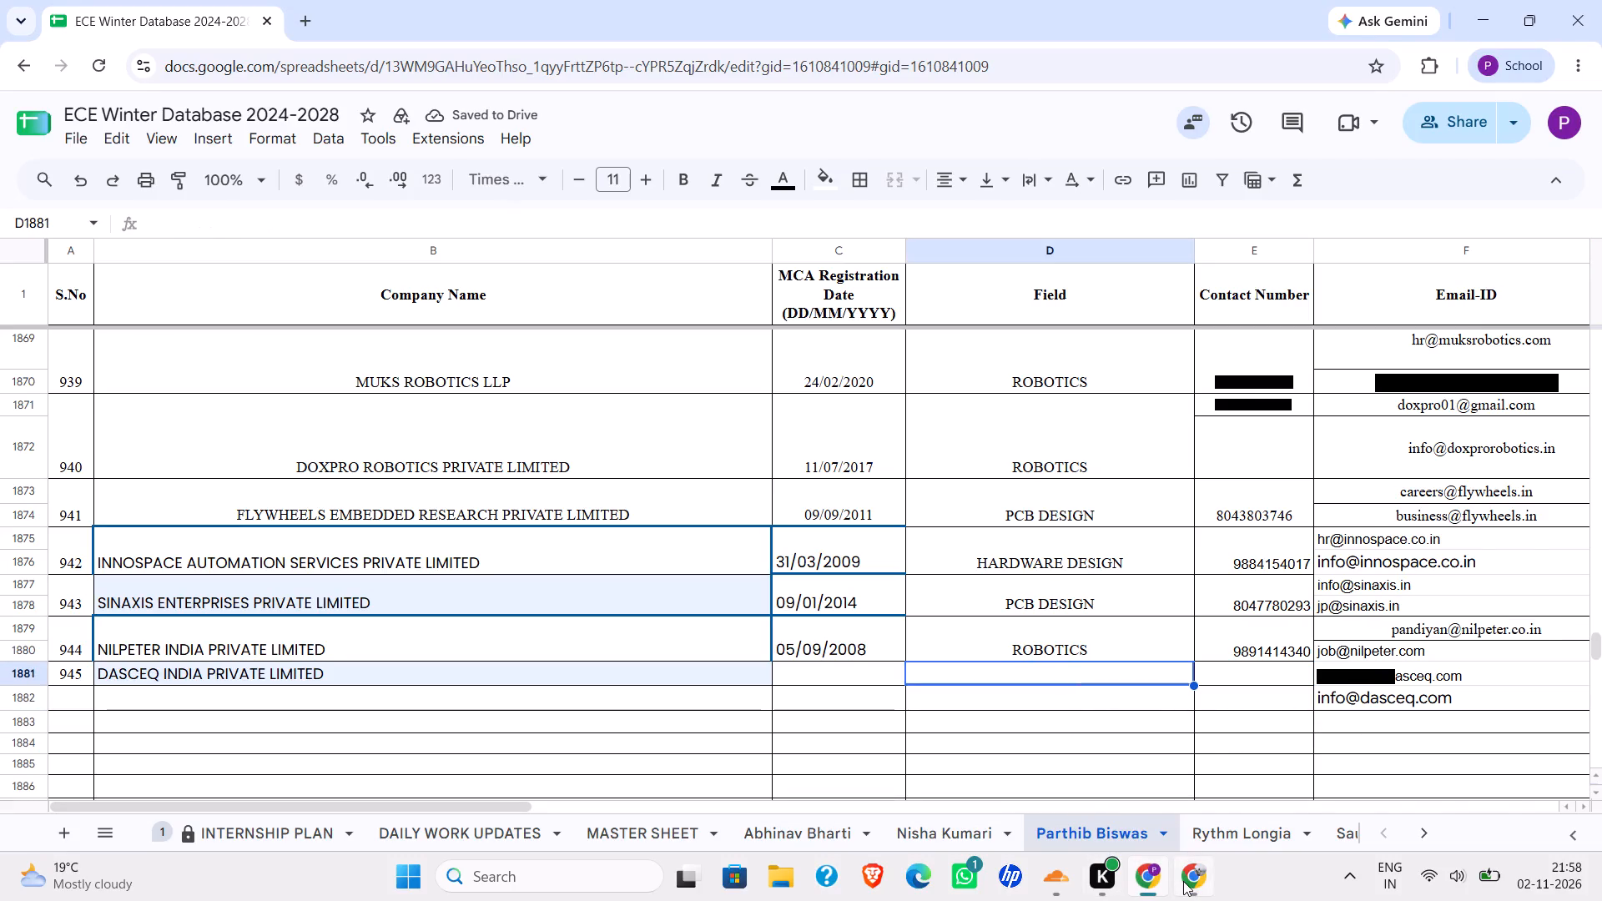
pyautogui.click(1183, 881)
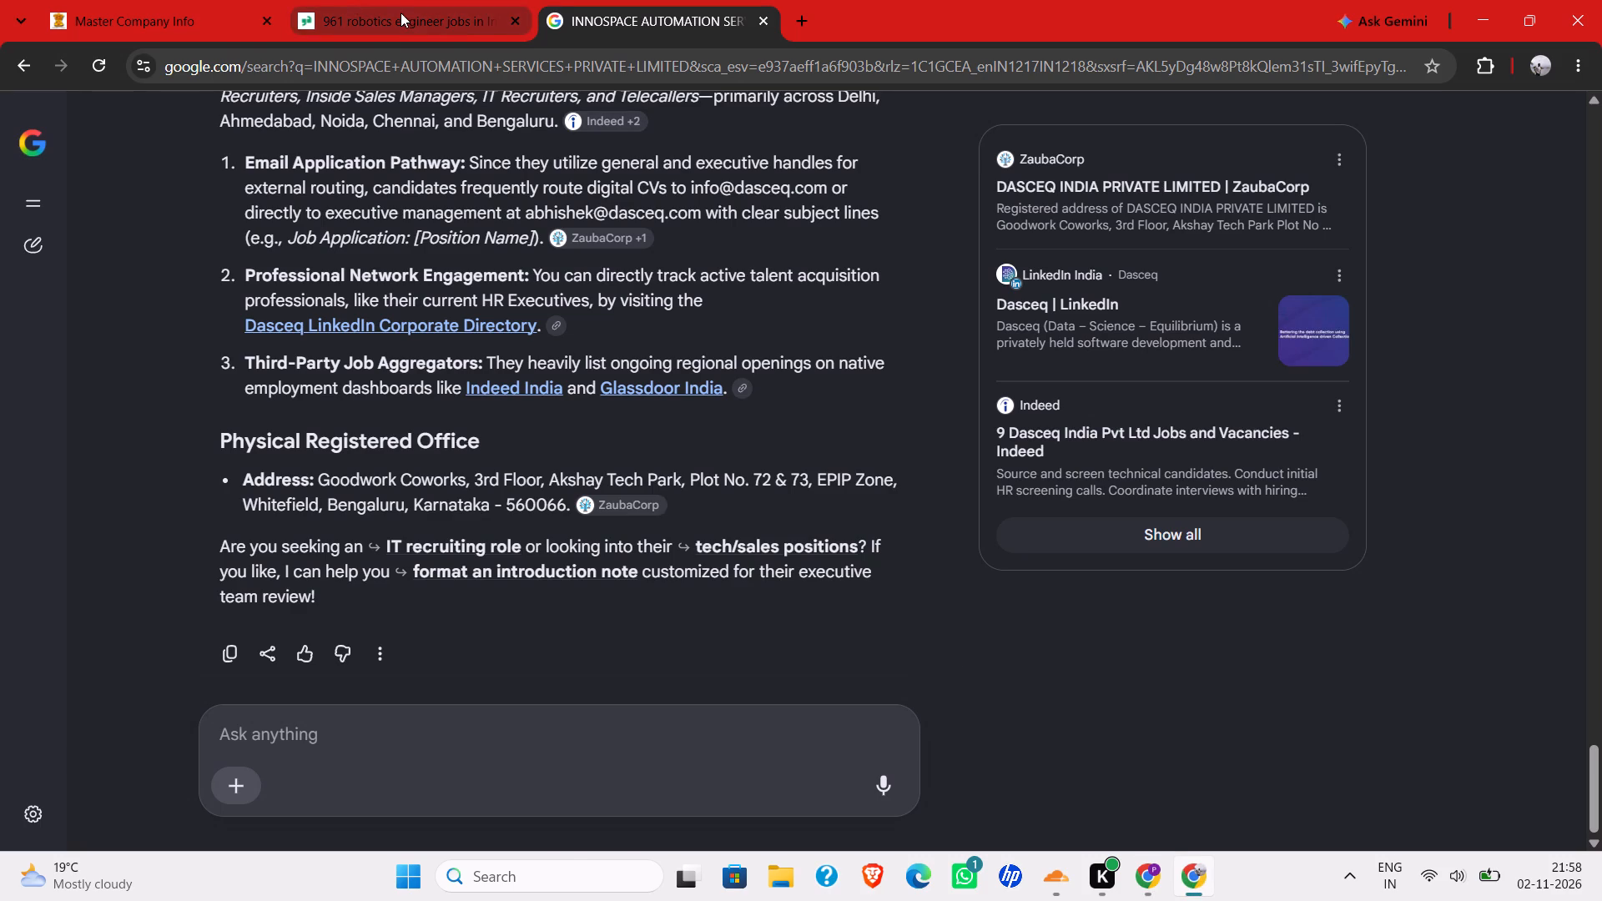
pyautogui.click(400, 13)
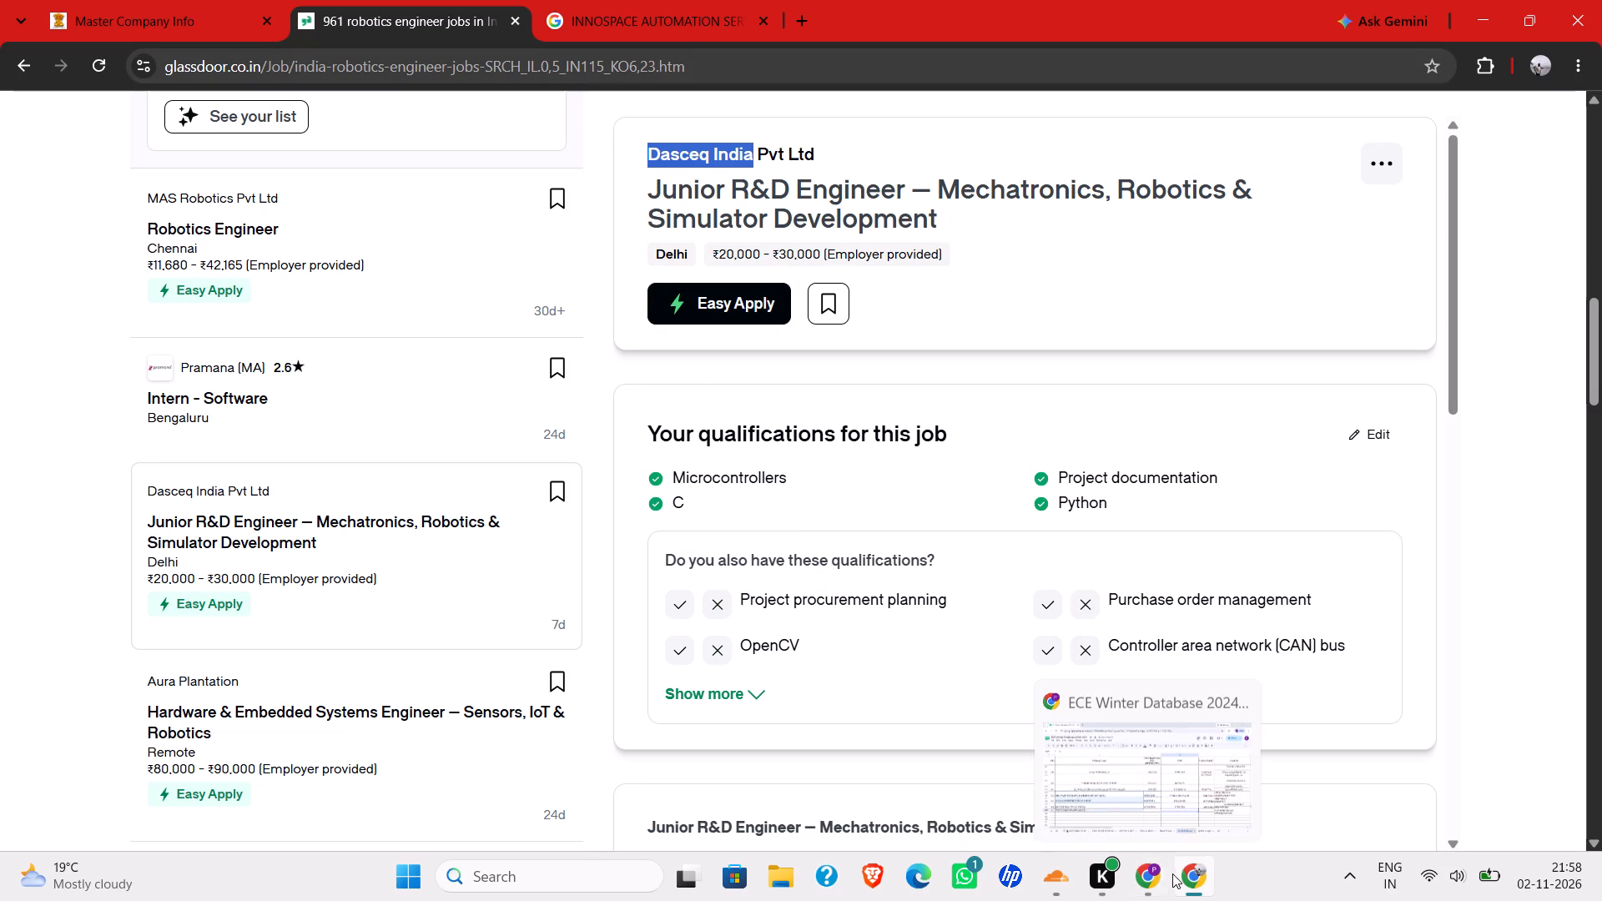
pyautogui.click(1149, 873)
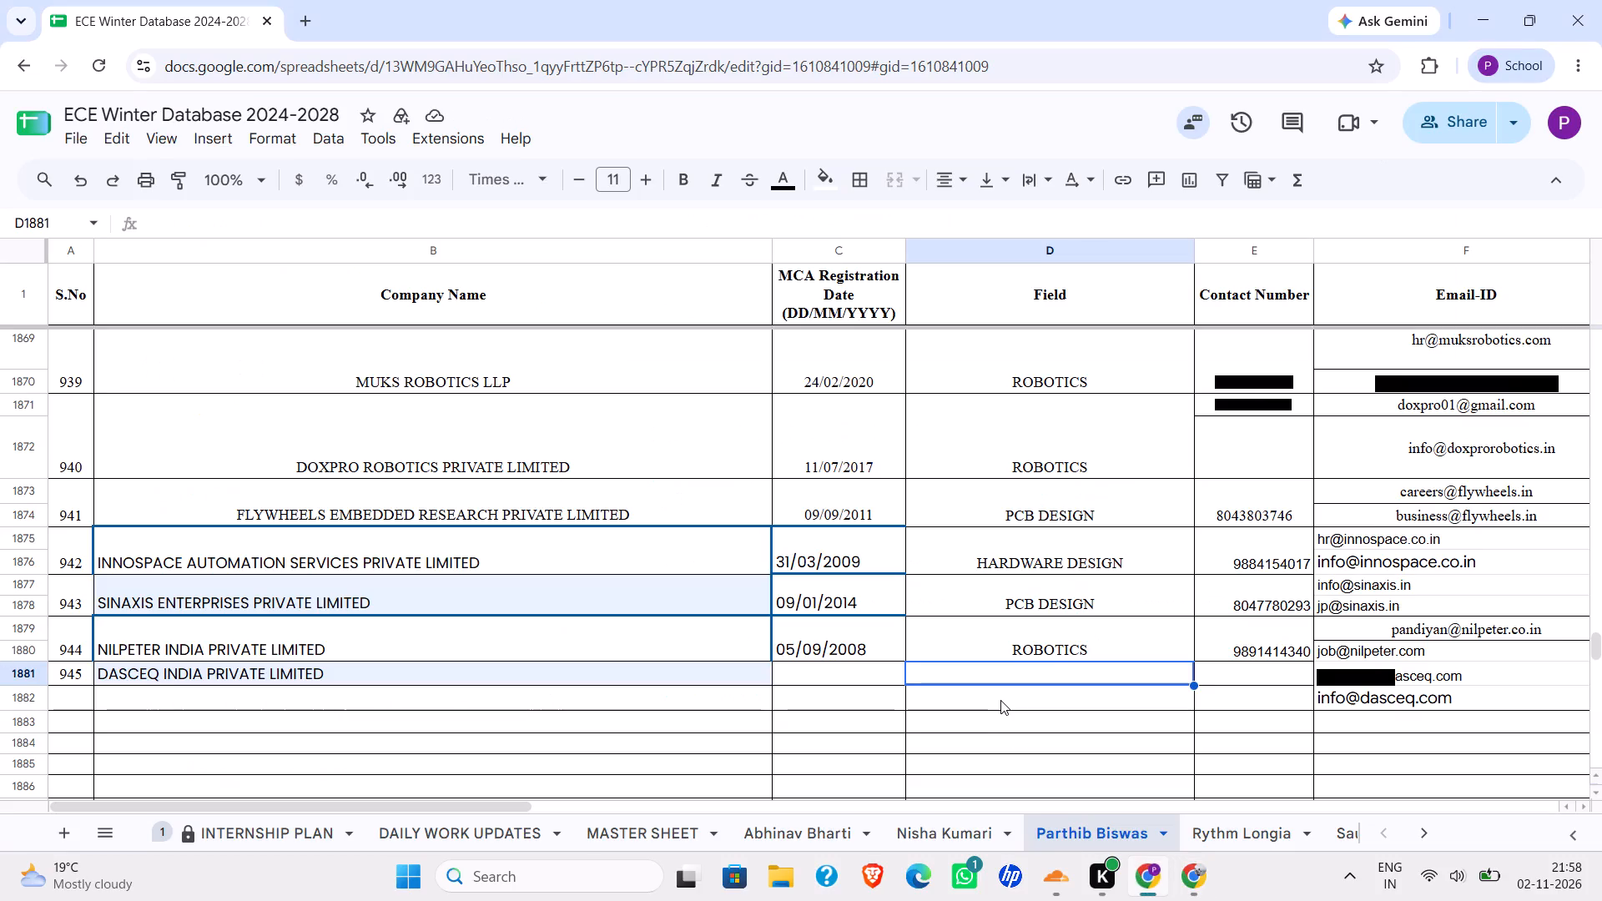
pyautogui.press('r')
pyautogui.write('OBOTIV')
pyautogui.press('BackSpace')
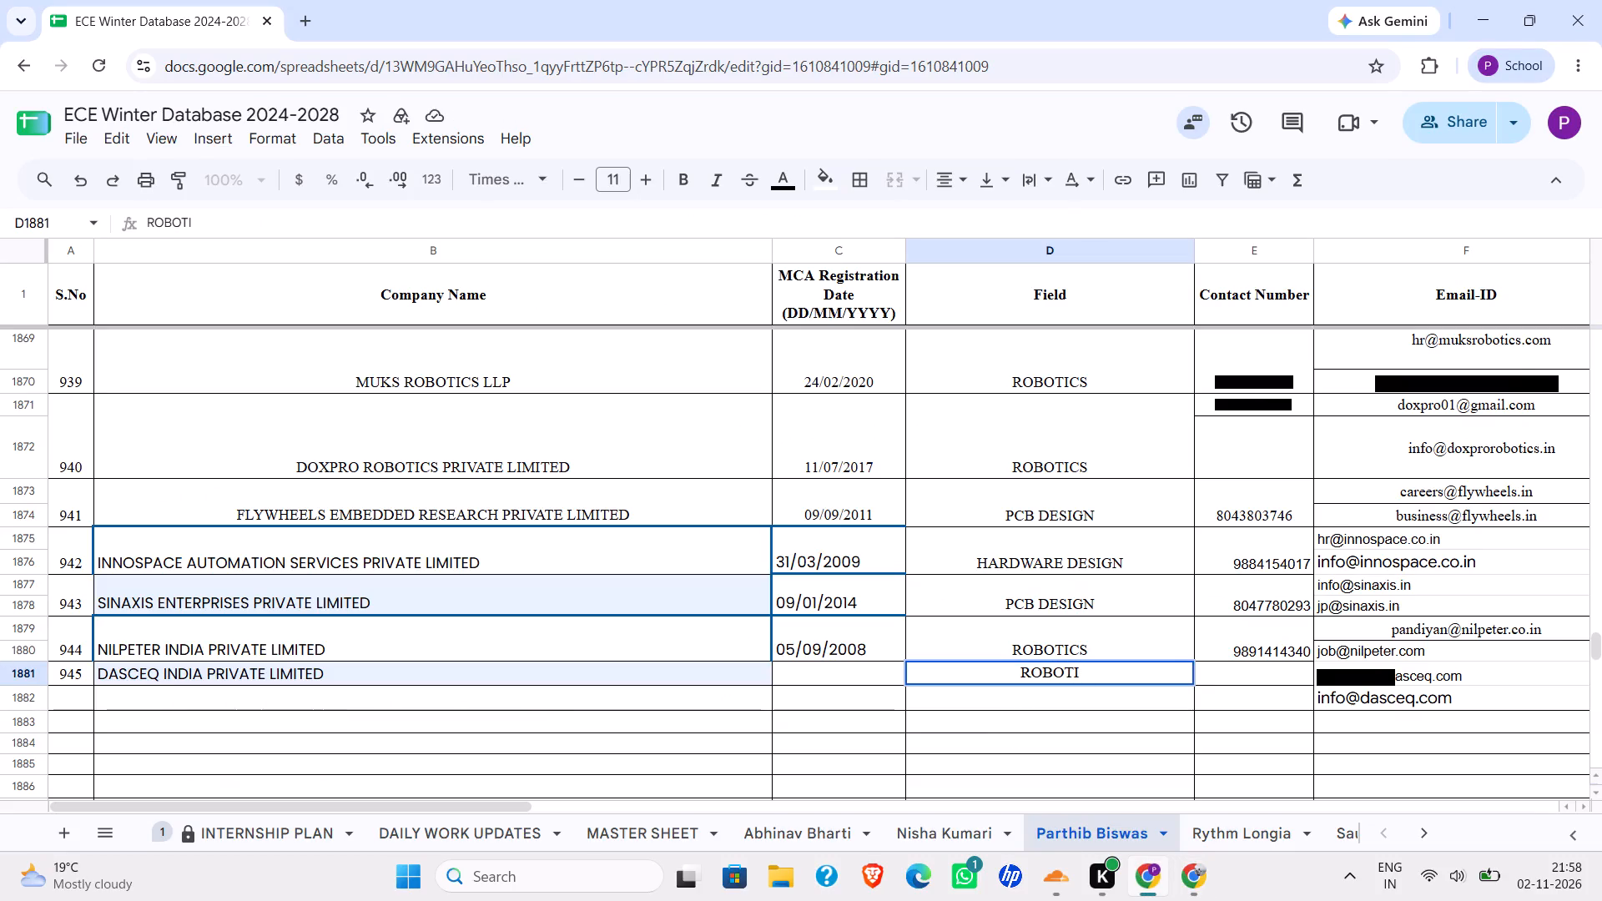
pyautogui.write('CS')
pyautogui.click(876, 689)
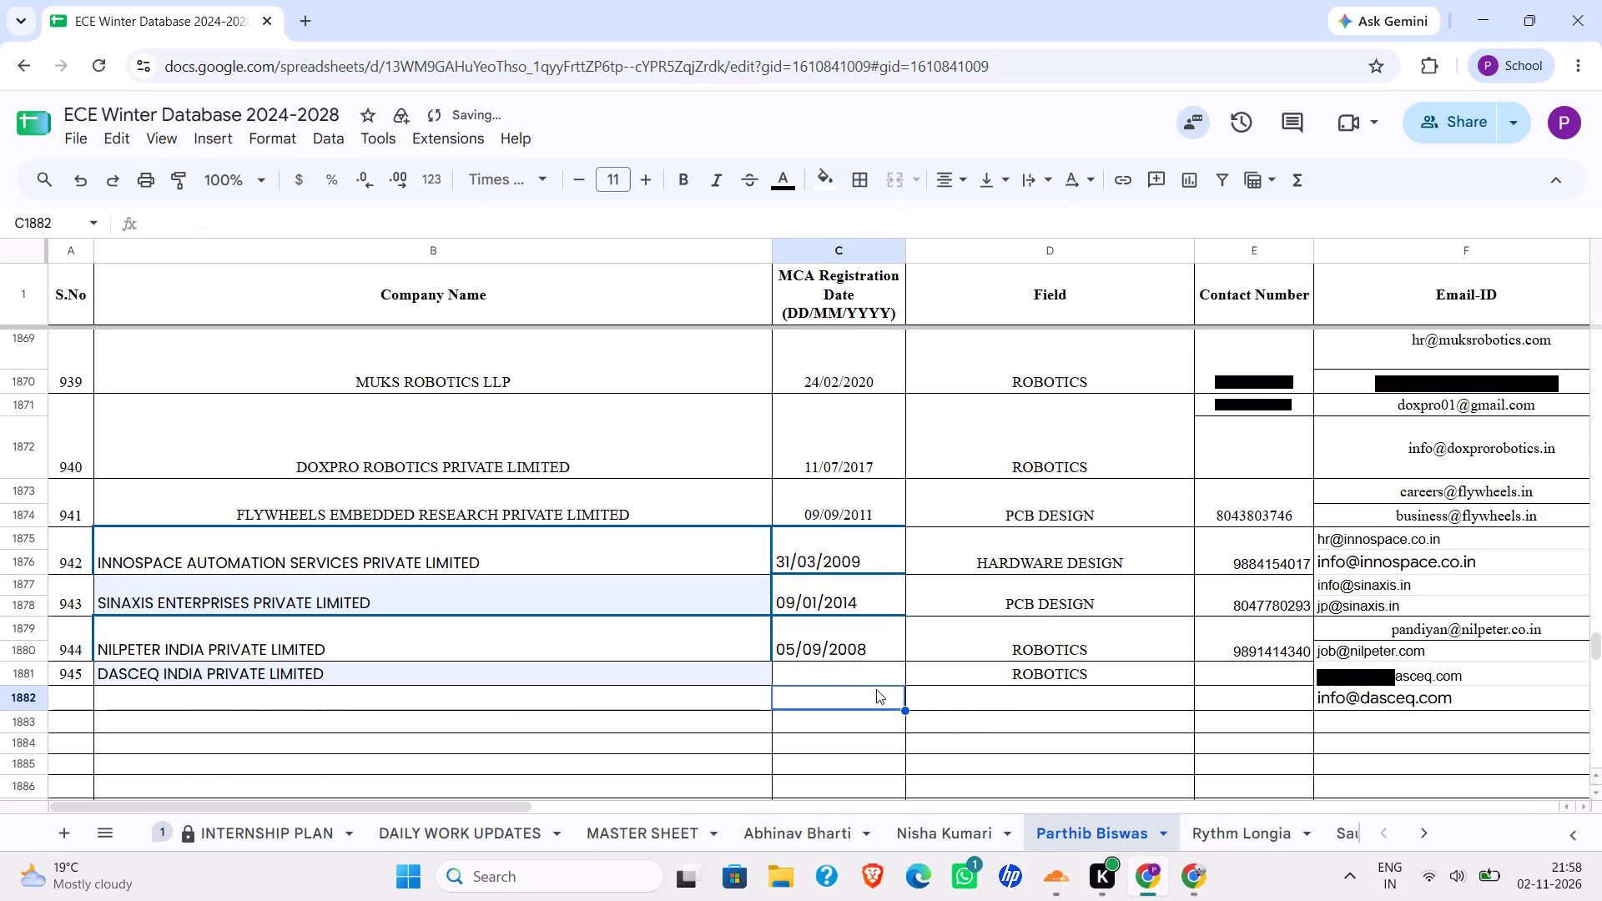
# Copy the incorporation date 13/02/2020 from Dasceq's MCA record into the MCA Registration Date of serial number 945.
pyautogui.click(861, 668)
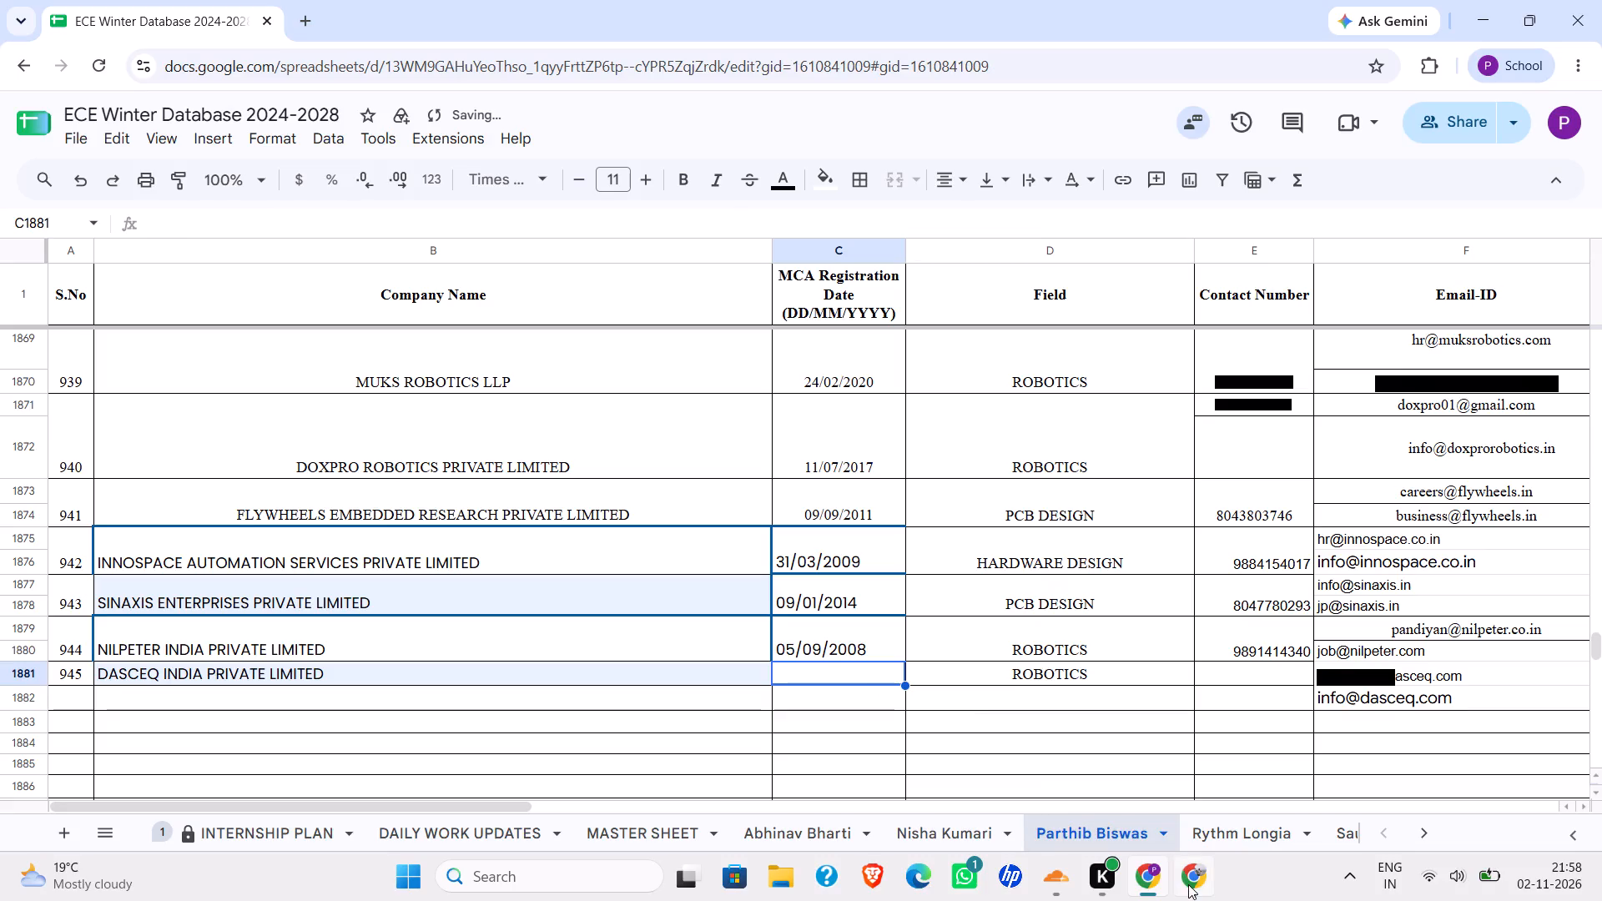
pyautogui.click(1188, 884)
pyautogui.click(227, 0)
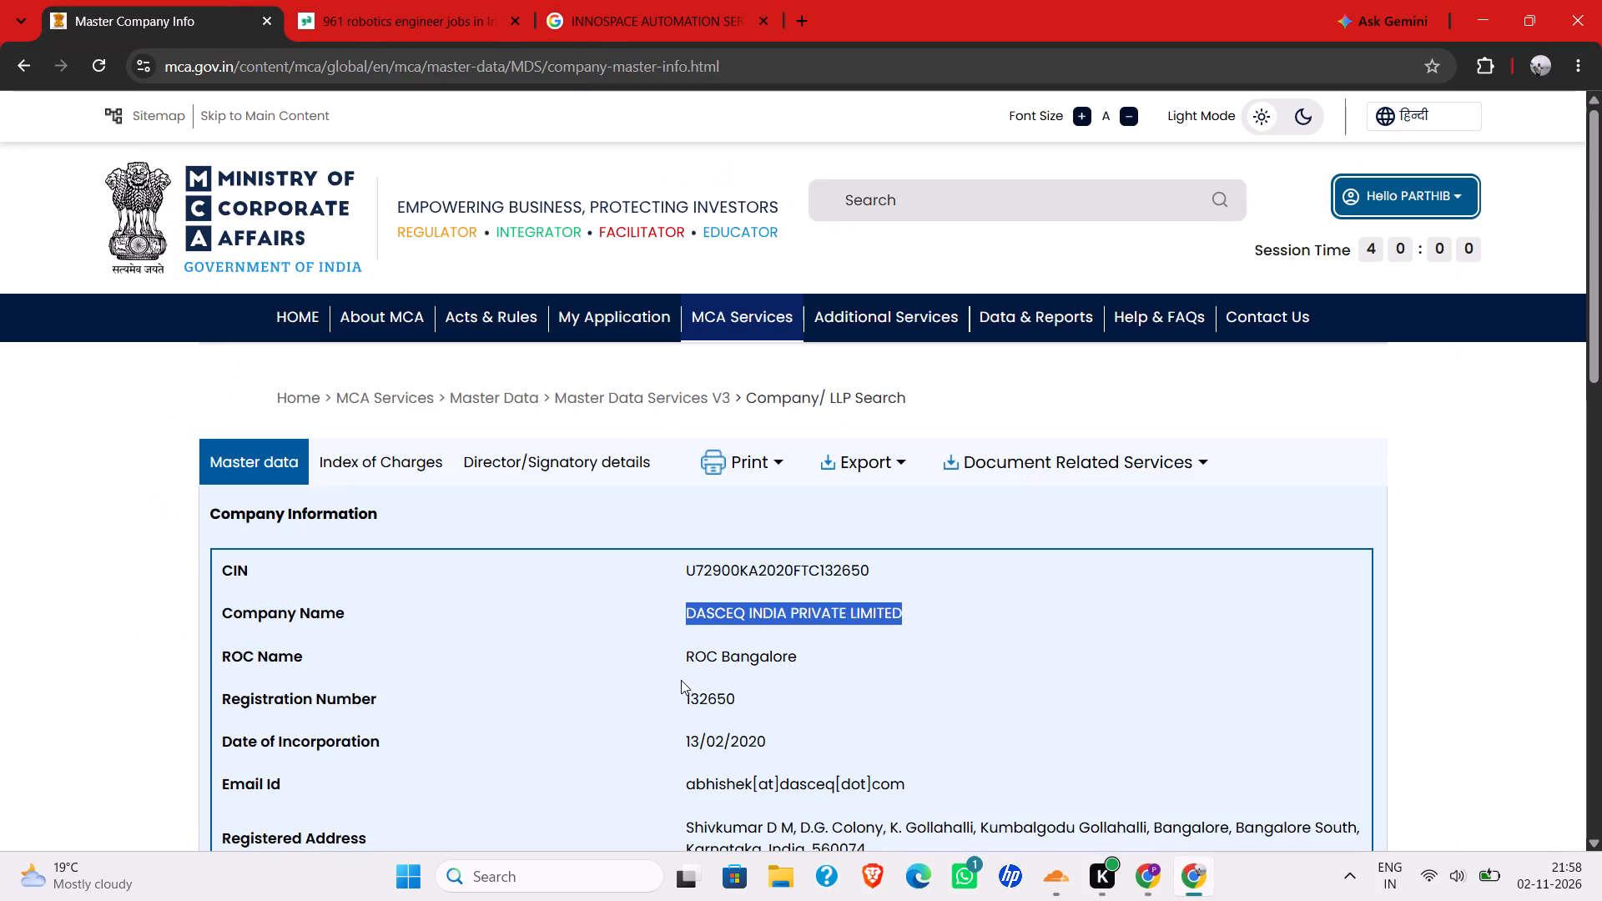
pyautogui.moveTo(670, 737); pyautogui.dragTo(839, 742)
pyautogui.hotkey('ctrl', 'c')
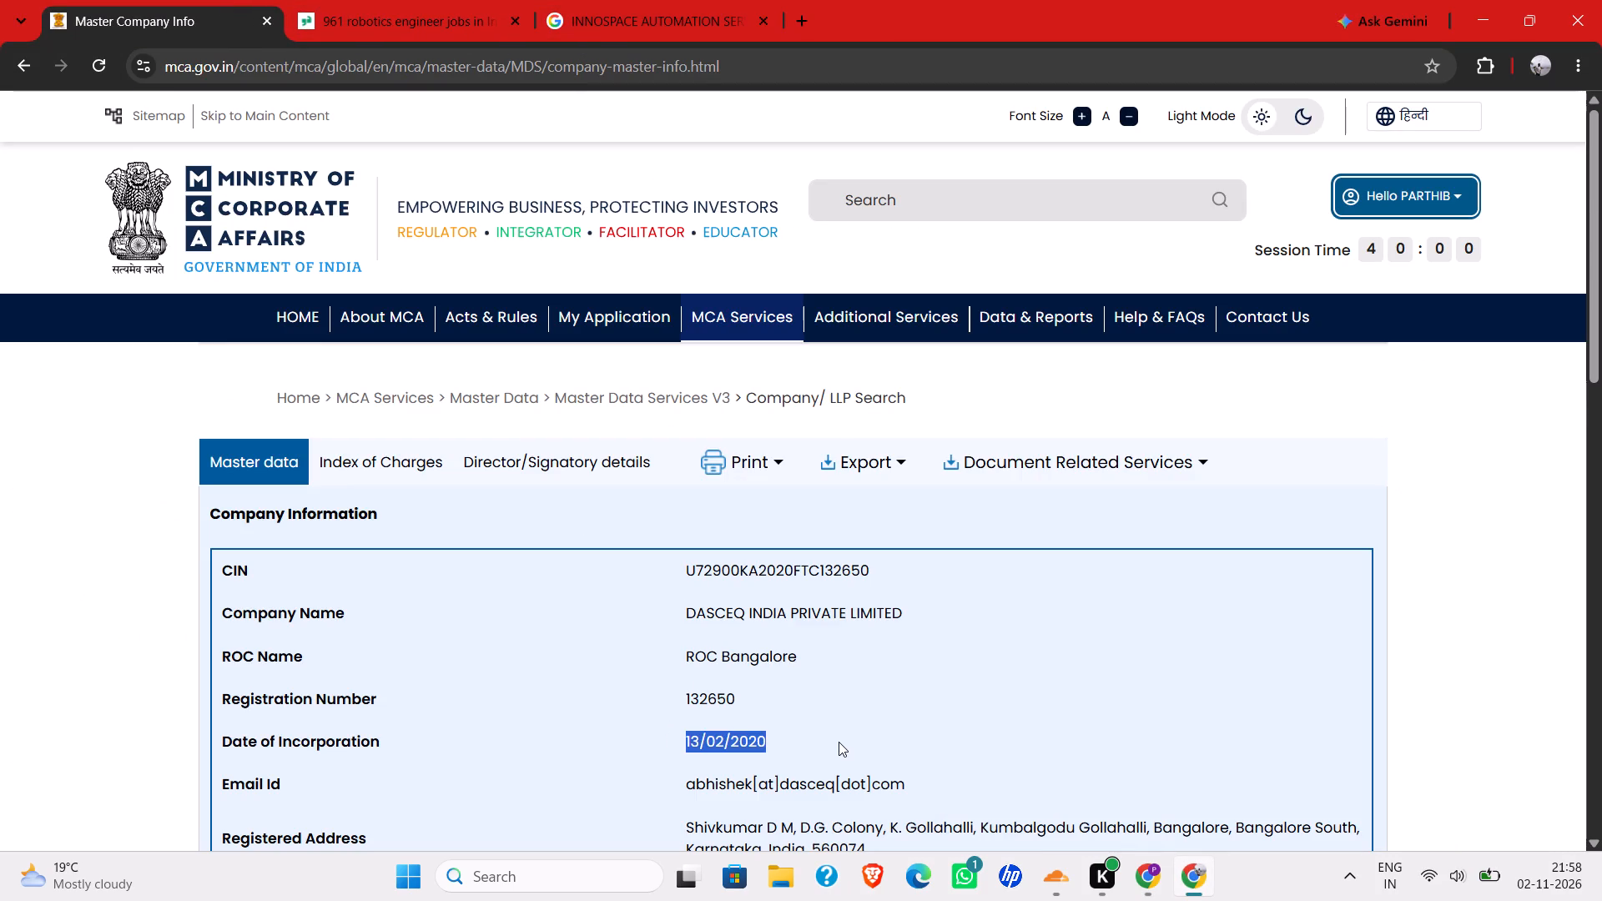
pyautogui.click(1136, 874)
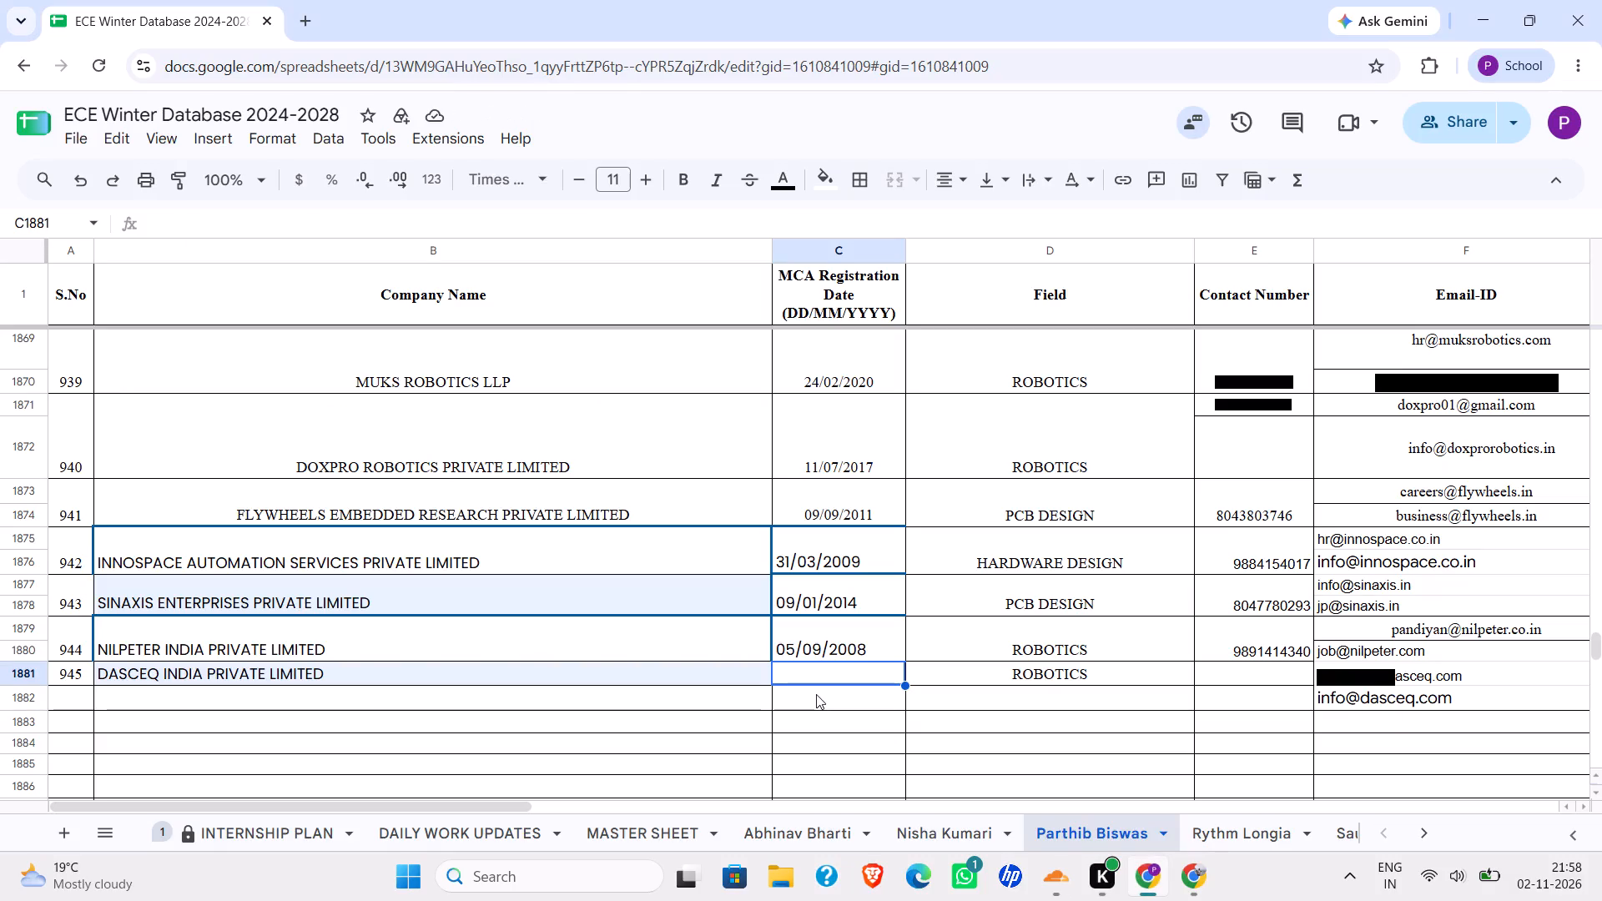
pyautogui.hotkey('ctrl', 'v')
# Ask the Google conversation about Dasceq for its contact number and read the answer to fill serial number 945.
pyautogui.click(1264, 671)
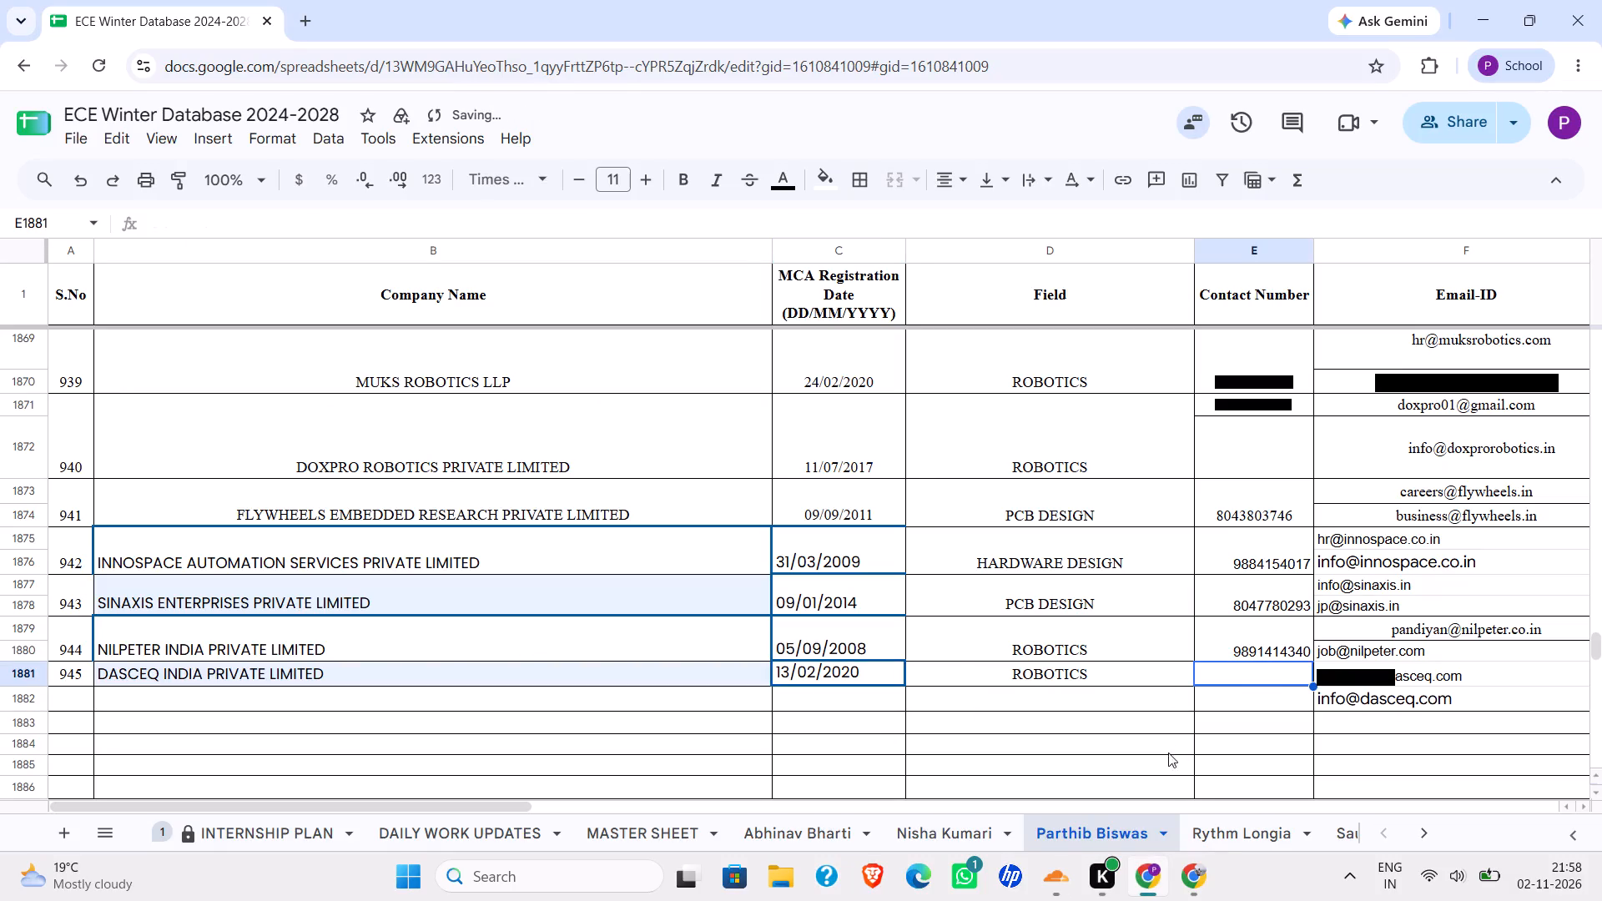
pyautogui.click(1192, 887)
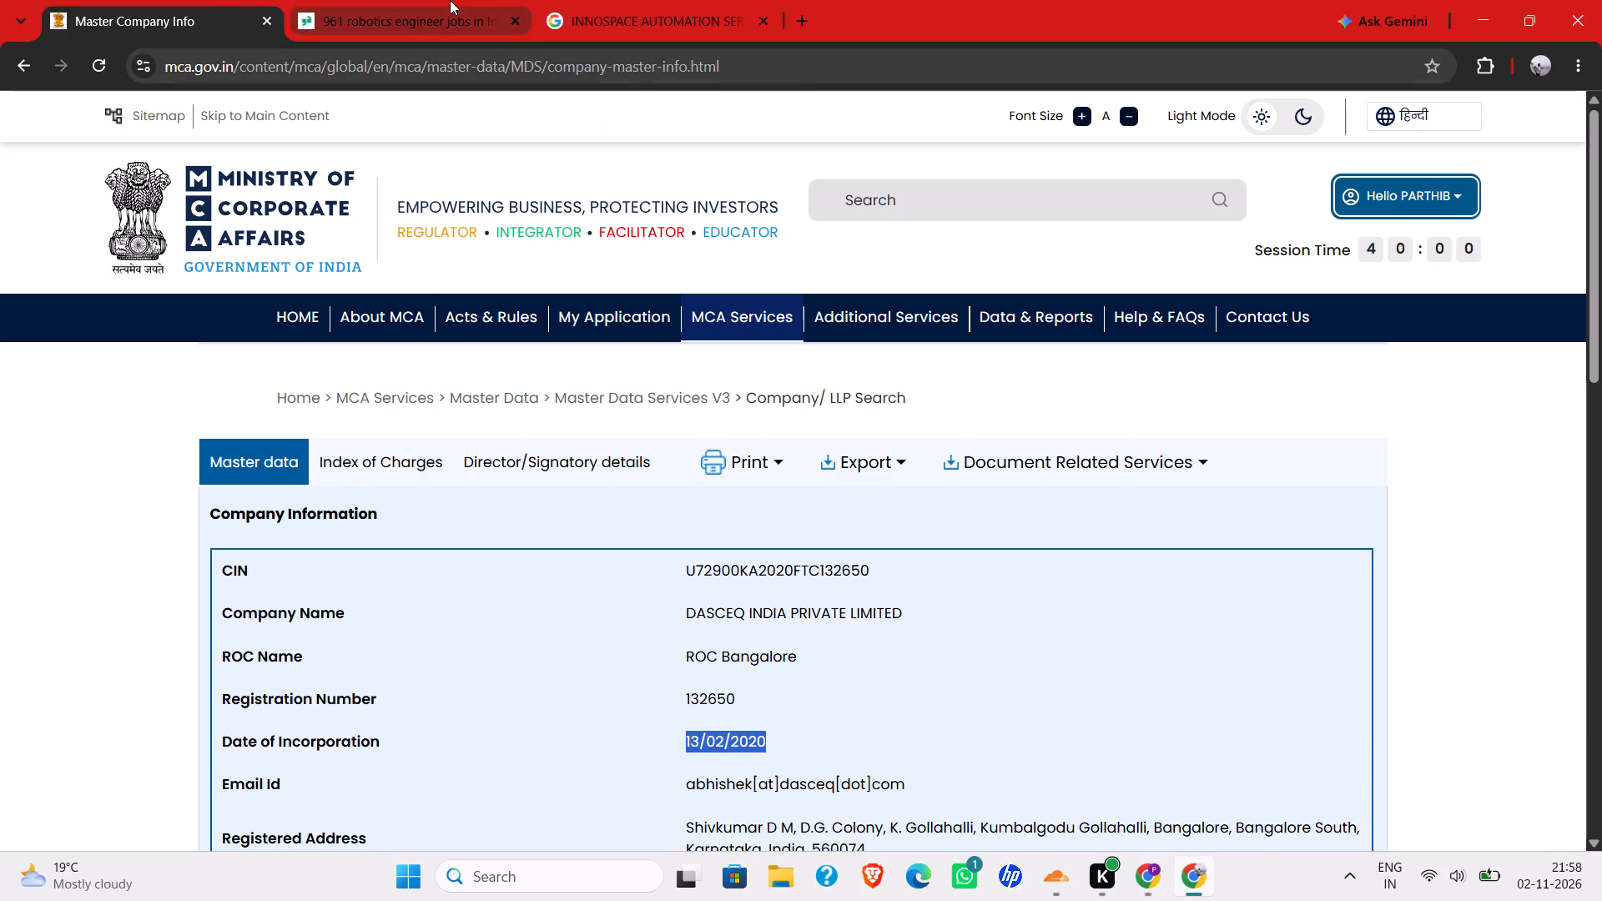
pyautogui.click(616, 16)
pyautogui.click(468, 742)
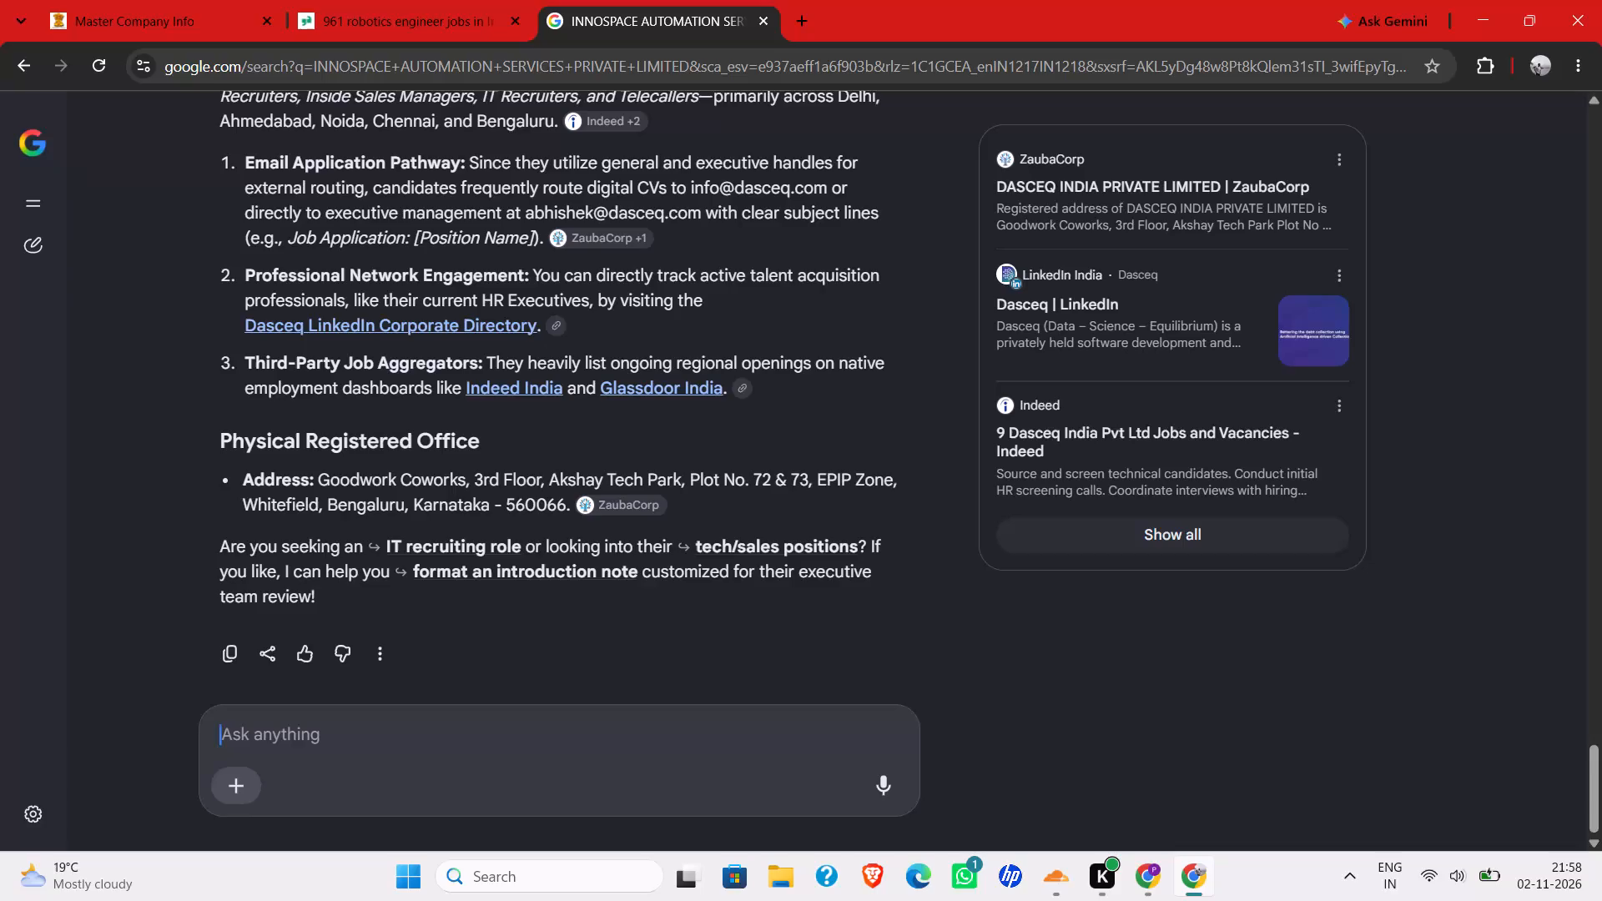
pyautogui.press('c')
pyautogui.write('ontact number')
pyautogui.press('Return')
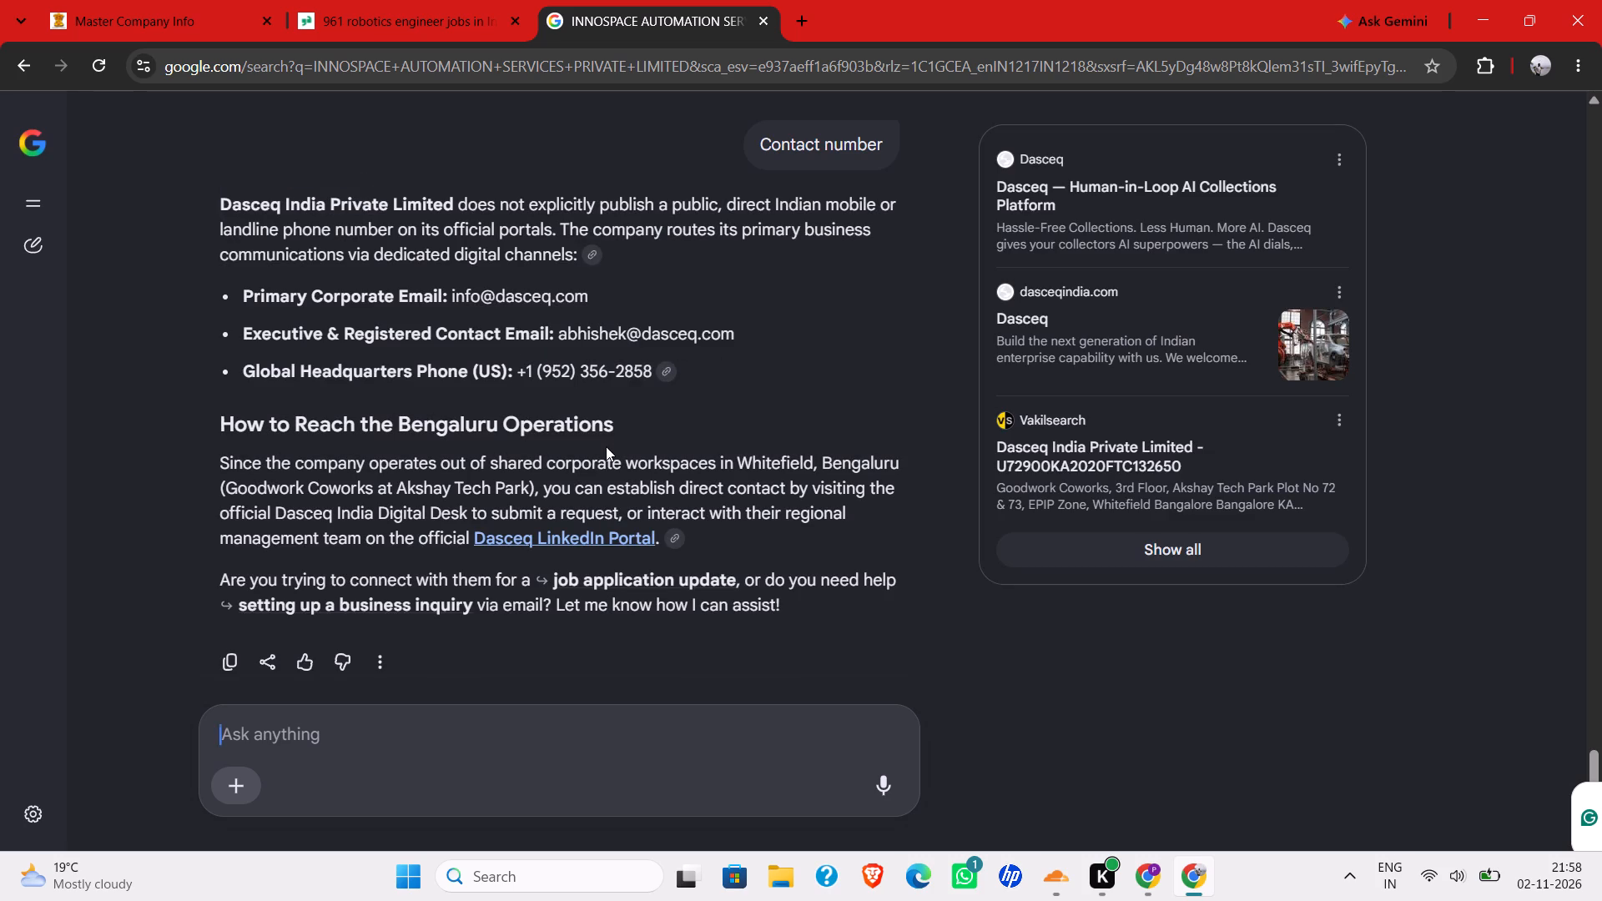
pyautogui.scroll(-2, 606, 446)
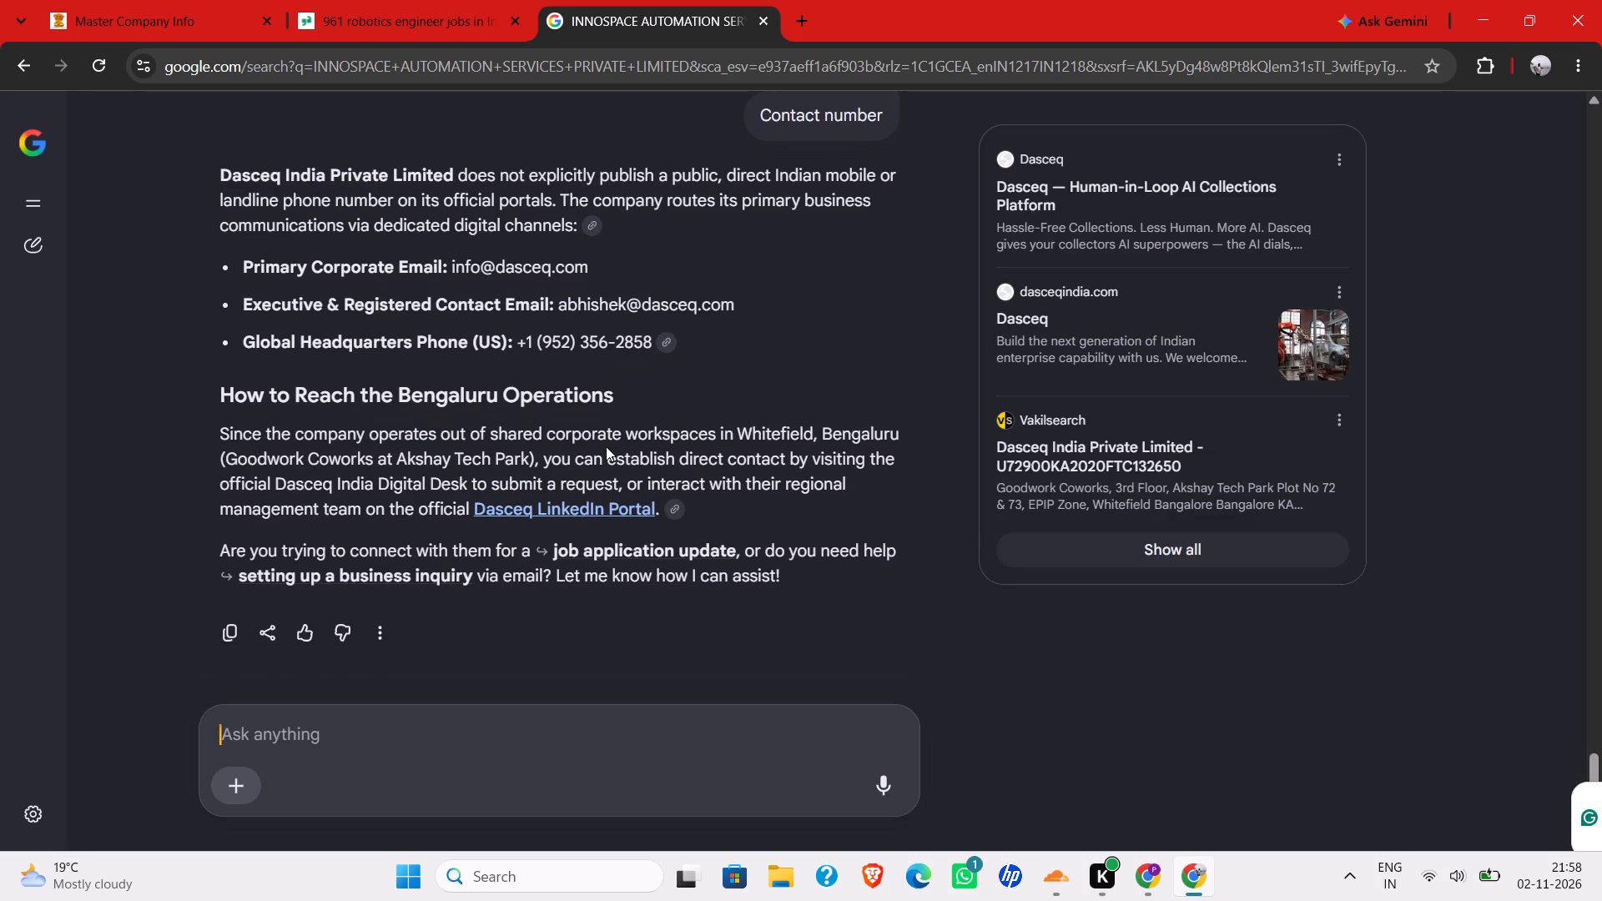
# Find the Vegam Solutions robotics software engineer job in the Glassdoor listings and copy the company name.
pyautogui.click(315, 23)
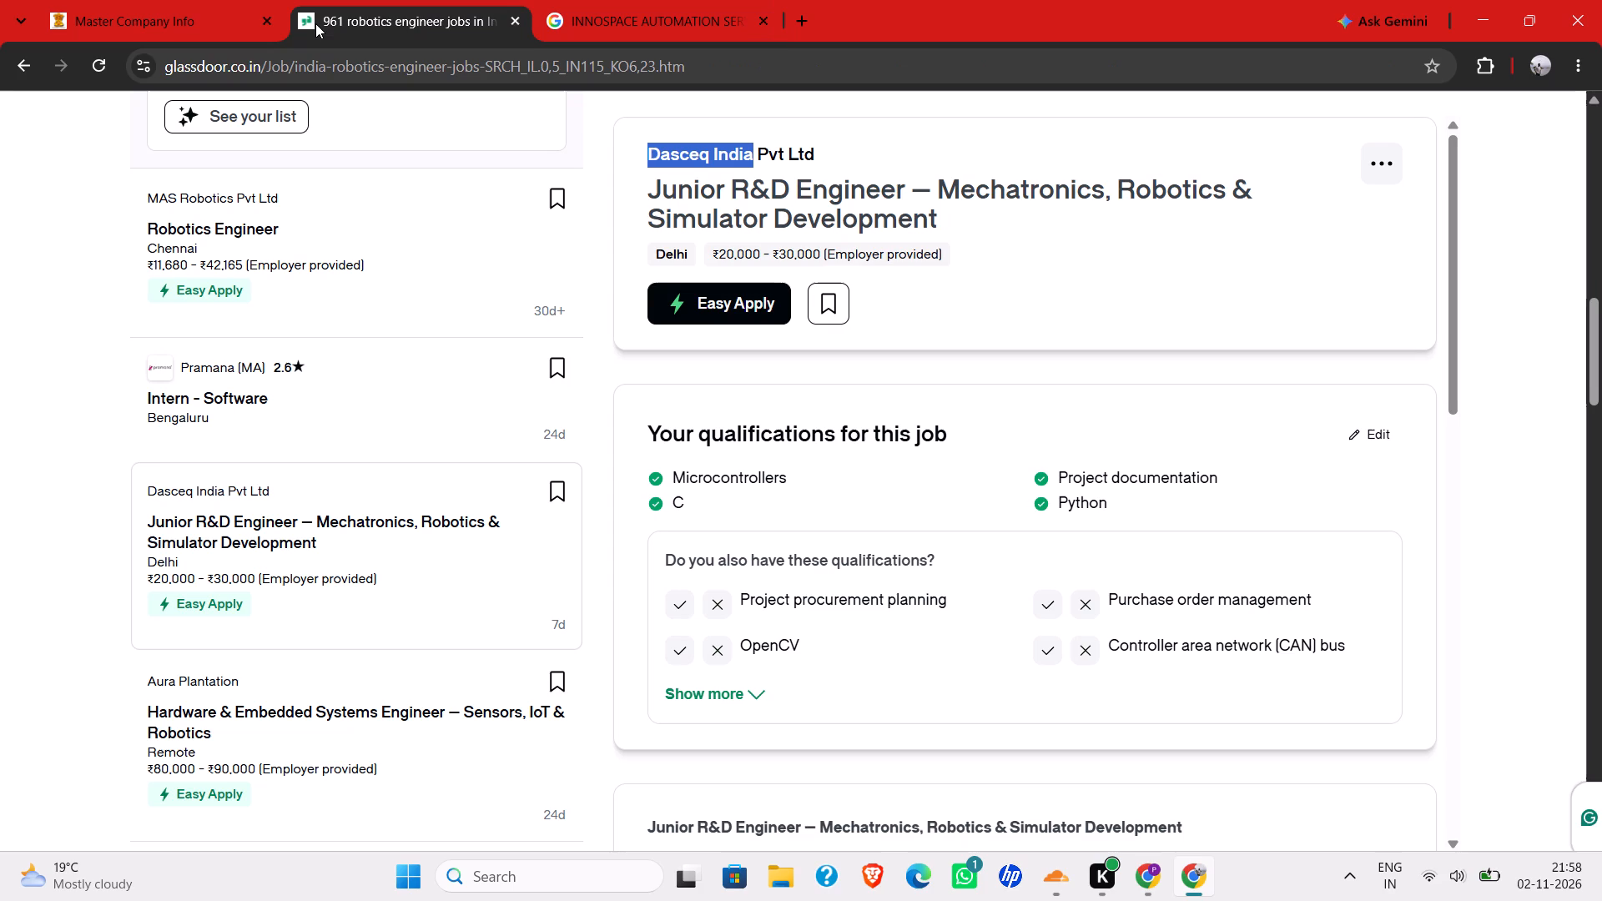
pyautogui.scroll(-2, 335, 602)
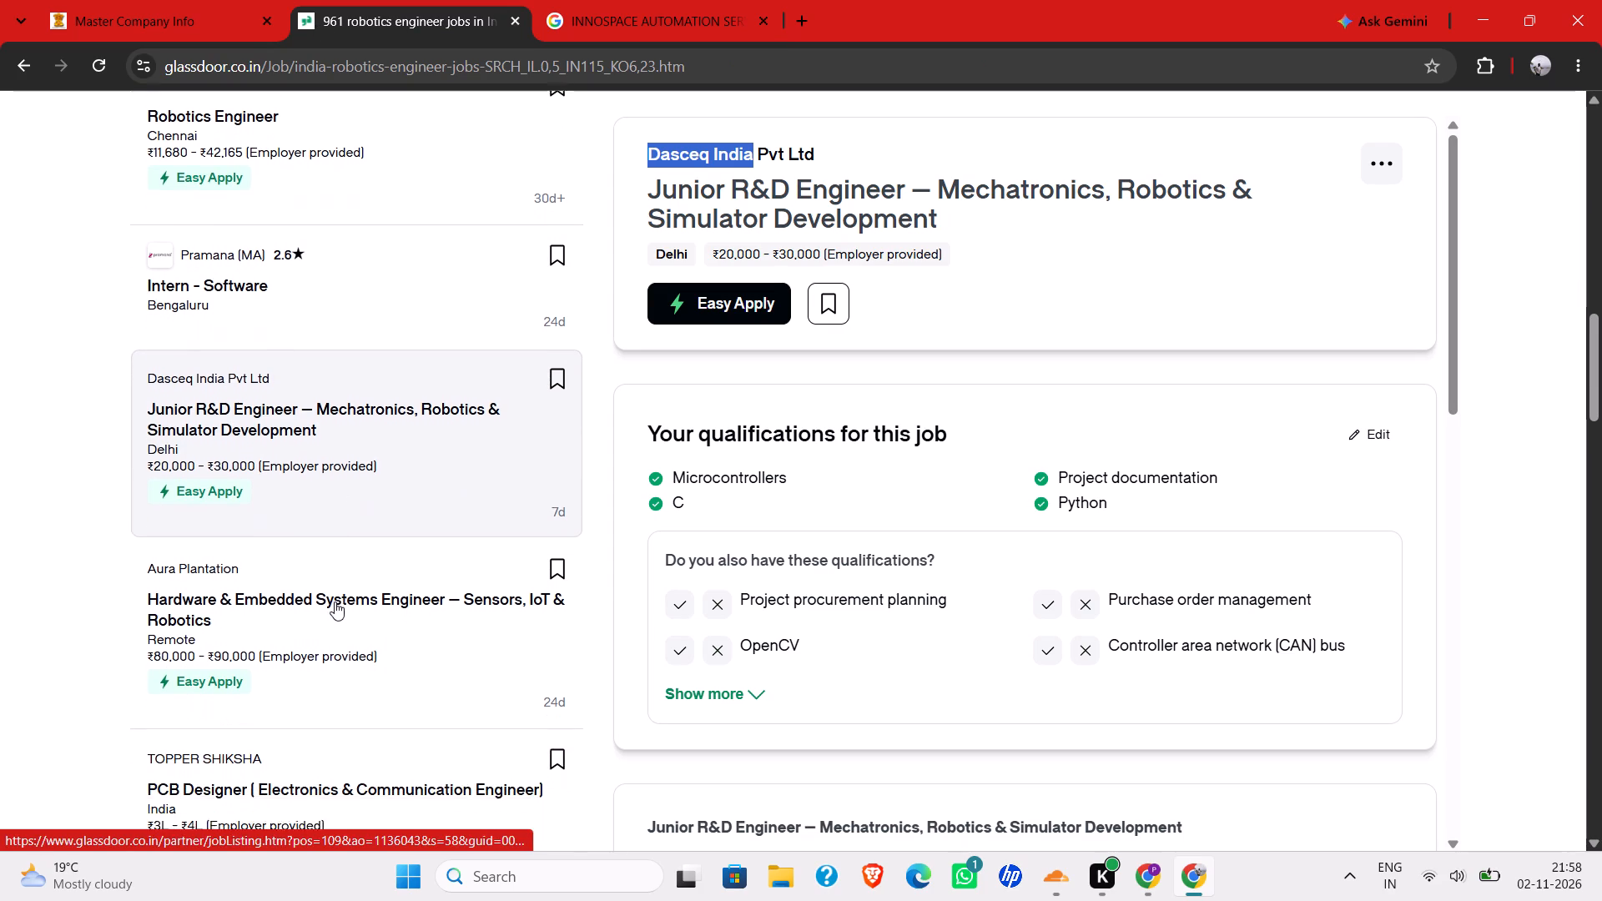
pyautogui.scroll(-3, 335, 602)
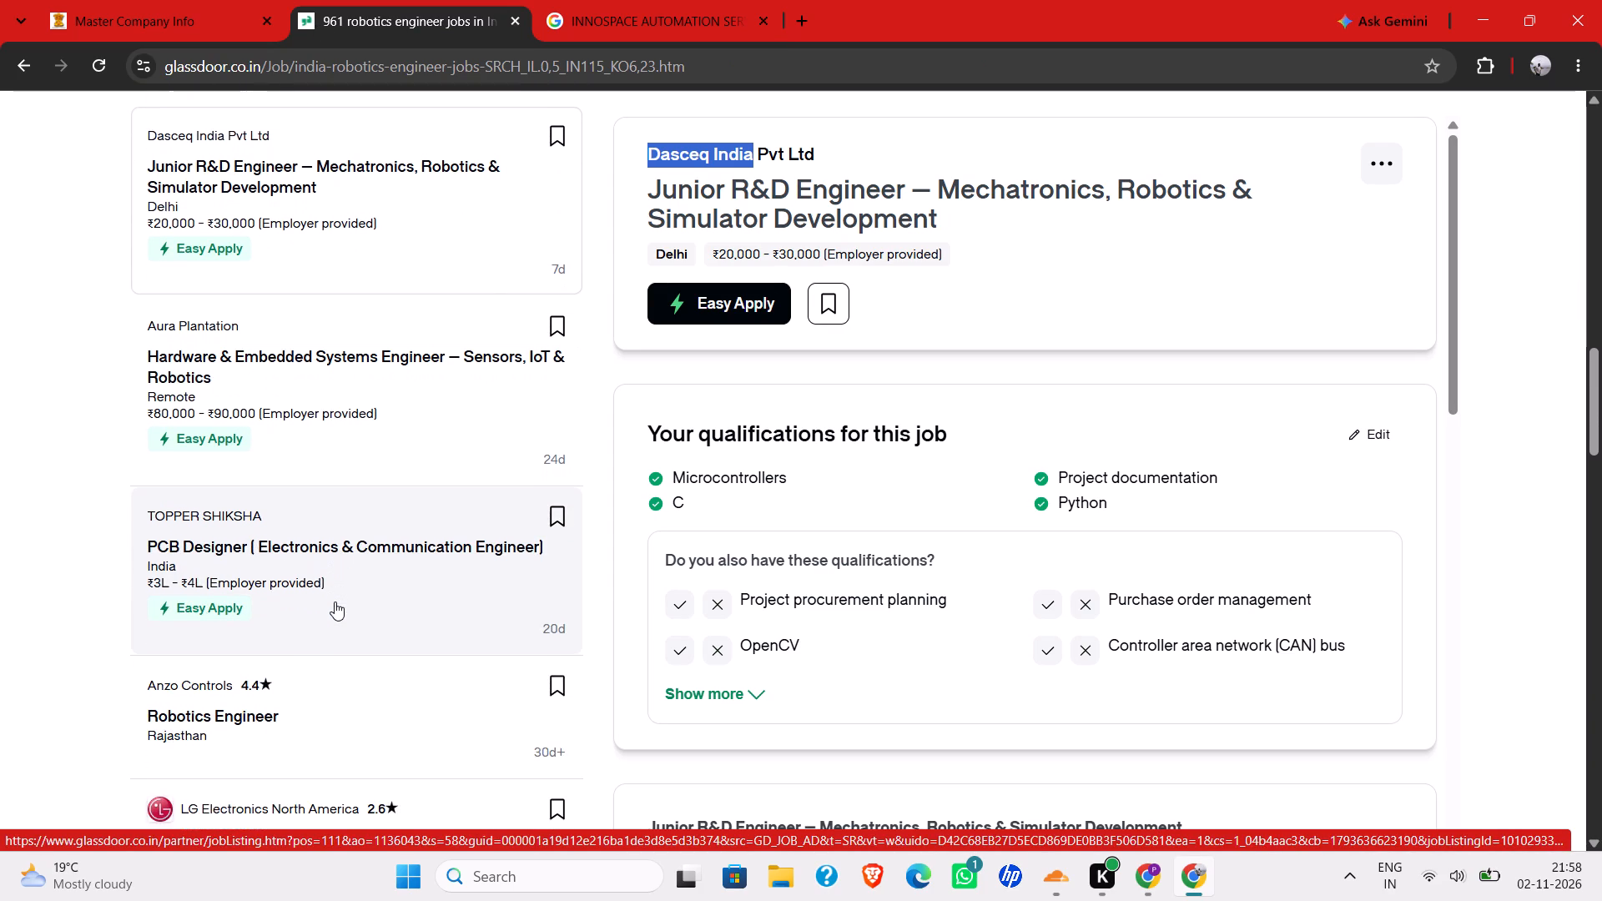
pyautogui.scroll(-6, 335, 602)
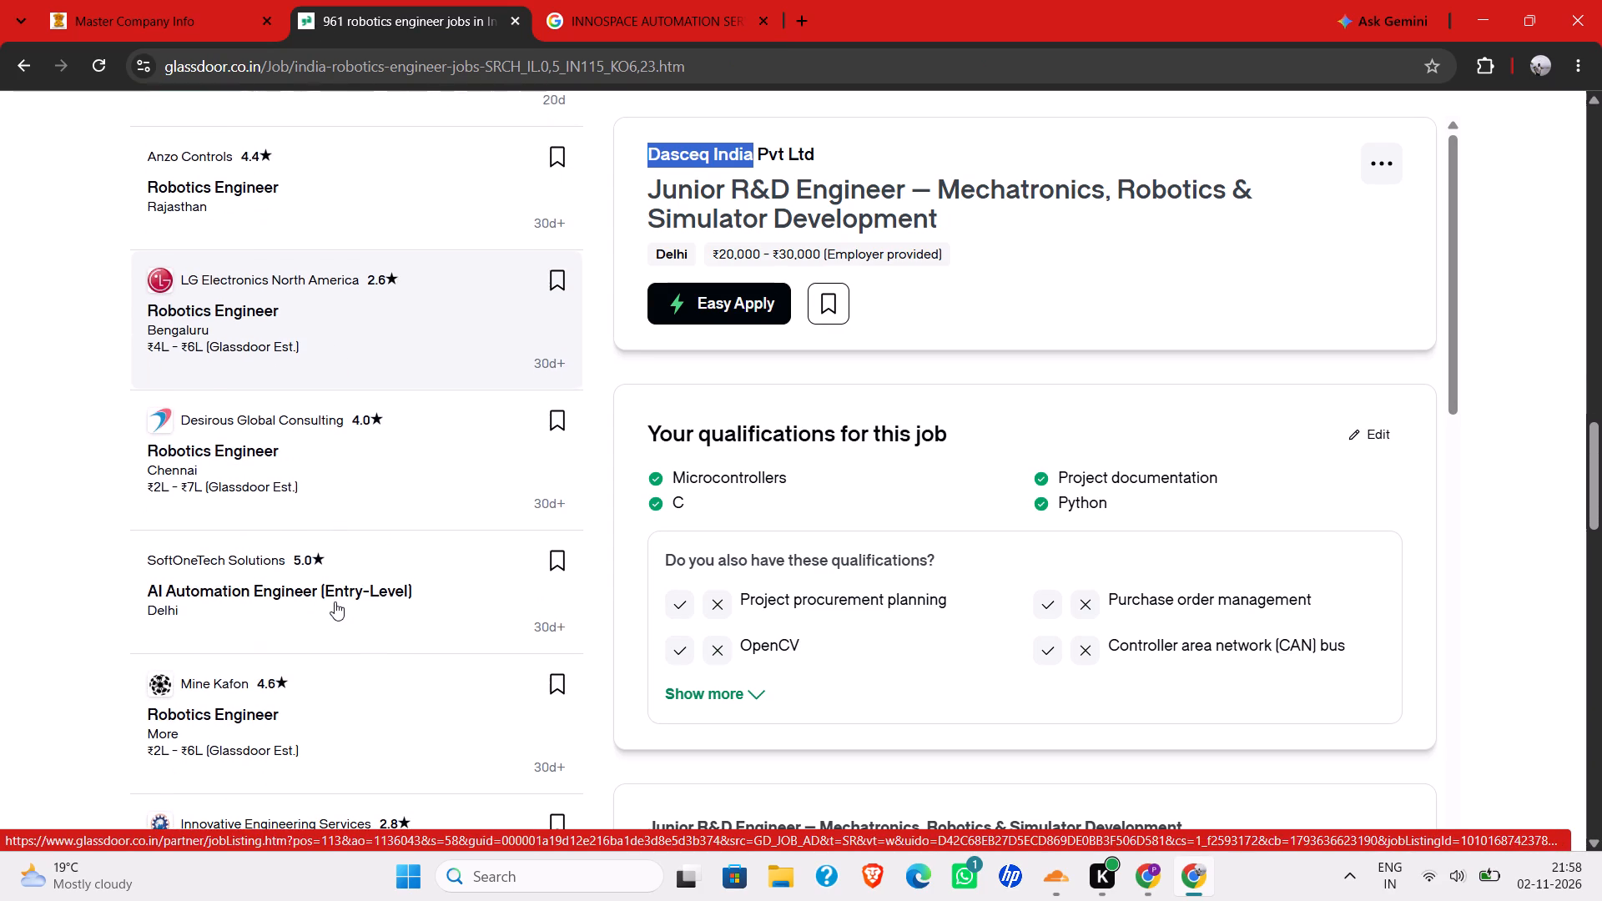
pyautogui.scroll(-6, 335, 602)
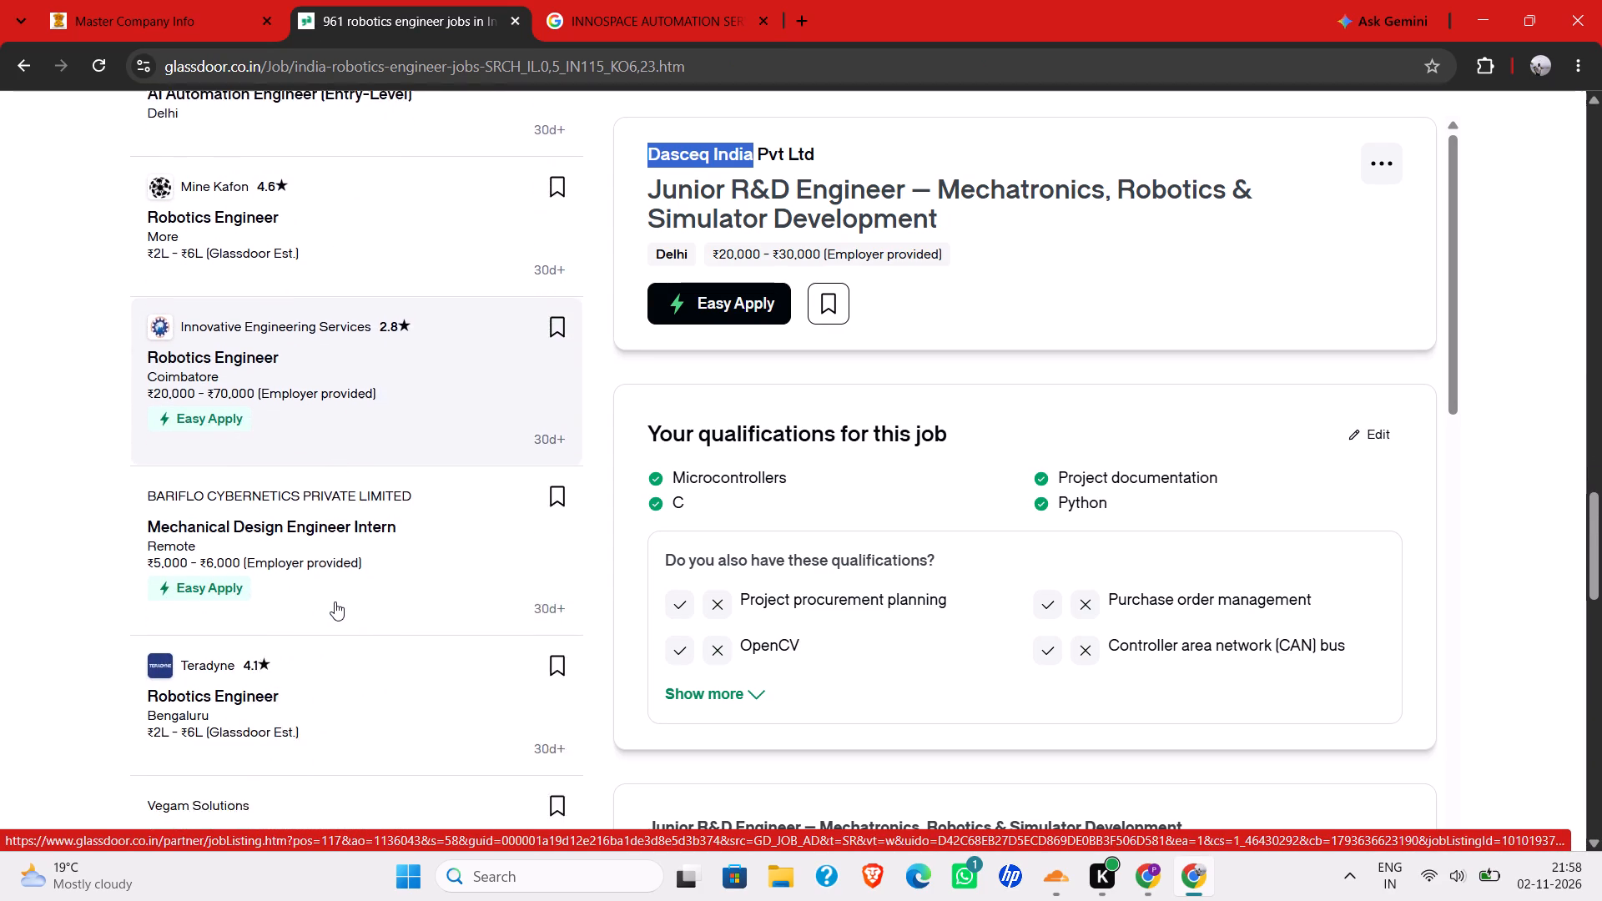
pyautogui.scroll(-3, 335, 602)
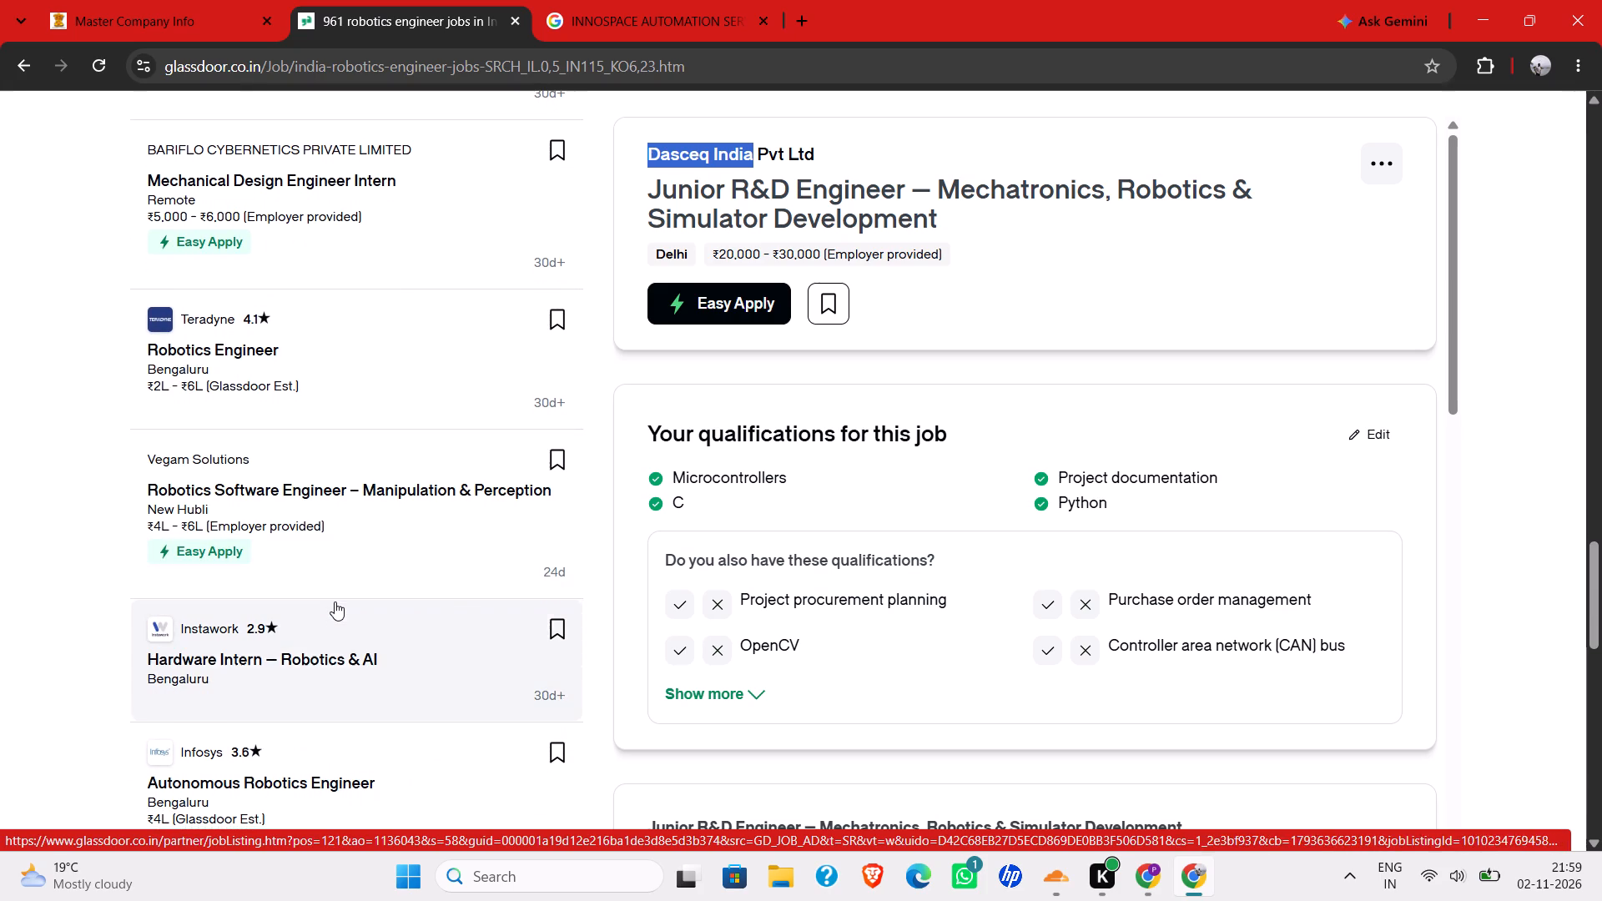
pyautogui.click(392, 523)
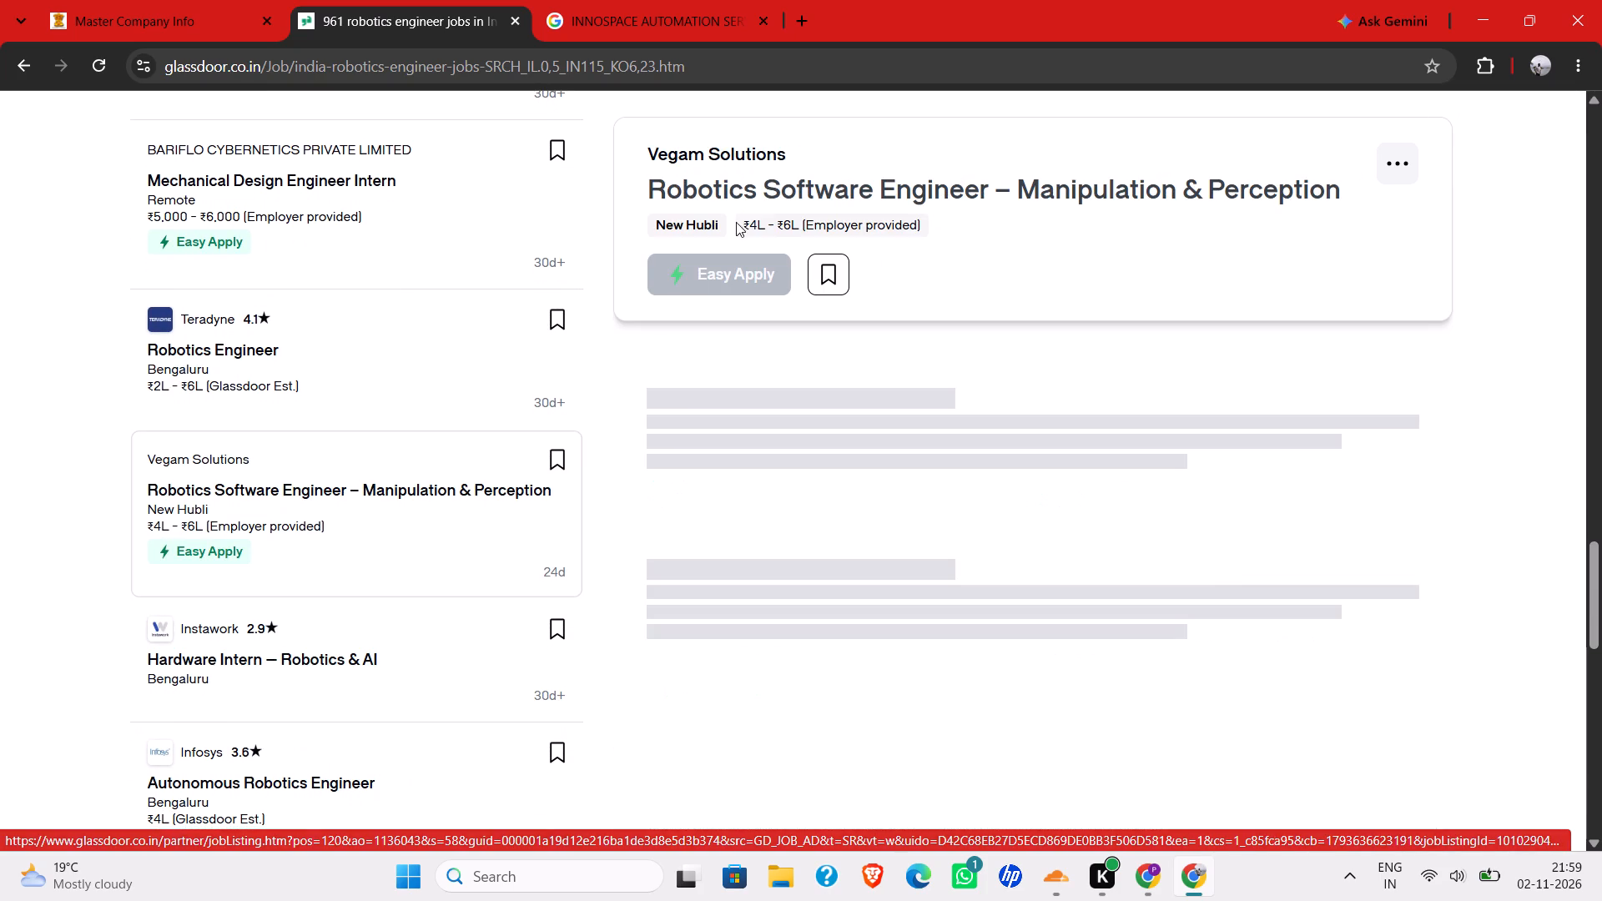
pyautogui.moveTo(796, 151); pyautogui.dragTo(642, 162)
pyautogui.hotkey('ctrl', 'c')
# Search the MCA master data for the copied name Vegam Solutions, clearing the prefilled search text and completing the captcha.
pyautogui.click(209, 0)
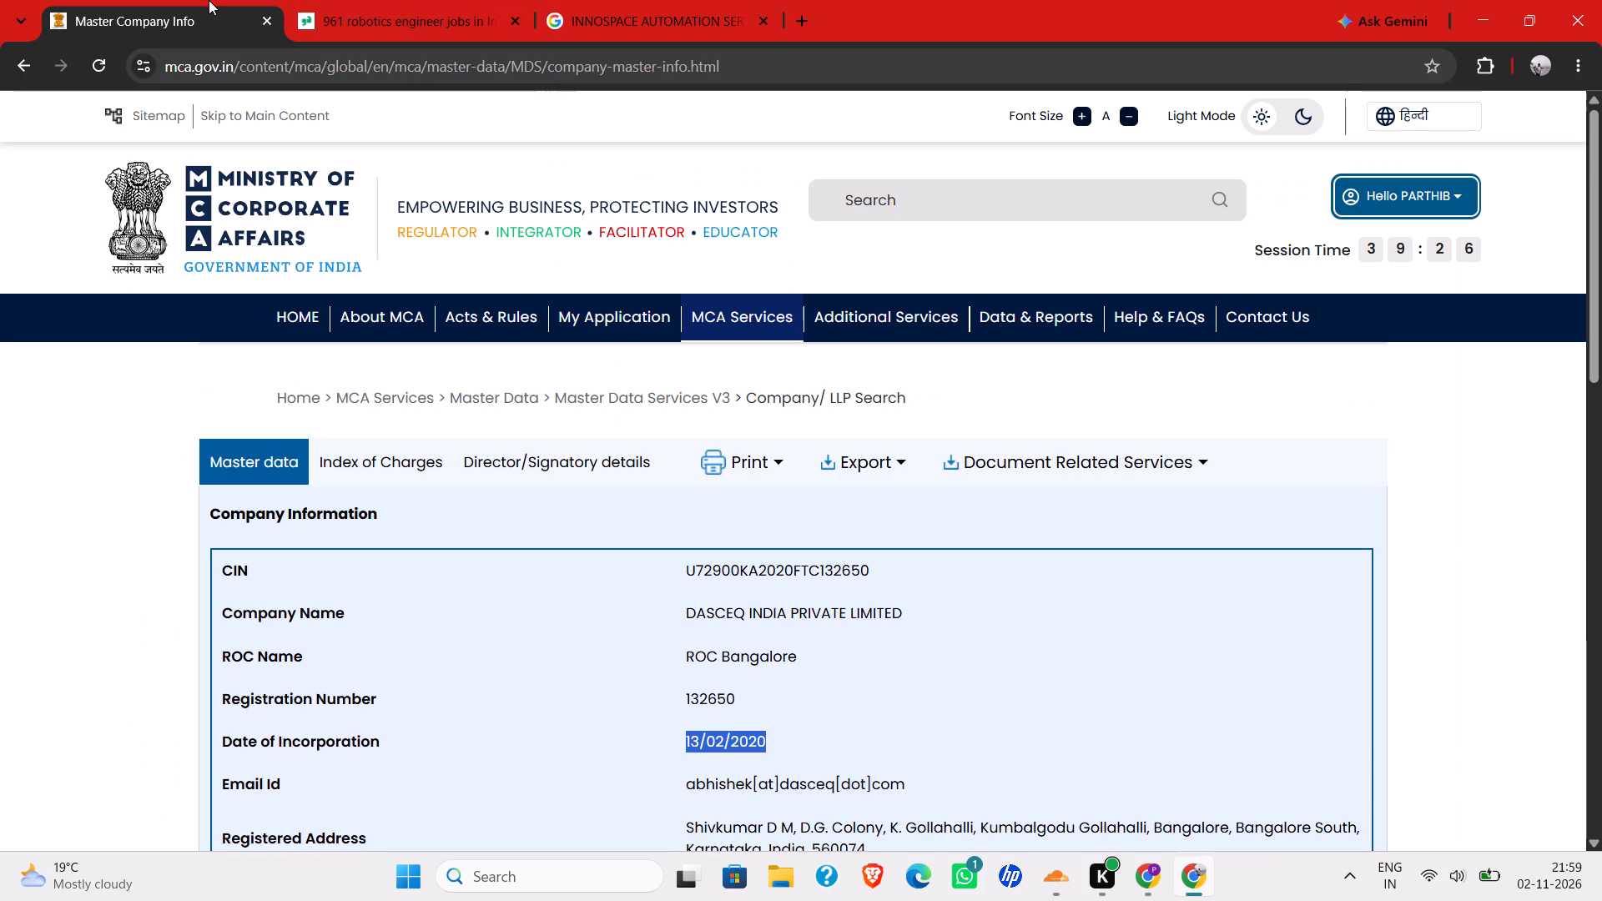
pyautogui.click(13, 64)
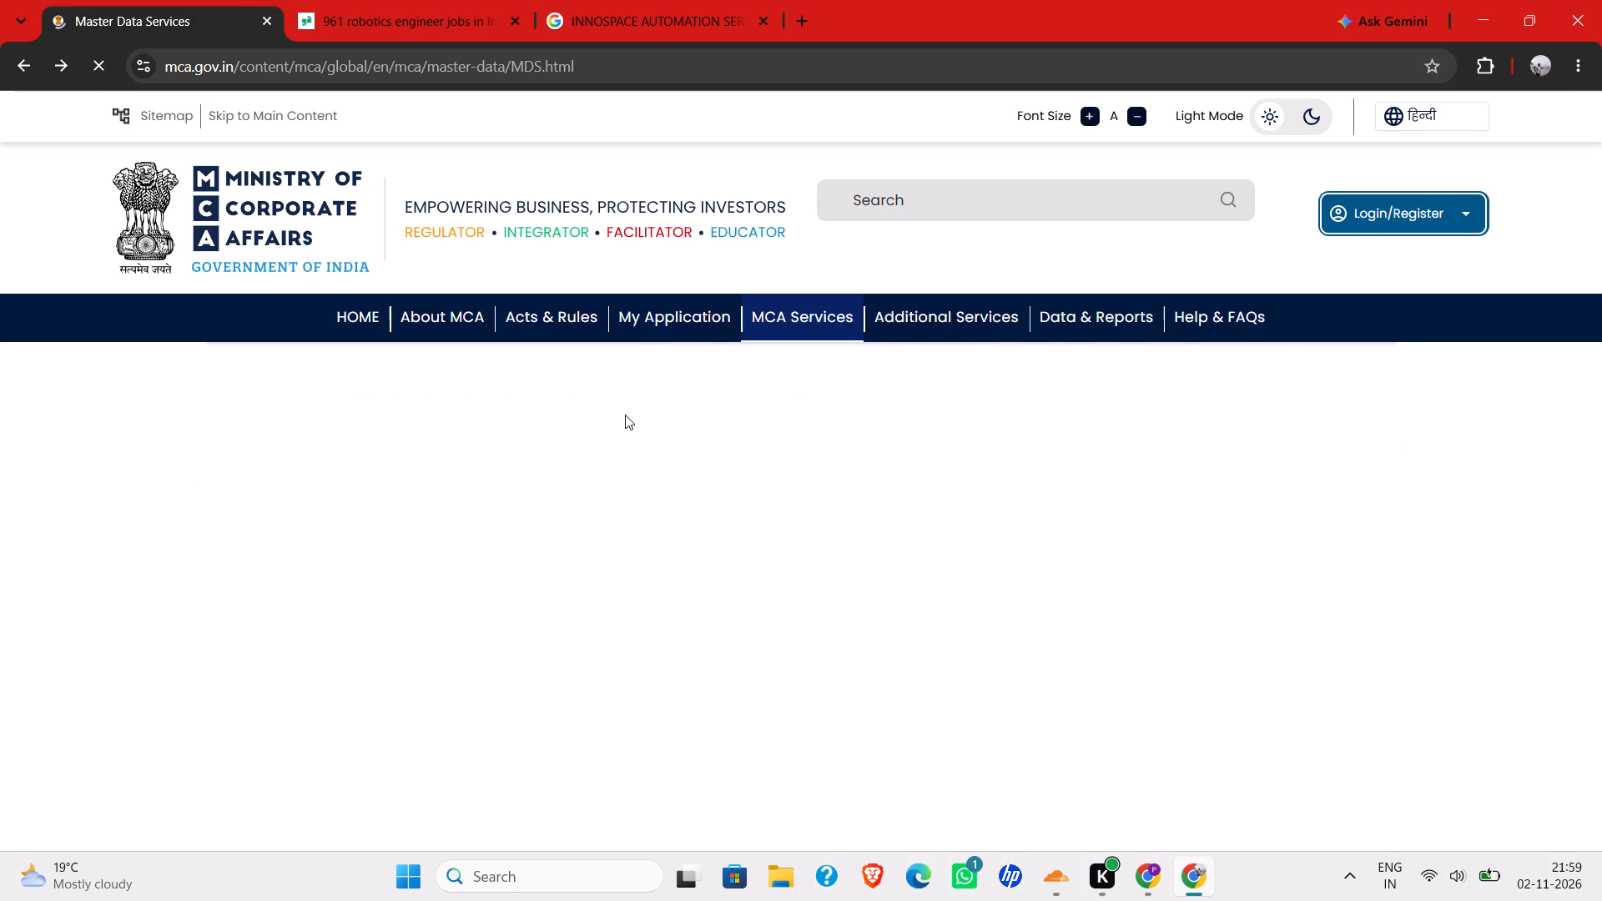
pyautogui.click(604, 425)
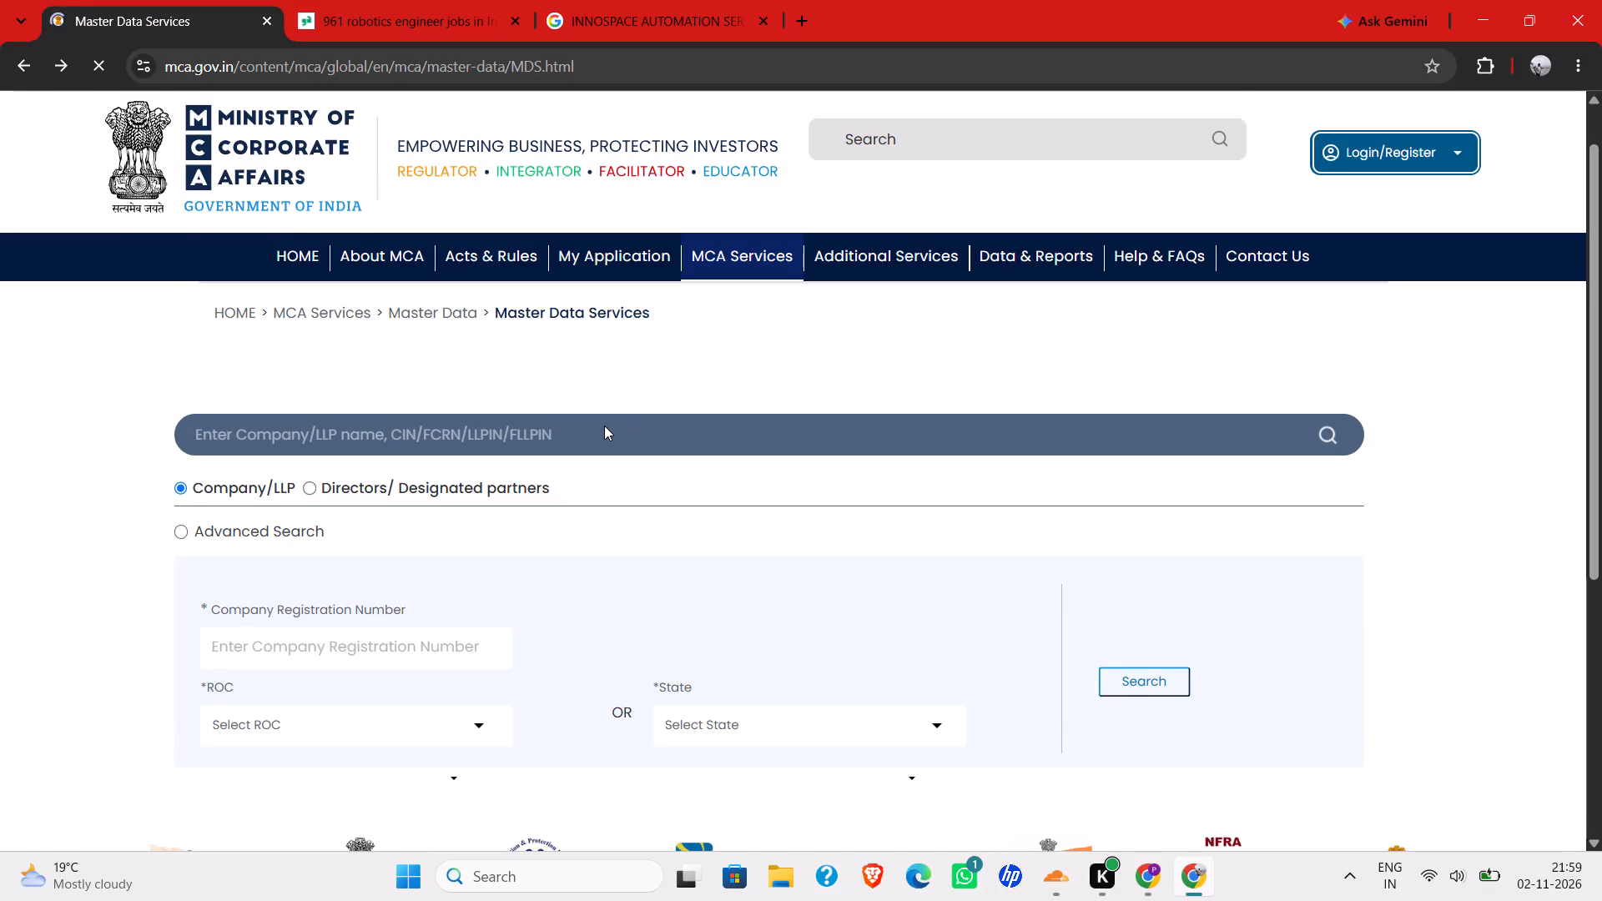
pyautogui.click(602, 427)
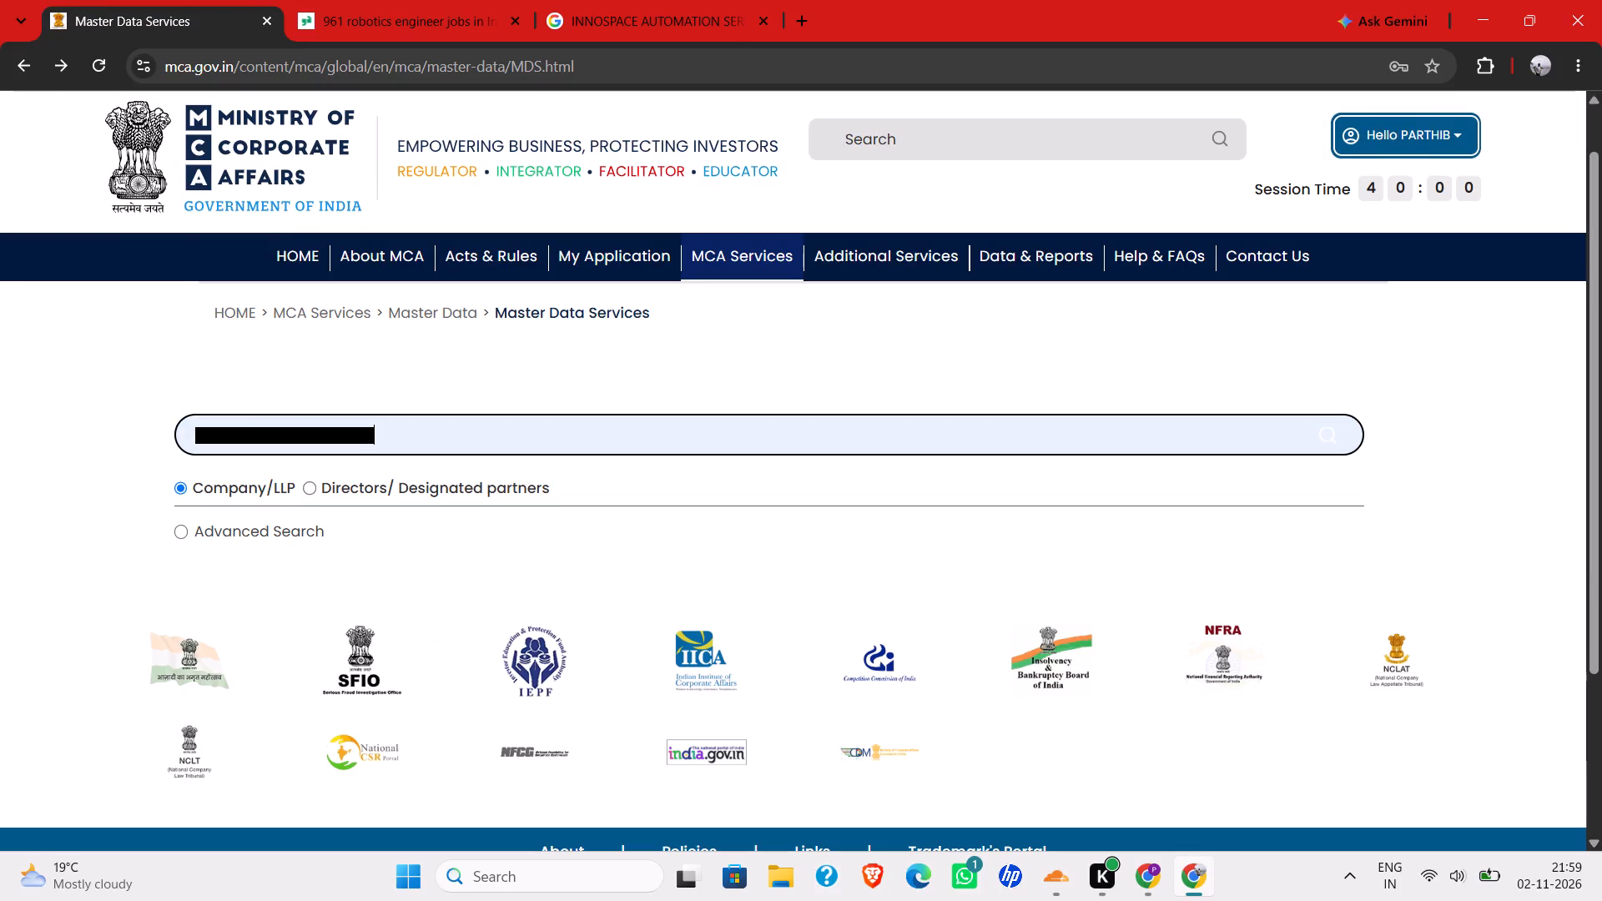
pyautogui.press('BackSpace')
pyautogui.press('BackSpace')
pyautogui.press('BackSpace')
pyautogui.press('BackSpace')
pyautogui.press('BackSpace')
pyautogui.press('BackSpace')
pyautogui.press('BackSpace')
pyautogui.press('BackSpace')
pyautogui.press('BackSpace')
pyautogui.press('BackSpace')
pyautogui.press('BackSpace')
pyautogui.press('BackSpace')
pyautogui.press('BackSpace')
pyautogui.press('BackSpace')
pyautogui.press('BackSpace')
pyautogui.press('BackSpace')
pyautogui.press('BackSpace')
pyautogui.press('BackSpace')
pyautogui.press('BackSpace')
pyautogui.press('BackSpace')
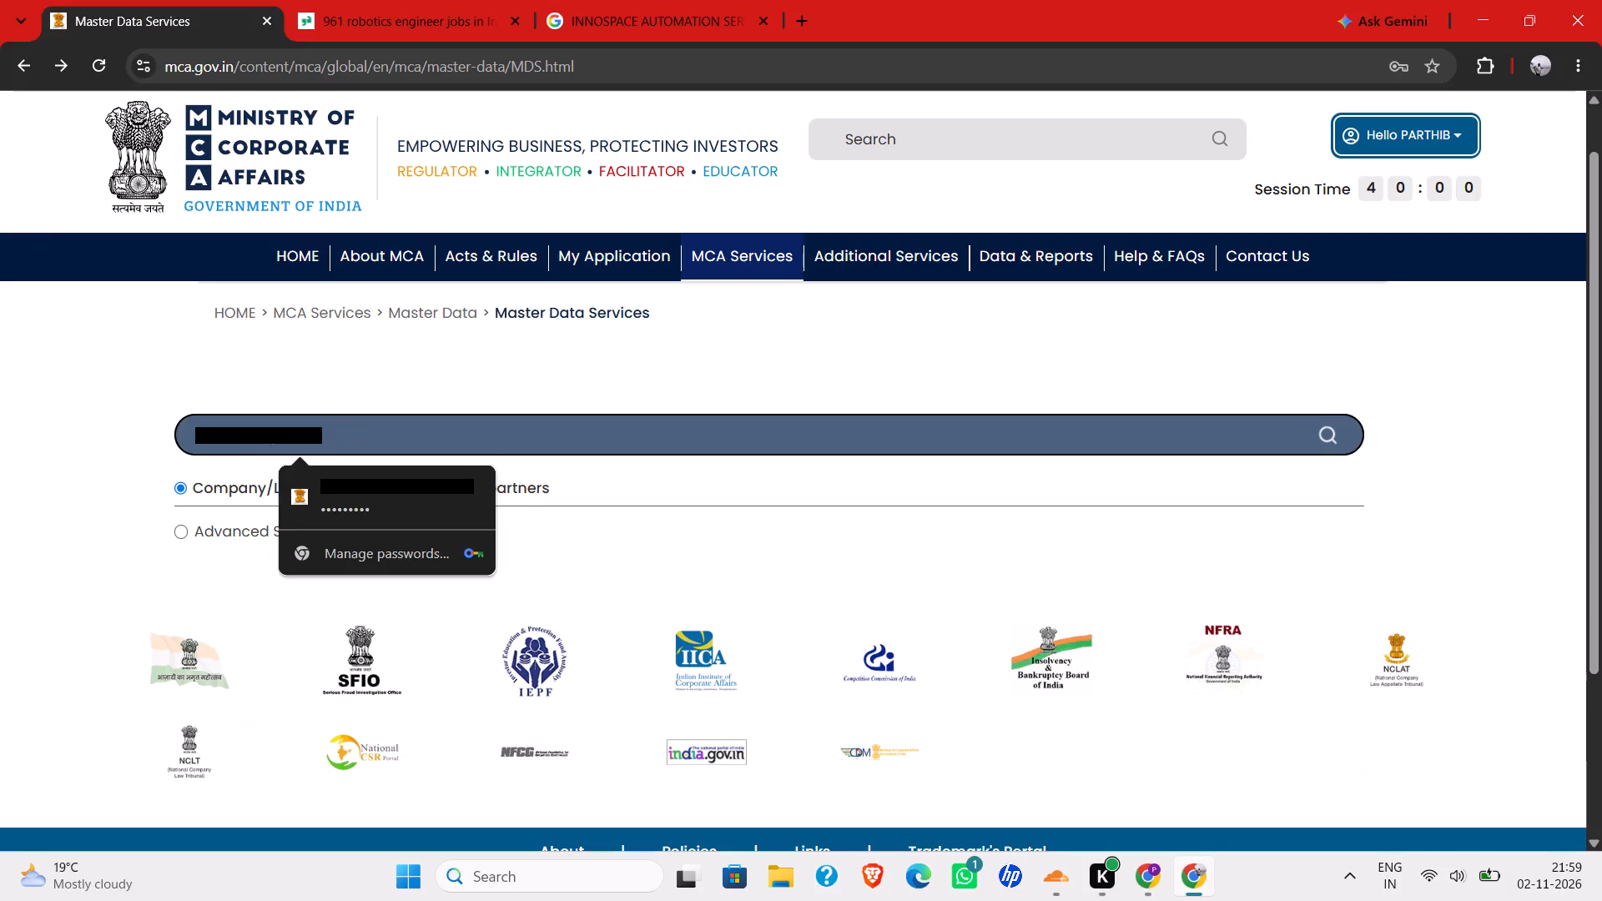
pyautogui.hotkey('ctrl', 'v')
pyautogui.press('Return')
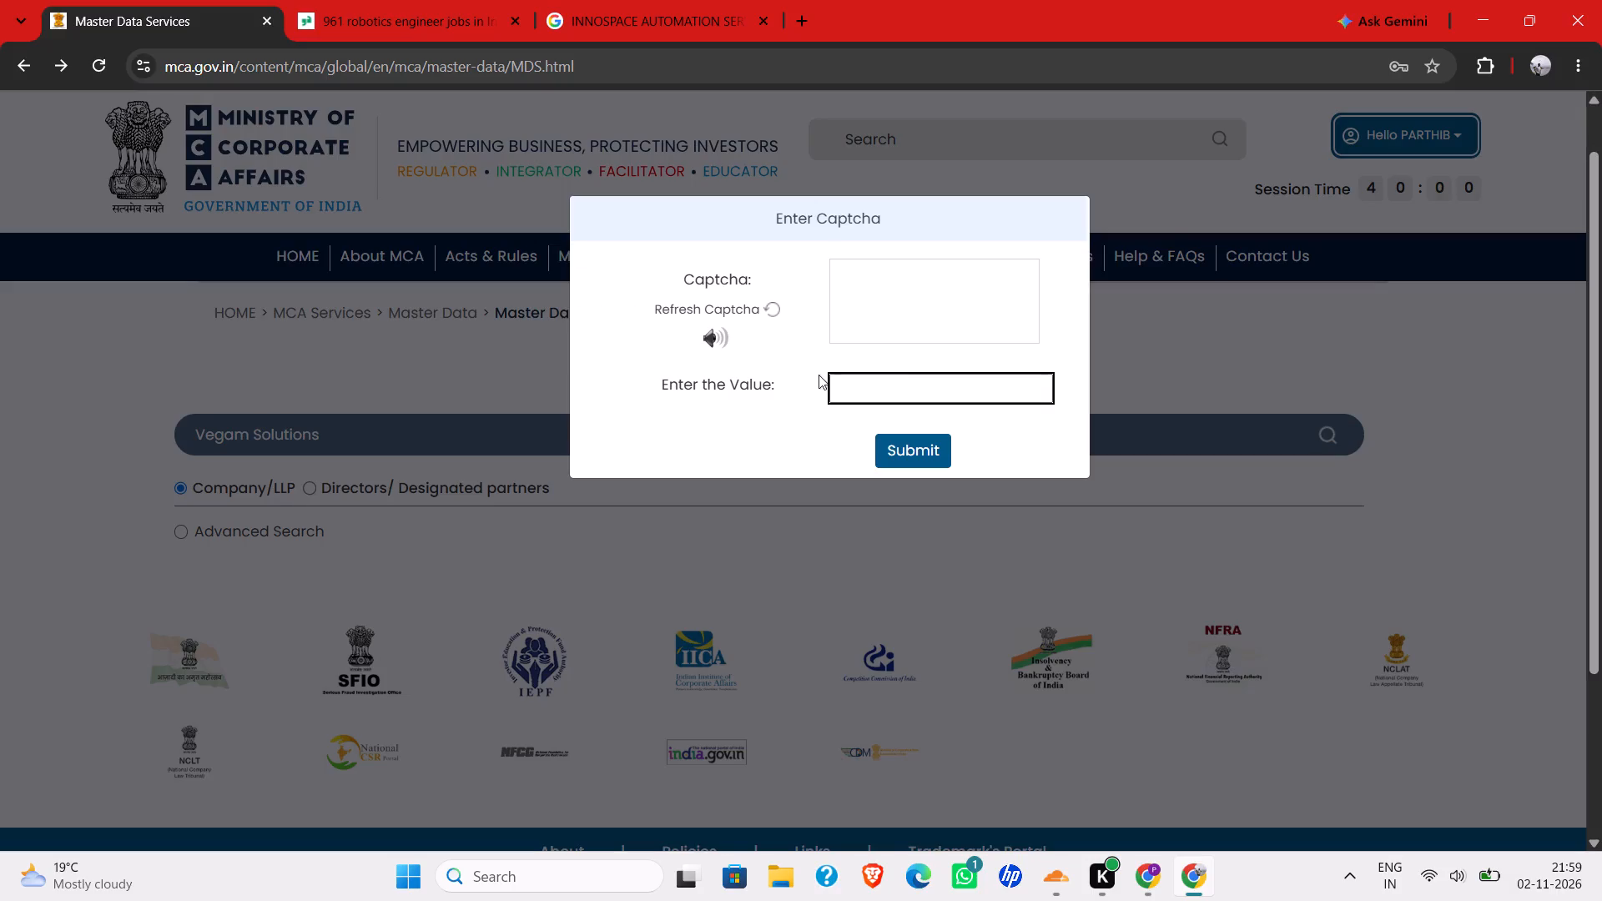
pyautogui.click(922, 378)
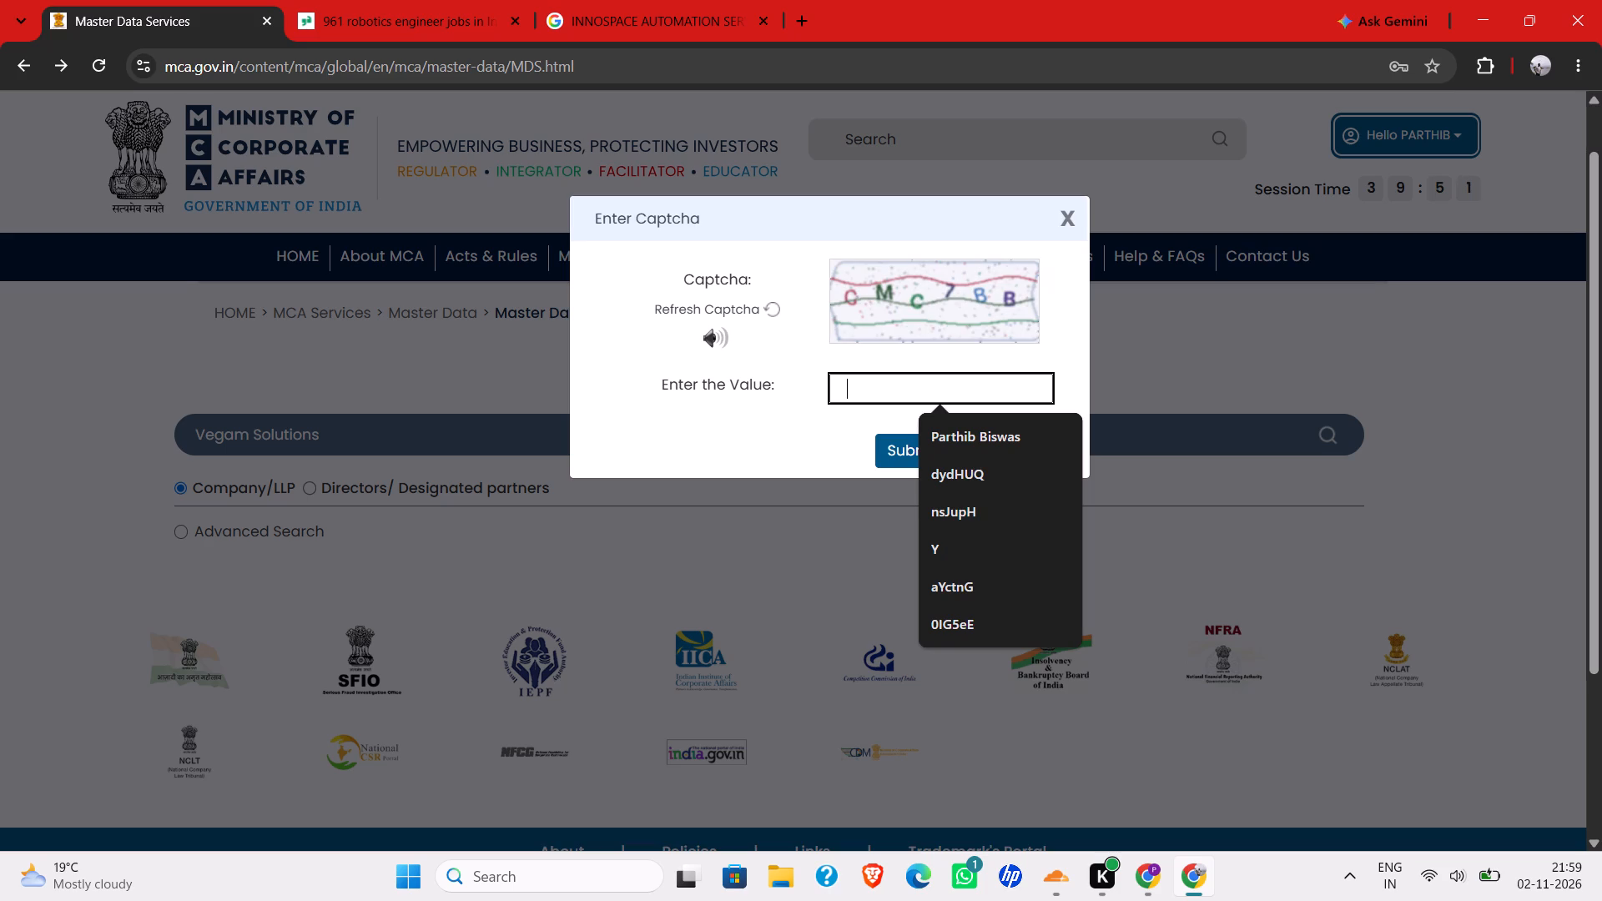
pyautogui.write('CM')
pyautogui.press('c')
pyautogui.write('7BB')
pyautogui.click(907, 452)
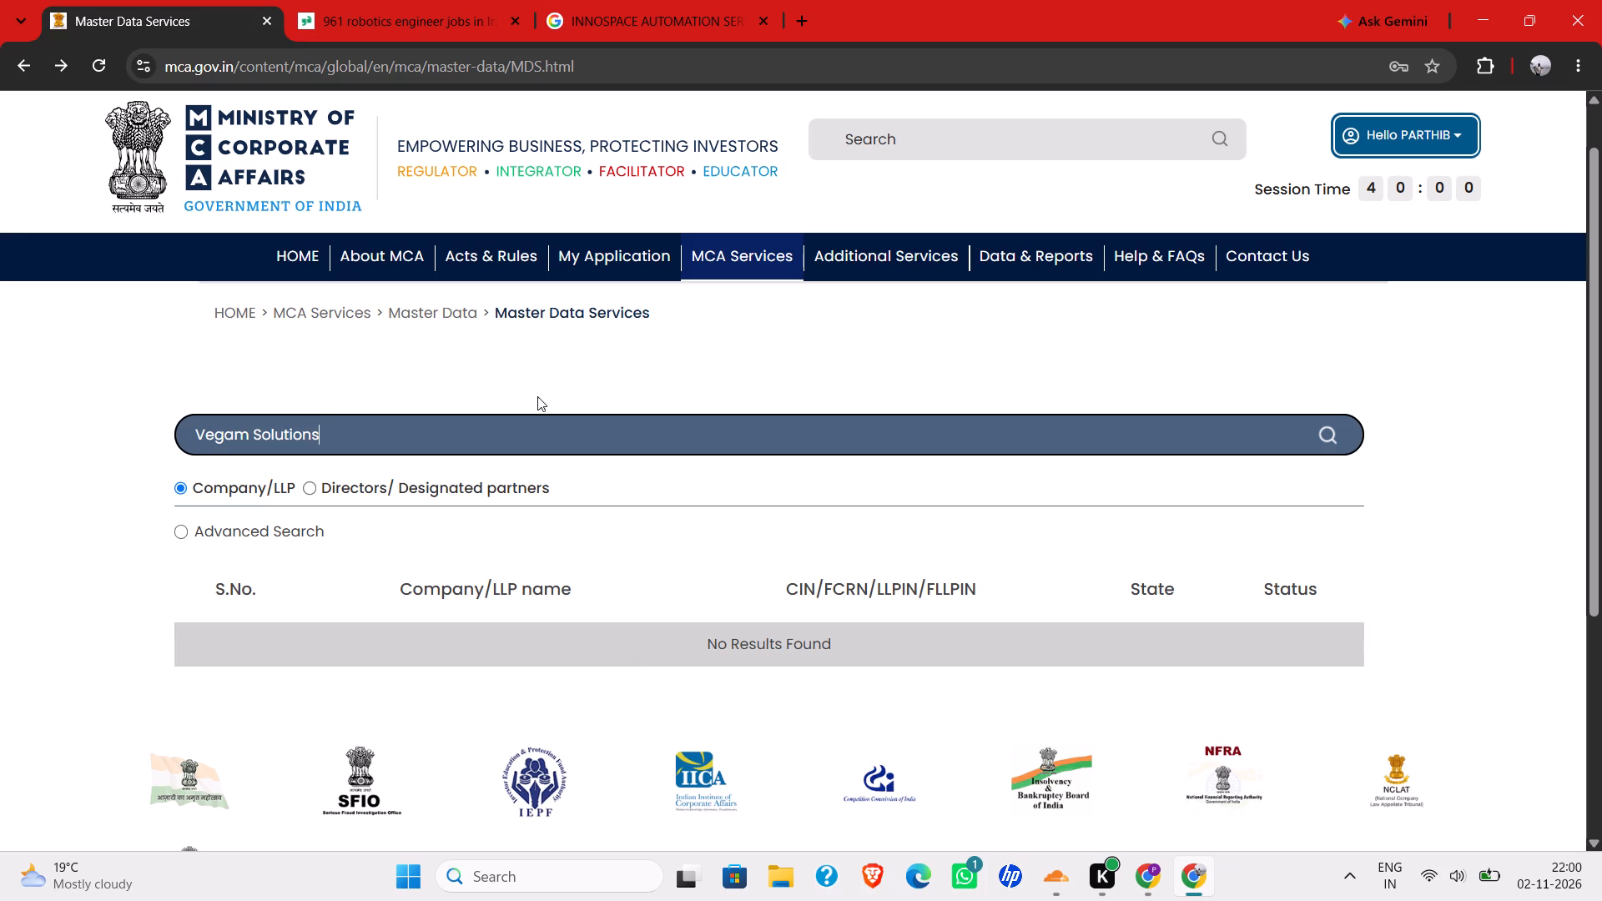
# Shorten the MCA company search to Vegam and run it again, completing the new captcha.
pyautogui.press('BackSpace')
pyautogui.press('BackSpace')
pyautogui.press('BackSpace')
pyautogui.press('BackSpace')
pyautogui.press('BackSpace')
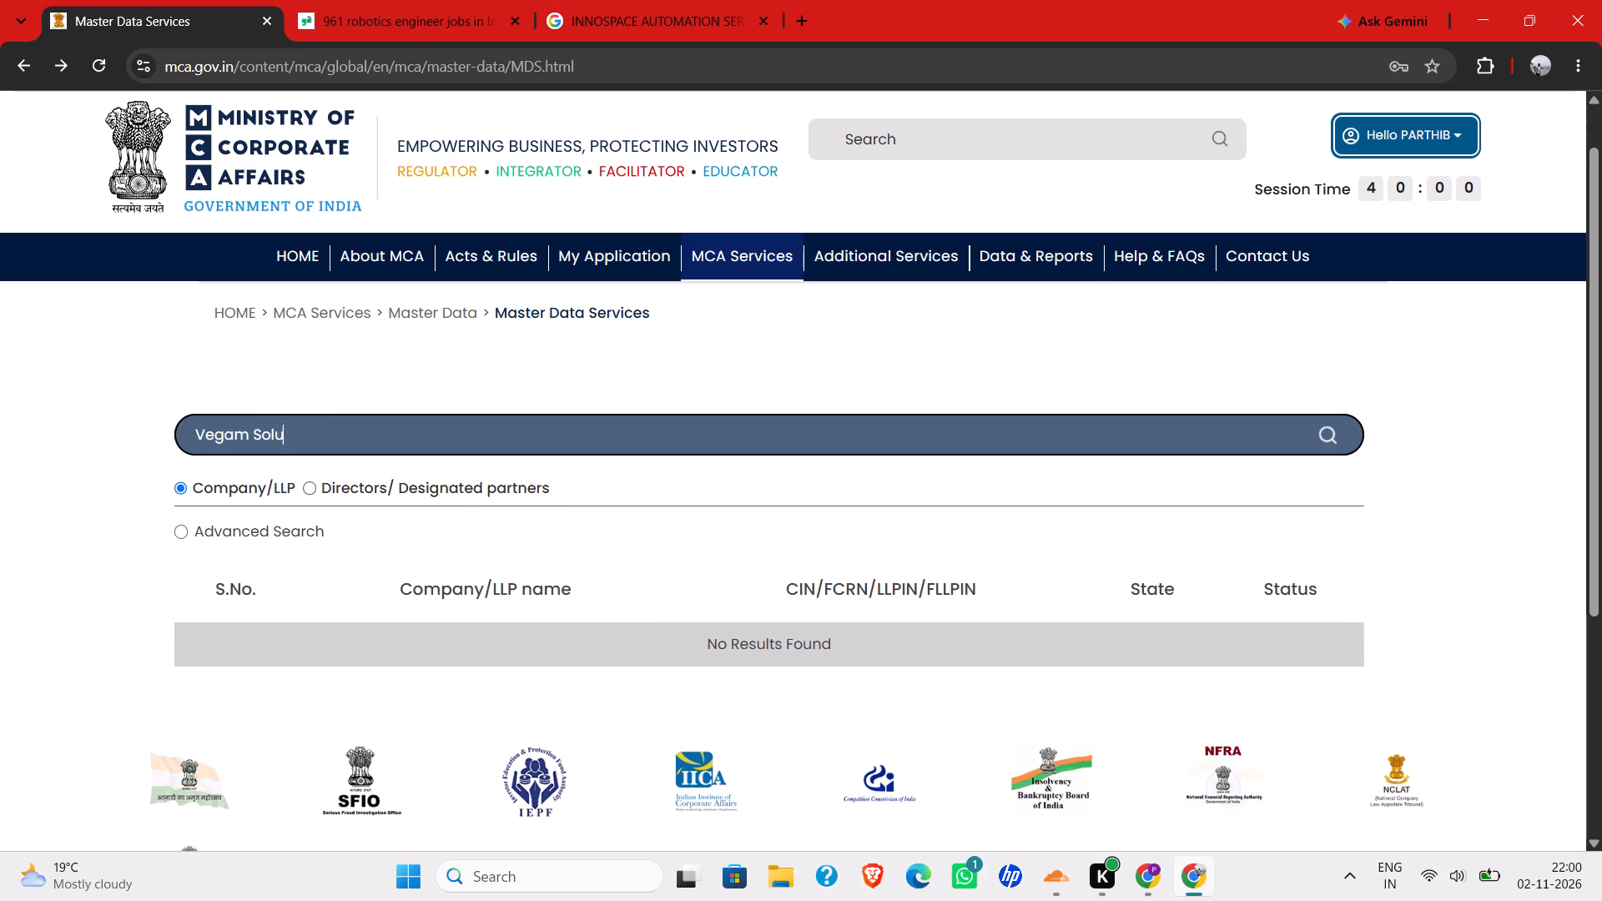
pyautogui.press('BackSpace')
pyautogui.press('BackSpace')
pyautogui.press('BackSpace')
pyautogui.press('BackSpace')
pyautogui.press('Return')
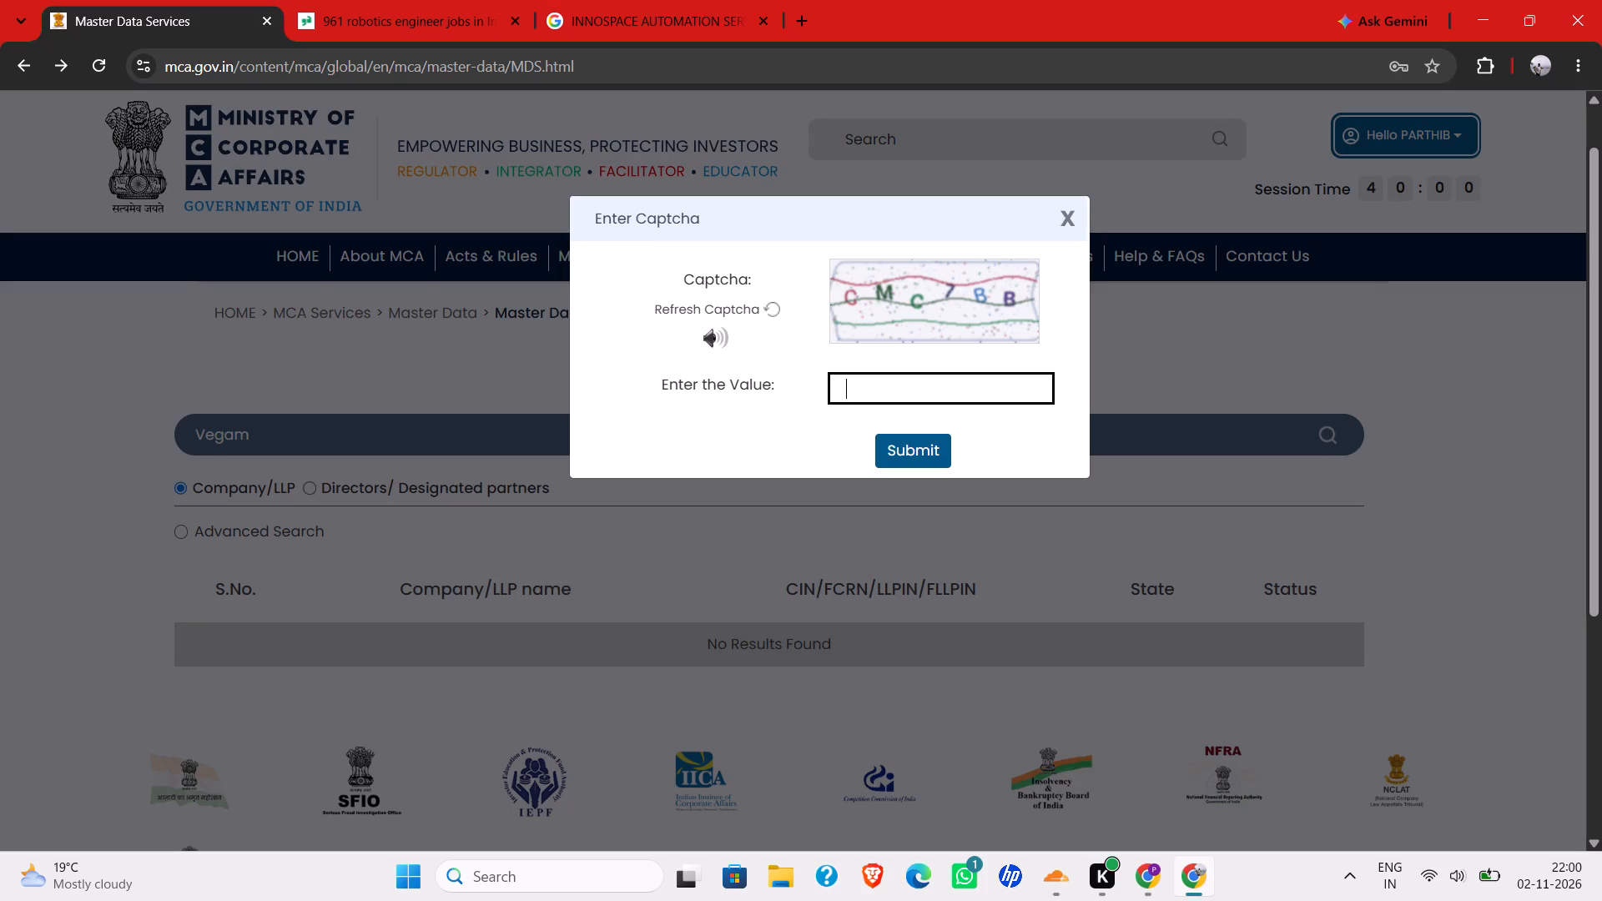
pyautogui.click(850, 388)
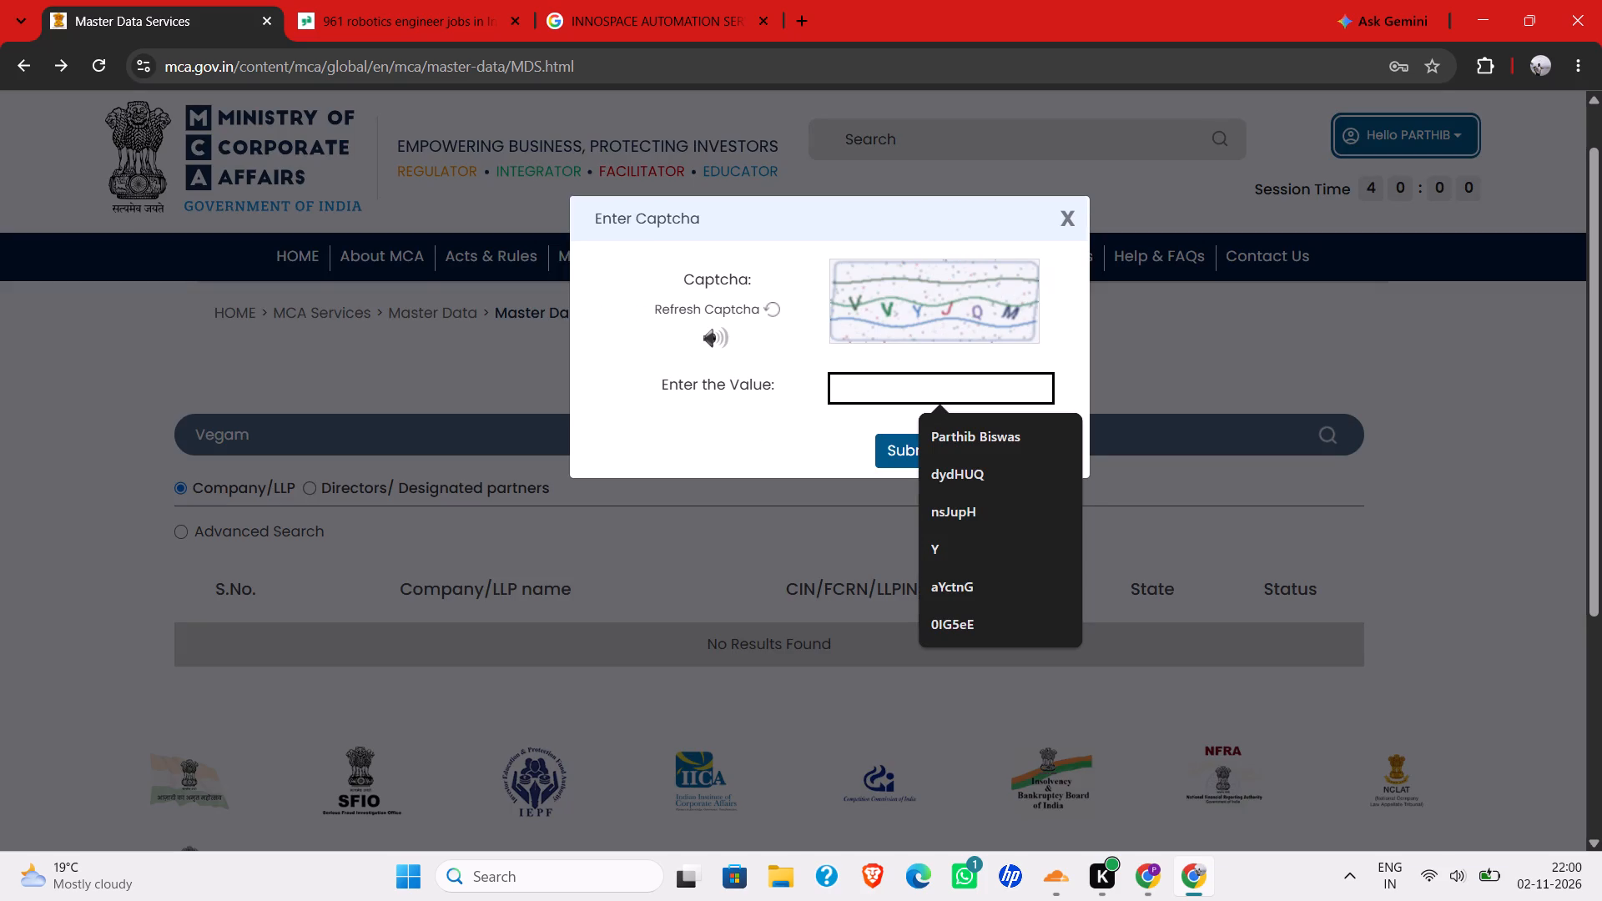
pyautogui.write('VVY')
pyautogui.write('JQ')
pyautogui.press('m')
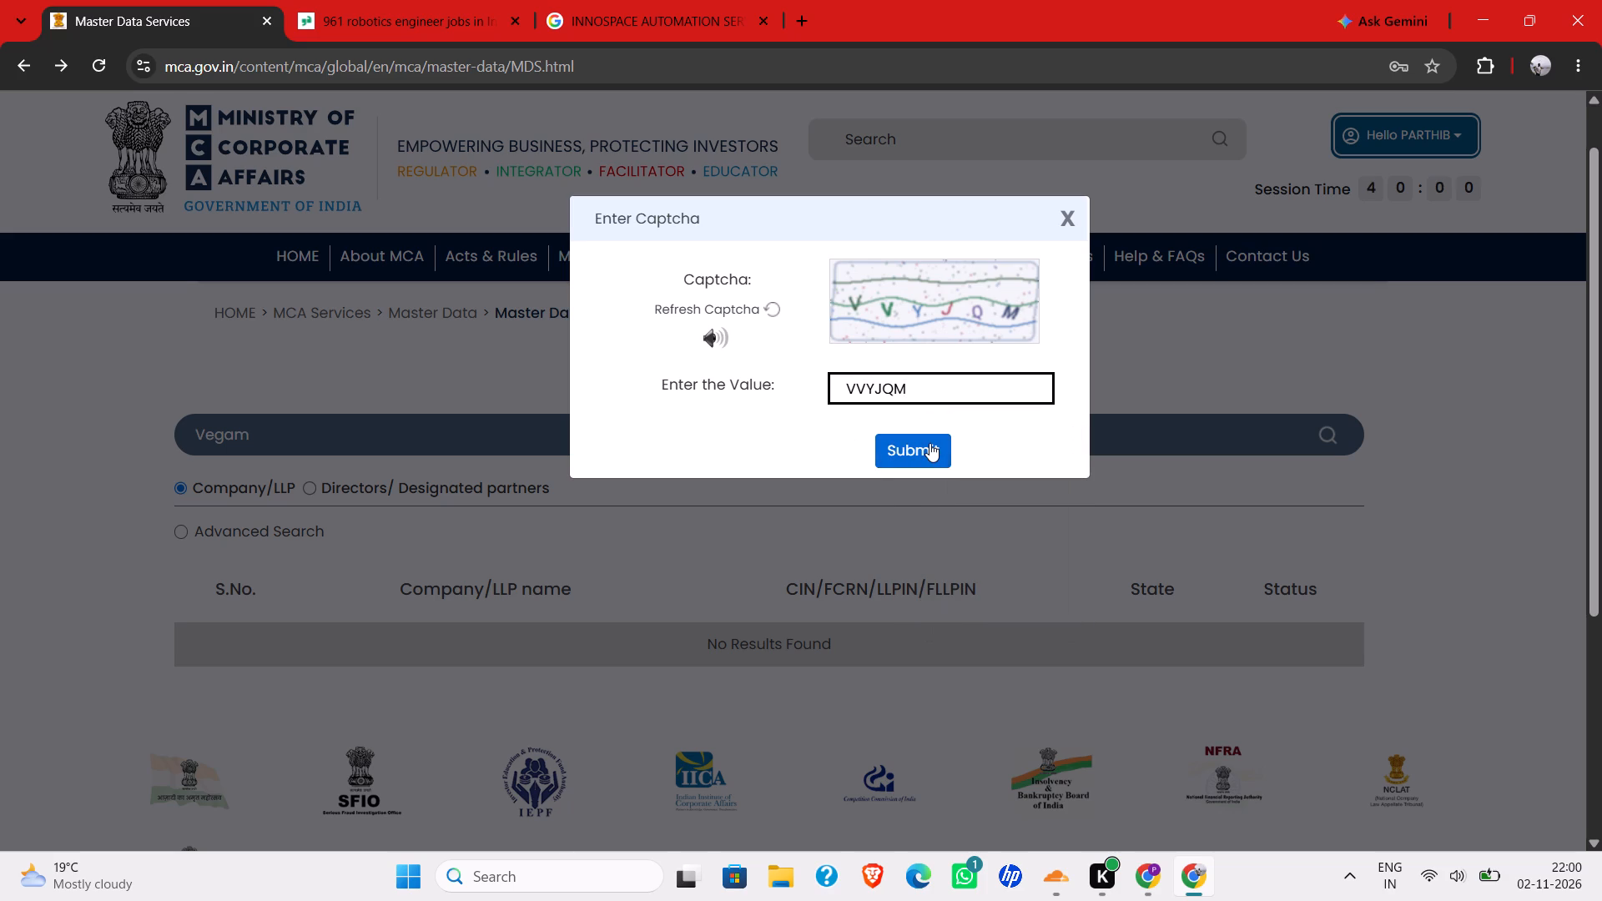
pyautogui.click(929, 443)
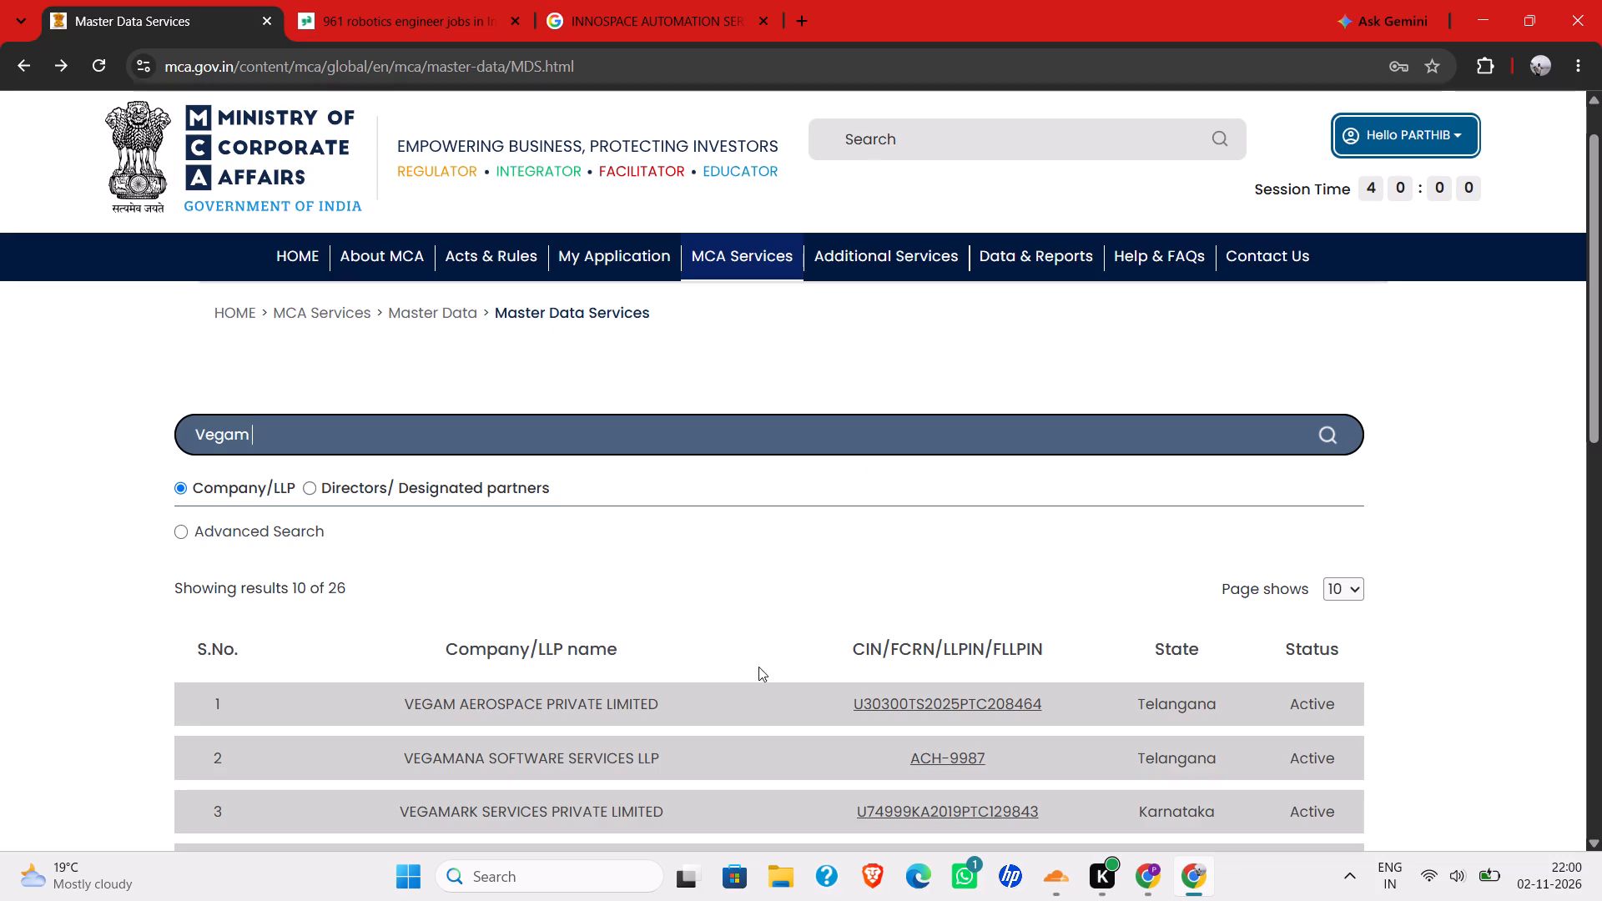
# Look through all three pages of Vegam companies in the MCA results, checking them against the Glassdoor listing for a suitable match.
pyautogui.scroll(-2, 698, 694)
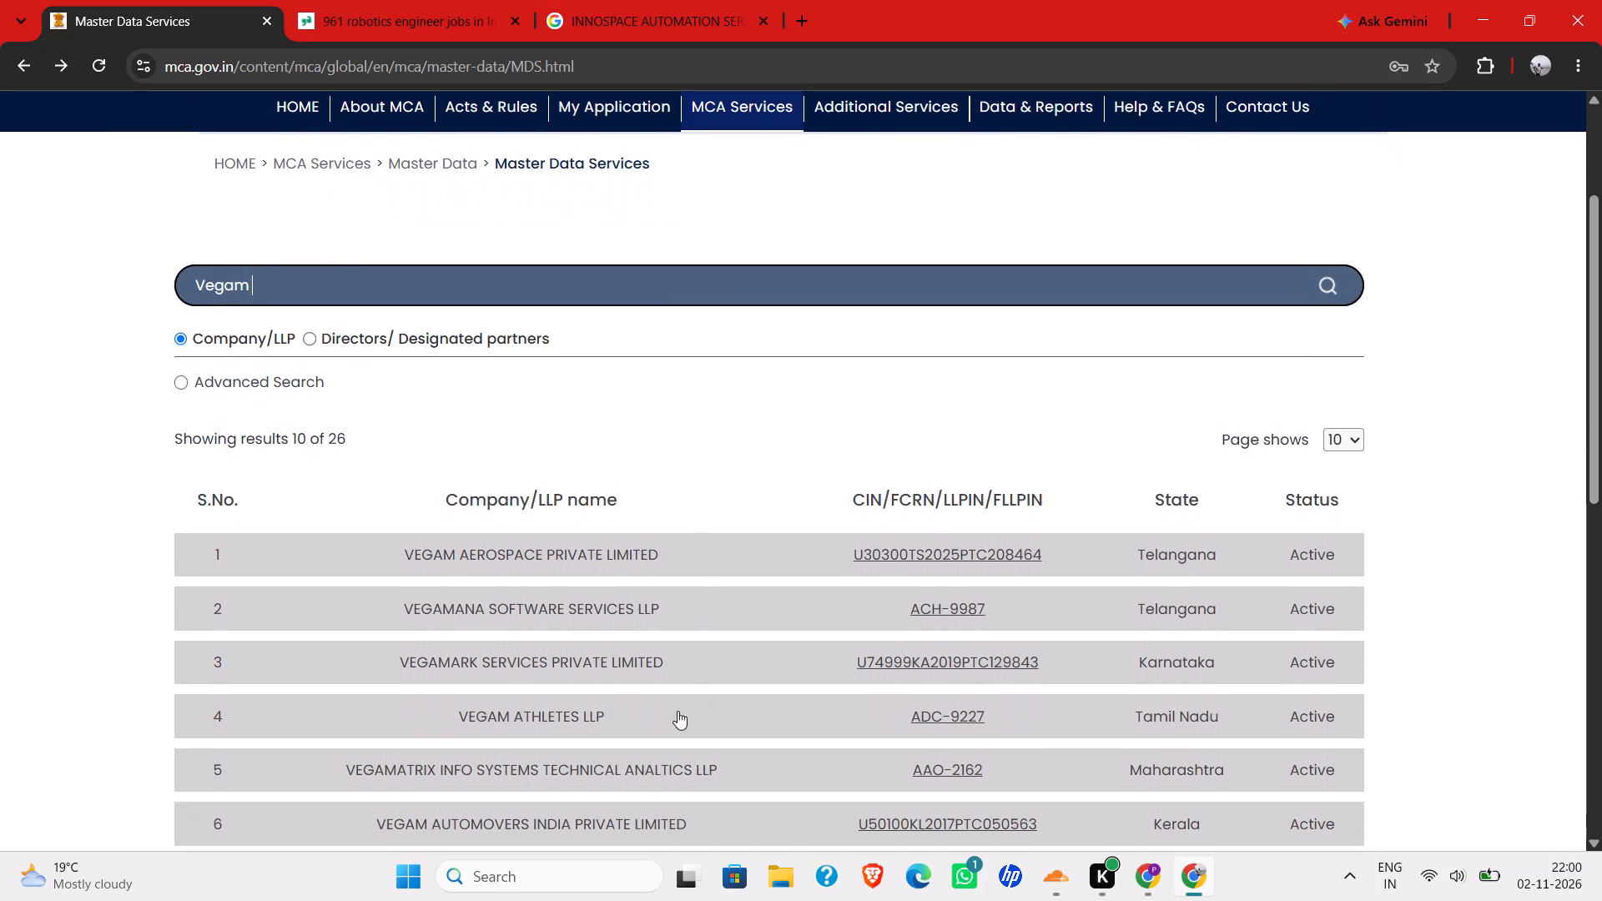
pyautogui.scroll(-1, 636, 566)
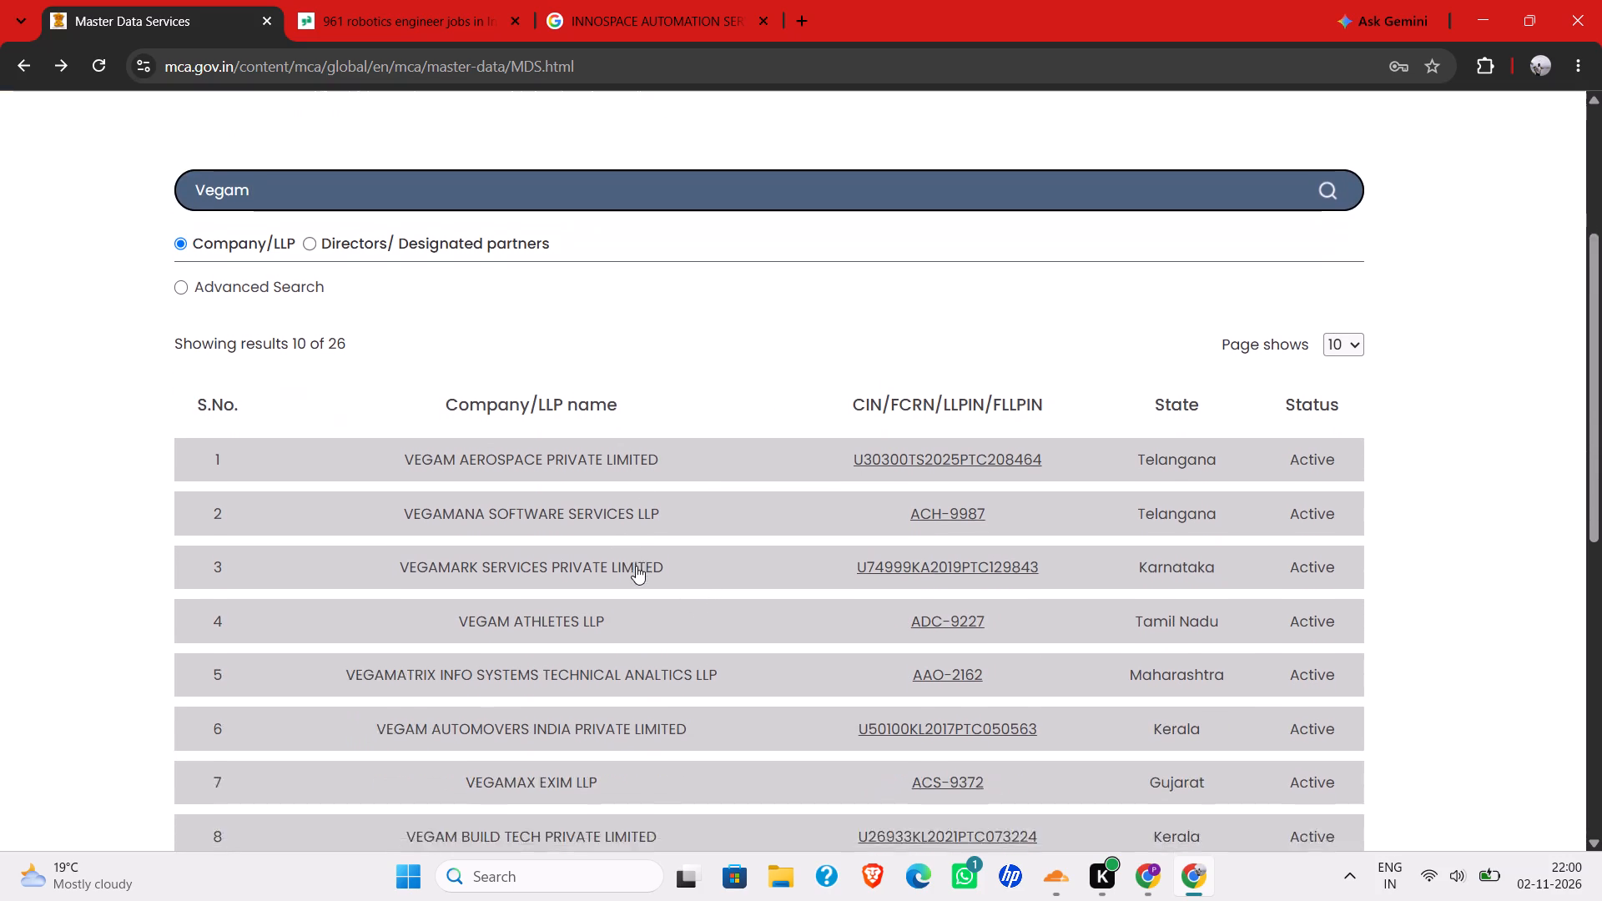
pyautogui.scroll(-2, 636, 566)
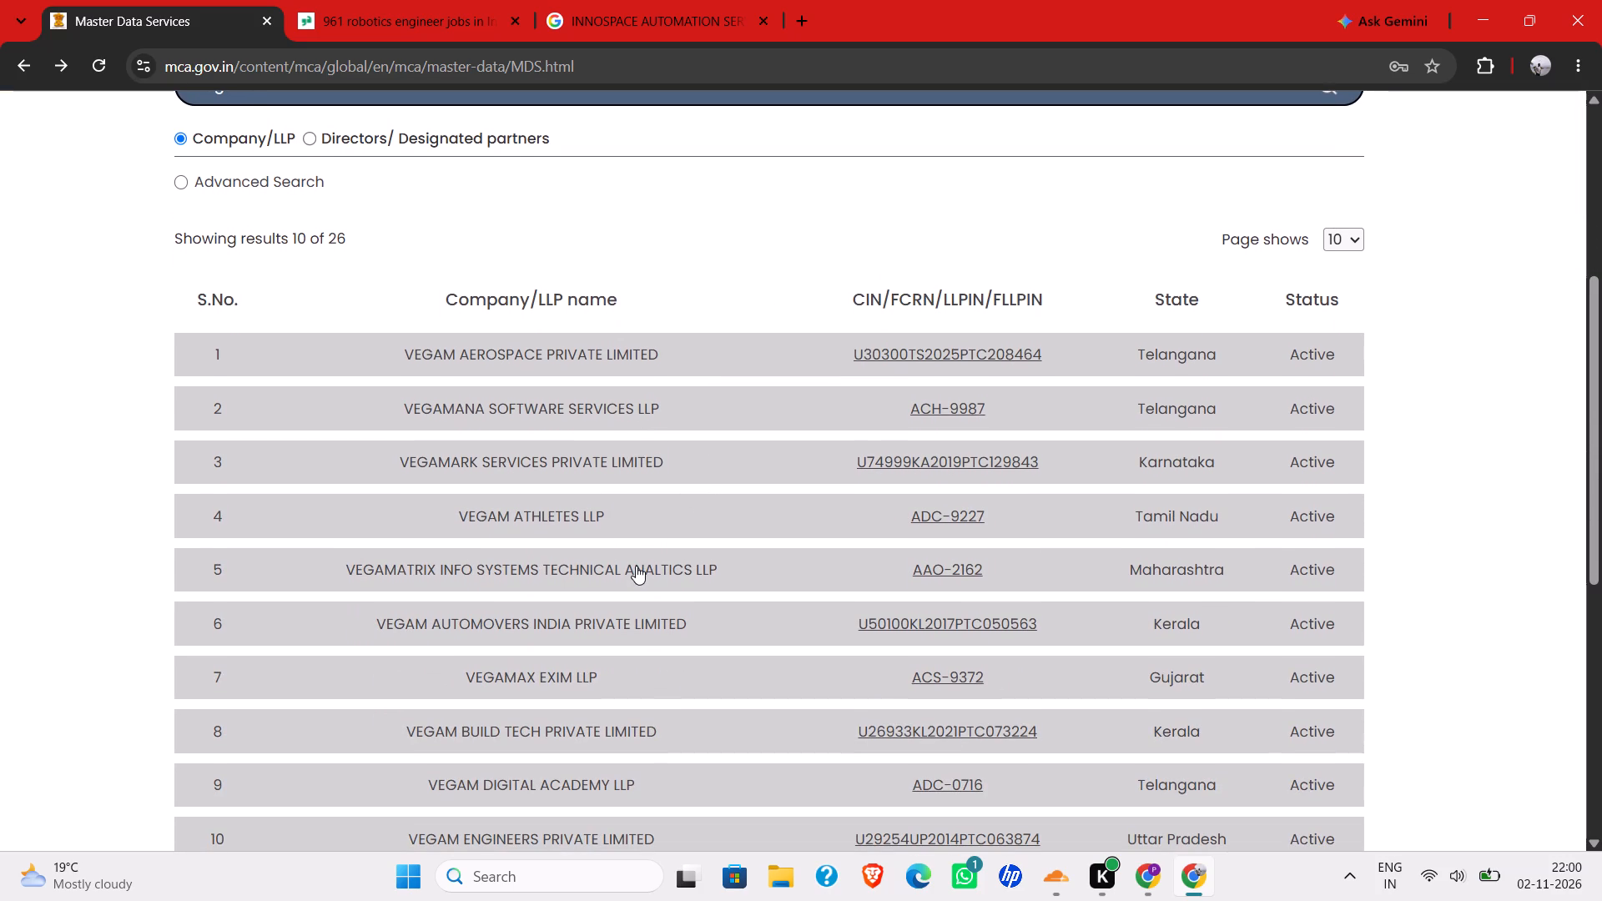
pyautogui.click(320, 0)
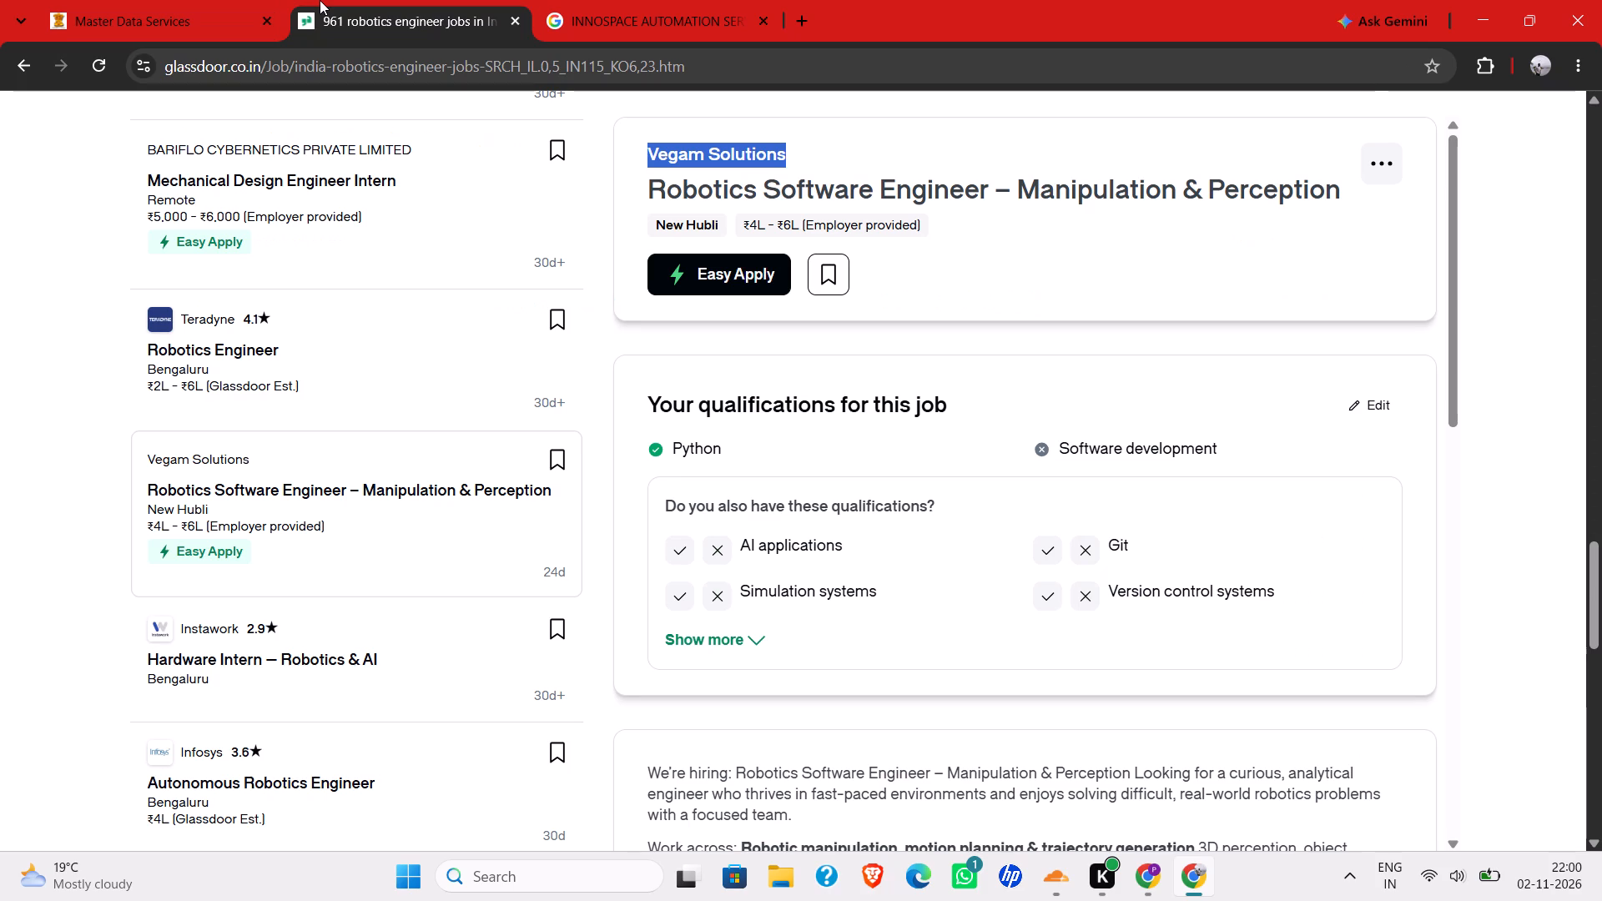
pyautogui.click(140, 0)
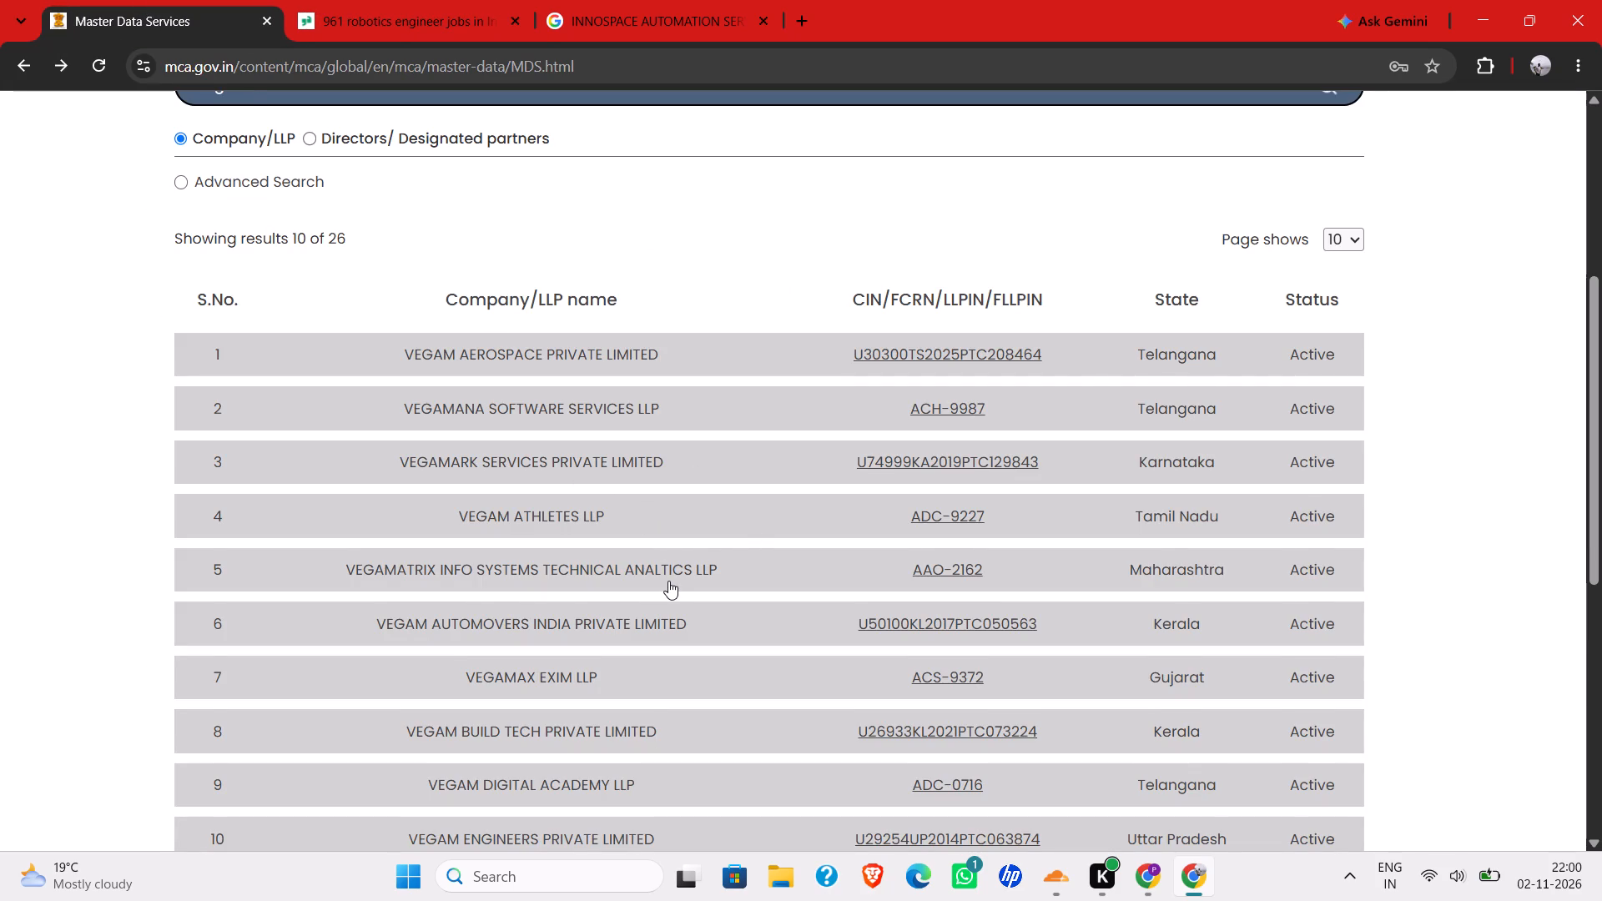
pyautogui.scroll(-2, 668, 581)
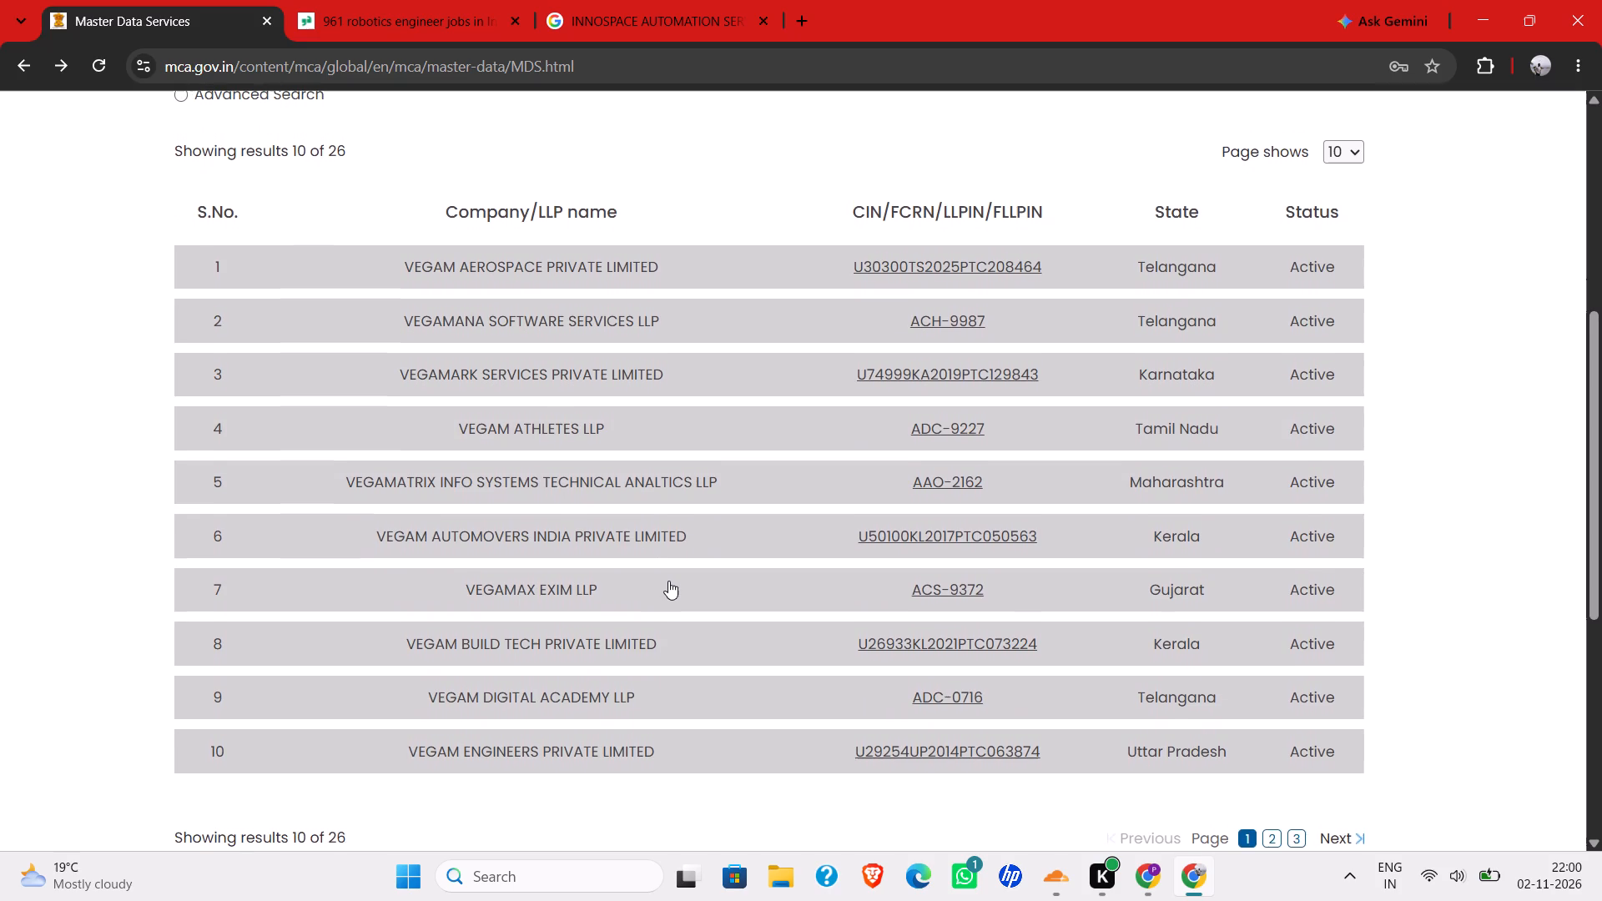
pyautogui.scroll(-1, 668, 581)
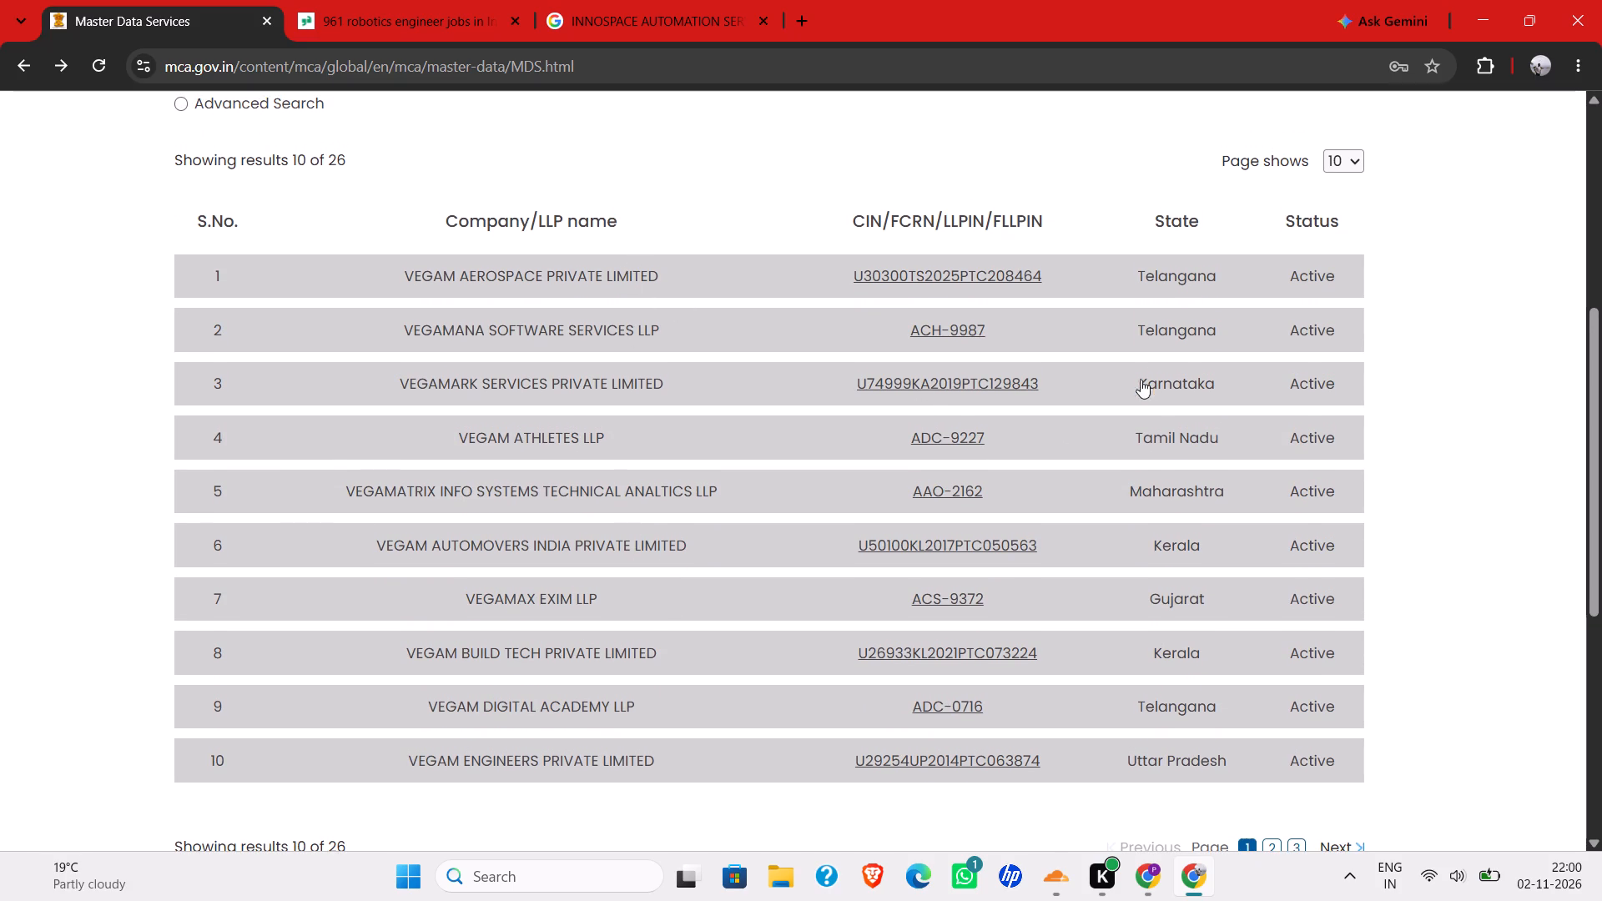
pyautogui.scroll(-1, 1280, 775)
pyautogui.click(1267, 758)
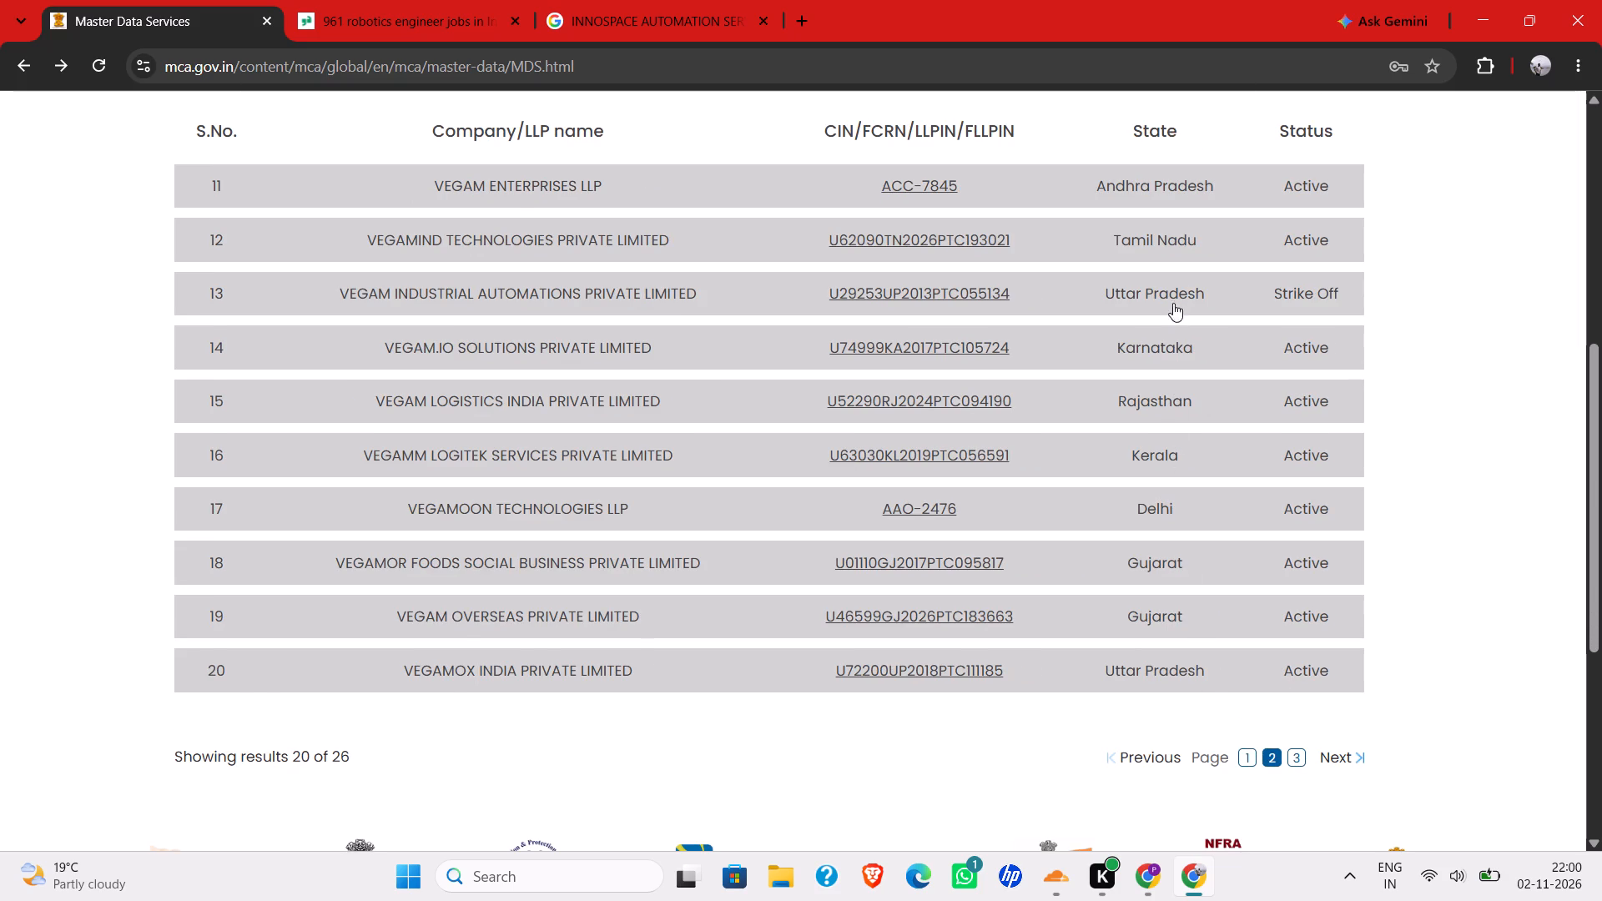
pyautogui.click(1293, 757)
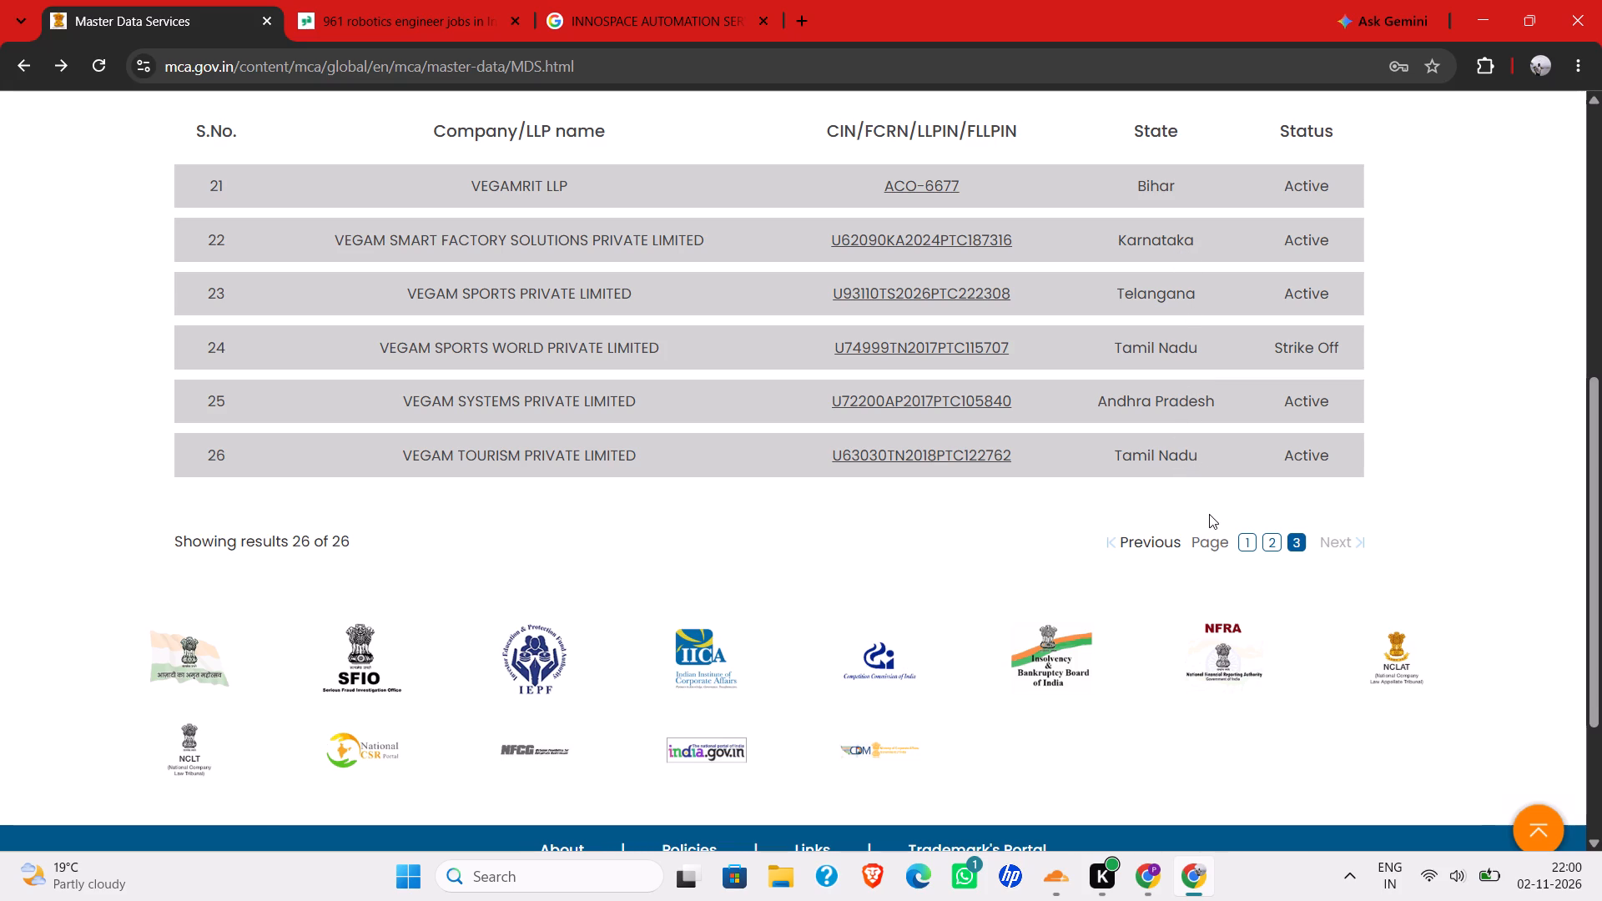
pyautogui.click(1242, 541)
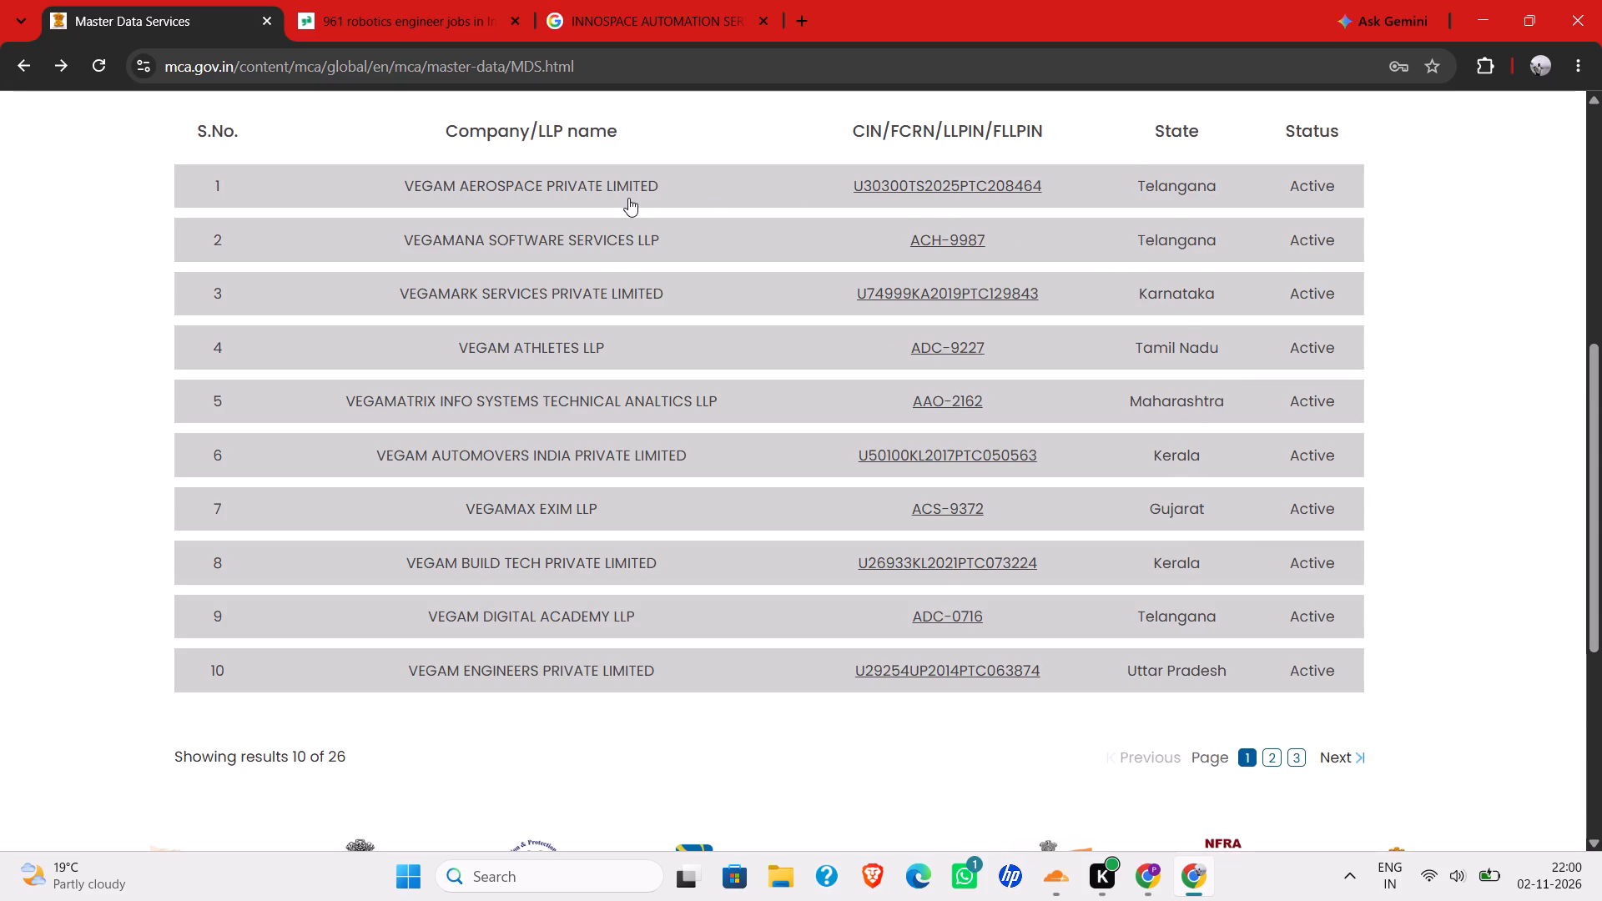
# Open the VEGAM AEROSPACE PRIVATE LIMITED record and copy its full company name.
pyautogui.click(628, 198)
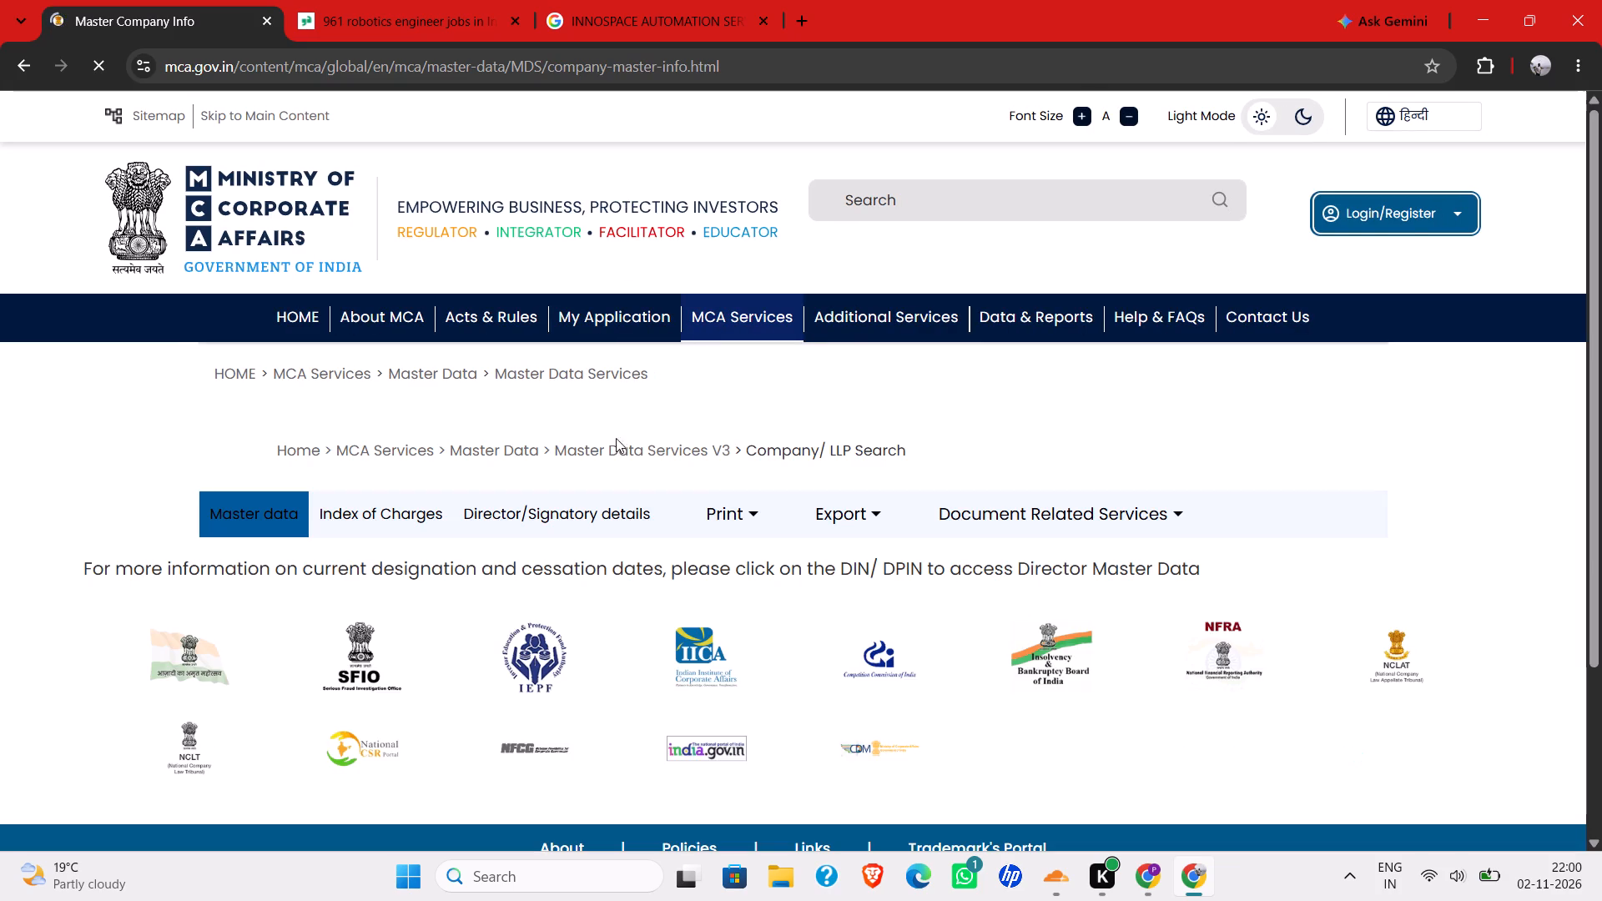
pyautogui.scroll(-1, 639, 536)
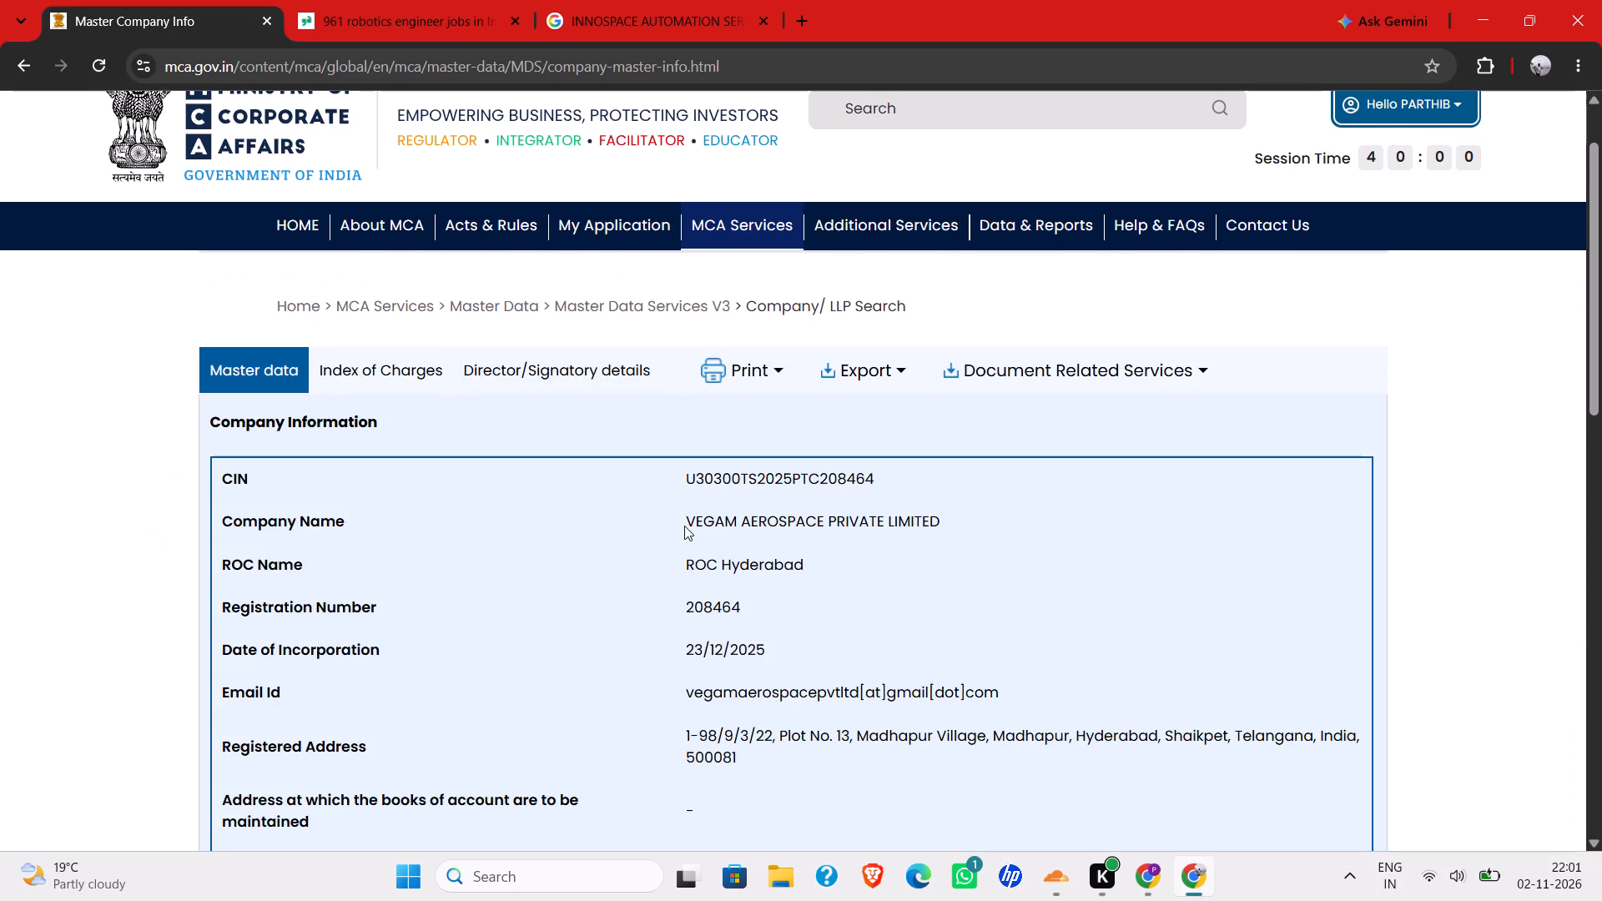
pyautogui.moveTo(684, 525); pyautogui.dragTo(955, 531)
pyautogui.hotkey('ctrl', 'c')
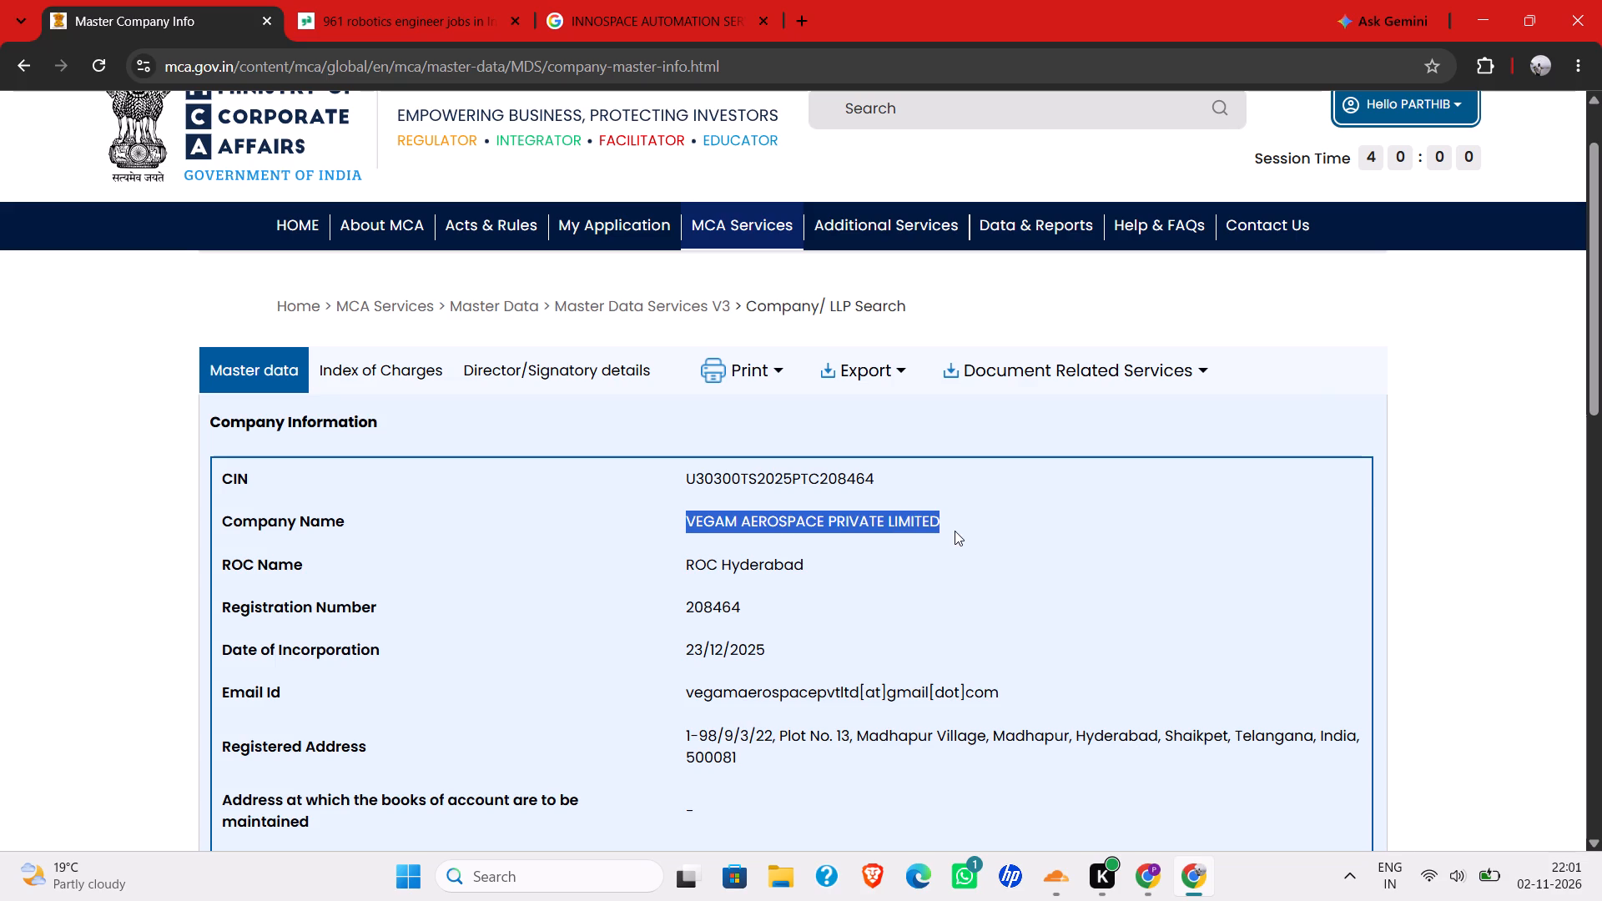
# Search all sheets of the ECE Winter Database for VEGAM AEROSPACE PRIVATE LIMITED to check for a duplicate entry.
pyautogui.click(587, 0)
pyautogui.click(425, 2)
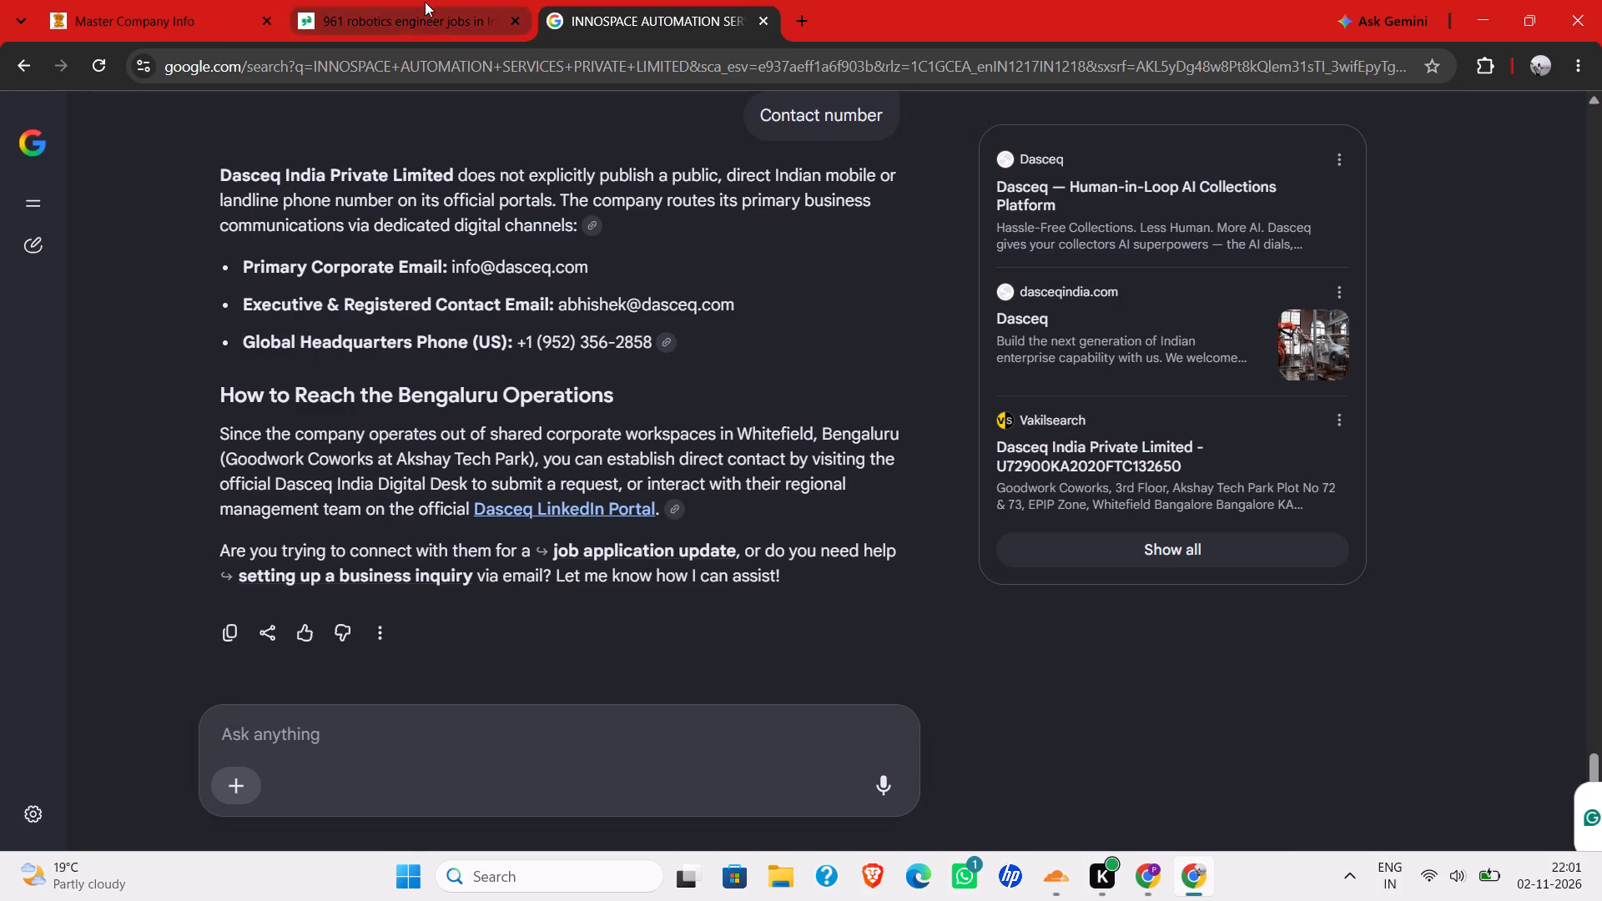
pyautogui.click(1131, 884)
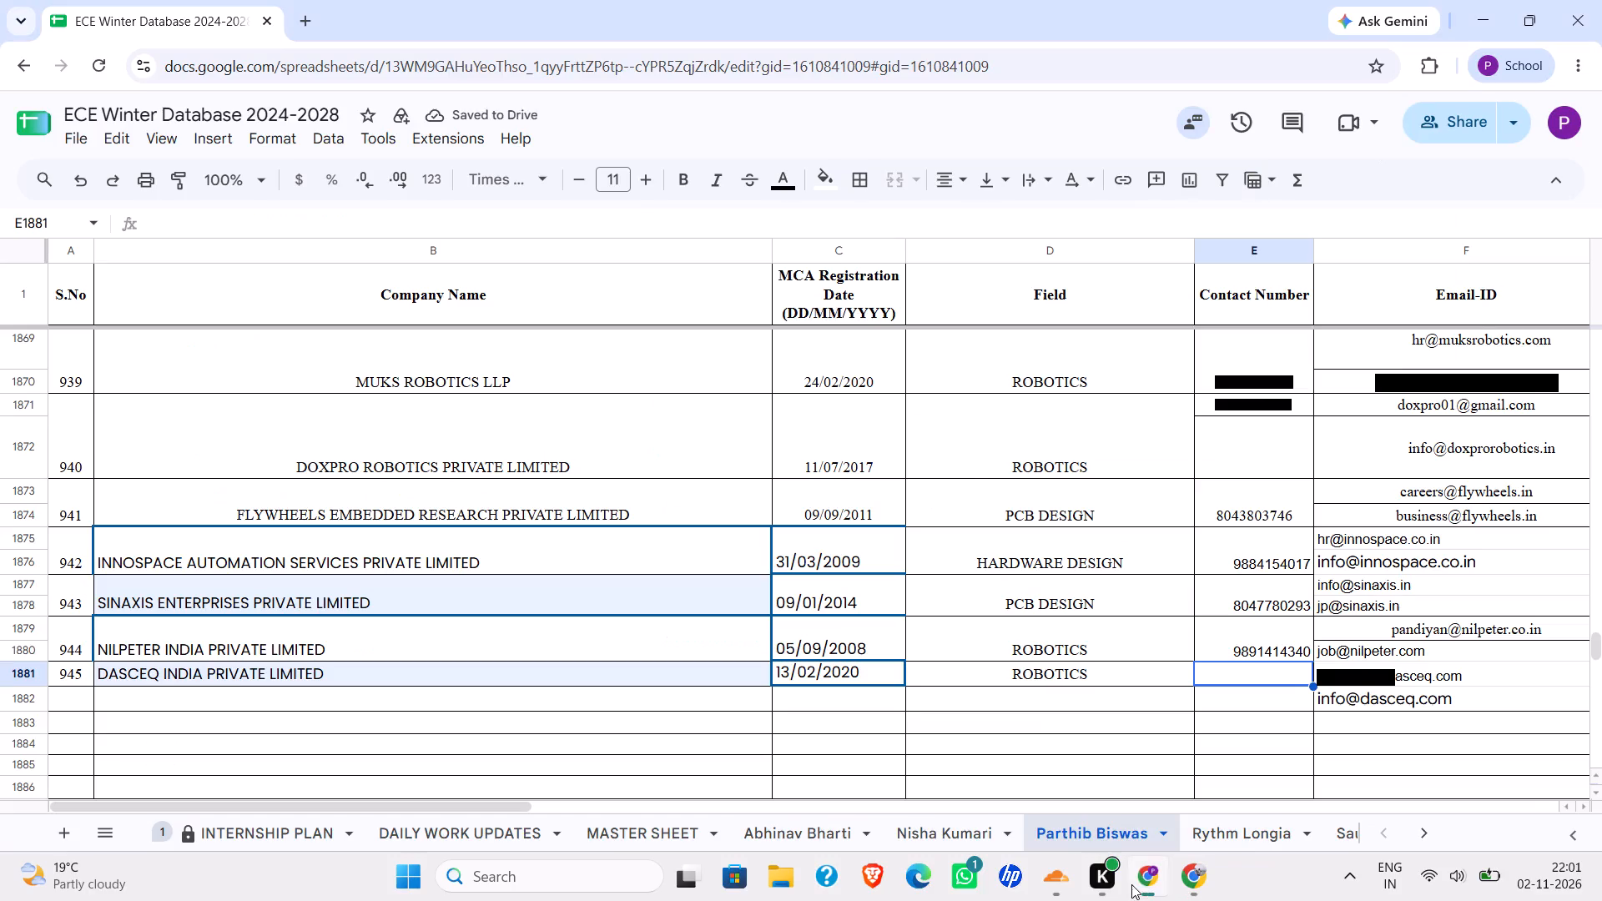
pyautogui.hotkey('ctrl', 'h')
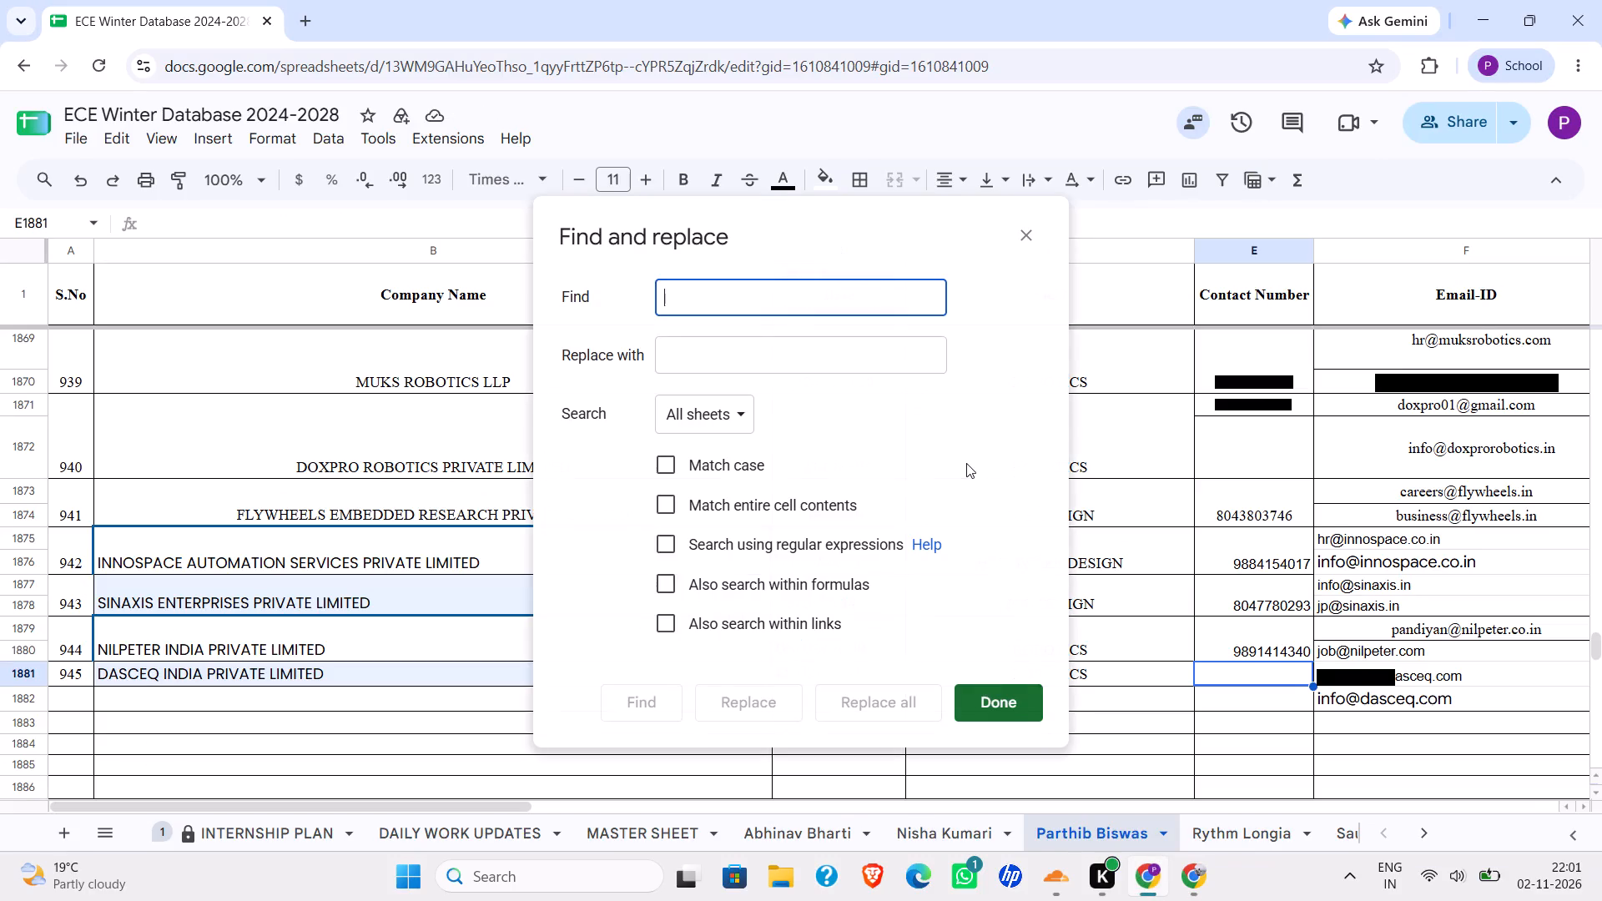
pyautogui.hotkey('ctrl', 'v')
pyautogui.click(642, 701)
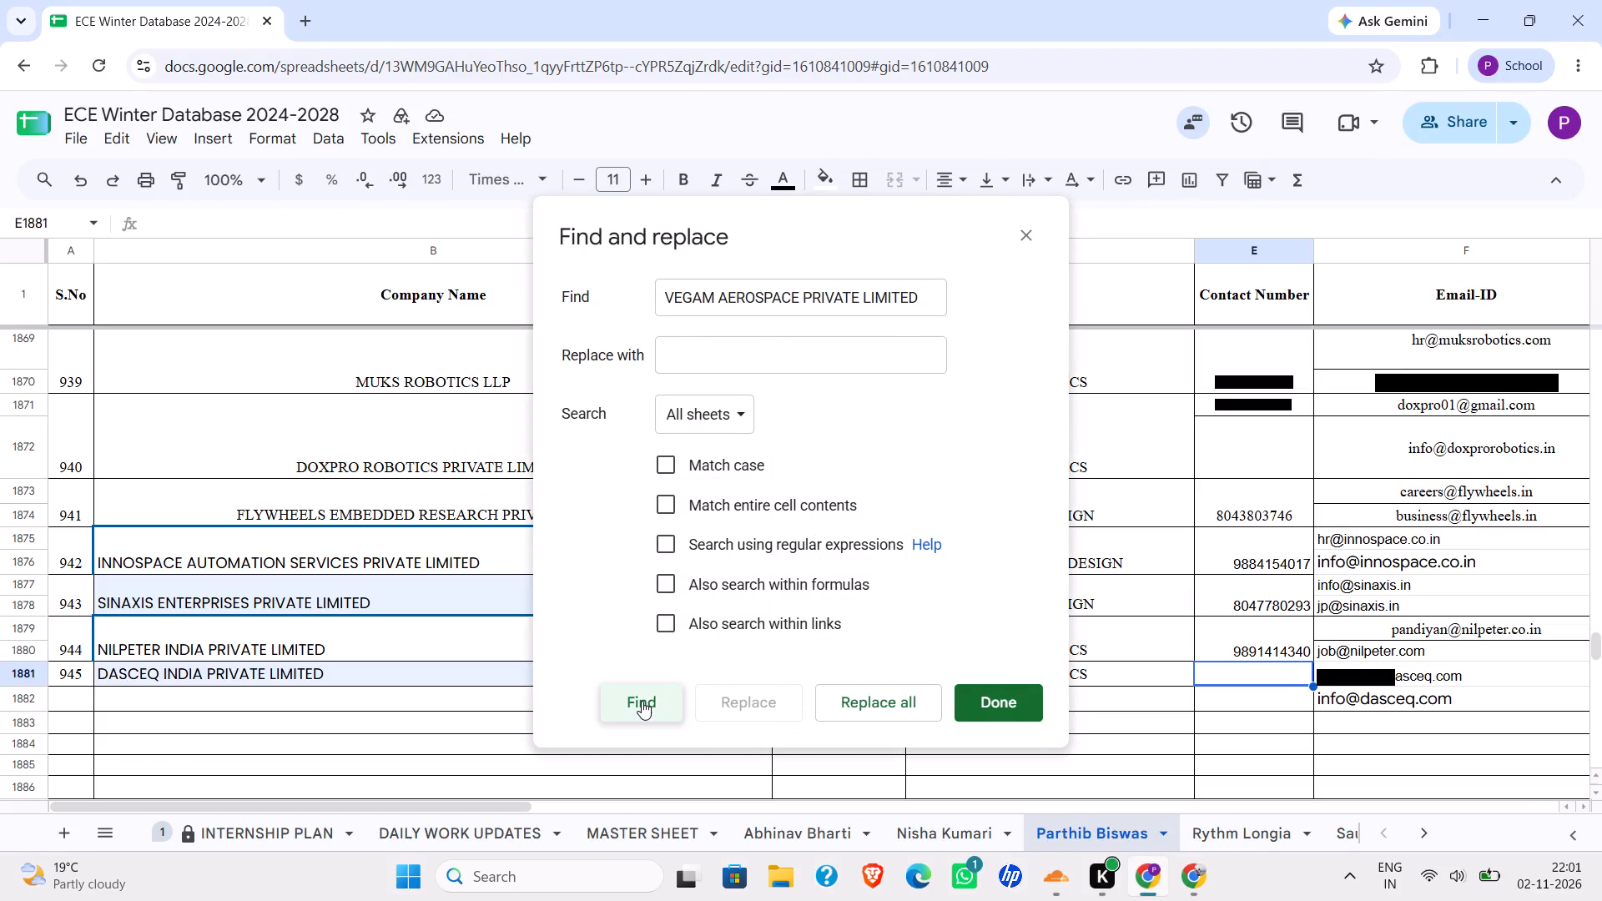
pyautogui.click(1032, 226)
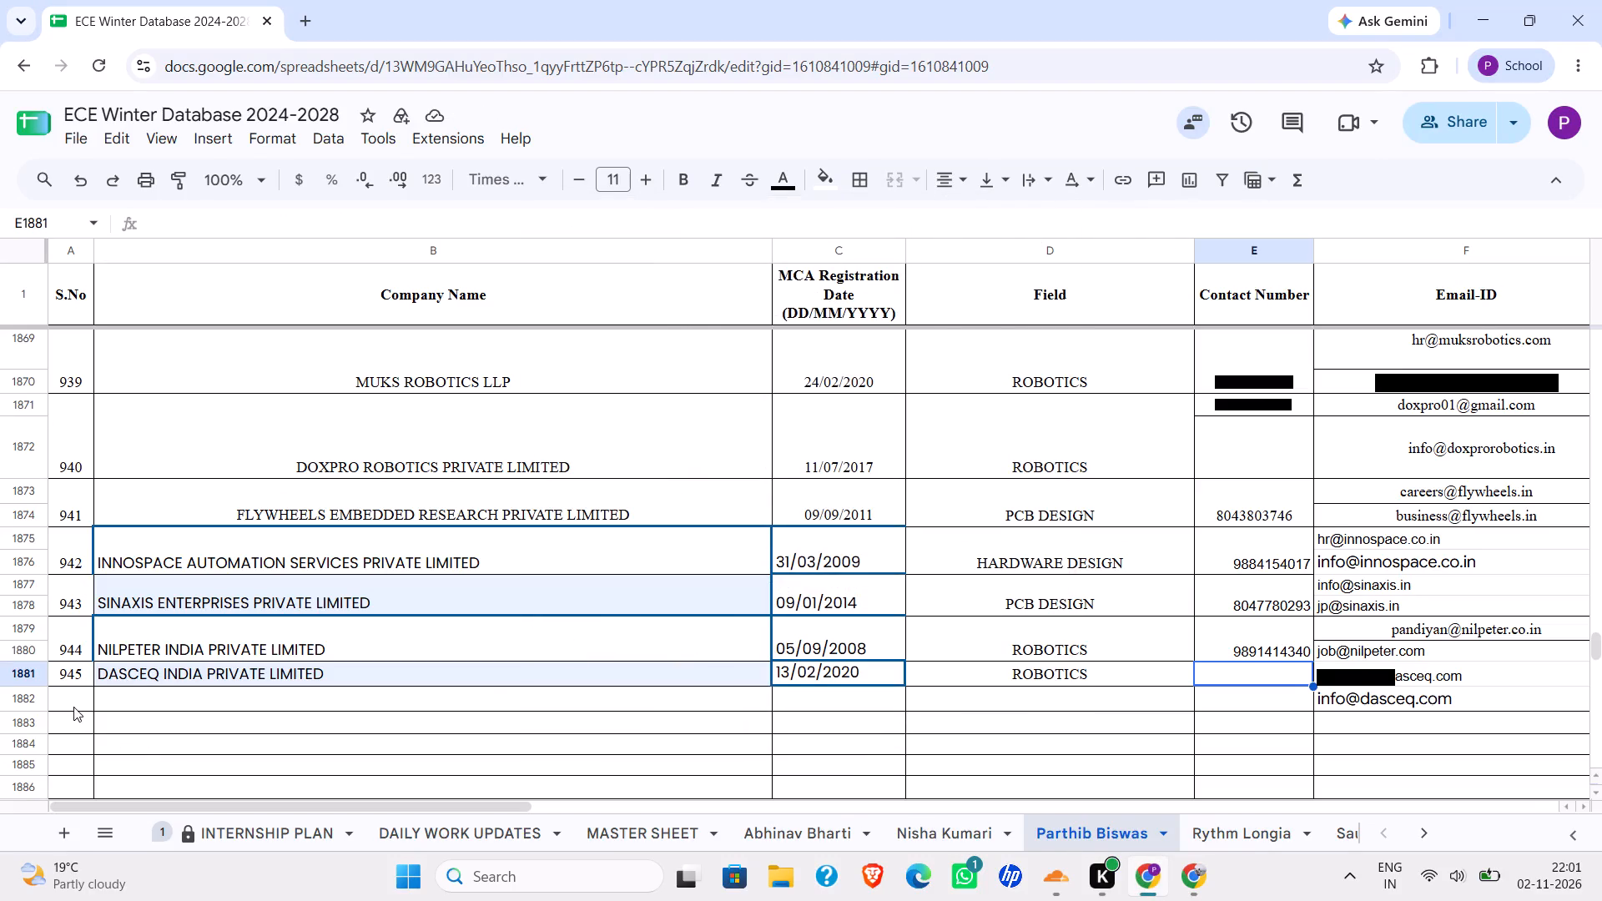
# Add VEGAM AEROSPACE PRIVATE LIMITED below Dasceq India in the database with serial number 946.
pyautogui.click(139, 704)
pyautogui.hotkey('ctrl', 'v')
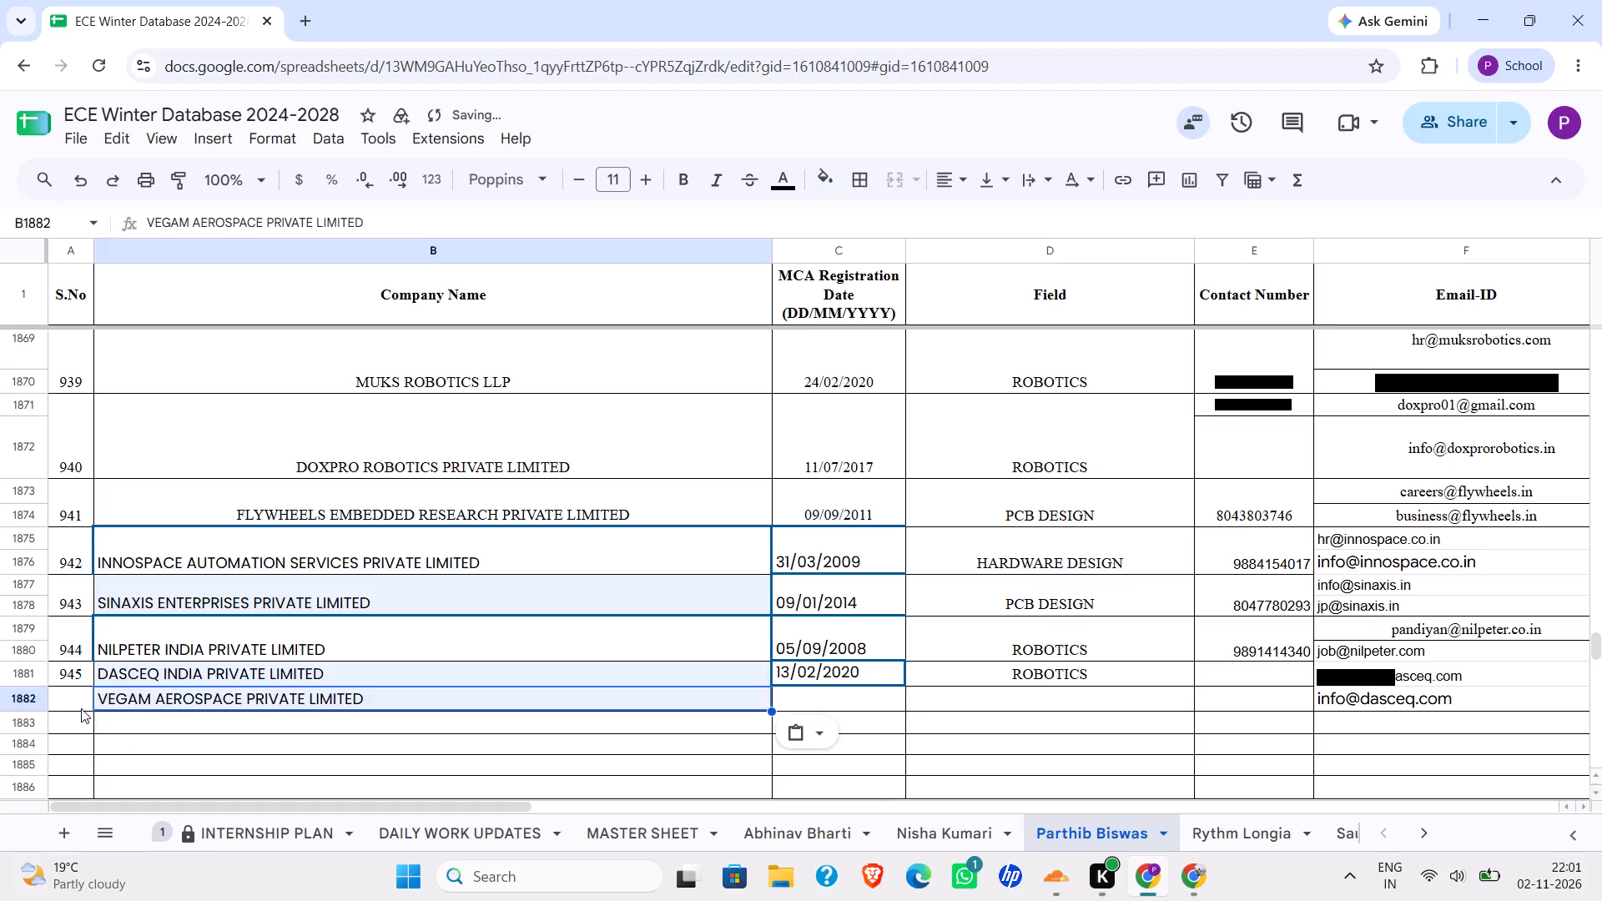
pyautogui.click(81, 708)
pyautogui.press('9')
pyautogui.write('46')
pyautogui.click(783, 701)
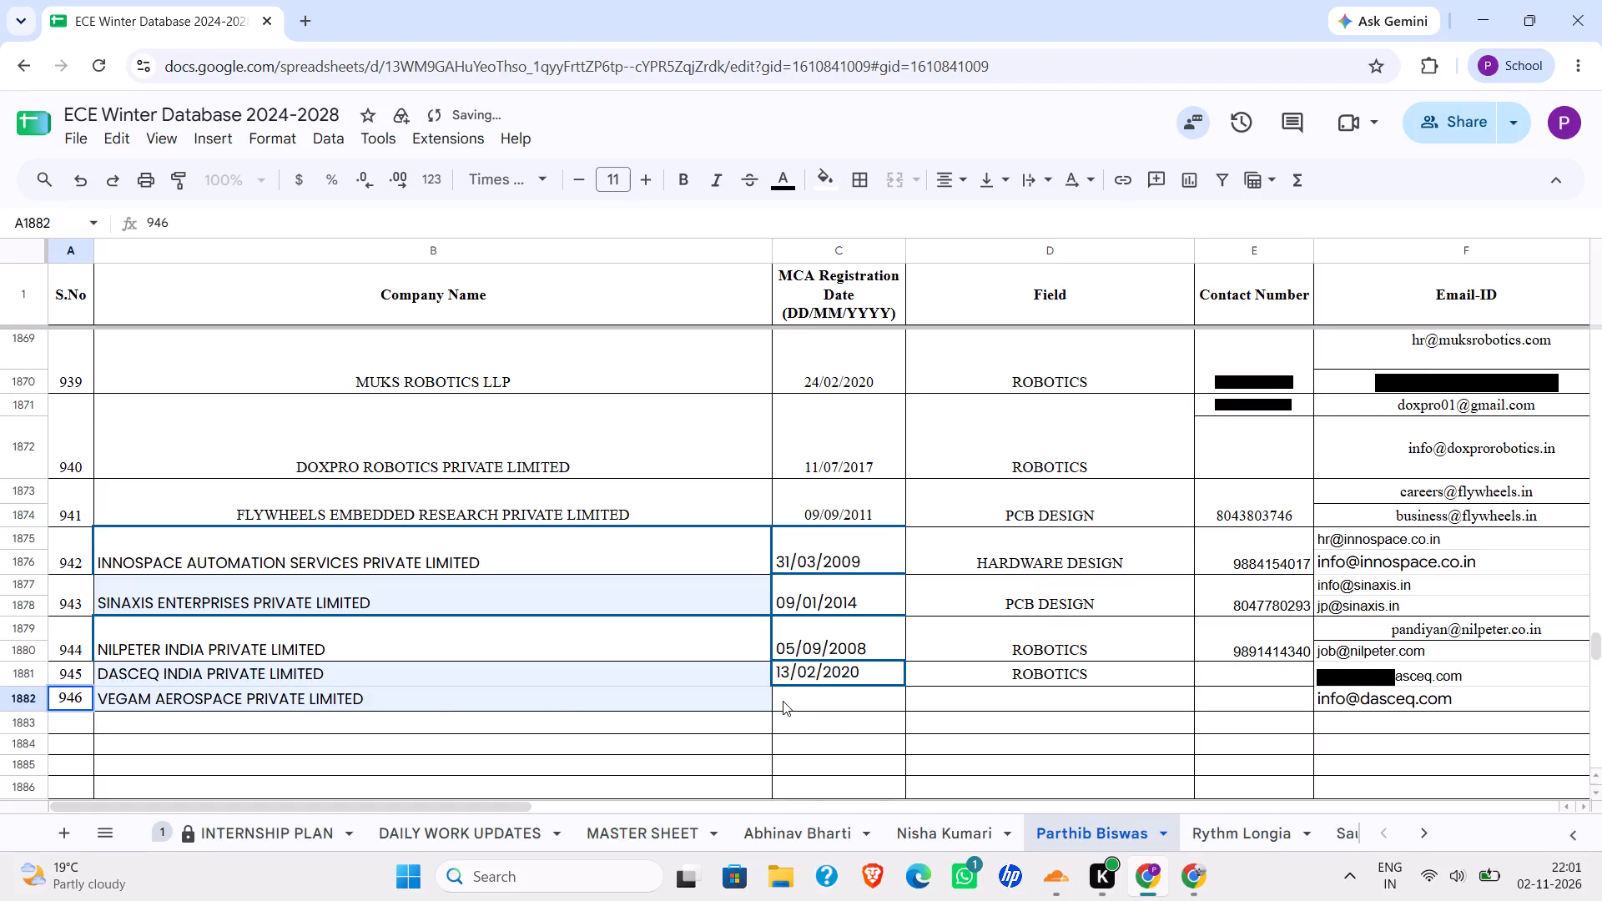
pyautogui.click(1196, 881)
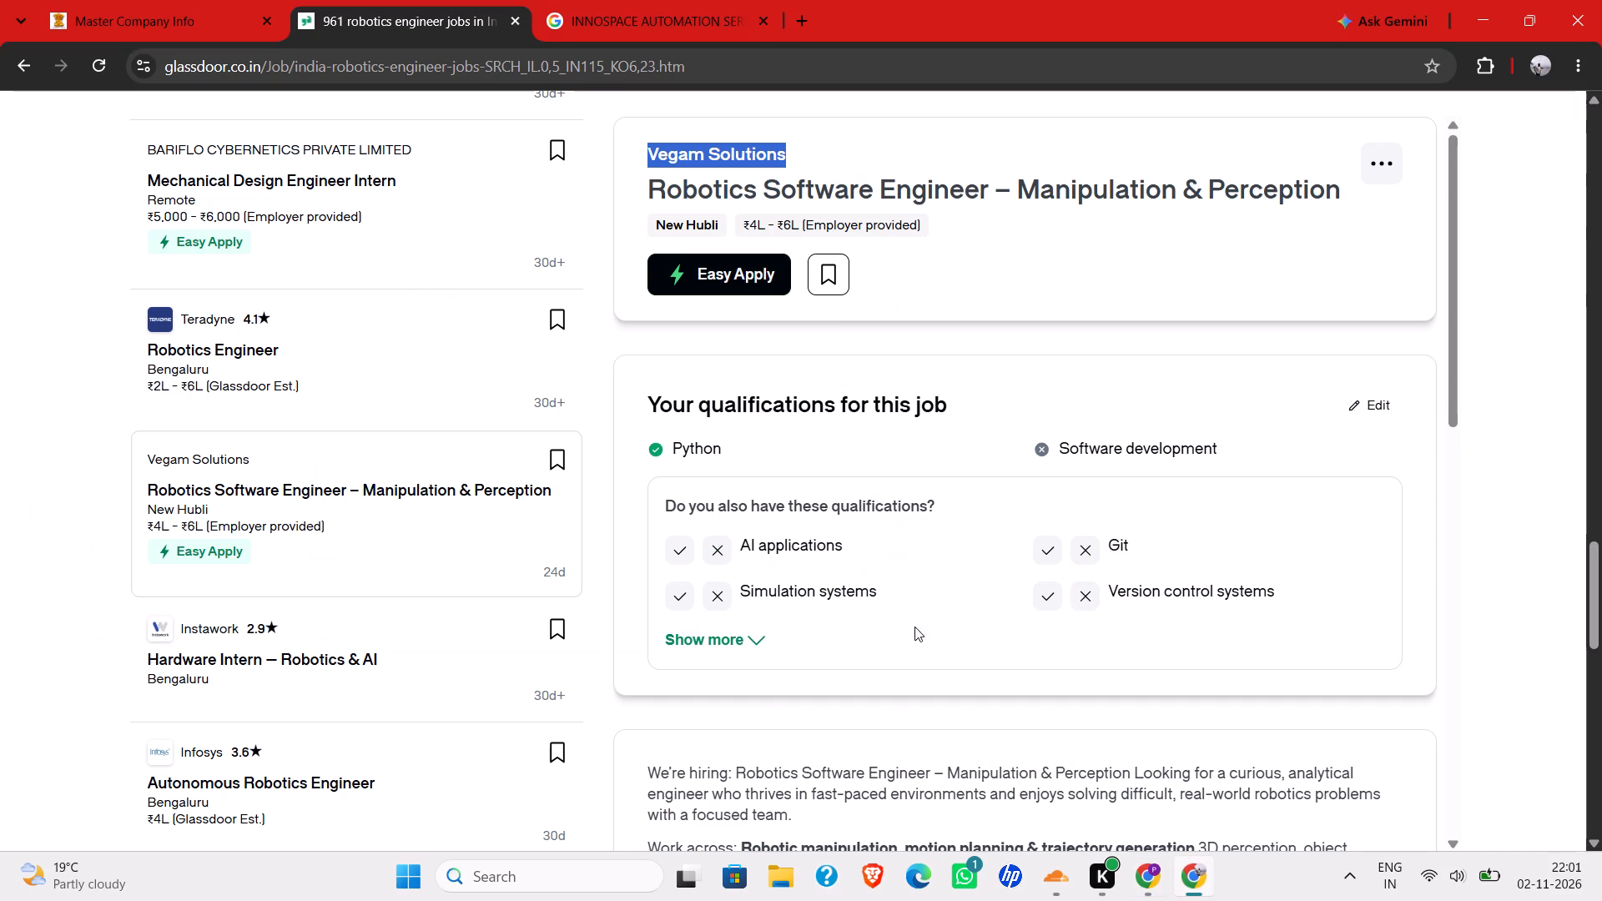
# Ask Google's AI chat for the HR contact of VEGAM AEROSPACE PRIVATE LIMITED.
pyautogui.click(577, 0)
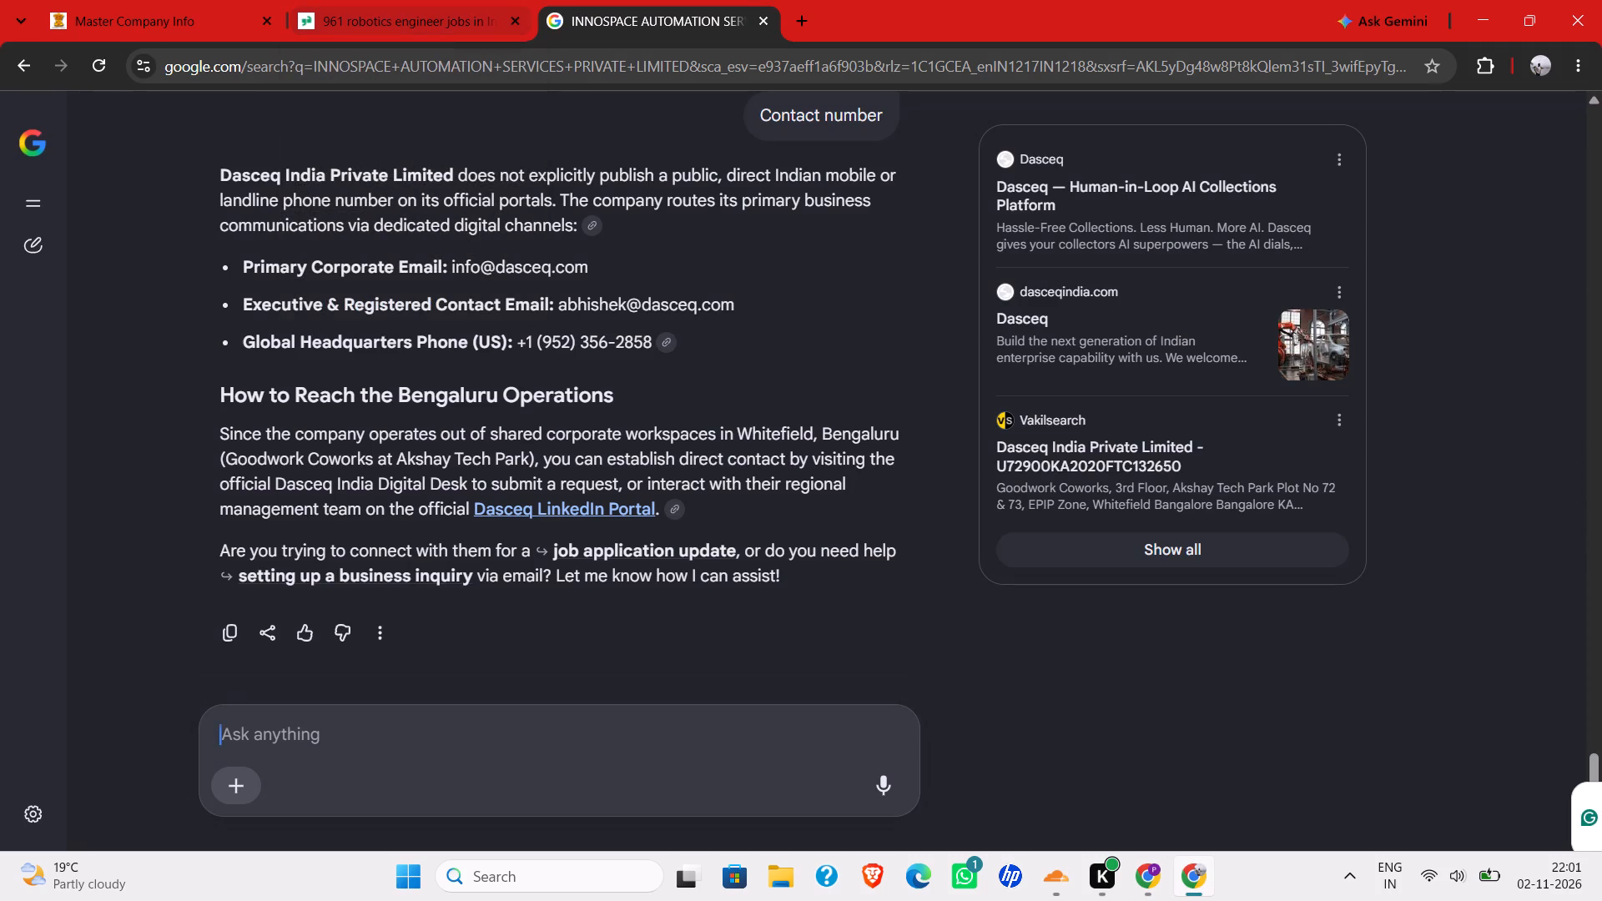
pyautogui.hotkey('ctrl', 'v')
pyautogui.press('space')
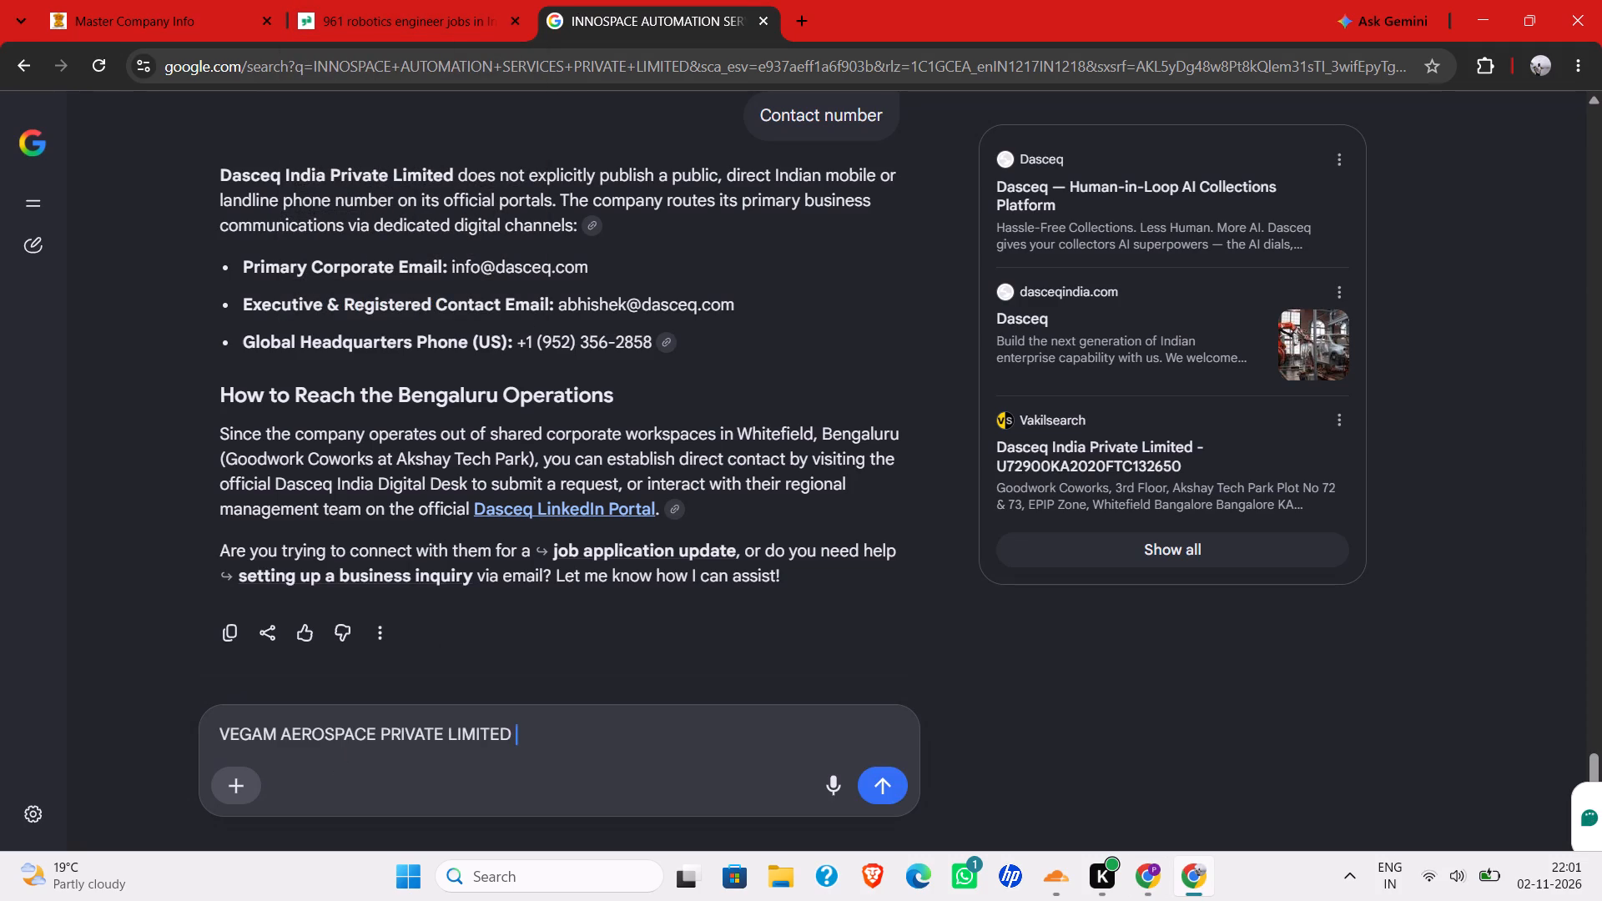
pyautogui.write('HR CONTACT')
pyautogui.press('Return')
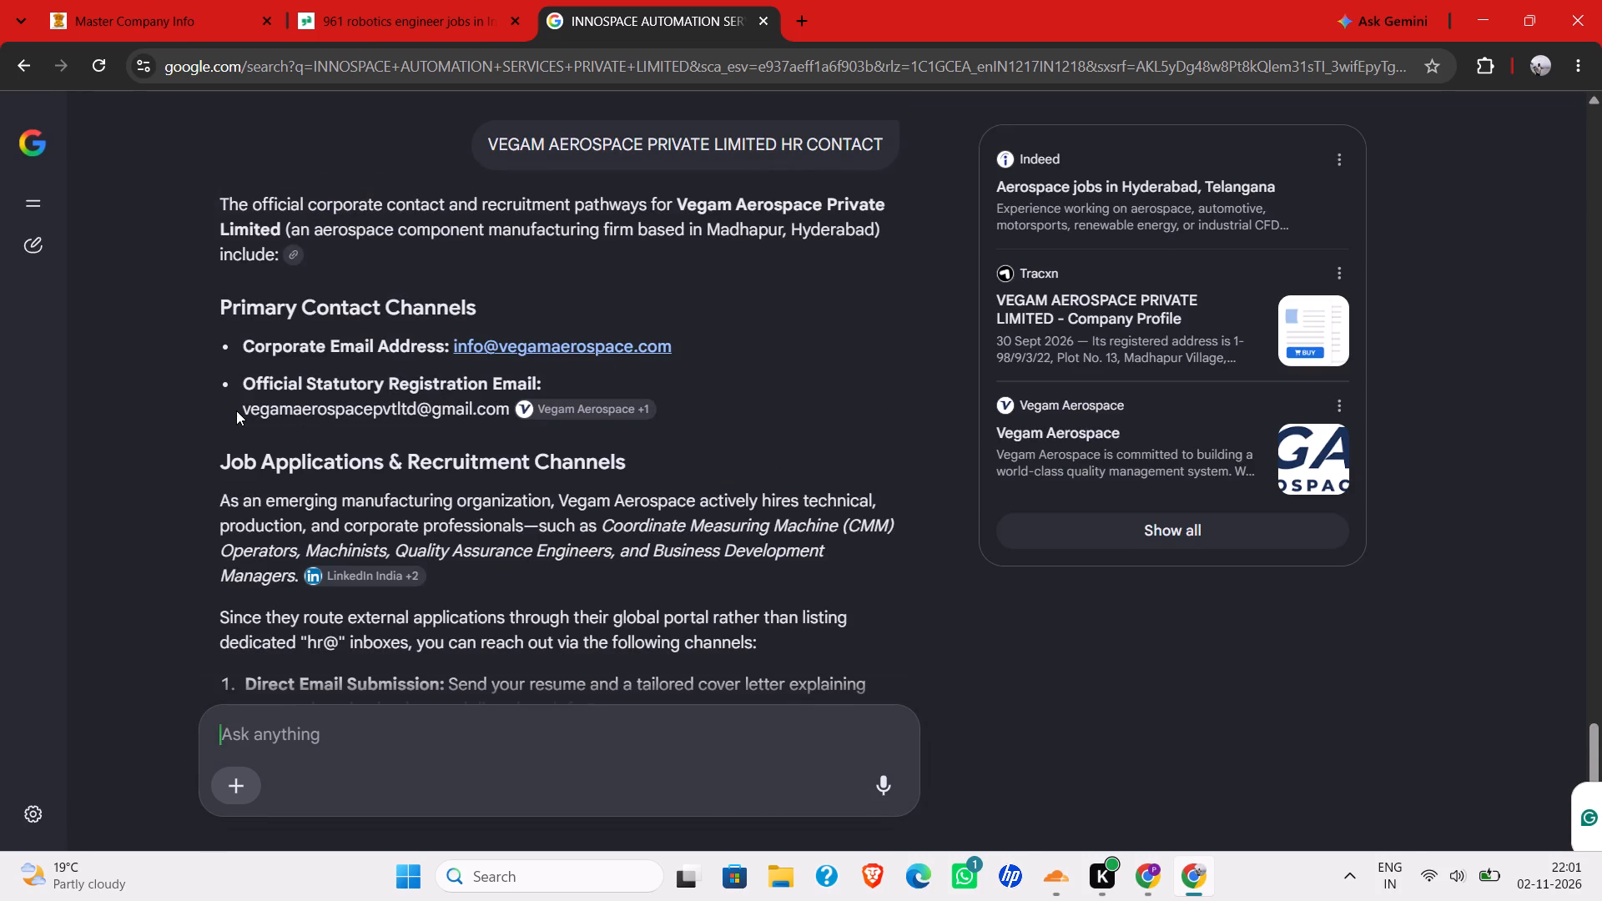
# Copy Vegam Aerospace's statutory registration email into the Email-ID cell of row 1883 in the database, undoing the serial number entry in row 1882.
pyautogui.moveTo(236, 410); pyautogui.dragTo(501, 410)
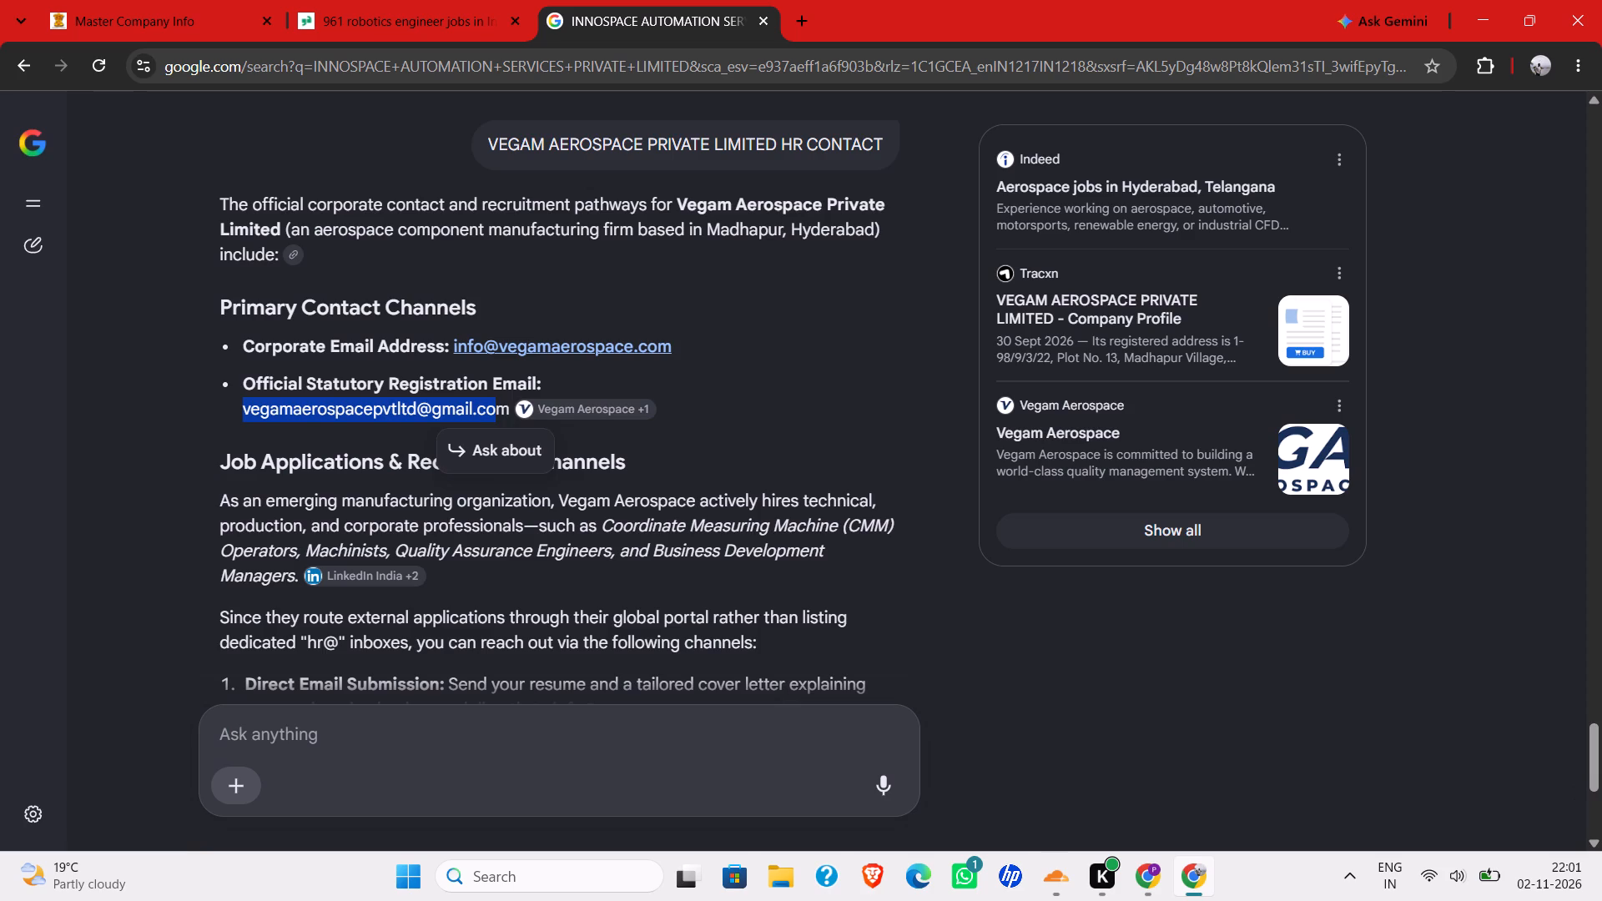
pyautogui.moveTo(501, 410); pyautogui.dragTo(507, 414)
pyautogui.hotkey('ctrl', 'c')
pyautogui.click(1135, 900)
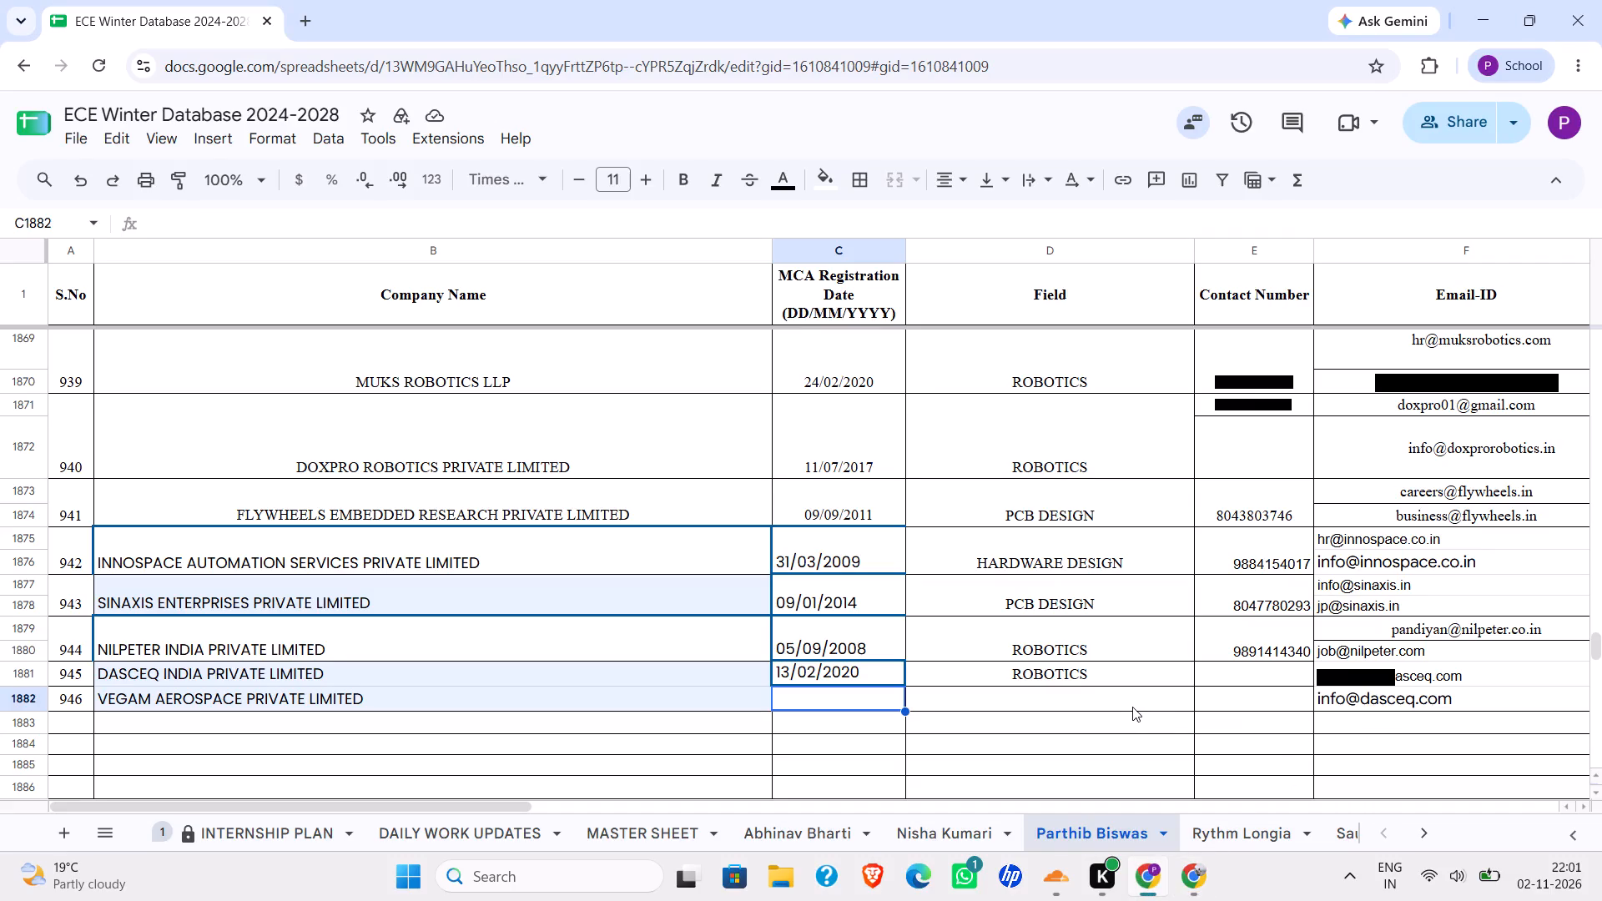
pyautogui.hotkey('ctrl', 'z')
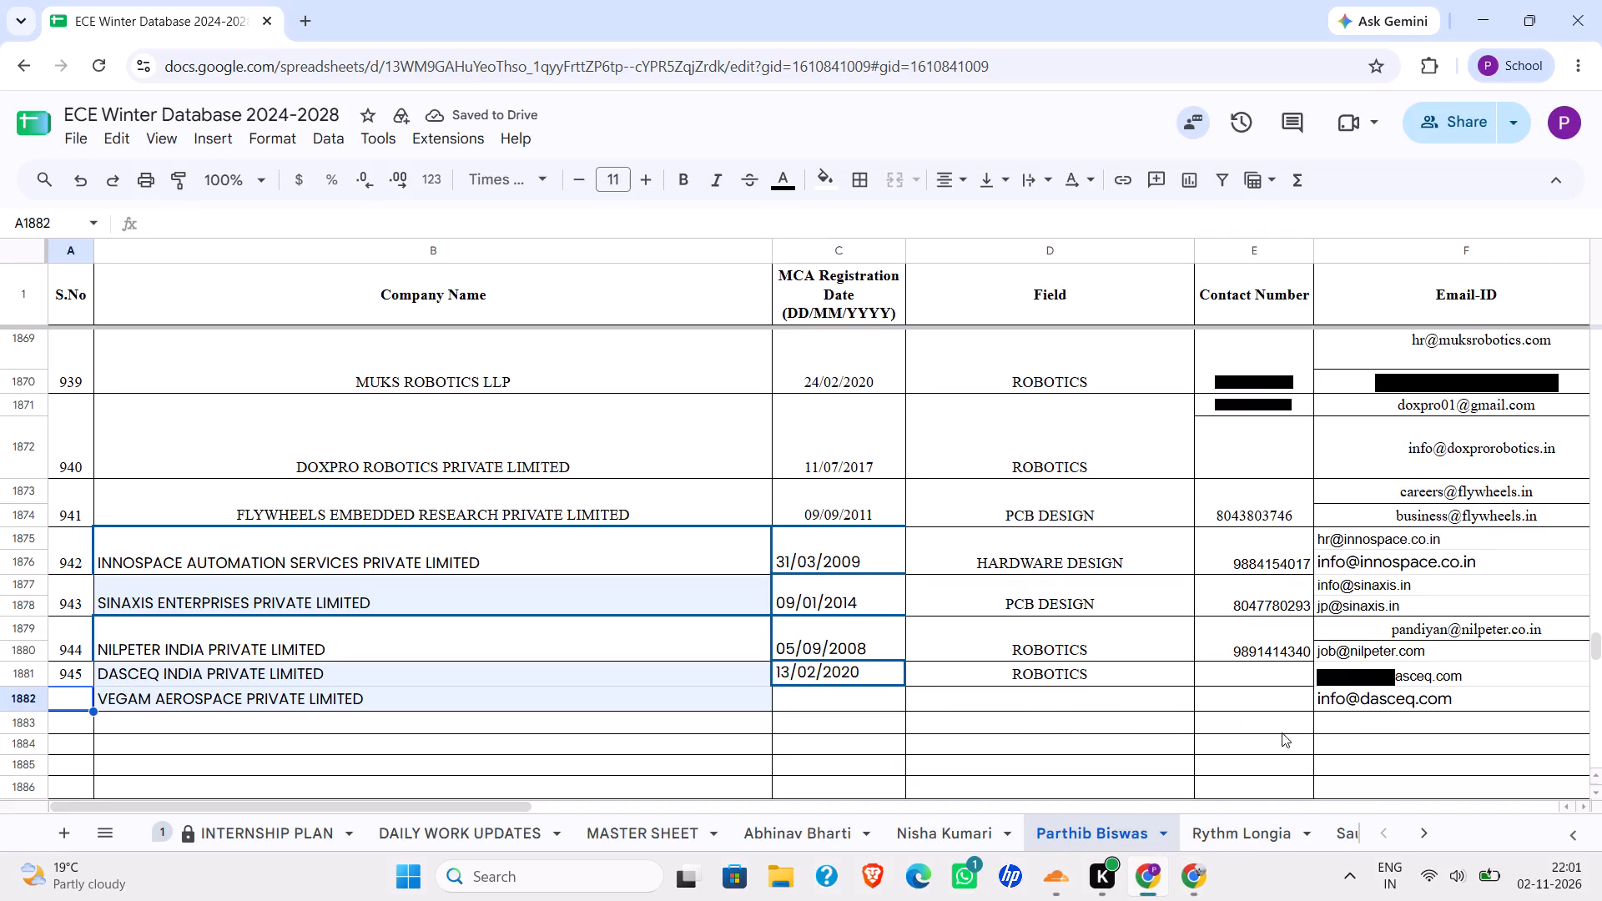
pyautogui.click(1341, 716)
pyautogui.hotkey('ctrl', 'v')
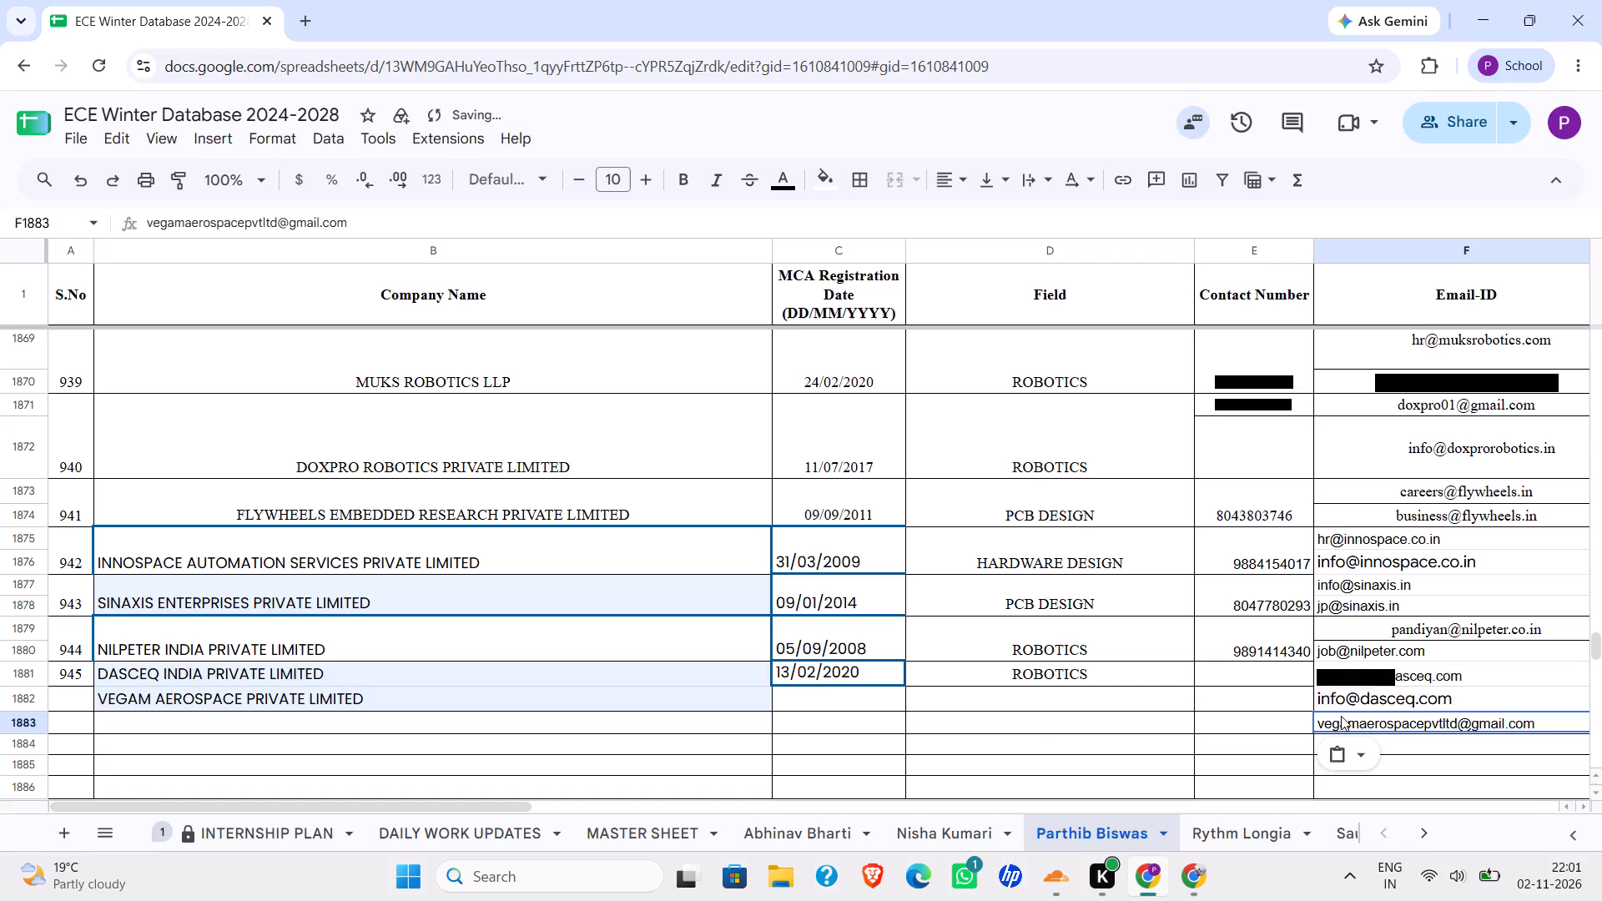
# Move VEGAM AEROSPACE PRIVATE LIMITED from row 1882 to row 1883 and give it serial number 946.
pyautogui.click(502, 712)
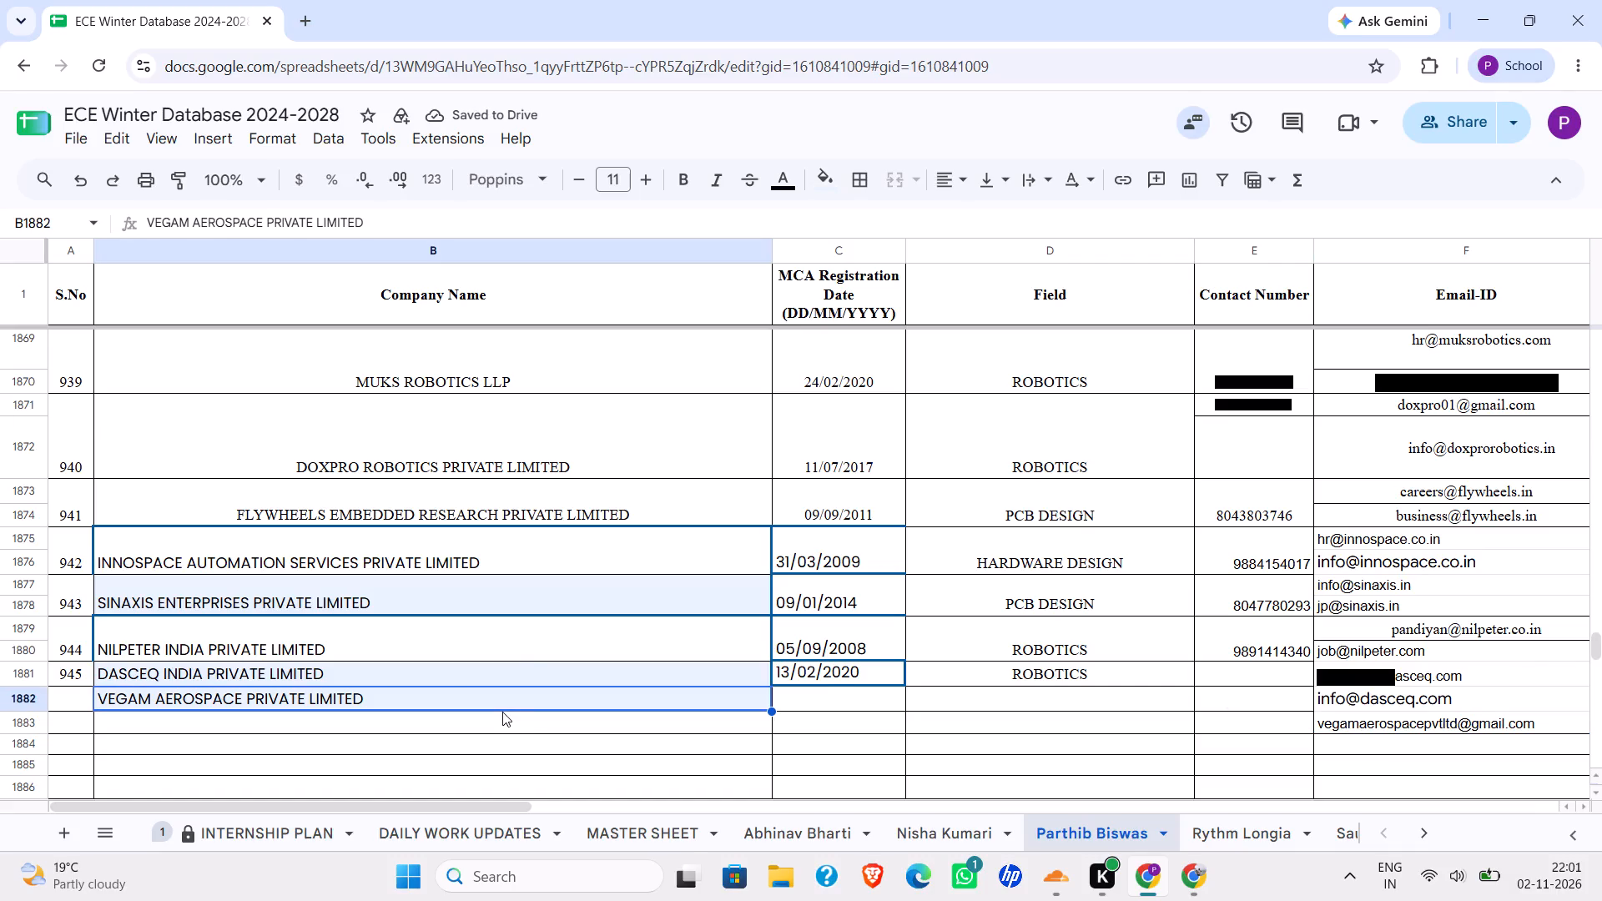
pyautogui.hotkey('ctrl', 'c')
pyautogui.click(490, 724)
pyautogui.hotkey('ctrl', 'v')
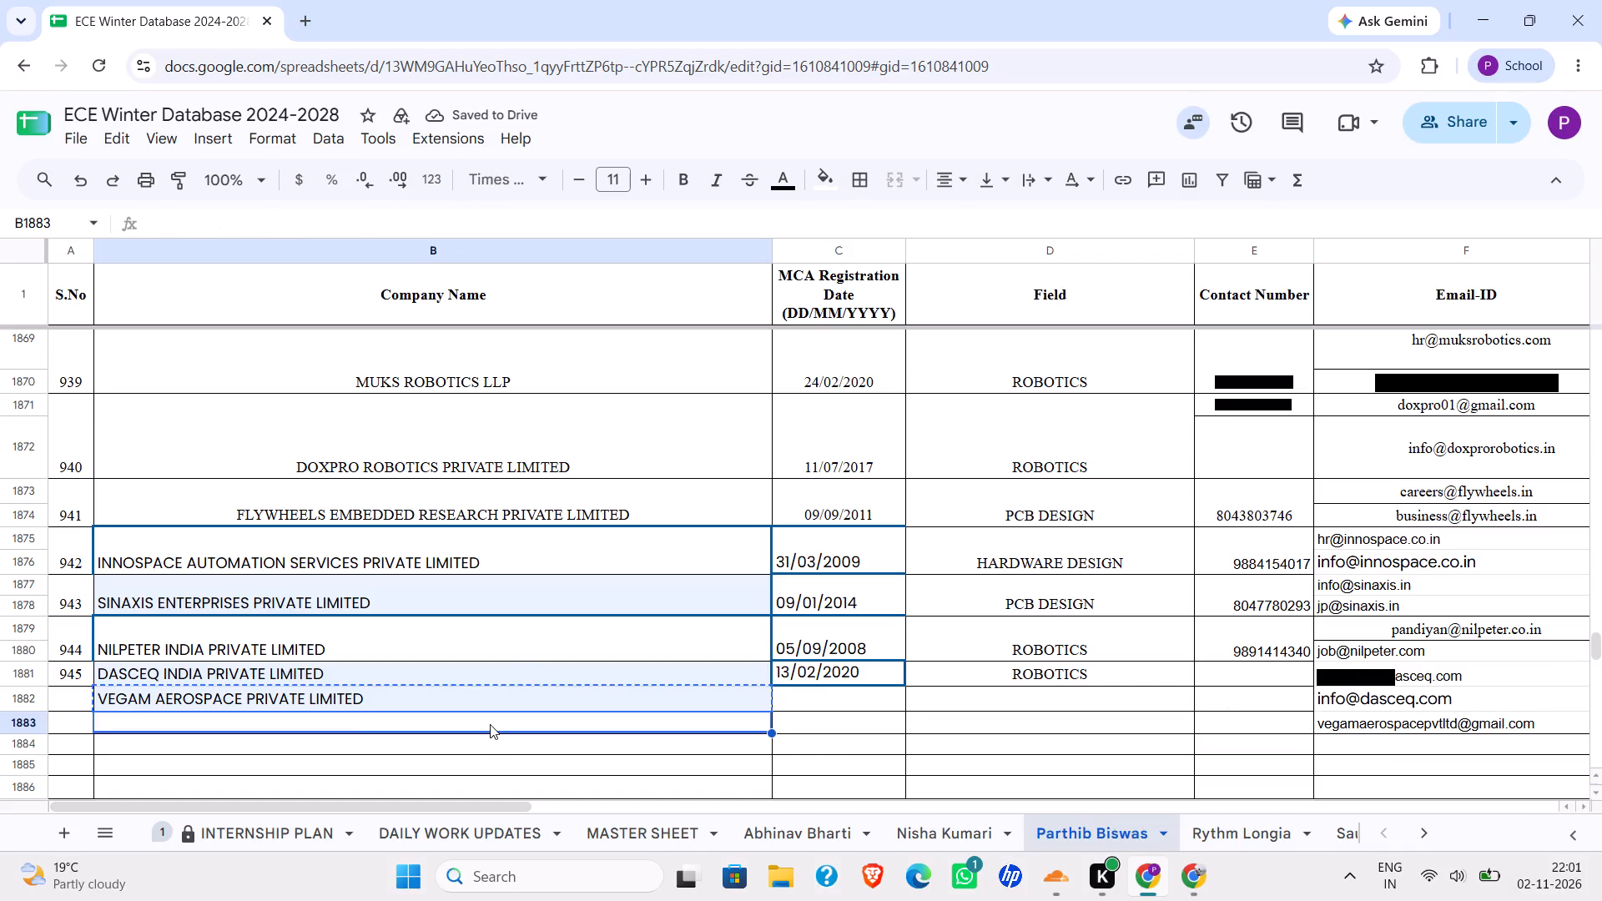
pyautogui.click(444, 696)
pyautogui.press('BackSpace')
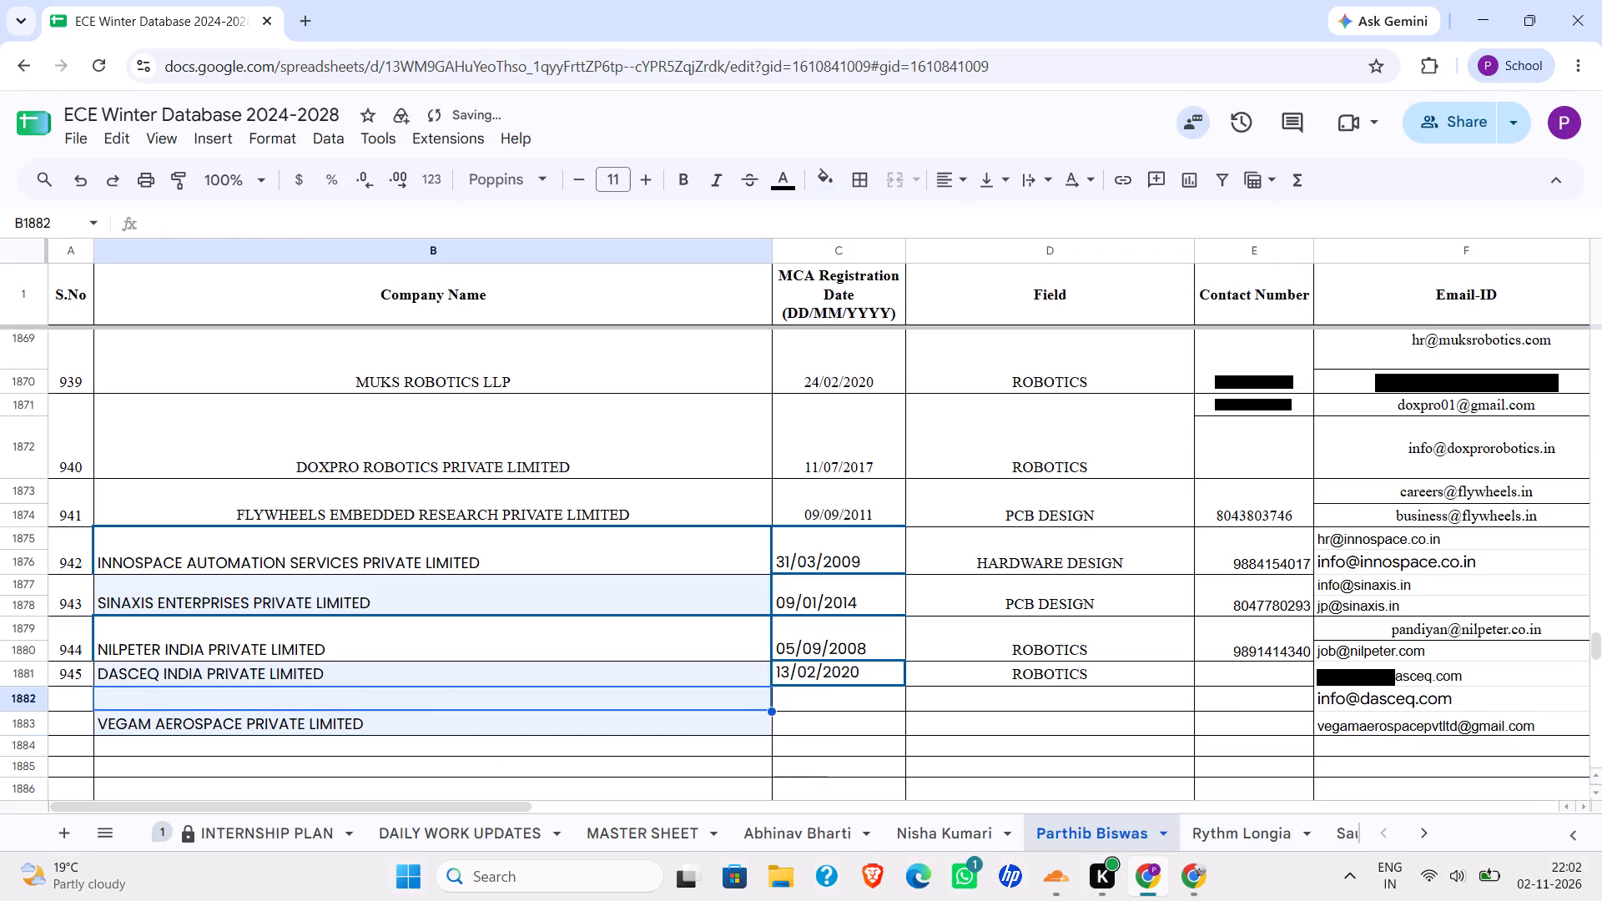
pyautogui.click(78, 724)
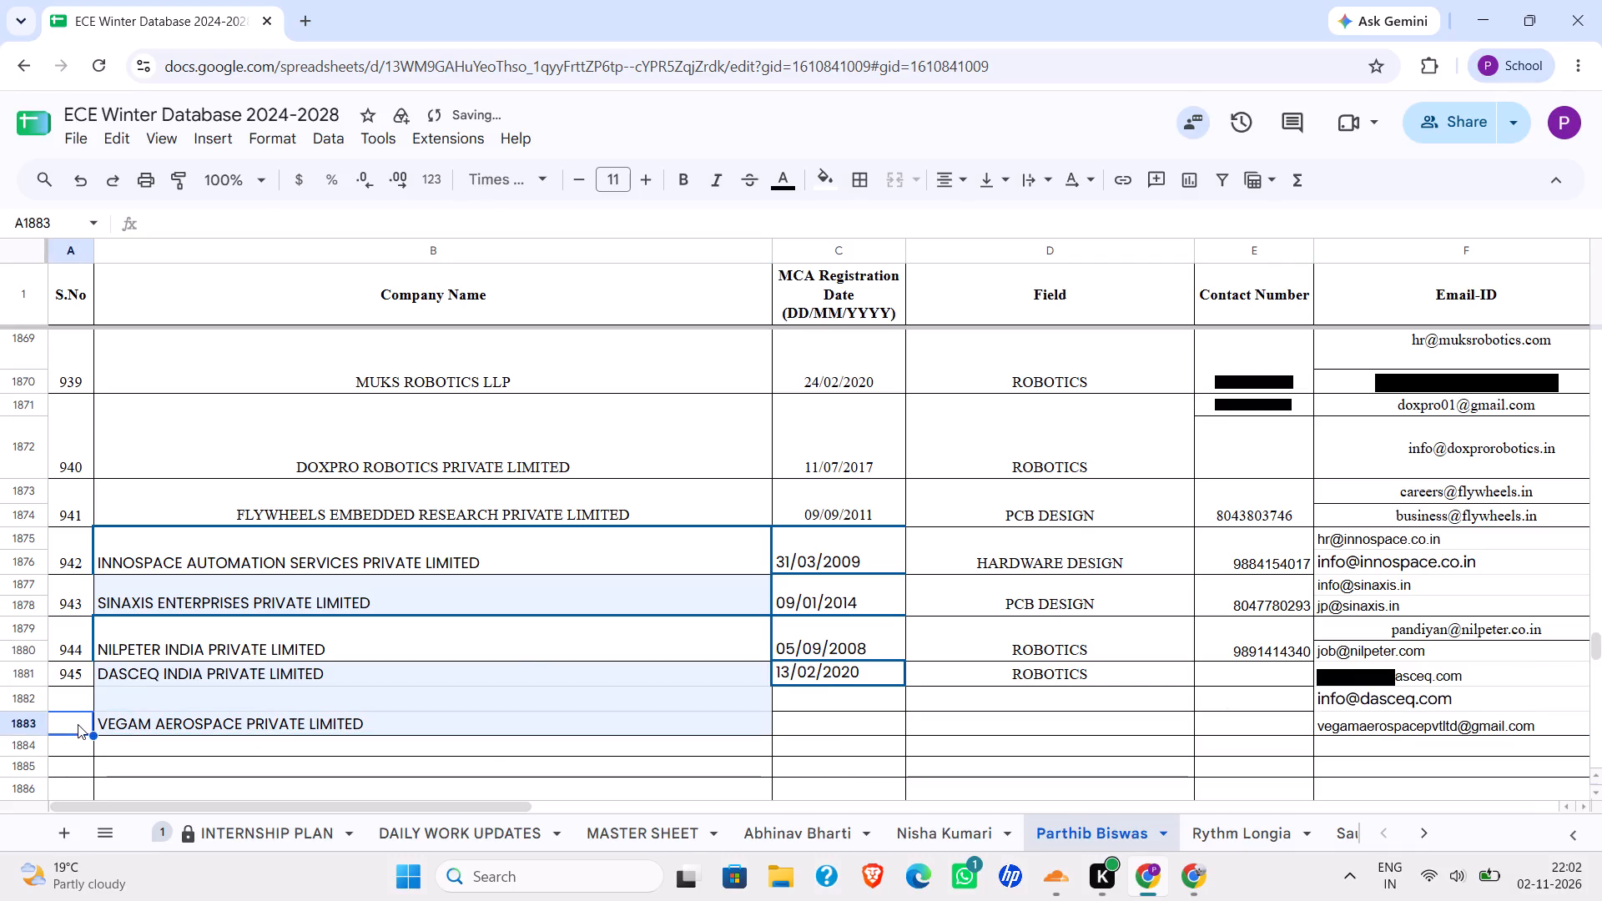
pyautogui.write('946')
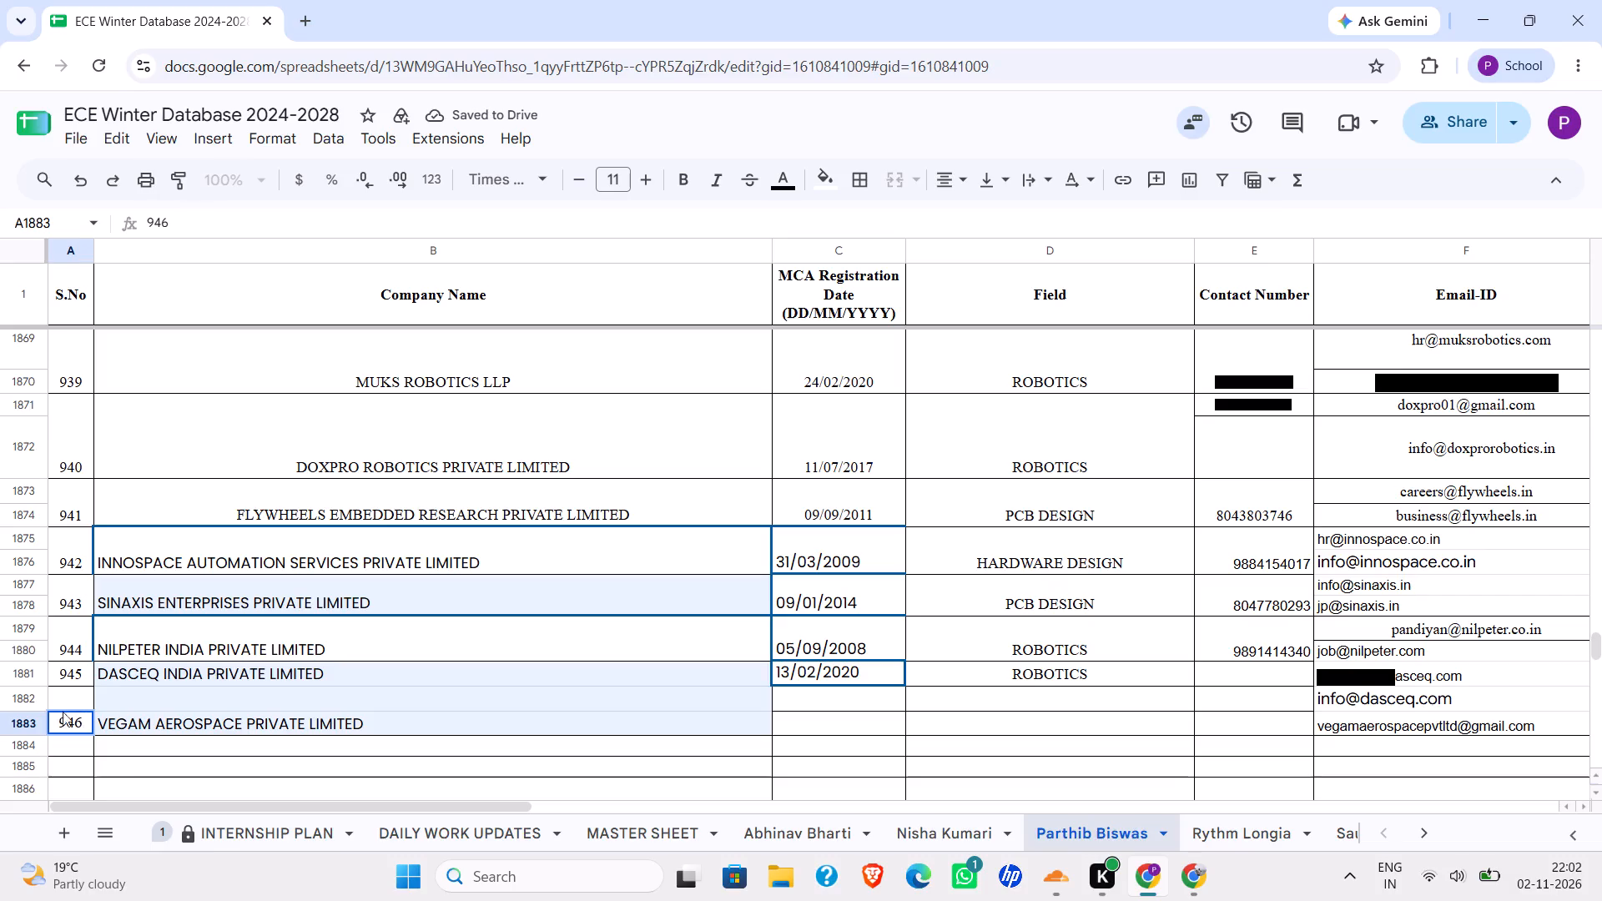
# Select the Dasceq India entry across rows 1881 and 1882, from the serial number through the field column.
pyautogui.moveTo(64, 677); pyautogui.dragTo(1104, 707)
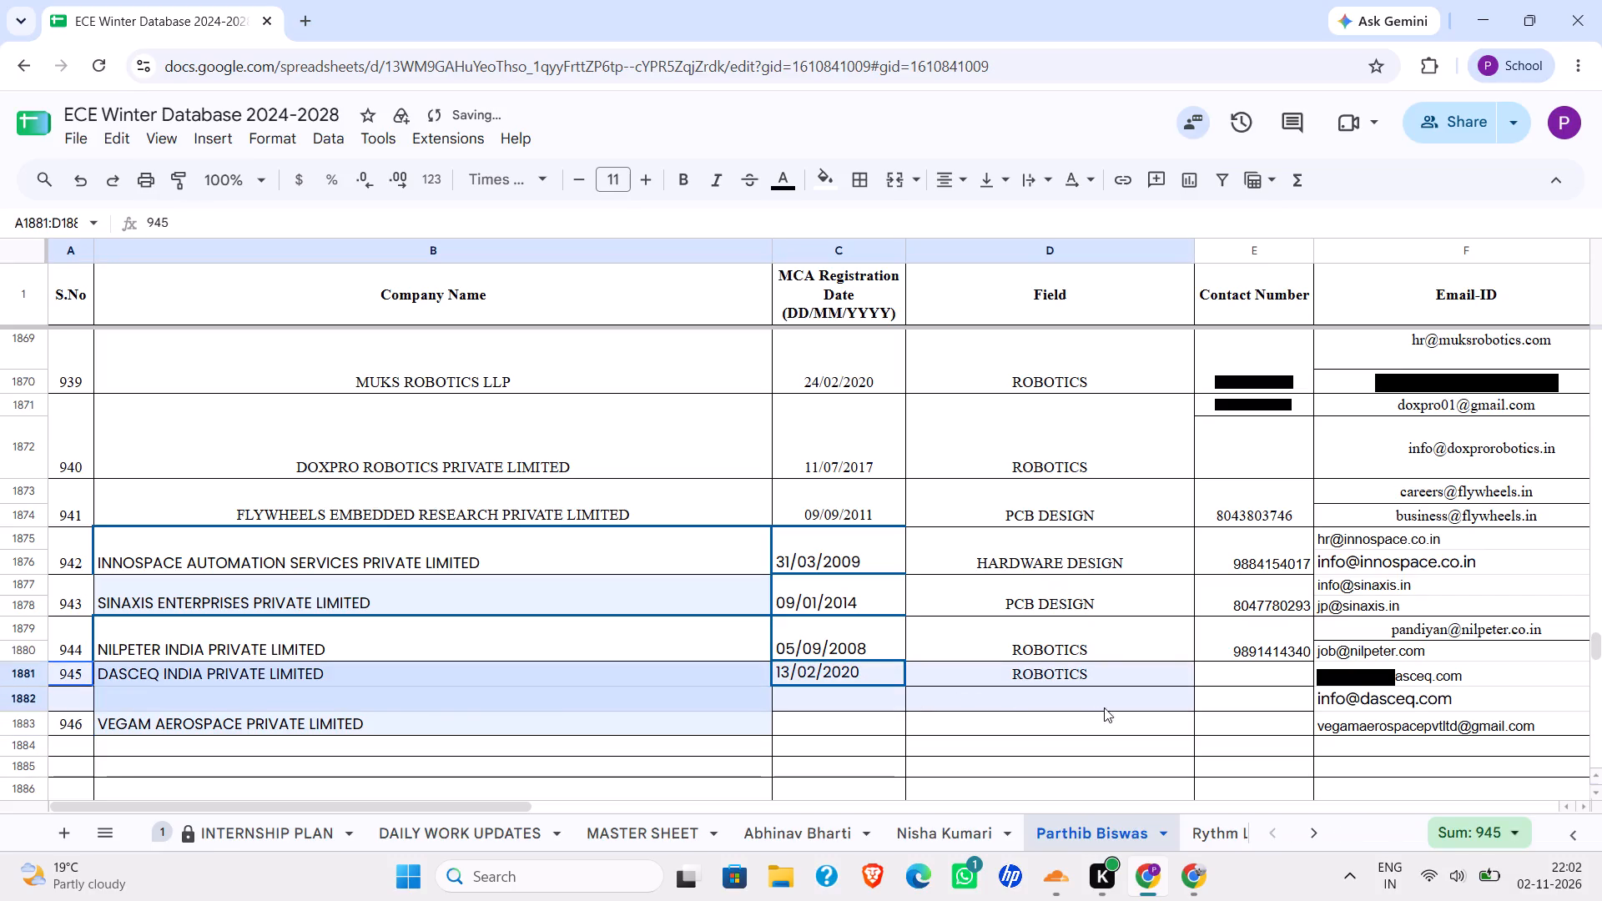
# Vertically merge the two DASCEQ INDIA rows from the S.No column through the Contact Number column.
pyautogui.moveTo(1104, 707); pyautogui.dragTo(1242, 707)
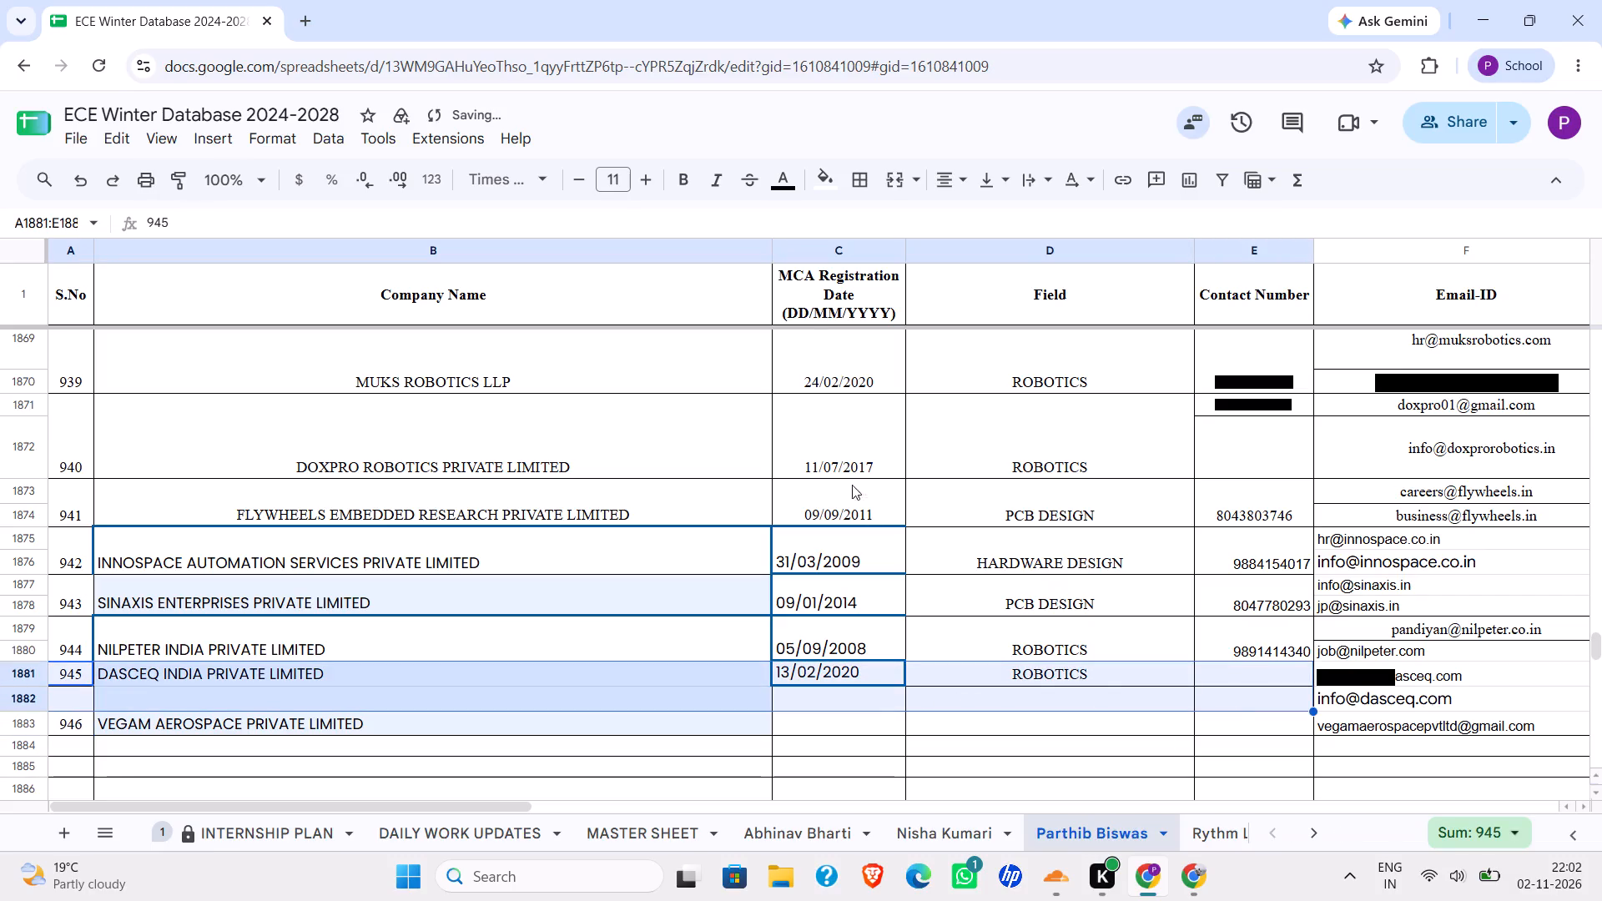
pyautogui.click(915, 187)
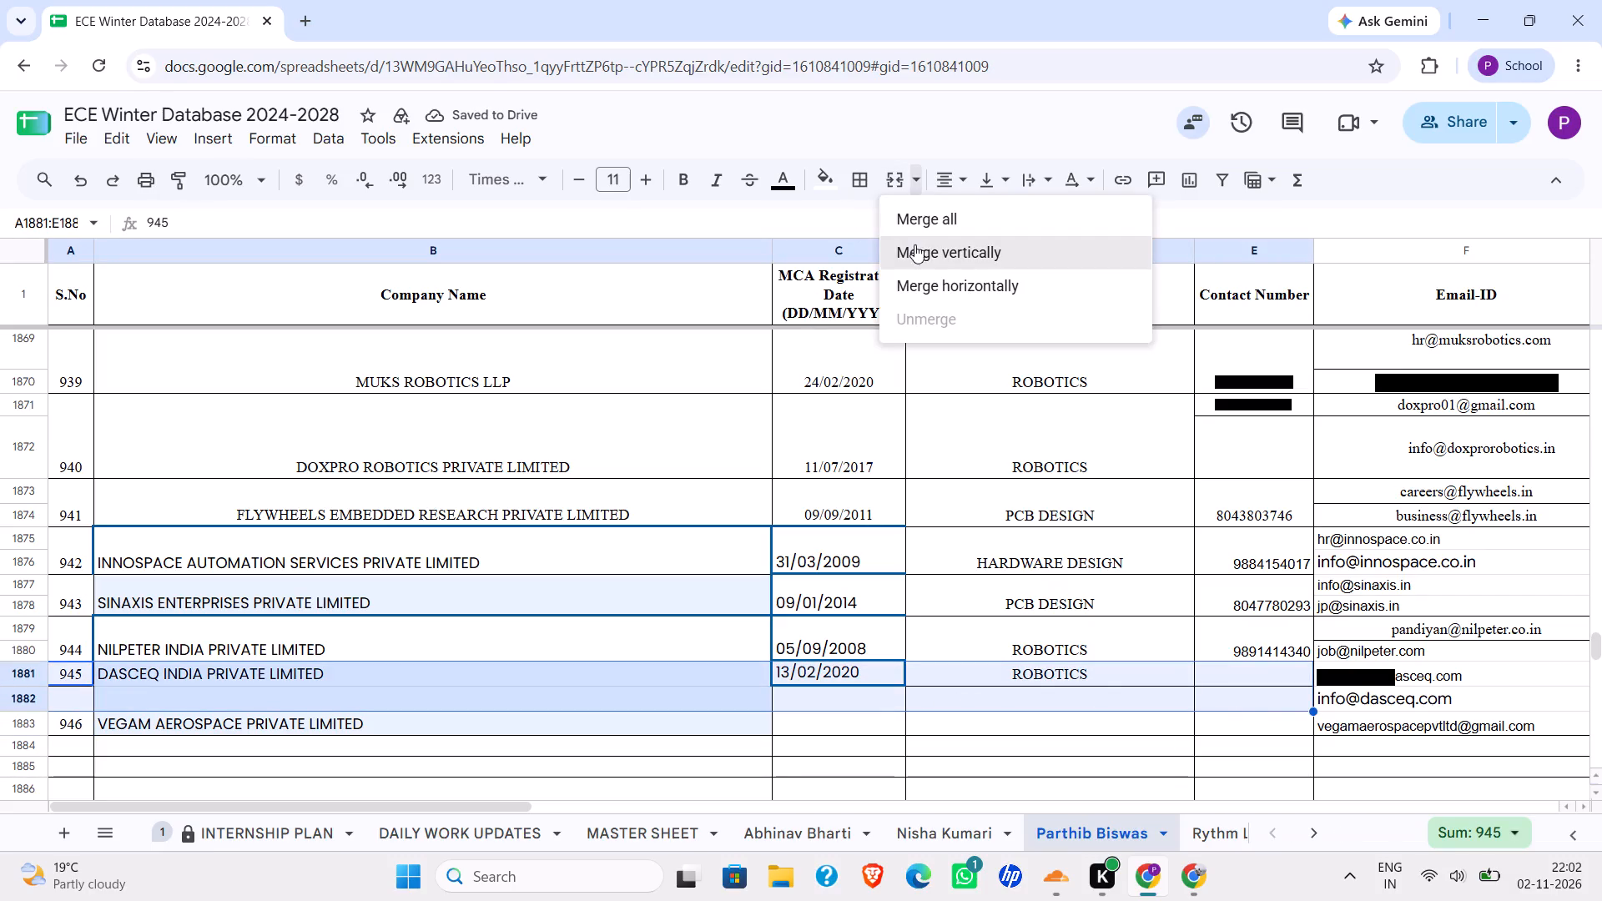
pyautogui.click(914, 251)
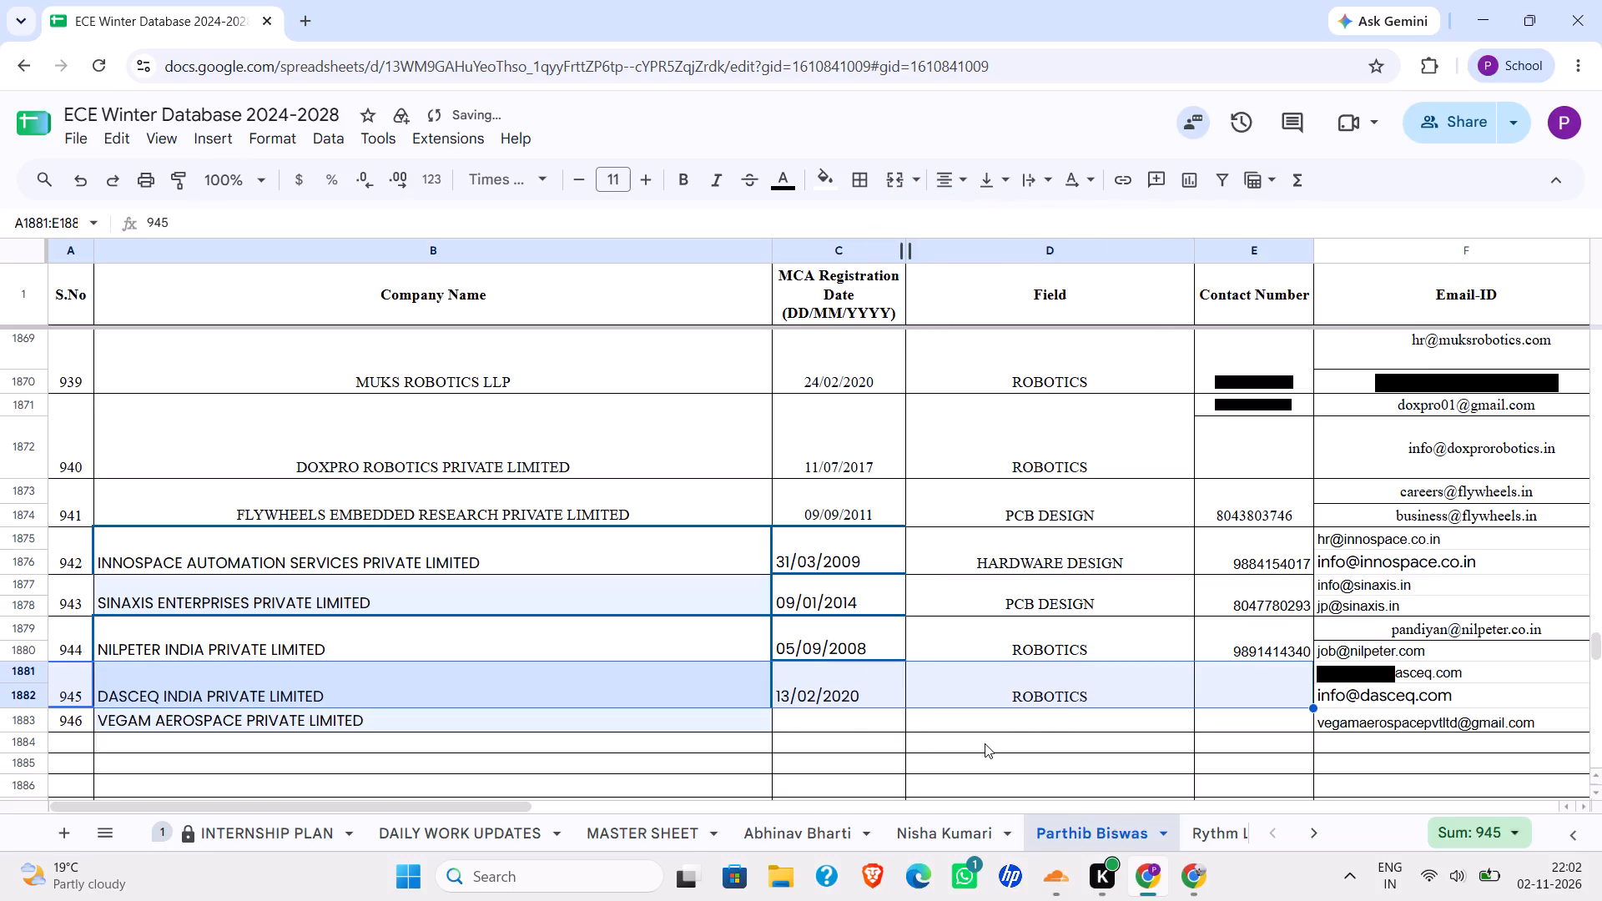
# Enter UAVS as the field for Vegam Aerospace.
pyautogui.click(1055, 722)
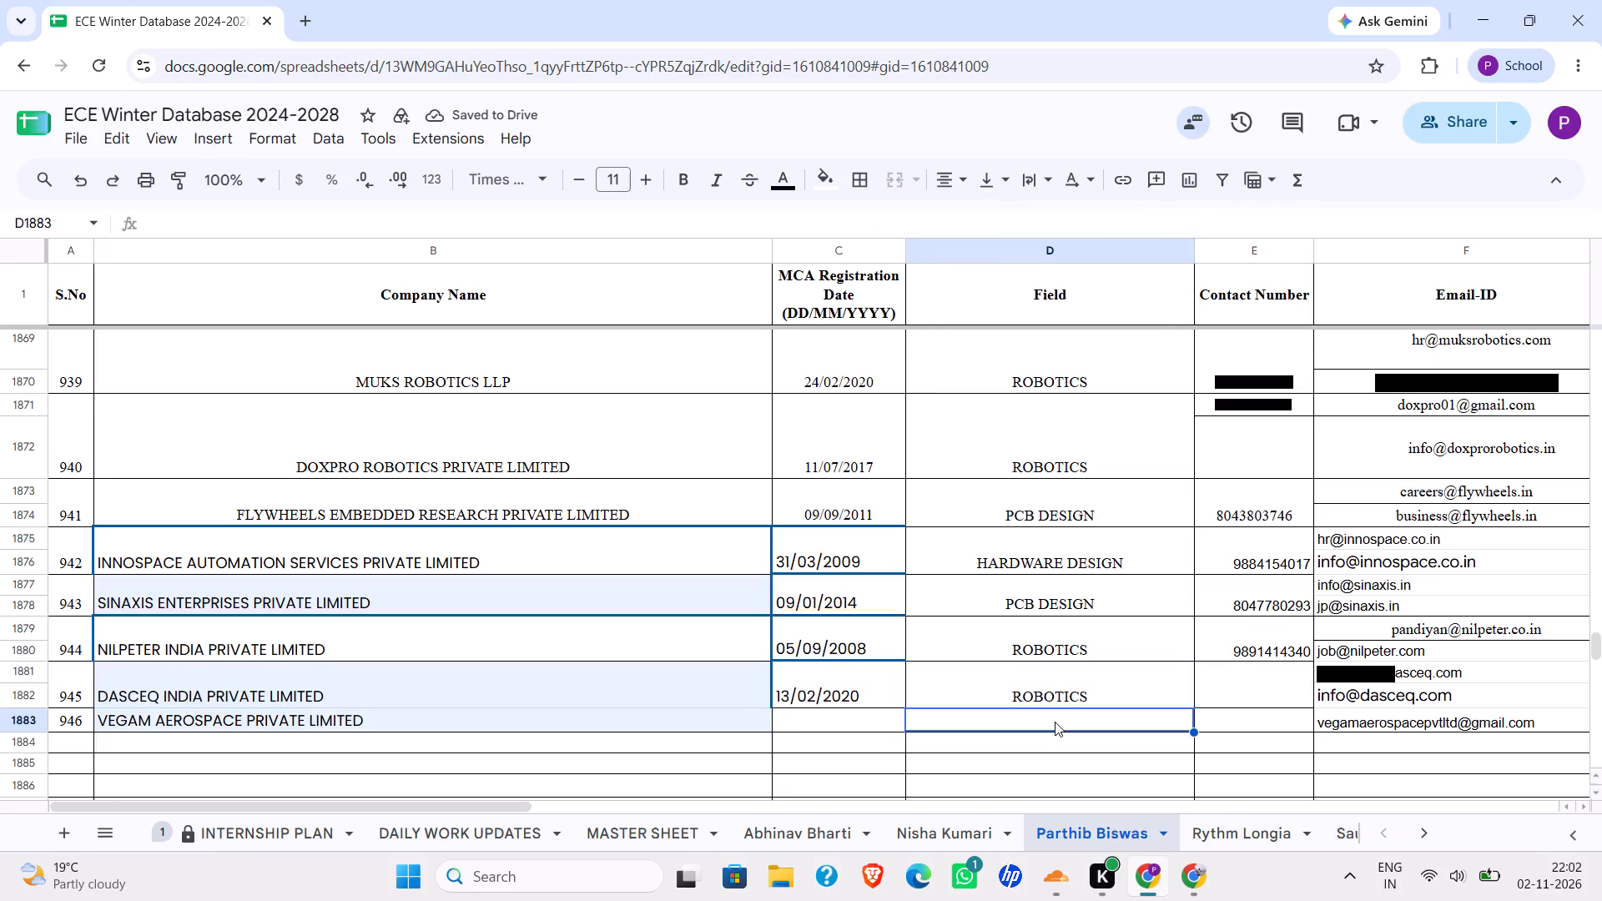
pyautogui.write('UAVS')
pyautogui.click(884, 733)
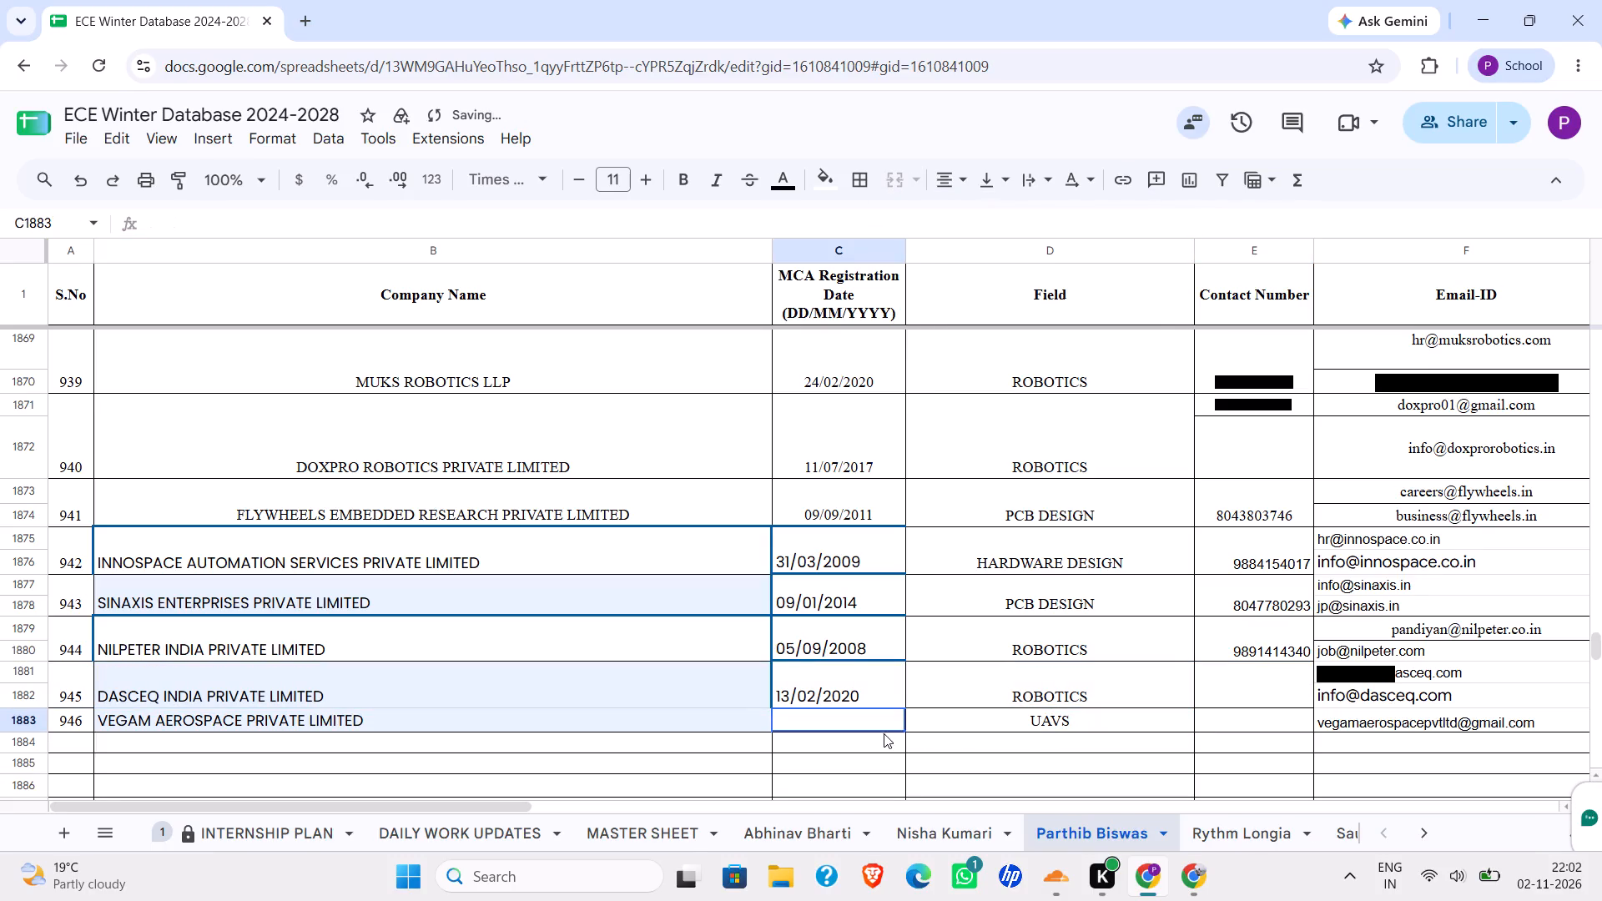
# Copy Vegam Aerospace's corporate info email address from the Google answer into the Email-ID cell under its first email.
pyautogui.click(1194, 888)
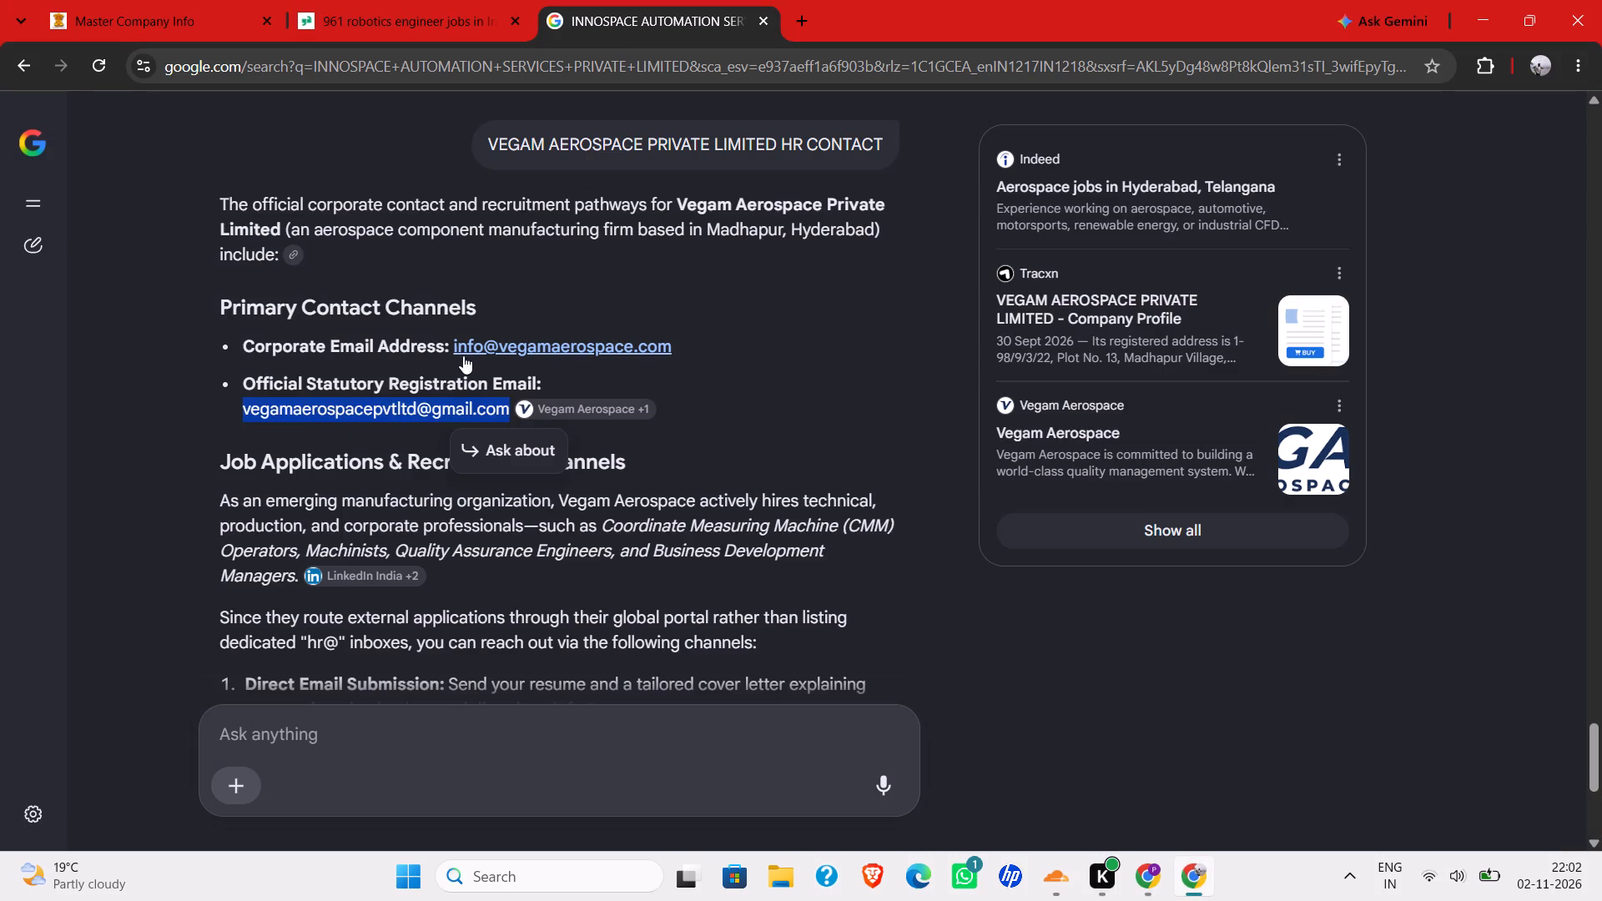
pyautogui.moveTo(446, 346); pyautogui.dragTo(466, 345)
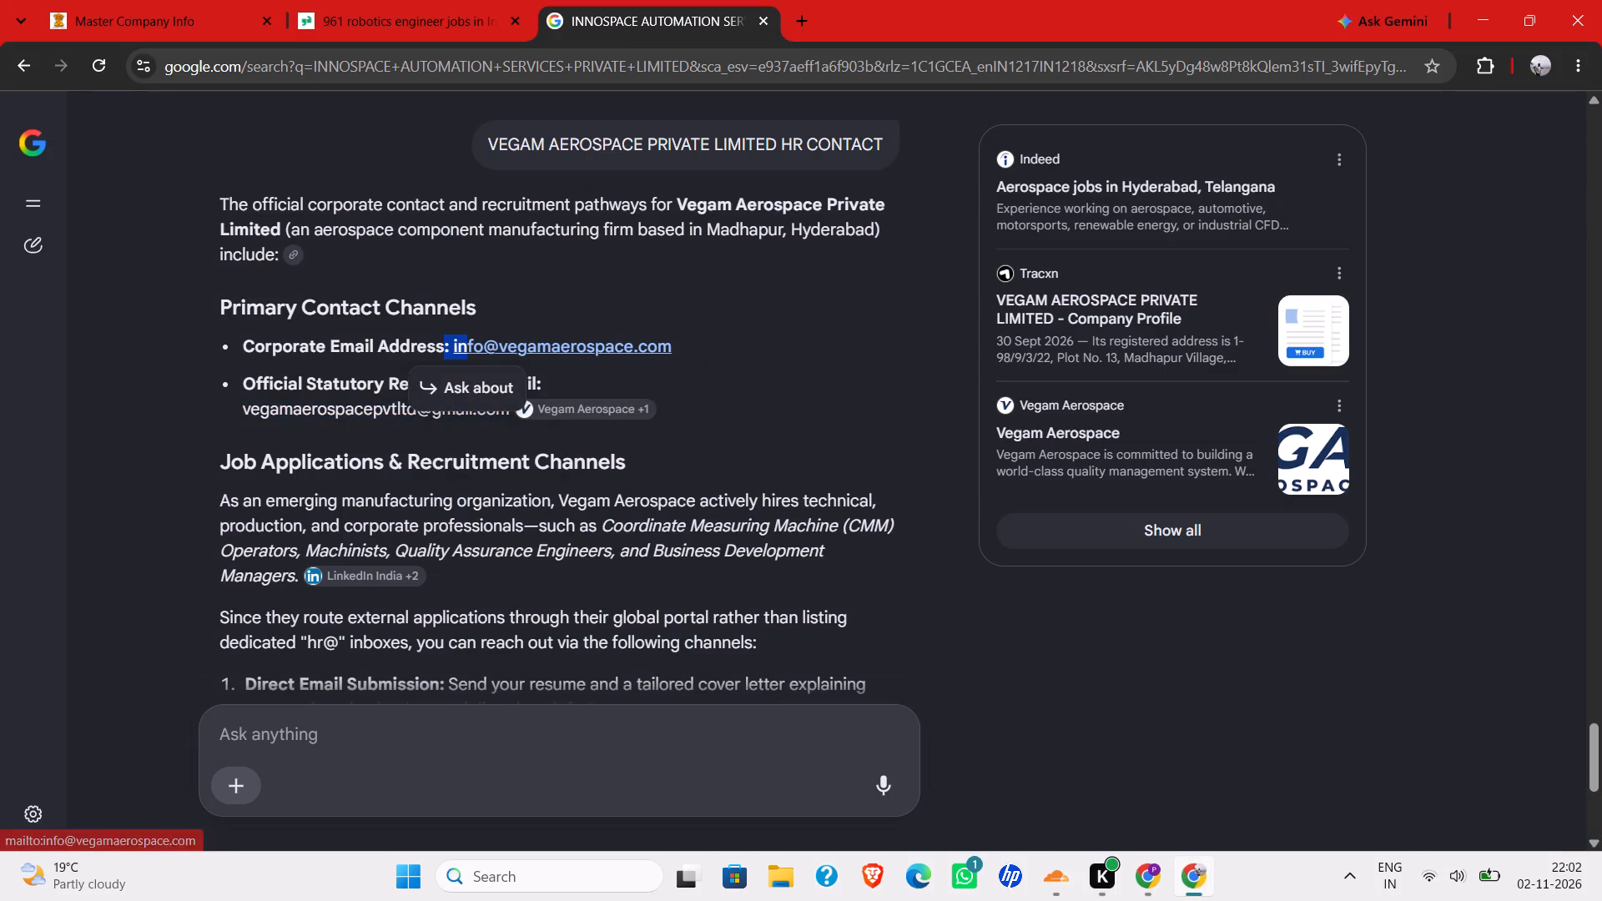
pyautogui.click(447, 344)
pyautogui.moveTo(447, 344); pyautogui.dragTo(657, 352)
pyautogui.hotkey('ctrl', 'c')
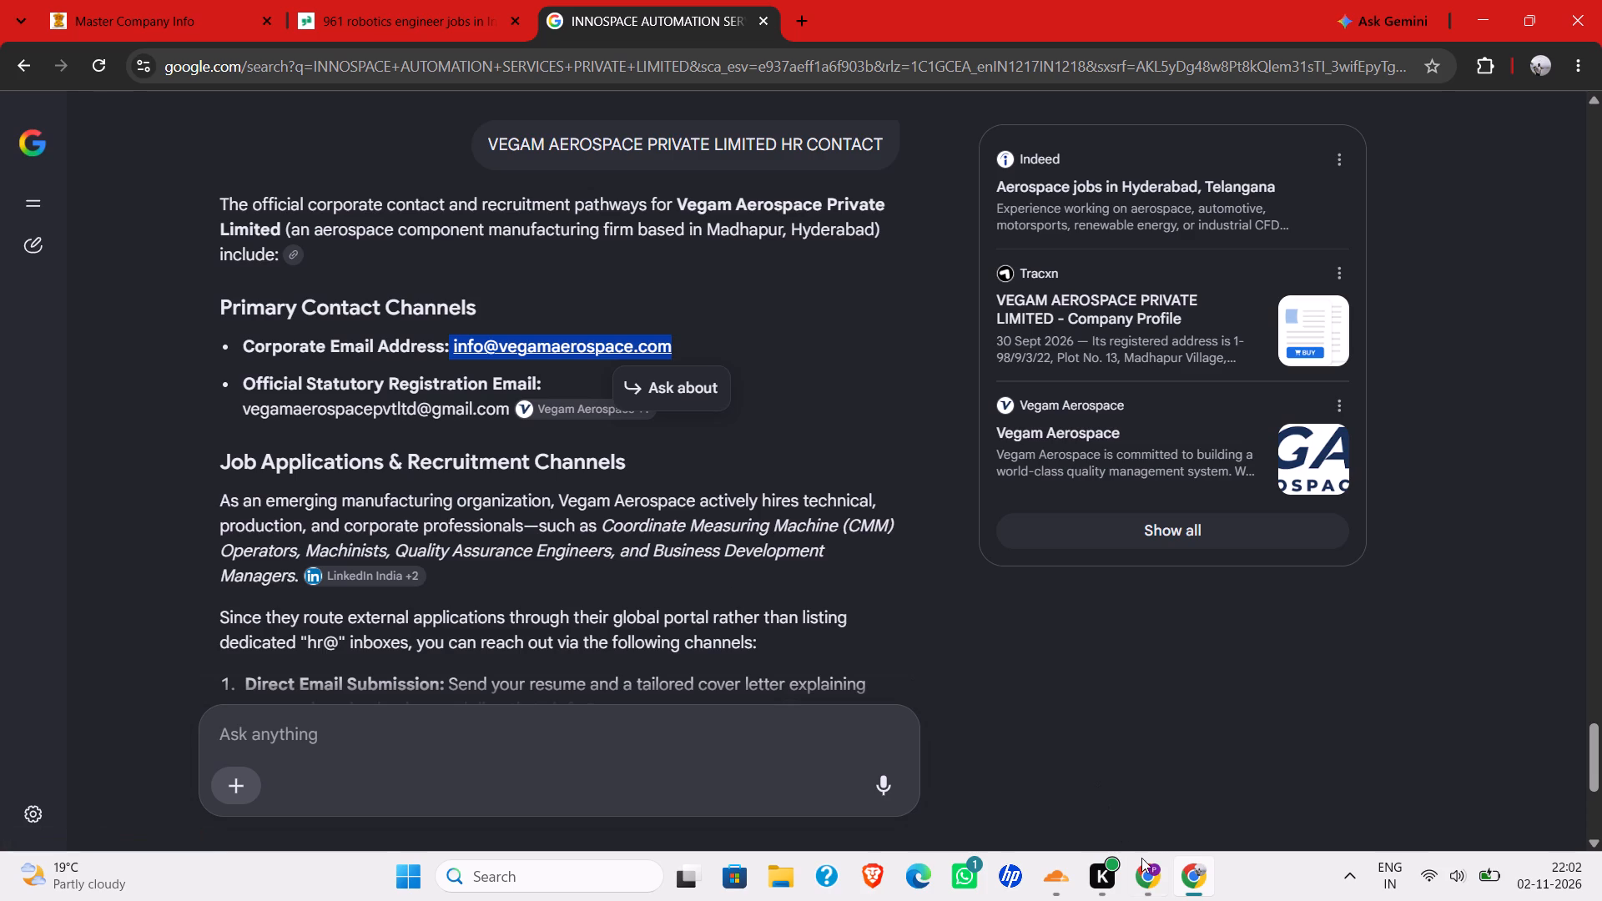
pyautogui.click(1150, 873)
pyautogui.click(1327, 746)
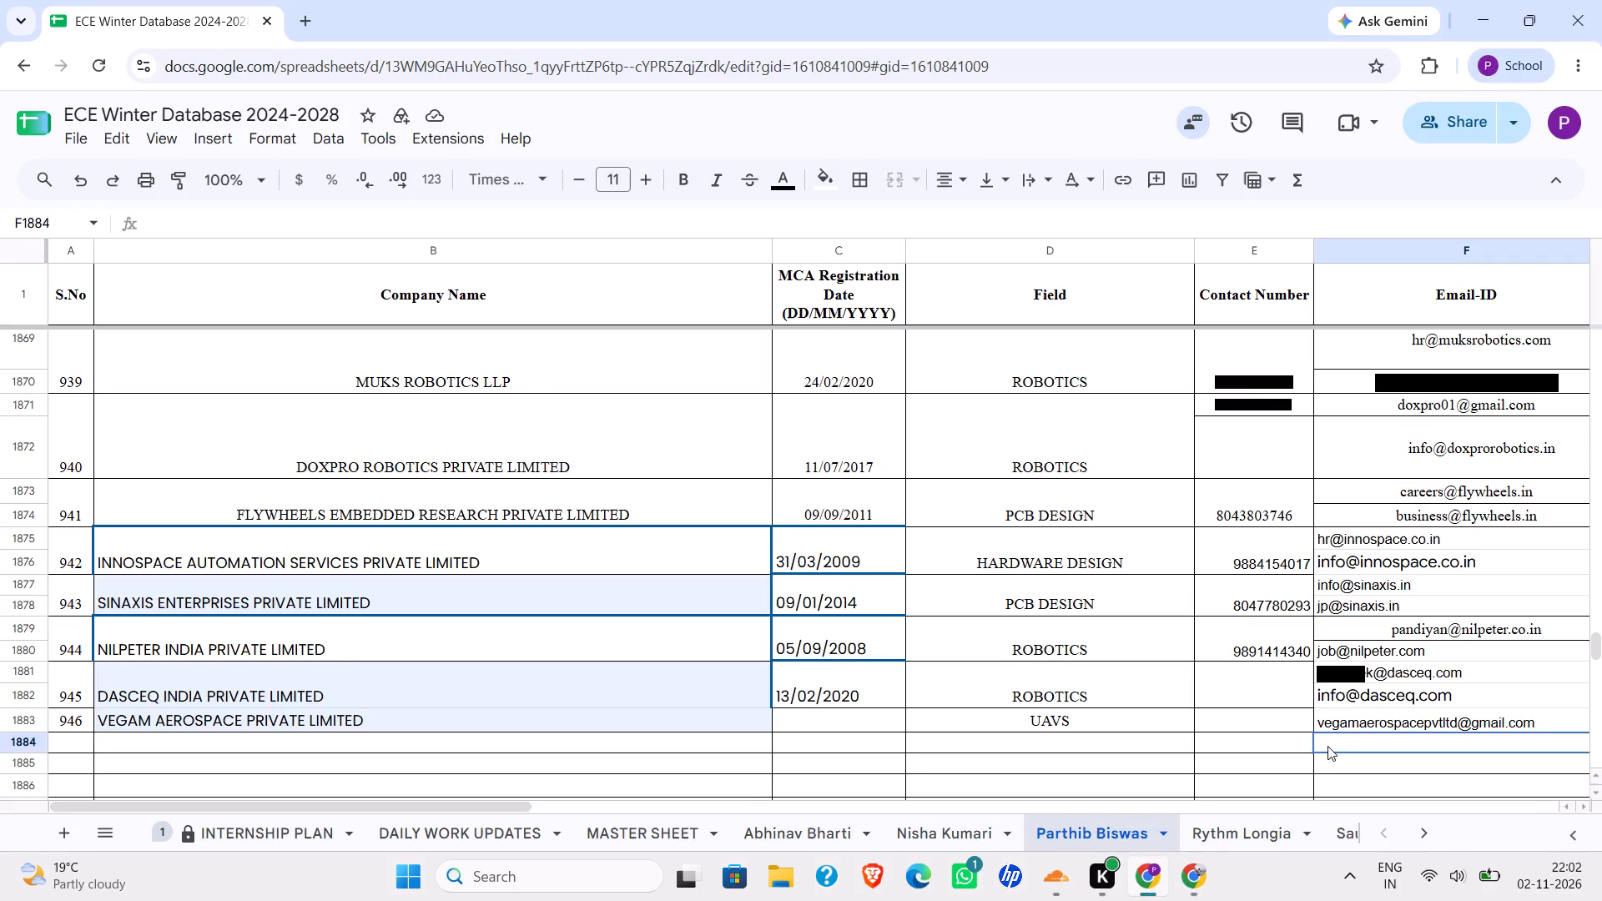
pyautogui.click(403, 212)
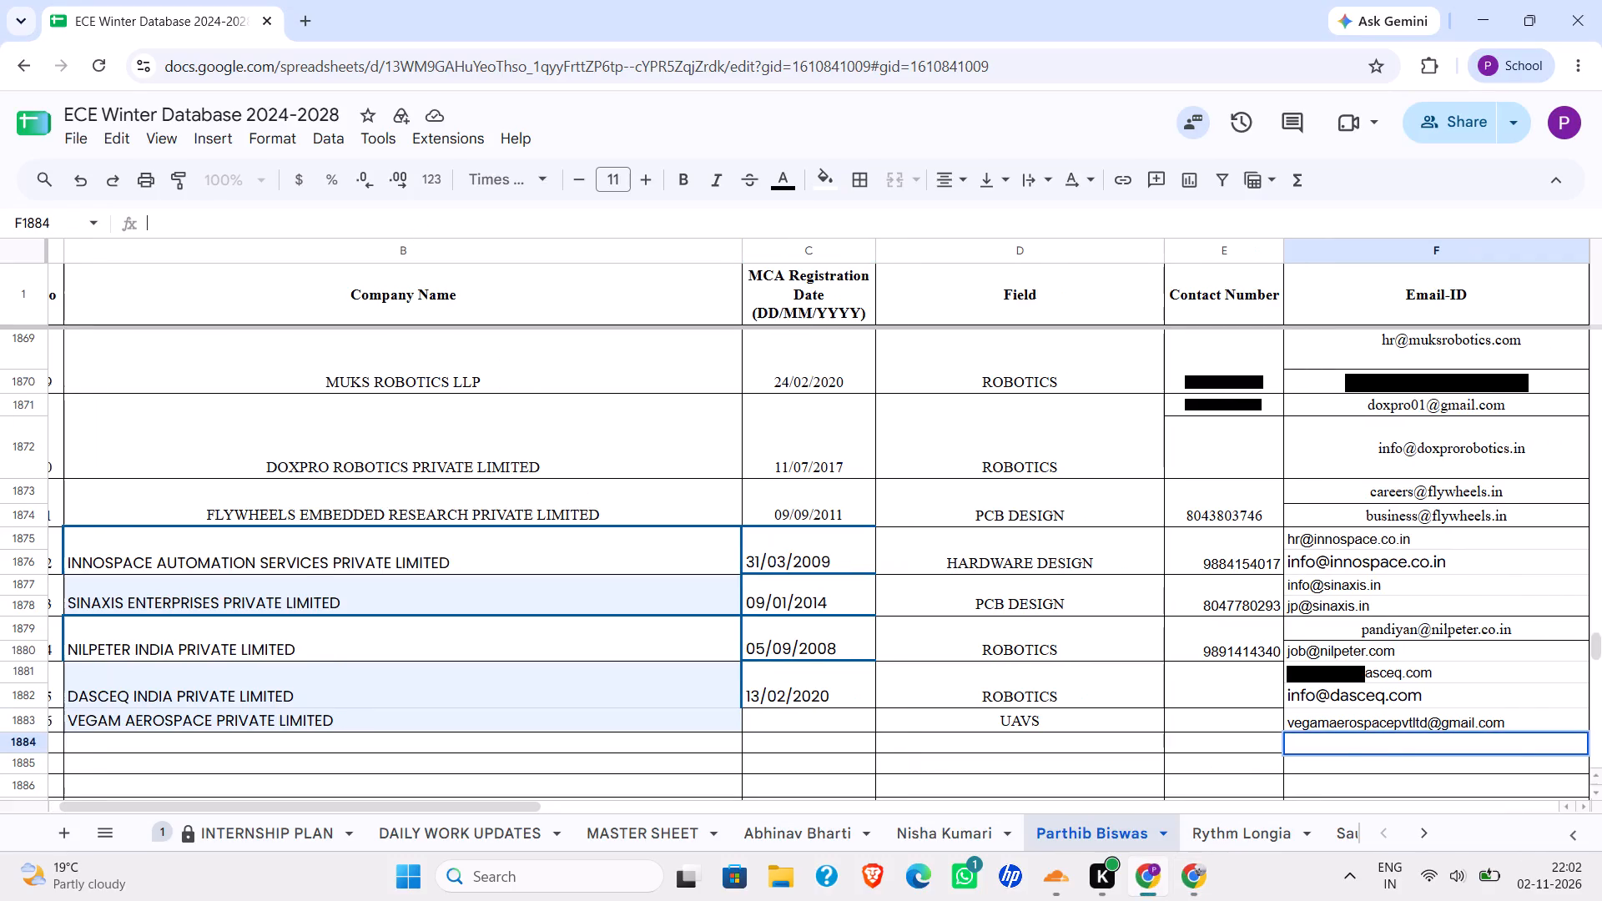
pyautogui.hotkey('ctrl', 'v')
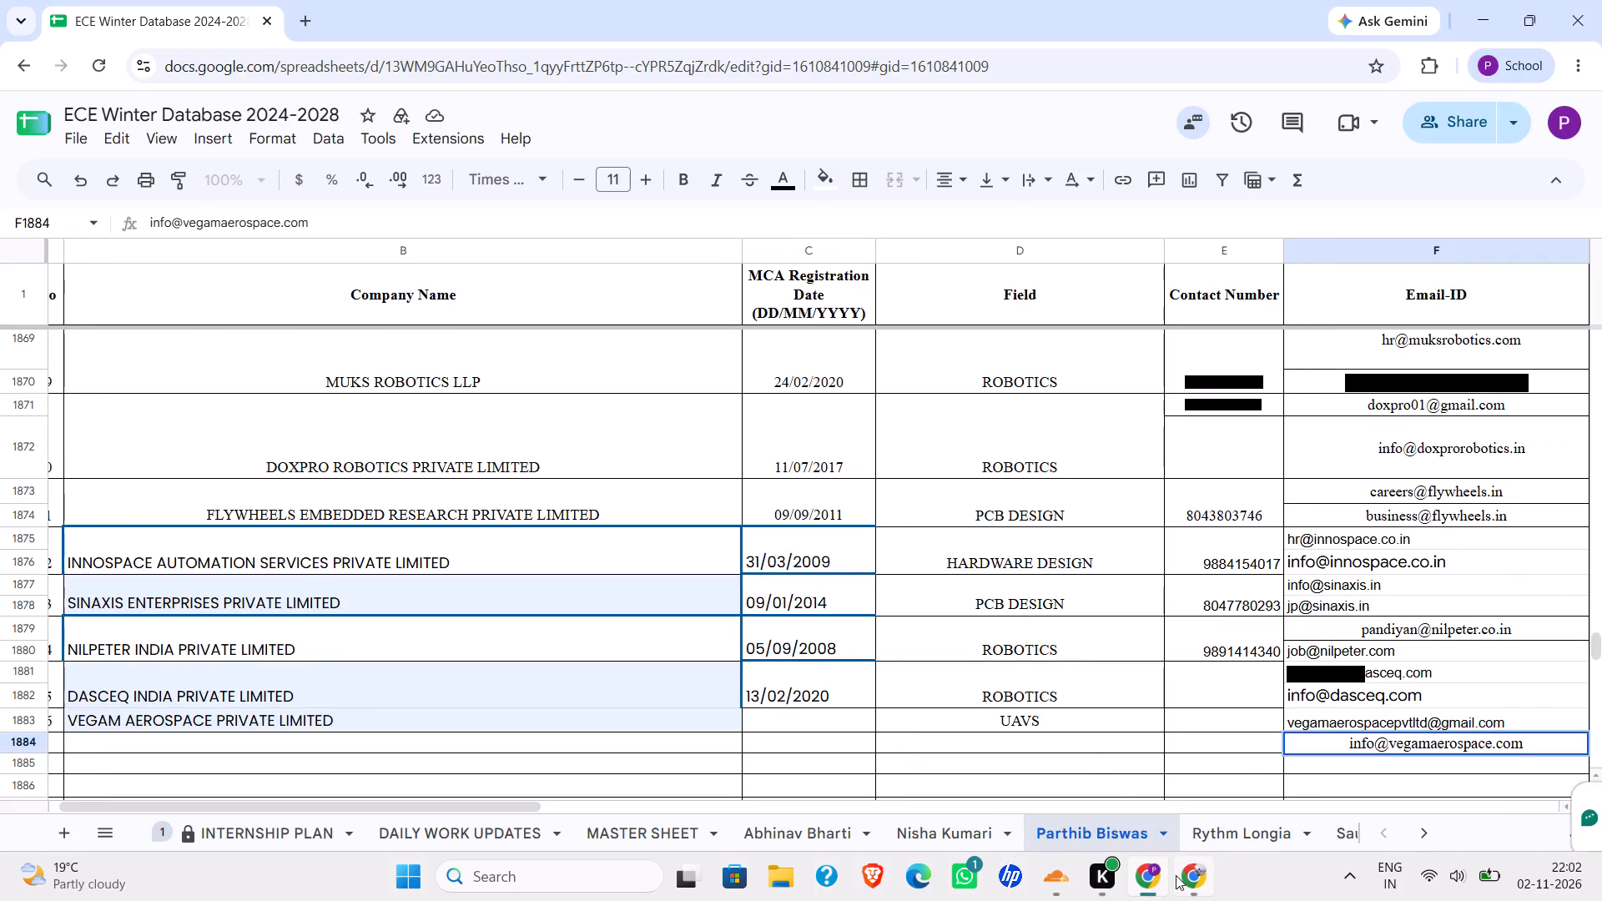
# Copy the incorporation date 23/12/2025 from the MCA record into Vegam Aerospace's MCA Registration Date cell.
pyautogui.click(1176, 875)
pyautogui.click(691, 477)
pyautogui.scroll(-5, 691, 477)
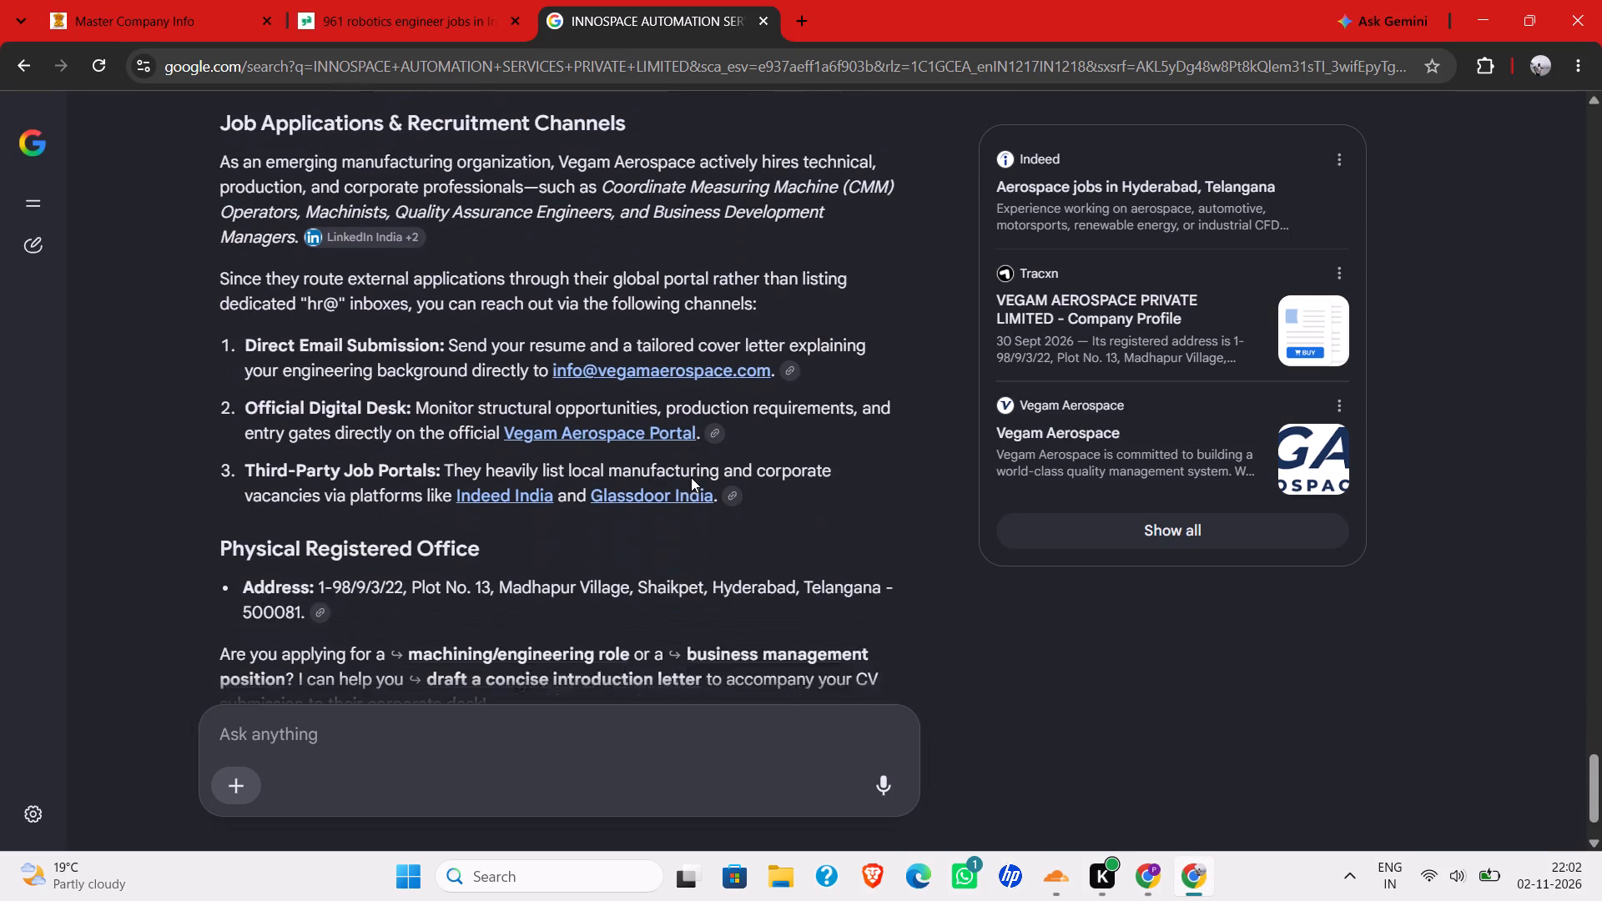
pyautogui.scroll(-3, 691, 477)
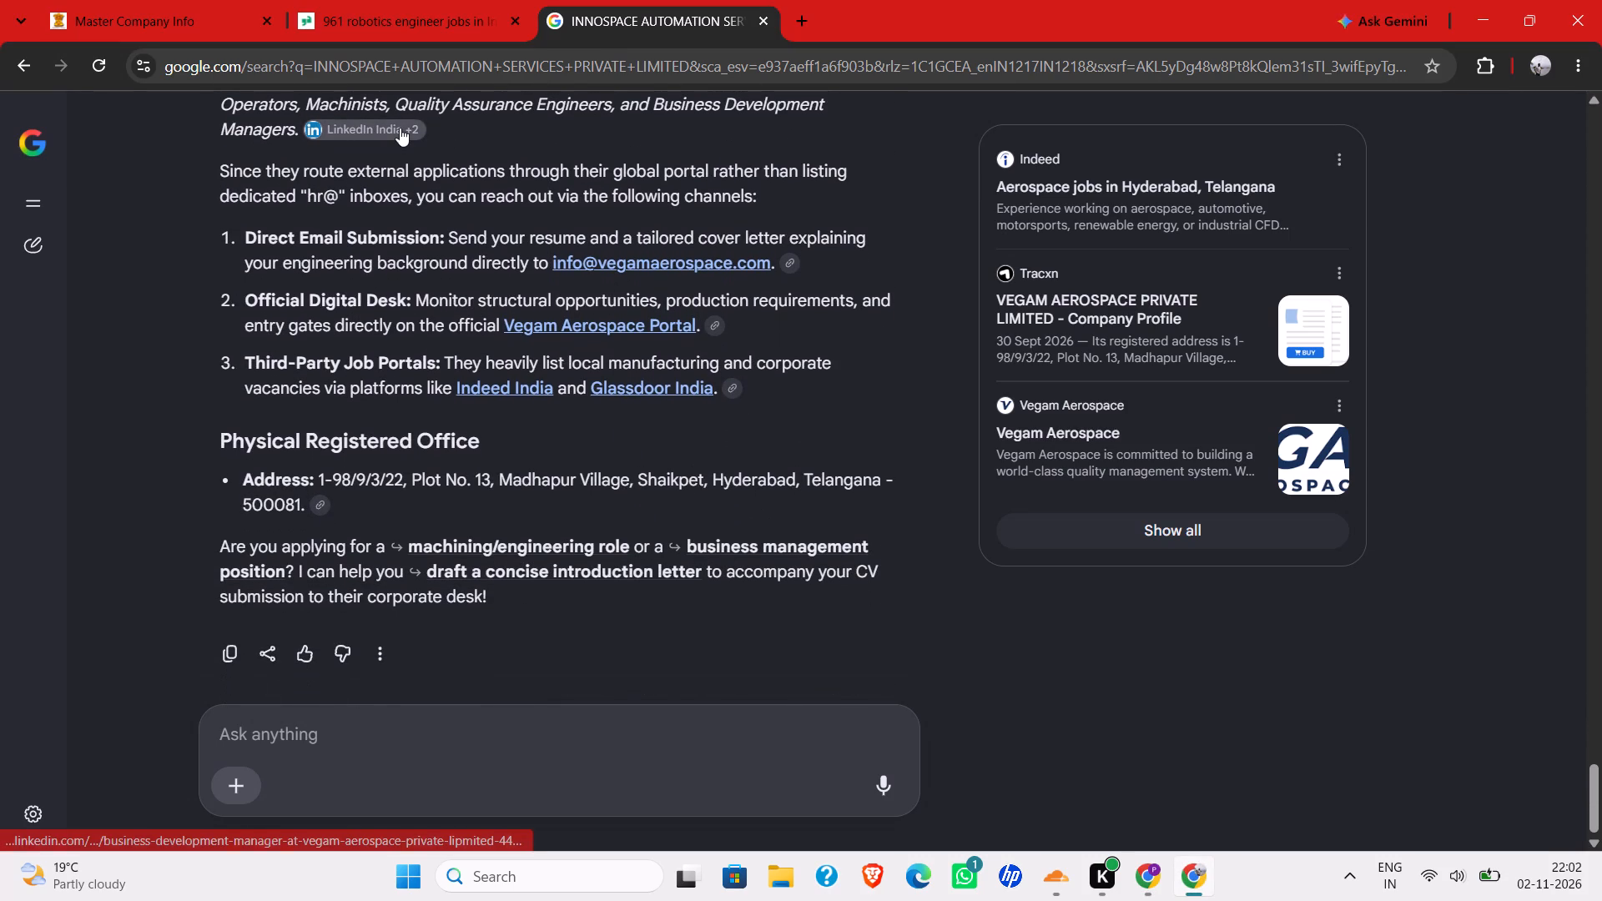
pyautogui.click(195, 0)
pyautogui.moveTo(681, 665); pyautogui.dragTo(763, 651)
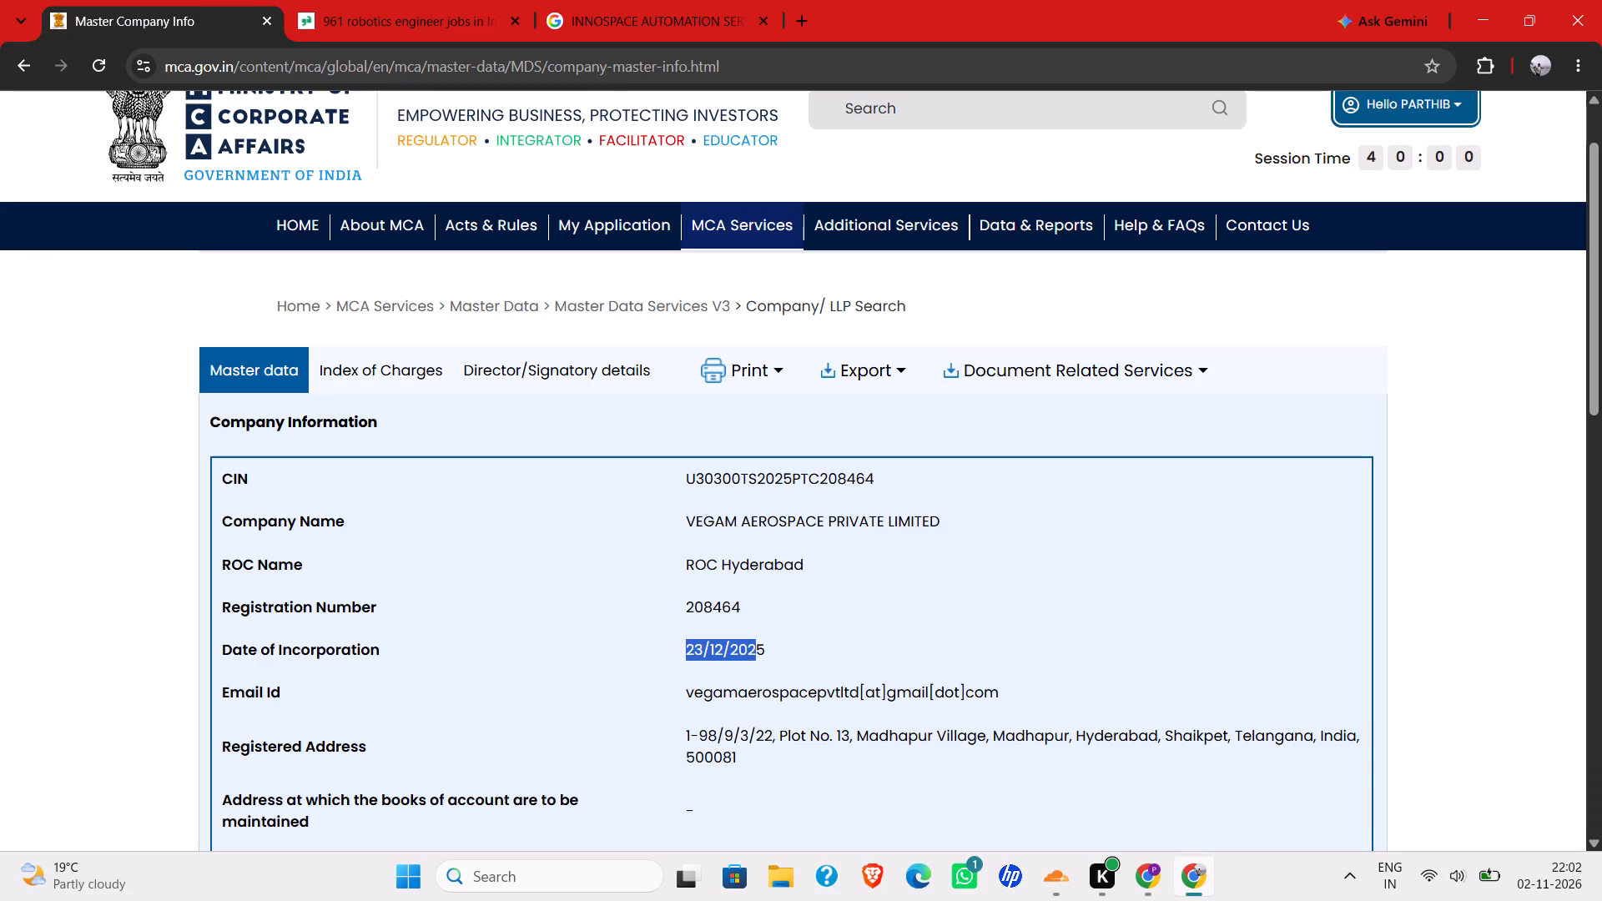
pyautogui.moveTo(763, 651); pyautogui.dragTo(765, 651)
pyautogui.hotkey('ctrl', 'c')
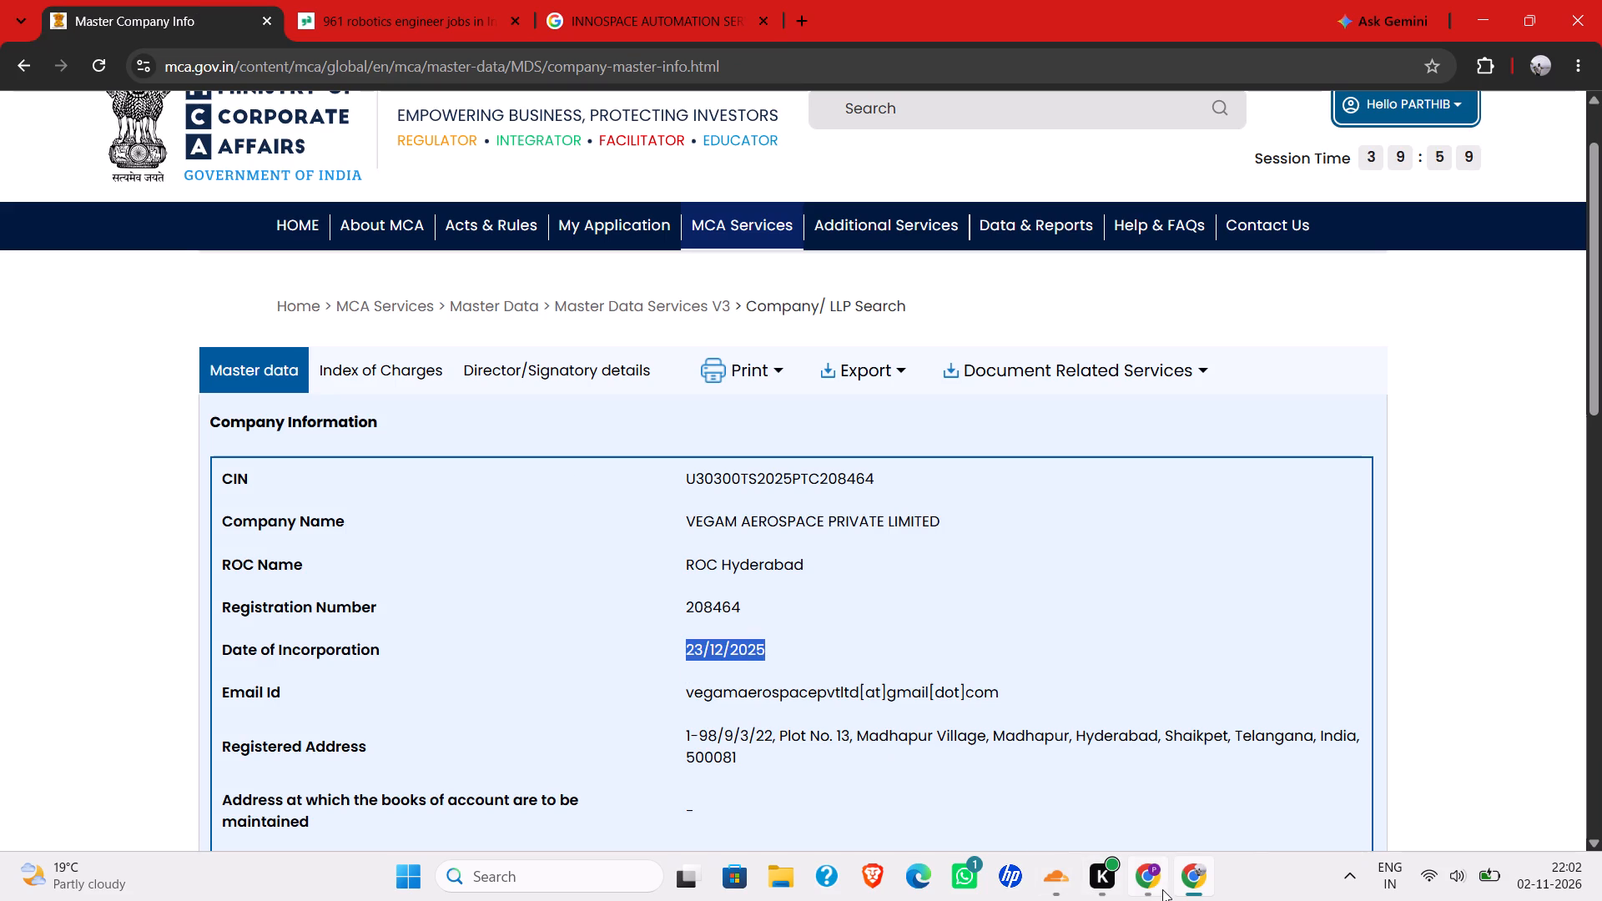
pyautogui.click(1162, 889)
pyautogui.click(828, 712)
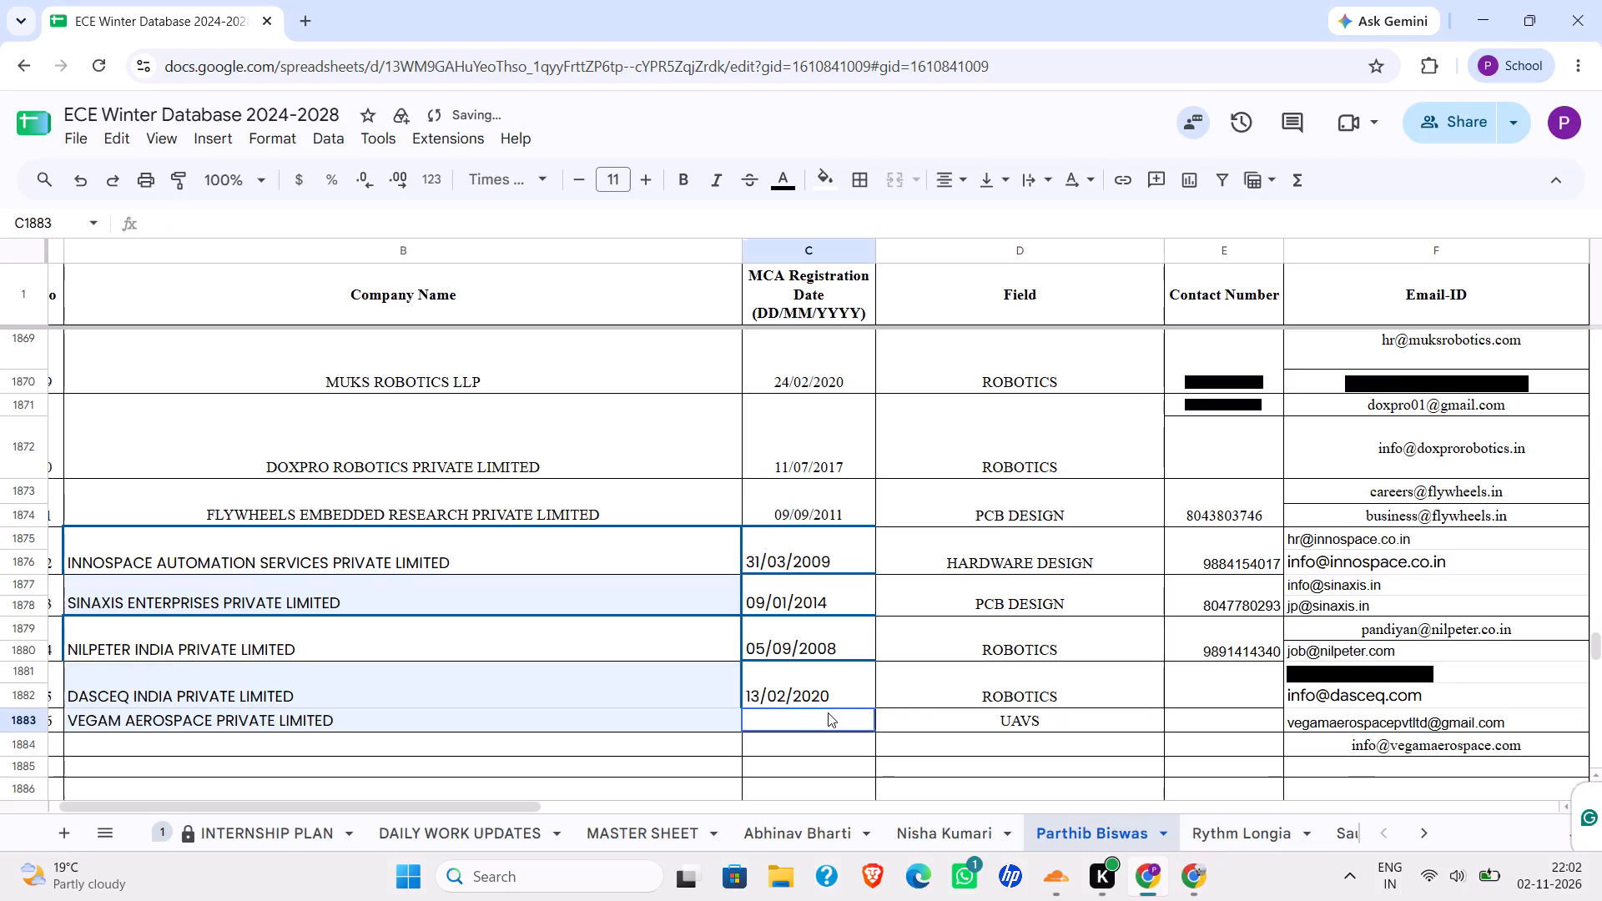
pyautogui.hotkey('ctrl', 'v')
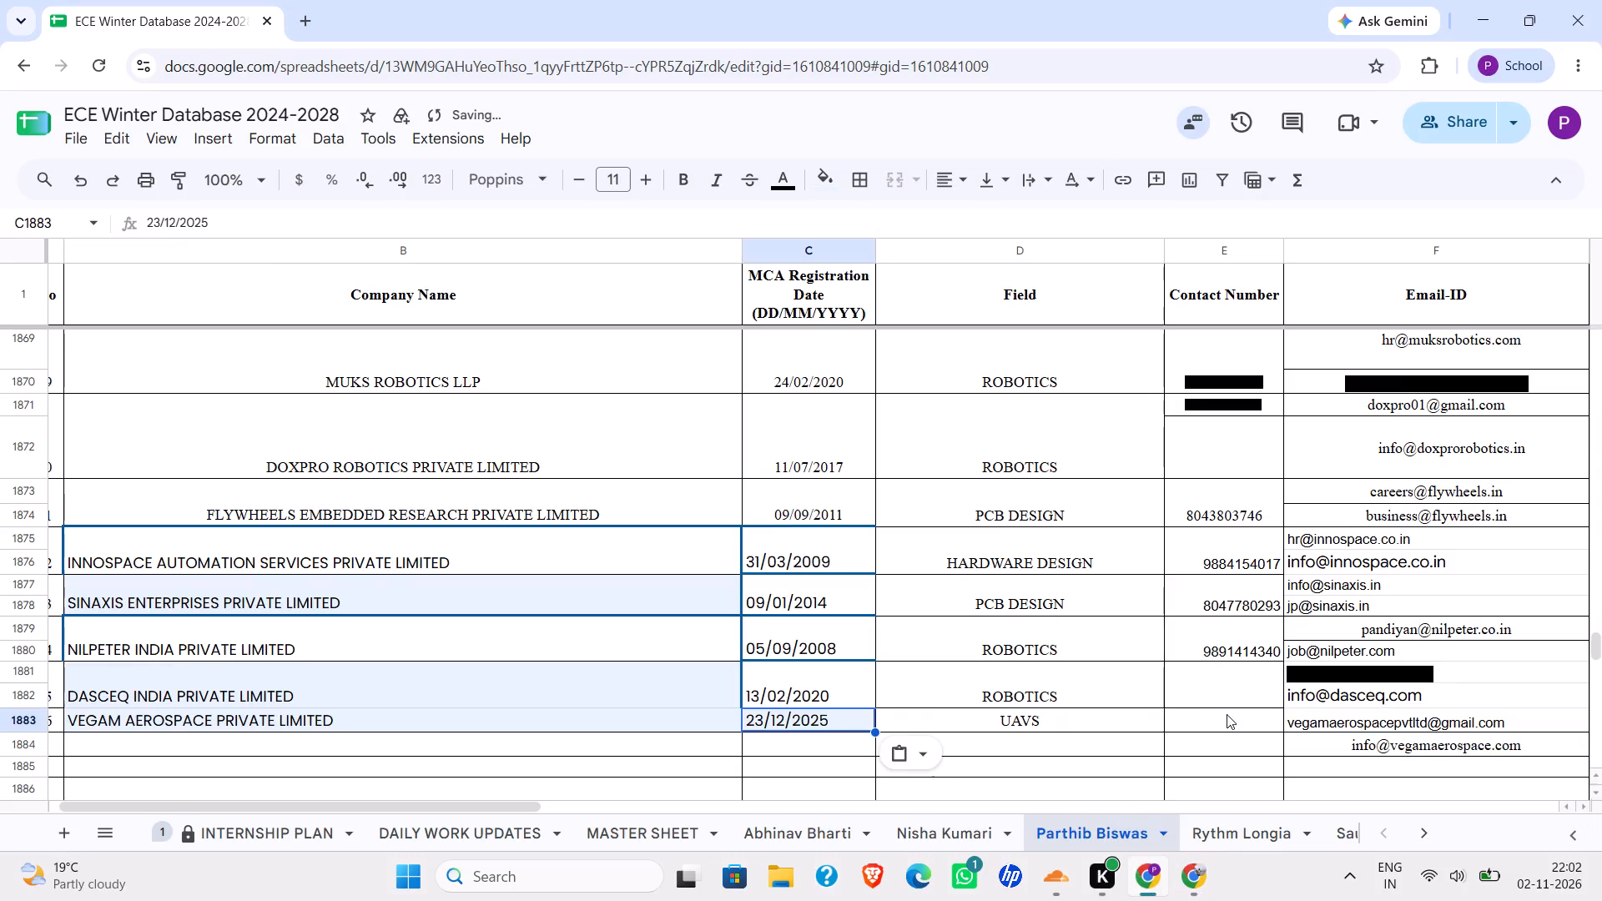
# Ask Google's AI chat for Vegam Aerospace's contact number and read through the answer.
pyautogui.click(1227, 714)
pyautogui.click(1186, 872)
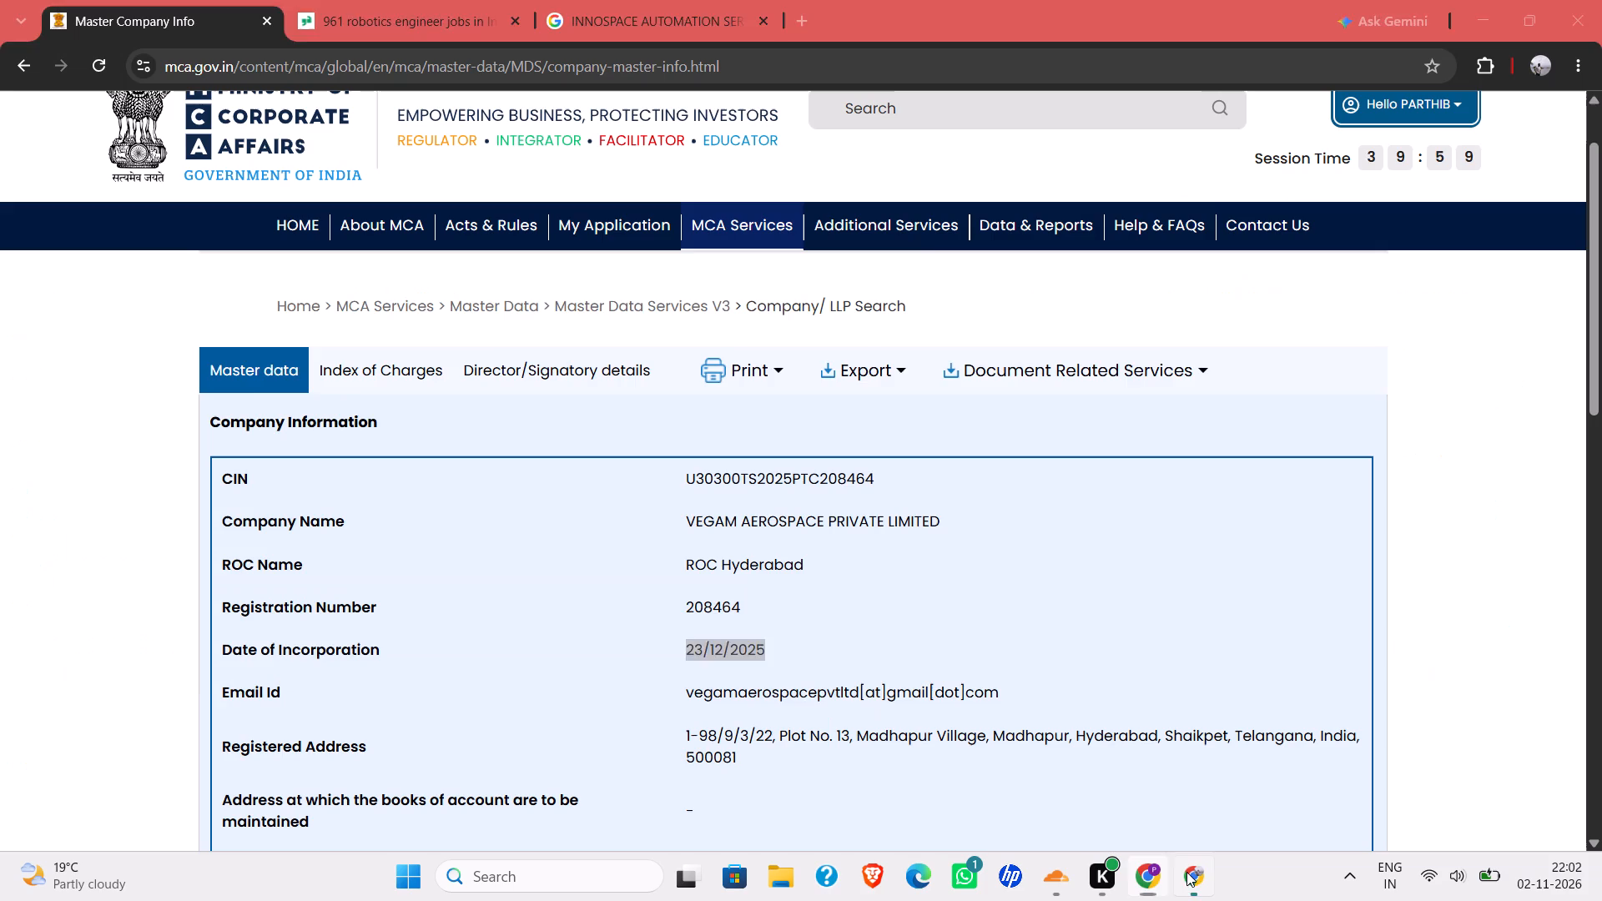
pyautogui.click(608, 0)
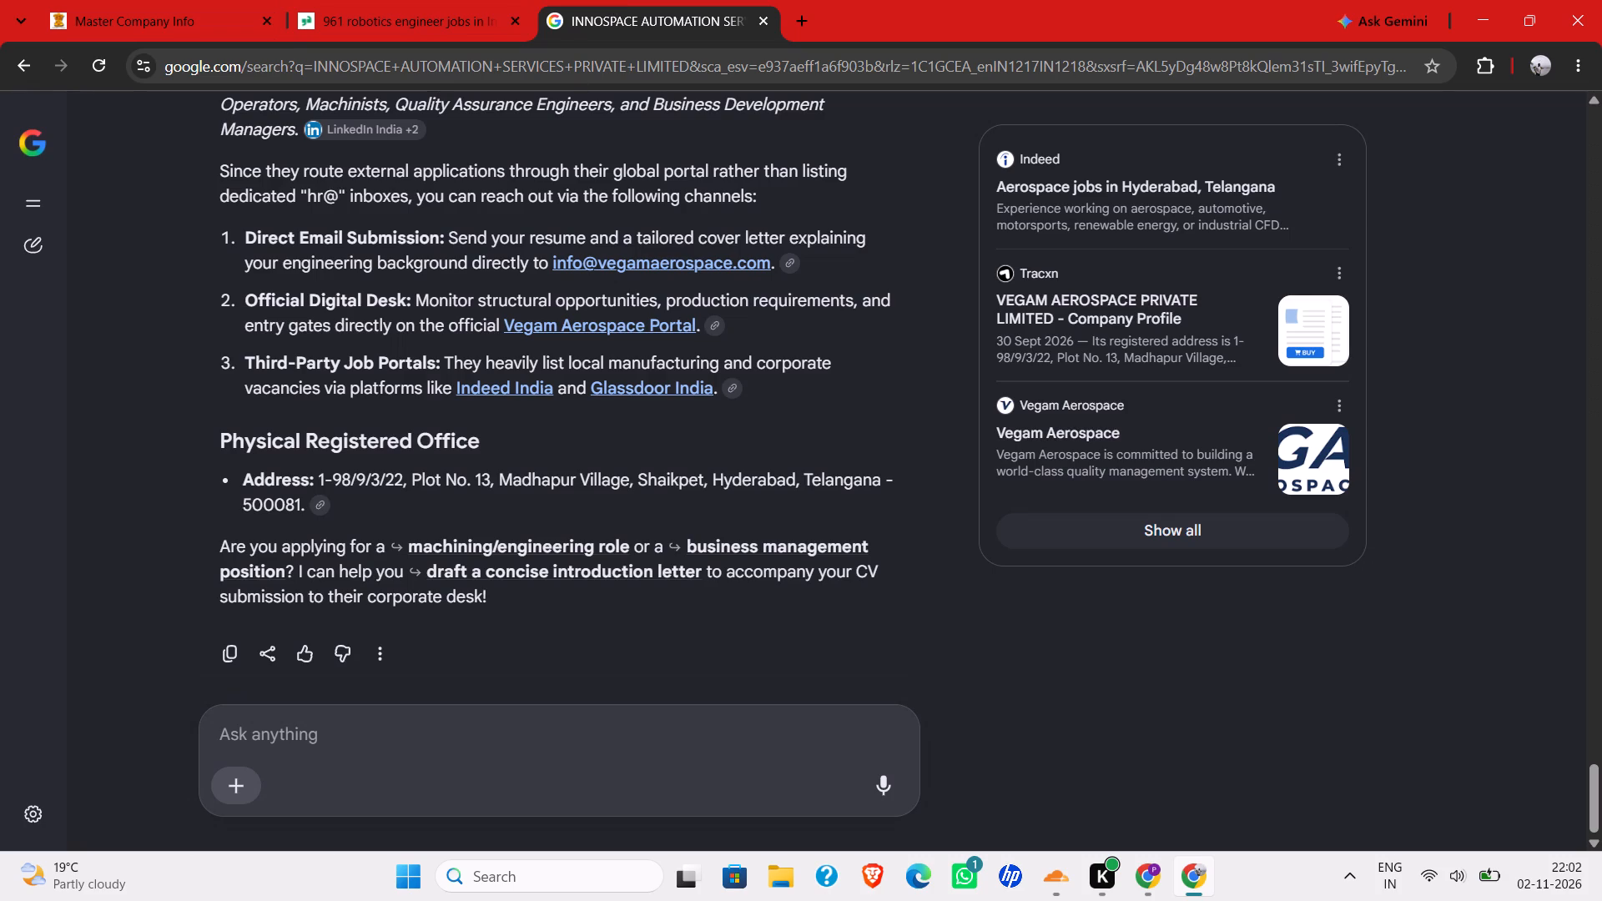
pyautogui.click(393, 730)
pyautogui.press('c')
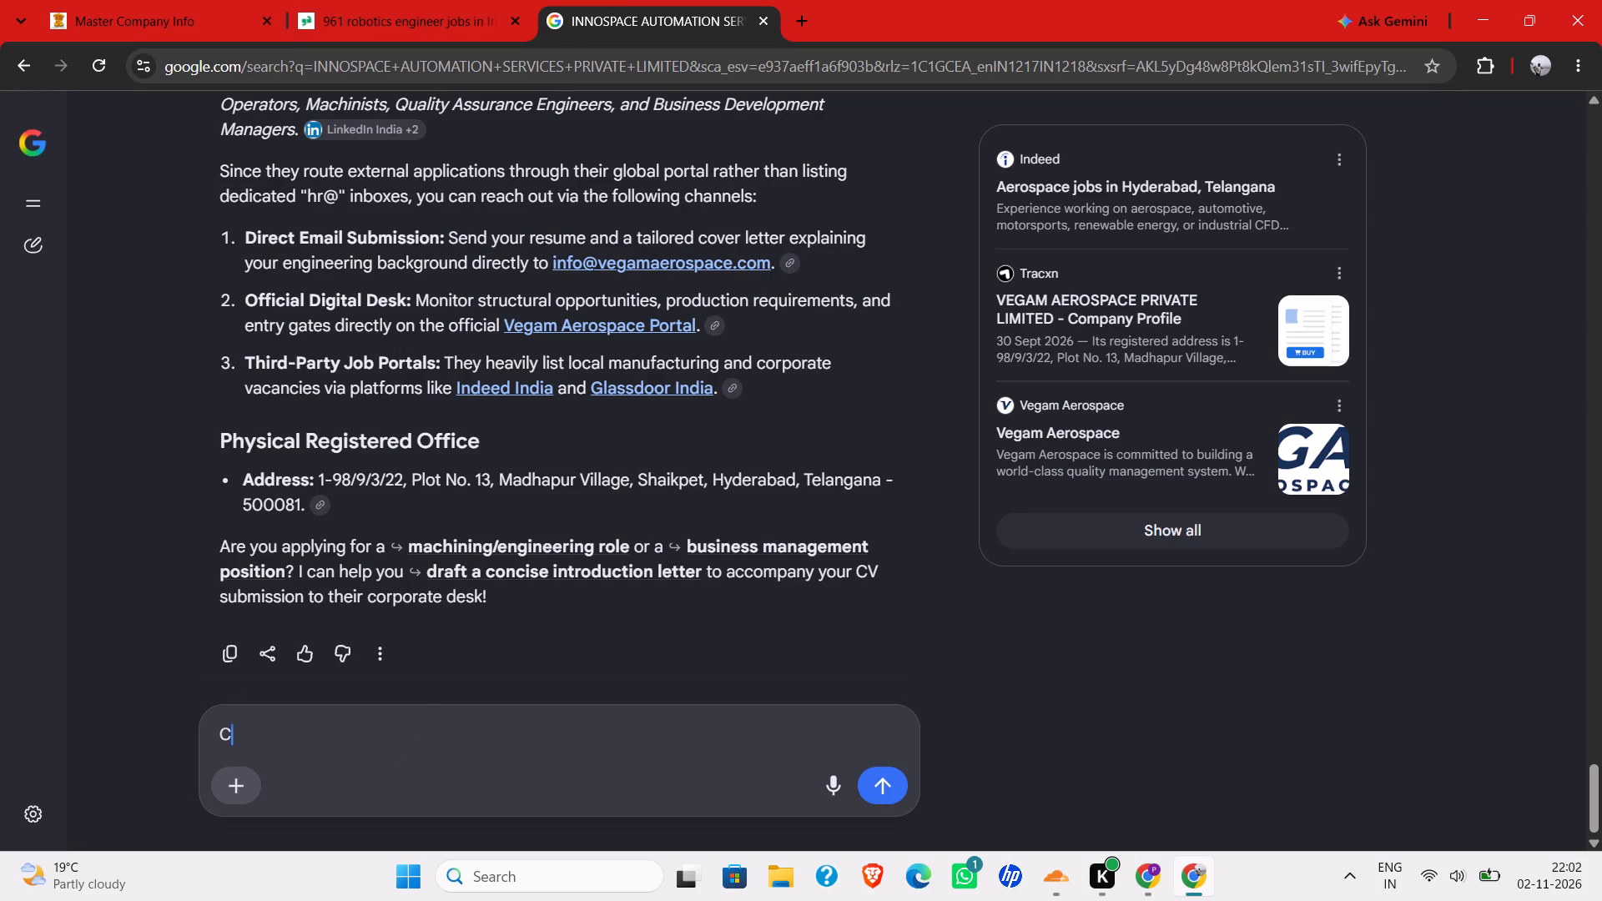
pyautogui.press('BackSpace')
pyautogui.press('BackSpace')
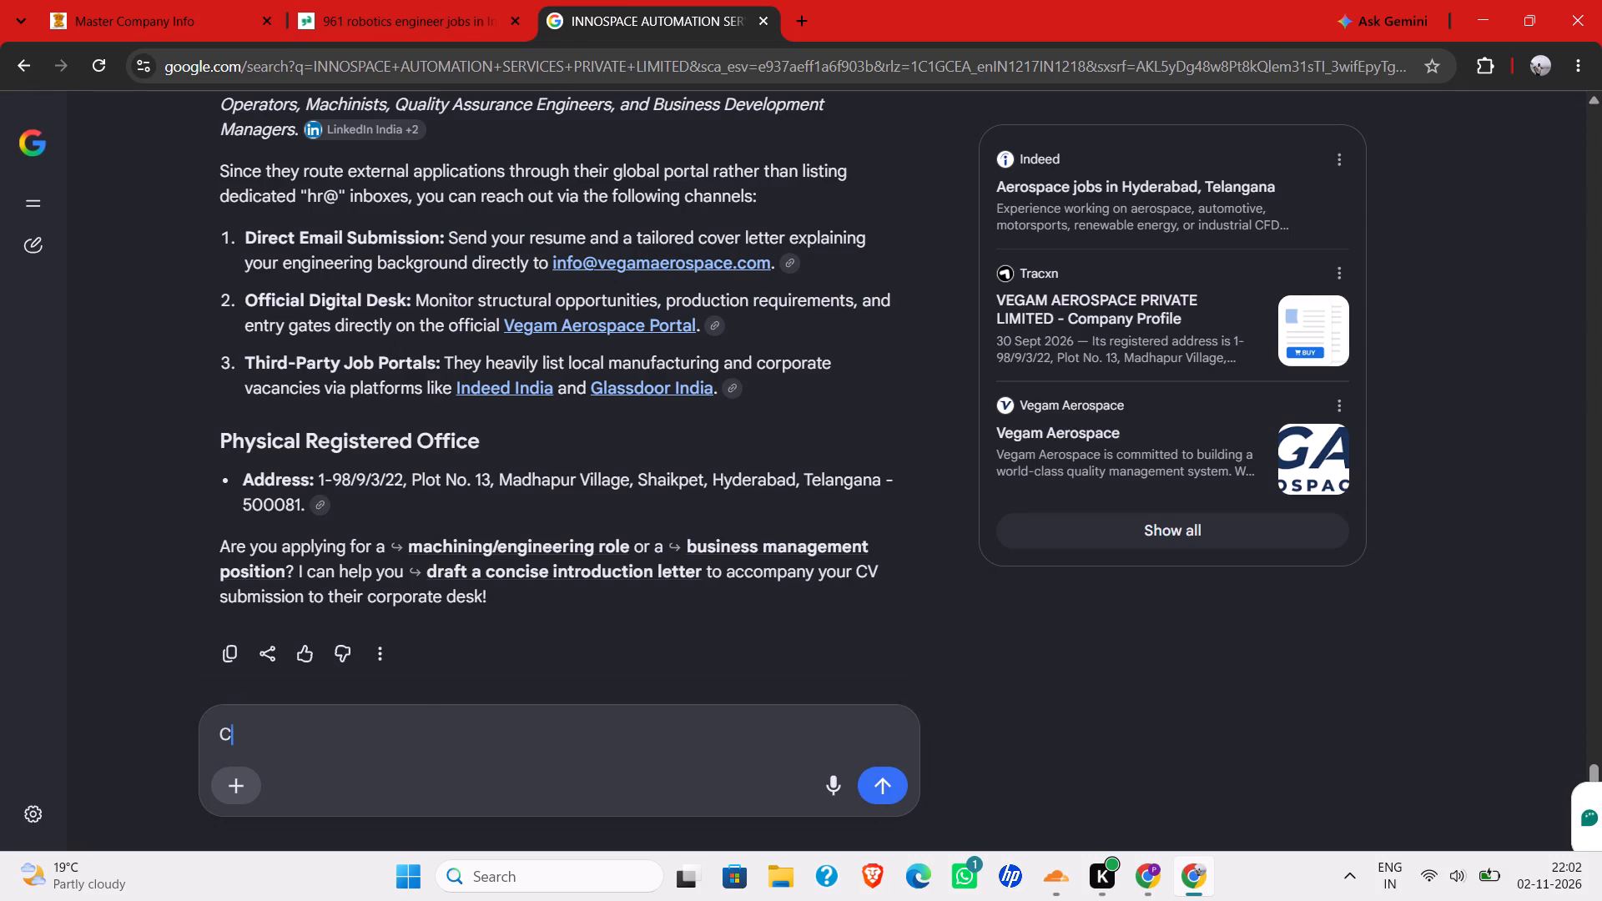
pyautogui.write('onn')
pyautogui.press('BackSpace')
pyautogui.write('tact number')
pyautogui.press('Return')
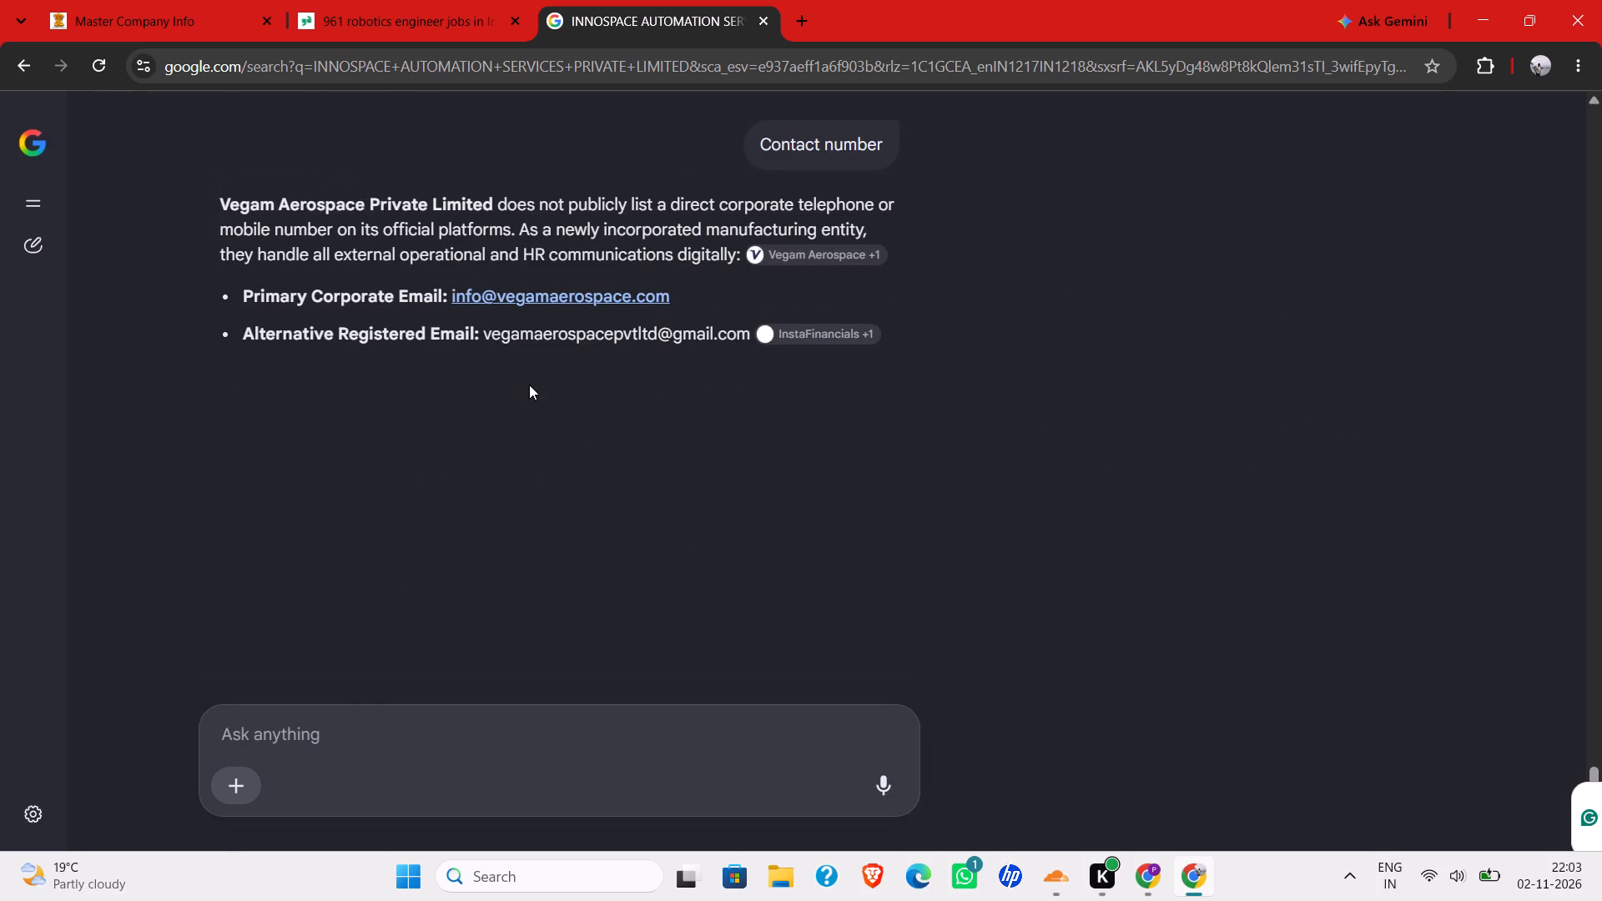
pyautogui.scroll(-1, 537, 383)
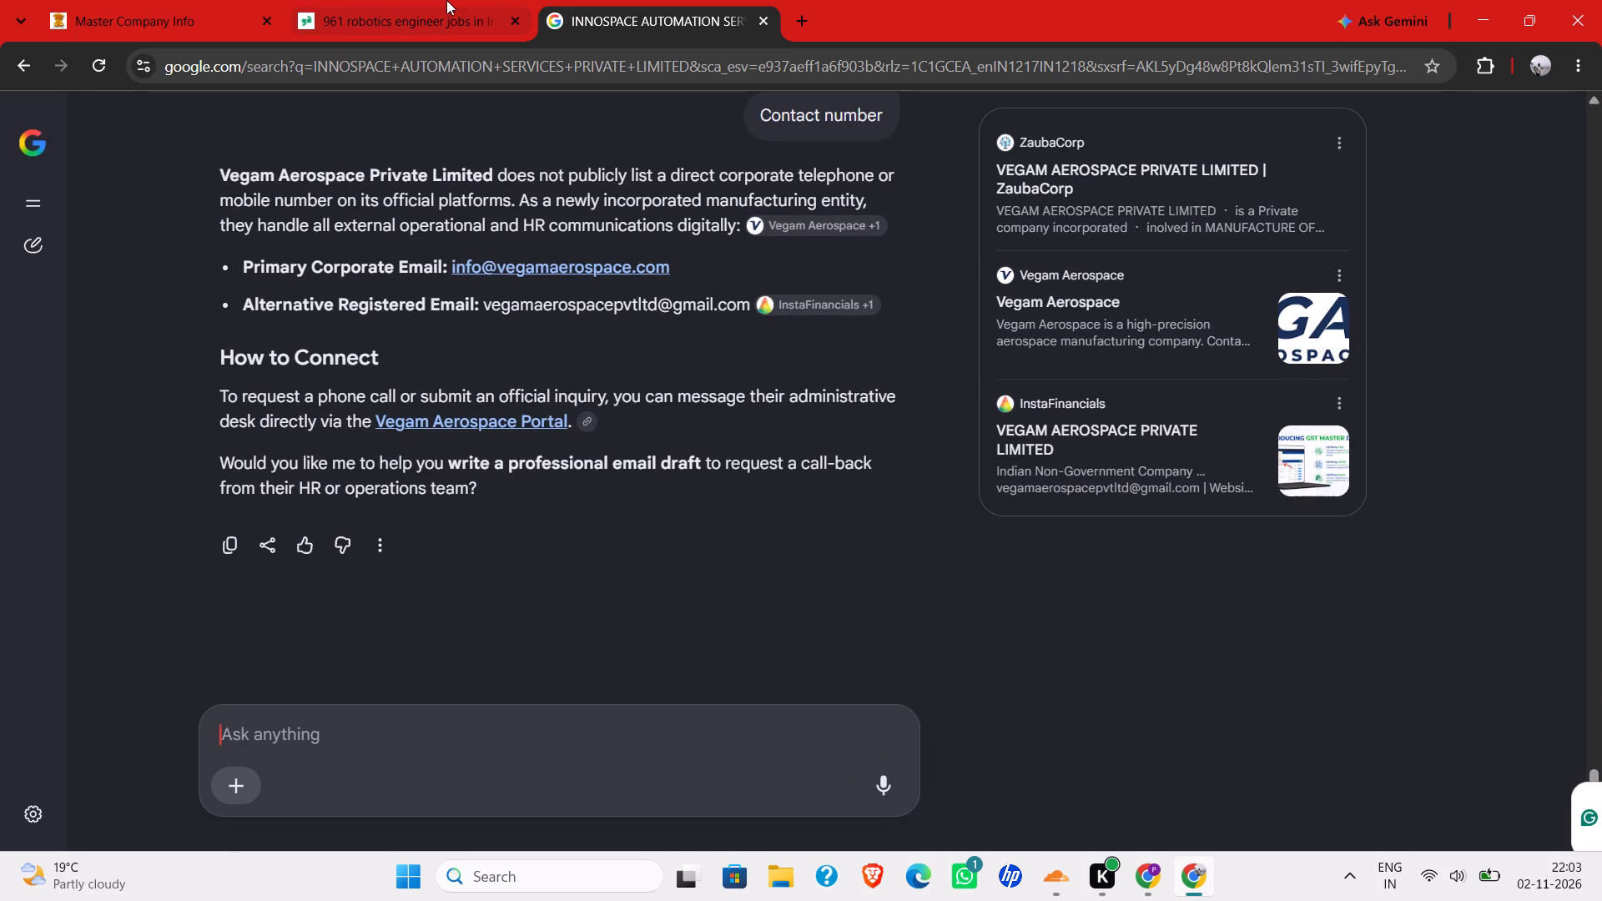
# Go back to the MCA company search page and empty the company name search box.
pyautogui.click(215, 0)
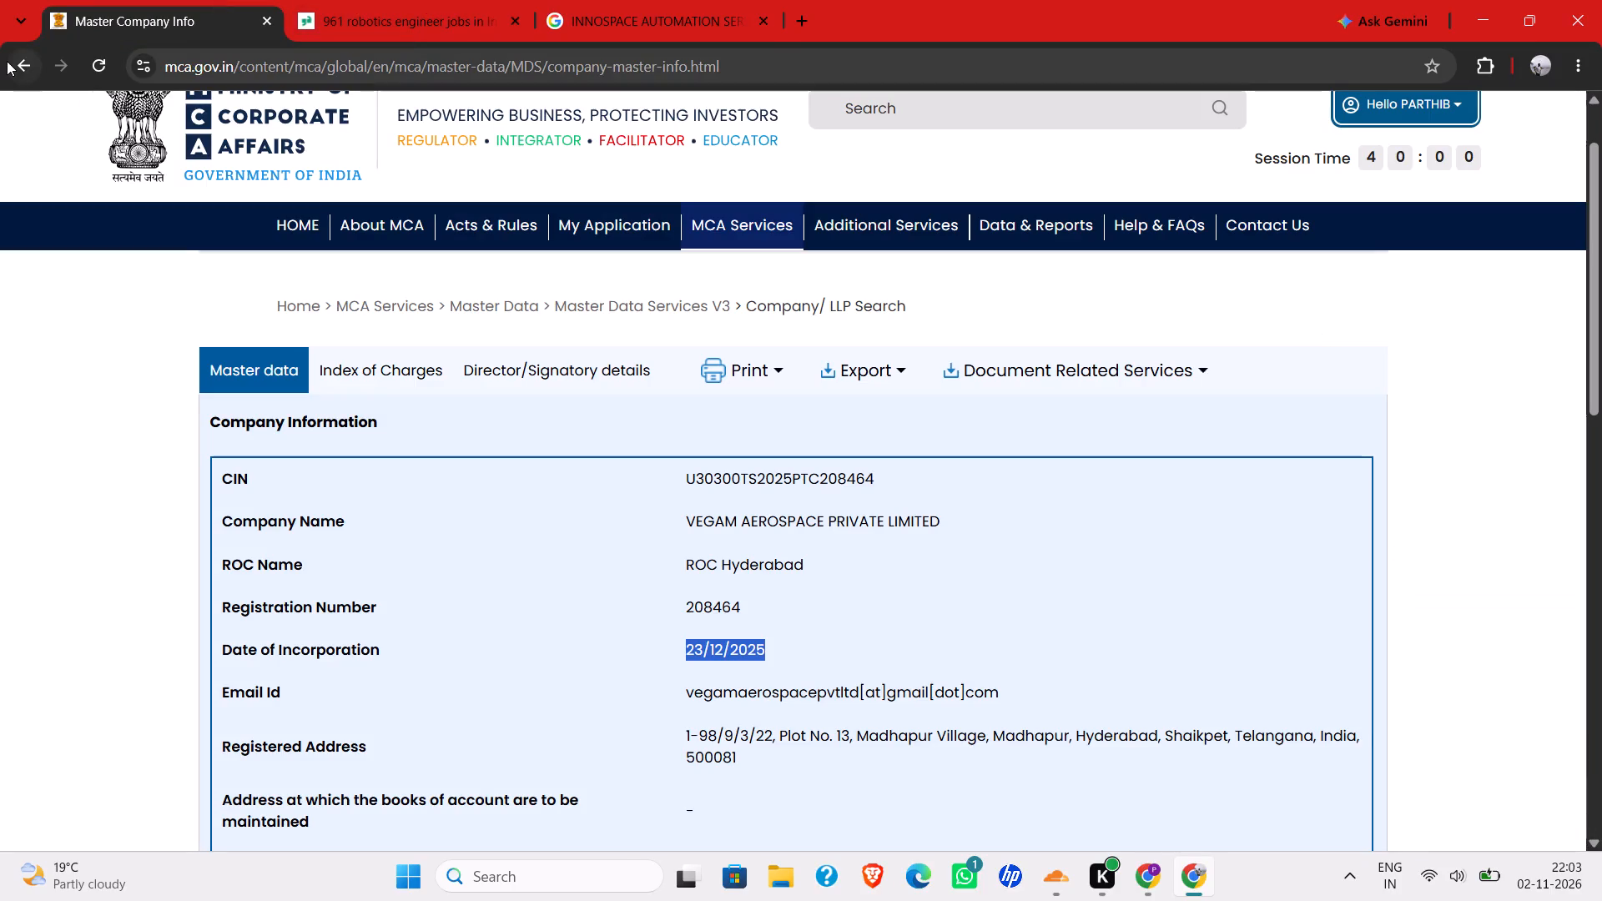
pyautogui.click(3, 60)
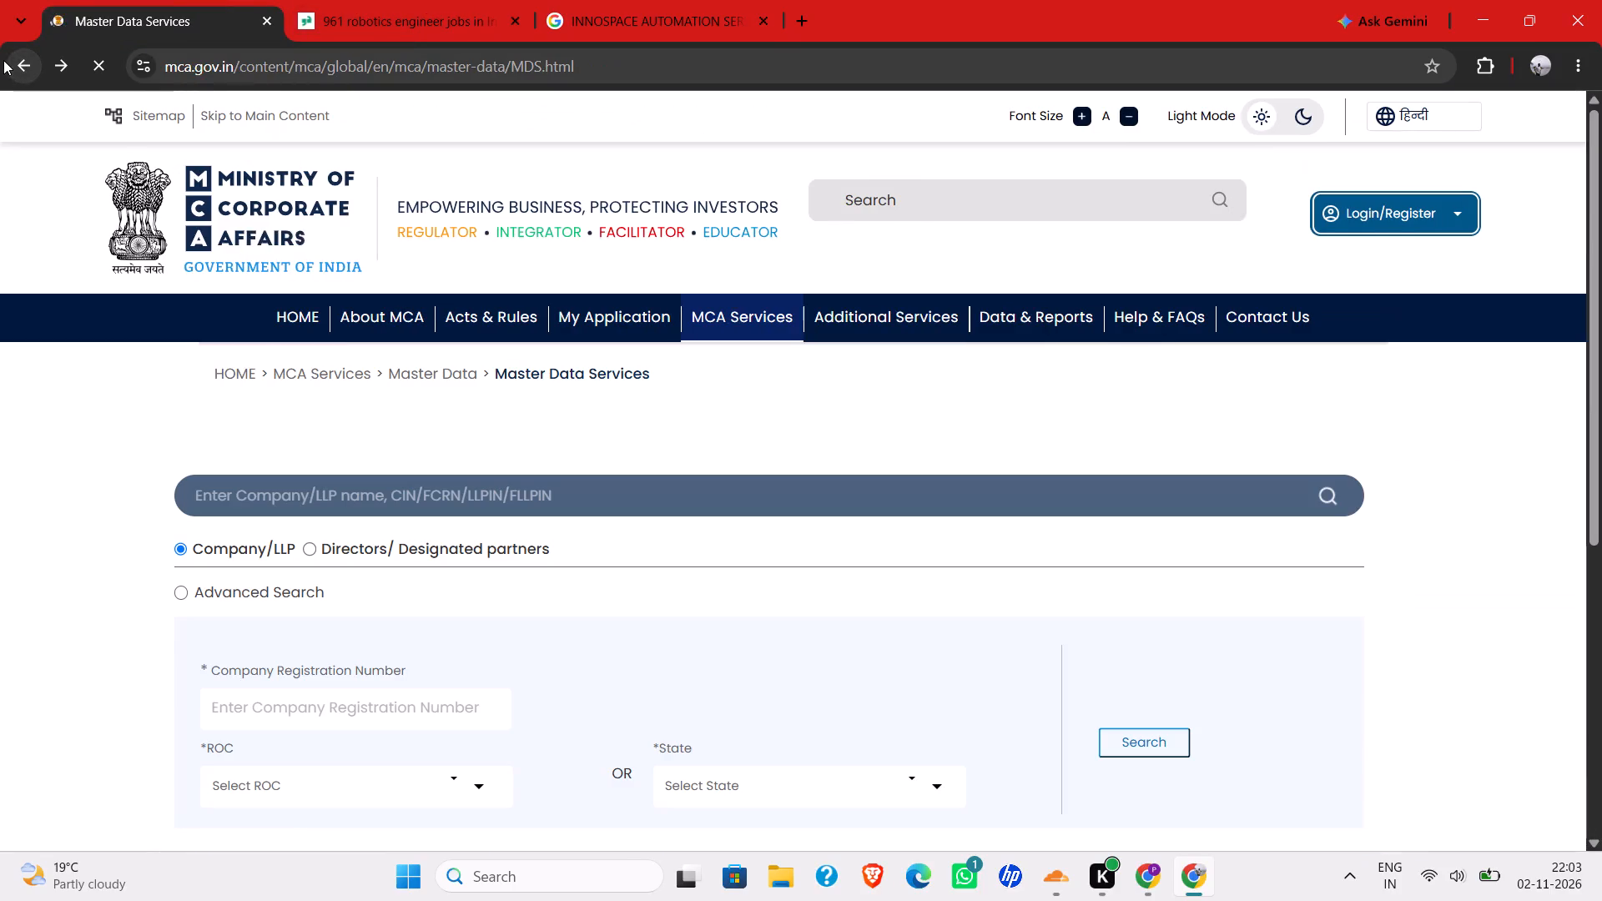
pyautogui.click(400, 497)
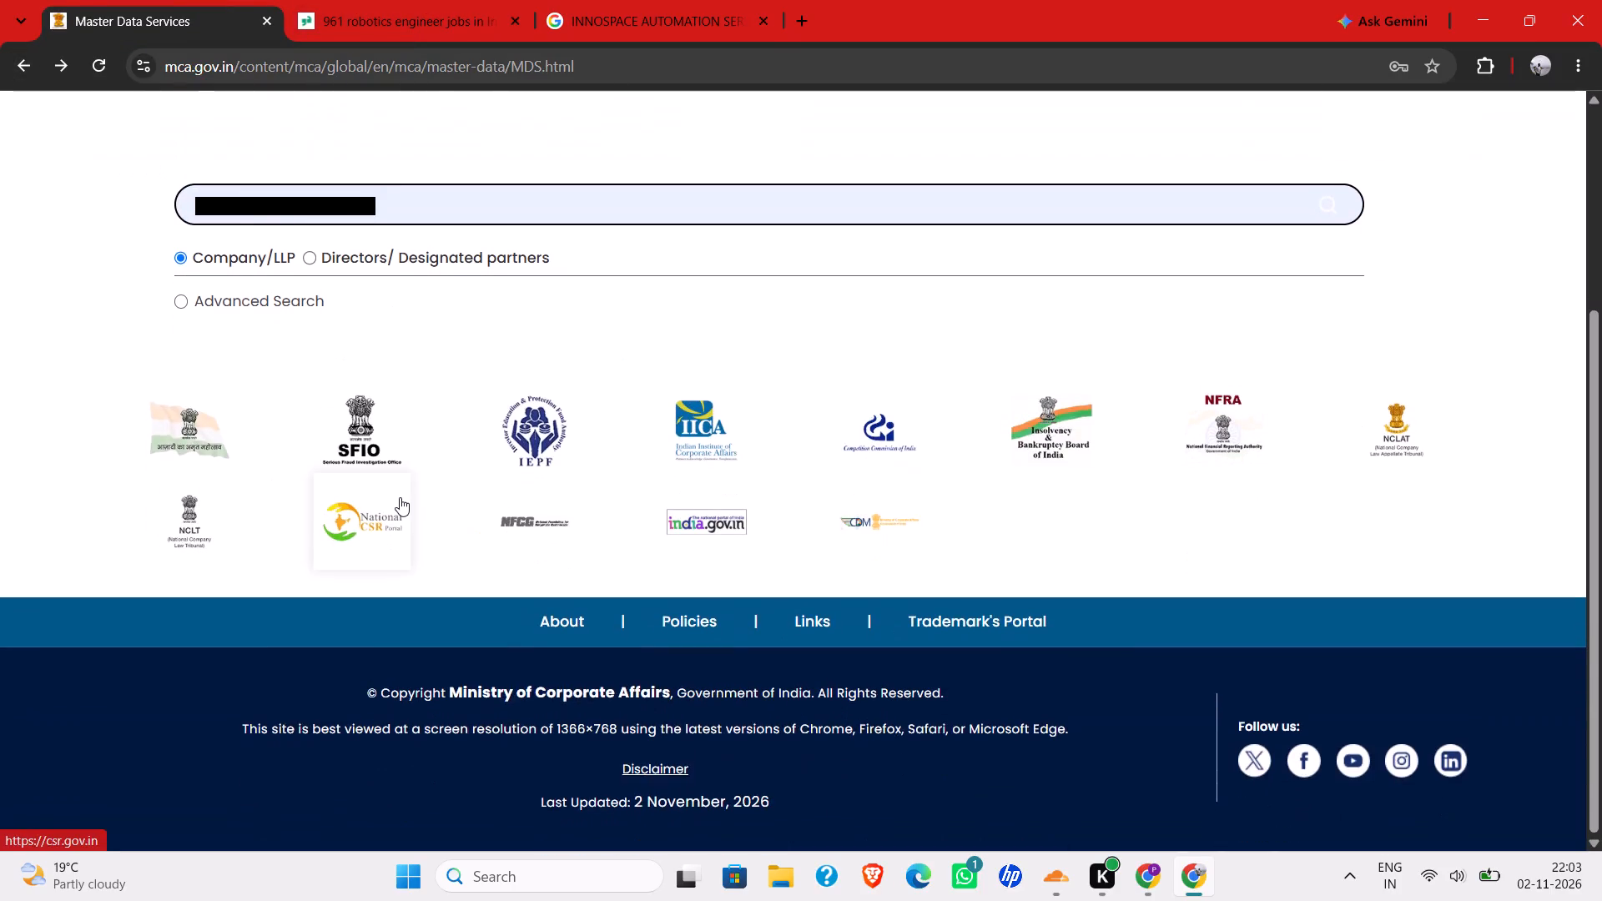
pyautogui.press('BackSpace')
pyautogui.press('BackSpace')
pyautogui.press('BackSpace')
pyautogui.press('BackSpace')
pyautogui.press('BackSpace')
pyautogui.press('BackSpace')
pyautogui.press('BackSpace')
pyautogui.press('BackSpace')
pyautogui.press('BackSpace')
pyautogui.press('BackSpace')
pyautogui.press('BackSpace')
pyautogui.press('BackSpace')
pyautogui.press('BackSpace')
pyautogui.press('BackSpace')
pyautogui.press('BackSpace')
pyautogui.press('BackSpace')
pyautogui.press('BackSpace')
pyautogui.press('BackSpace')
pyautogui.press('BackSpace')
pyautogui.press('BackSpace')
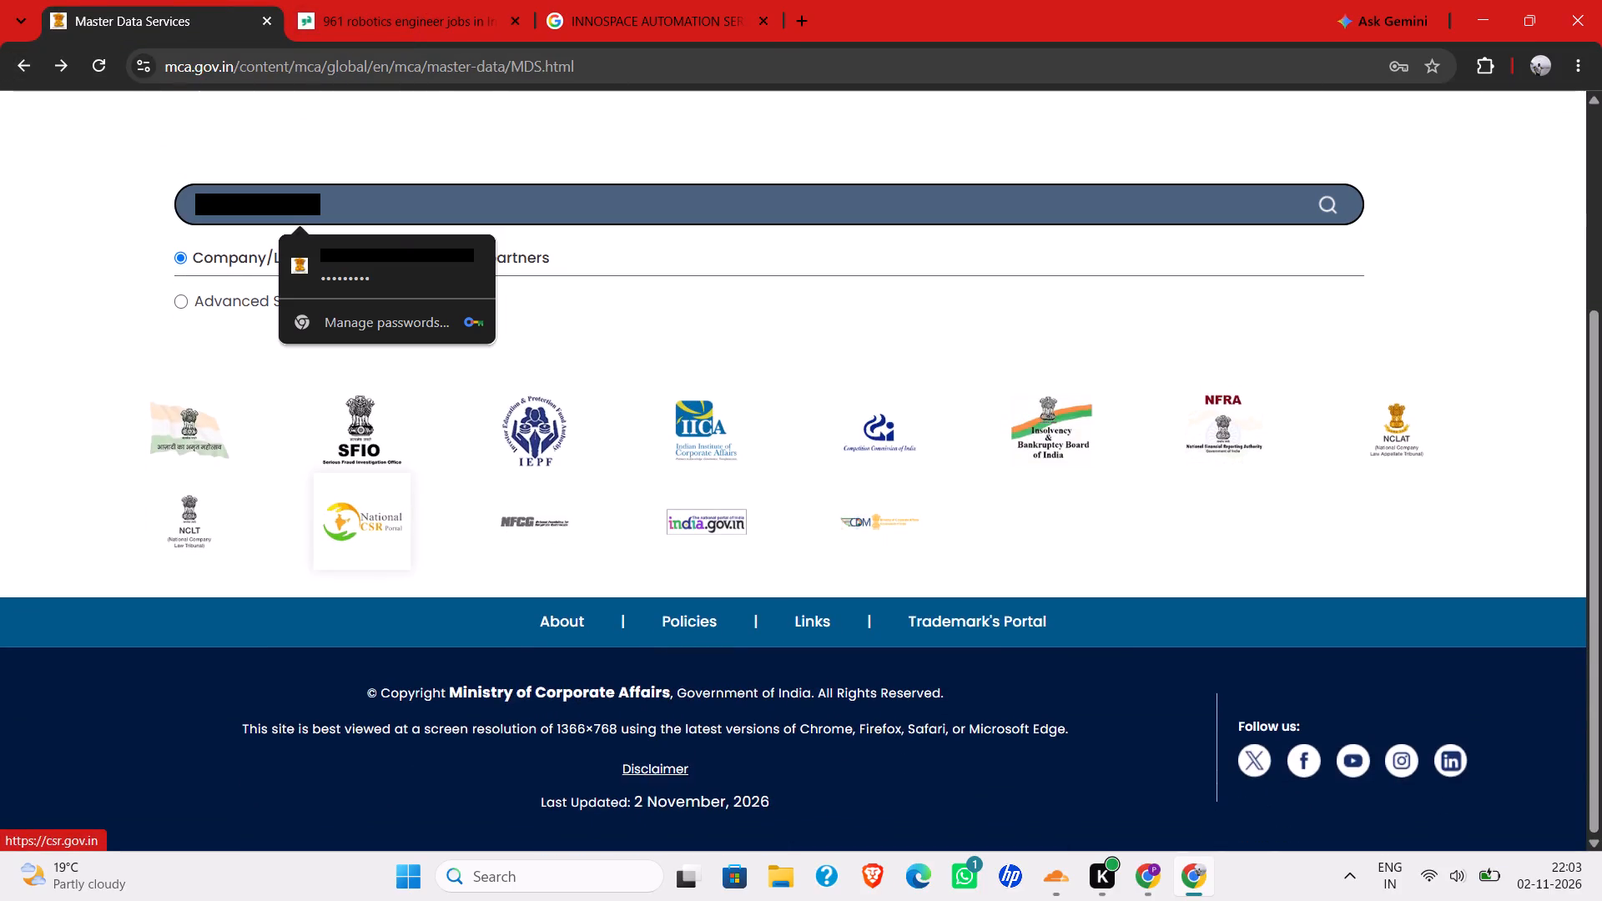
pyautogui.hotkey('ctrl', 'v')
pyautogui.press('BackSpace')
pyautogui.press('BackSpace')
pyautogui.press('BackSpace')
pyautogui.press('BackSpace')
pyautogui.press('BackSpace')
pyautogui.press('BackSpace')
pyautogui.press('BackSpace')
pyautogui.press('BackSpace')
pyautogui.press('BackSpace')
pyautogui.press('BackSpace')
pyautogui.press('BackSpace')
pyautogui.press('BackSpace')
pyautogui.press('BackSpace')
pyautogui.press('BackSpace')
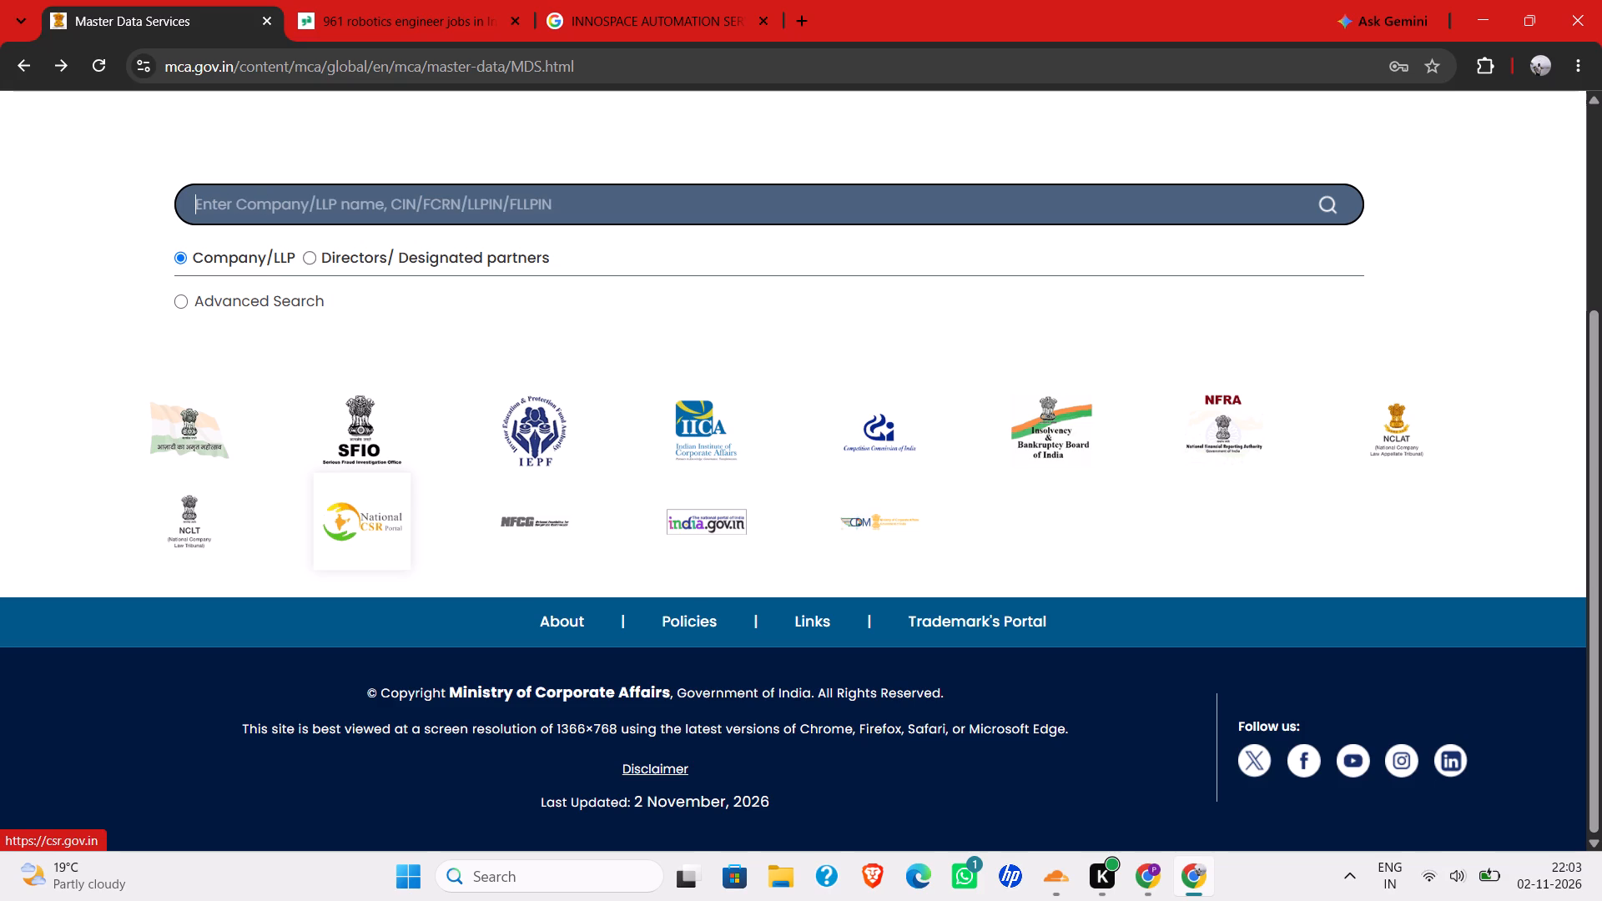
# Merge Vegam Aerospace's S.No to Contact Number cells vertically across its two email rows, 1883 and 1884.
pyautogui.click(1142, 866)
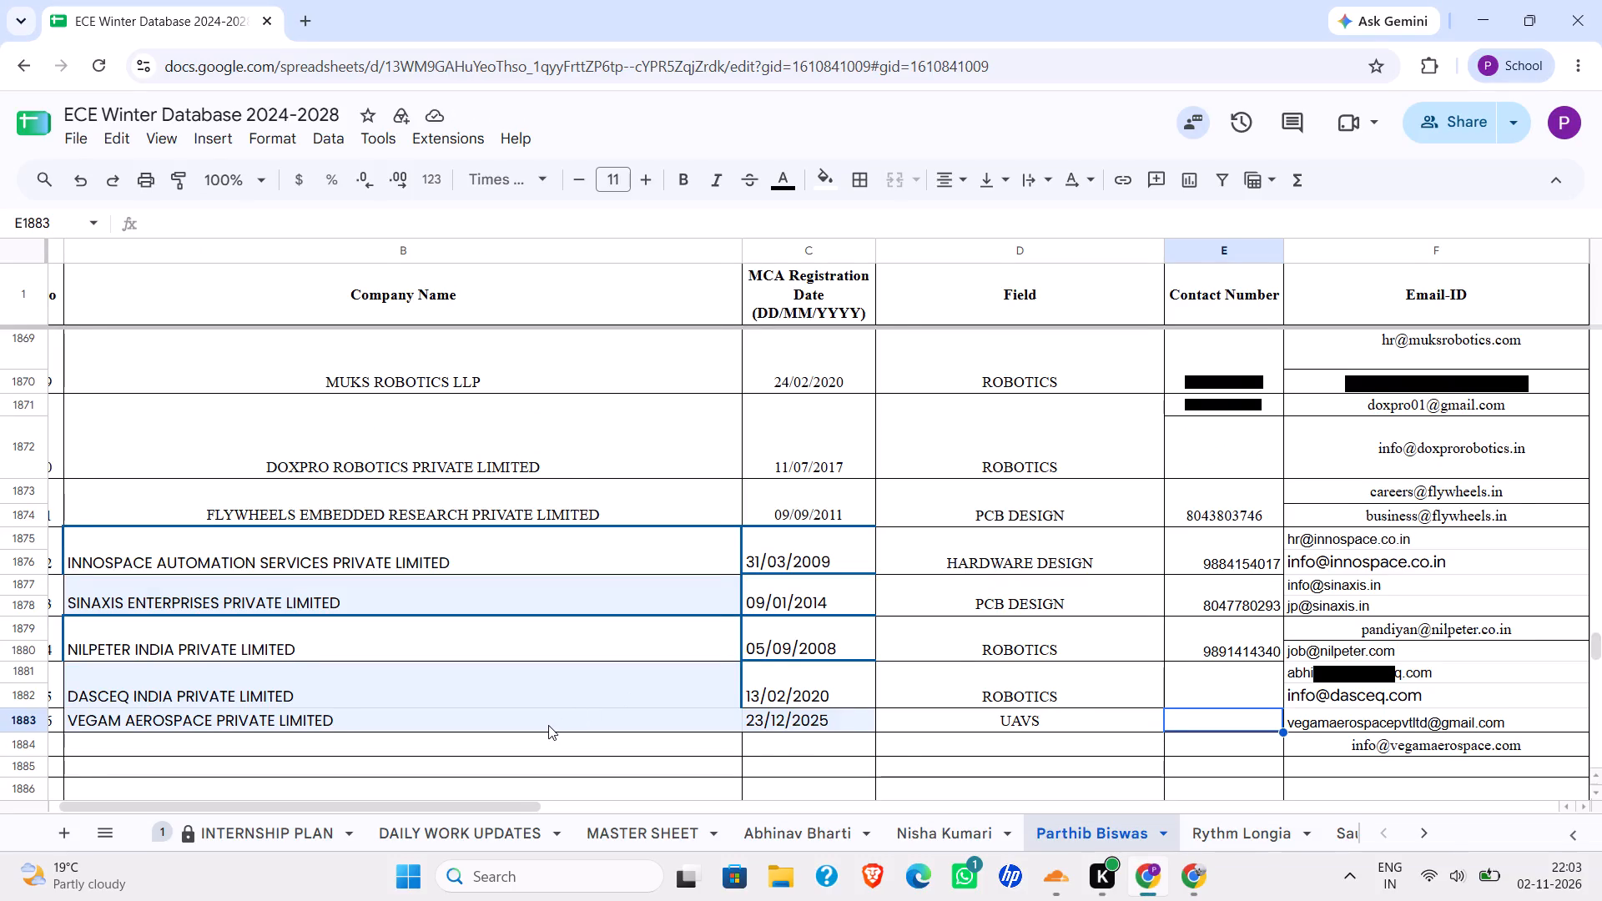
pyautogui.hscroll(1, 548, 725)
pyautogui.moveTo(89, 714); pyautogui.dragTo(1186, 687)
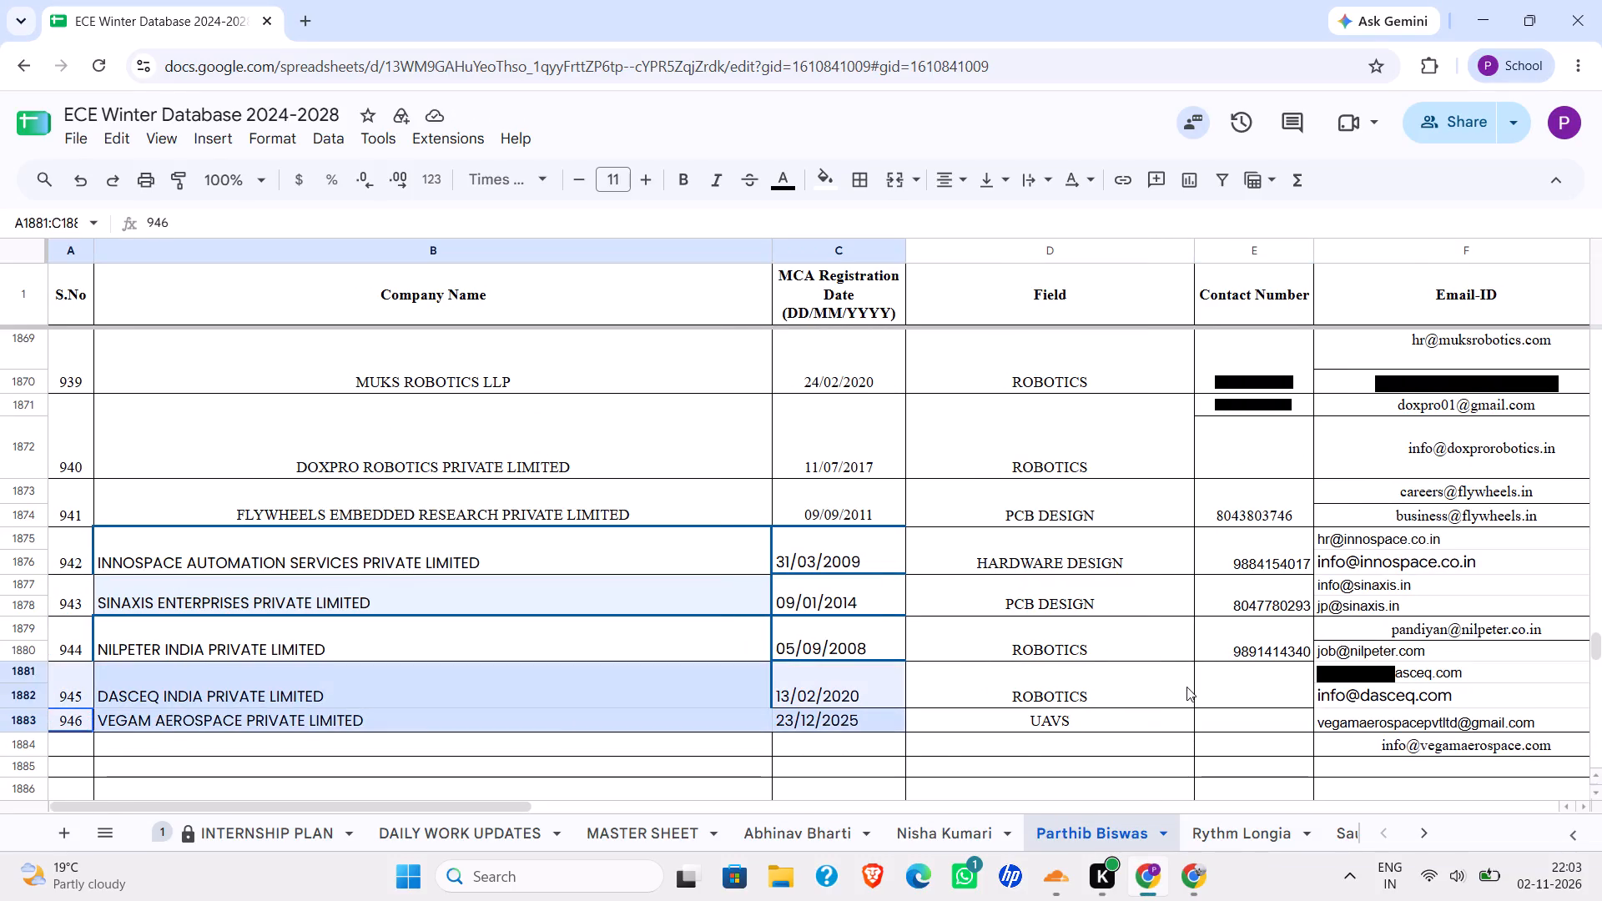
pyautogui.moveTo(1186, 687); pyautogui.dragTo(1207, 748)
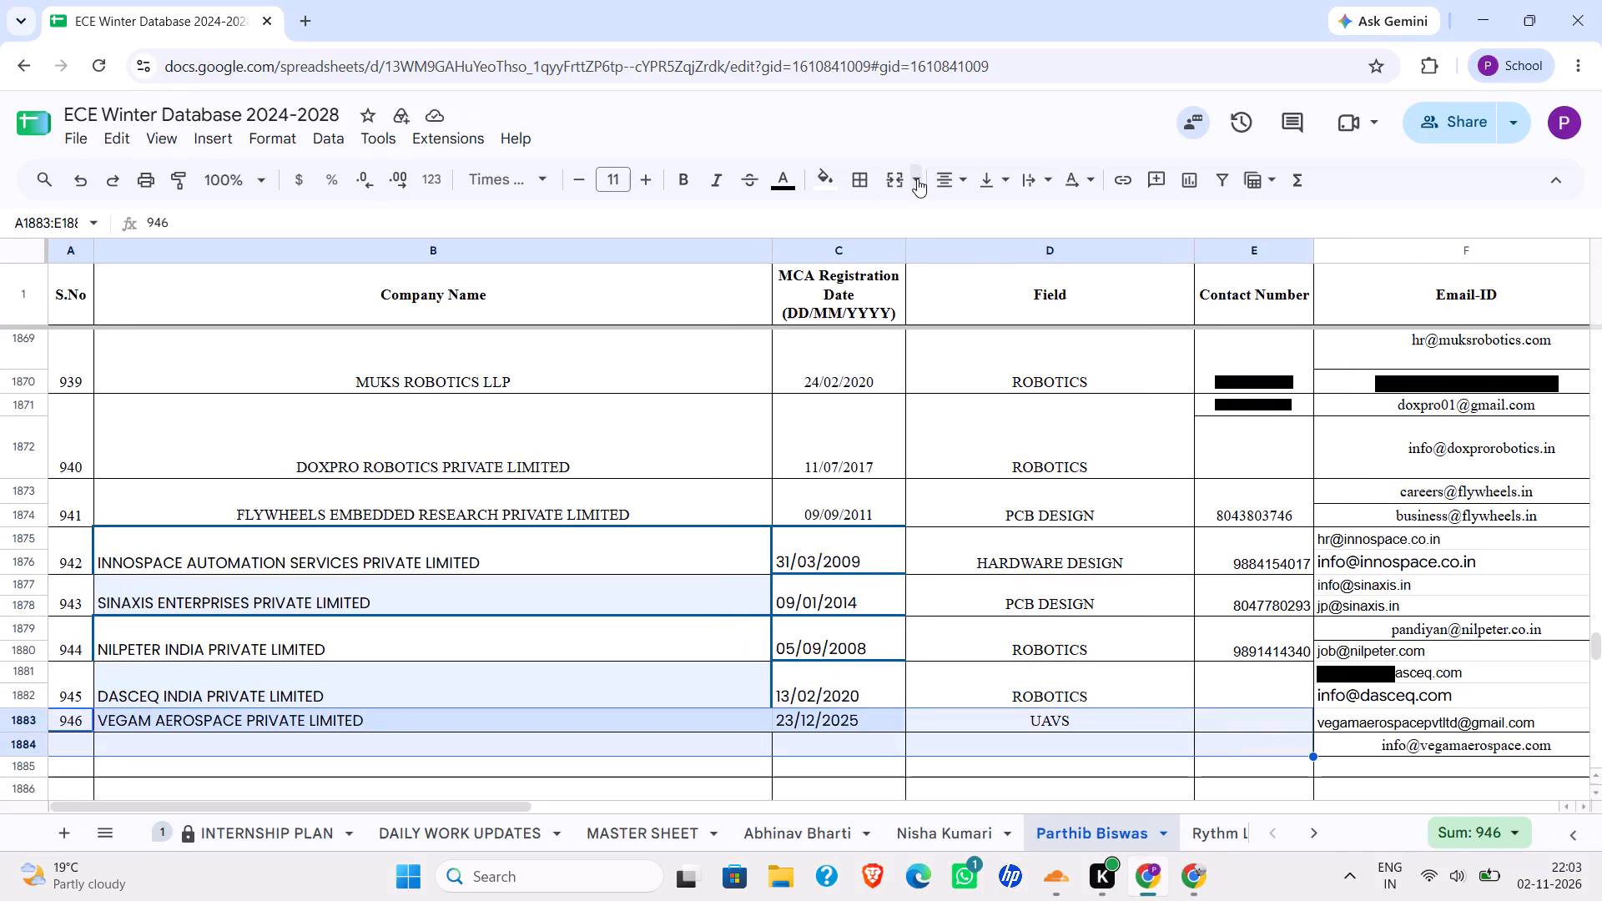
pyautogui.moveTo(917, 179); pyautogui.dragTo(904, 255)
pyautogui.click(904, 255)
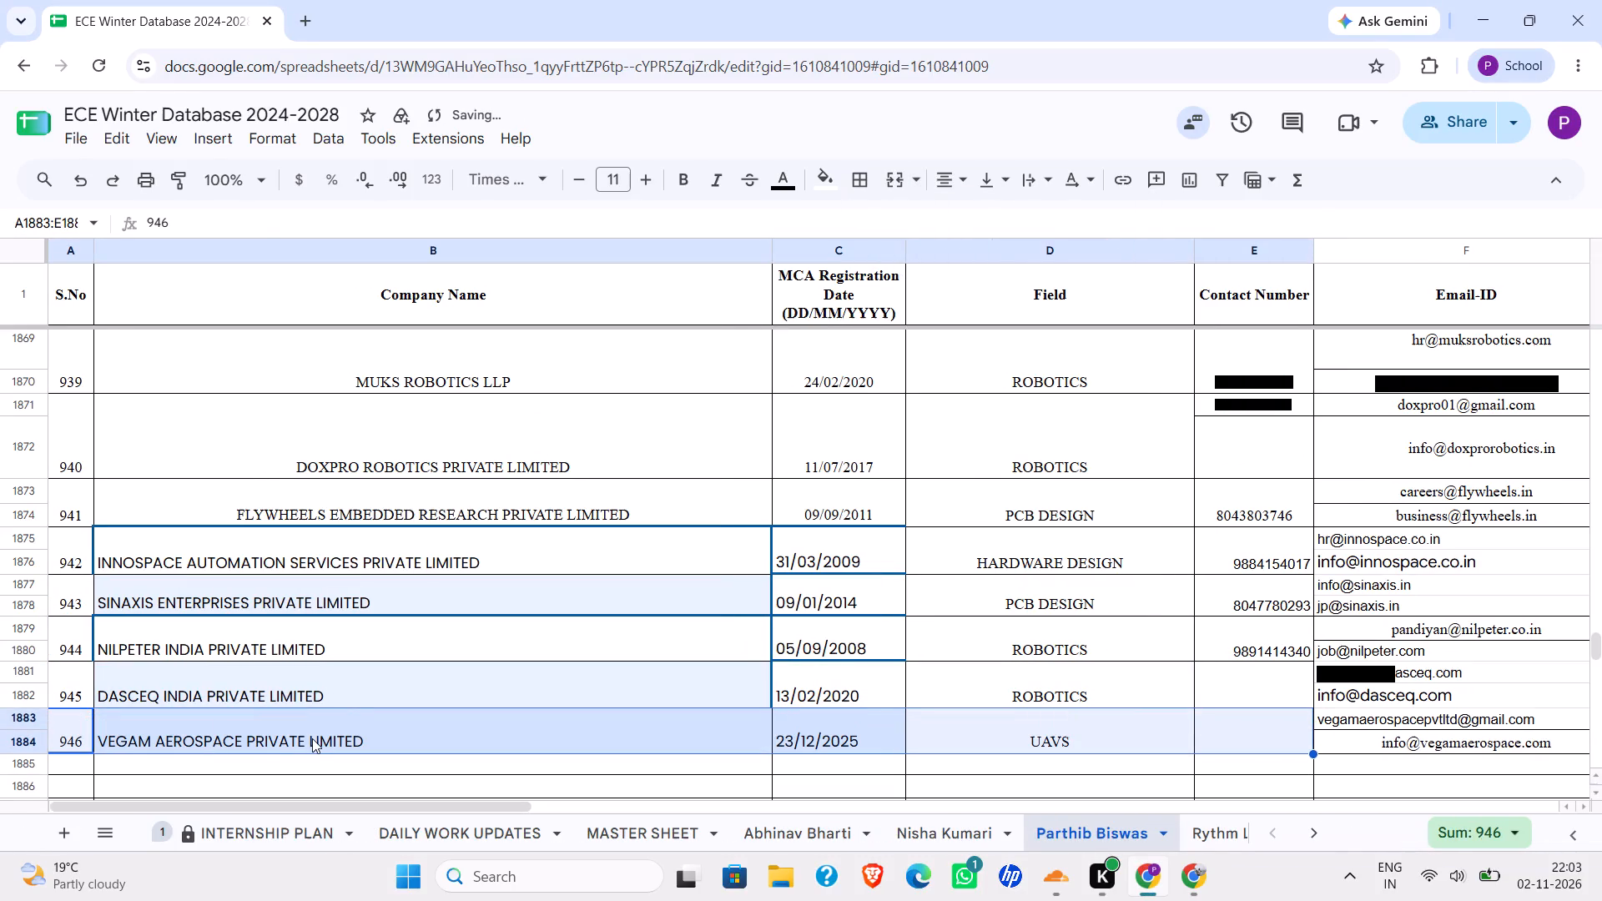
# Copy the word VEGAM from Vegam Aerospace's name in the sheet and search the MCA company records for it.
pyautogui.click(312, 738)
pyautogui.moveTo(189, 222); pyautogui.dragTo(146, 228)
pyautogui.hotkey('ctrl', 'c')
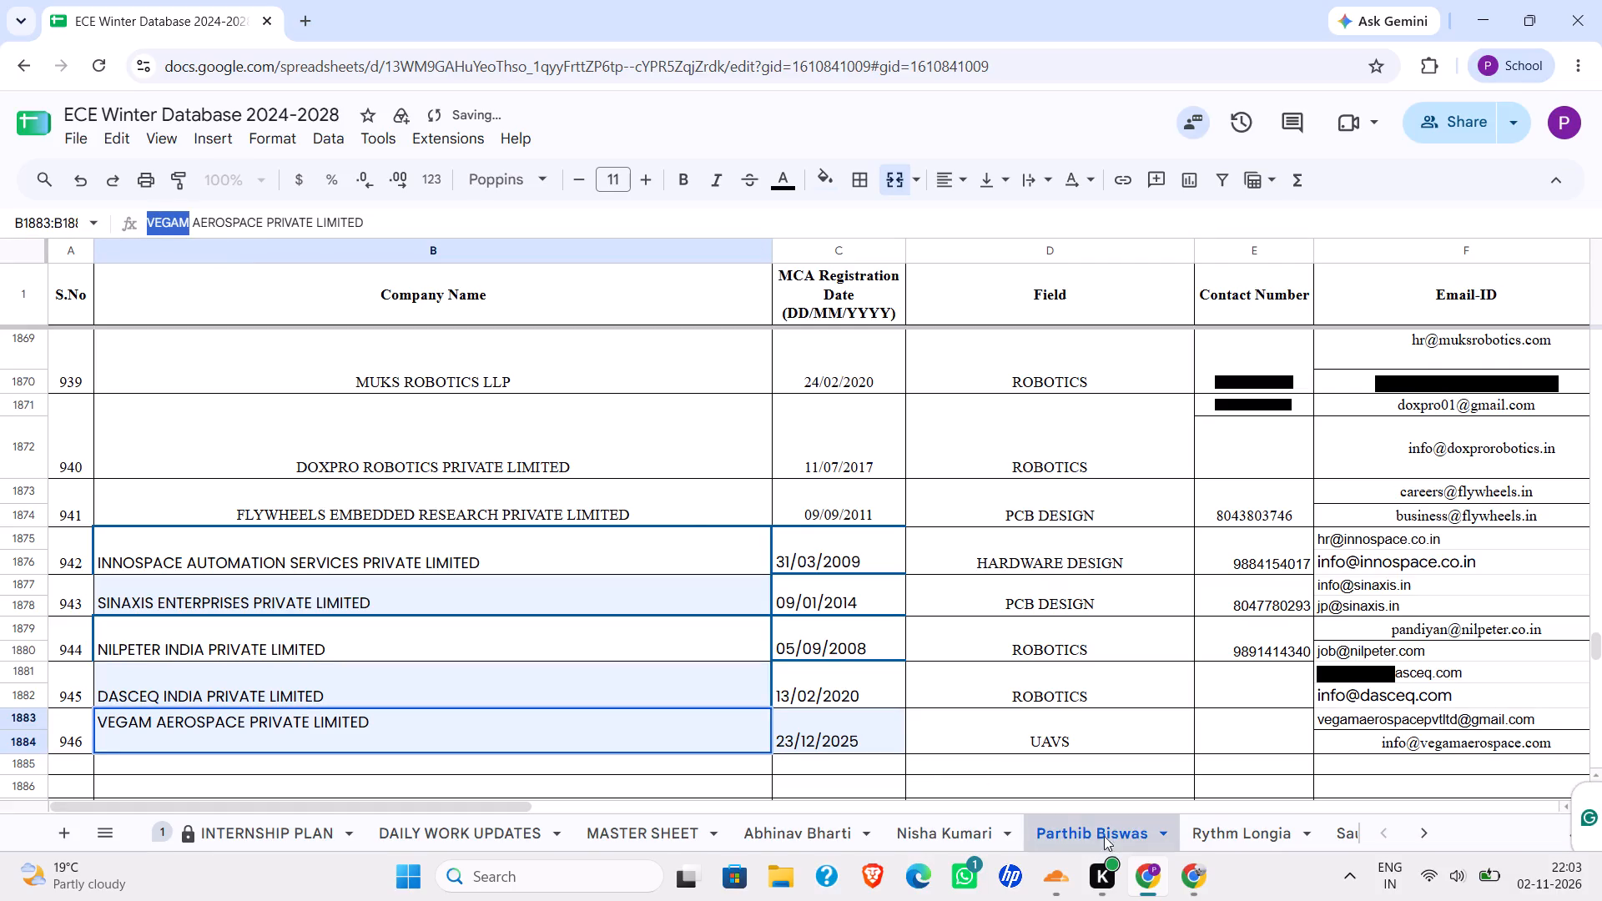
pyautogui.click(1192, 889)
pyautogui.click(476, 214)
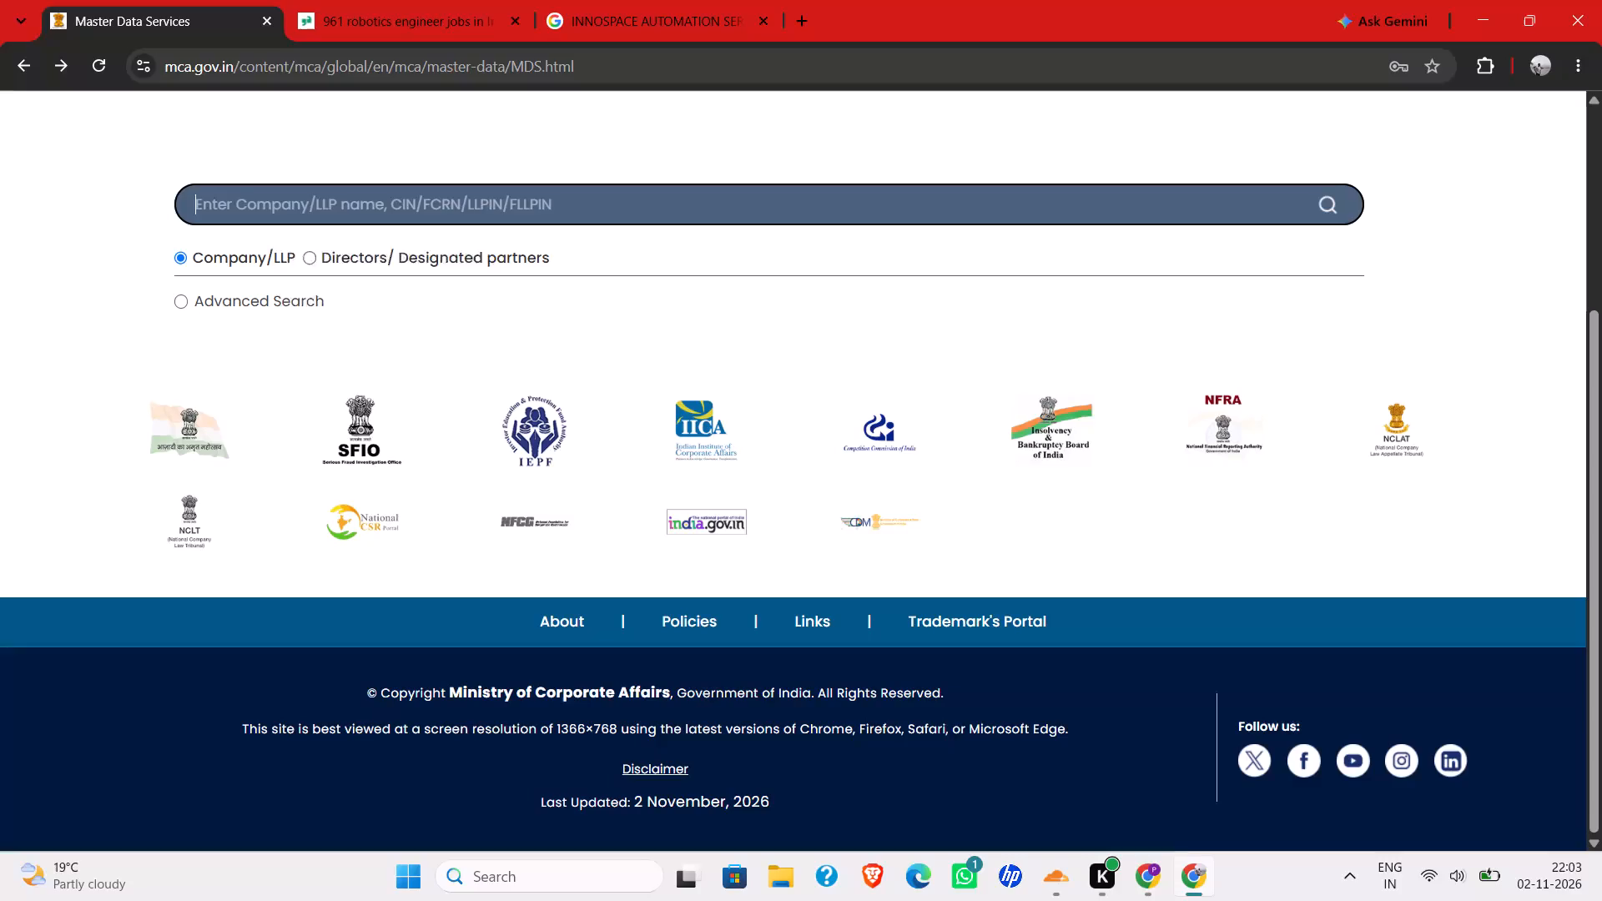
pyautogui.hotkey('ctrl', 'v')
pyautogui.press('Return')
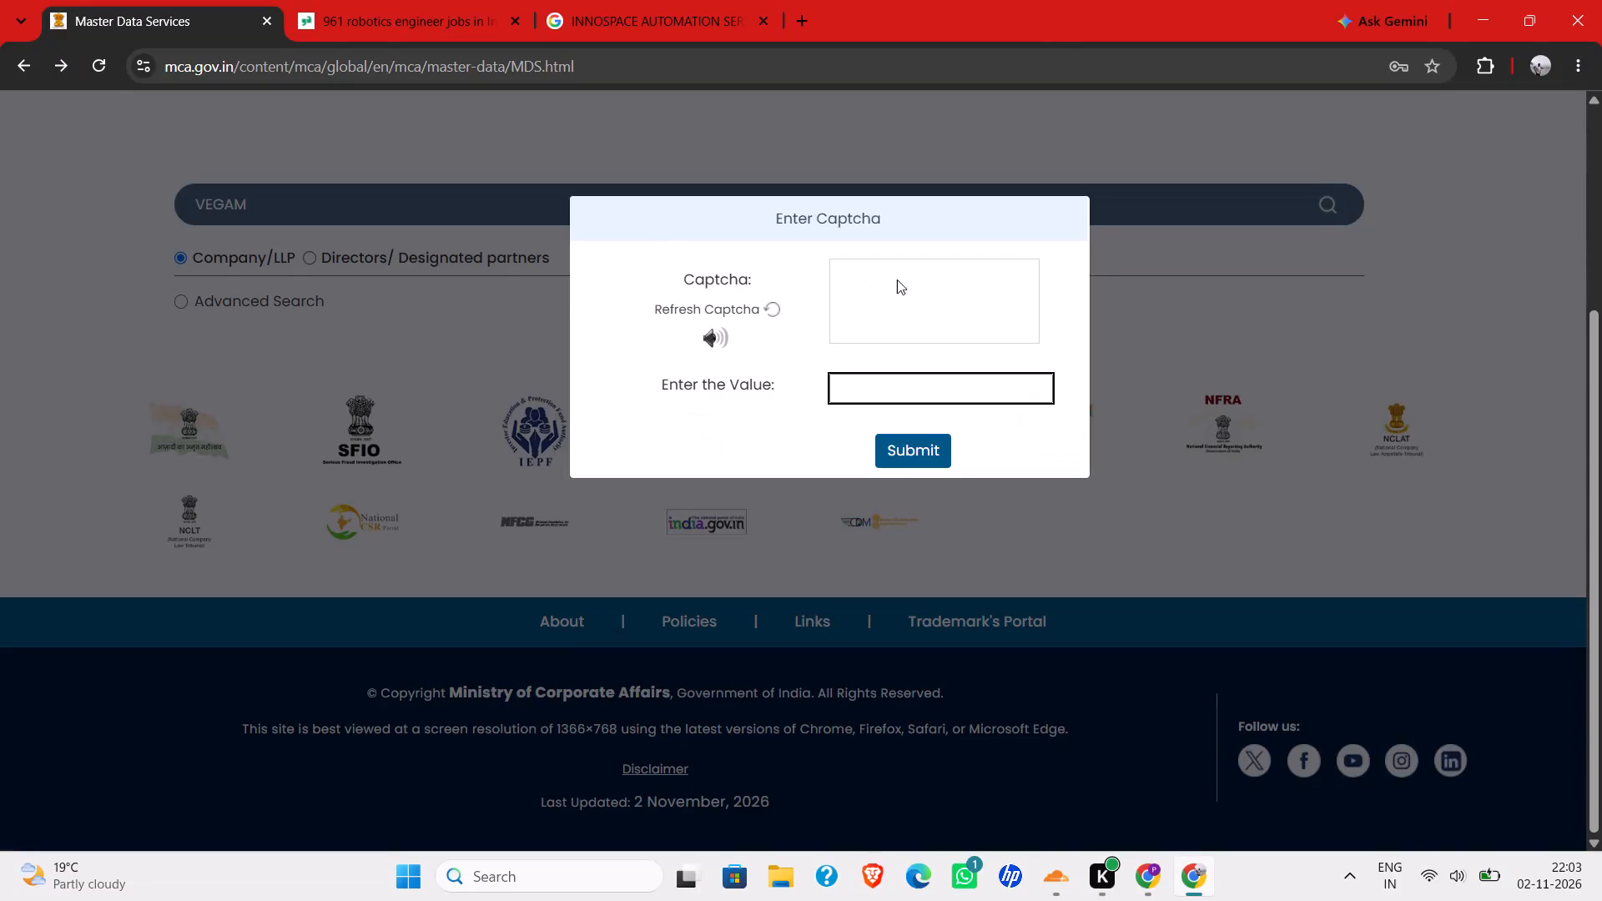
# Enter and submit the captcha for the VEGAM search, and dismiss the captcha dialog.
pyautogui.click(943, 407)
pyautogui.write('qbc')
pyautogui.click(941, 399)
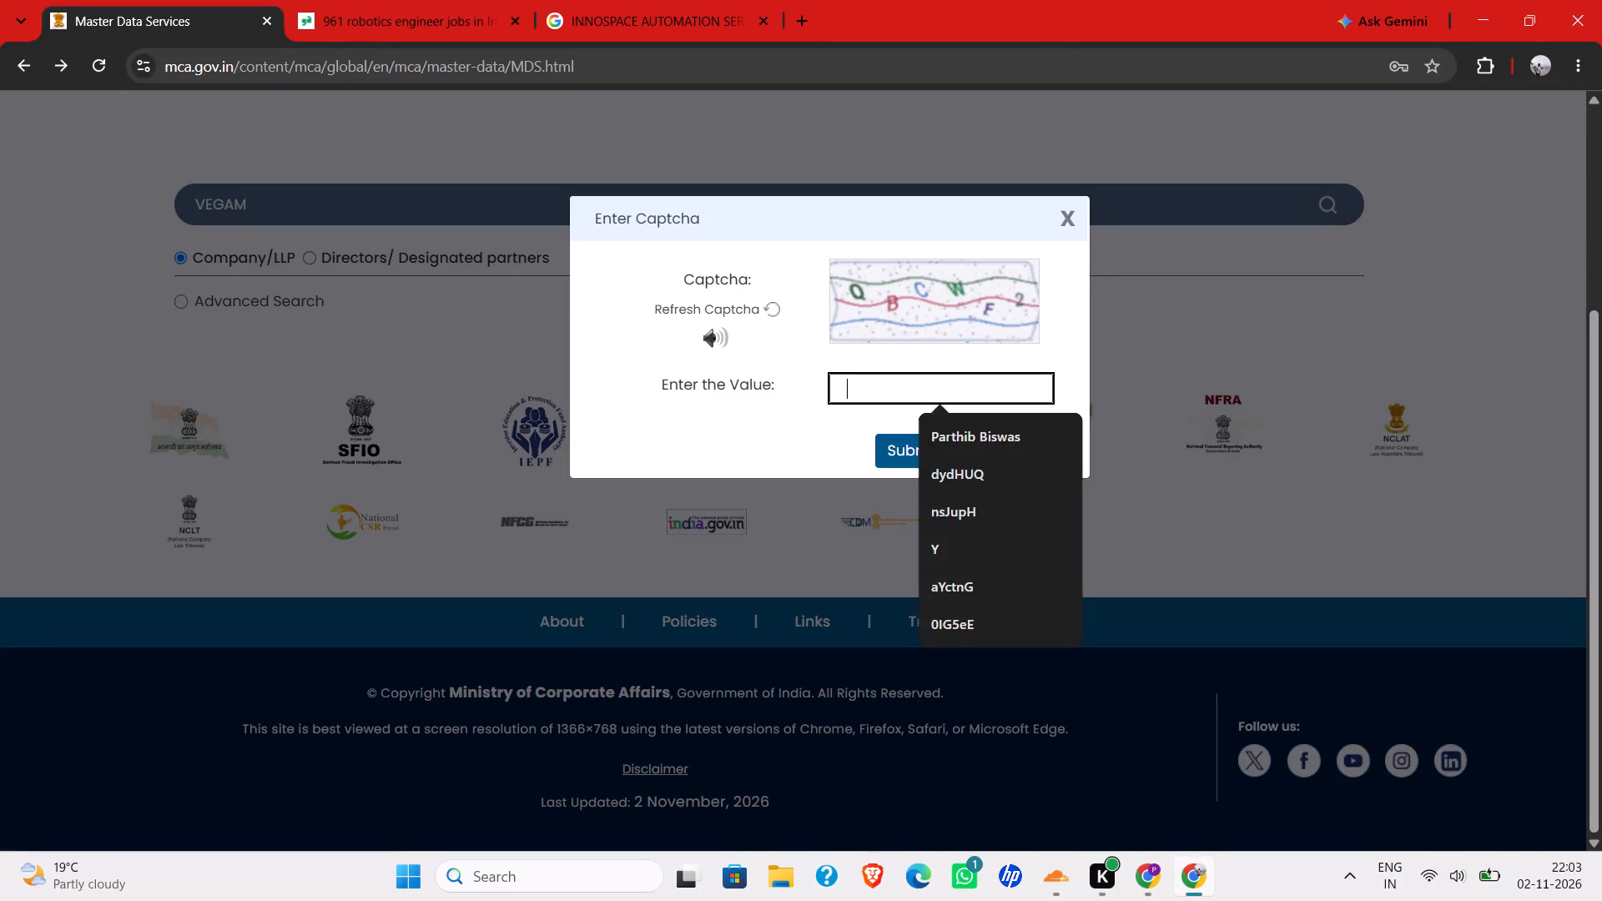
pyautogui.write('qbc')
pyautogui.press('BackSpace')
pyautogui.press('BackSpace')
pyautogui.press('BackSpace')
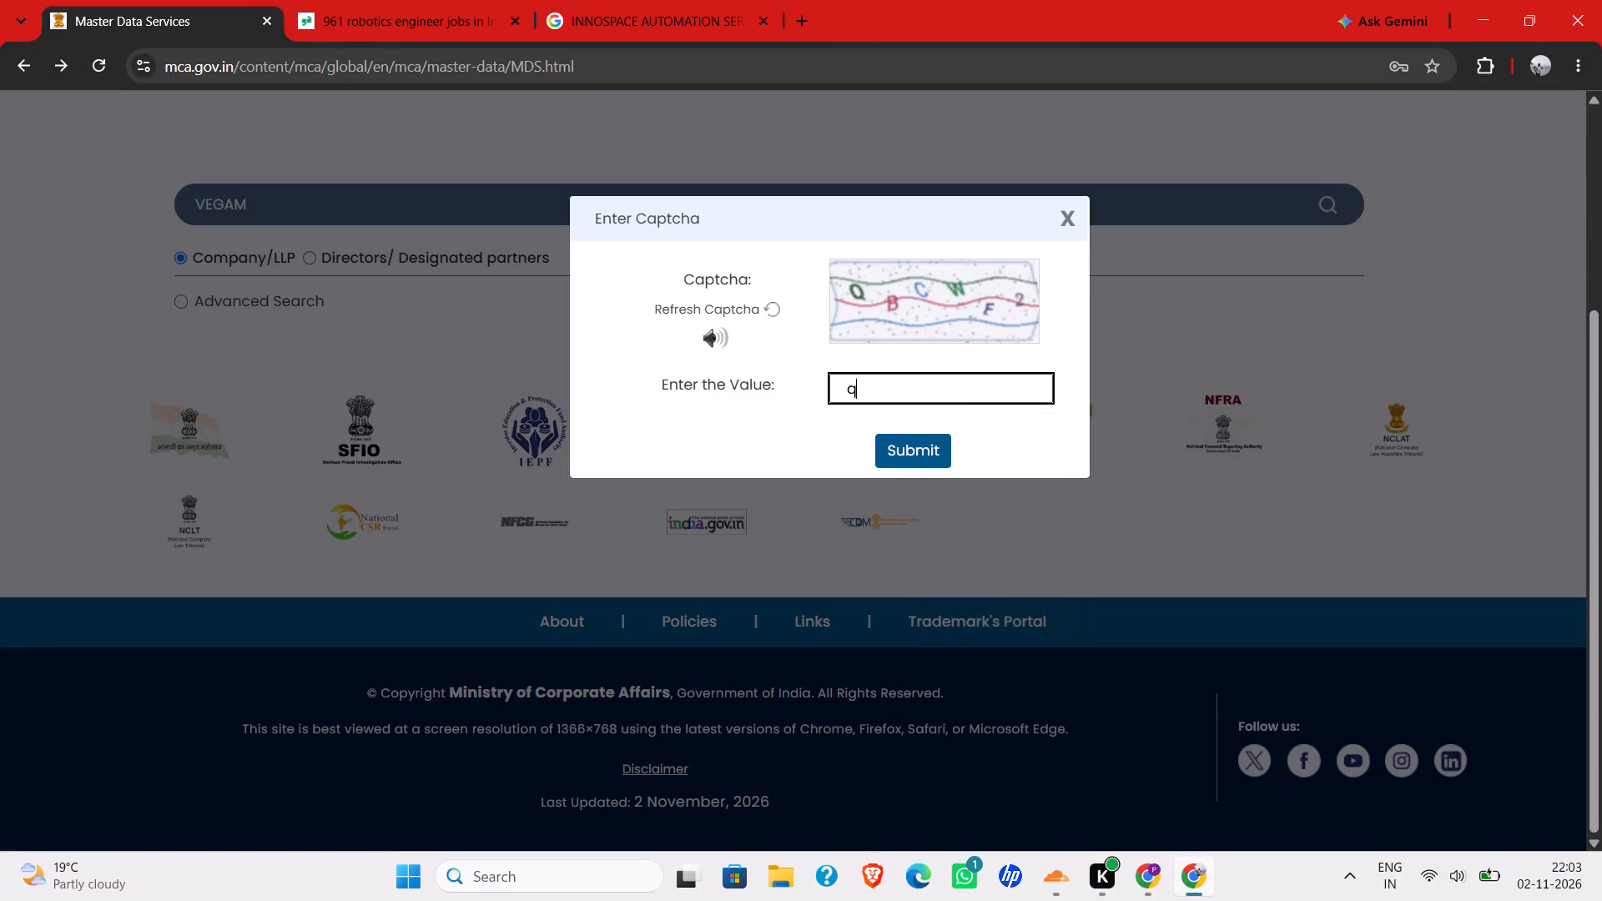
pyautogui.write('QBC')
pyautogui.press('w')
pyautogui.write('F2')
pyautogui.press('Return')
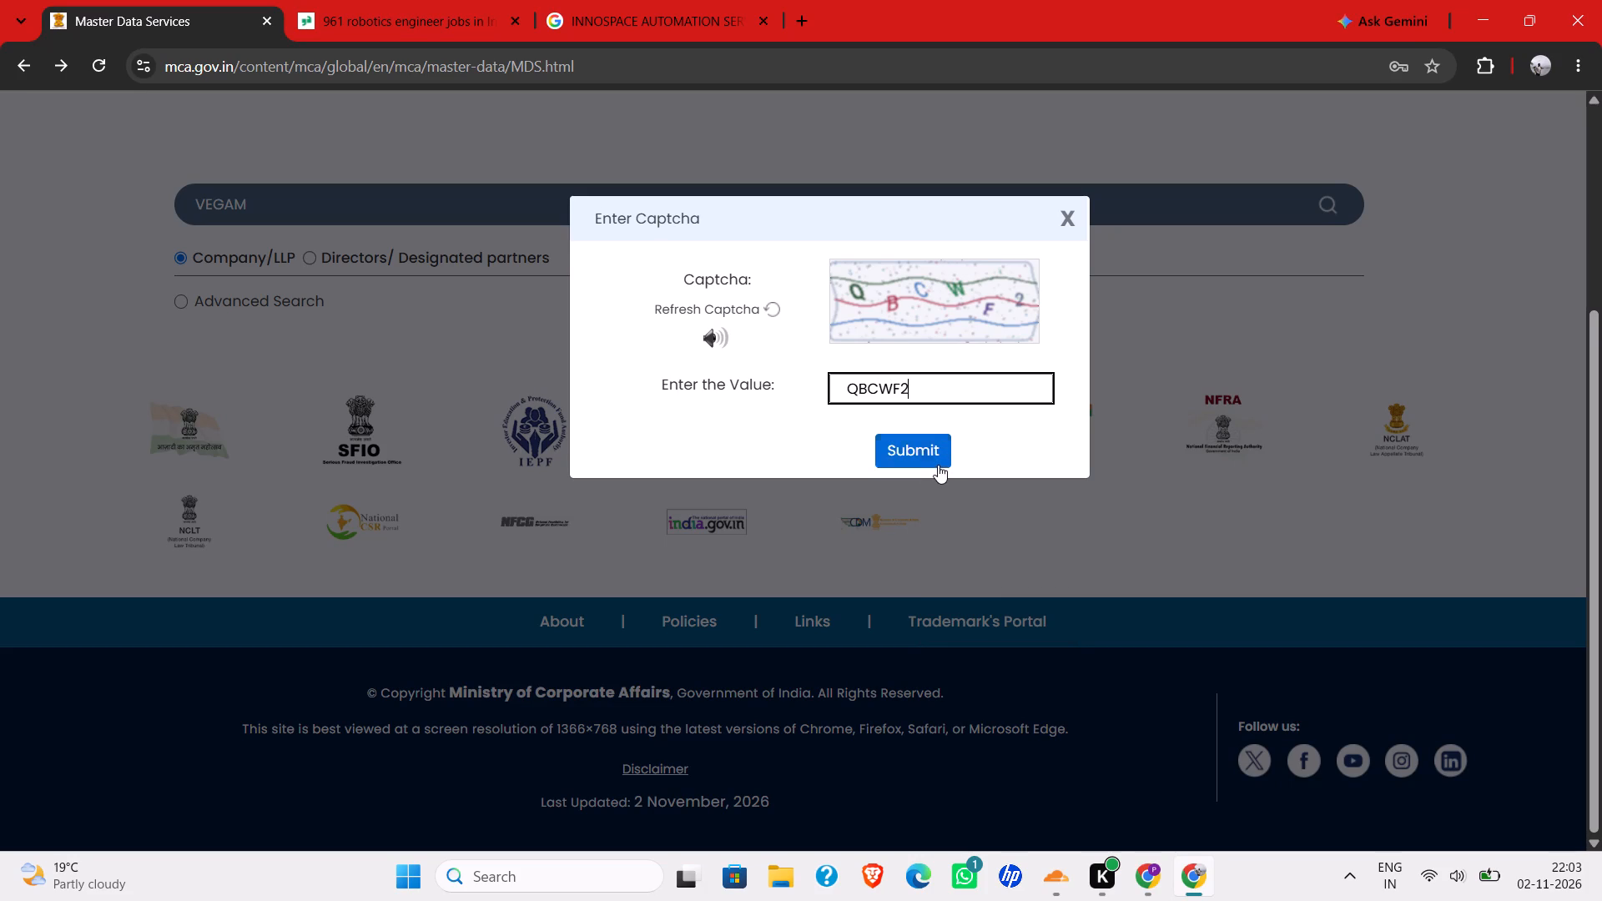
pyautogui.click(937, 466)
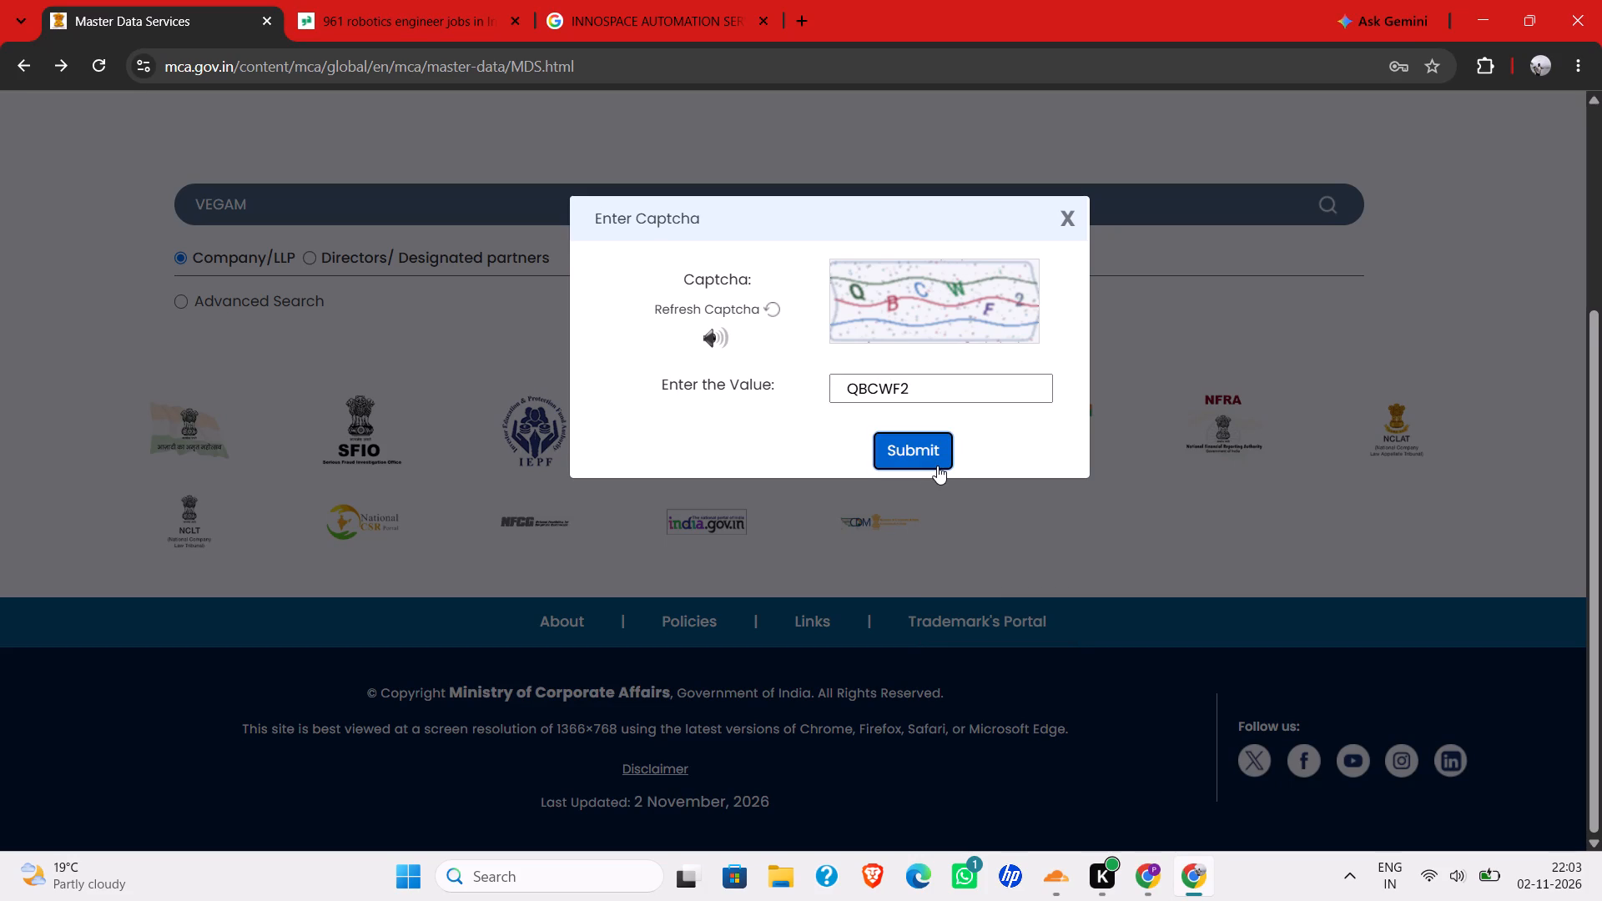
pyautogui.click(933, 446)
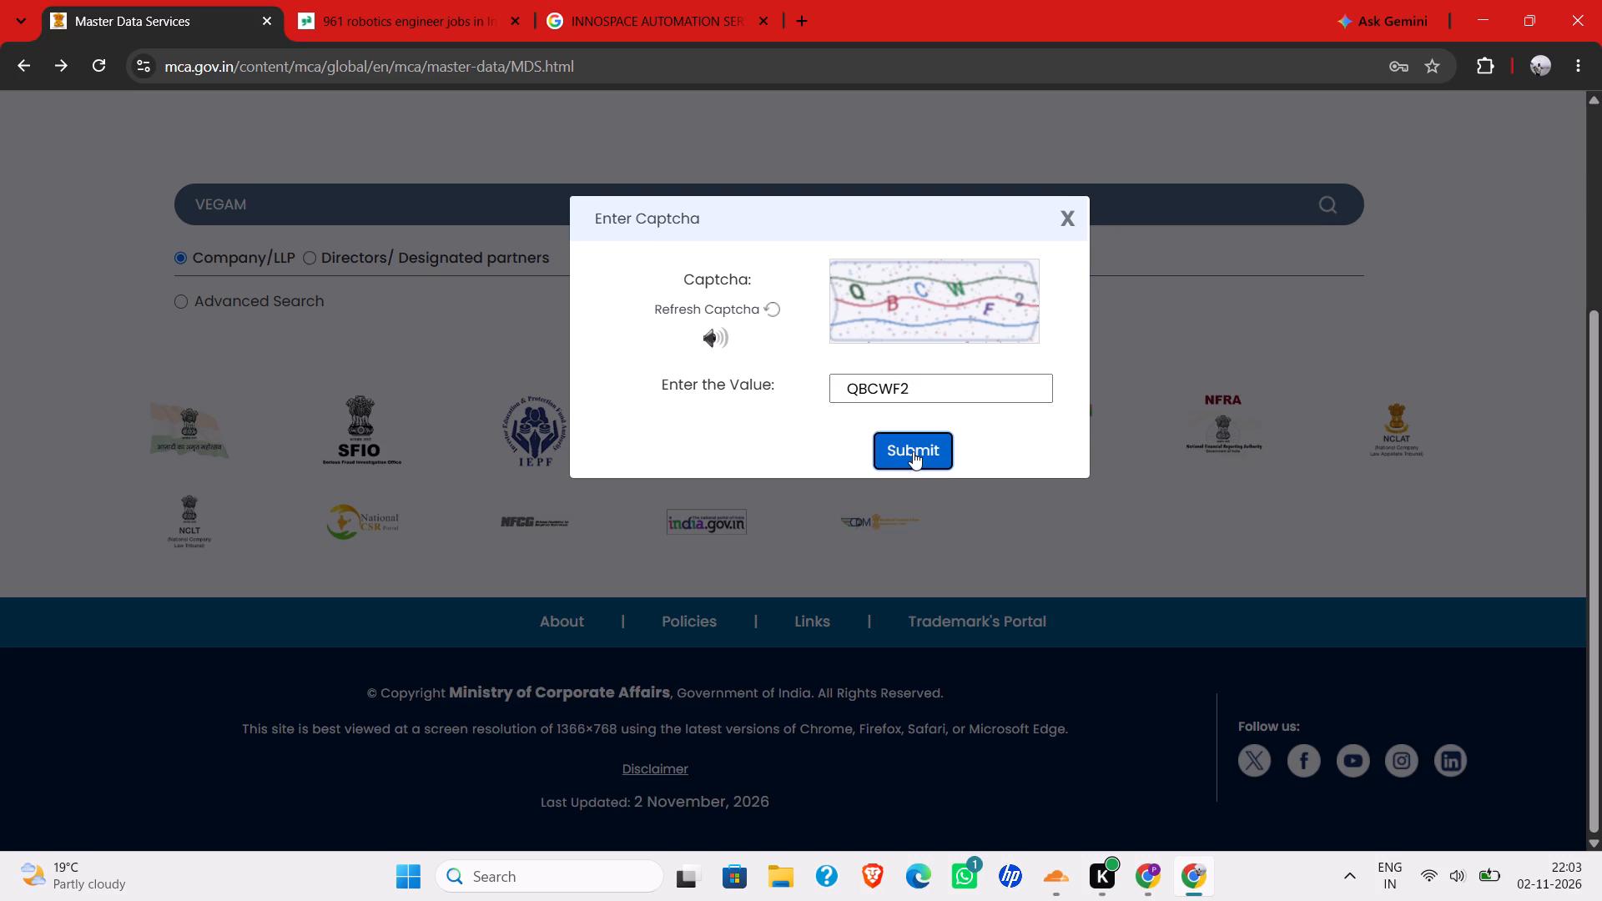
pyautogui.click(913, 451)
pyautogui.moveTo(977, 216); pyautogui.dragTo(1110, 220)
pyautogui.moveTo(1110, 220); pyautogui.dragTo(727, 410)
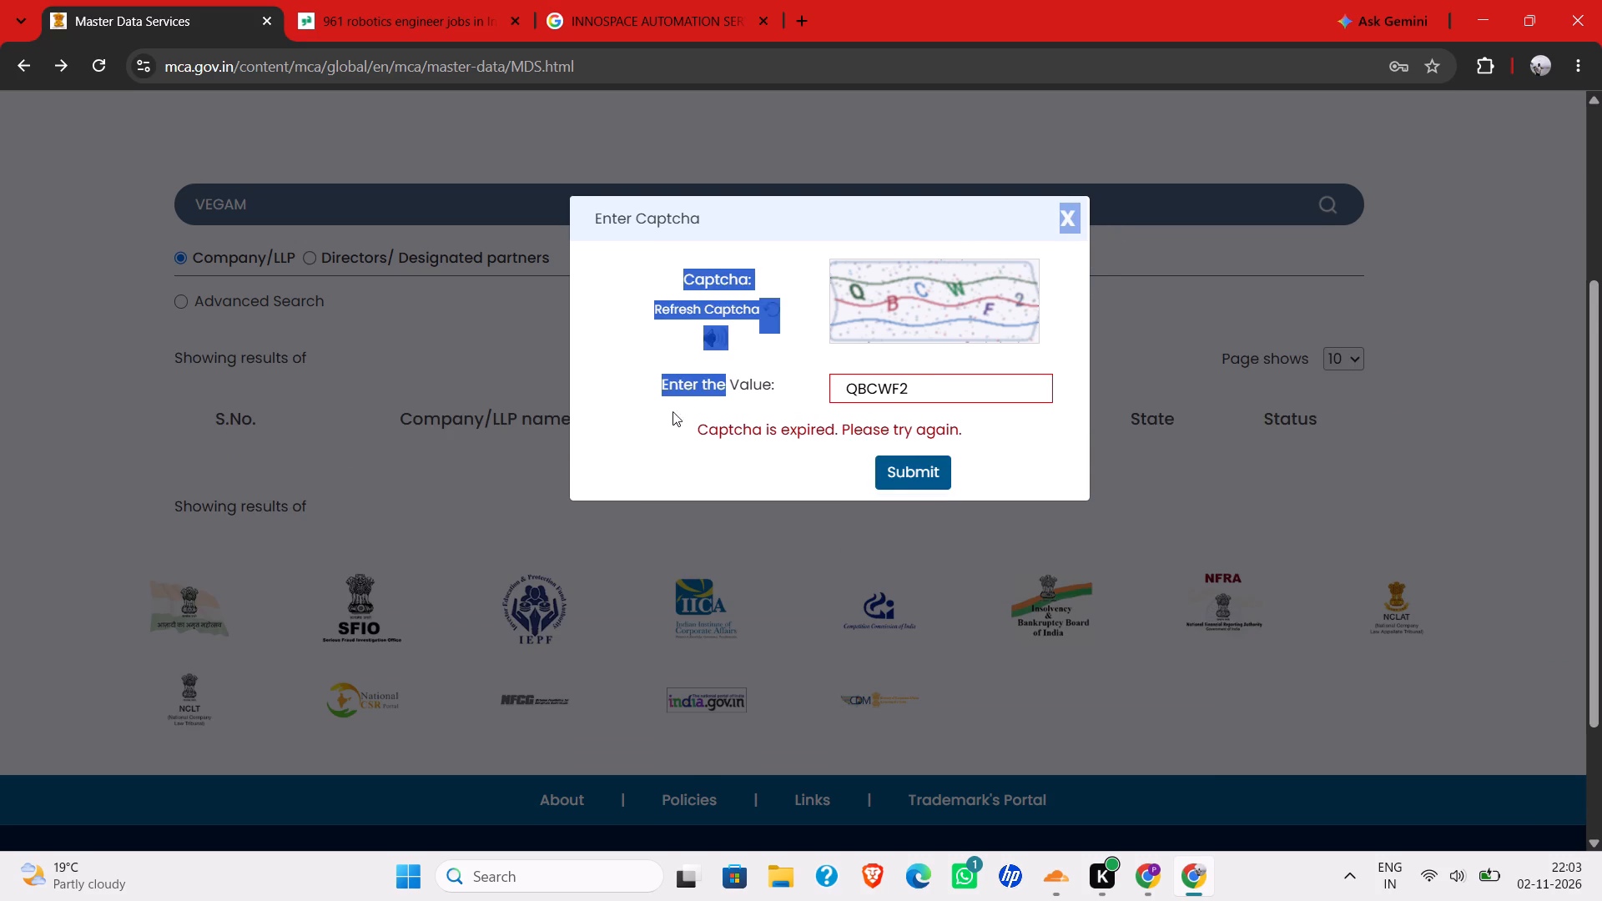
pyautogui.click(651, 411)
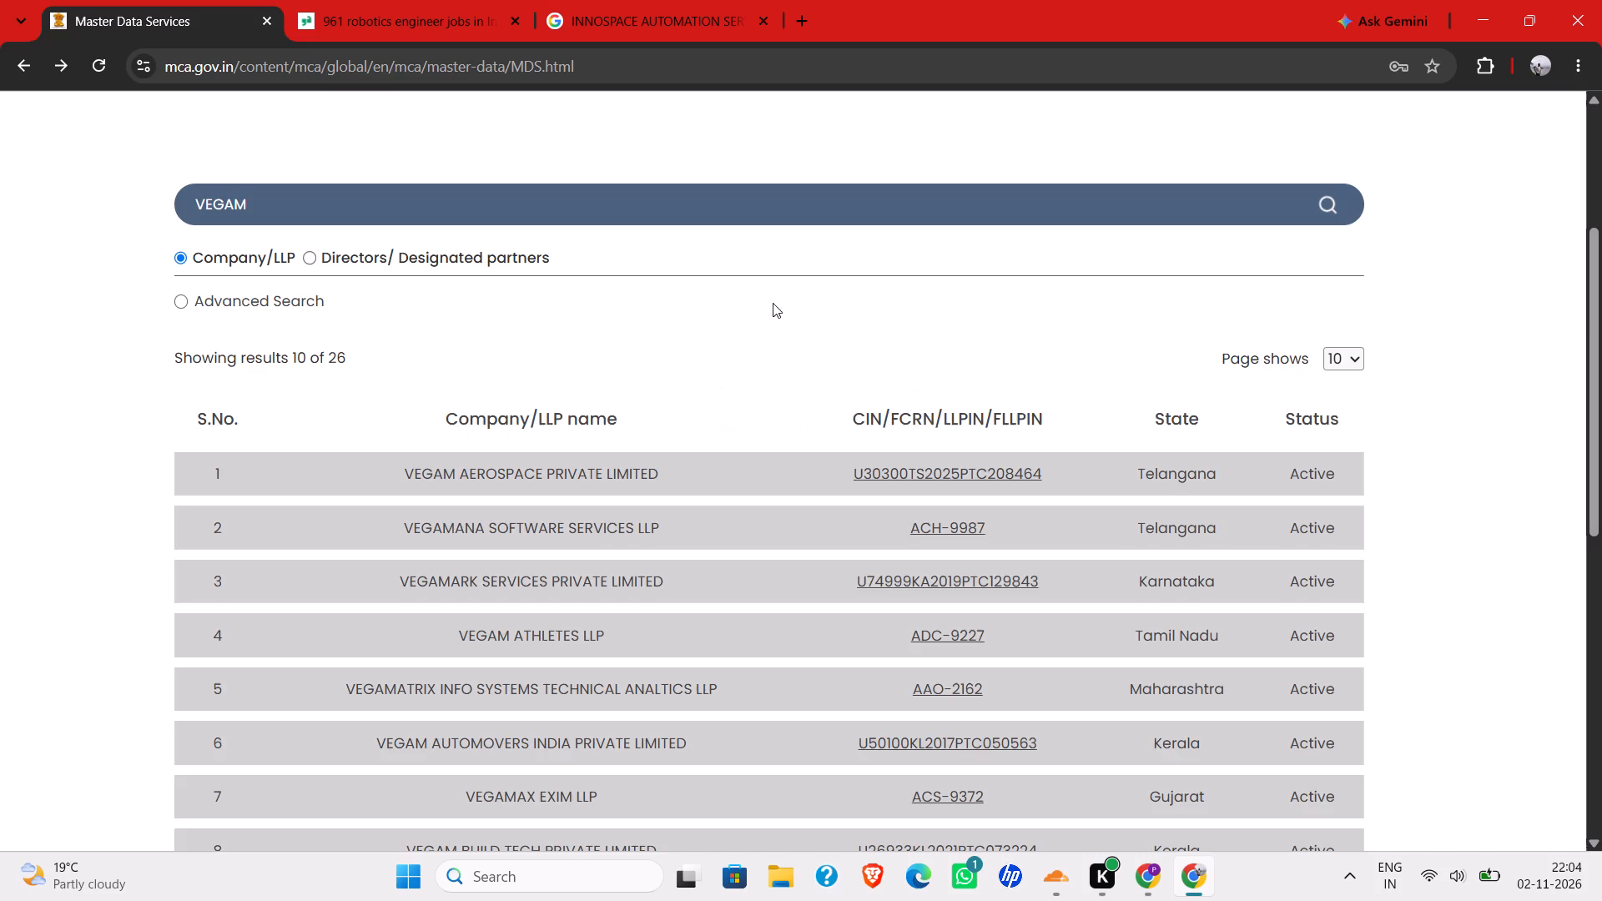
pyautogui.scroll(-2, 668, 527)
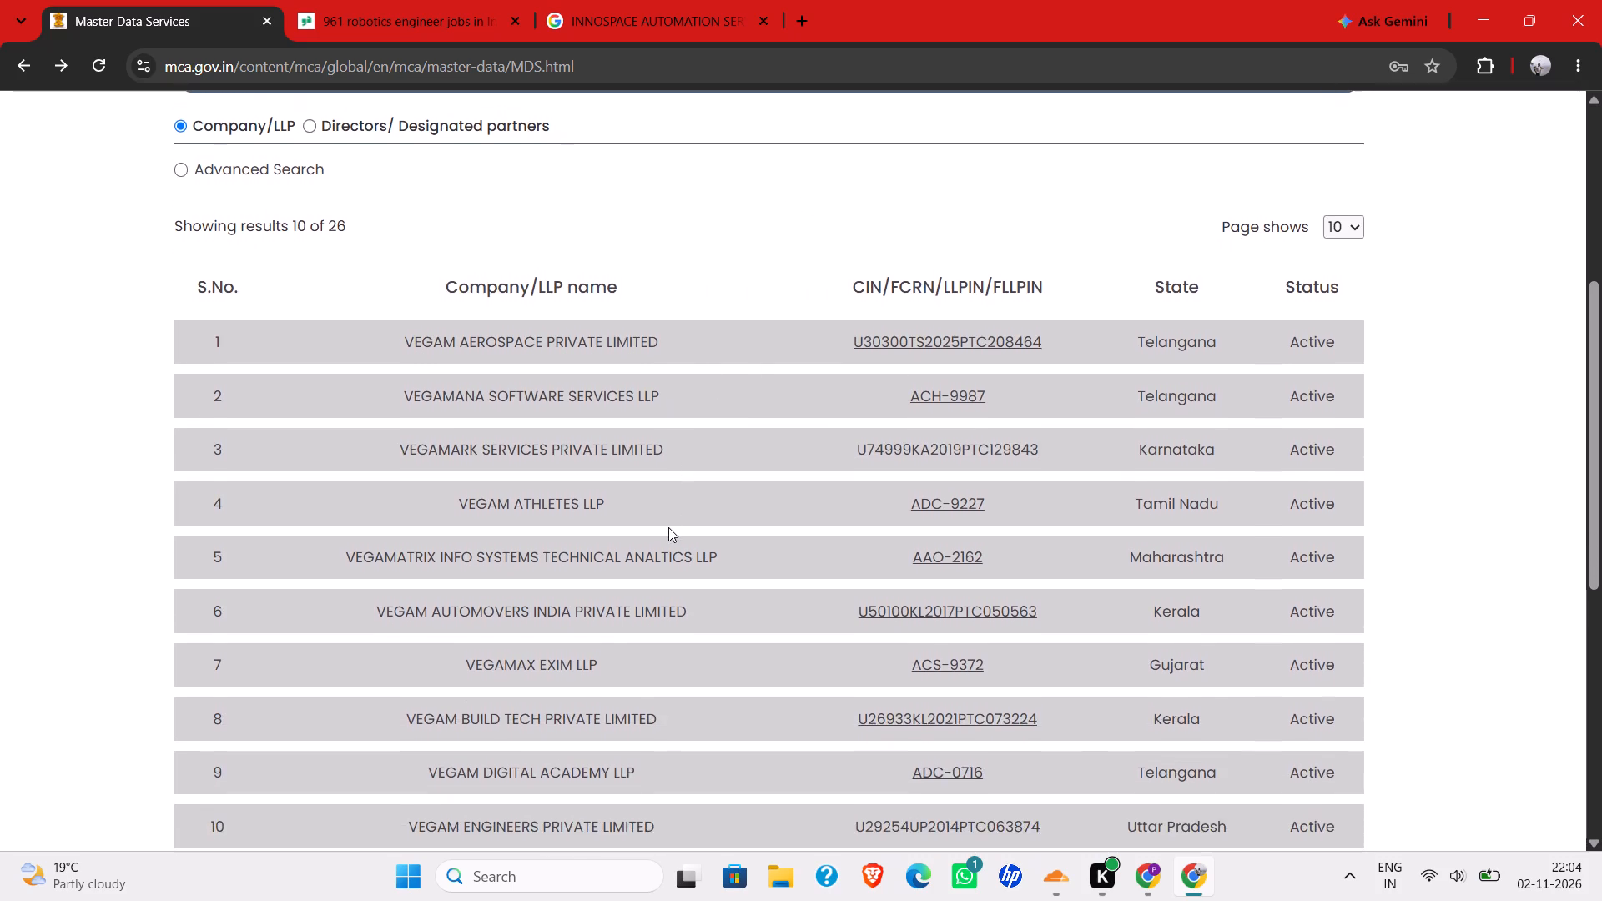
pyautogui.click(1076, 218)
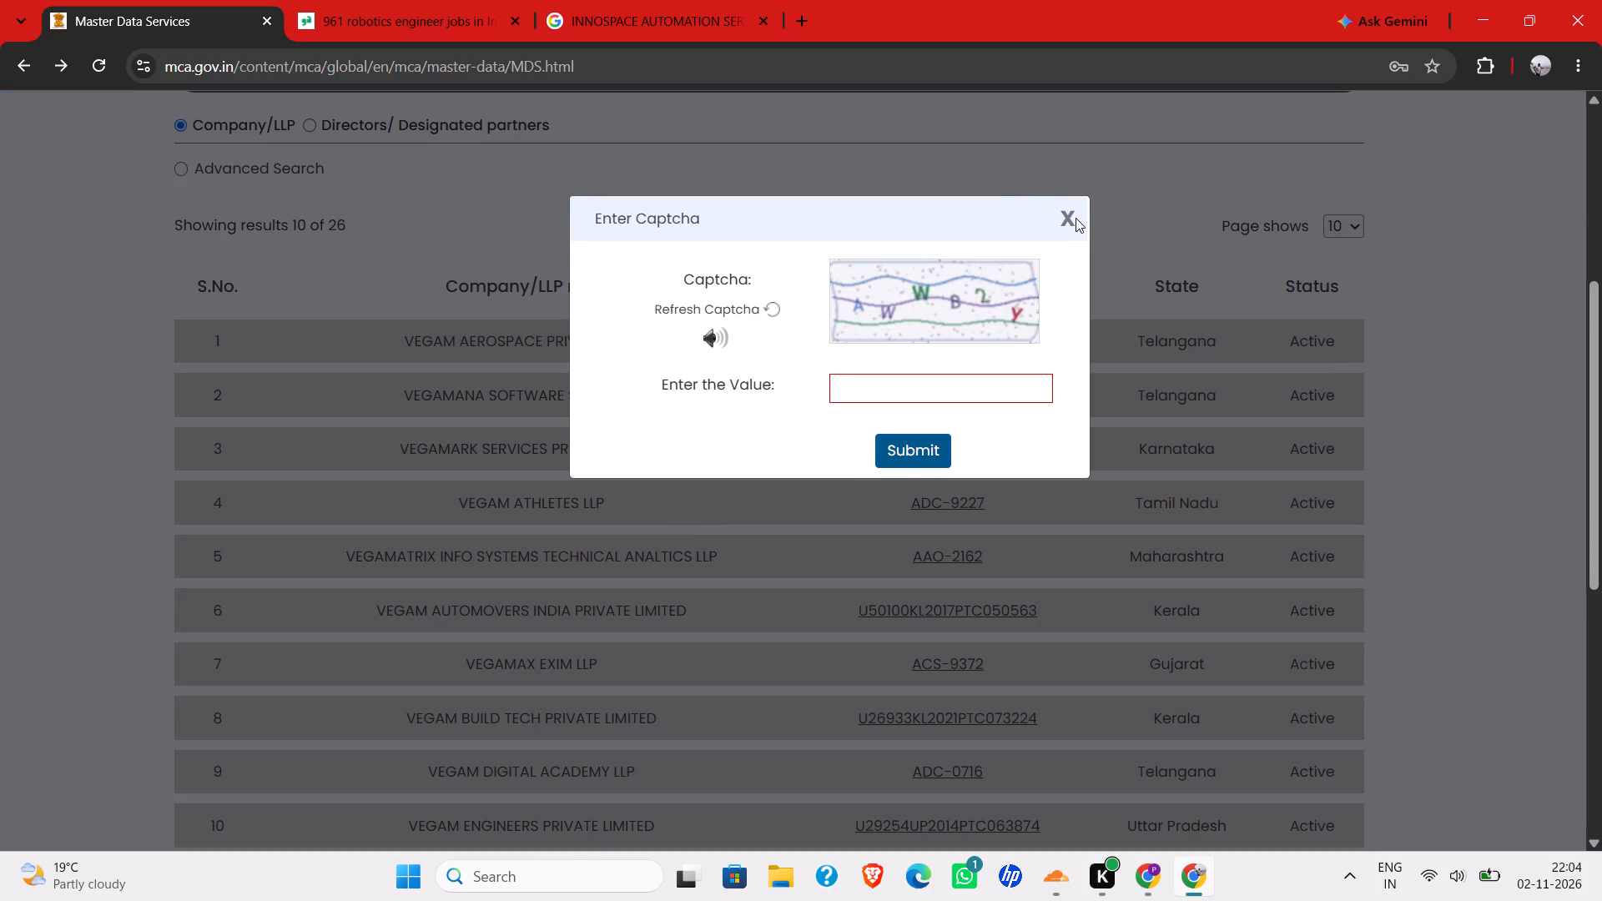
pyautogui.click(1068, 219)
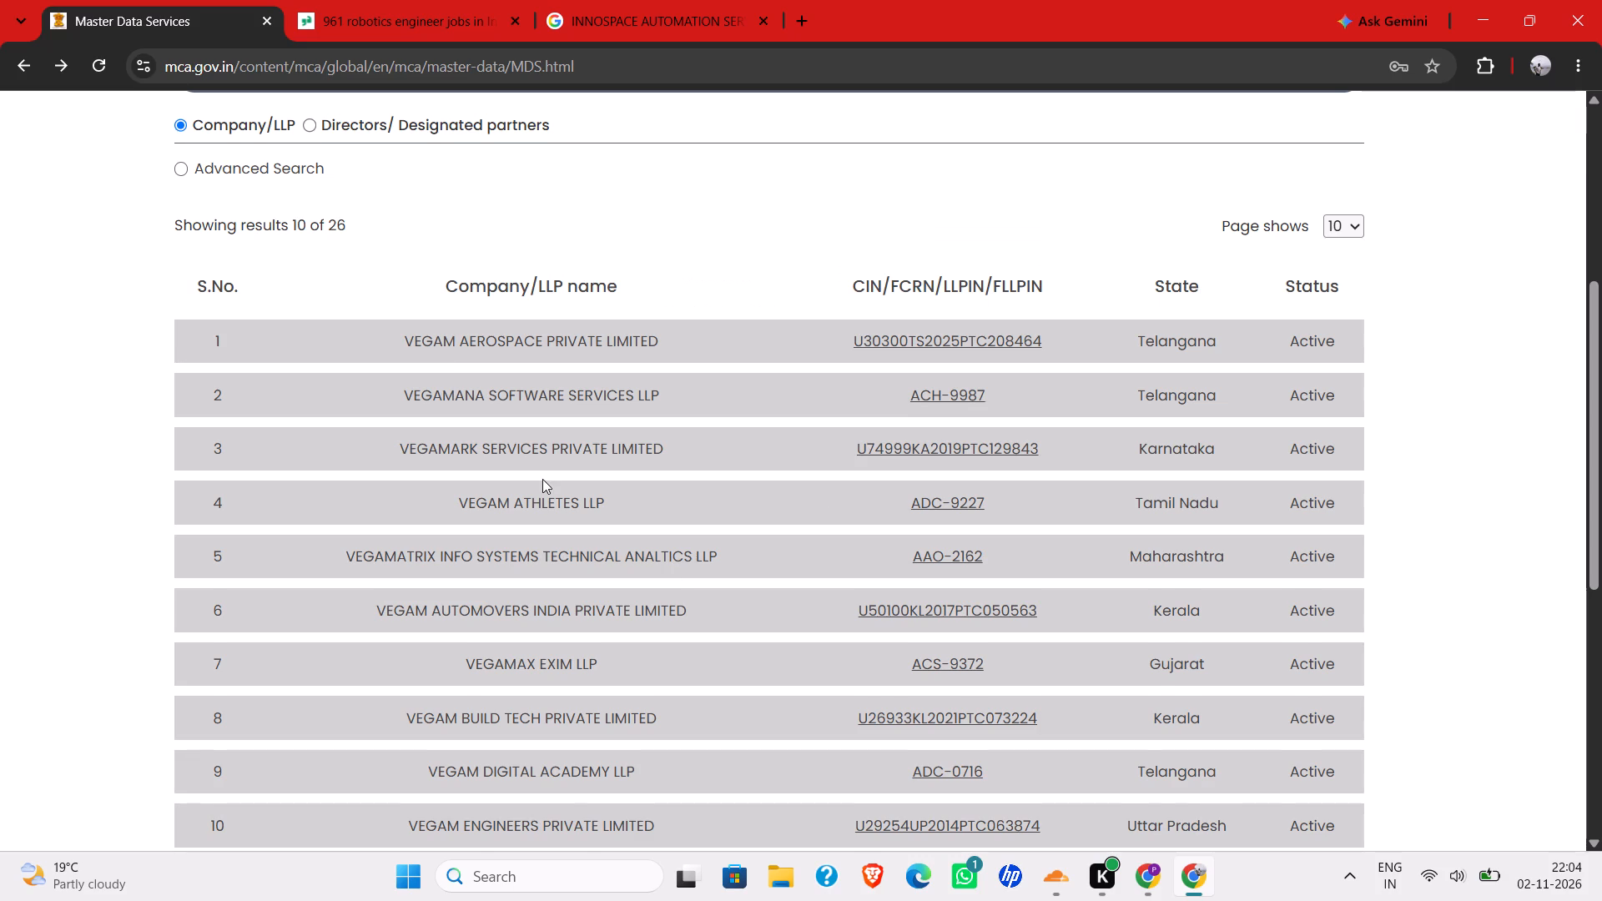
# Open the MCA master data record of VEGAMARK SERVICES PRIVATE LIMITED from the search results.
pyautogui.scroll(-1, 542, 479)
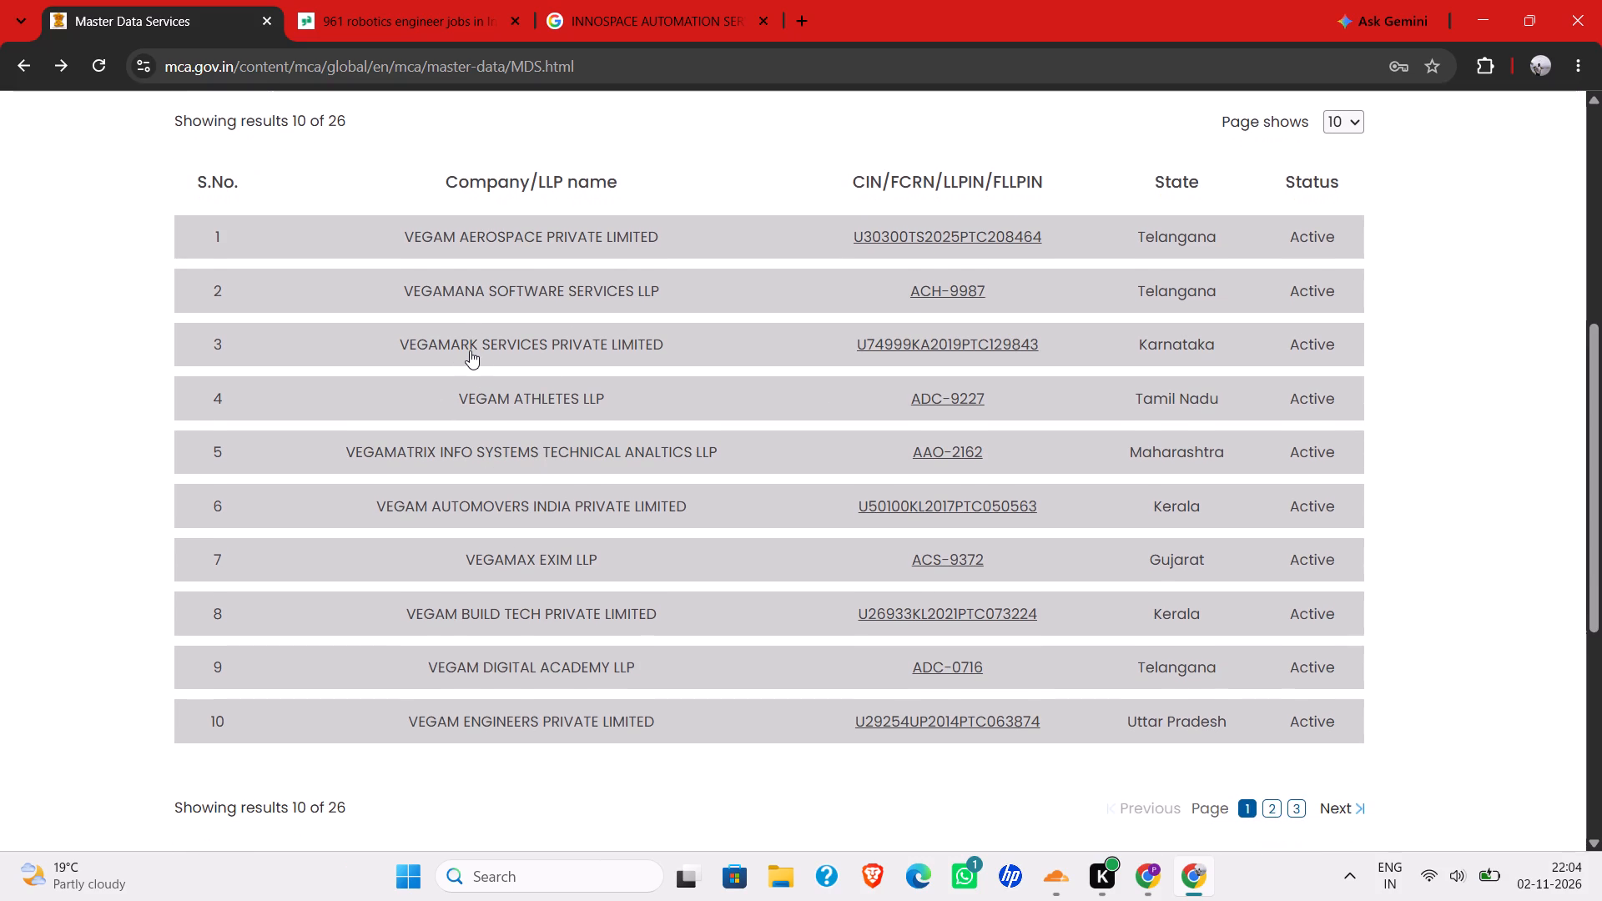
pyautogui.click(470, 350)
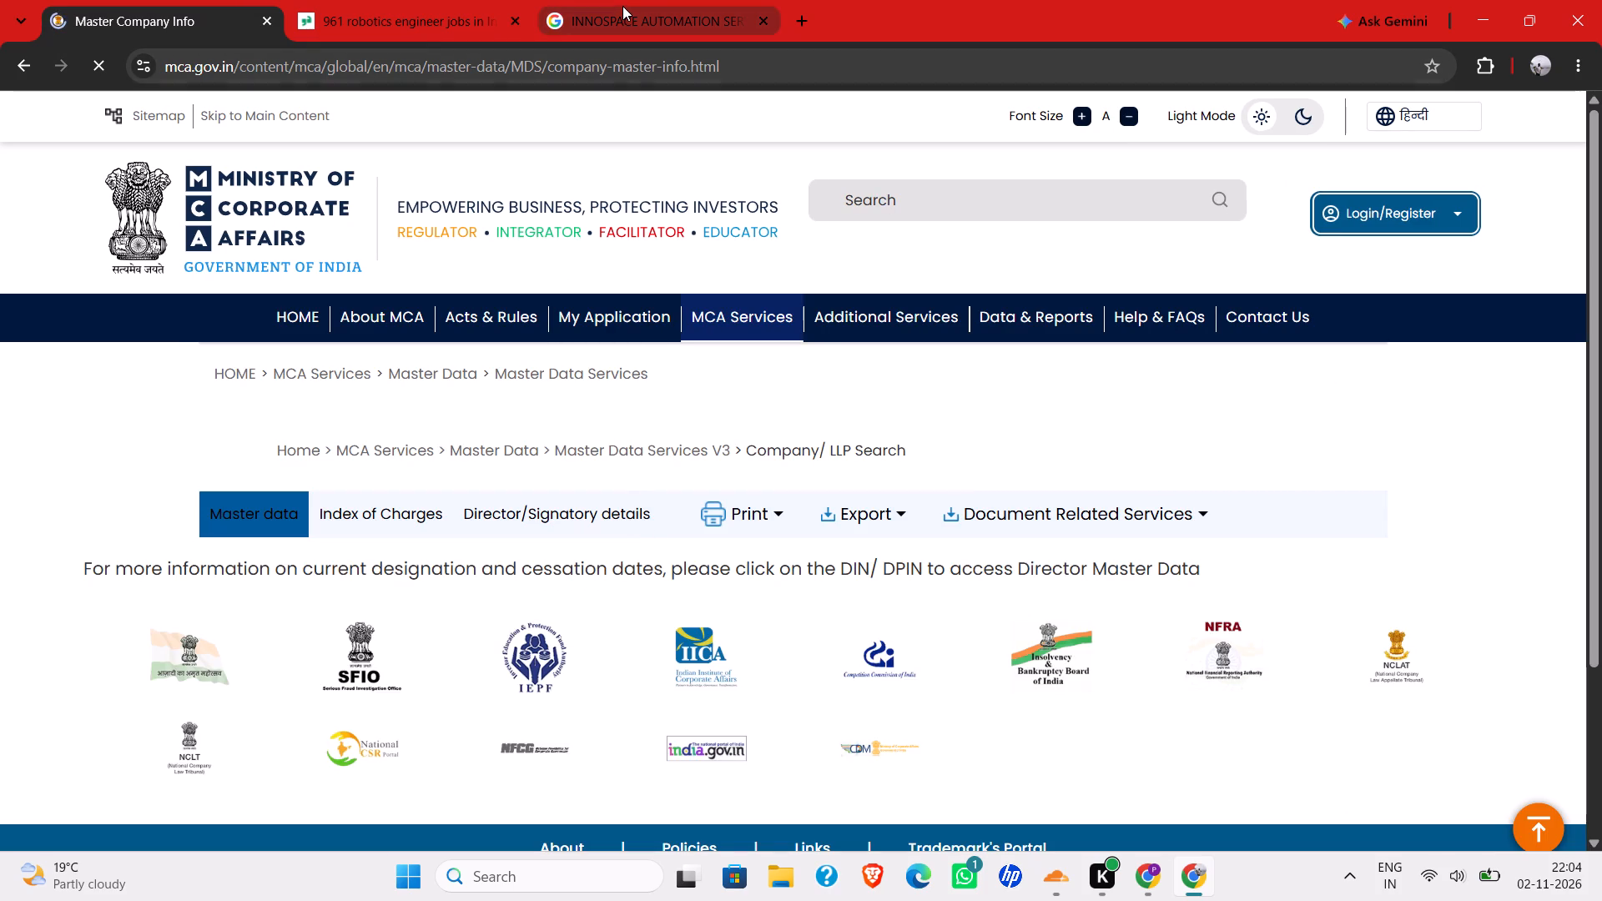
# Look through the remaining robotics engineer listings on Glassdoor for further companies and load more jobs.
pyautogui.click(457, 0)
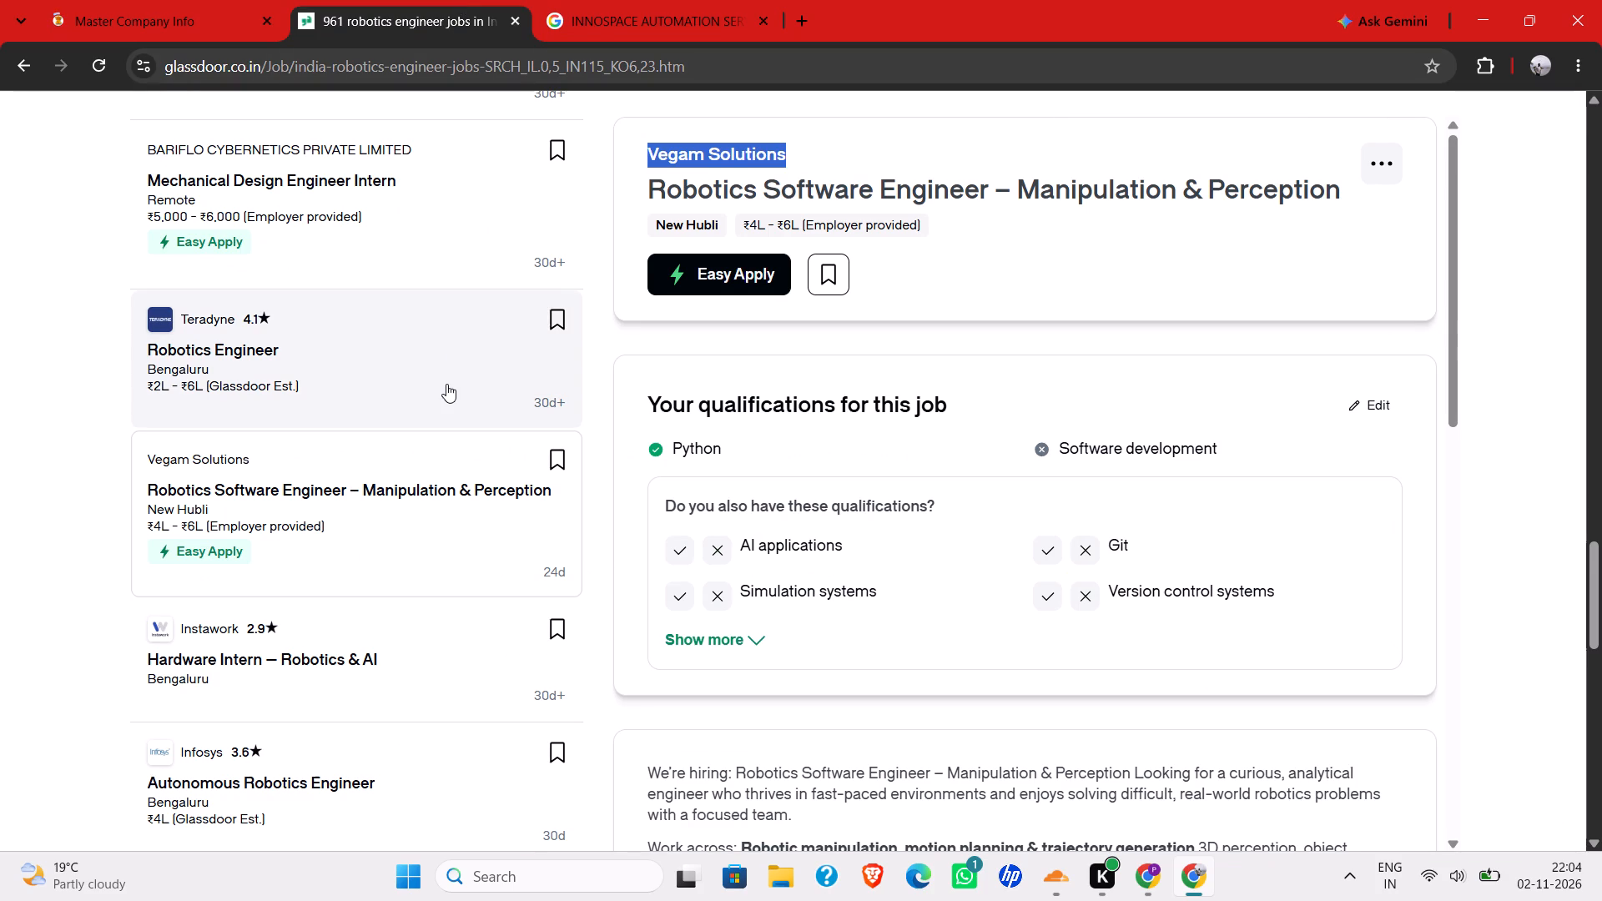
pyautogui.scroll(-5, 446, 384)
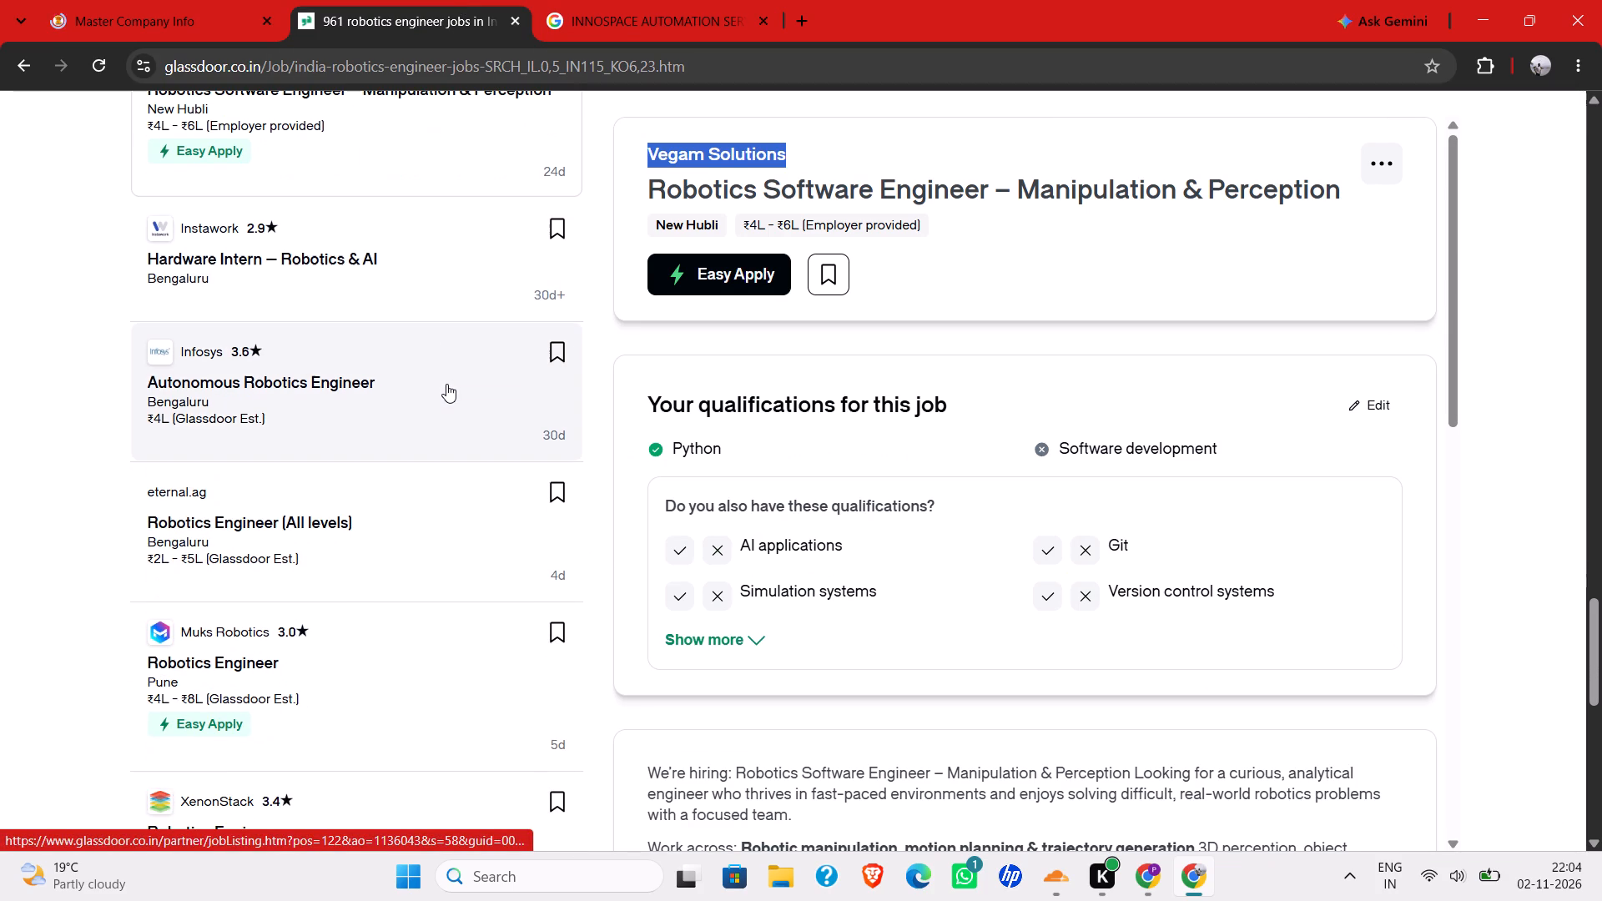
pyautogui.scroll(-4, 446, 384)
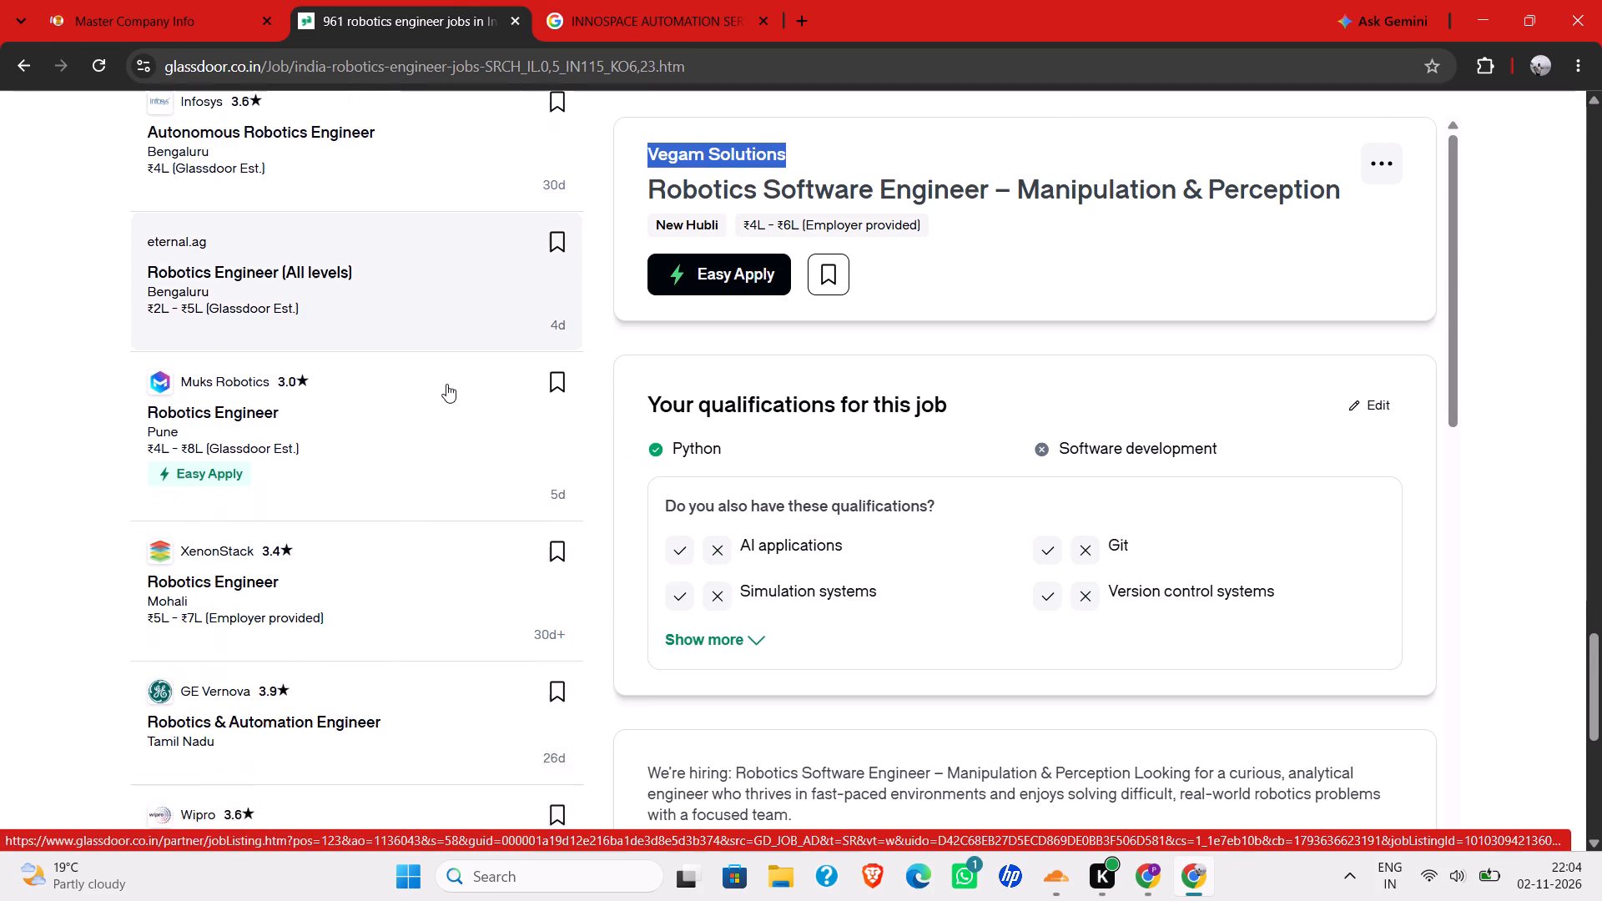
pyautogui.scroll(-3, 446, 384)
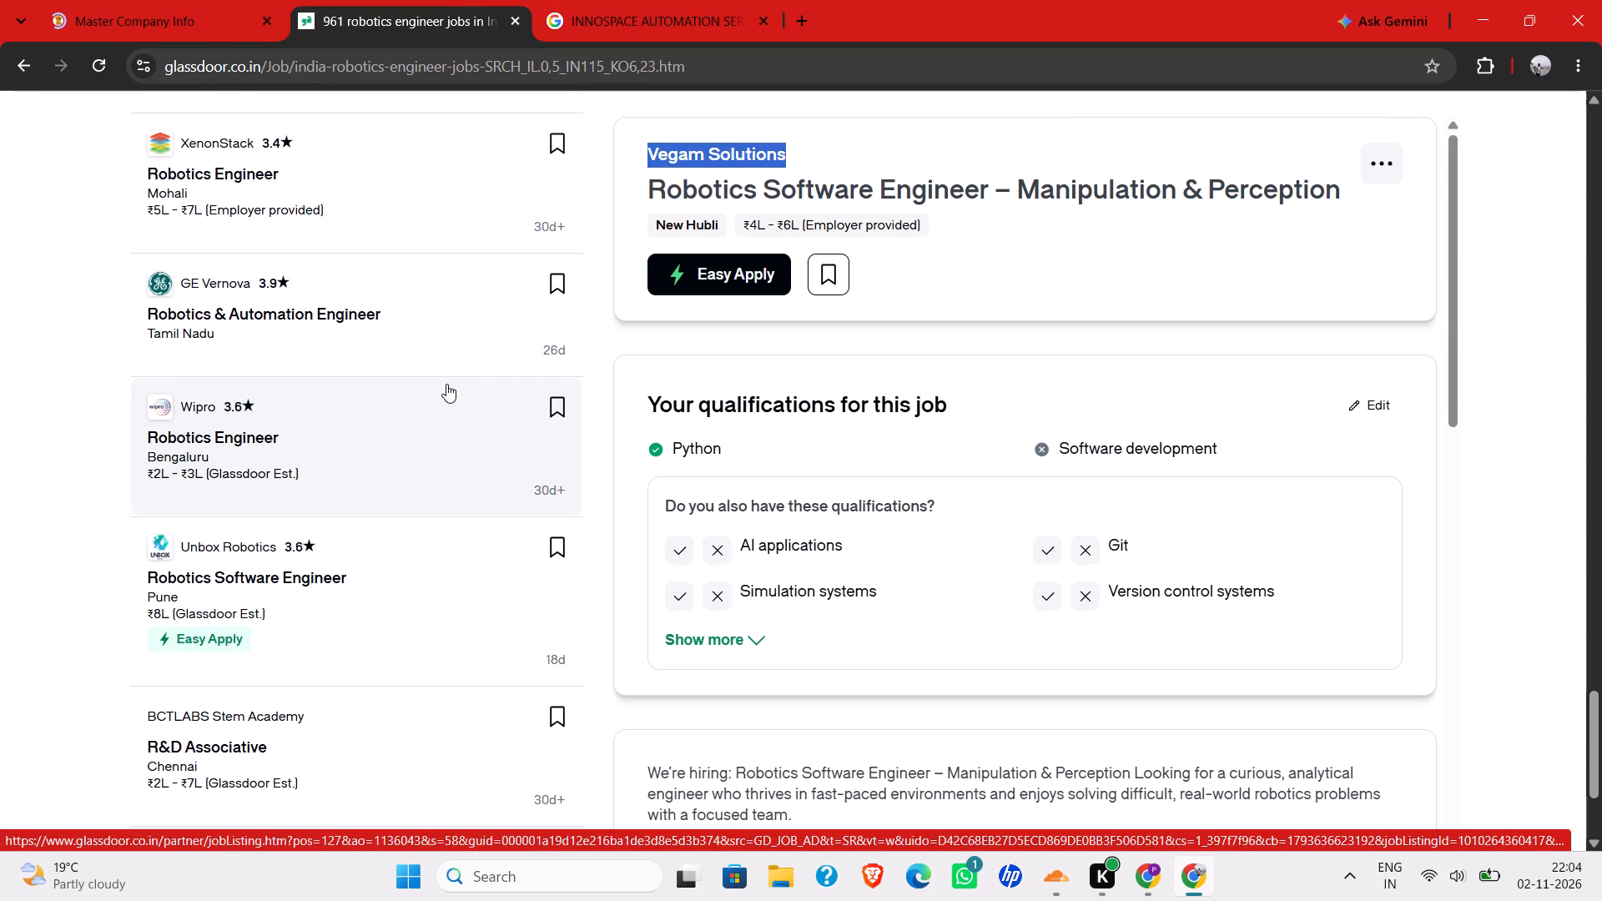
pyautogui.scroll(-2, 446, 384)
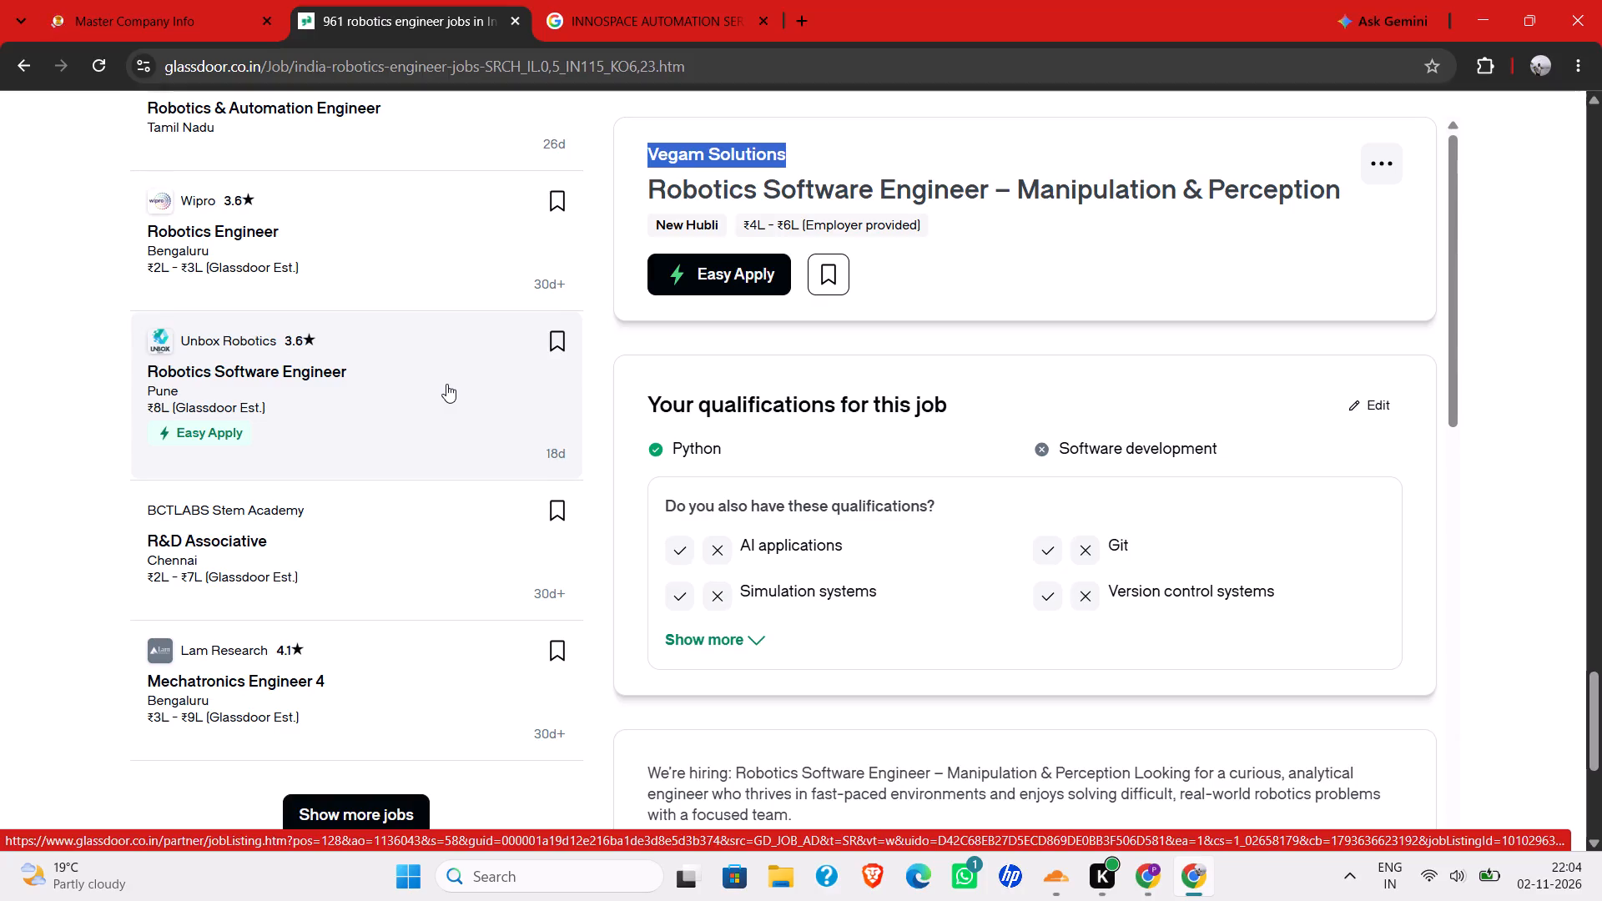
pyautogui.scroll(-1, 446, 384)
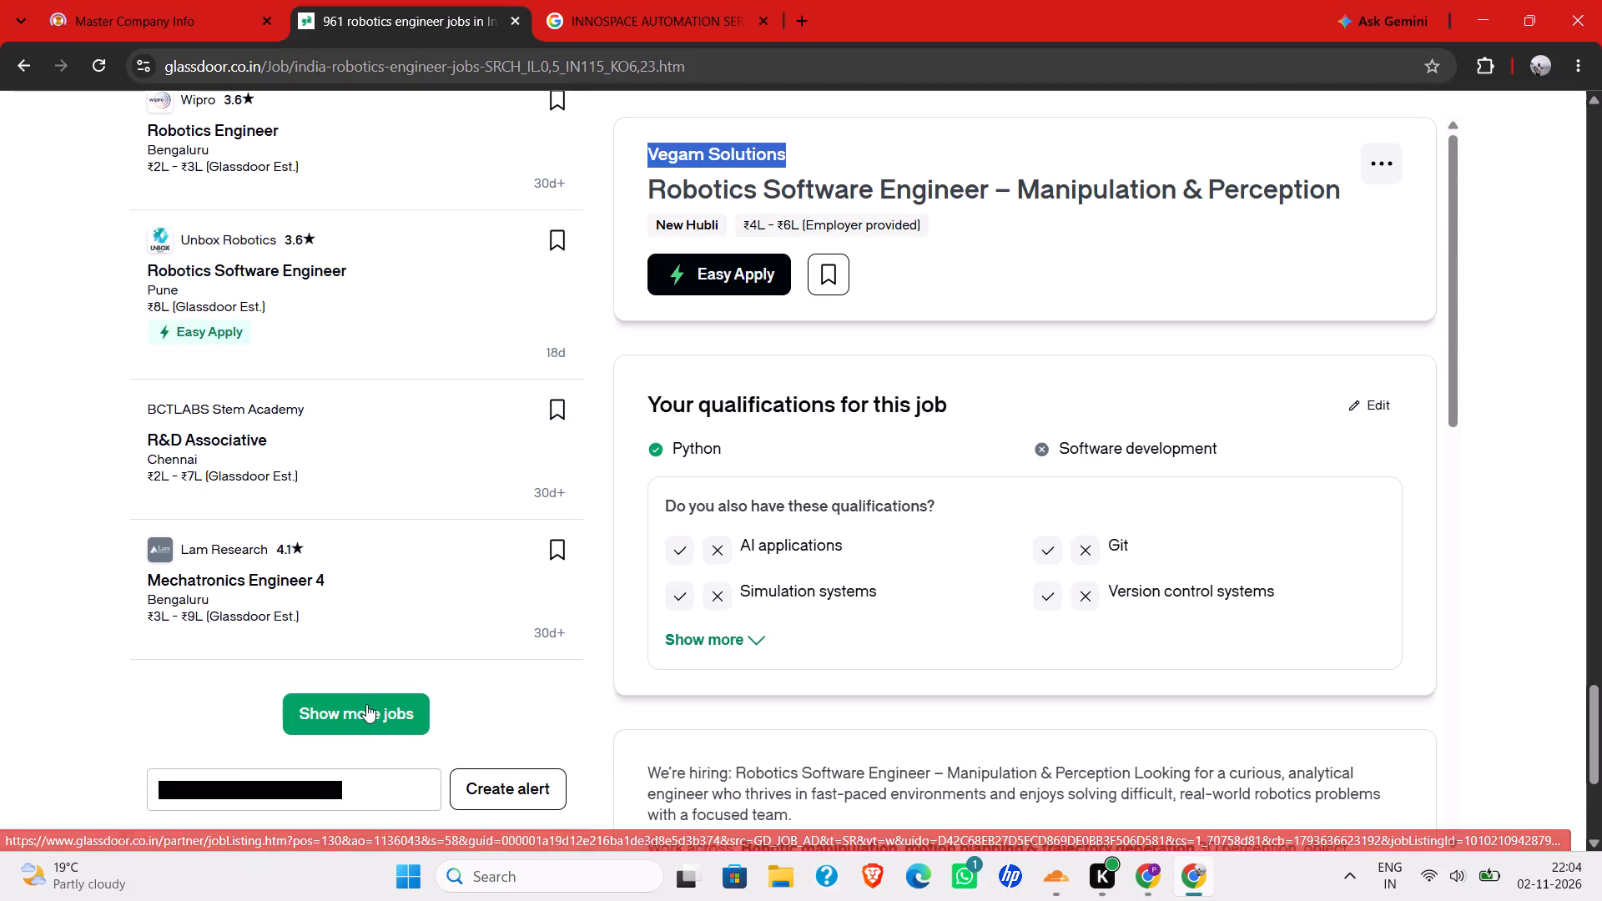
pyautogui.click(366, 704)
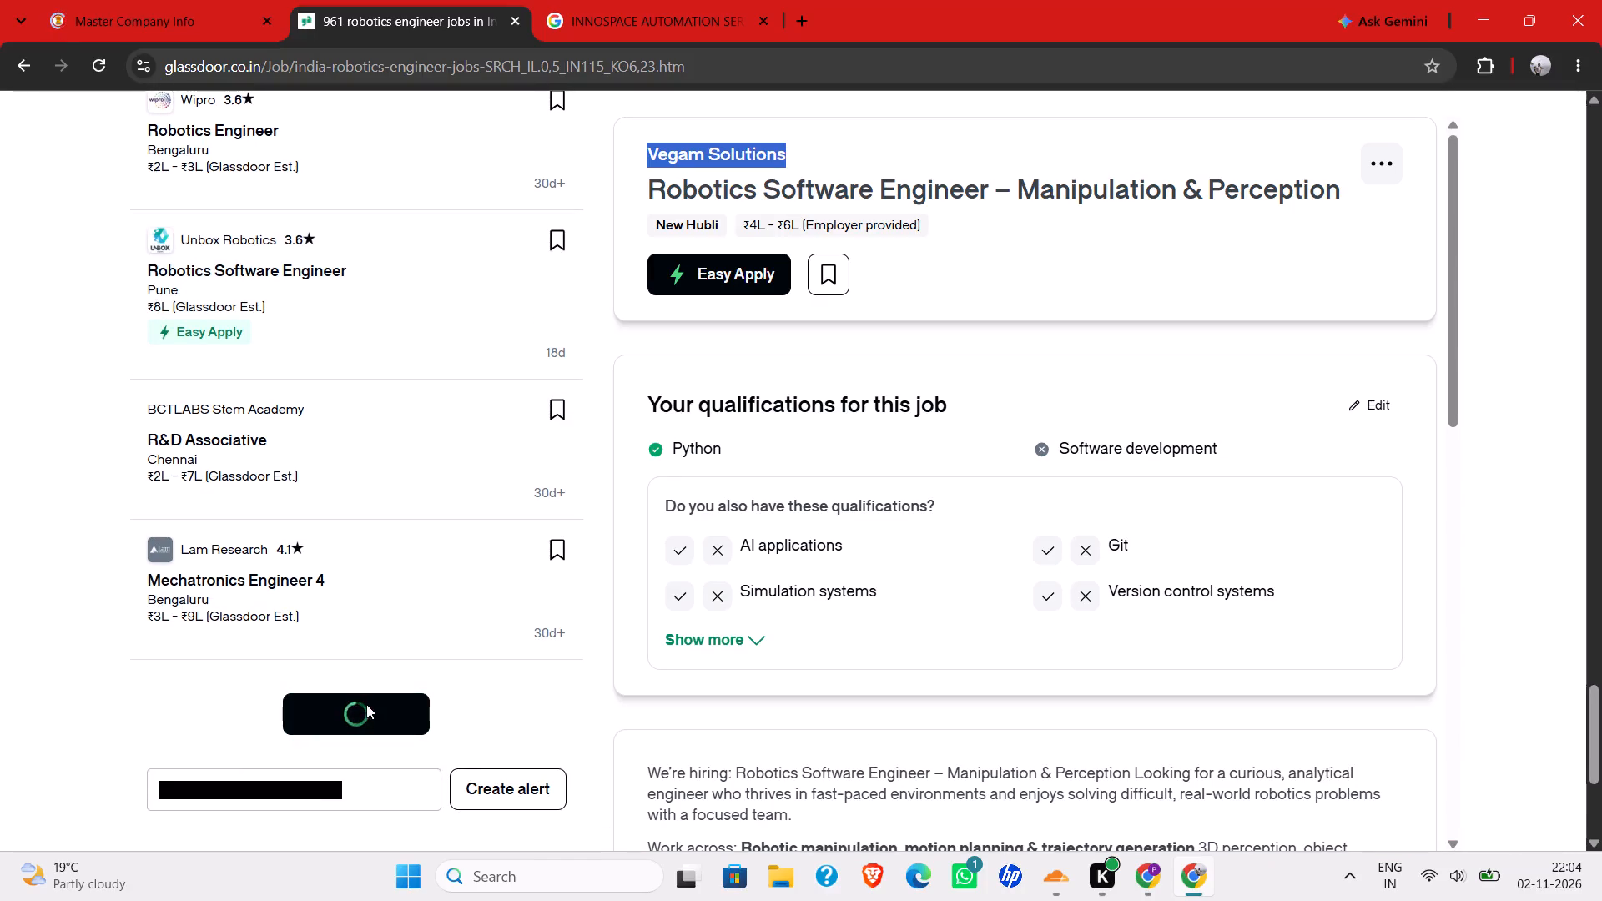
# Copy the company name VEGAMARK SERVICES PRIVATE LIMITED from its MCA record into the Google chat prompt.
pyautogui.click(177, 14)
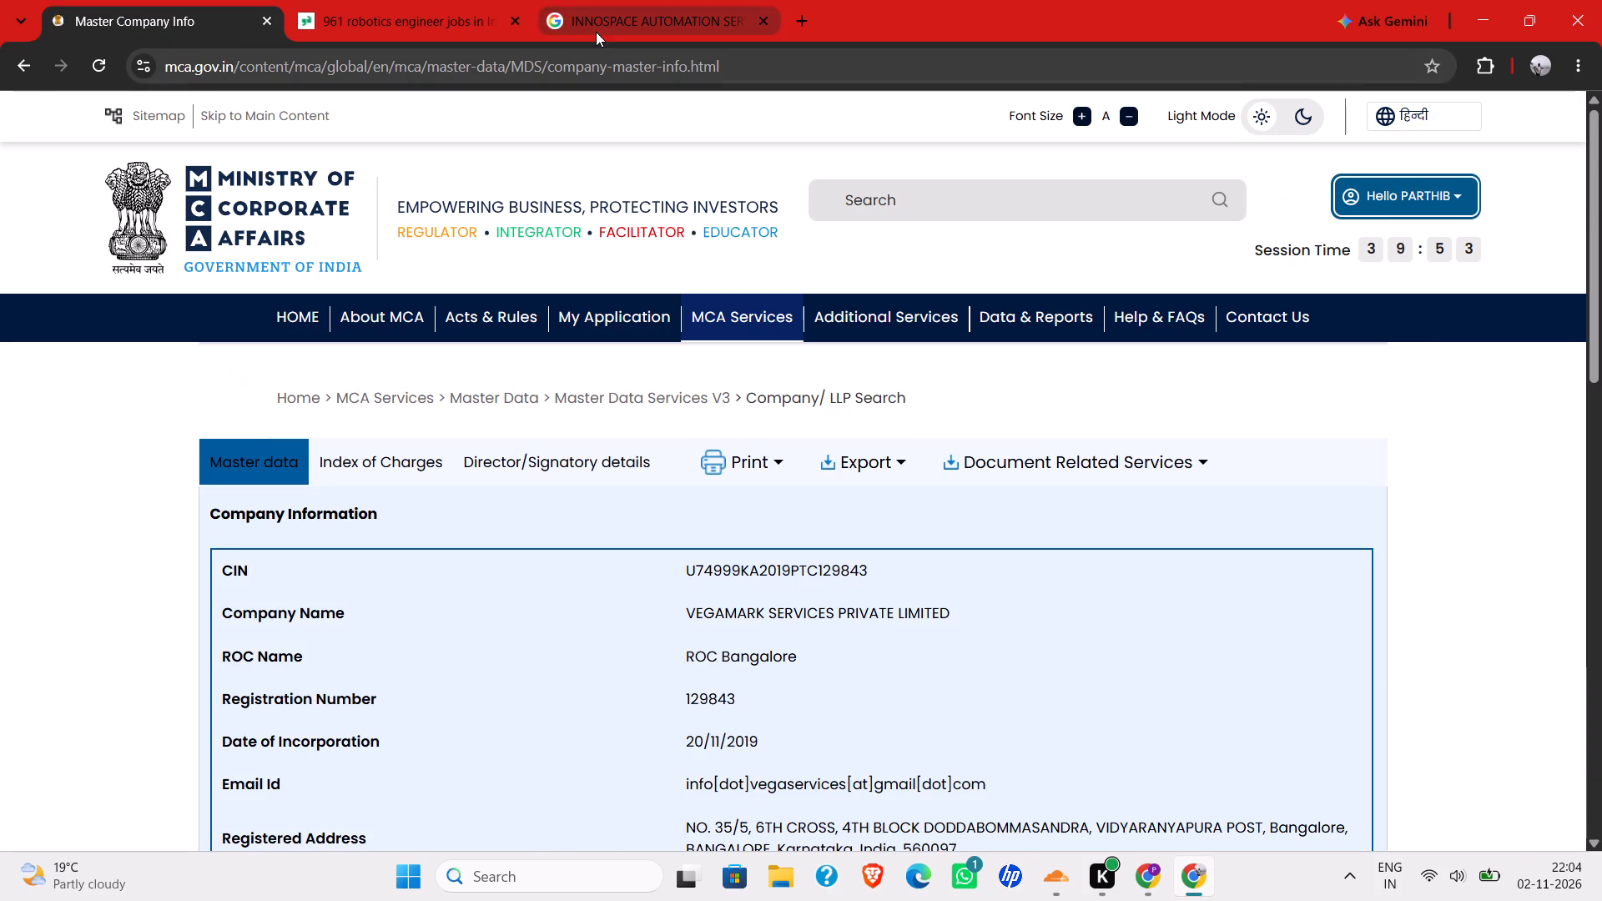
pyautogui.moveTo(679, 620); pyautogui.dragTo(960, 607)
pyautogui.hotkey('ctrl', 'c')
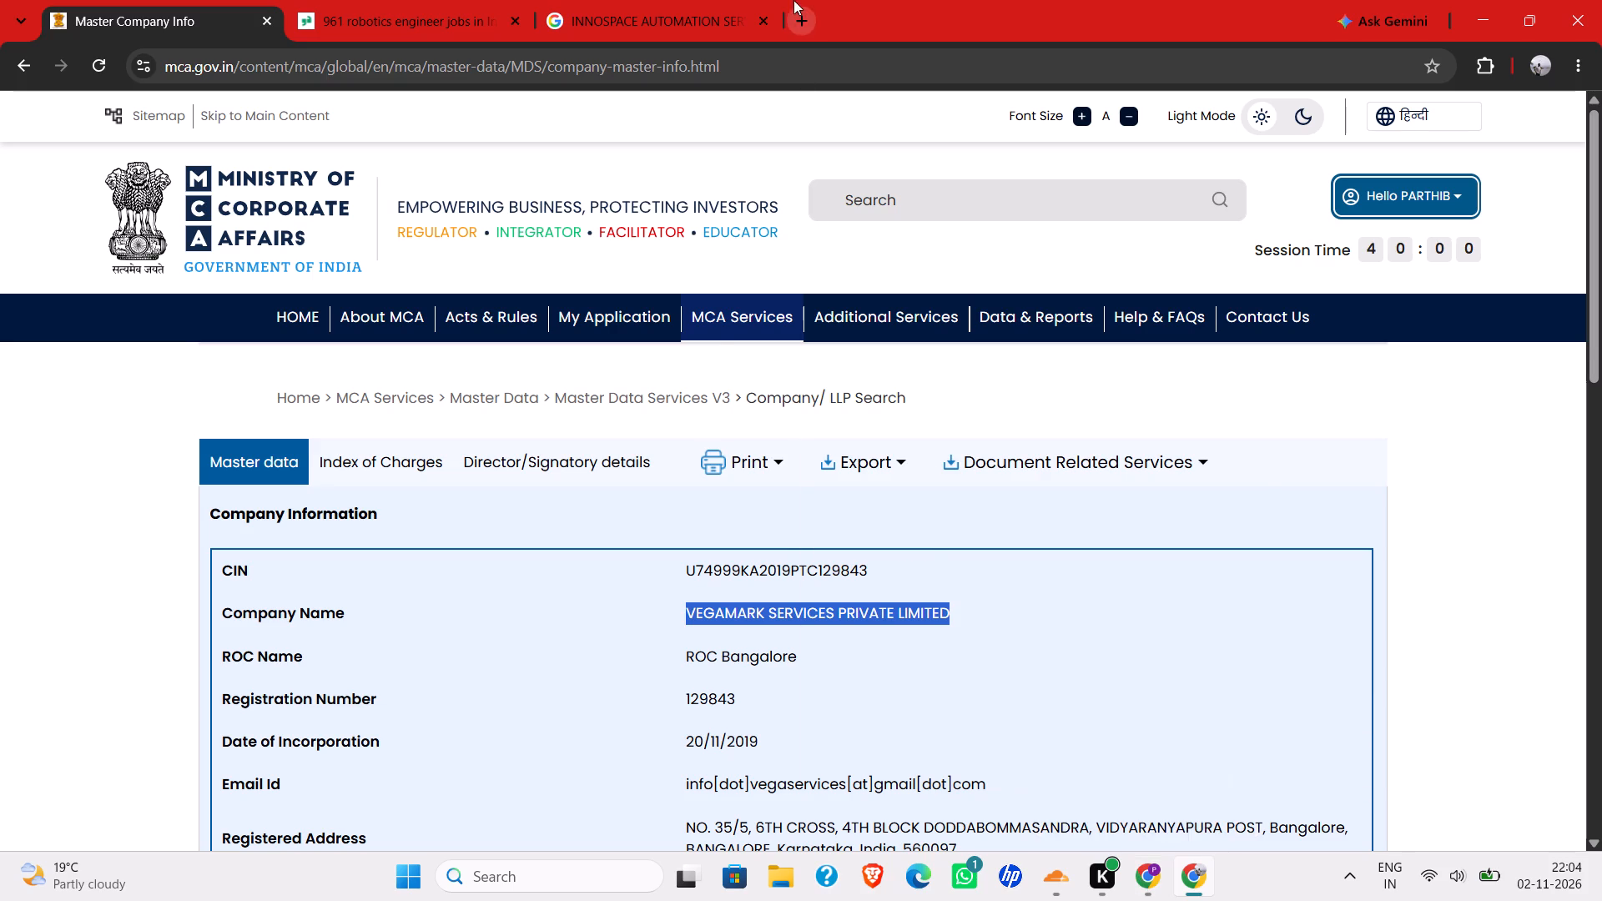
pyautogui.click(690, 0)
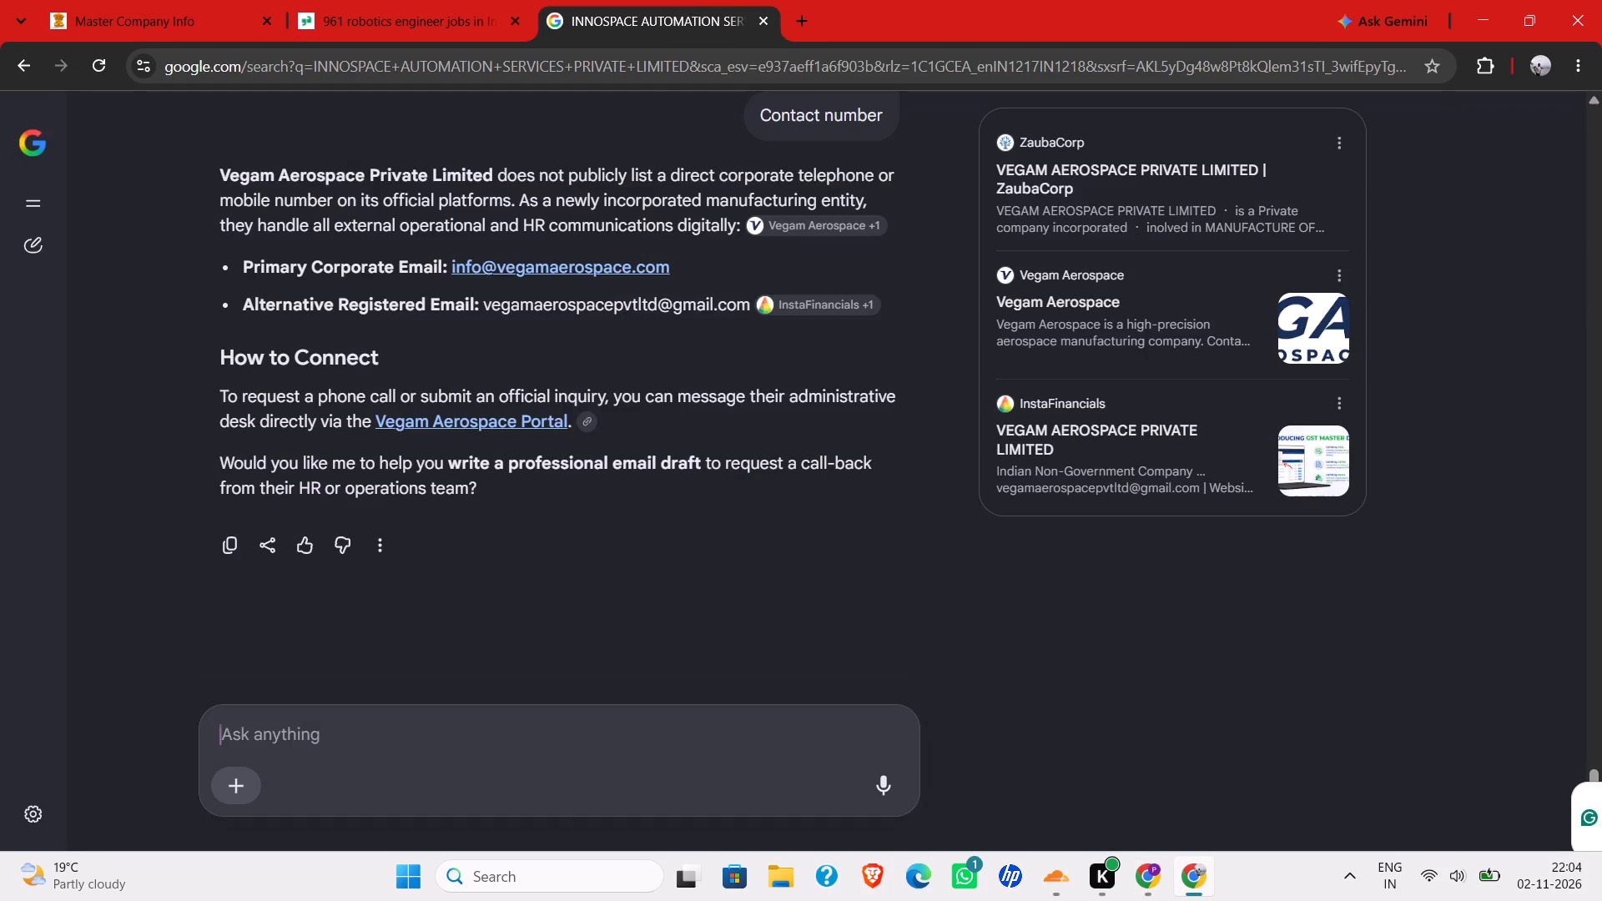
pyautogui.hotkey('ctrl', 'v')
# Search all sheets of the ECE Winter Database for VEGAMARK SERVICES PRIVATE LIMITED to check for a duplicate, then close the search dialog.
pyautogui.click(1144, 861)
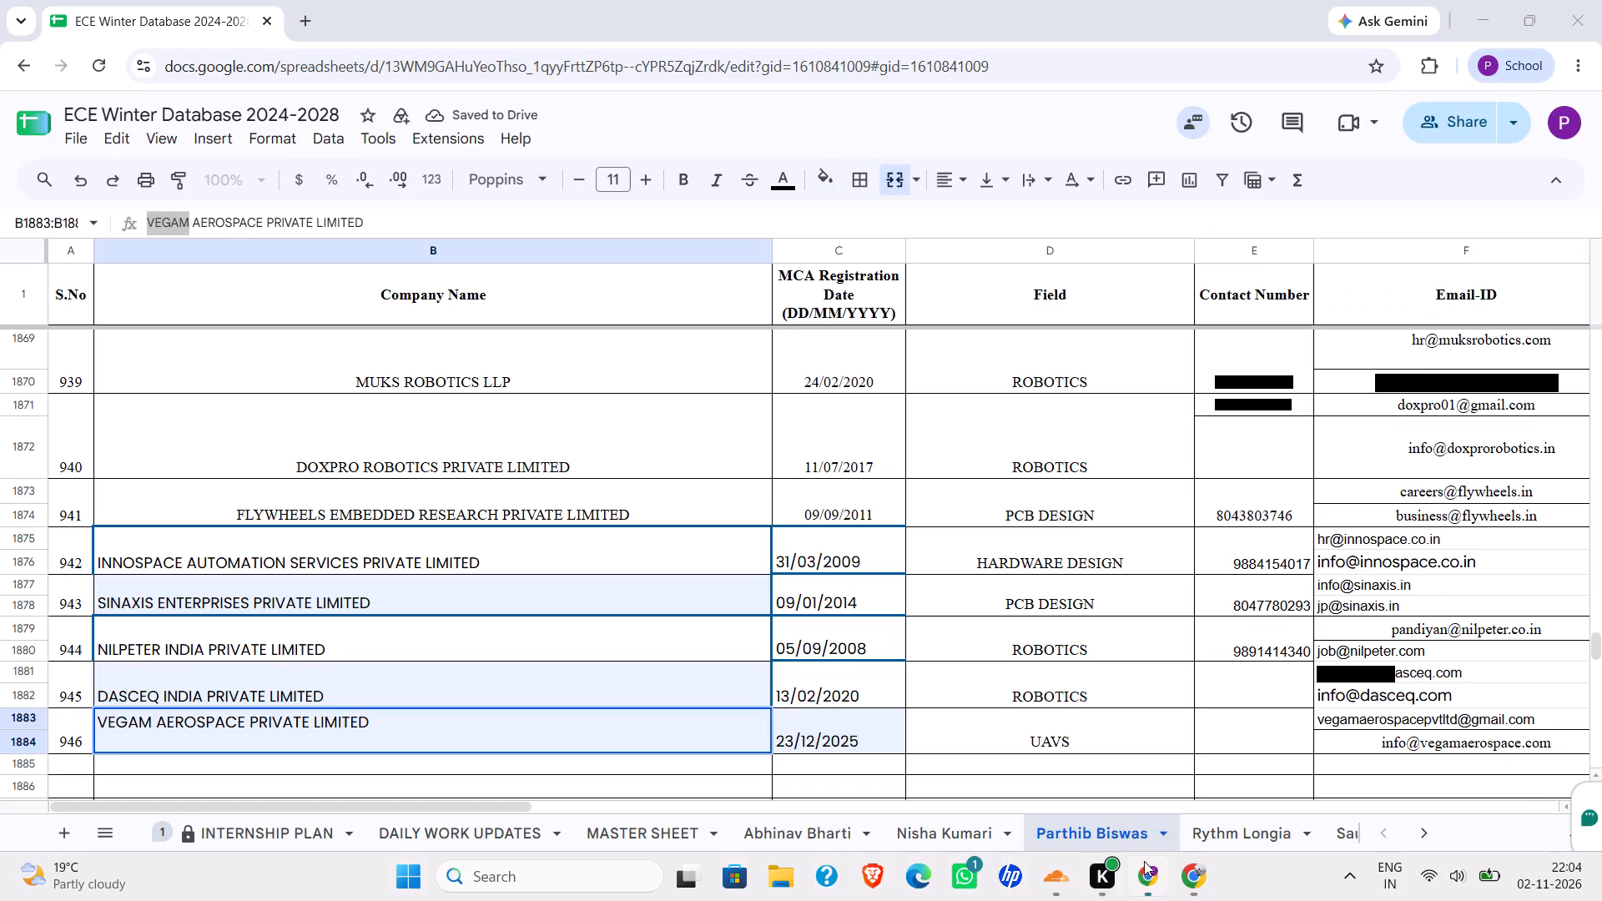
pyautogui.hotkey('ctrl', 'h')
pyautogui.hotkey('ctrl', 'v')
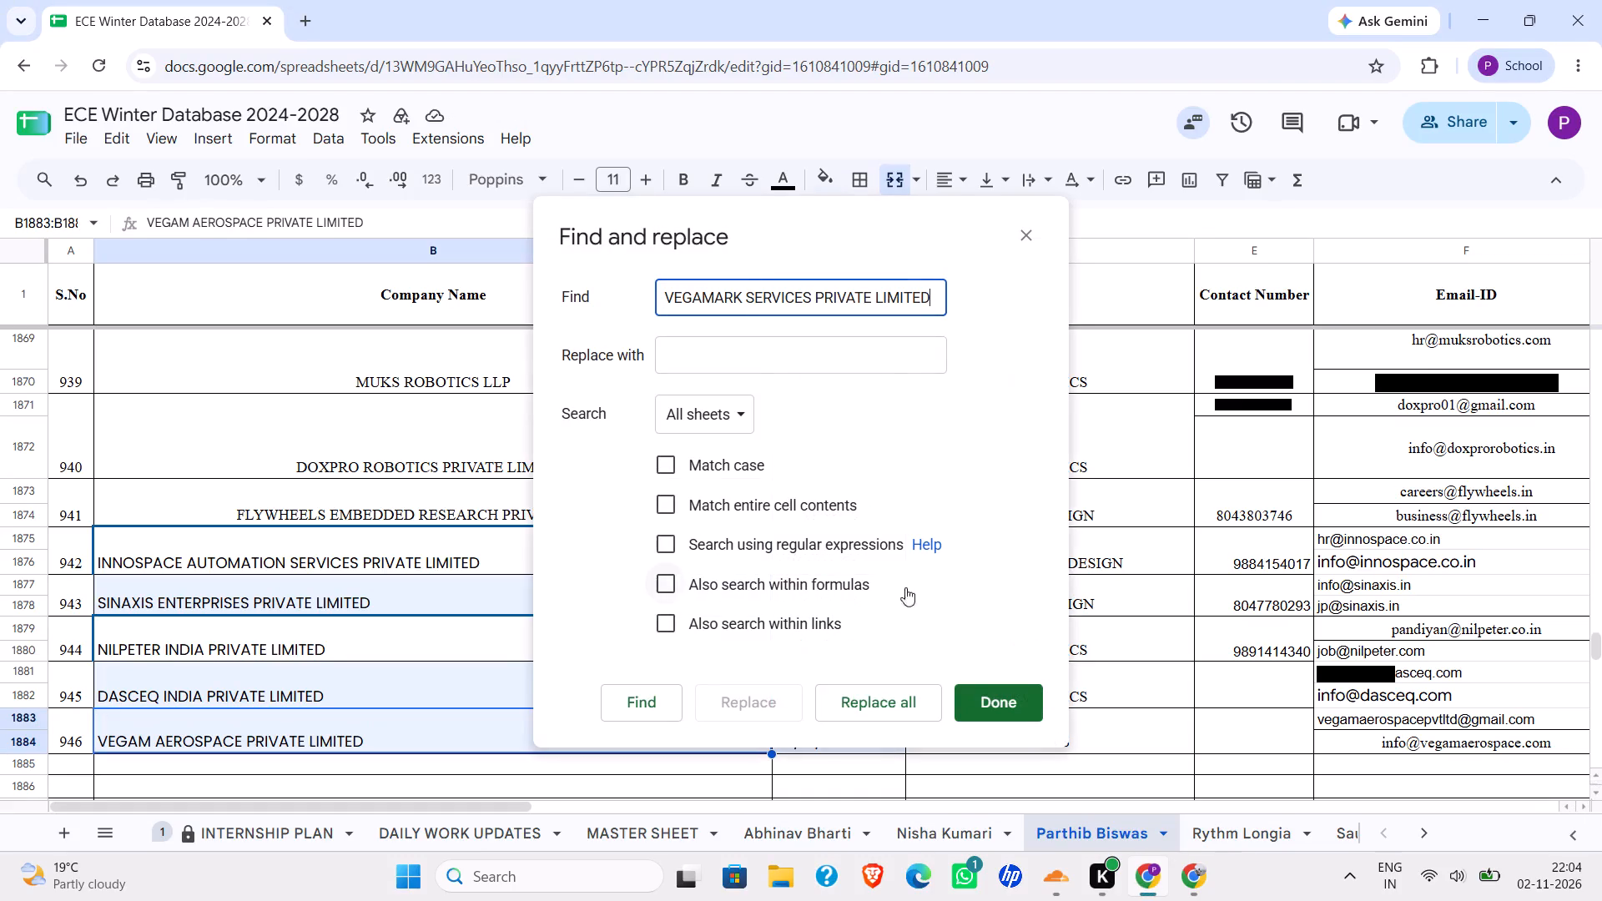
pyautogui.click(662, 294)
pyautogui.press('BackSpace')
pyautogui.press('BackSpace')
pyautogui.click(646, 692)
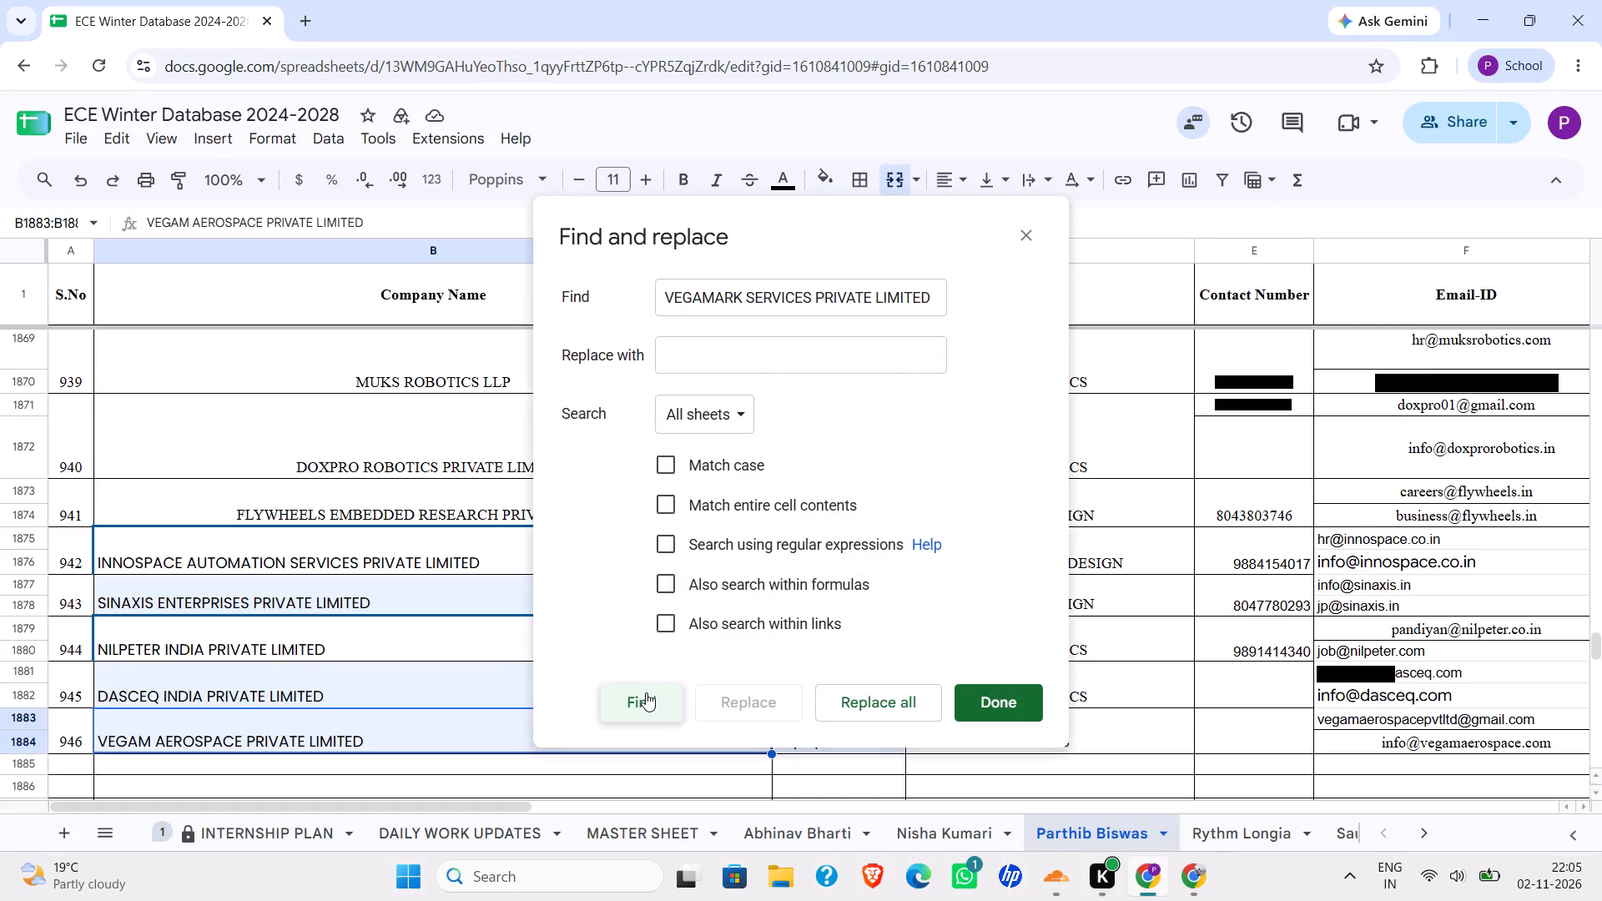
pyautogui.click(1029, 228)
# Add VEGAMARK SERVICES PRIVATE LIMITED as the company name in row 1885 with serial number 947.
pyautogui.click(629, 758)
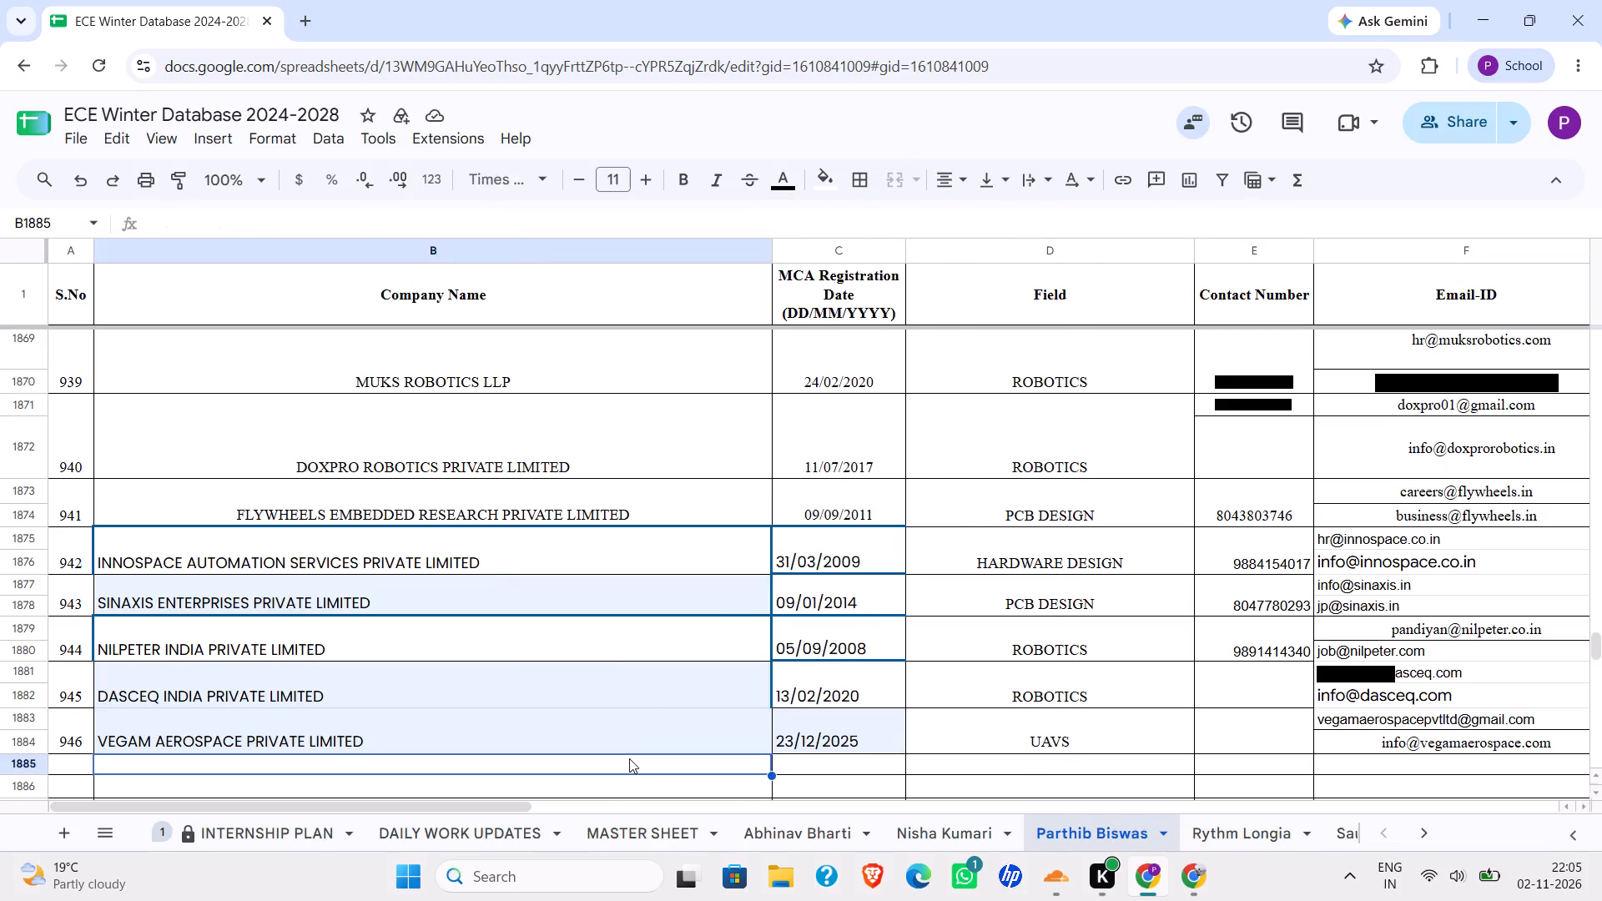
pyautogui.hotkey('ctrl', 'v')
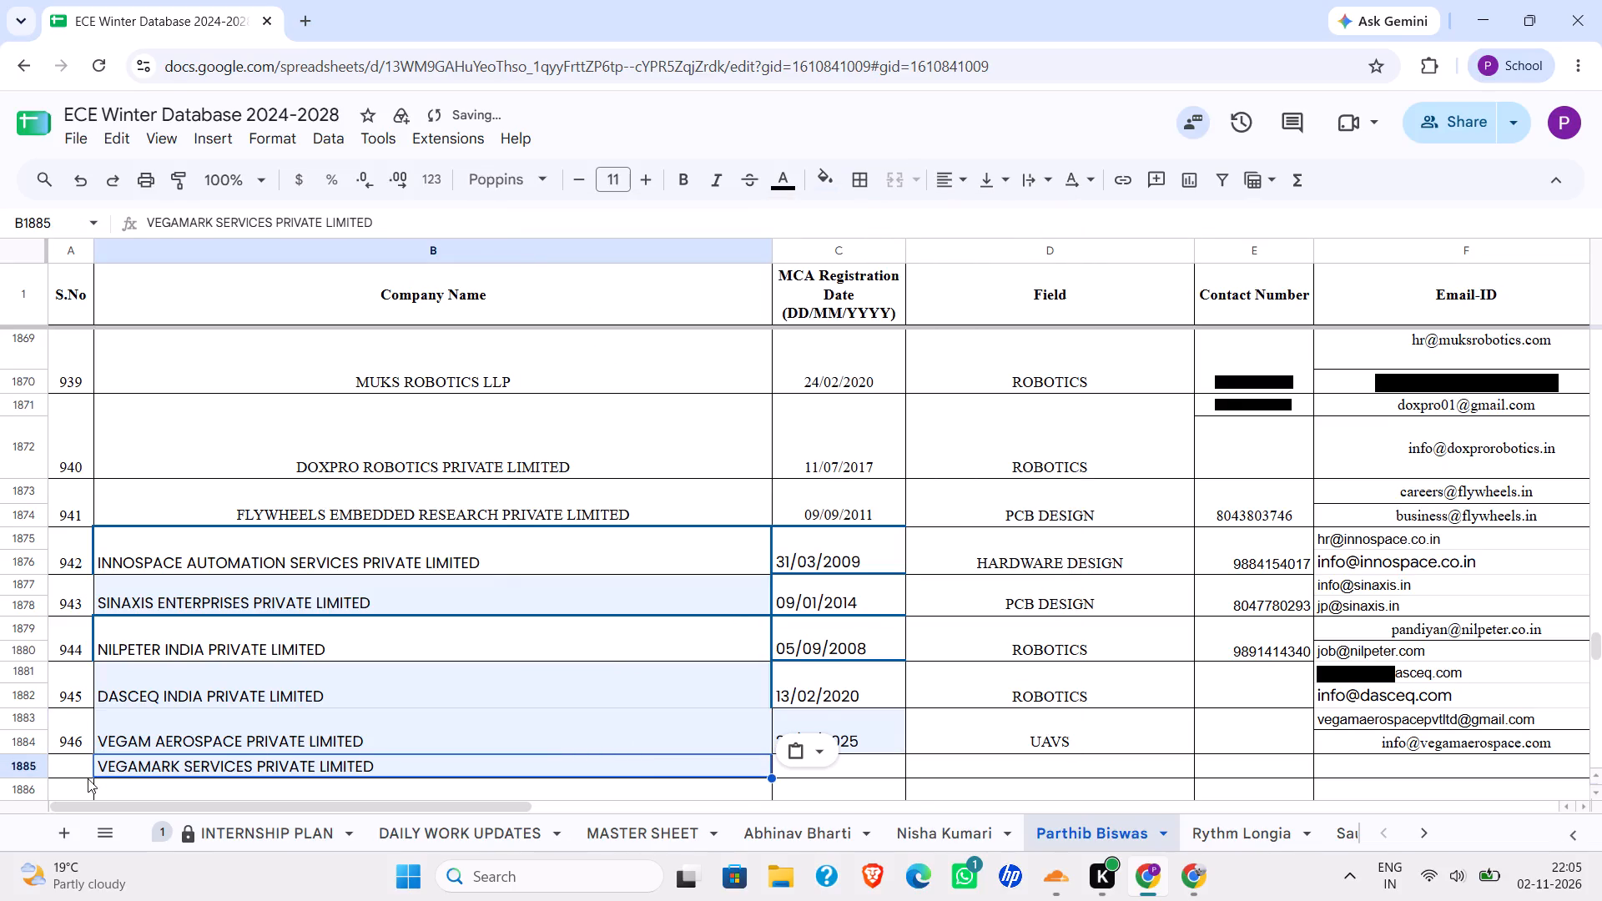
pyautogui.click(82, 776)
pyautogui.write('957')
pyautogui.press('BackSpace')
pyautogui.press('BackSpace')
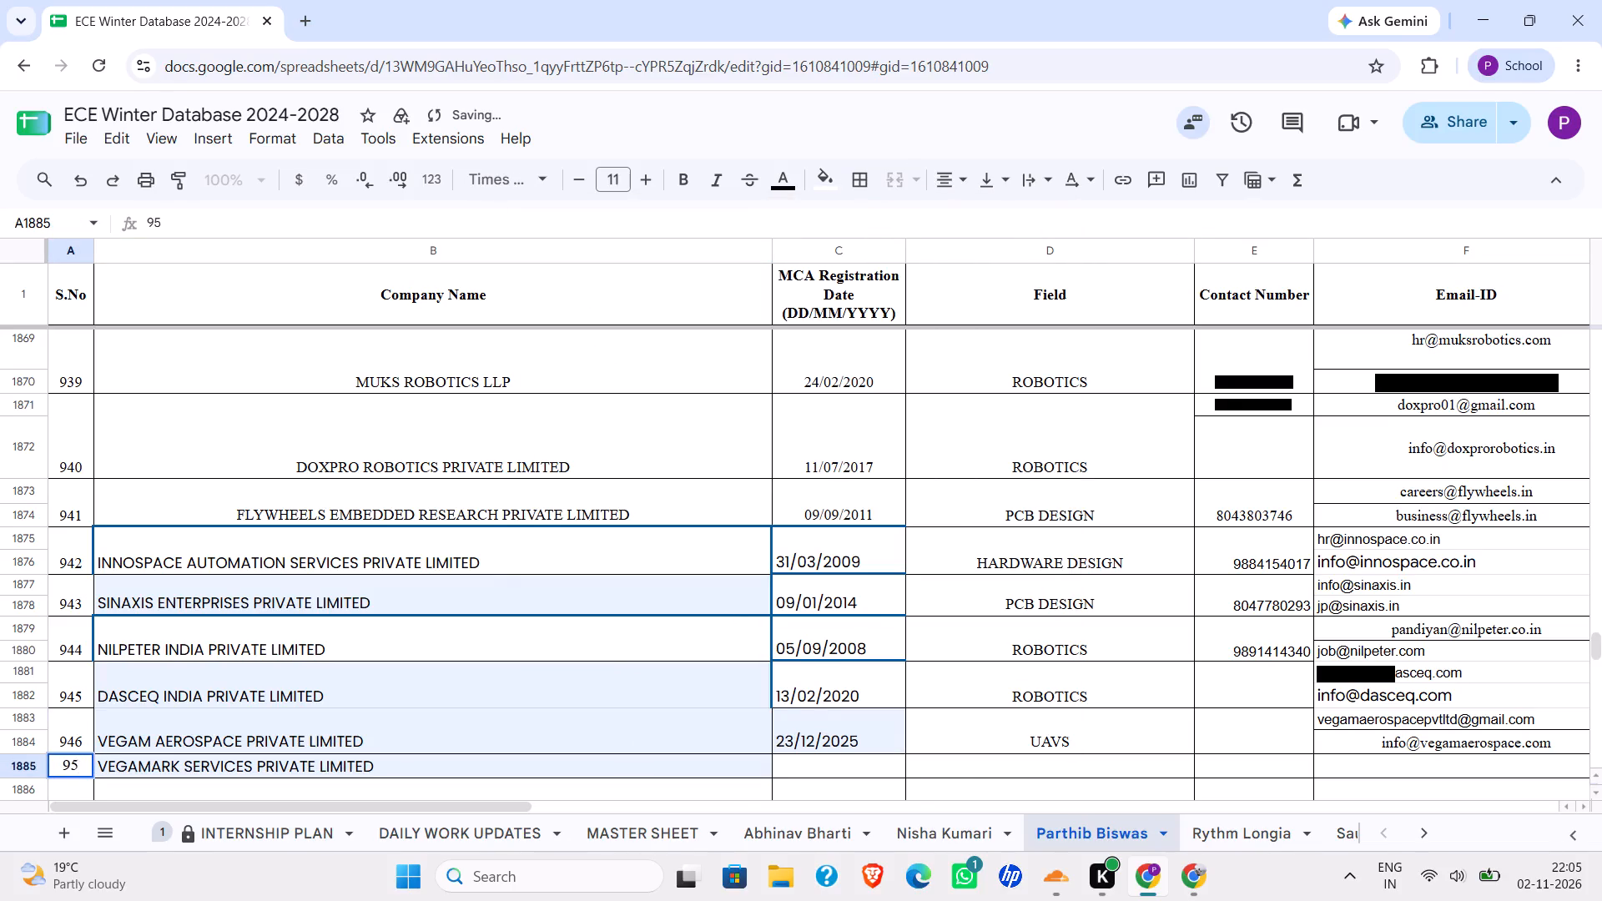
pyautogui.write('47')
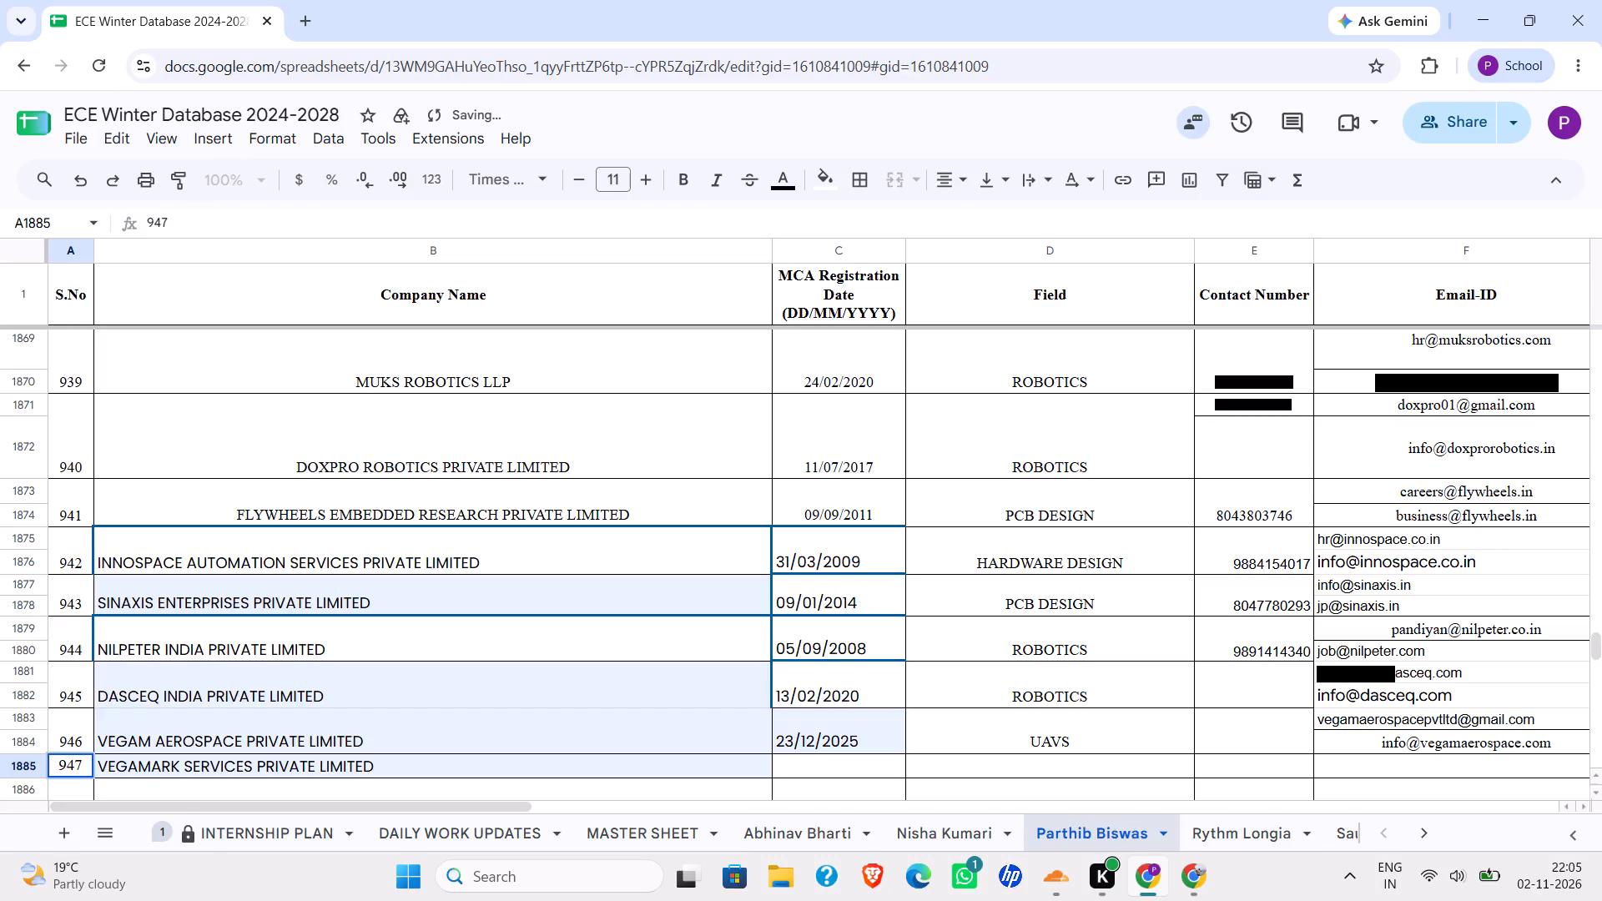
pyautogui.click(831, 762)
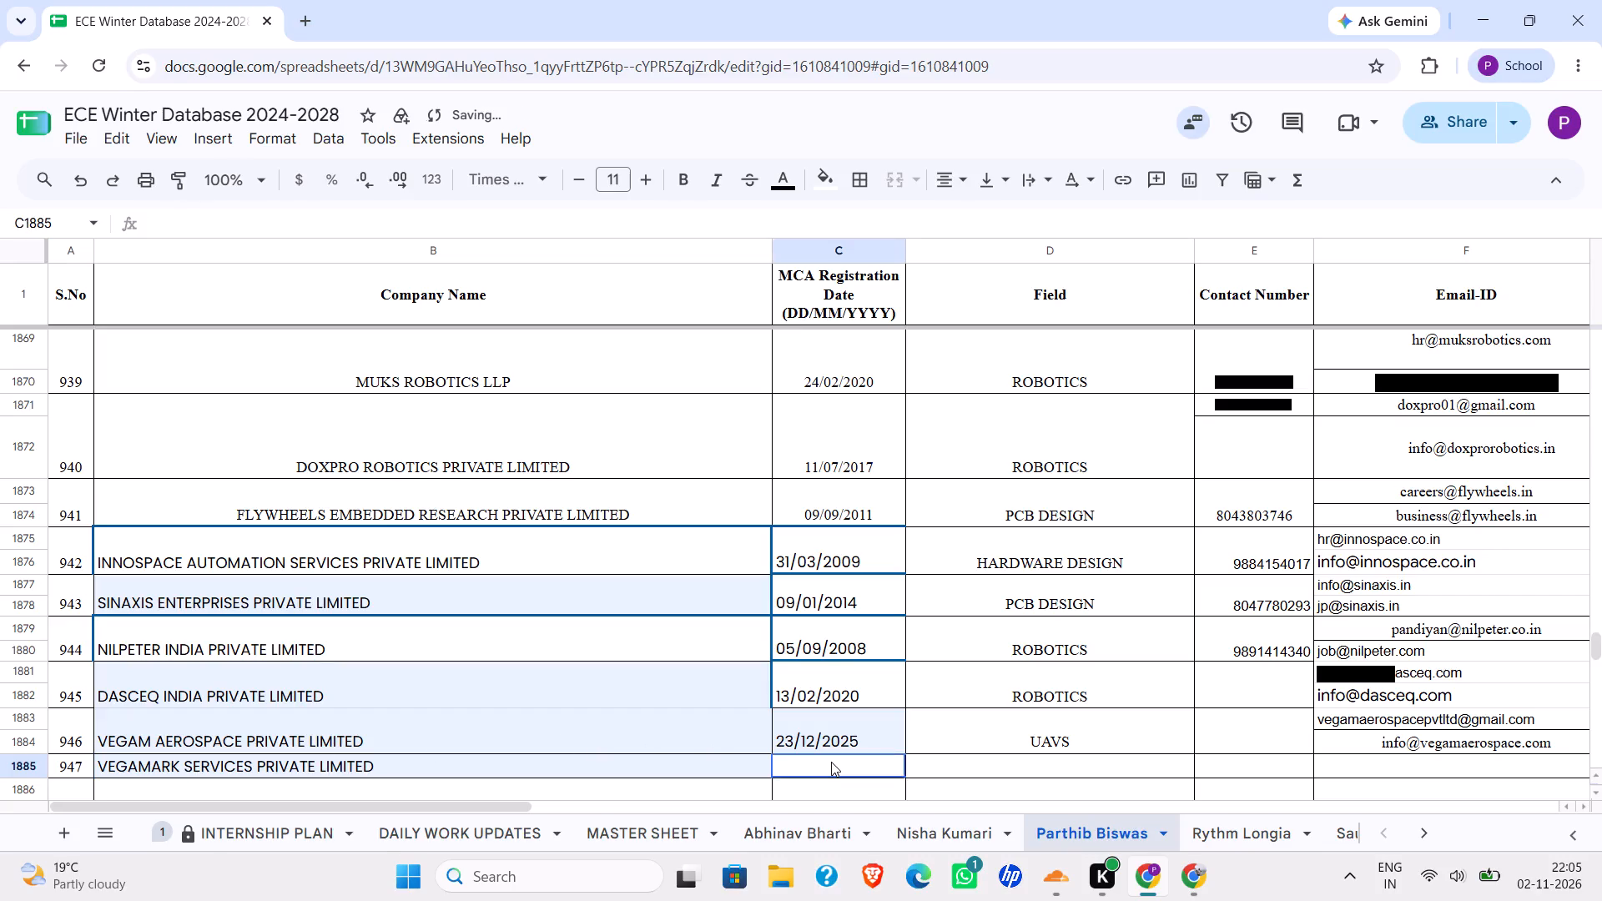
# Complete the Google chat query as "VEGAMARK SERVICES PRIVATE LIMITED Hr contact" and submit it.
pyautogui.click(1190, 879)
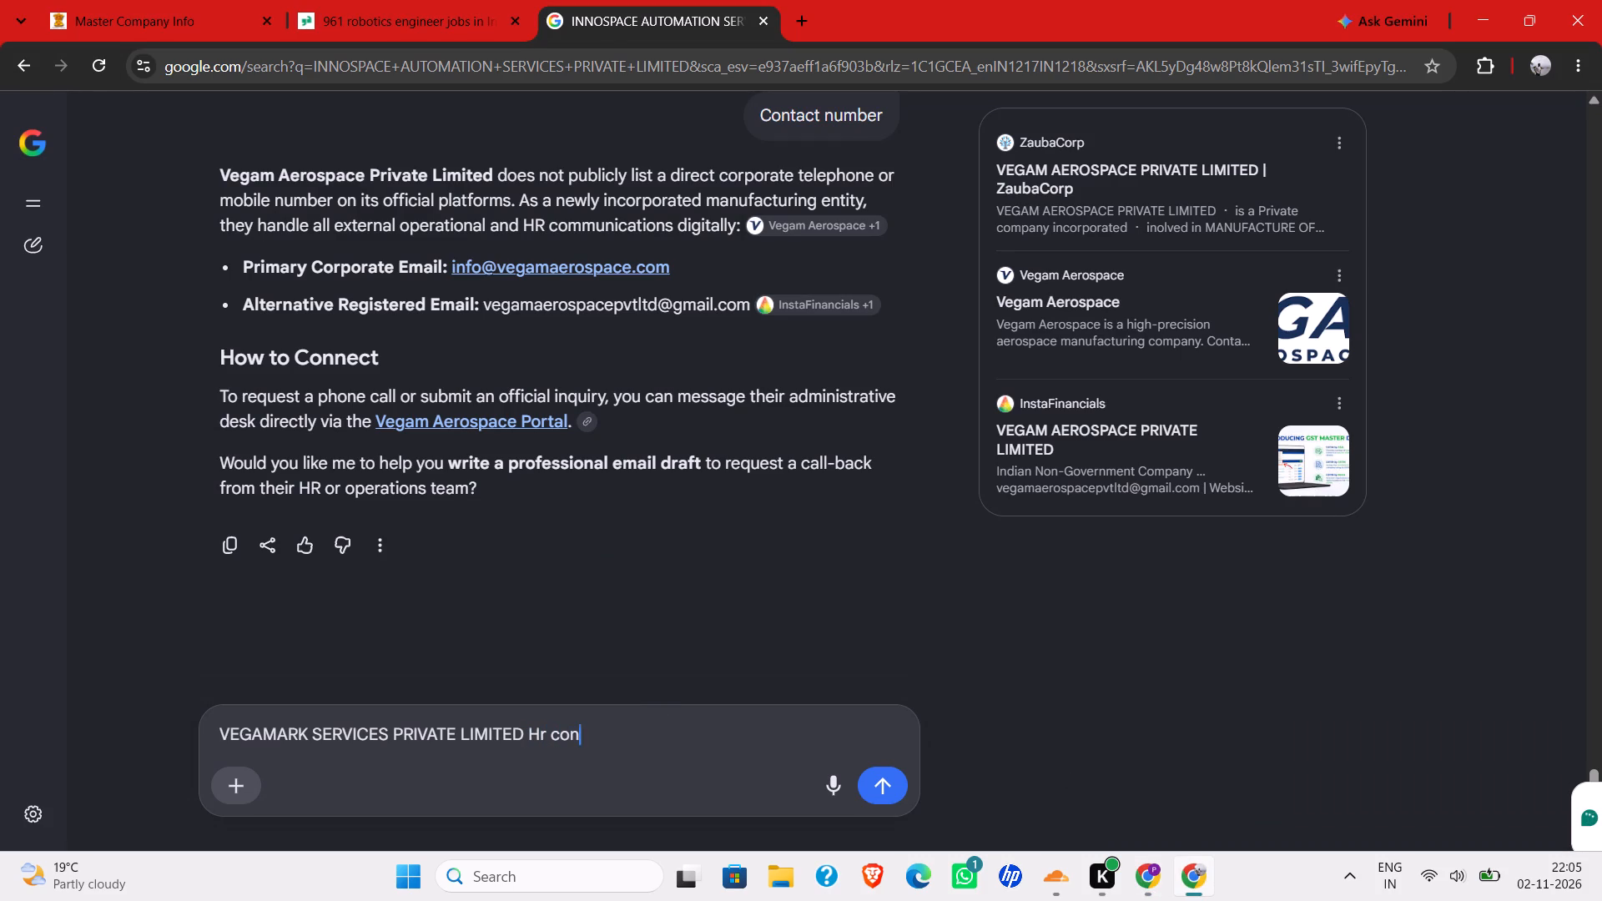
pyautogui.press('BackSpace')
pyautogui.write('ct')
pyautogui.press('Return')
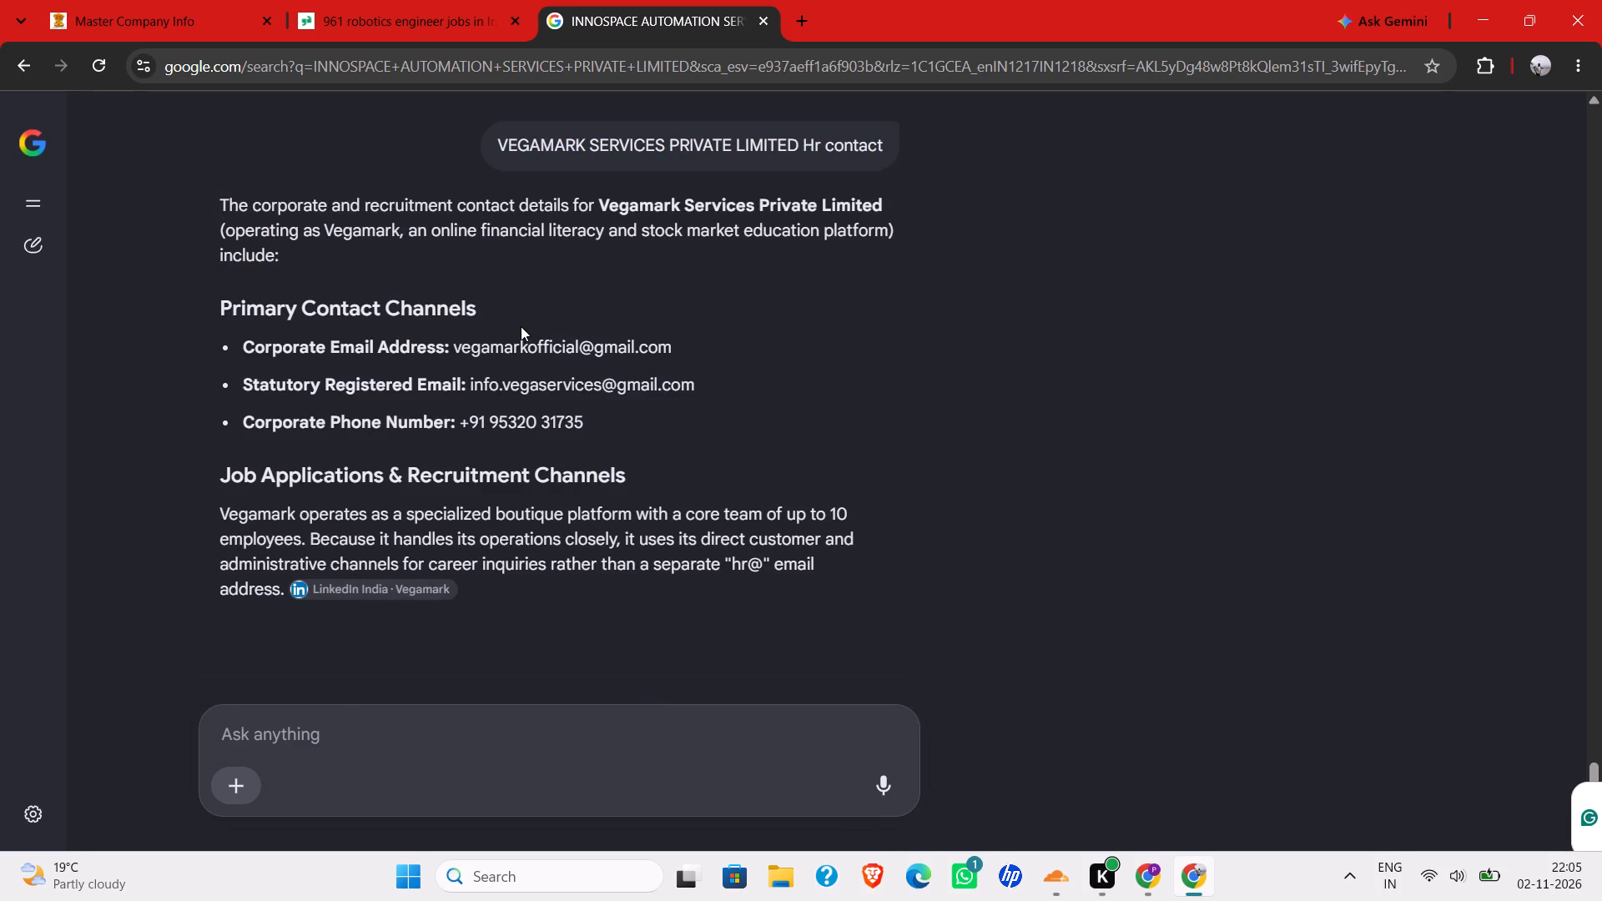
# Copy Vegamark's corporate email address from the Google answer and switch to the database sheet.
pyautogui.moveTo(455, 350); pyautogui.dragTo(618, 351)
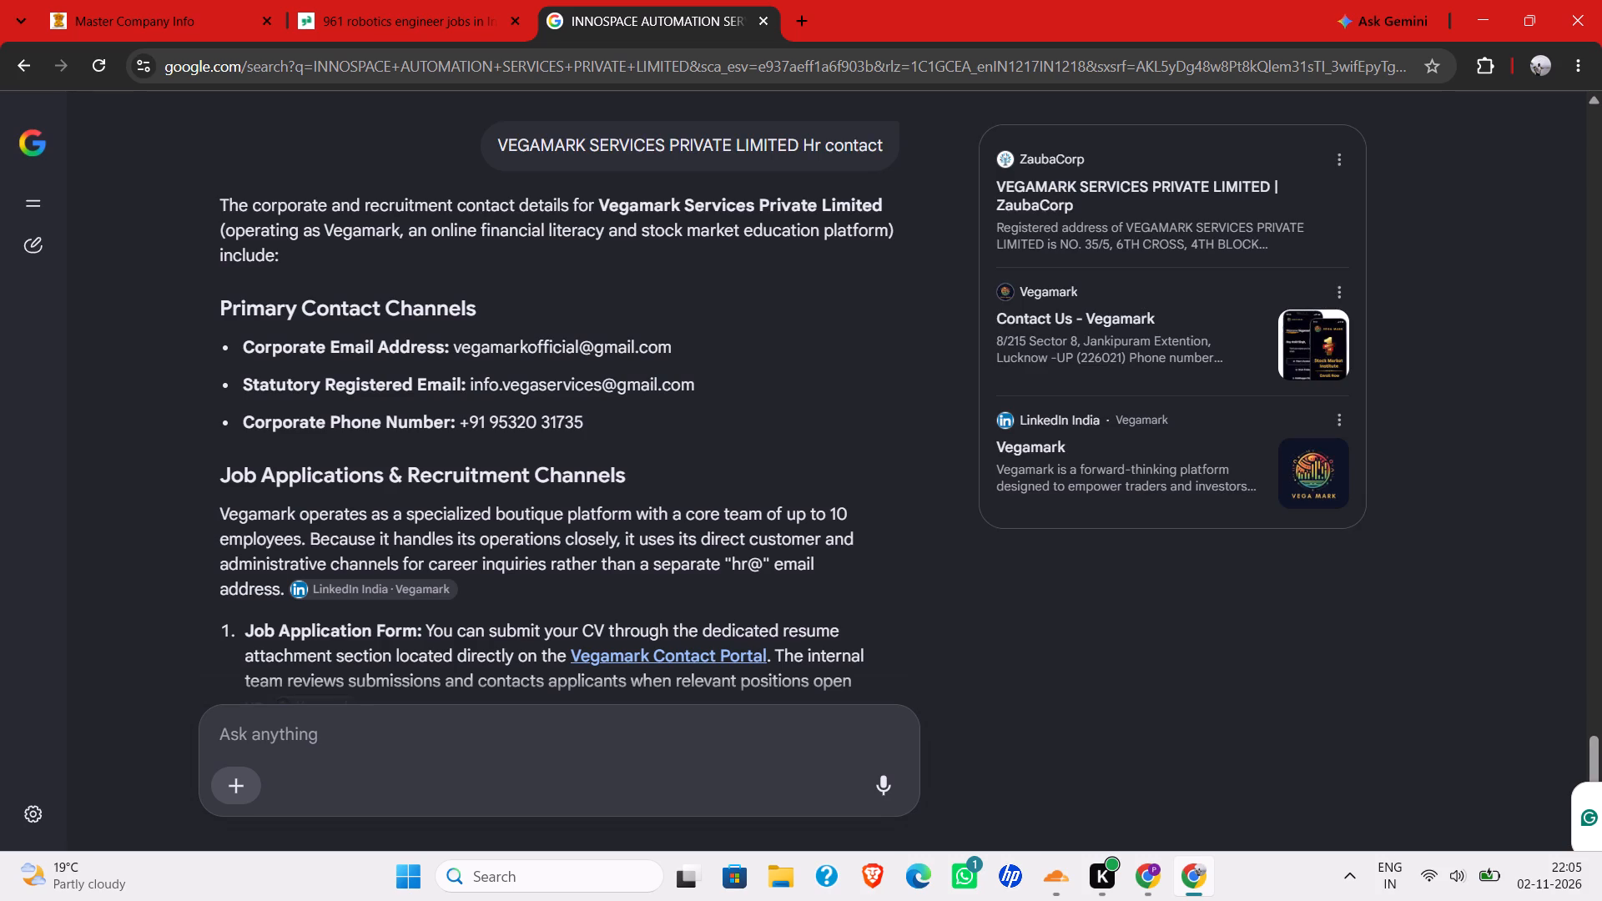
pyautogui.moveTo(618, 351); pyautogui.dragTo(673, 345)
pyautogui.hotkey('ctrl', 'c')
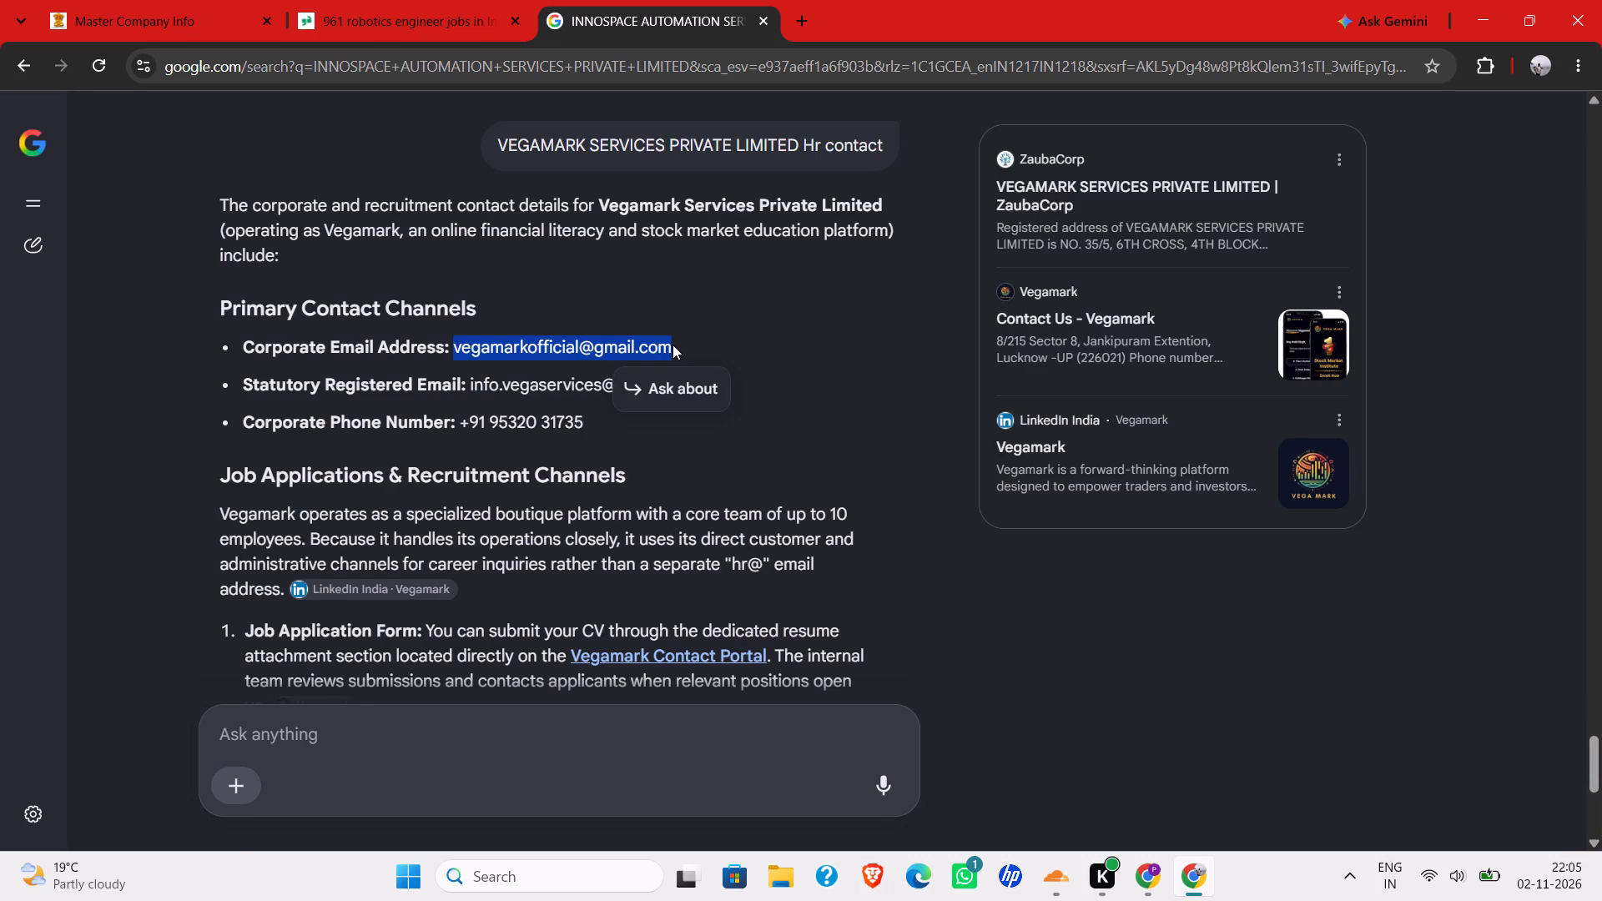
pyautogui.click(1154, 879)
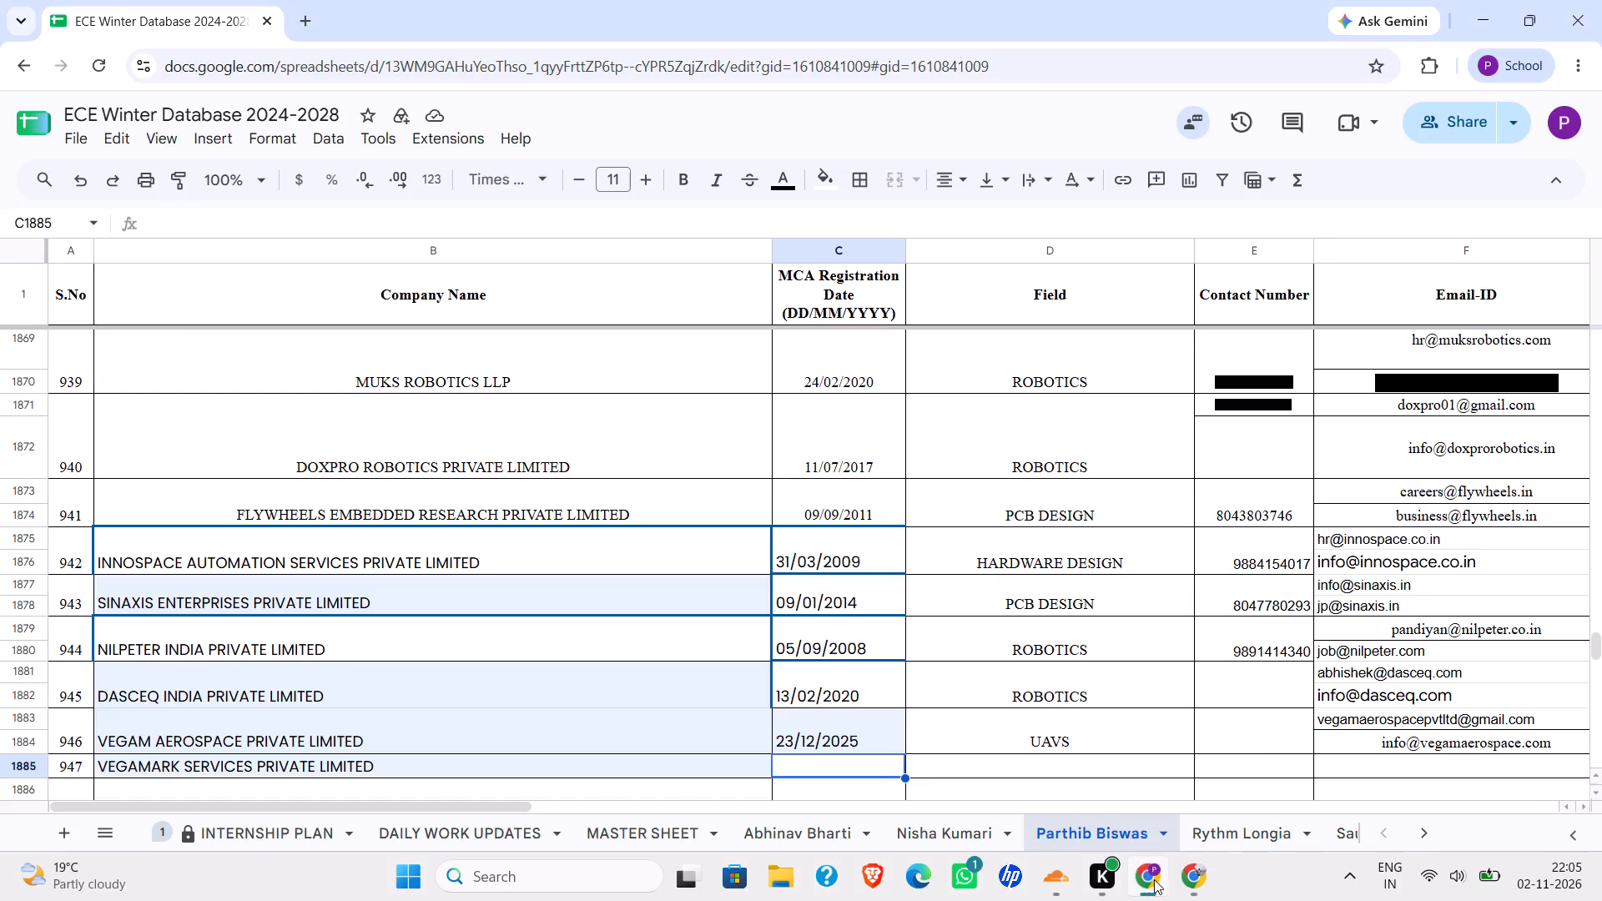
# Paste Vegamark's copied corporate email address into the Email-ID cell of row 1885.
pyautogui.click(1351, 769)
pyautogui.hotkey('ctrl', 'v')
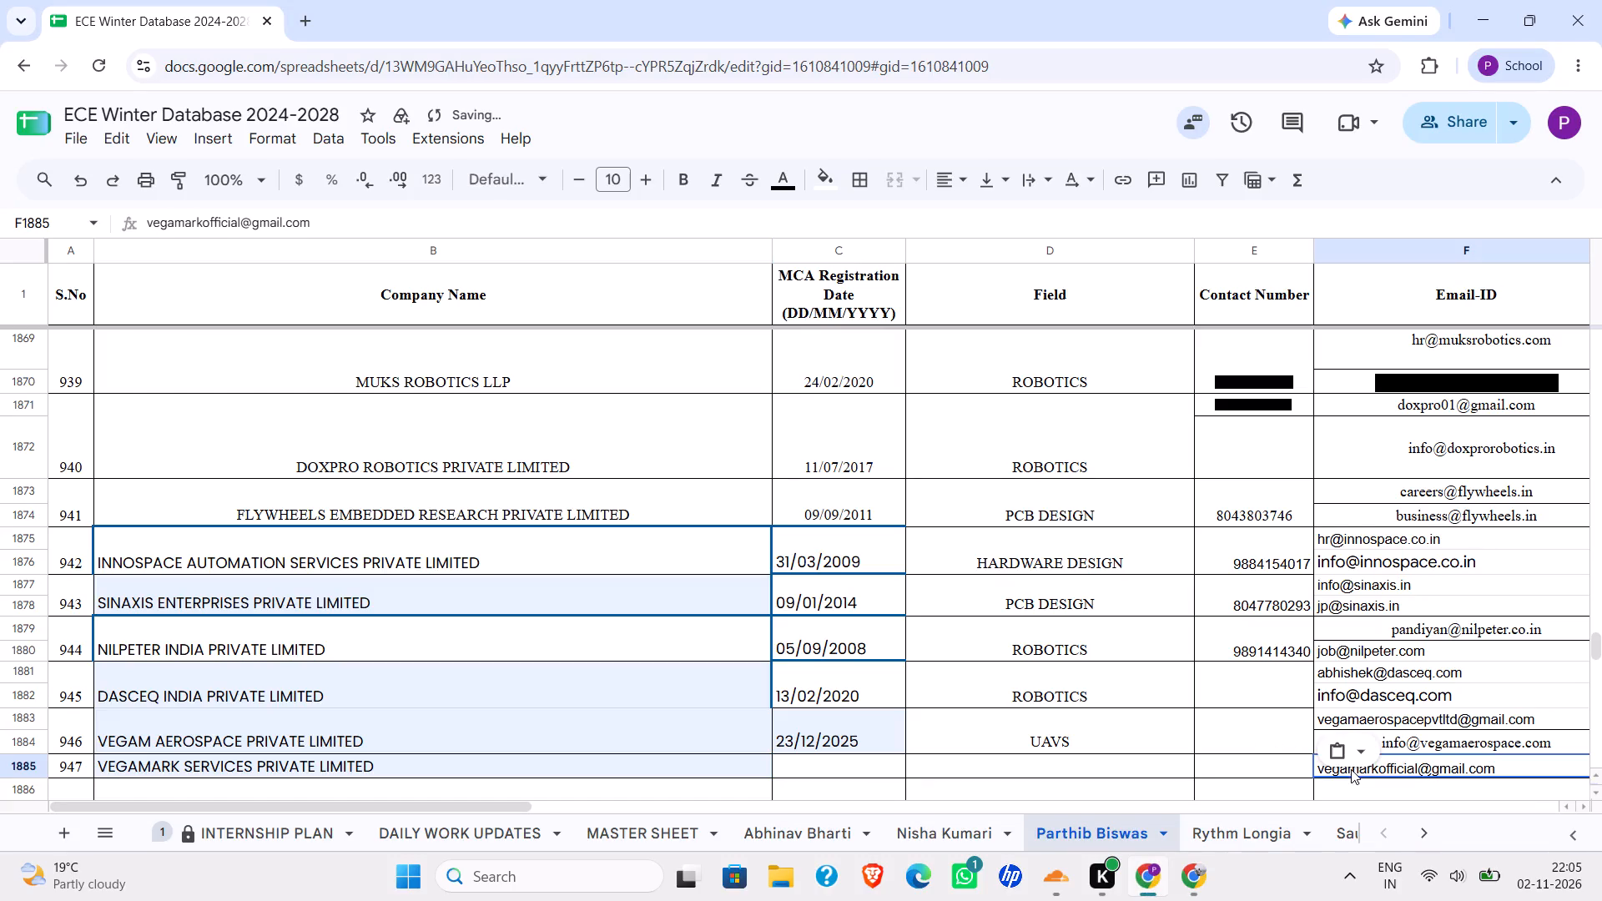
# Copy Vegamark's statutory registered email from the Google answer into the Email-ID cell of row 1886 in the database.
pyautogui.click(1181, 868)
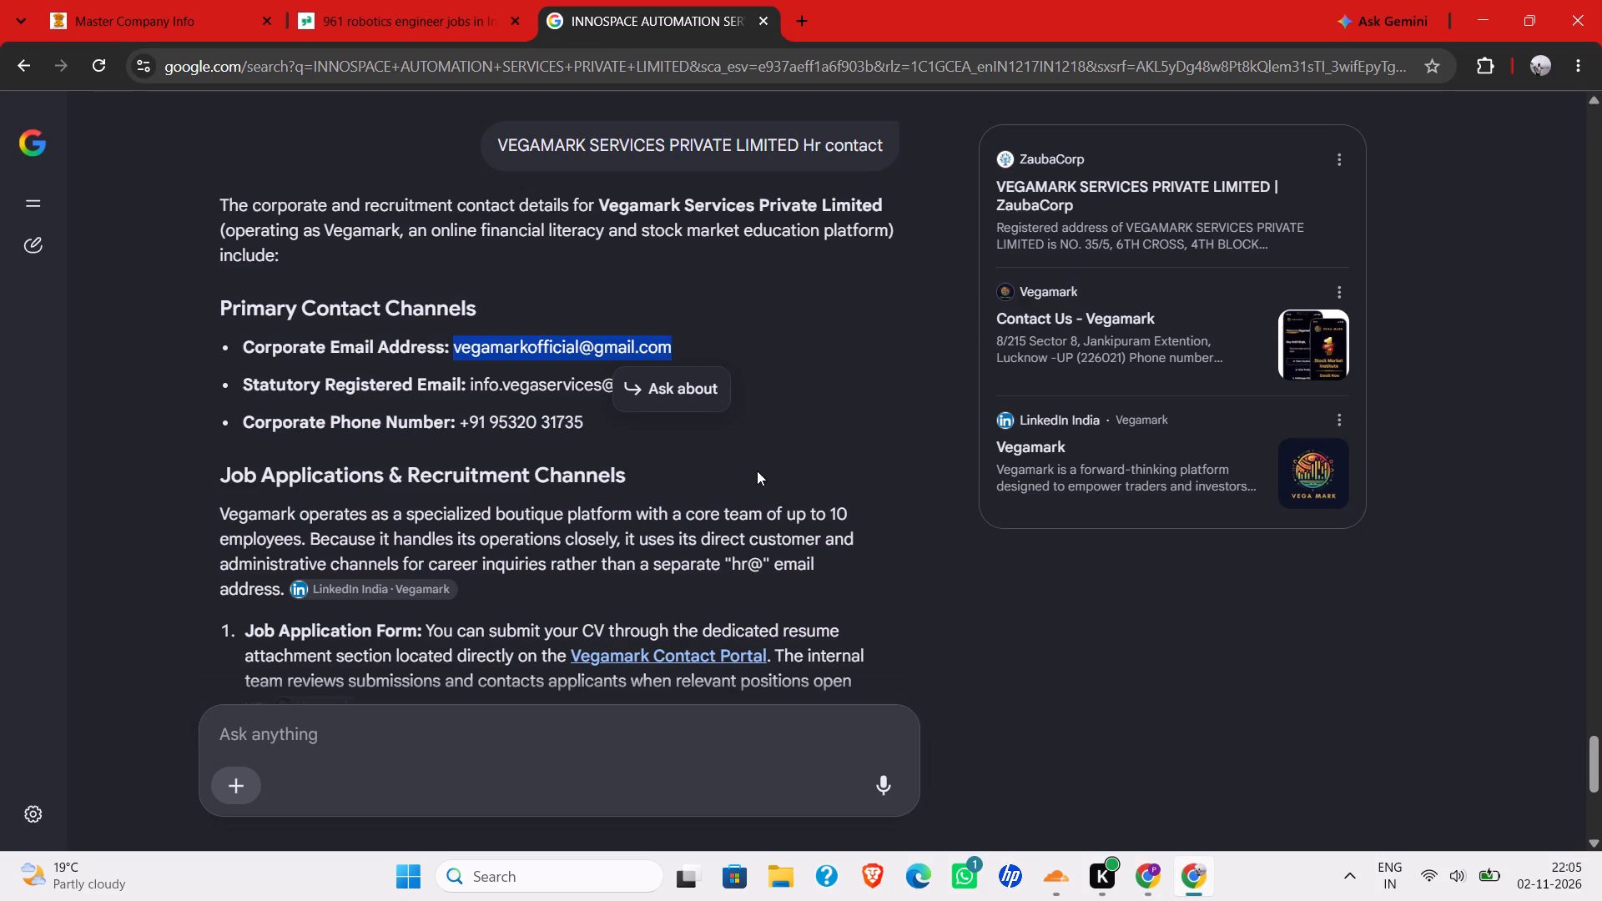
pyautogui.click(758, 458)
pyautogui.moveTo(708, 385); pyautogui.dragTo(471, 384)
pyautogui.hotkey('ctrl', 'c')
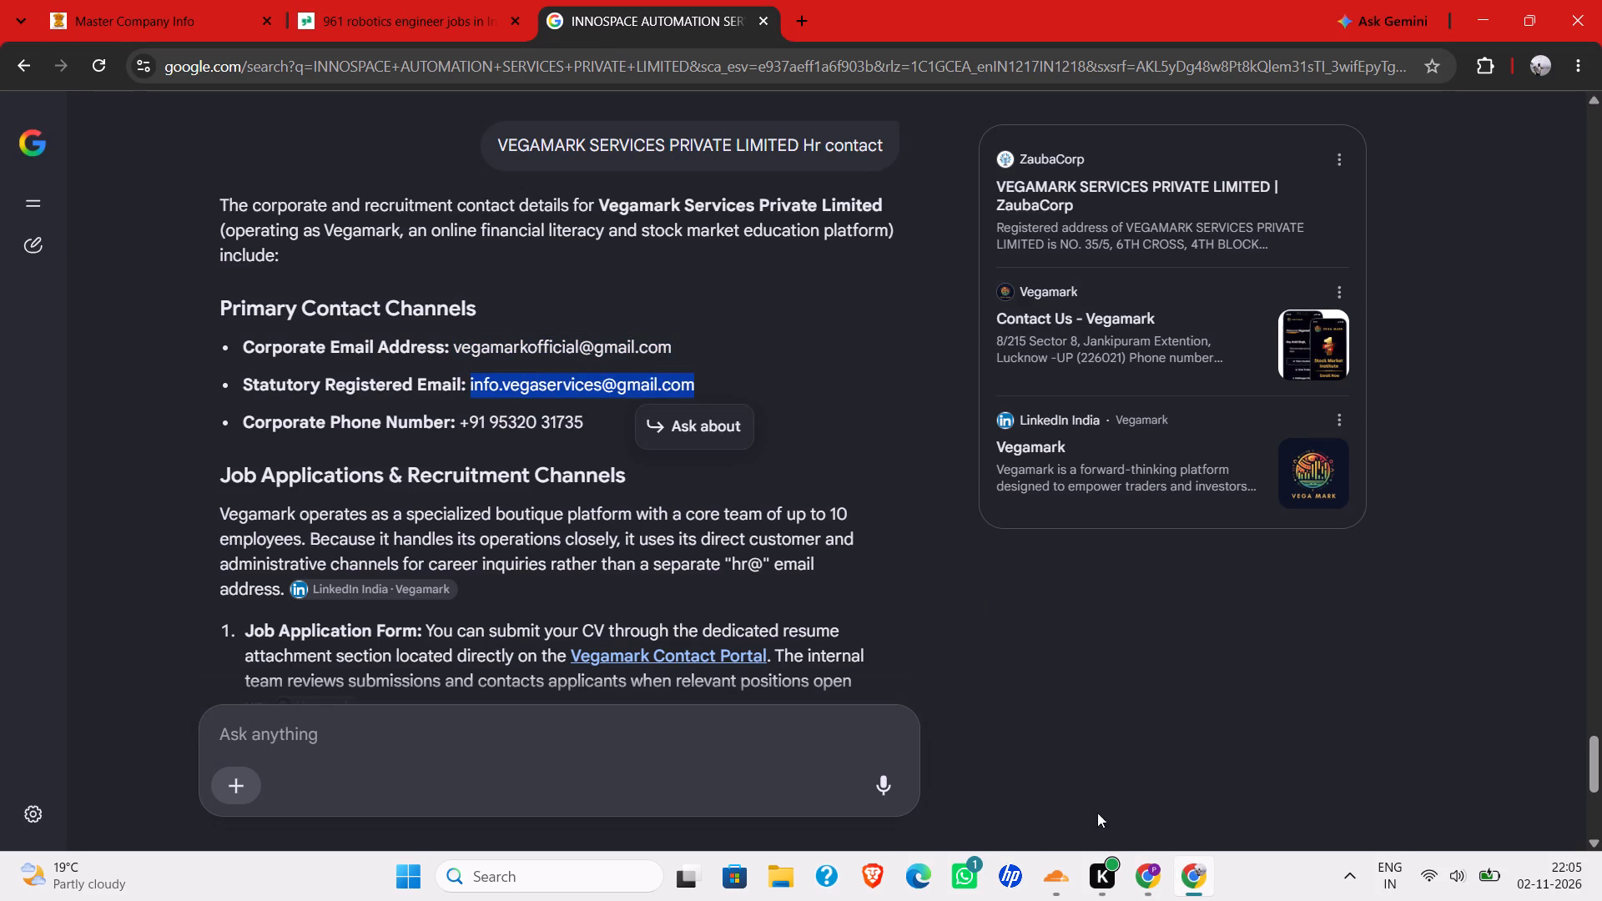
pyautogui.click(1143, 886)
pyautogui.click(1378, 784)
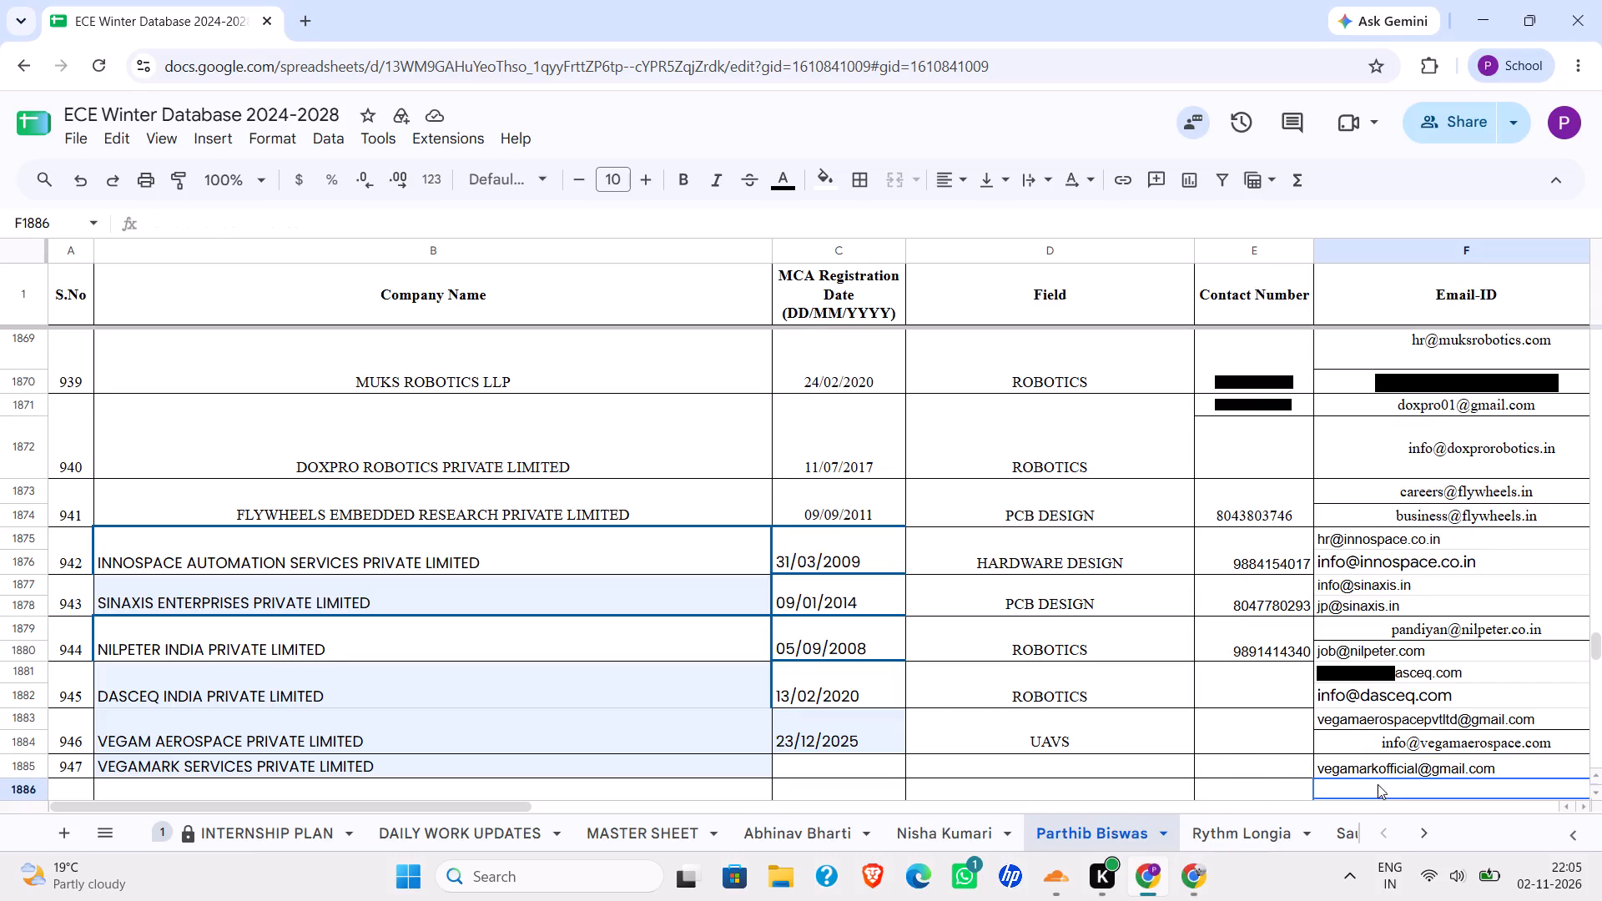
pyautogui.hotkey('ctrl', 'v')
pyautogui.scroll(-1, 1189, 717)
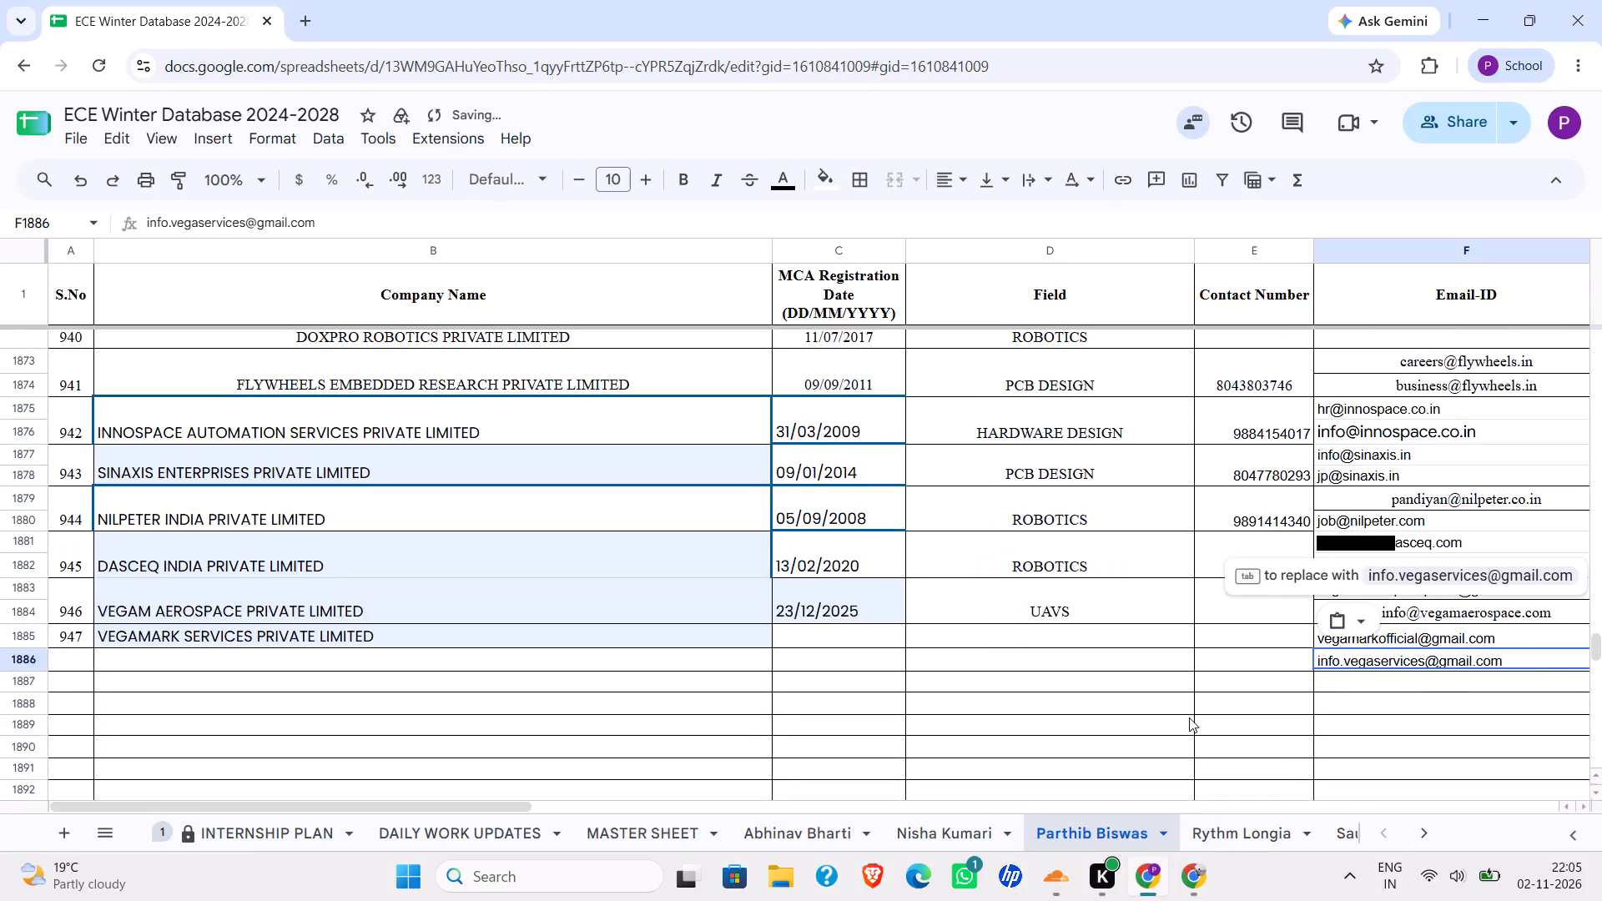
# Copy Vegamark's corporate phone number, without the +91 prefix, from the Google answer into the Contact Number cell of row 1885.
pyautogui.click(1176, 885)
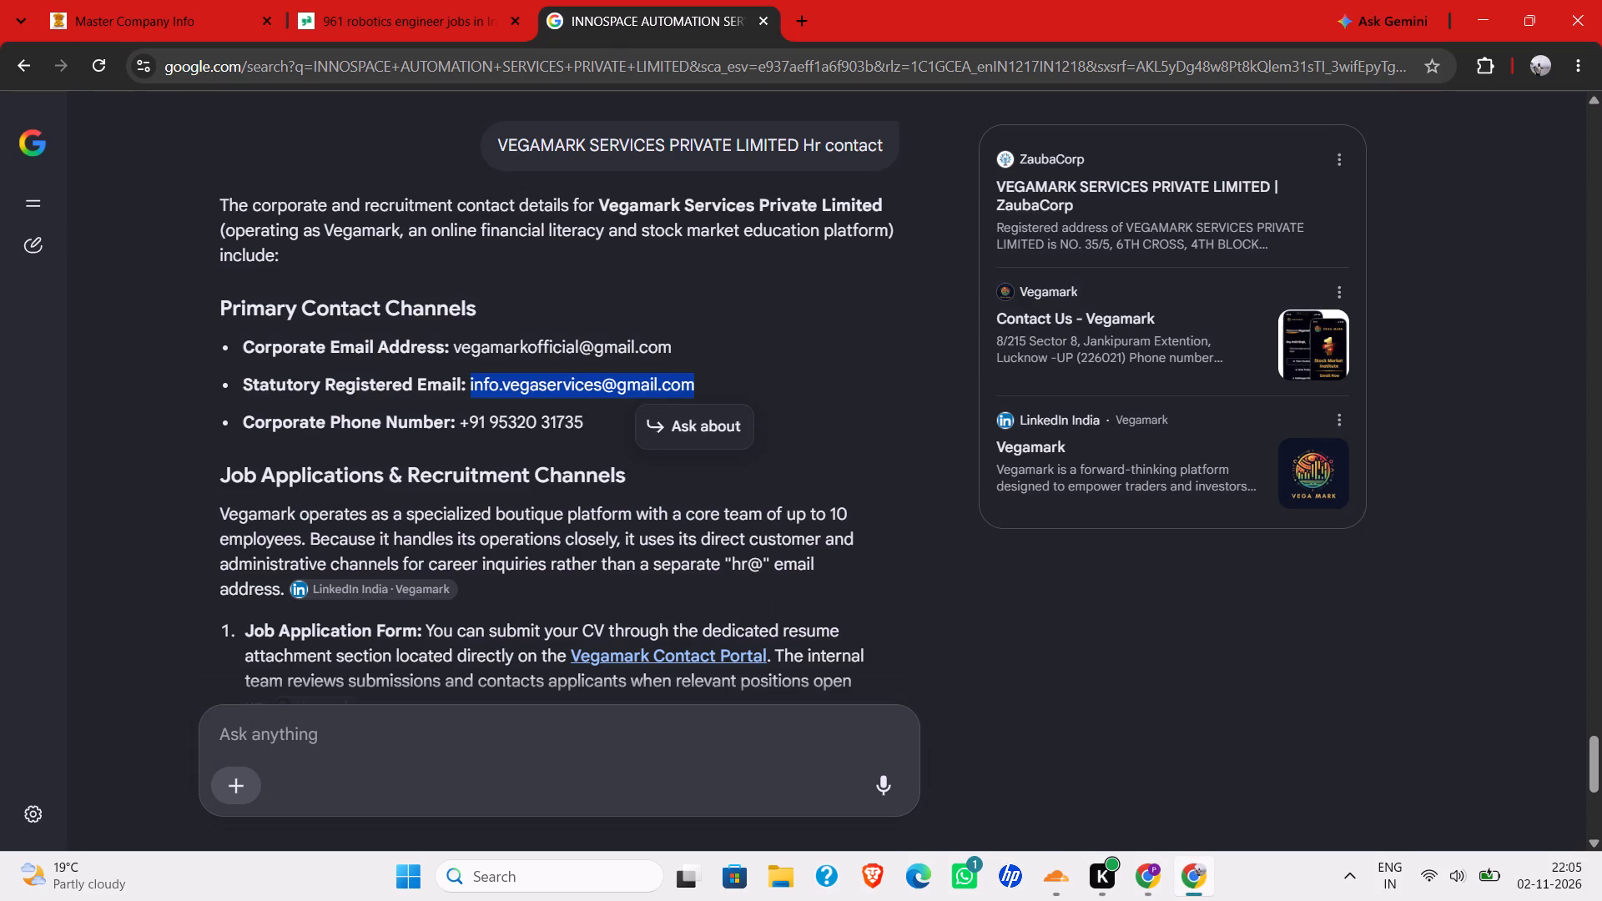
pyautogui.click(713, 505)
pyautogui.moveTo(585, 420); pyautogui.dragTo(497, 414)
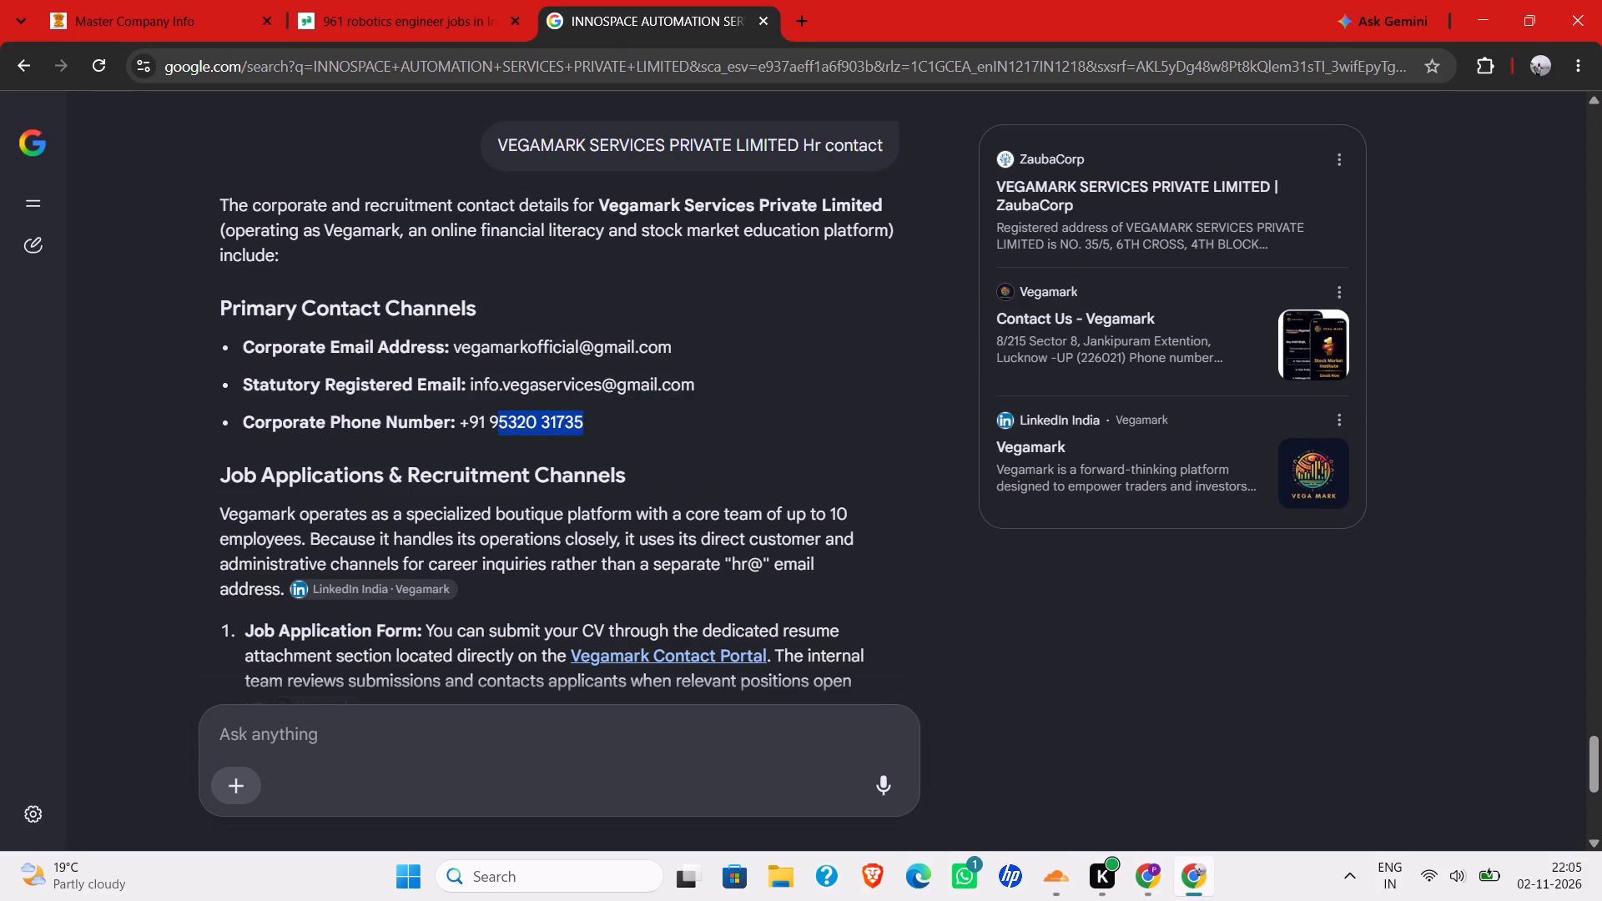
pyautogui.moveTo(497, 414); pyautogui.dragTo(488, 414)
pyautogui.hotkey('ctrl', 'c')
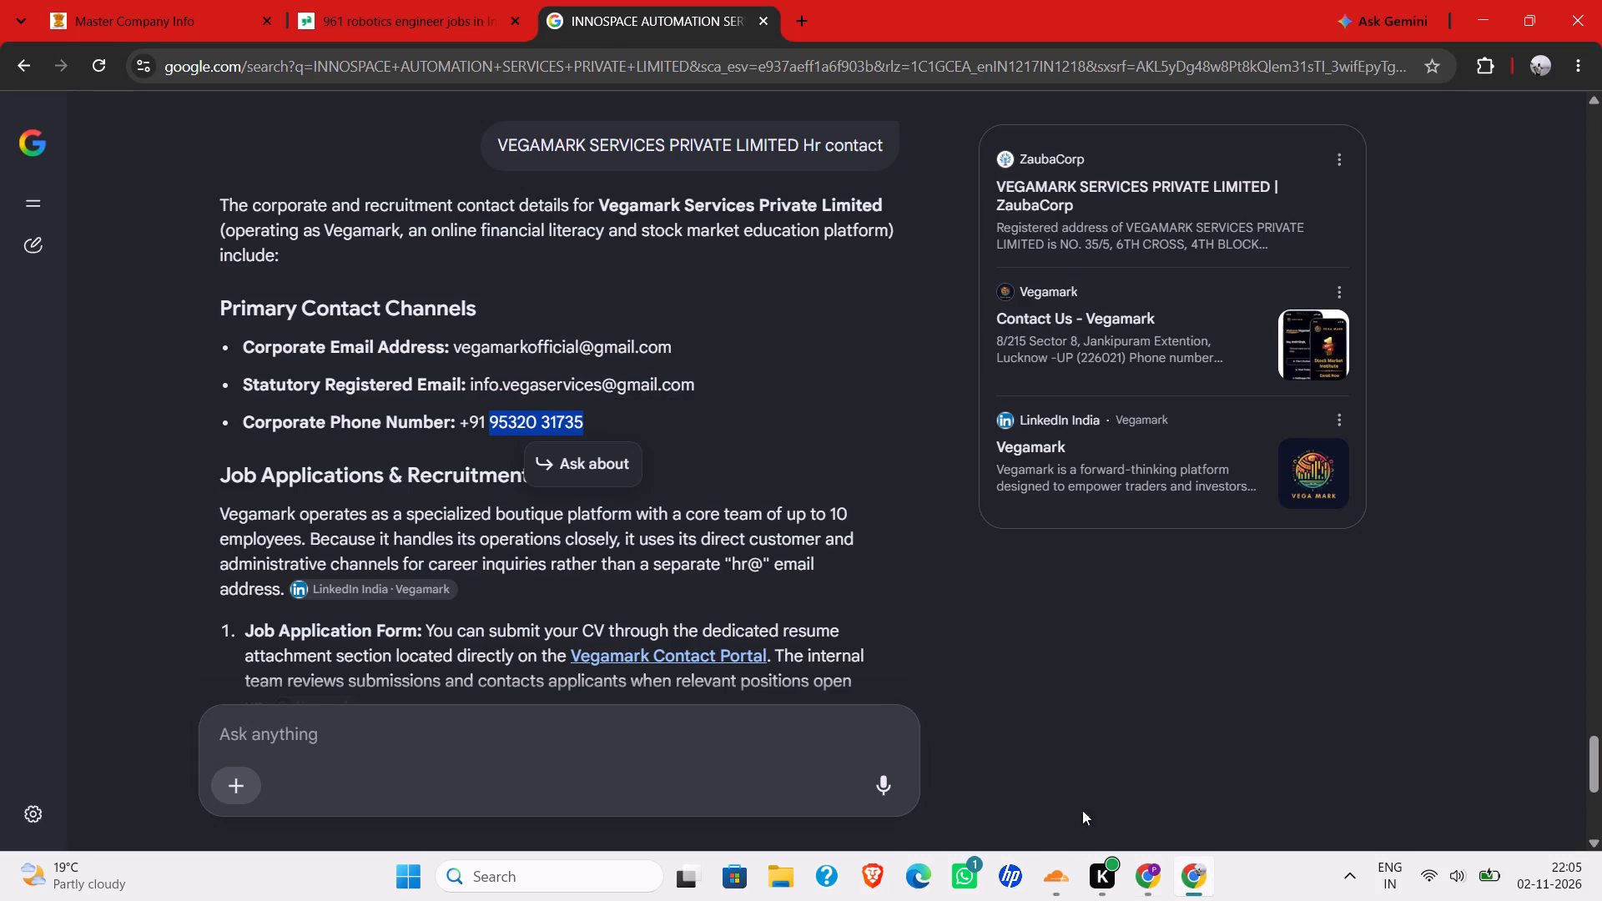
pyautogui.click(1147, 881)
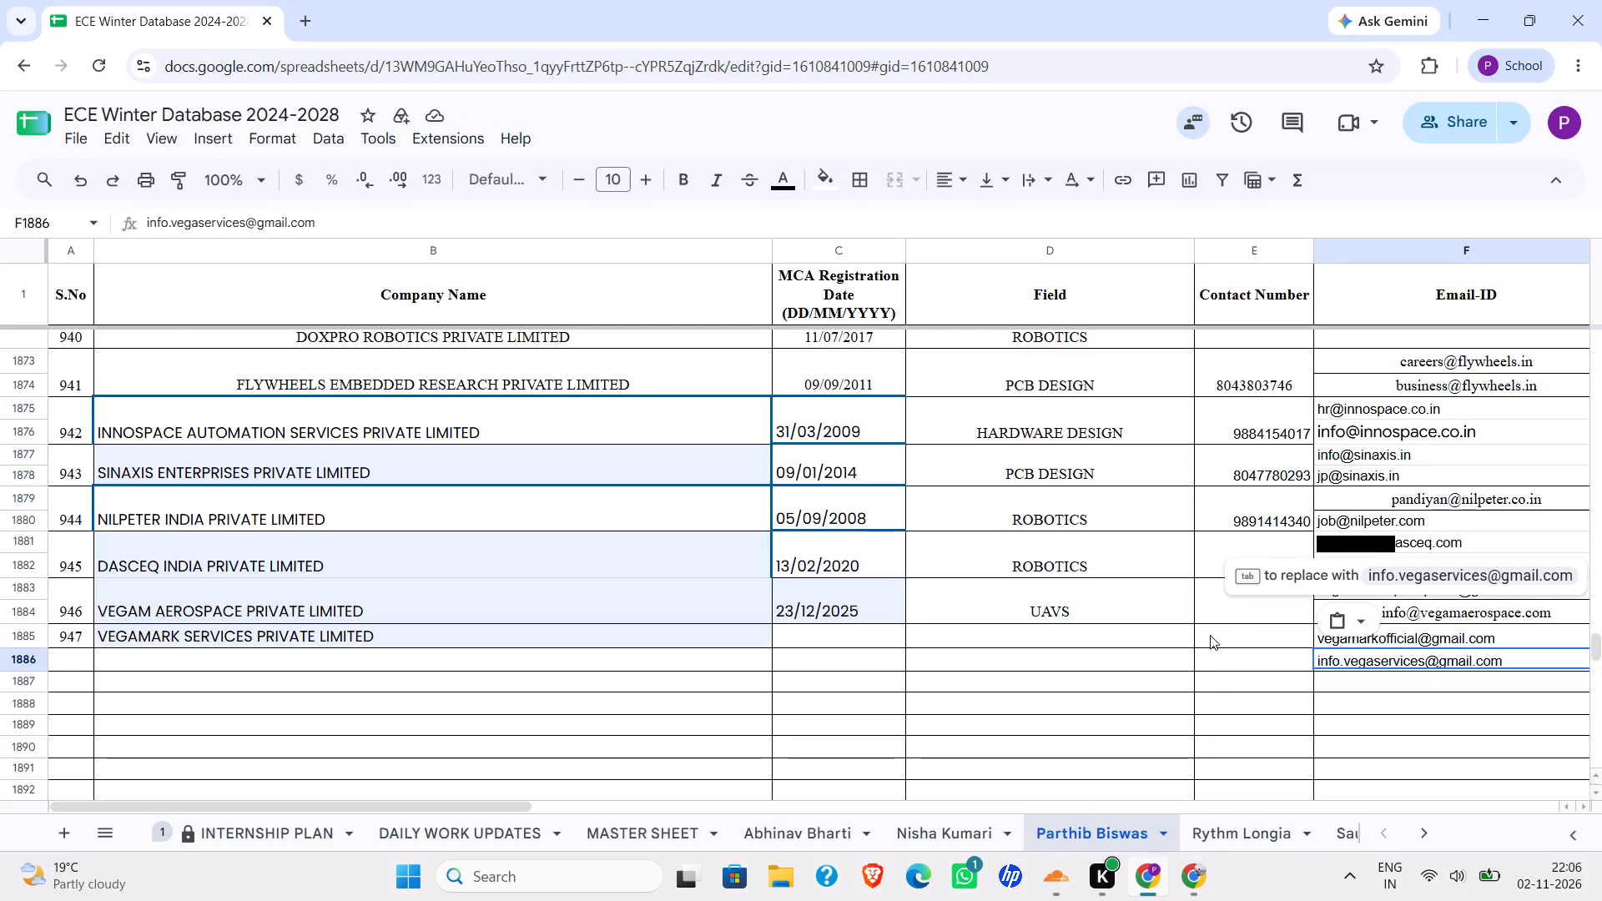
pyautogui.click(1210, 635)
pyautogui.hotkey('ctrl', 'v')
# Enter ROBOTICS as the field for Vegamark in row 1885.
pyautogui.click(1045, 641)
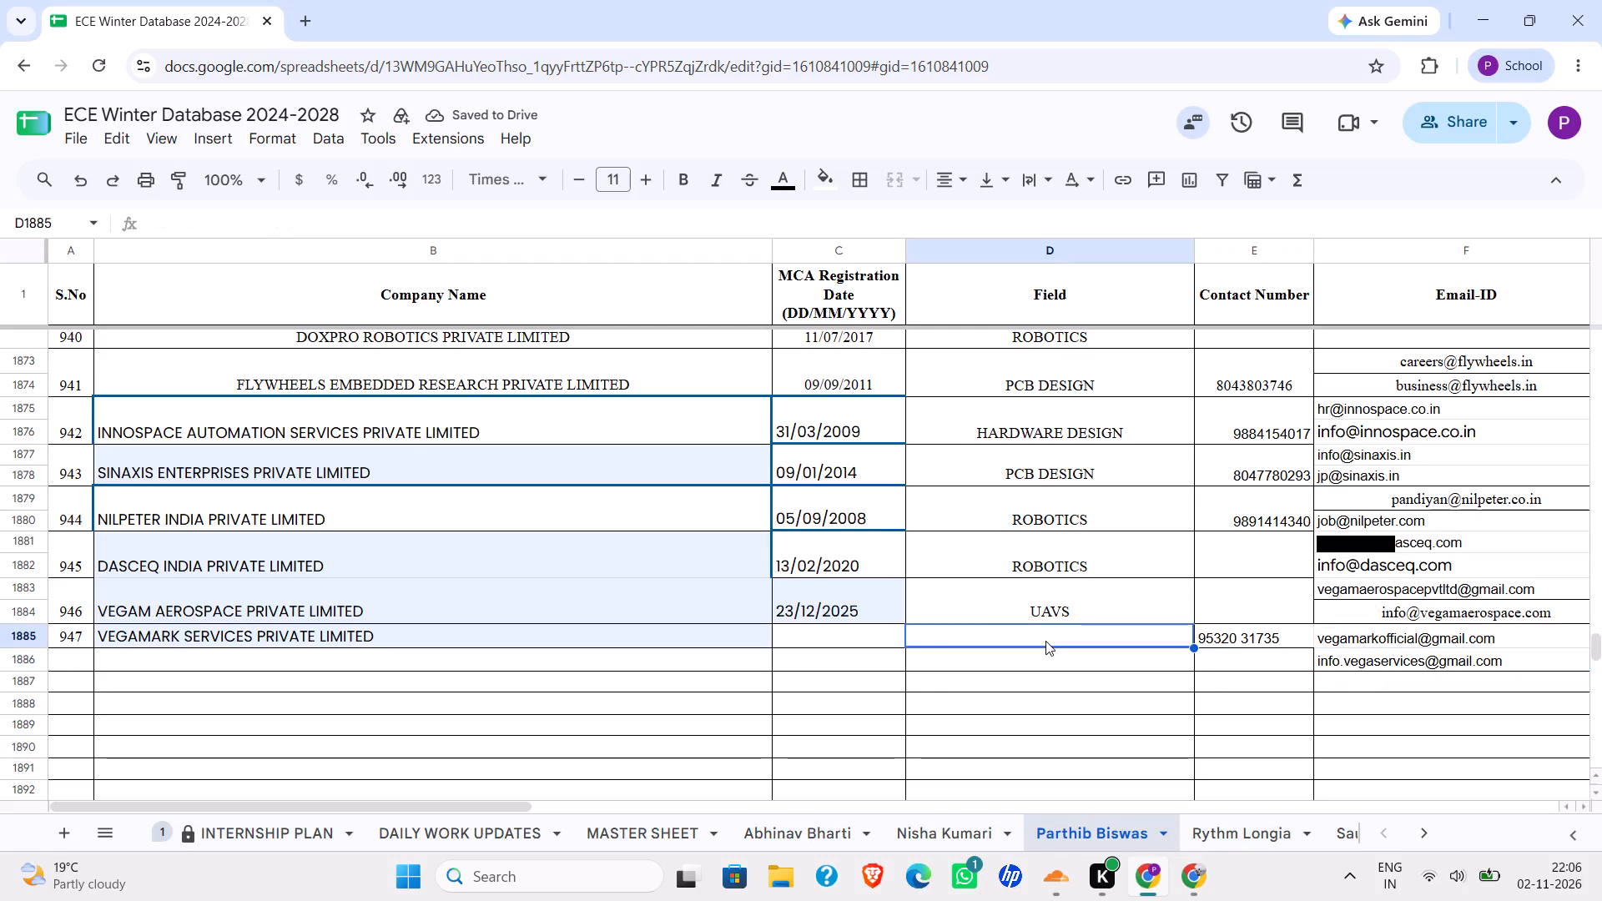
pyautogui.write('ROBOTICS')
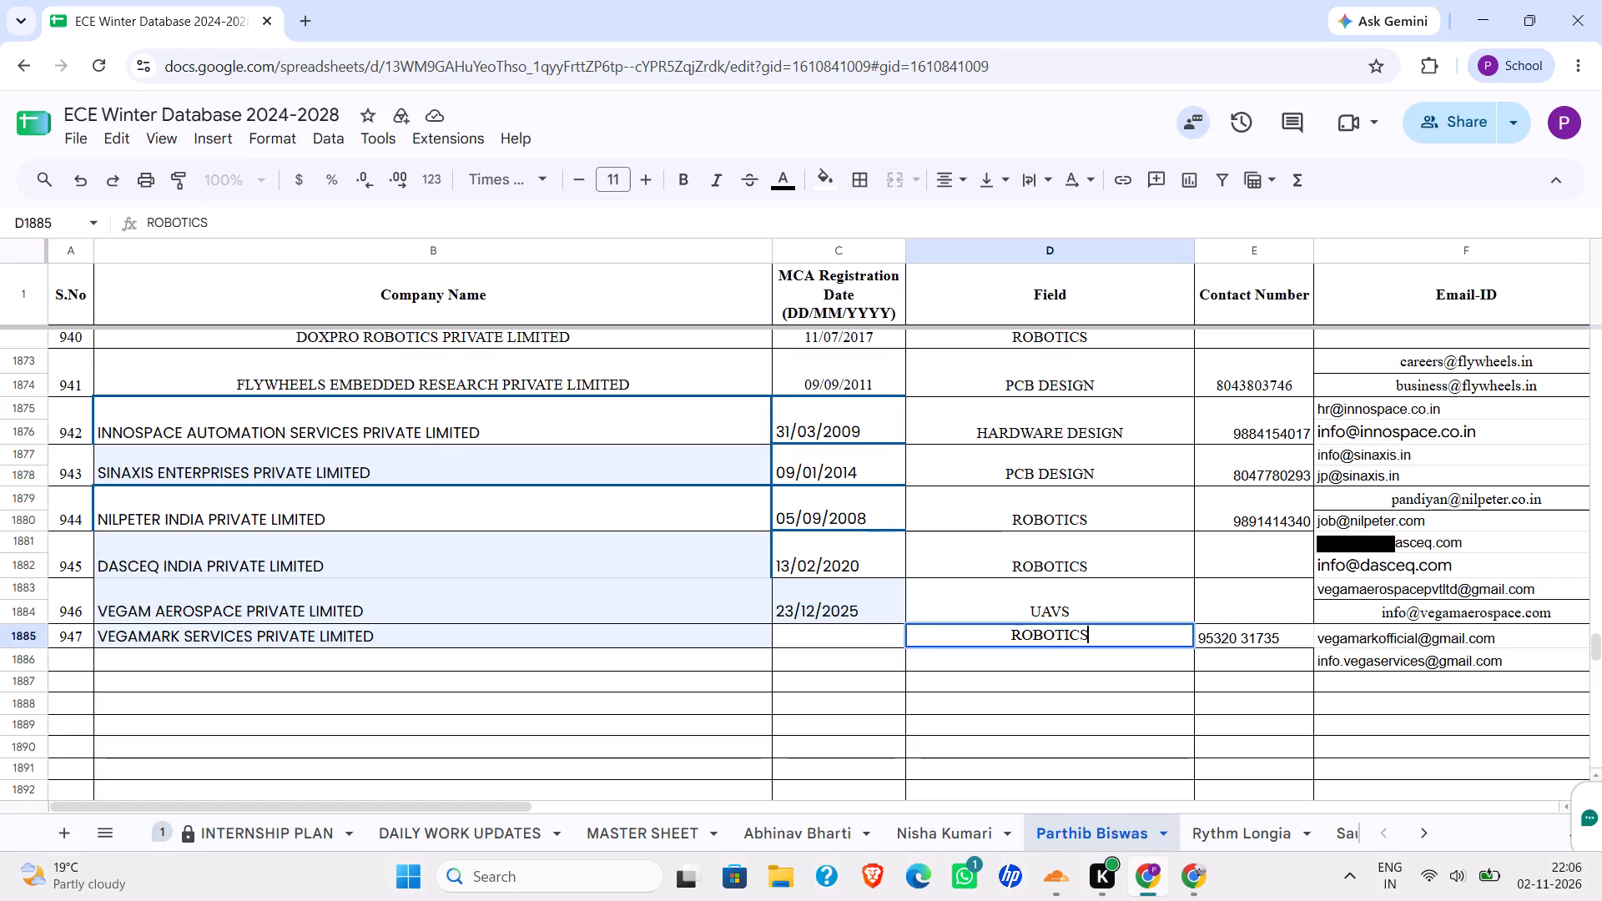
# Copy Vegamark's date of incorporation, 20/11/2019, from the MCA master data page for the MCA Registration Date cell in row 1885.
pyautogui.click(891, 642)
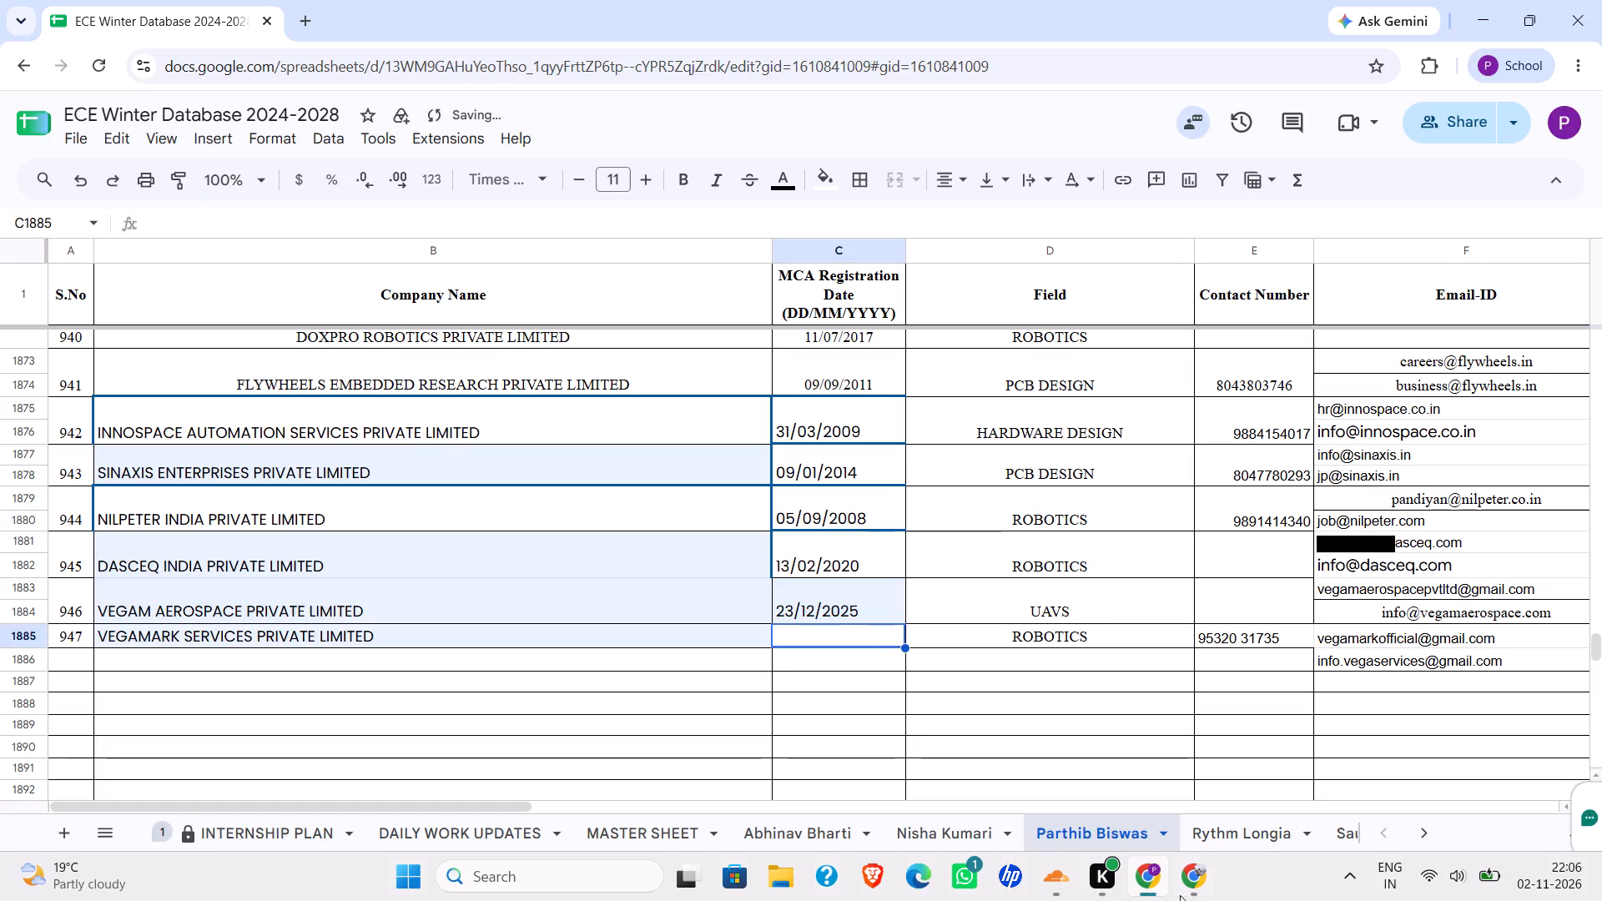
pyautogui.click(1184, 895)
pyautogui.click(436, 37)
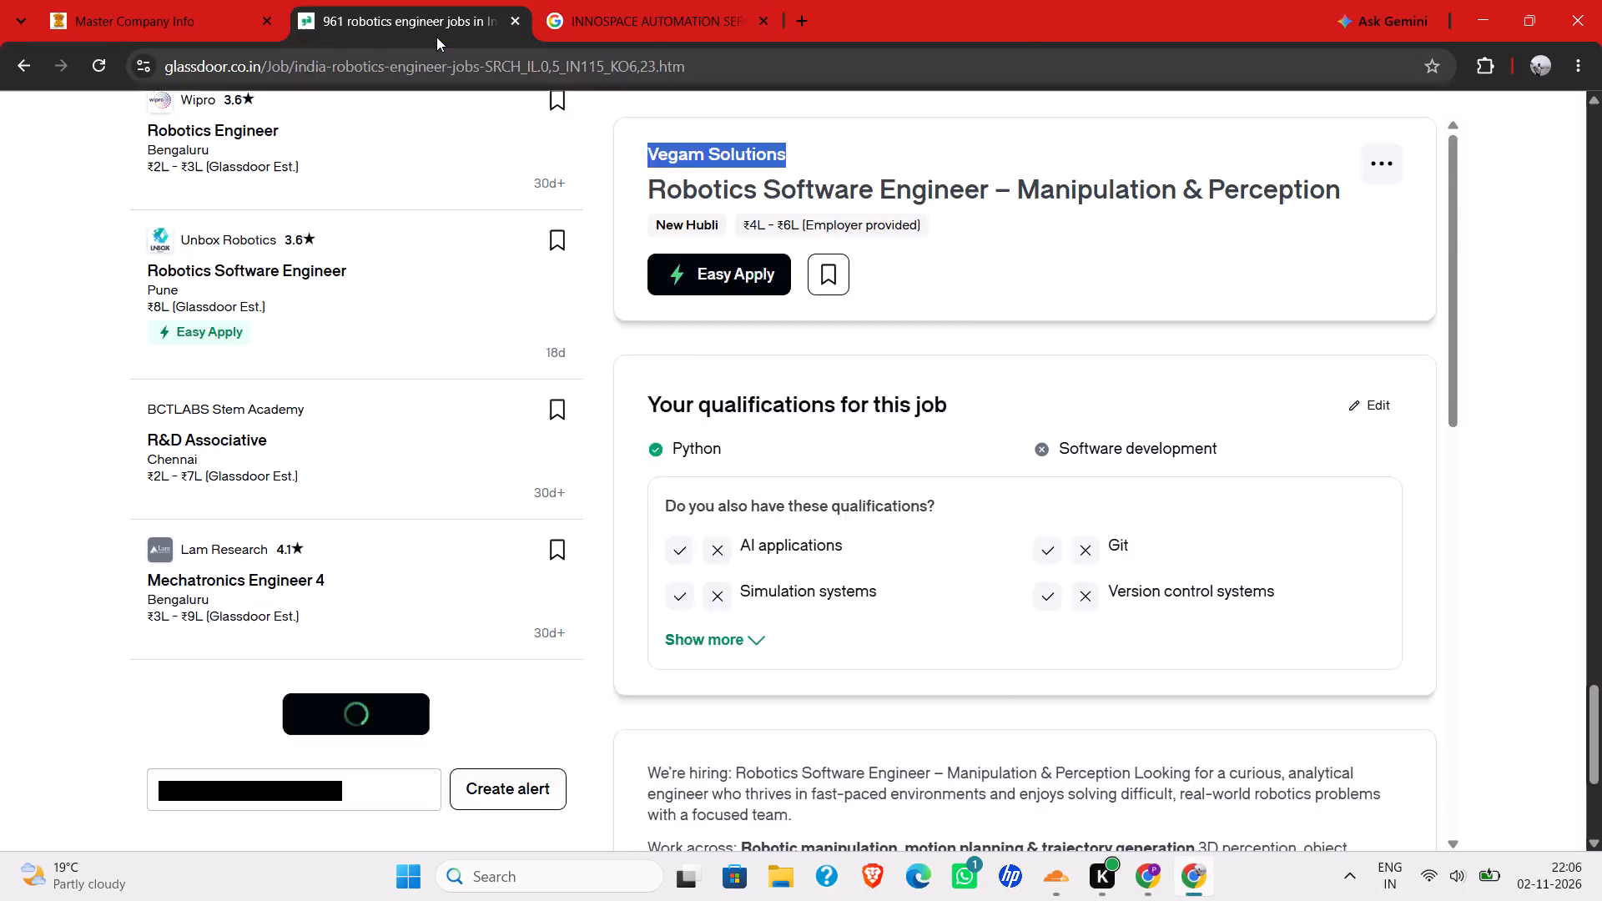
pyautogui.click(178, 0)
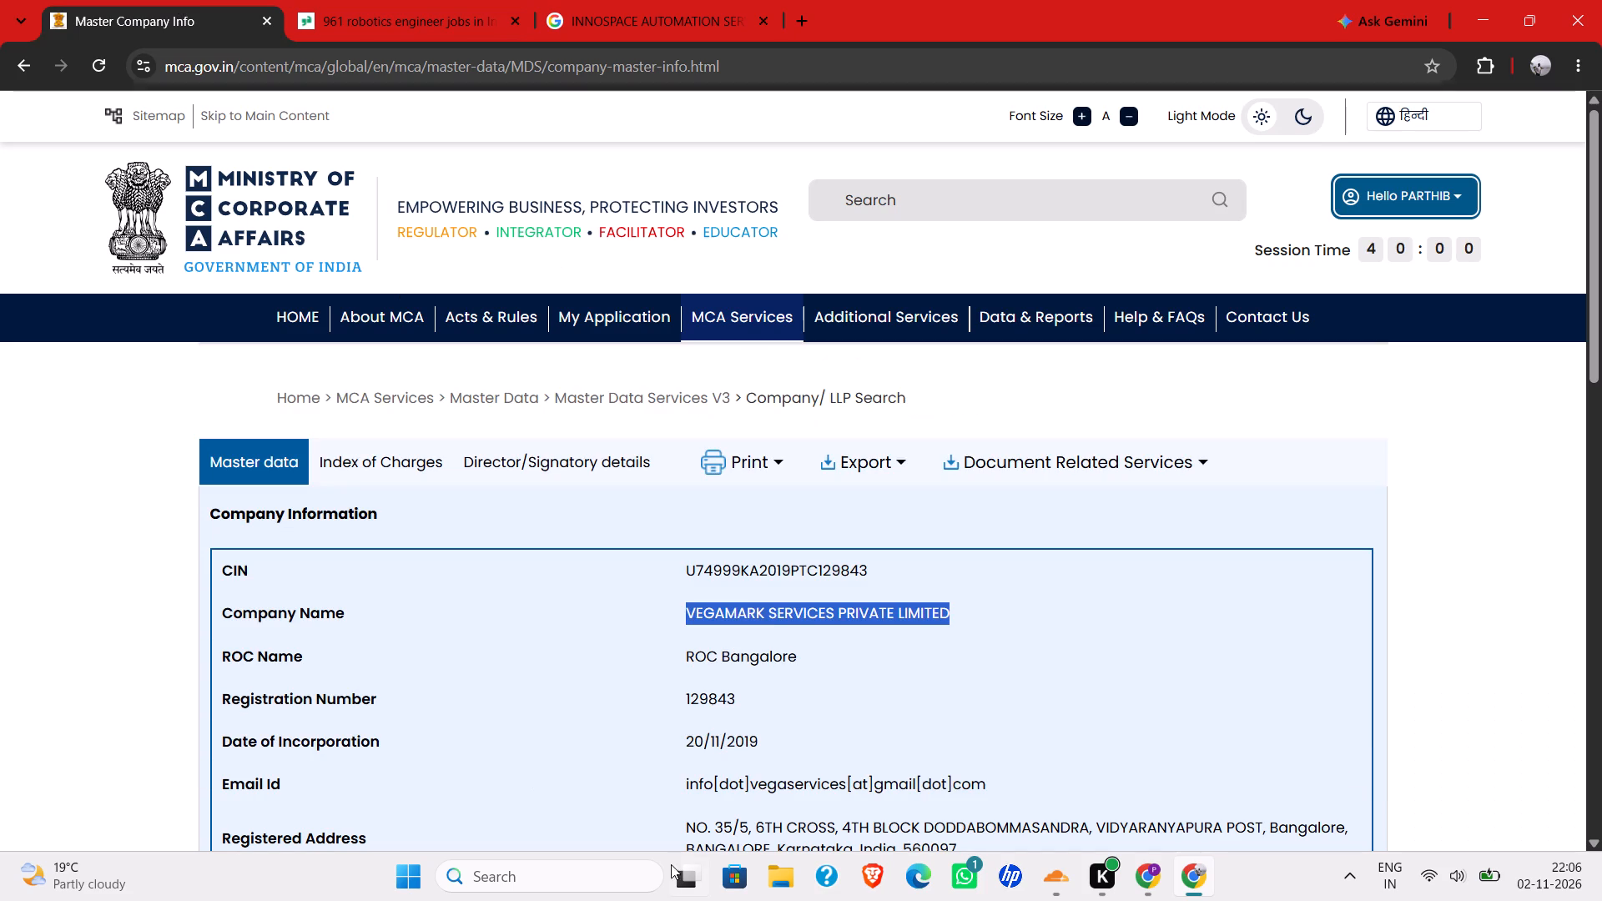
pyautogui.moveTo(669, 747); pyautogui.dragTo(767, 741)
pyautogui.hotkey('ctrl', 'c')
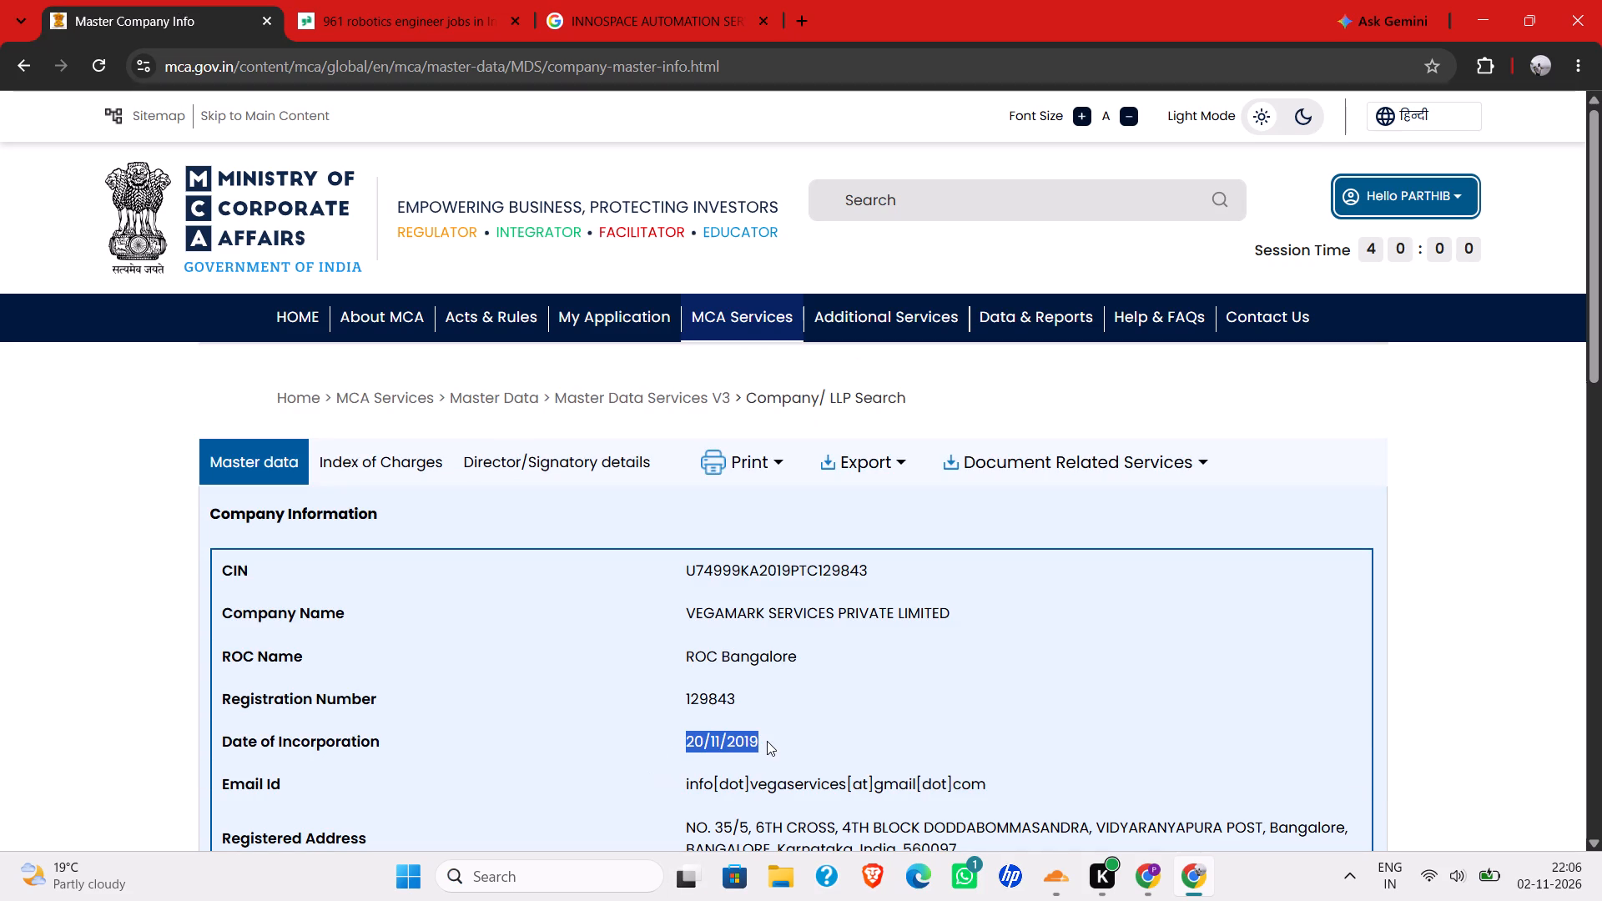
pyautogui.click(1127, 873)
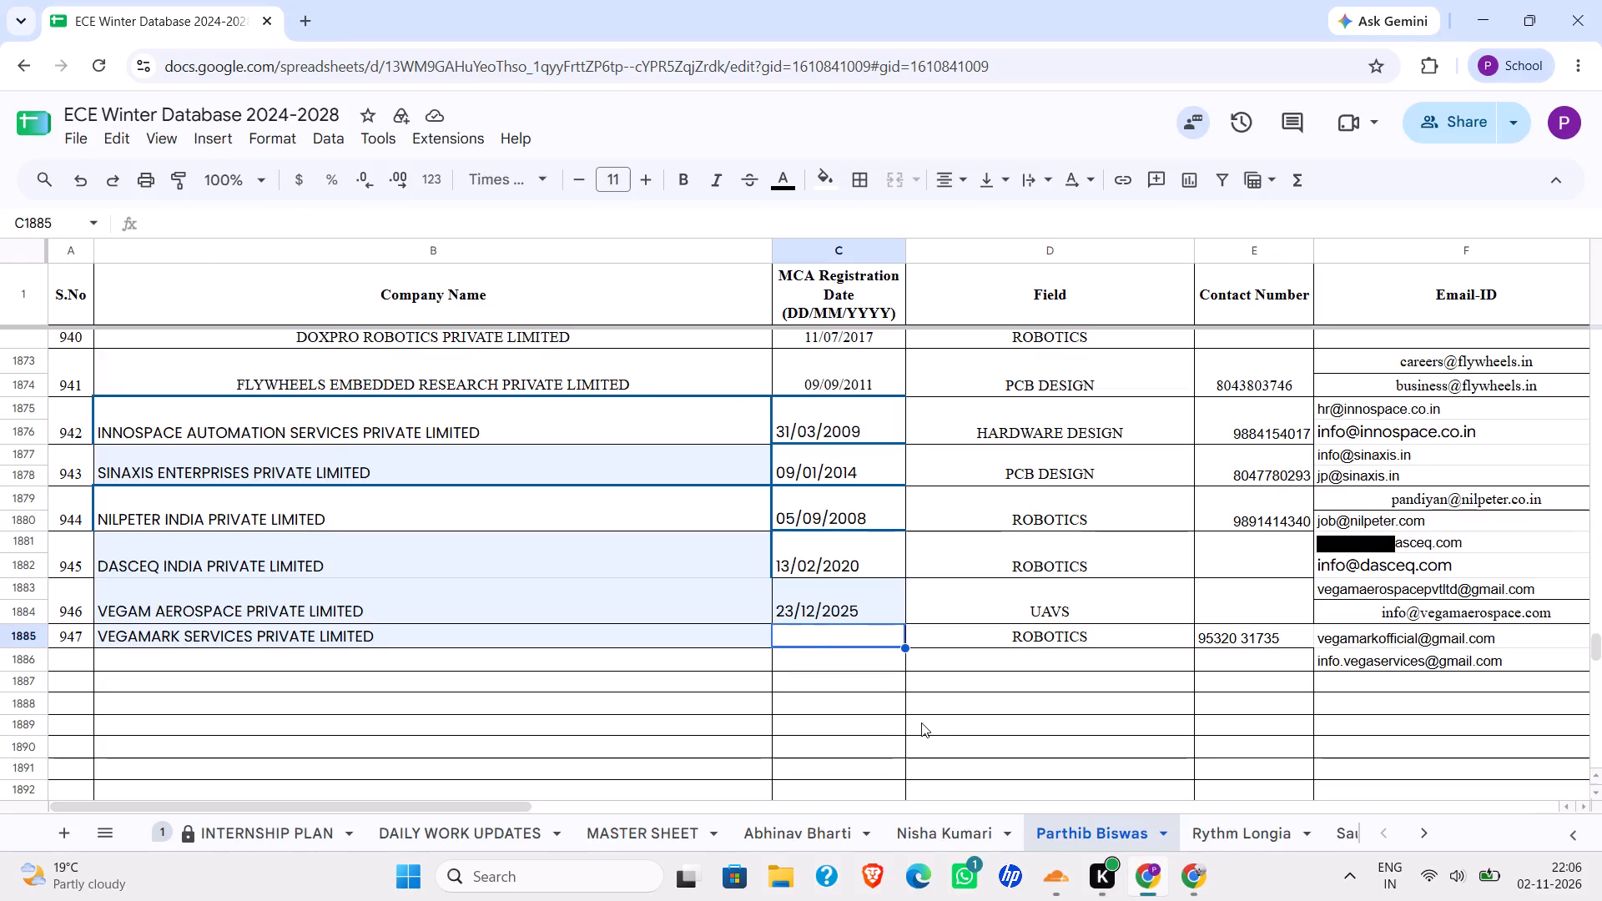
# Paste the MCA registration date 20/11/2019 for VEGAMARK SERVICES PRIVATE LIMITED in row 1885.
pyautogui.hotkey('ctrl', 'v')
pyautogui.click(1082, 690)
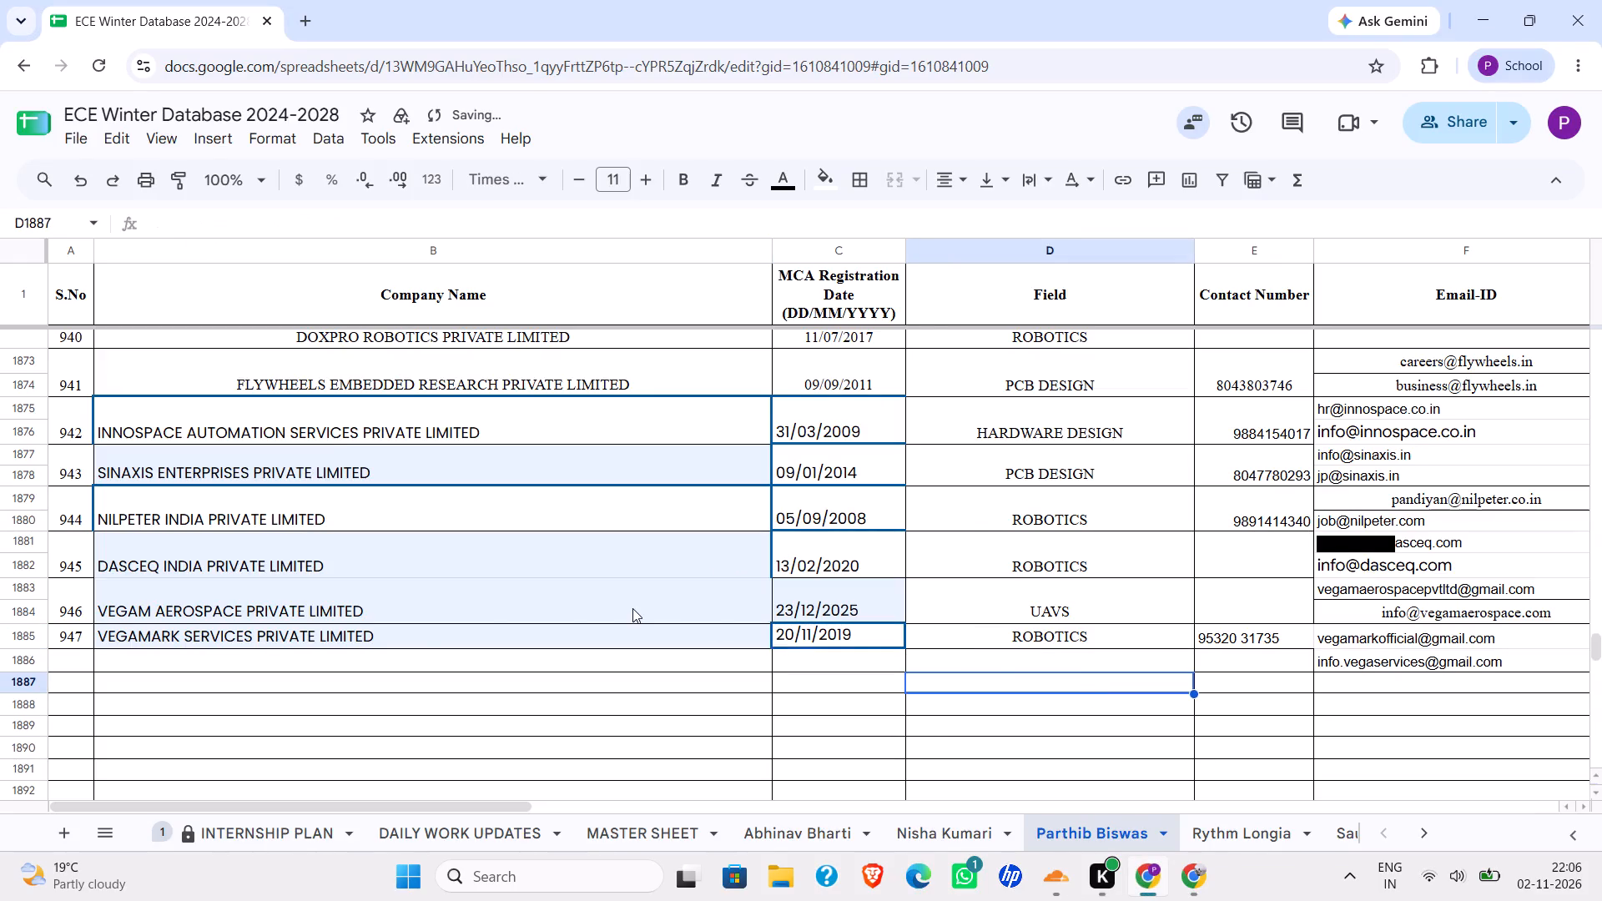
# Merge rows 1885 and 1886 vertically from the S.No column through the Contact Number column for the Vegamark entry.
pyautogui.moveTo(83, 646); pyautogui.dragTo(988, 657)
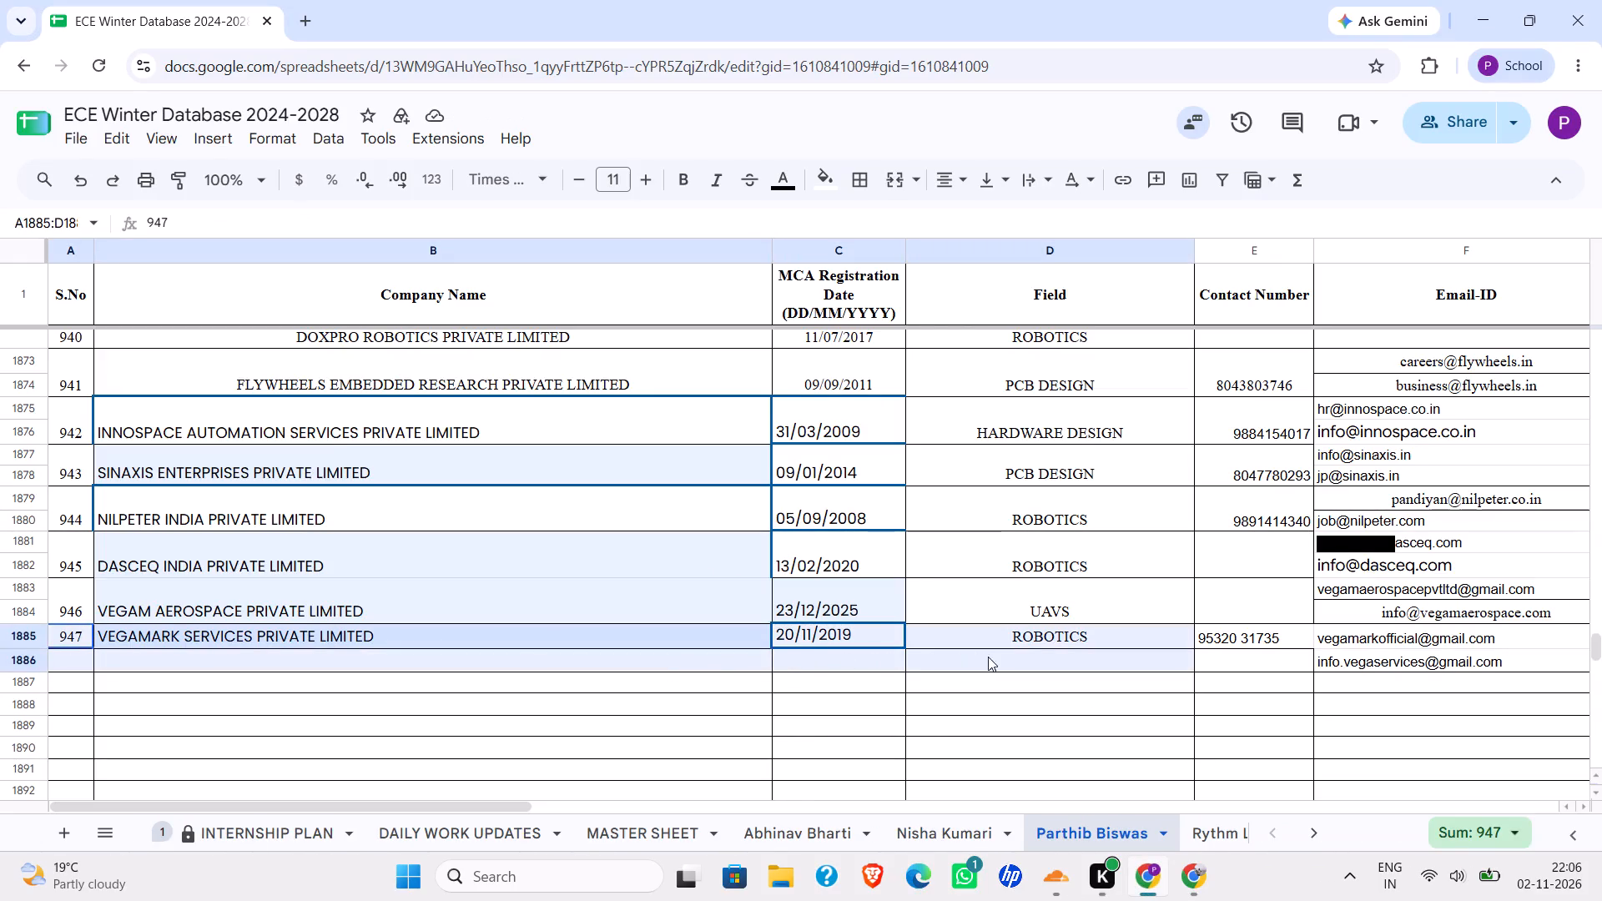
pyautogui.moveTo(988, 657); pyautogui.dragTo(1222, 657)
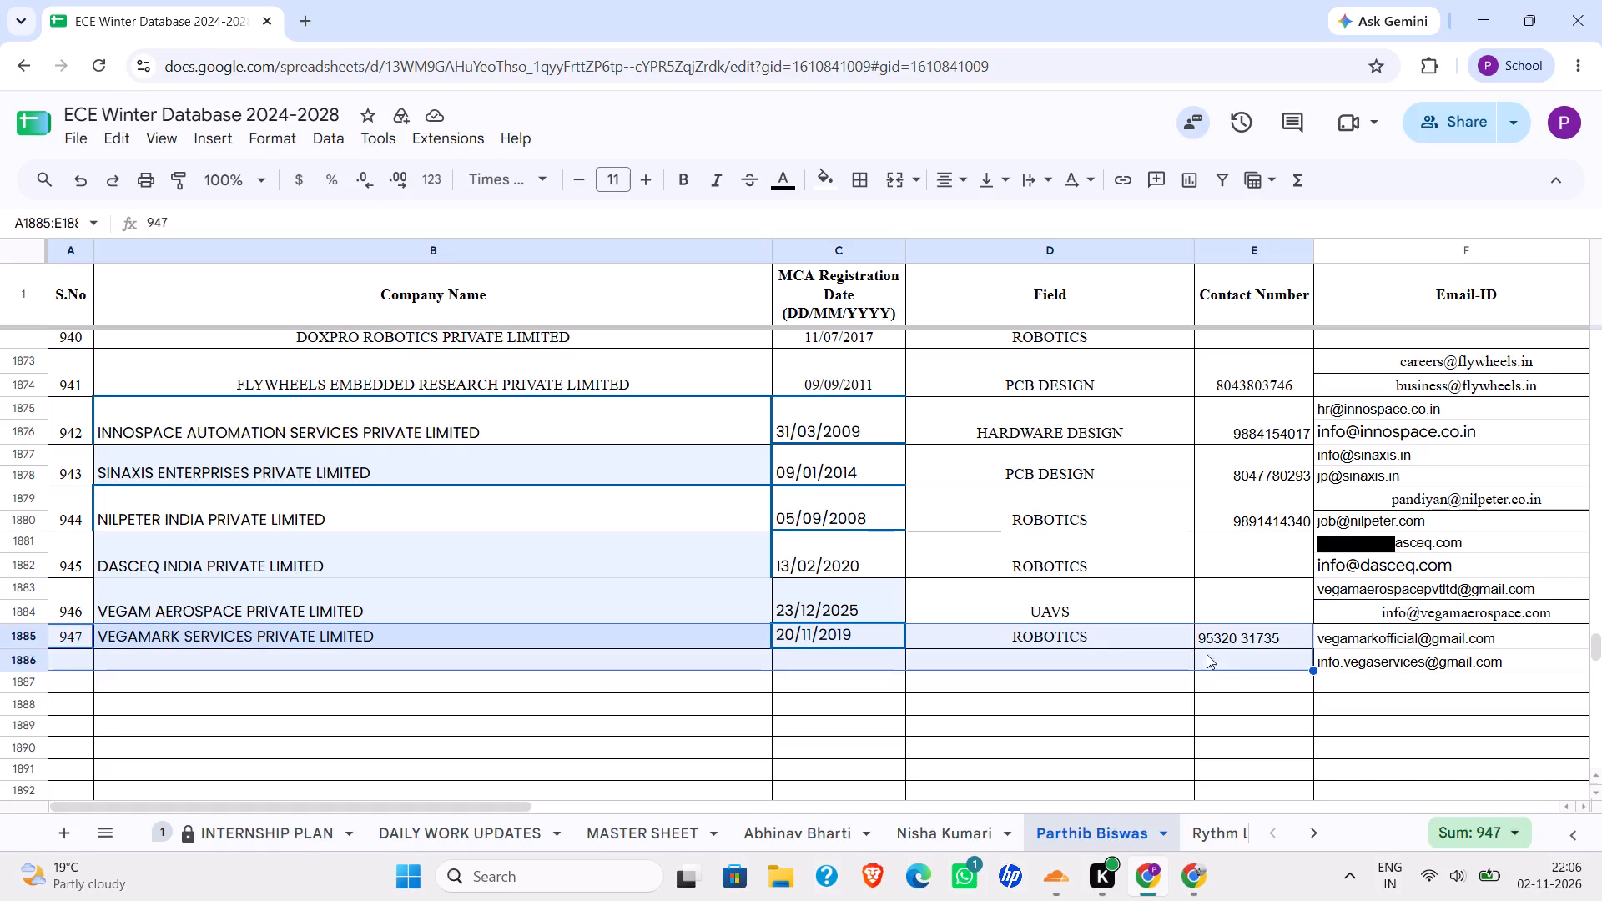
pyautogui.click(912, 173)
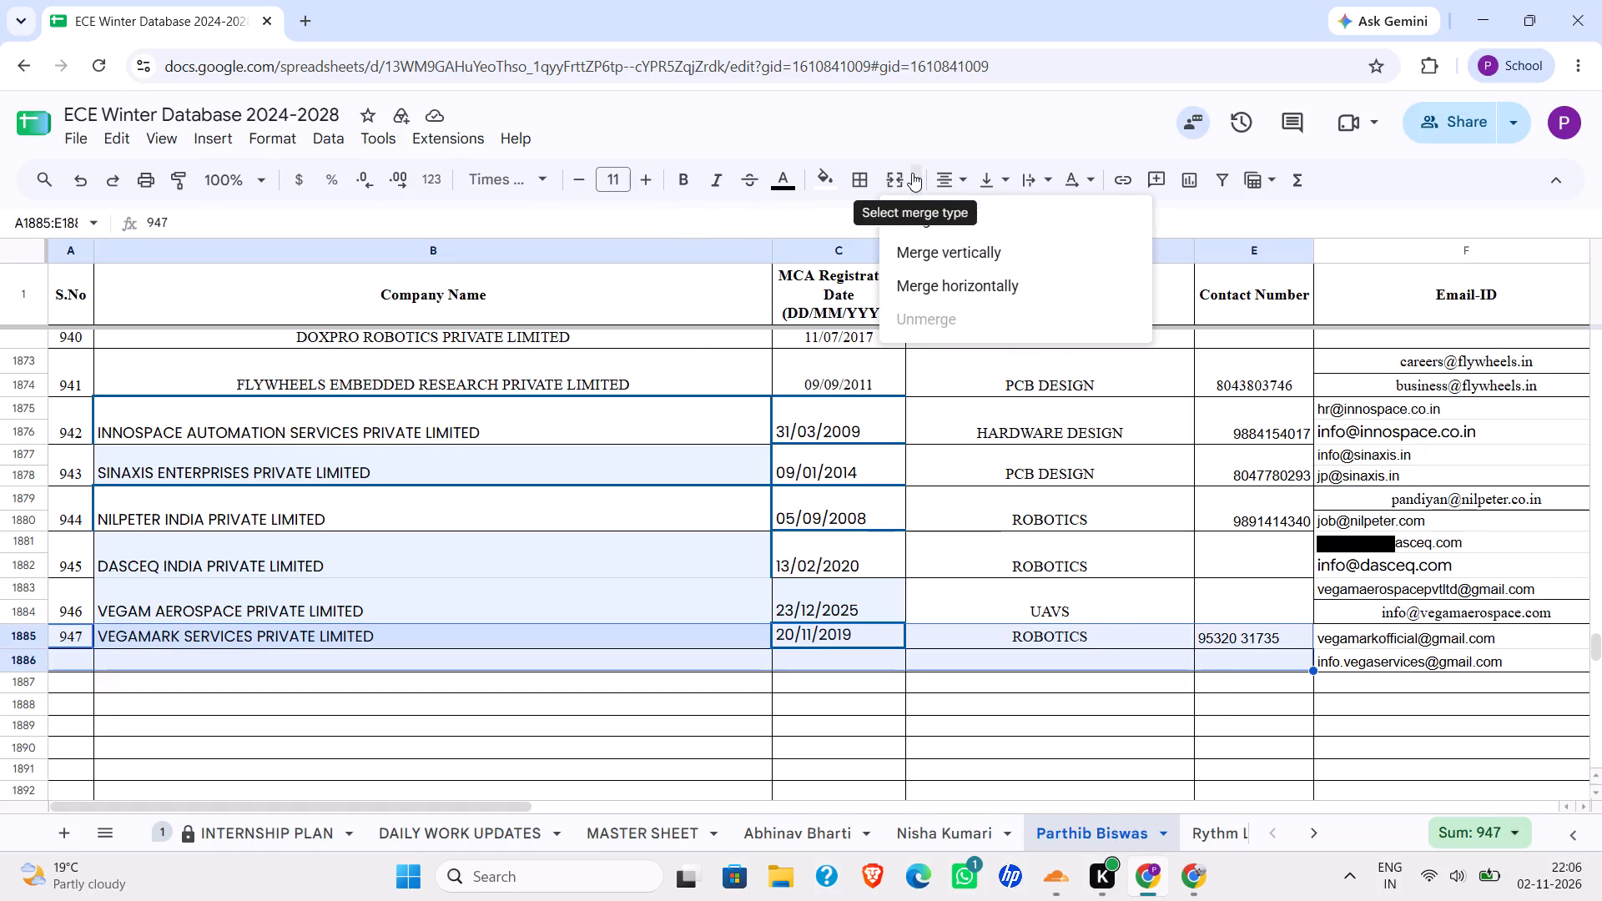
pyautogui.click(929, 258)
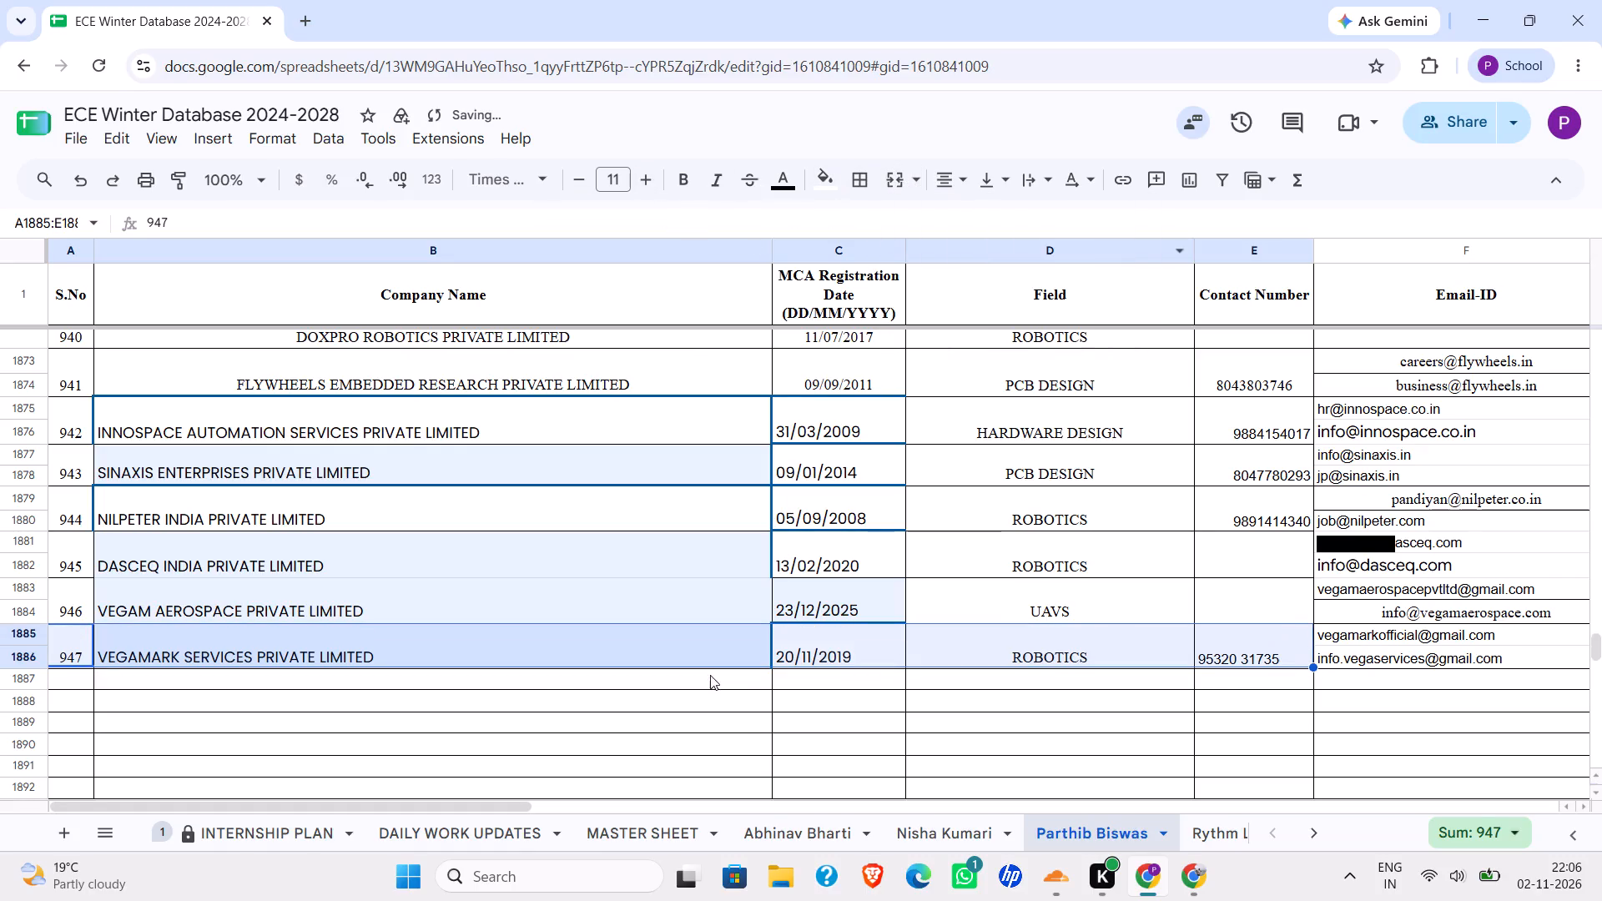
pyautogui.click(544, 688)
# Enter serial number 948 in row 1887 for the next company.
pyautogui.click(85, 682)
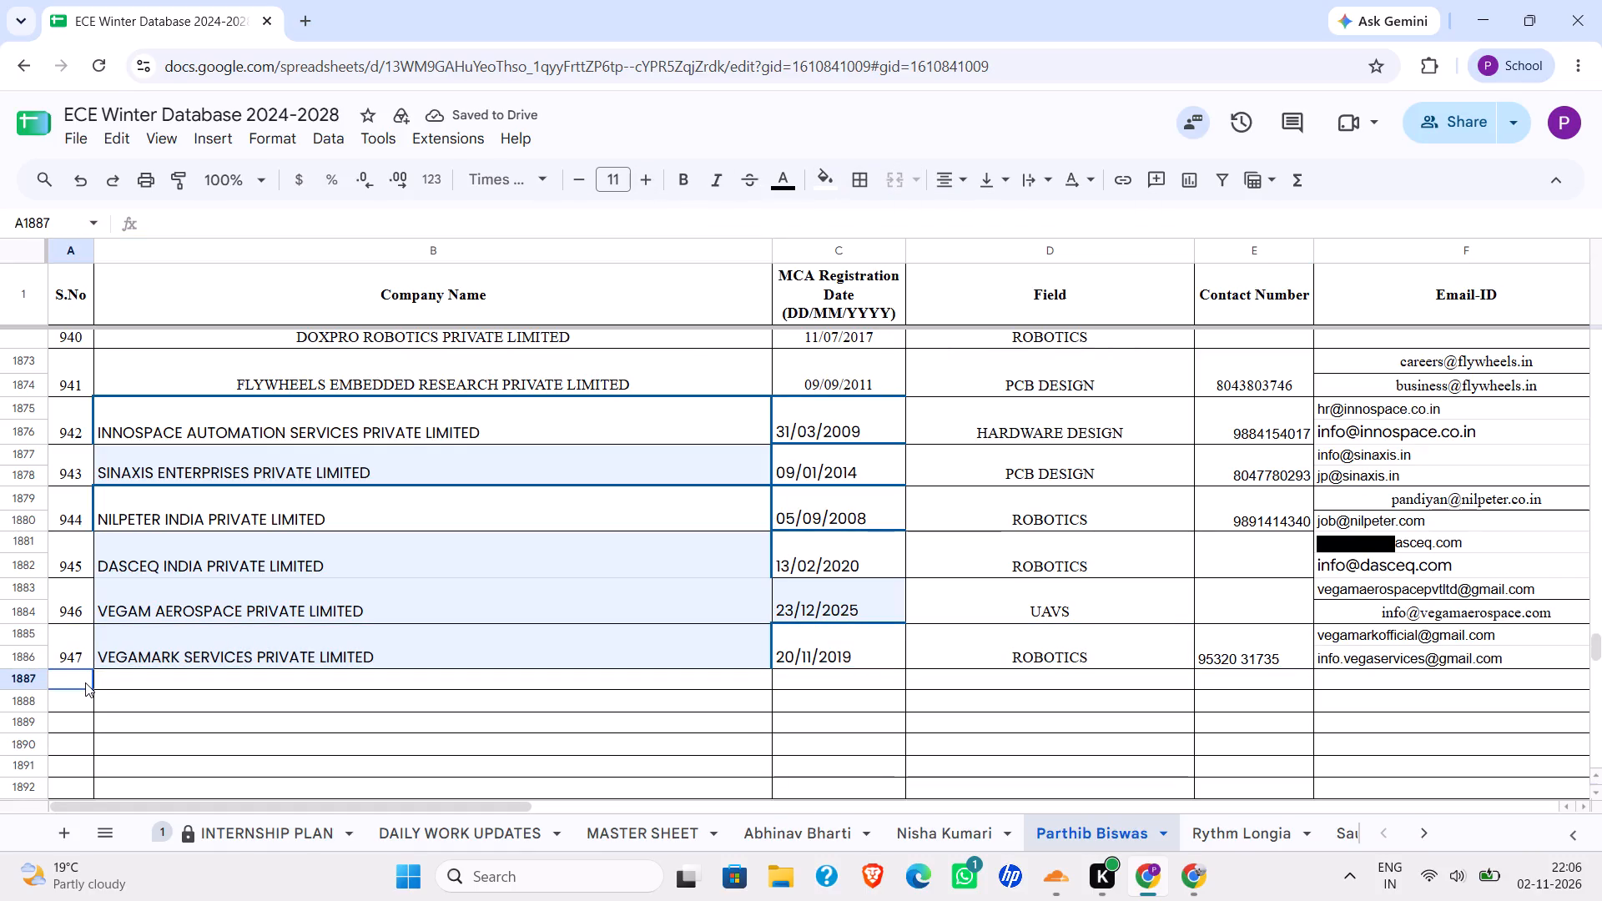
pyautogui.press('9')
pyautogui.press('4')
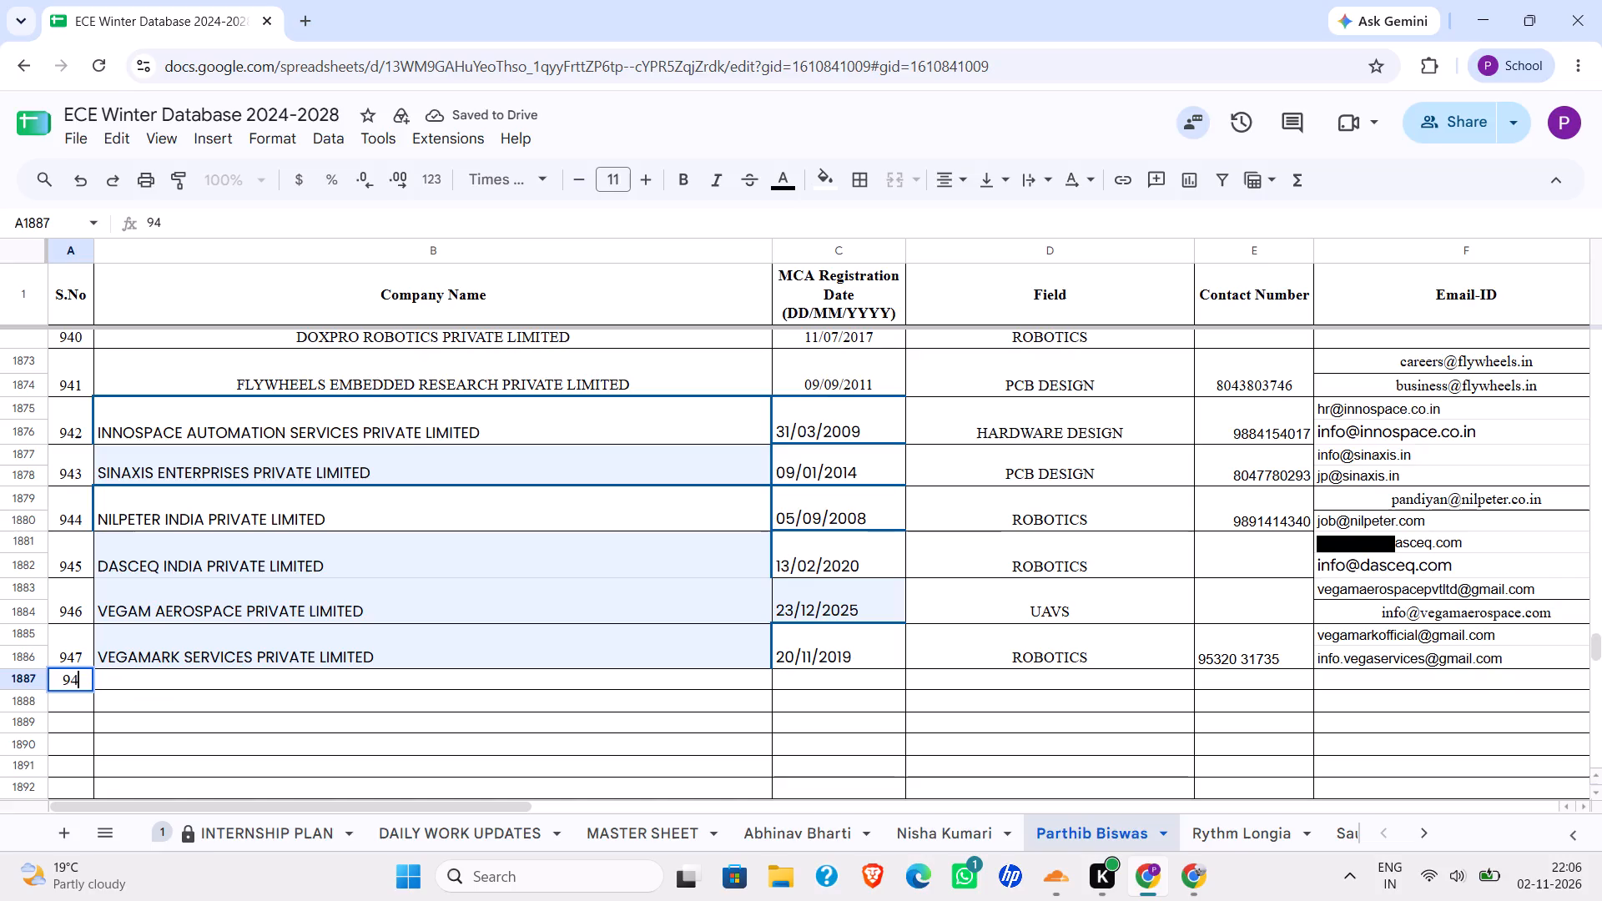
pyautogui.press('8')
pyautogui.click(121, 681)
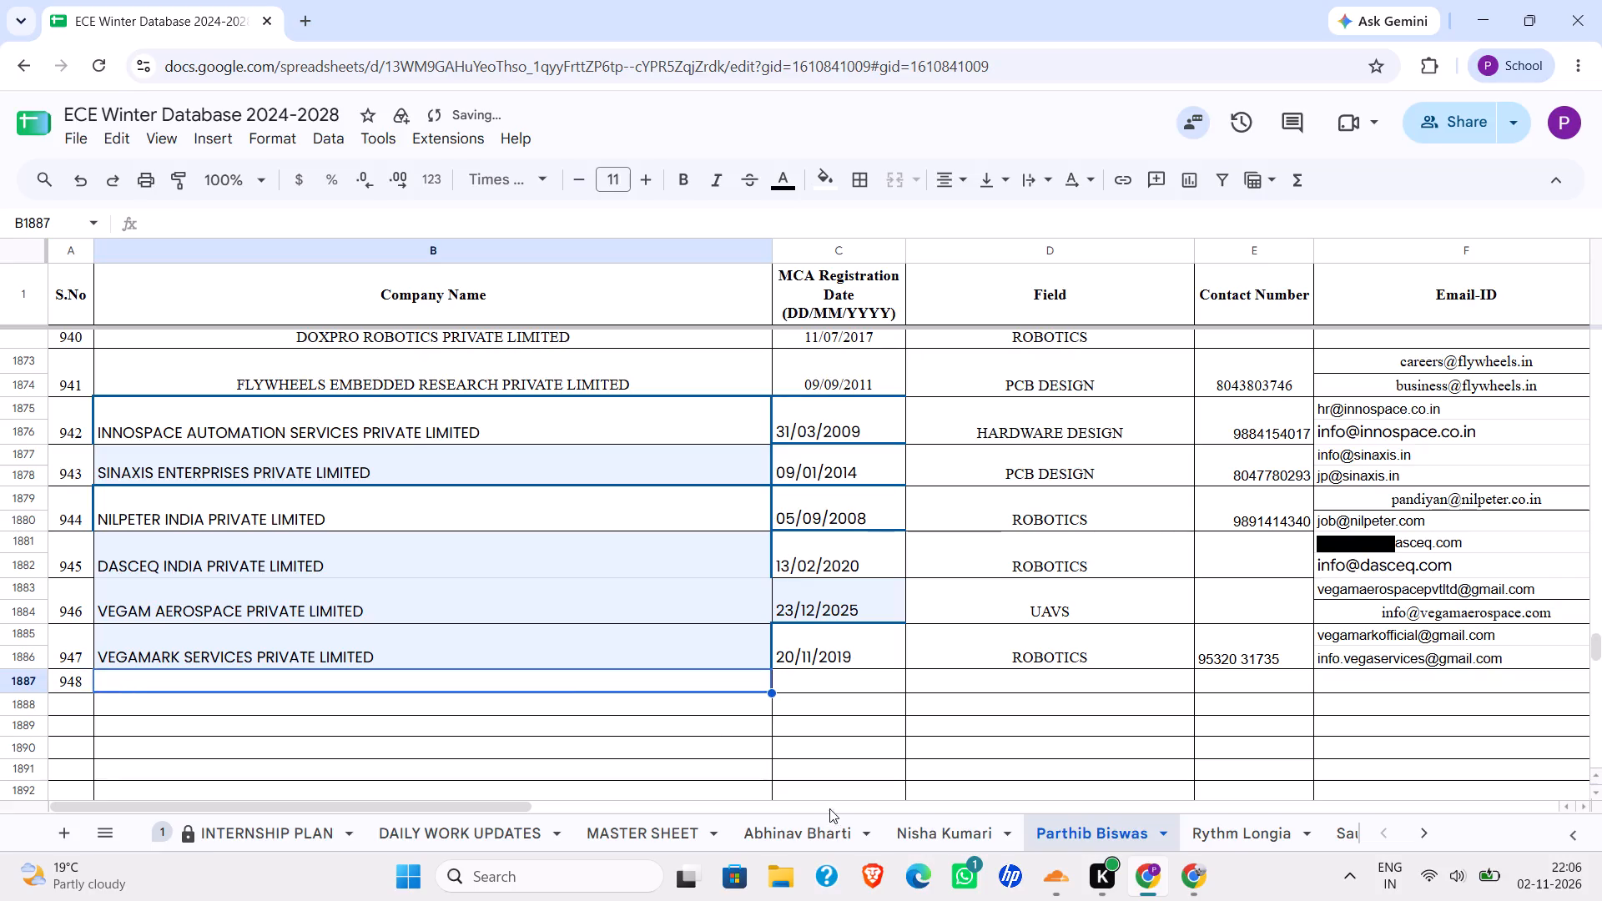
# Dismiss the job alert offer on Glassdoor and examine the robotics engineer listings for another company to add.
pyautogui.click(1187, 883)
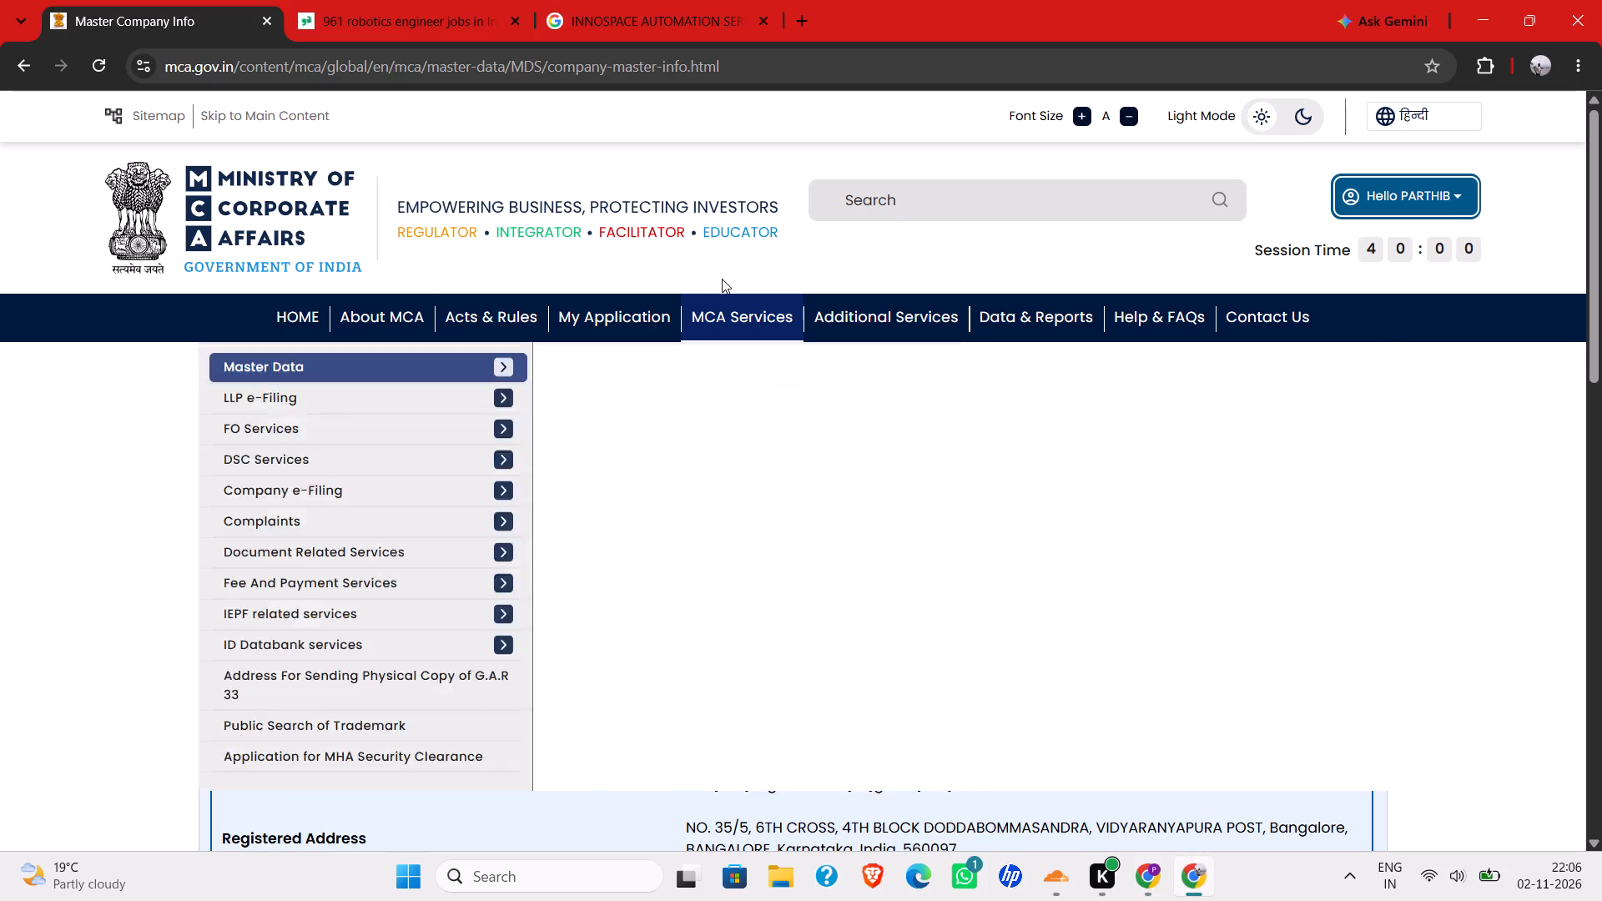
pyautogui.click(588, 0)
pyautogui.click(425, 0)
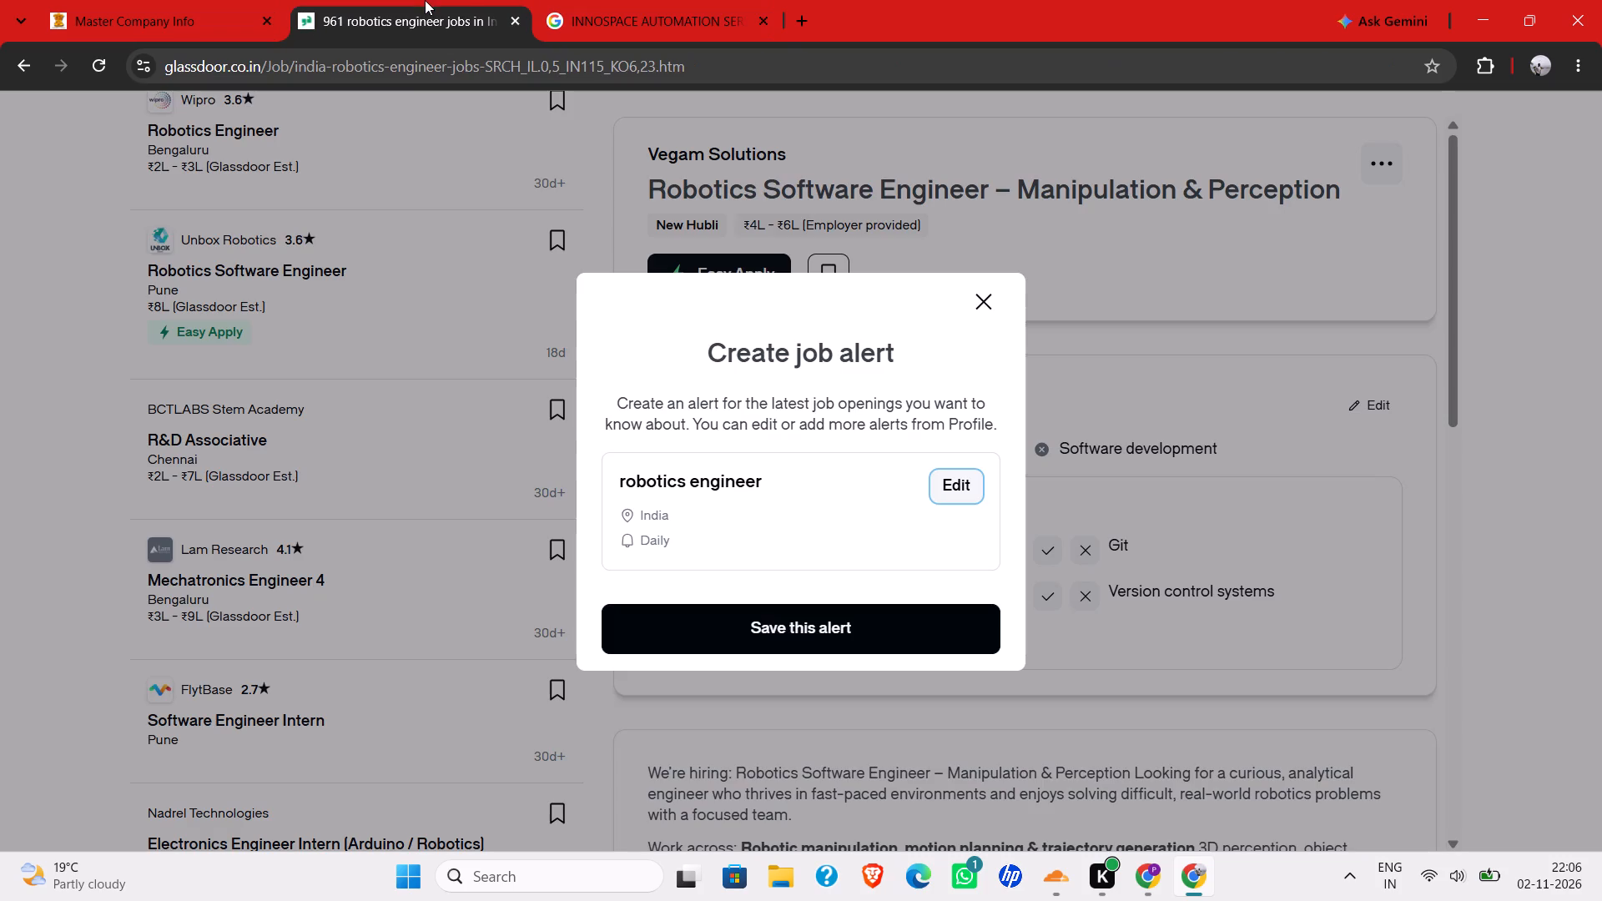
pyautogui.click(982, 294)
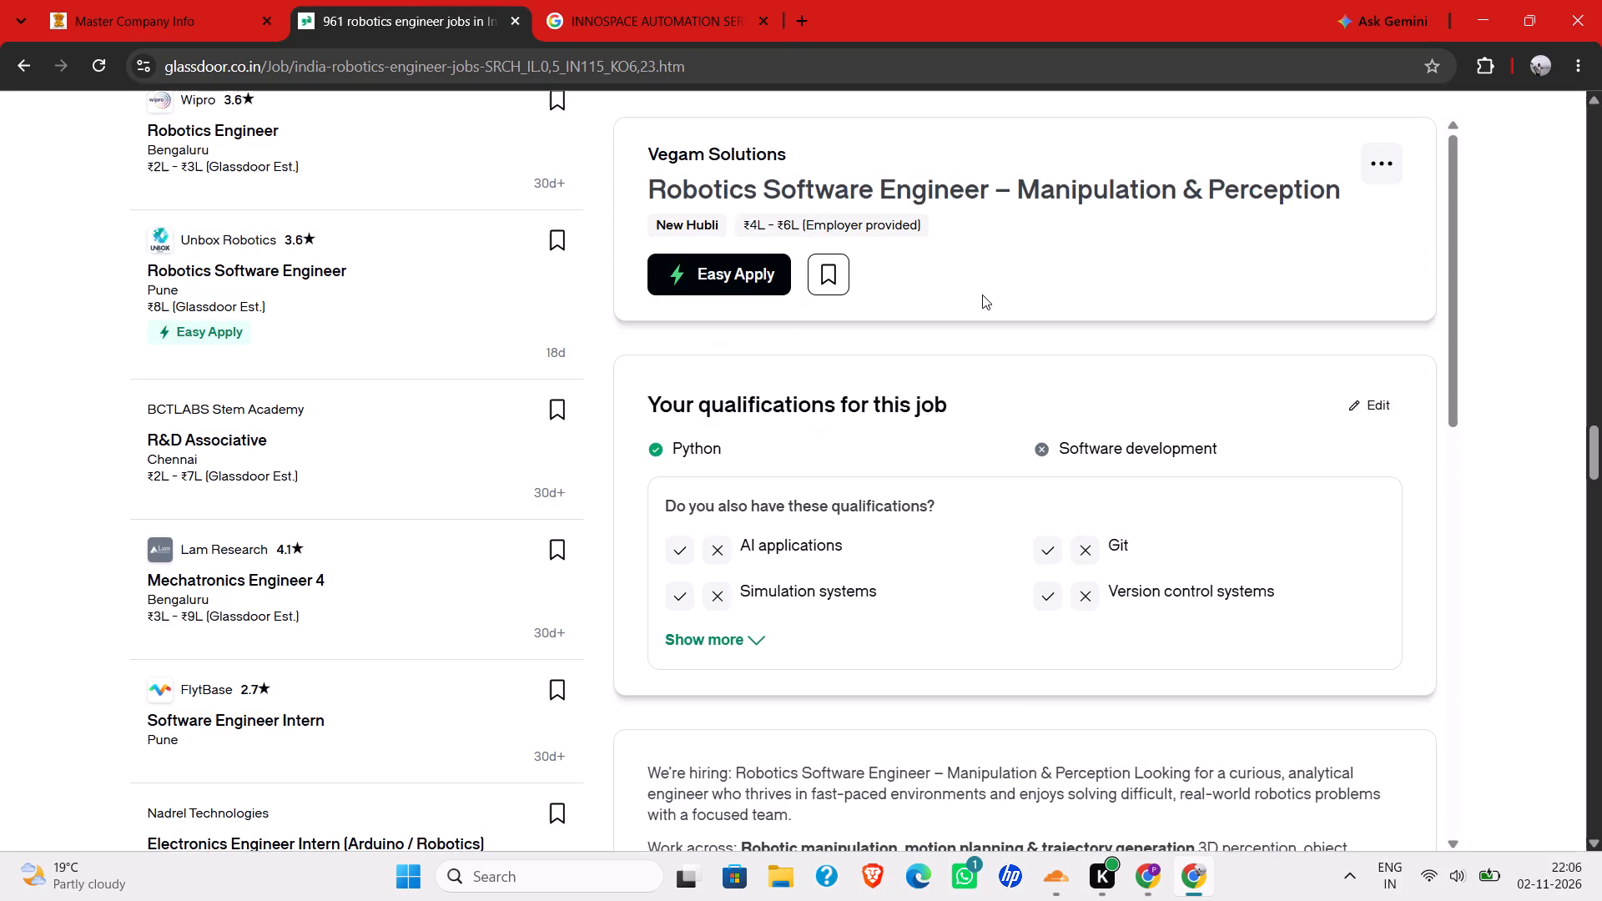
pyautogui.scroll(-3, 457, 650)
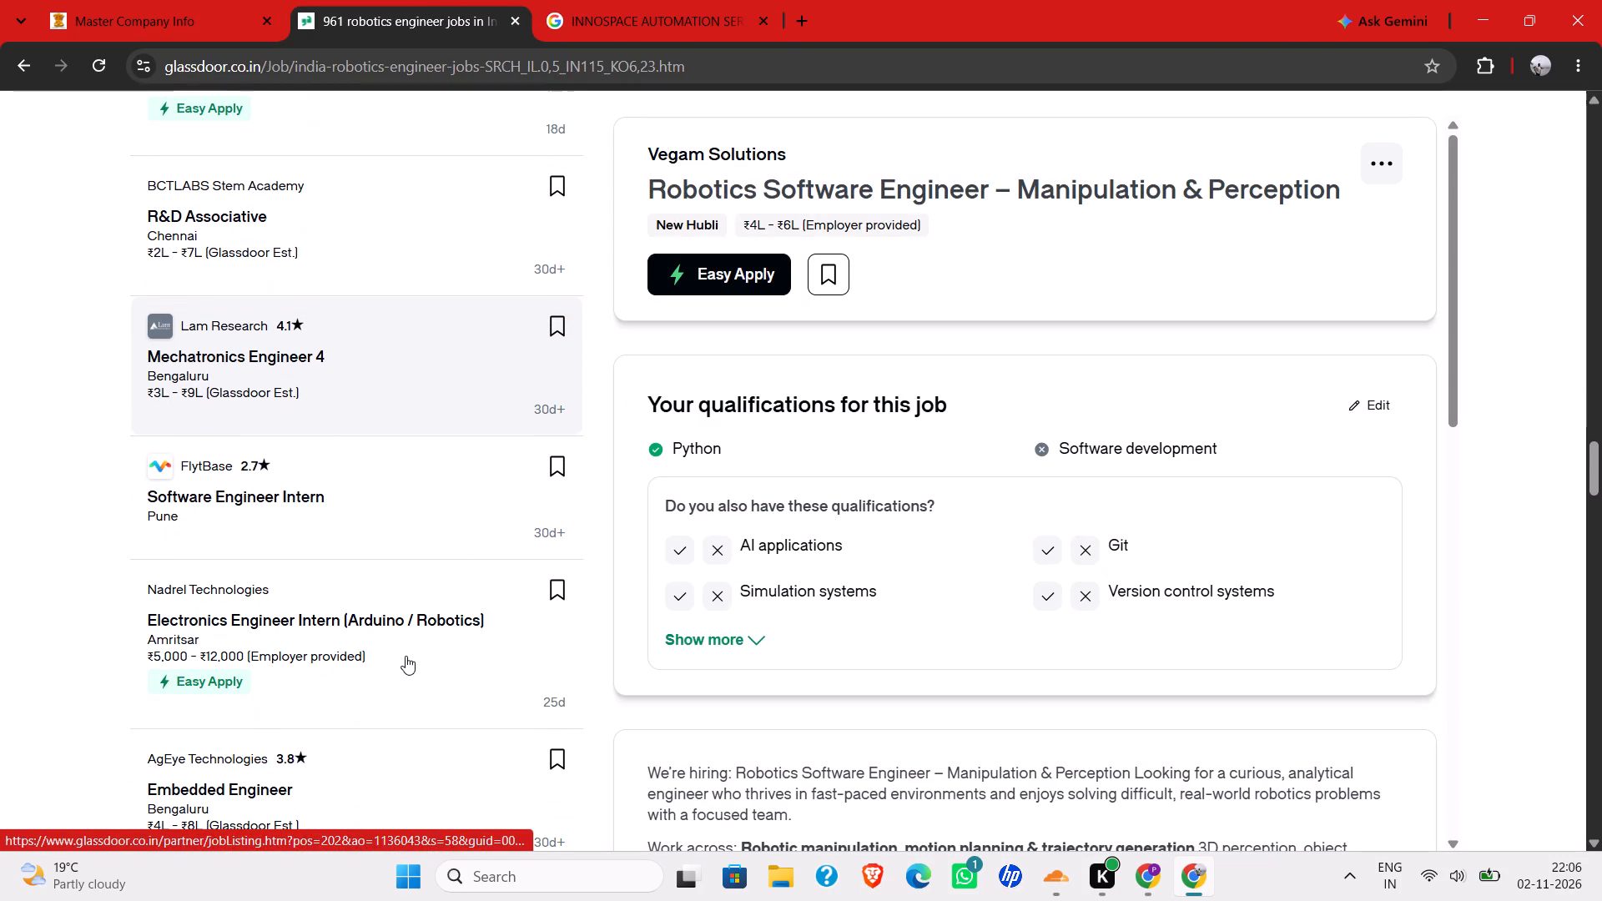
pyautogui.scroll(-2, 405, 647)
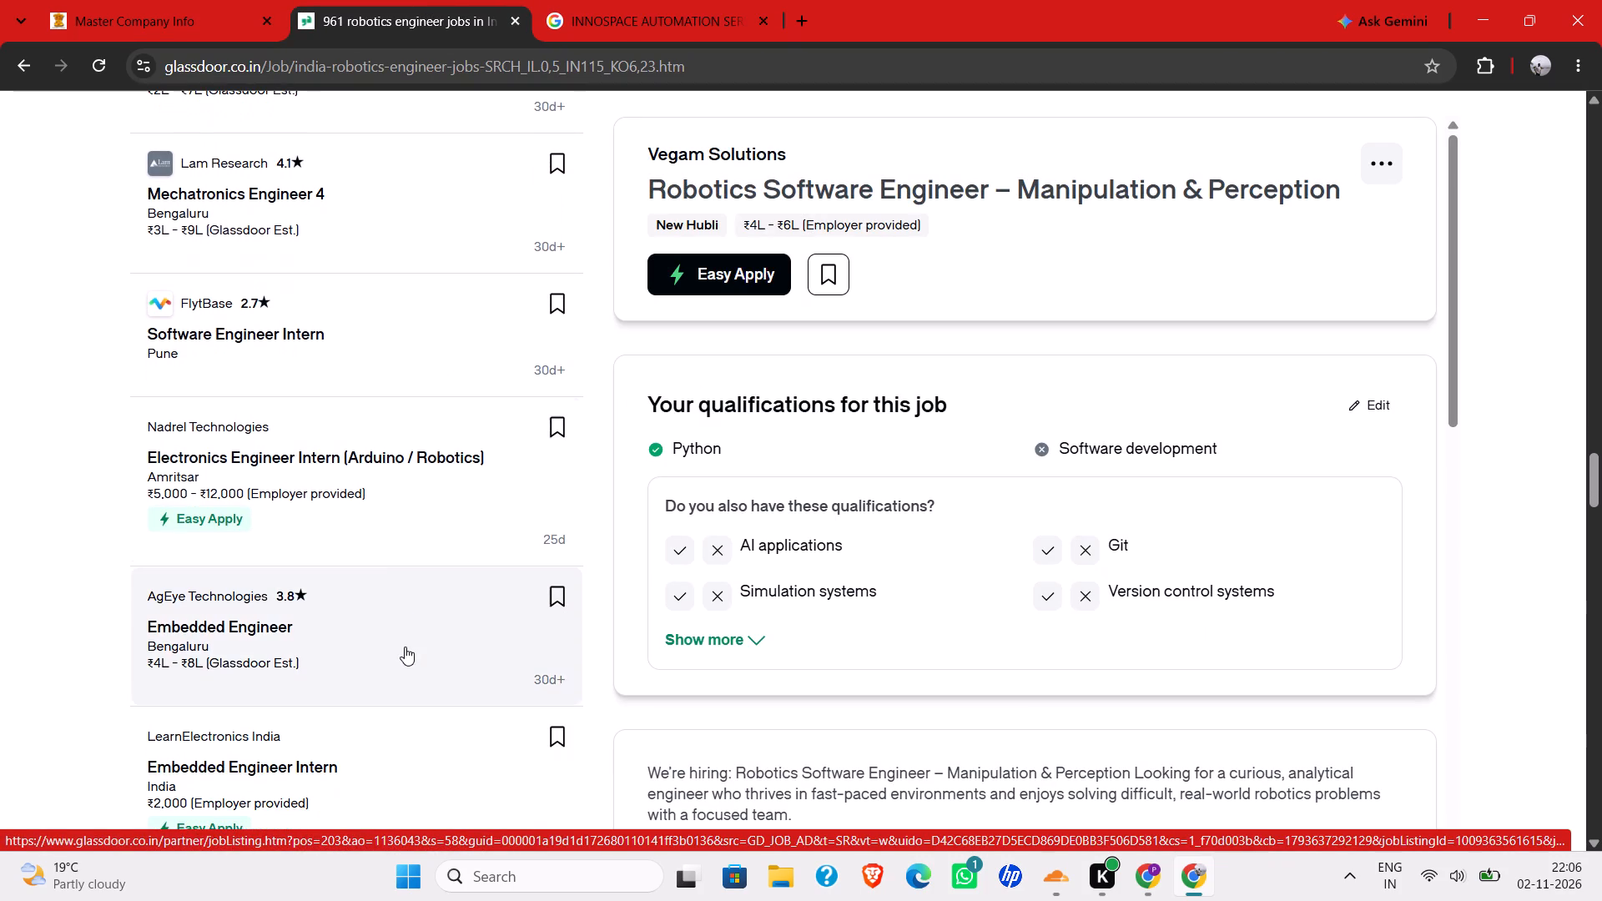
pyautogui.scroll(-4, 405, 647)
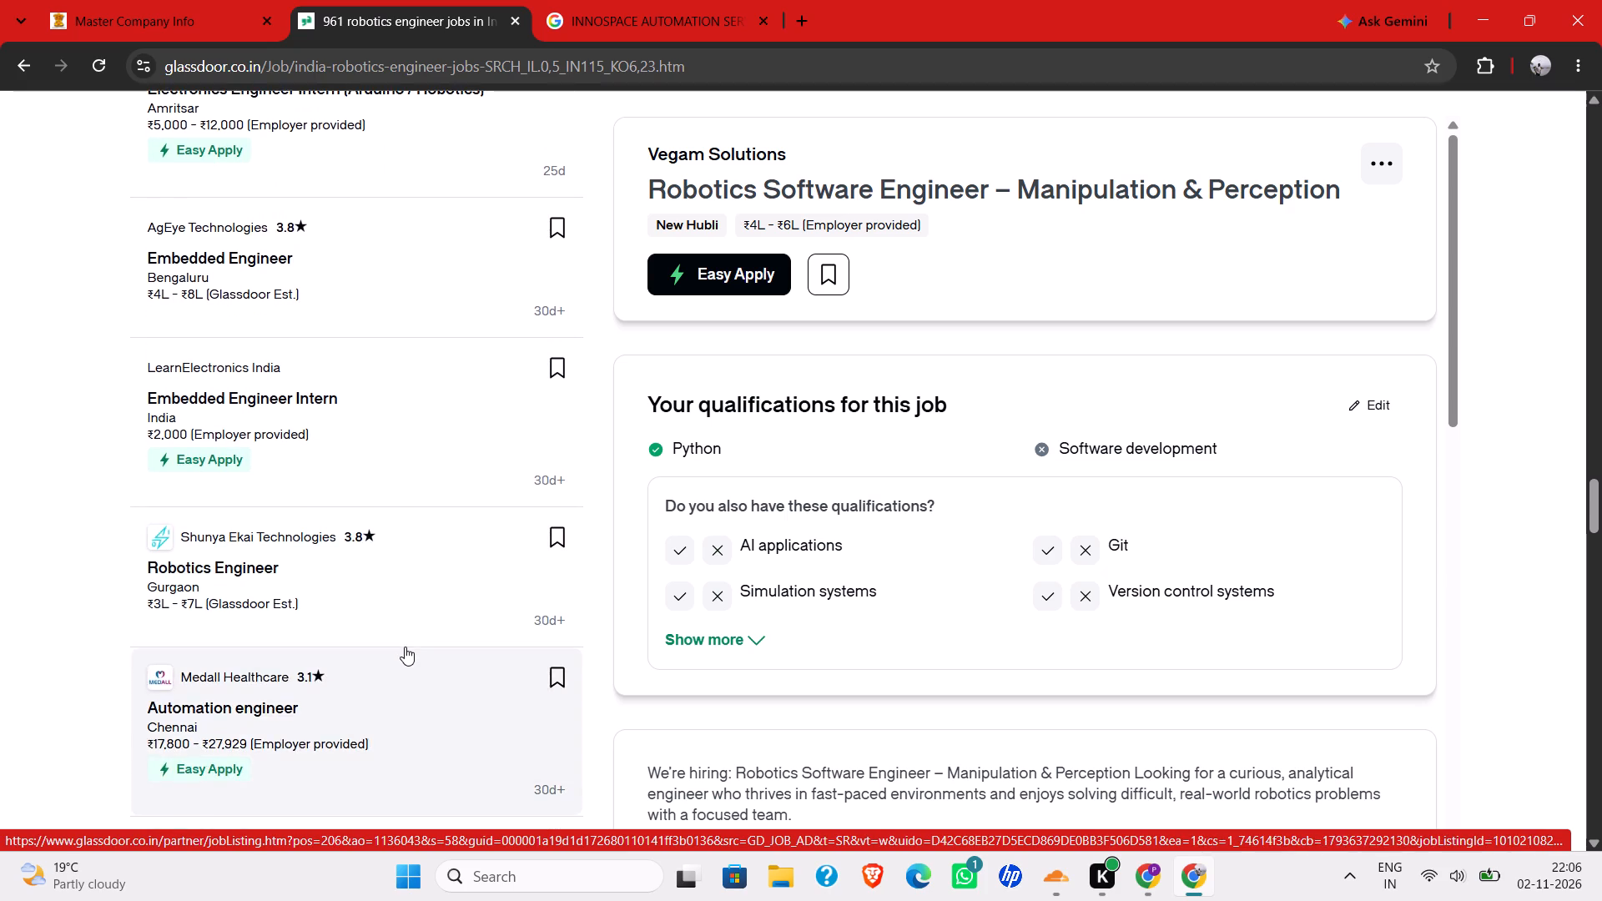
pyautogui.scroll(-5, 405, 647)
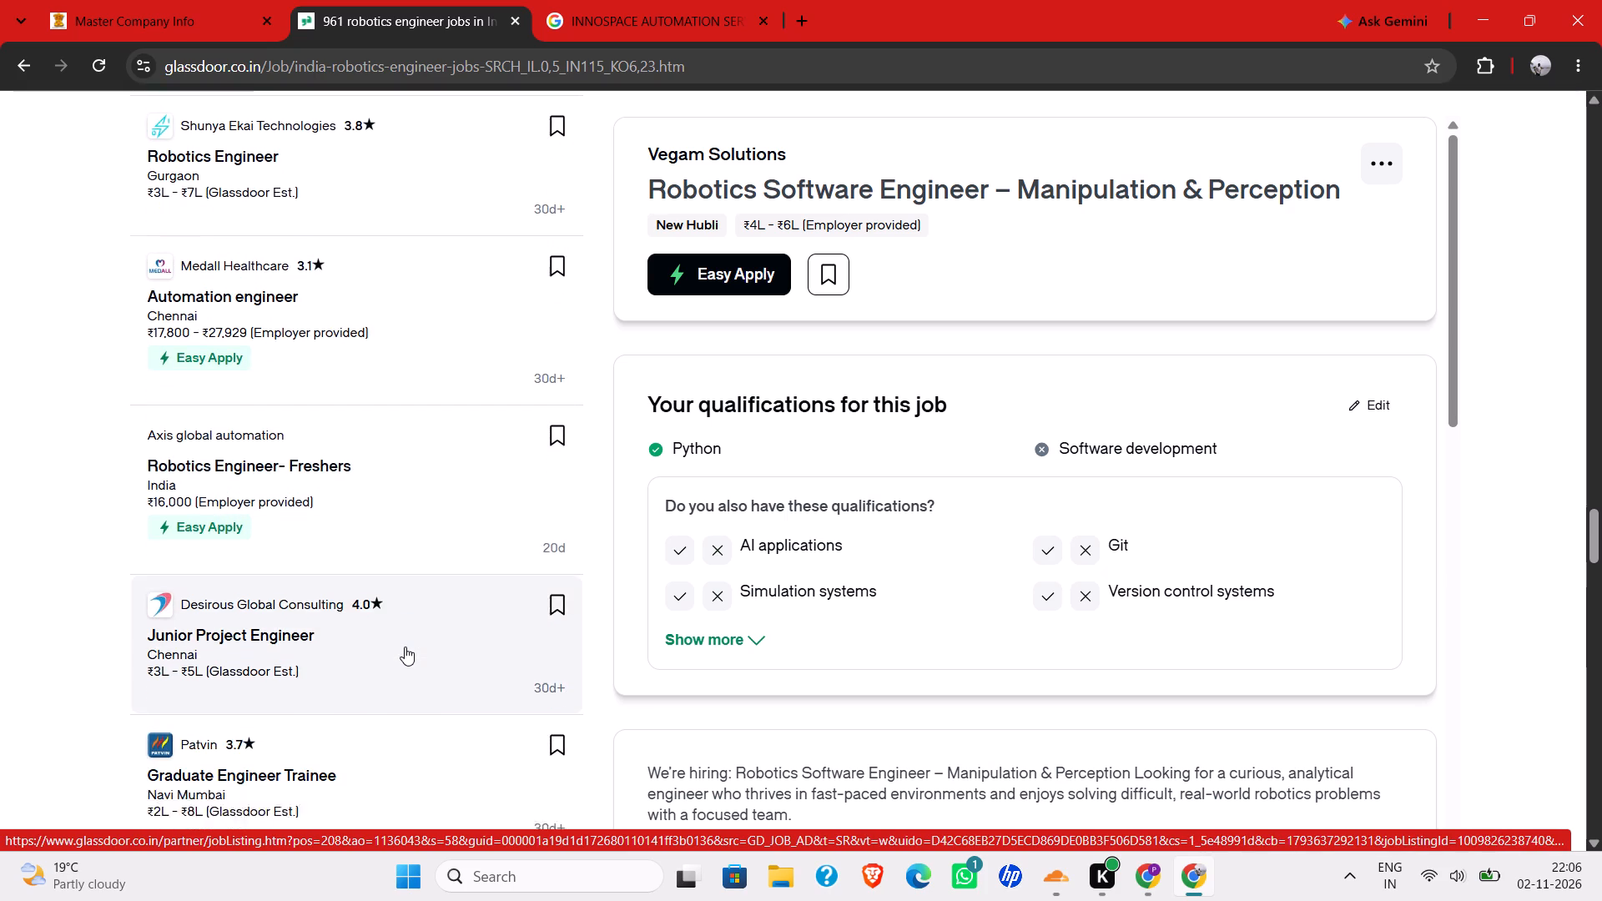
pyautogui.scroll(-7, 405, 647)
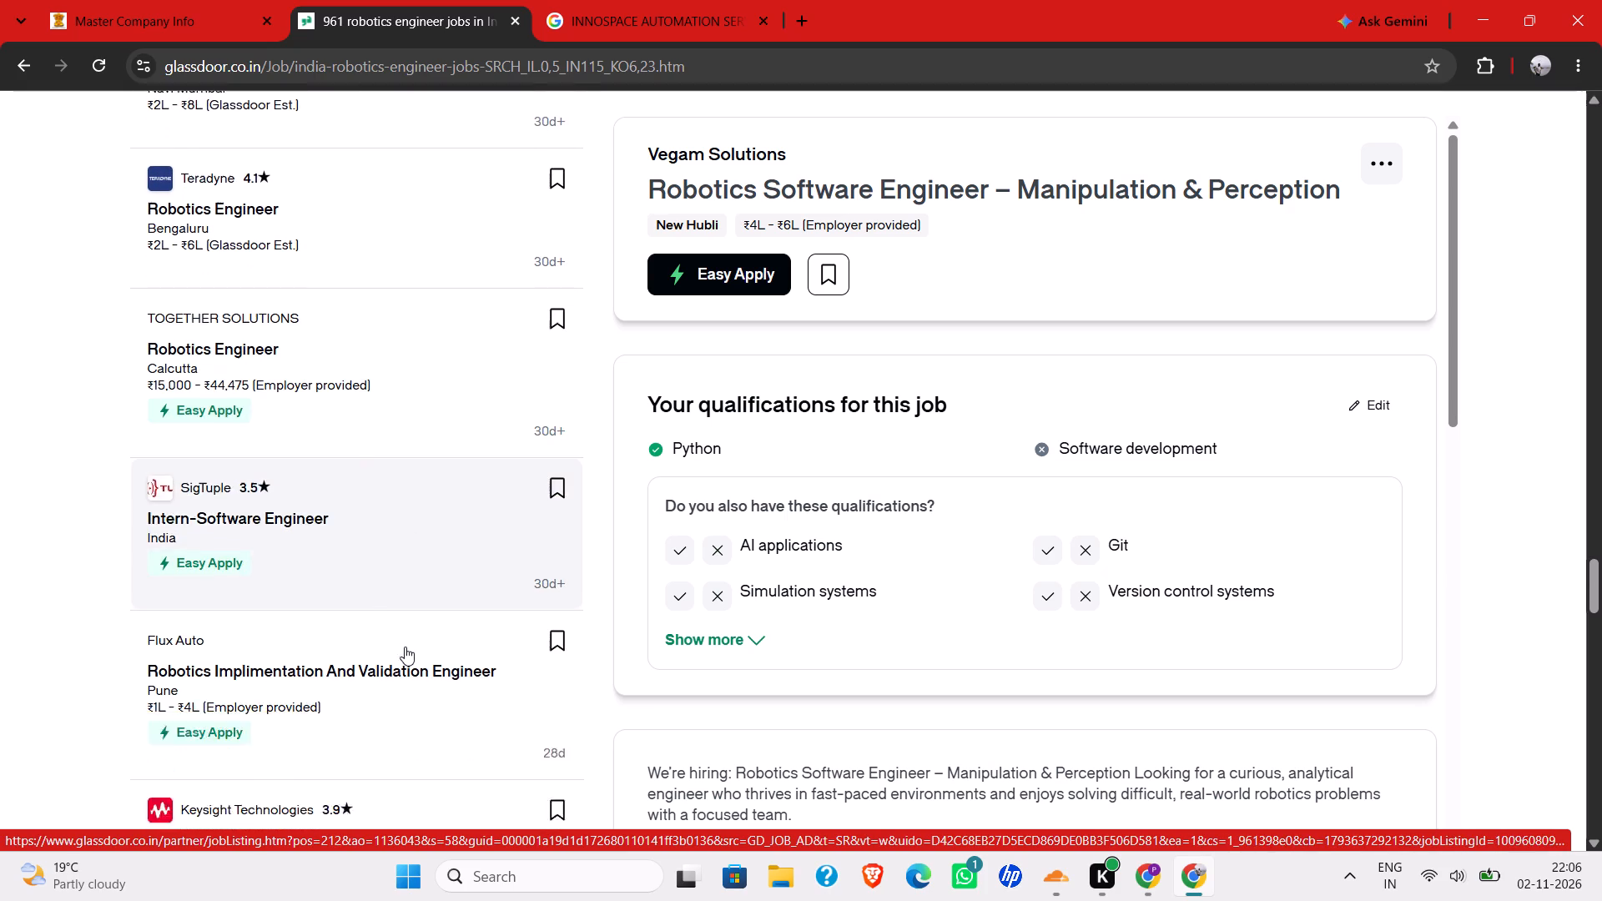
pyautogui.scroll(-3, 405, 647)
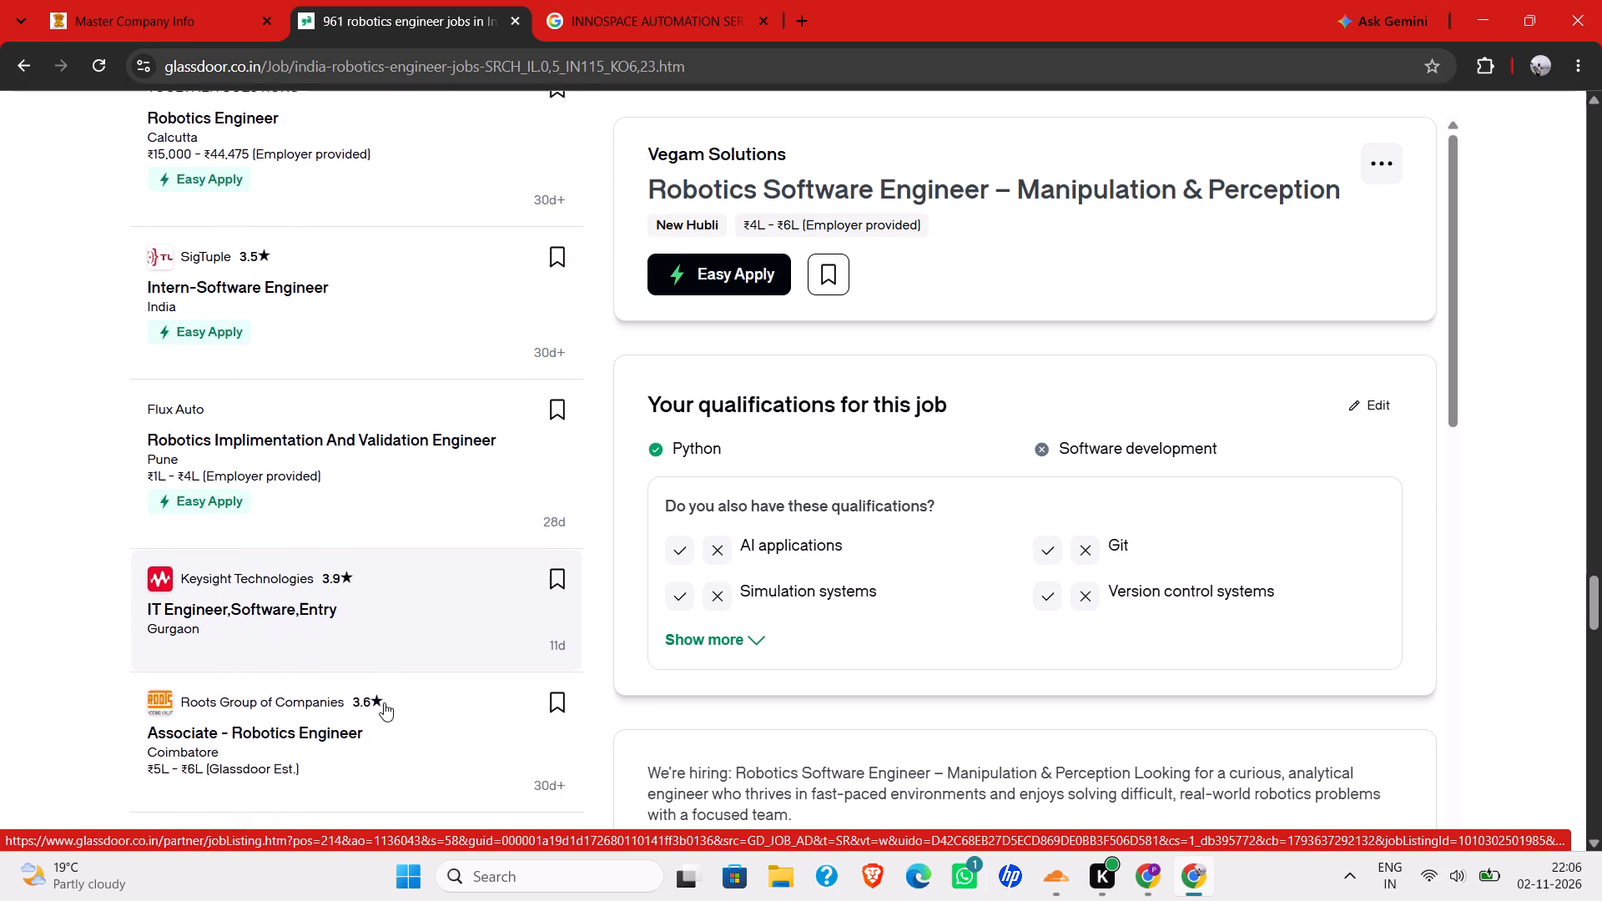
pyautogui.scroll(-6, 384, 702)
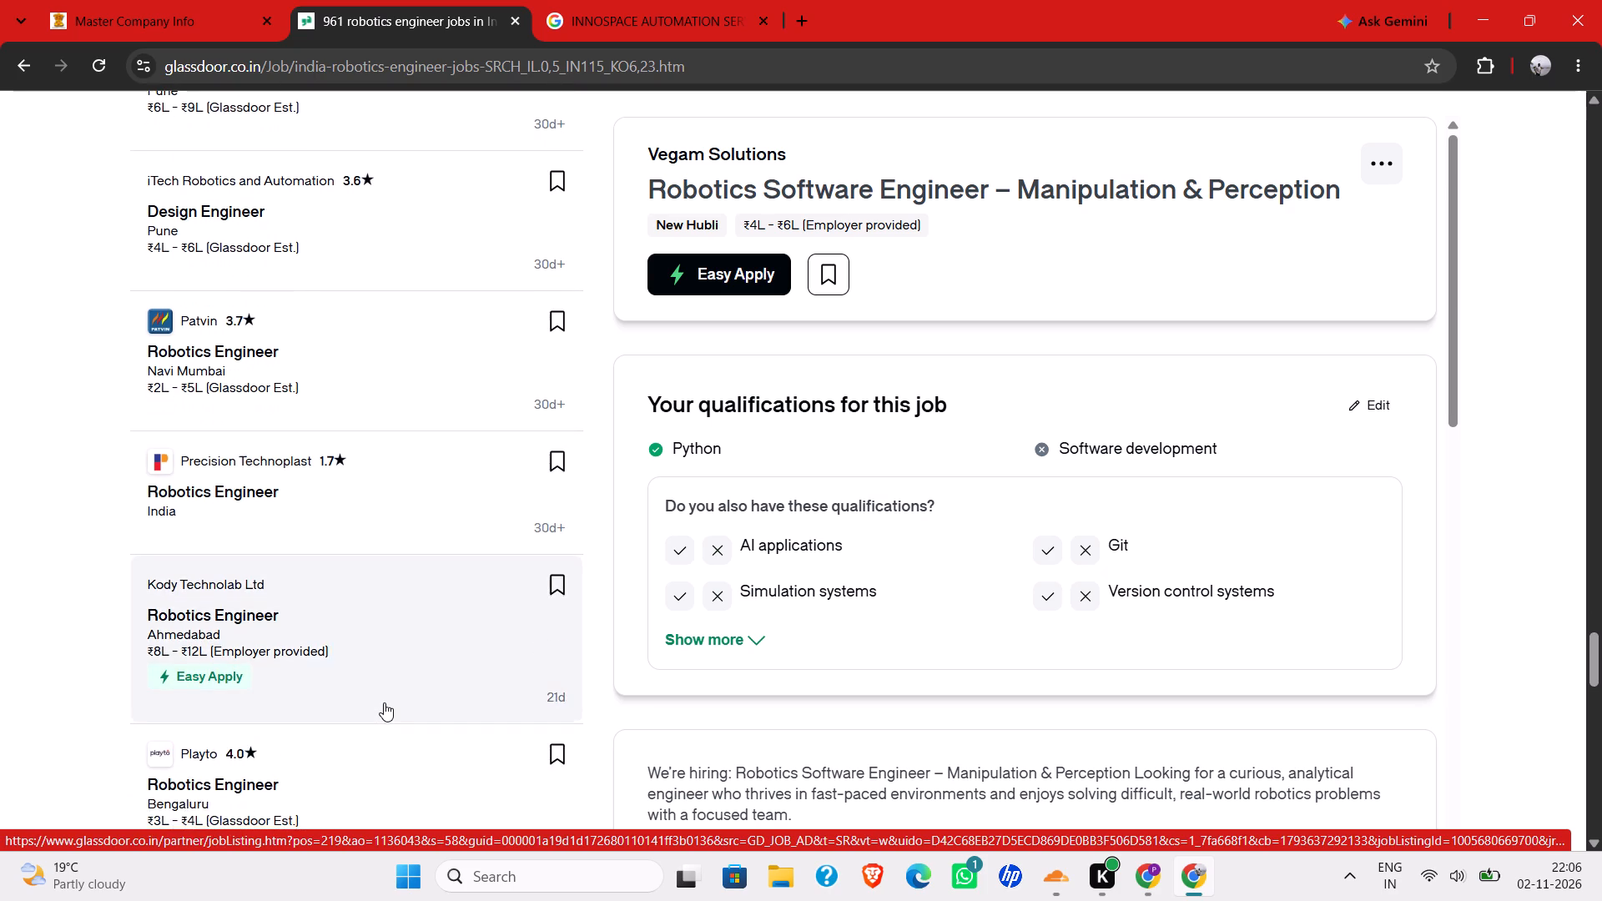
pyautogui.scroll(-1, 384, 702)
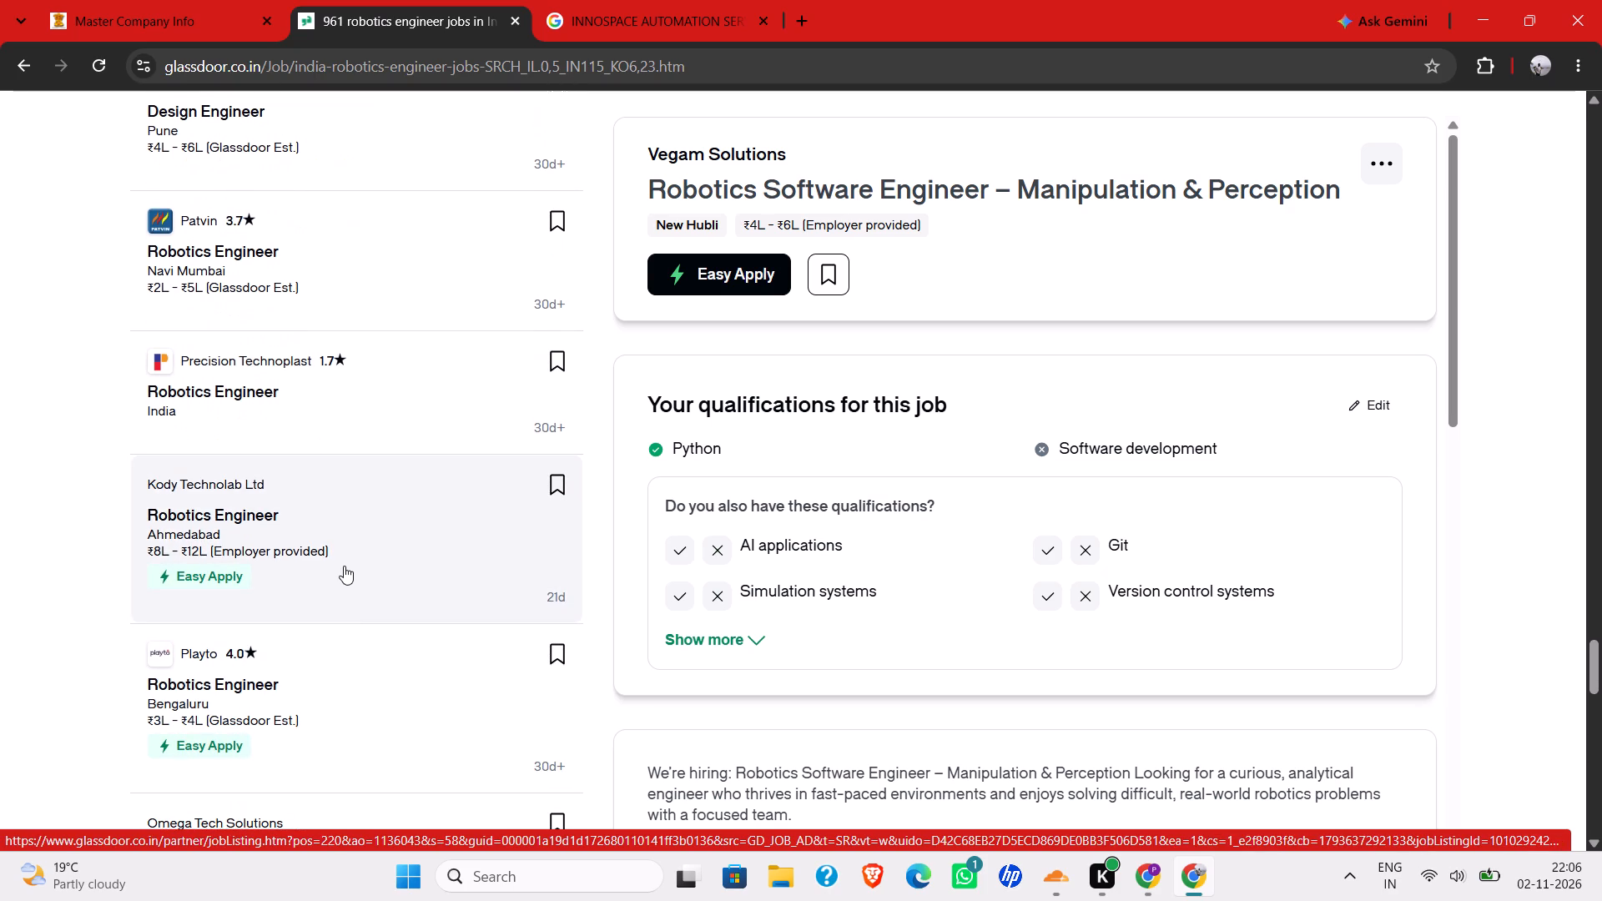
pyautogui.scroll(-6, 344, 566)
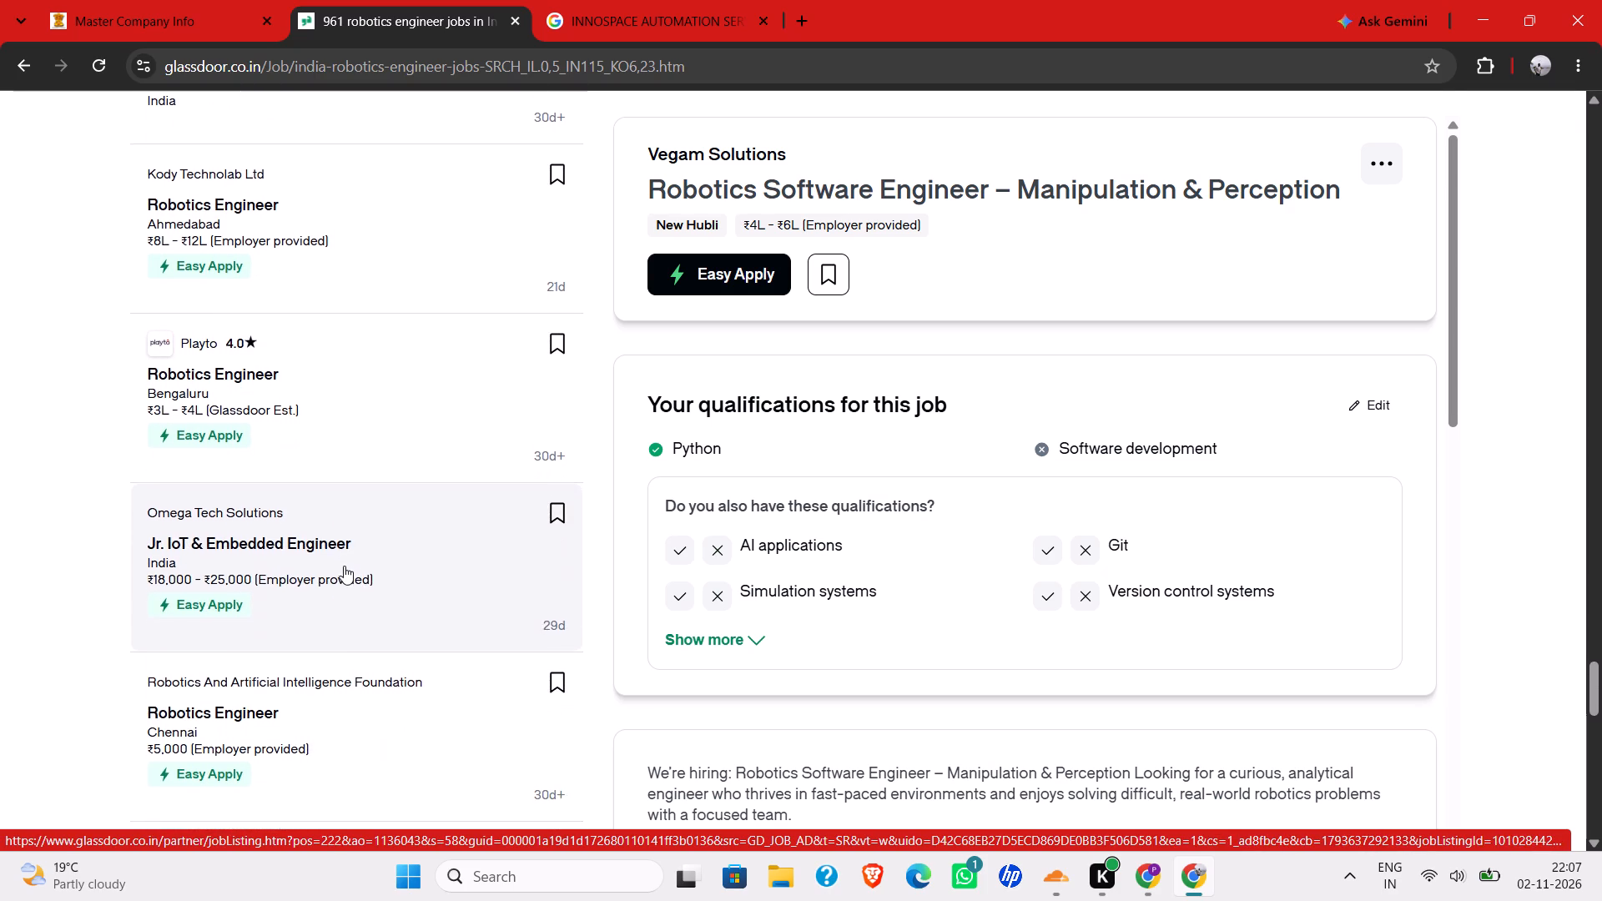
pyautogui.scroll(-1, 344, 566)
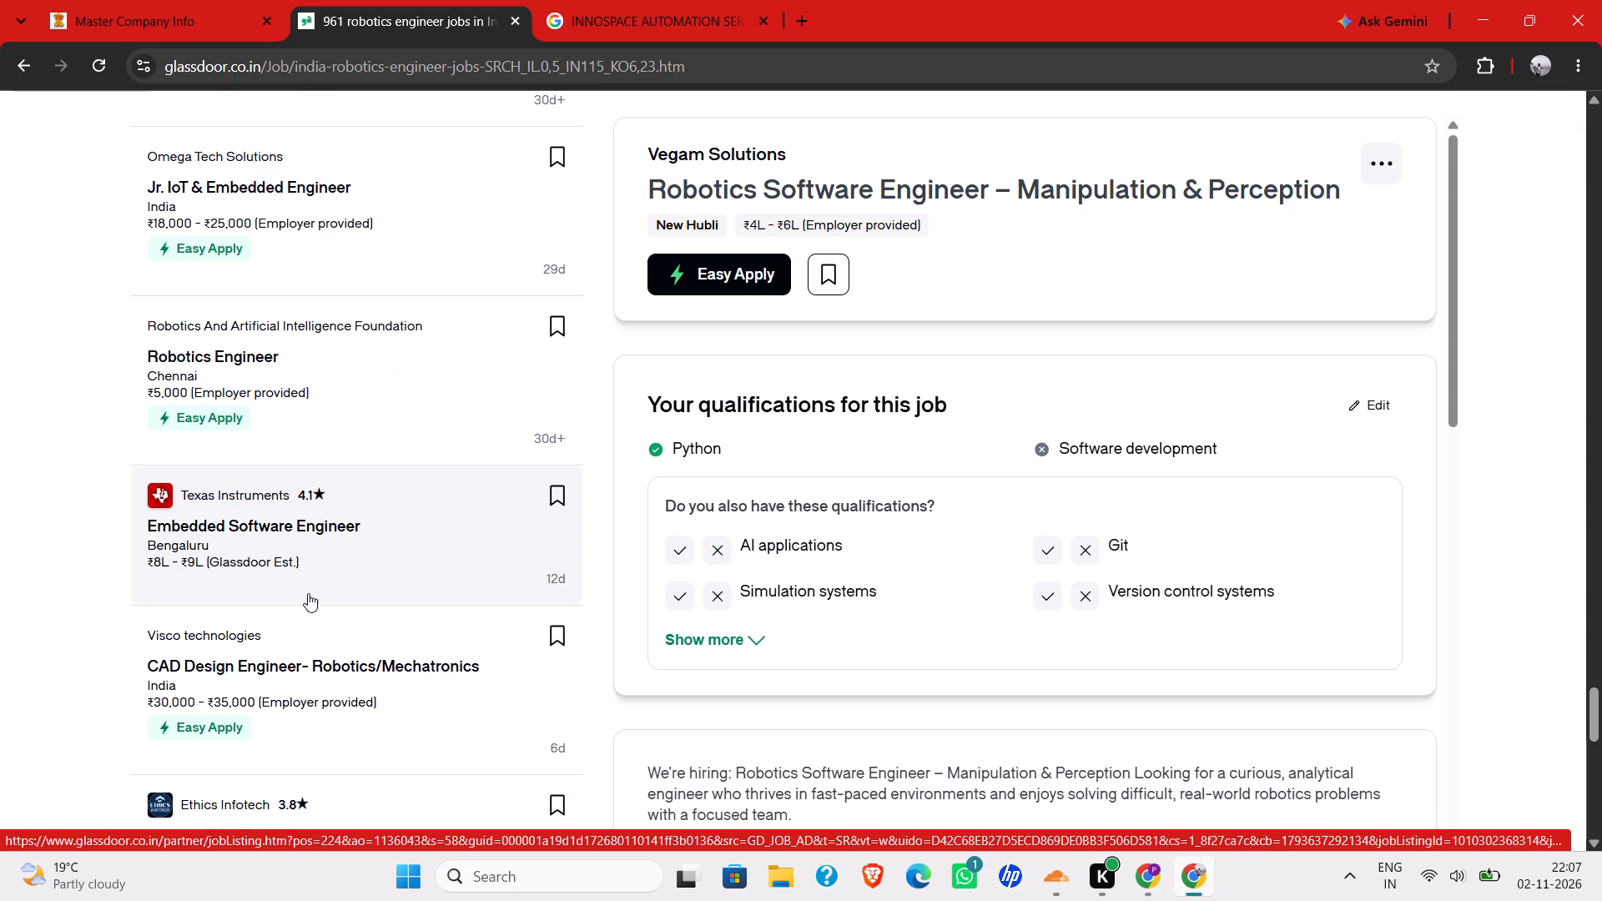
pyautogui.scroll(-1, 308, 593)
# Open the Visco technologies CAD Design Engineer- Robotics/Mechatronics posting and copy the company name.
pyautogui.click(362, 589)
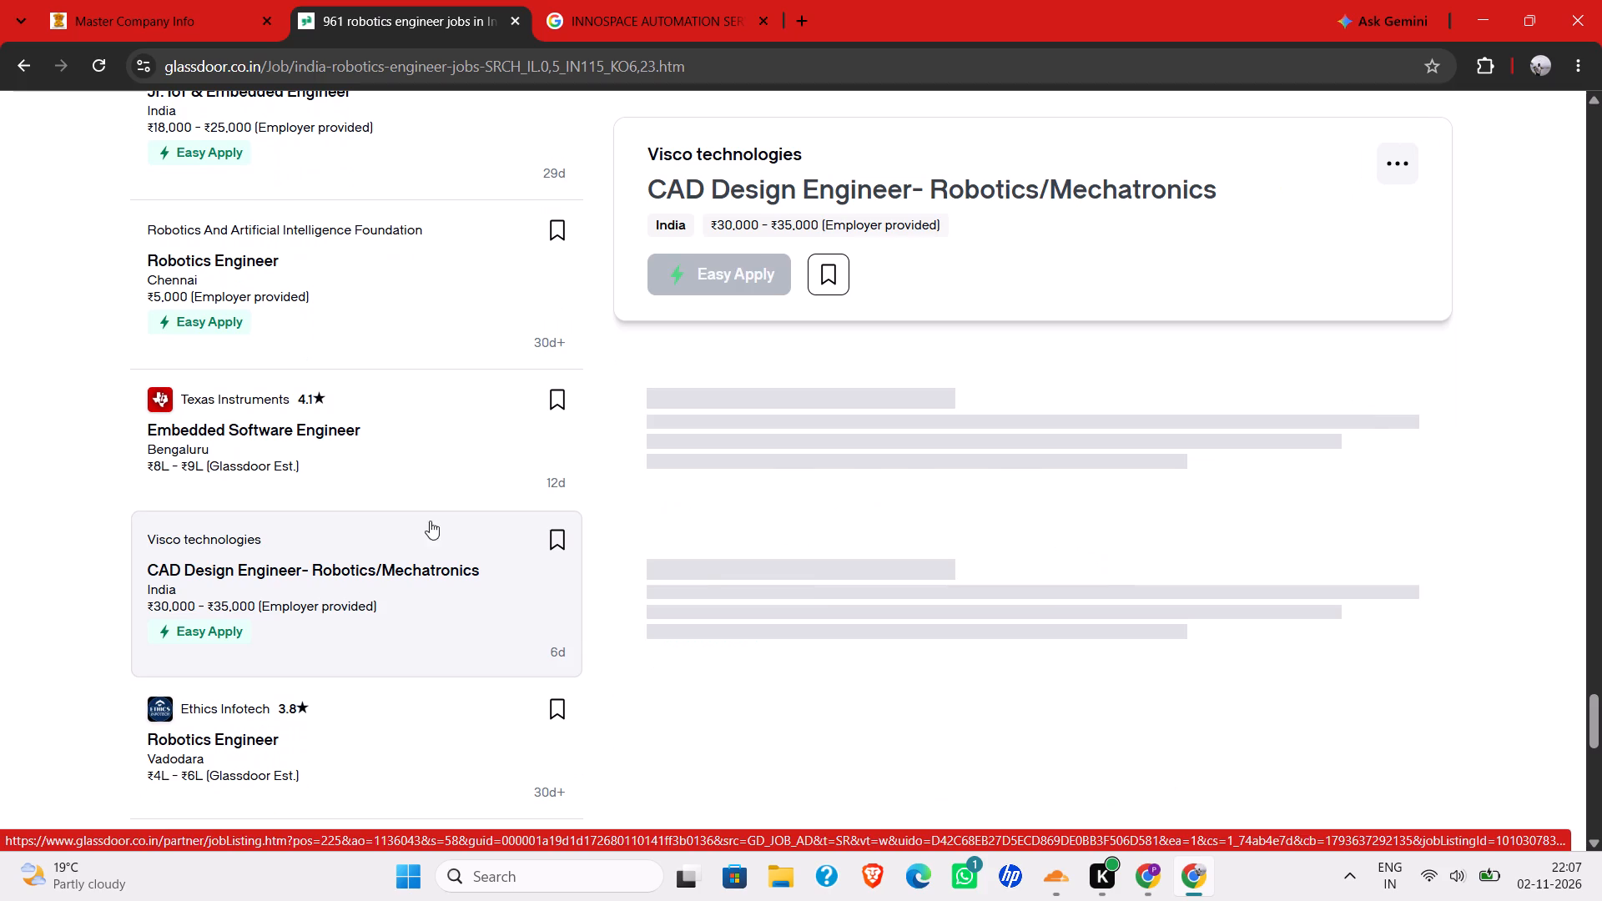
pyautogui.moveTo(804, 155); pyautogui.dragTo(642, 160)
pyautogui.hotkey('ctrl', 'c')
# Return to the MCA Master Data search, replace the prefilled text with Visco technologies and run the company search.
pyautogui.click(223, 0)
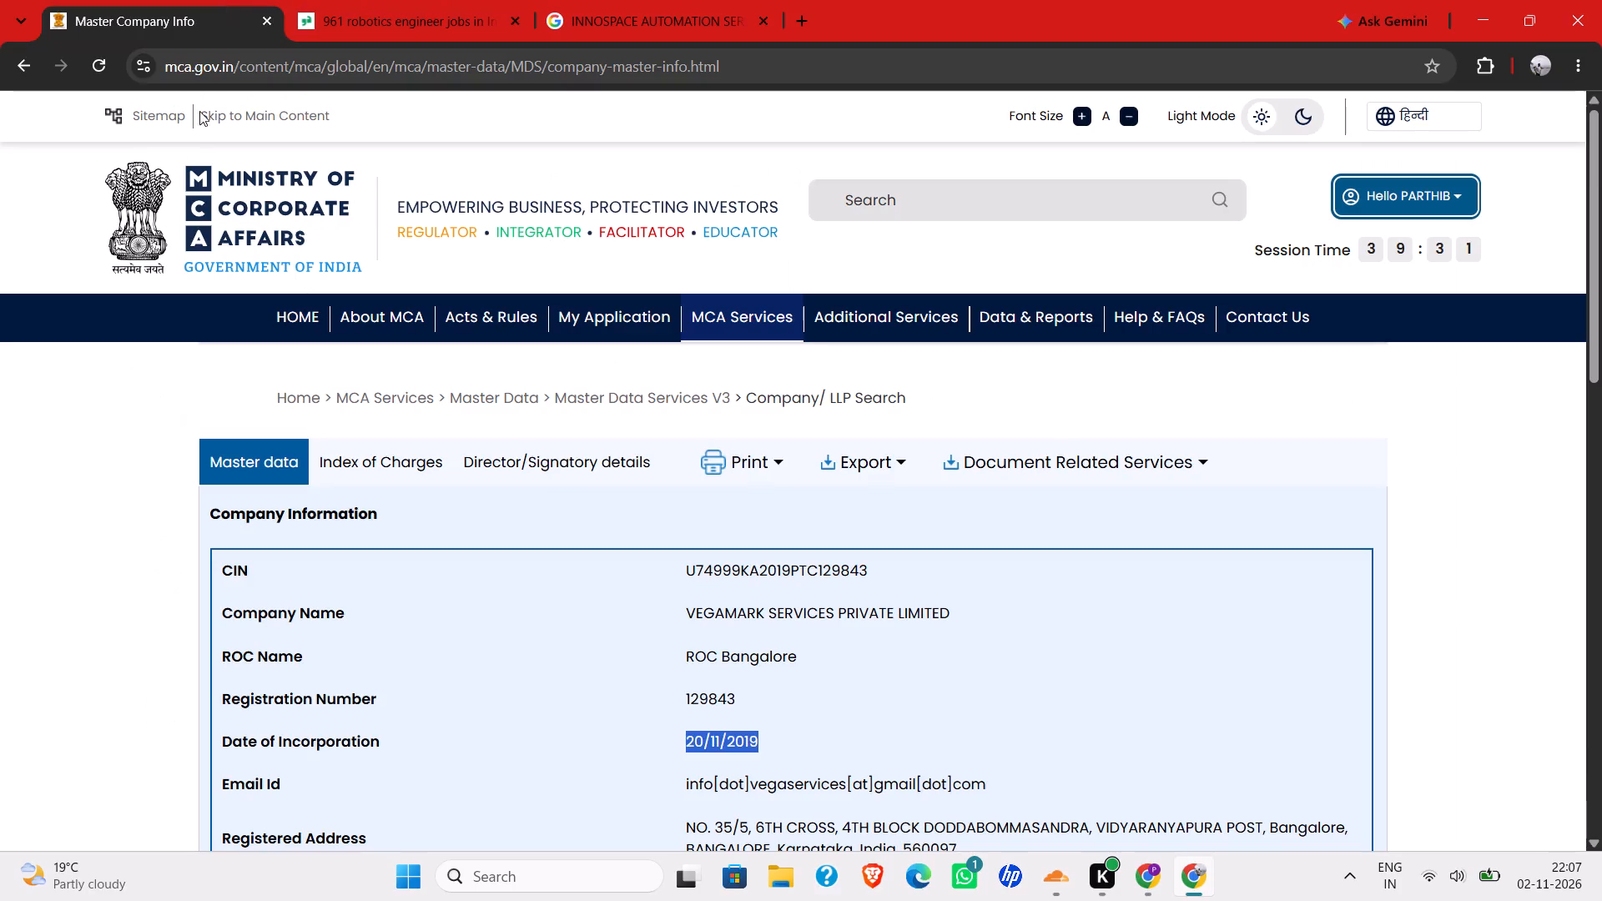
pyautogui.click(25, 66)
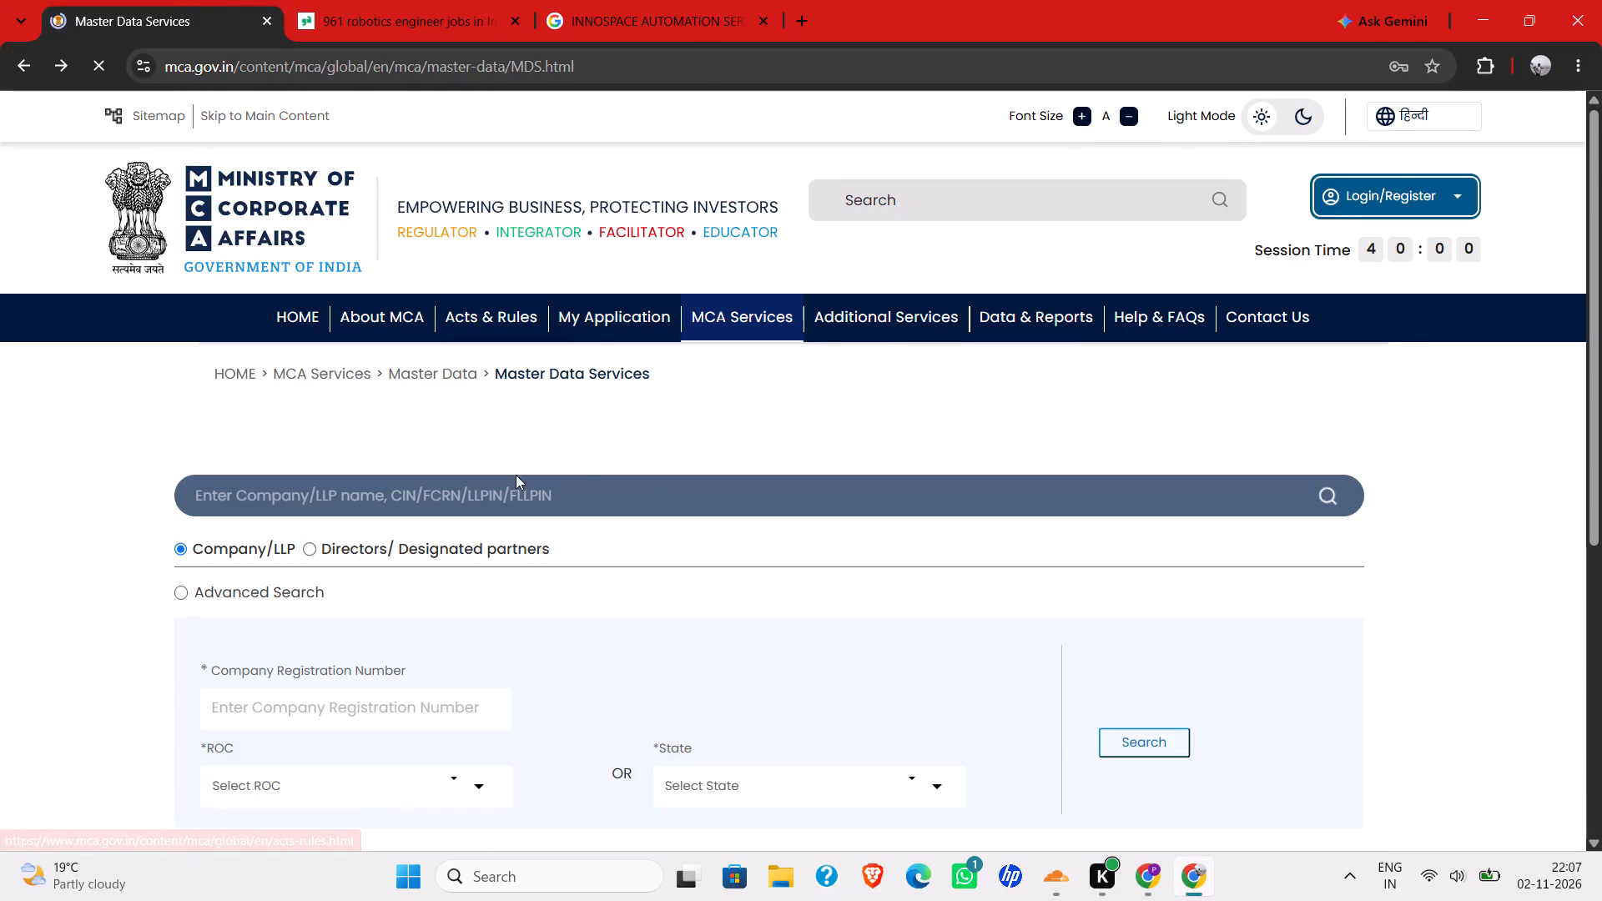
pyautogui.click(511, 477)
pyautogui.press('BackSpace')
pyautogui.press('BackSpace')
pyautogui.press('BackSpace')
pyautogui.press('BackSpace')
pyautogui.press('BackSpace')
pyautogui.press('BackSpace')
pyautogui.press('BackSpace')
pyautogui.press('BackSpace')
pyautogui.press('BackSpace')
pyautogui.press('BackSpace')
pyautogui.press('BackSpace')
pyautogui.press('BackSpace')
pyautogui.press('BackSpace')
pyautogui.press('BackSpace')
pyautogui.press('BackSpace')
pyautogui.press('BackSpace')
pyautogui.press('BackSpace')
pyautogui.press('BackSpace')
pyautogui.press('BackSpace')
pyautogui.press('BackSpace')
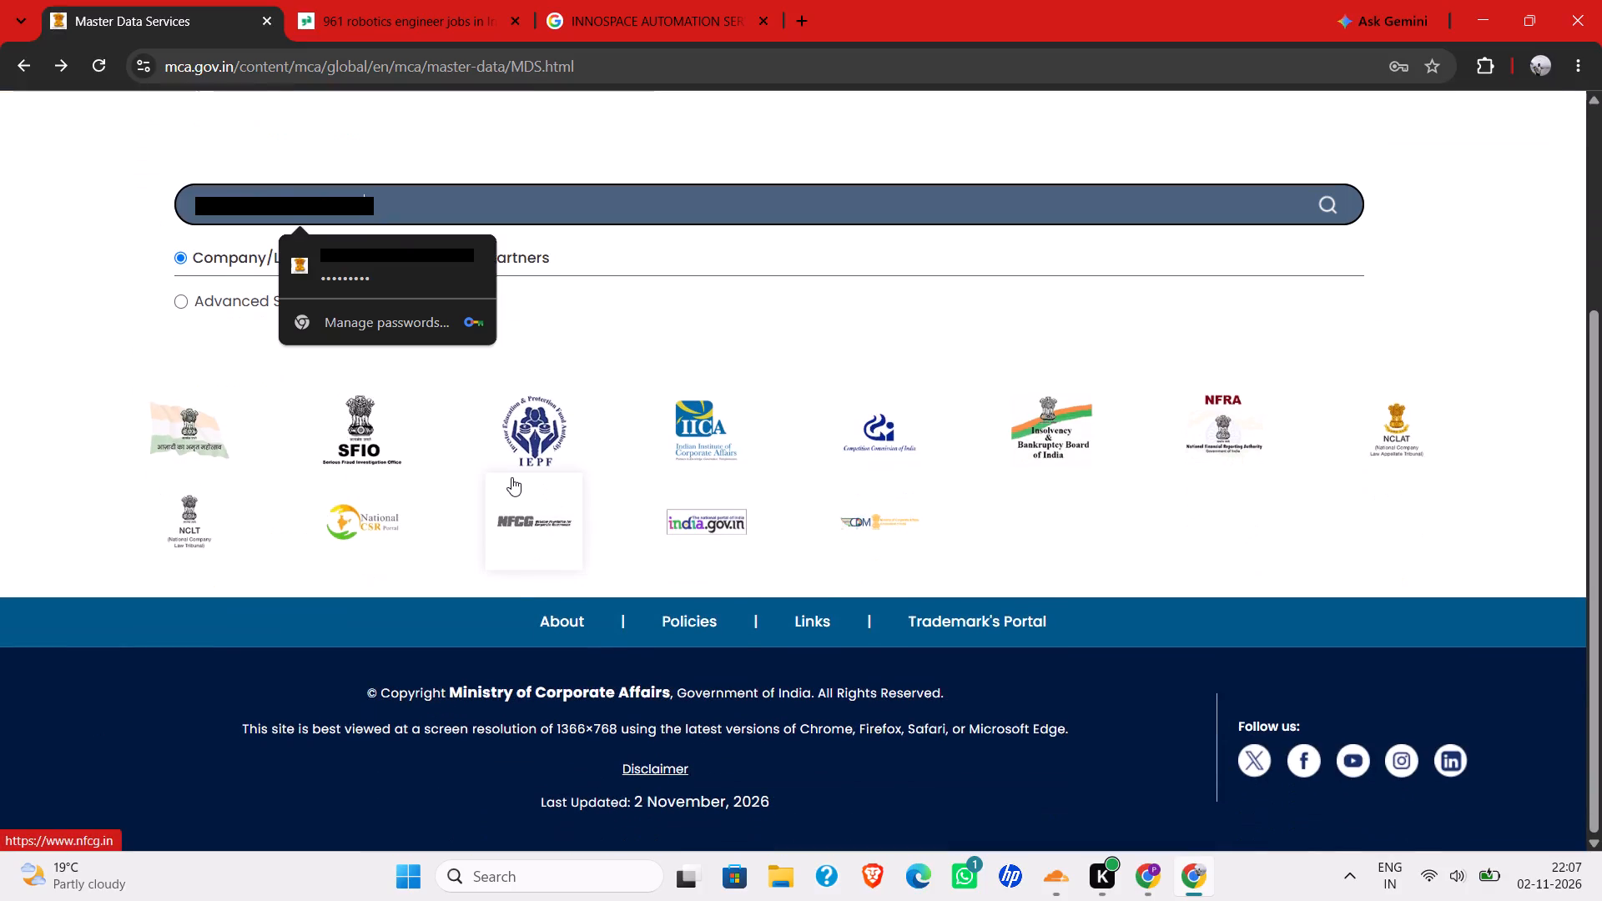
pyautogui.hotkey('ctrl', 'v')
pyautogui.keyDown('ctrl'); pyautogui.click(511, 477); pyautogui.keyUp('ctrl')
pyautogui.press('Return')
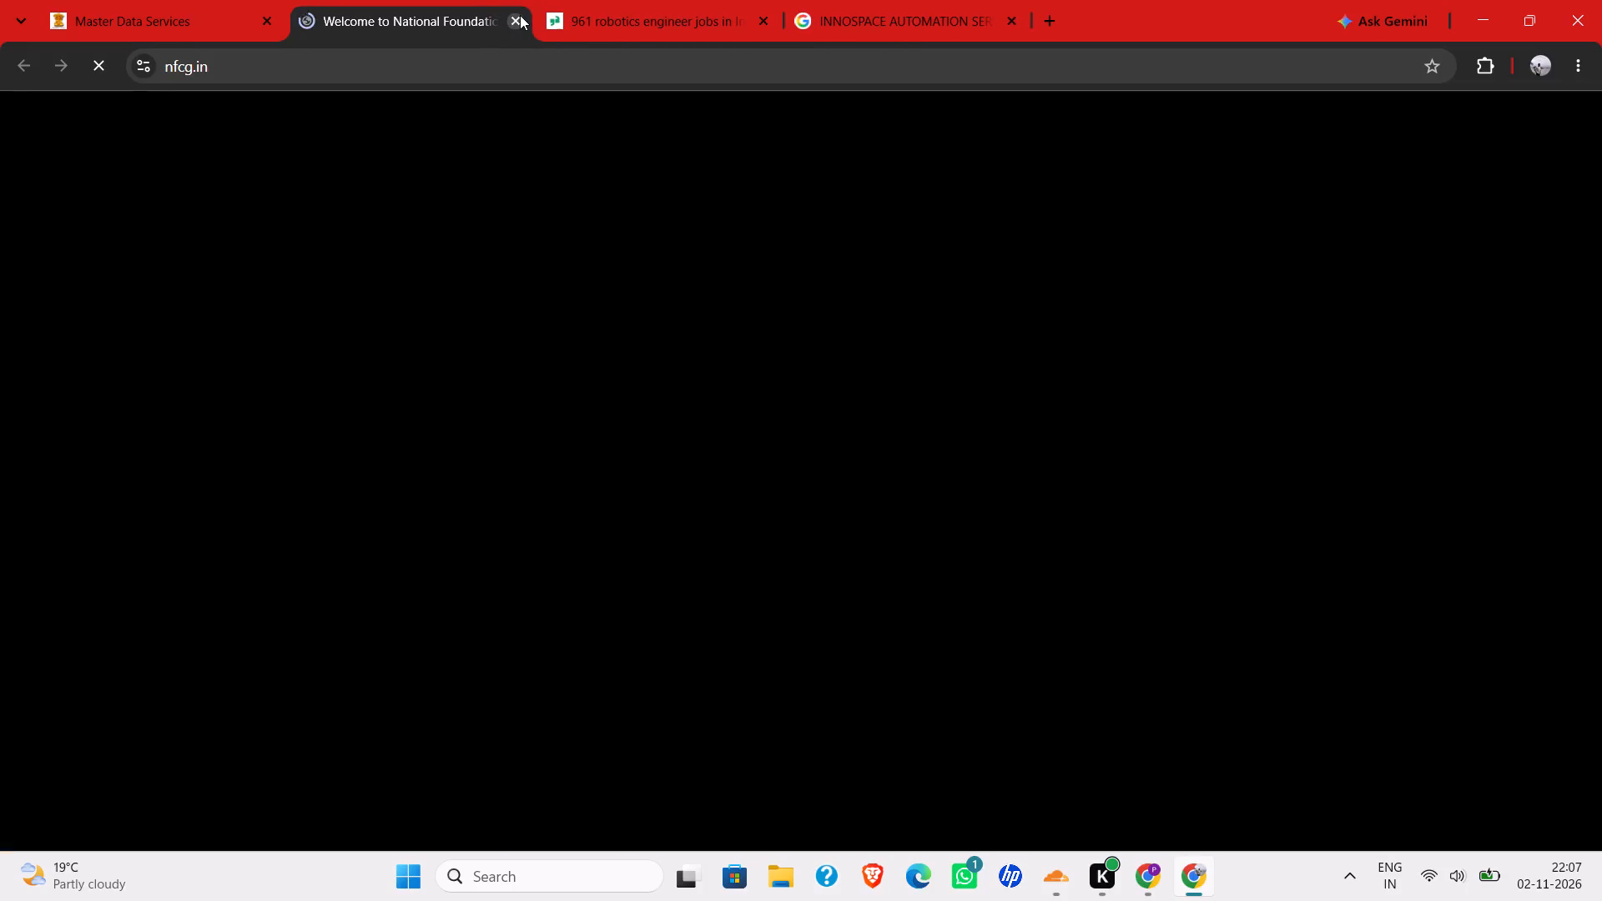
pyautogui.click(520, 15)
pyautogui.press('Return')
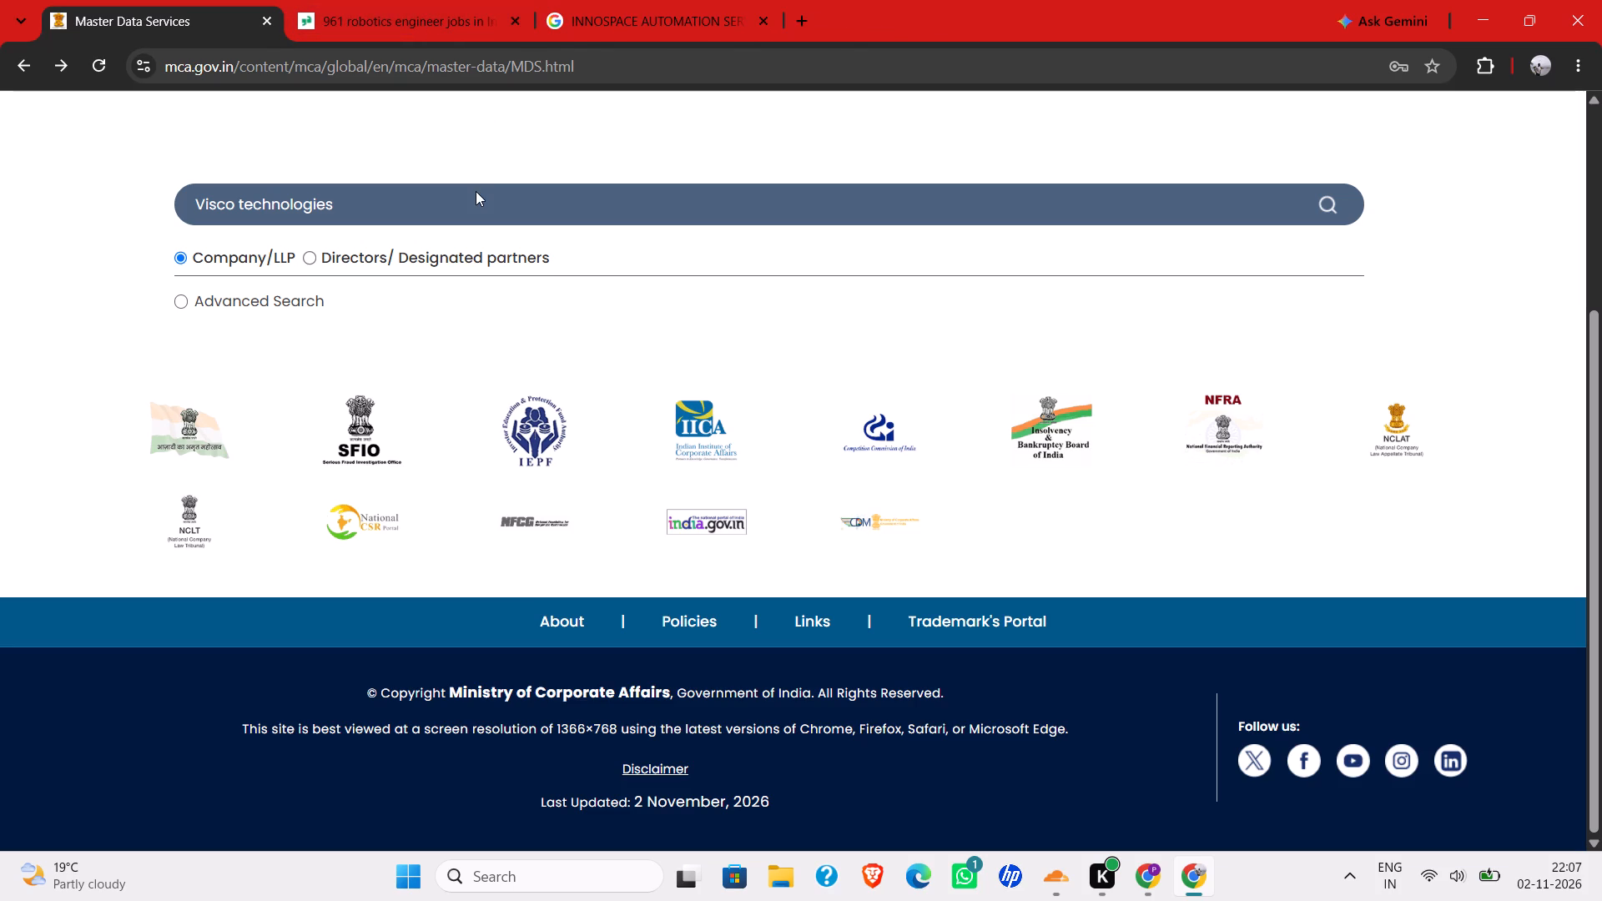
pyautogui.click(514, 23)
pyautogui.click(1333, 202)
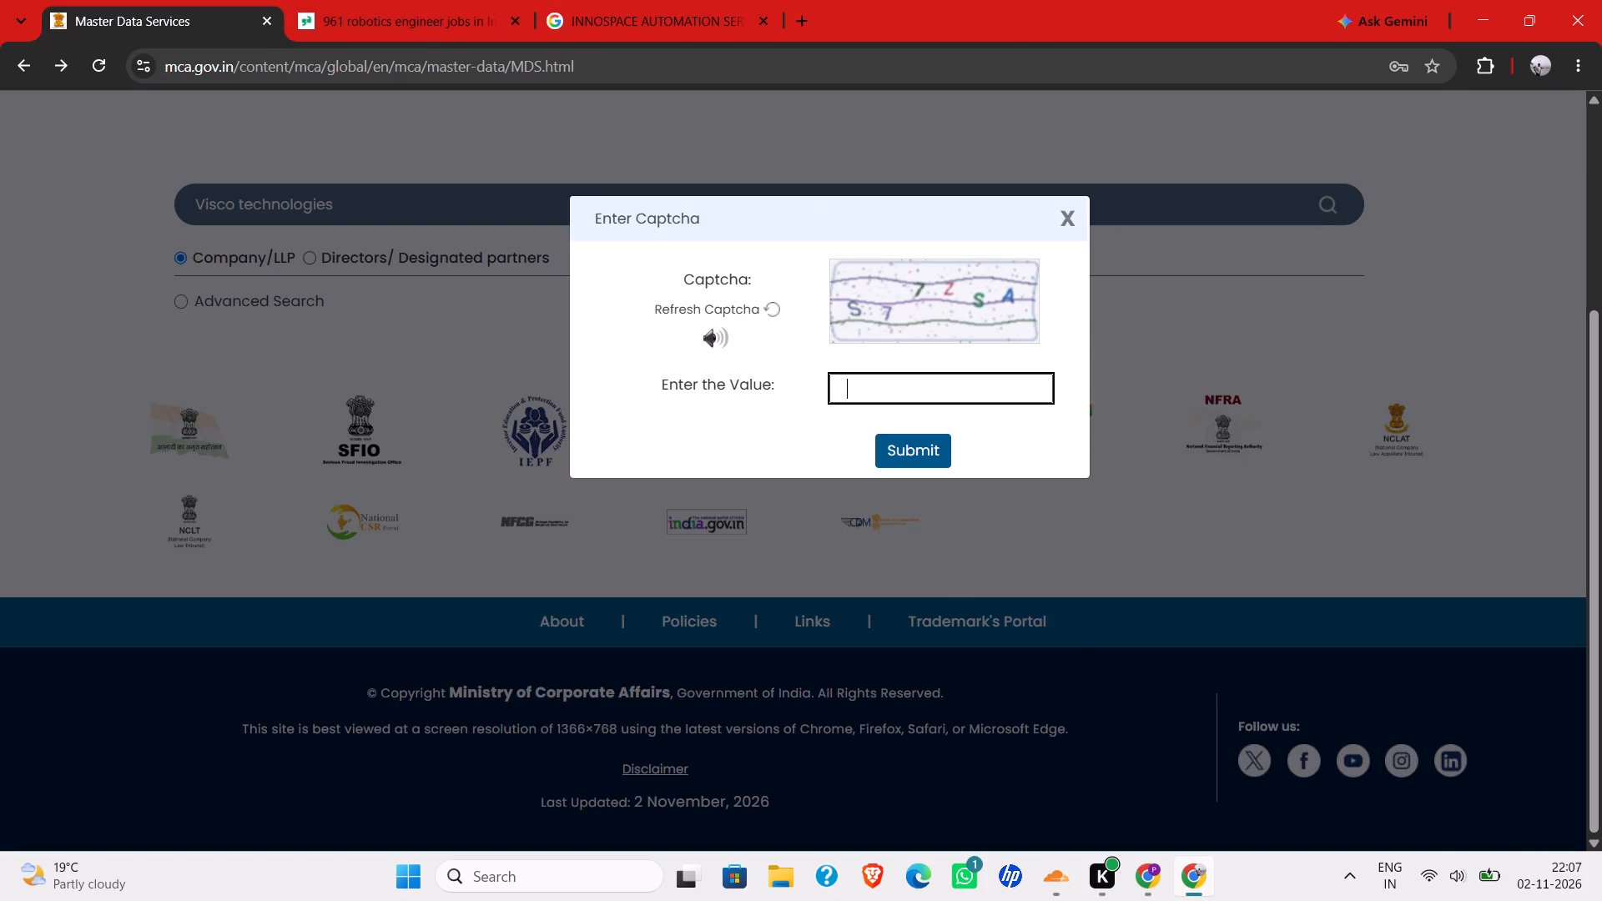
# Submit the captcha and open the master data record of VISCO TECHNOLOGIES PRIVATE LIMITED.
pyautogui.click(964, 385)
pyautogui.press('s')
pyautogui.write('77Z')
pyautogui.write('SA')
pyautogui.click(930, 454)
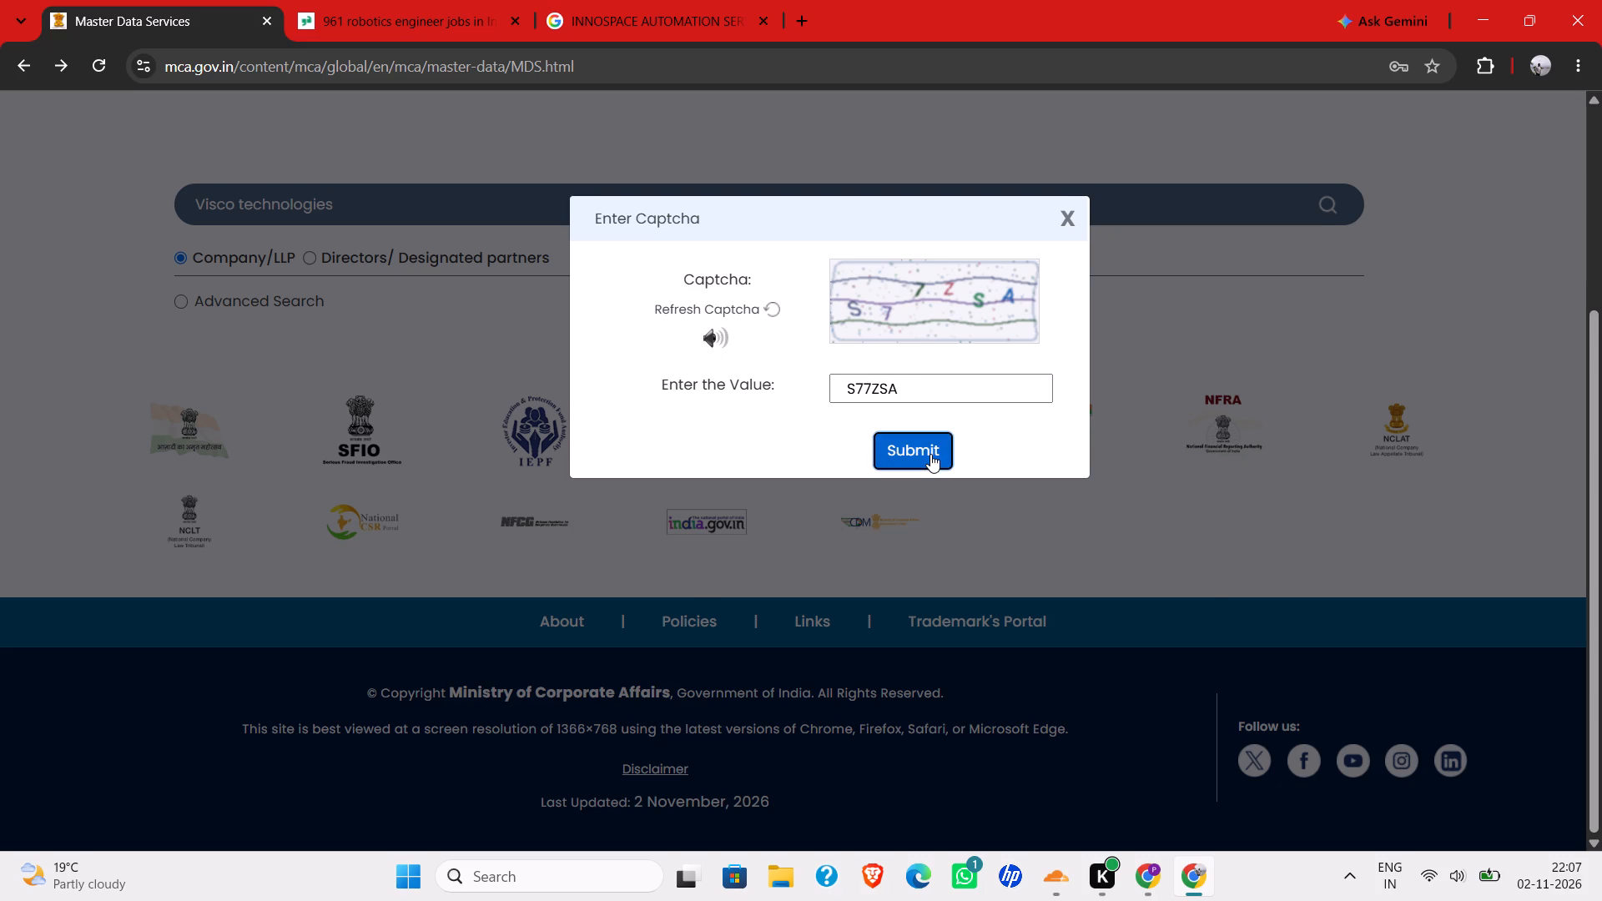
pyautogui.click(609, 465)
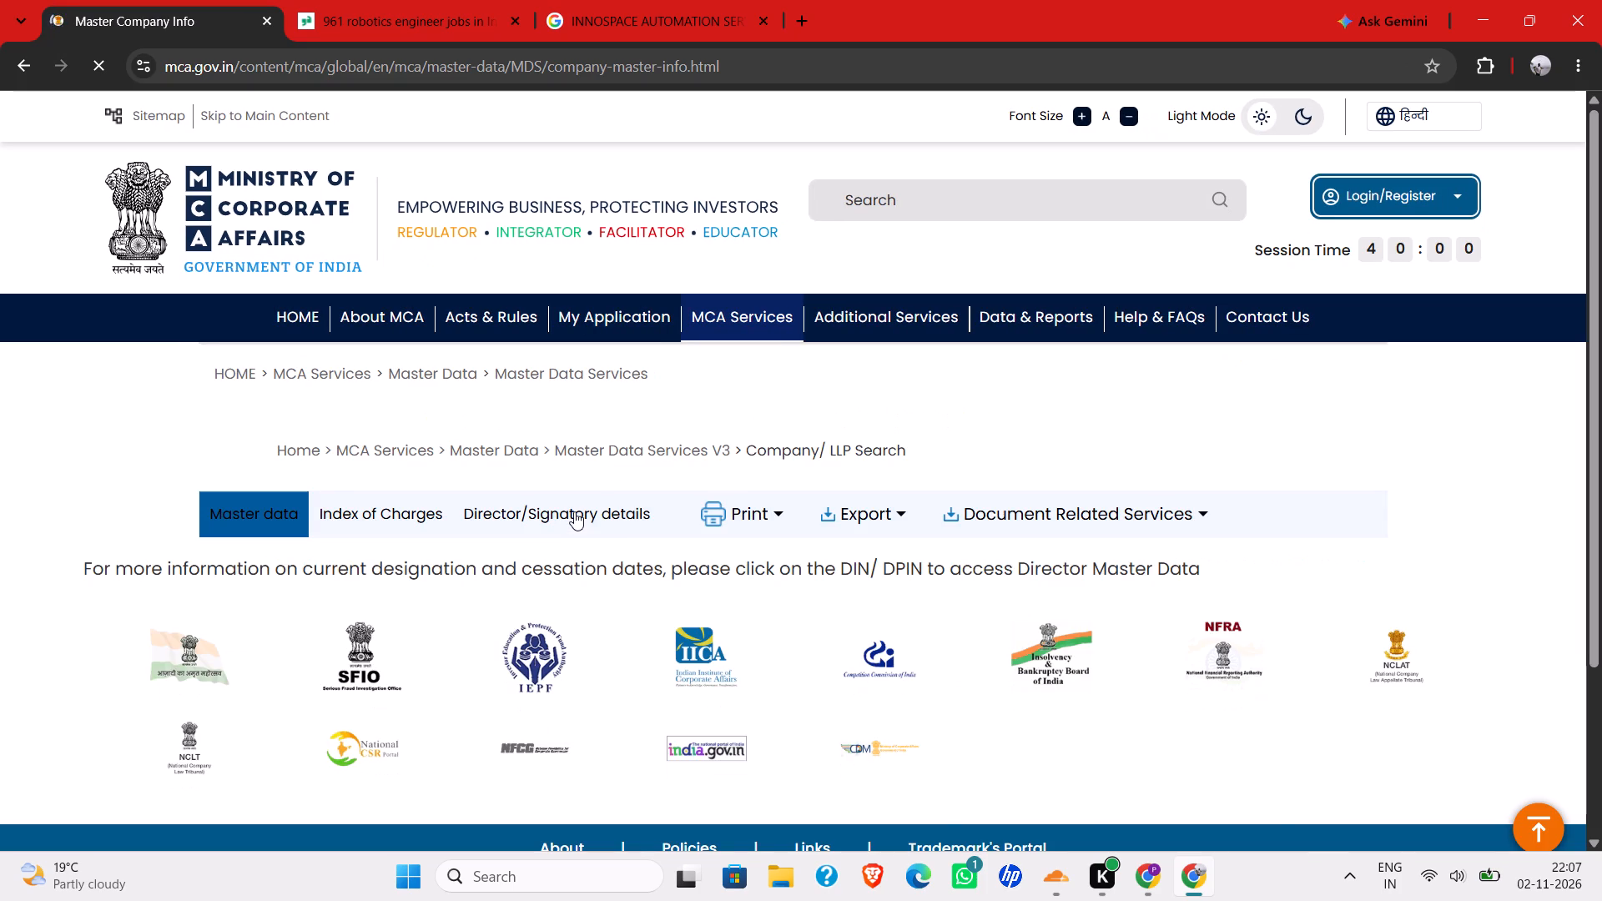
# Copy the full name VISCO TECHNOLOGIES PRIVATE LIMITED from MCA and paste it as the company name in row 1887 of the database.
pyautogui.moveTo(674, 613); pyautogui.dragTo(874, 625)
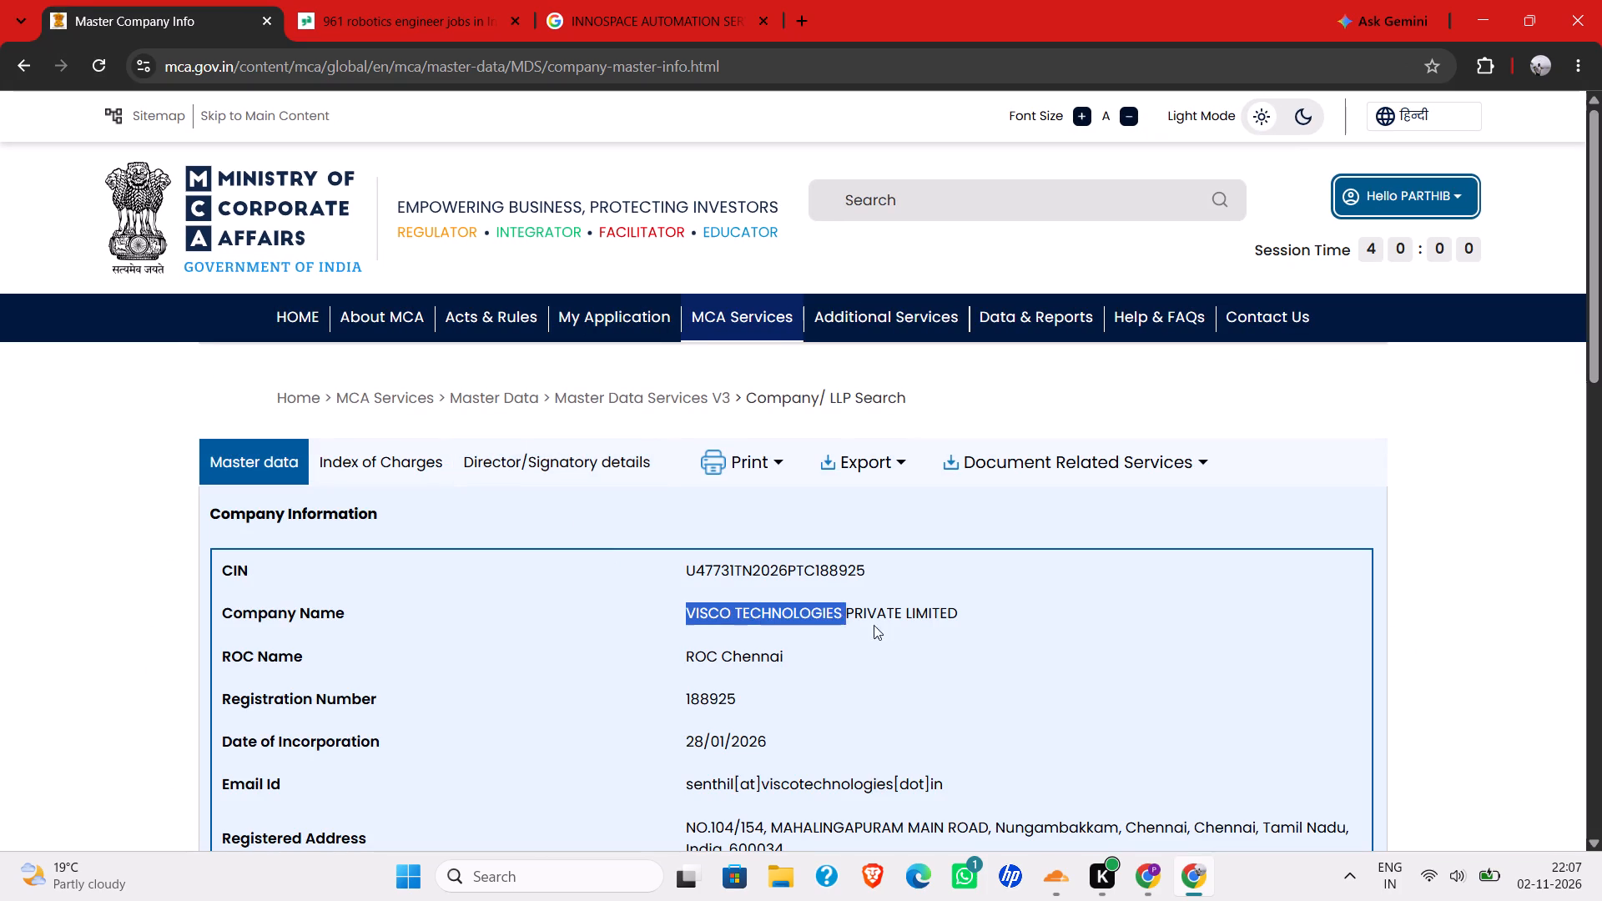
pyautogui.moveTo(874, 625); pyautogui.dragTo(945, 602)
pyautogui.hotkey('ctrl', 'c')
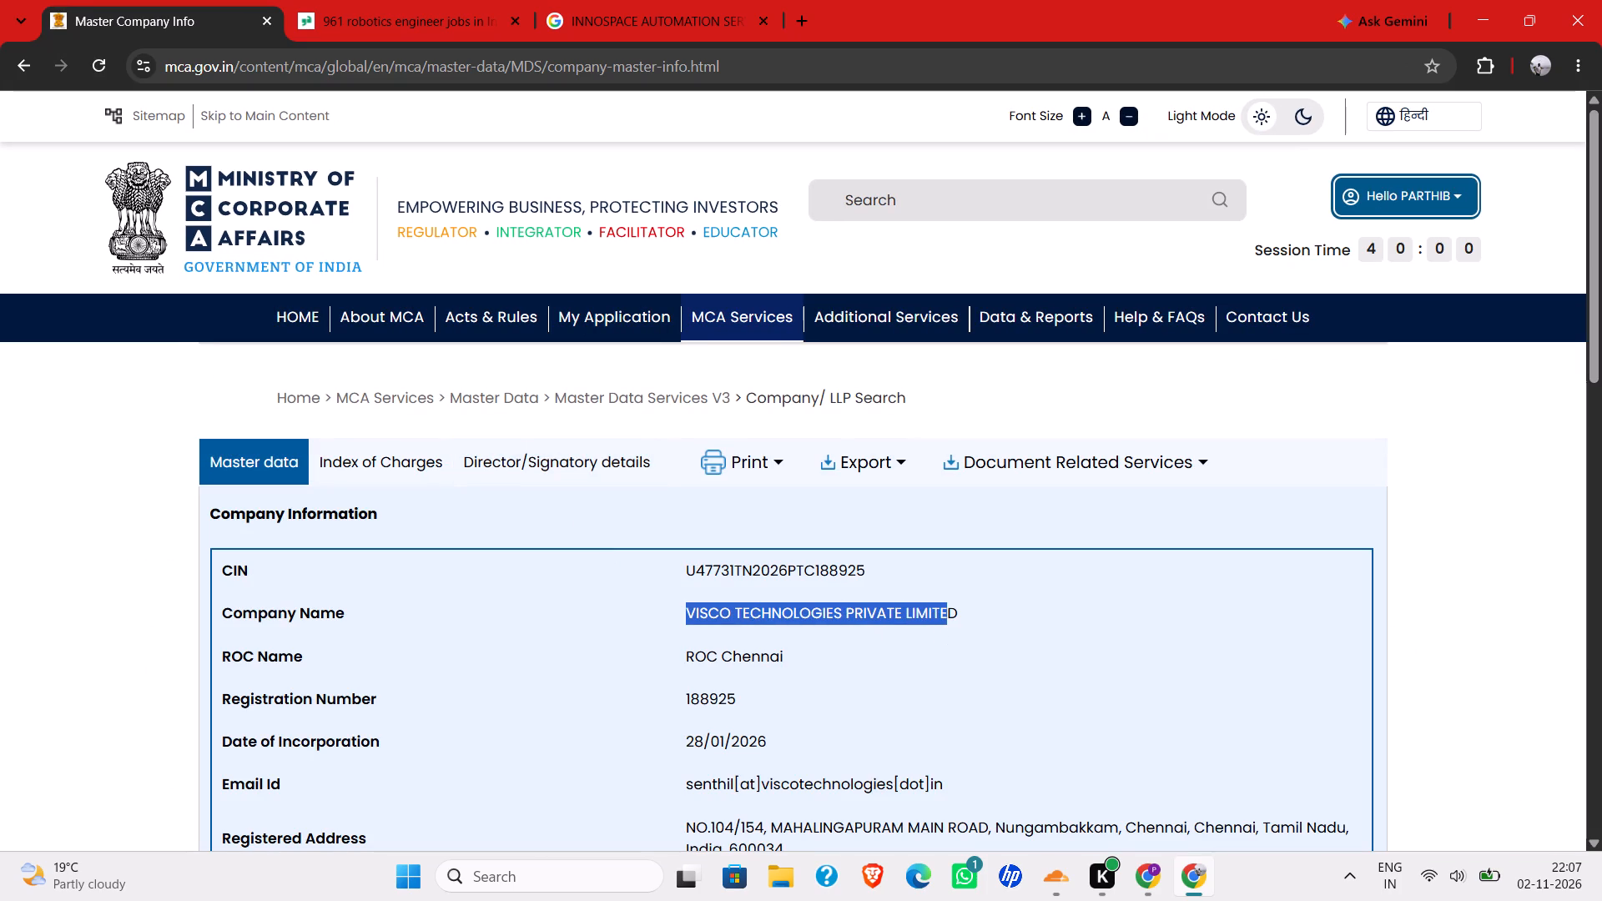
pyautogui.moveTo(992, 612); pyautogui.dragTo(641, 617)
pyautogui.hotkey('ctrl', 'c')
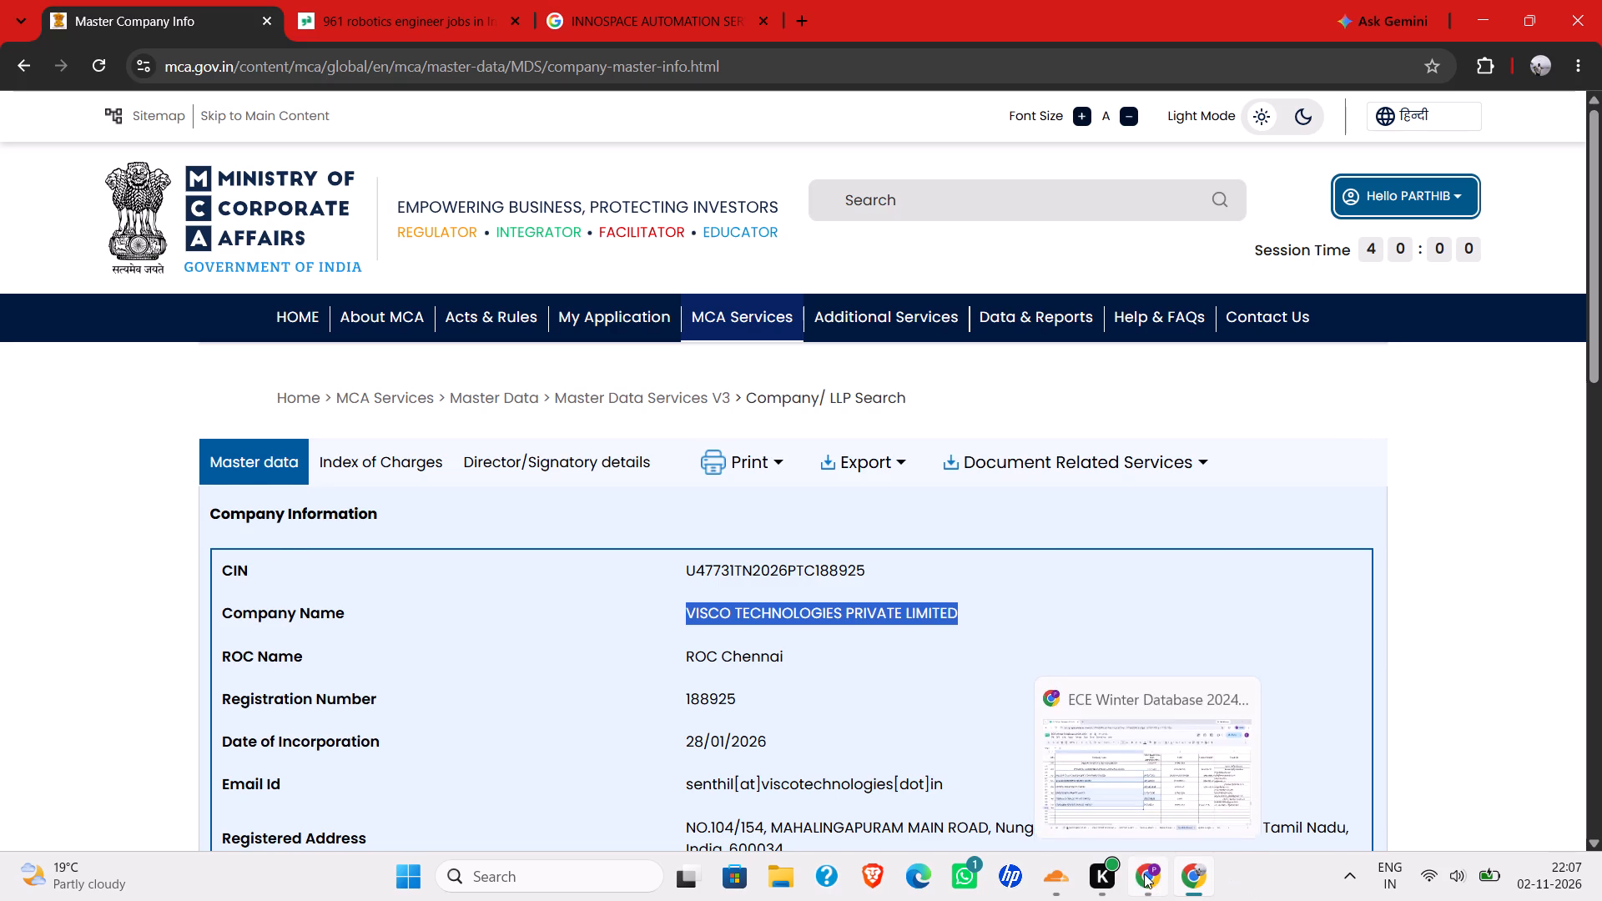
pyautogui.click(1144, 873)
pyautogui.hotkey('ctrl', 'v')
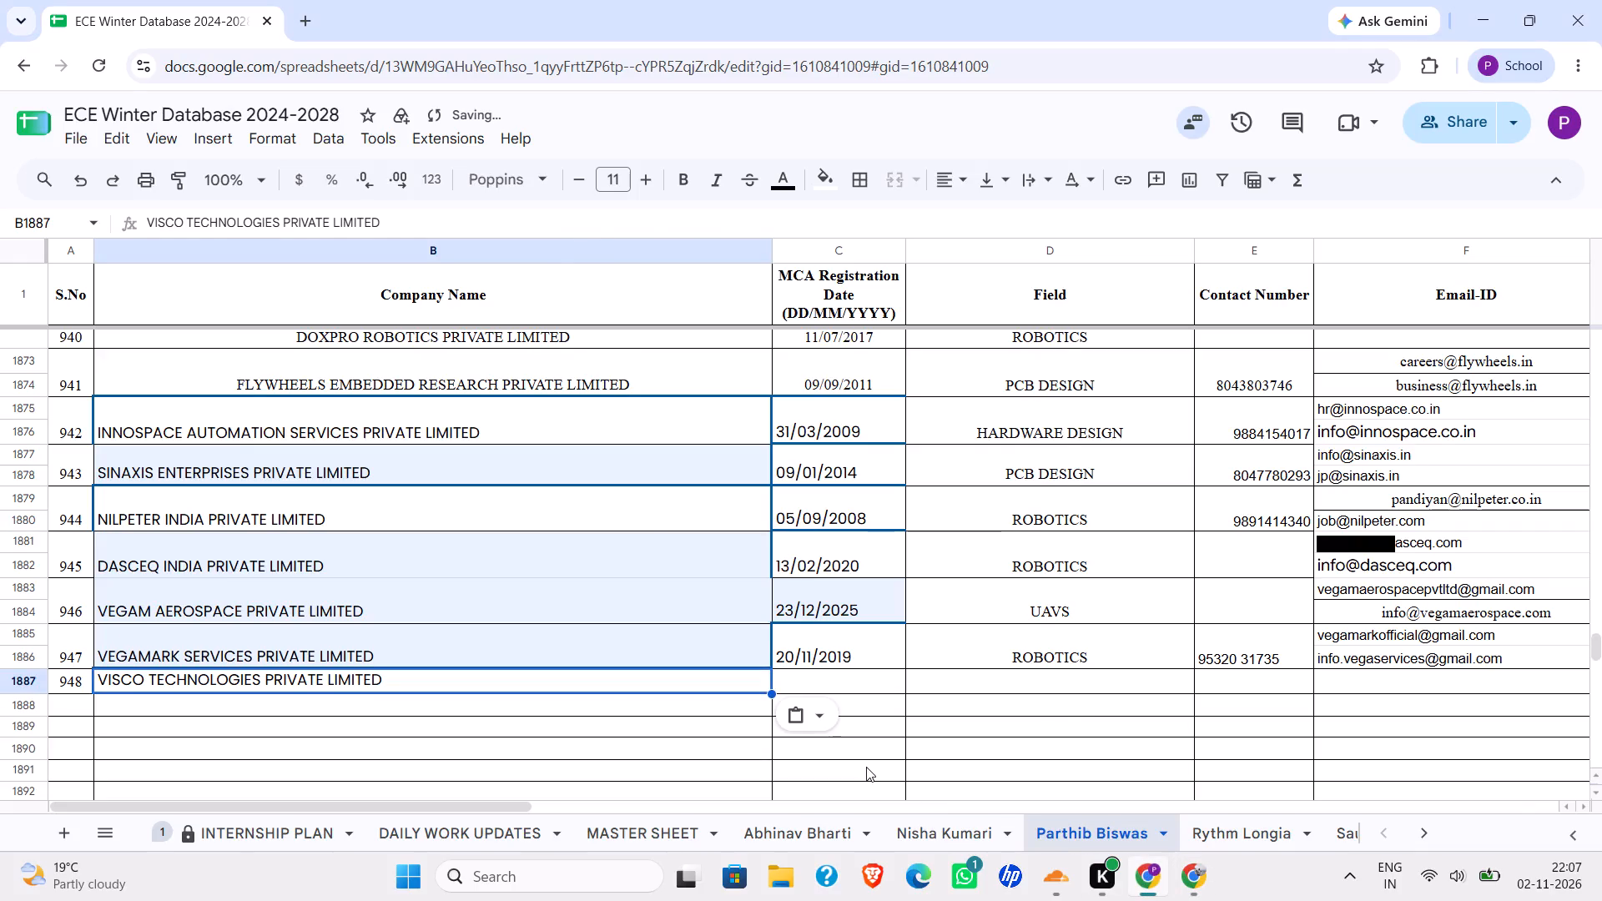
# Search all sheets for VISCO TECHNOLOGIES PRIVATE LIMITED to check for an existing entry, and close the search.
pyautogui.hotkey('ctrl', 'h')
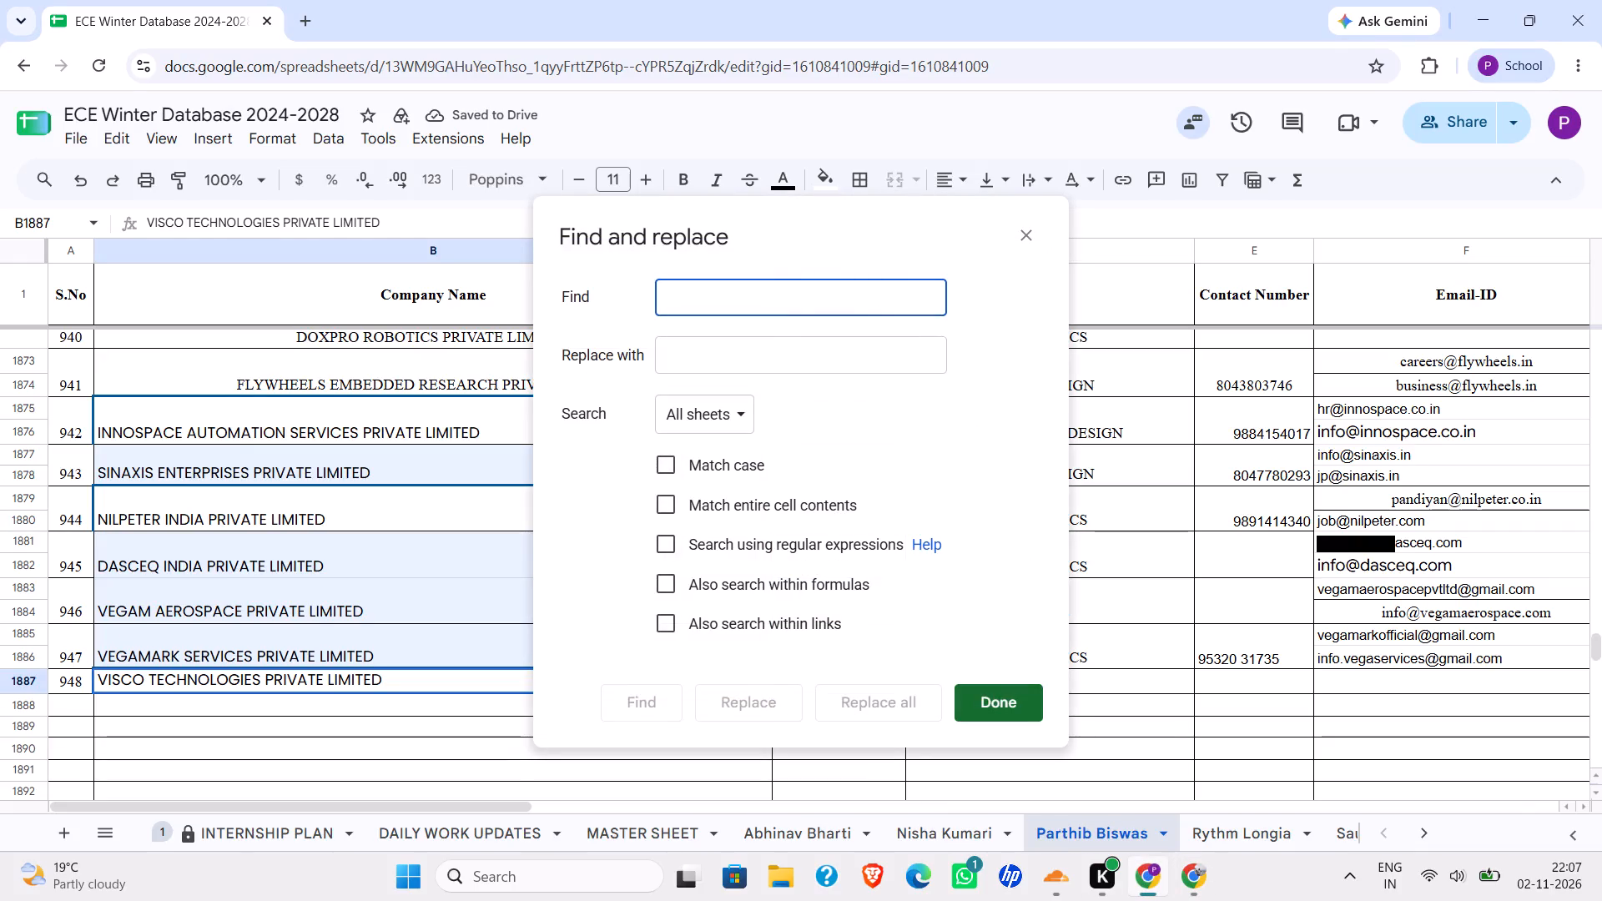
pyautogui.hotkey('ctrl', 'v')
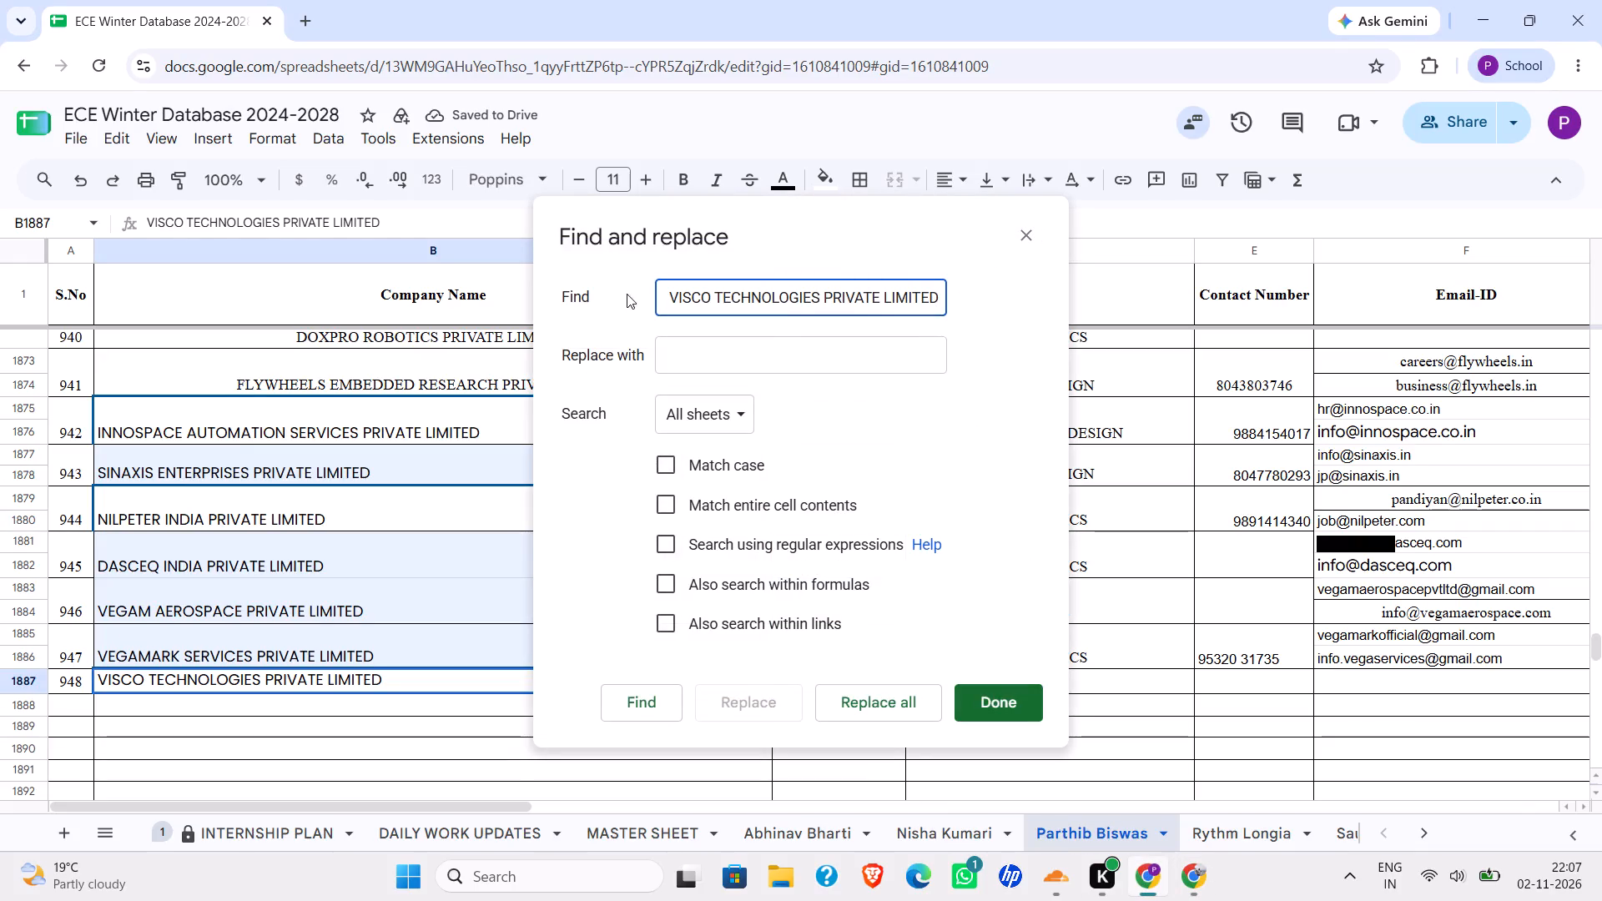
pyautogui.click(673, 296)
pyautogui.press('BackSpace')
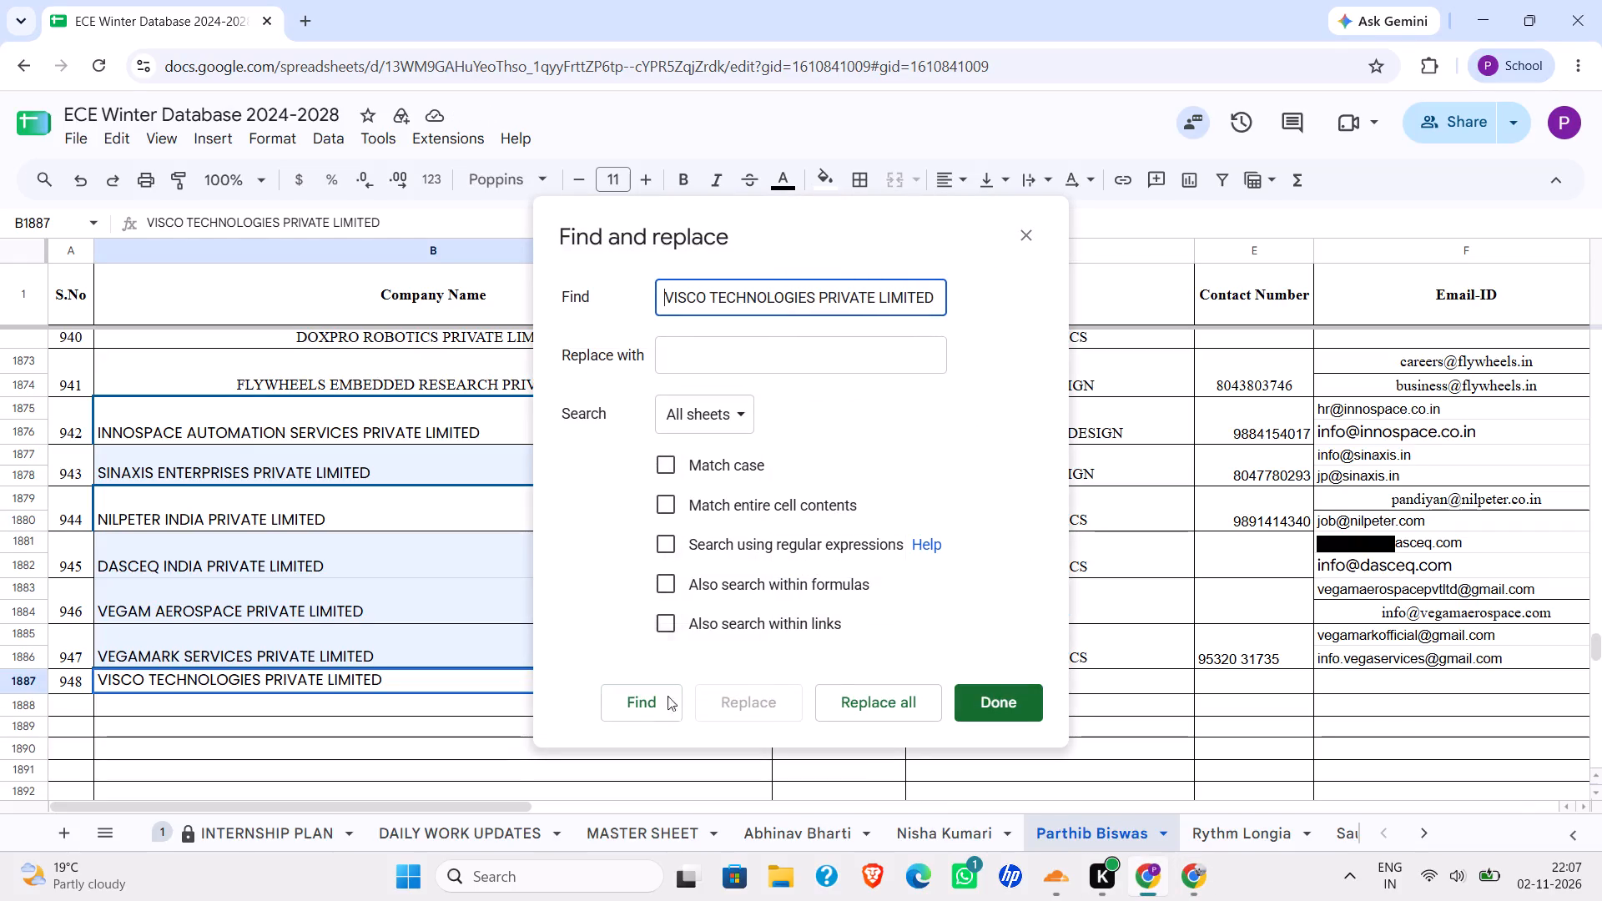
pyautogui.click(668, 717)
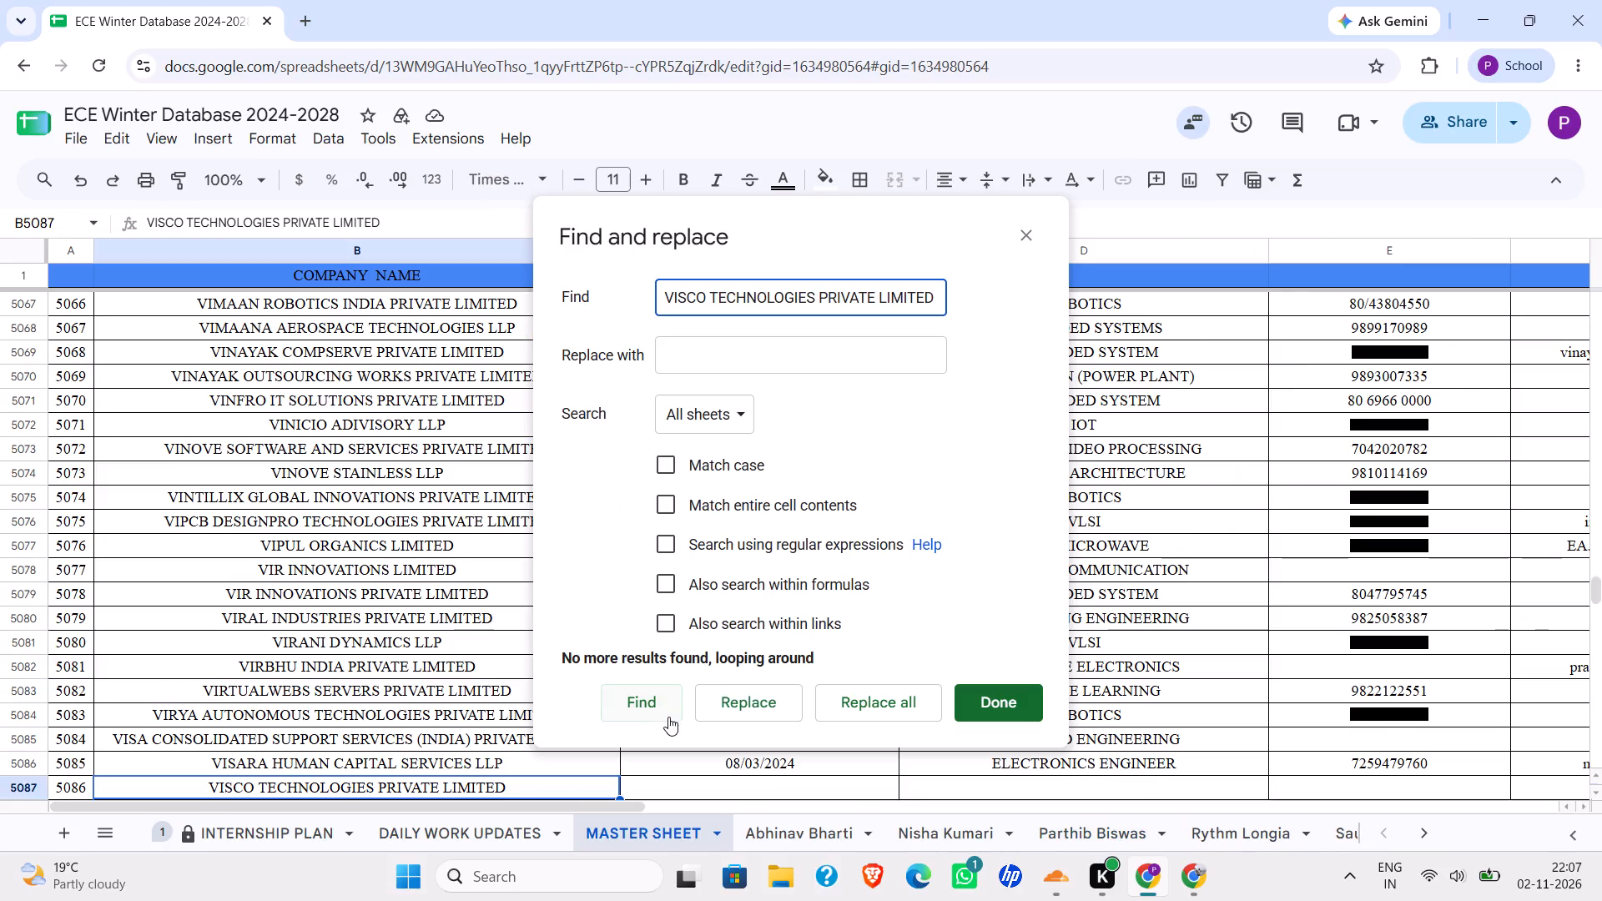
pyautogui.click(1031, 236)
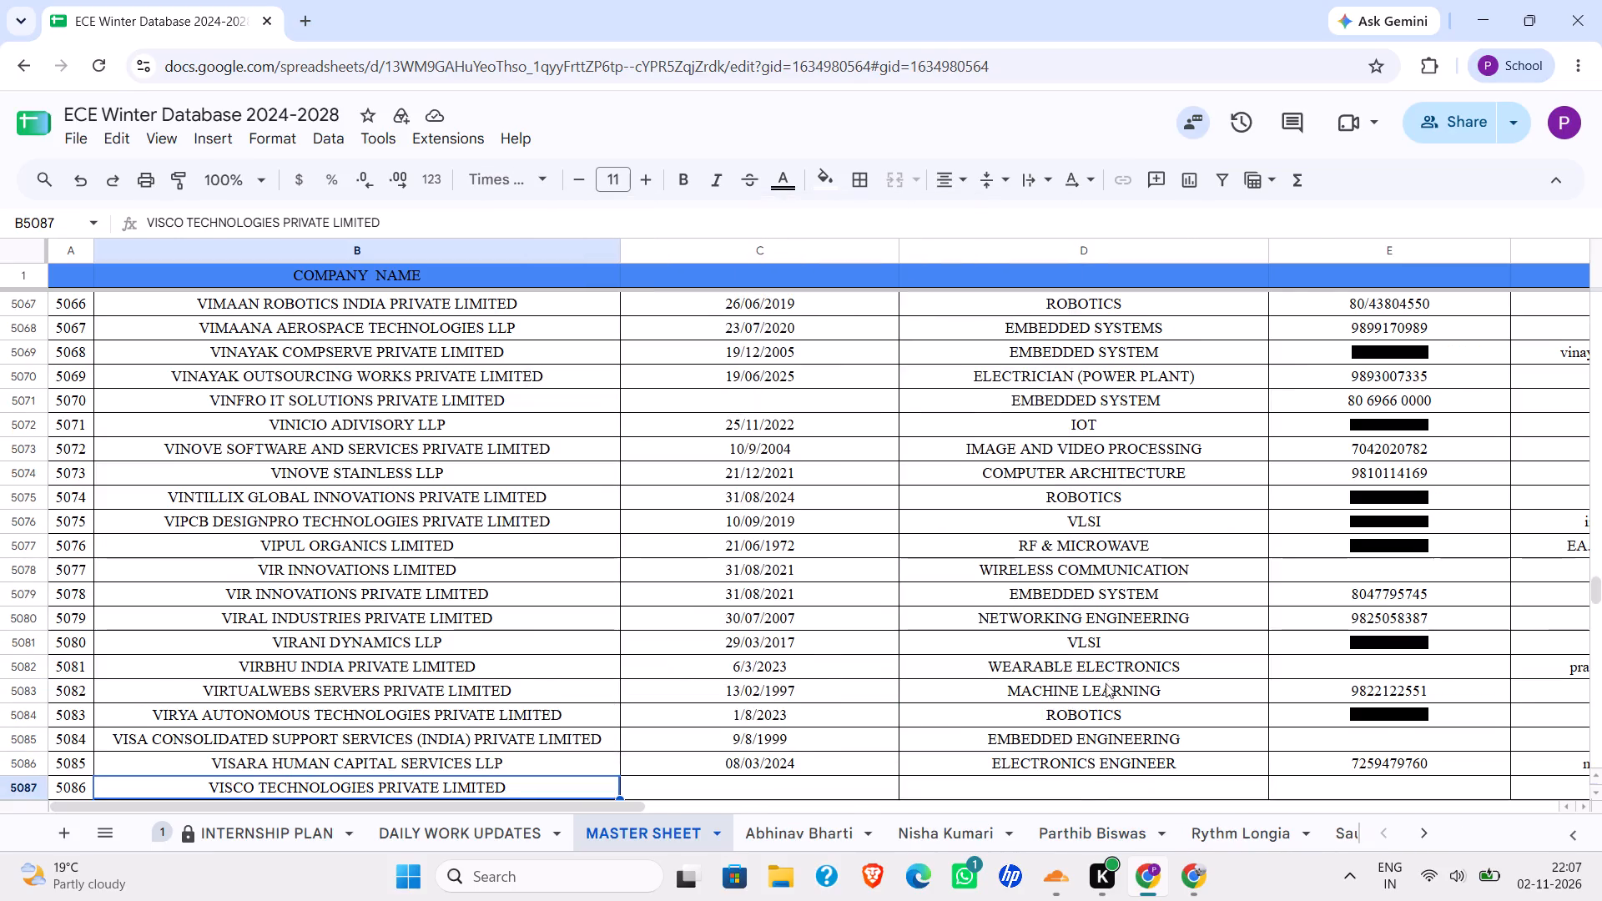
# Return to the contributor's own sheet, then ask Google's AI search for "VISCO TECHNOLOGIES PRIVATE LIMITED hr contact".
pyautogui.click(1061, 823)
pyautogui.click(841, 692)
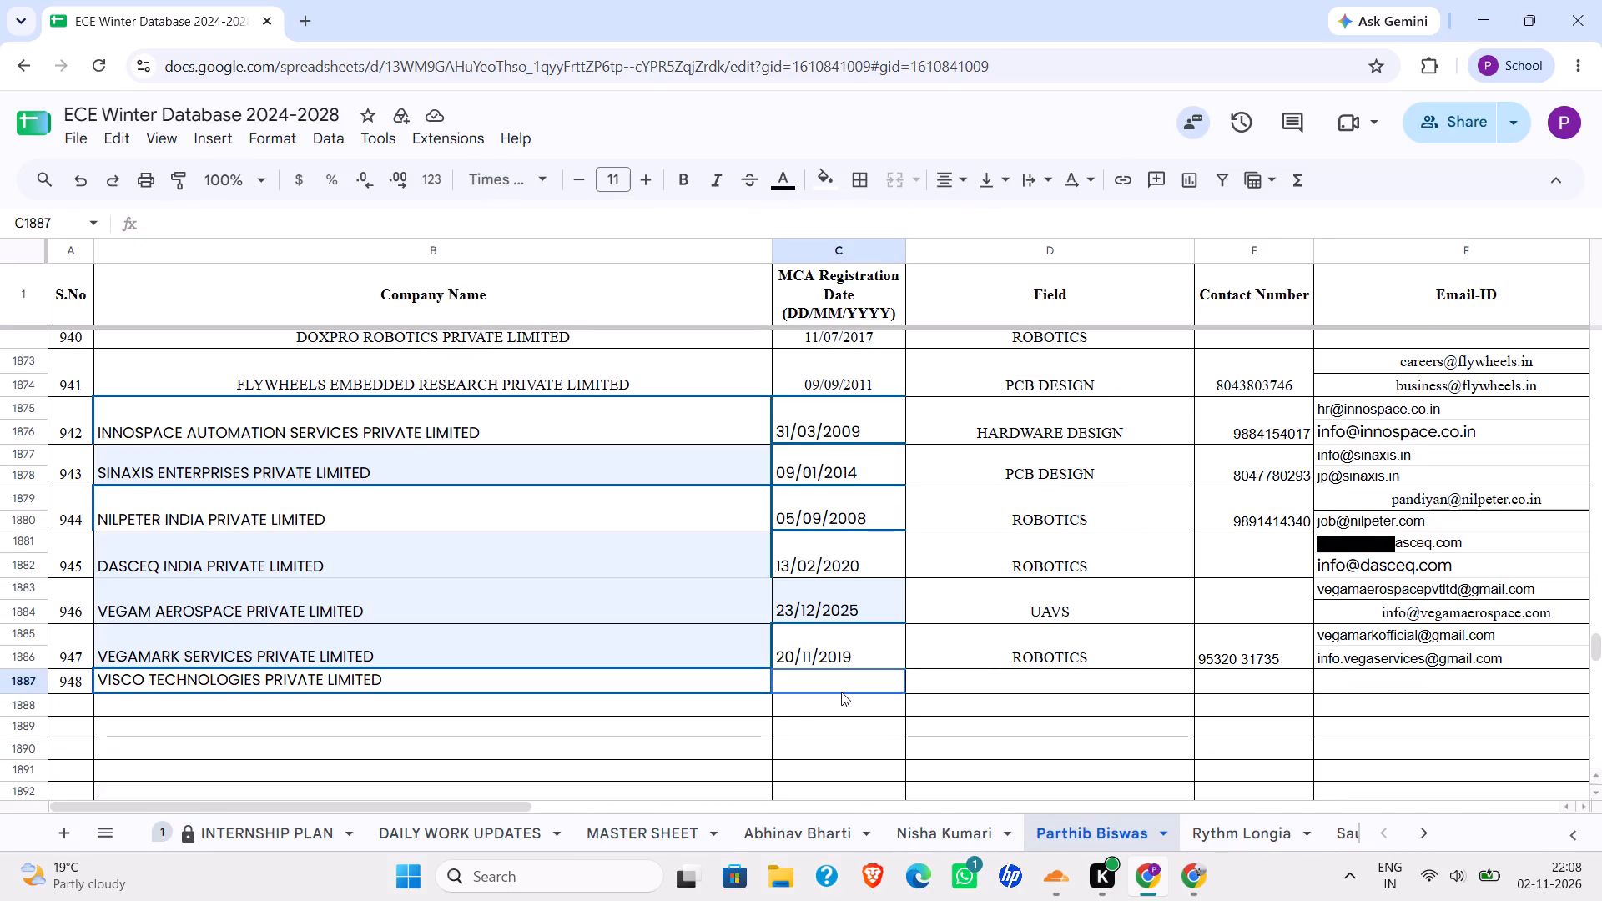
pyautogui.click(1206, 885)
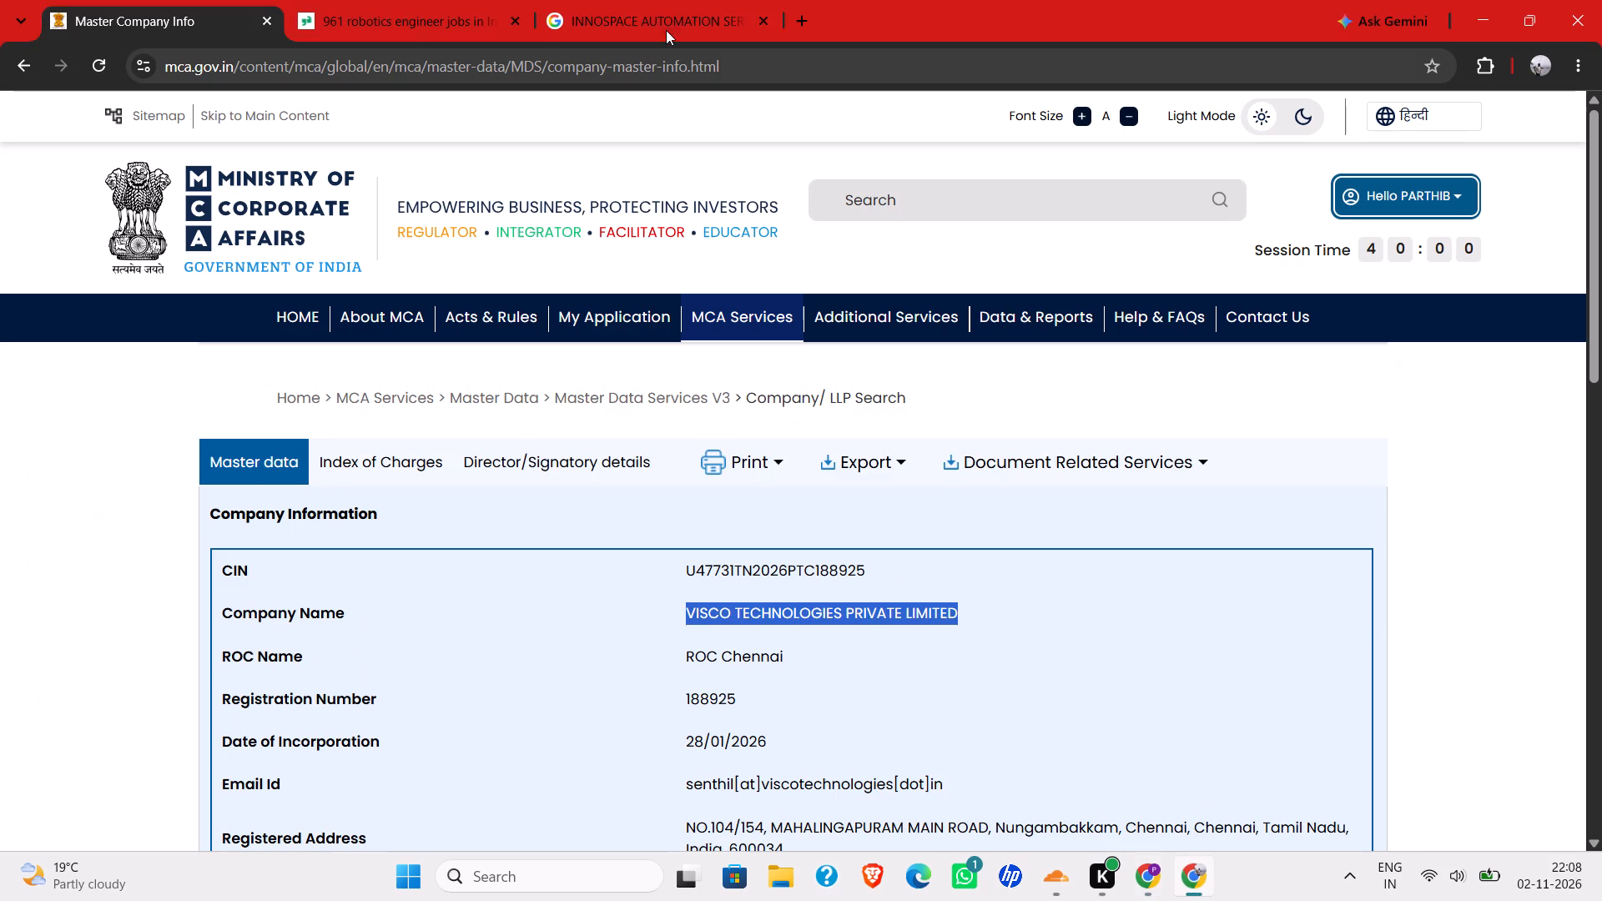
pyautogui.click(656, 13)
pyautogui.click(449, 726)
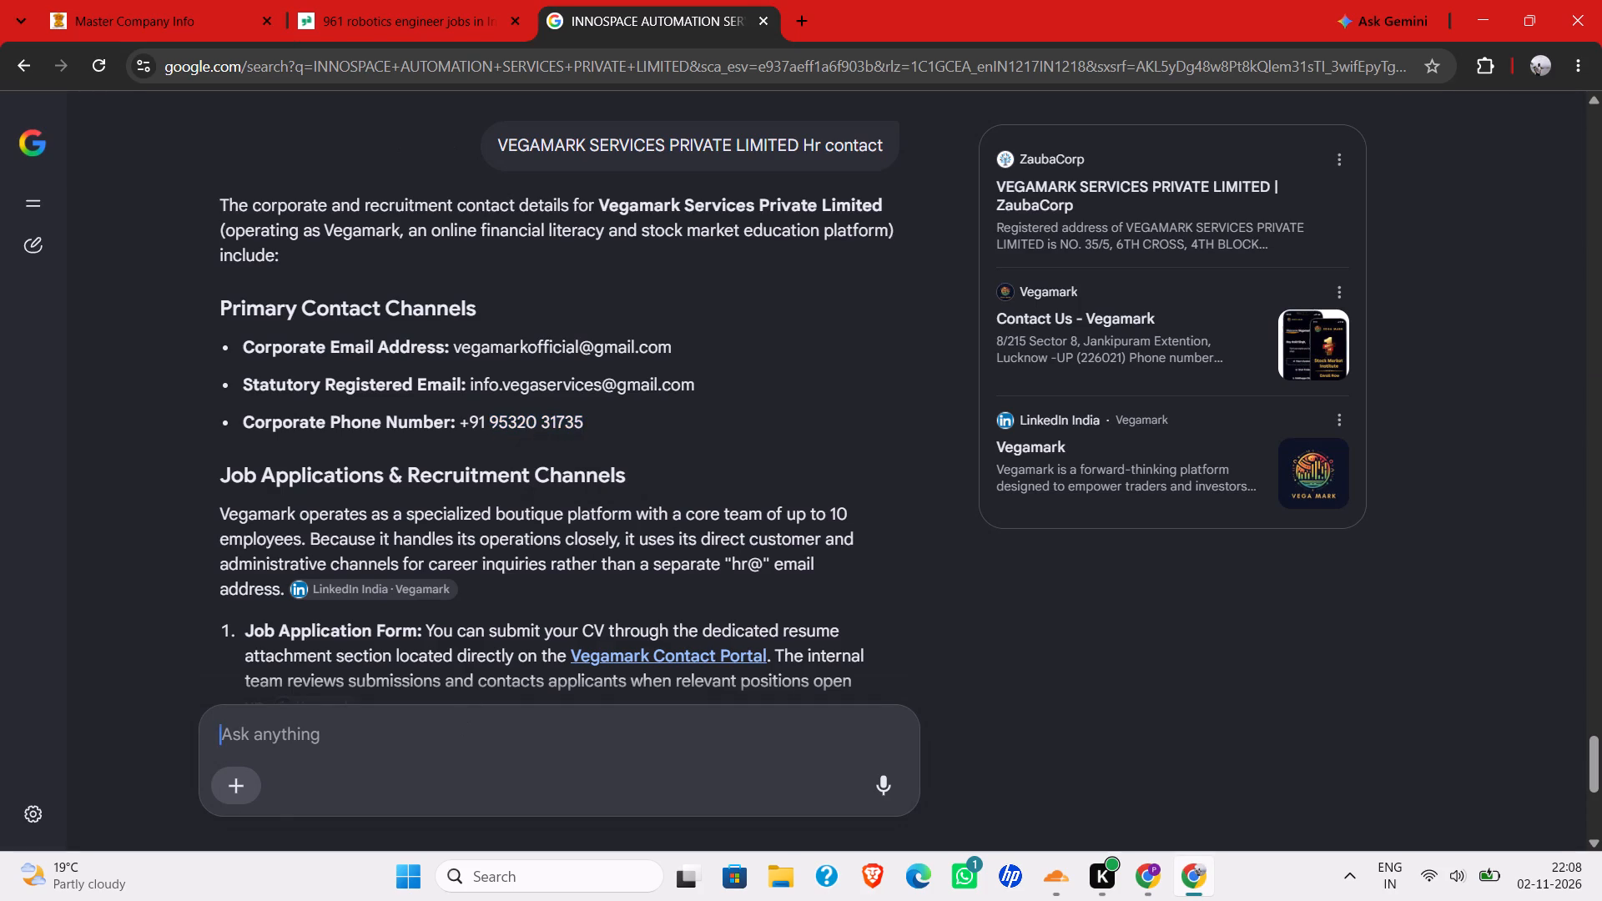
pyautogui.hotkey('ctrl', 'v')
pyautogui.press('space')
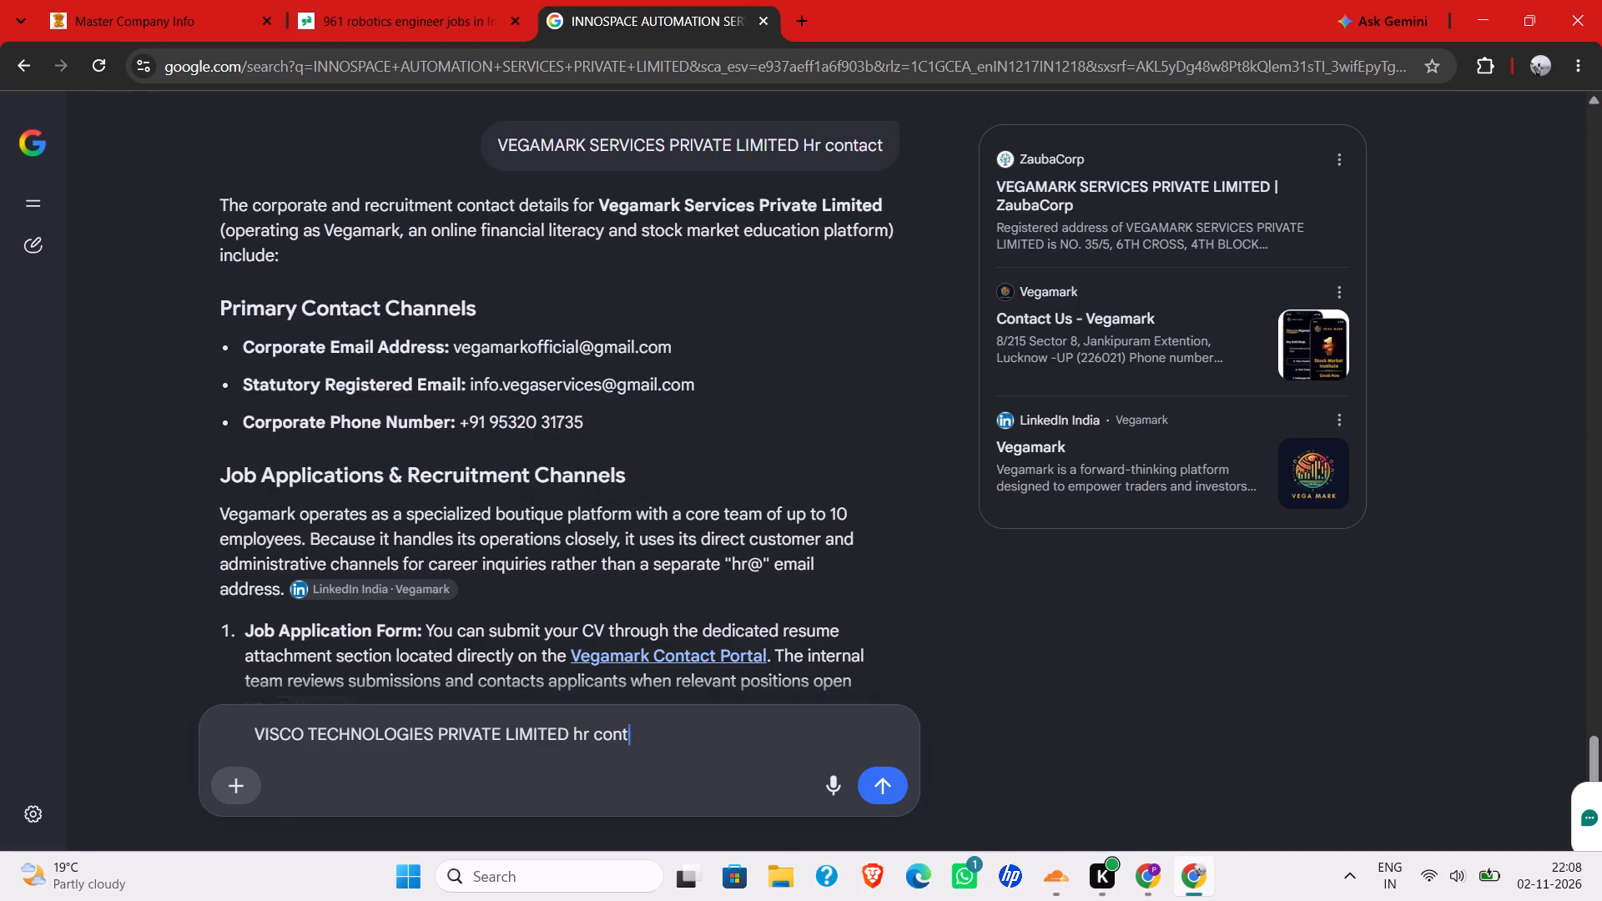
pyautogui.press('Return')
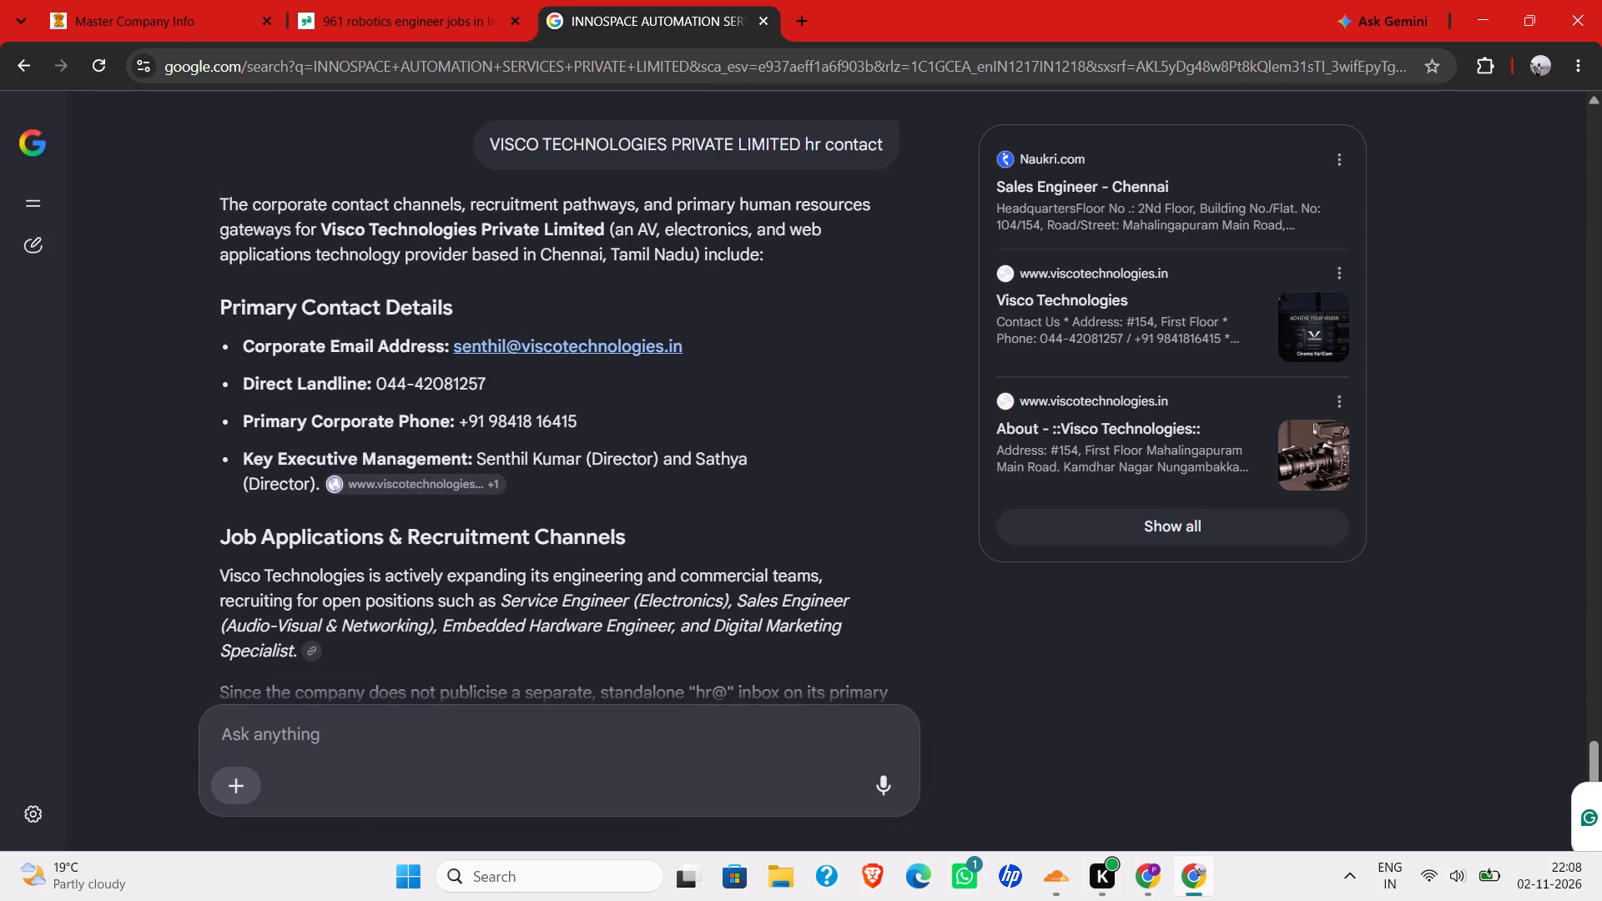
# Copy the primary corporate phone number without the country code and paste it as Visco Technologies' contact number in row 1887.
pyautogui.moveTo(490, 421); pyautogui.dragTo(595, 432)
pyautogui.moveTo(595, 432); pyautogui.dragTo(586, 412)
pyautogui.hotkey('ctrl', 'c')
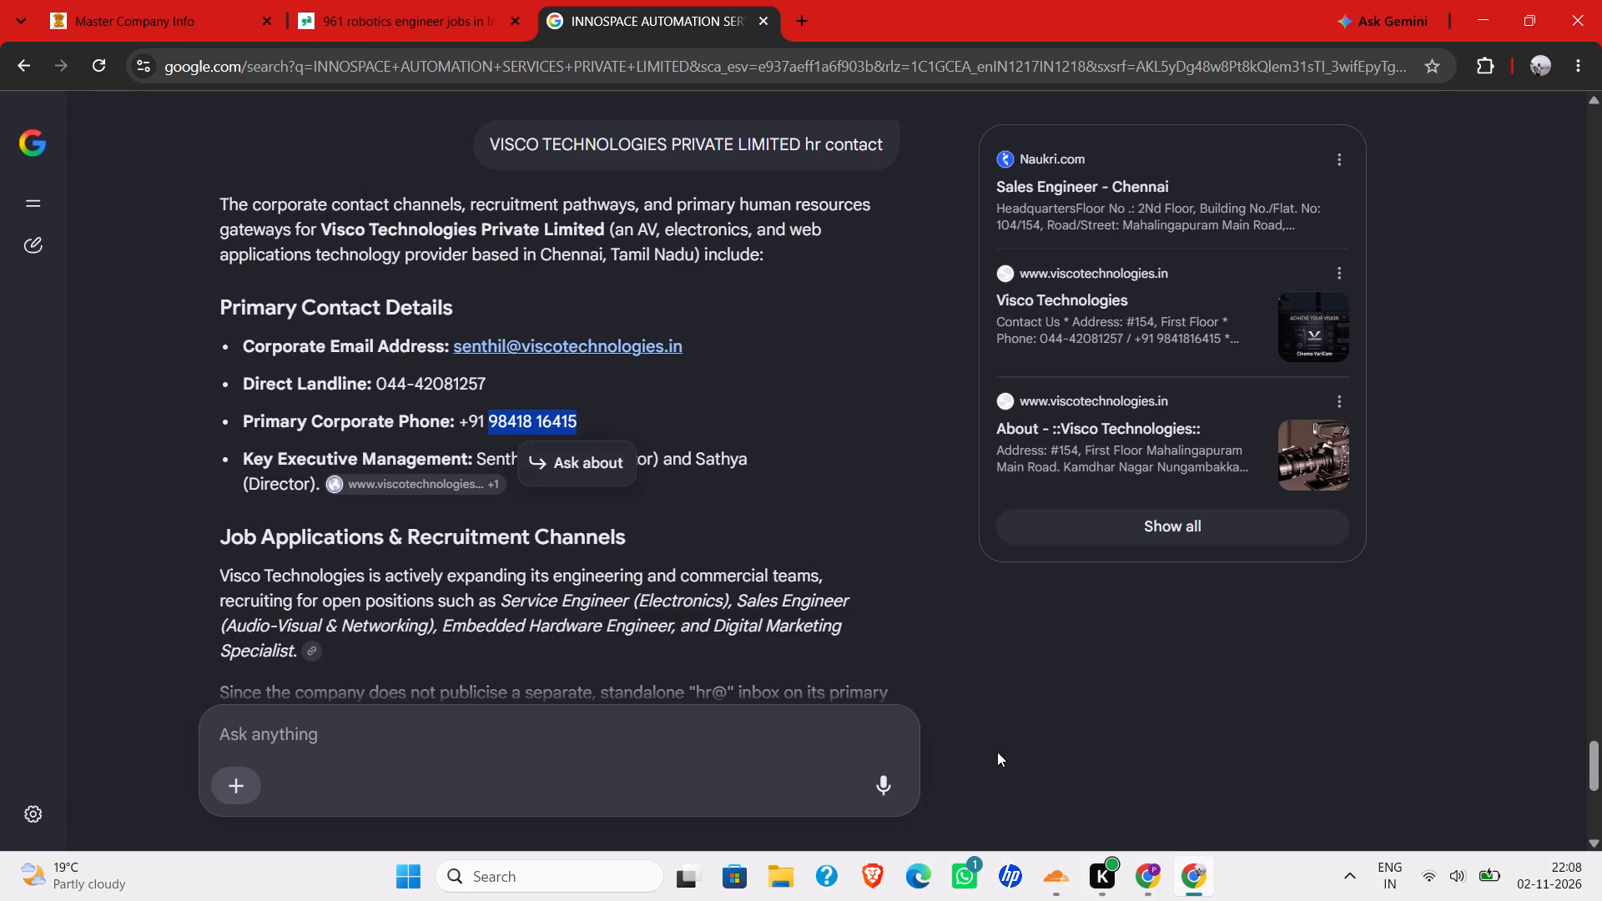
pyautogui.click(1149, 876)
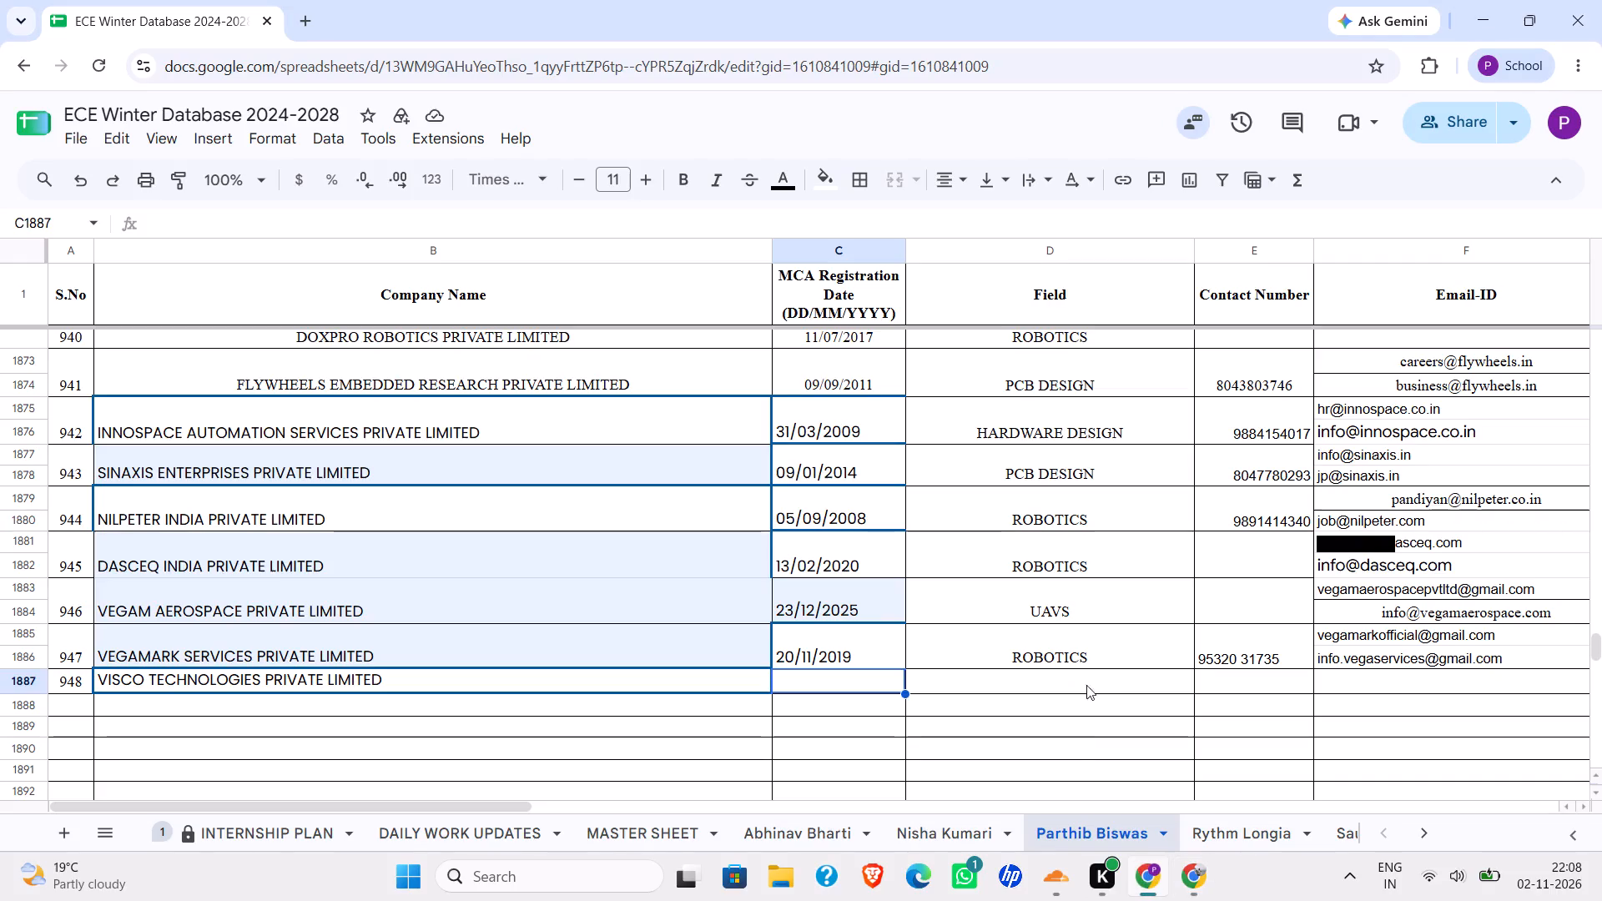
pyautogui.click(1202, 673)
pyautogui.hotkey('ctrl', 'v')
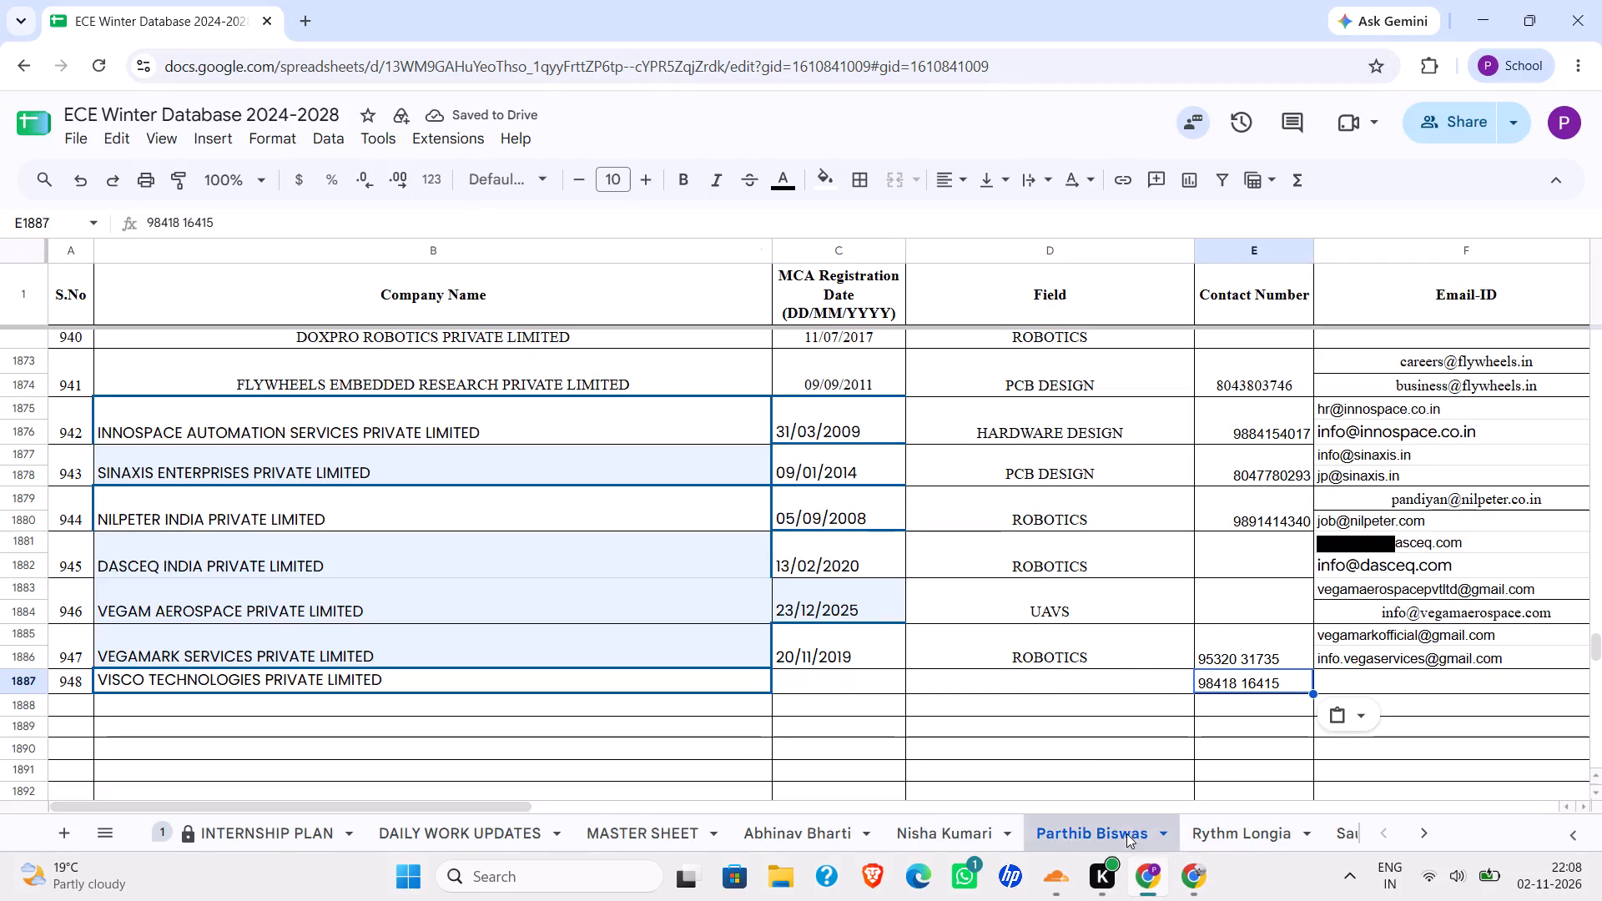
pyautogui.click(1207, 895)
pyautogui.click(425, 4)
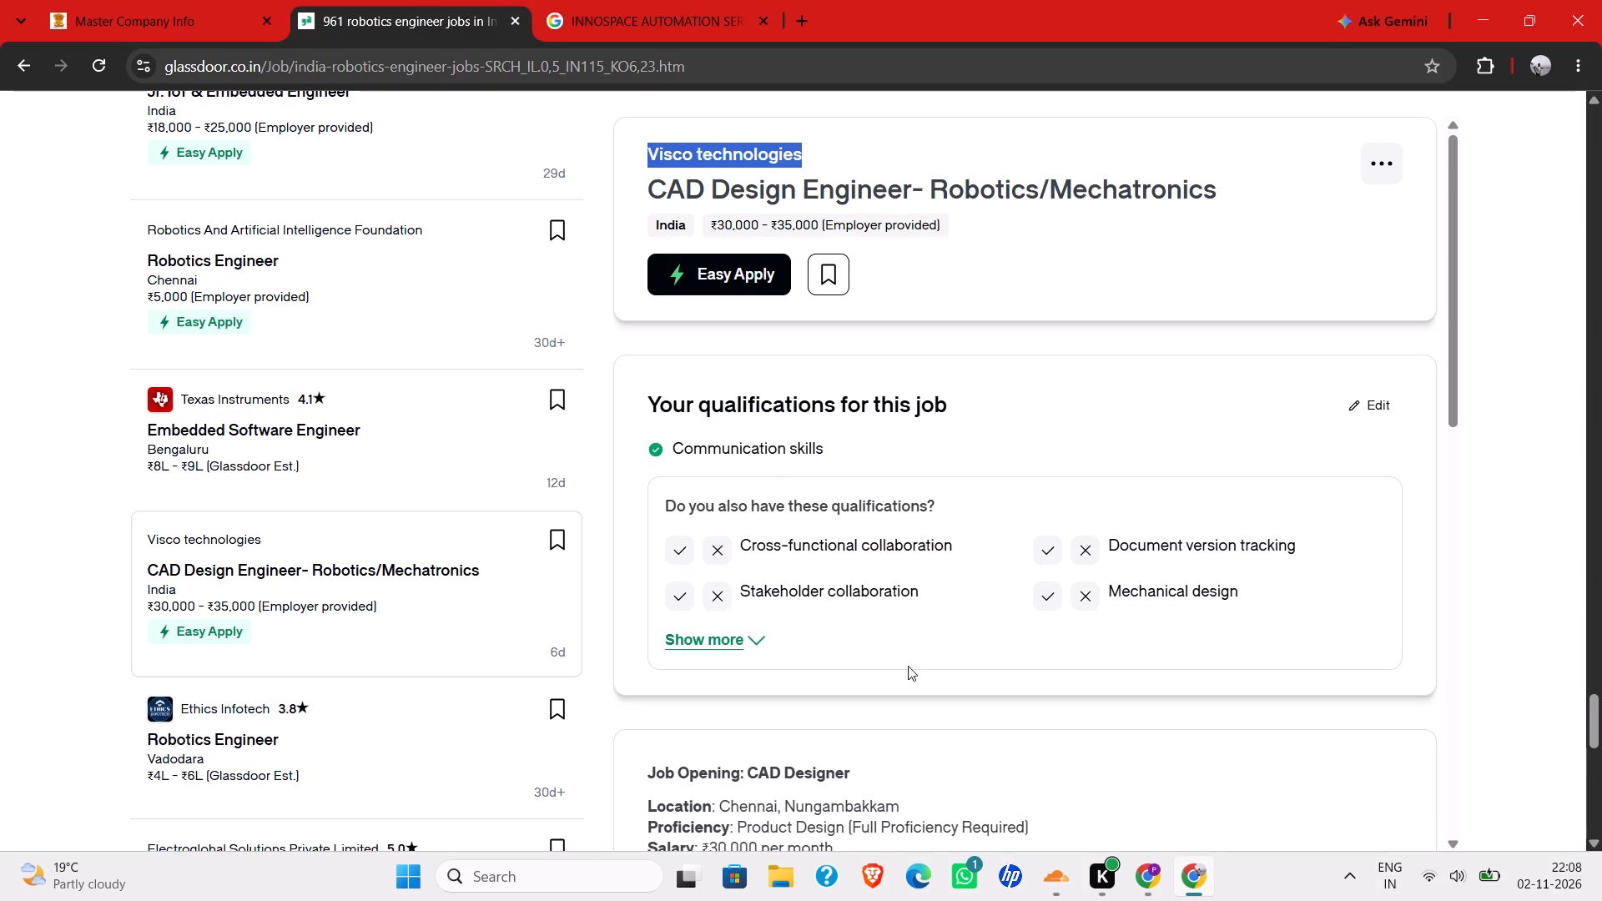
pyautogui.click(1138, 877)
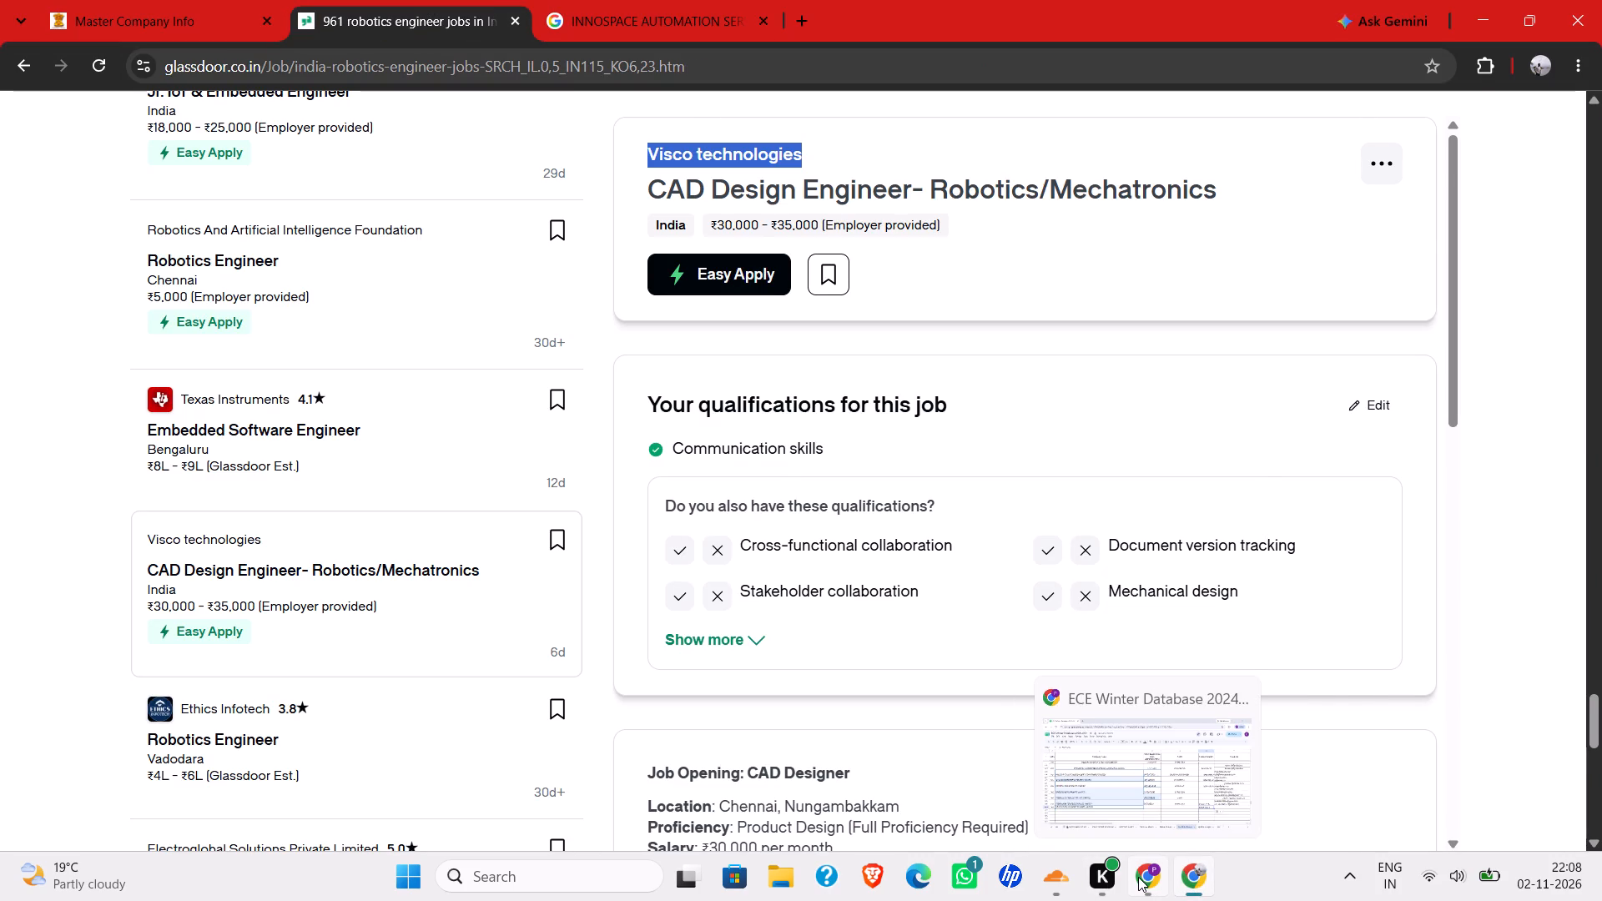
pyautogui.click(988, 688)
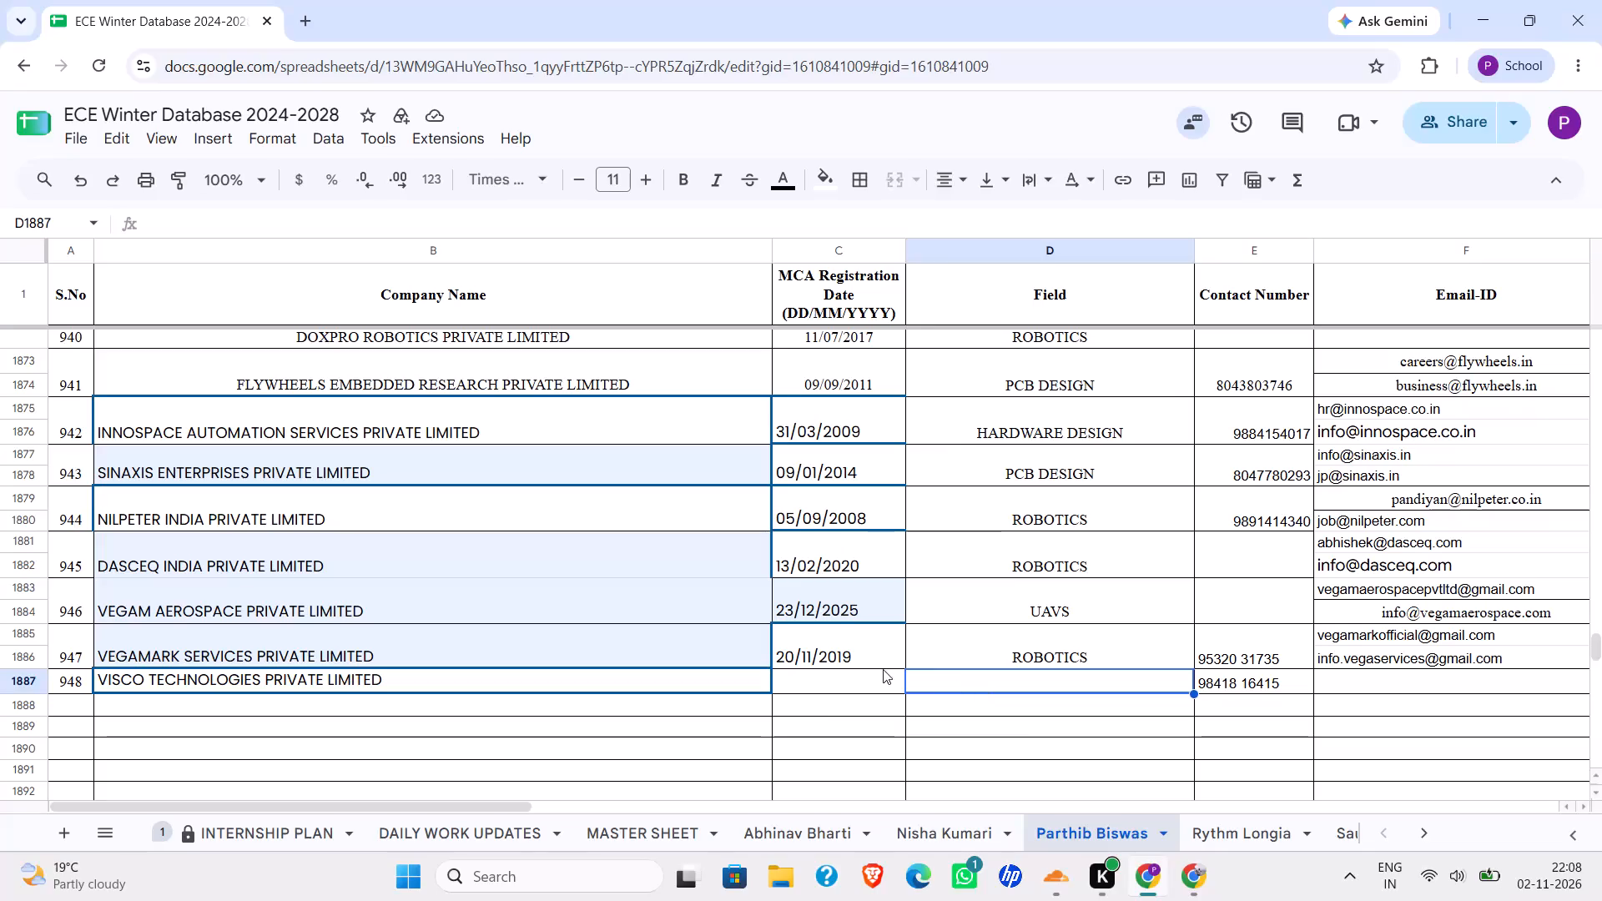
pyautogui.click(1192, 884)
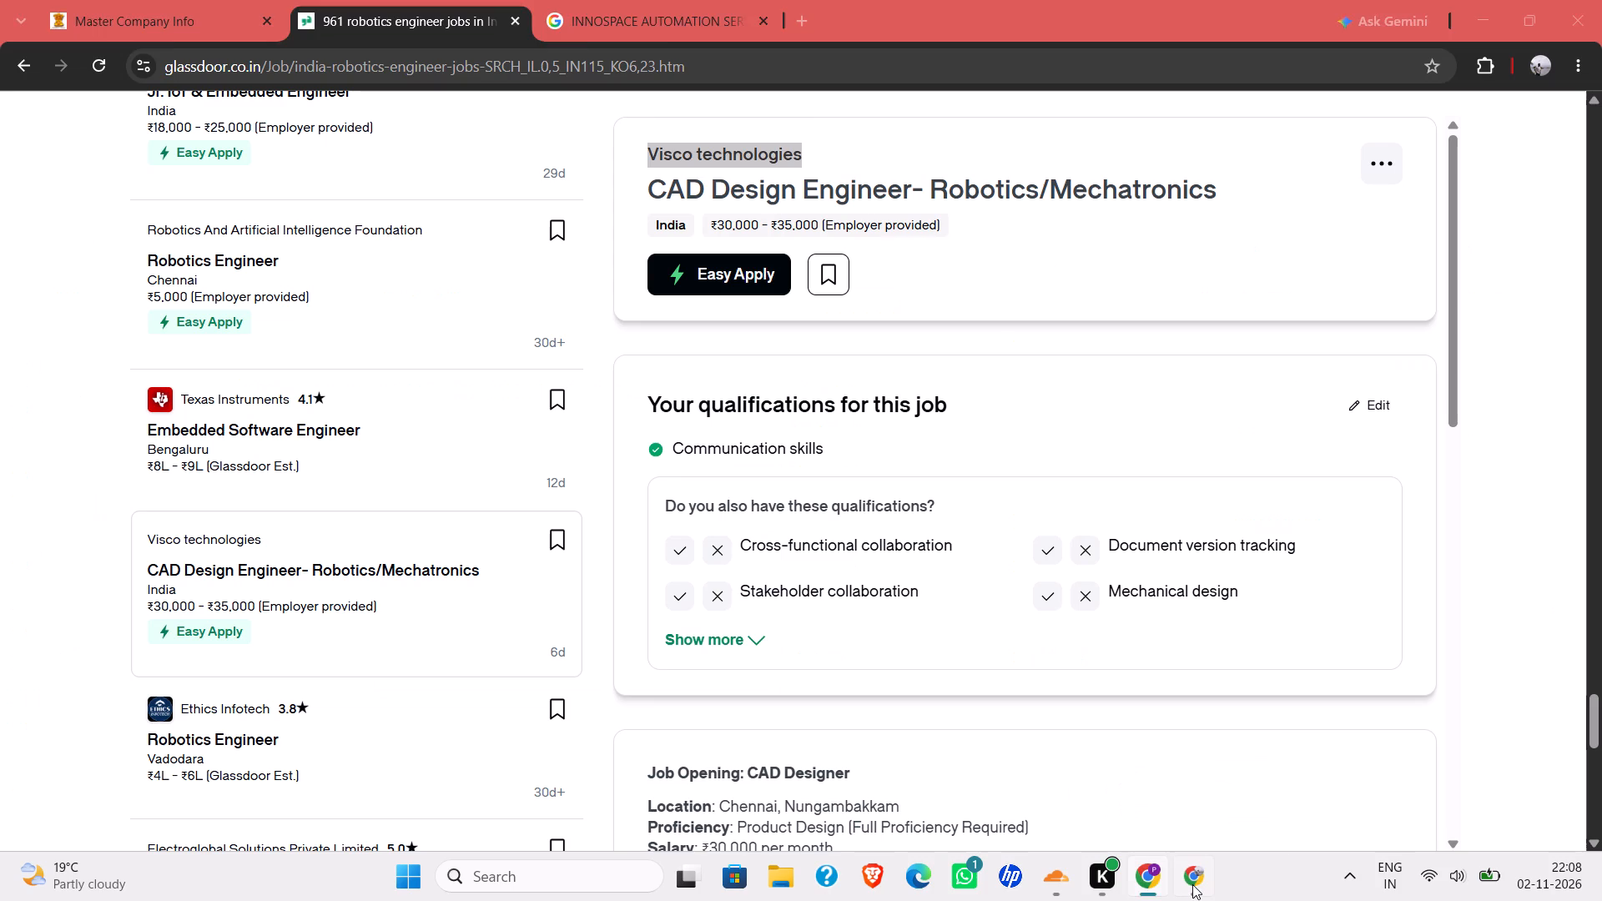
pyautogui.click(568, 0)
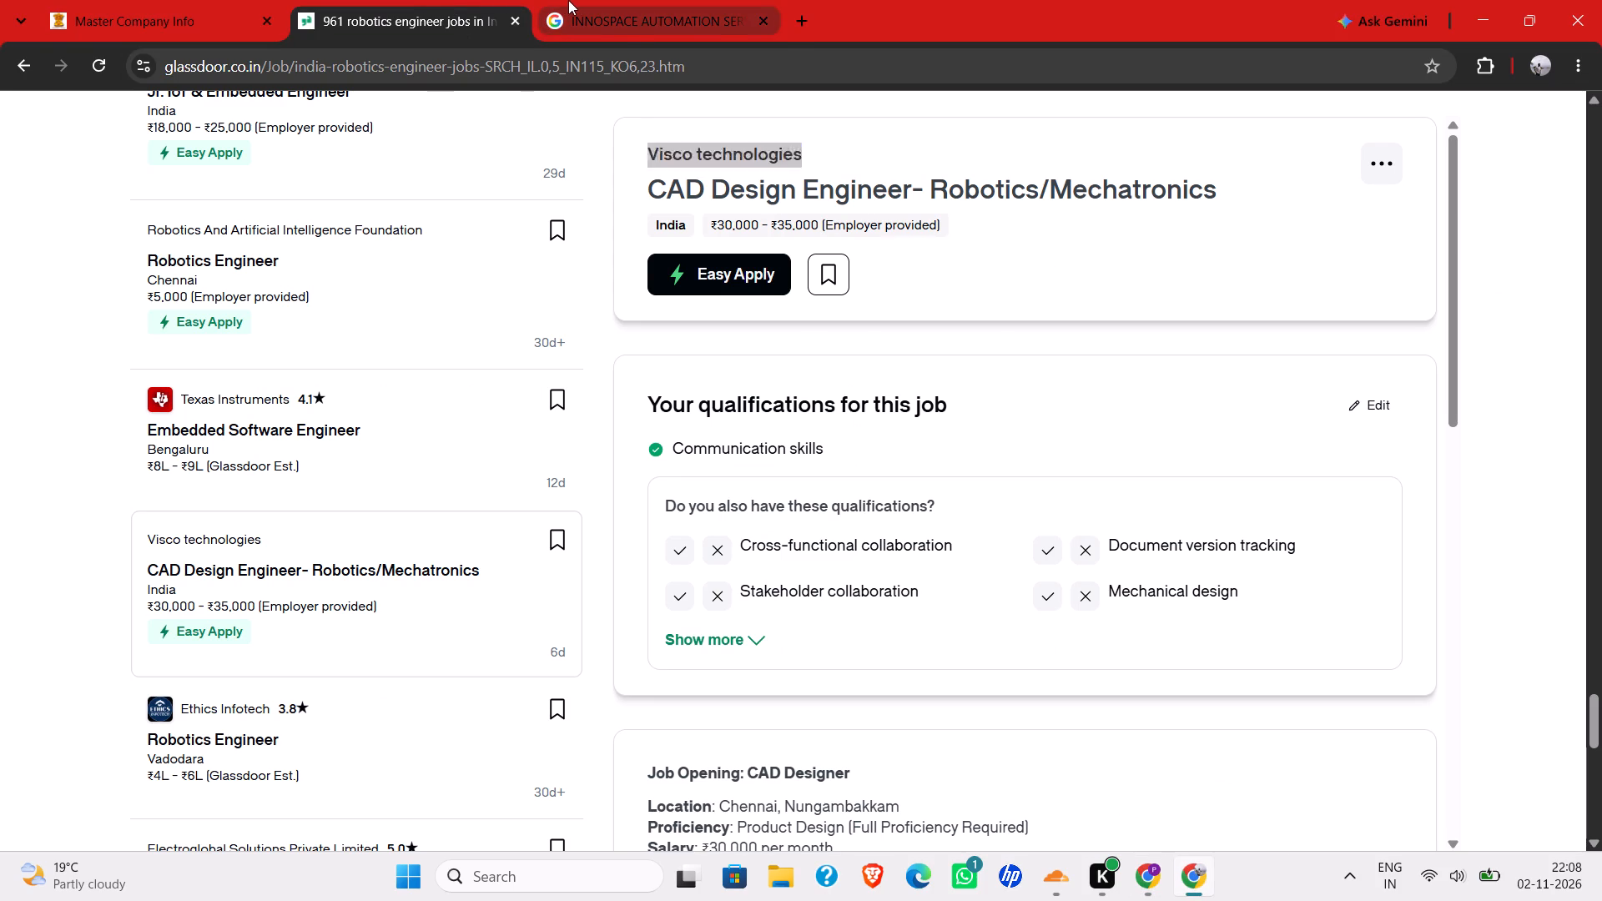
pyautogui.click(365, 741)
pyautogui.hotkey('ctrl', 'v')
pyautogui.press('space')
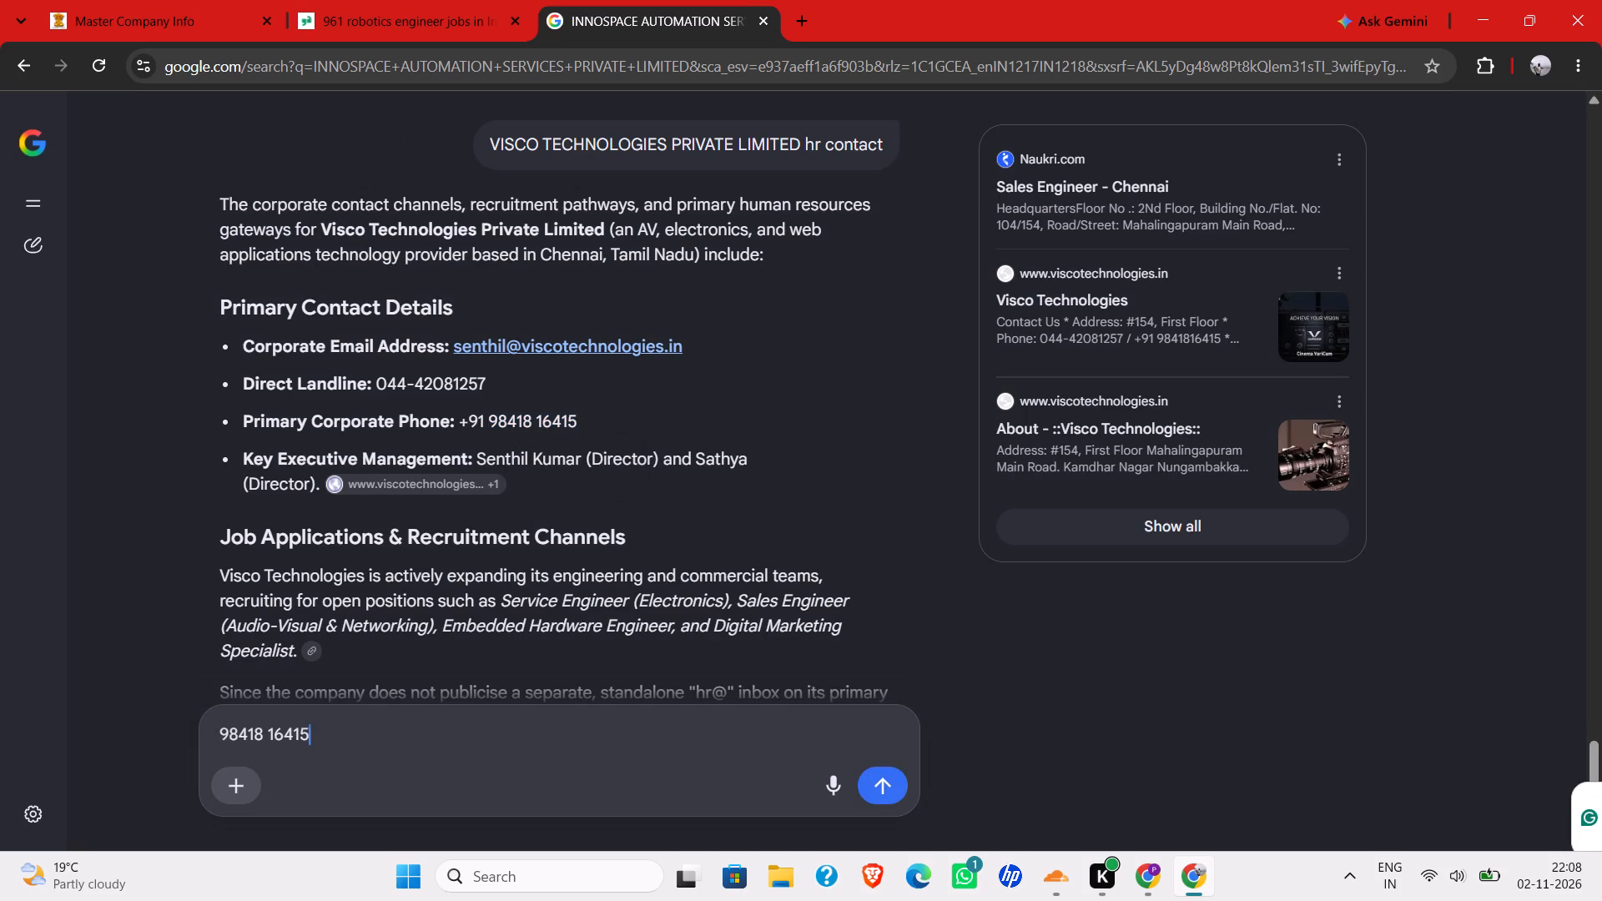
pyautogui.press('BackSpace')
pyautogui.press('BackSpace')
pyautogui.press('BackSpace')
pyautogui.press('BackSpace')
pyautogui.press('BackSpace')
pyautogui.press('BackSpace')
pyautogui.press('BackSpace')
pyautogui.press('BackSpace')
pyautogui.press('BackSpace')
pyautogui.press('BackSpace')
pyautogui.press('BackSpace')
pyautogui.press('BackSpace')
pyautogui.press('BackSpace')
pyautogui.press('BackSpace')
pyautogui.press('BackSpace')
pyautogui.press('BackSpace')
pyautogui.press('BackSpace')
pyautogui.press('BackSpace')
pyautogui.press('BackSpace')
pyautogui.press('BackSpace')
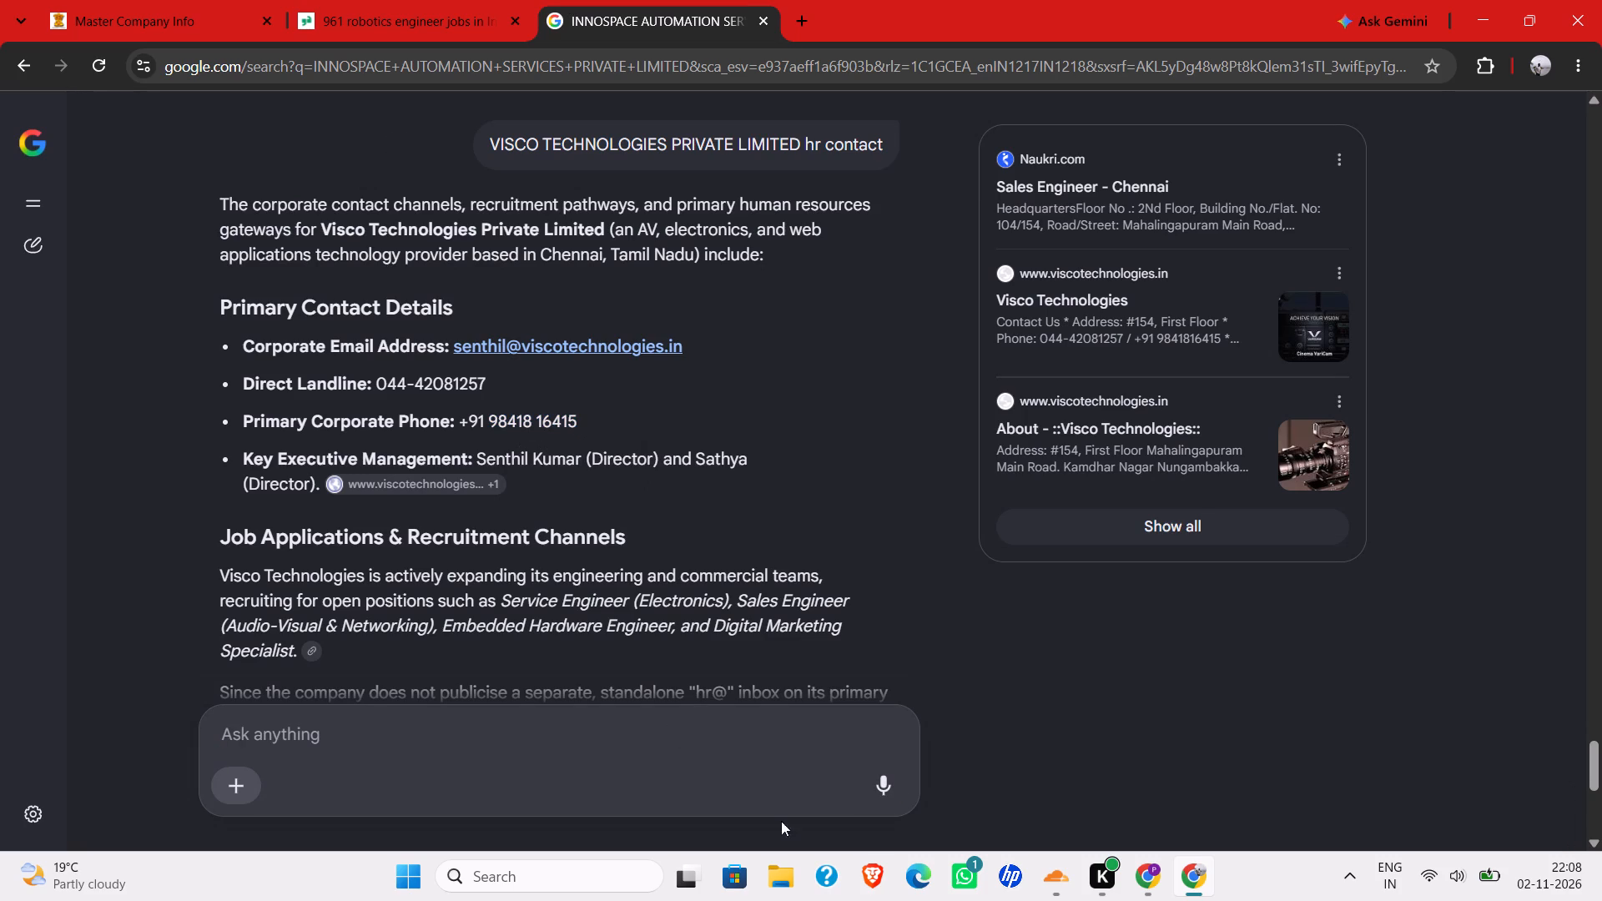
# Copy the corporate email address from Google's AI answer and paste it as Visco Technologies' email ID in row 1887.
pyautogui.click(133, 0)
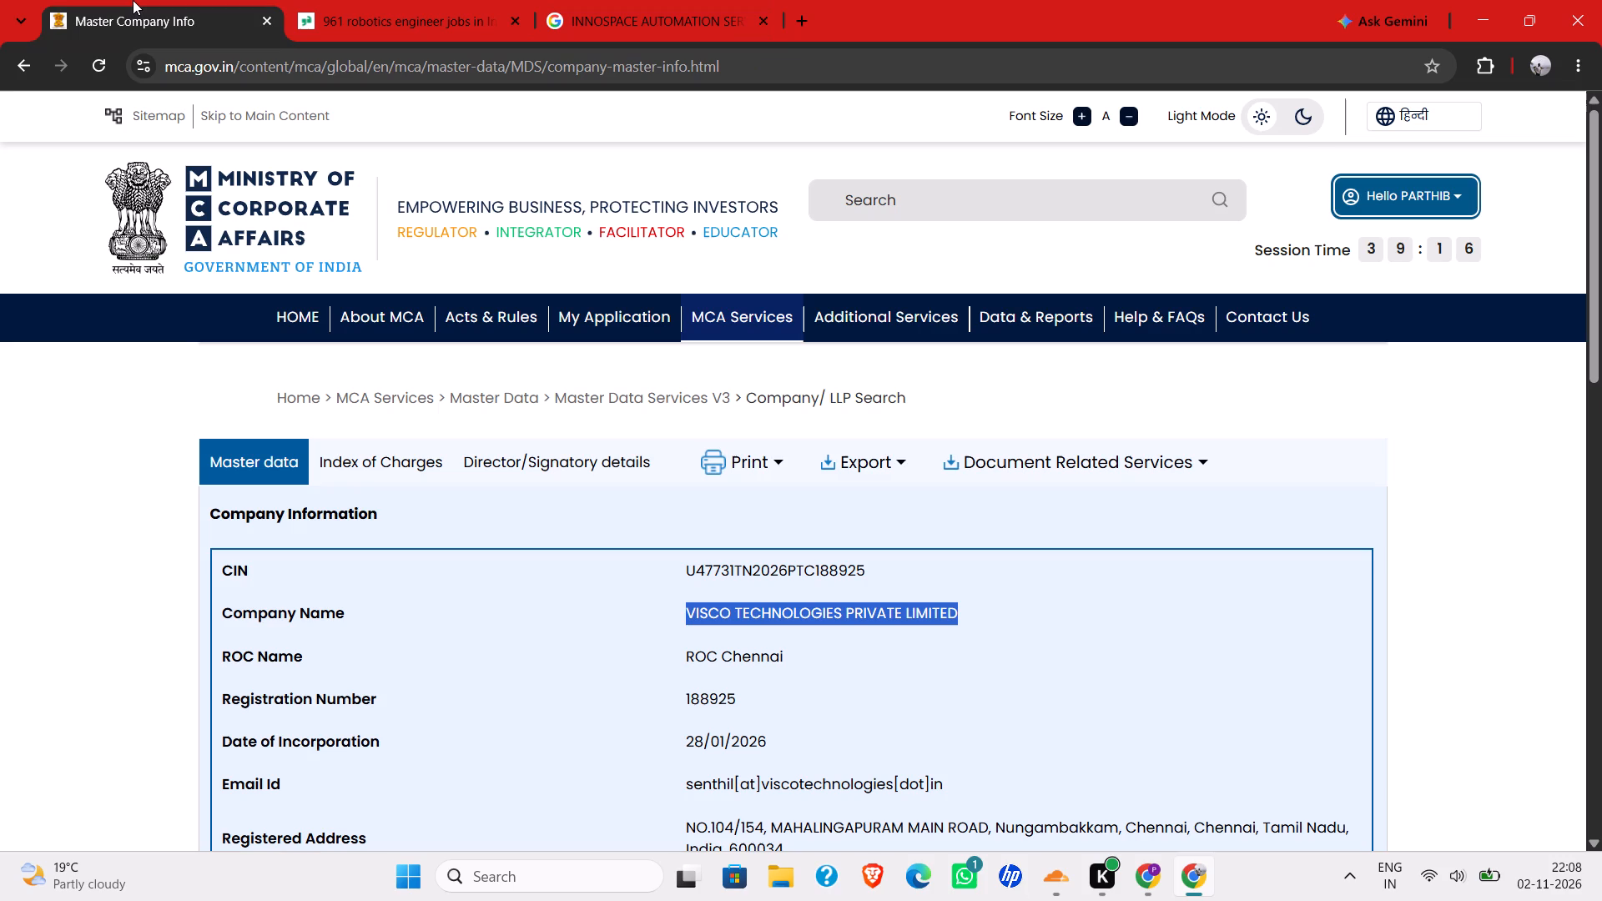
pyautogui.click(648, 0)
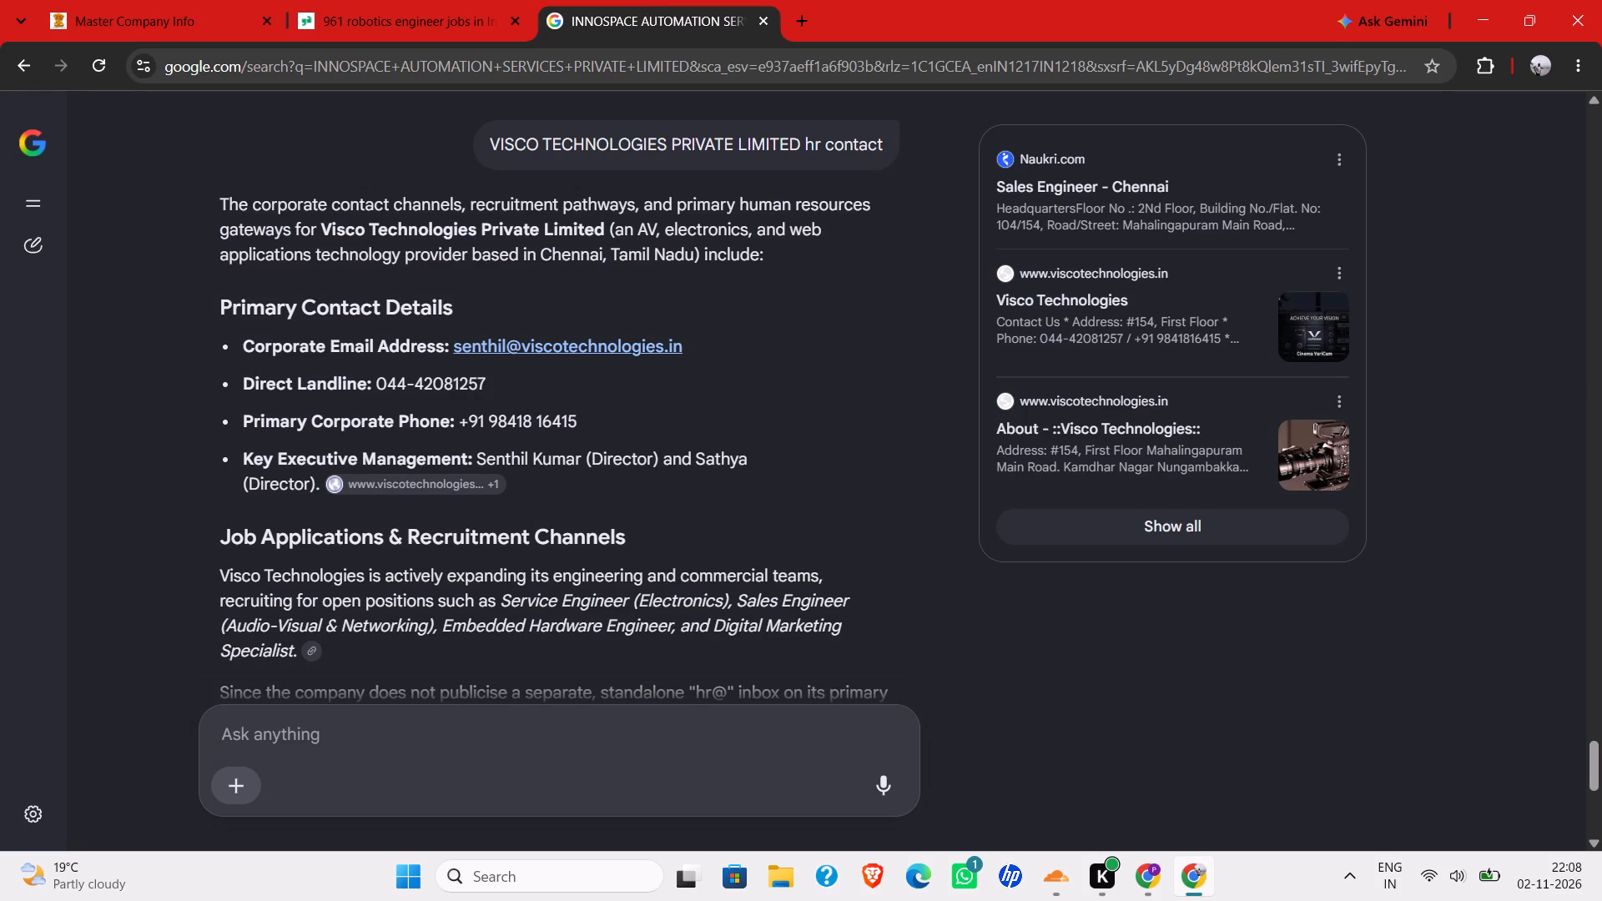
pyautogui.moveTo(450, 346); pyautogui.dragTo(692, 339)
pyautogui.hotkey('ctrl', 'c')
pyautogui.click(1136, 876)
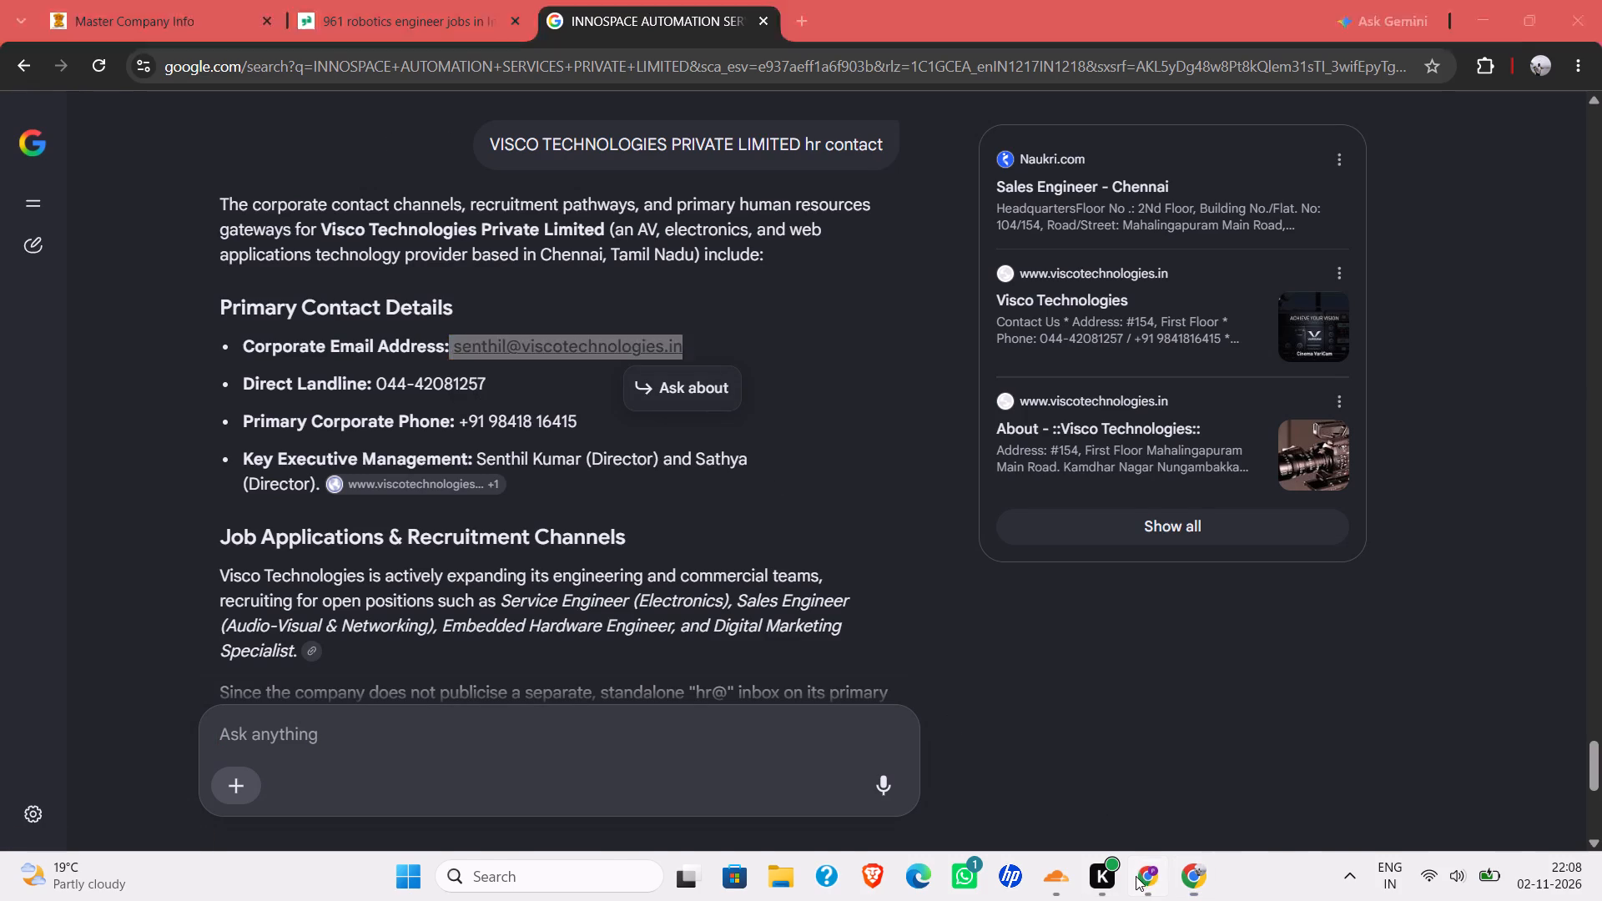
pyautogui.click(1340, 682)
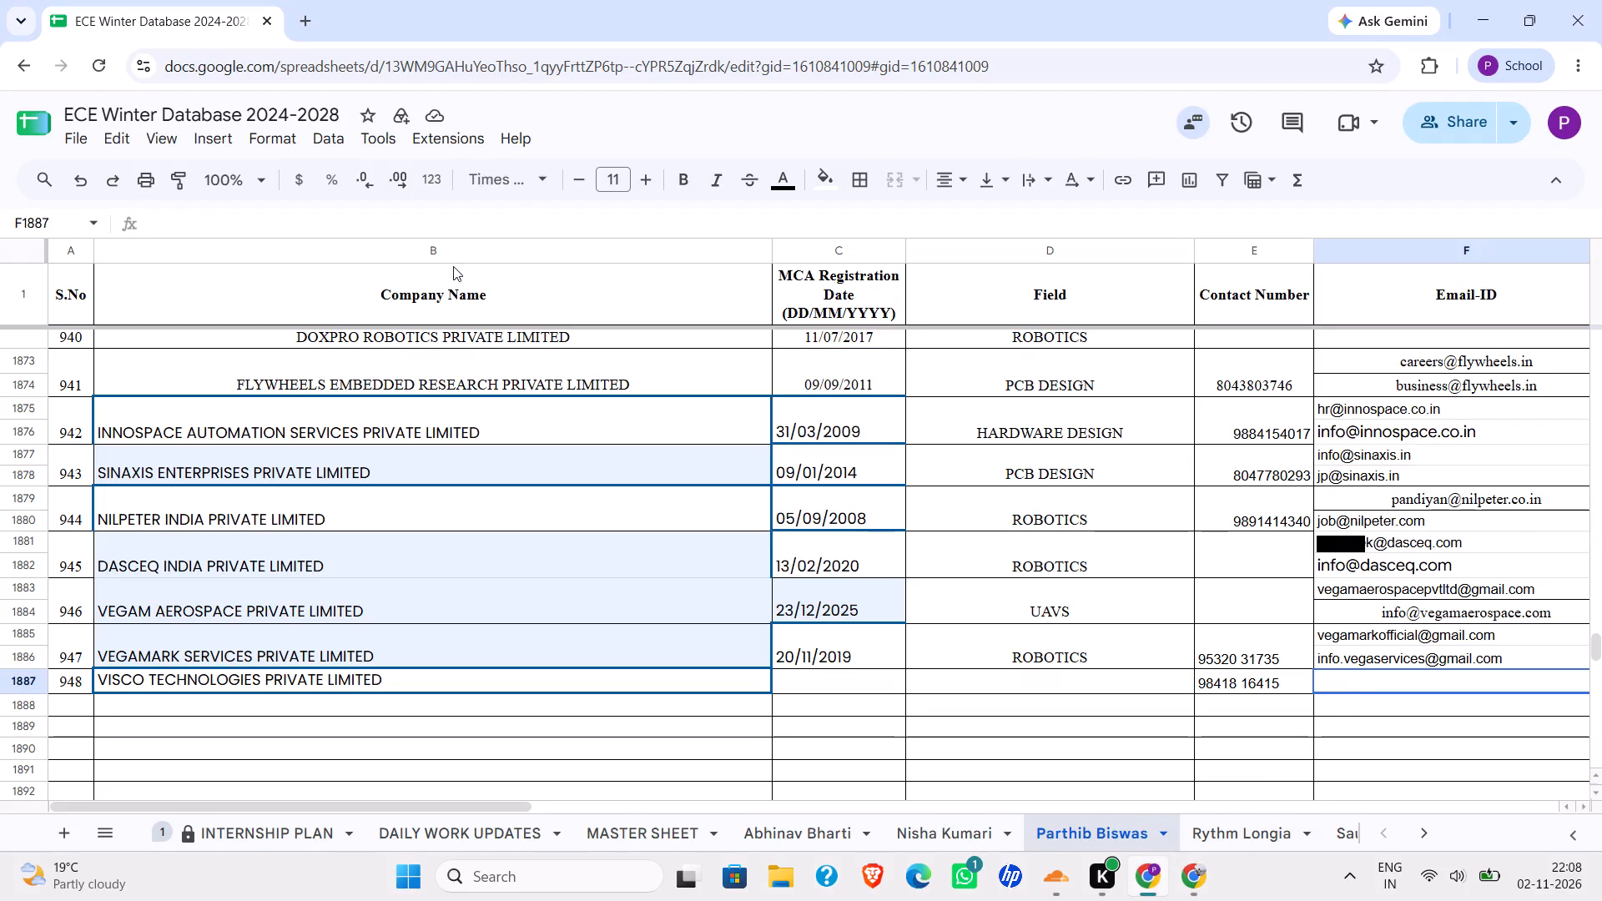
pyautogui.click(435, 224)
pyautogui.hotkey('ctrl', 'v')
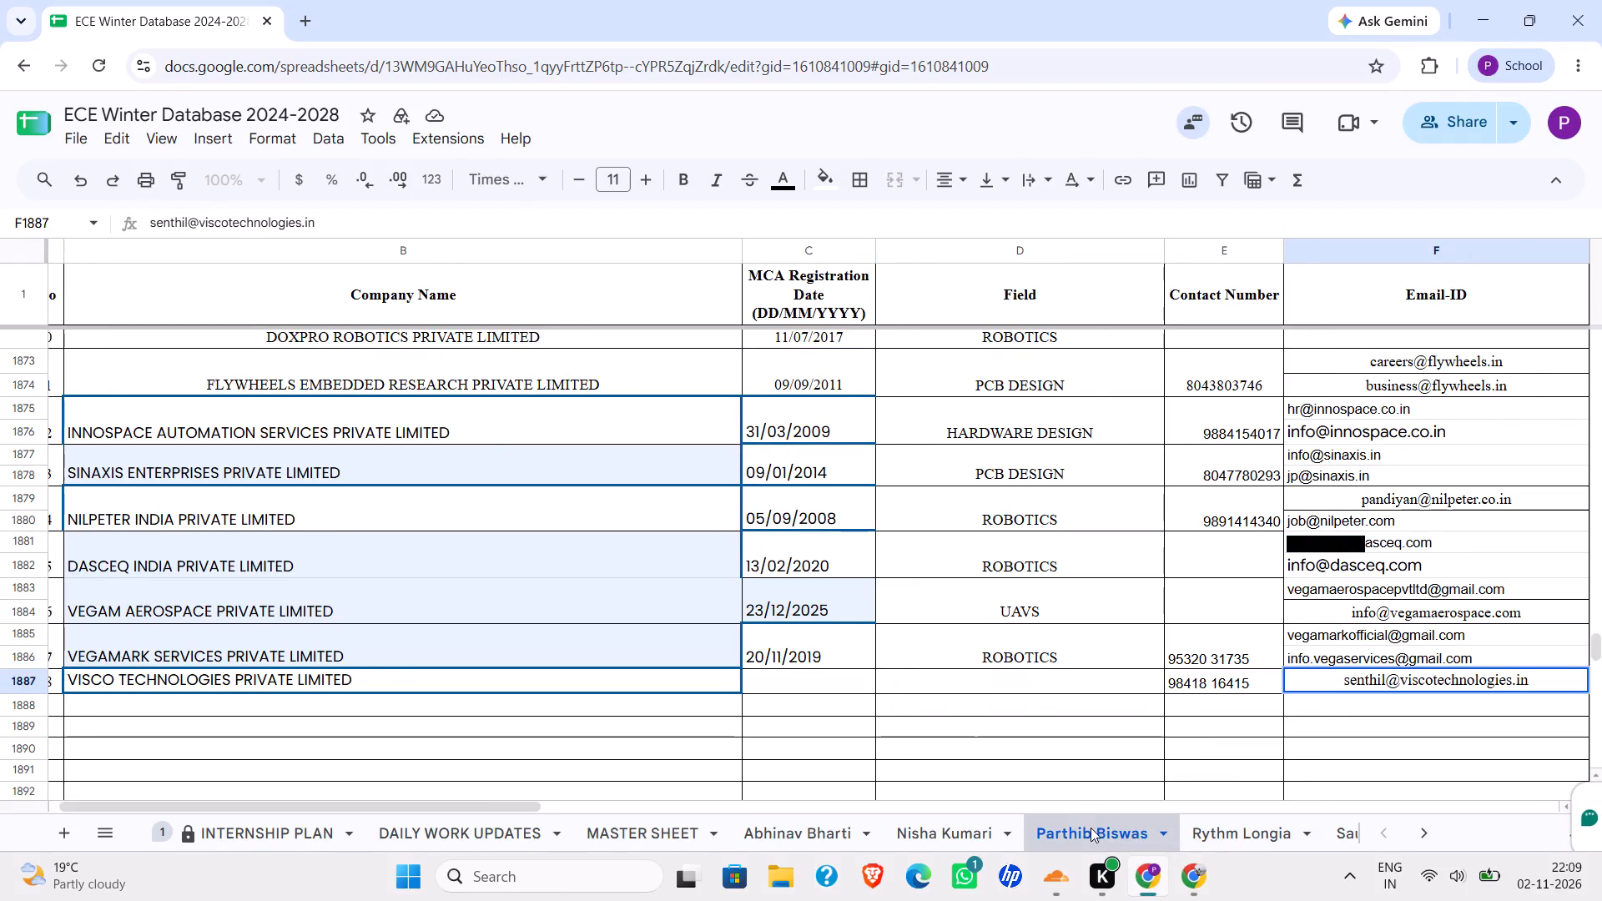
# Copy the date of incorporation 28/01/2026 from MCA and paste it as Visco Technologies' registration date in row 1887.
pyautogui.click(1170, 878)
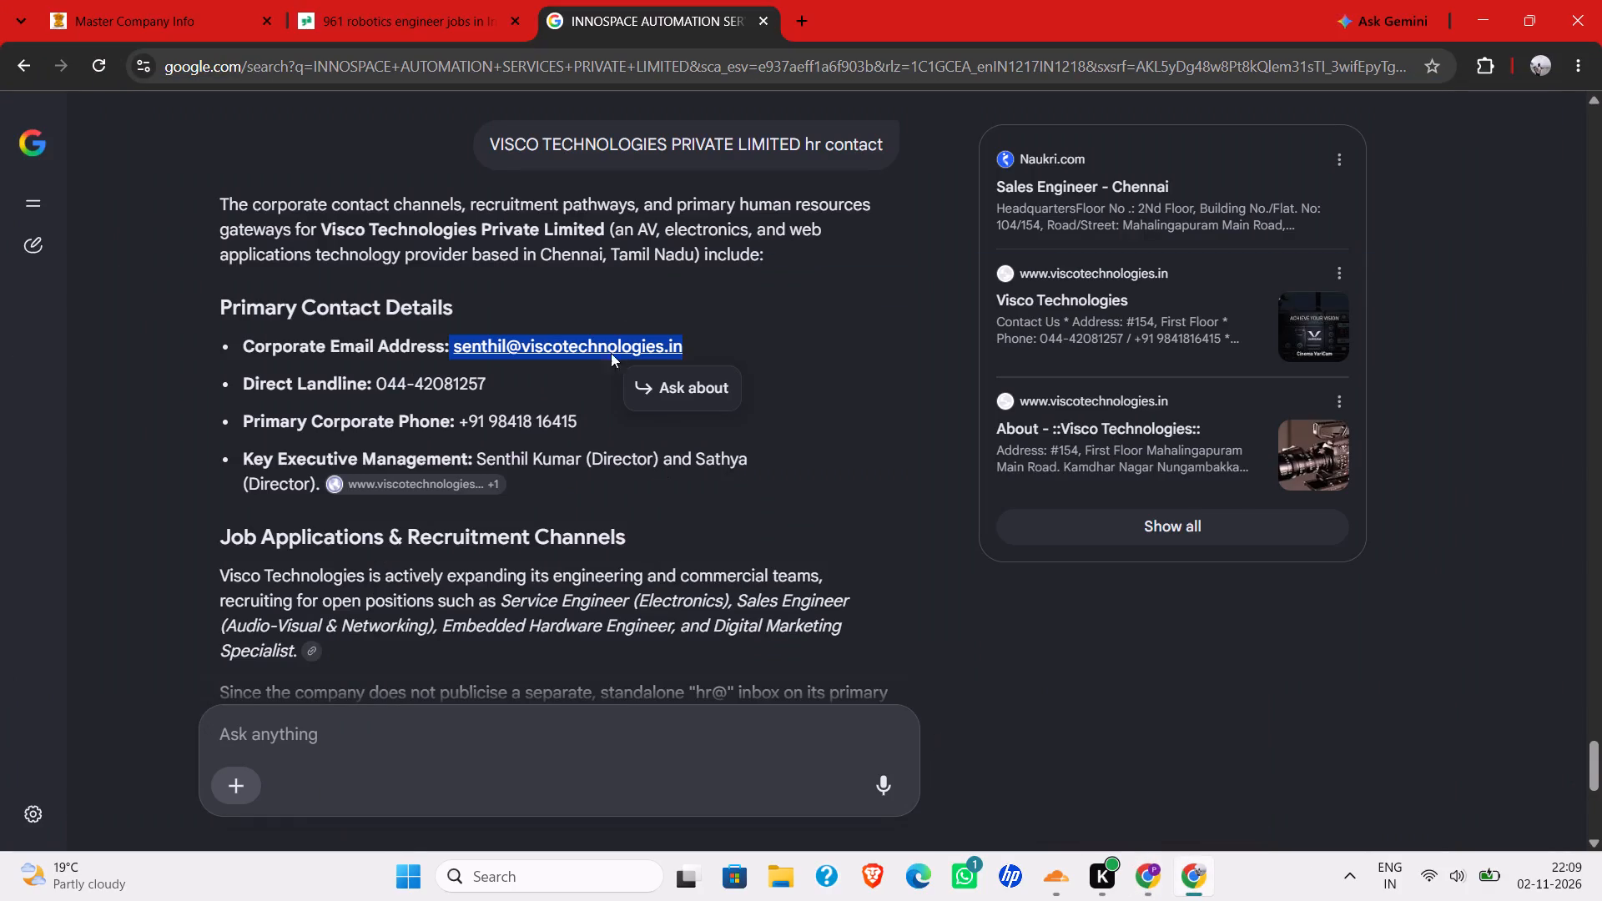
pyautogui.scroll(-2, 552, 425)
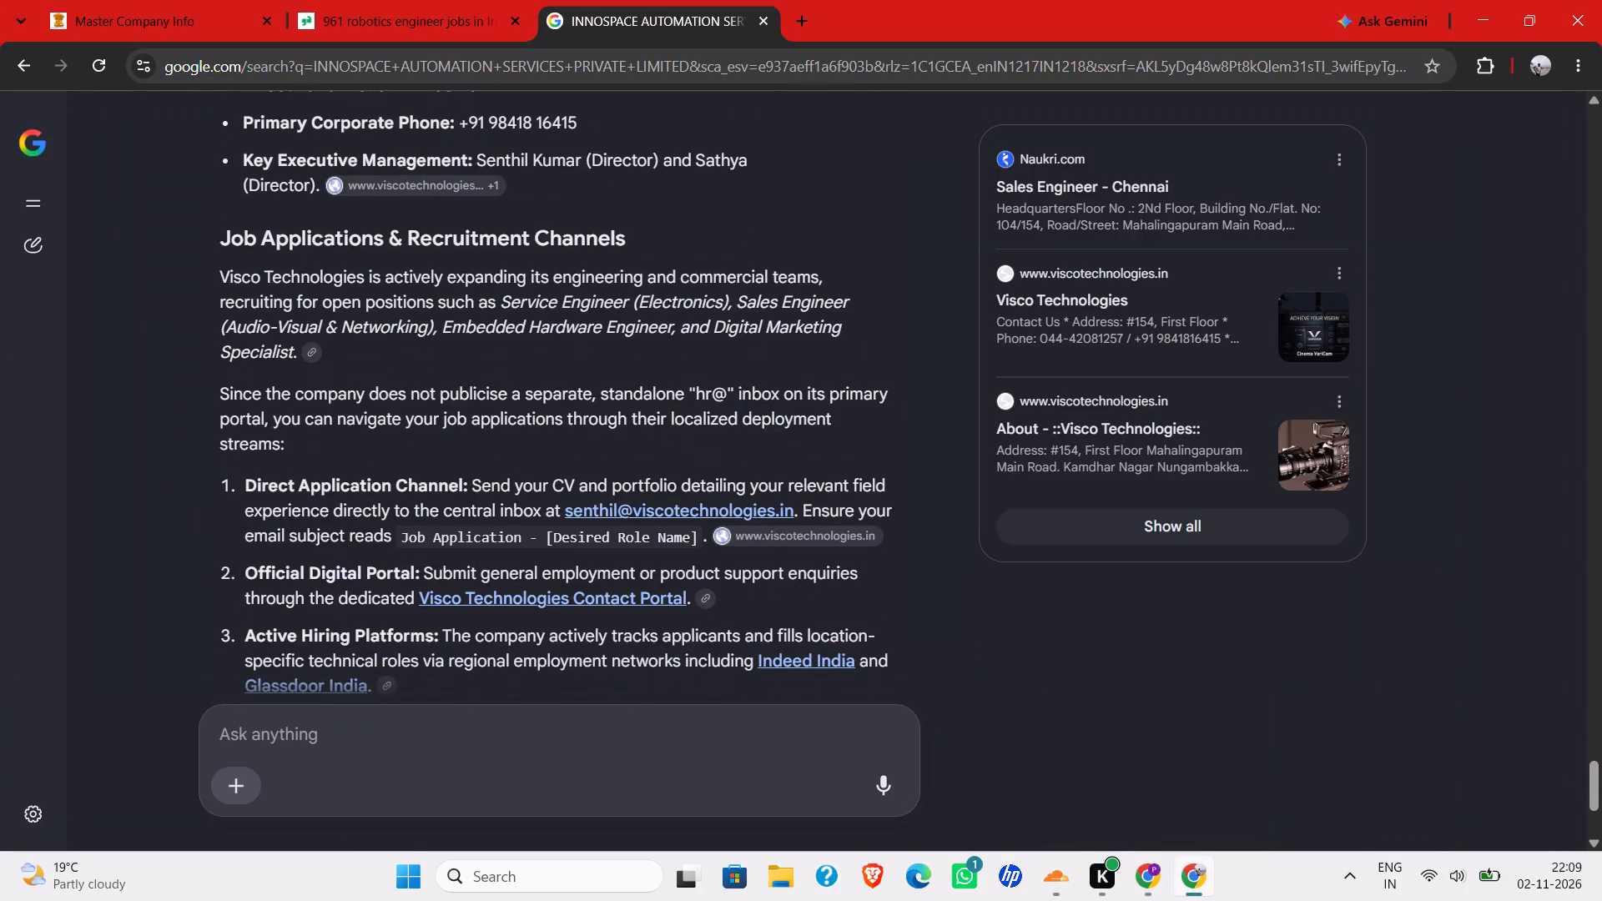
pyautogui.scroll(-2, 552, 425)
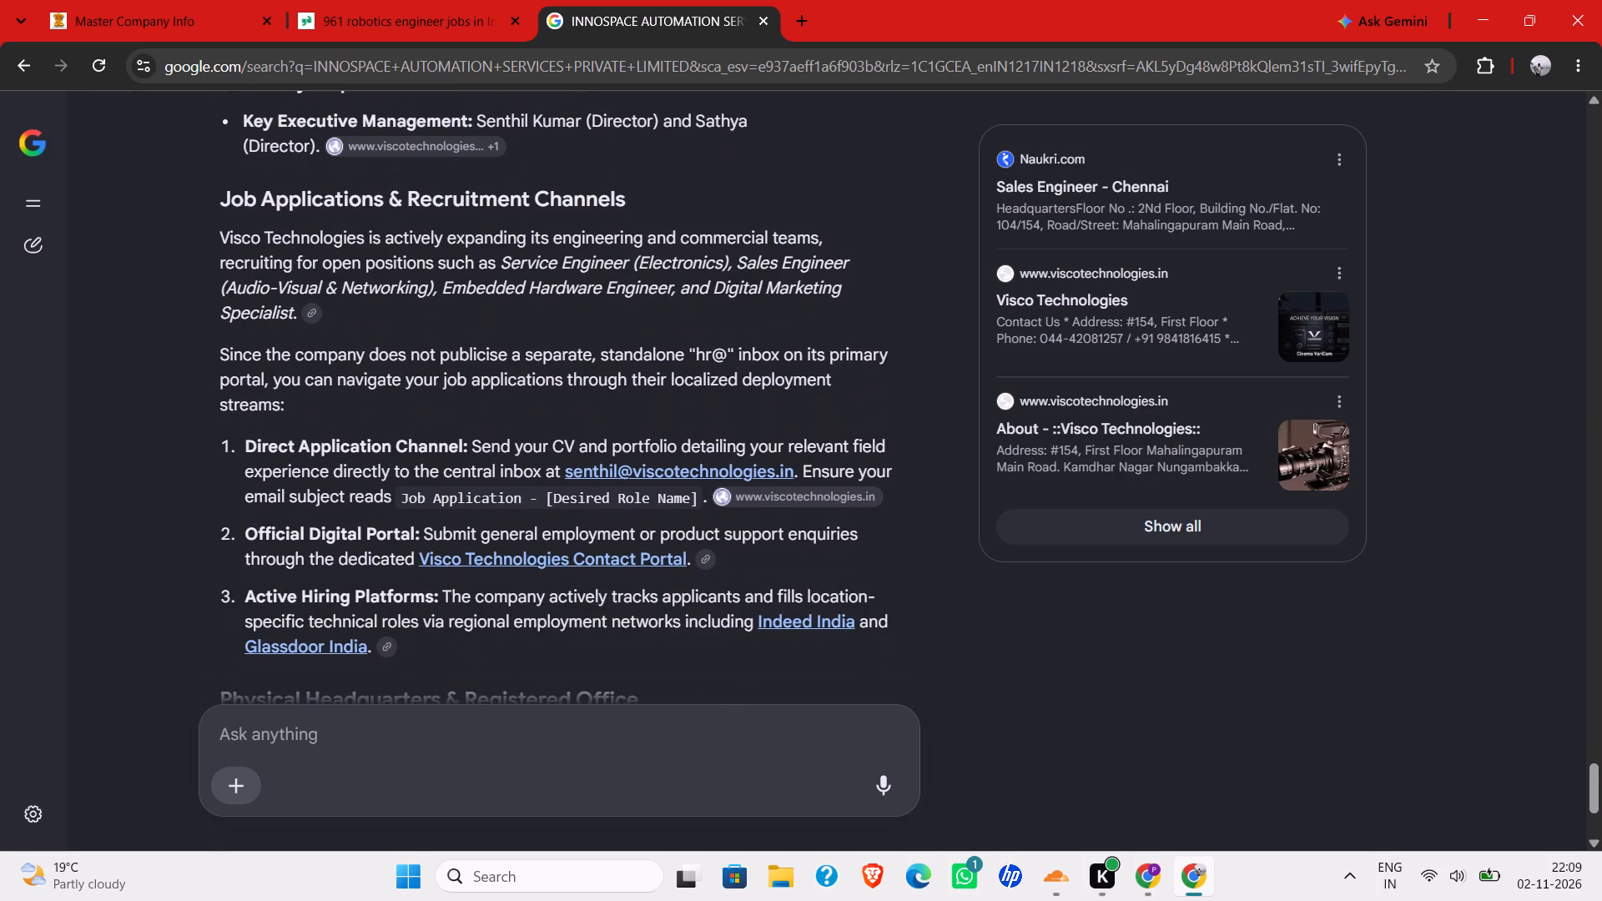
pyautogui.scroll(1, 548, 365)
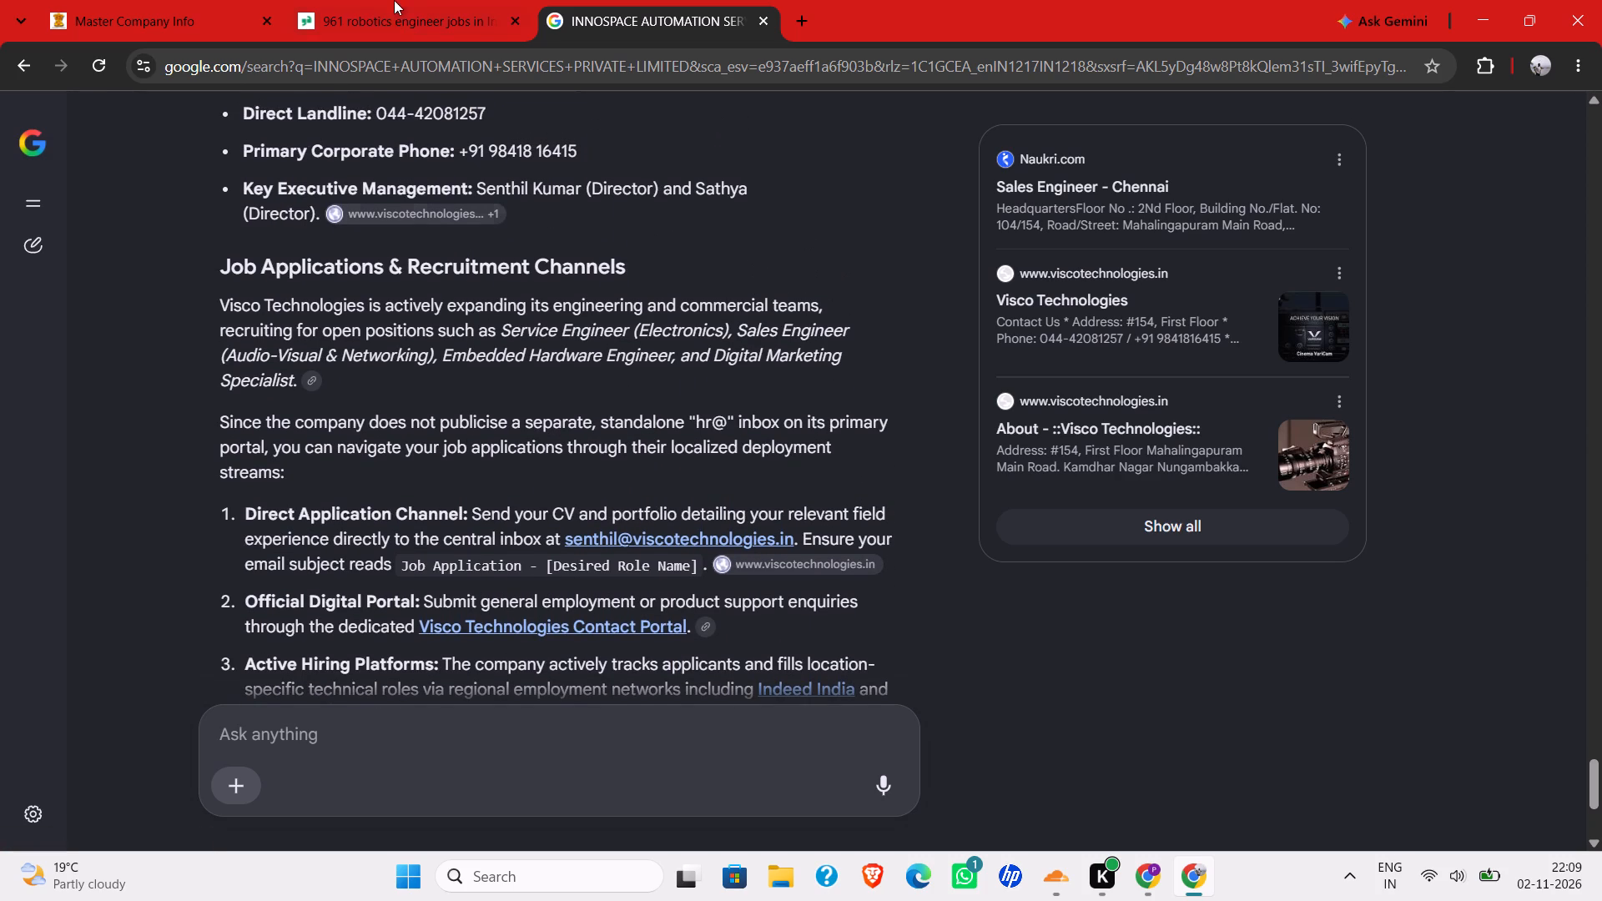
pyautogui.click(206, 0)
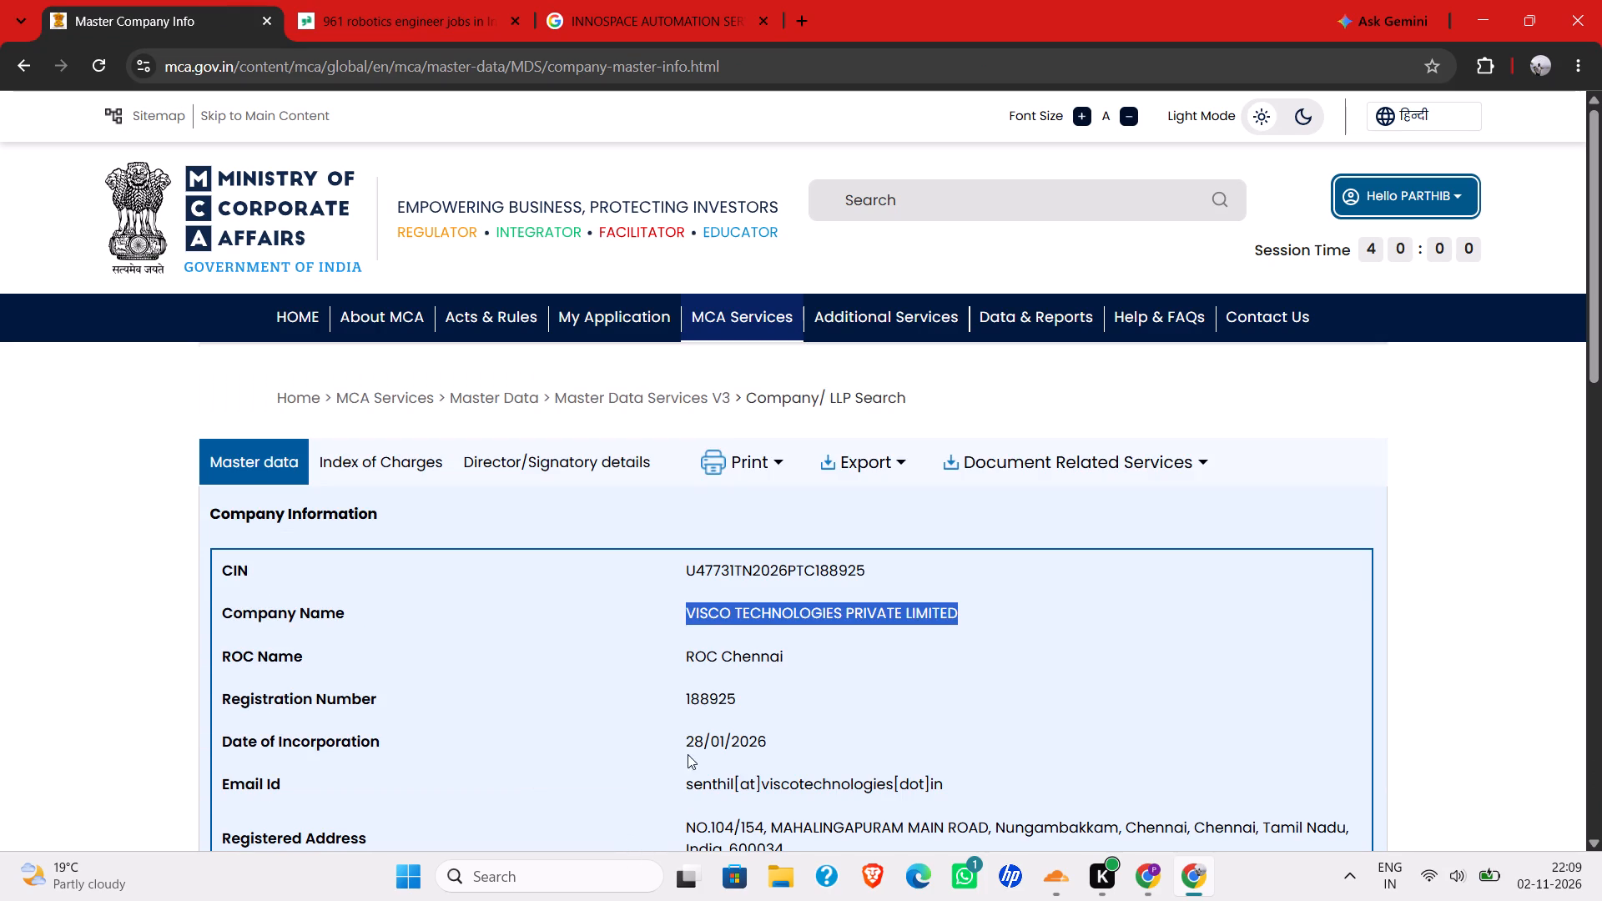
pyautogui.moveTo(671, 740); pyautogui.dragTo(807, 742)
pyautogui.hotkey('ctrl', 'c')
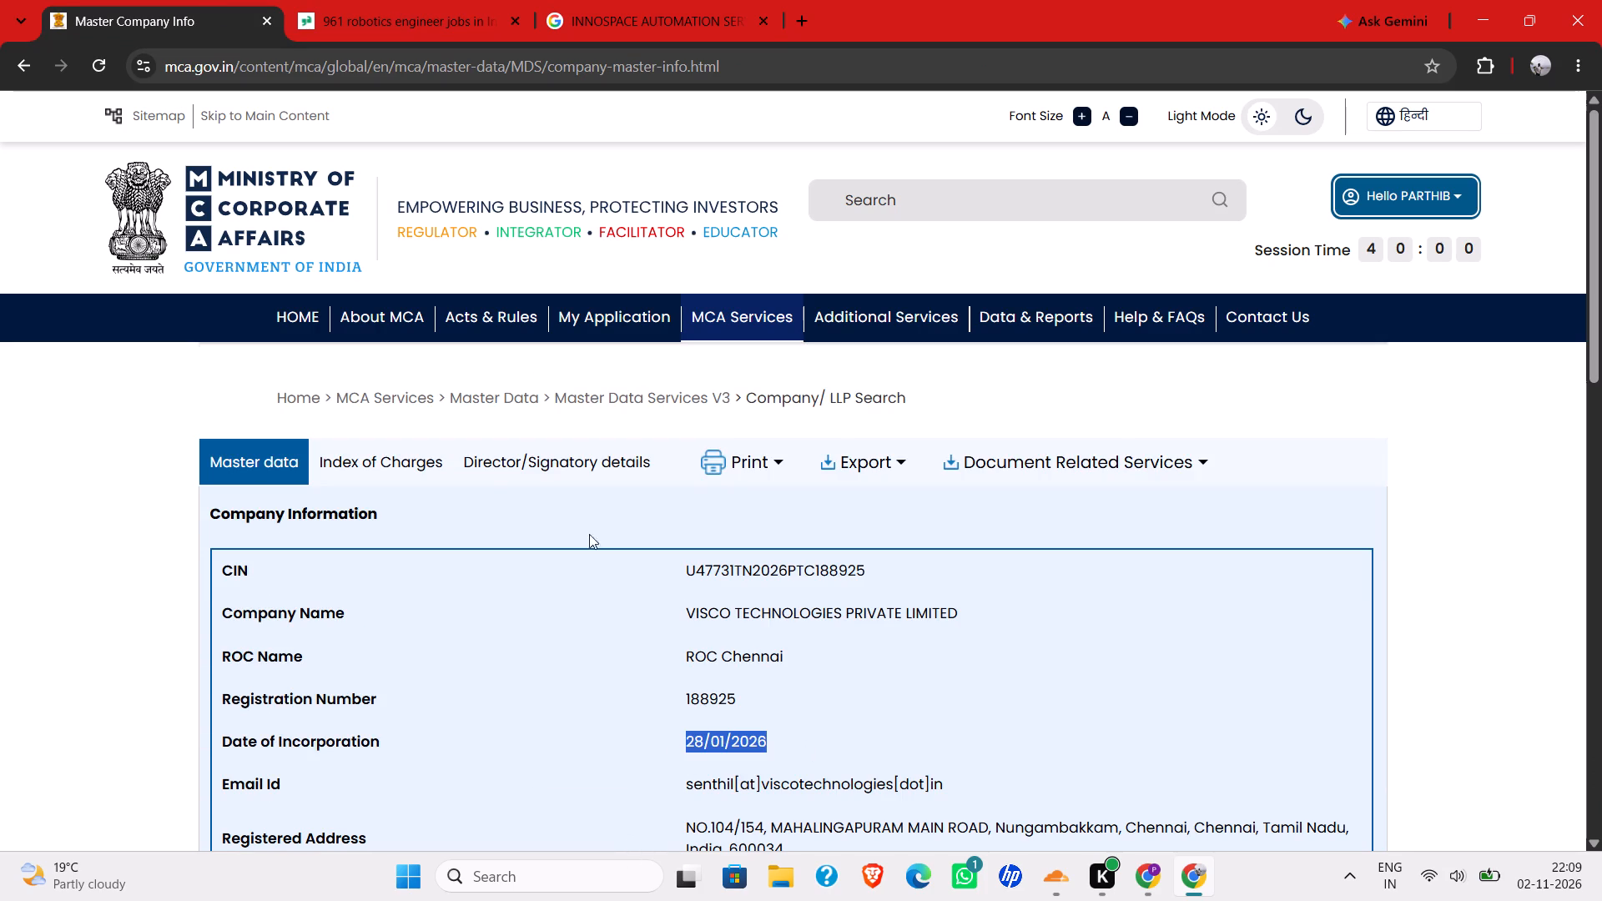
pyautogui.click(1154, 876)
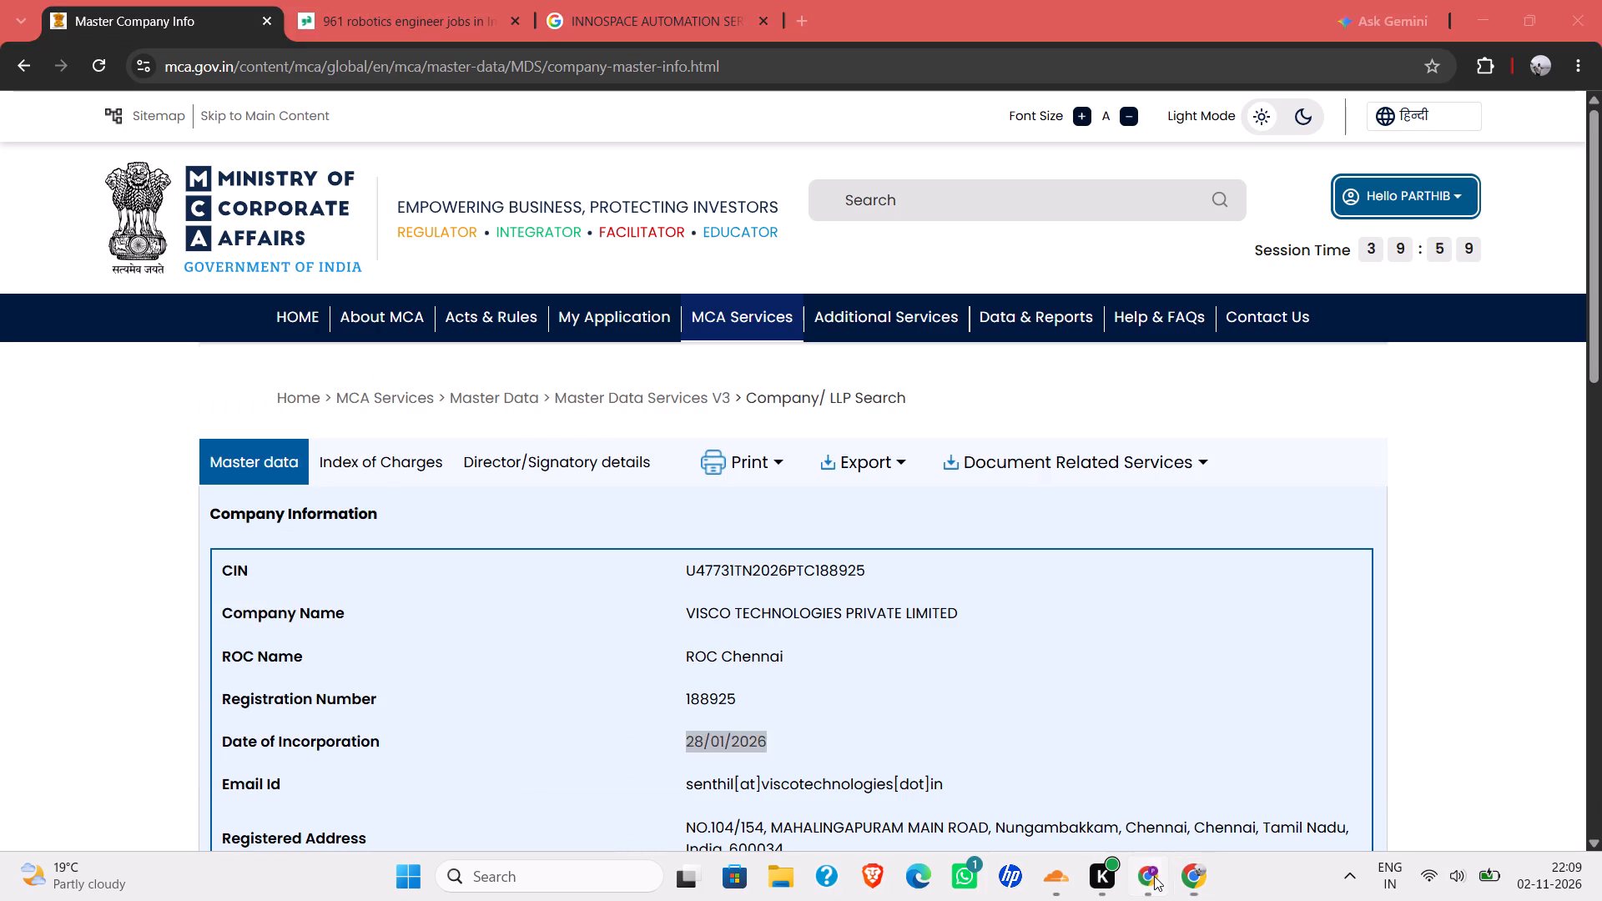
pyautogui.click(852, 695)
pyautogui.hotkey('ctrl', 'v')
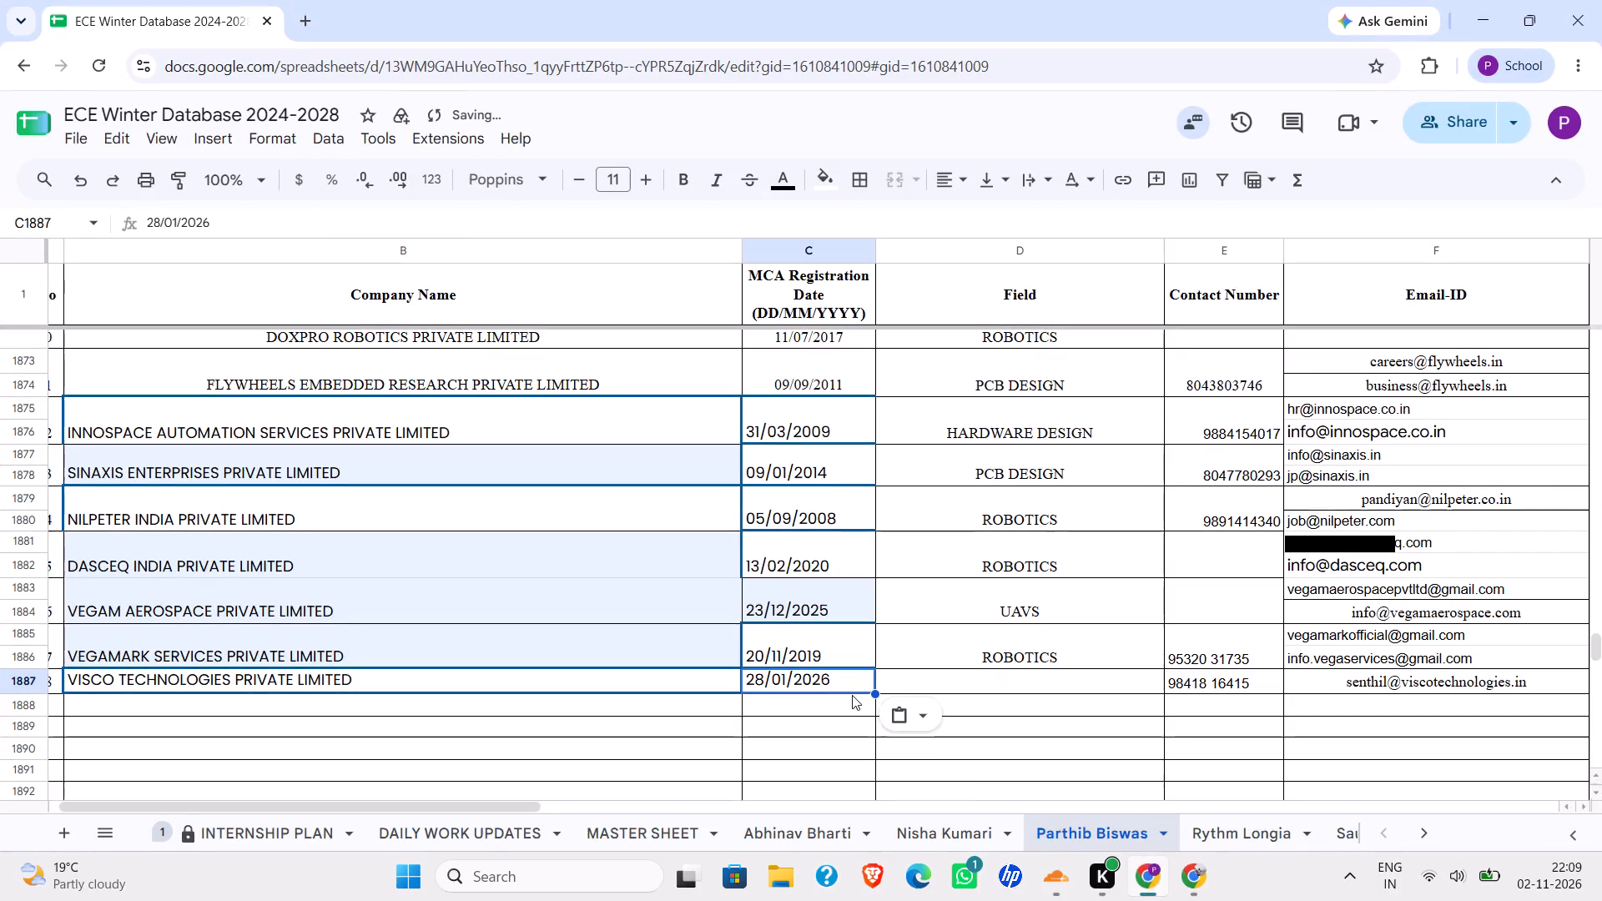
# Enter ROBOTICS as the field for Visco Technologies in row 1887.
pyautogui.click(962, 686)
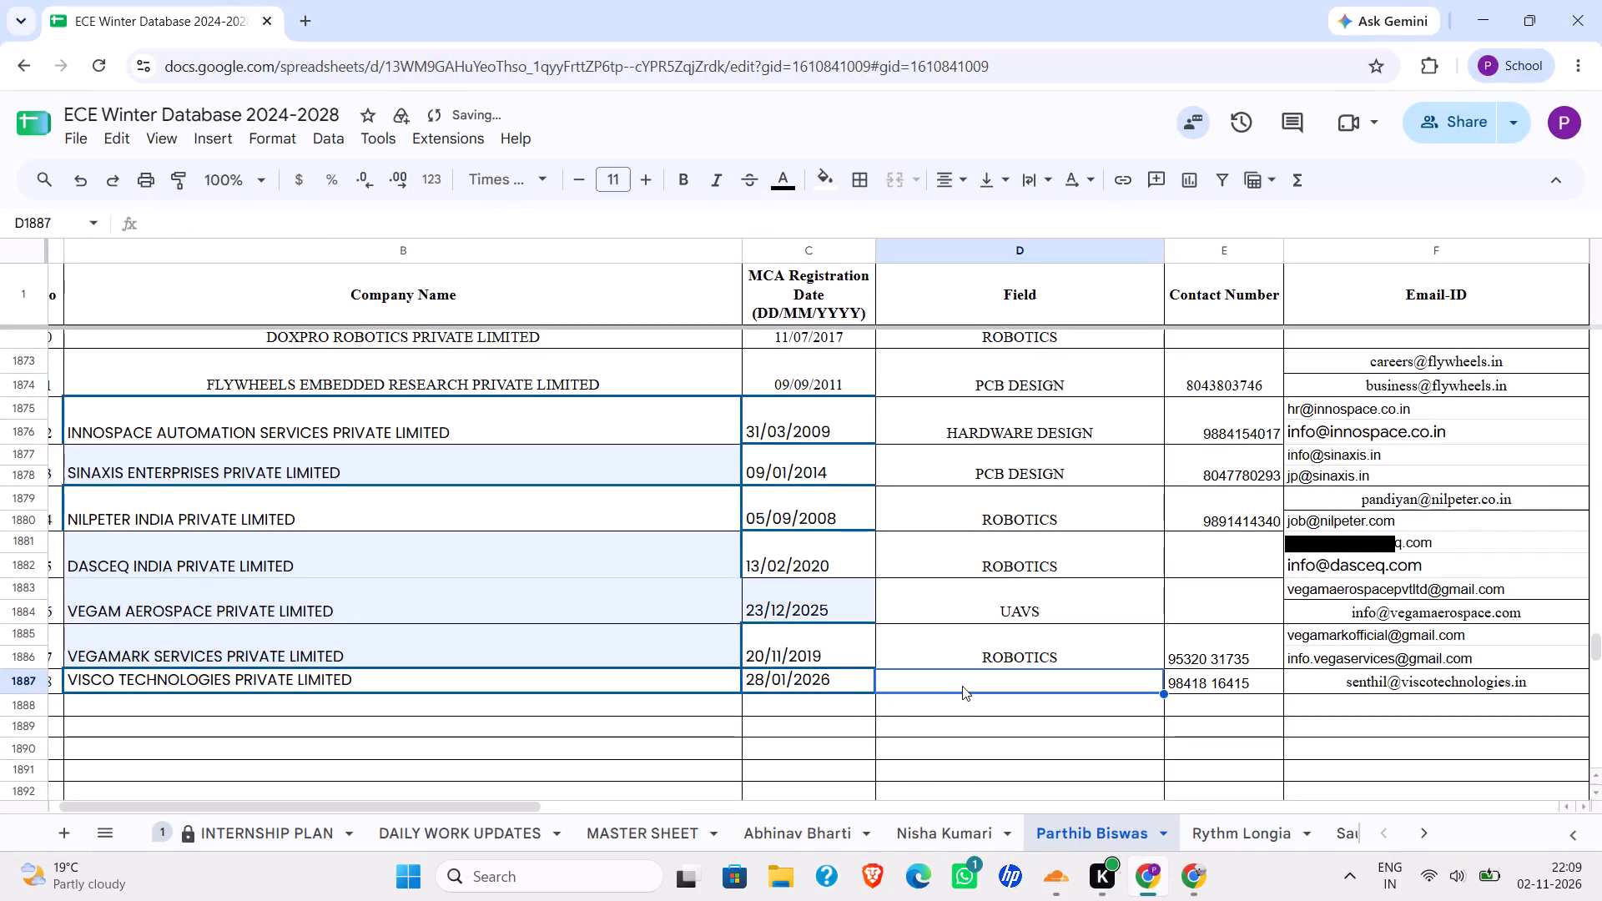
pyautogui.press('r')
pyautogui.write('OBOT')
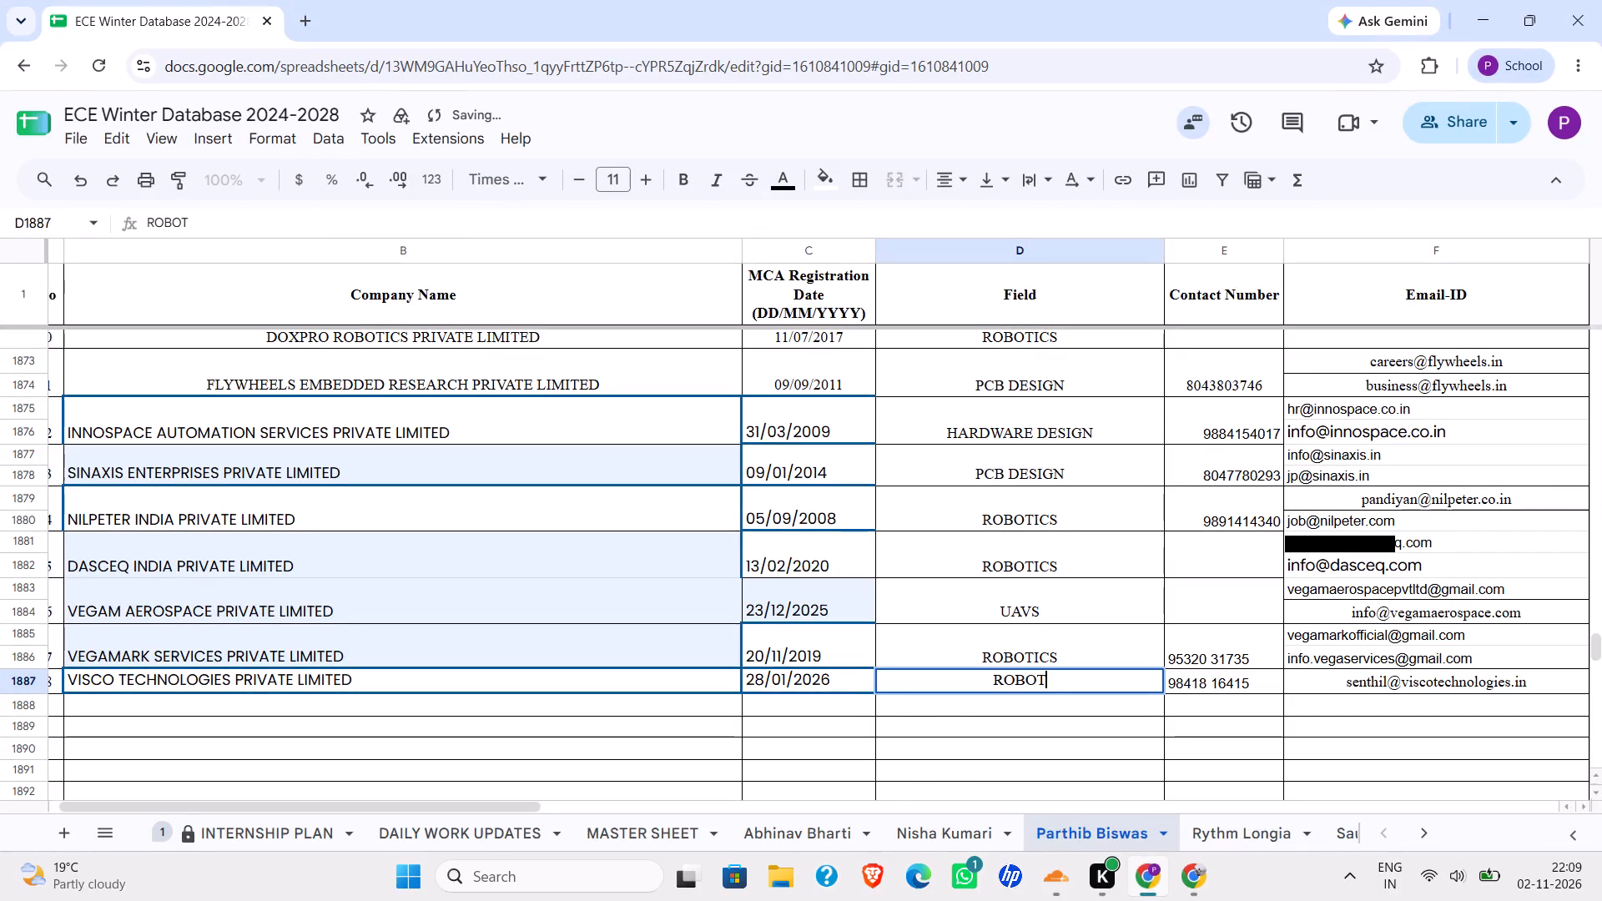
pyautogui.write('ICS')
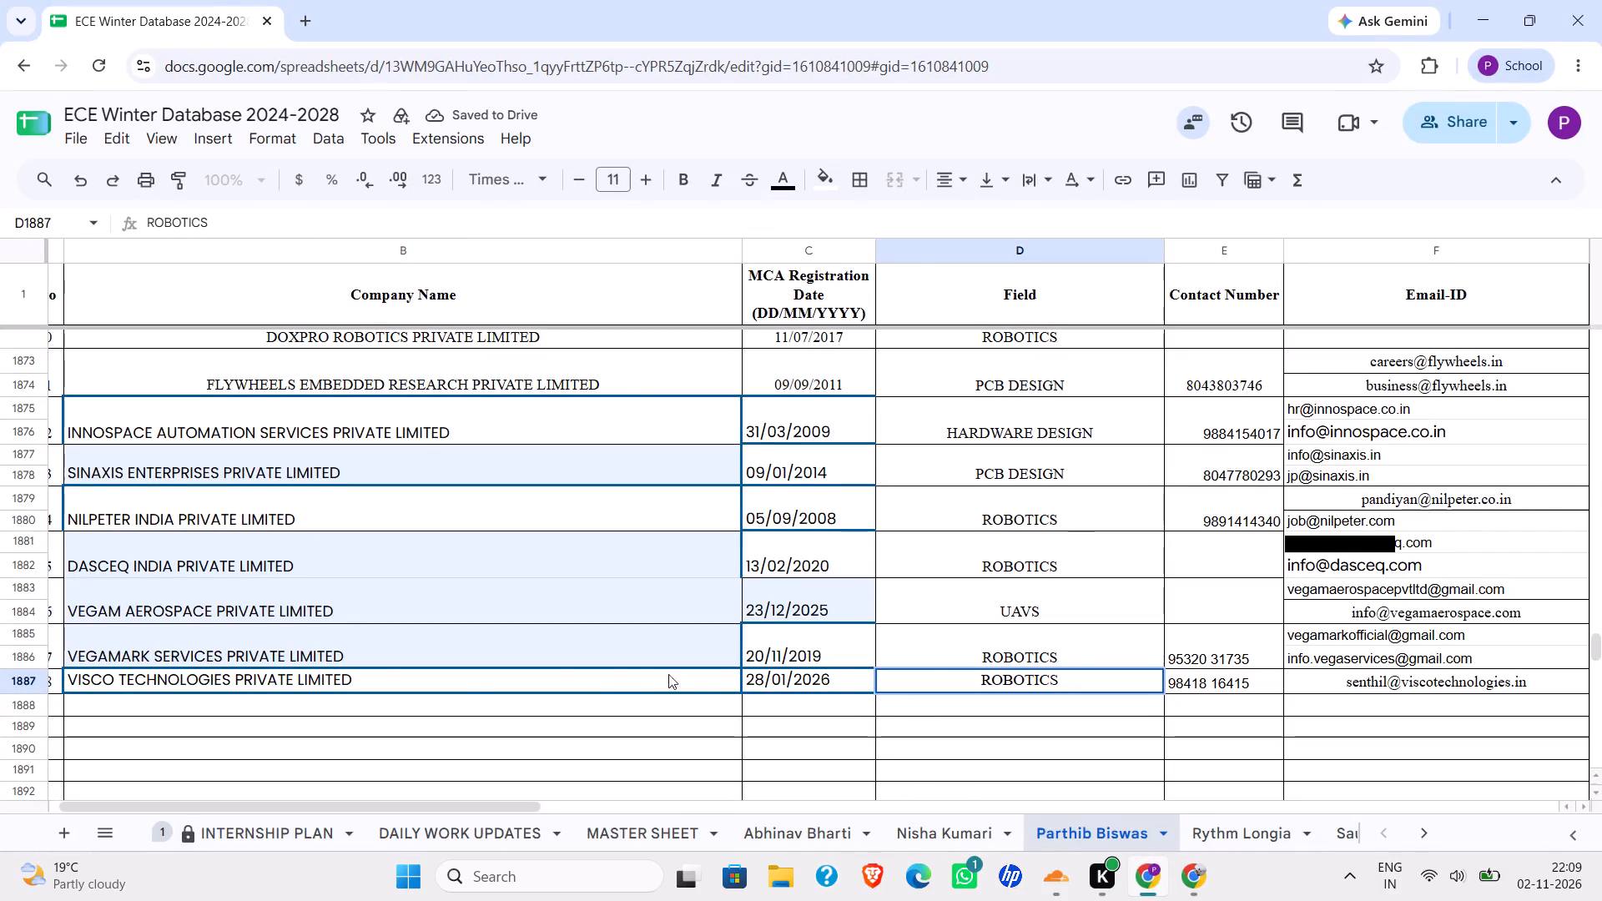
# Enter serial number 949 in row 1888 and select that row's company name cell.
pyautogui.hscroll(2, 461, 679)
pyautogui.click(88, 699)
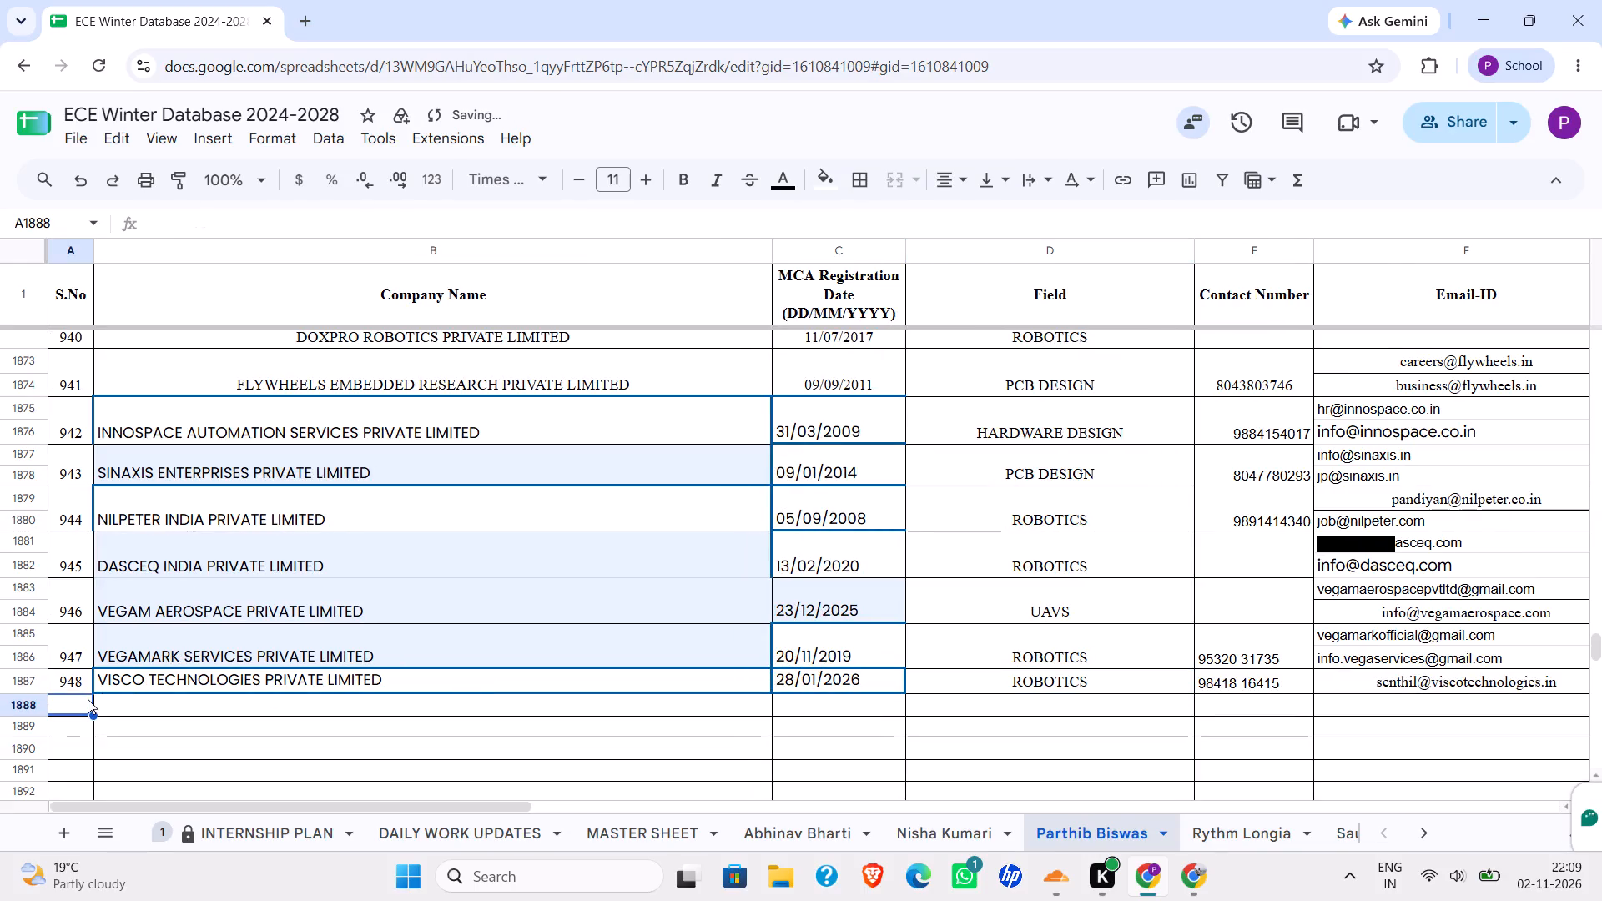
pyautogui.write('949')
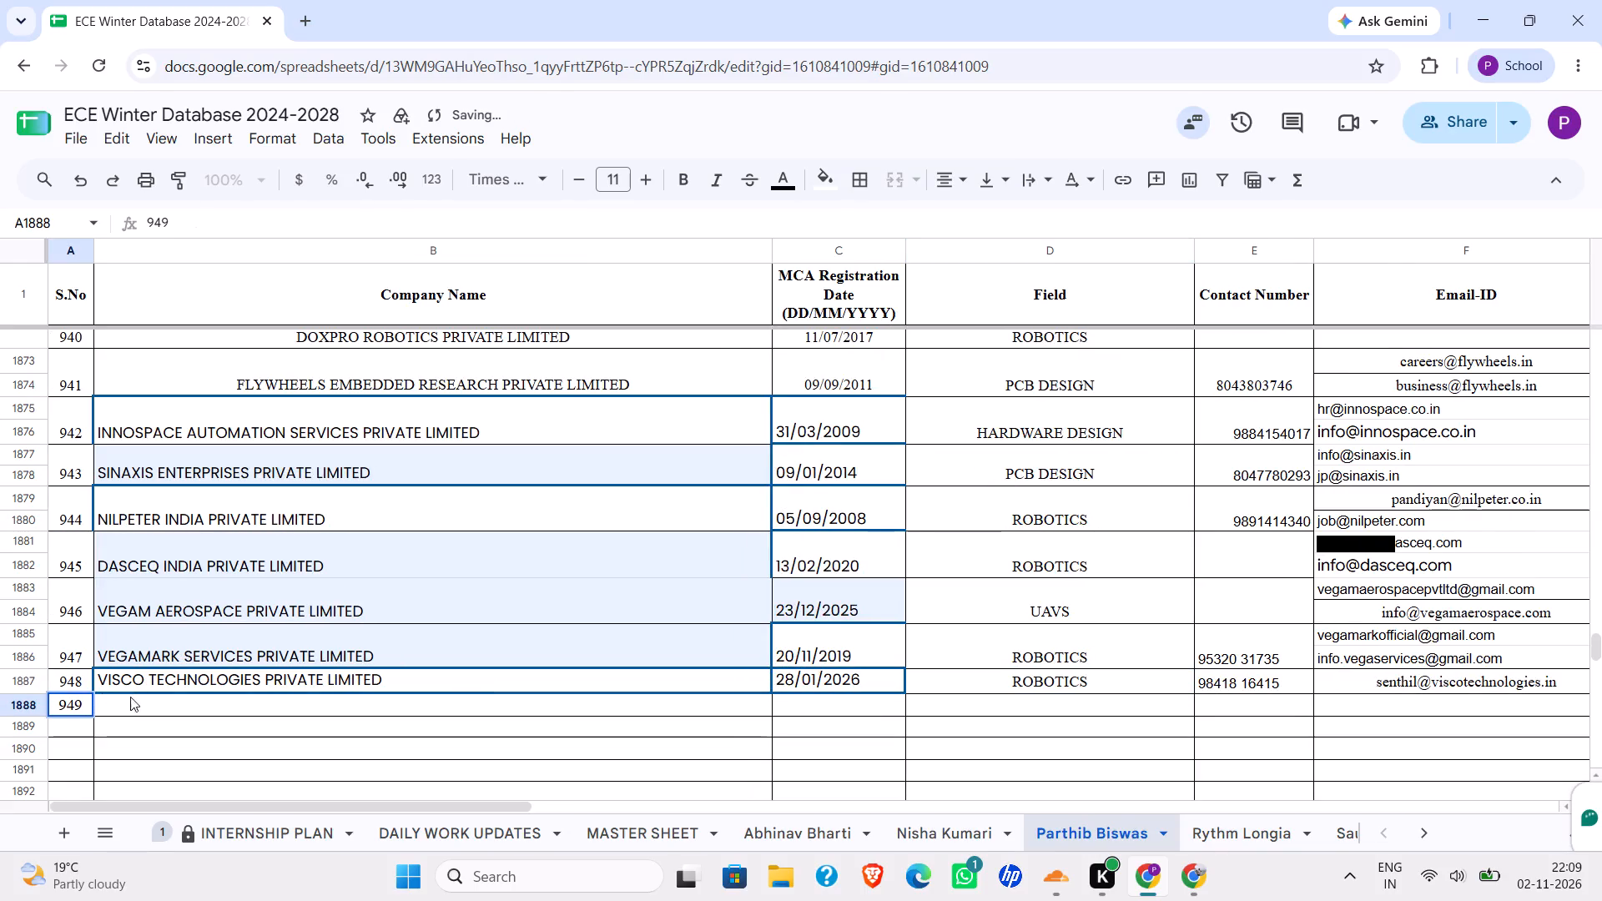
pyautogui.click(161, 697)
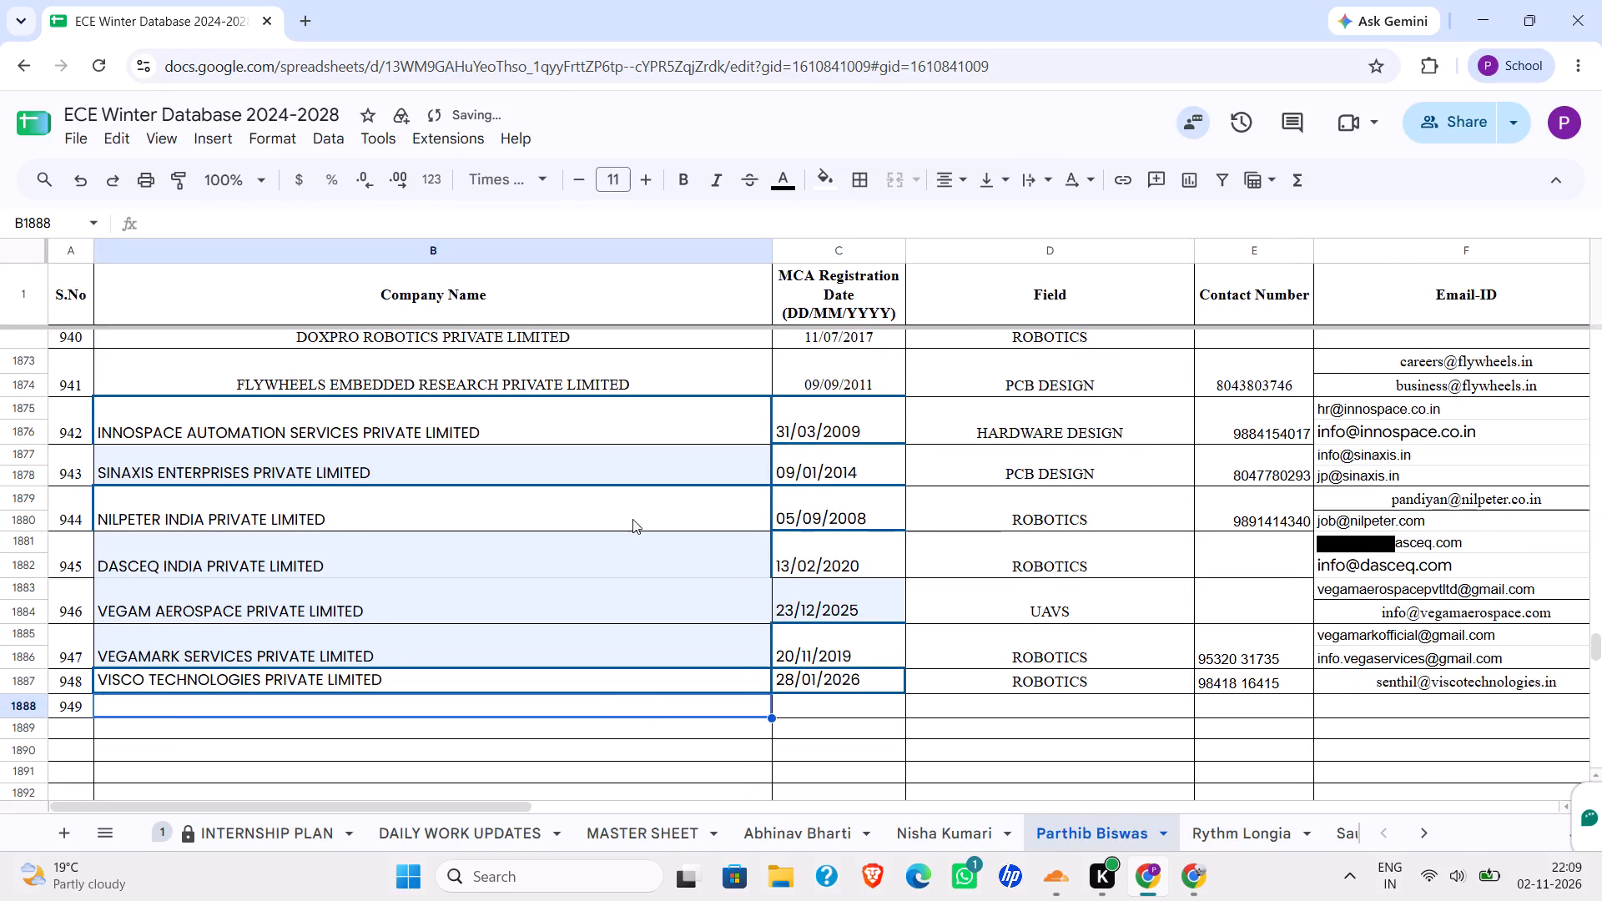
pyautogui.scroll(1, 632, 519)
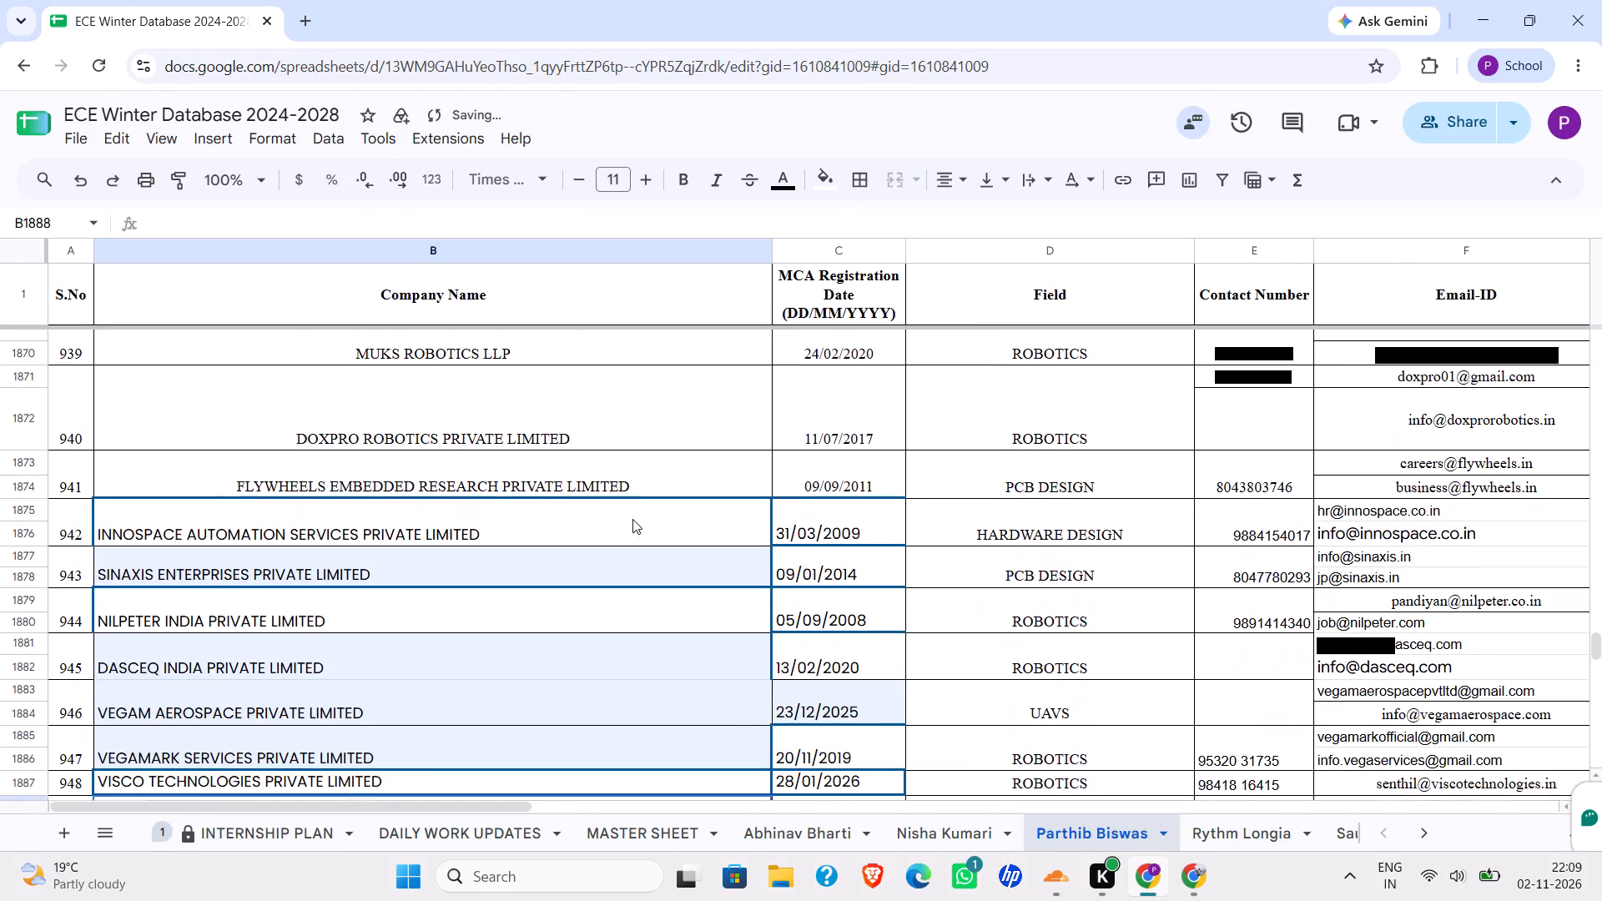
pyautogui.scroll(1, 632, 519)
pyautogui.scroll(-2, 632, 519)
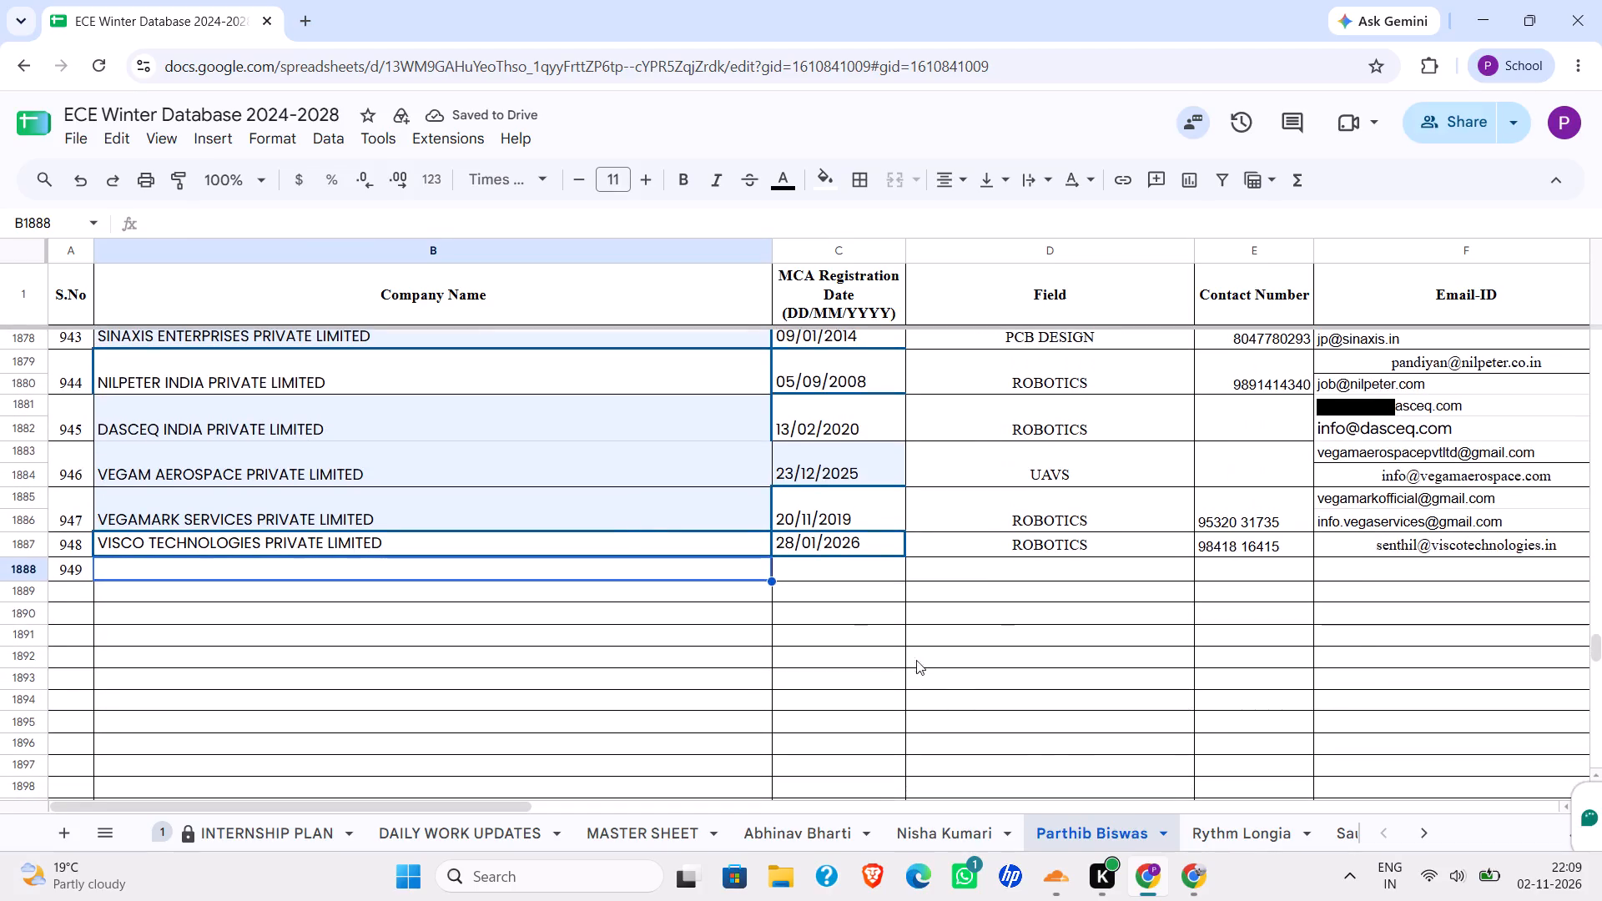
# Return to the Glassdoor robotics engineer job results, go to the end of the list and load more jobs.
pyautogui.click(1189, 882)
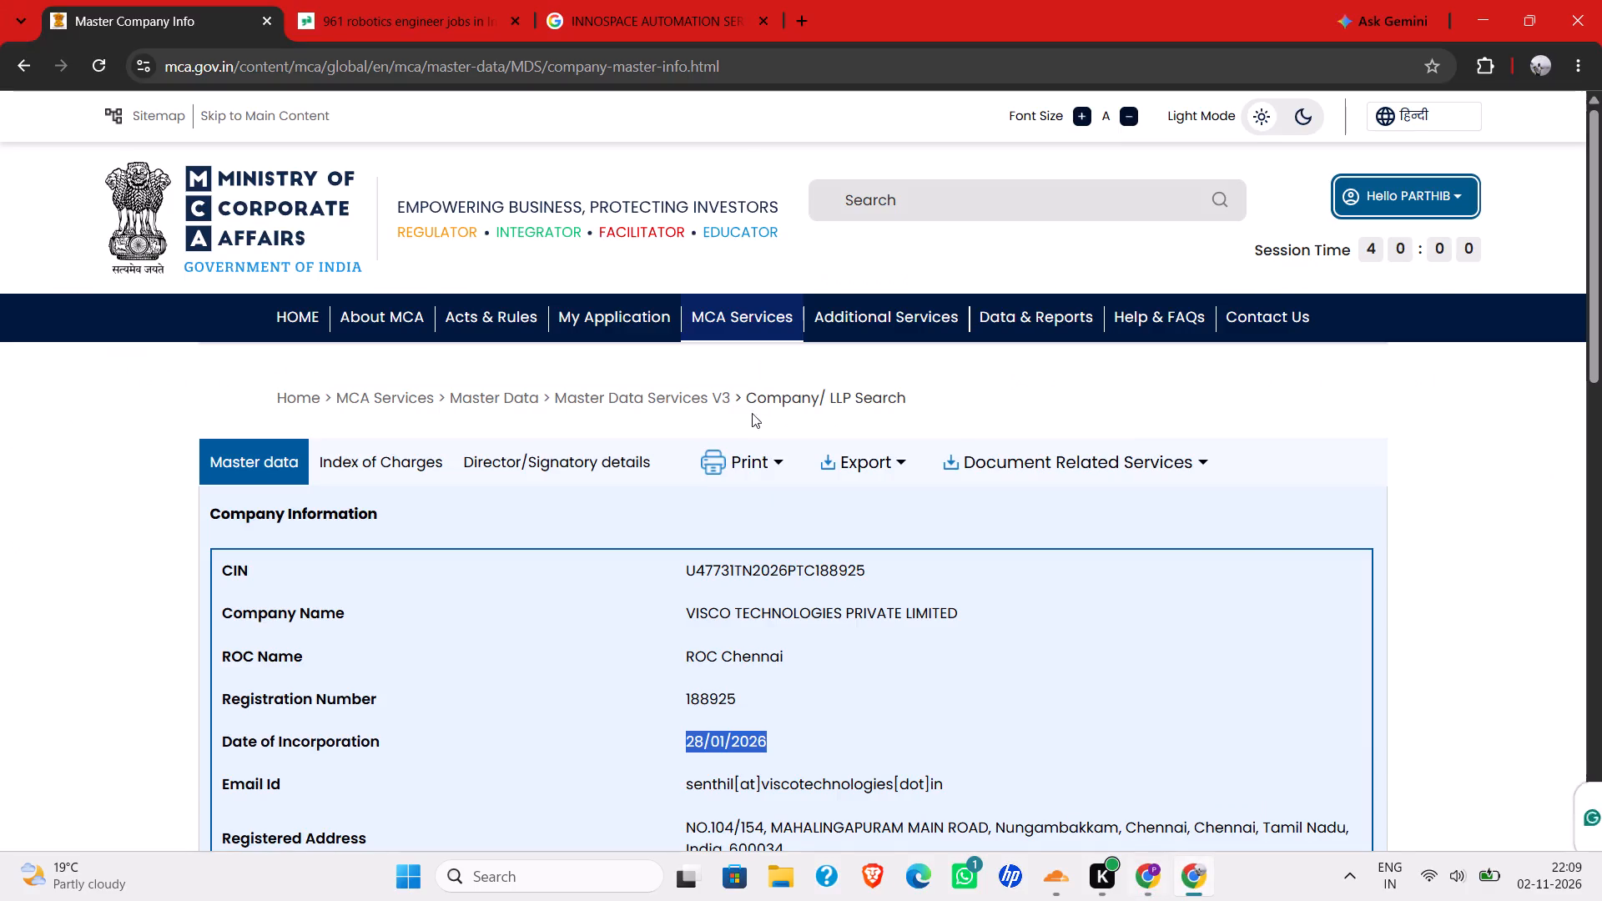
pyautogui.click(394, 0)
pyautogui.scroll(-2, 428, 538)
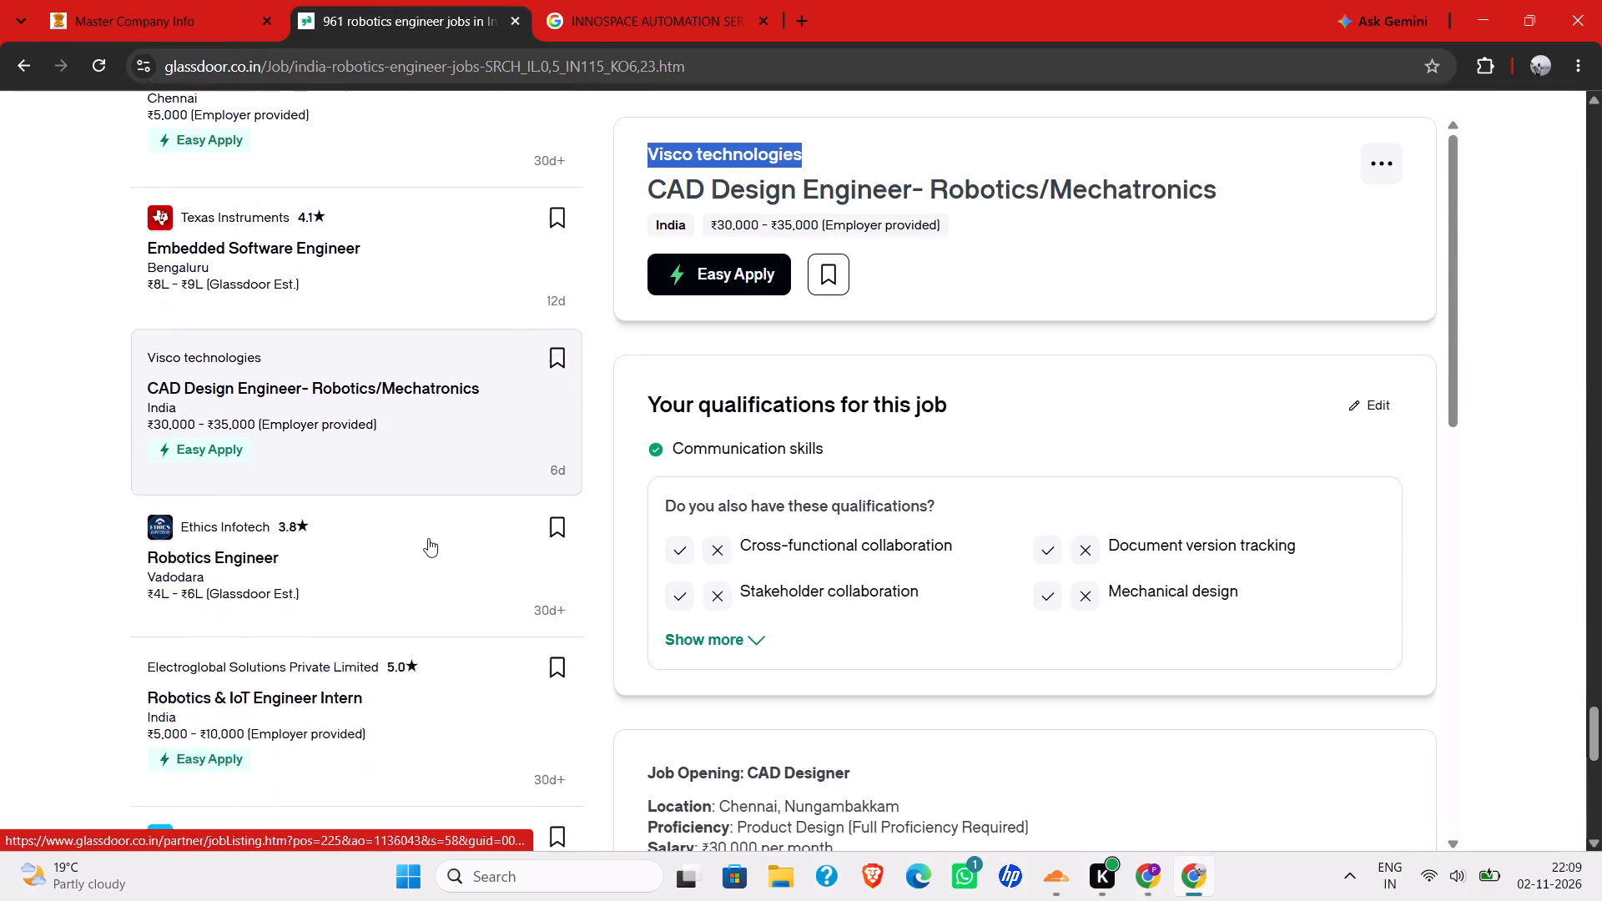
pyautogui.scroll(-4, 428, 538)
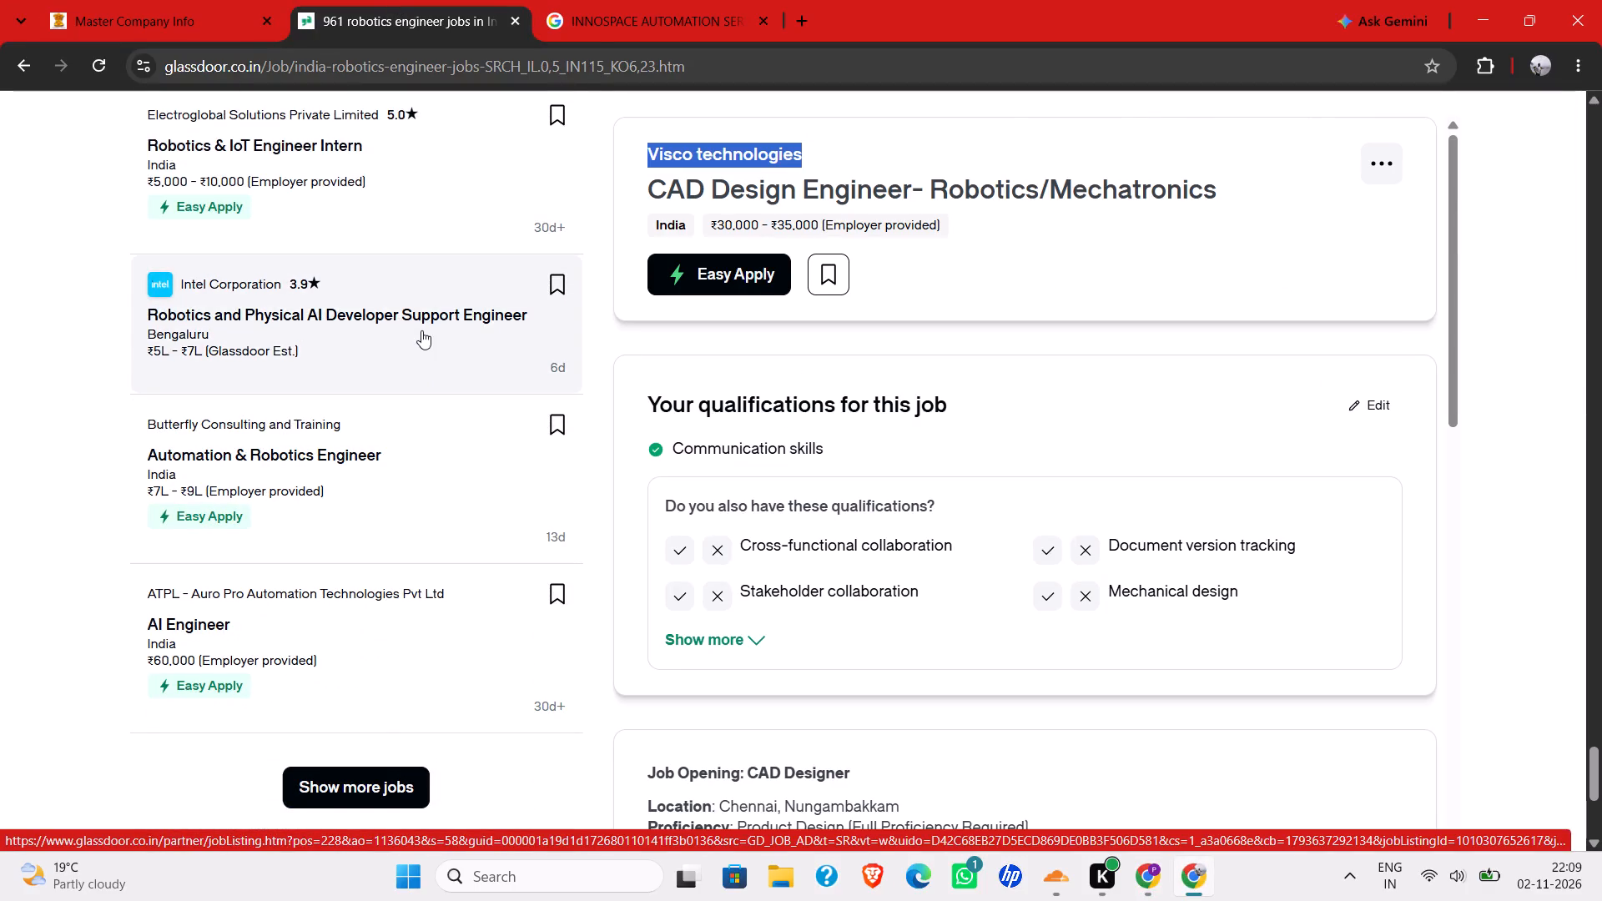
pyautogui.scroll(-1, 421, 330)
pyautogui.click(380, 676)
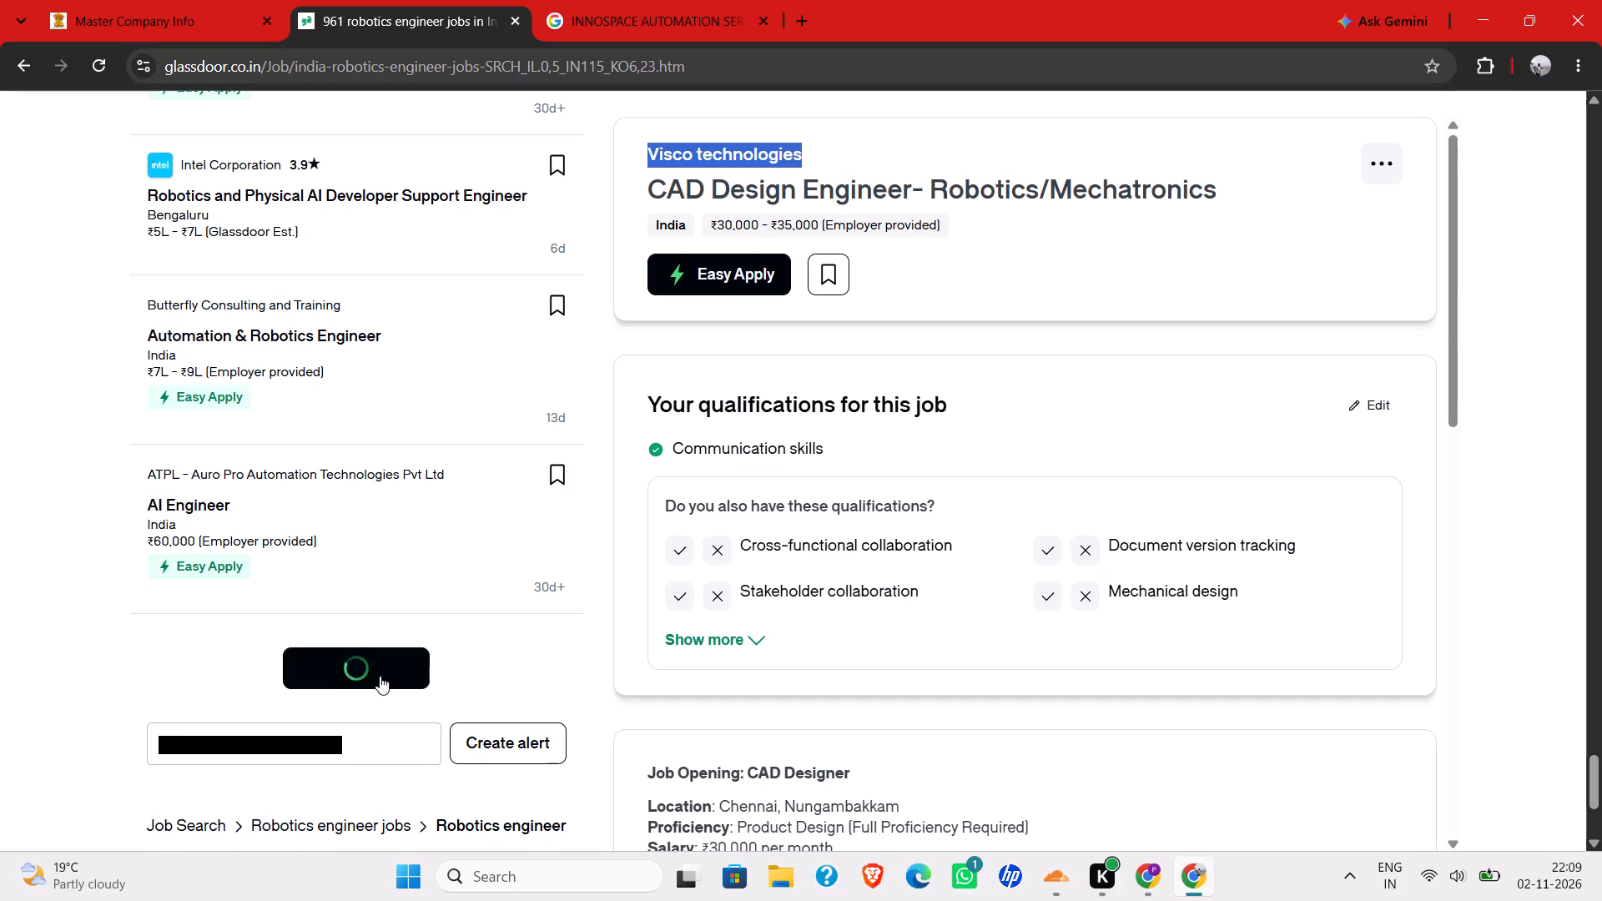
# Open the Simulation Engineer listing of Envision Integrated Services Private Limited in the job results and copy the company name.
pyautogui.scroll(-1, 380, 676)
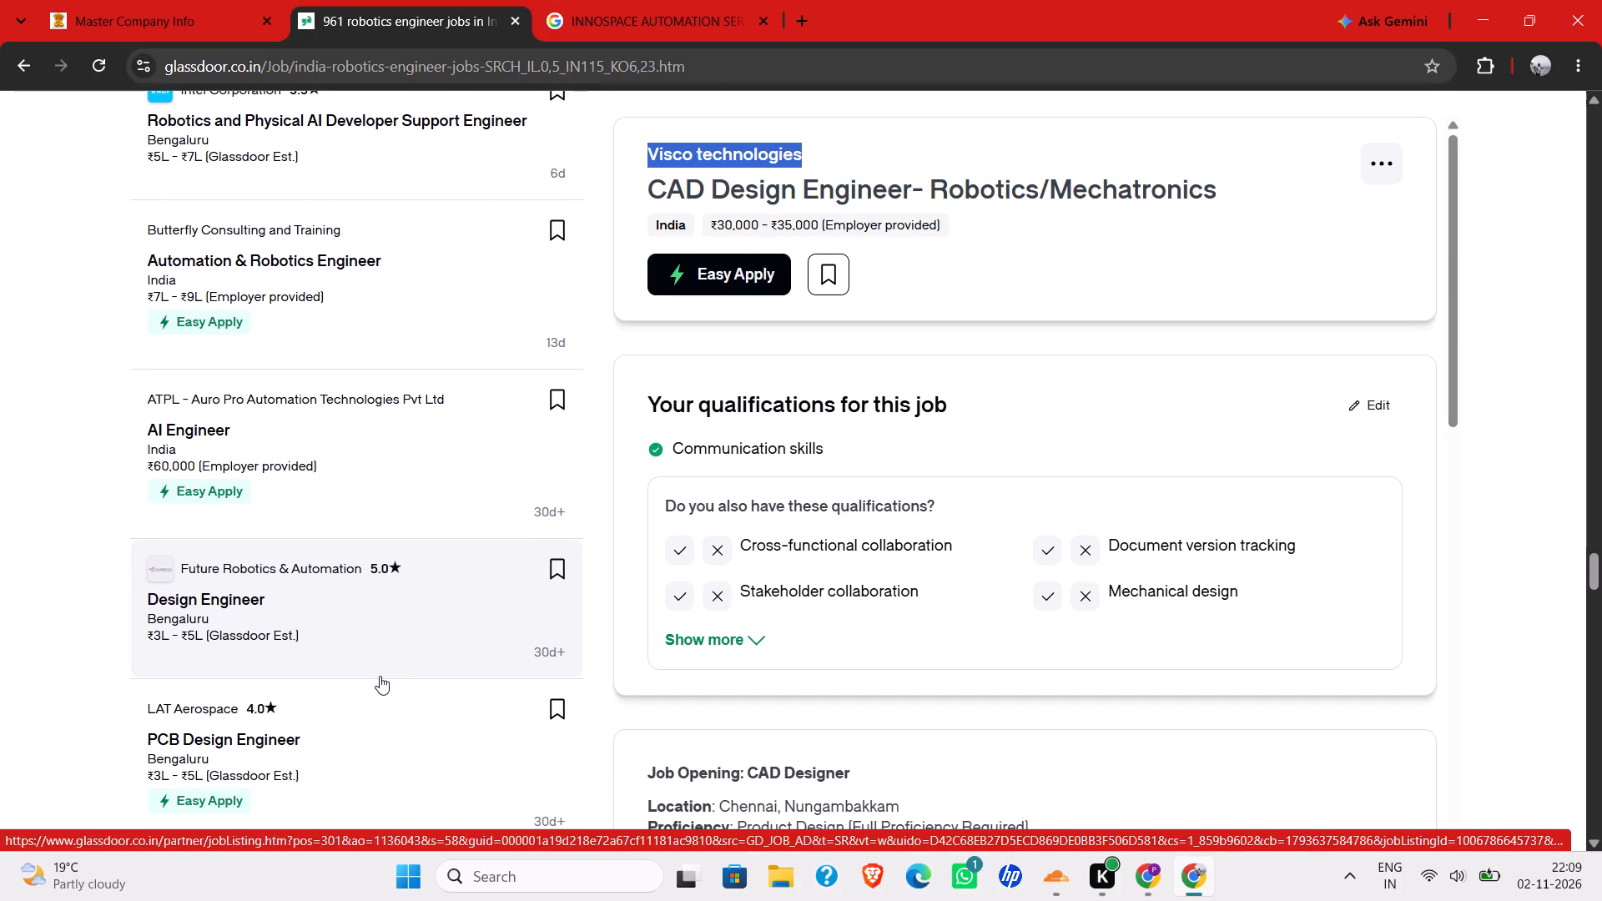
pyautogui.scroll(-1, 380, 676)
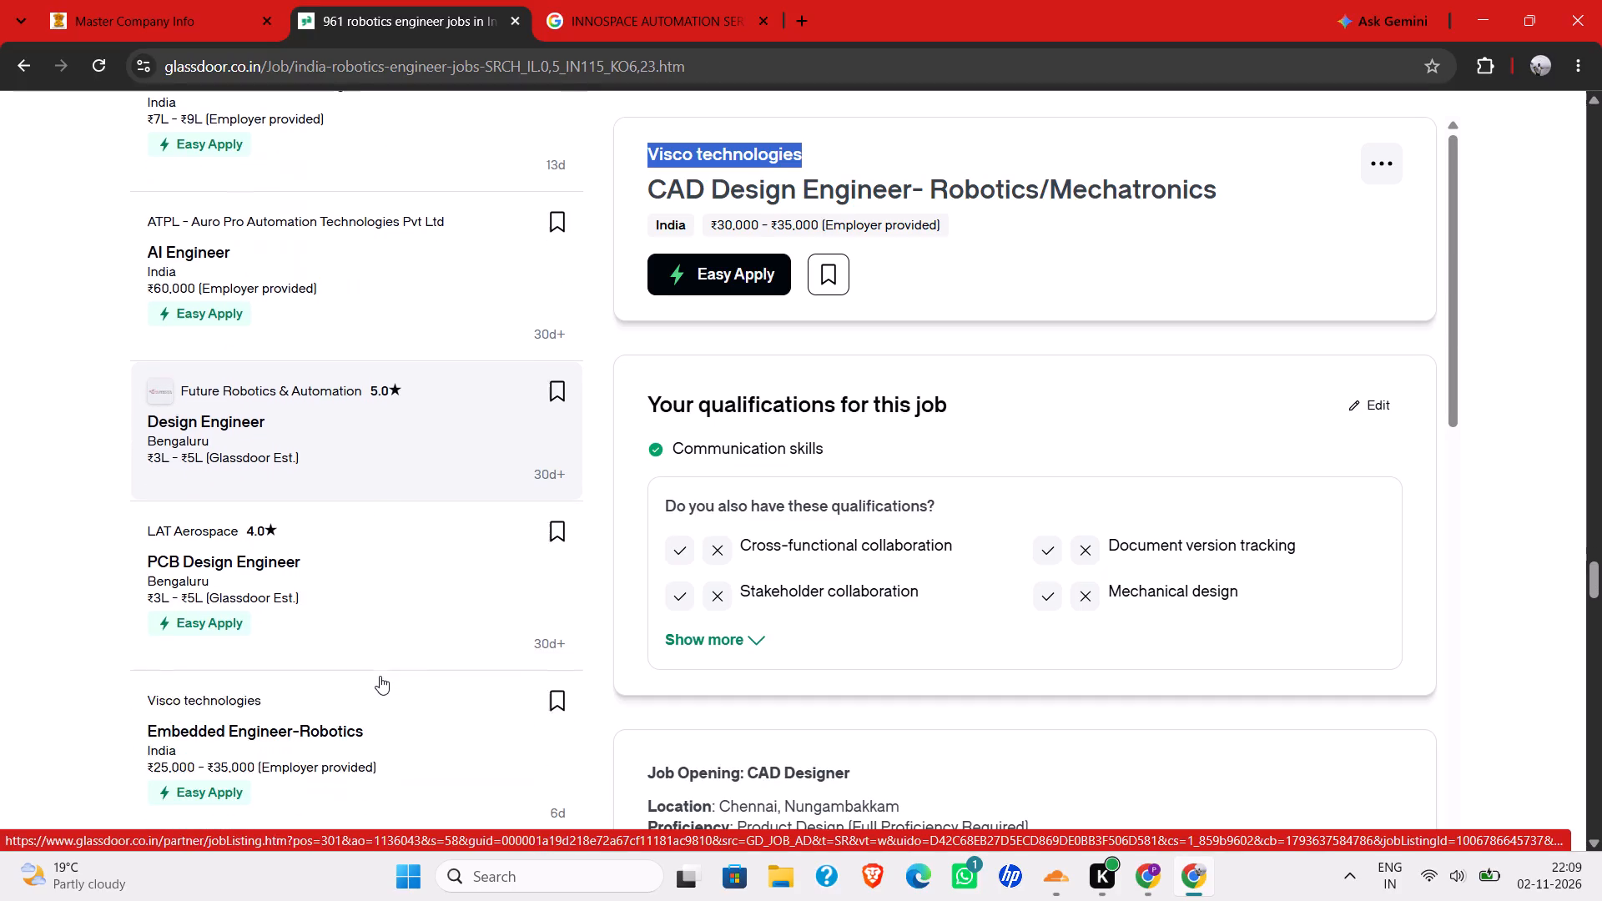
pyautogui.scroll(-3, 380, 676)
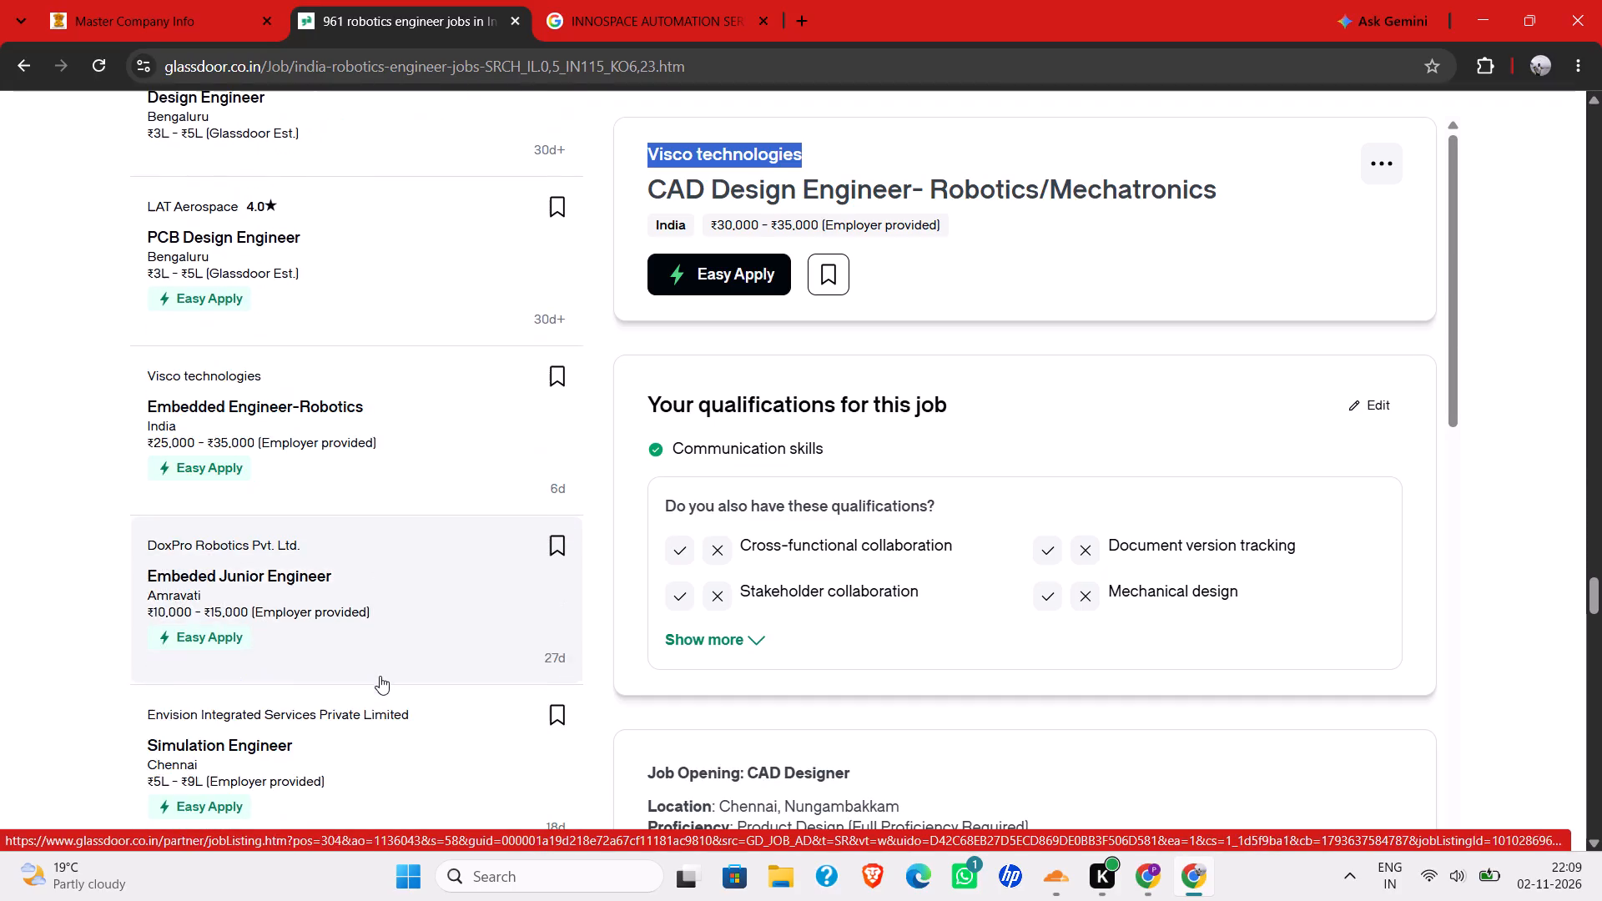
pyautogui.scroll(-3, 380, 676)
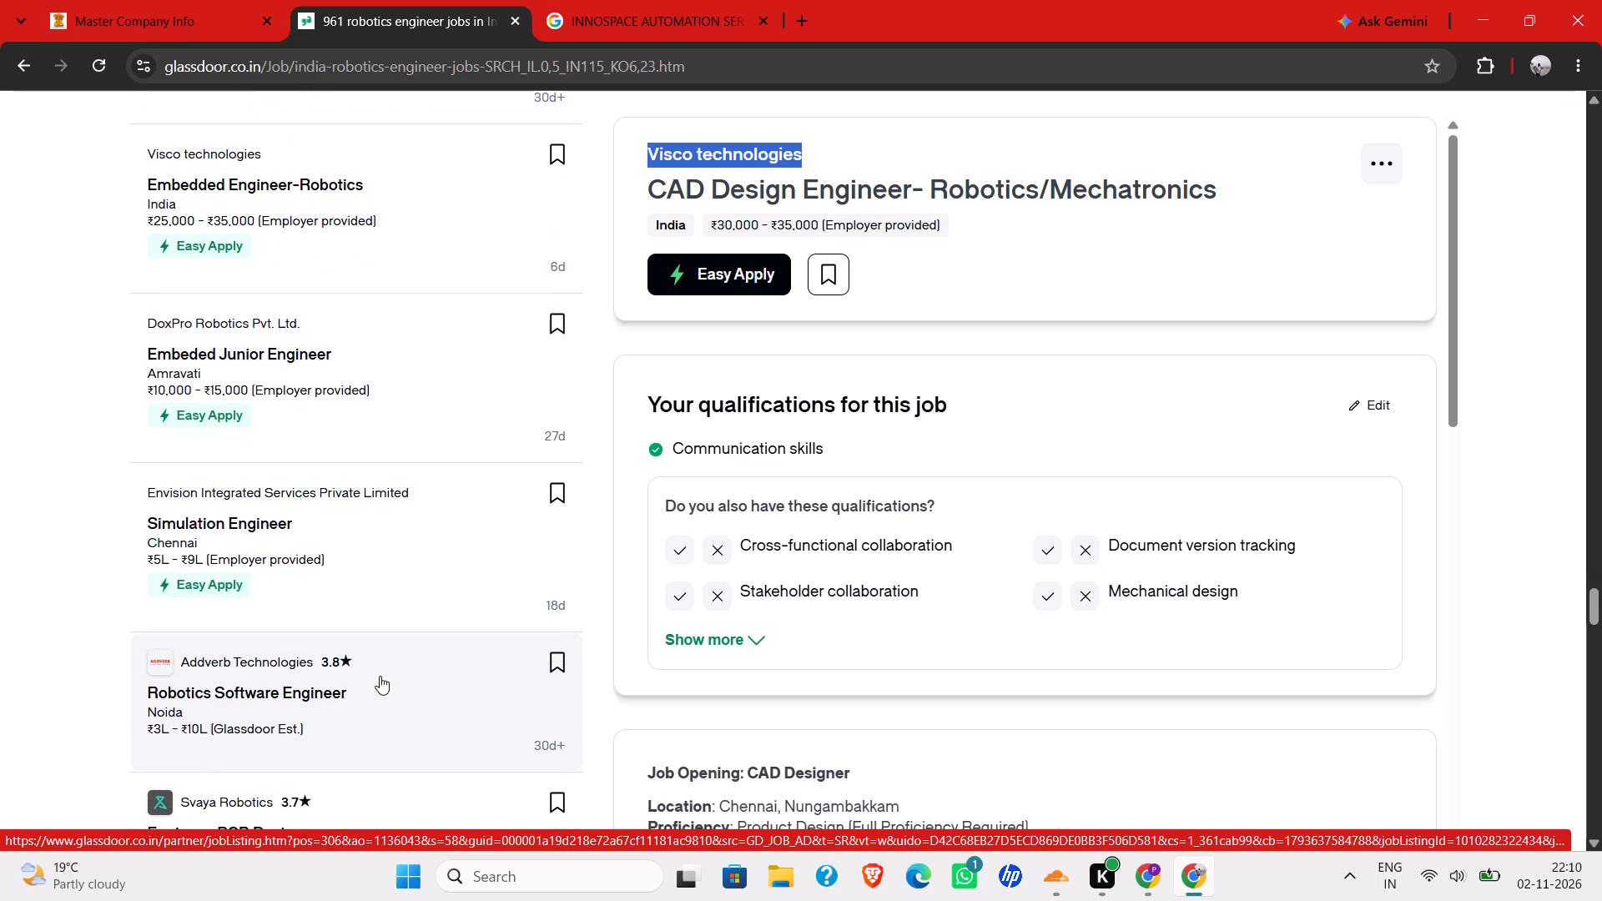
pyautogui.click(358, 565)
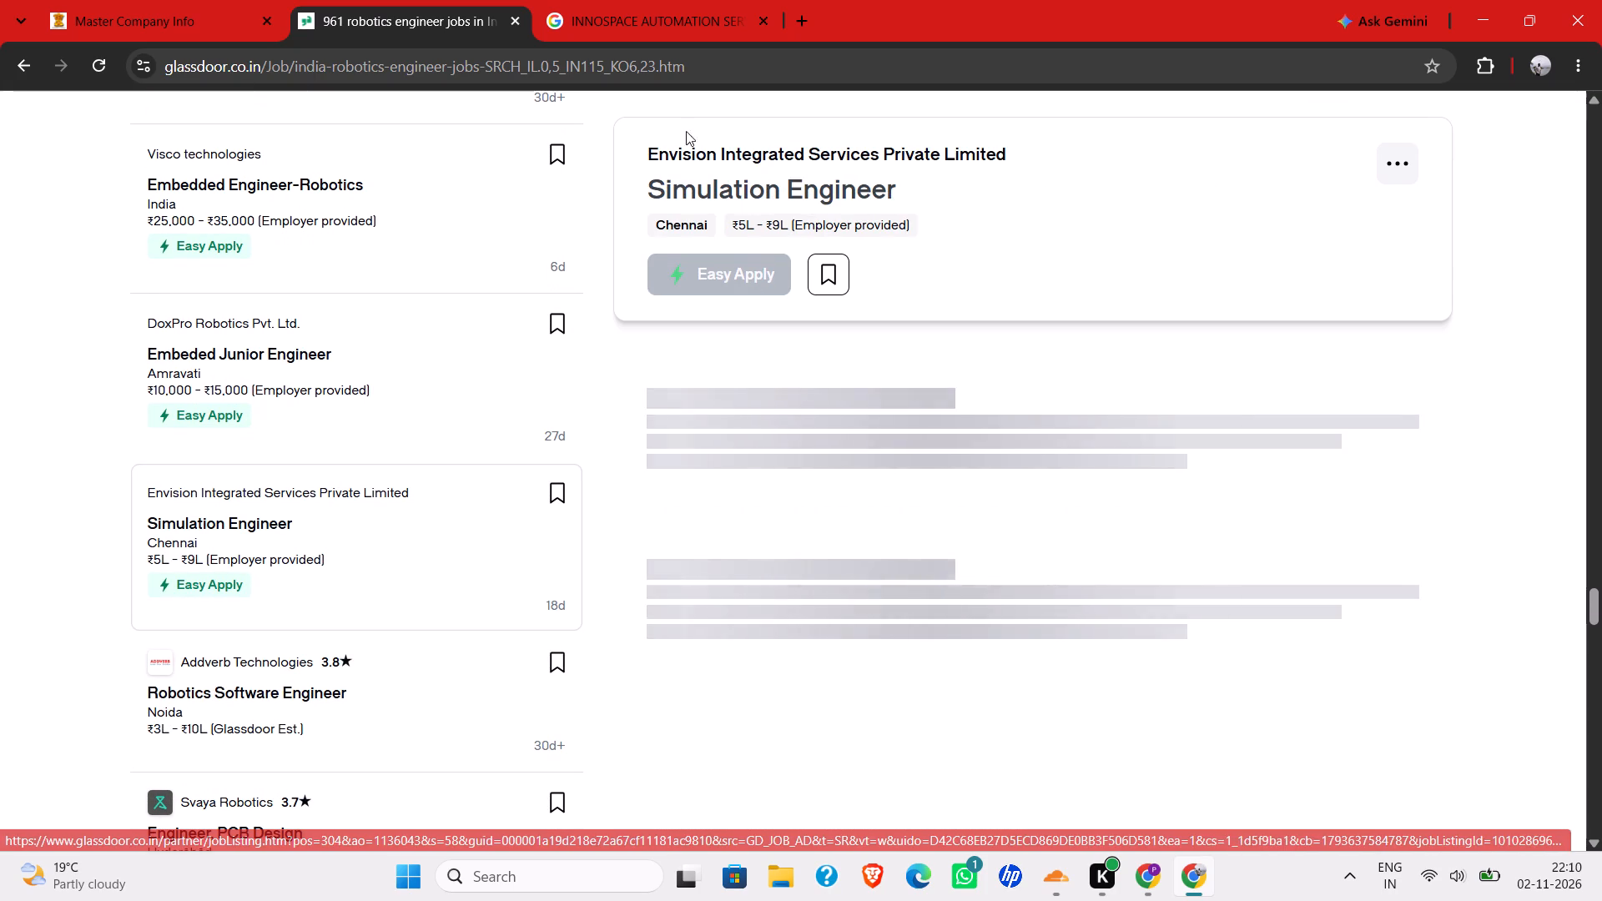
pyautogui.moveTo(621, 148); pyautogui.dragTo(990, 164)
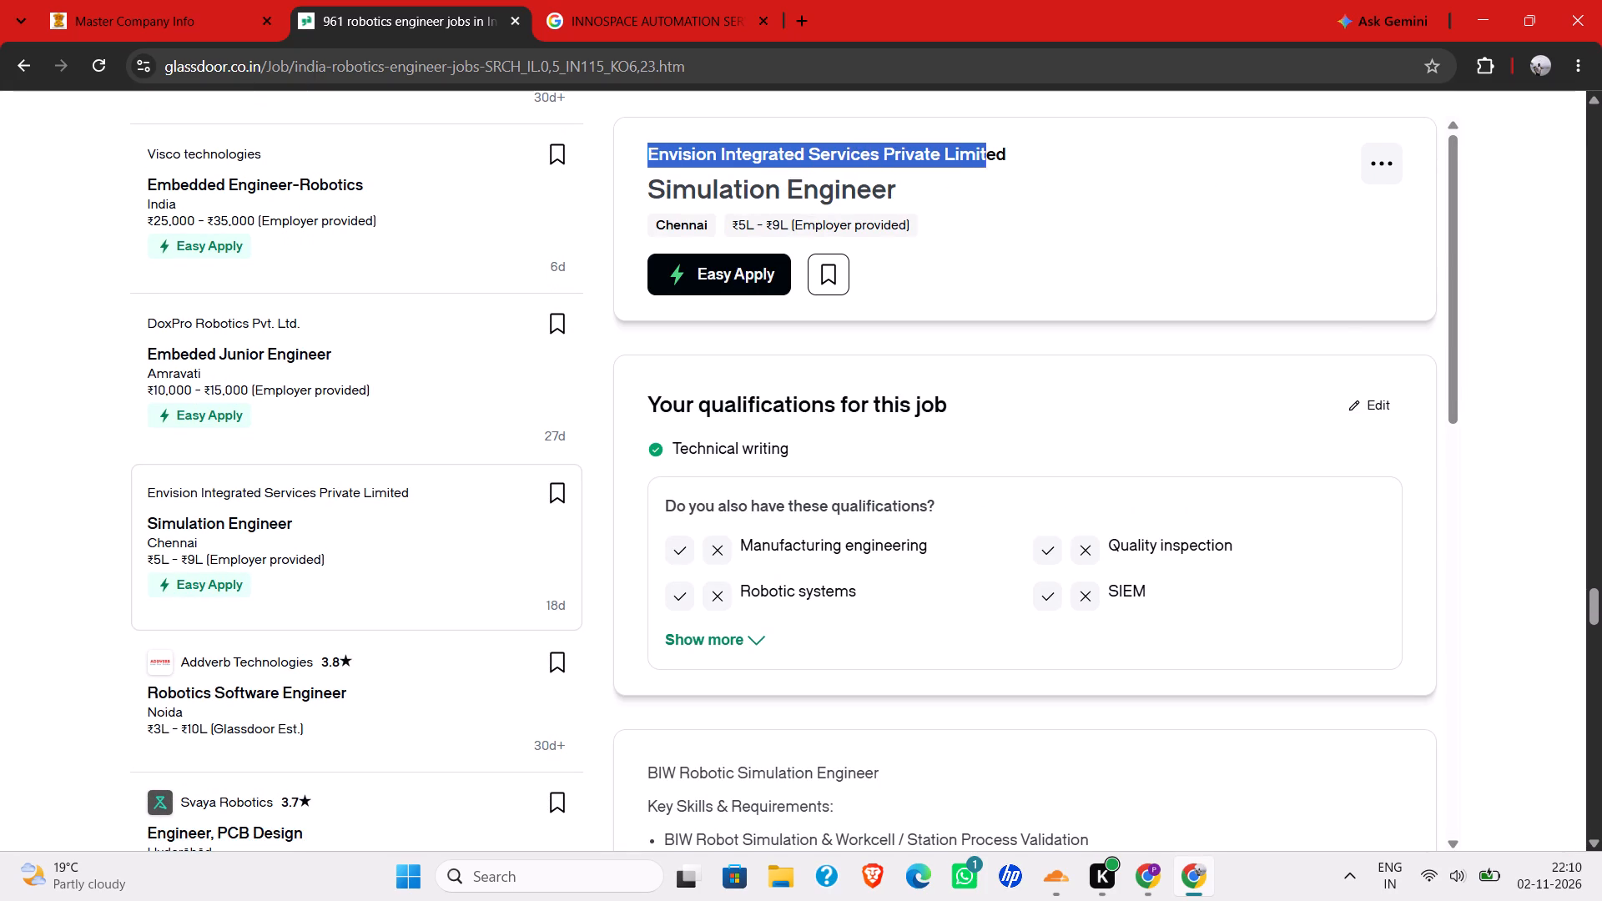
pyautogui.moveTo(990, 164); pyautogui.dragTo(1014, 155)
pyautogui.hotkey('ctrl', 'c')
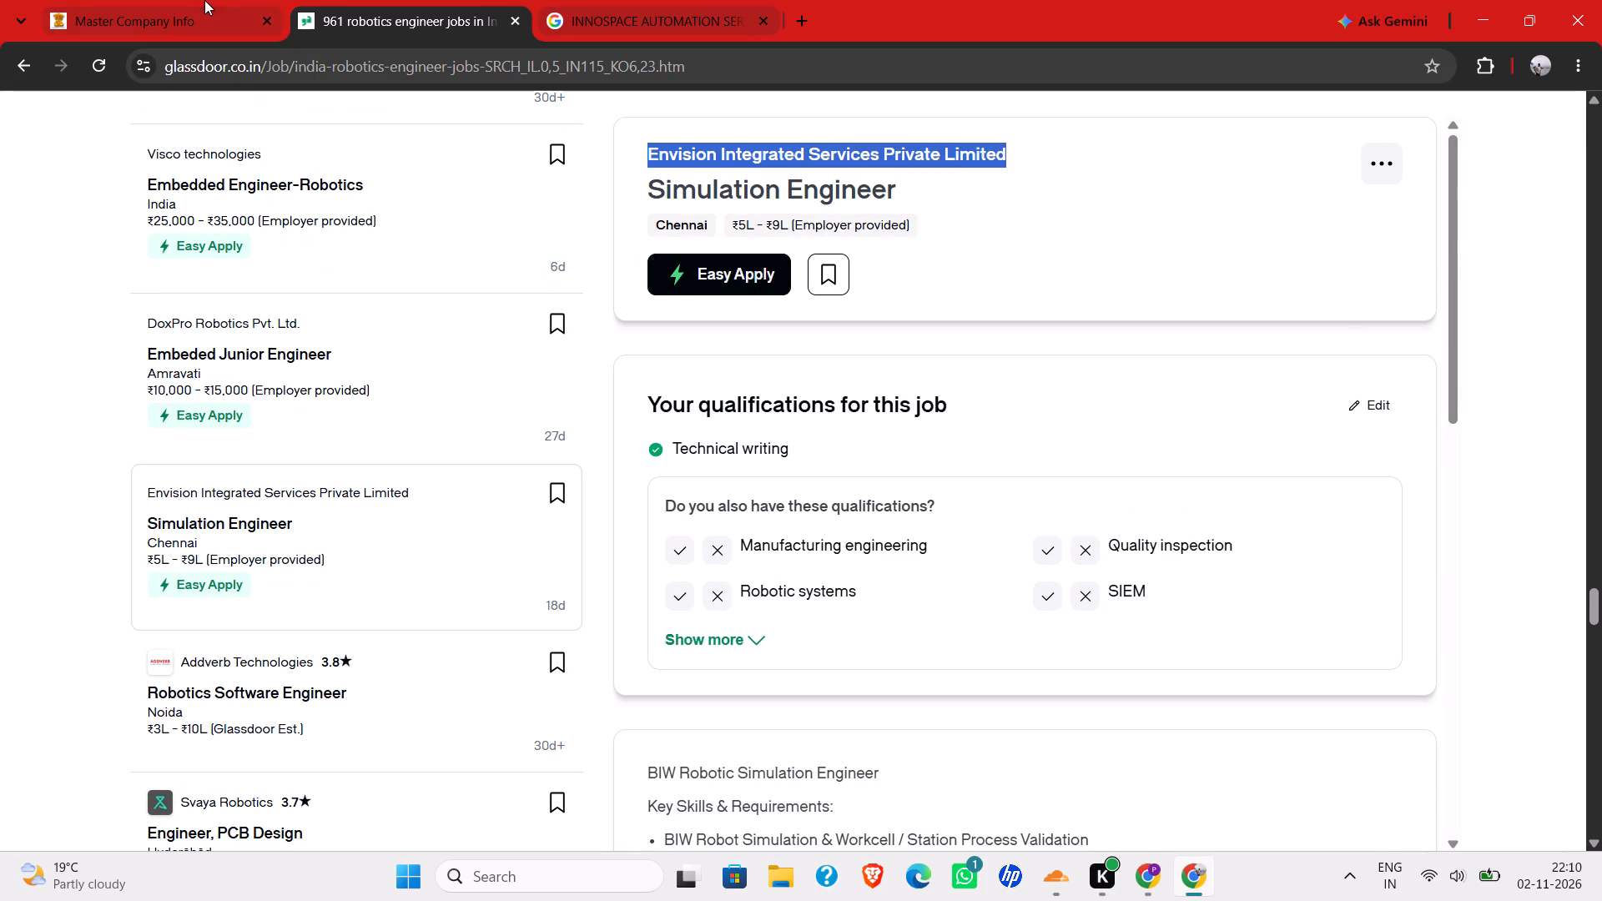
# Go back to the MCA company master data search and look up Envision Integrated Services Private Limited using the copied name.
pyautogui.click(202, 0)
pyautogui.click(25, 69)
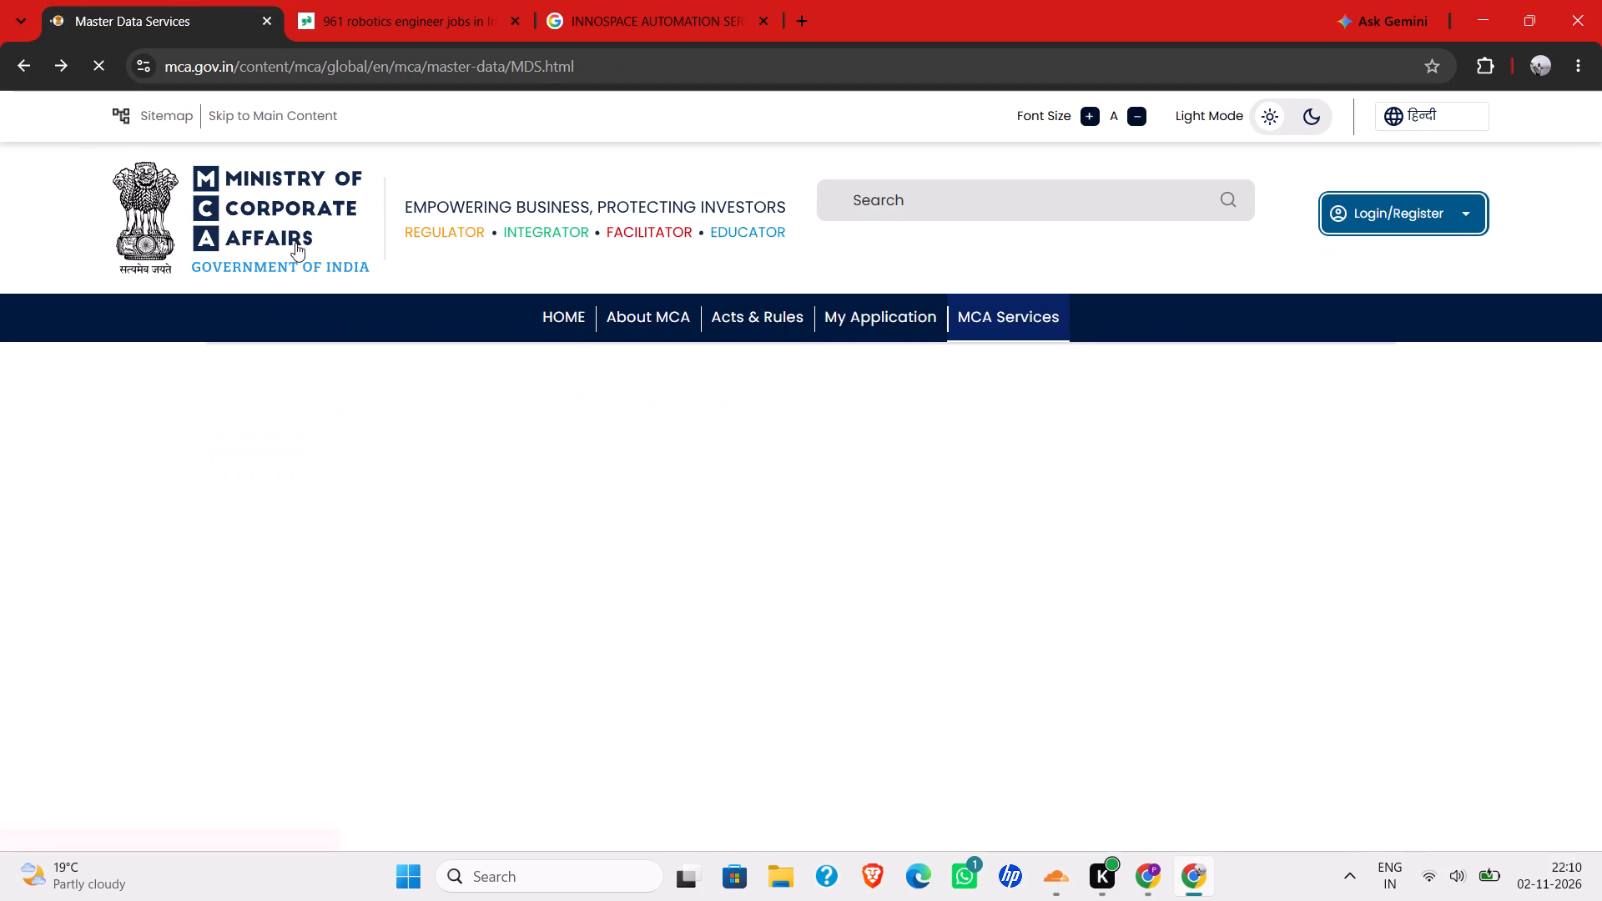
pyautogui.click(627, 199)
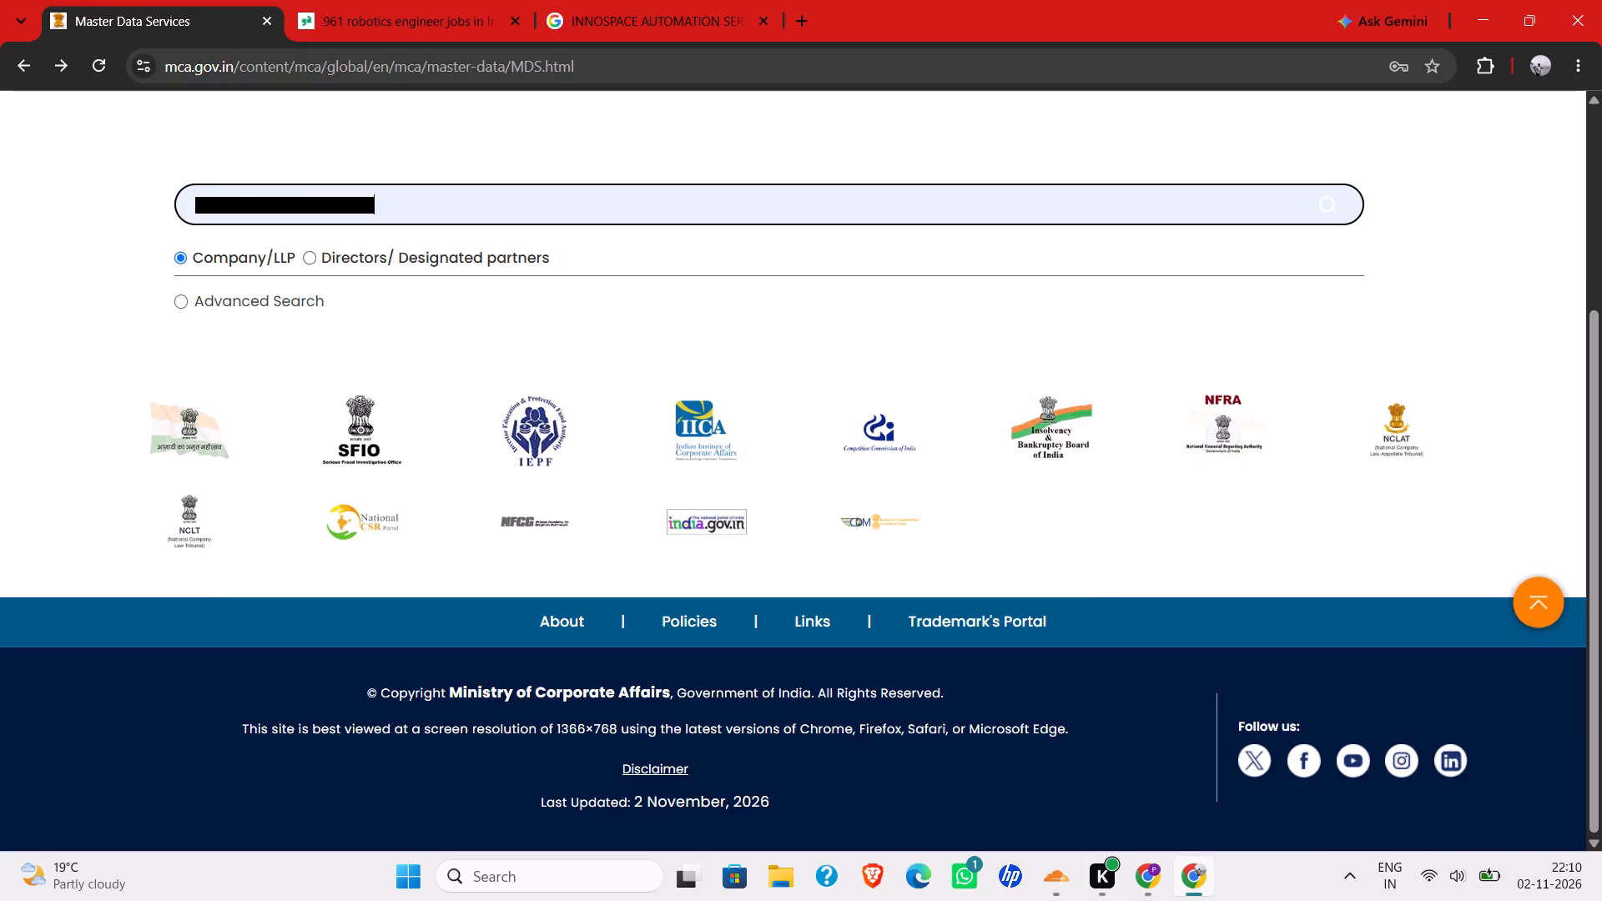
pyautogui.click(609, 212)
pyautogui.press('BackSpace')
pyautogui.press('BackSpace')
pyautogui.press('BackSpace')
pyautogui.press('BackSpace')
pyautogui.press('BackSpace')
pyautogui.press('BackSpace')
pyautogui.press('BackSpace')
pyautogui.press('BackSpace')
pyautogui.press('BackSpace')
pyautogui.press('BackSpace')
pyautogui.press('BackSpace')
pyautogui.press('BackSpace')
pyautogui.press('BackSpace')
pyautogui.press('BackSpace')
pyautogui.press('BackSpace')
pyautogui.press('BackSpace')
pyautogui.press('BackSpace')
pyautogui.press('BackSpace')
pyautogui.press('BackSpace')
pyautogui.press('BackSpace')
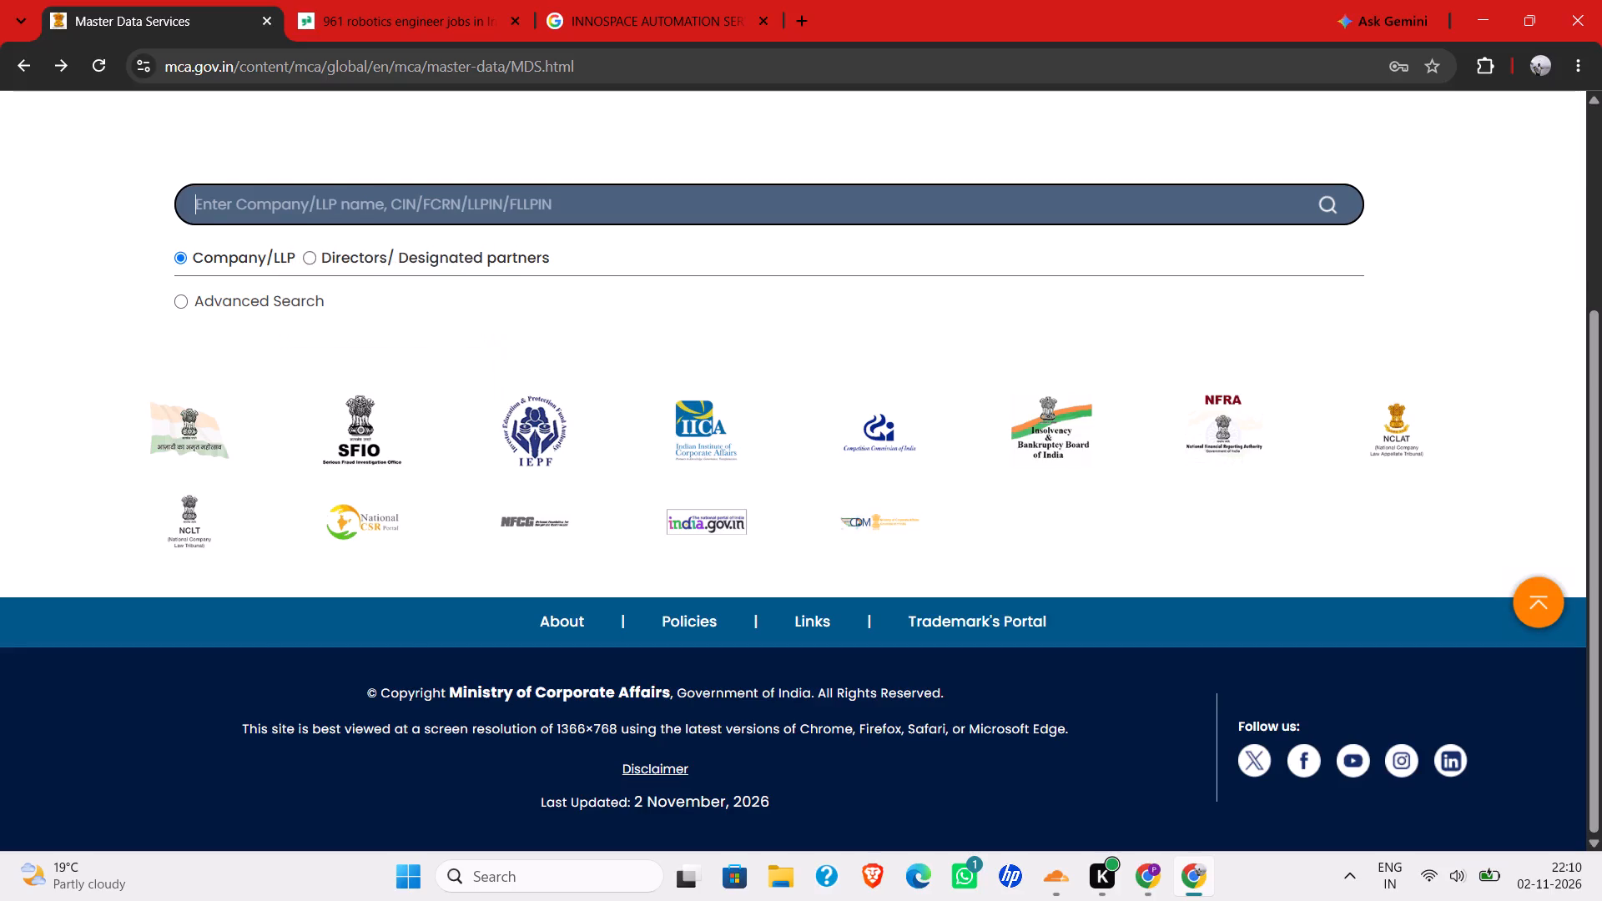
pyautogui.hotkey('ctrl', 'v')
pyautogui.press('Return')
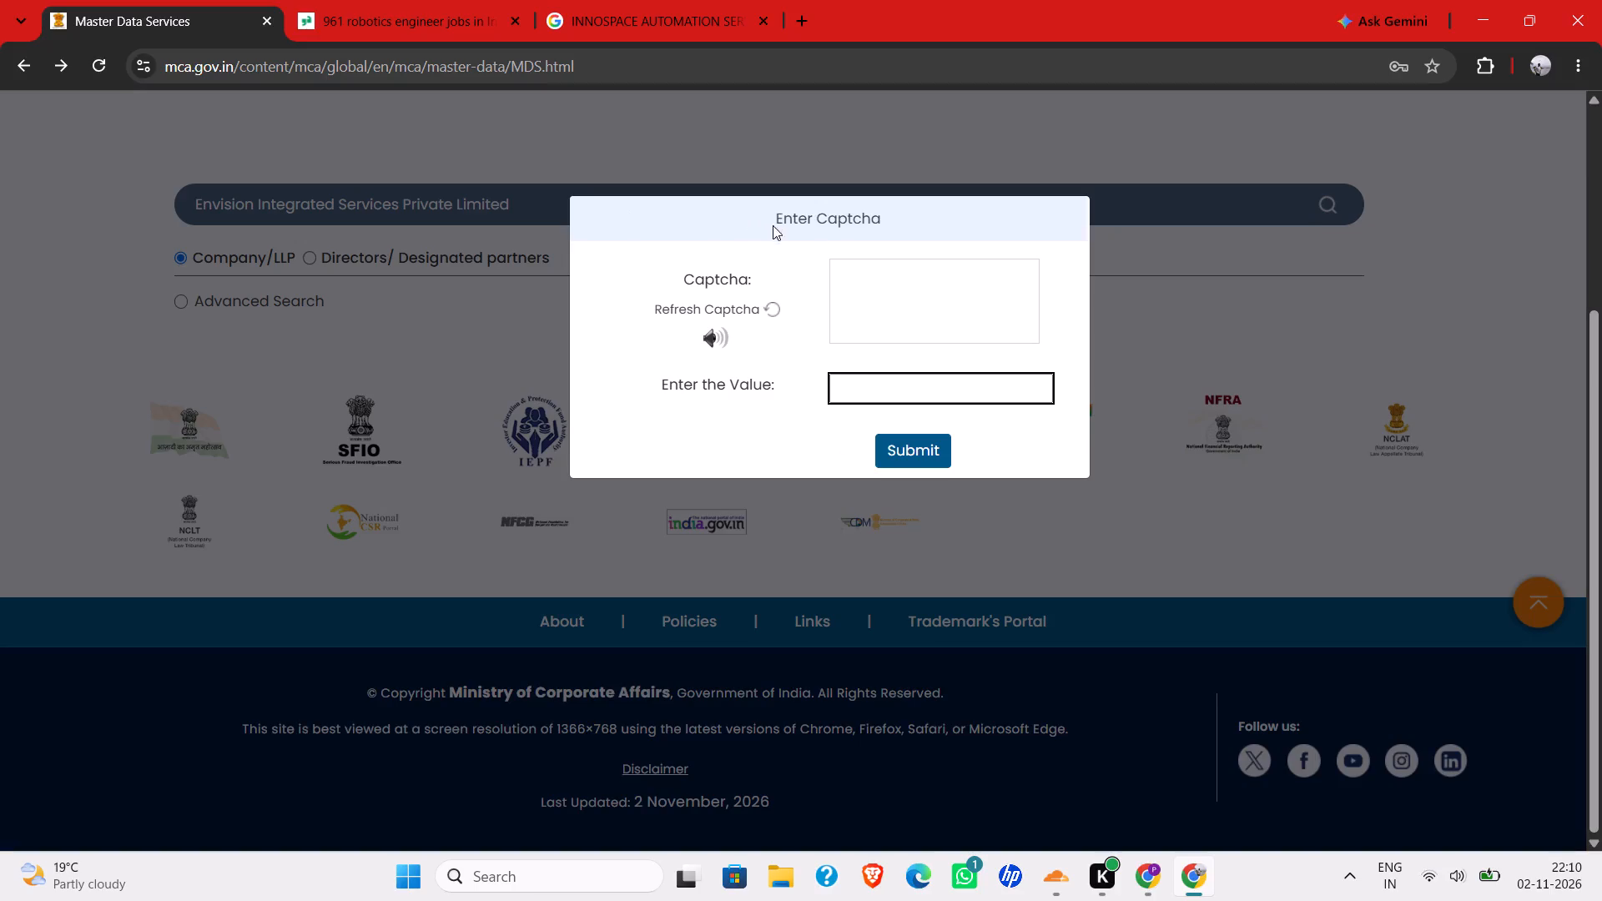
# Enter the captcha value shown and submit the company search.
pyautogui.click(881, 393)
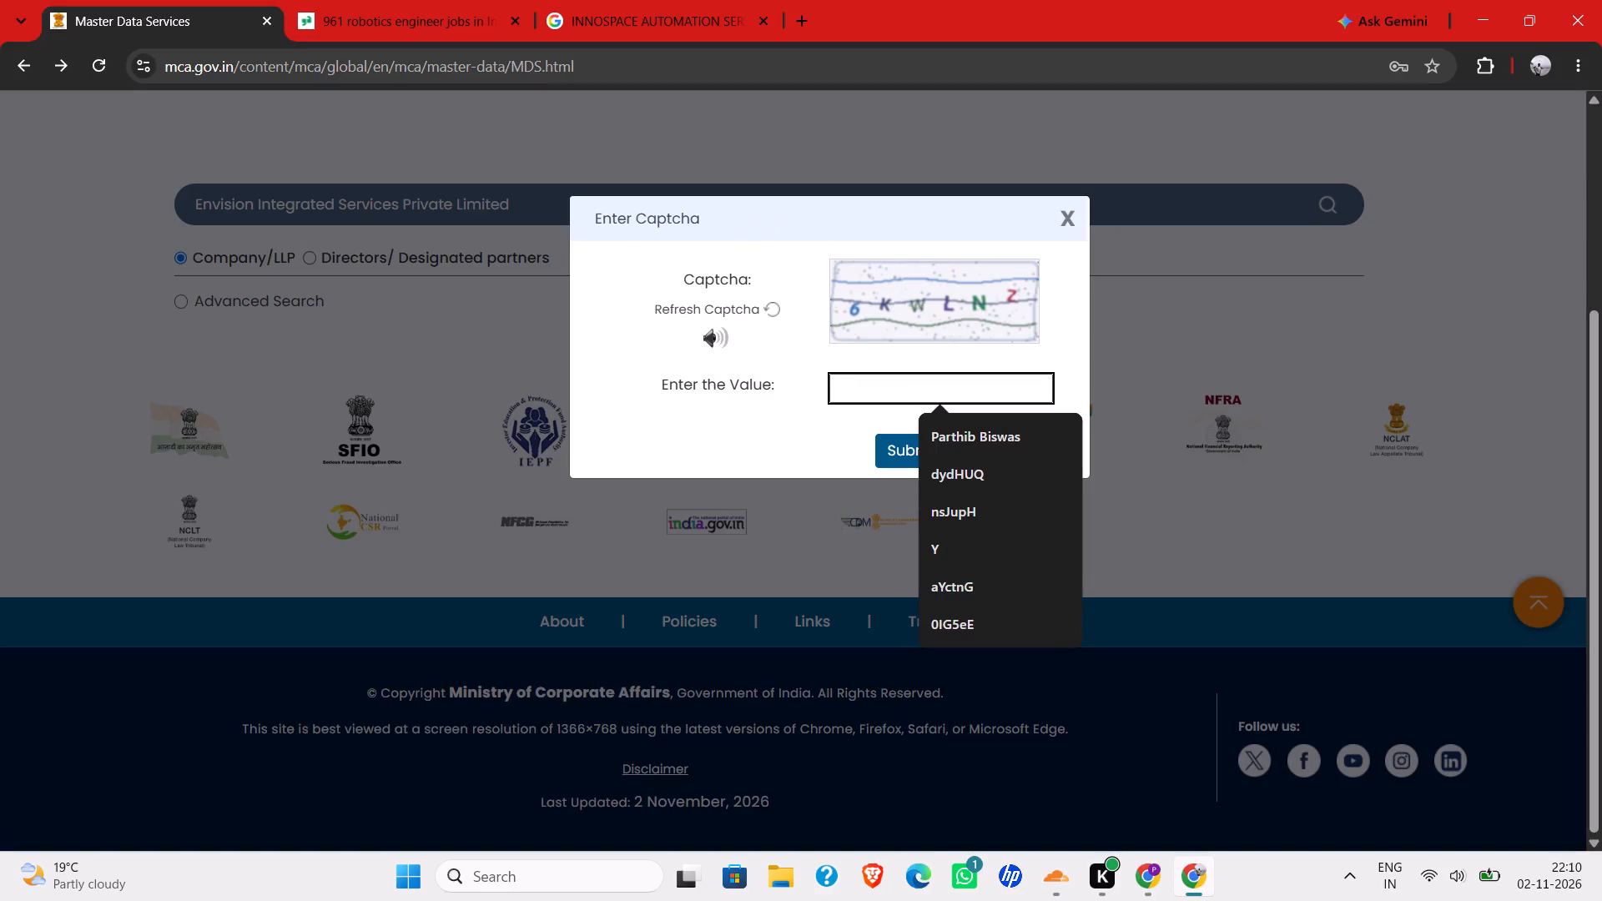
pyautogui.write('7=')
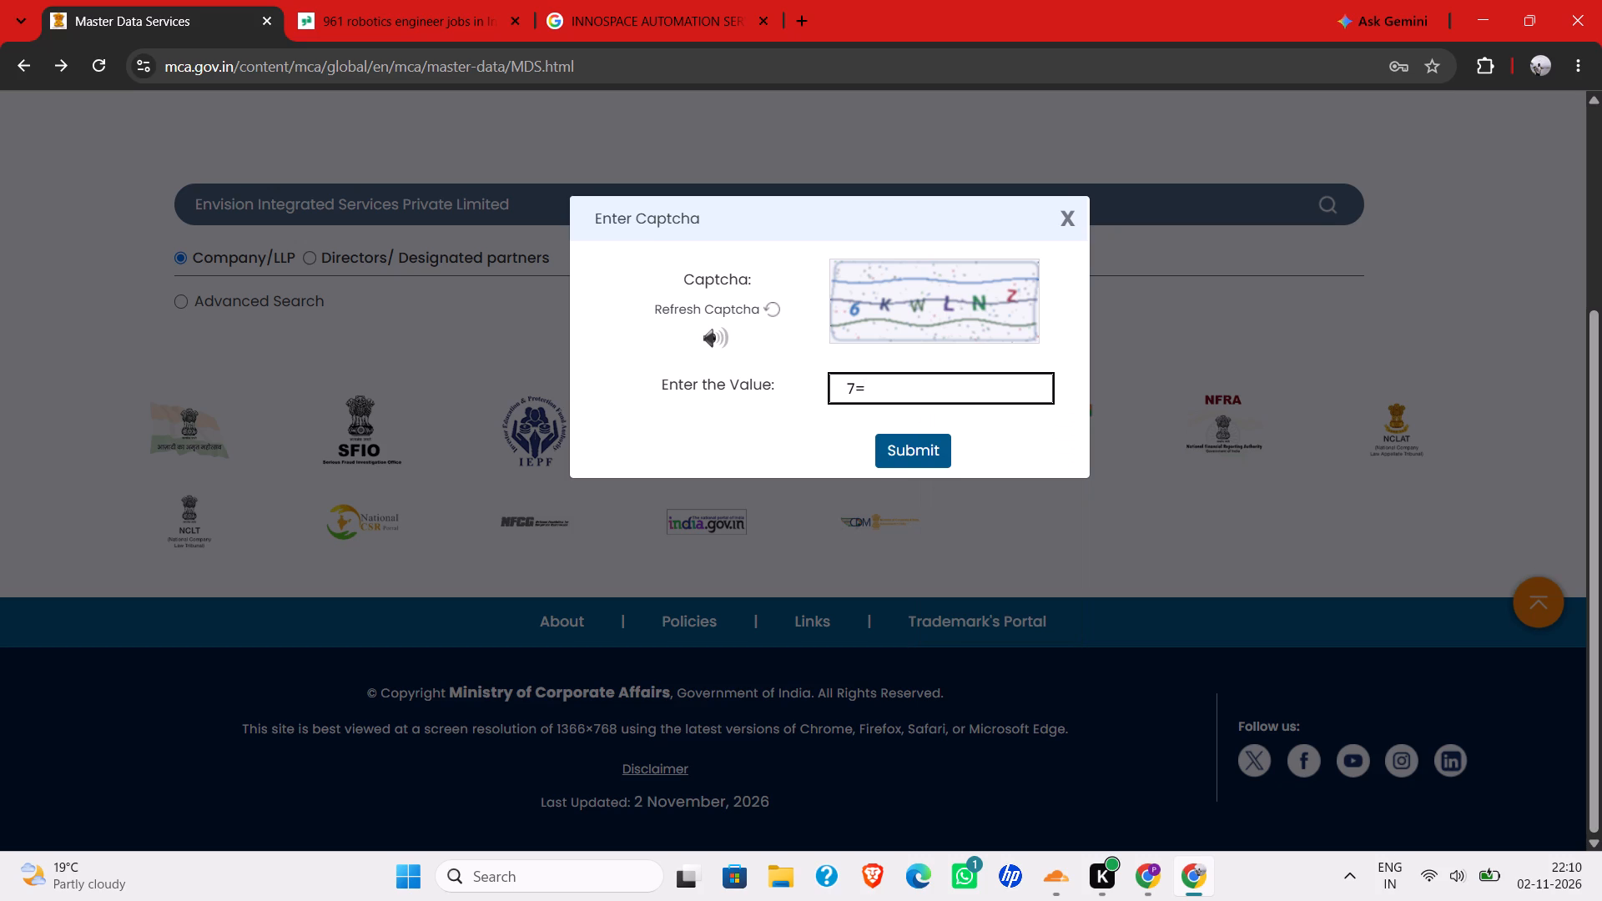
pyautogui.press('BackSpace')
pyautogui.press('BackSpace')
pyautogui.press('6')
pyautogui.press('k')
pyautogui.write('WL')
pyautogui.write('NZ')
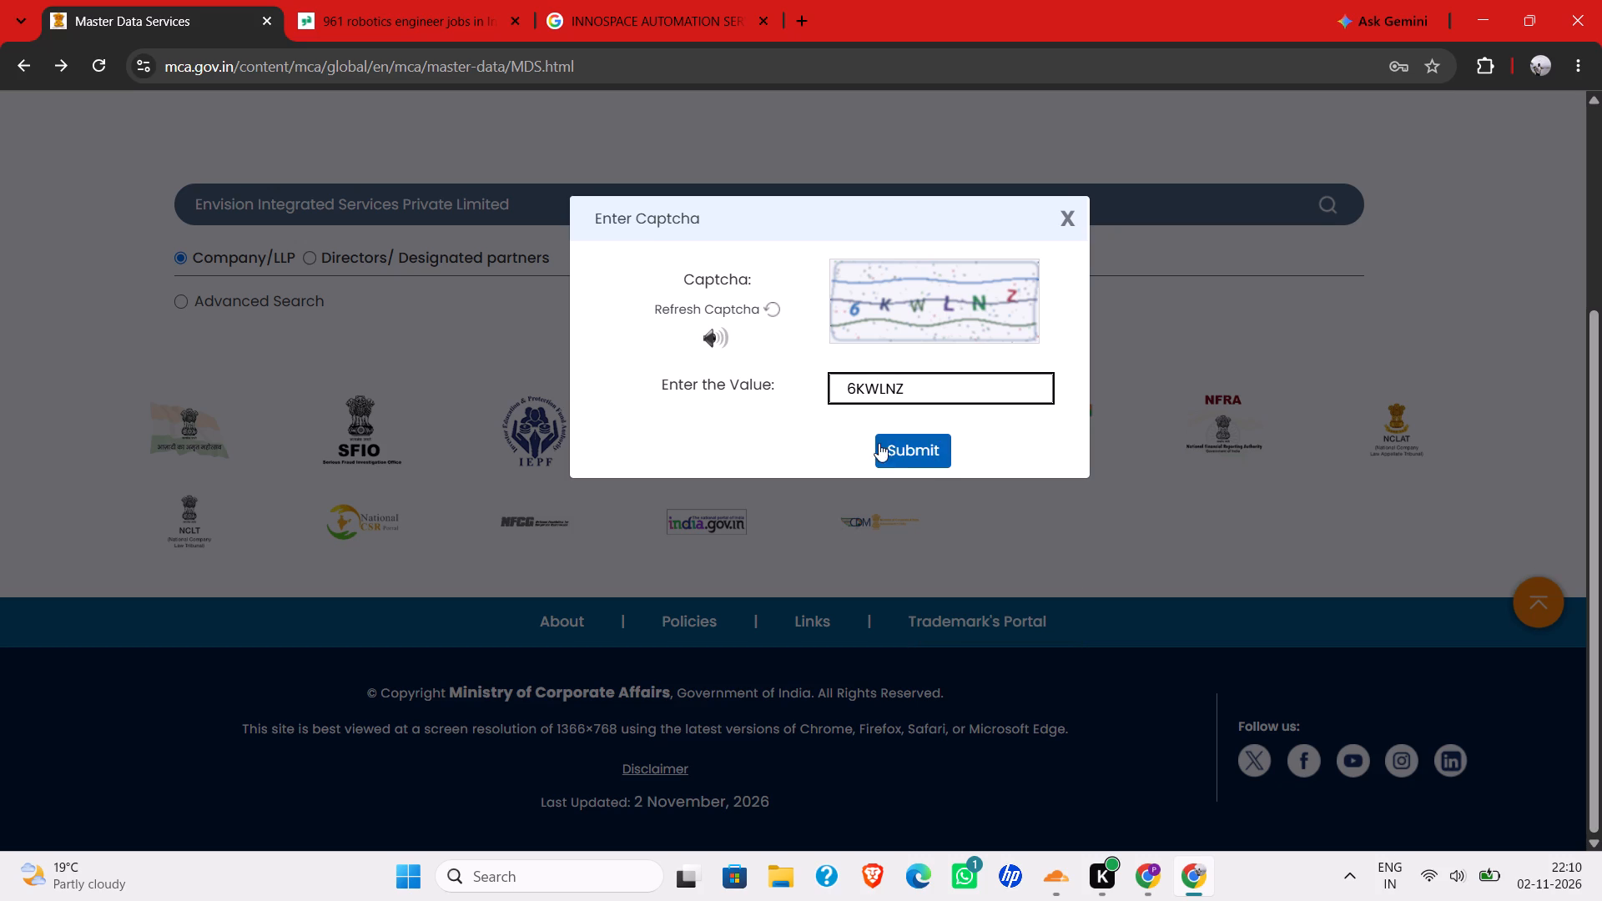
pyautogui.click(885, 455)
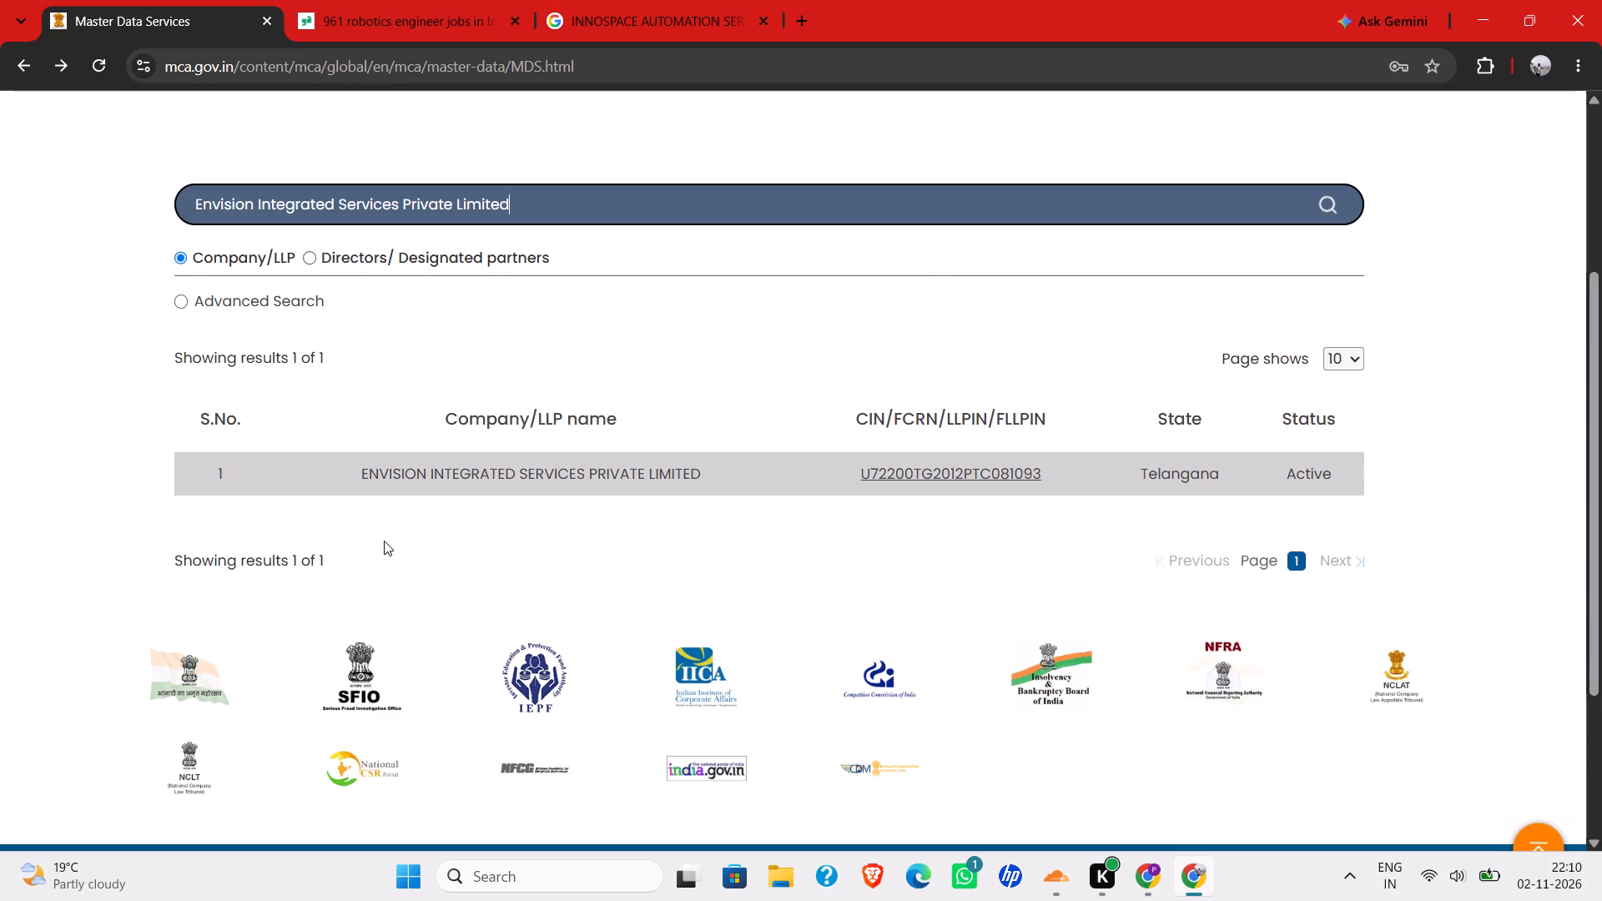
# Open the MCA master data record of Envision Integrated Services Private Limited and copy its registered company name.
pyautogui.click(526, 471)
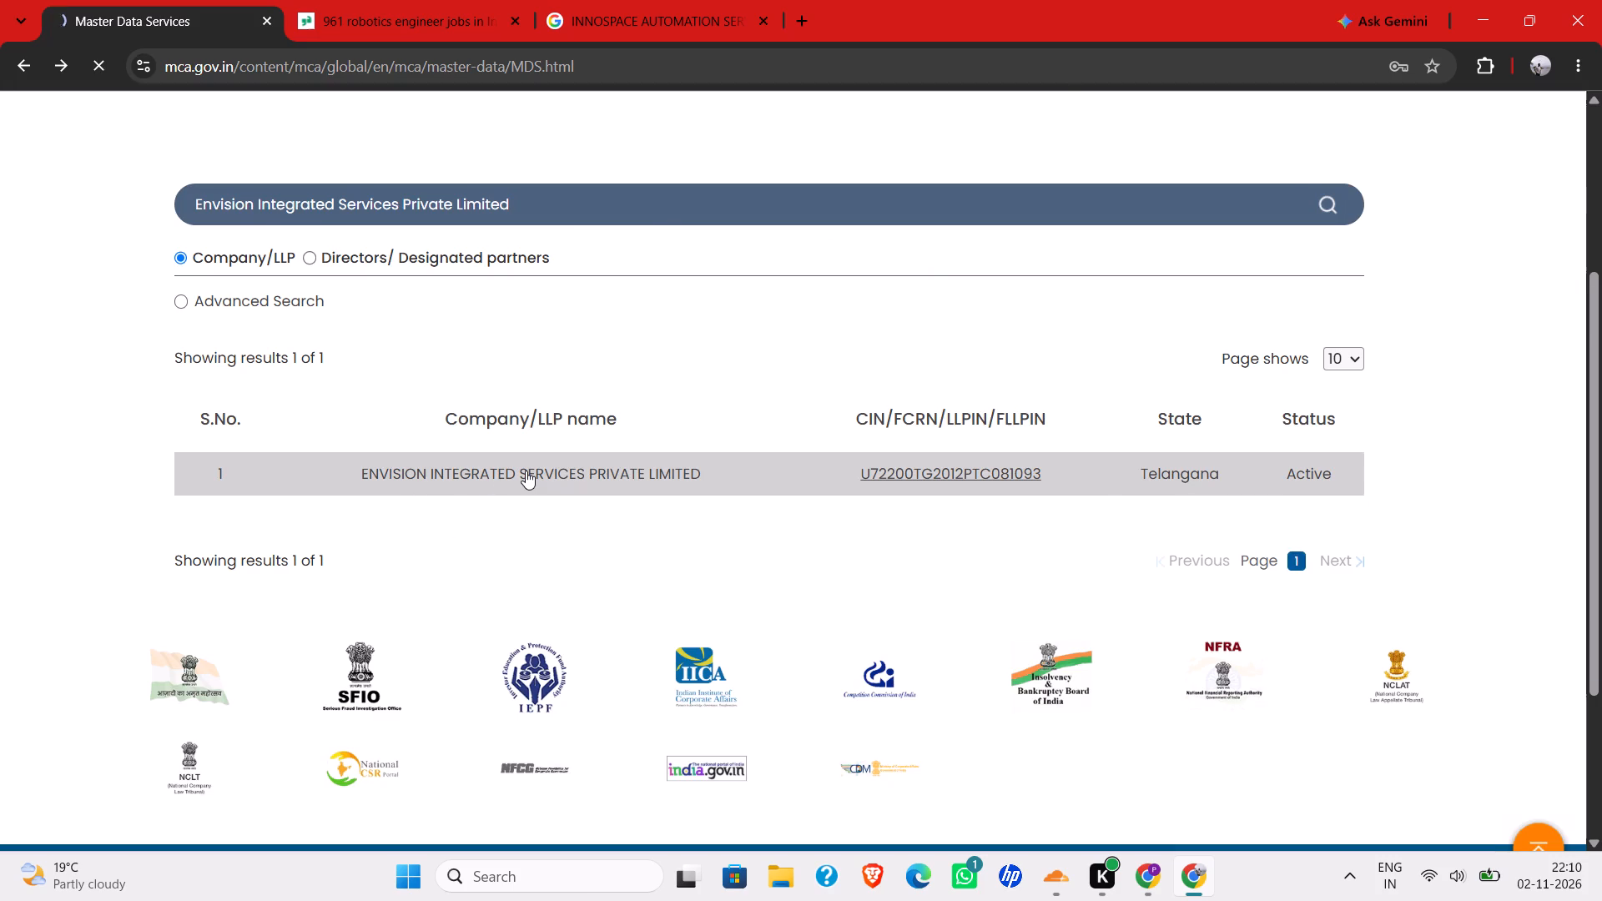
pyautogui.scroll(-1, 656, 568)
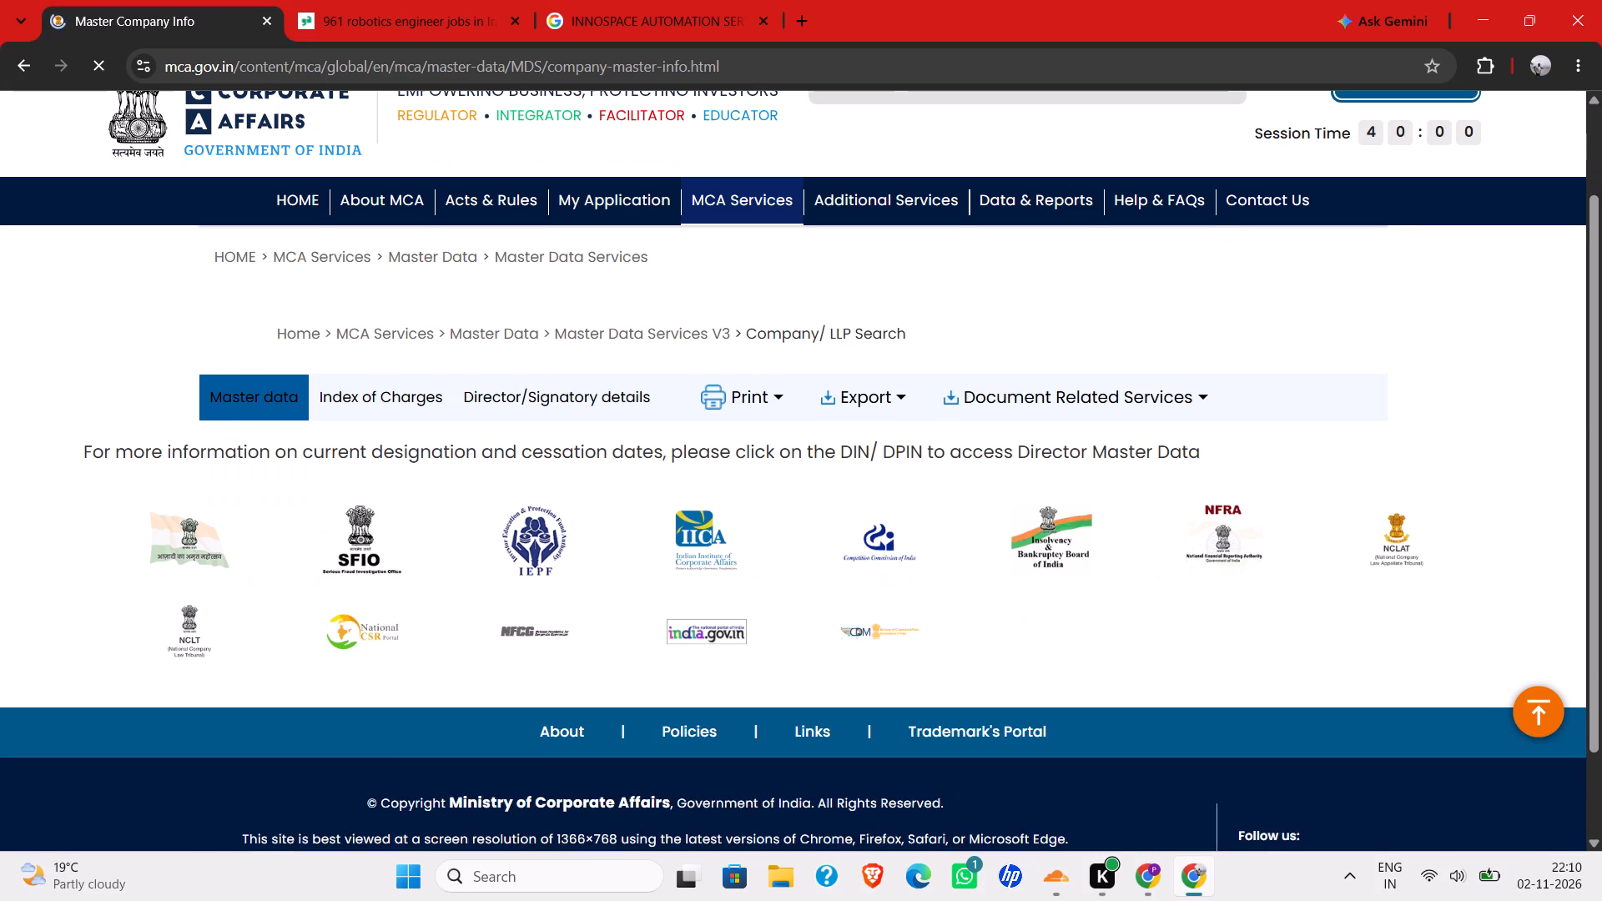
pyautogui.moveTo(662, 504); pyautogui.dragTo(1032, 496)
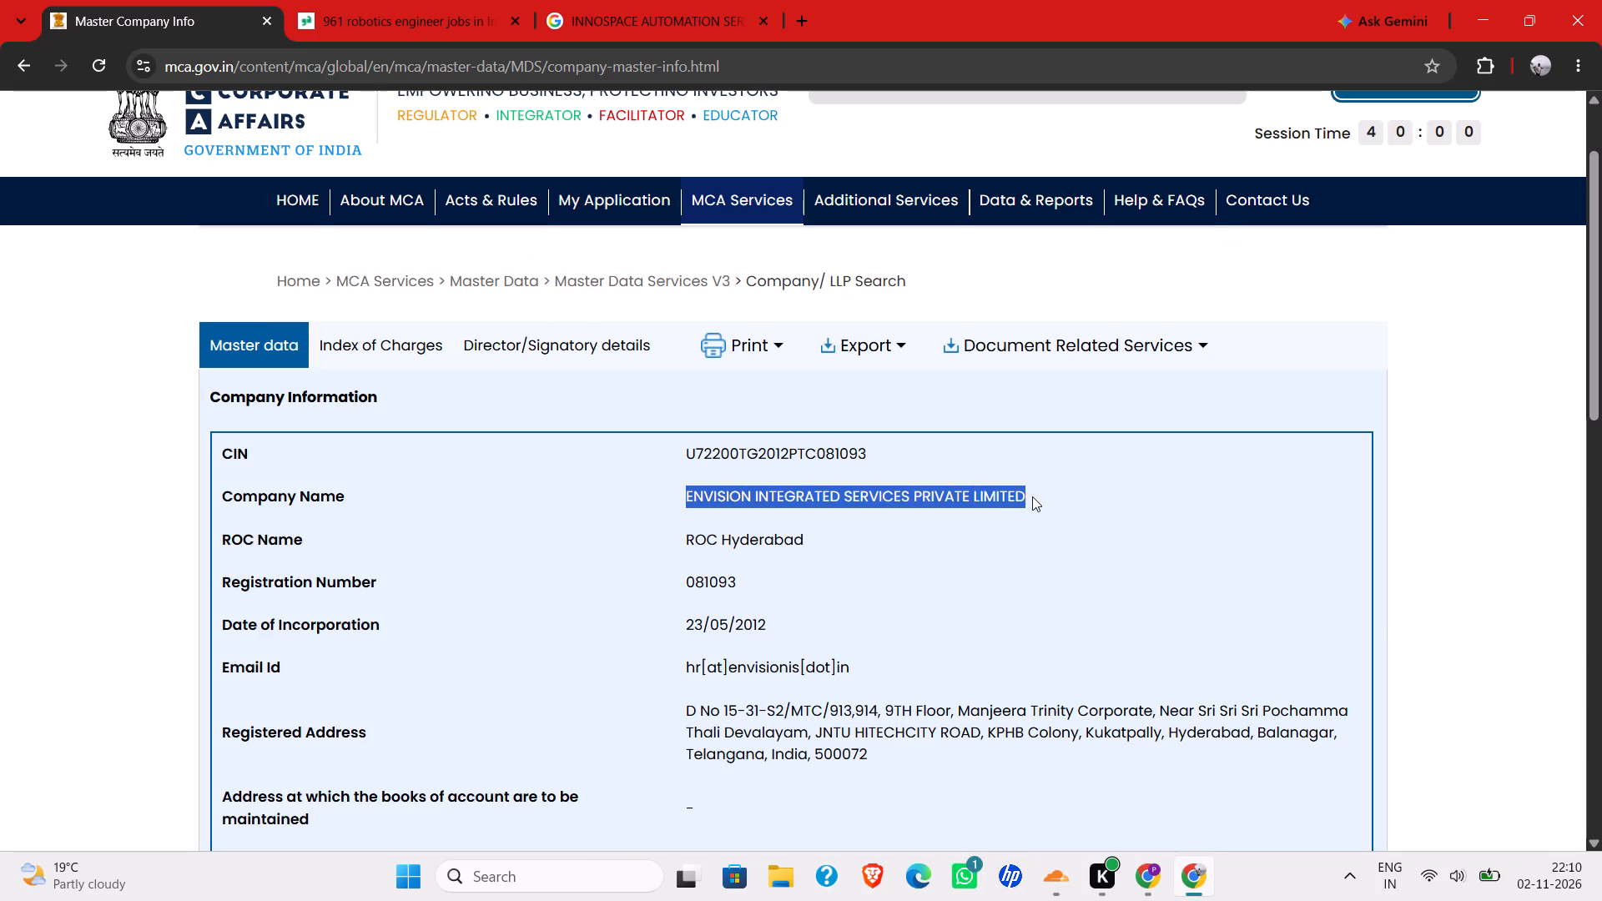
pyautogui.moveTo(1032, 496); pyautogui.dragTo(1034, 496)
pyautogui.hotkey('ctrl', 'c')
# Switch to the ECE Winter Database and search all sheets for ENVISION INTEGRATED SERVICES PRIVATE LIMITED, without leading spaces, to check for duplicates.
pyautogui.click(1155, 882)
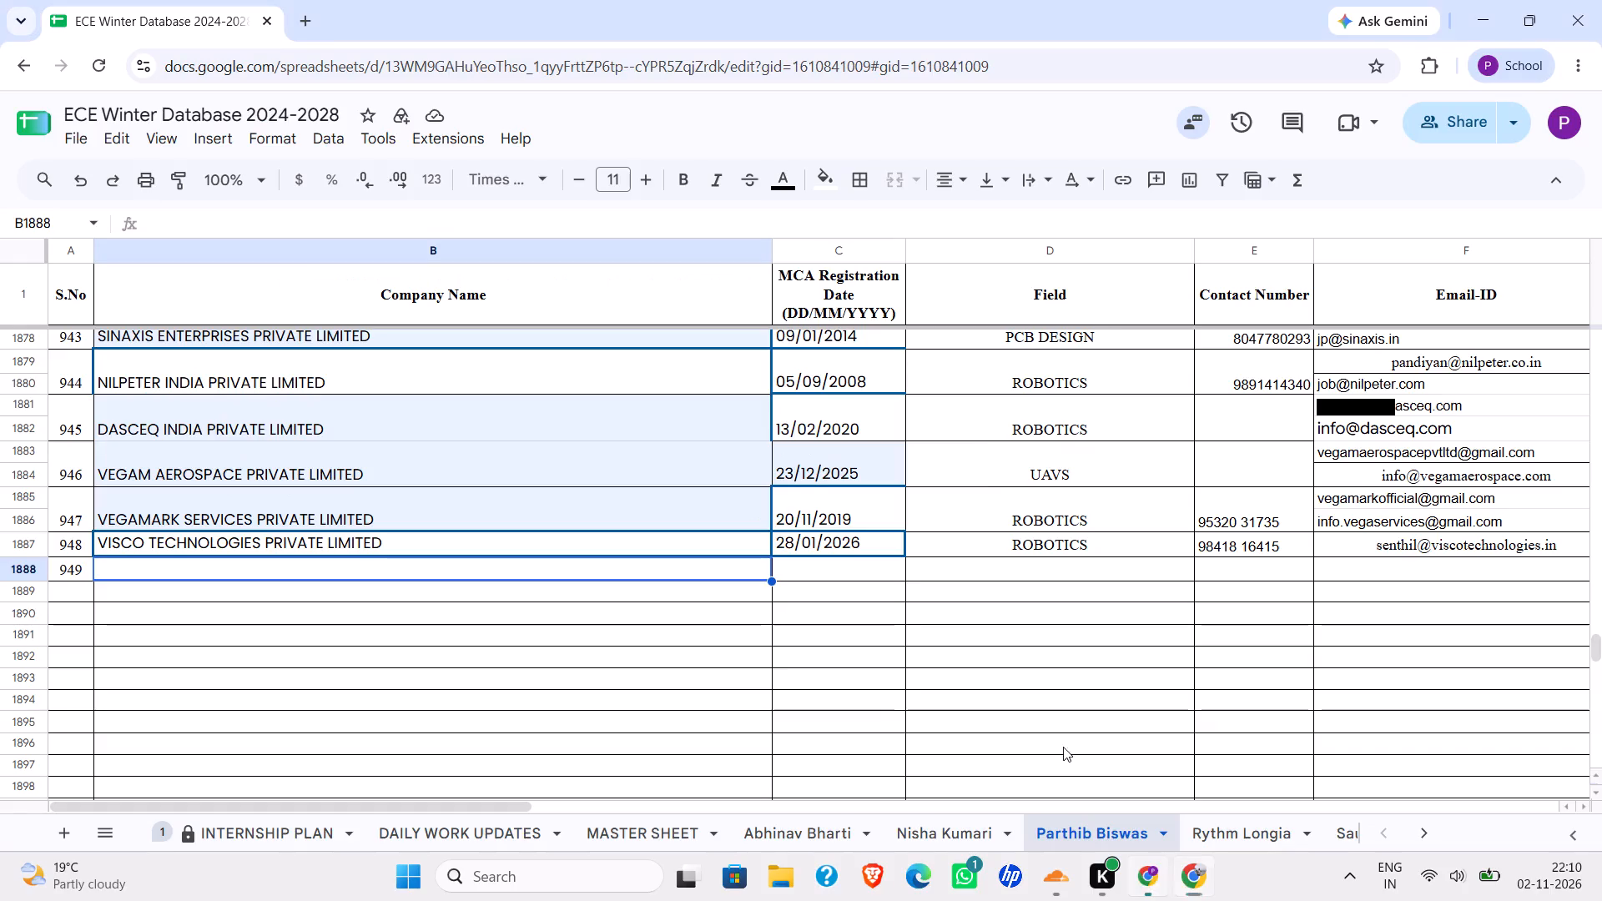
pyautogui.hotkey('ctrl', 'h')
pyautogui.hotkey('ctrl', 'v')
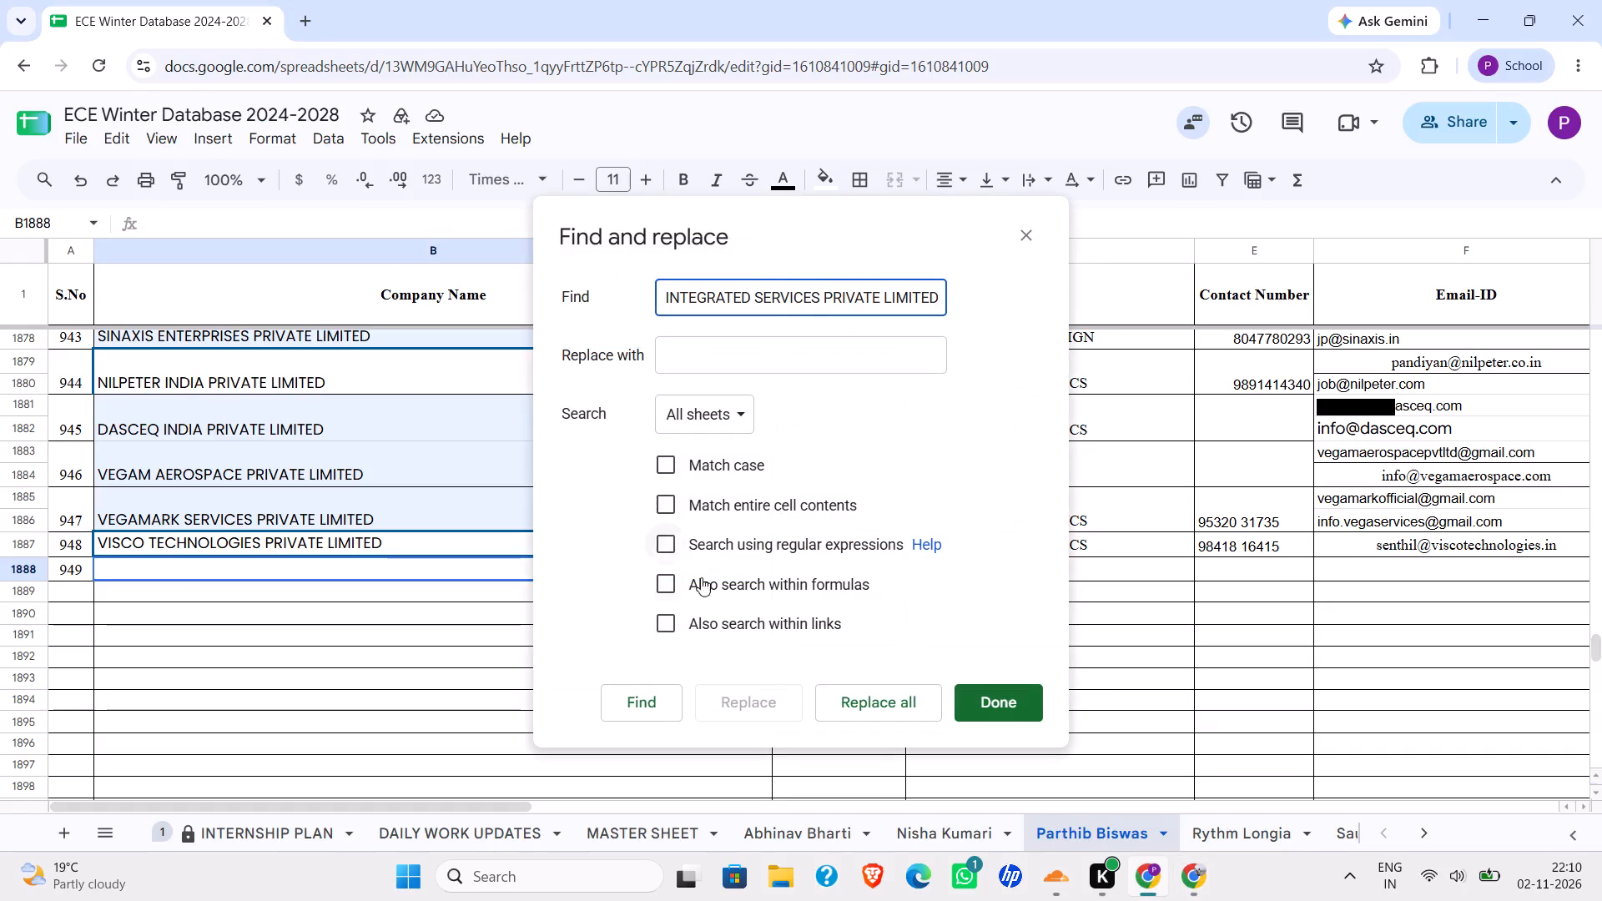
pyautogui.click(660, 296)
pyautogui.press('BackSpace')
pyautogui.press('BackSpace')
pyautogui.click(645, 714)
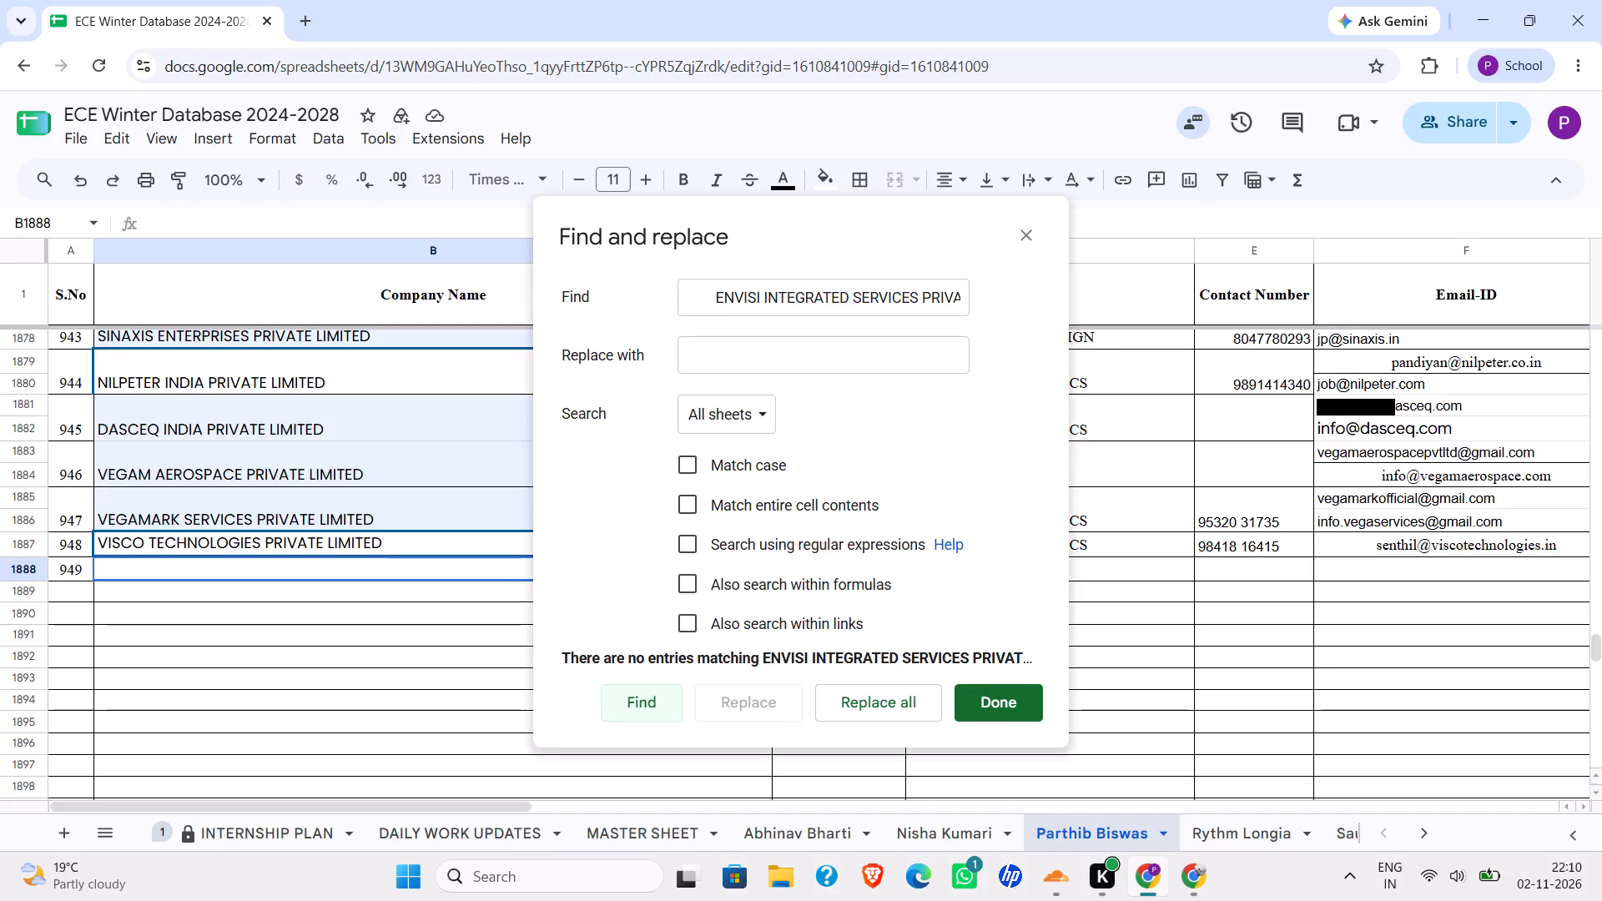
pyautogui.click(1039, 240)
pyautogui.hotkey('ctrl', 'h')
pyautogui.hotkey('ctrl', 'v')
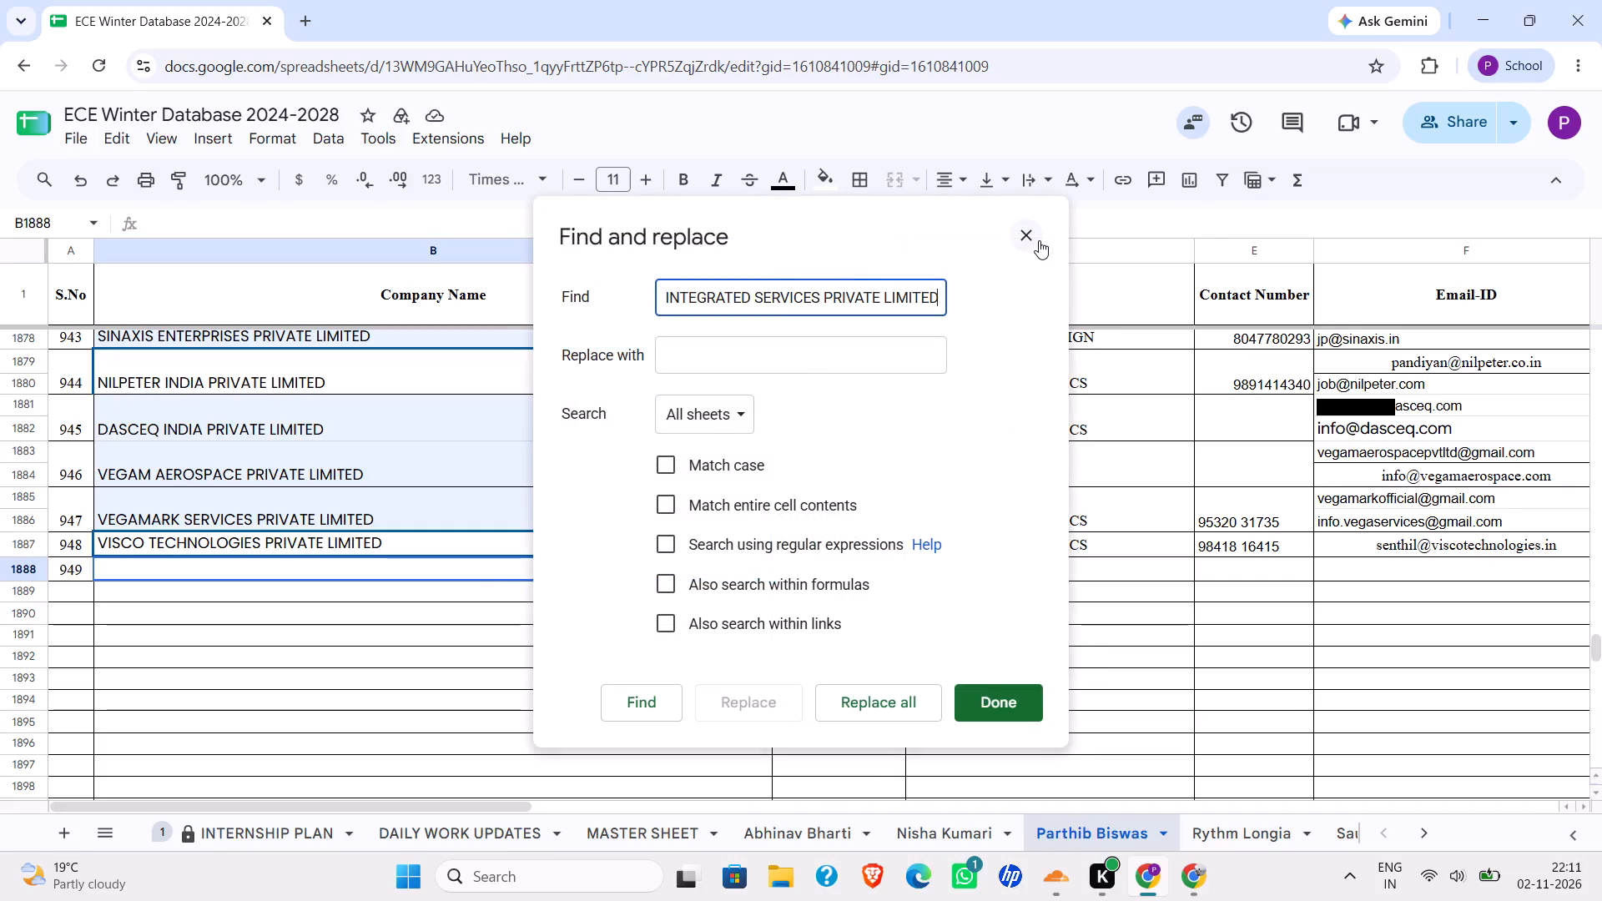
pyautogui.click(653, 709)
pyautogui.click(711, 292)
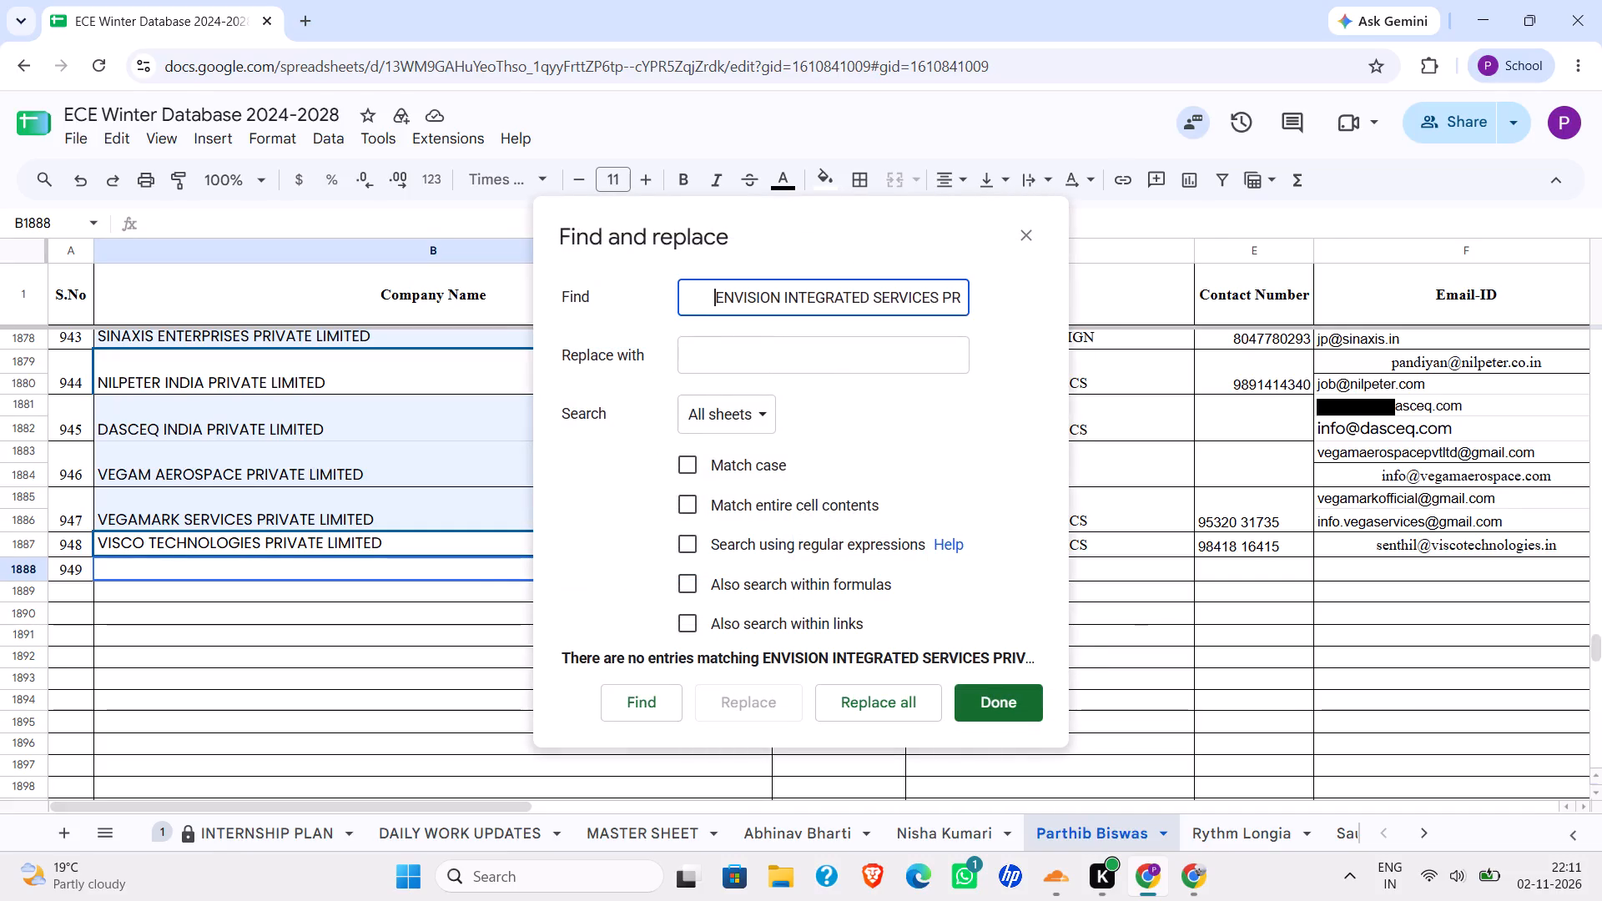
pyautogui.press('BackSpace')
pyautogui.press('BackSpace')
pyautogui.click(637, 712)
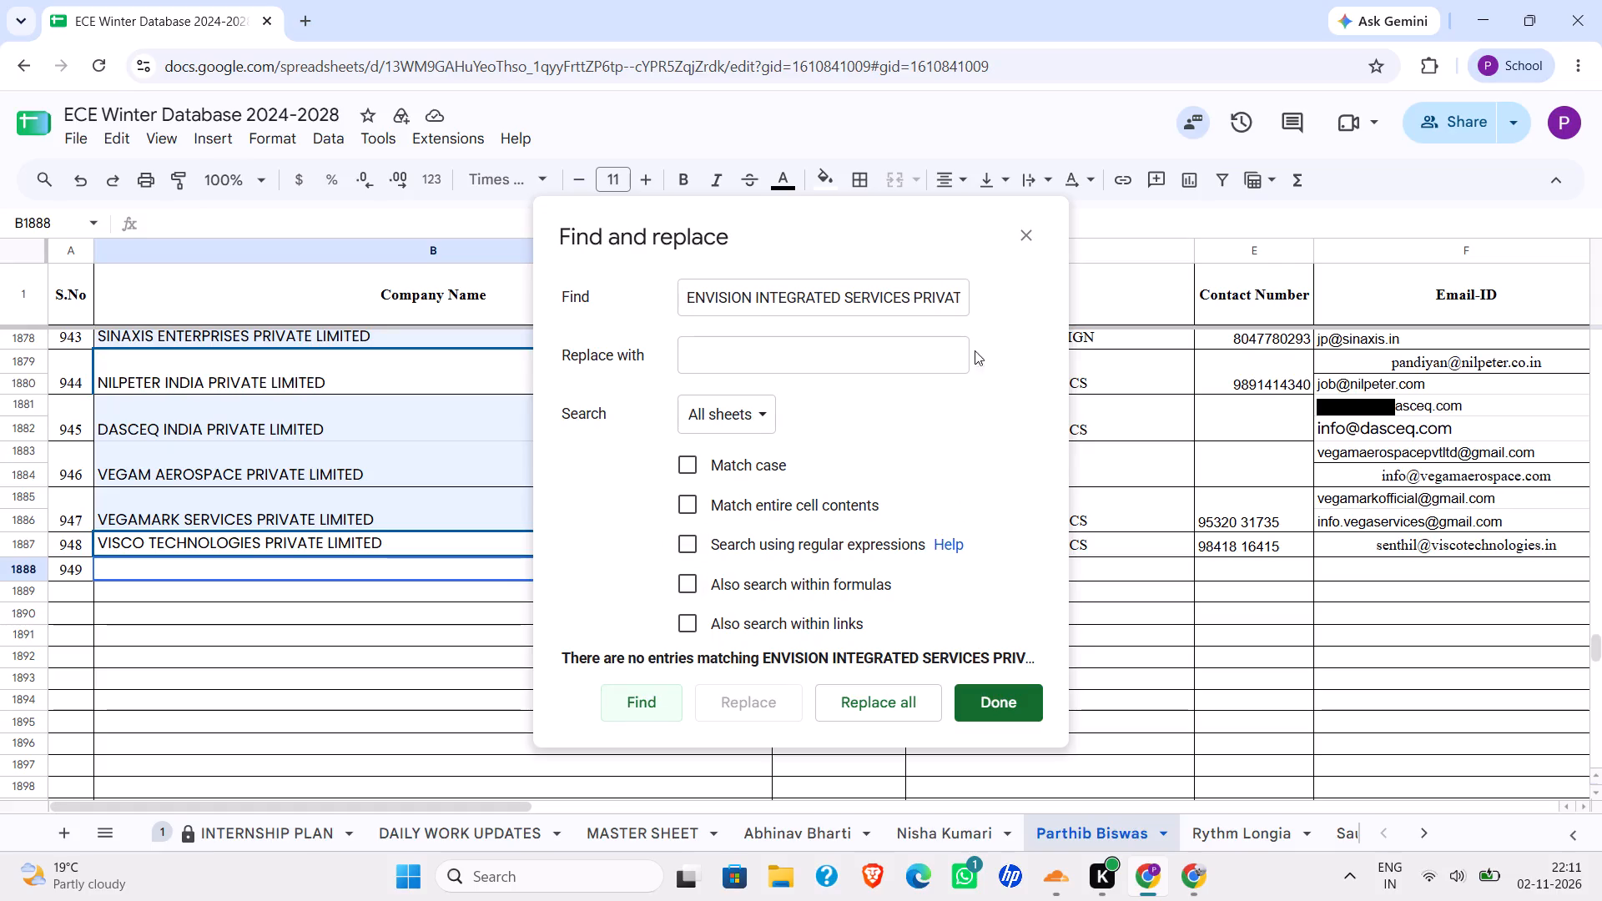
pyautogui.click(657, 690)
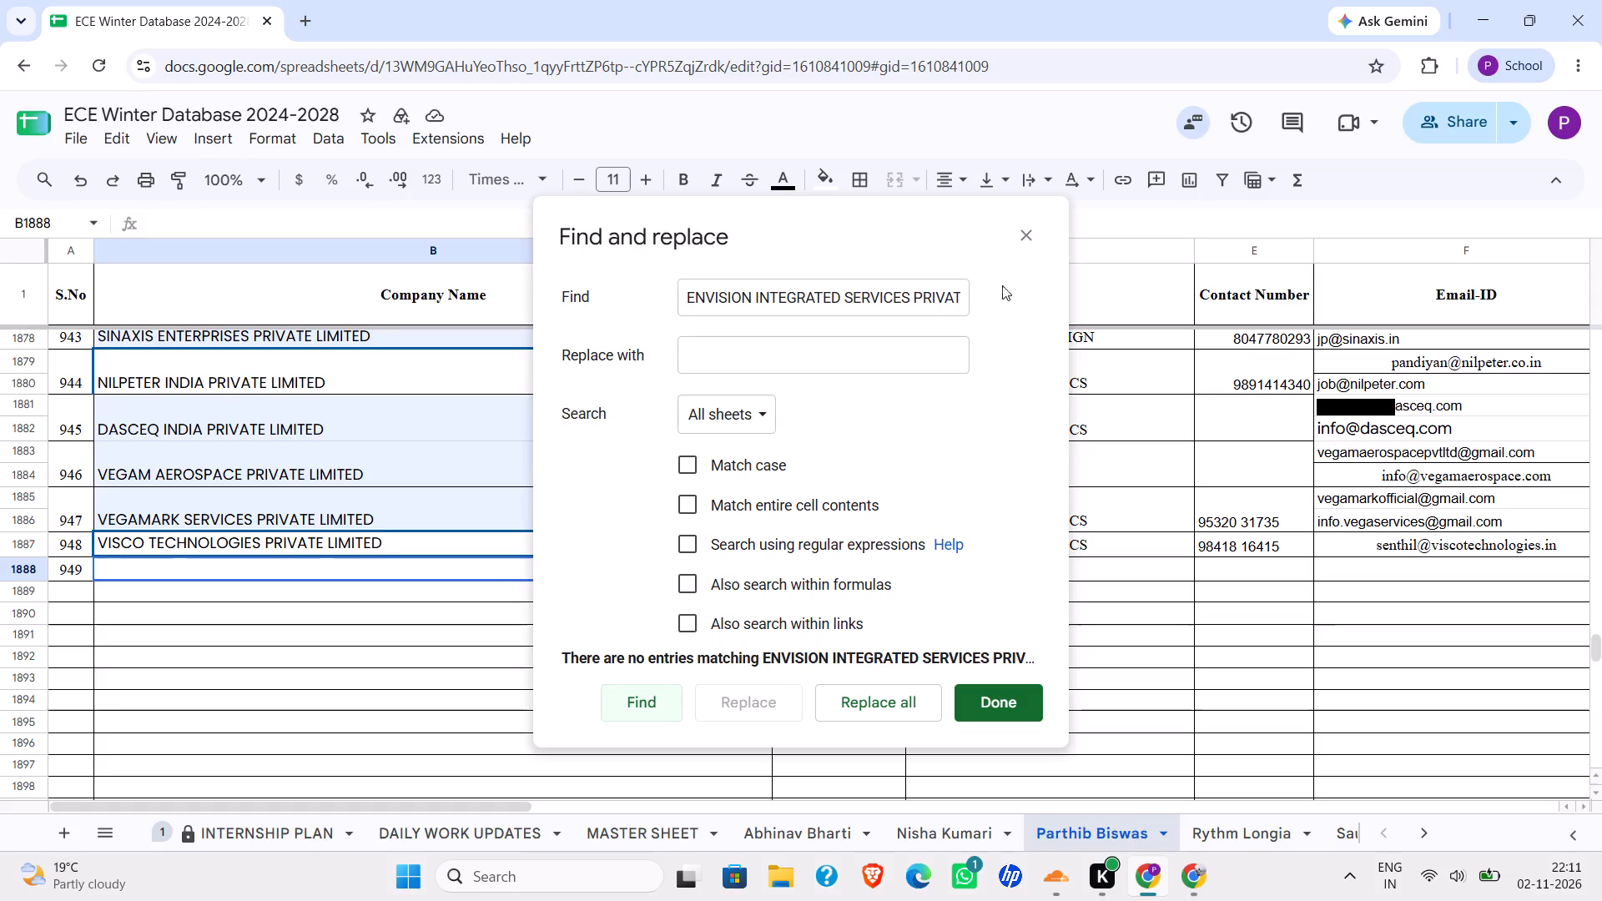
pyautogui.click(1030, 230)
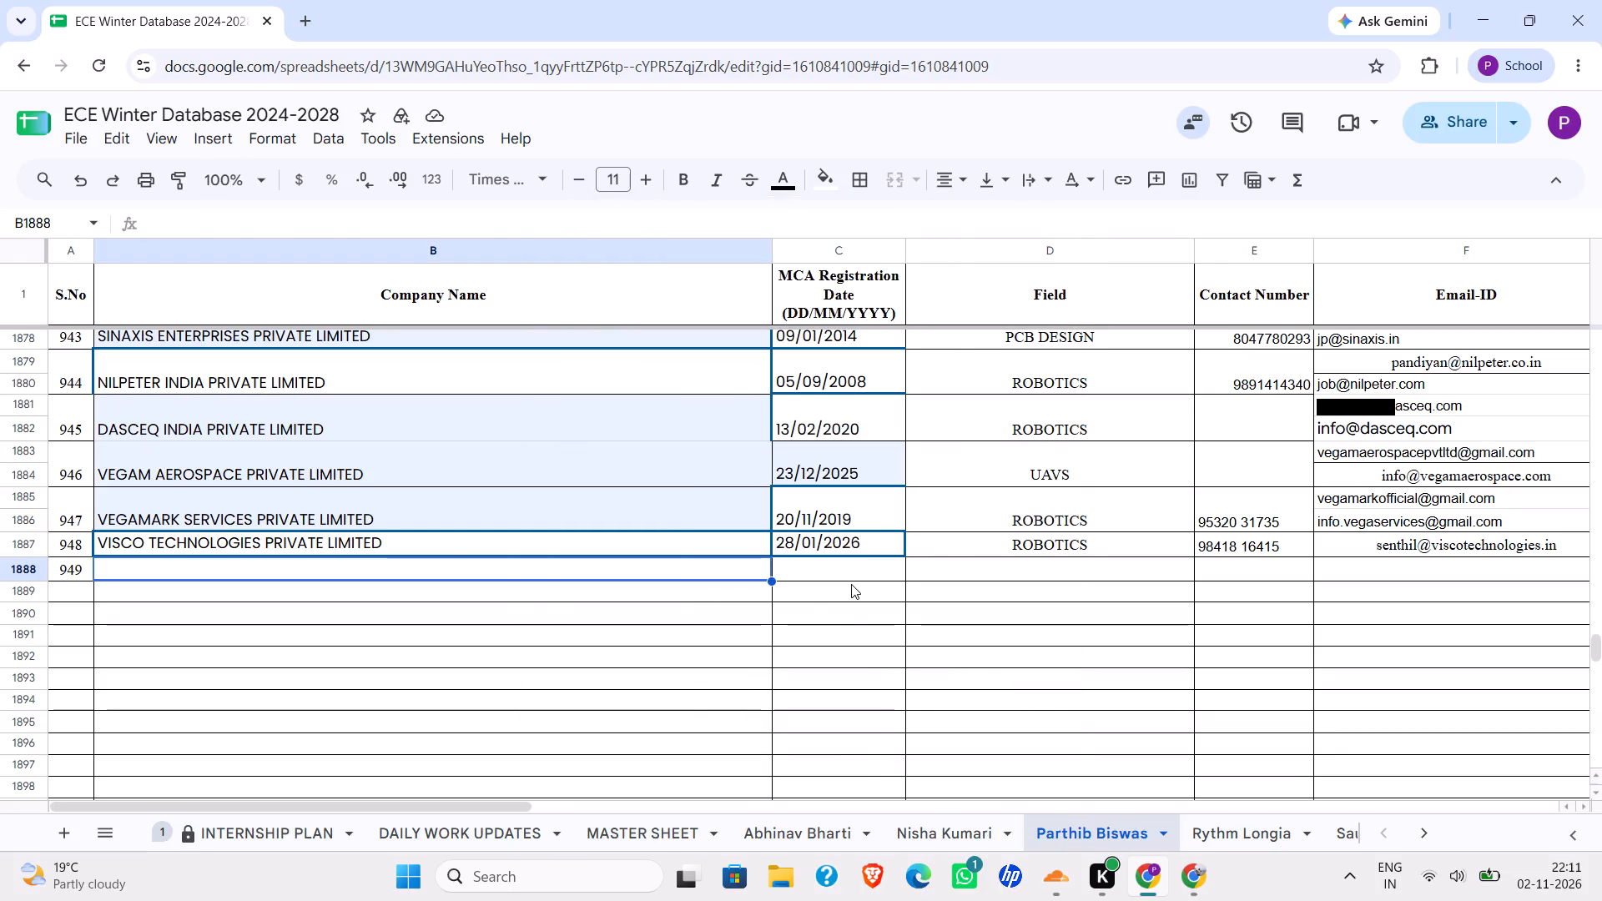
# Enter ENVISION INTEGRATED SERVICES PRIVATE LIMITED as the company name in row 1888 and select that row's field cell.
pyautogui.hotkey('ctrl', 'v')
pyautogui.click(986, 566)
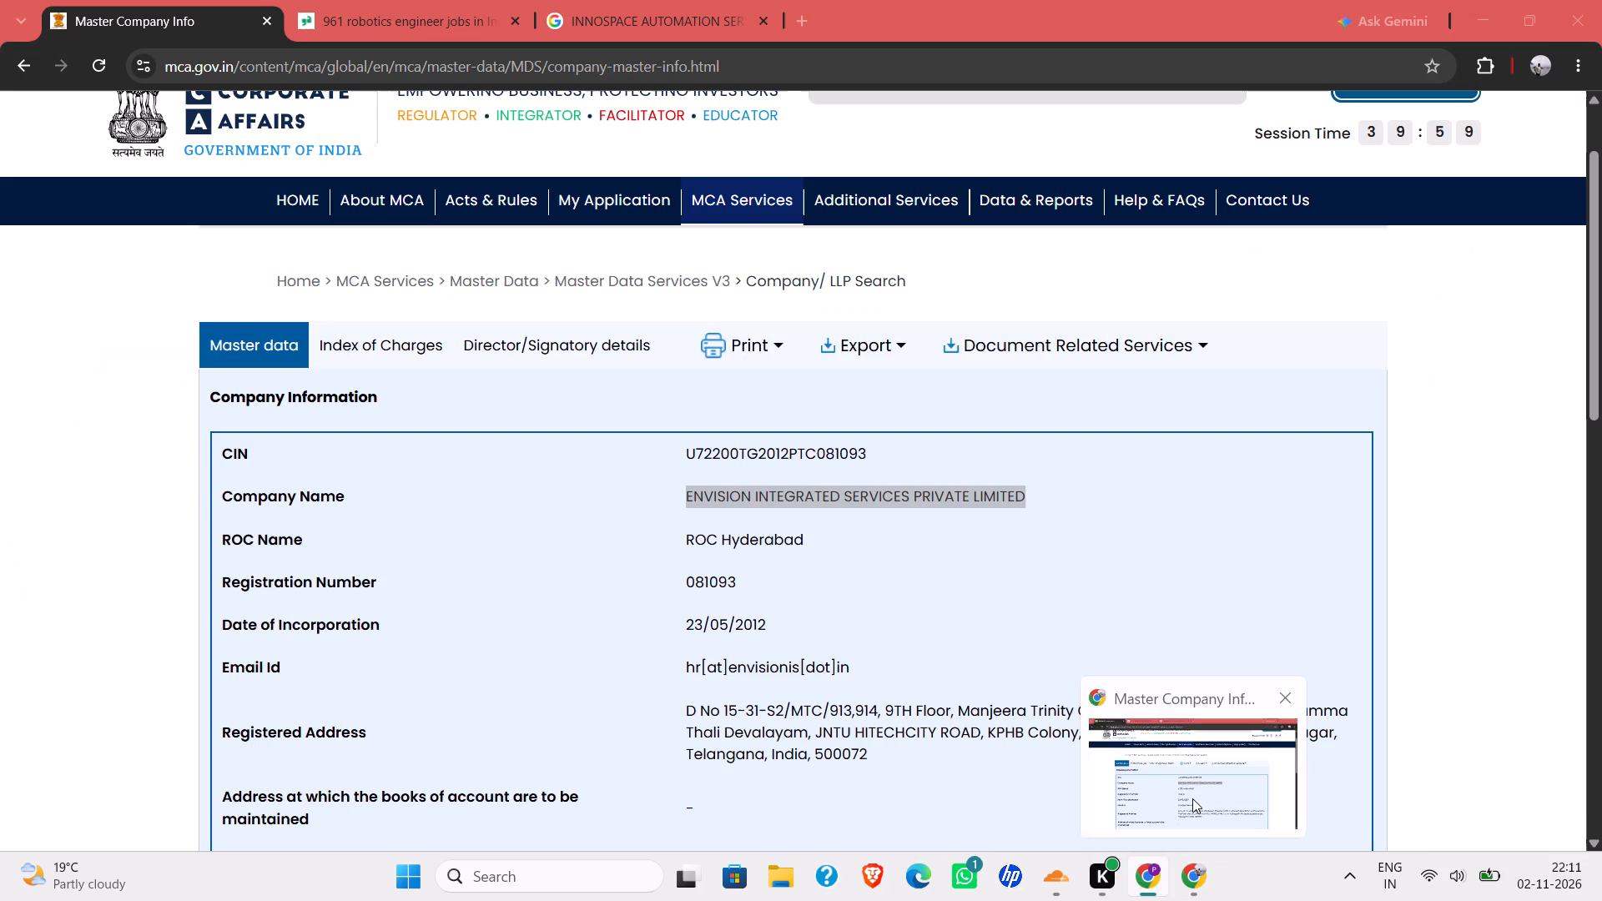
# Switch to the Google search conversation used for looking up company HR contacts.
pyautogui.click(1192, 798)
pyautogui.click(645, 12)
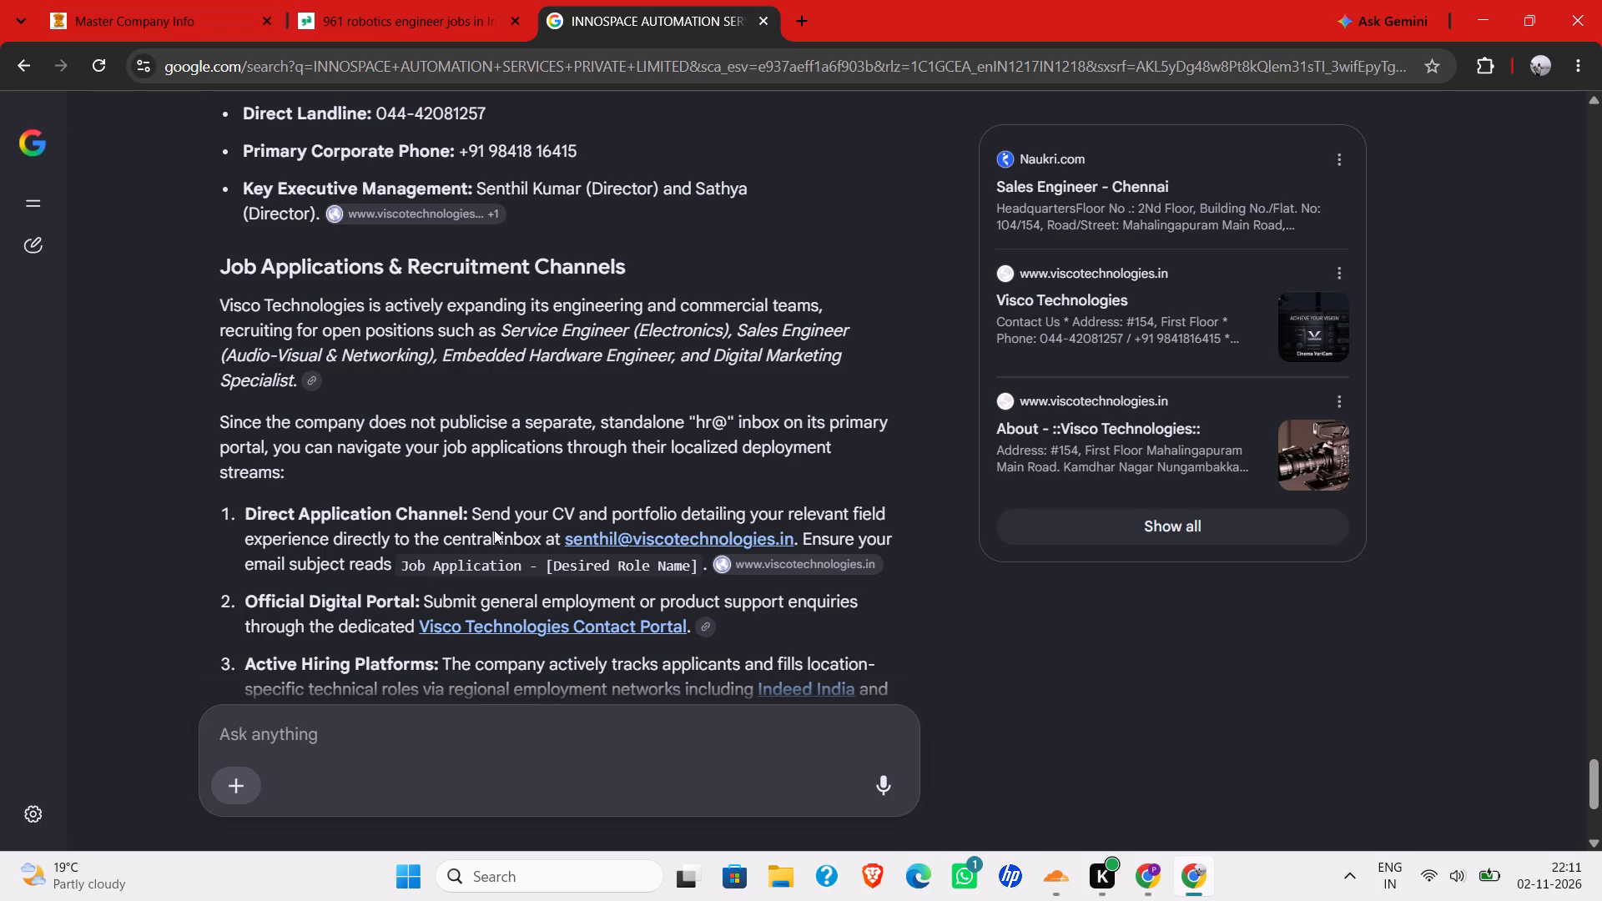
# Ask the Google search conversation for "ENVISION INTEGRATED SERVICES PRIVATE LIMITED hr contact".
pyautogui.click(406, 728)
pyautogui.hotkey('ctrl', 'v')
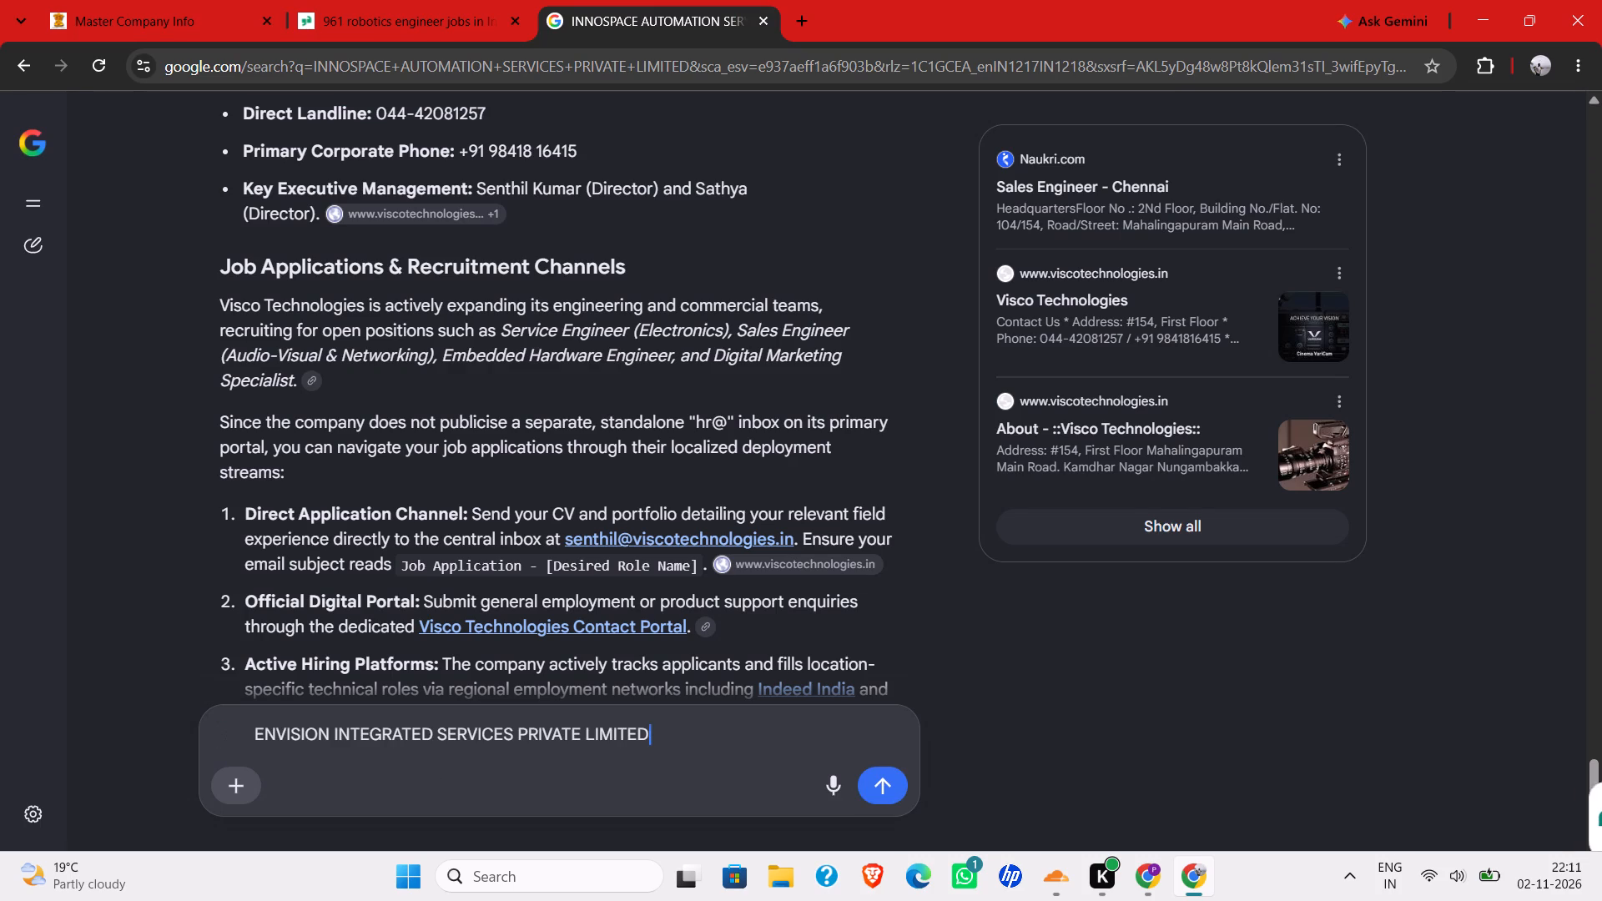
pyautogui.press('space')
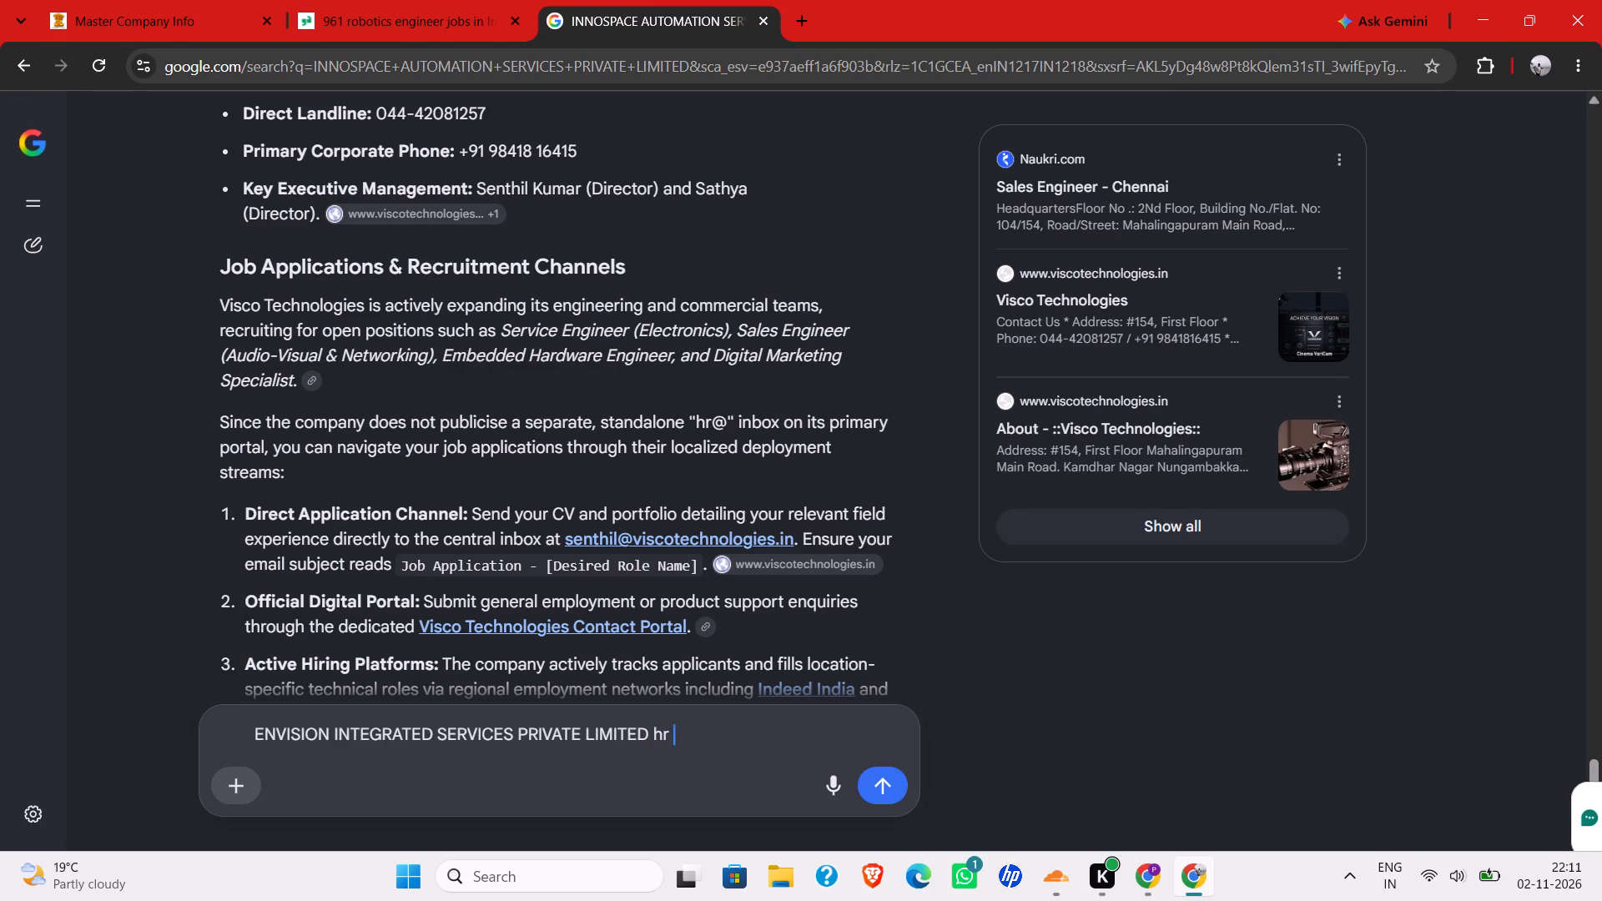
pyautogui.press('Return')
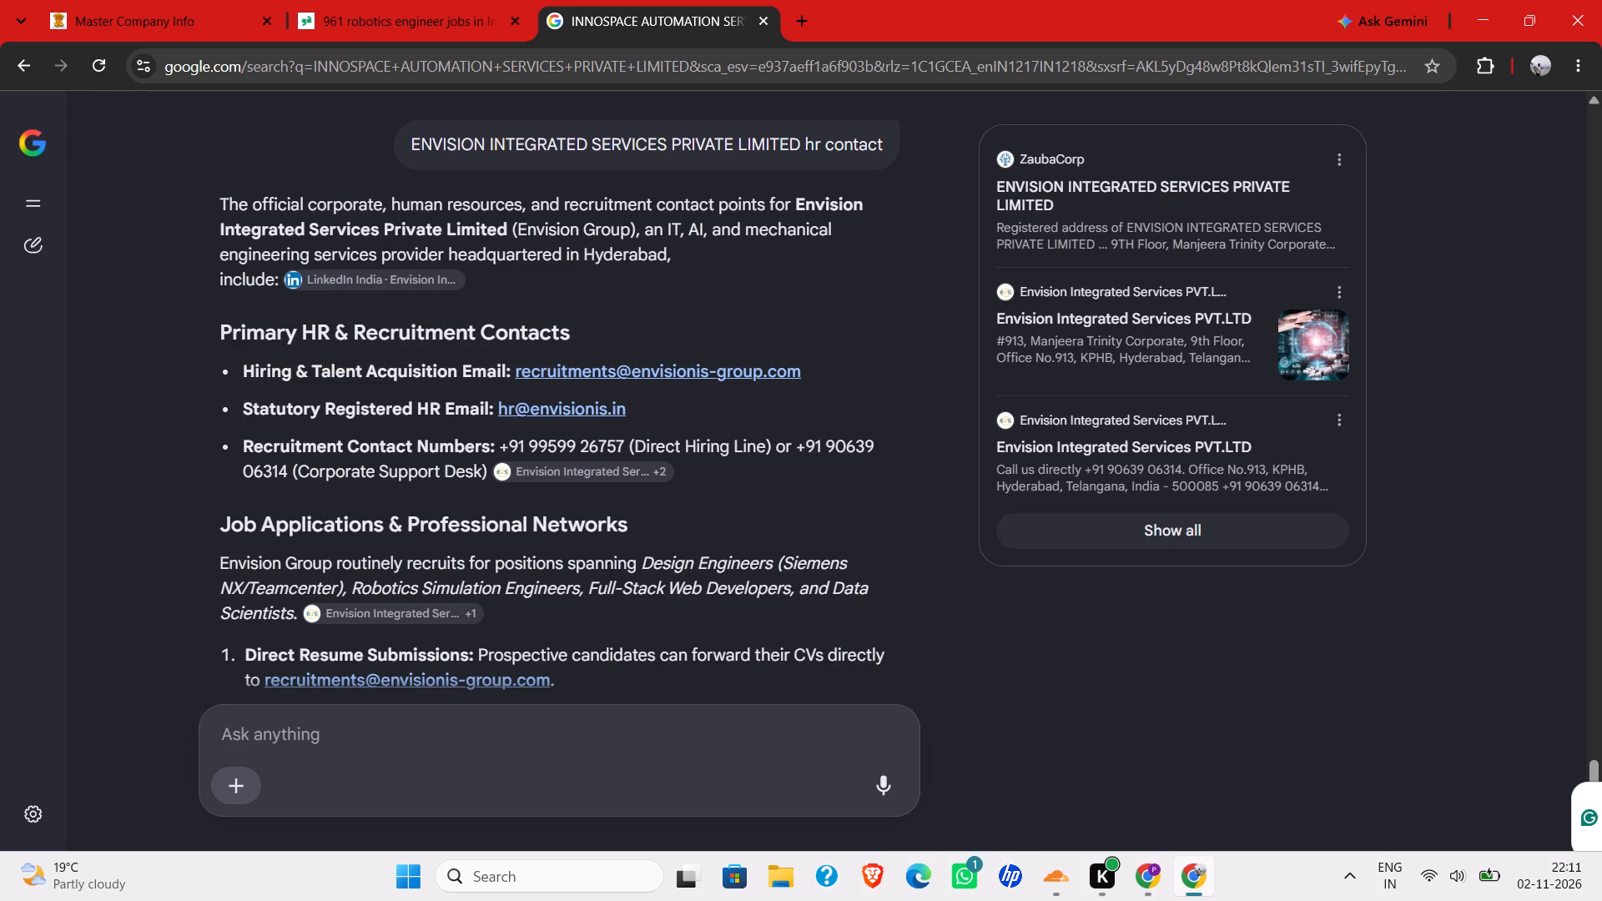
# Copy Envision's statutory registered HR email from the answer into the Email-ID cell of row 1888 in the ECE Winter Database.
pyautogui.moveTo(494, 410); pyautogui.dragTo(658, 415)
pyautogui.hotkey('ctrl', 'c')
pyautogui.click(1156, 884)
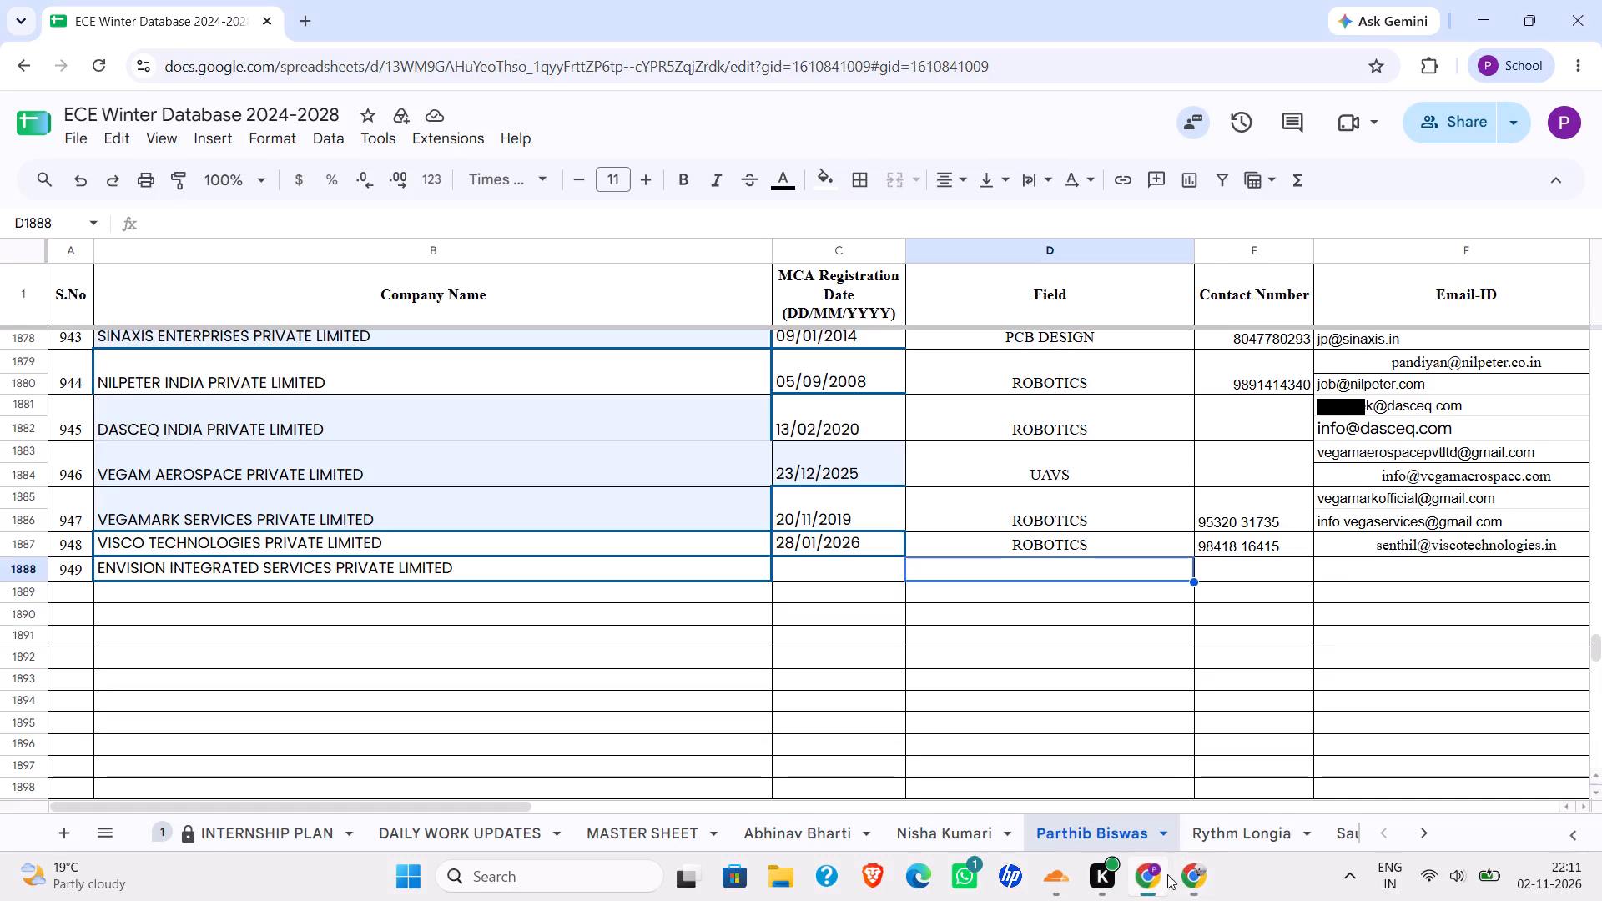
pyautogui.click(1362, 564)
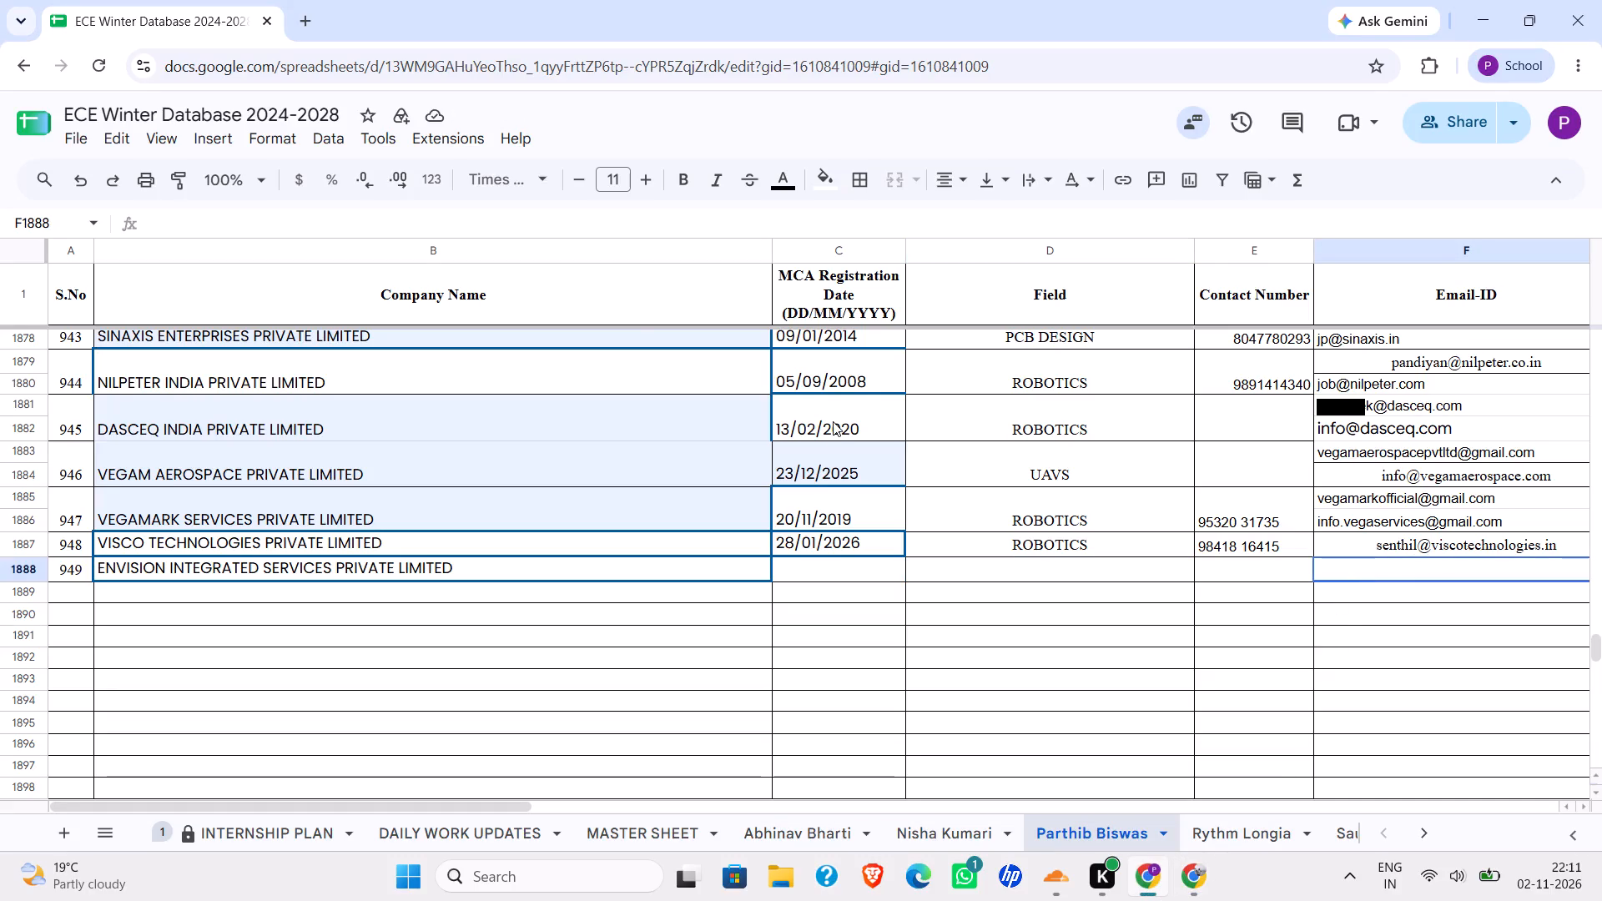
pyautogui.click(493, 215)
pyautogui.hotkey('ctrl', 'v')
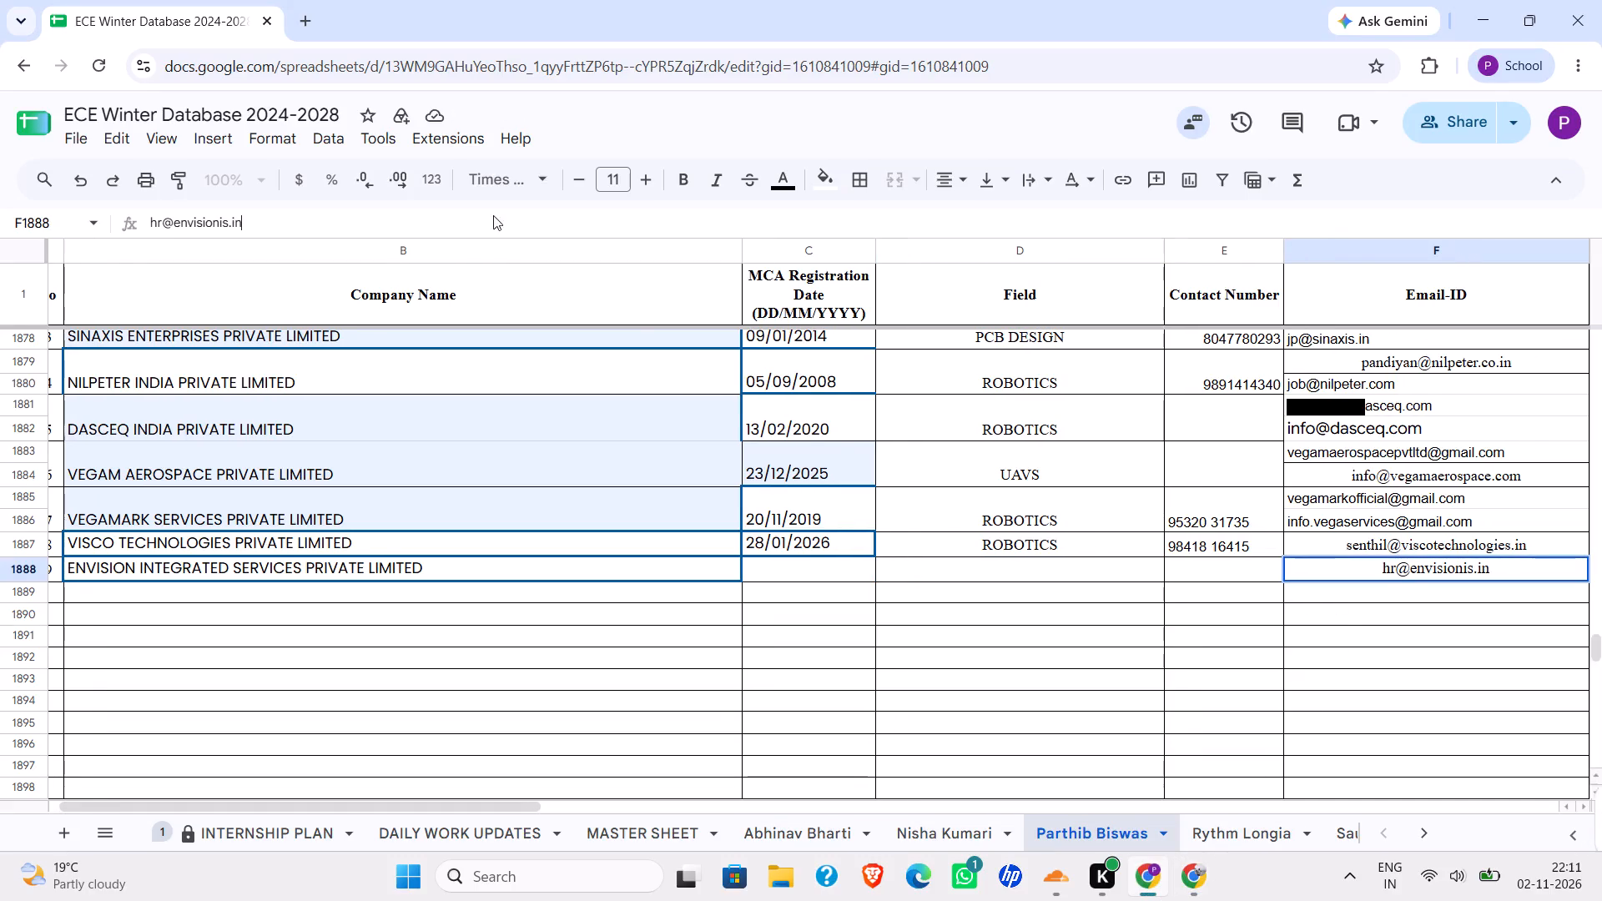
pyautogui.click(1191, 581)
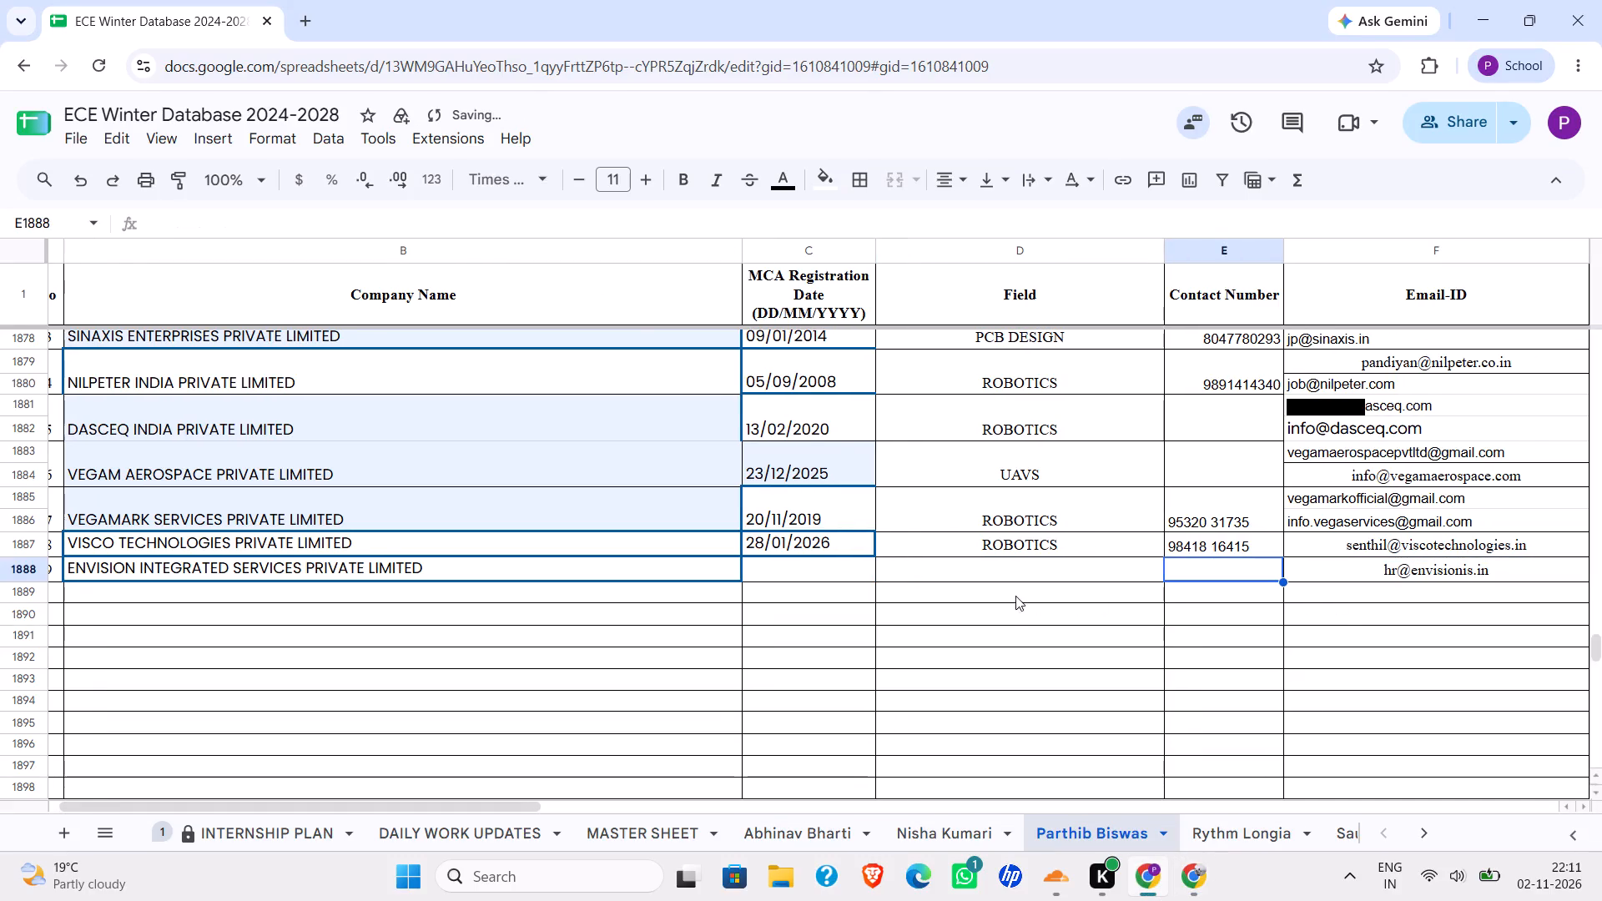
# Set the field of Envision Integrated Services in row 1888 to ROBOTICS.
pyautogui.click(955, 575)
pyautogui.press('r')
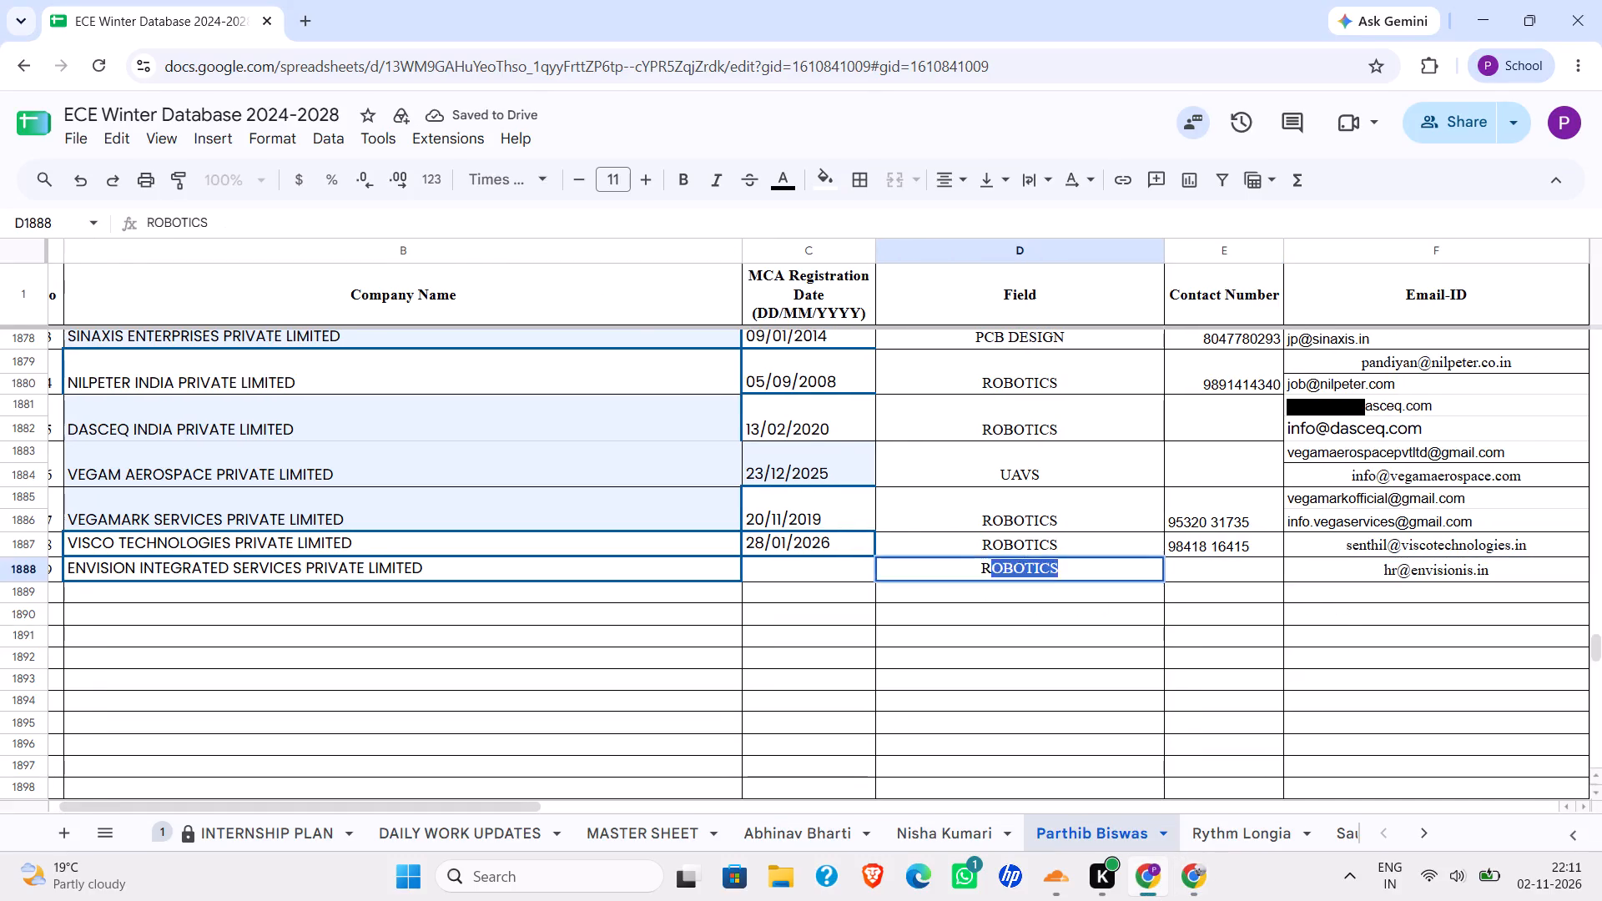
pyautogui.press('Tab')
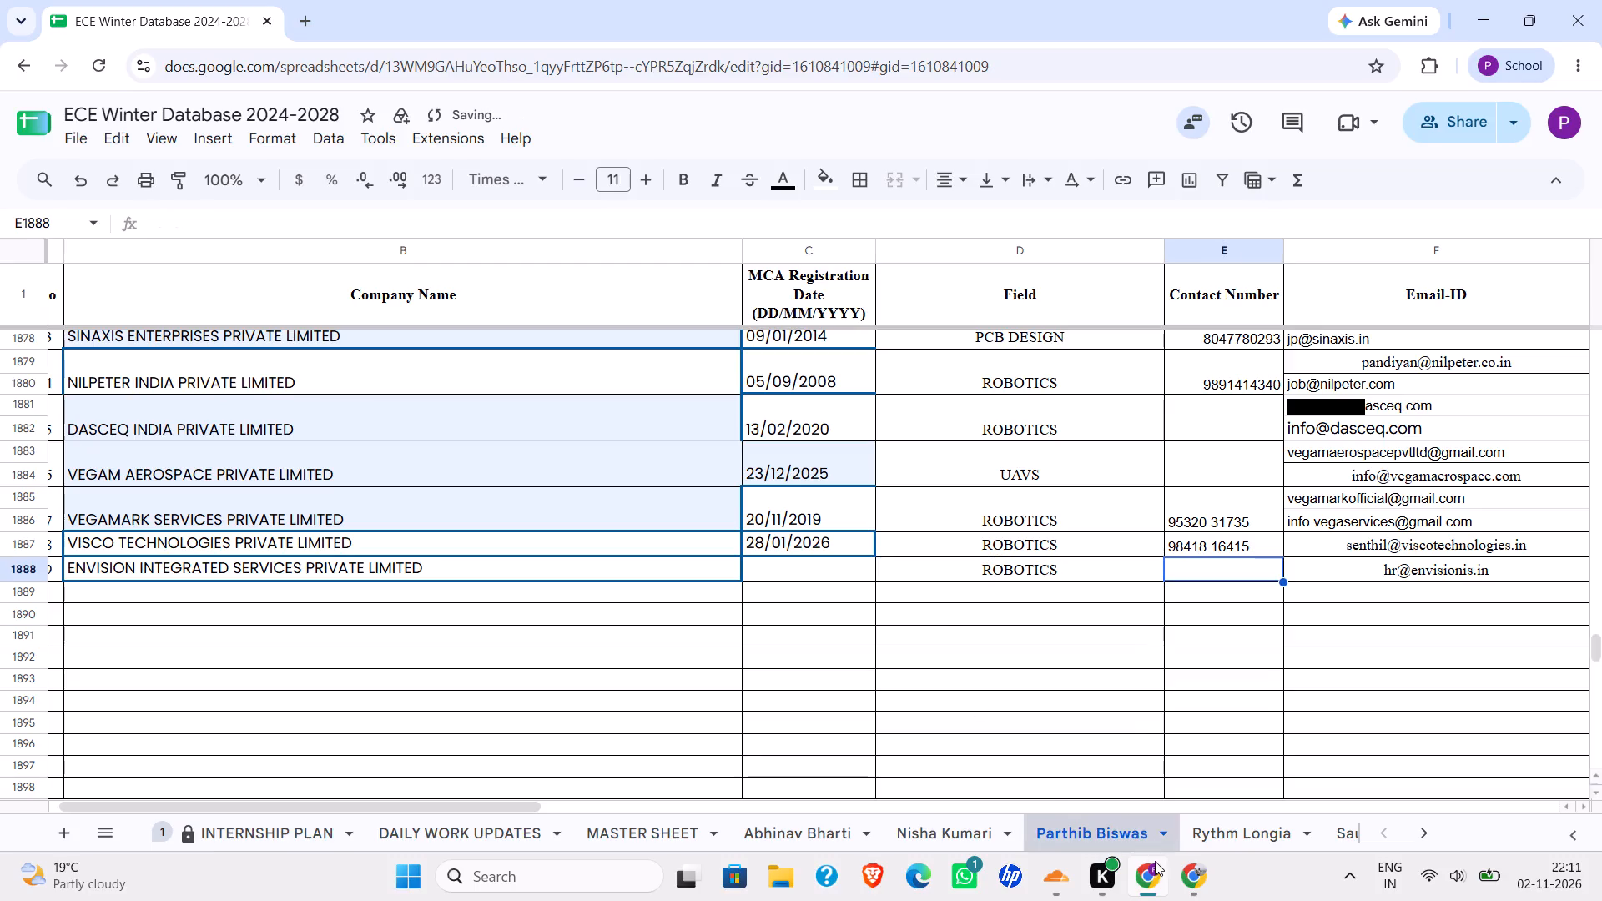
# Copy Envision's hiring and talent acquisition email from the search answer into the Email-ID cell of row 1889 as plain text.
pyautogui.click(1180, 879)
pyautogui.click(751, 436)
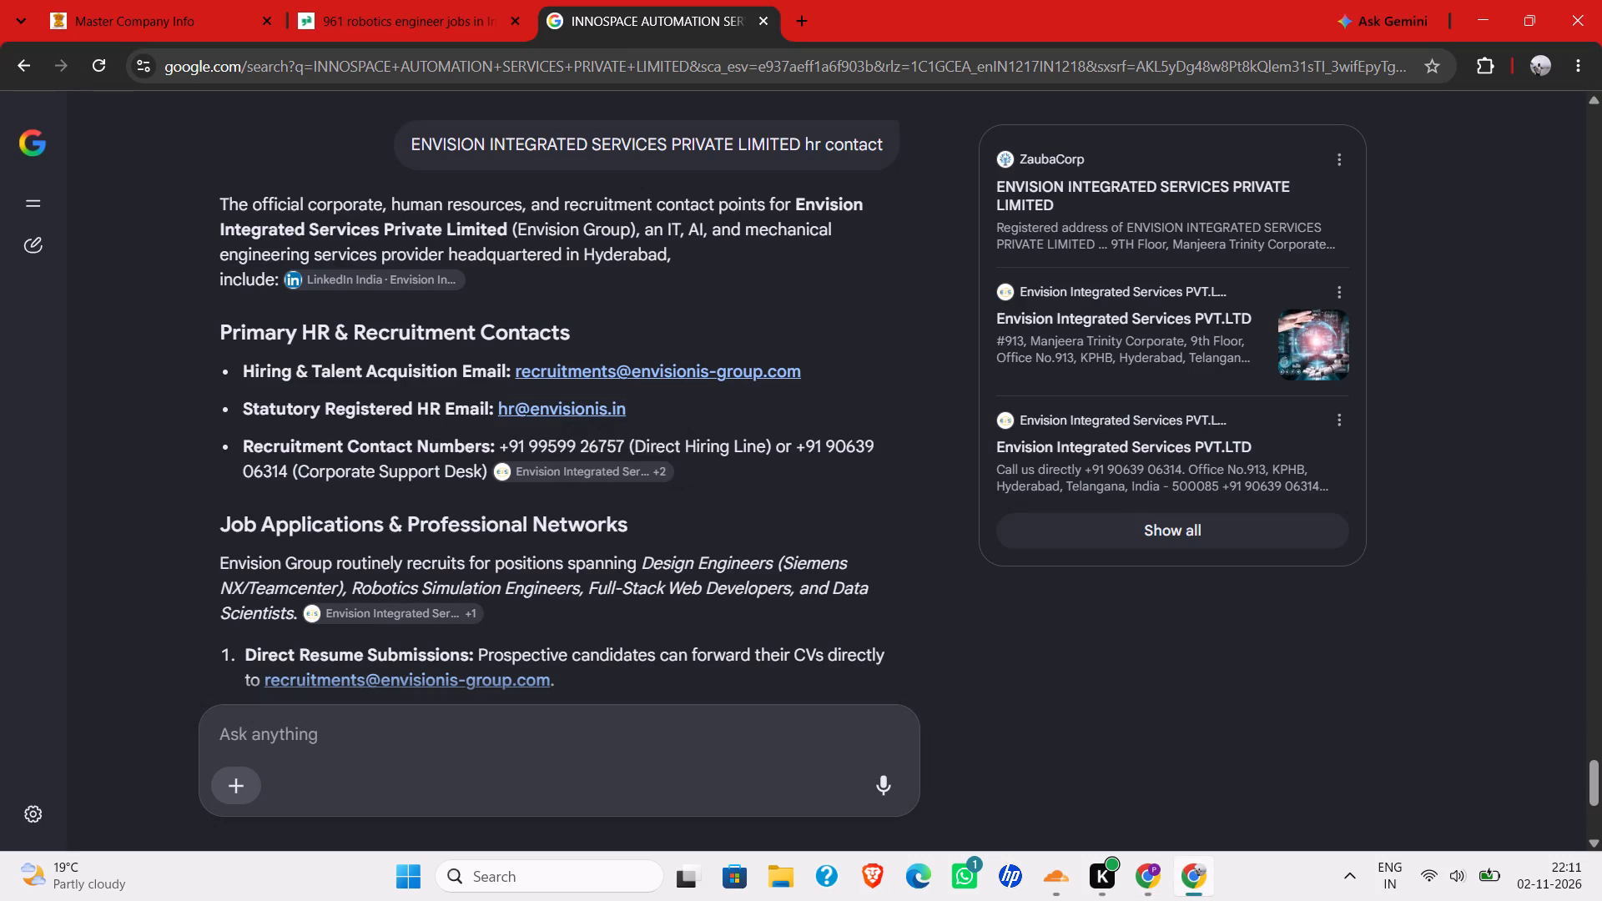
pyautogui.moveTo(511, 370); pyautogui.dragTo(804, 376)
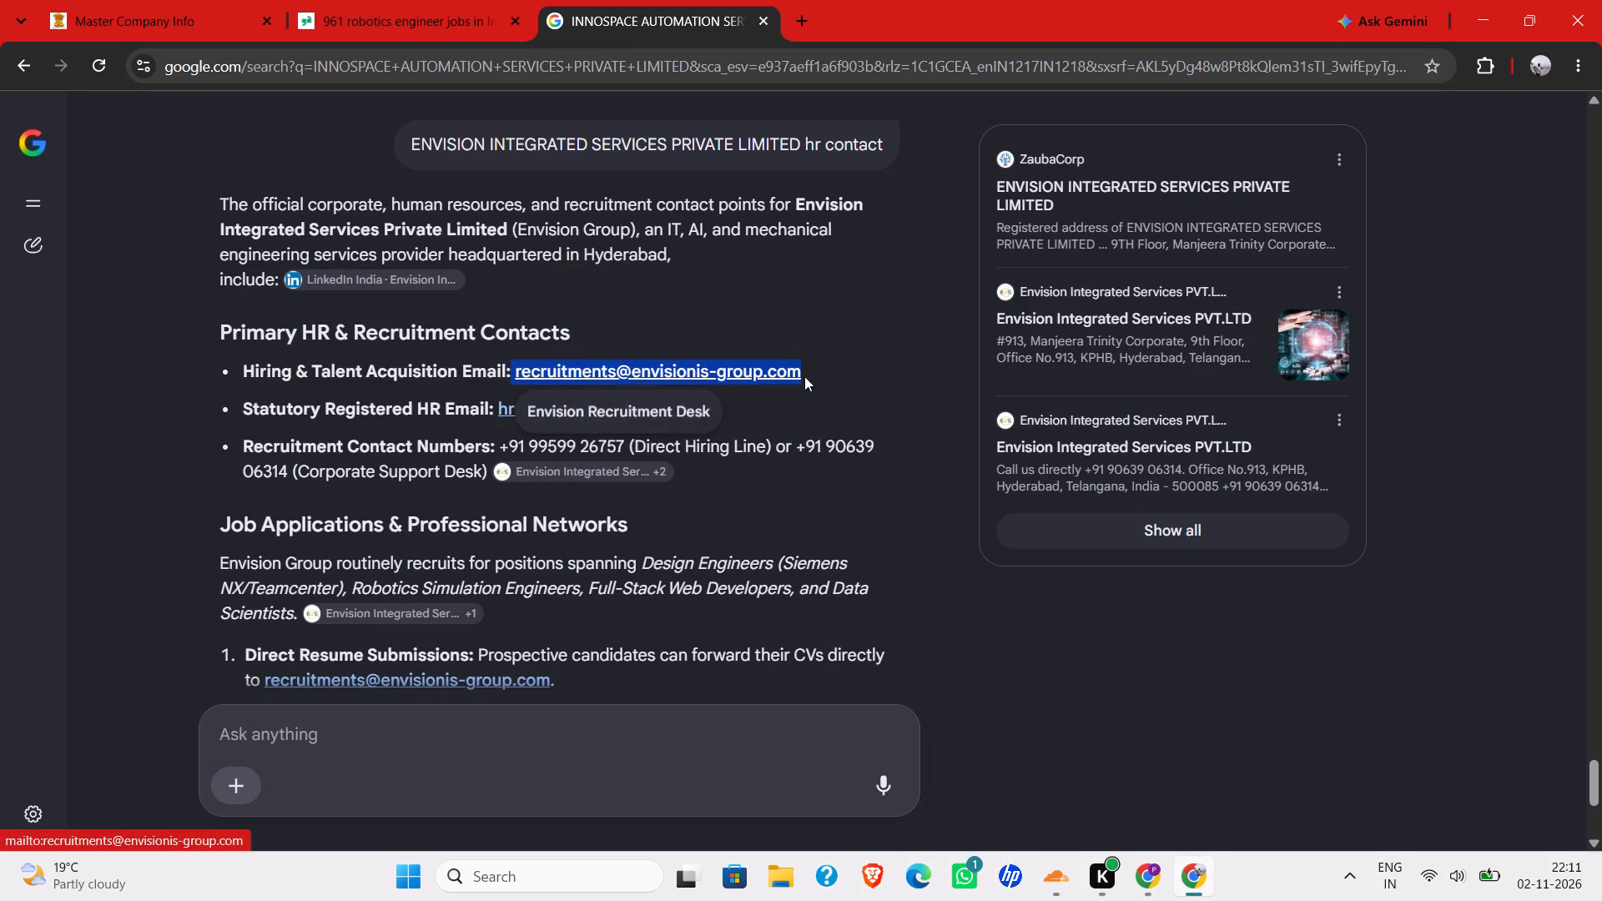
pyautogui.moveTo(804, 376); pyautogui.dragTo(816, 376)
pyautogui.hotkey('ctrl', 'c')
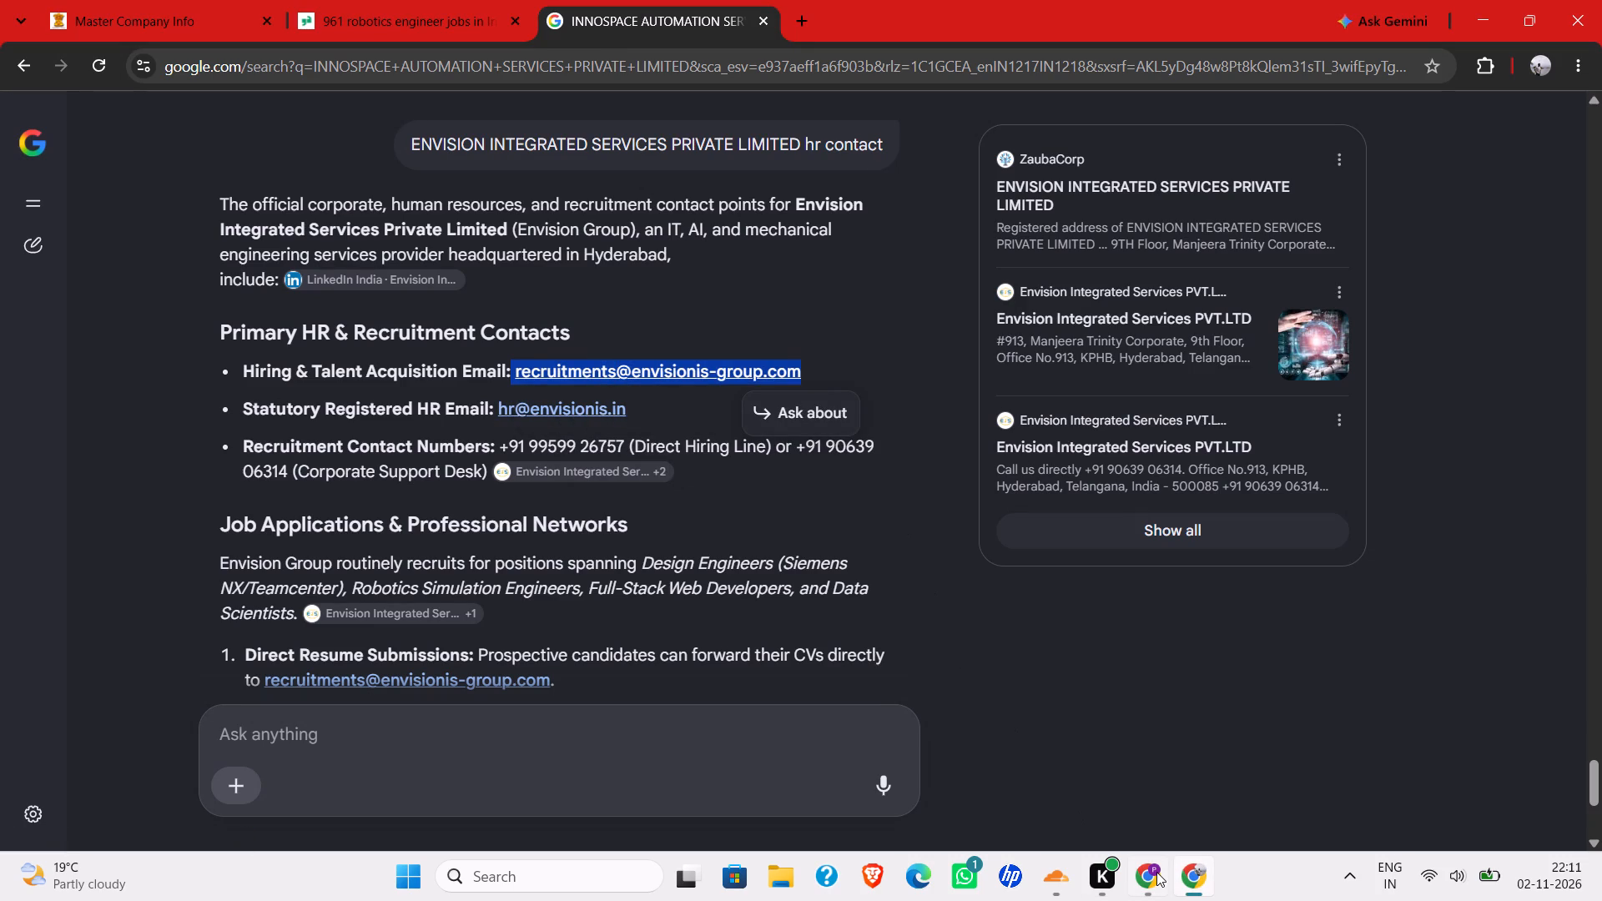
pyautogui.click(1156, 872)
pyautogui.click(1364, 597)
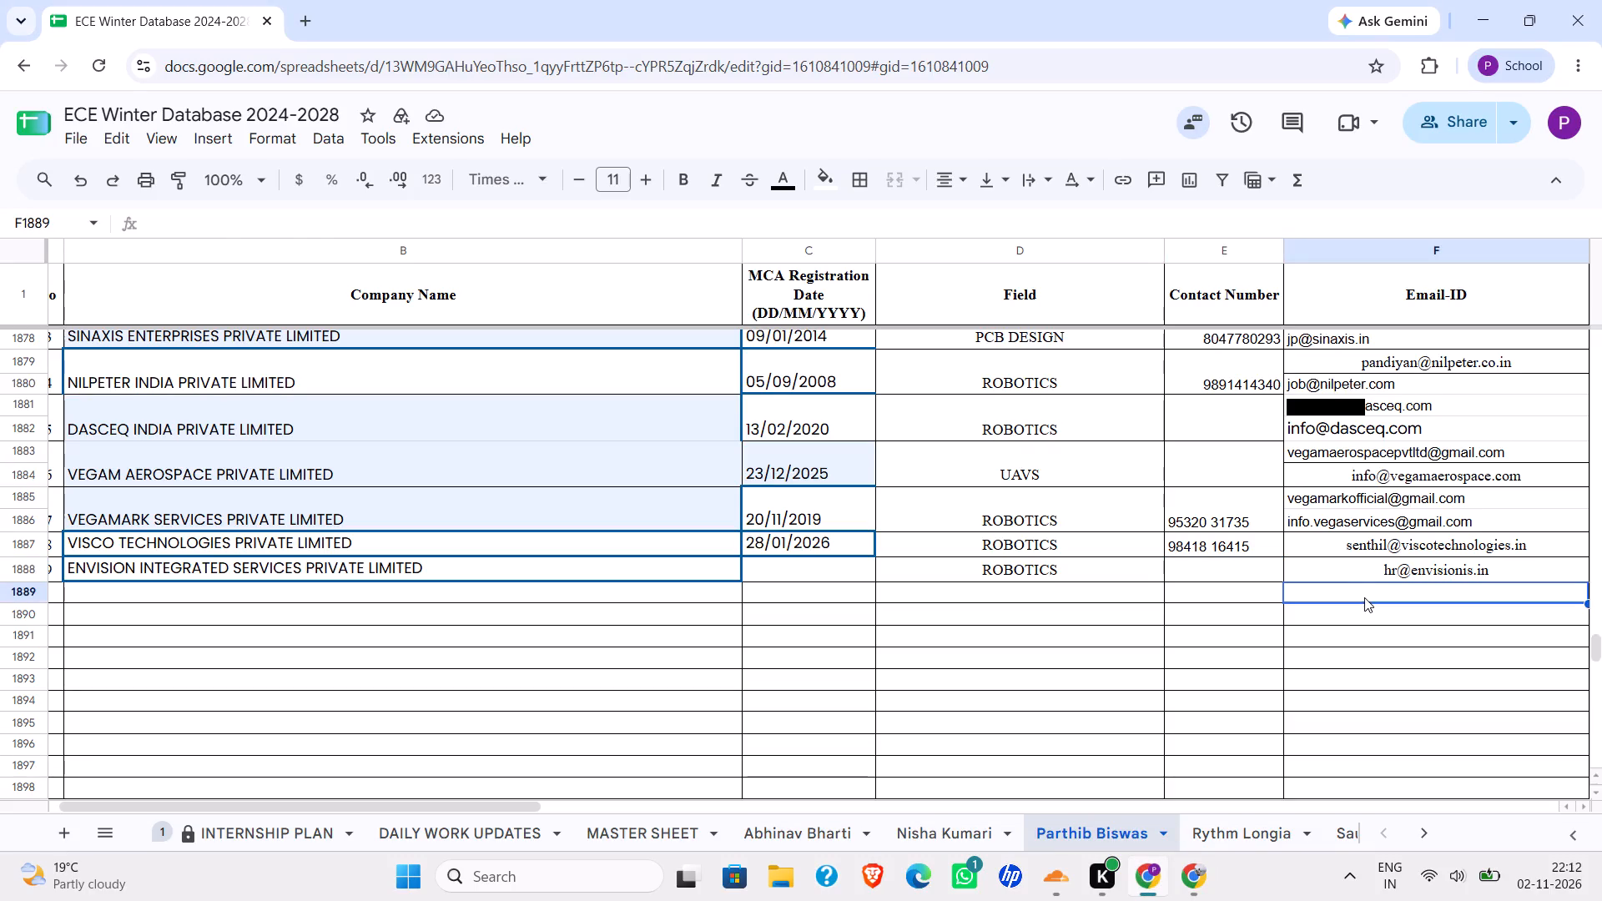
pyautogui.hotkey('ctrl', 'v')
pyautogui.press('BackSpace')
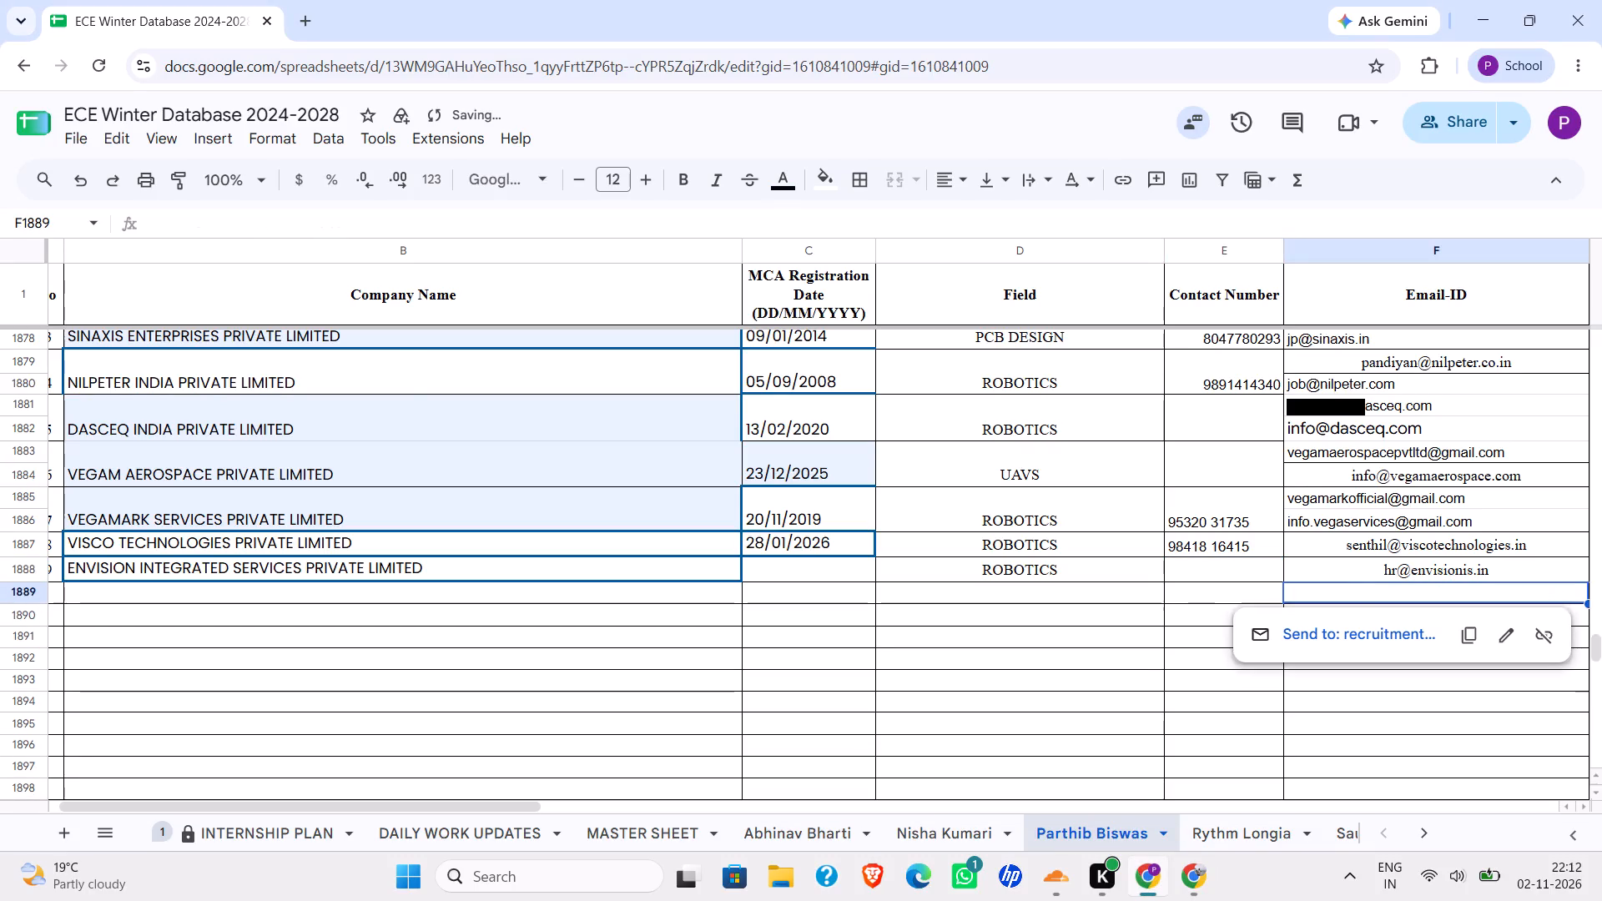
pyautogui.click(319, 232)
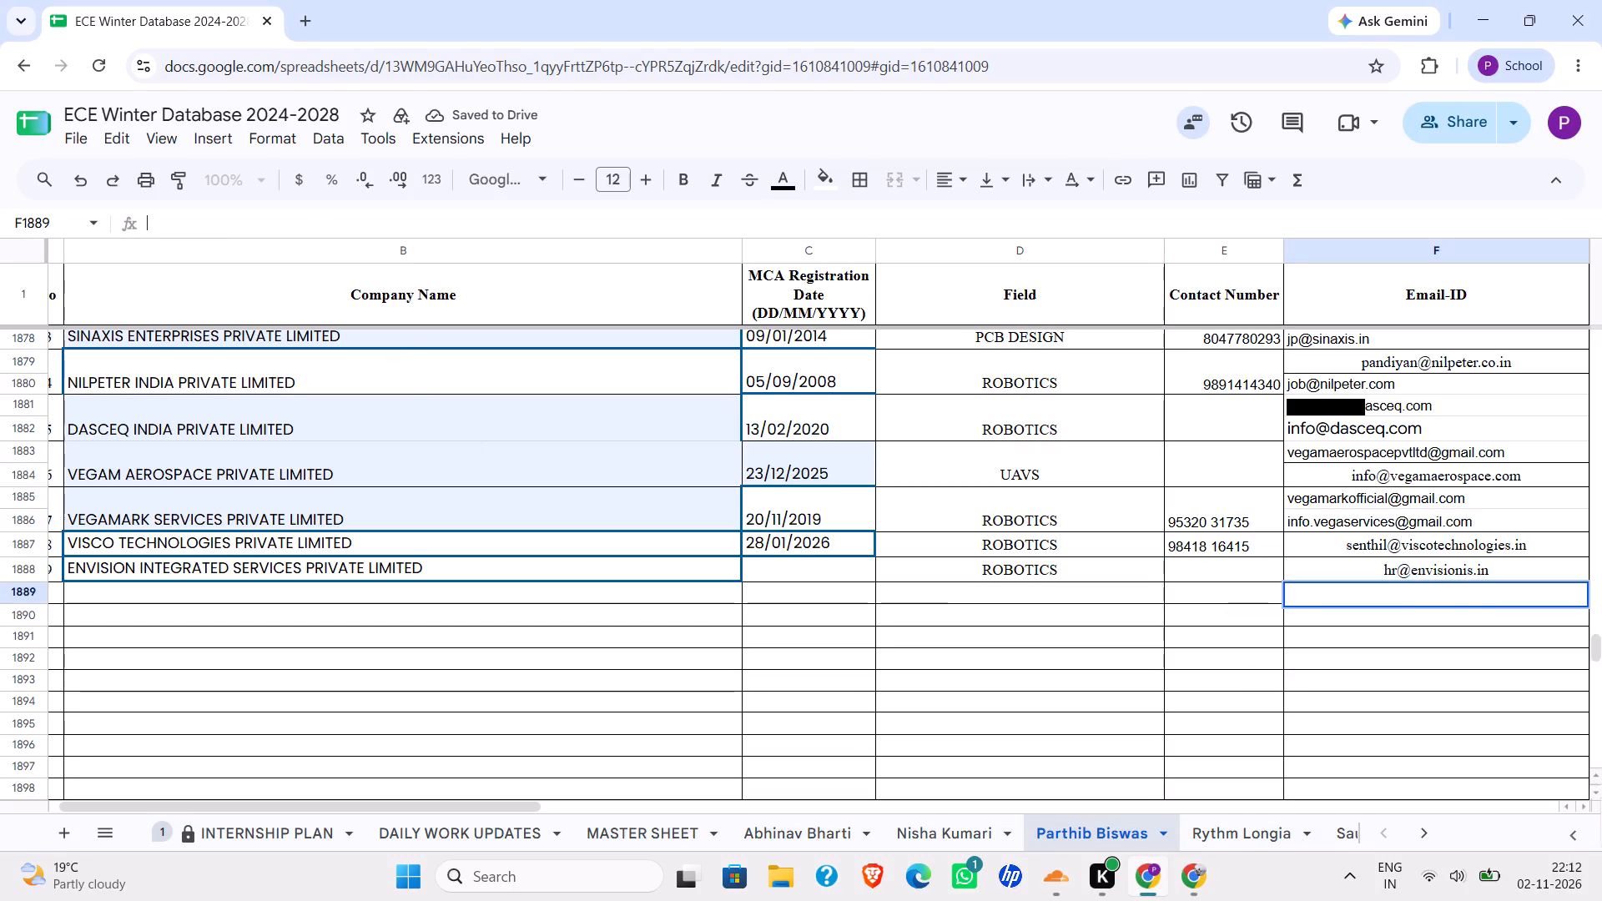
pyautogui.hotkey('ctrl', 'v')
pyautogui.click(1226, 576)
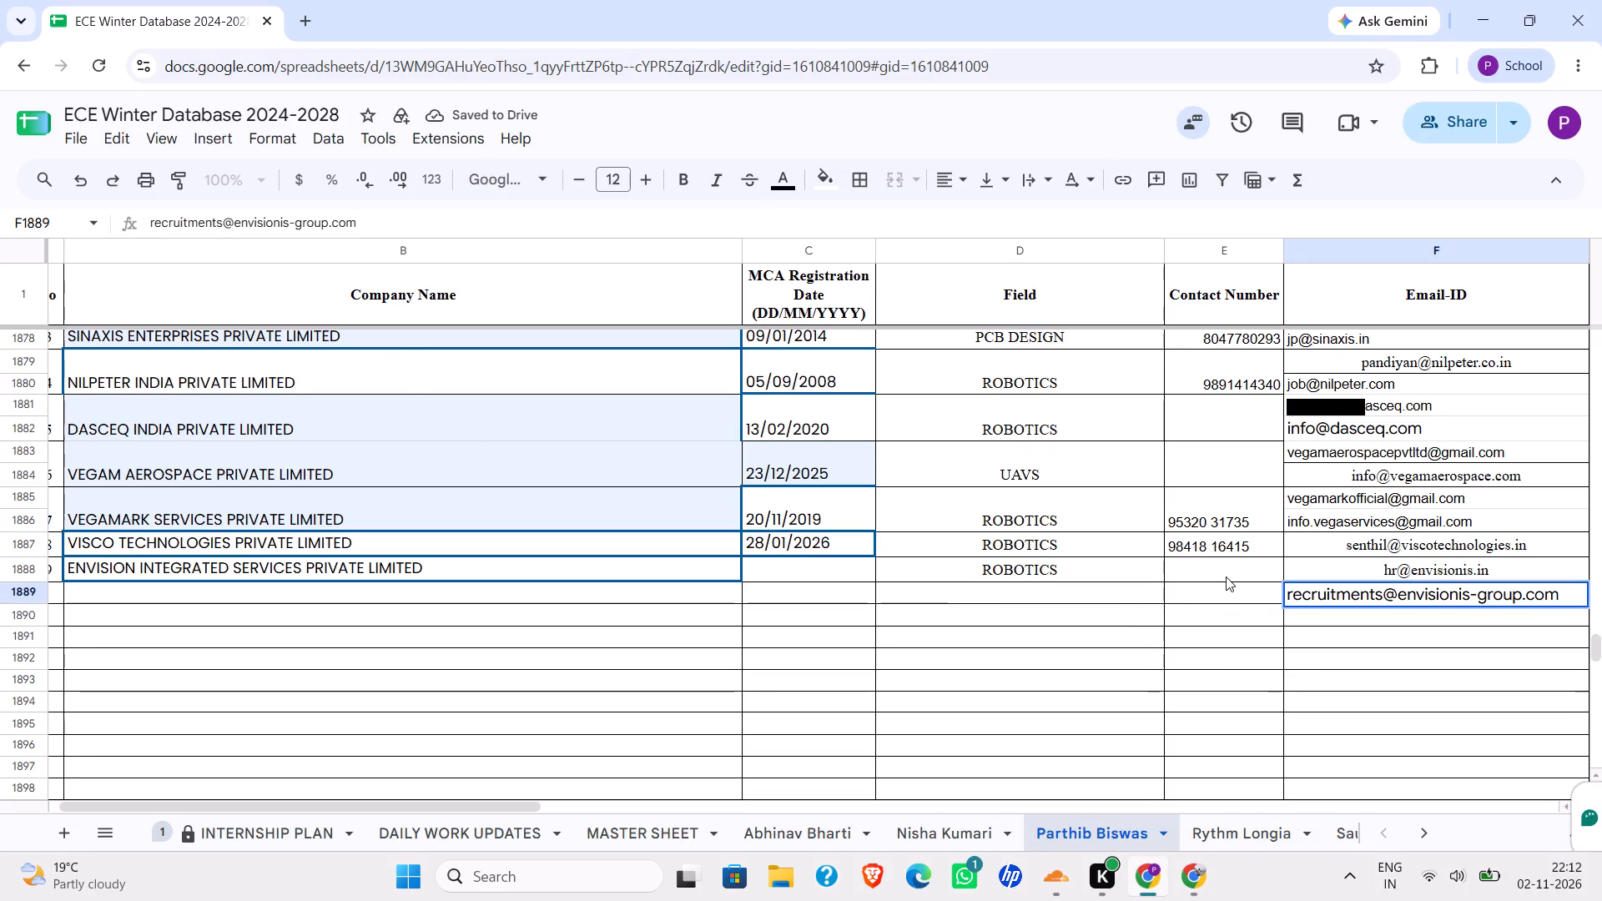
# Copy Envision's corporate support desk number, without the country code, from the search answer for the contact number cell of row 1888.
pyautogui.click(1191, 875)
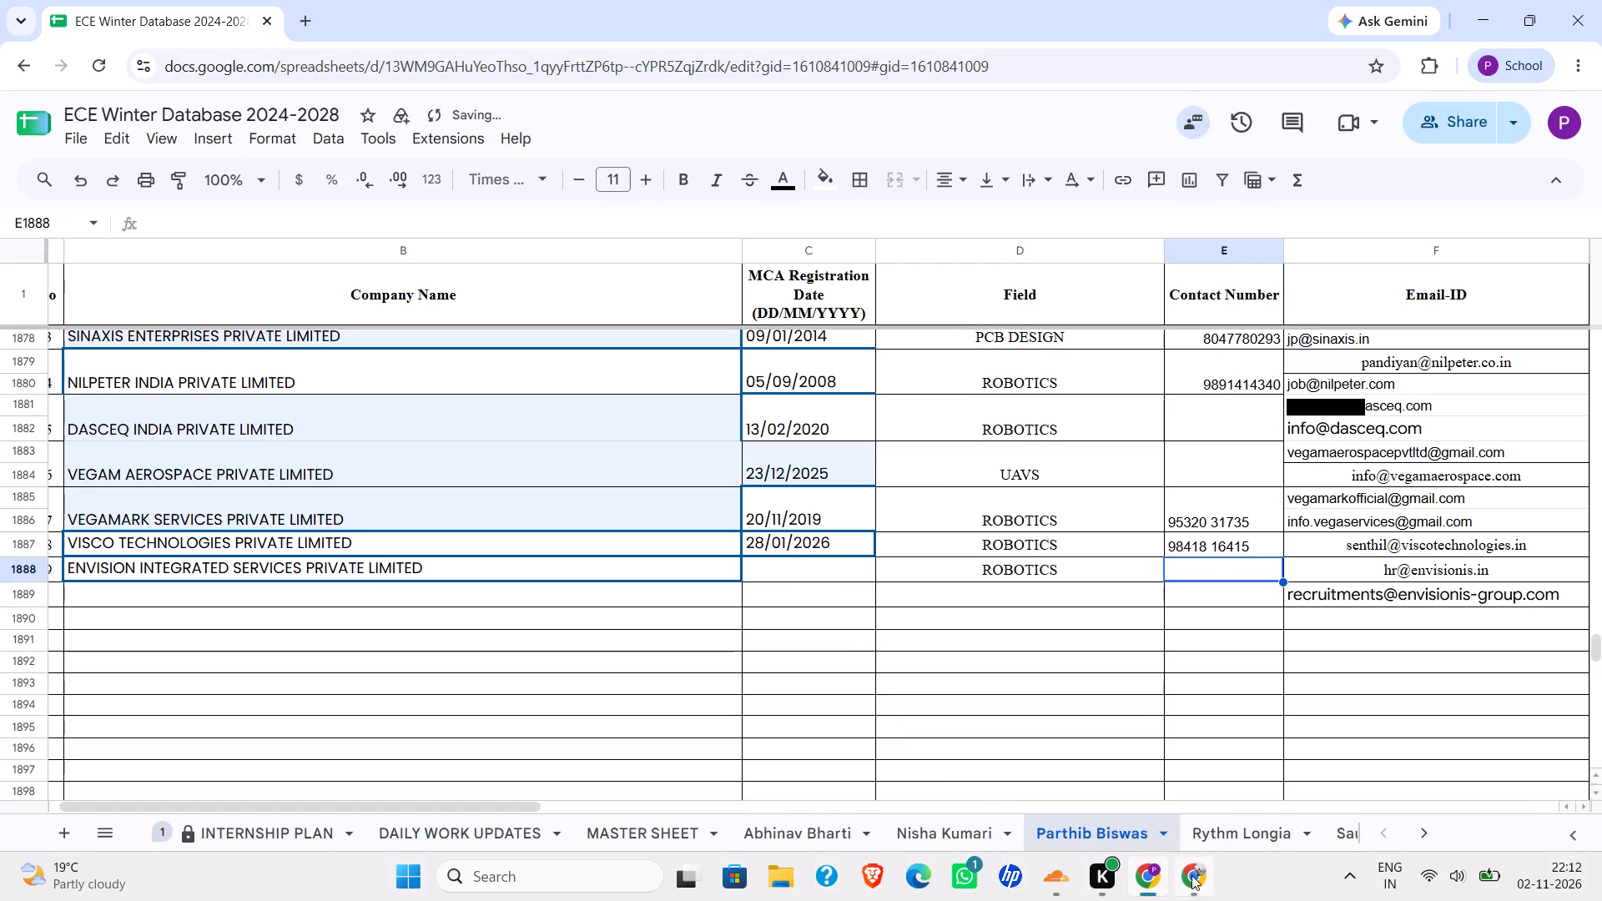
pyautogui.click(781, 505)
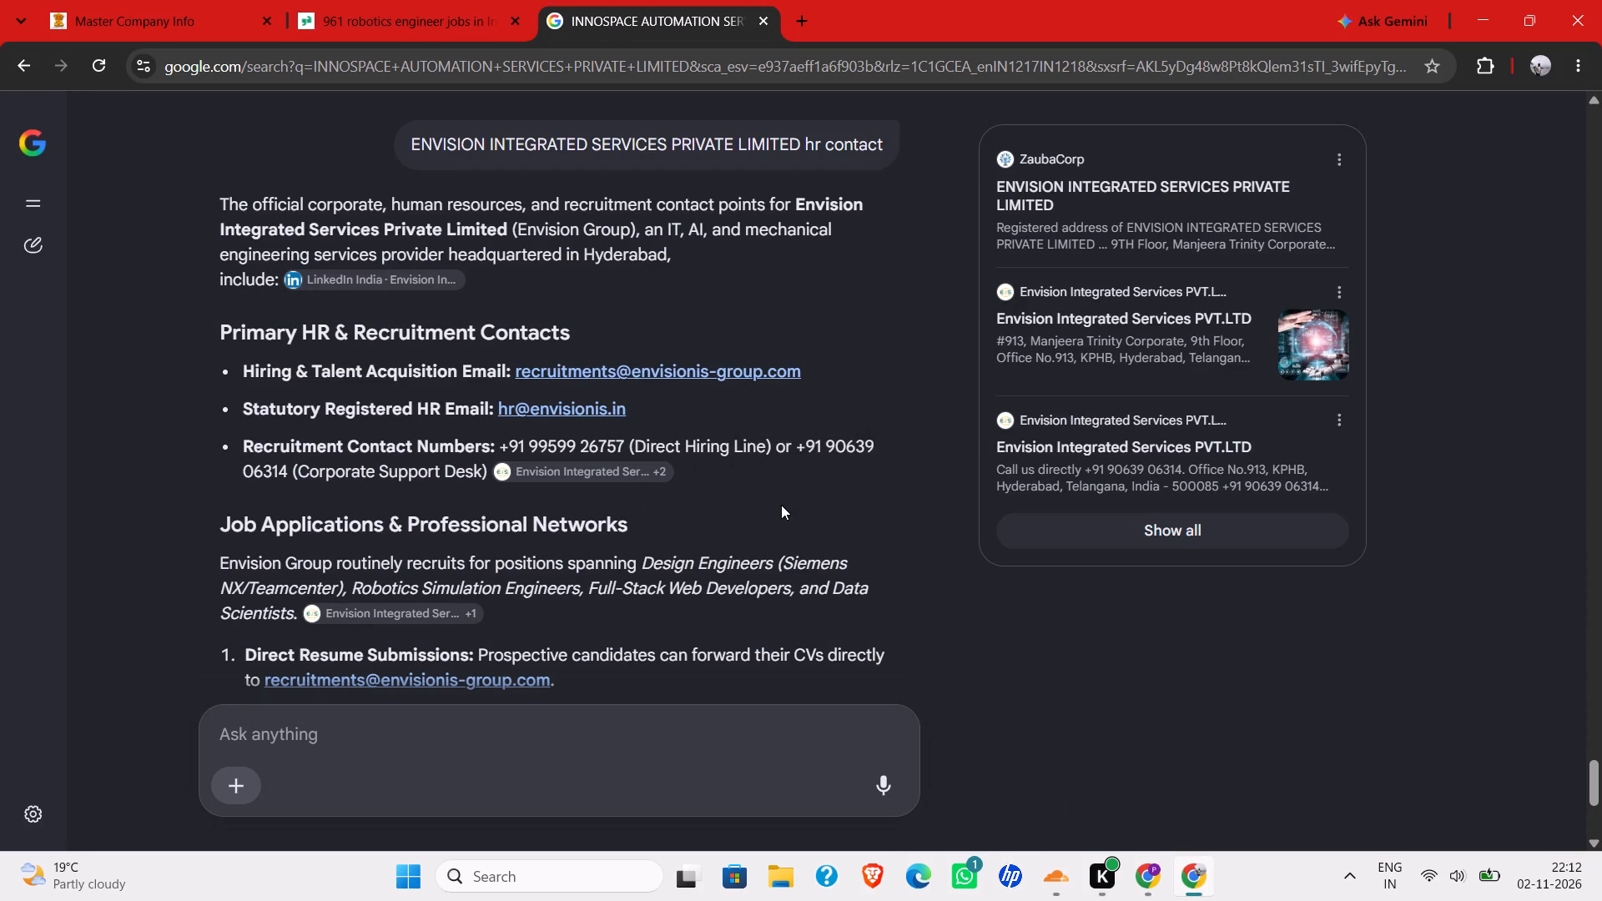
pyautogui.moveTo(828, 450); pyautogui.dragTo(314, 466)
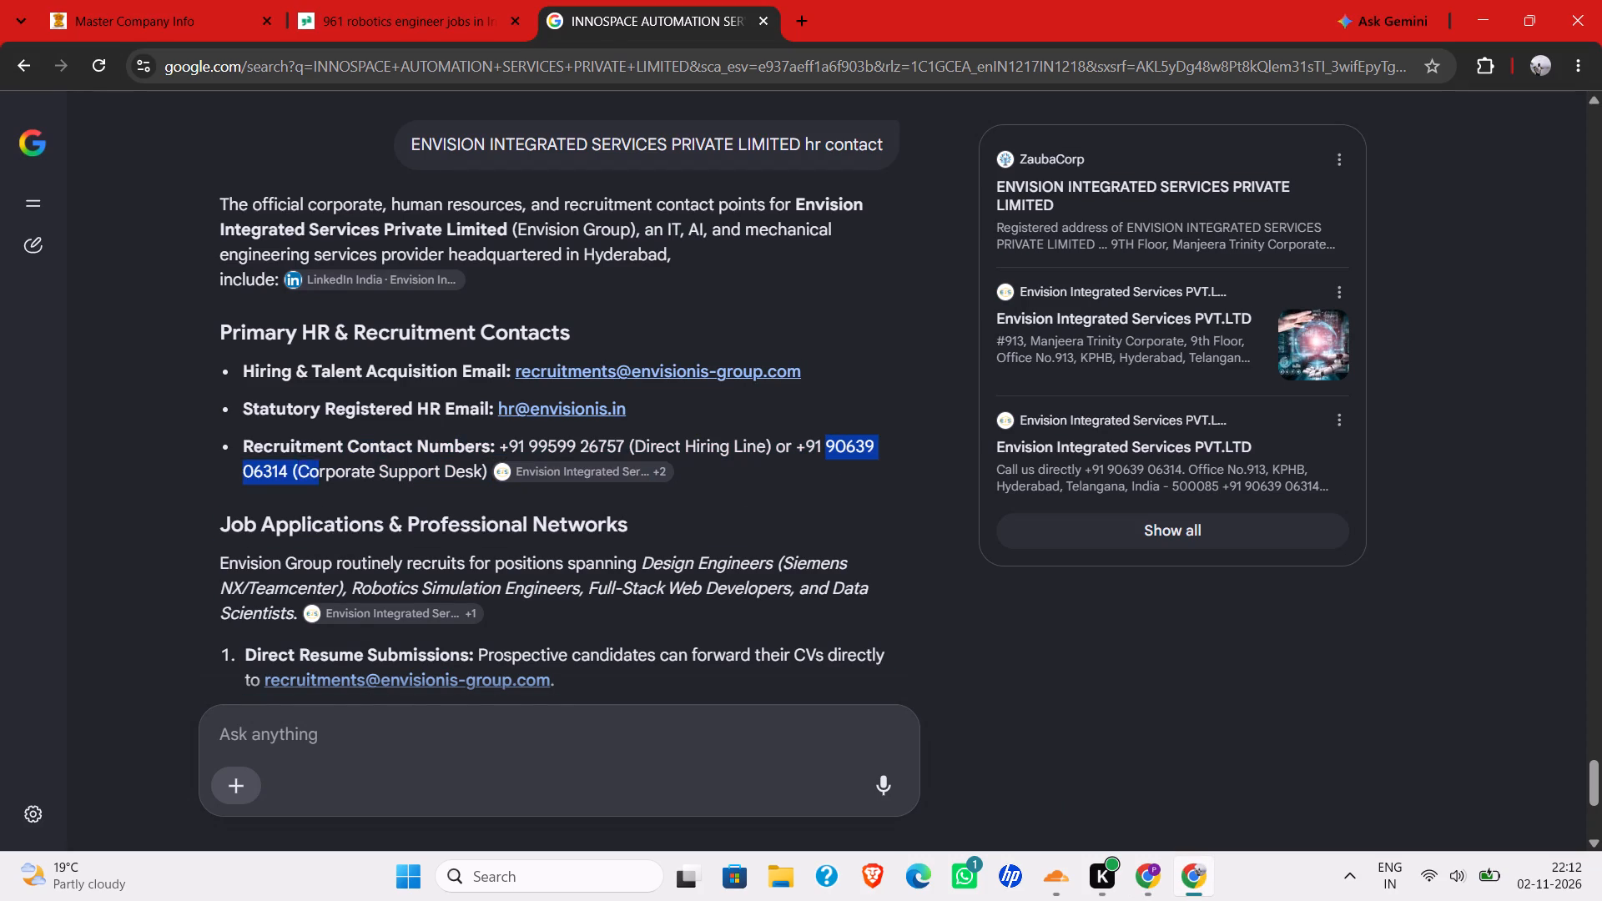
pyautogui.moveTo(314, 466); pyautogui.dragTo(284, 481)
pyautogui.hotkey('ctrl', 'c')
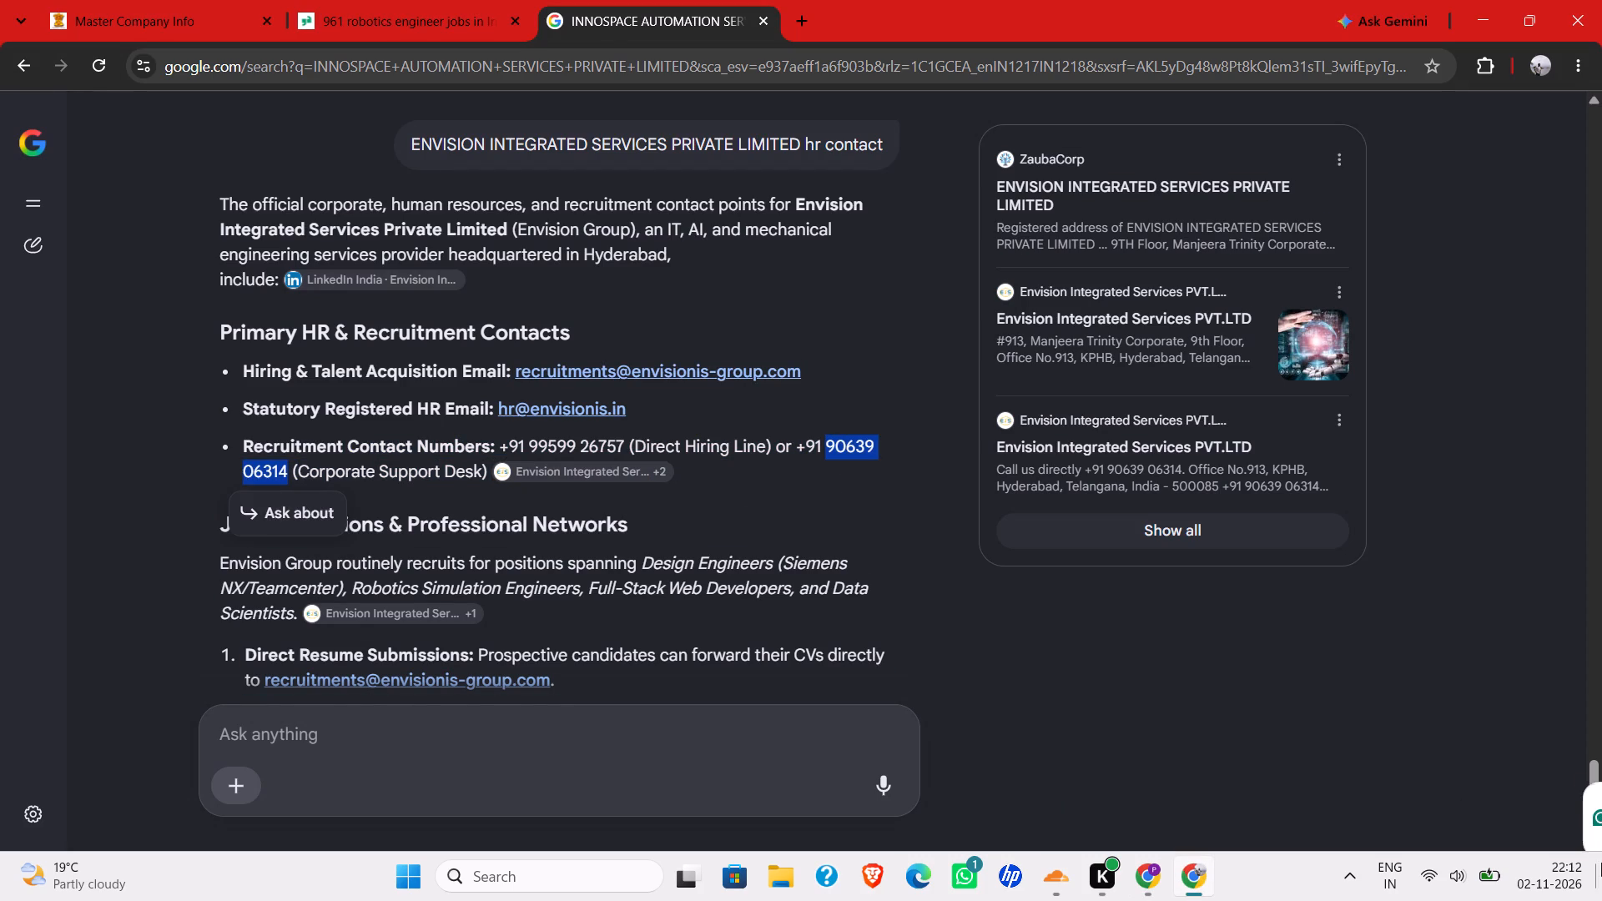
pyautogui.click(1146, 859)
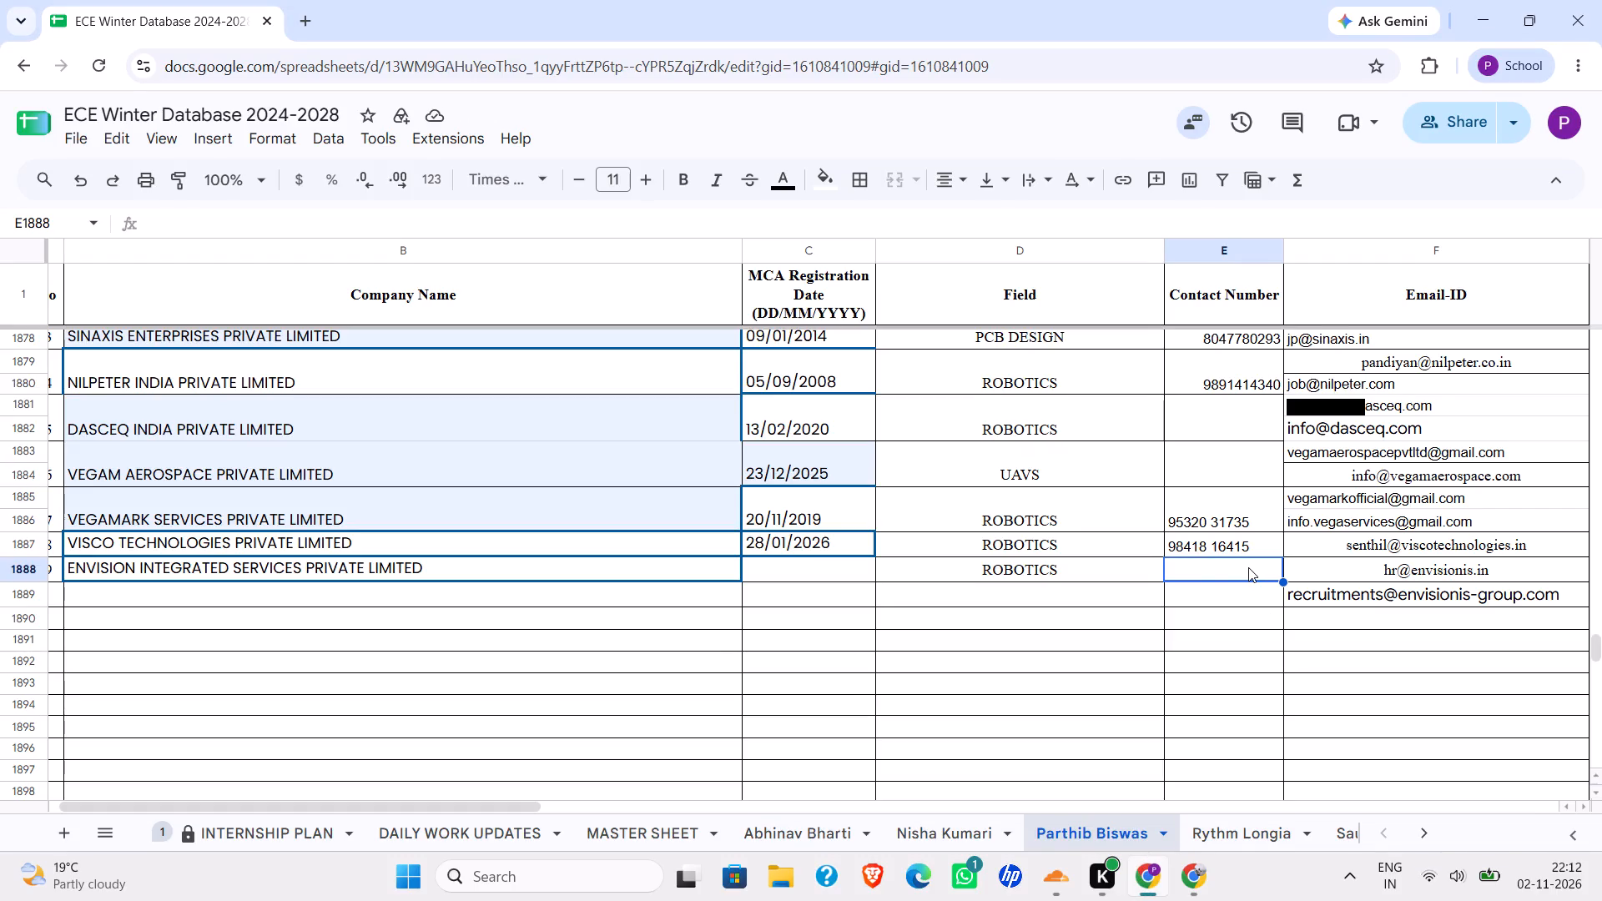
# Enter Envision's copied corporate support desk number as the contact number in row 1888, without the space.
pyautogui.hotkey('ctrl', 'v')
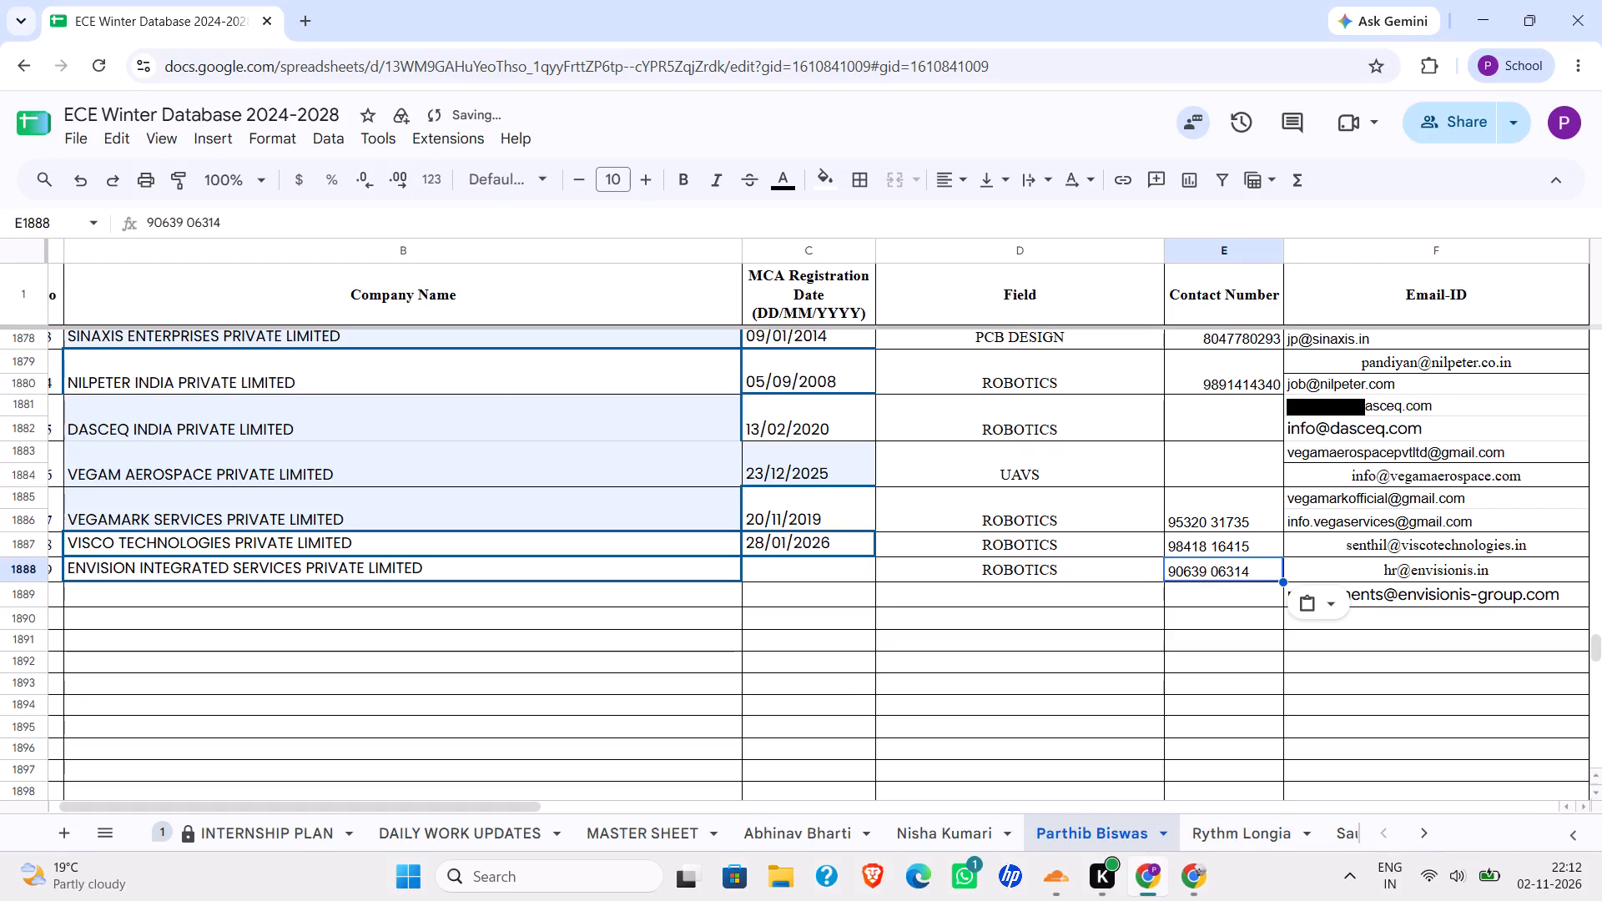
pyautogui.click(189, 223)
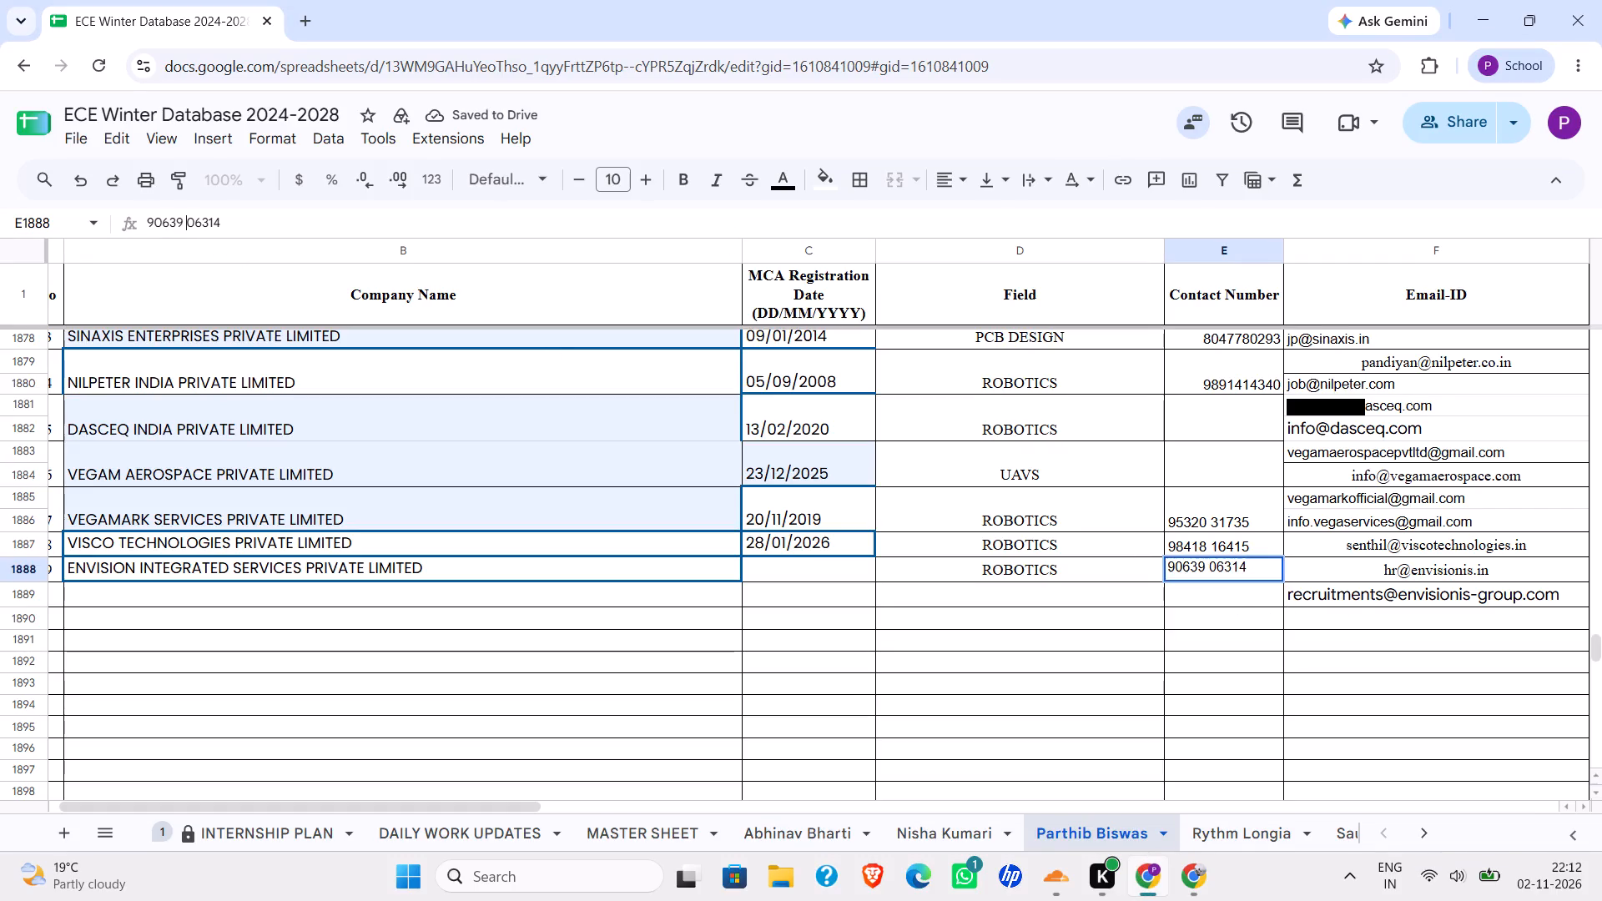
pyautogui.press('BackSpace')
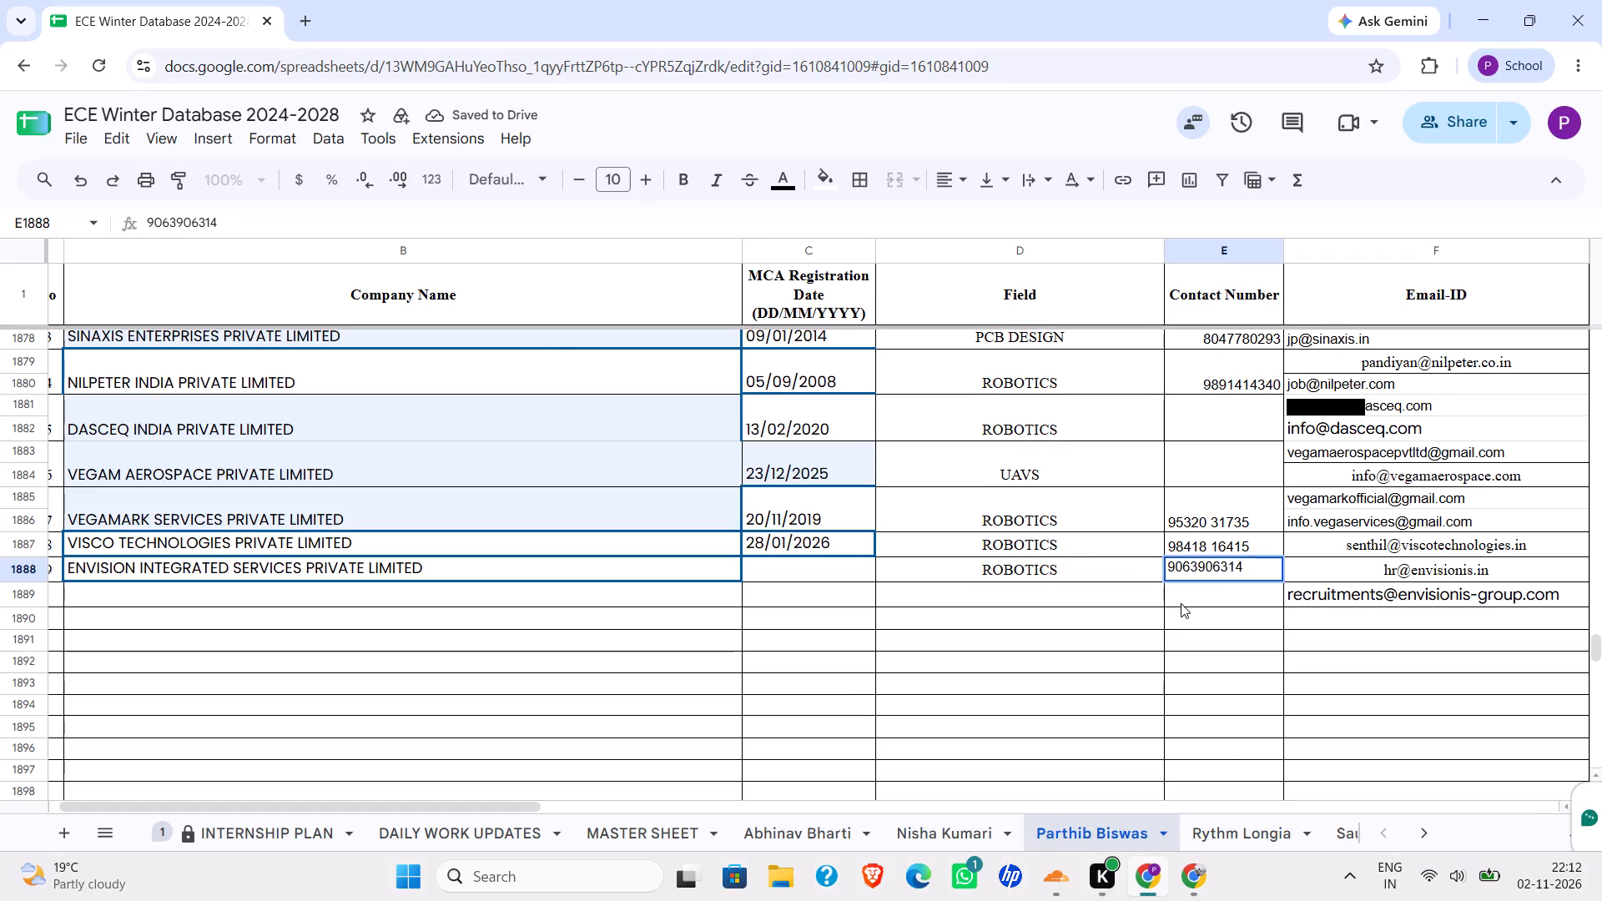
pyautogui.click(1181, 603)
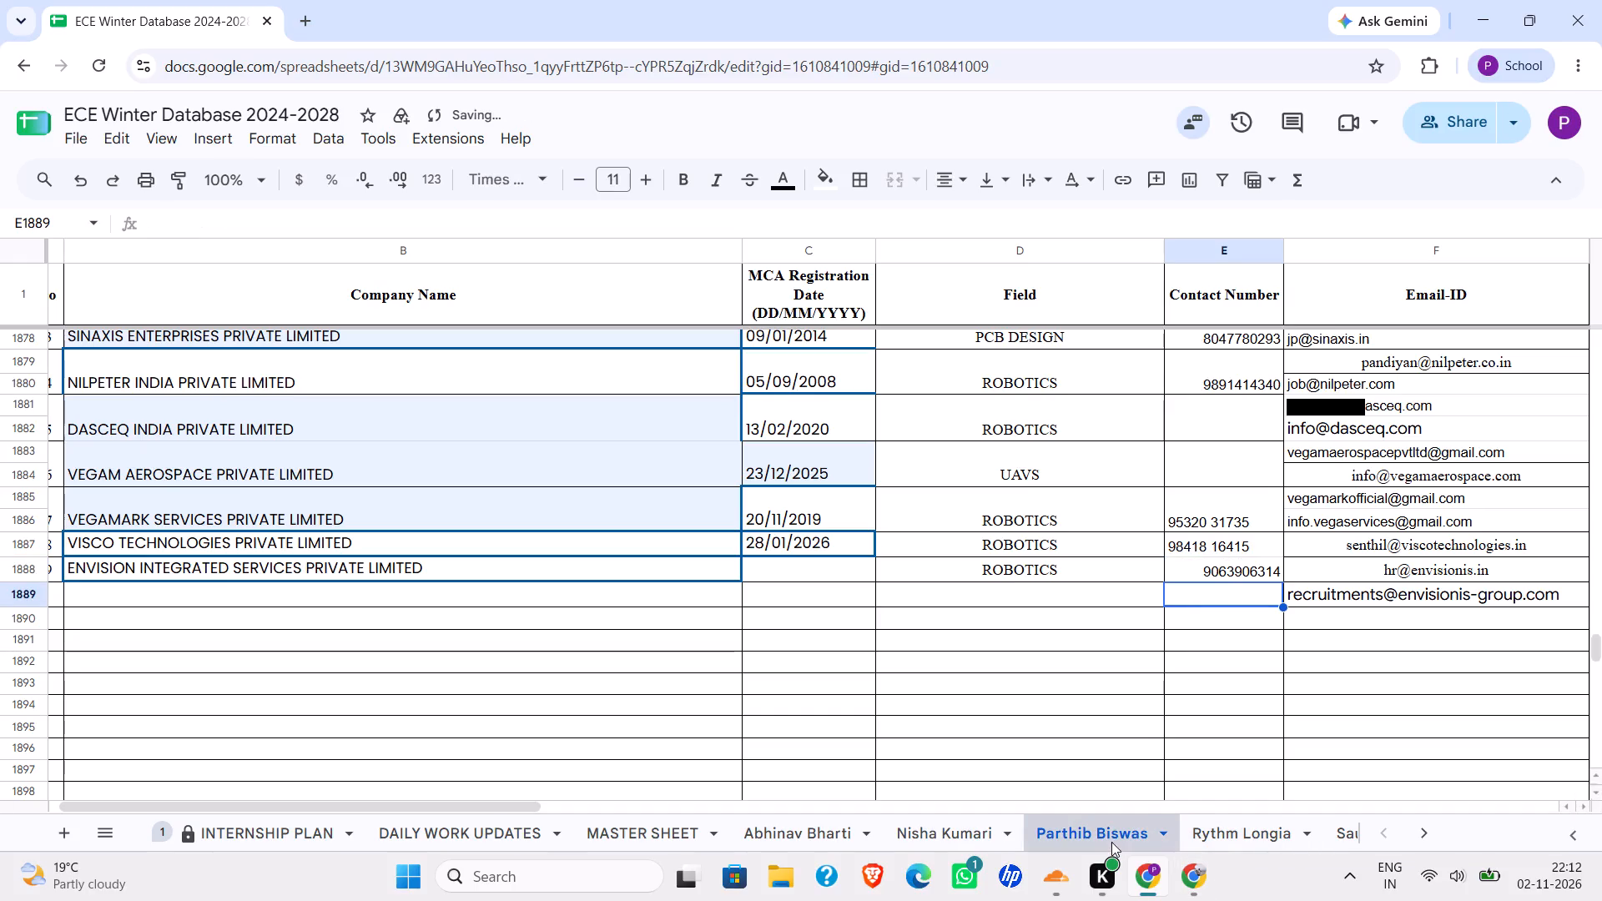
# Copy Envision's direct hiring line number from the Google answer into the contact number cell of row 1889, without the space.
pyautogui.click(1185, 871)
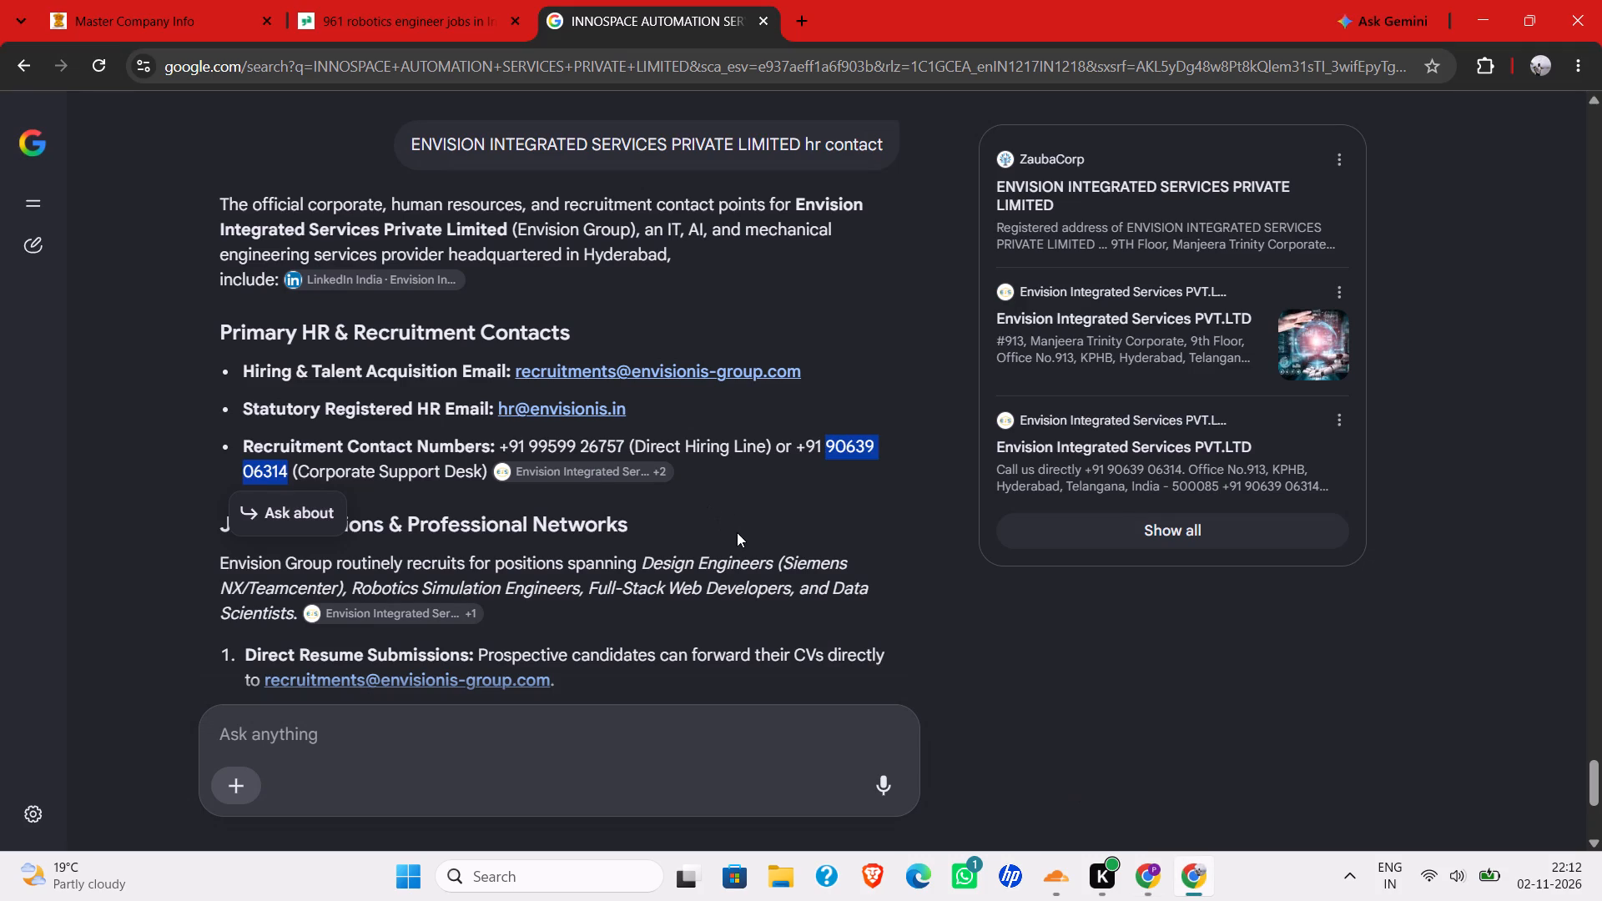
pyautogui.click(737, 532)
pyautogui.moveTo(531, 444); pyautogui.dragTo(547, 444)
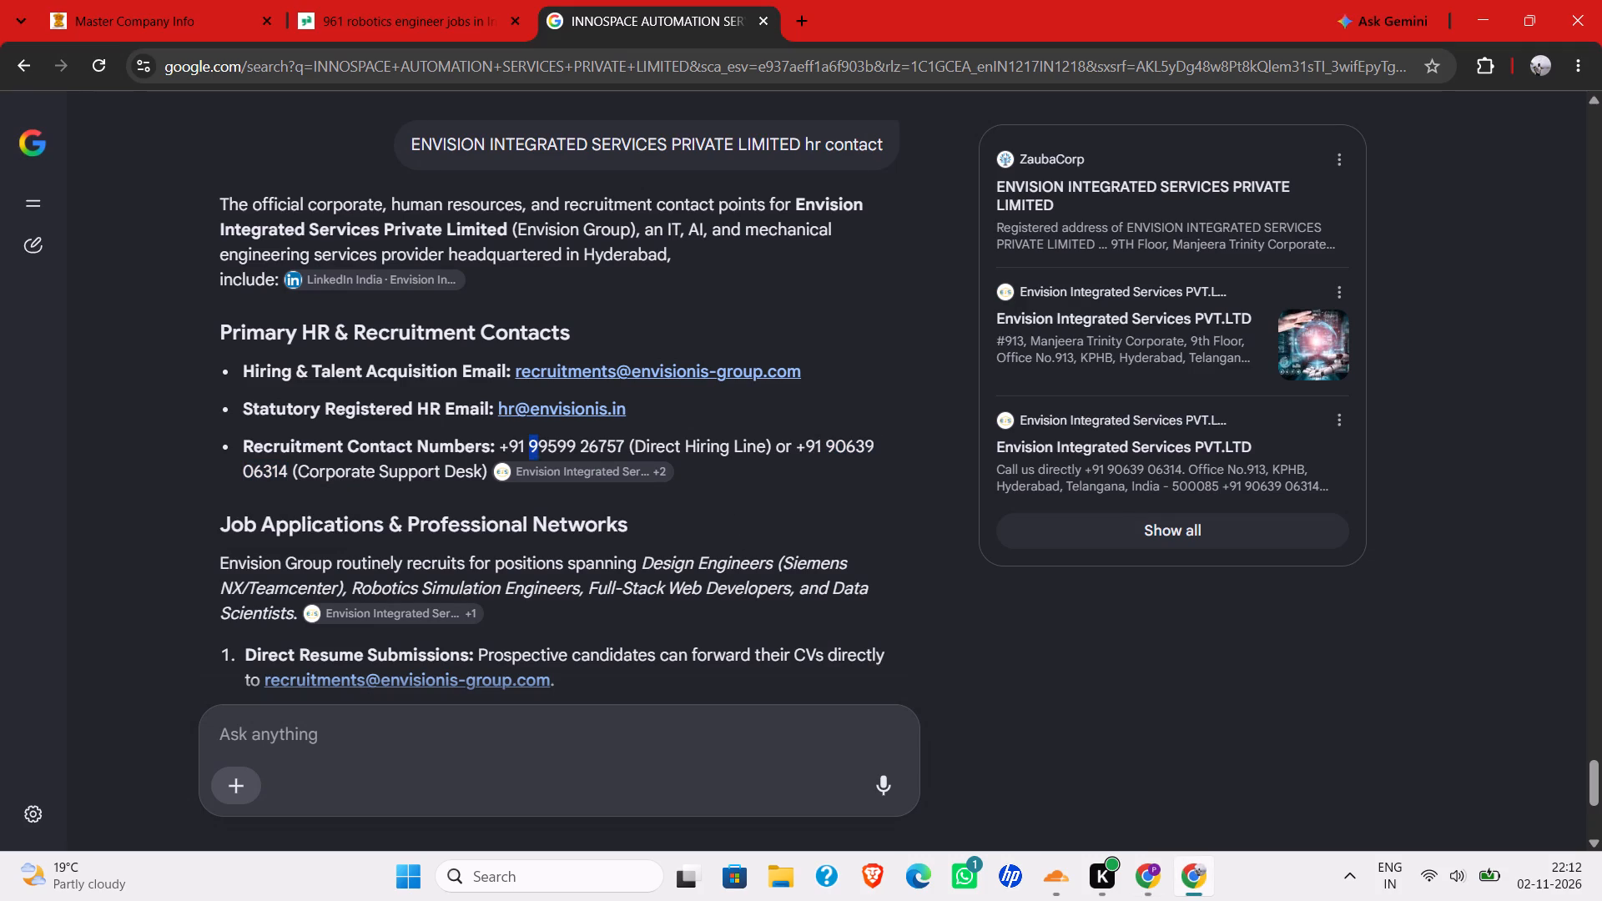
pyautogui.moveTo(547, 444); pyautogui.dragTo(623, 447)
pyautogui.hotkey('ctrl', 'c')
pyautogui.click(1140, 864)
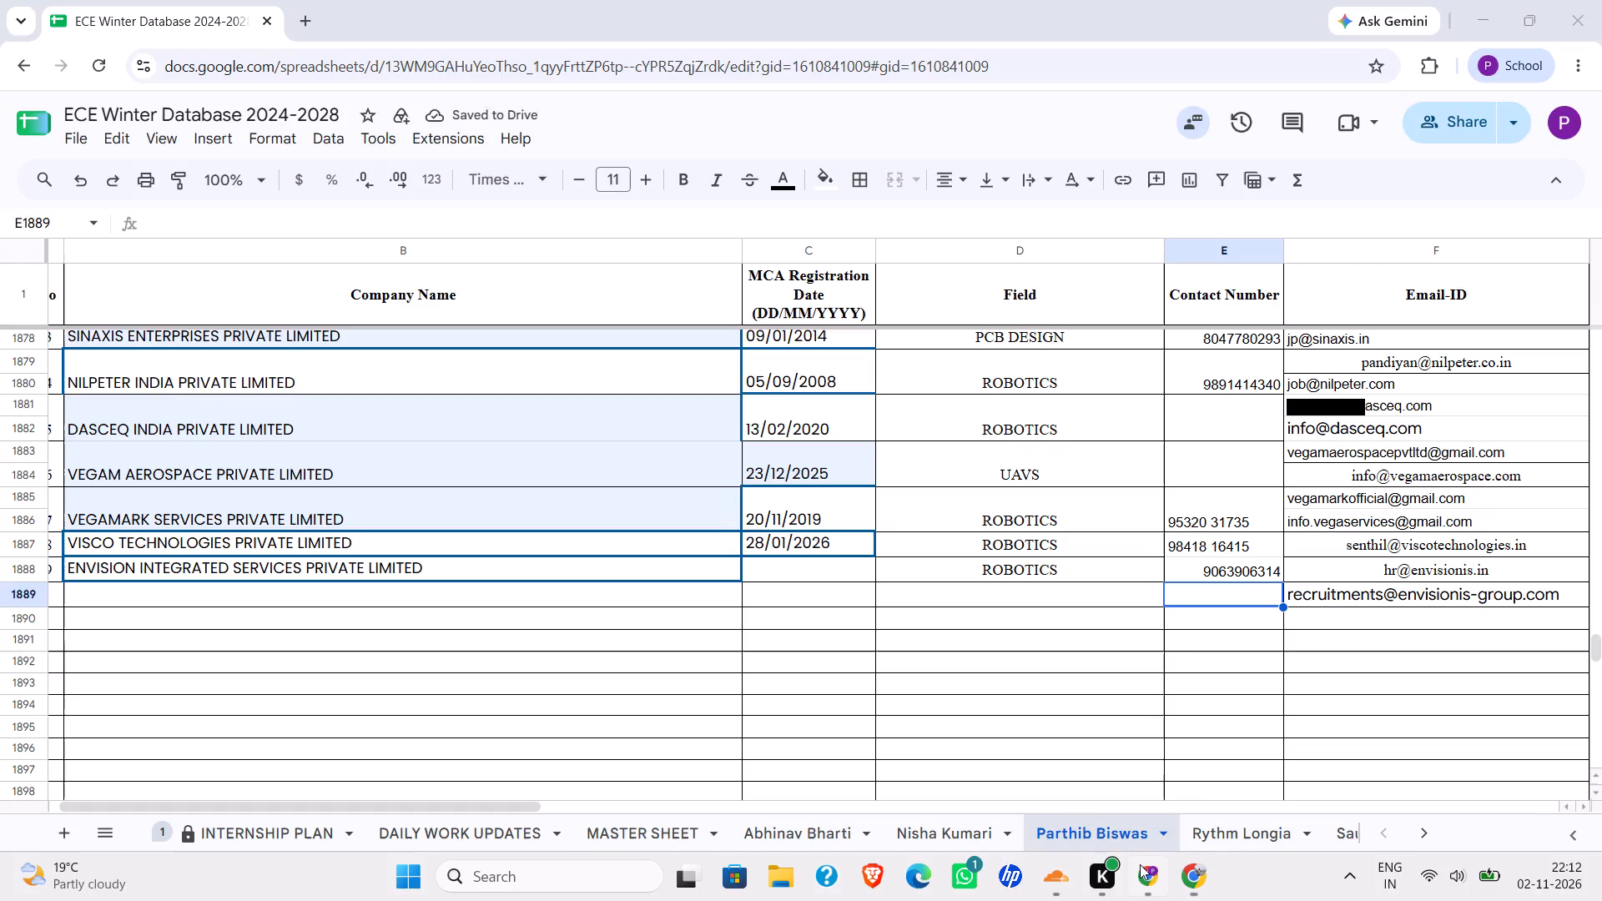
pyautogui.hotkey('ctrl', 'v')
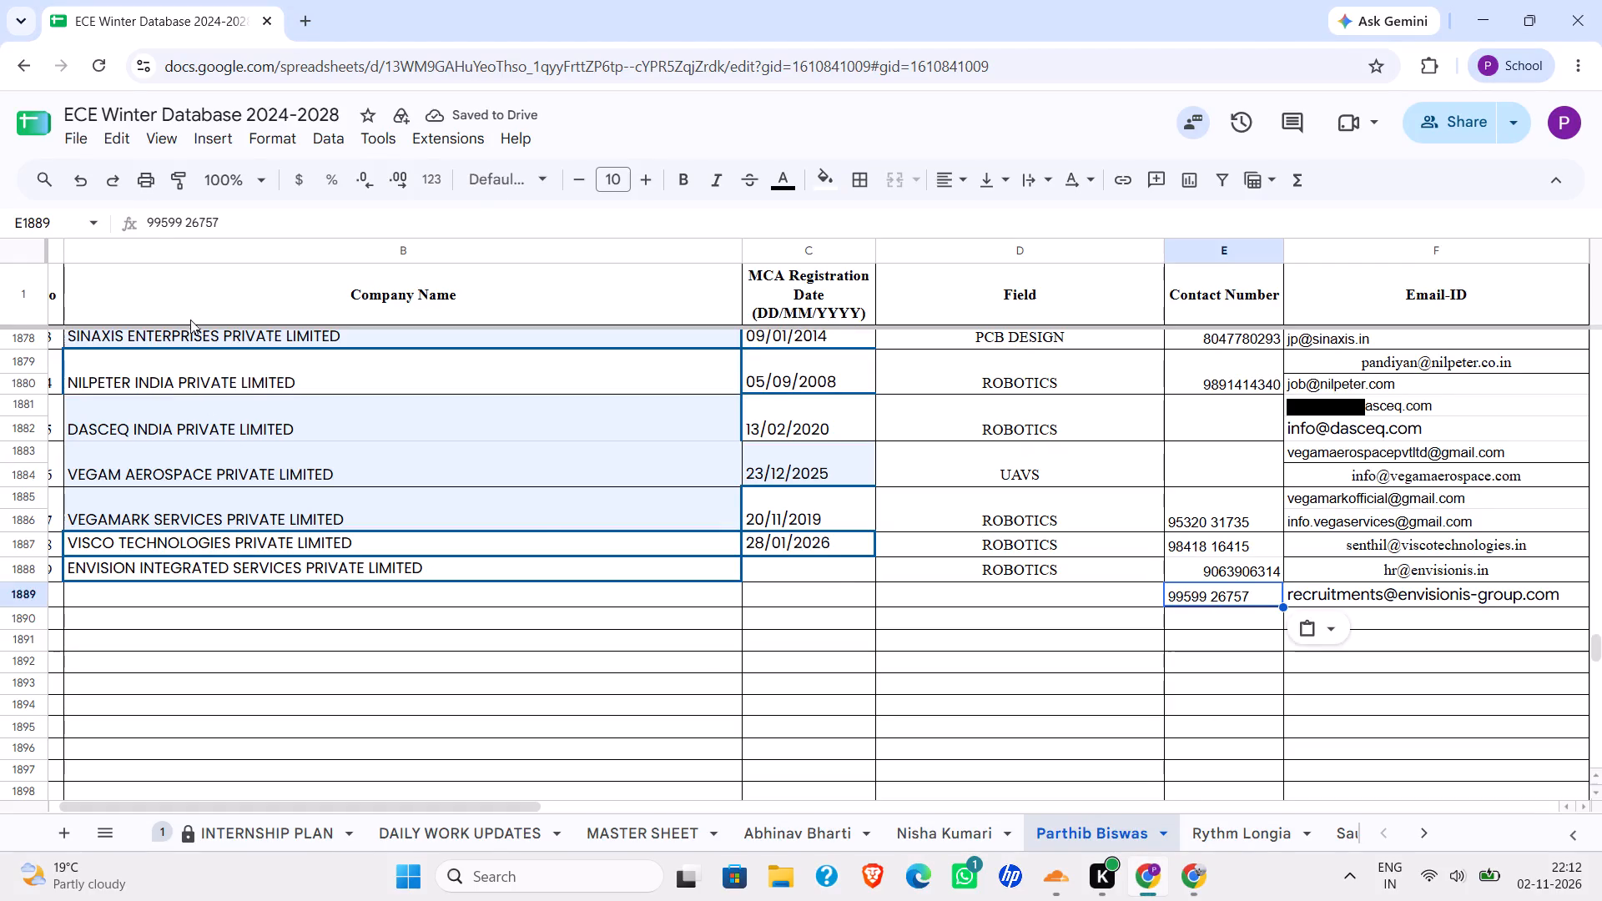
pyautogui.click(187, 219)
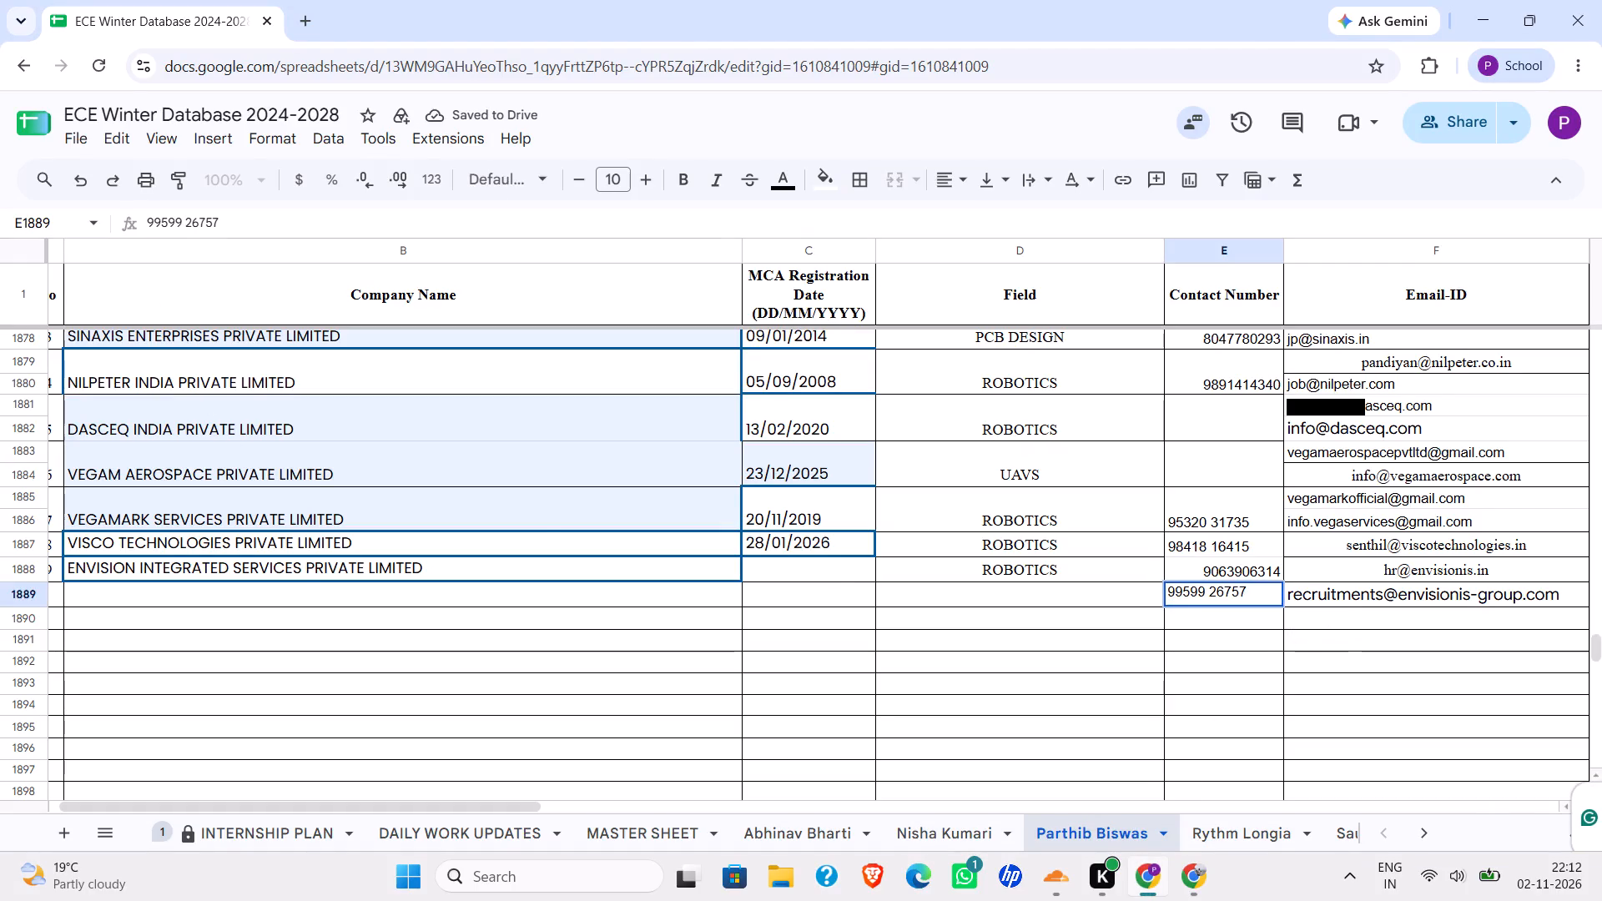
pyautogui.press('Right')
pyautogui.press('Left')
pyautogui.press('BackSpace')
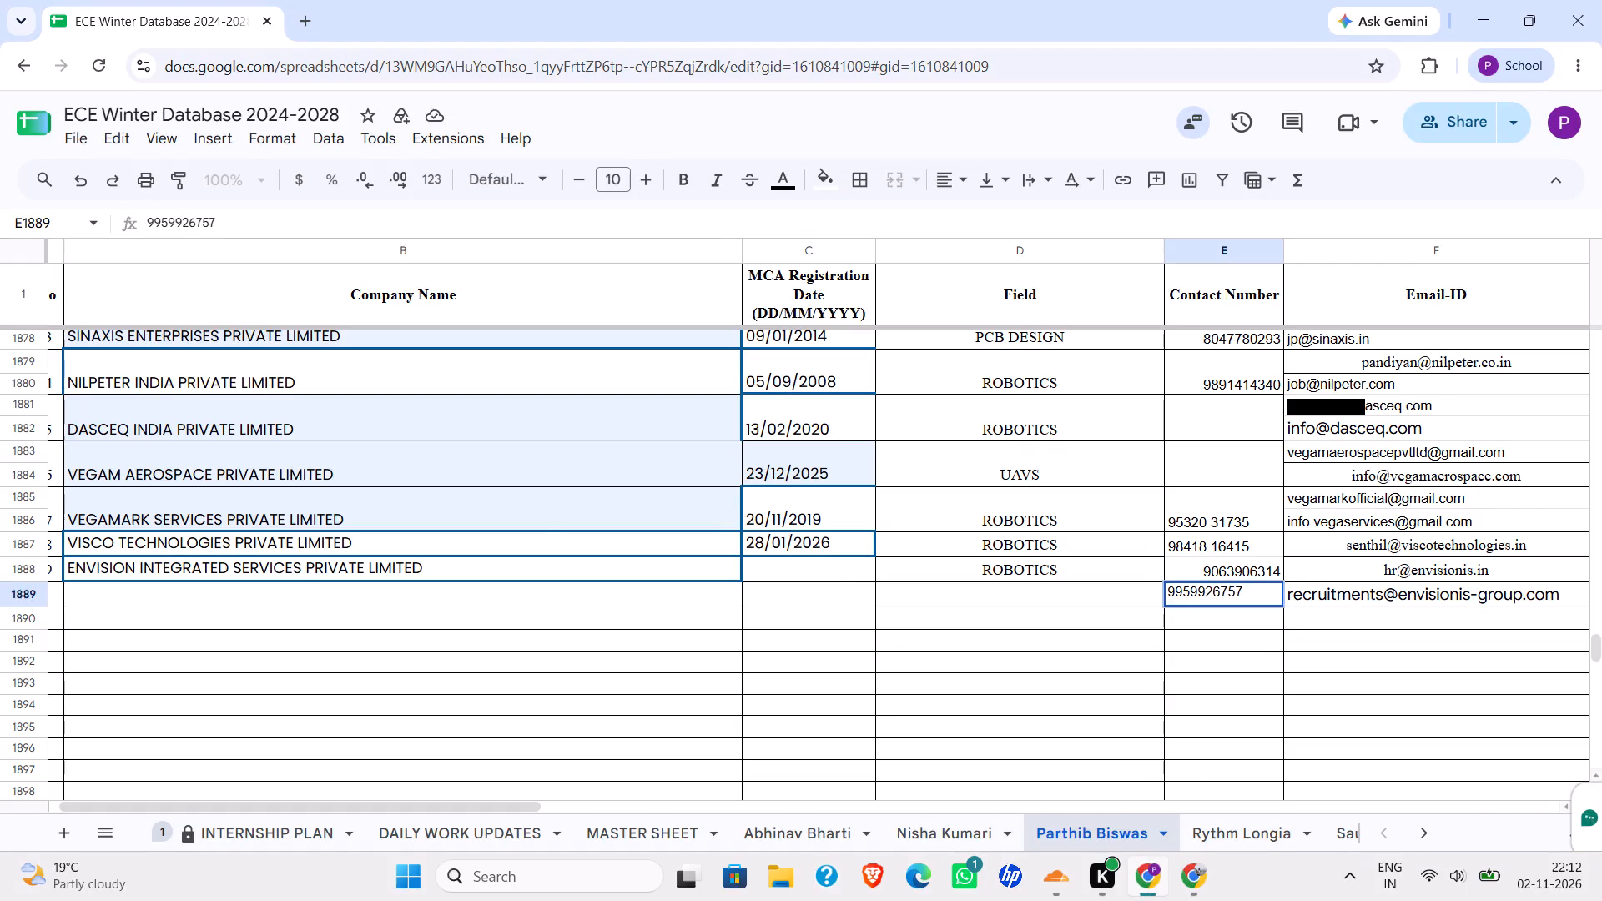
pyautogui.click(882, 648)
# Copy Envision's date of incorporation, 23/05/2012, from its MCA master data page into the registration date cell of row 1888.
pyautogui.click(793, 570)
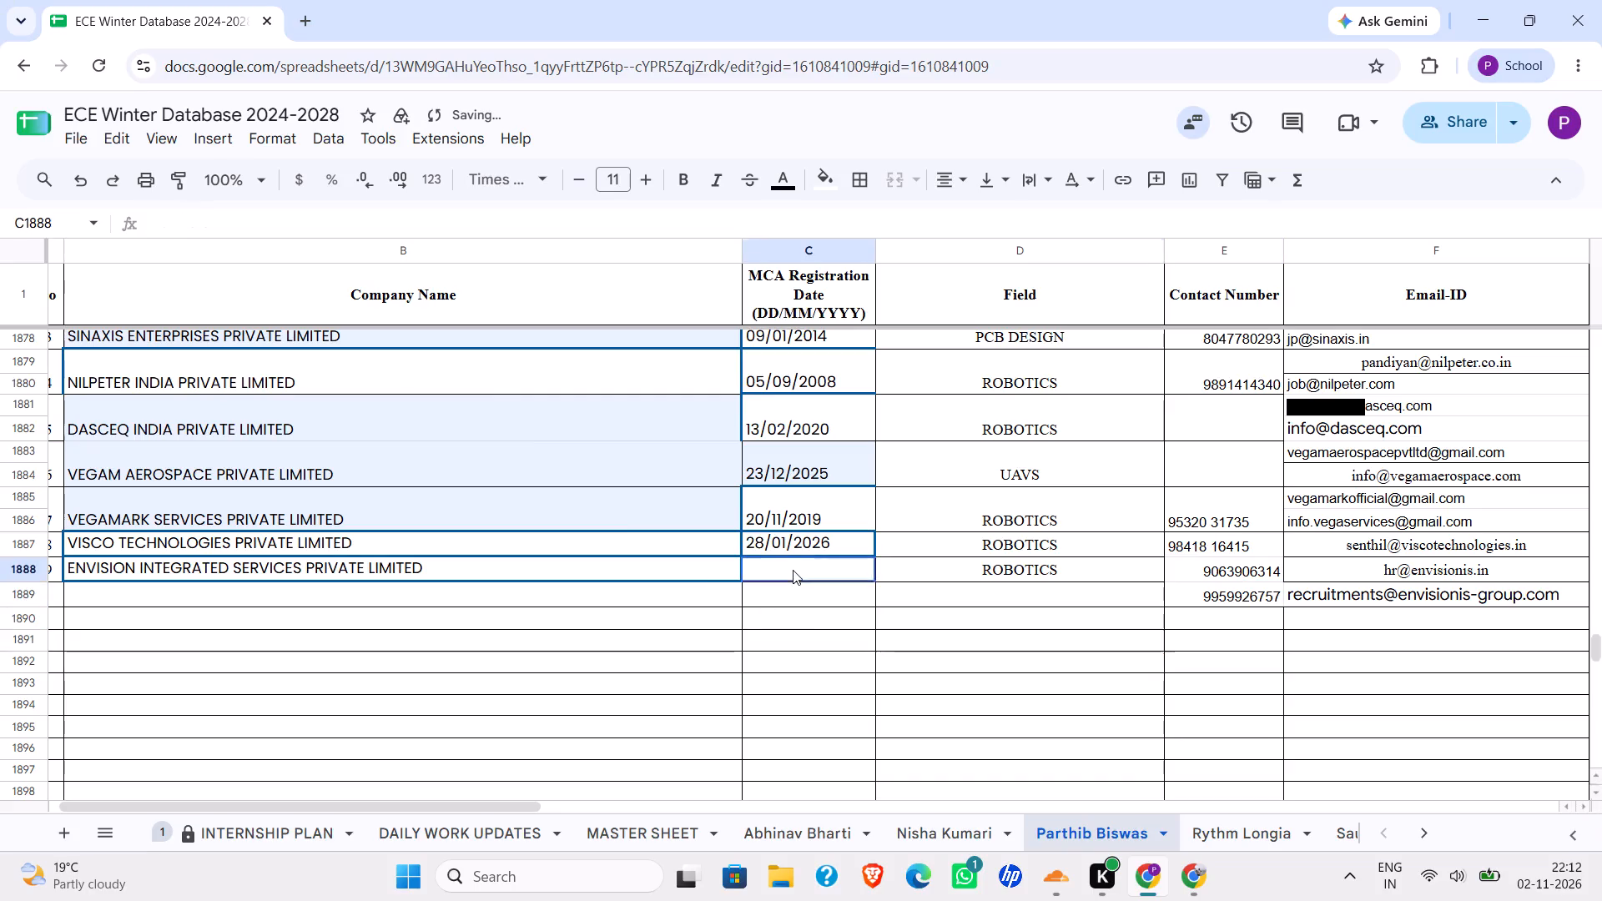
pyautogui.click(1196, 873)
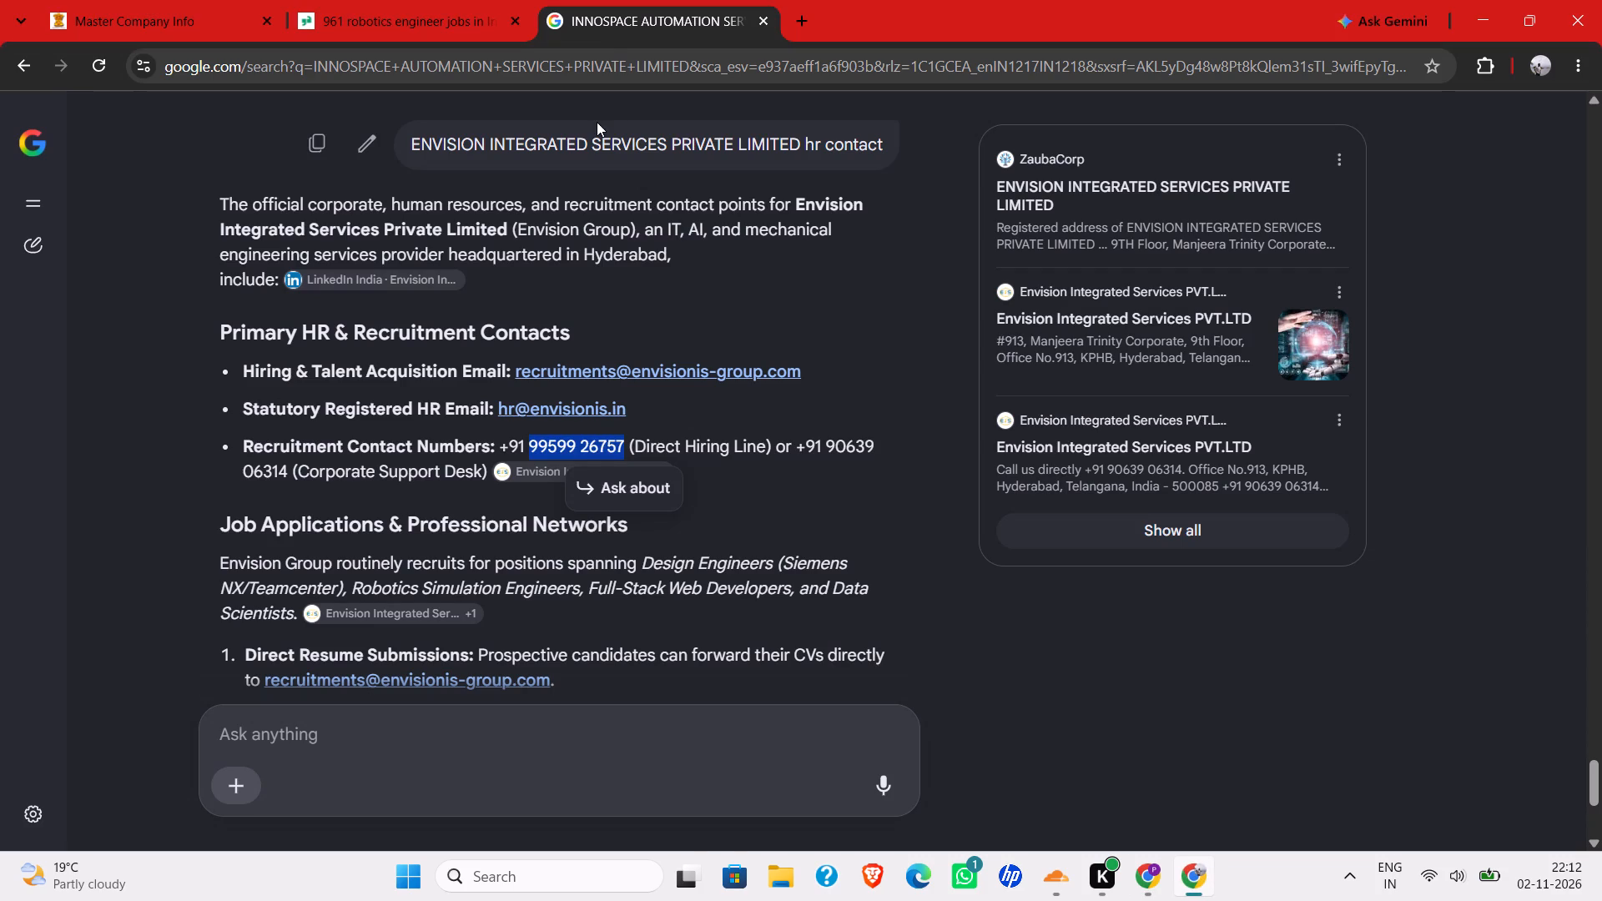
pyautogui.click(231, 0)
pyautogui.moveTo(666, 616); pyautogui.dragTo(797, 636)
pyautogui.hotkey('ctrl', 'c')
pyautogui.click(1150, 897)
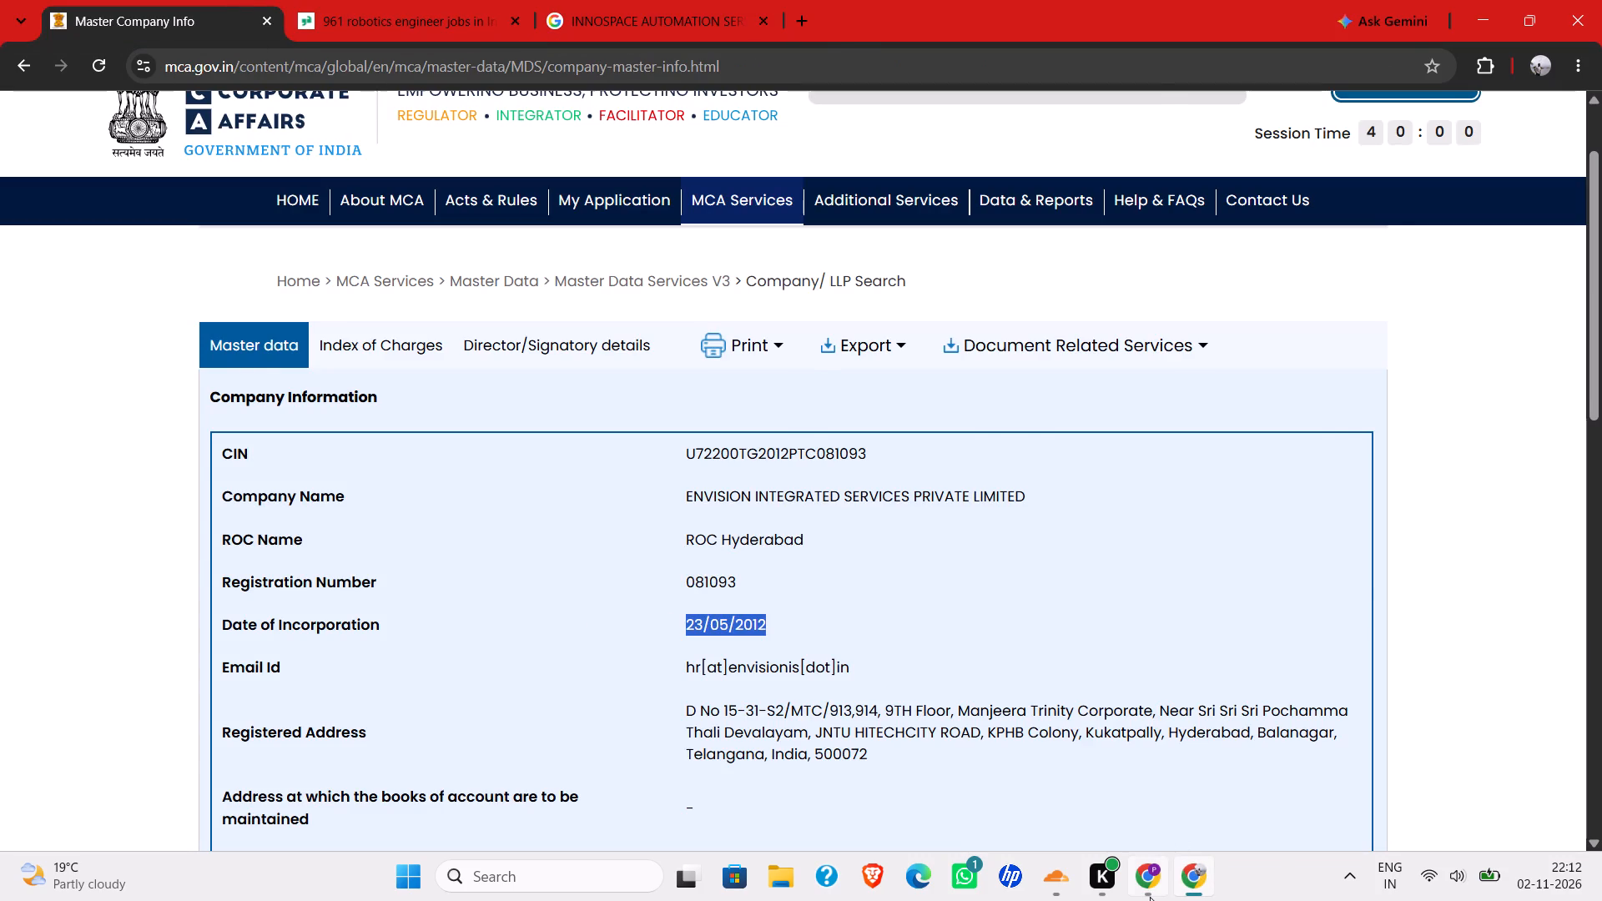
pyautogui.hotkey('ctrl', 'v')
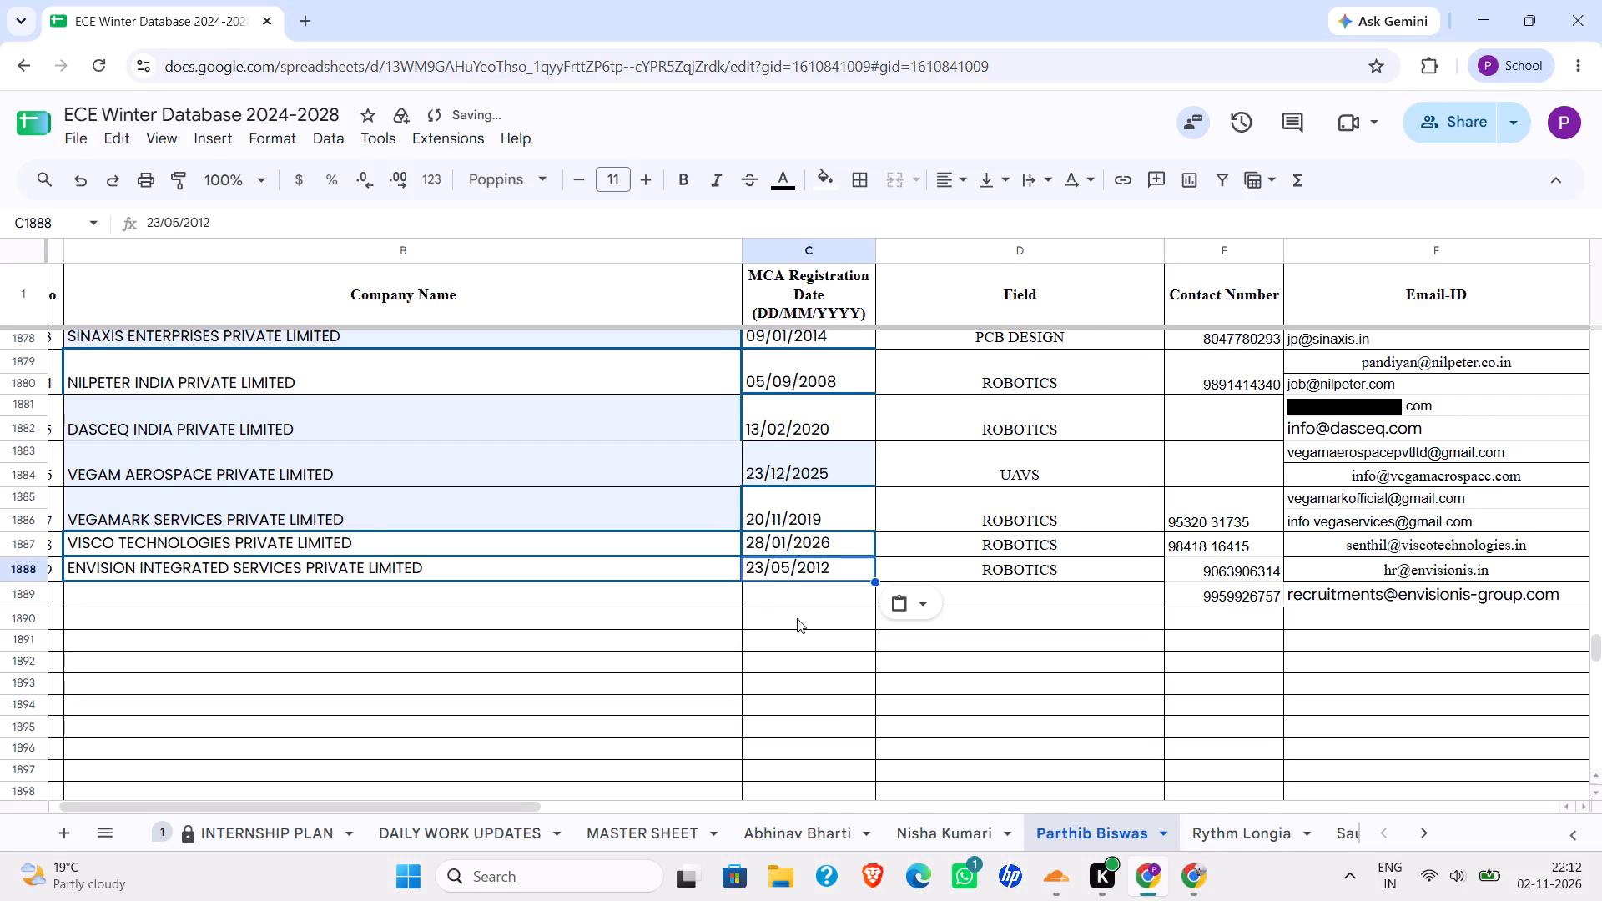
# Merge rows 1888 and 1889 vertically across the S.No, Company Name, MCA Registration Date and Field columns.
pyautogui.hscroll(2, 741, 622)
pyautogui.moveTo(69, 577); pyautogui.dragTo(90, 576)
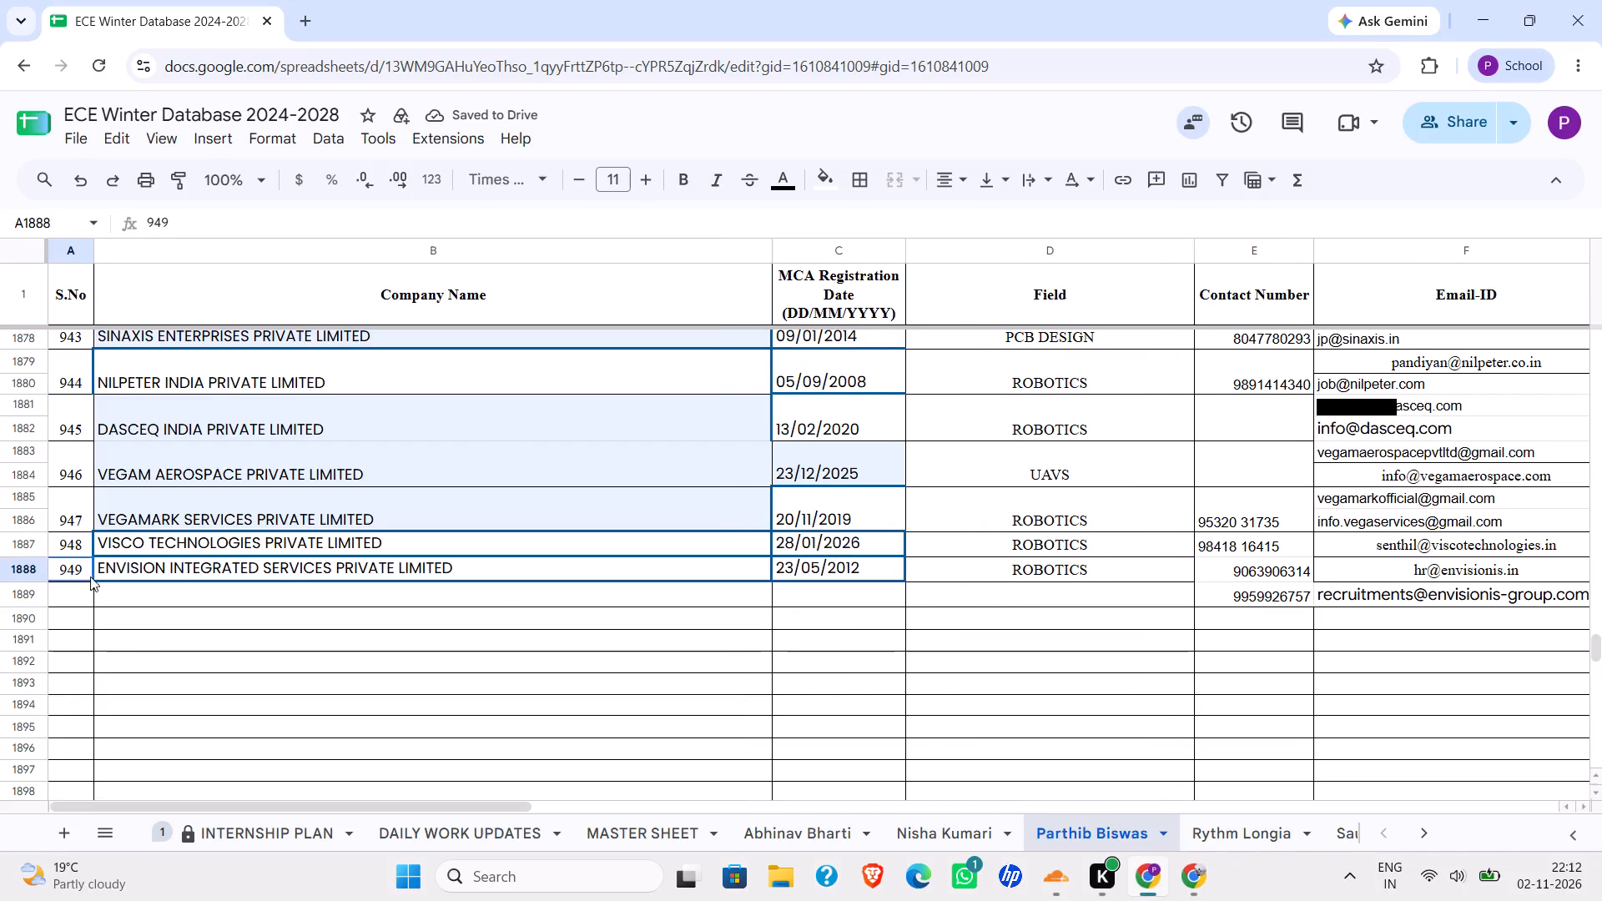
pyautogui.moveTo(90, 576); pyautogui.dragTo(986, 602)
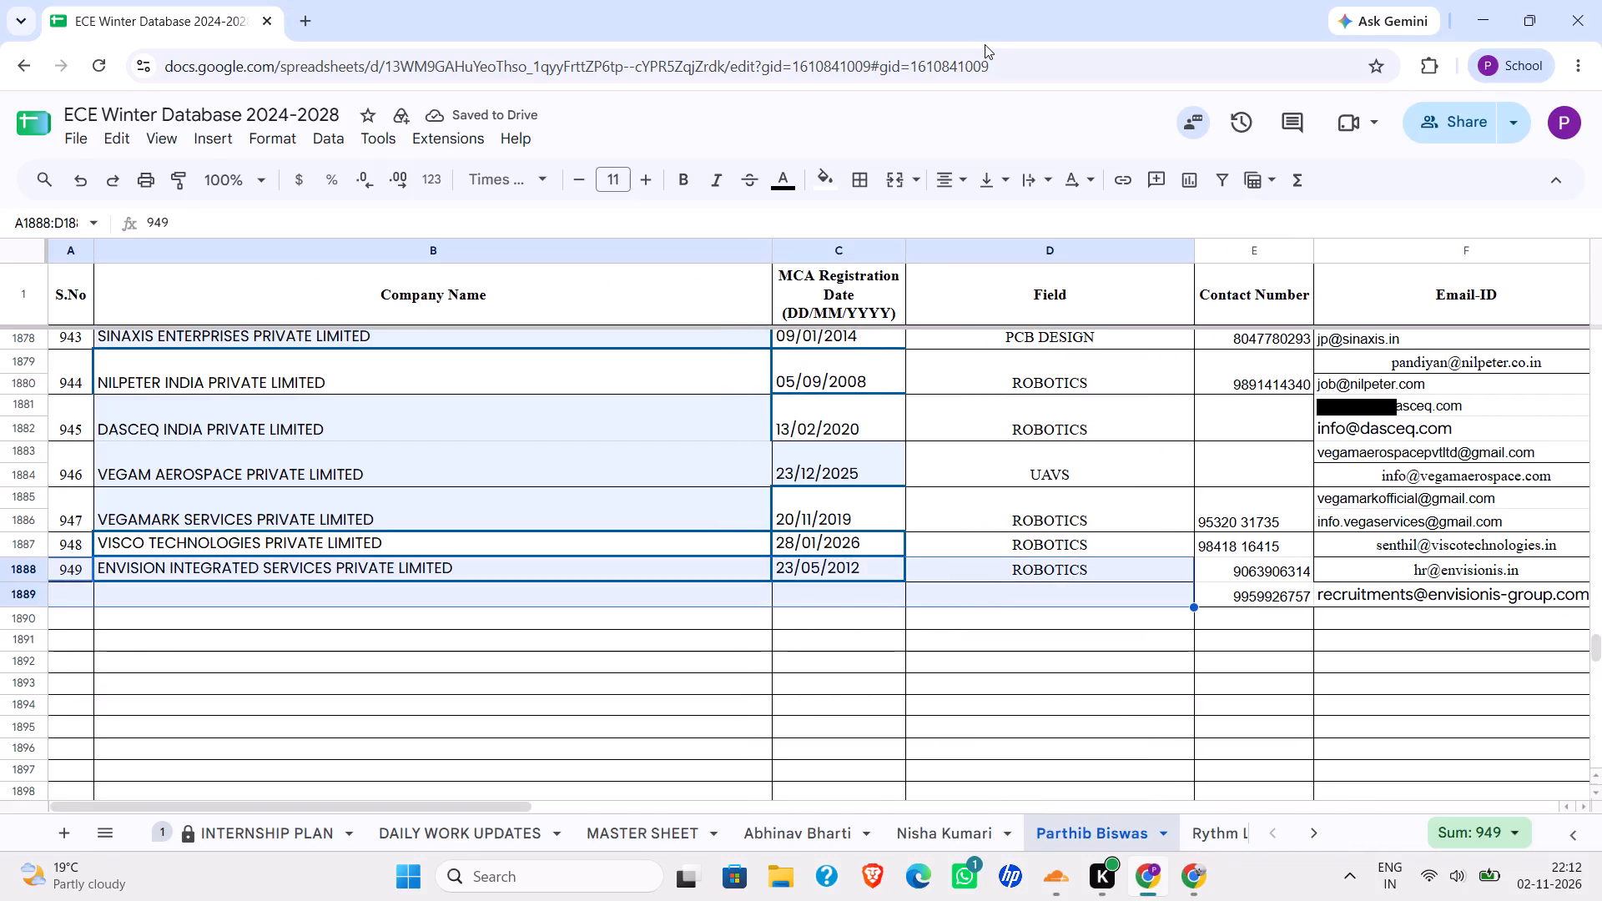
pyautogui.click(914, 188)
pyautogui.click(928, 239)
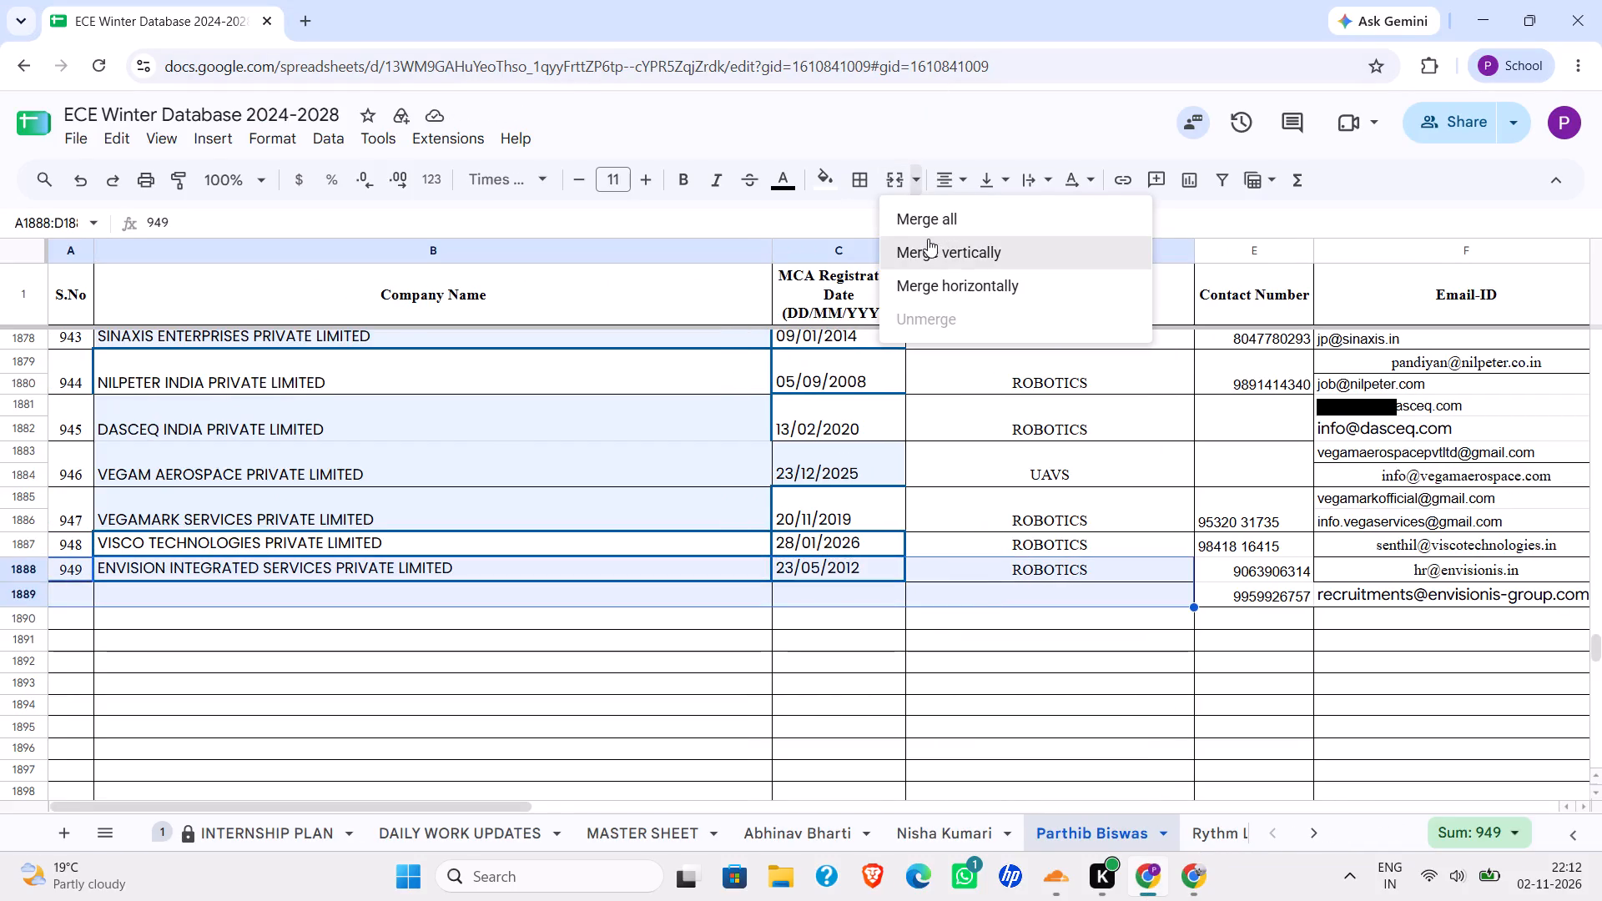
# Enter serial number 950 in row 1890 and select that row's company name cell.
pyautogui.click(64, 619)
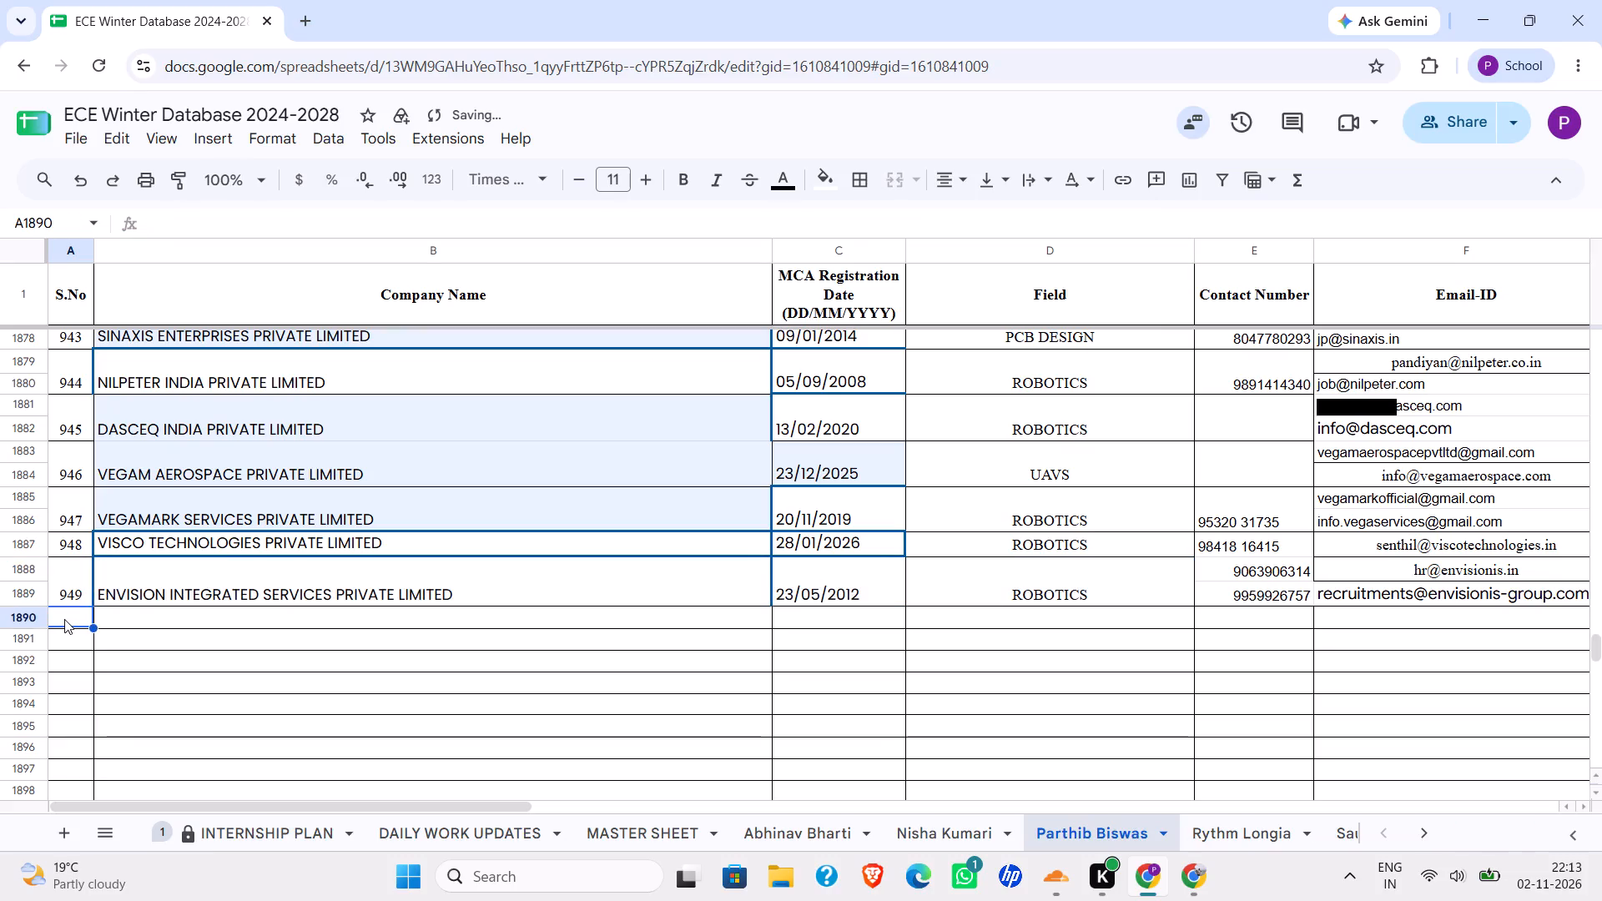
pyautogui.write('95')
pyautogui.press('0')
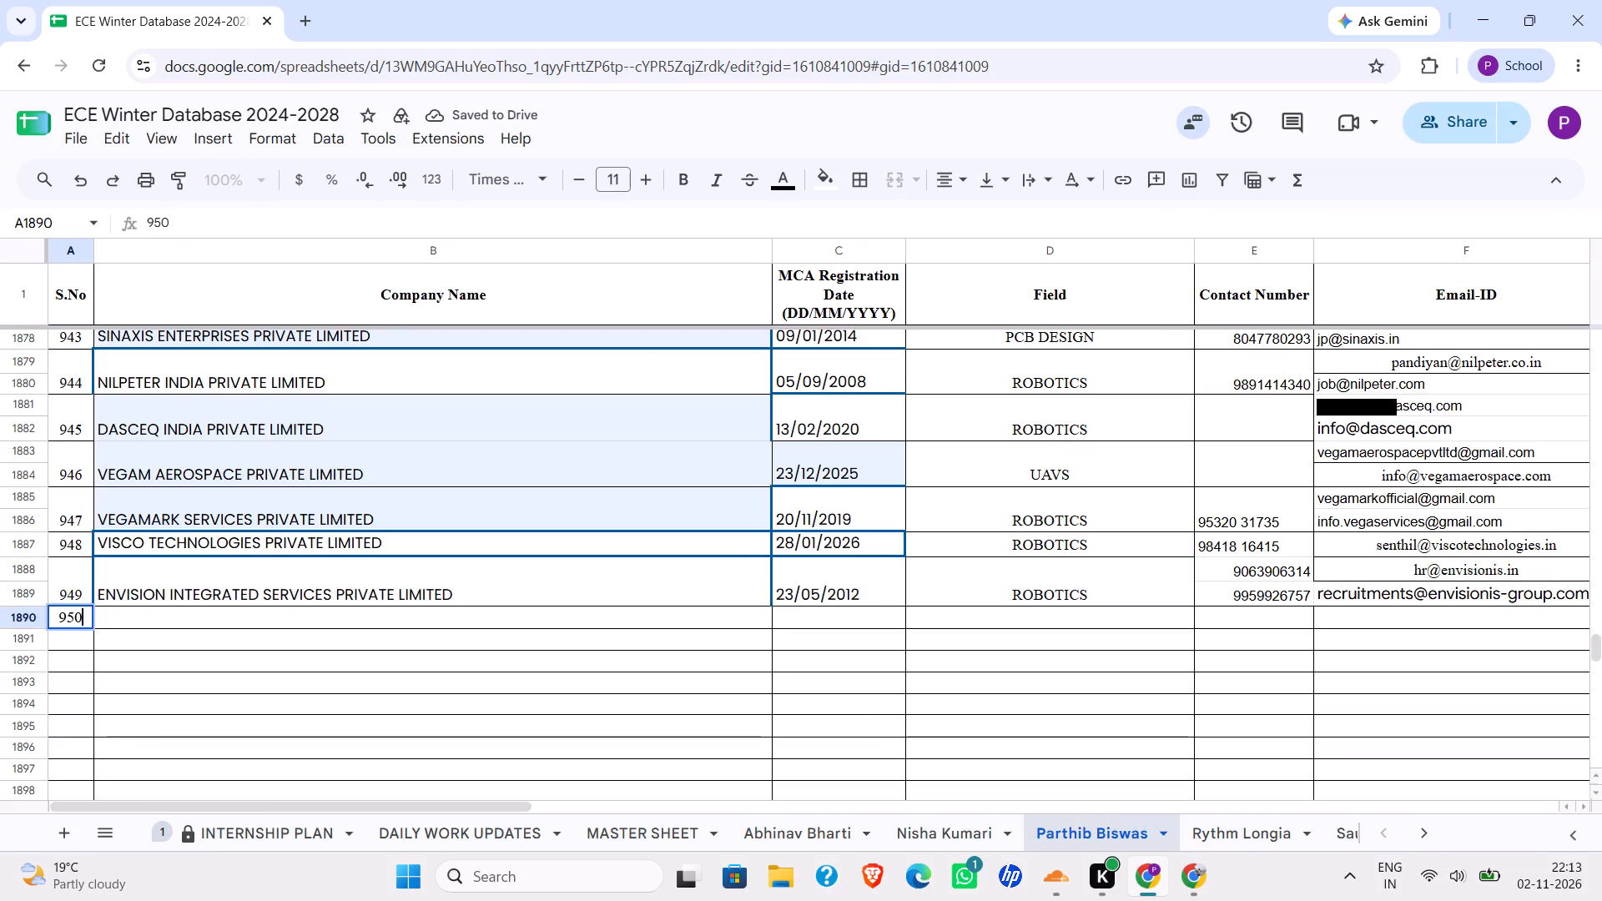
pyautogui.click(125, 625)
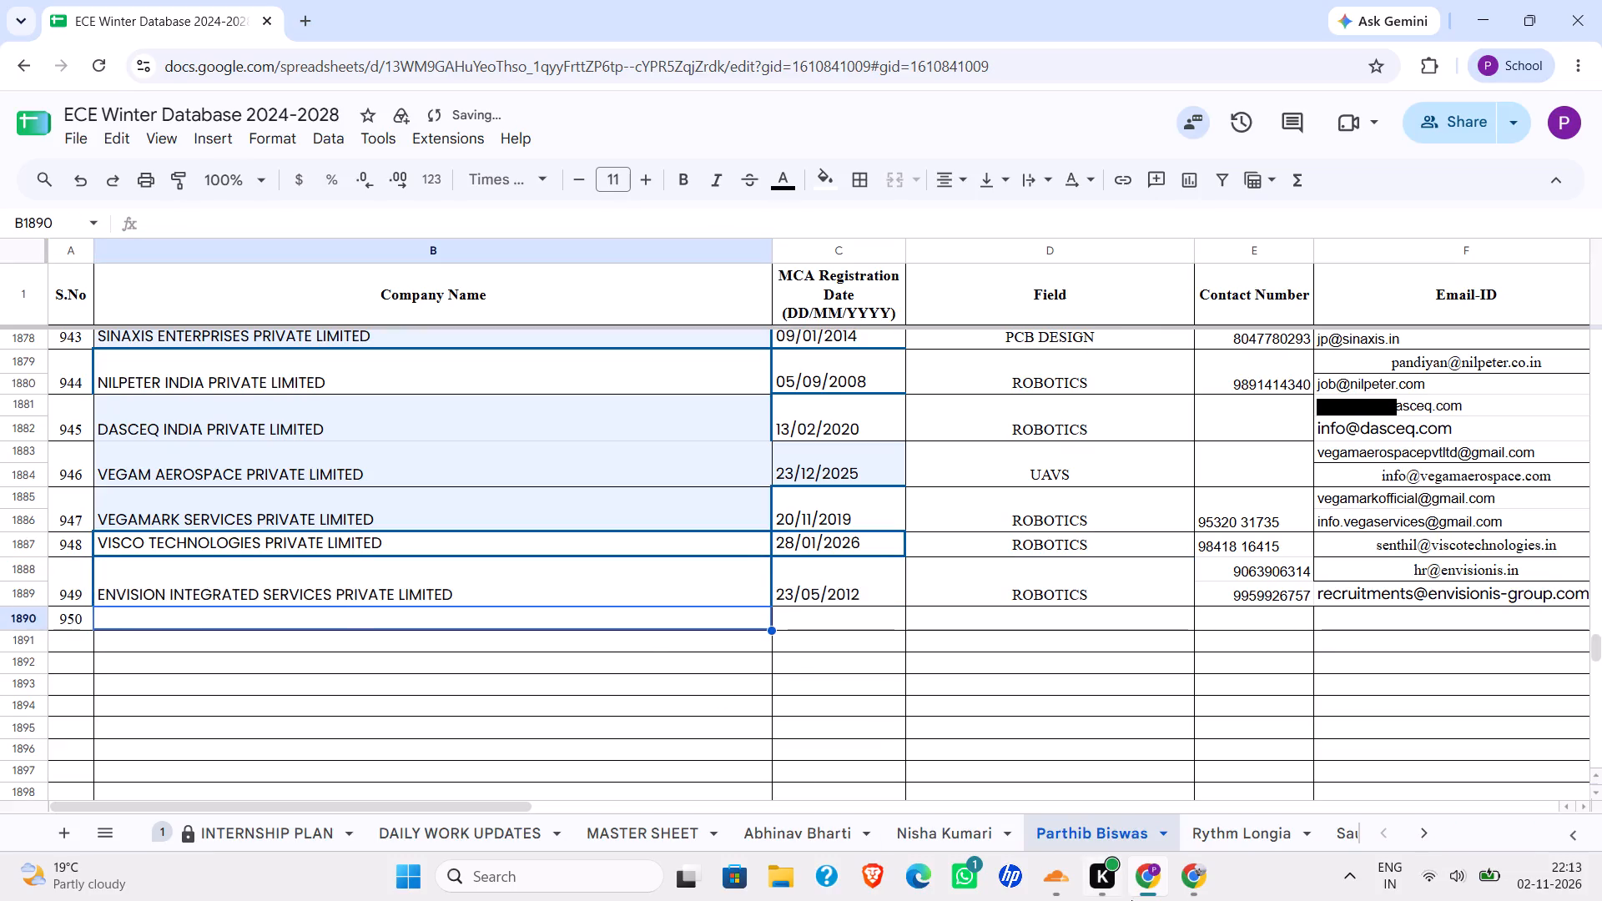
# Open Accelus Robotics' Junior Mechanical Design Engineer listing among the Glassdoor robotics jobs and copy the company name.
pyautogui.click(1201, 884)
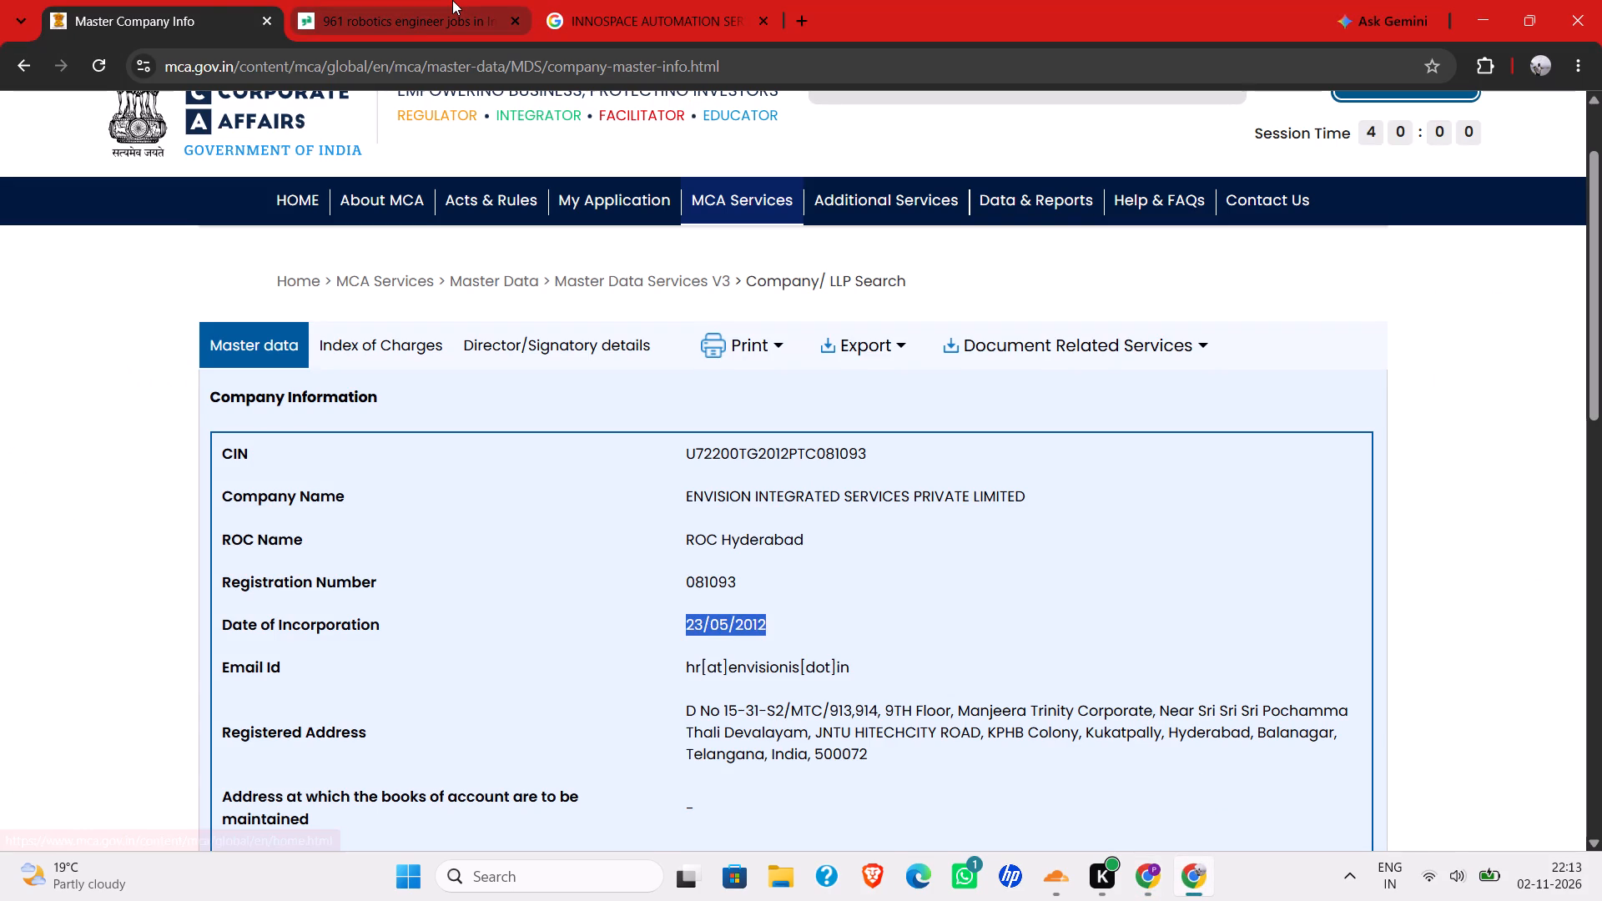
pyautogui.click(452, 0)
pyautogui.scroll(-2, 434, 556)
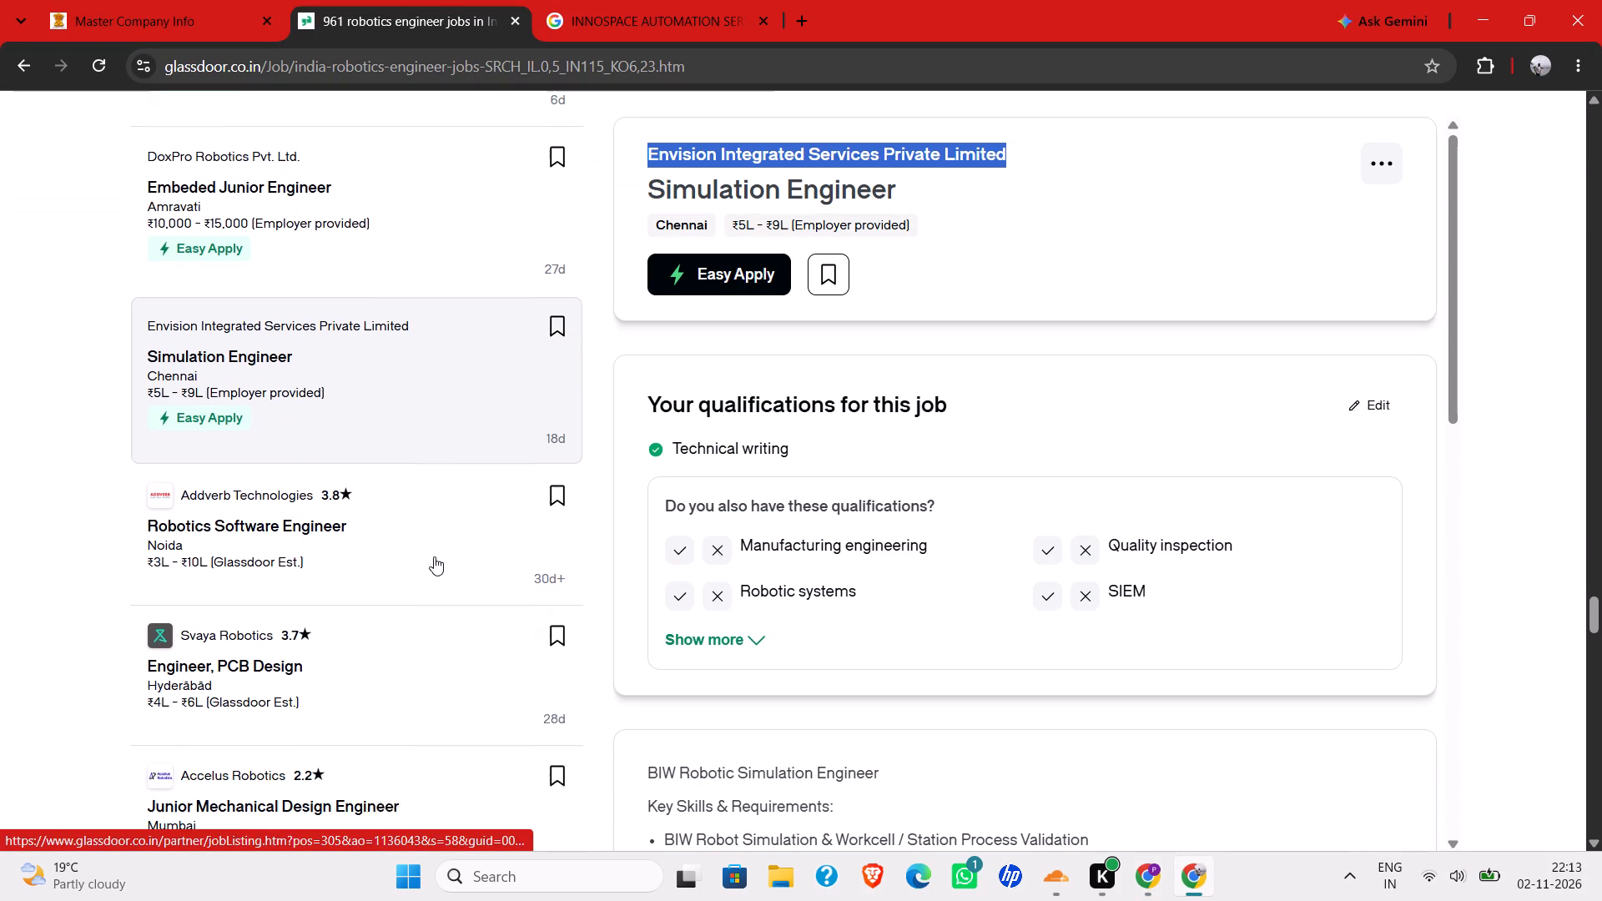
pyautogui.scroll(-4, 434, 556)
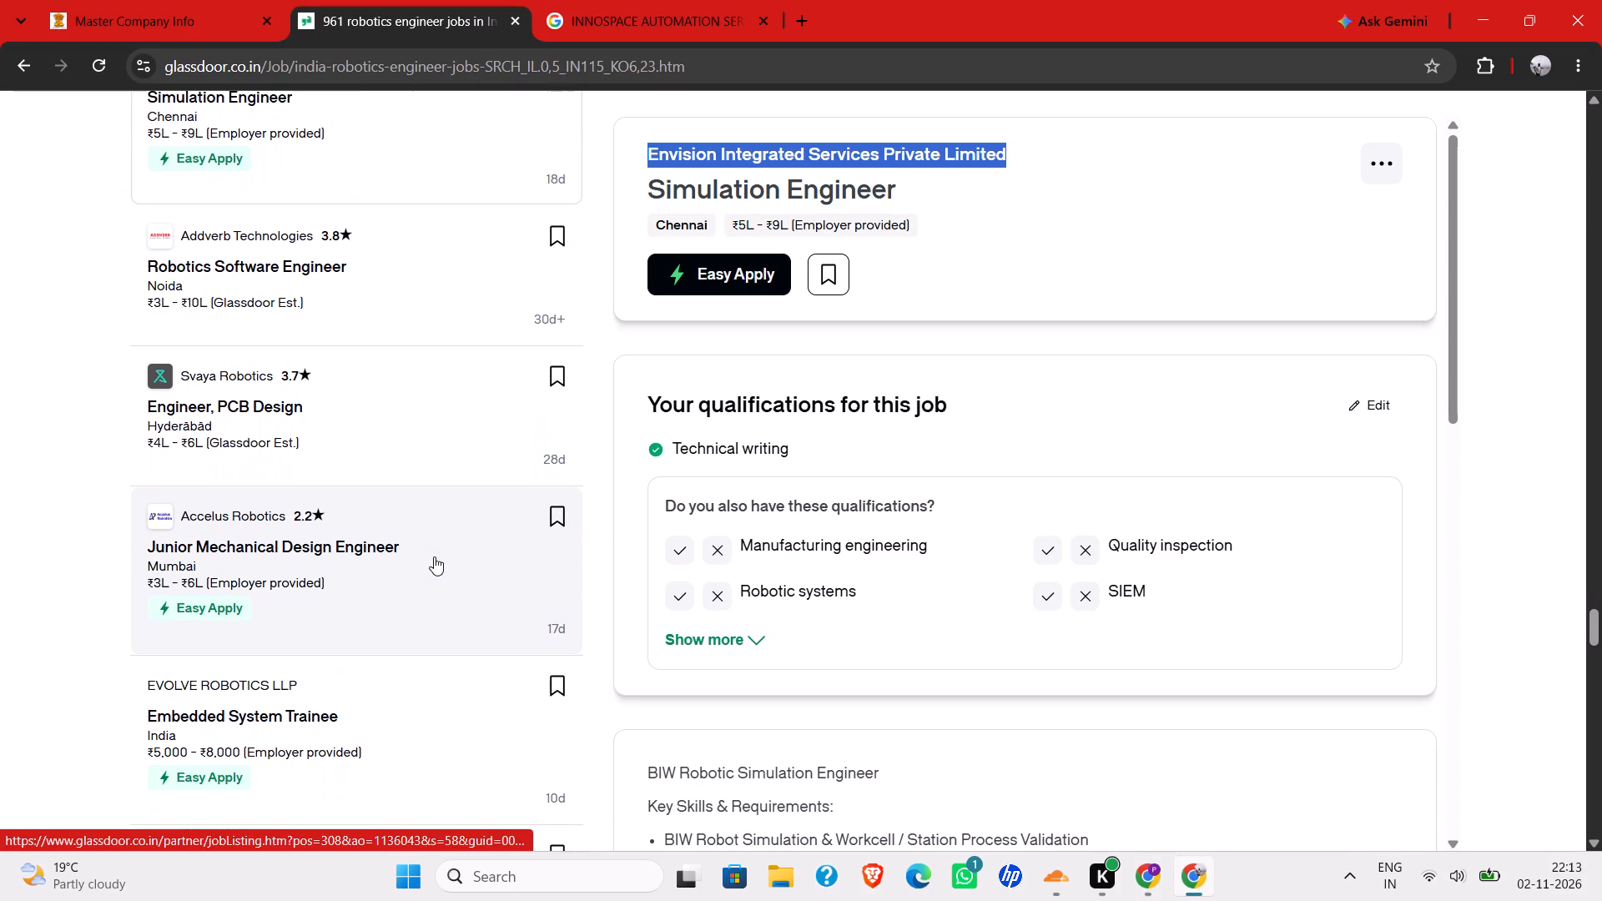
pyautogui.click(406, 588)
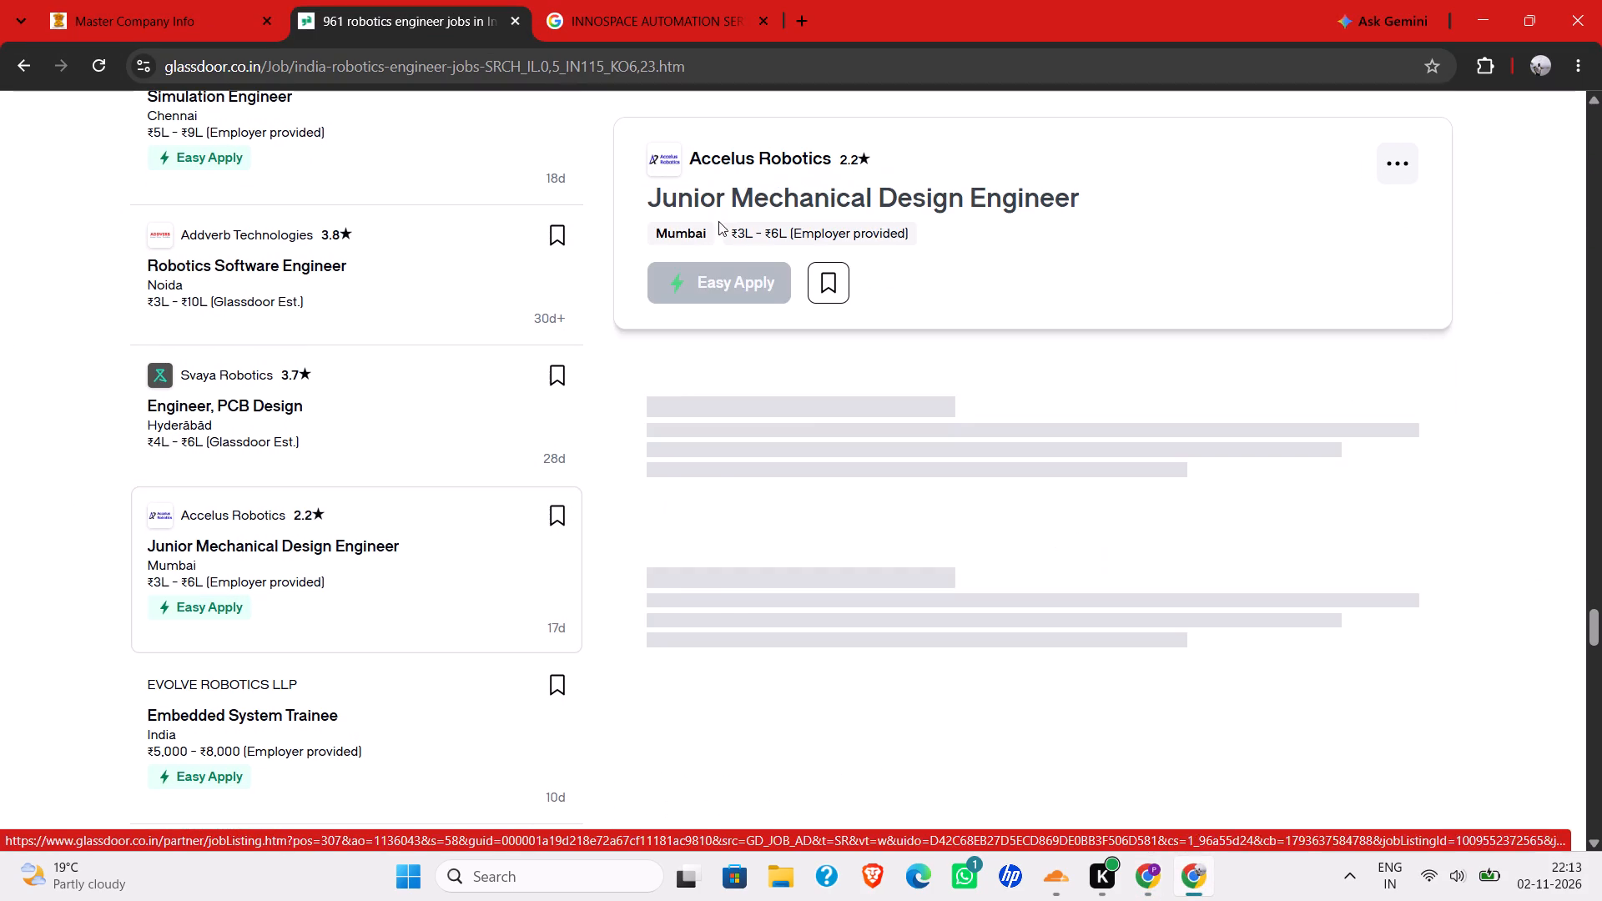
pyautogui.scroll(-4, 812, 519)
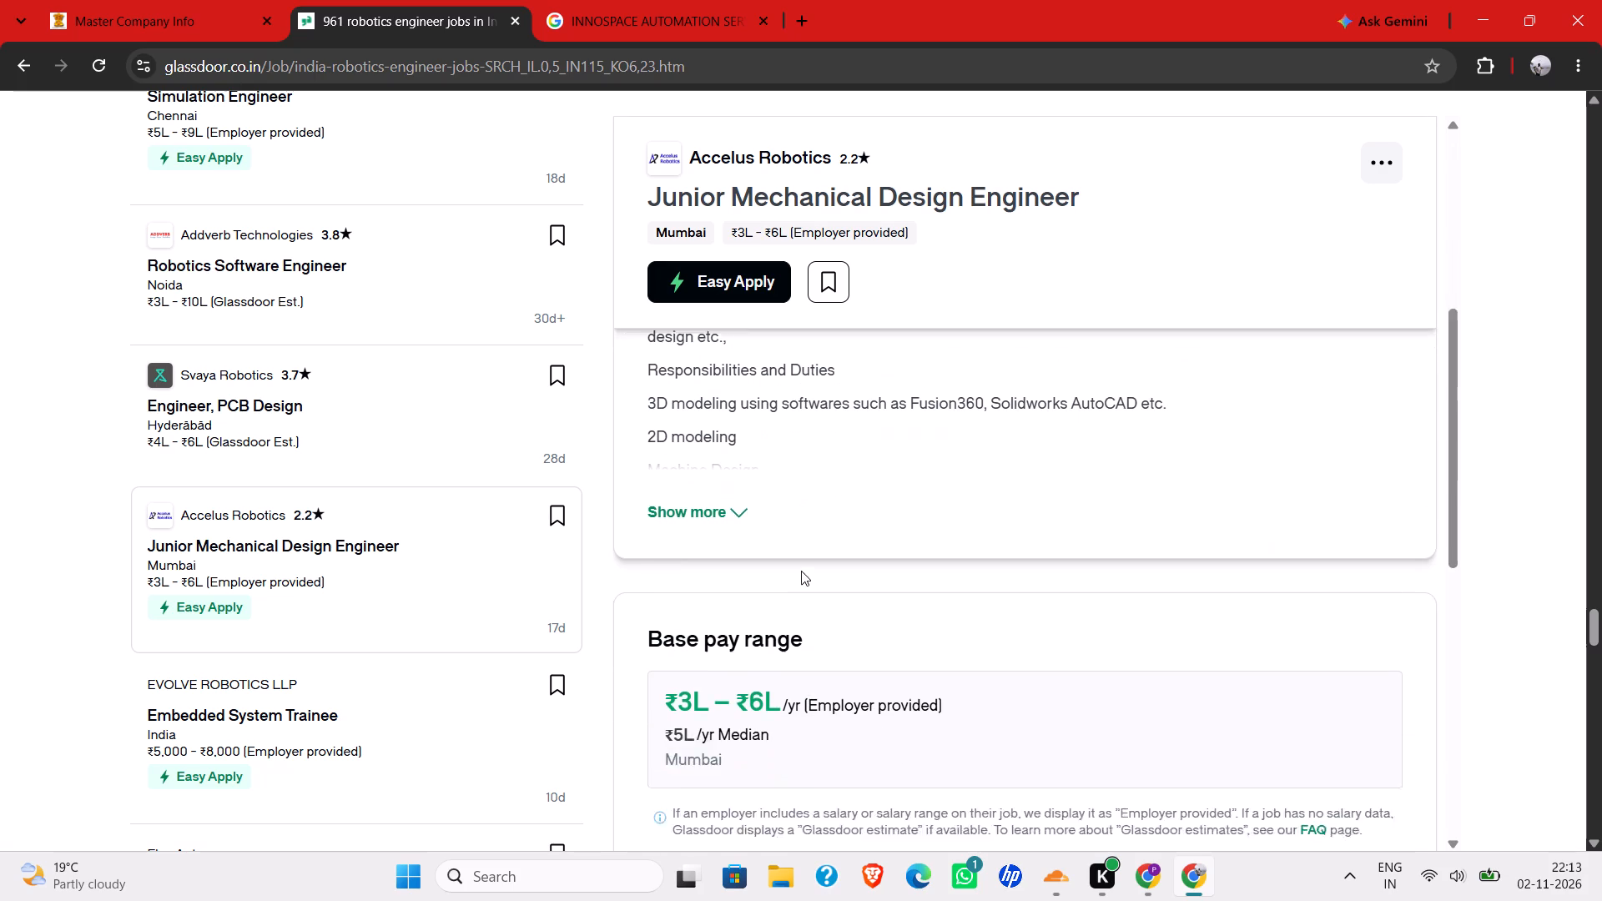
pyautogui.scroll(-3, 801, 571)
pyautogui.moveTo(816, 709); pyautogui.dragTo(927, 690)
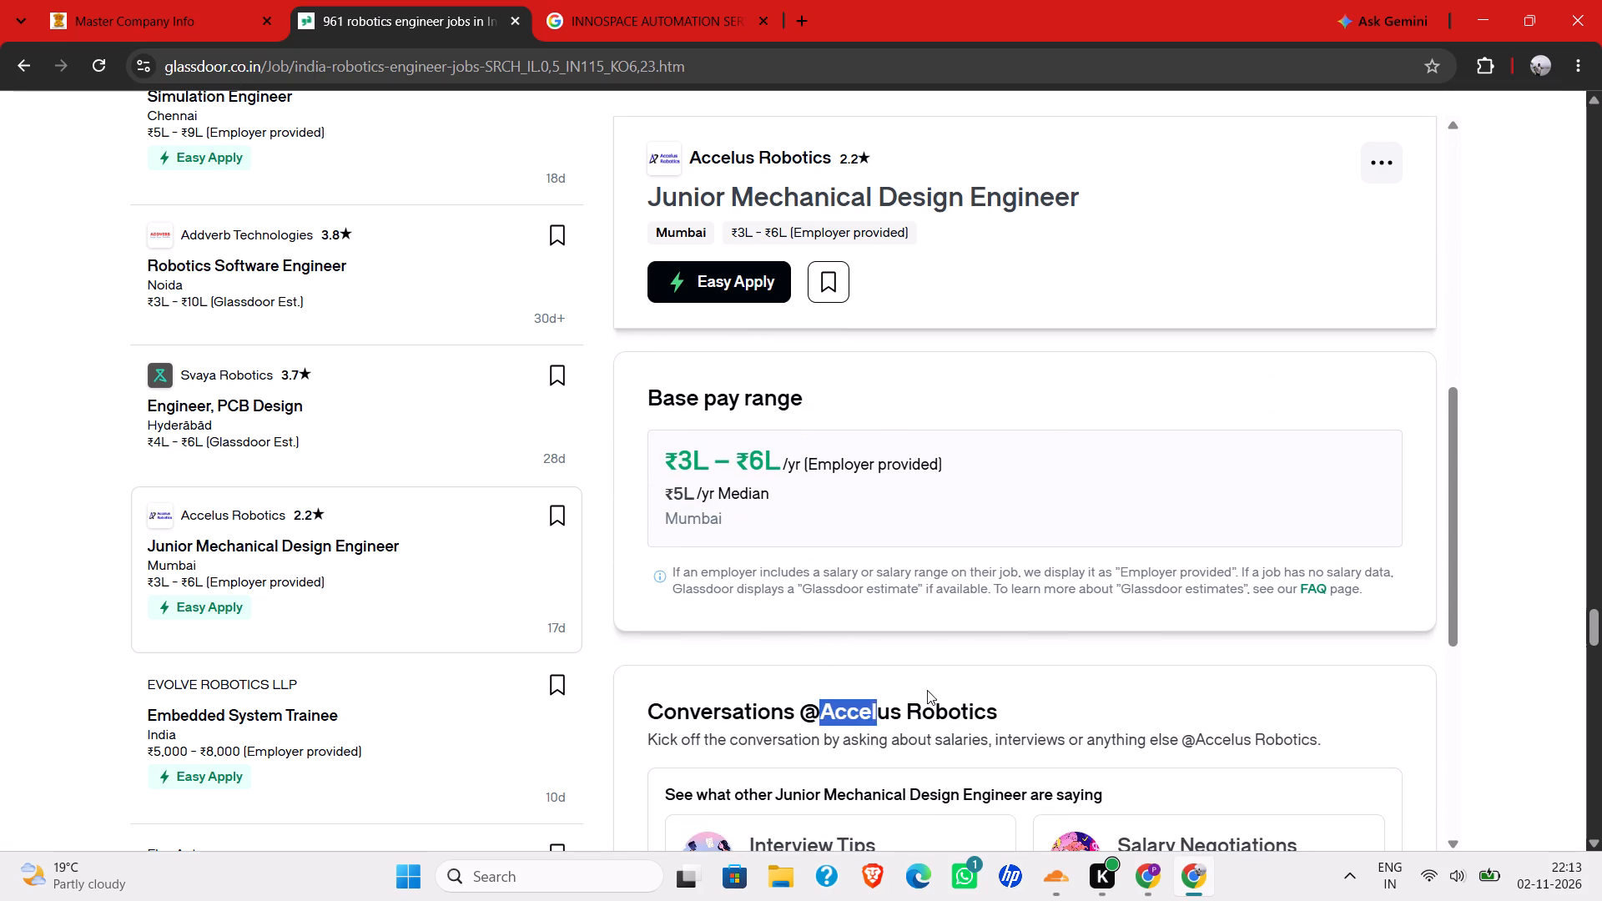
pyautogui.moveTo(927, 690); pyautogui.dragTo(1008, 678)
pyautogui.hotkey('ctrl', 'c')
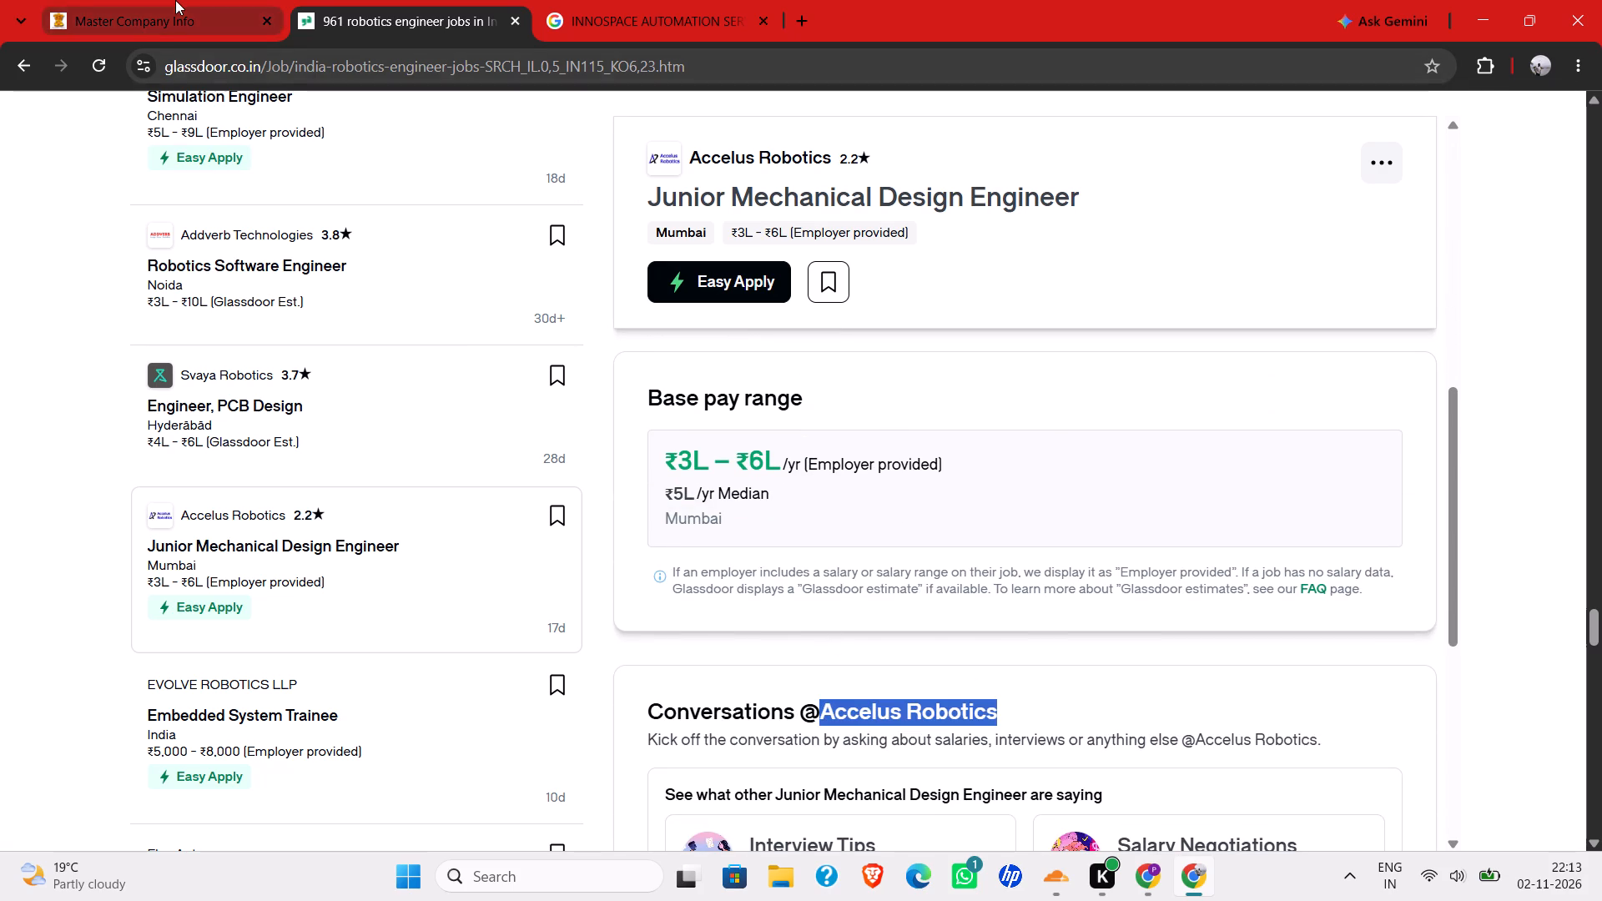
# Return to the MCA company search page and search for the copied name Accelus Robotics.
pyautogui.click(175, 0)
pyautogui.click(11, 60)
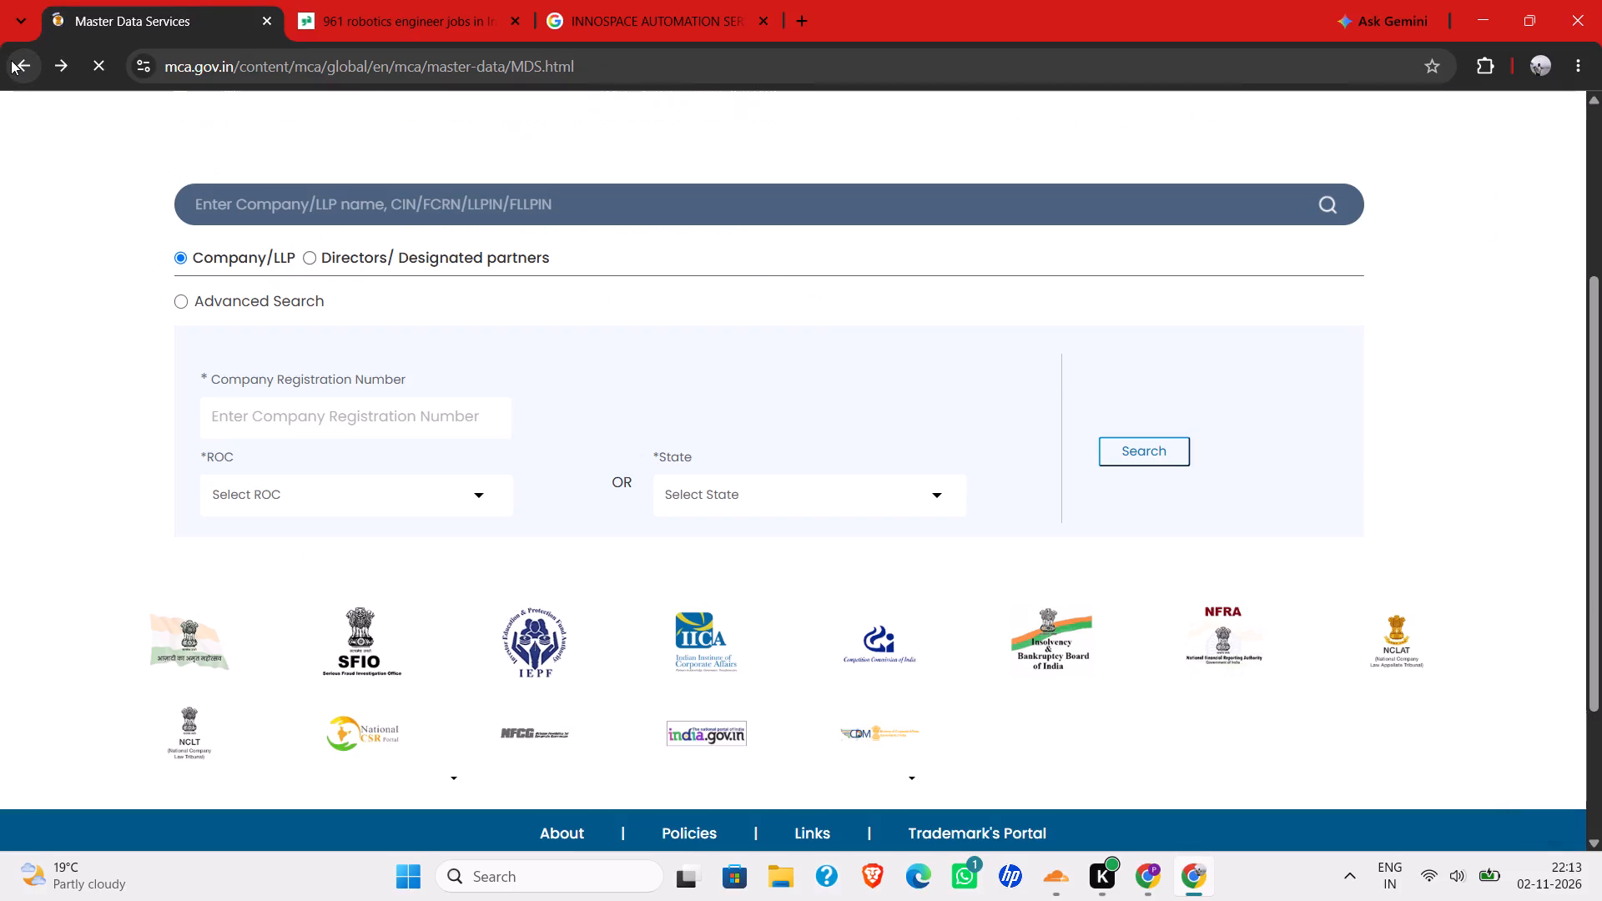
pyautogui.click(516, 206)
pyautogui.press('BackSpace')
pyautogui.press('BackSpace')
pyautogui.press('BackSpace')
pyautogui.press('BackSpace')
pyautogui.press('BackSpace')
pyautogui.press('BackSpace')
pyautogui.press('BackSpace')
pyautogui.press('BackSpace')
pyautogui.press('BackSpace')
pyautogui.press('BackSpace')
pyautogui.press('BackSpace')
pyautogui.press('BackSpace')
pyautogui.press('BackSpace')
pyautogui.press('BackSpace')
pyautogui.press('BackSpace')
pyautogui.press('BackSpace')
pyautogui.press('BackSpace')
pyautogui.press('BackSpace')
pyautogui.press('BackSpace')
pyautogui.press('BackSpace')
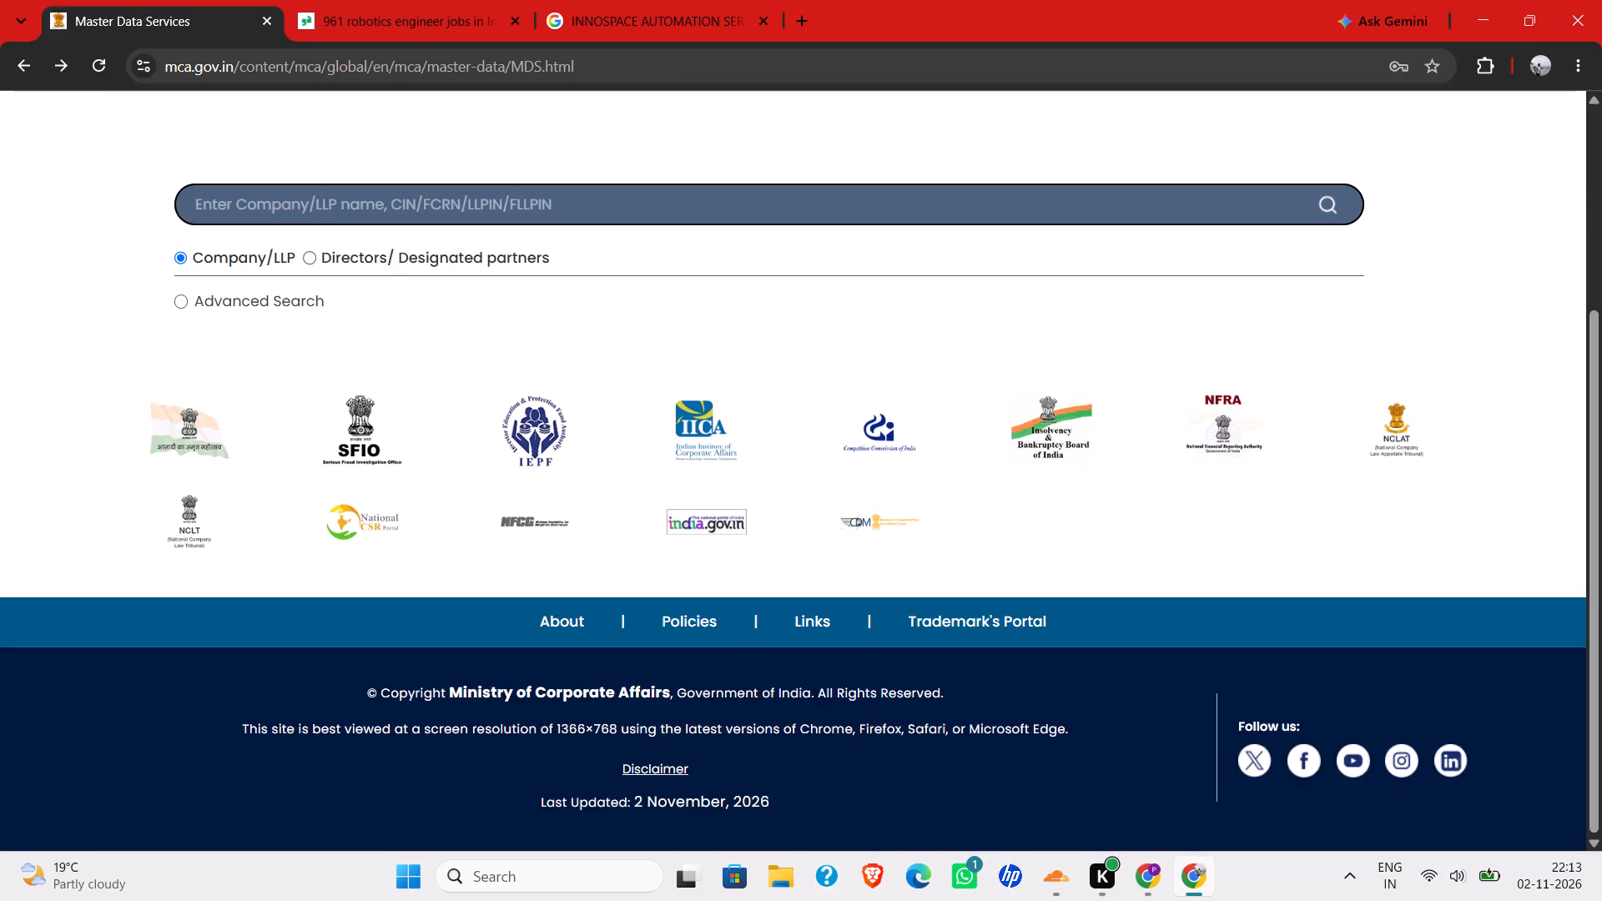
pyautogui.hotkey('ctrl', 'v')
pyautogui.press('Return')
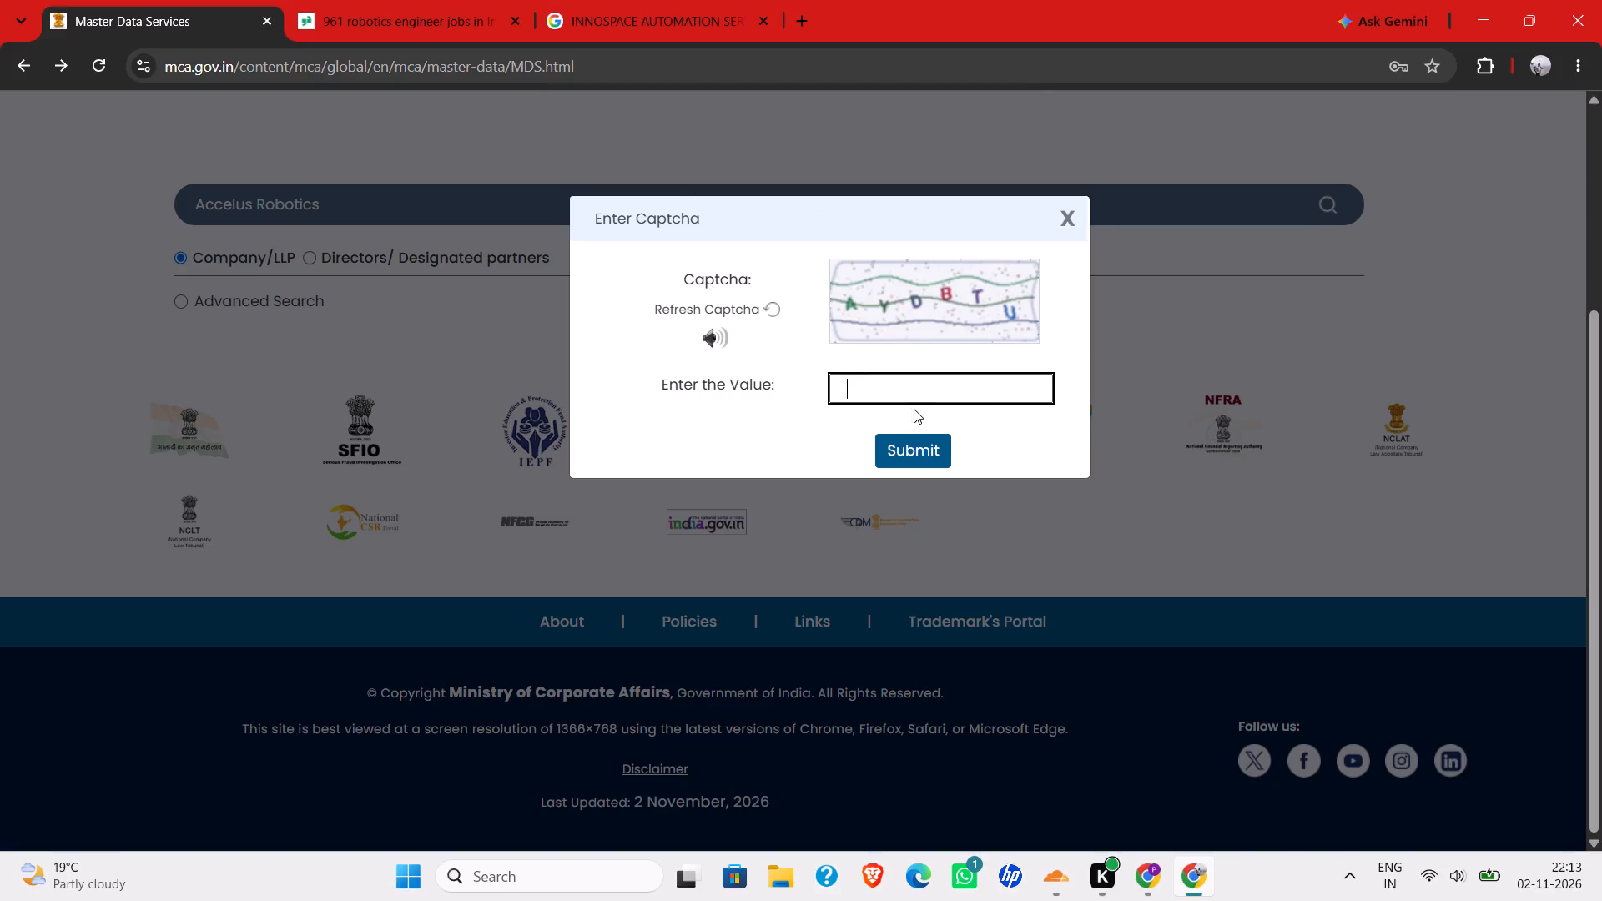
# Enter the captcha characters for the Accelus Robotics company search.
pyautogui.click(916, 405)
pyautogui.write('AY')
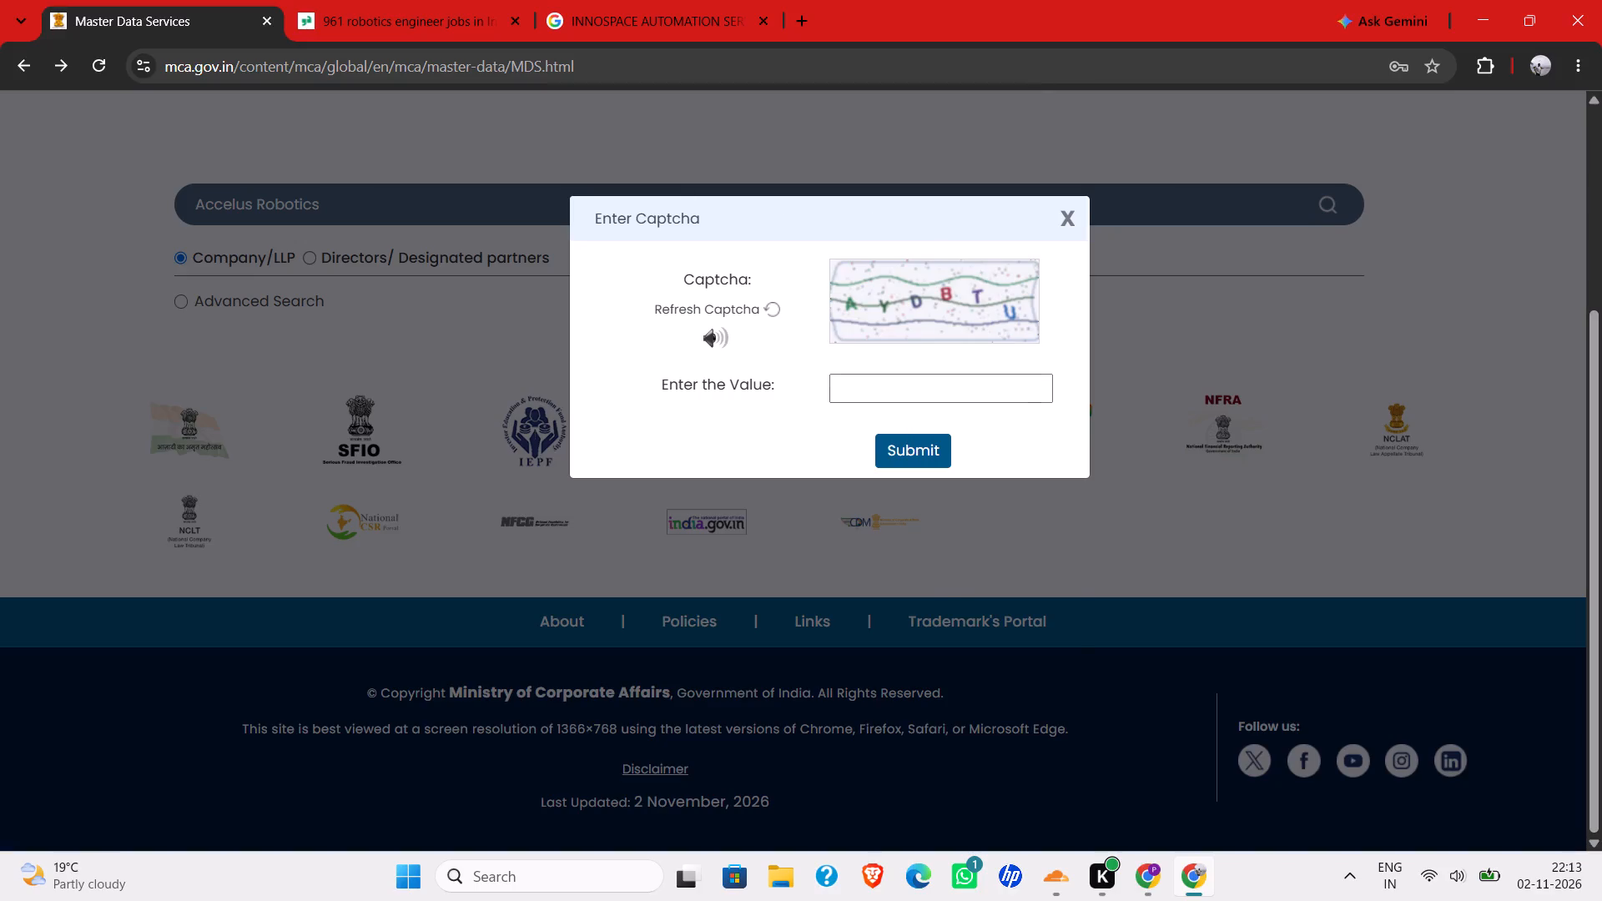
pyautogui.click(909, 380)
pyautogui.write('AT')
pyautogui.press('BackSpace')
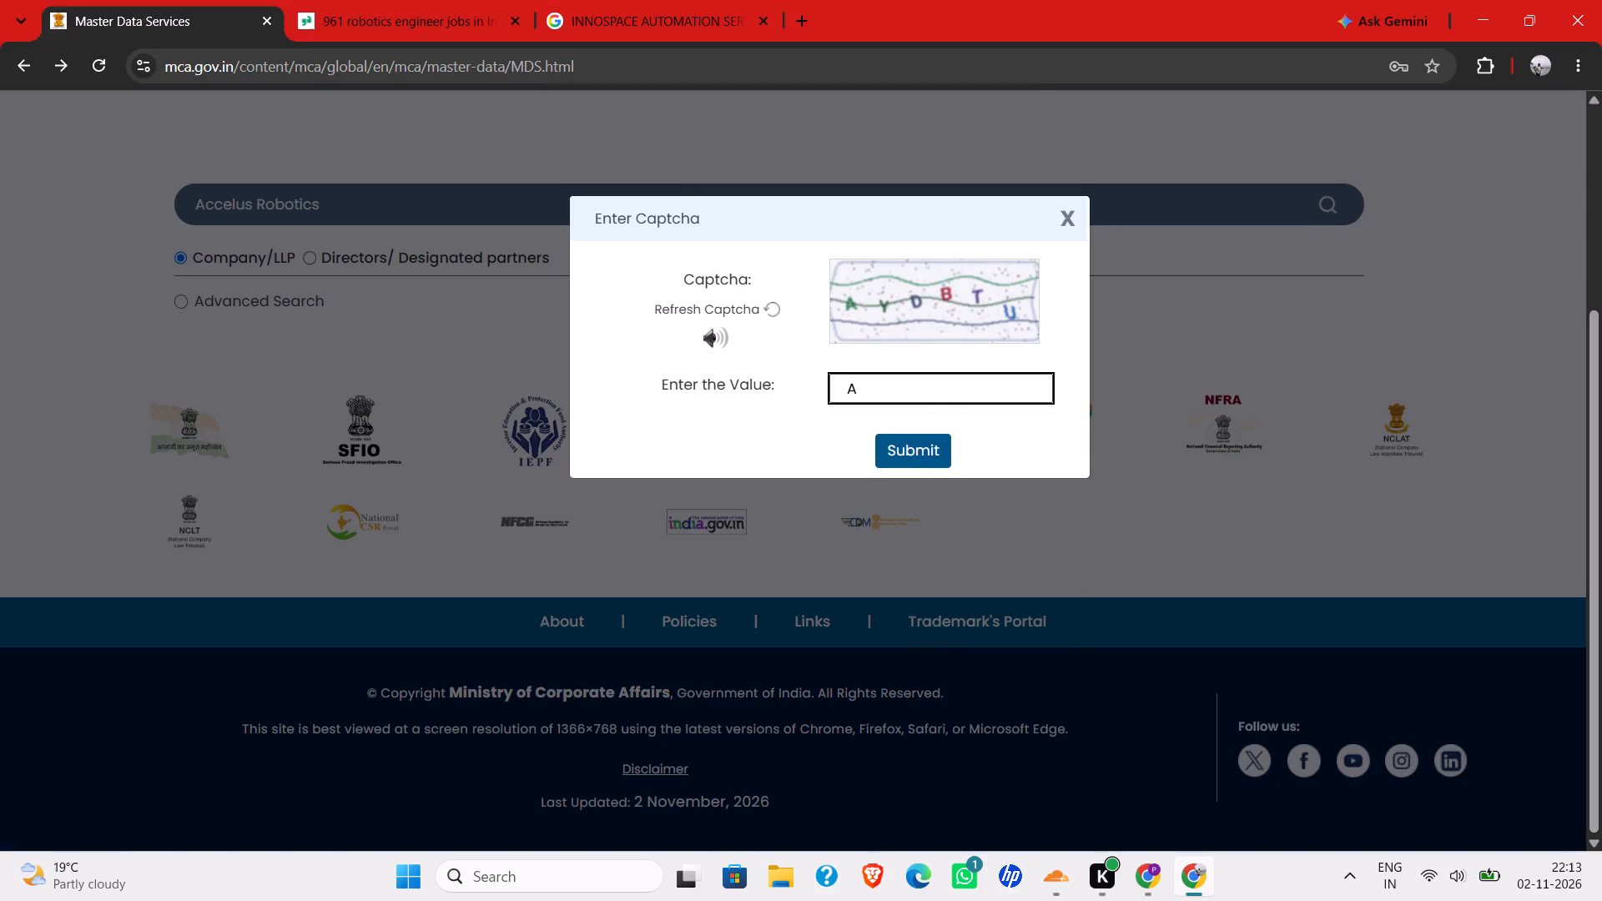
pyautogui.press('y')
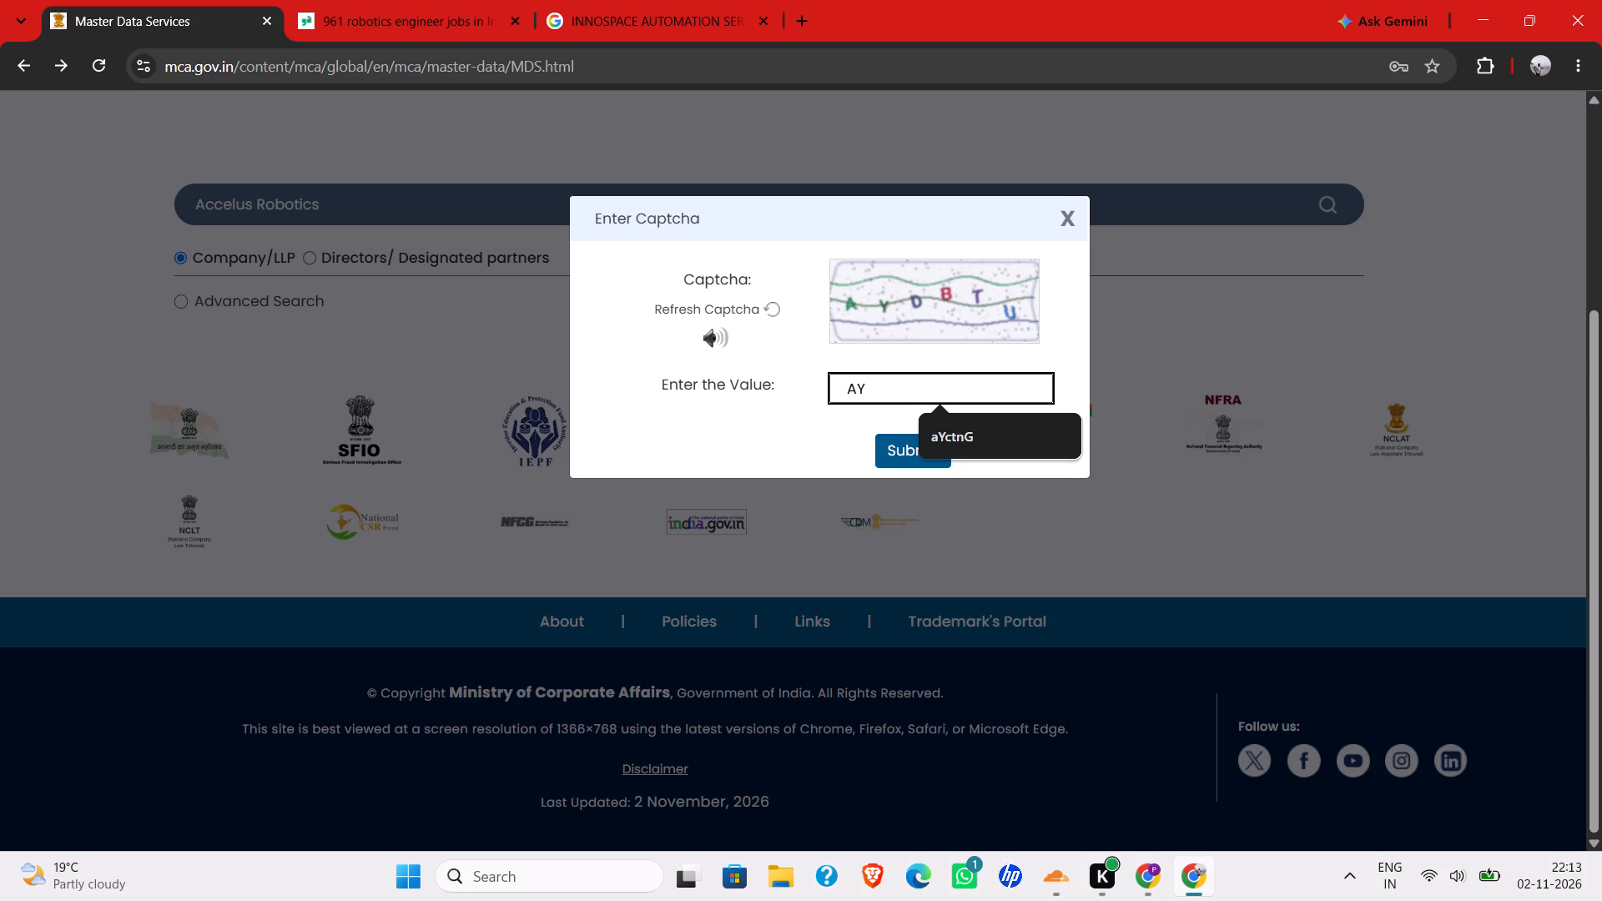
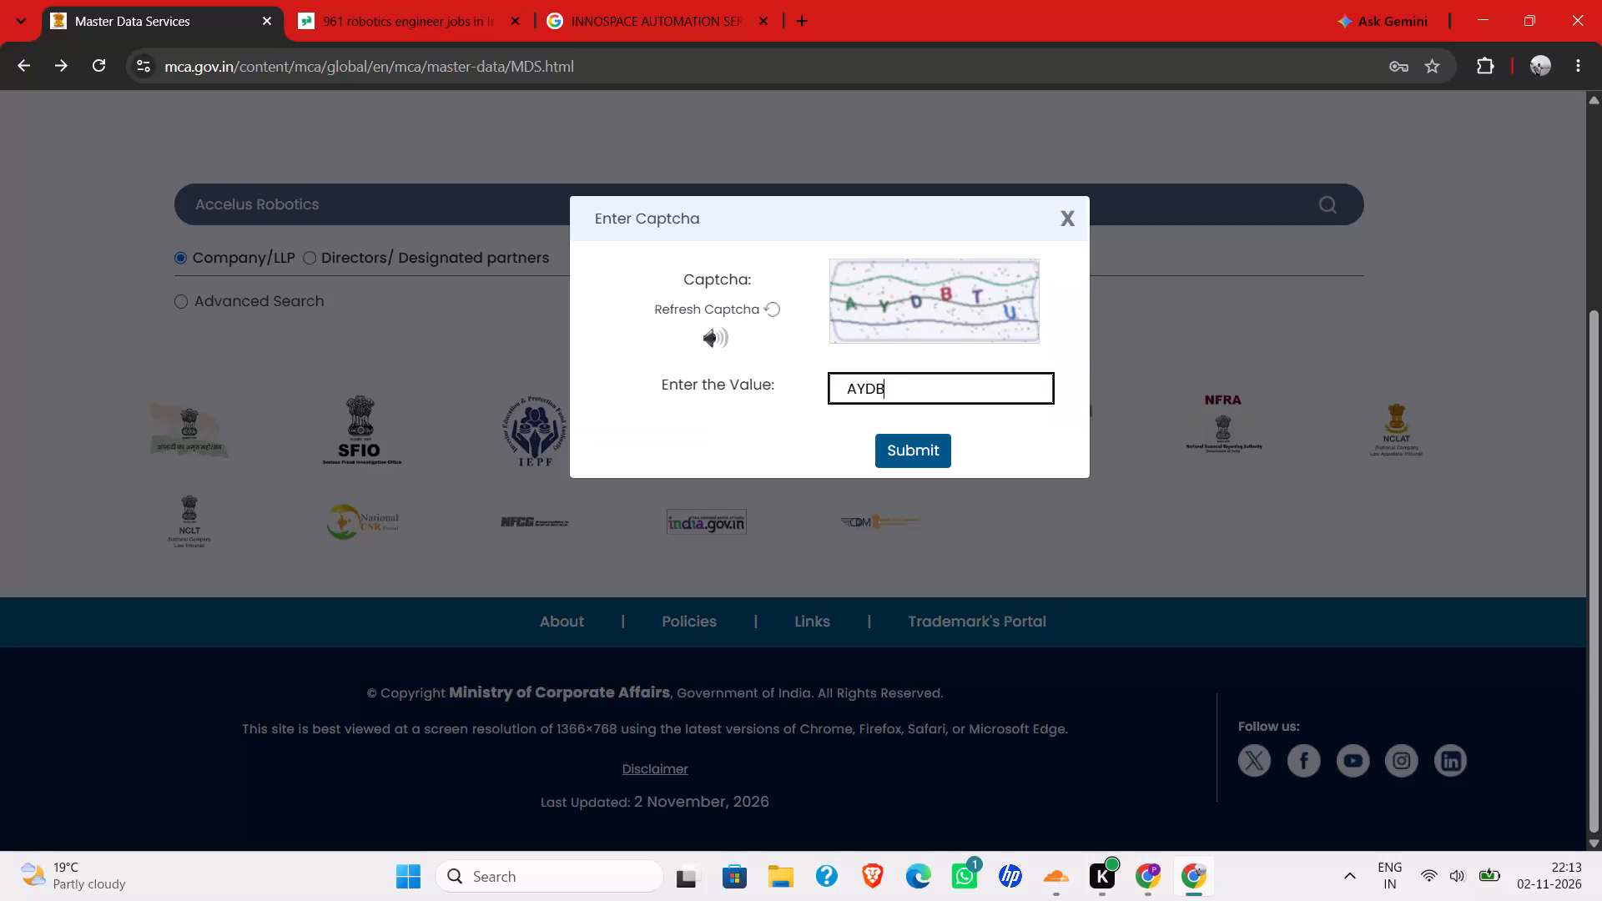
# Submit the captcha, open the ACCELUS ROBOTICS PRIVATE LIMITED master data record and copy its full company name.
pyautogui.click(908, 440)
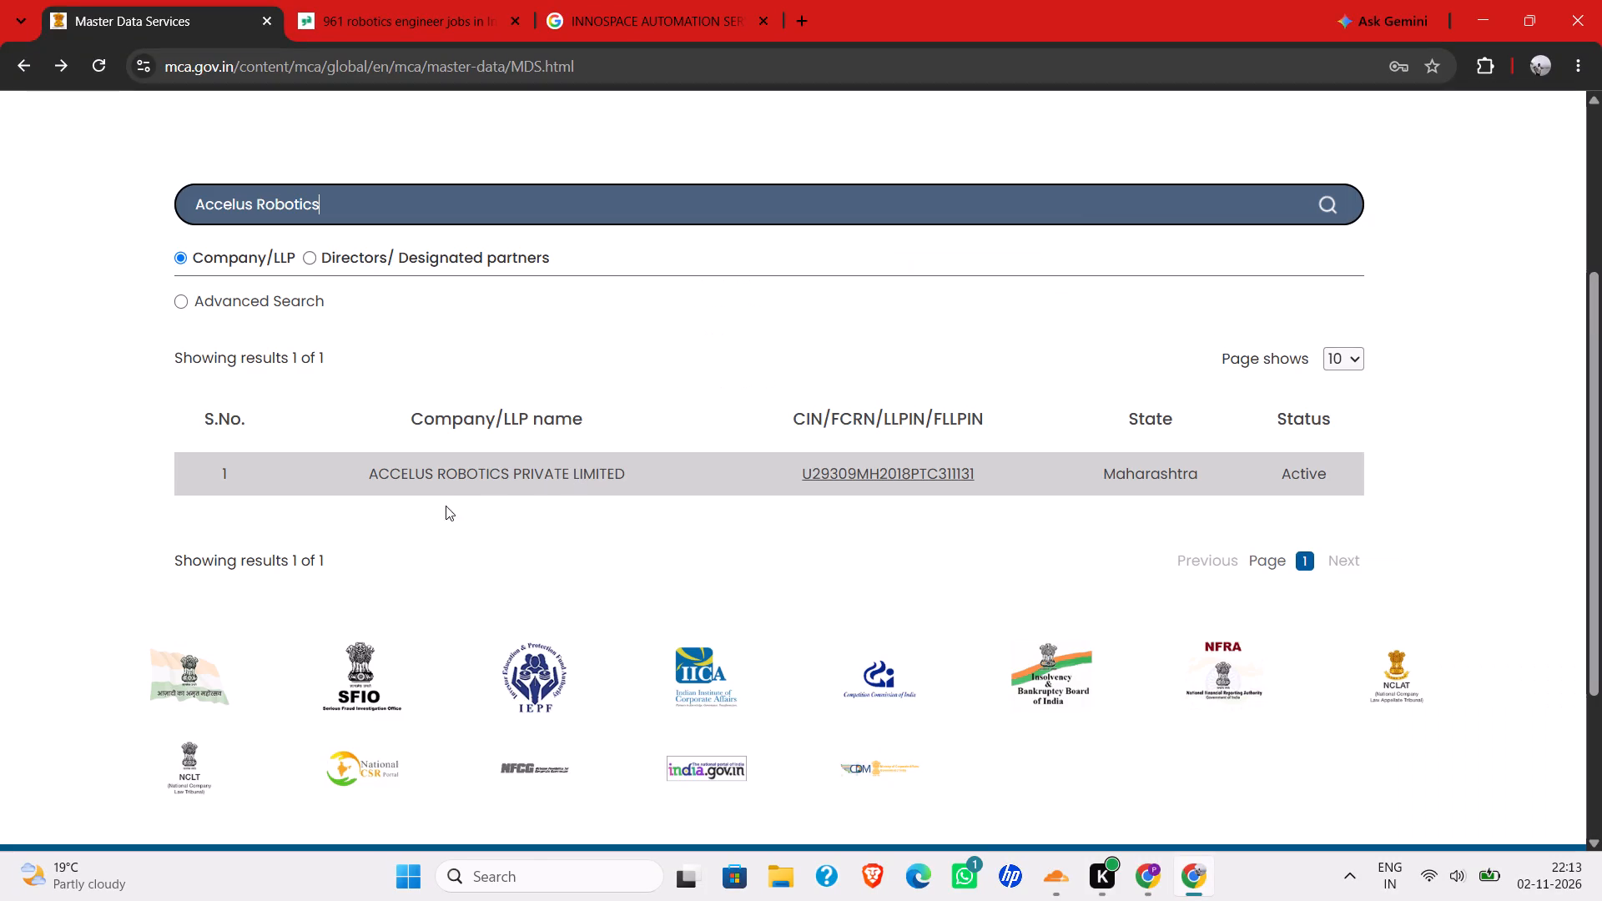
pyautogui.click(500, 458)
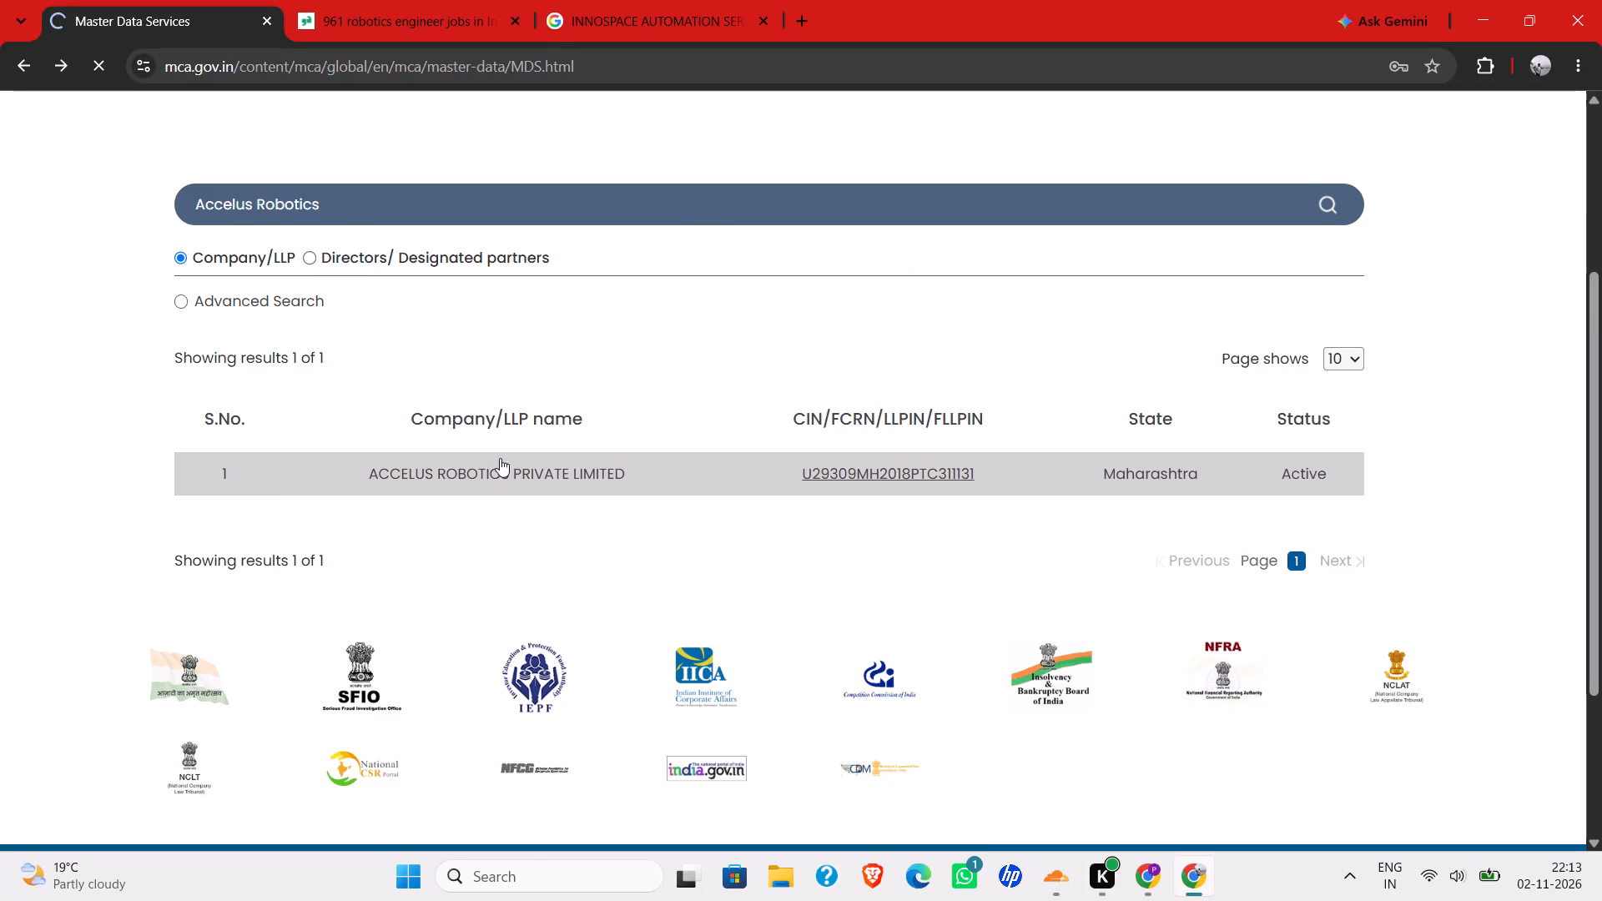
pyautogui.scroll(-1, 588, 624)
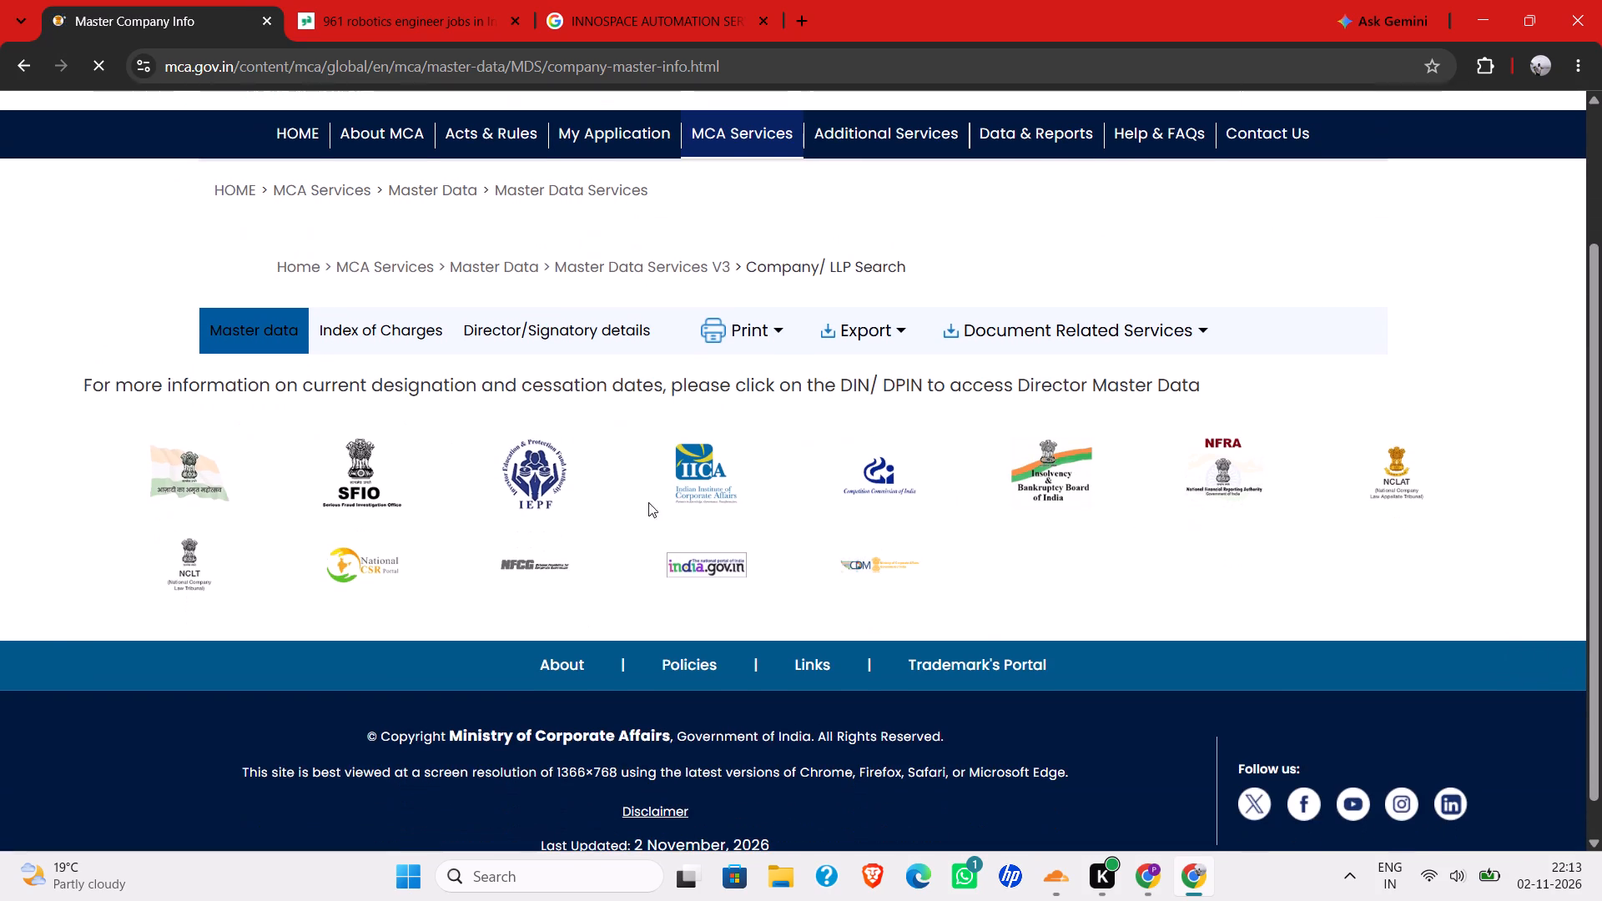
pyautogui.moveTo(690, 432); pyautogui.dragTo(967, 434)
pyautogui.hotkey('ctrl', 'c')
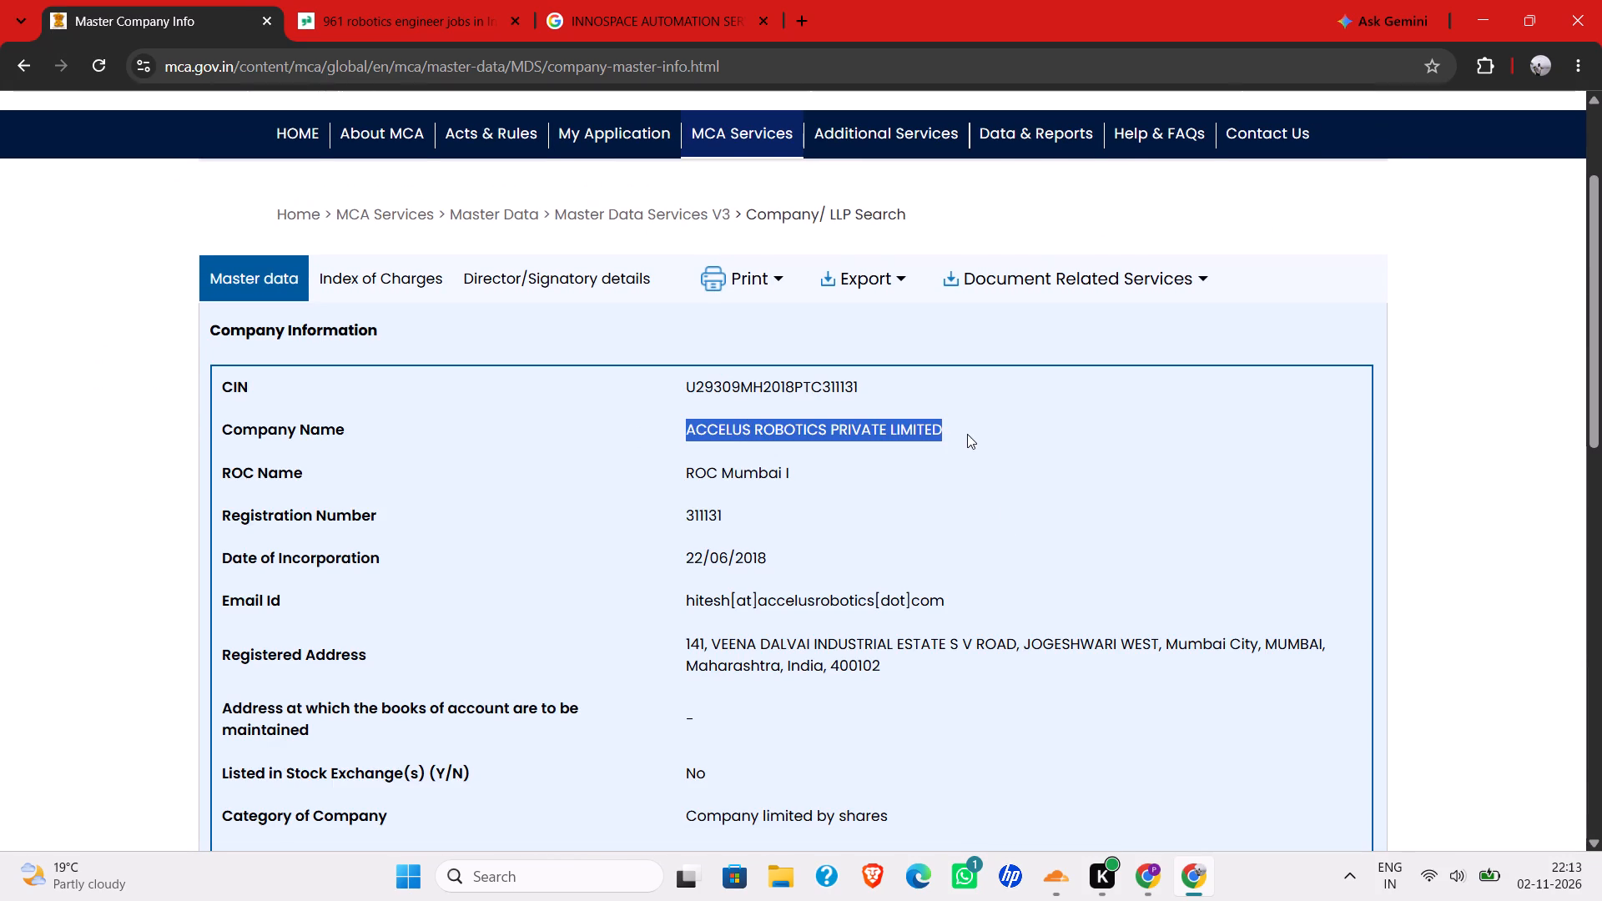
# In the ECE Winter Database, search all sheets for ACCELUS ROBOTICS PRIVATE LIMITED to check for a duplicate entry.
pyautogui.click(1151, 884)
pyautogui.hotkey('ctrl', 'h')
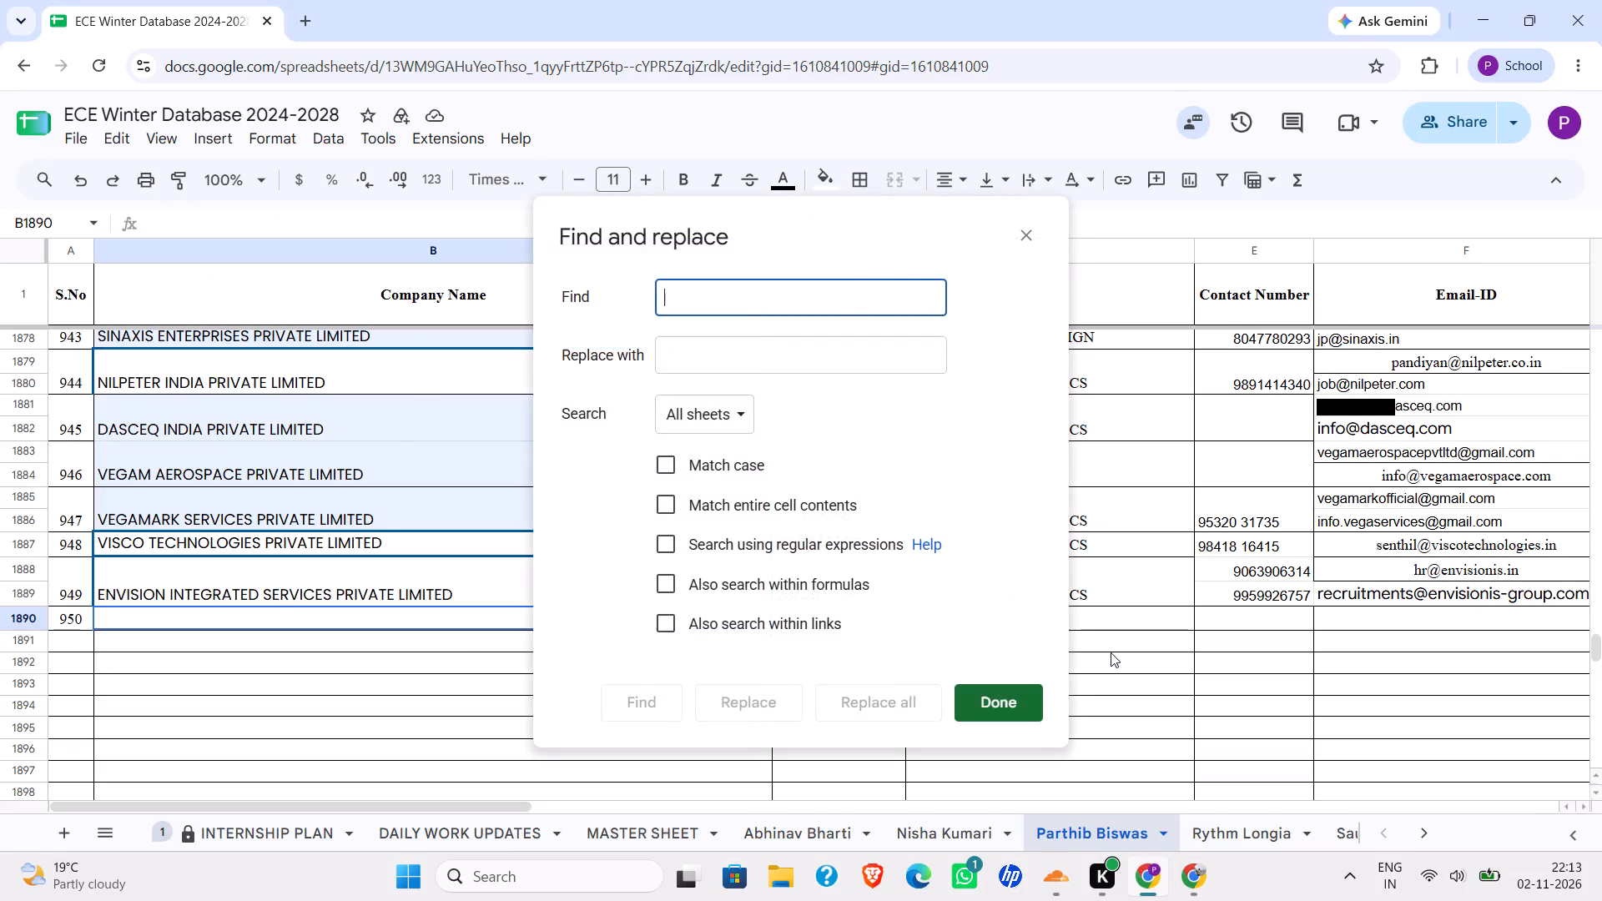
pyautogui.hotkey('ctrl', 'v')
pyautogui.click(625, 707)
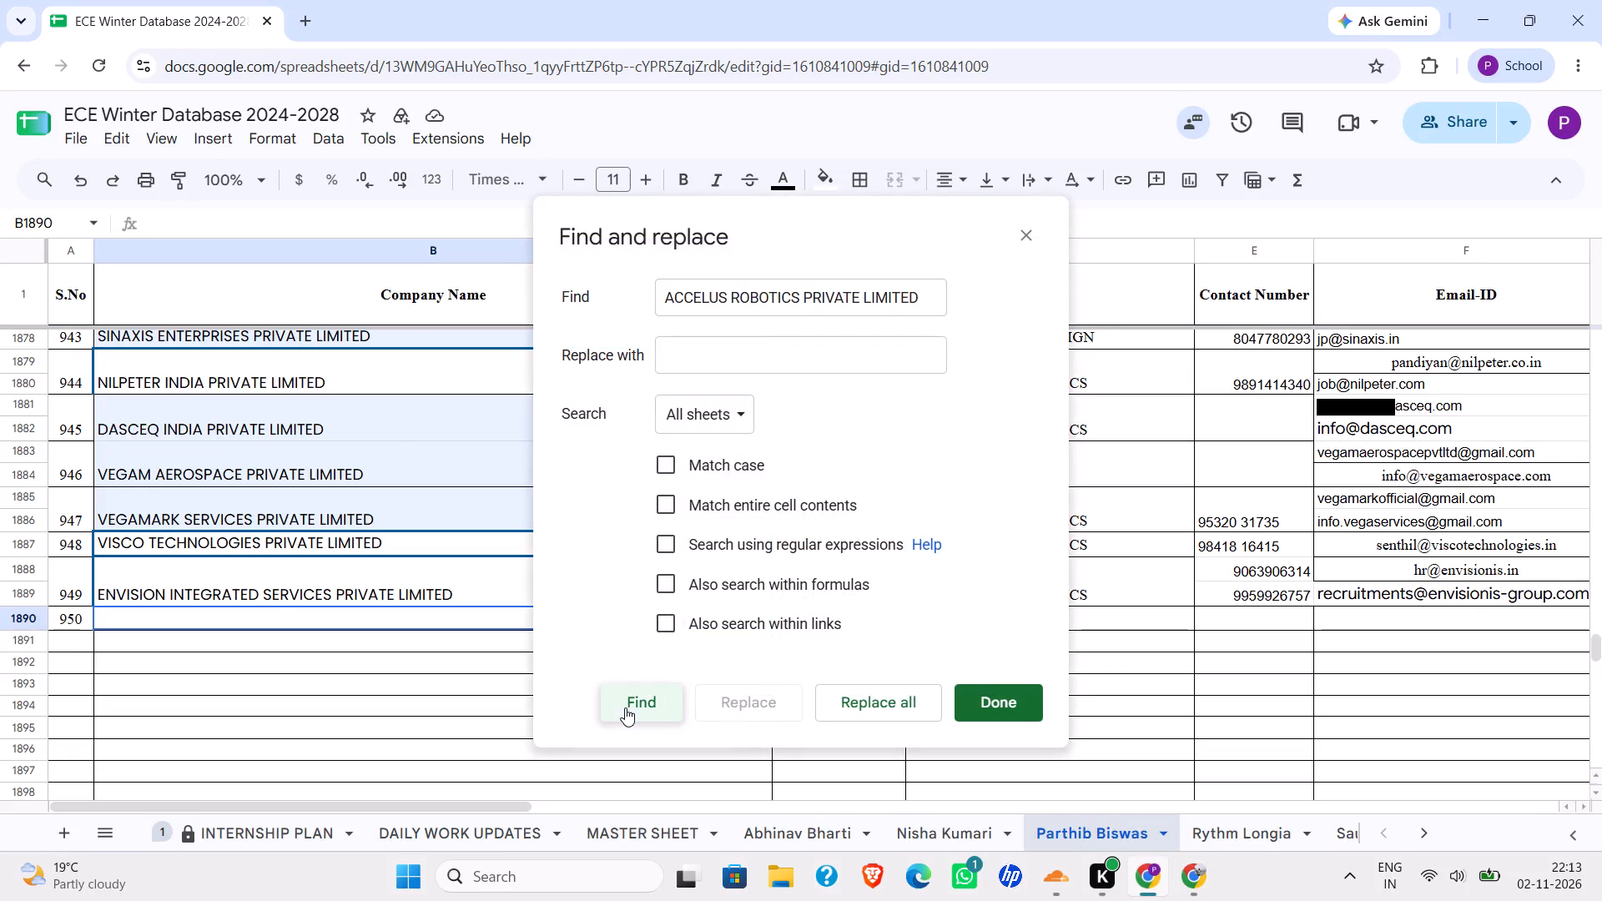
pyautogui.click(1025, 238)
# Fill row 1890 with the company name ACCELUS ROBOTICS PRIVATE LIMITED and the field ROBOTICS.
pyautogui.hotkey('ctrl', 'v')
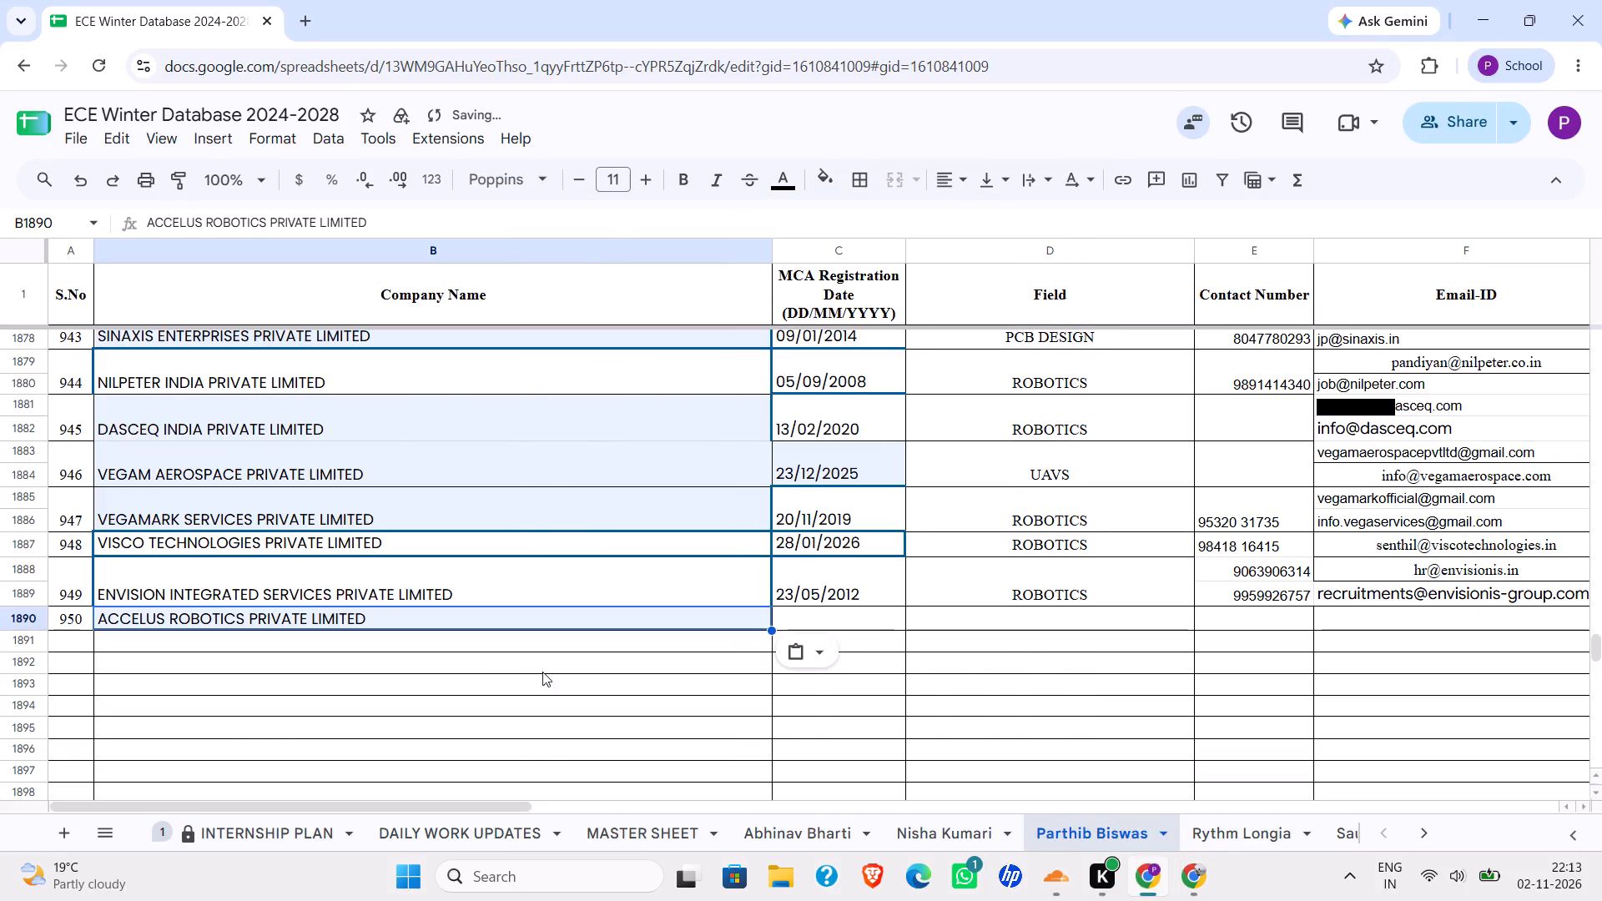
pyautogui.click(1016, 621)
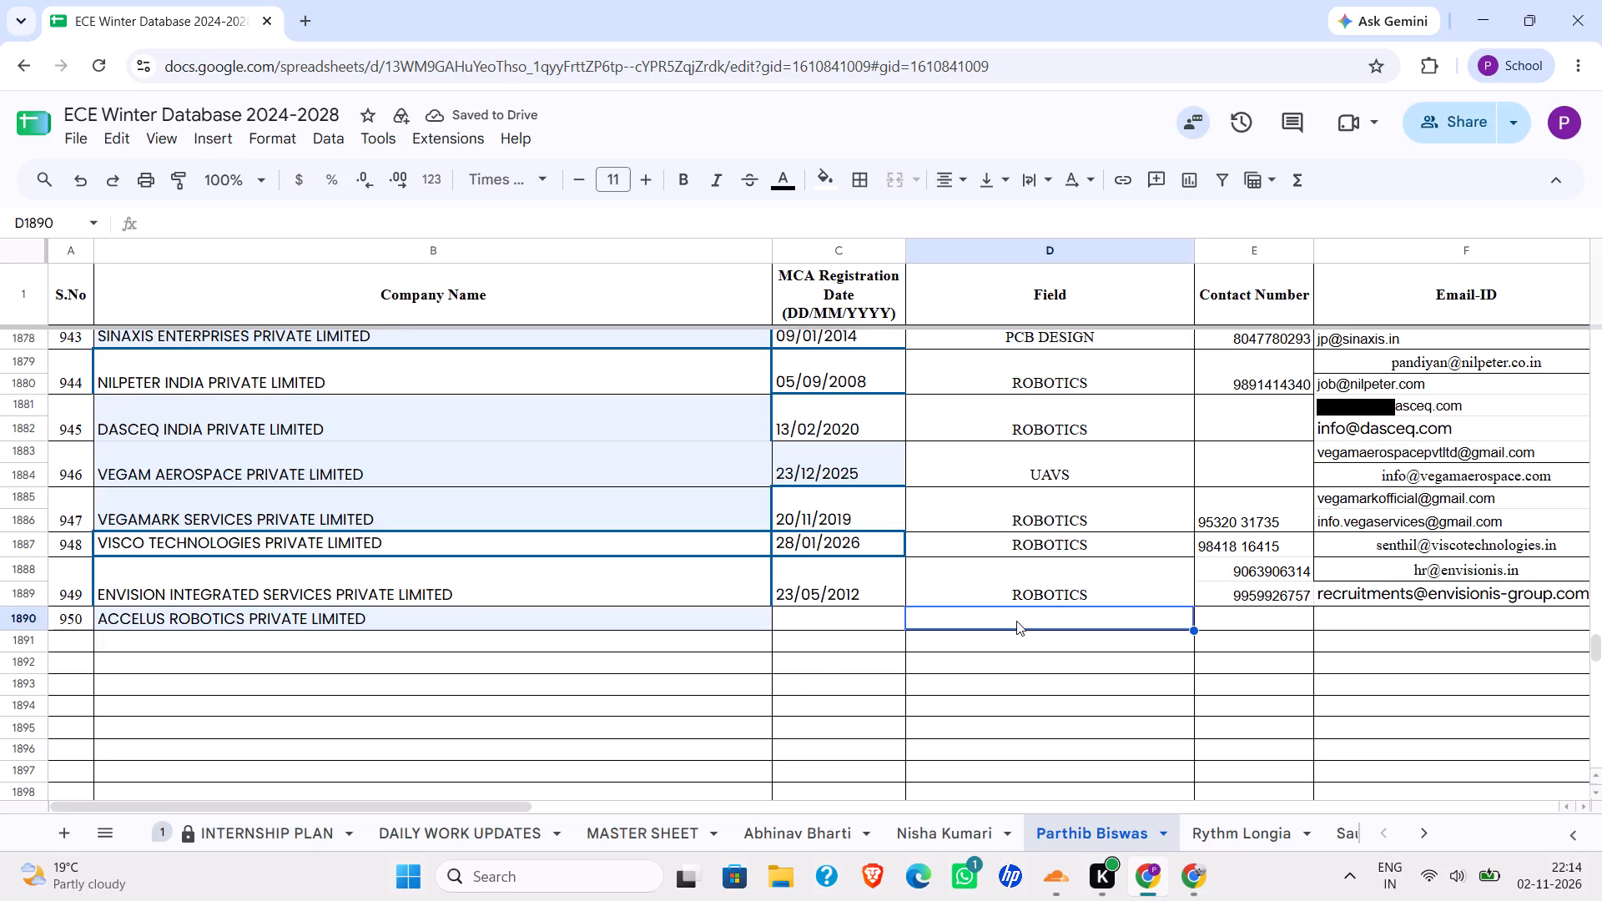
pyautogui.press('r')
pyautogui.write('OBOTICS')
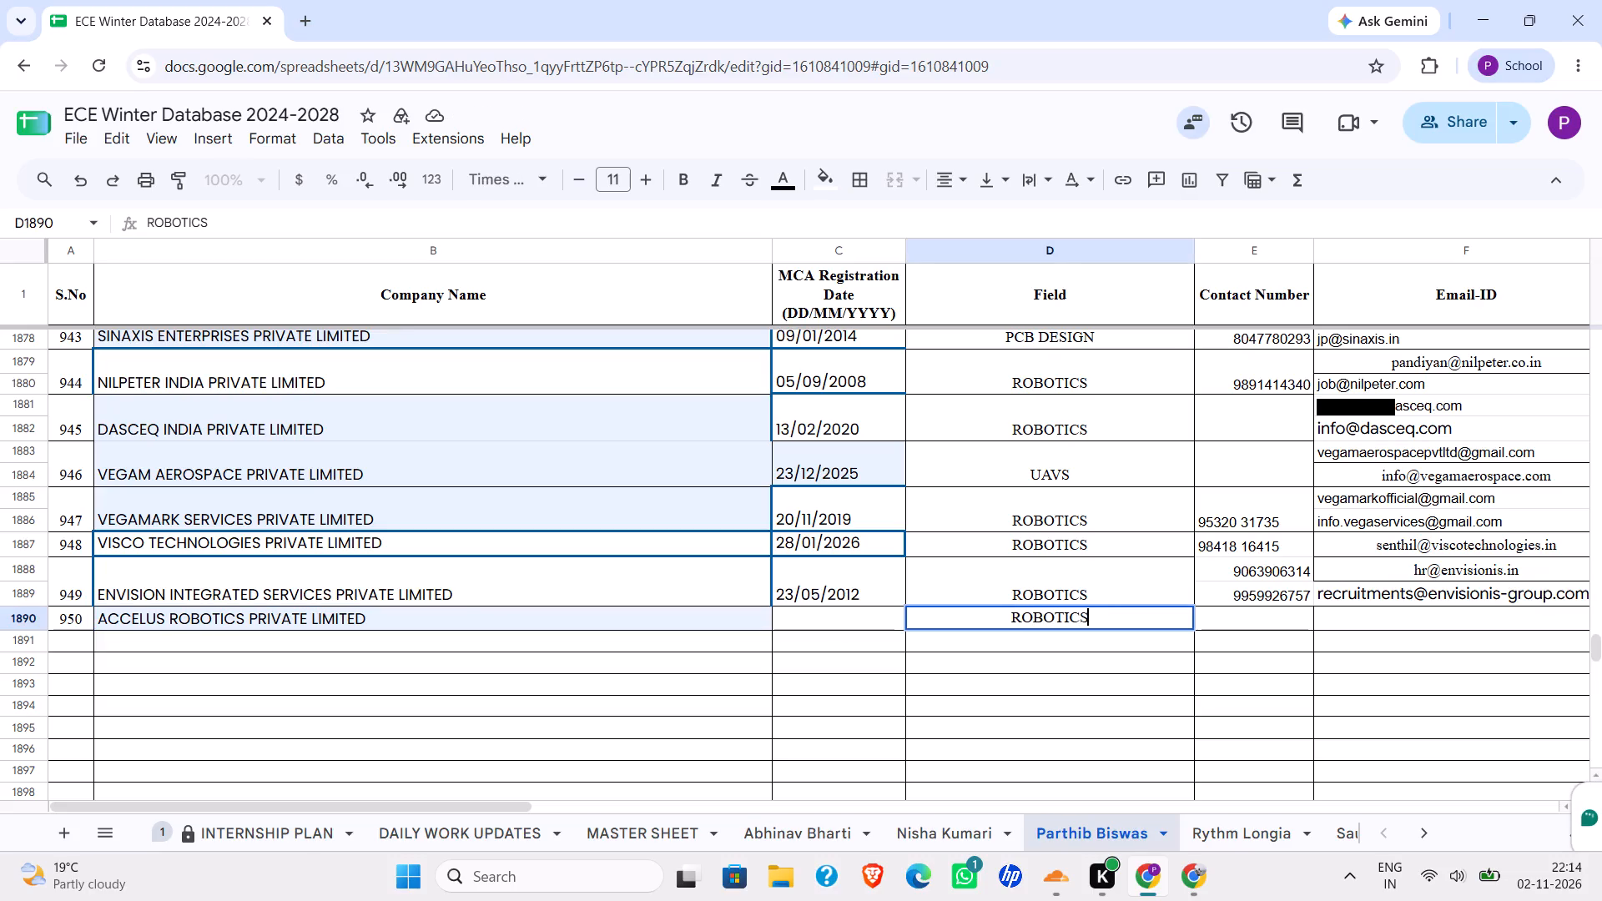
pyautogui.click(874, 620)
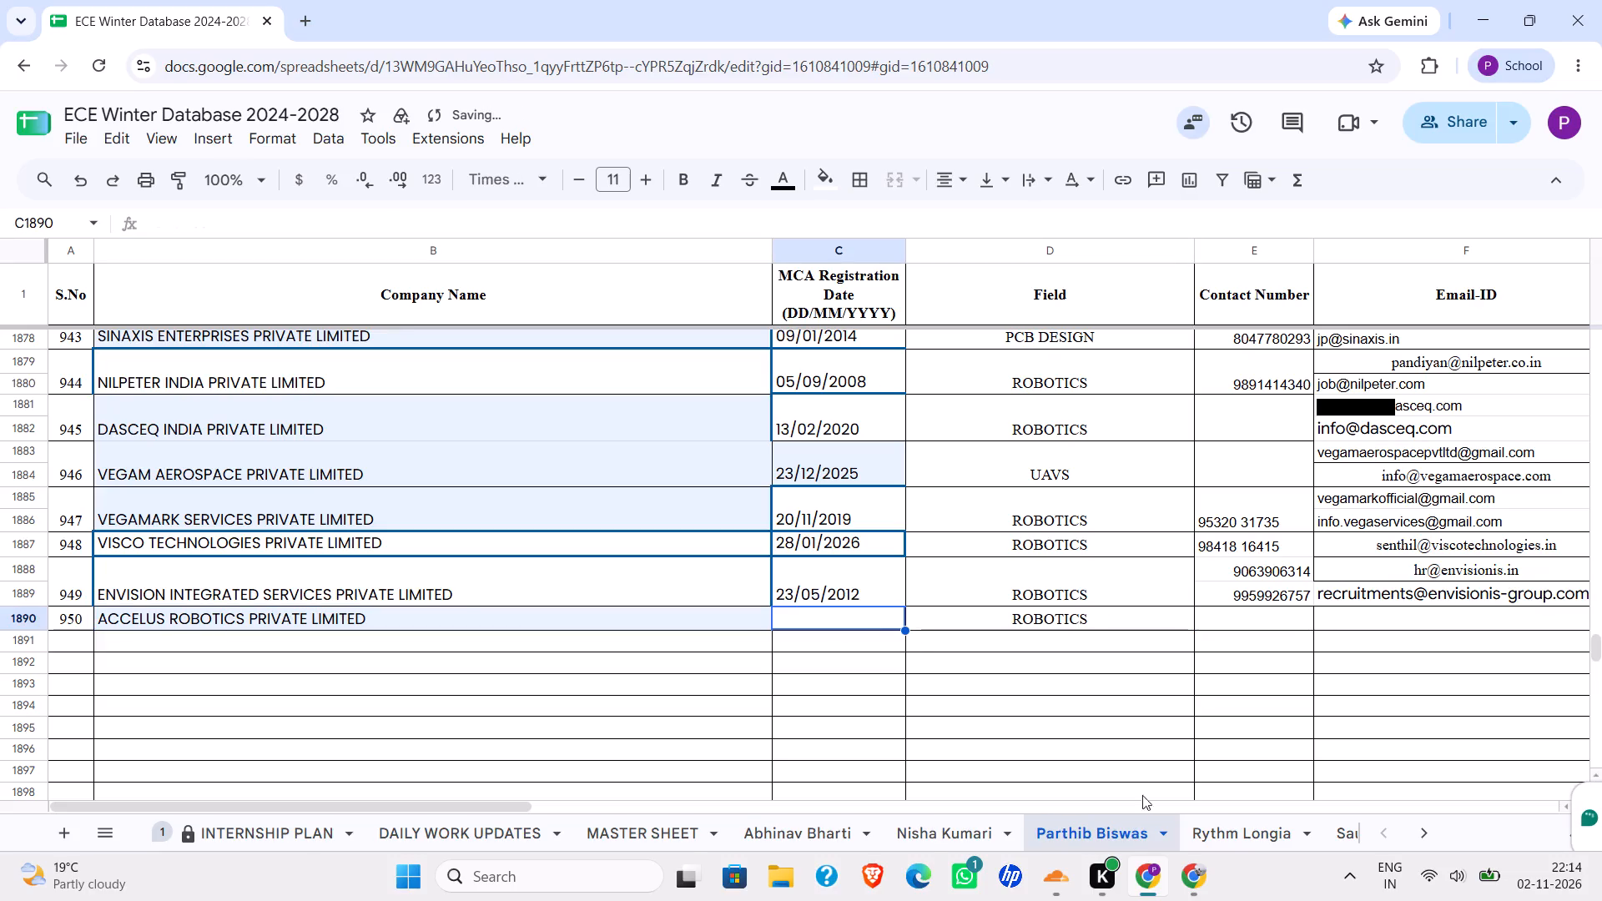
# Ask the Google AI search chat for "ACCELUS ROBOTICS PRIVATE LIMITED hr contact".
pyautogui.click(1173, 877)
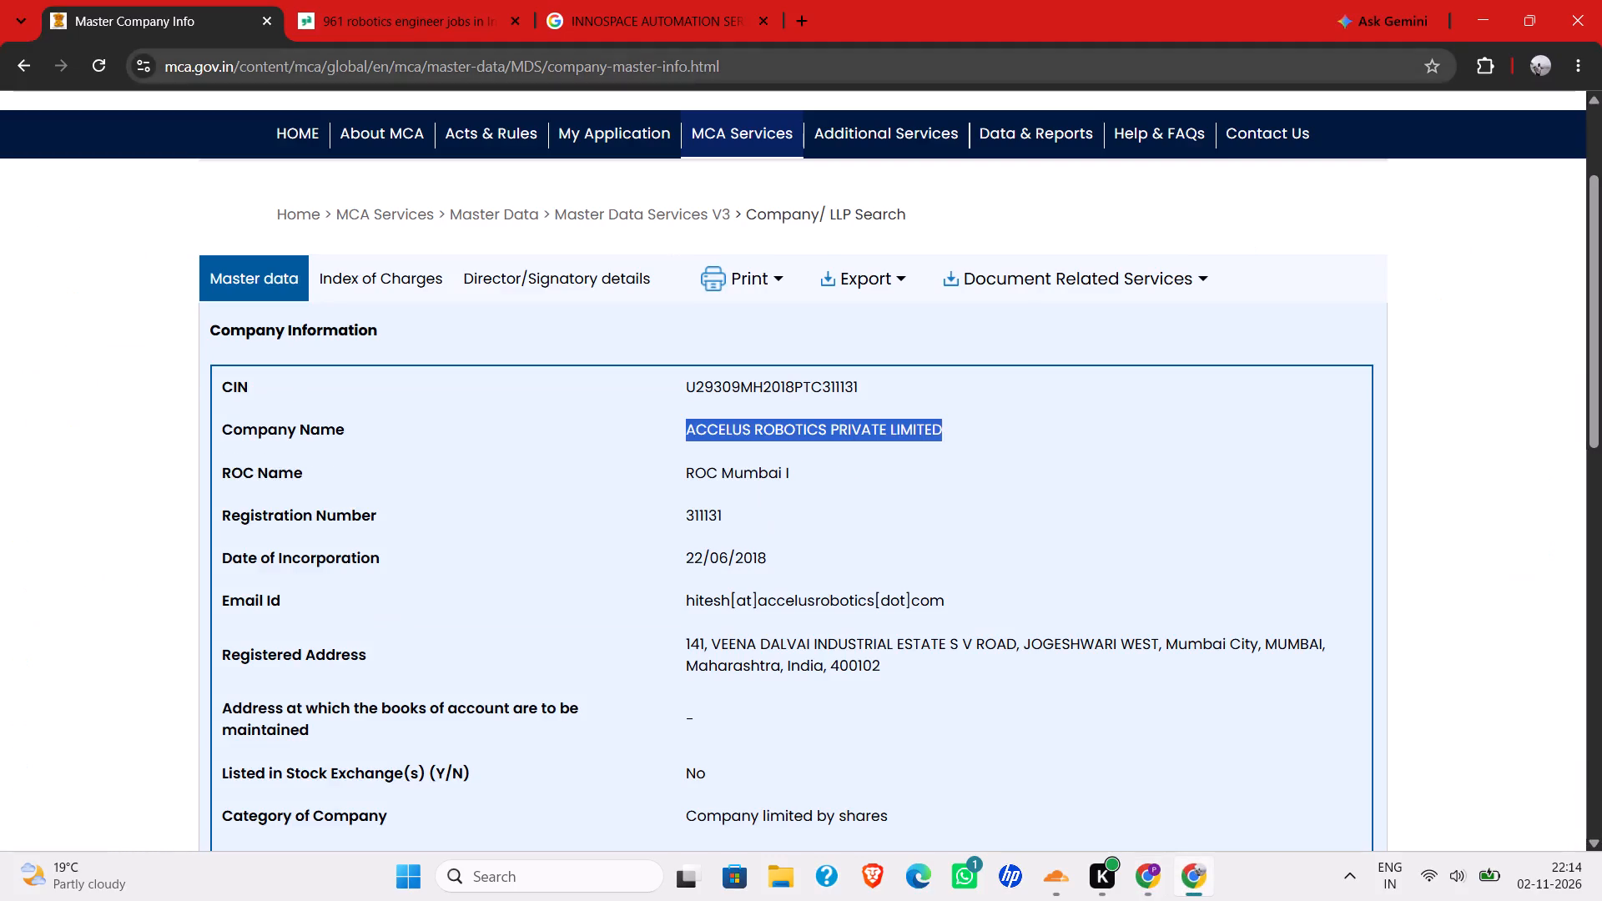
pyautogui.click(641, 8)
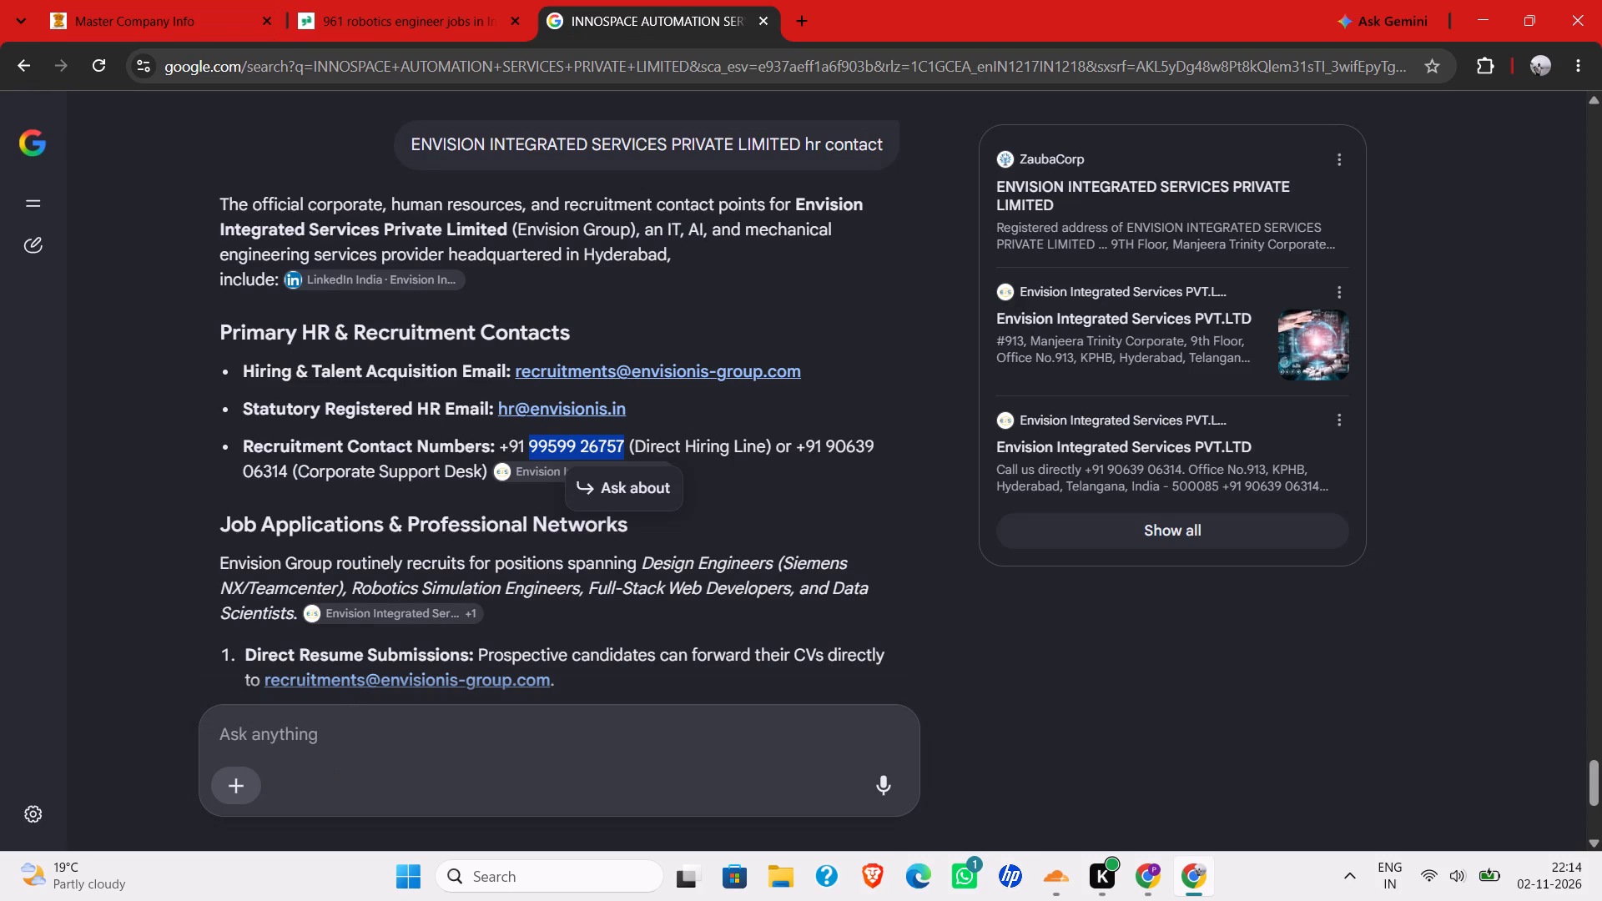
pyautogui.click(320, 733)
pyautogui.hotkey('ctrl', 'v')
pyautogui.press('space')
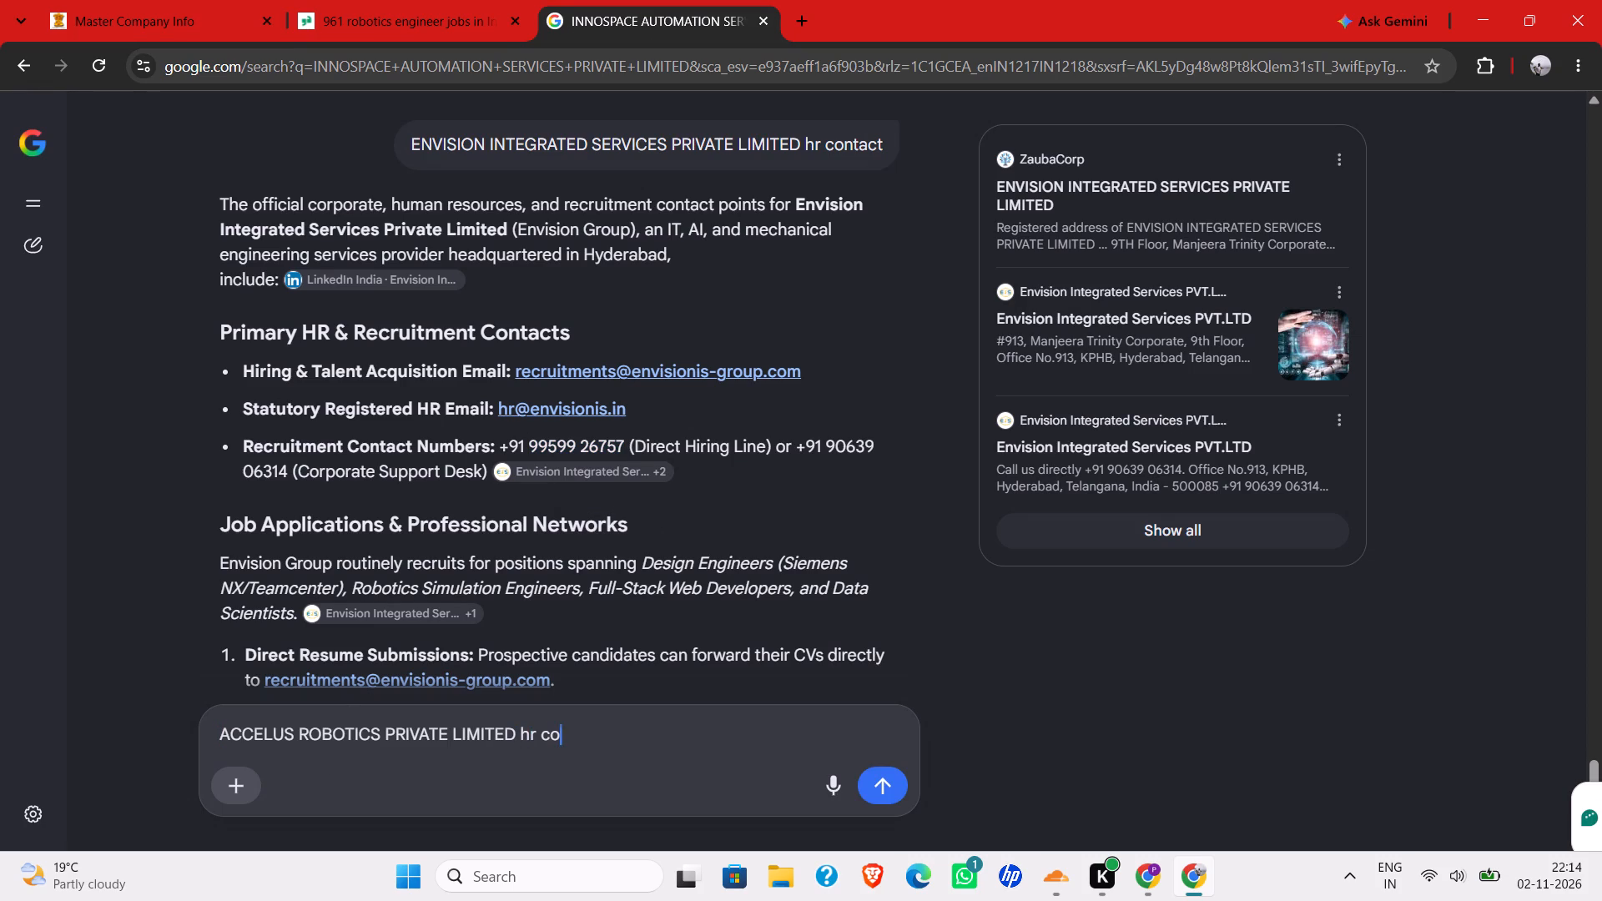
pyautogui.press('Return')
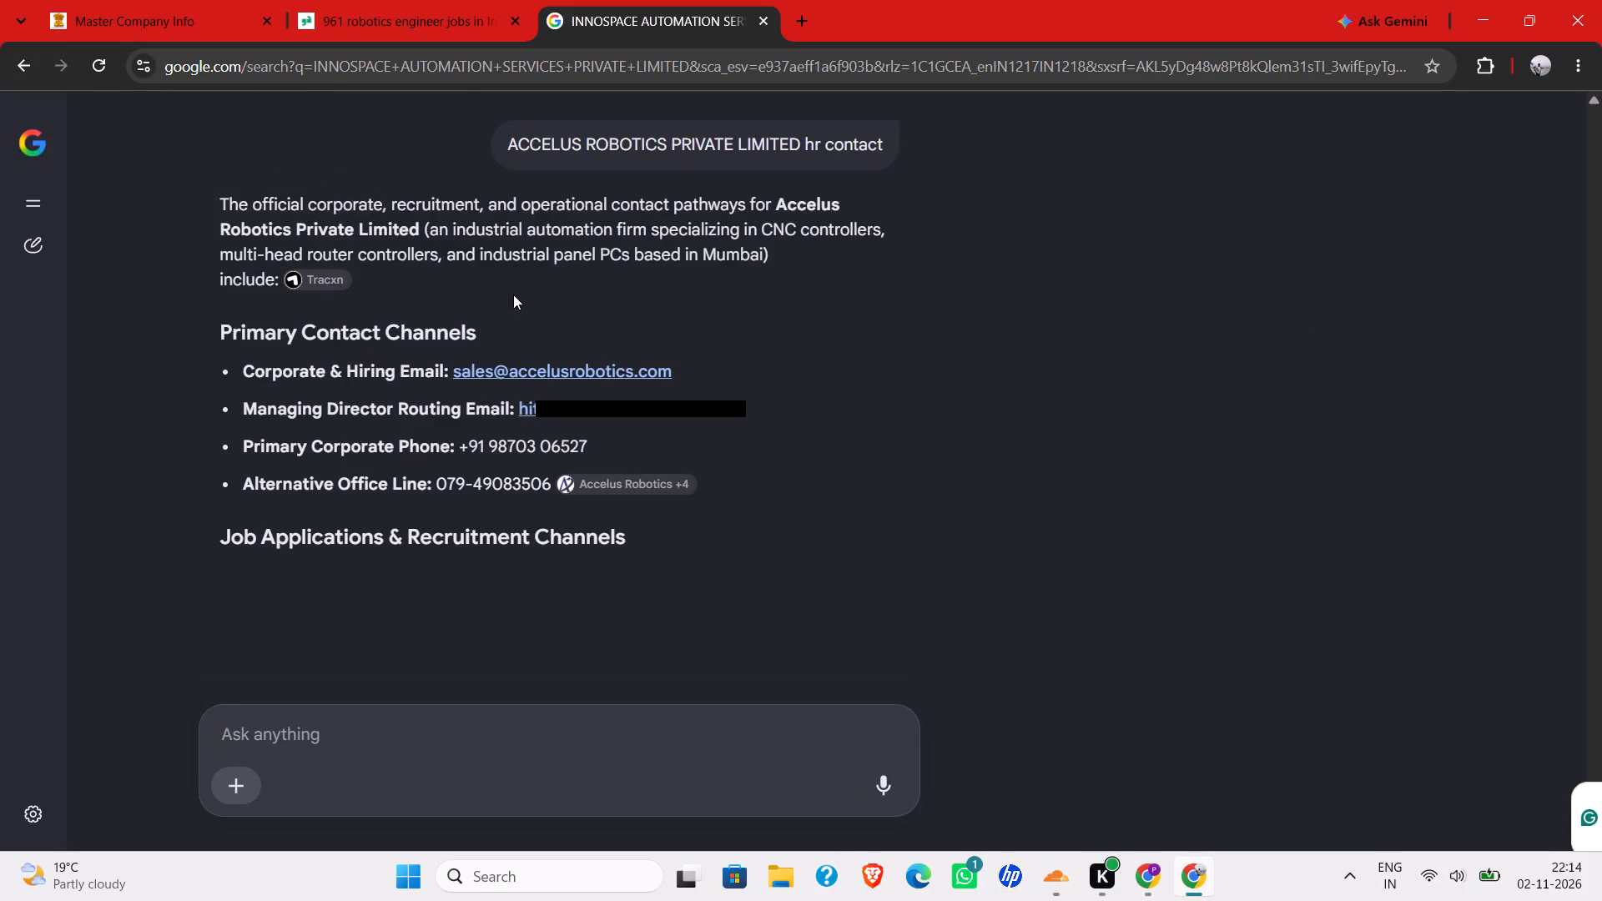
# Copy the managing director's routing email from the answer into the Email-ID cell of the Accelus Robotics row.
pyautogui.moveTo(516, 405); pyautogui.dragTo(547, 405)
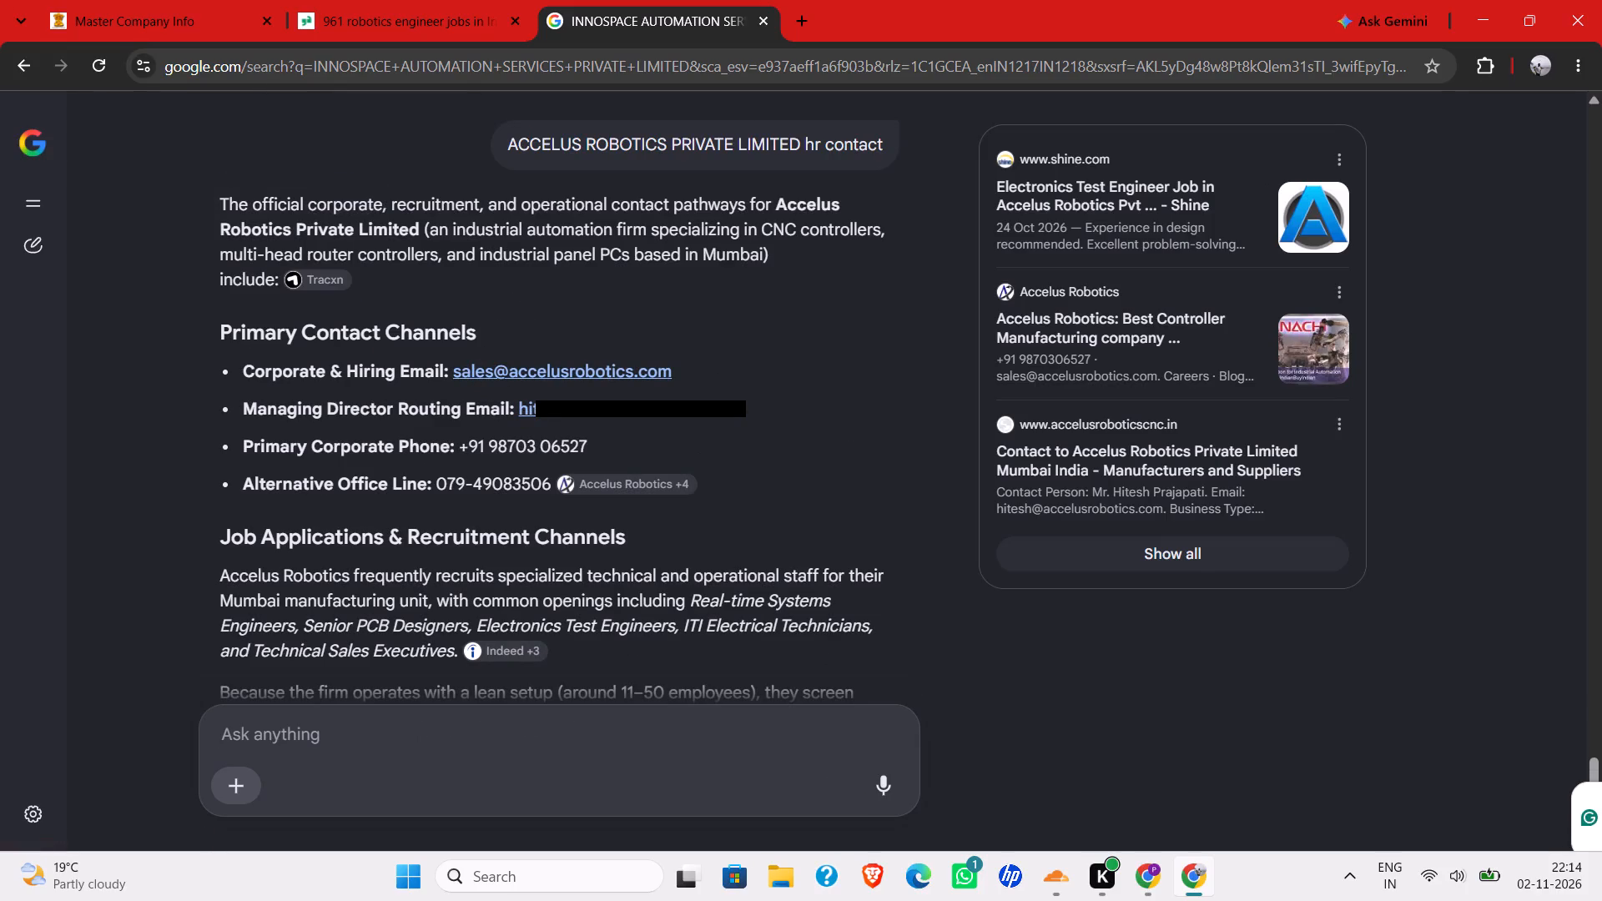
pyautogui.moveTo(547, 405); pyautogui.dragTo(756, 414)
pyautogui.hotkey('ctrl', 'c')
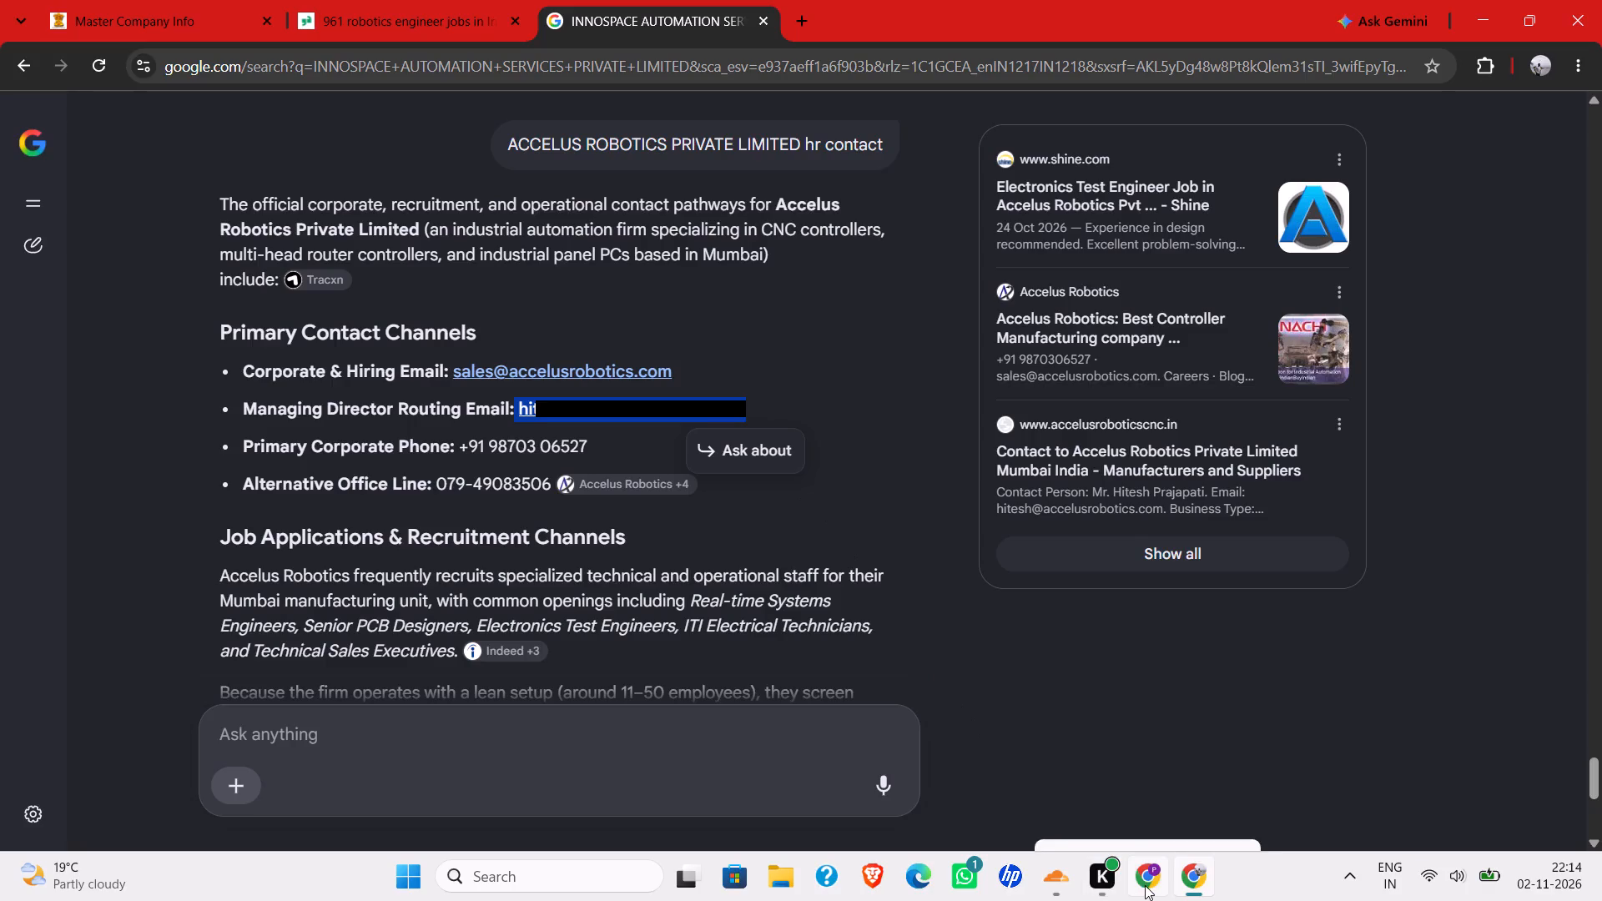
pyautogui.click(1145, 885)
pyautogui.click(1333, 617)
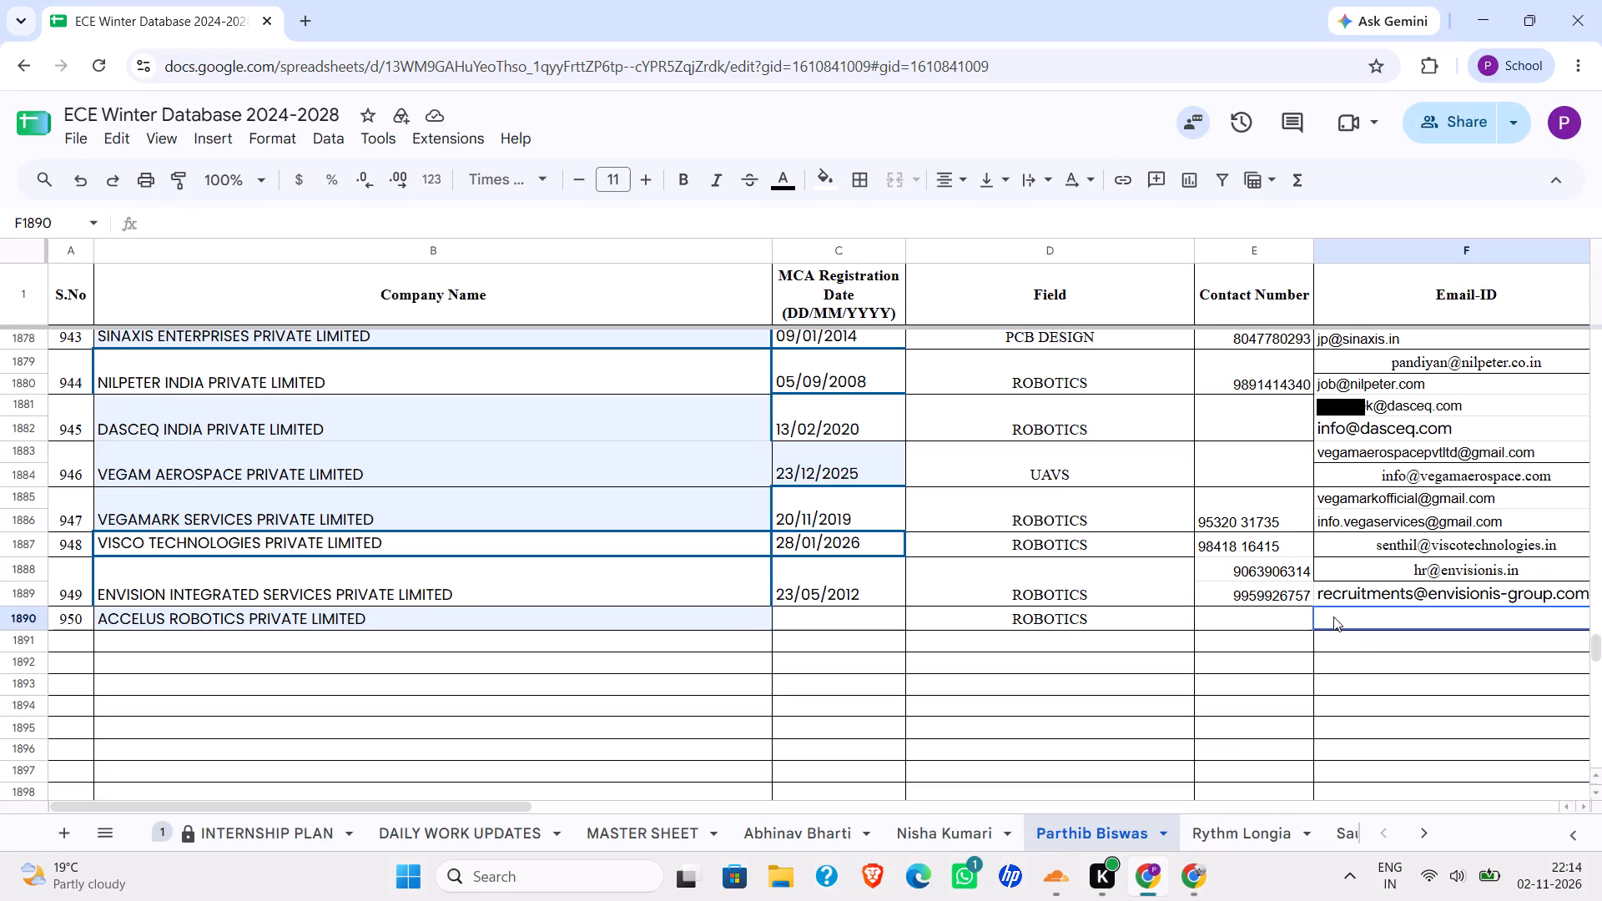
pyautogui.click(419, 219)
pyautogui.hotkey('ctrl', 'v')
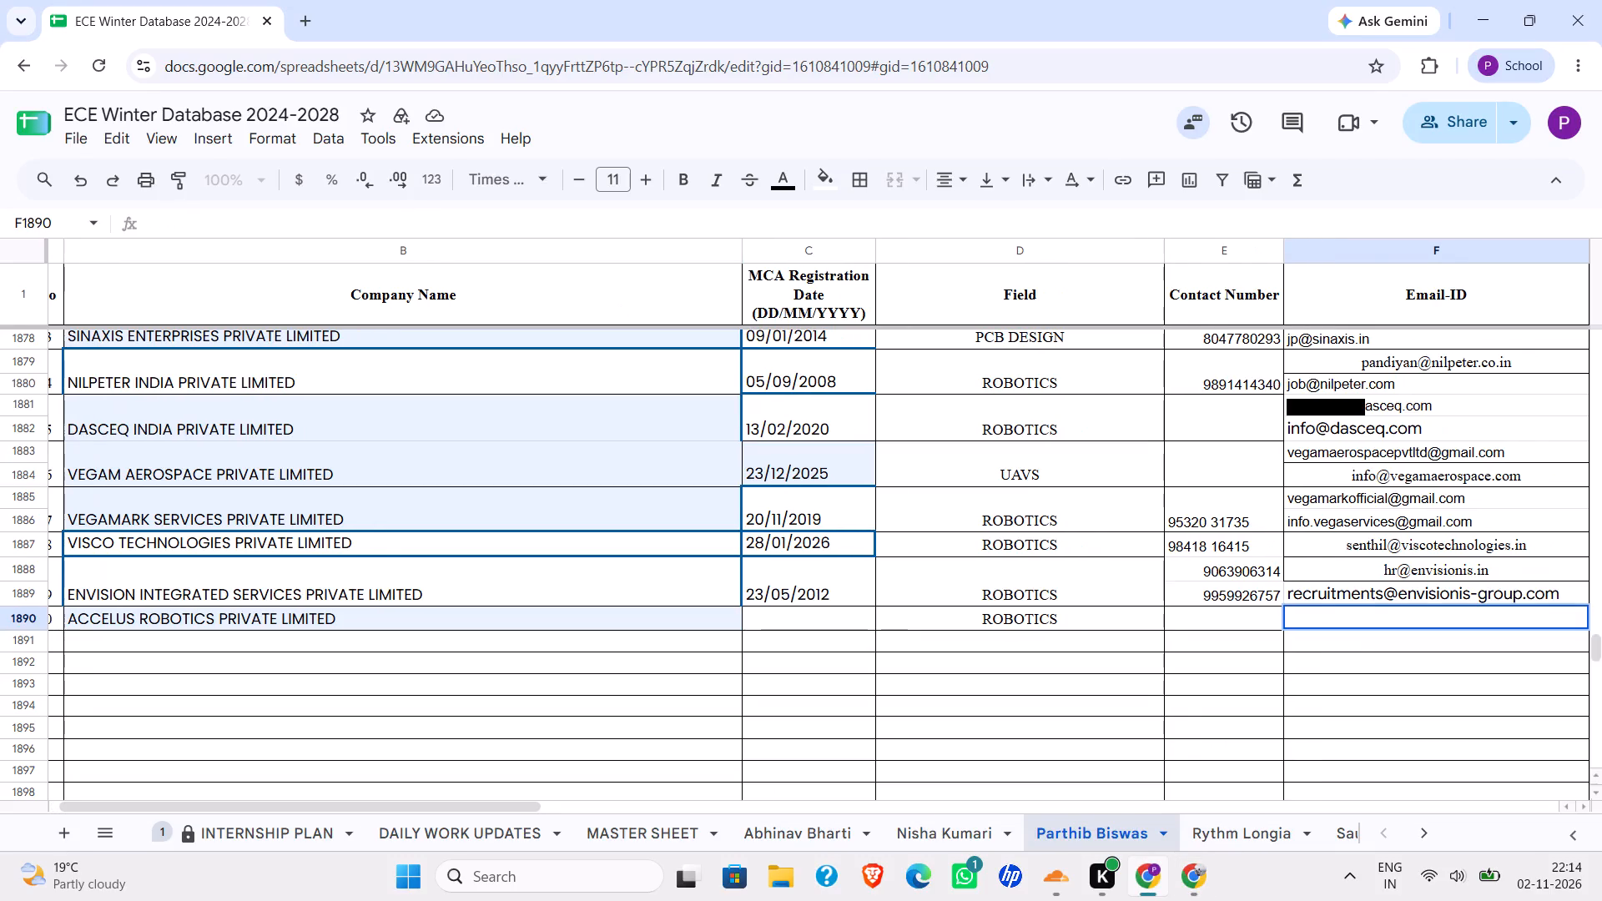
# Copy the primary corporate phone, without country code, into the Accelus Robotics row's Contact Number cell and remove the space between its digits.
pyautogui.click(1194, 625)
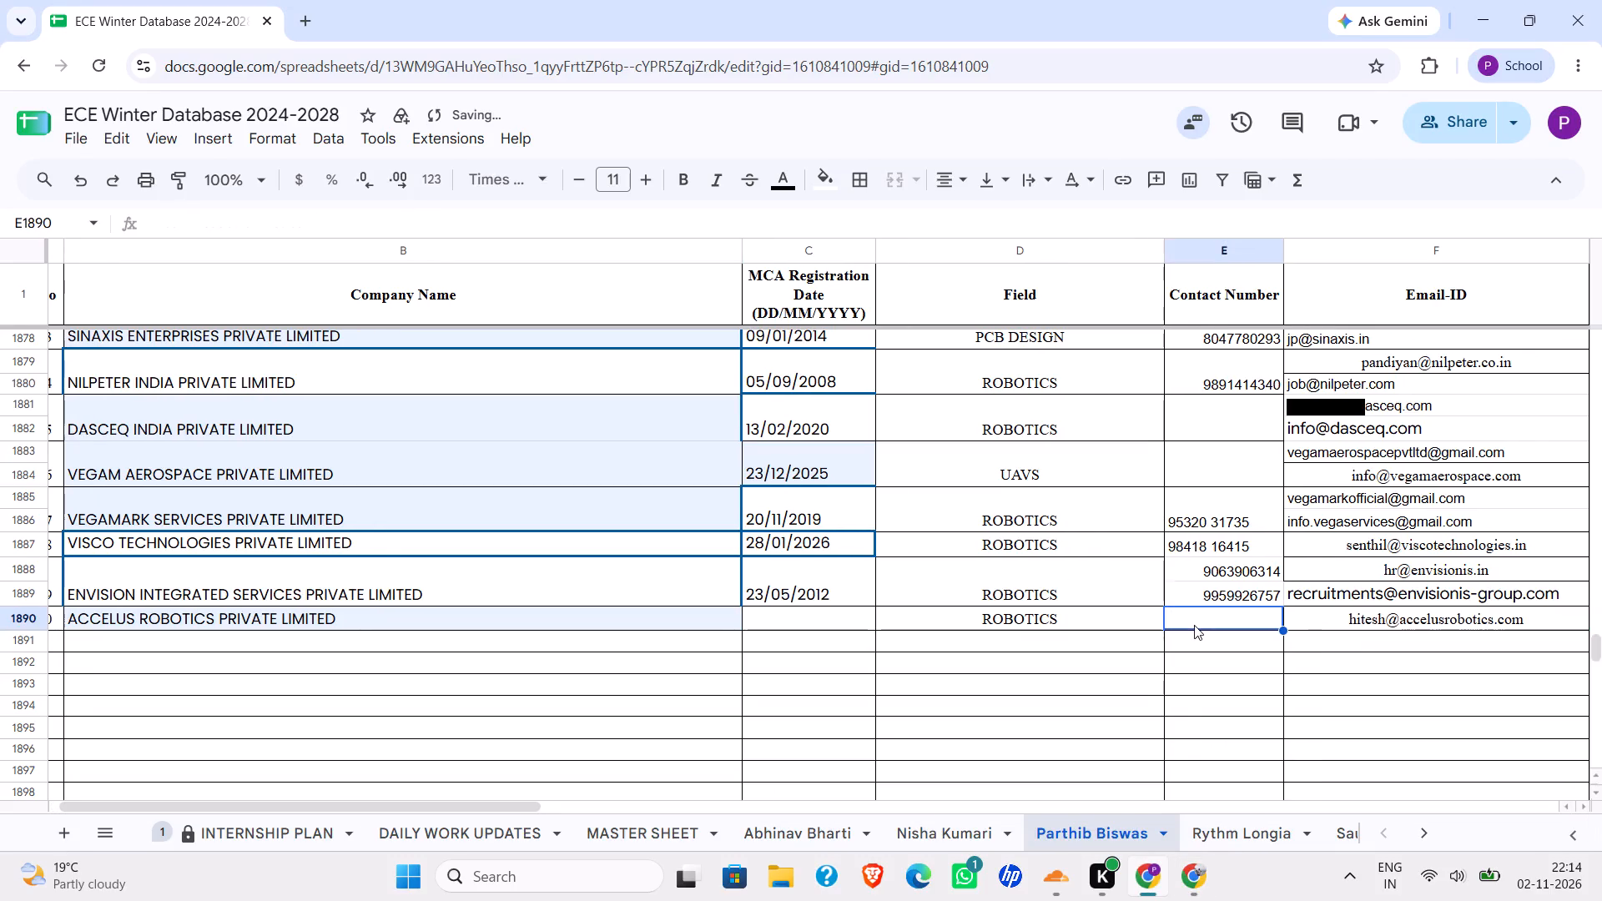
pyautogui.click(1187, 875)
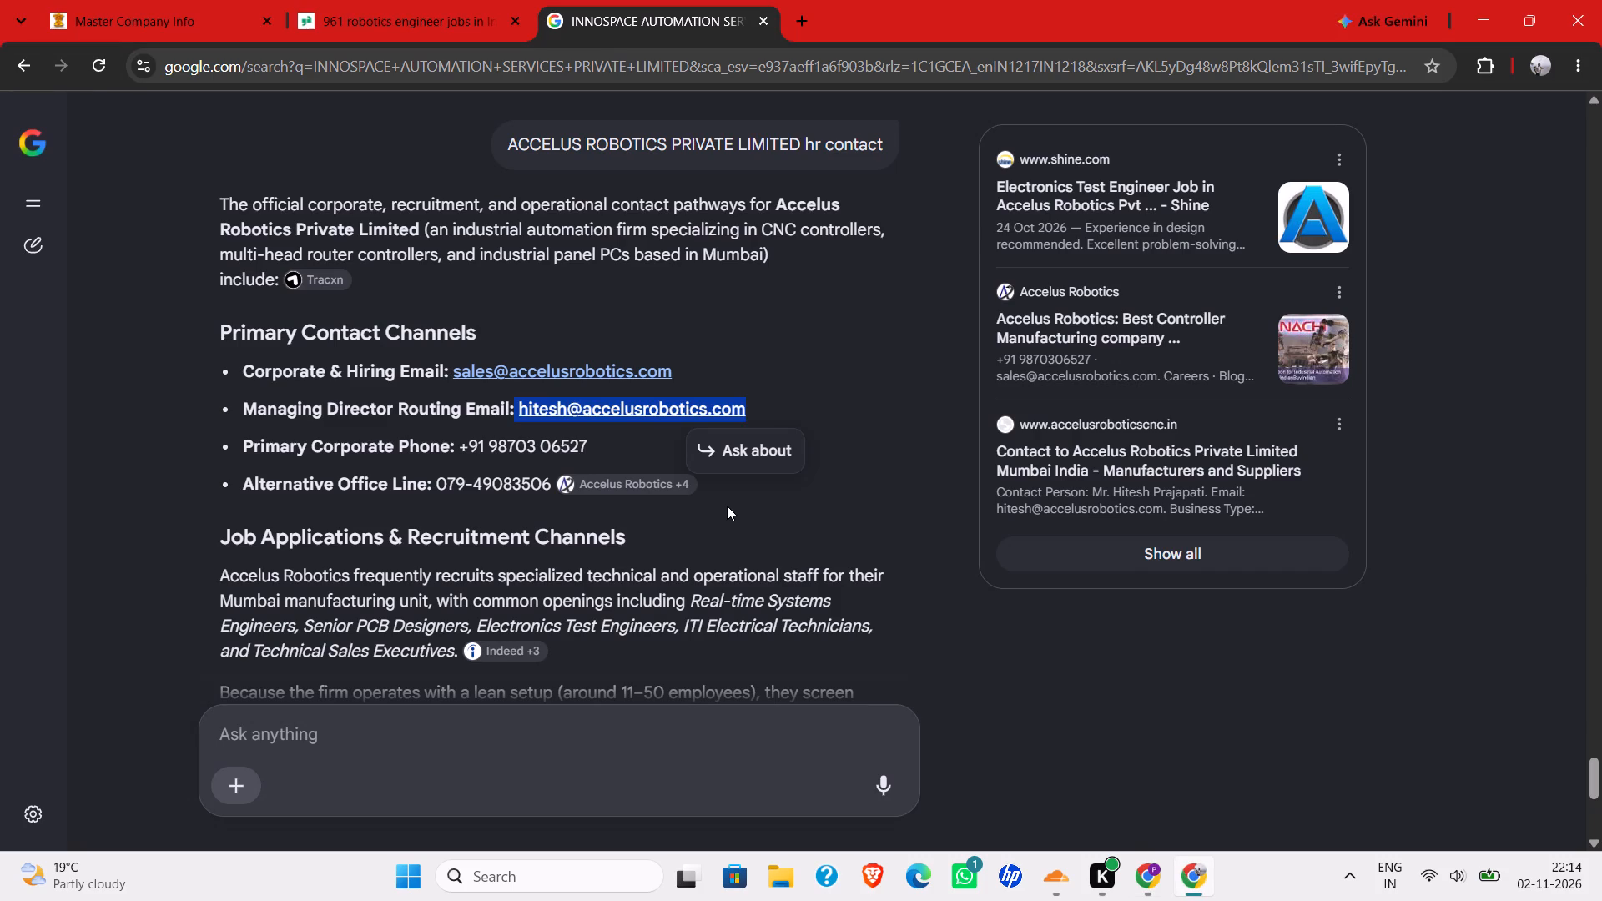
pyautogui.click(727, 506)
pyautogui.moveTo(592, 447); pyautogui.dragTo(491, 439)
pyautogui.hotkey('ctrl', 'c')
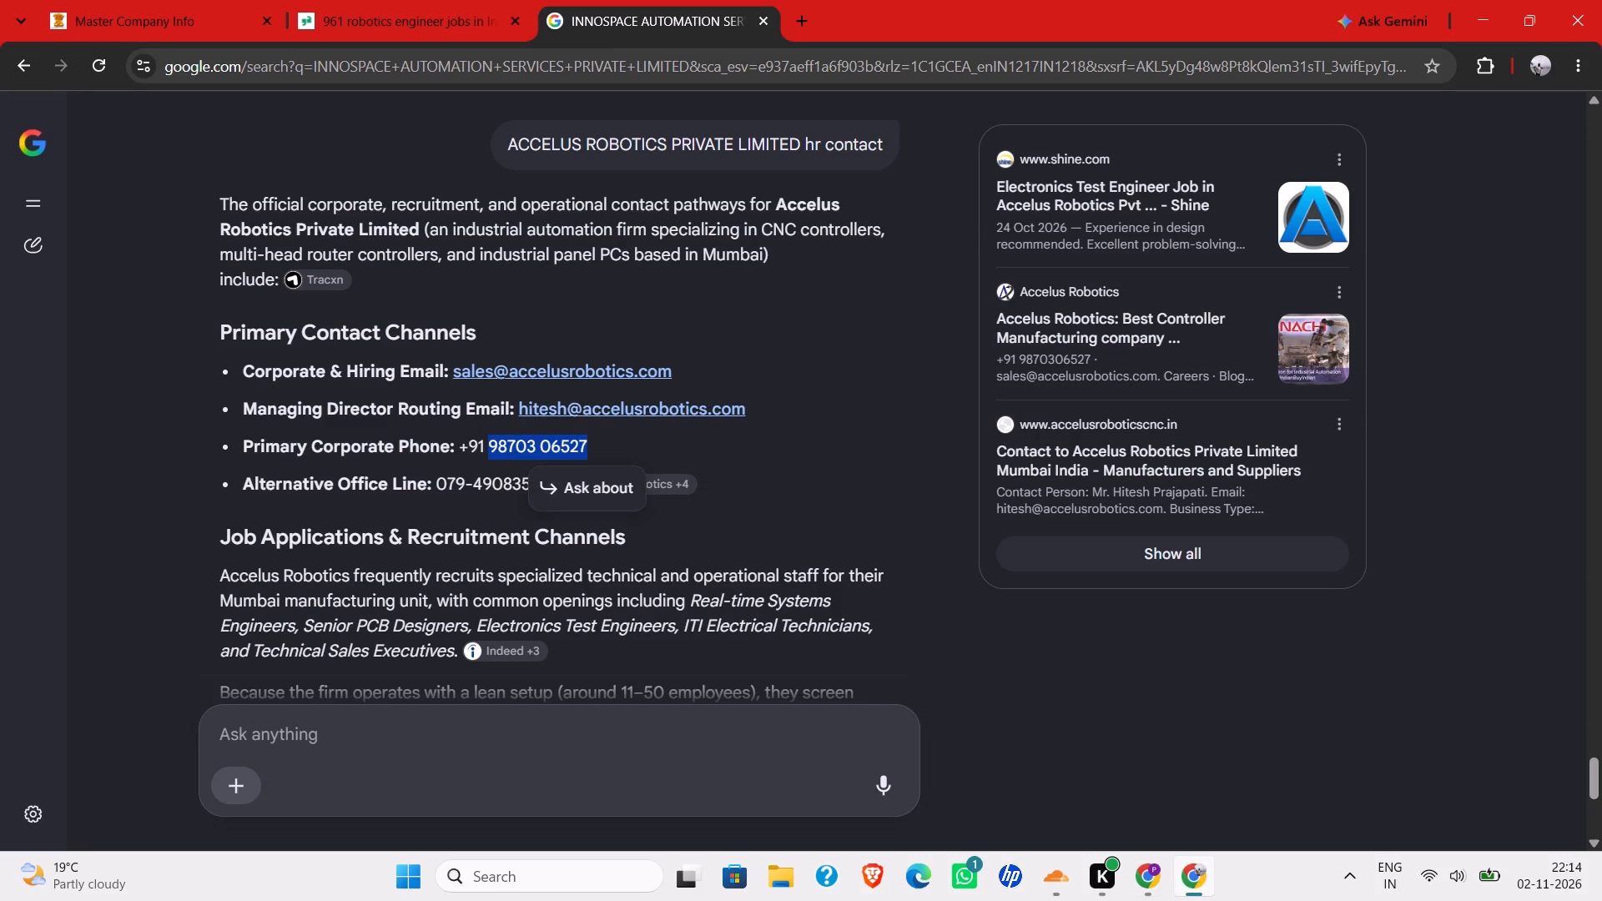
pyautogui.click(1142, 873)
pyautogui.hotkey('ctrl', 'v')
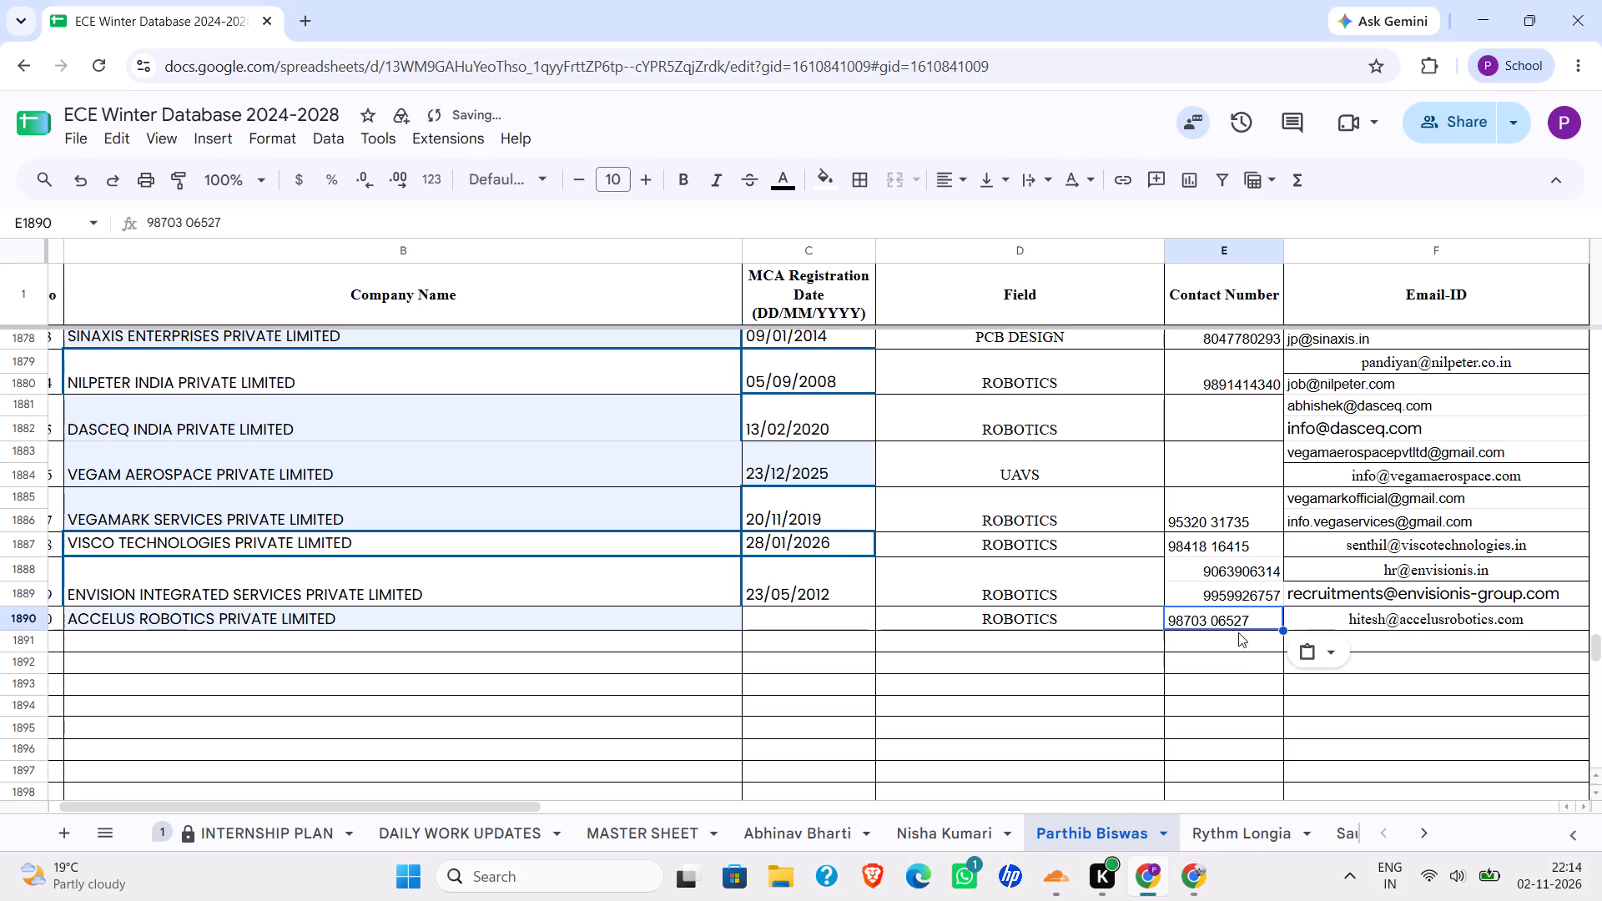
pyautogui.click(186, 221)
pyautogui.press('BackSpace')
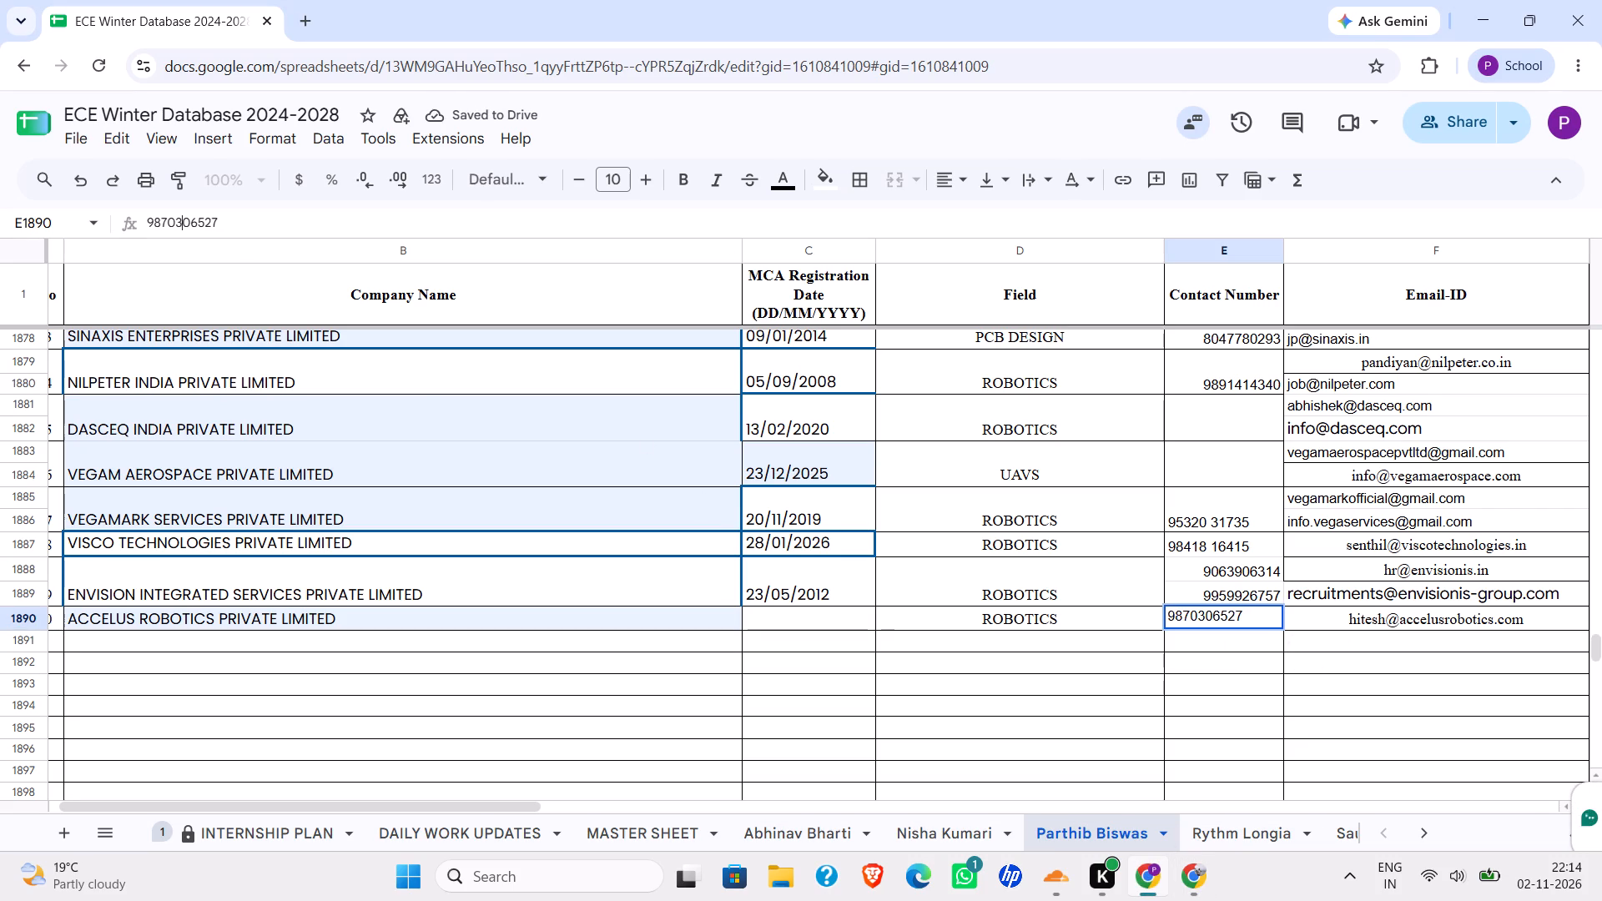
# Copy the date of incorporation 22/06/2018 from the MCA master data into the Accelus Robotics row's MCA Registration Date cell.
pyautogui.click(1199, 875)
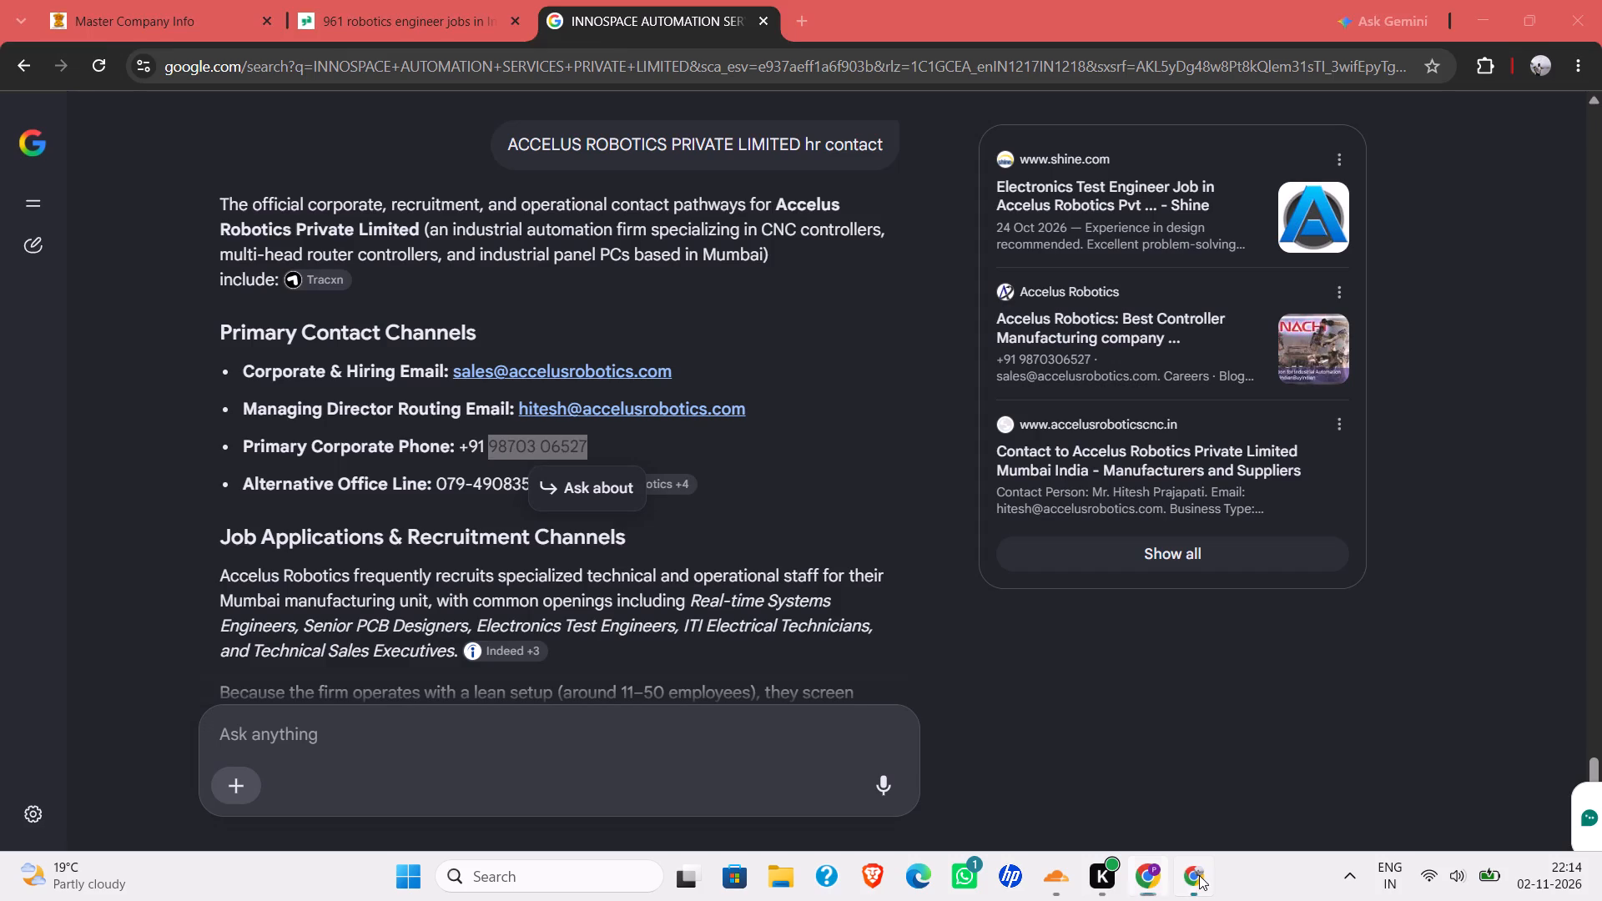
pyautogui.click(415, 0)
pyautogui.click(215, 0)
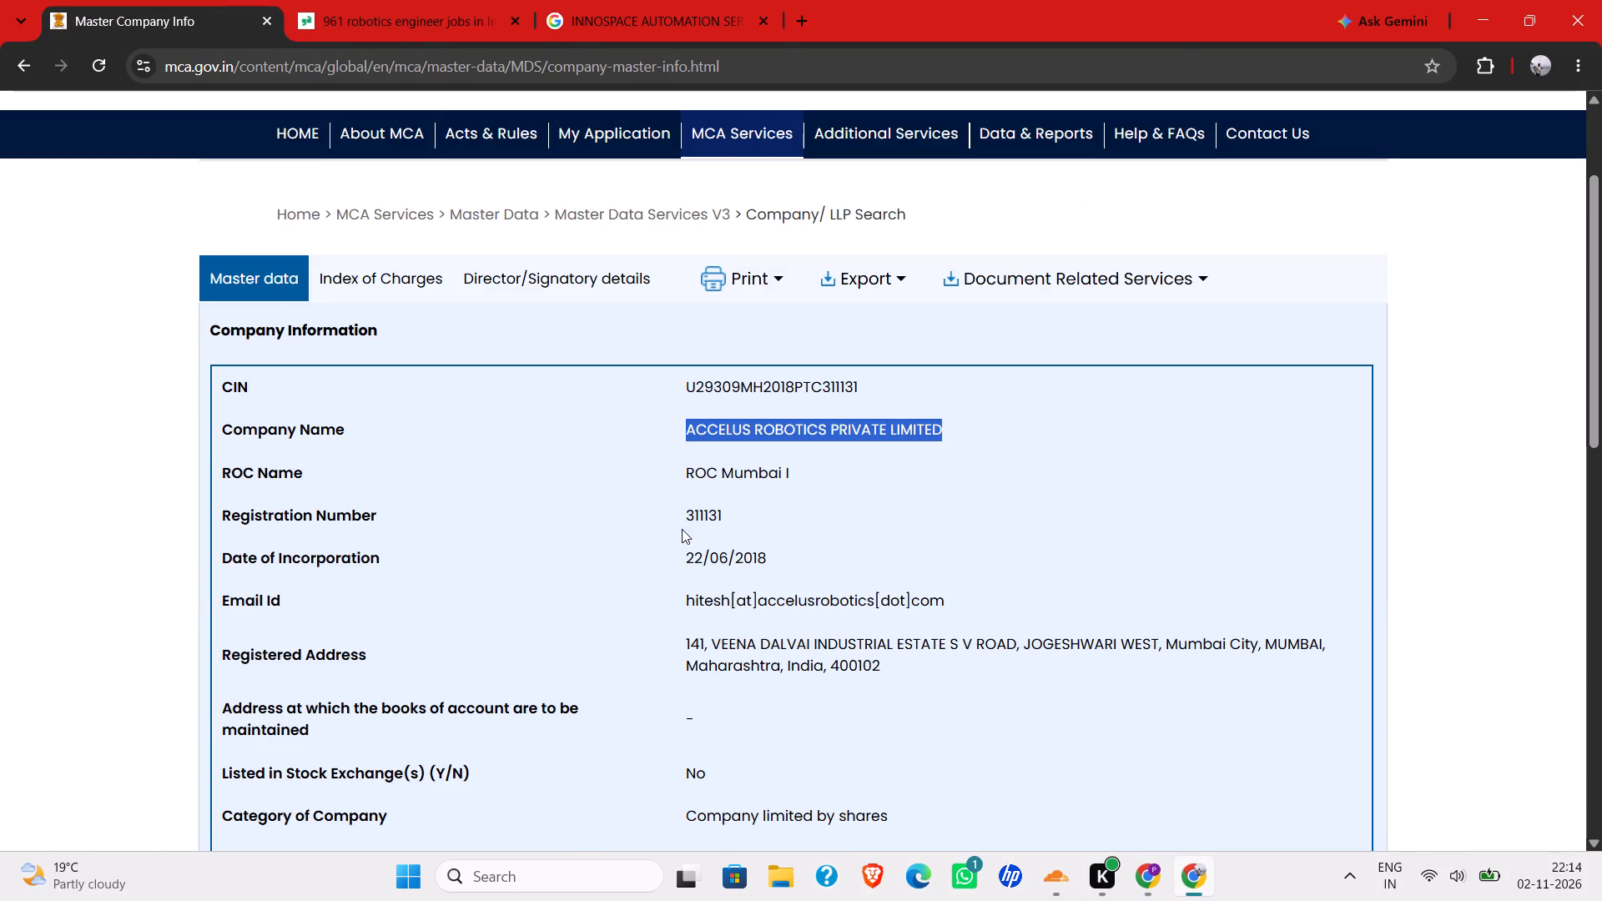
pyautogui.moveTo(682, 564); pyautogui.dragTo(798, 560)
pyautogui.hotkey('ctrl', 'c')
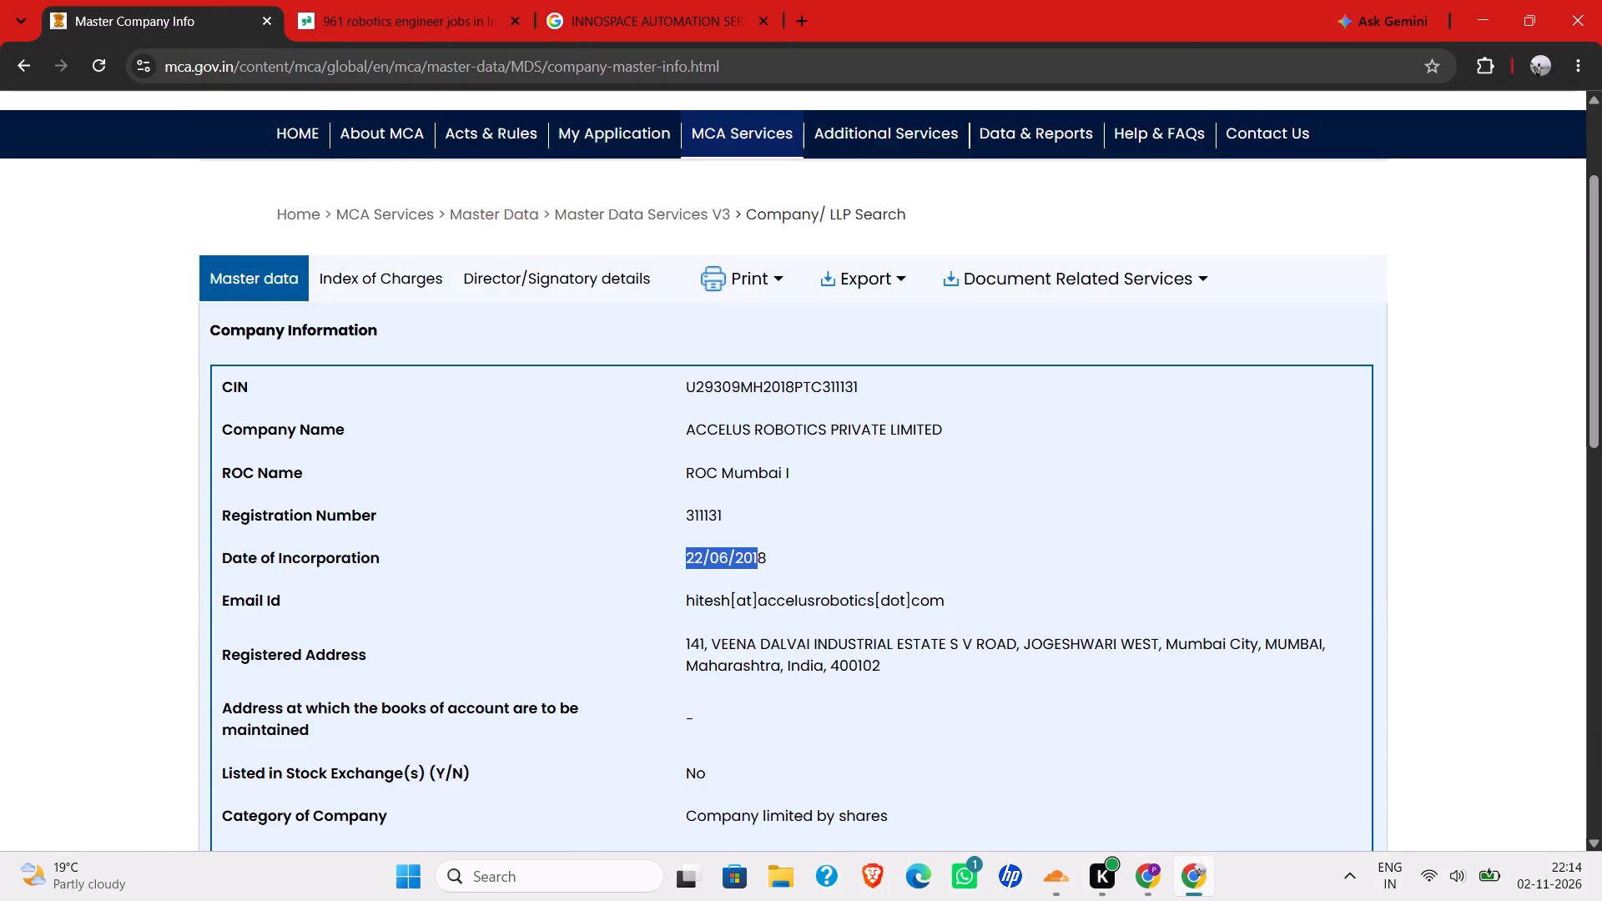
pyautogui.click(1128, 878)
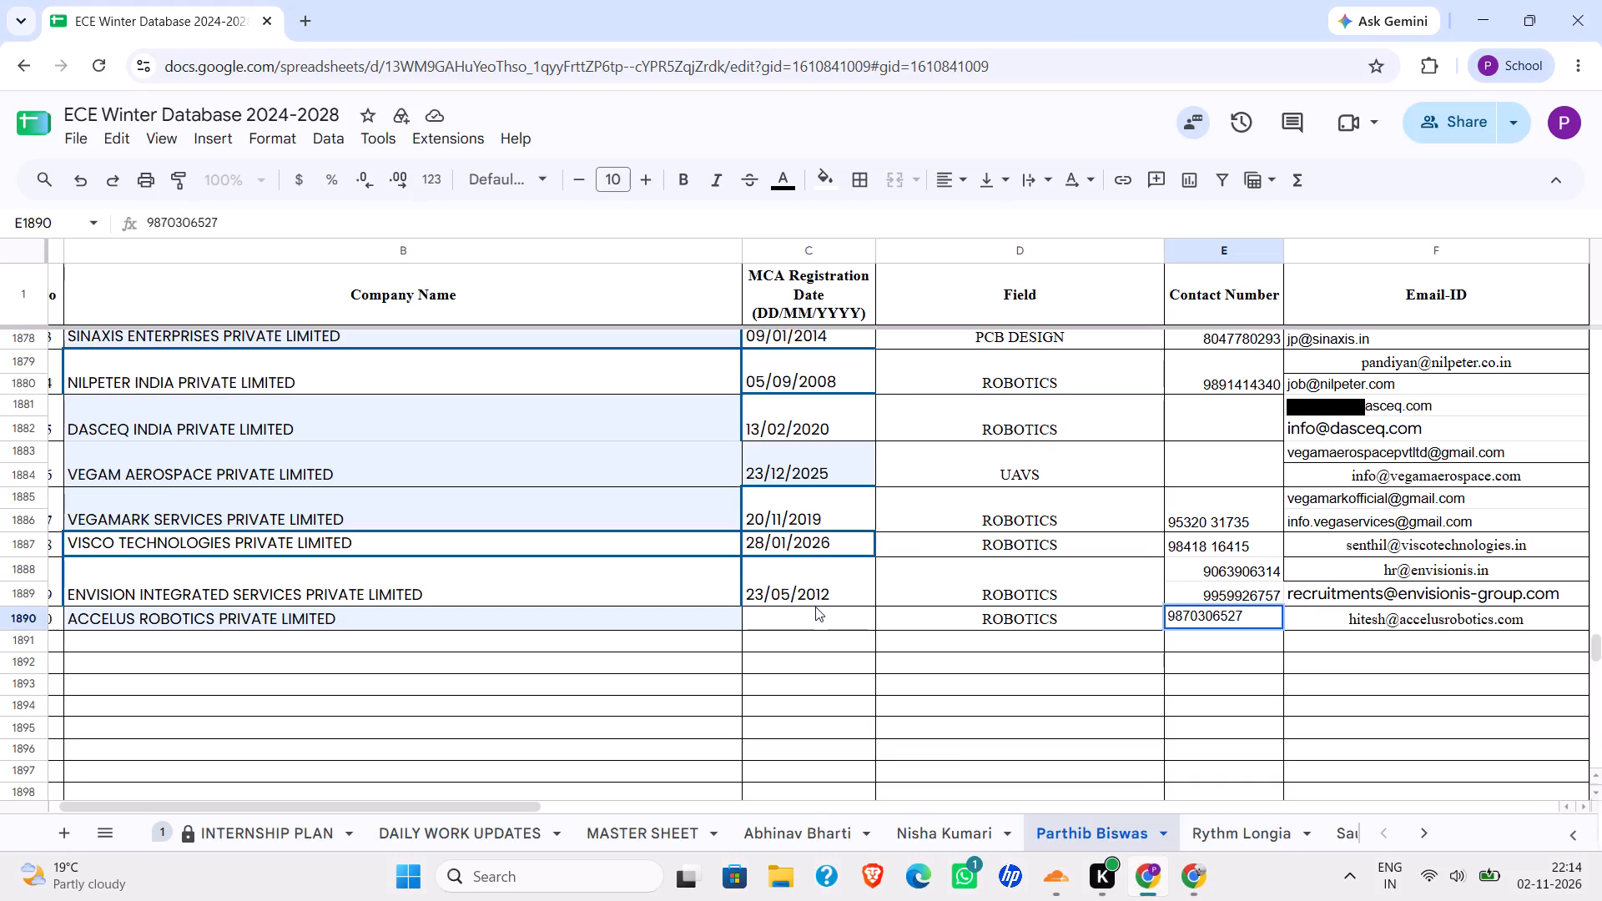
pyautogui.click(814, 617)
pyautogui.hotkey('ctrl', 'v')
# Enter serial number 951 in row 1891 and select that row's company name cell.
pyautogui.hscroll(2, 678, 678)
pyautogui.click(61, 650)
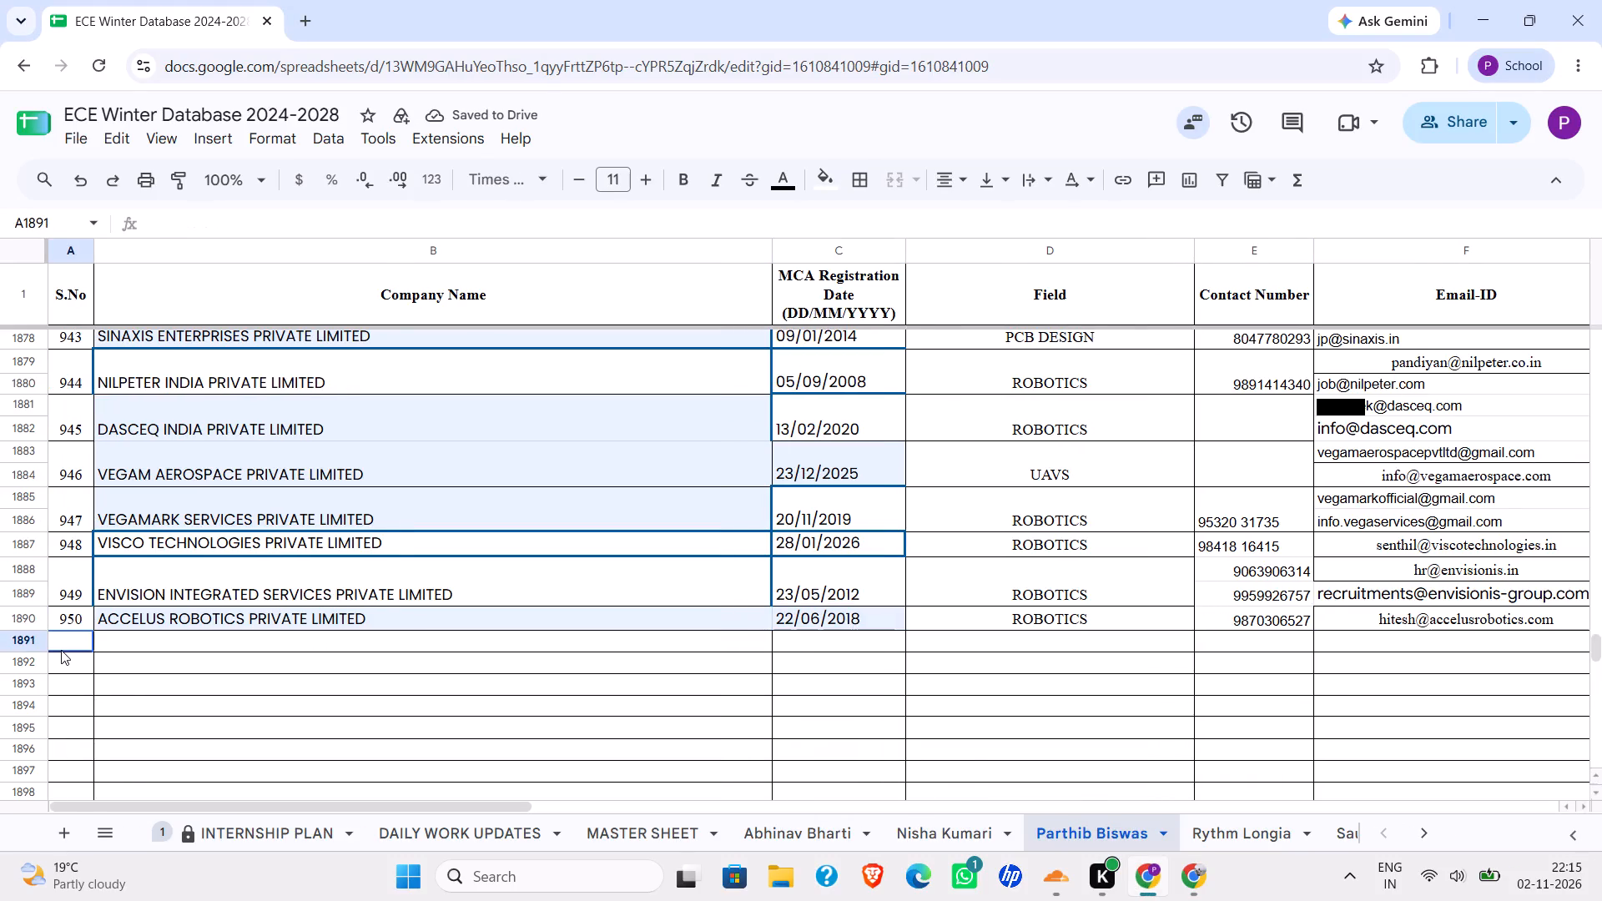
pyautogui.write('951')
pyautogui.click(206, 641)
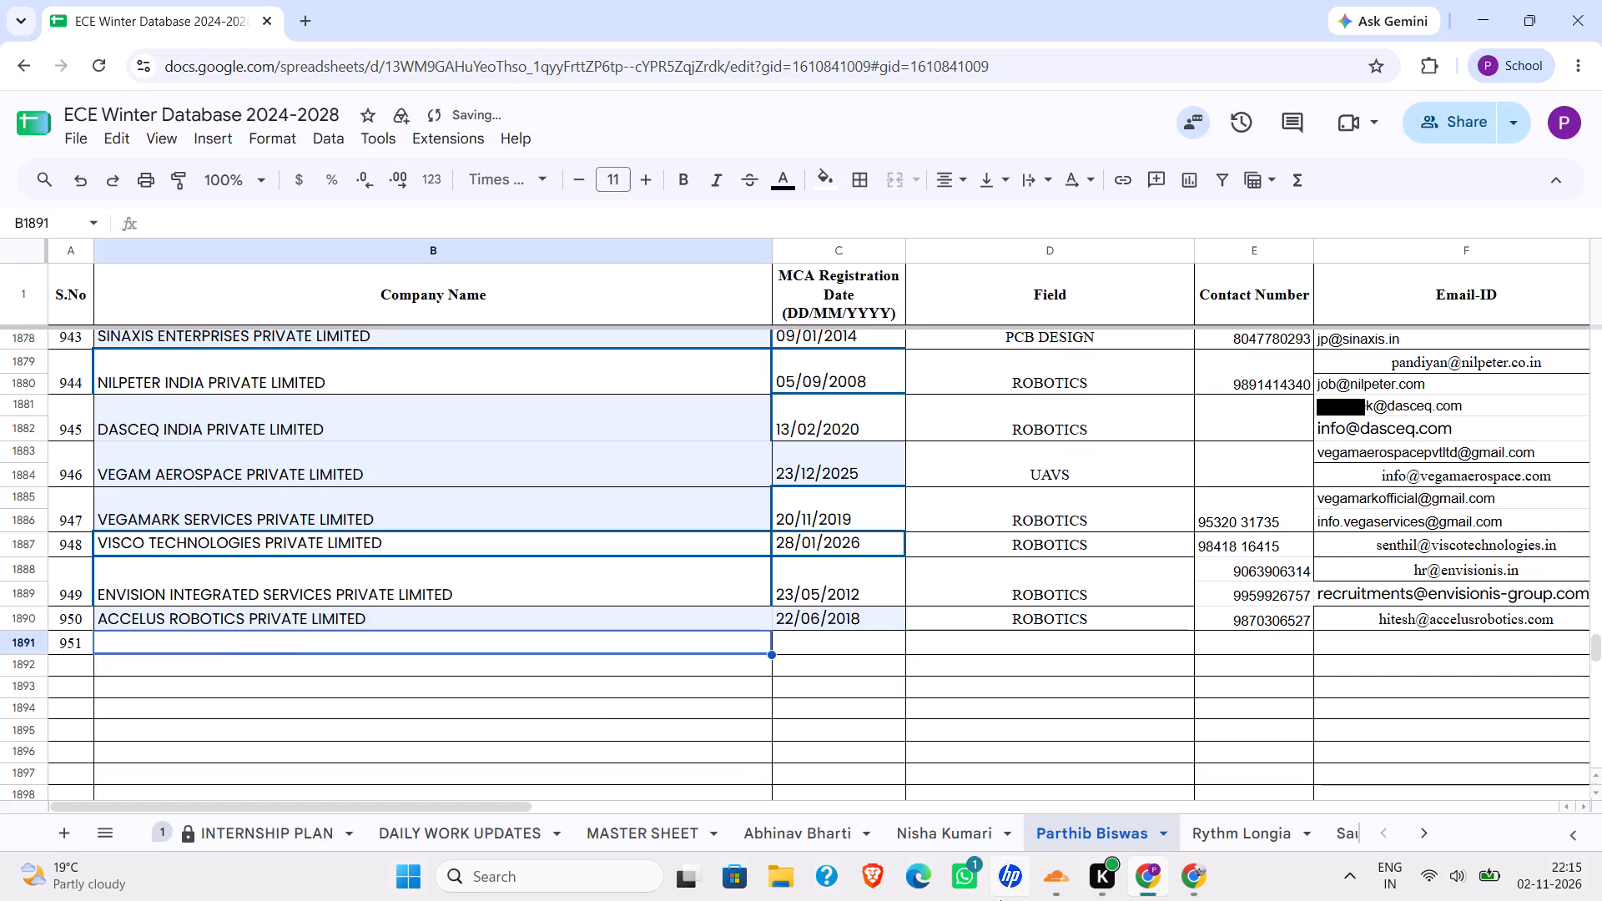
# Open Botbruz's Robotics Engineer Intern listing among the Glassdoor robotics jobs and copy the company name.
pyautogui.click(1186, 859)
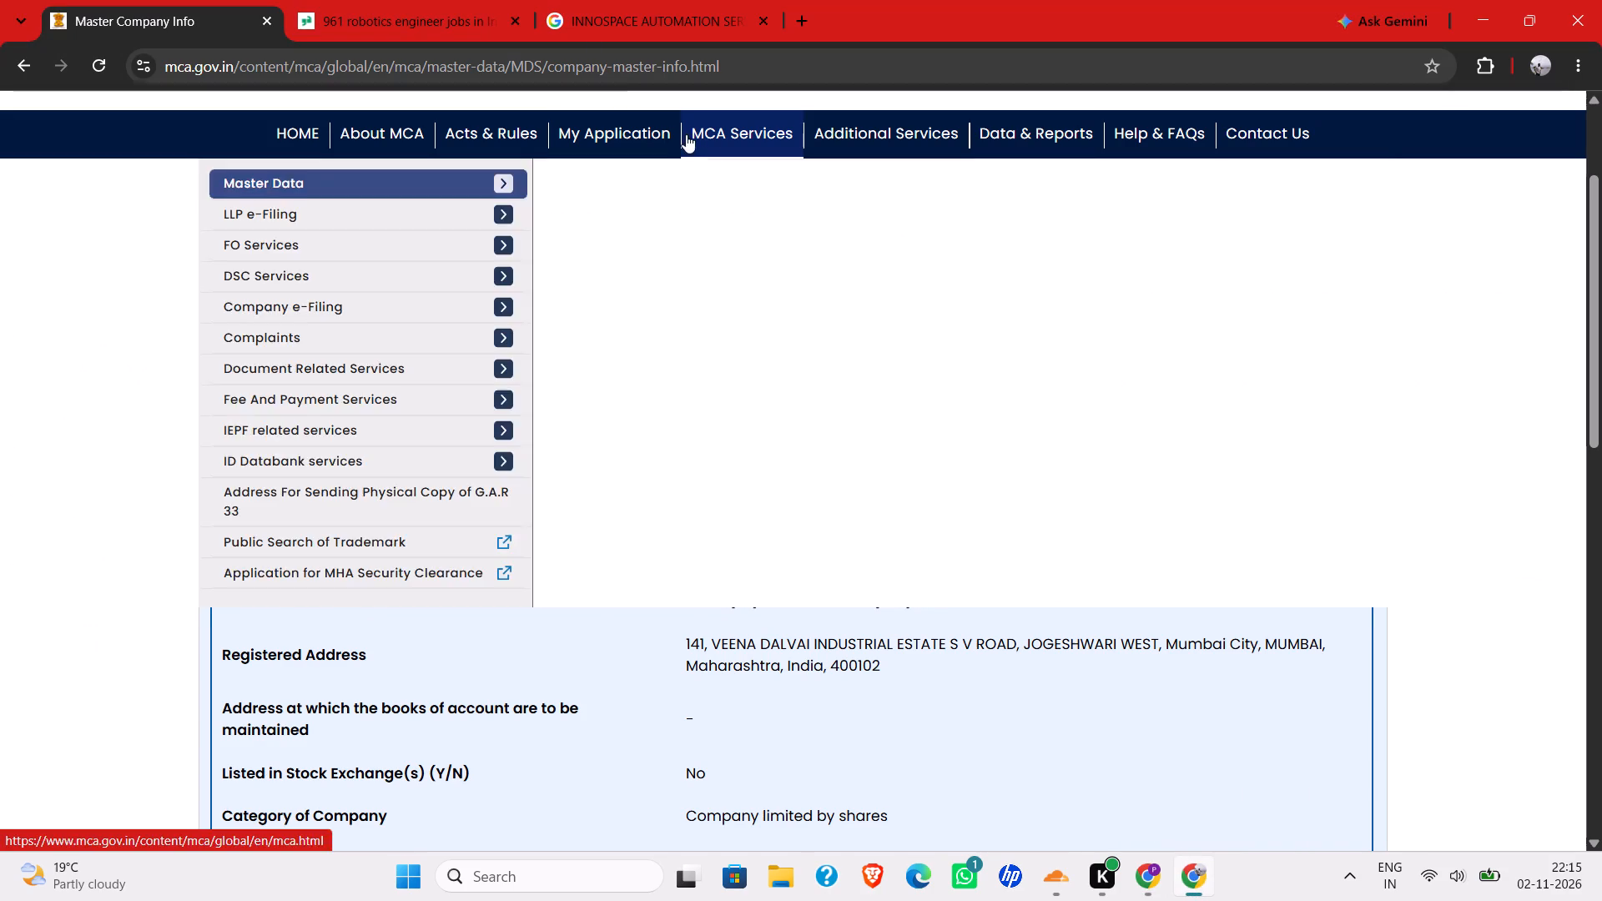
pyautogui.click(378, 0)
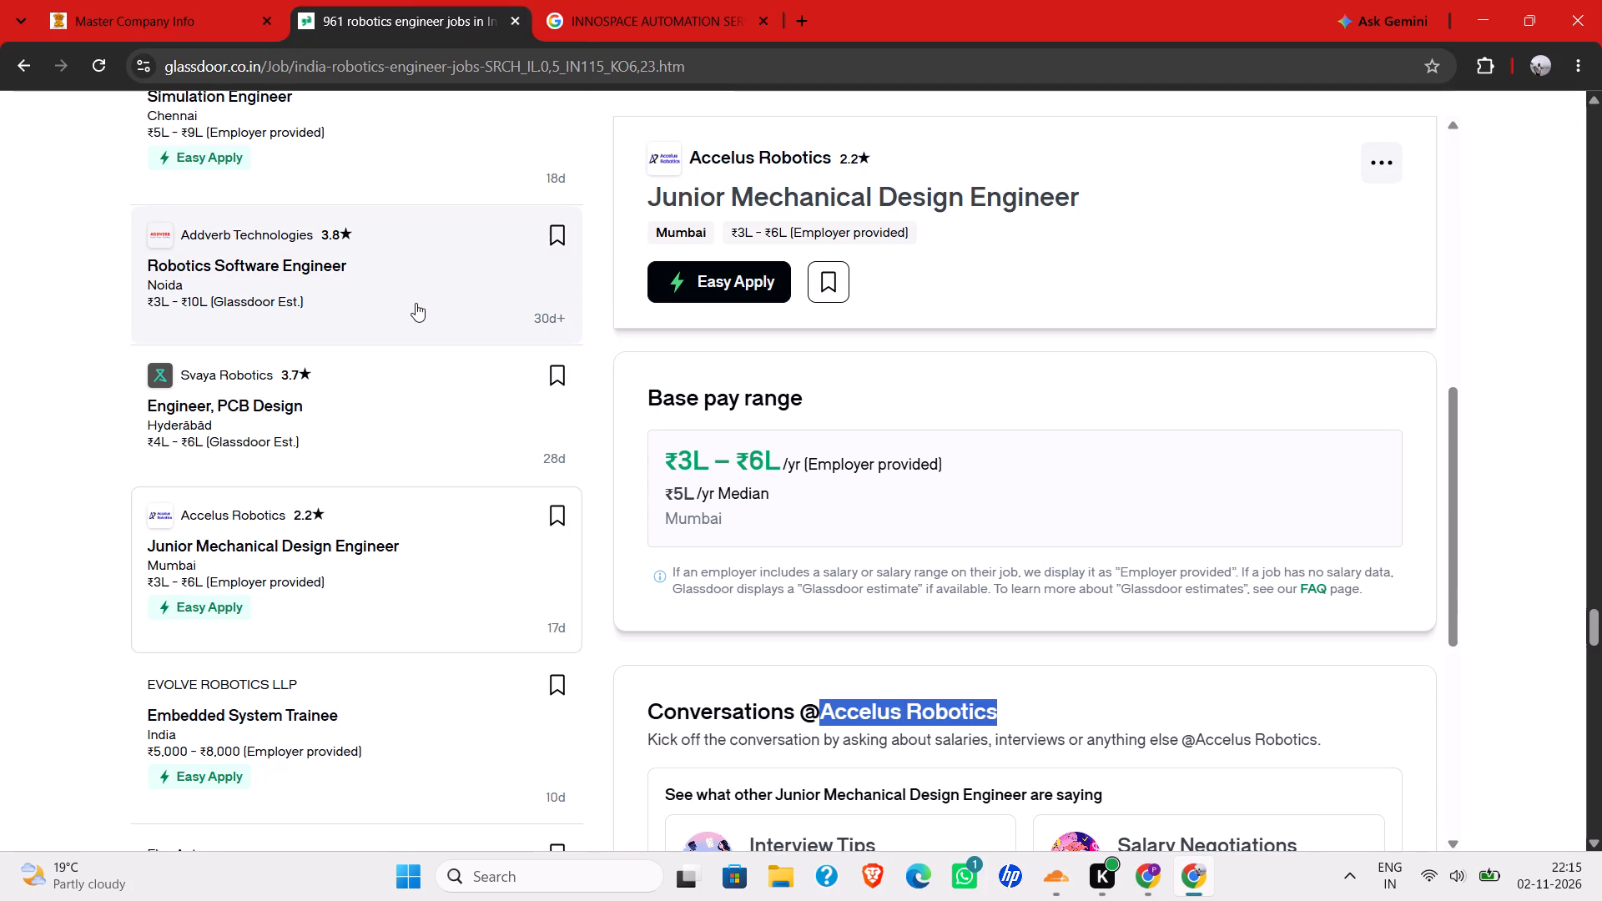
pyautogui.scroll(-3, 416, 306)
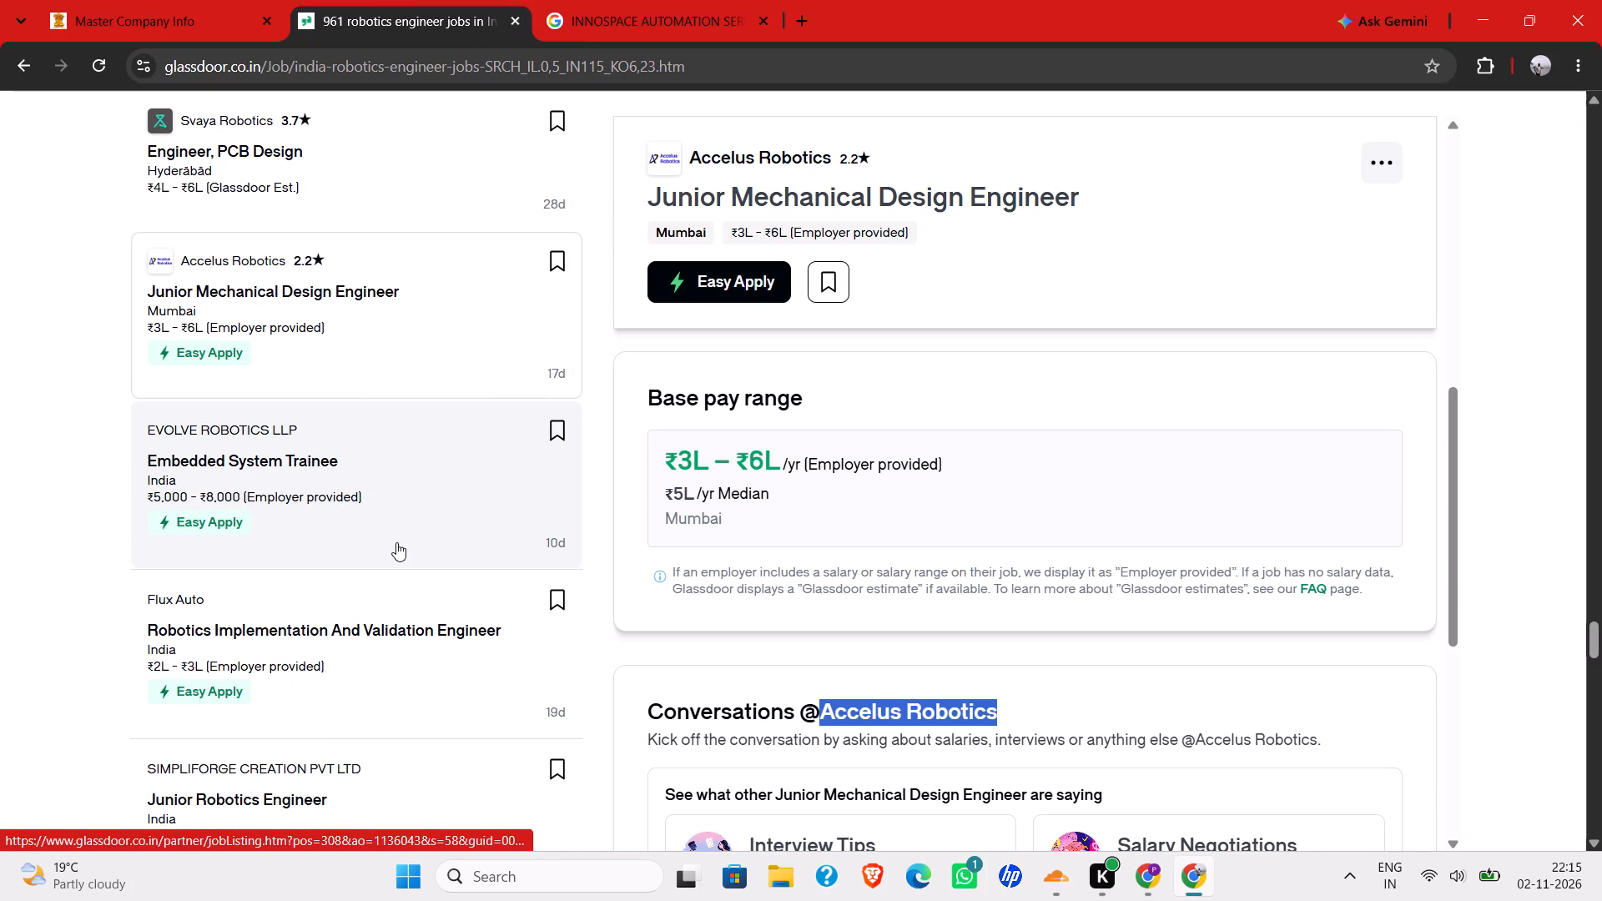
pyautogui.scroll(-2, 396, 542)
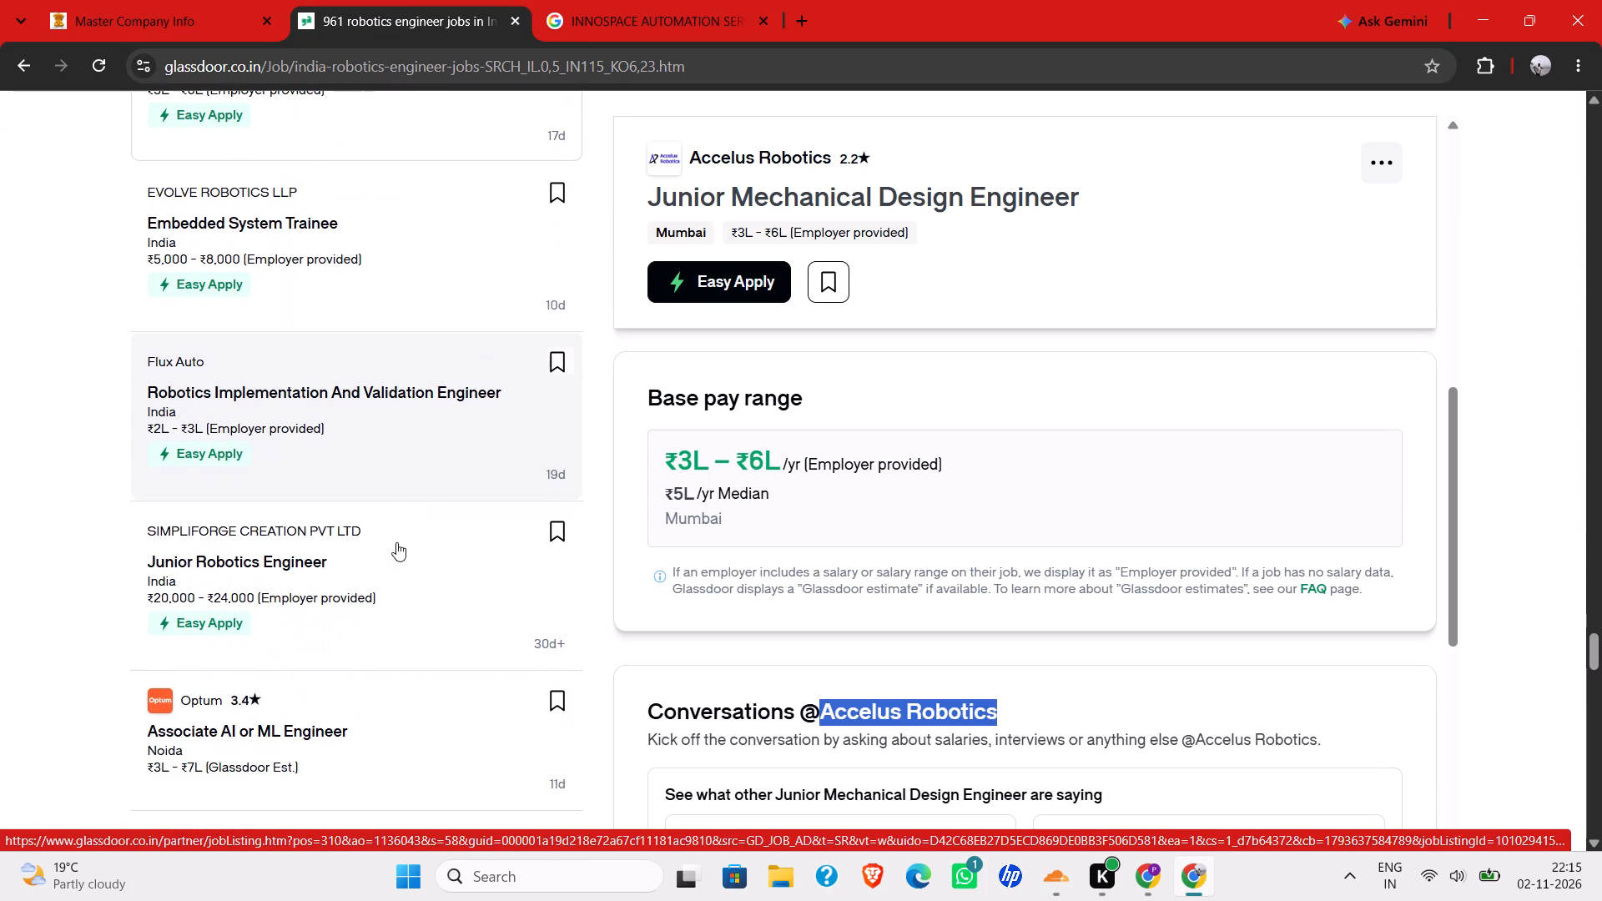
pyautogui.scroll(-4, 396, 542)
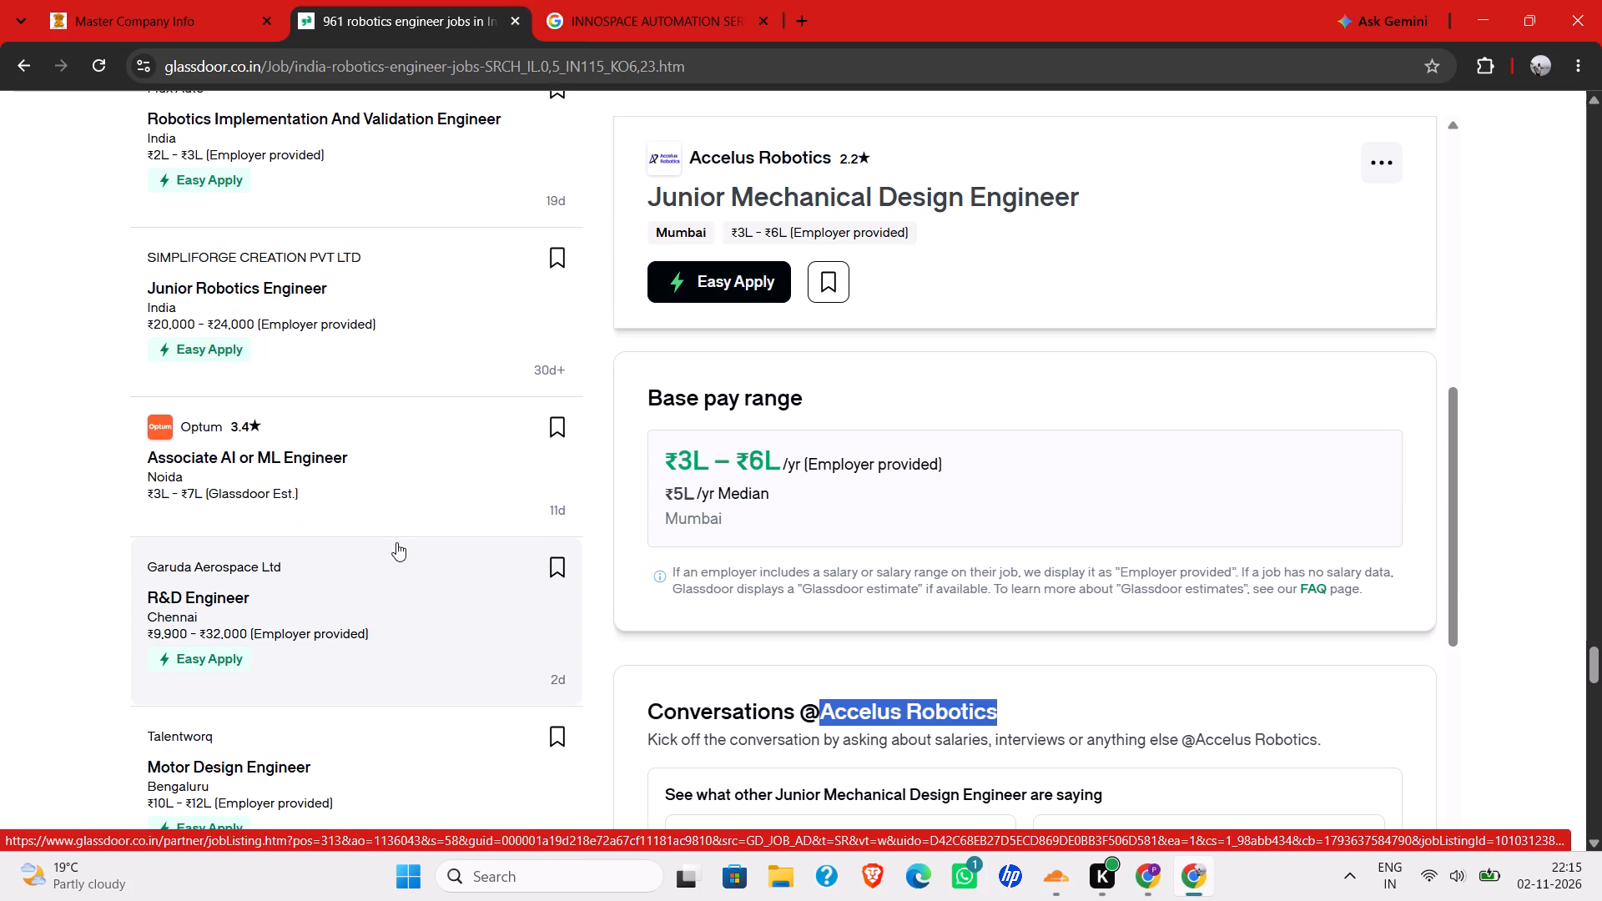
pyautogui.scroll(-4, 396, 542)
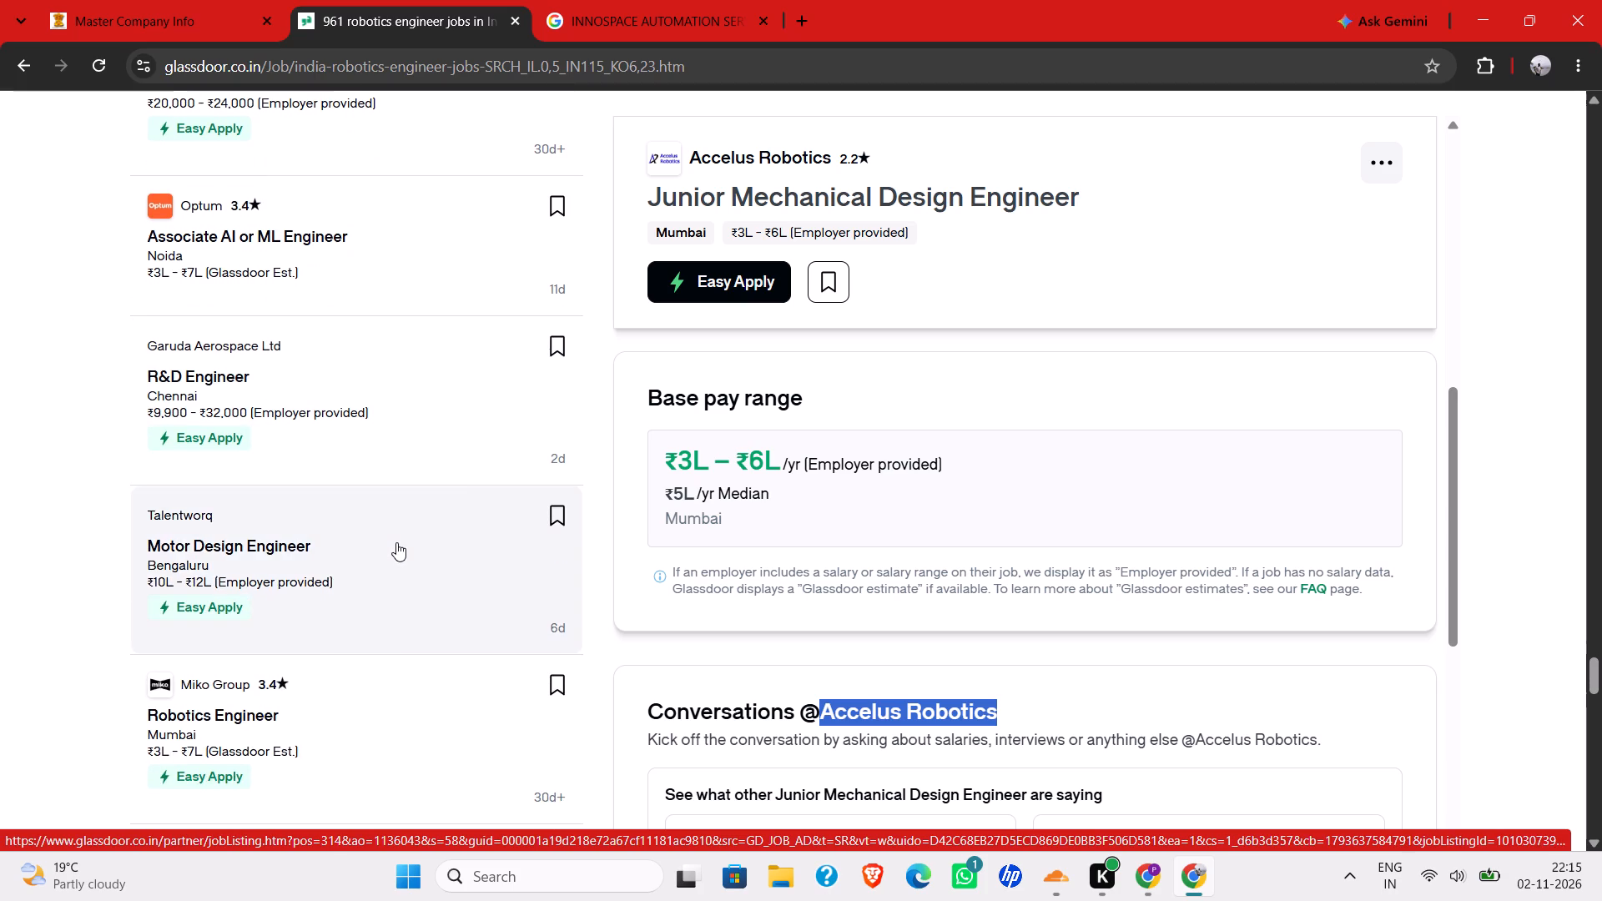
pyautogui.scroll(-1, 396, 542)
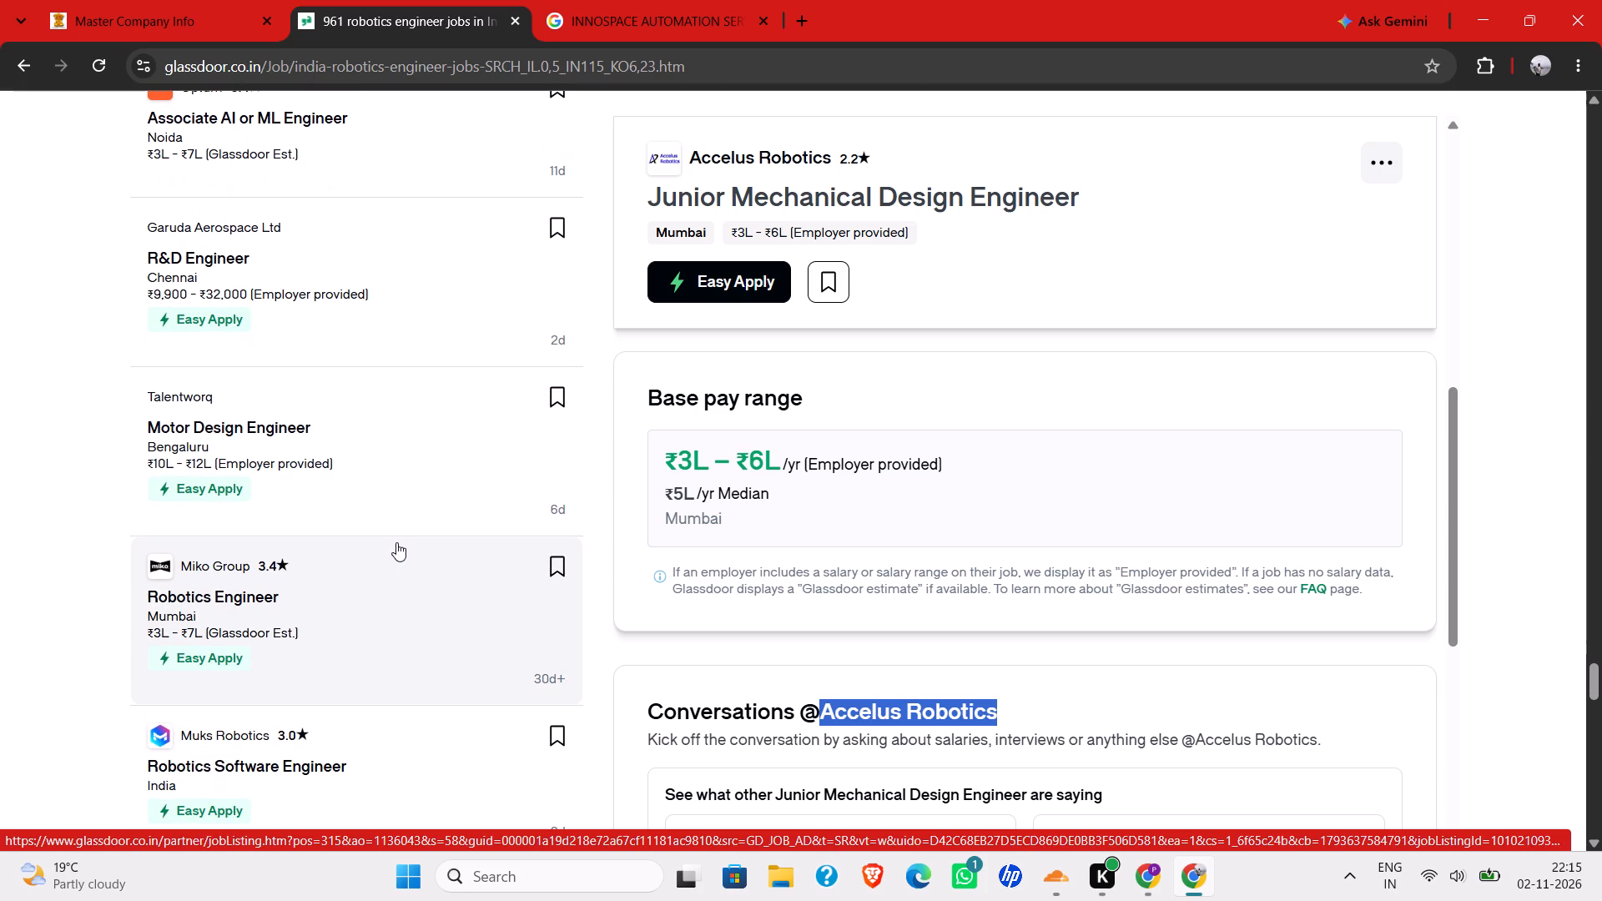
pyautogui.scroll(-4, 396, 542)
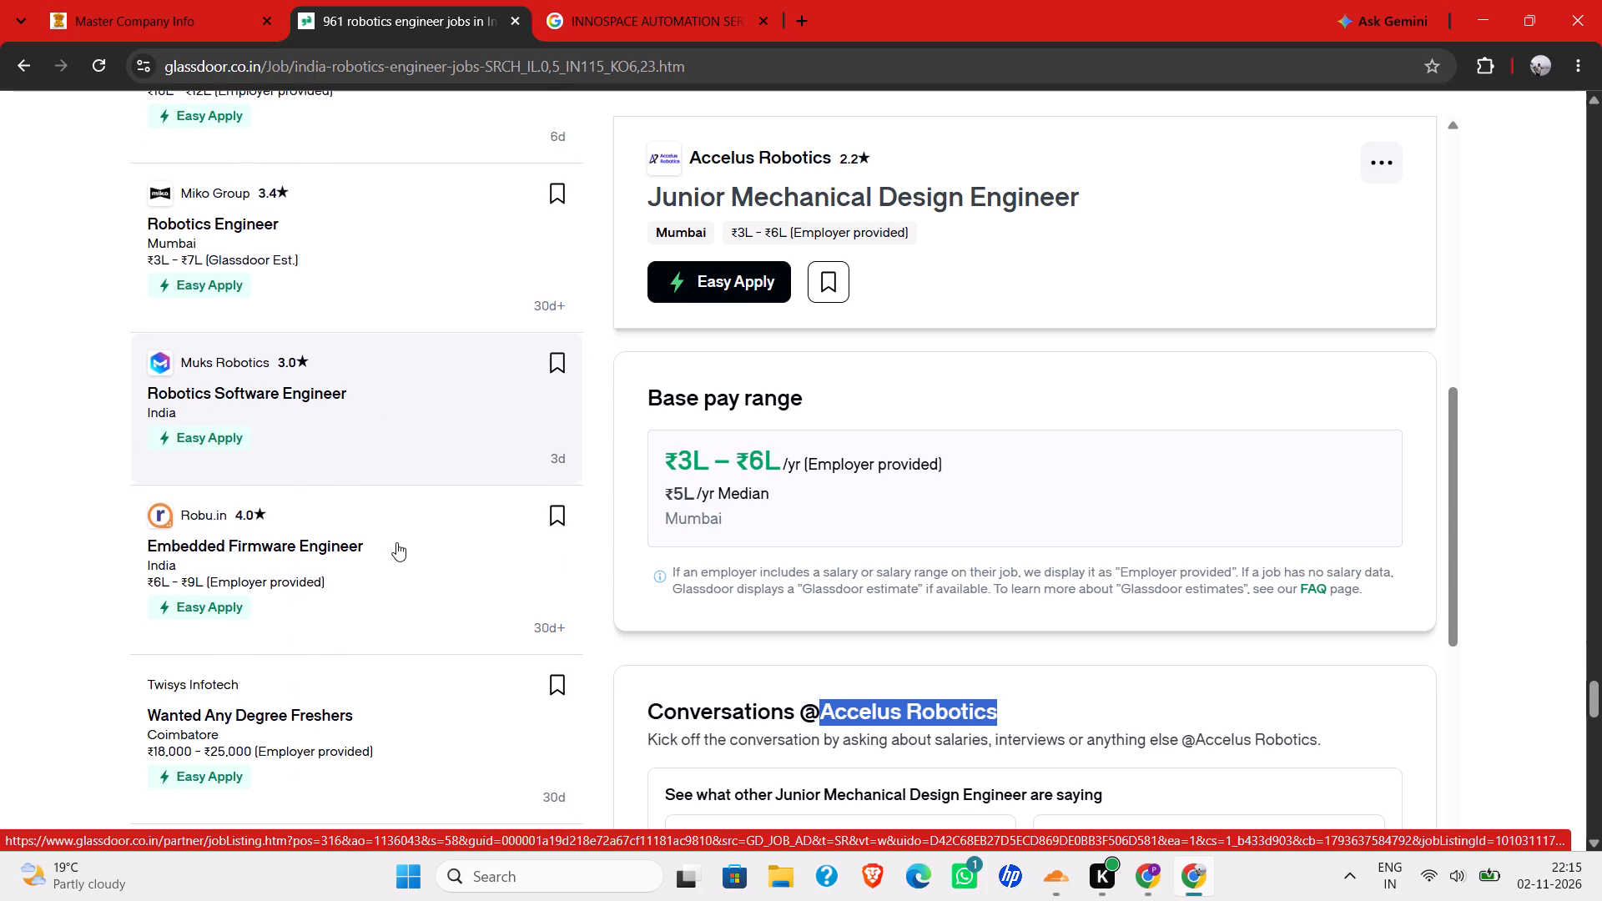
pyautogui.scroll(-6, 396, 542)
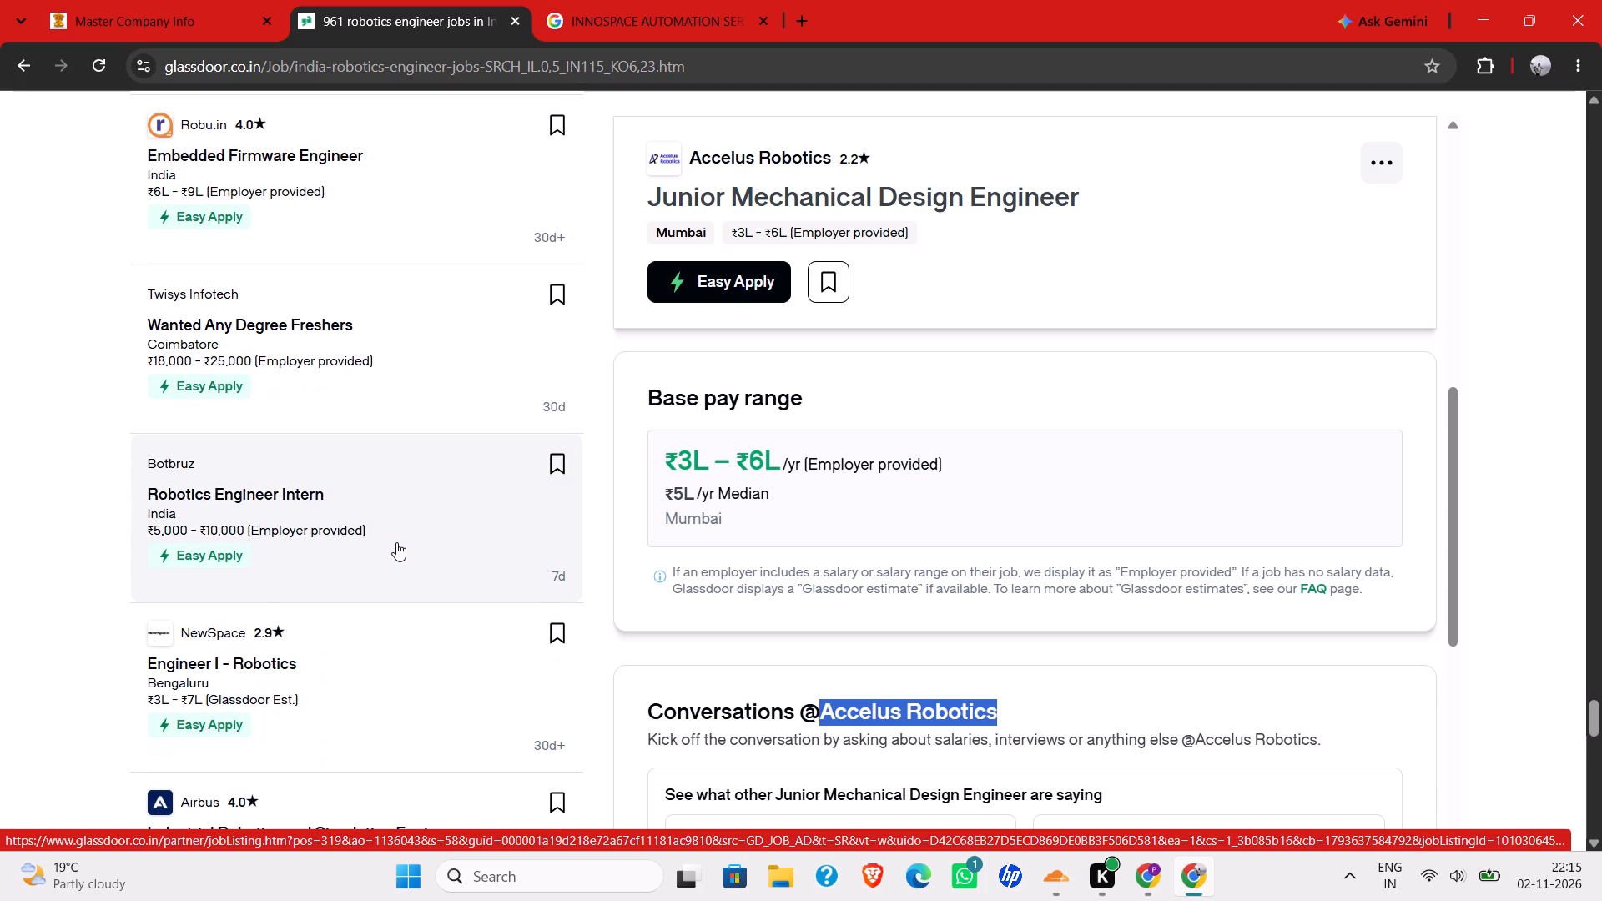
pyautogui.click(396, 542)
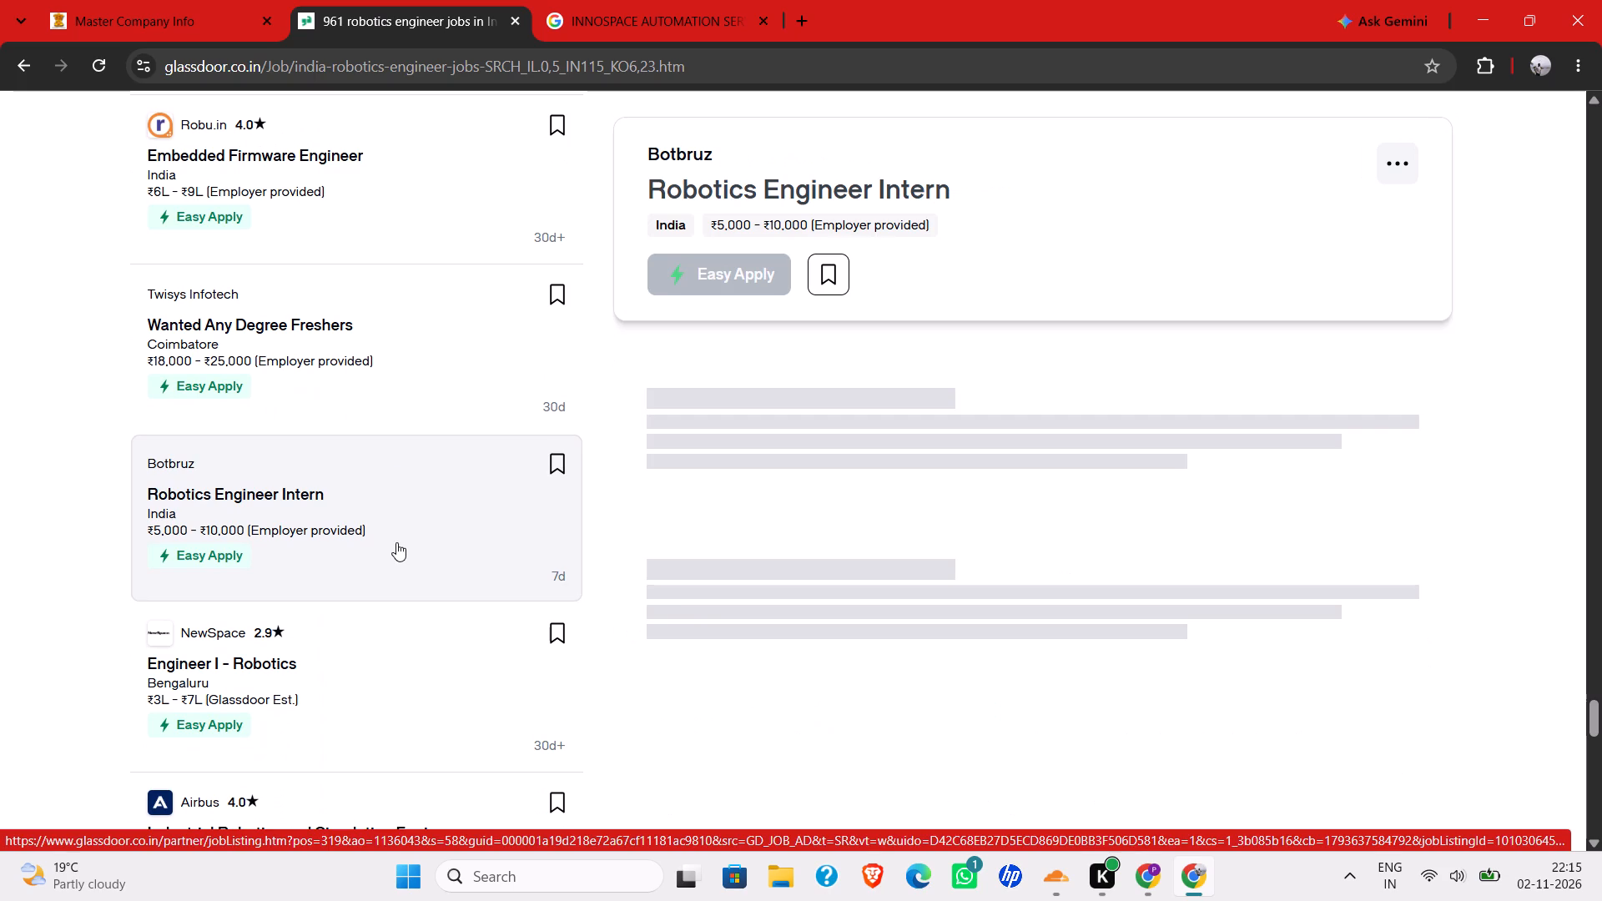
pyautogui.moveTo(711, 148); pyautogui.dragTo(637, 159)
pyautogui.hotkey('ctrl', 'c')
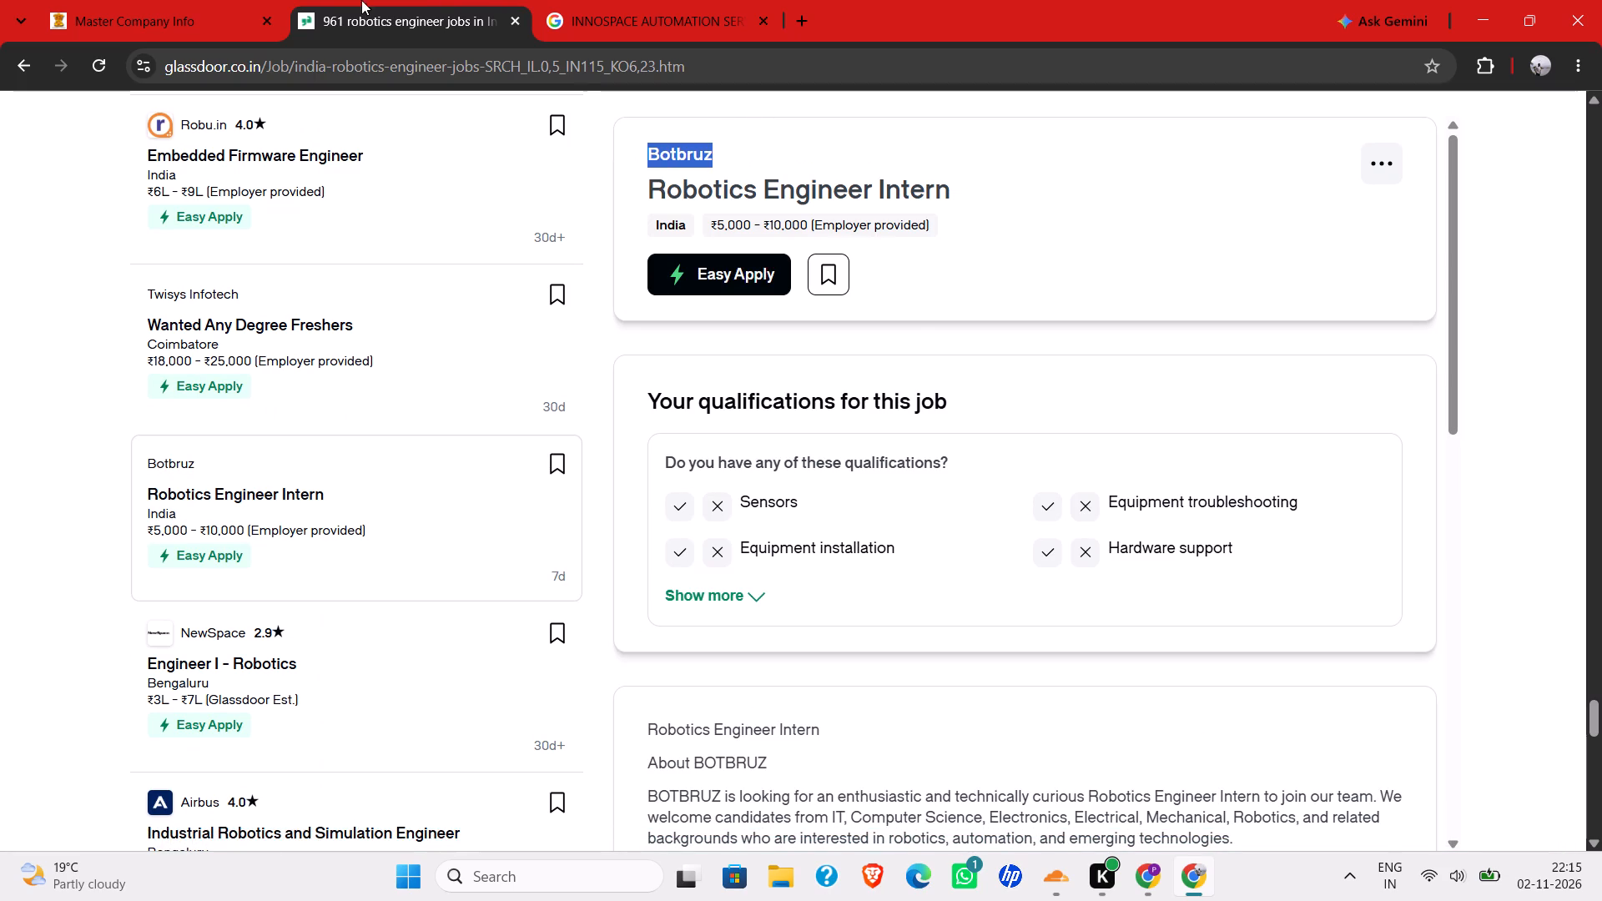
# Return to the MCA company search page, clear the prefilled search text and search for Botbruz.
pyautogui.click(200, 4)
pyautogui.click(19, 69)
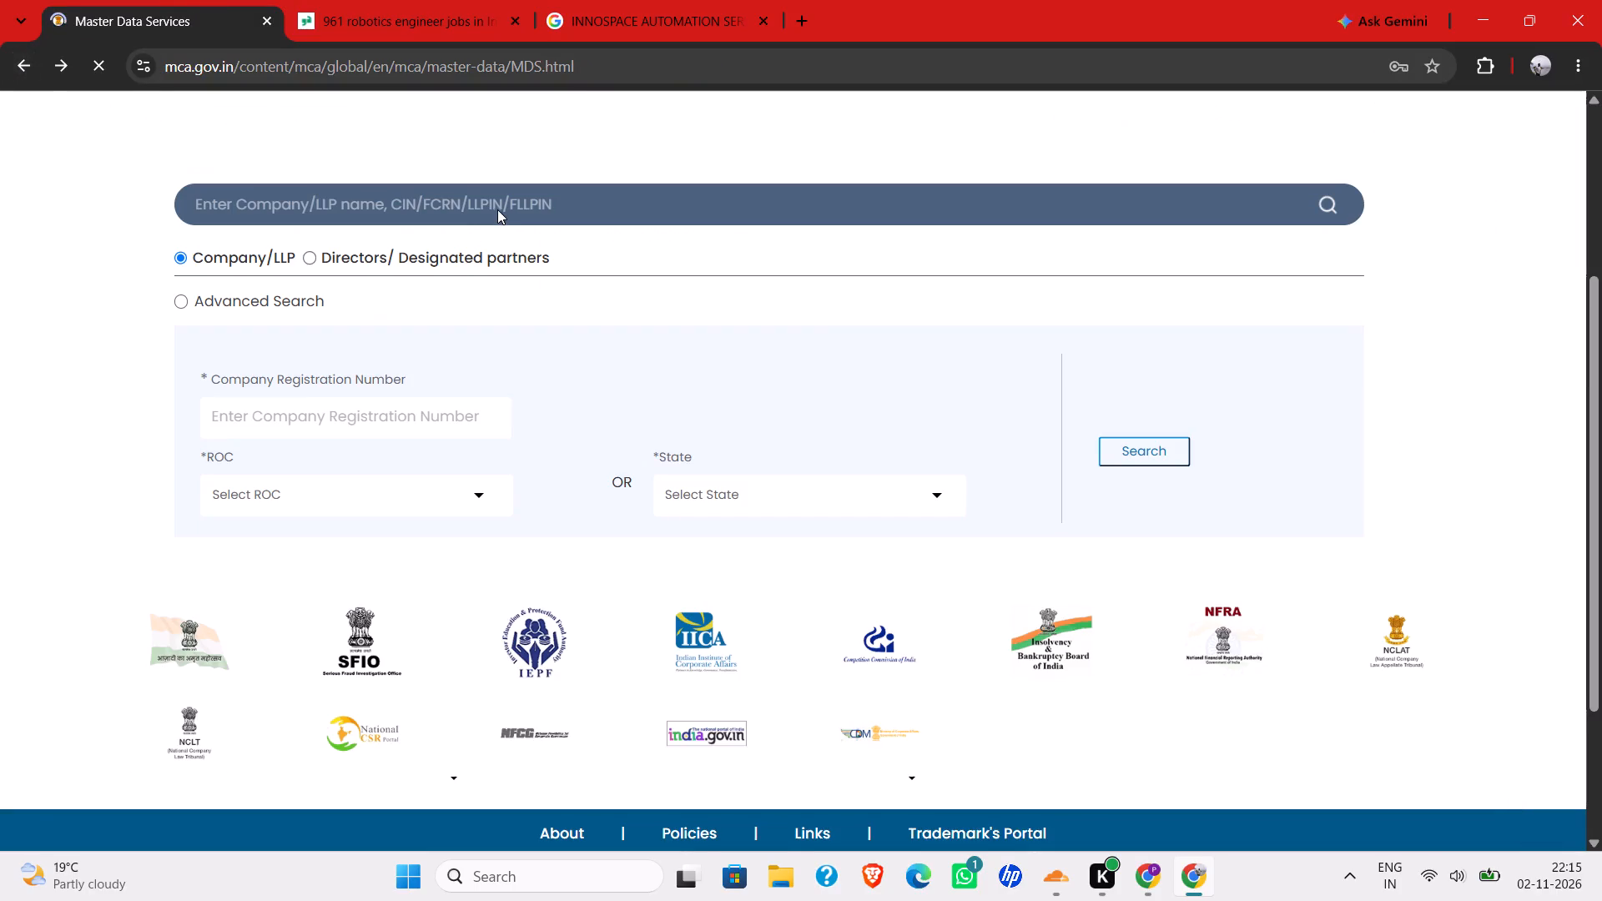
pyautogui.click(497, 207)
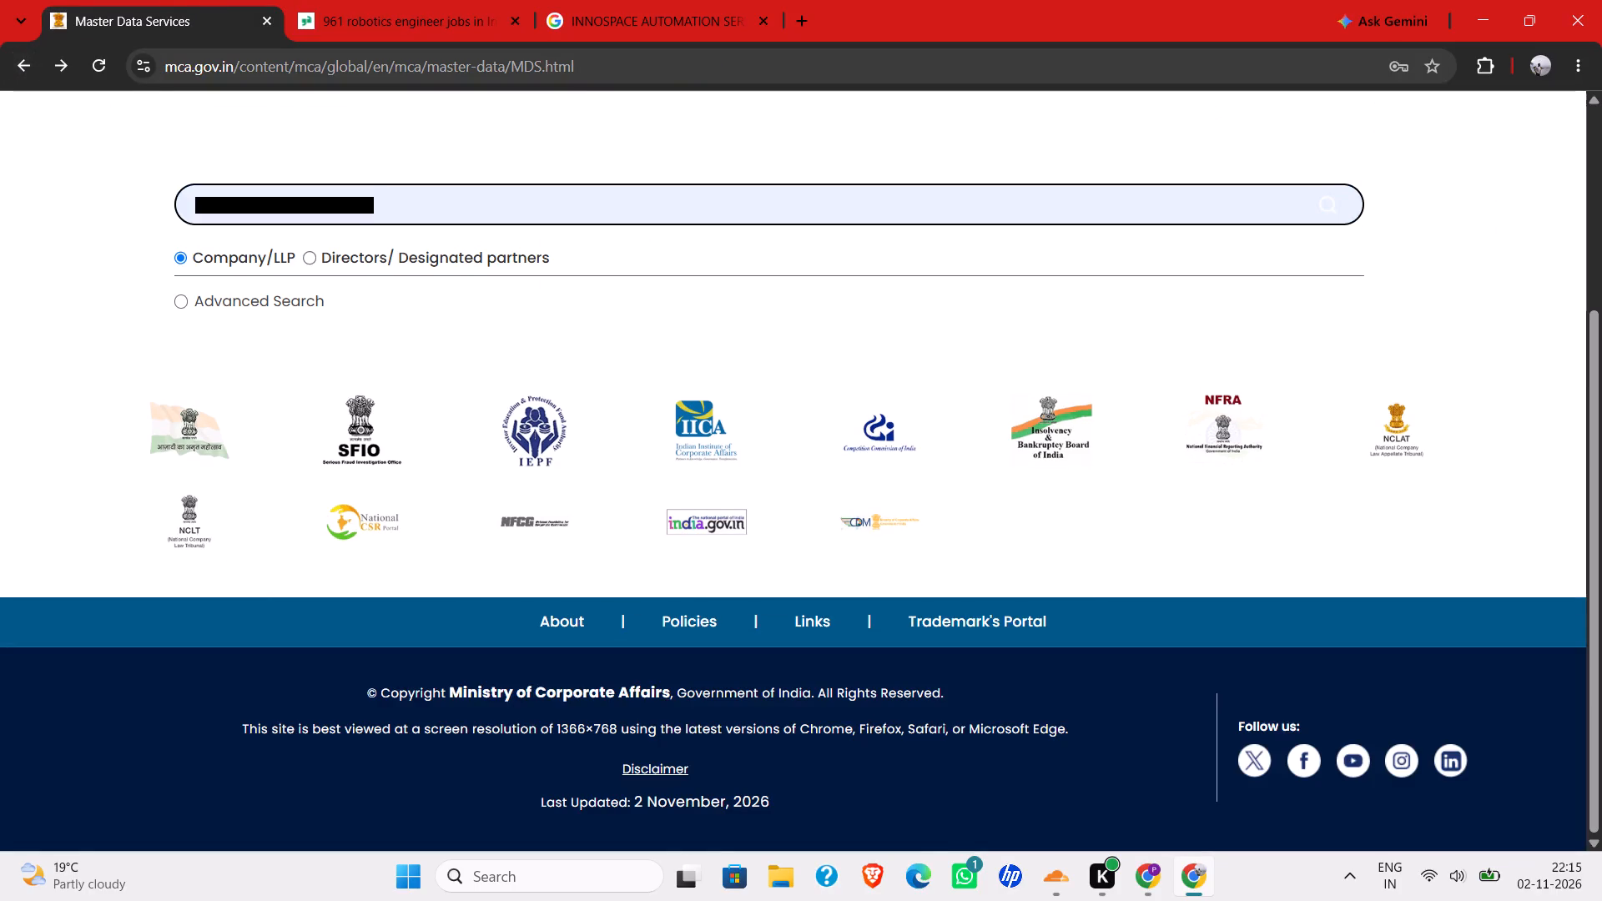
pyautogui.press('BackSpace')
pyautogui.press('BackSpace')
pyautogui.press('BackSpace')
pyautogui.press('BackSpace')
pyautogui.press('BackSpace')
pyautogui.press('BackSpace')
pyautogui.press('BackSpace')
pyautogui.press('BackSpace')
pyautogui.press('BackSpace')
pyautogui.press('BackSpace')
pyautogui.press('BackSpace')
pyautogui.press('BackSpace')
pyautogui.press('BackSpace')
pyautogui.press('BackSpace')
pyautogui.press('BackSpace')
pyautogui.press('BackSpace')
pyautogui.press('BackSpace')
pyautogui.press('BackSpace')
pyautogui.press('BackSpace')
pyautogui.press('BackSpace')
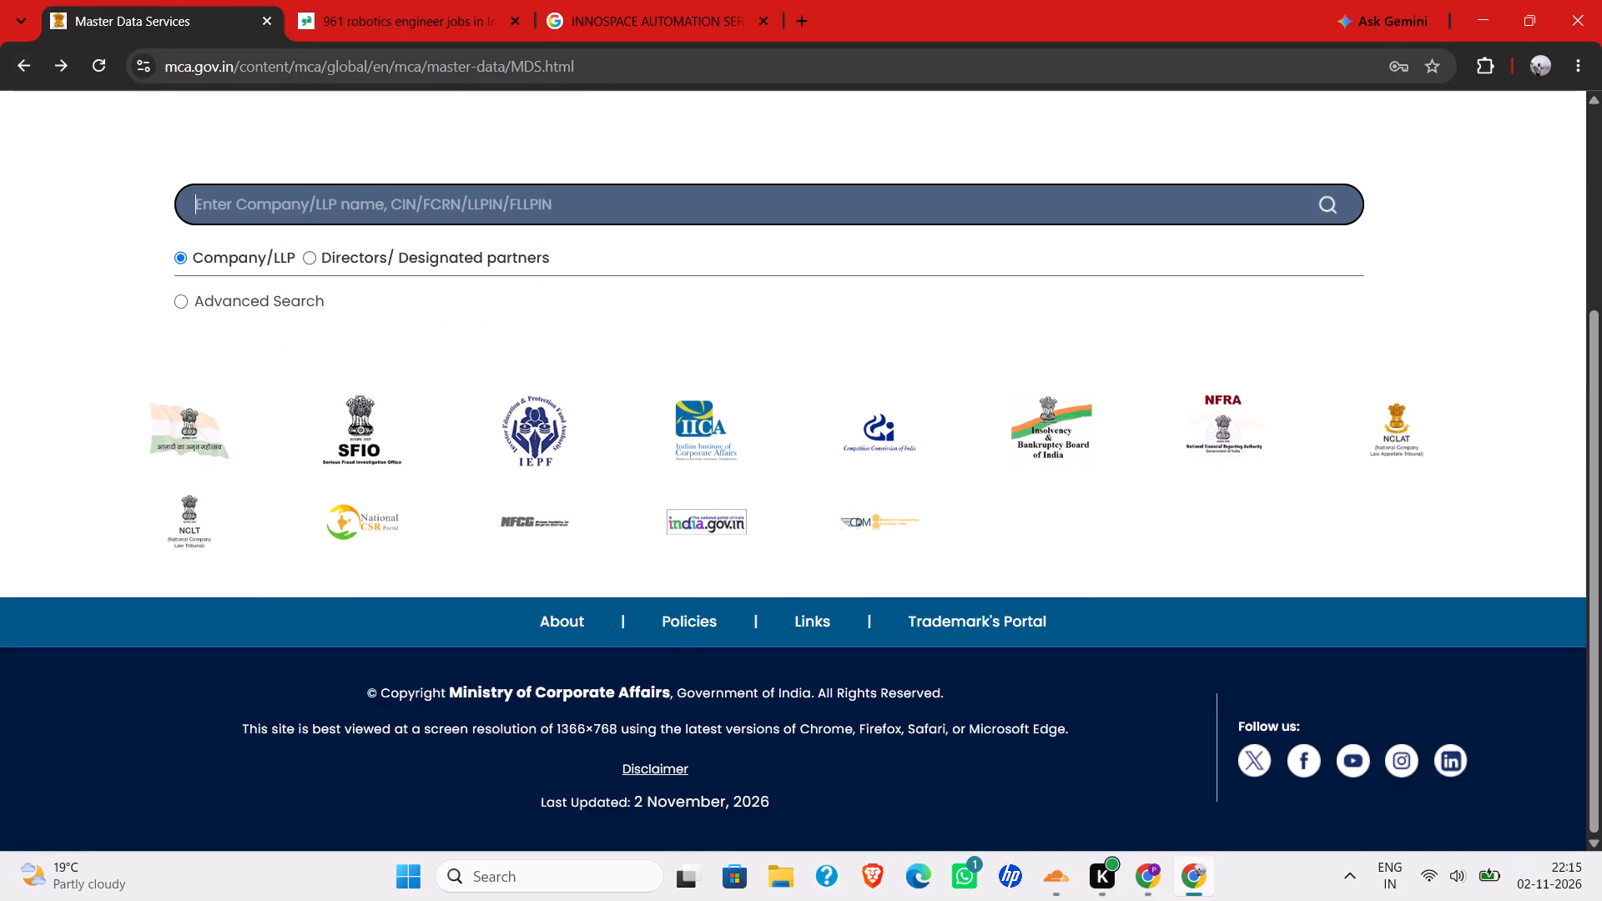
pyautogui.hotkey('ctrl', 'v')
pyautogui.press('Return')
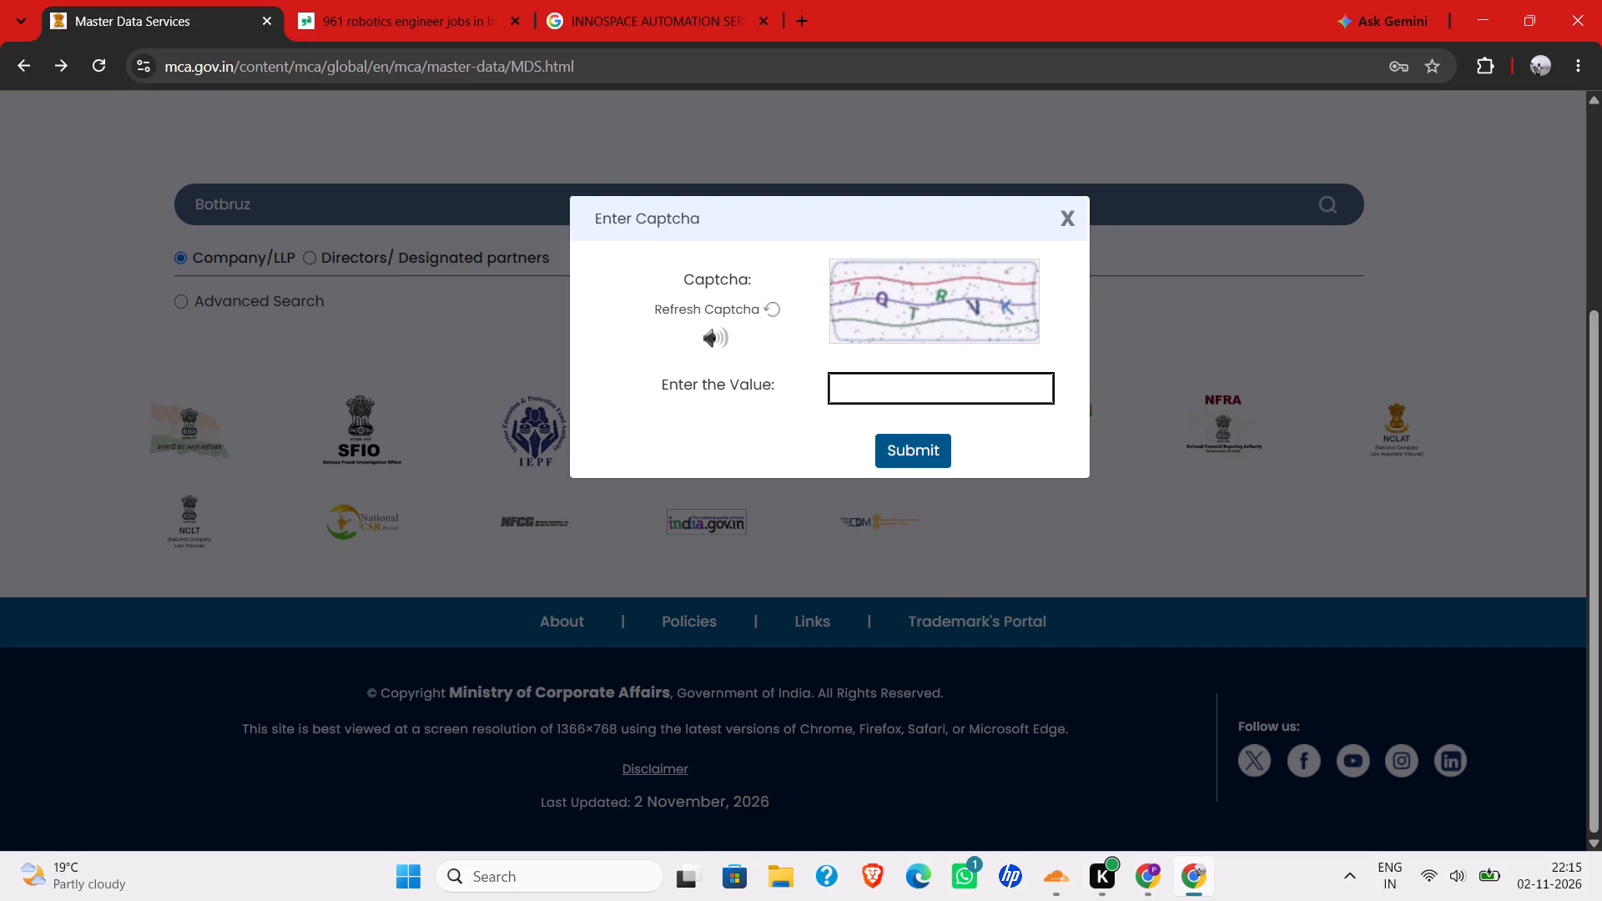
# Complete the captcha and submit it to run the MCA company search for Botbruz.
pyautogui.write('7Q')
pyautogui.press('t')
pyautogui.press('r')
pyautogui.write('VK')
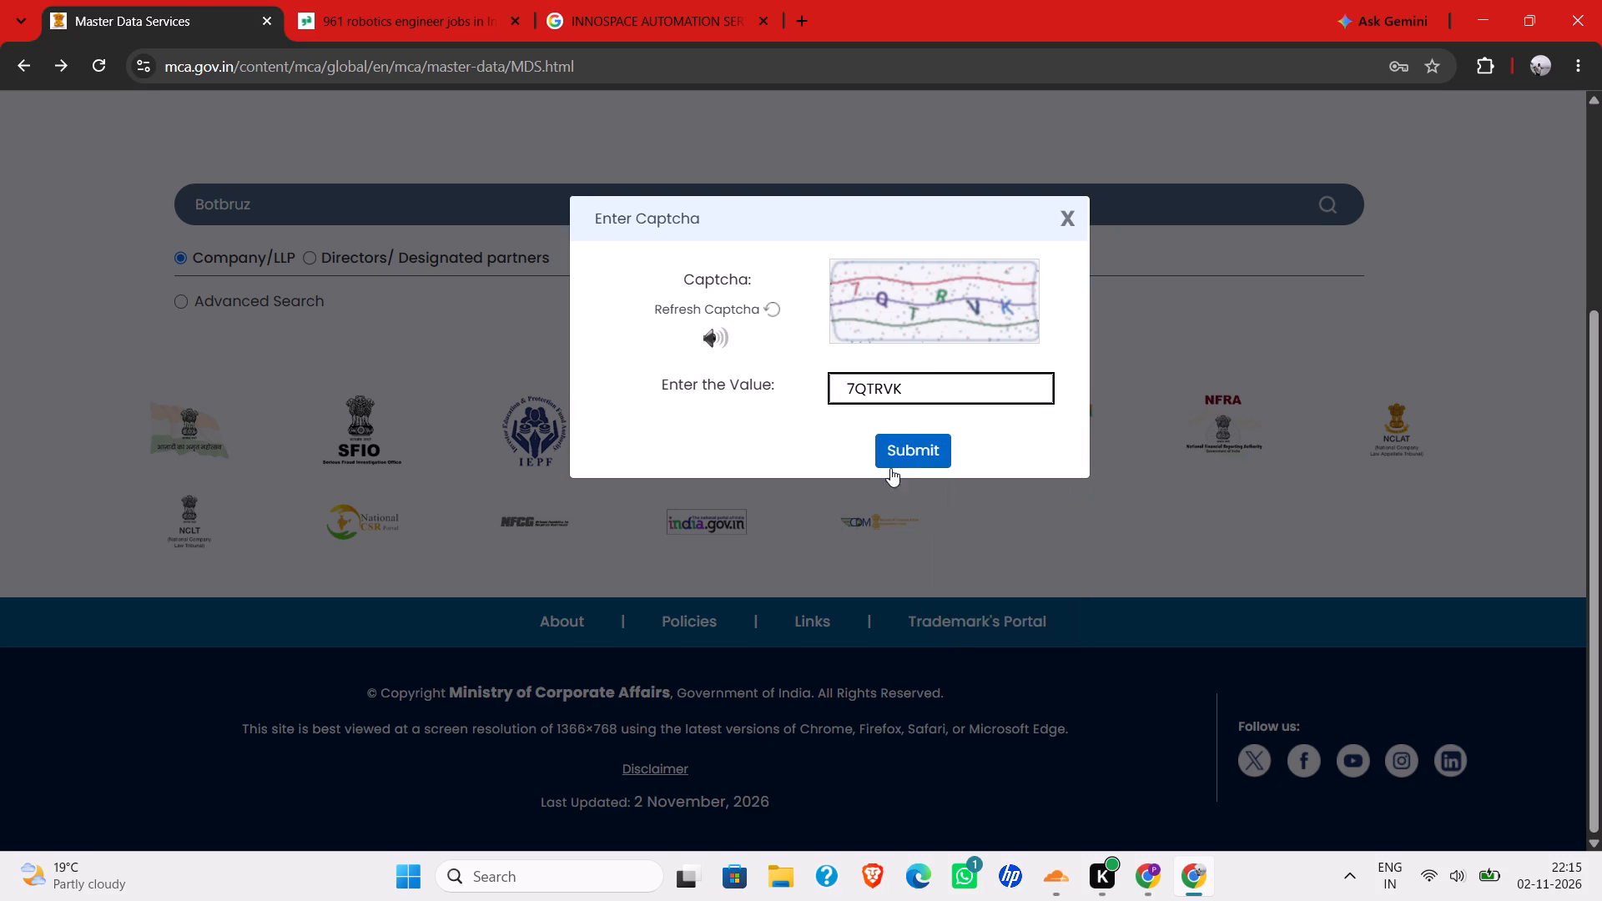
pyautogui.click(908, 456)
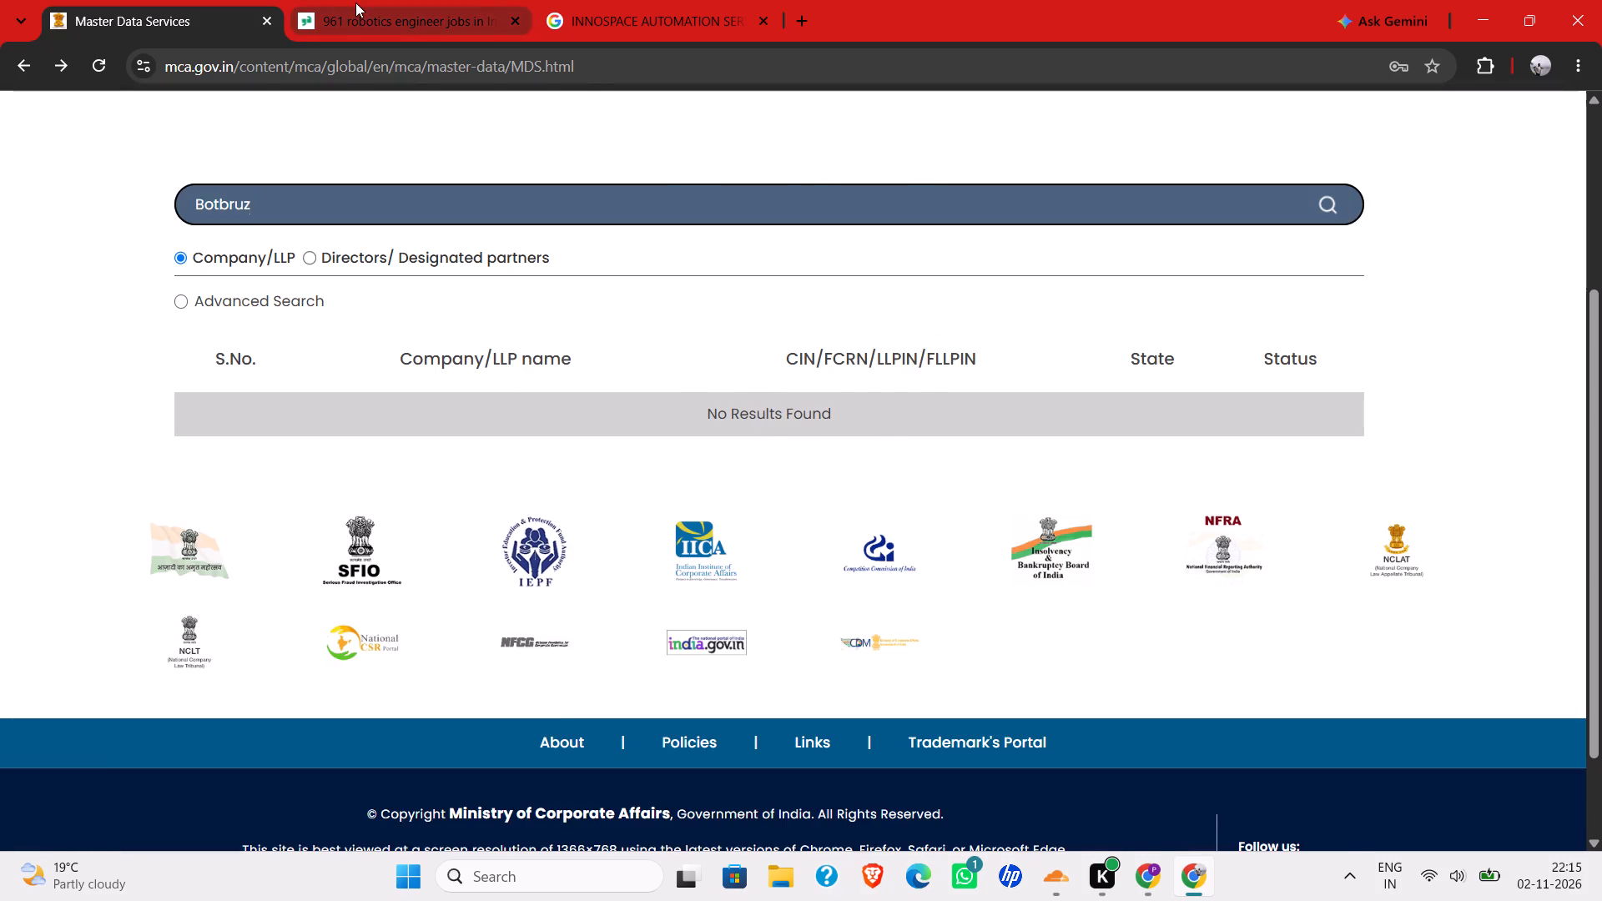
# Browse further down the Glassdoor robotics engineer jobs, loading more listings, to look for another candidate company.
pyautogui.click(355, 3)
pyautogui.scroll(-3, 306, 513)
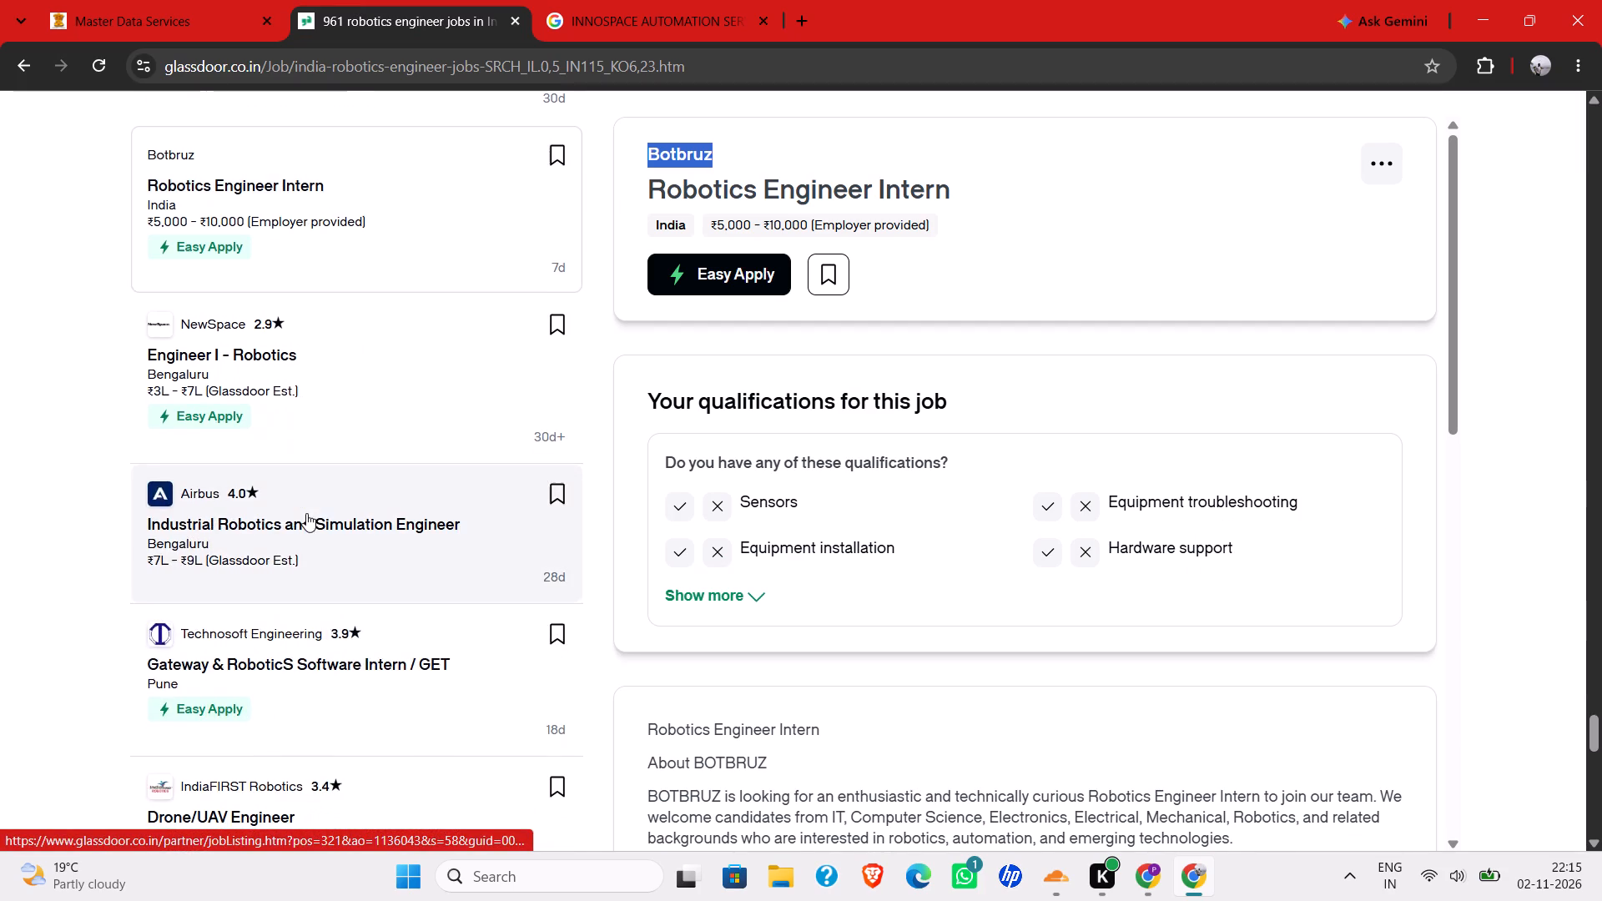
pyautogui.scroll(-1, 306, 513)
pyautogui.scroll(-2, 299, 610)
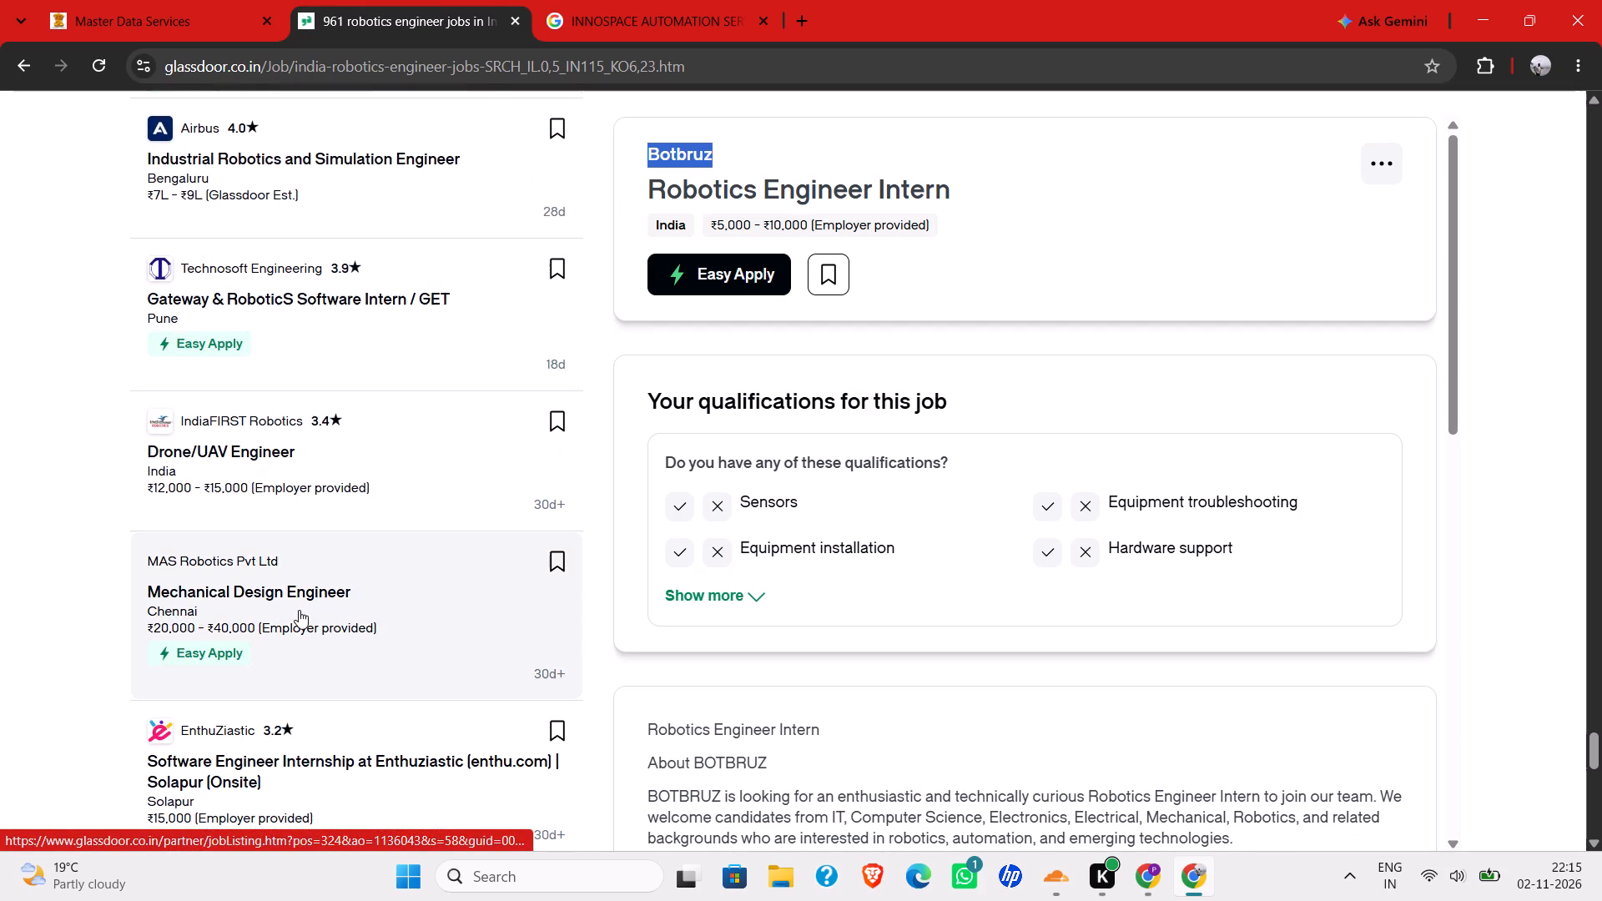
pyautogui.scroll(-4, 299, 610)
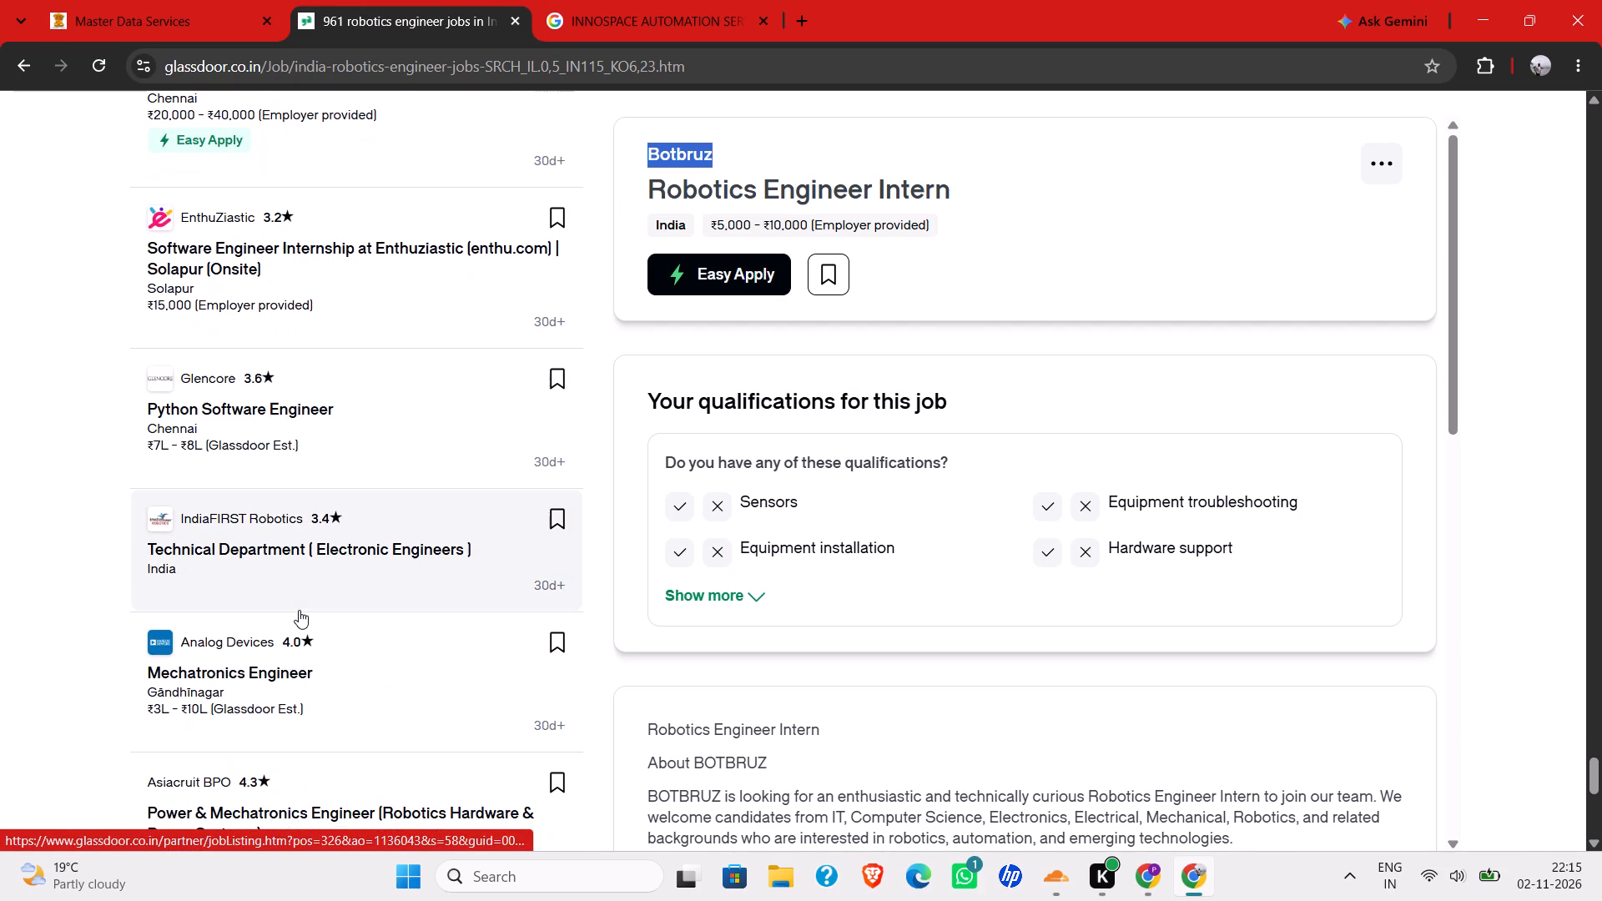
pyautogui.scroll(-3, 299, 610)
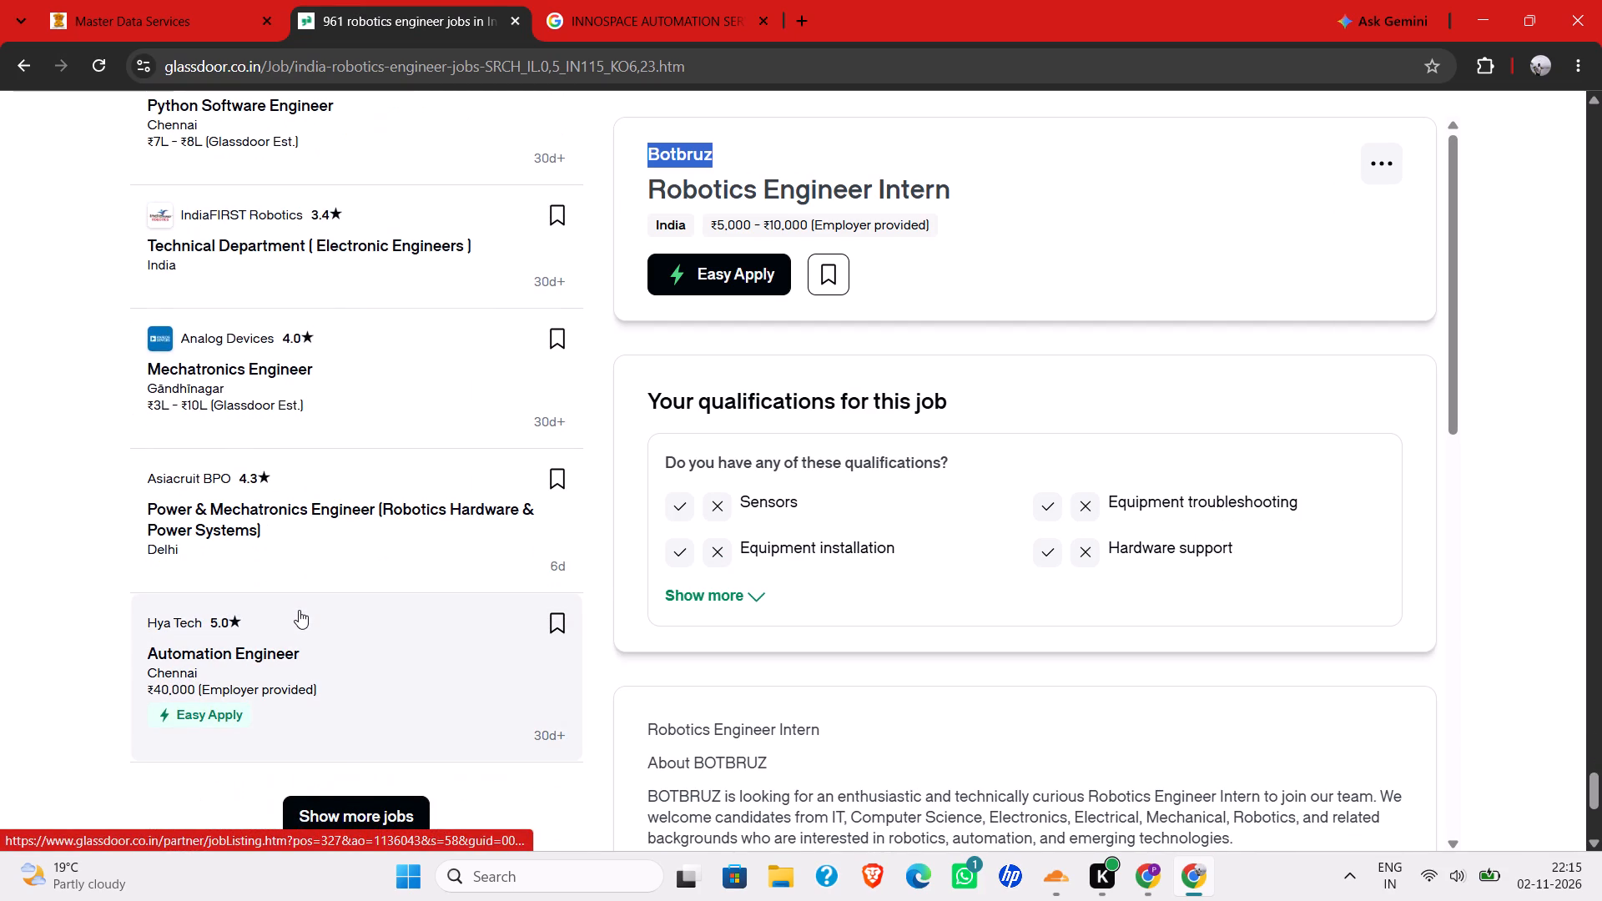
pyautogui.click(325, 809)
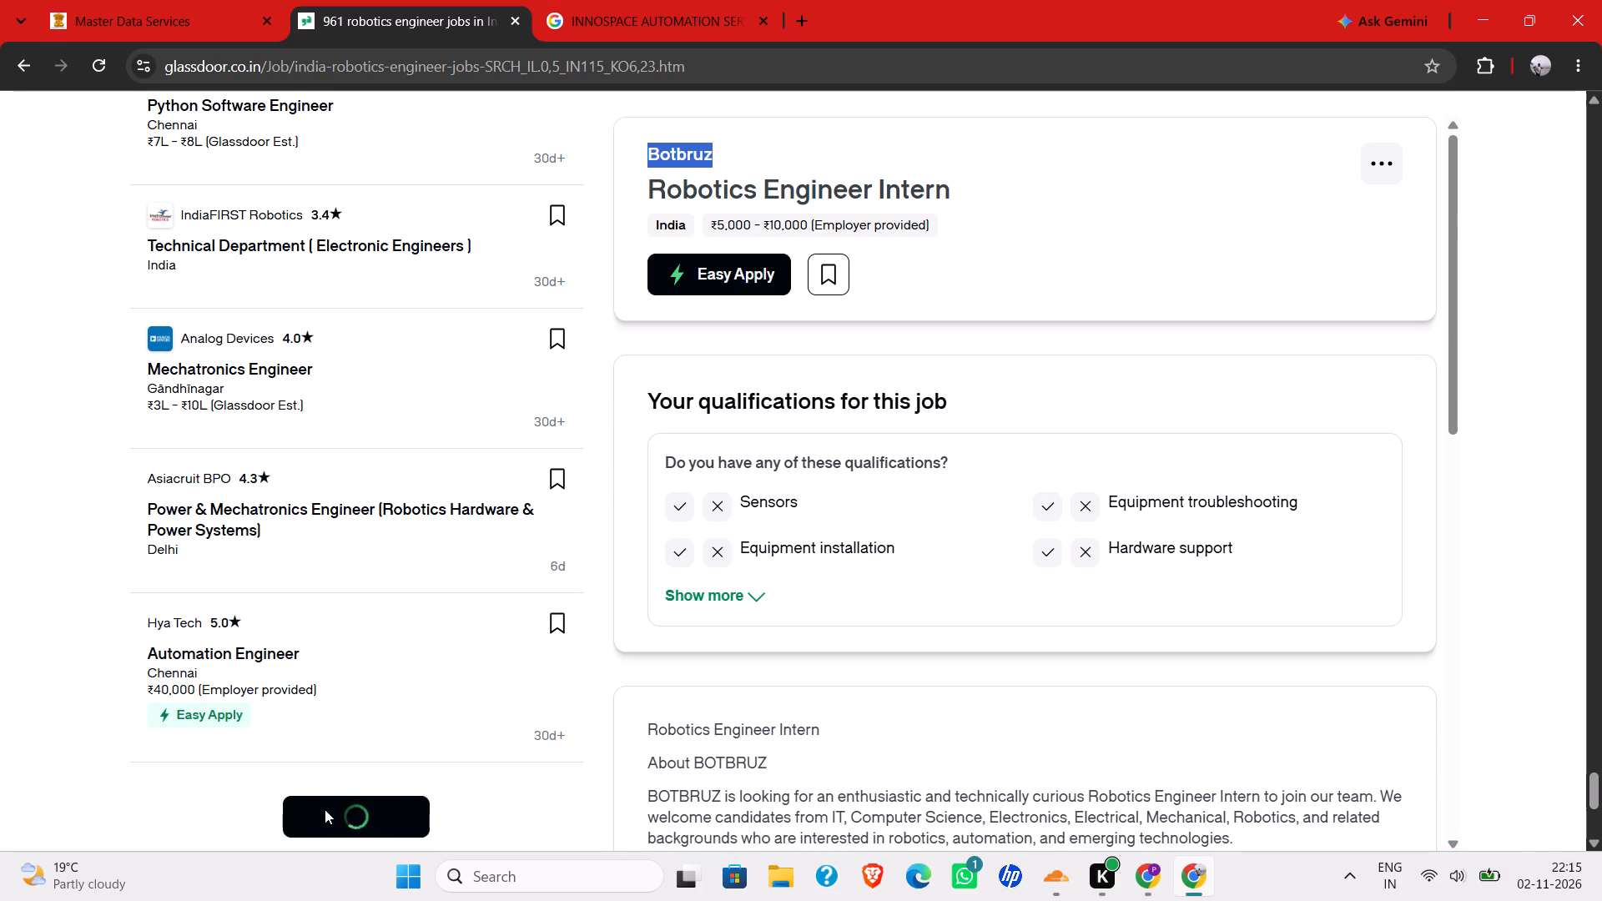
pyautogui.scroll(-5, 325, 809)
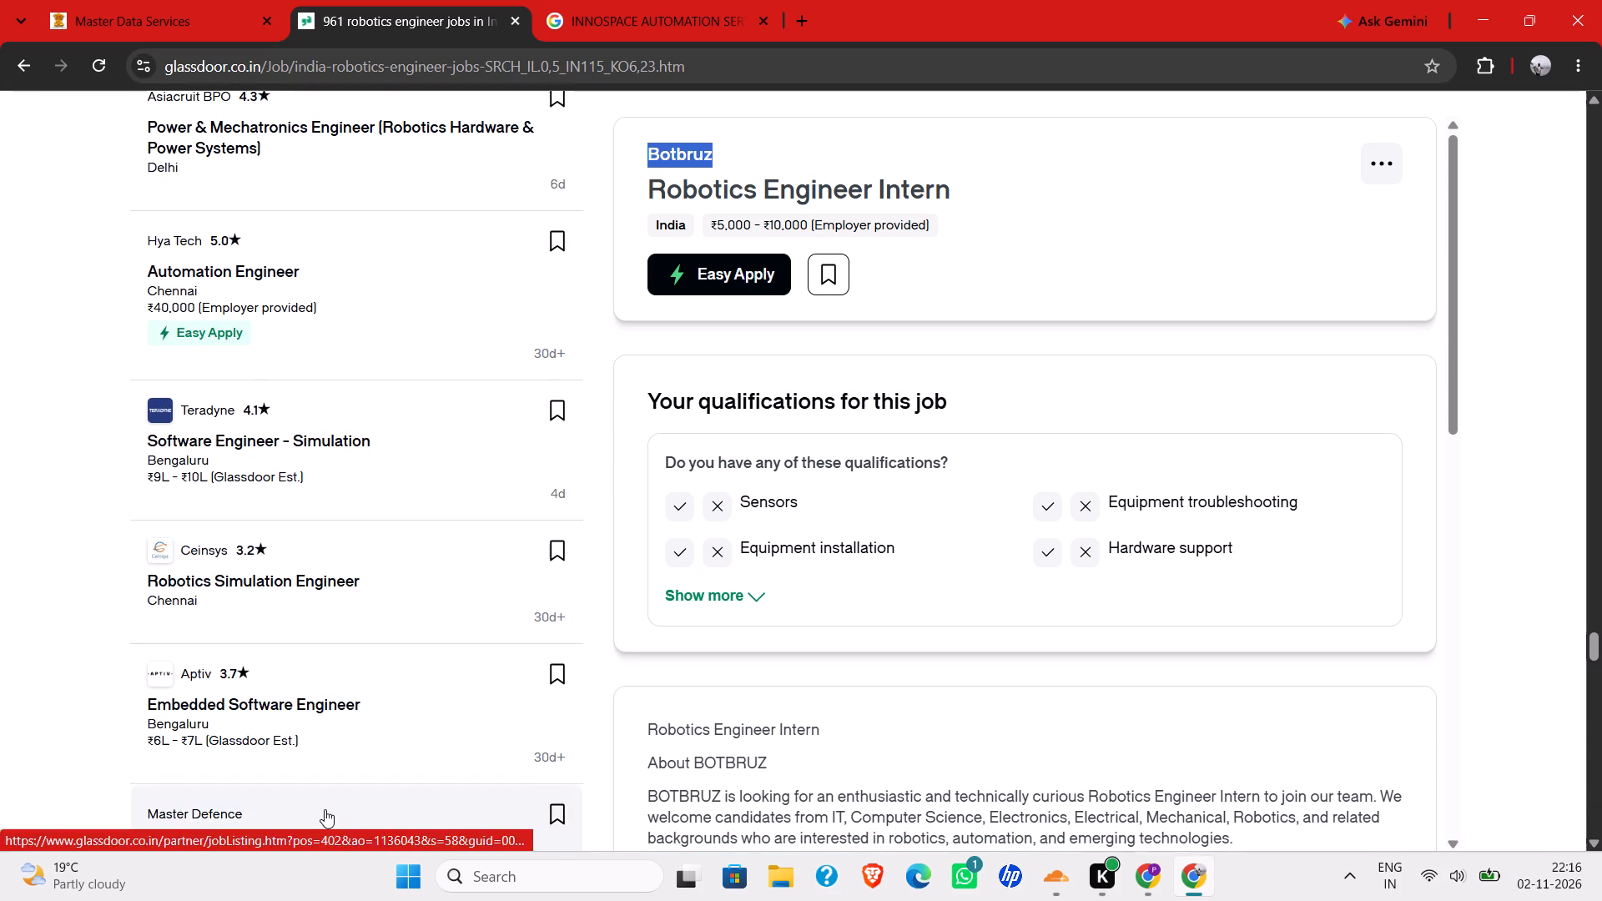
pyautogui.scroll(-4, 325, 809)
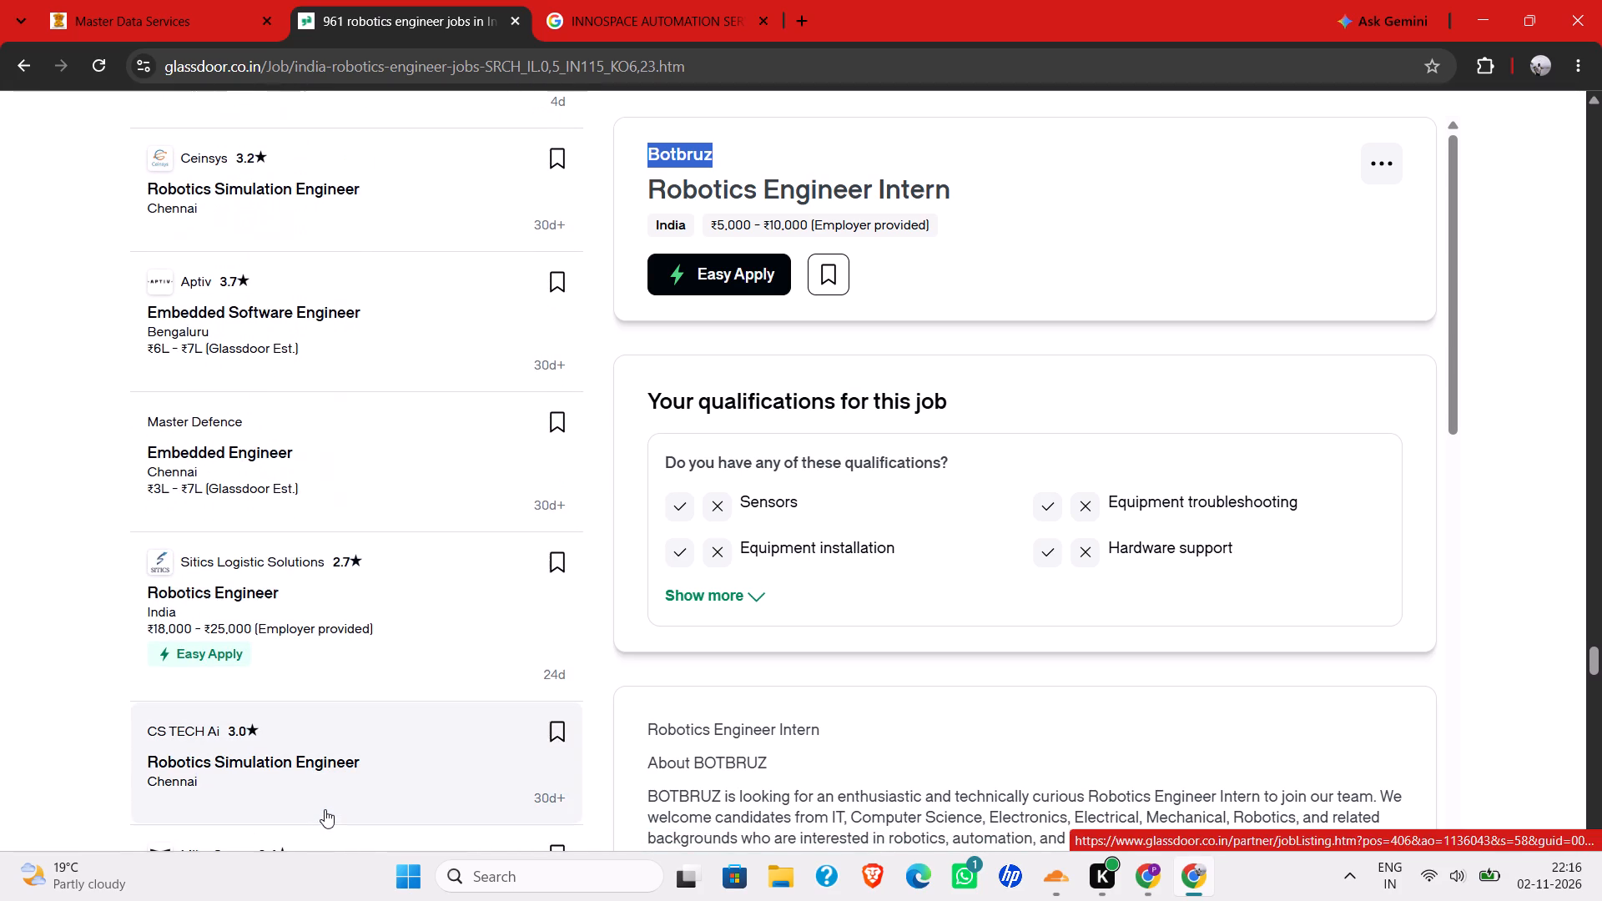
pyautogui.scroll(-1, 325, 809)
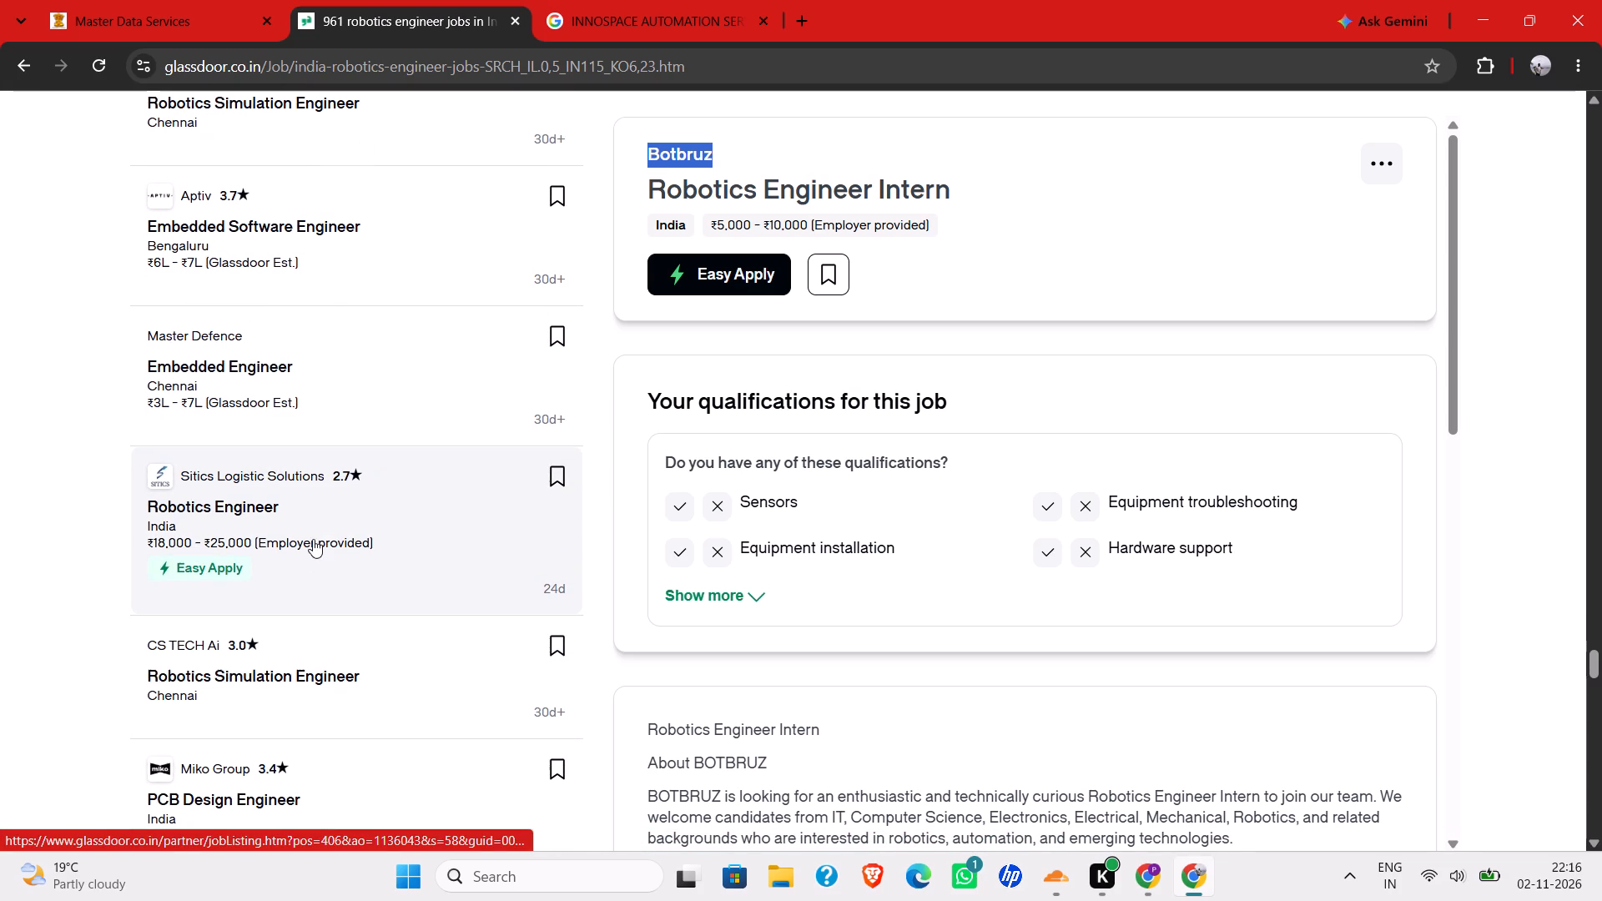
# Open the Sitics Logistic Solutions Robotics Engineer listing and copy the company name from its details.
pyautogui.click(309, 512)
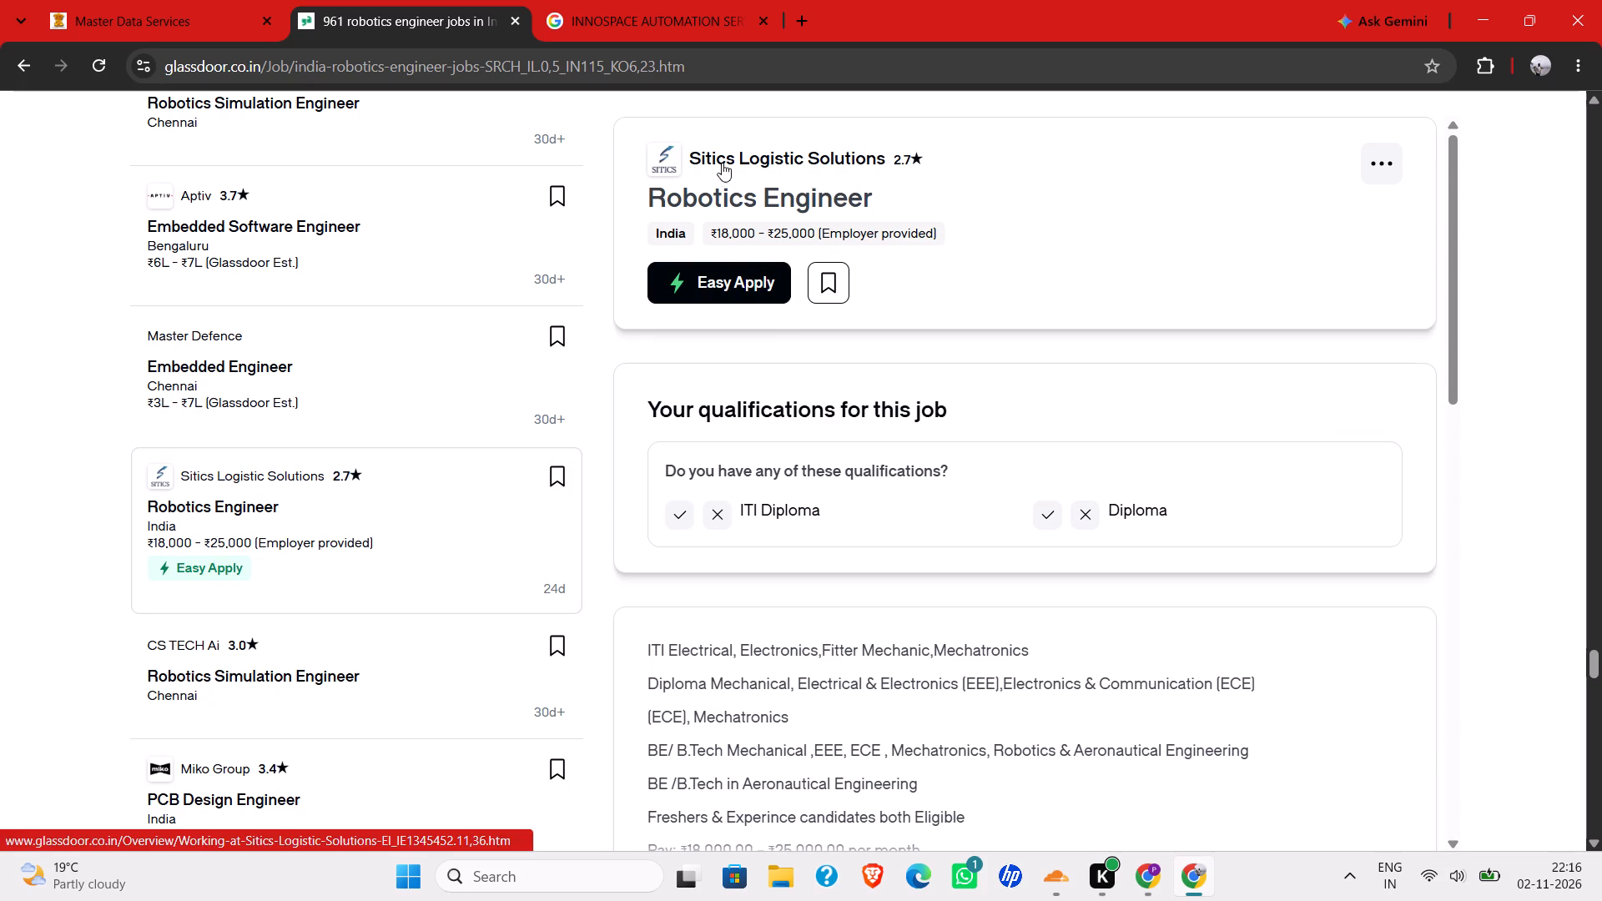
pyautogui.scroll(-5, 715, 573)
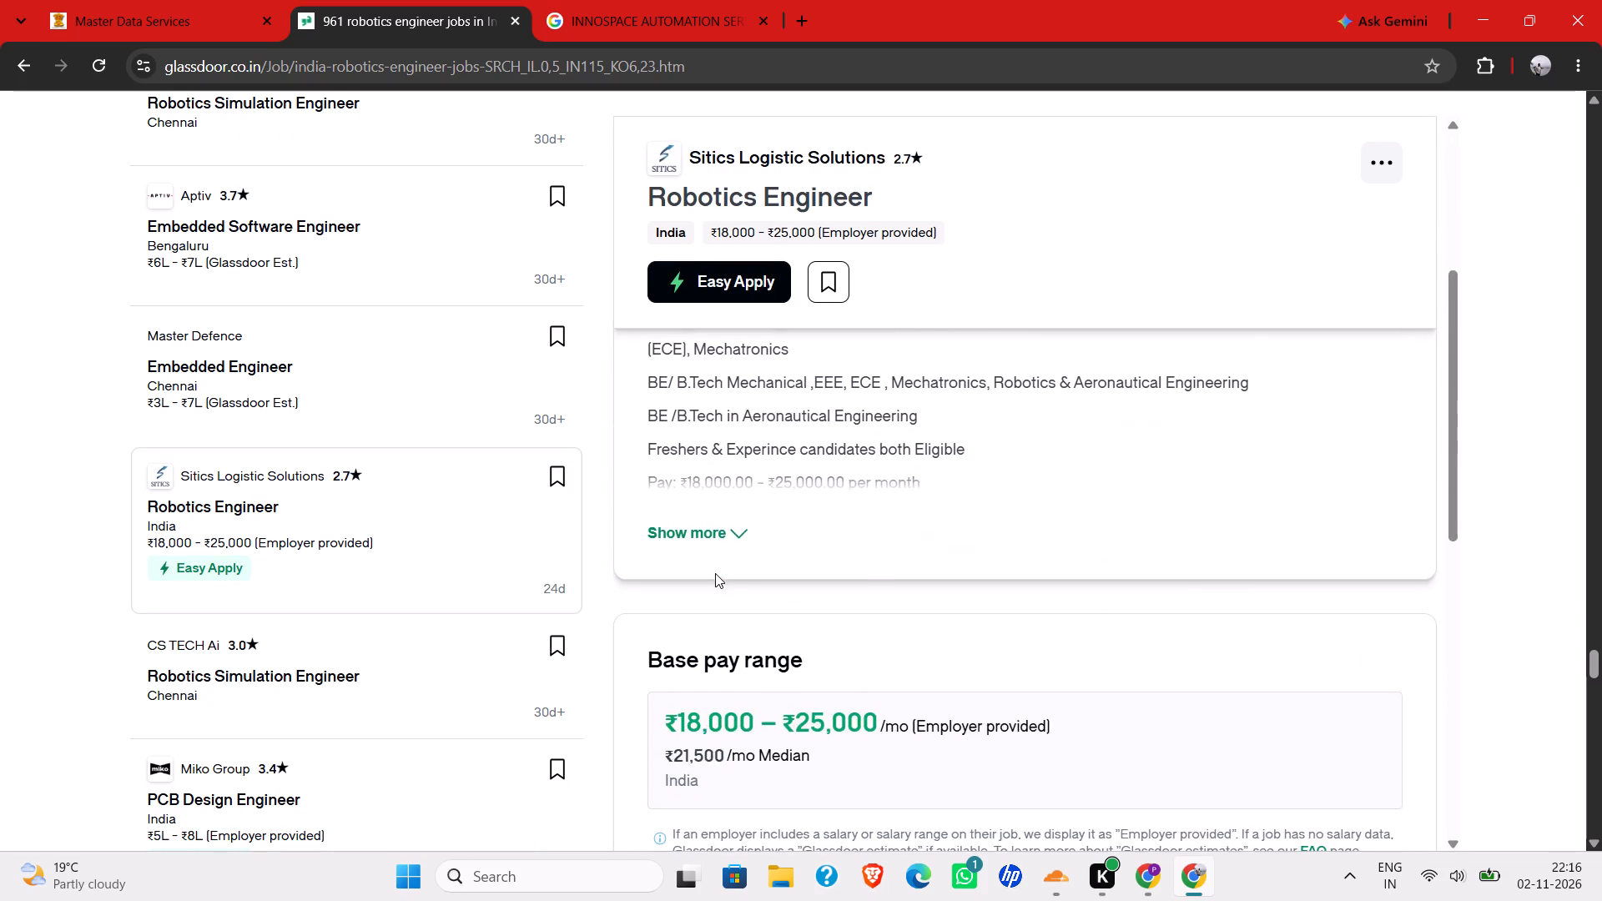
pyautogui.scroll(-1, 715, 573)
pyautogui.scroll(-1, 872, 723)
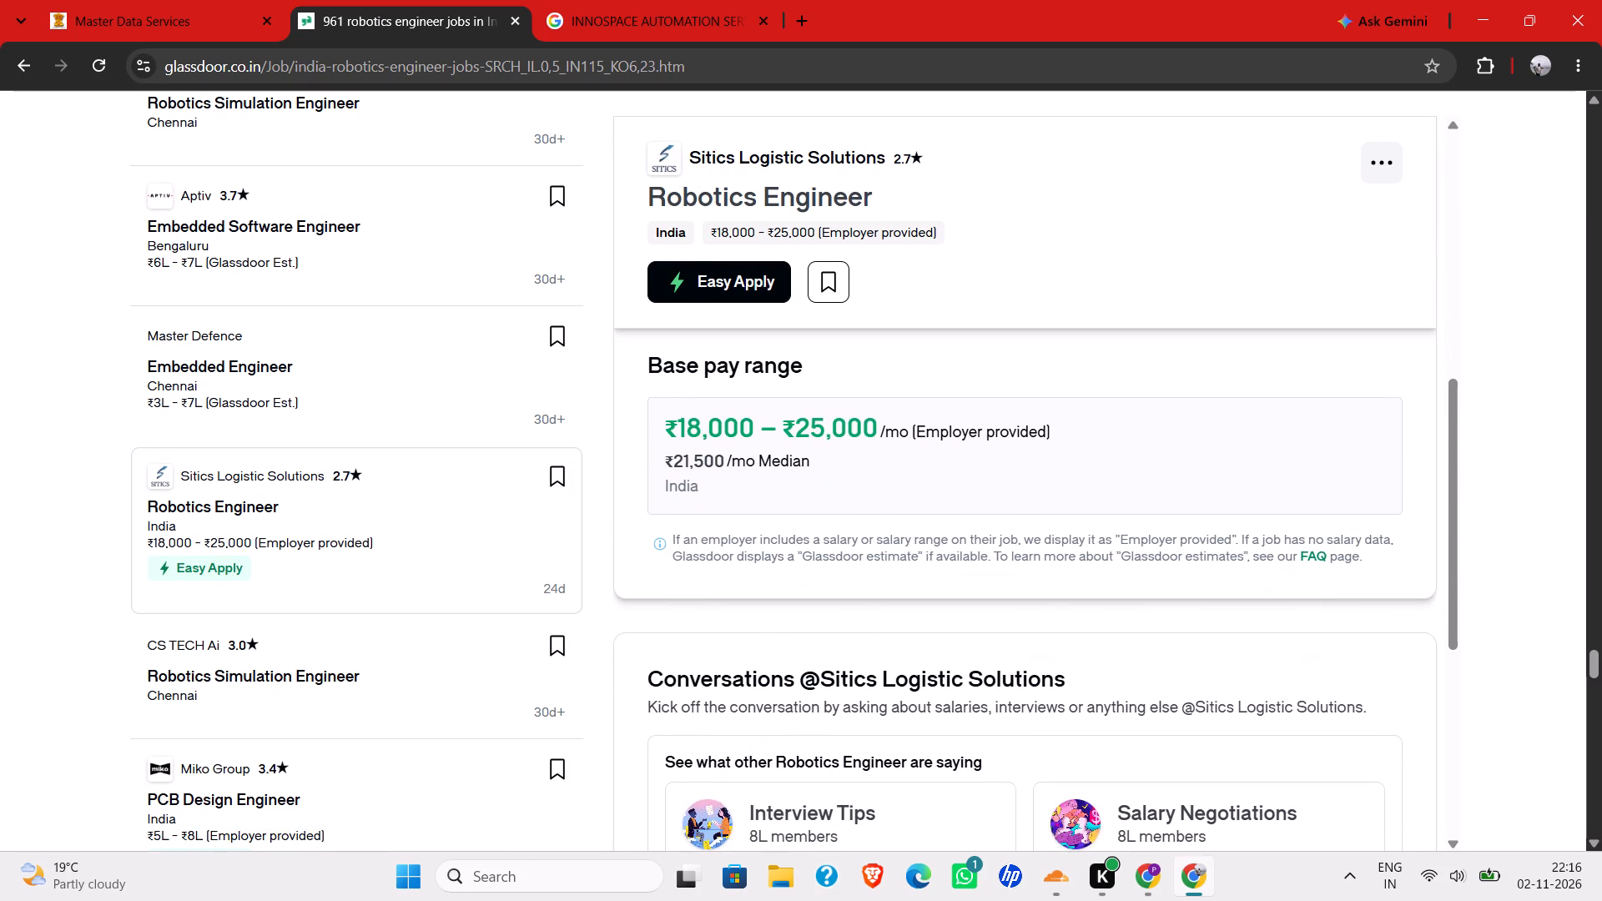
pyautogui.moveTo(821, 677); pyautogui.dragTo(1035, 680)
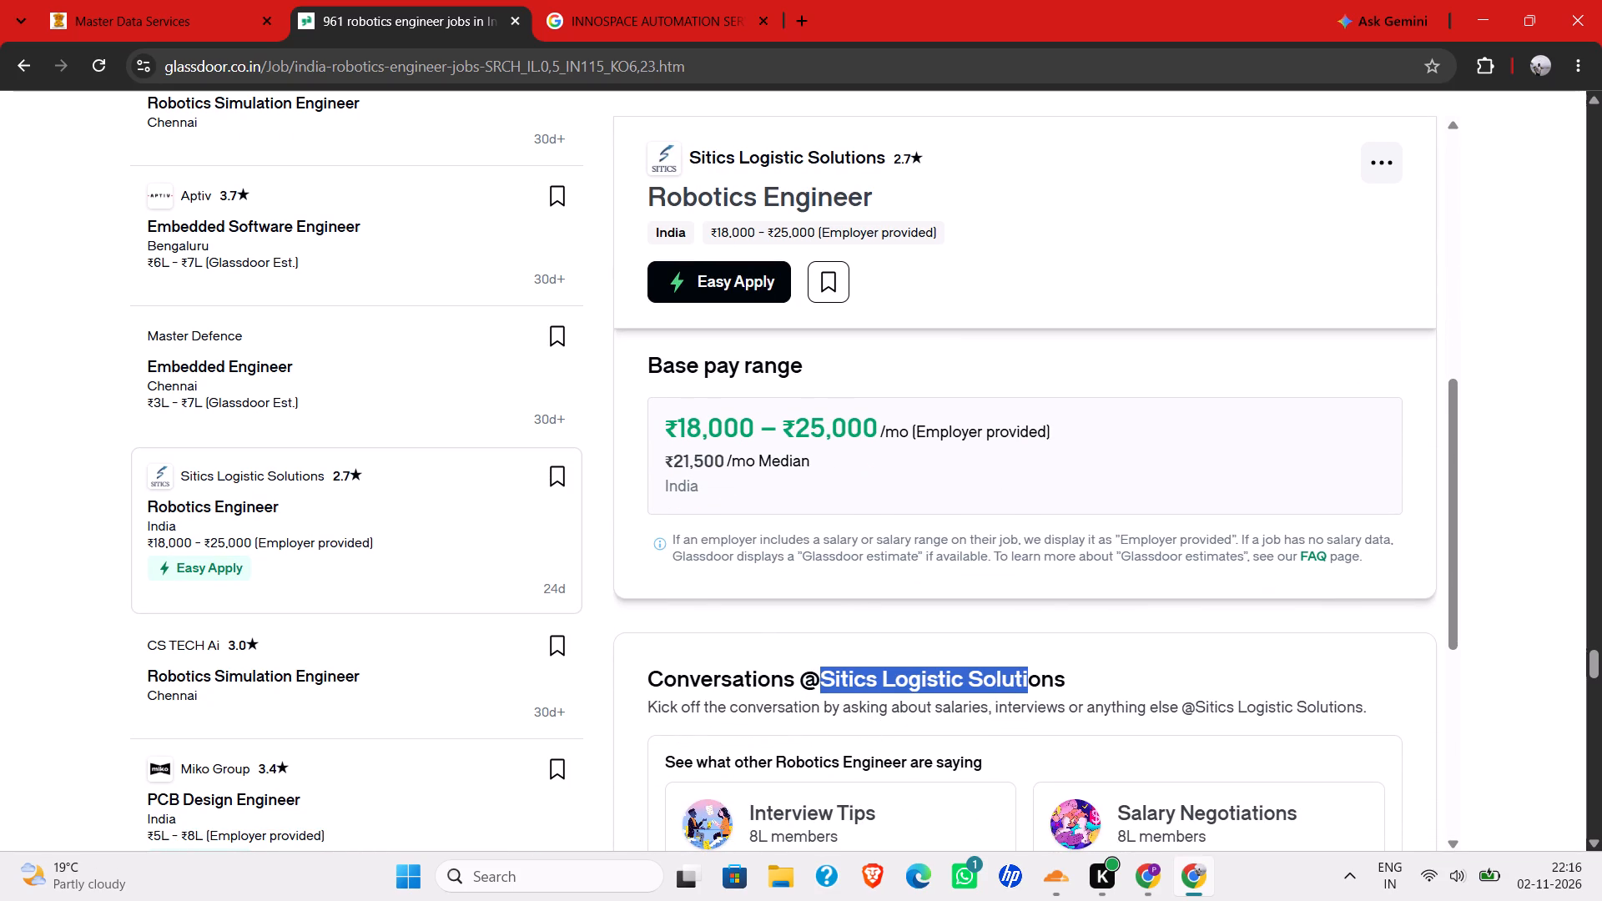
pyautogui.moveTo(1035, 680); pyautogui.dragTo(1075, 676)
pyautogui.hotkey('ctrl', 'c')
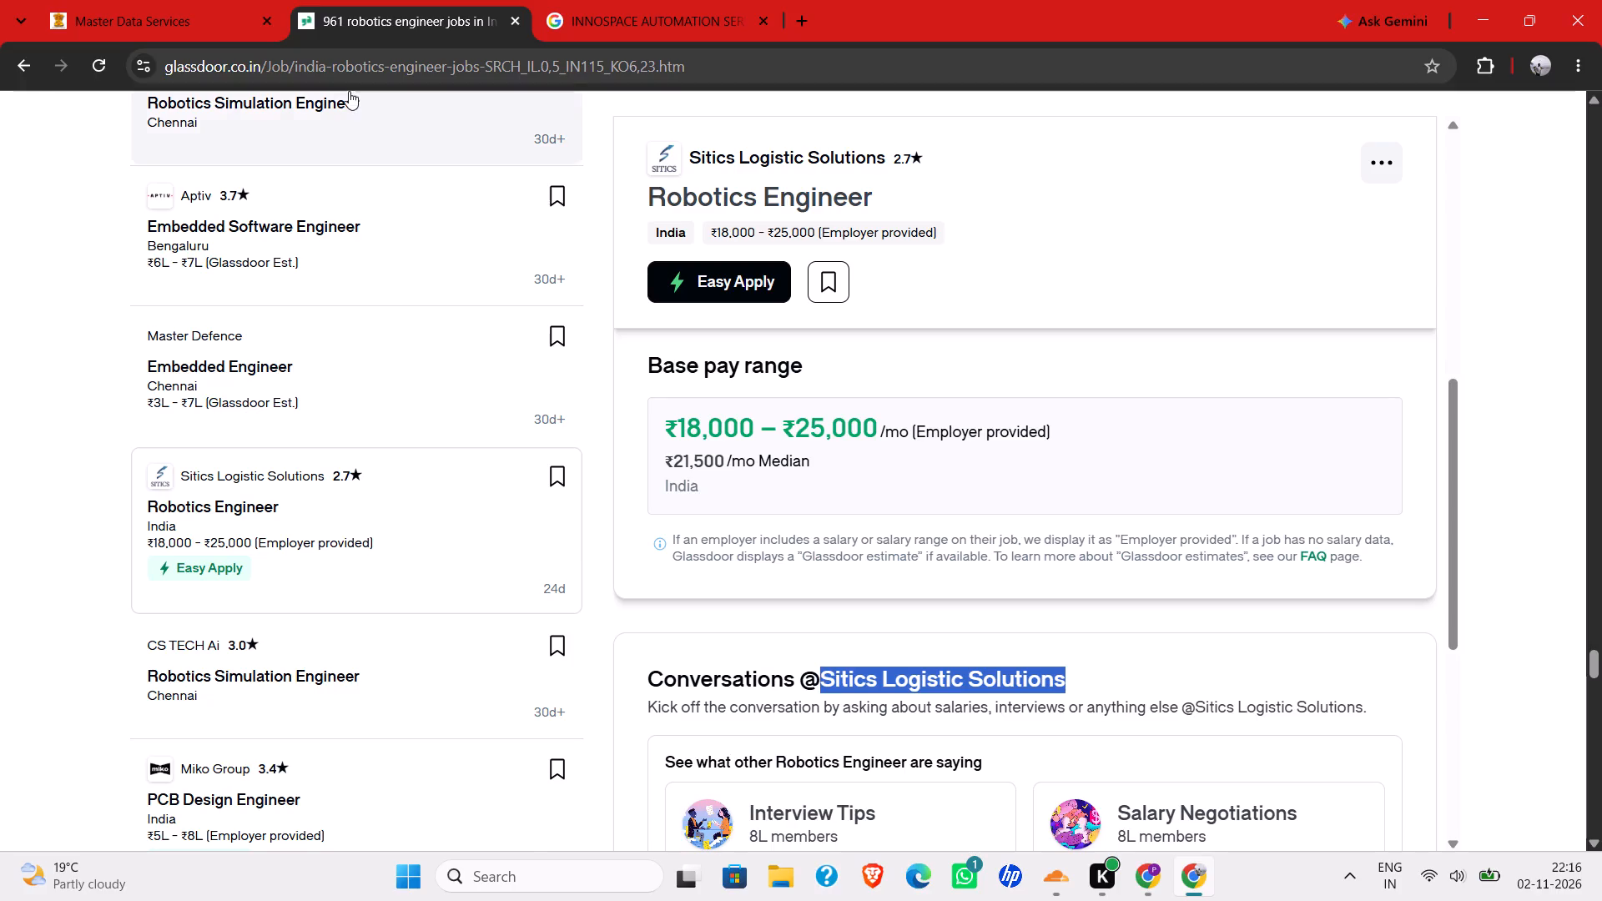
# Return to the MCA company search and replace Botbruz with Sitics Logistic Solutions as the search term.
pyautogui.click(135, 0)
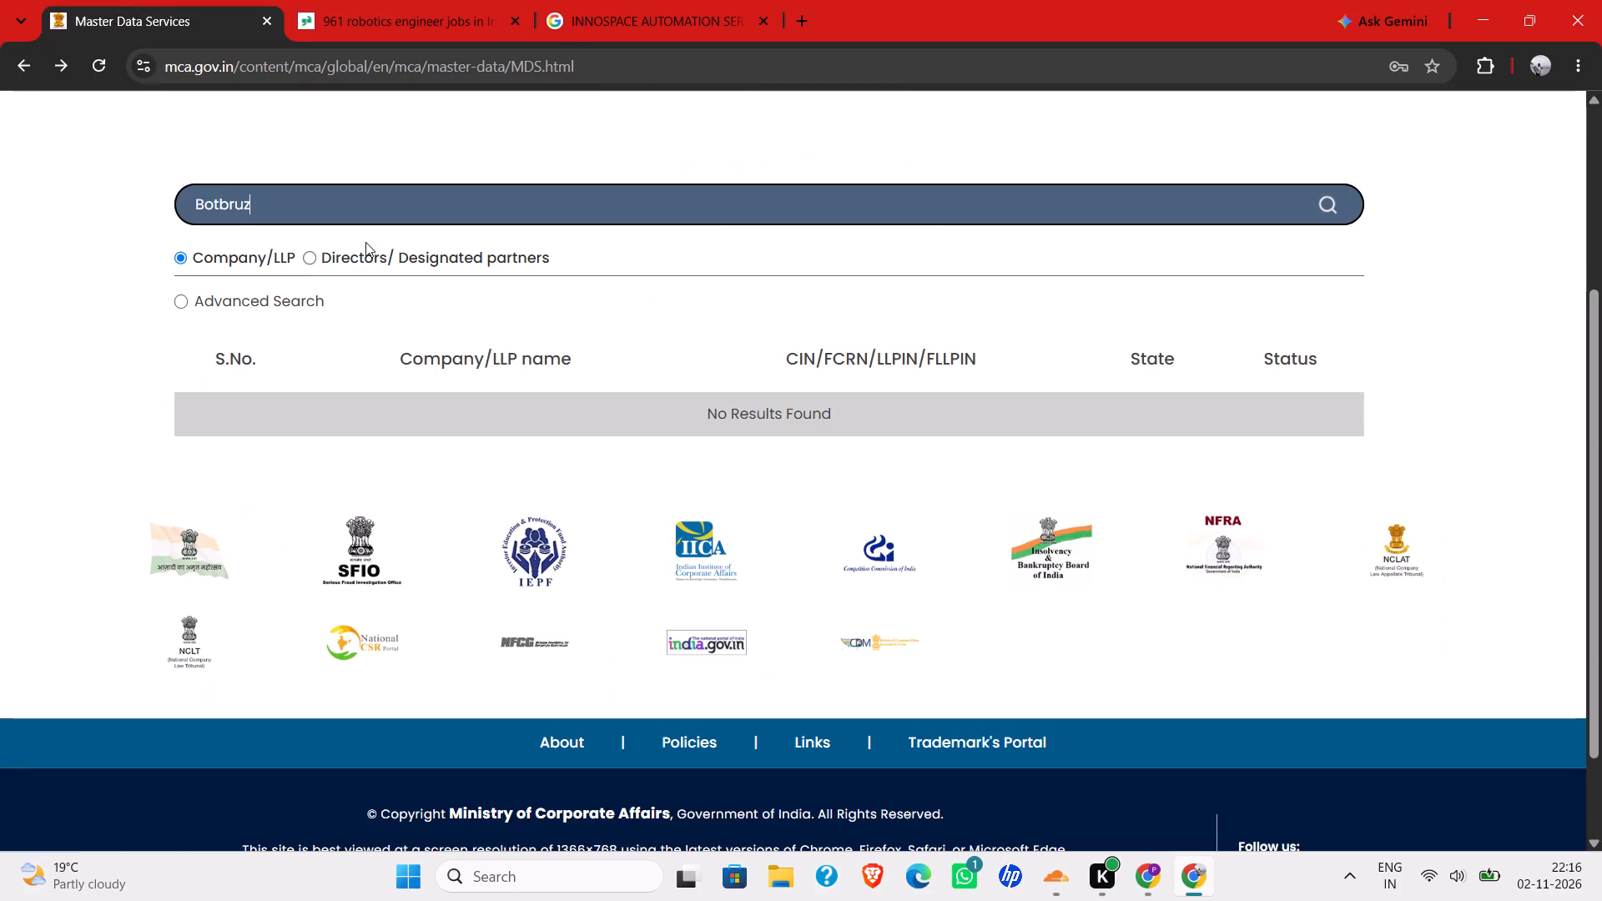
pyautogui.press('BackSpace')
pyautogui.press('BackSpace')
pyautogui.press('BackSpace')
pyautogui.press('BackSpace')
pyautogui.press('BackSpace')
pyautogui.press('BackSpace')
pyautogui.press('BackSpace')
pyautogui.press('BackSpace')
pyautogui.press('BackSpace')
pyautogui.press('BackSpace')
pyautogui.press('BackSpace')
pyautogui.press('BackSpace')
pyautogui.hotkey('ctrl', 'v')
pyautogui.press('Return')
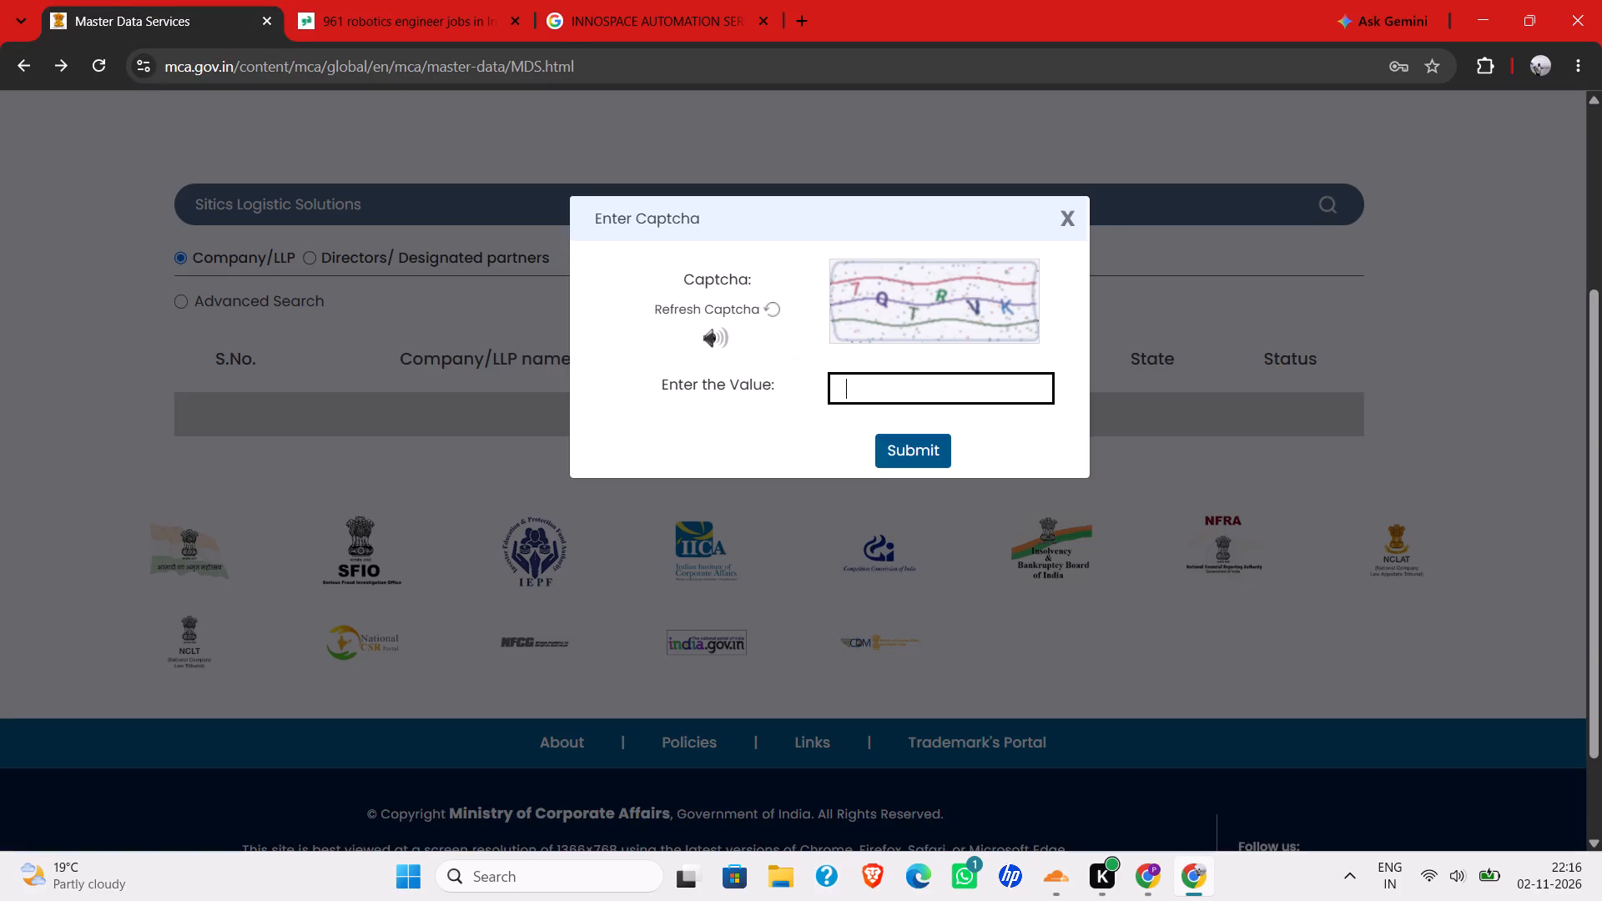
# Complete the captcha and submit it to run the Sitics Logistic Solutions search.
pyautogui.click(849, 380)
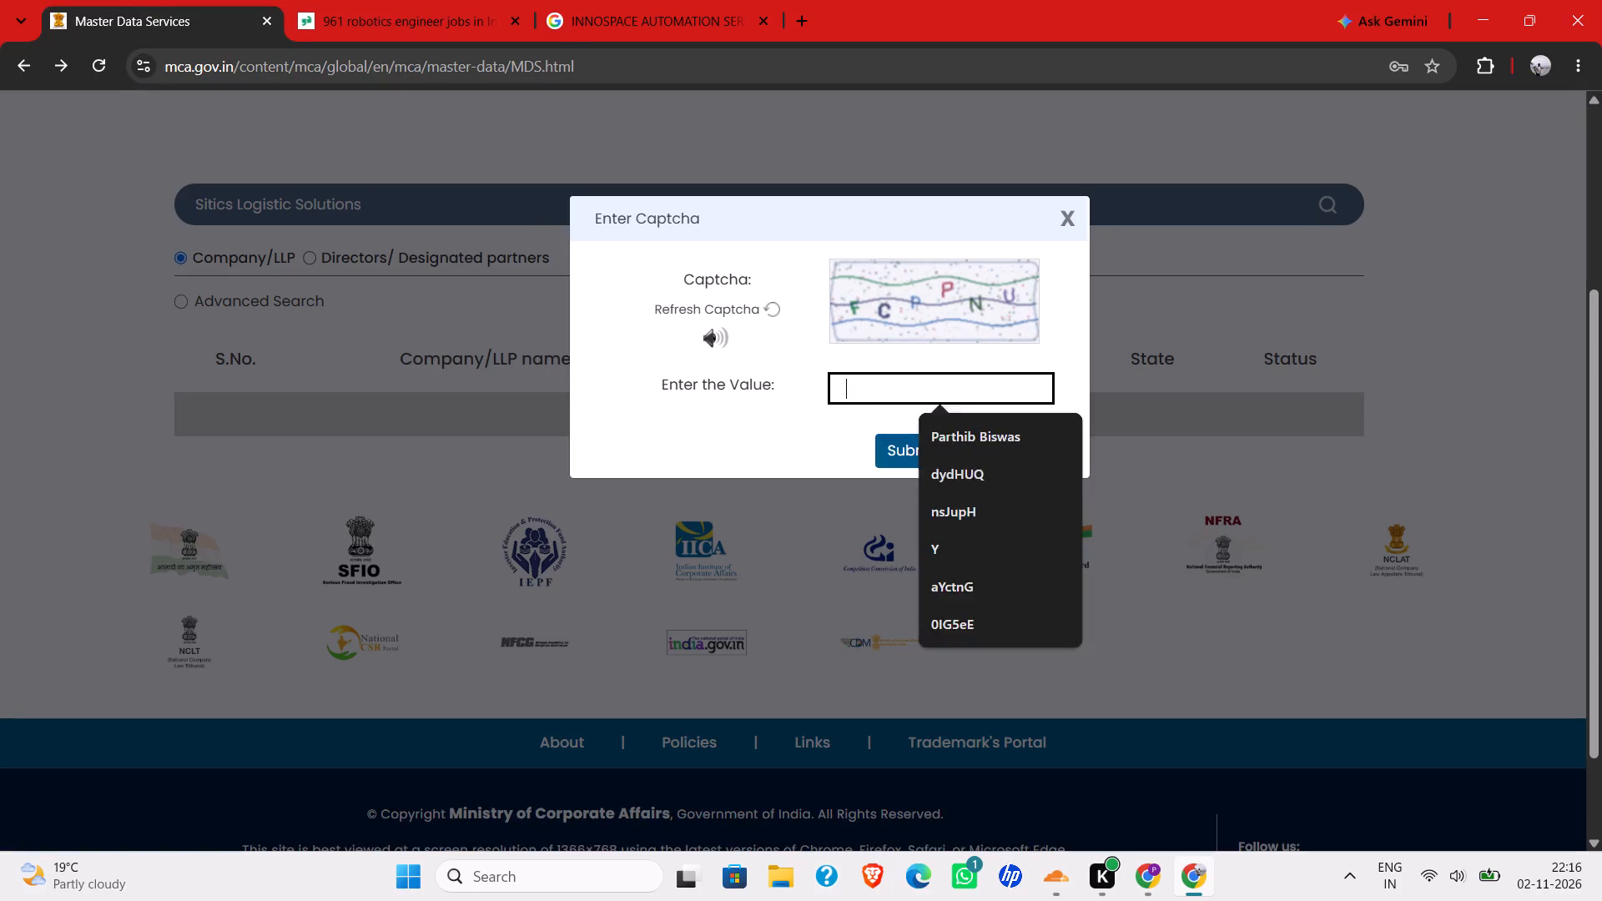
pyautogui.write('FC')
pyautogui.write('PP')
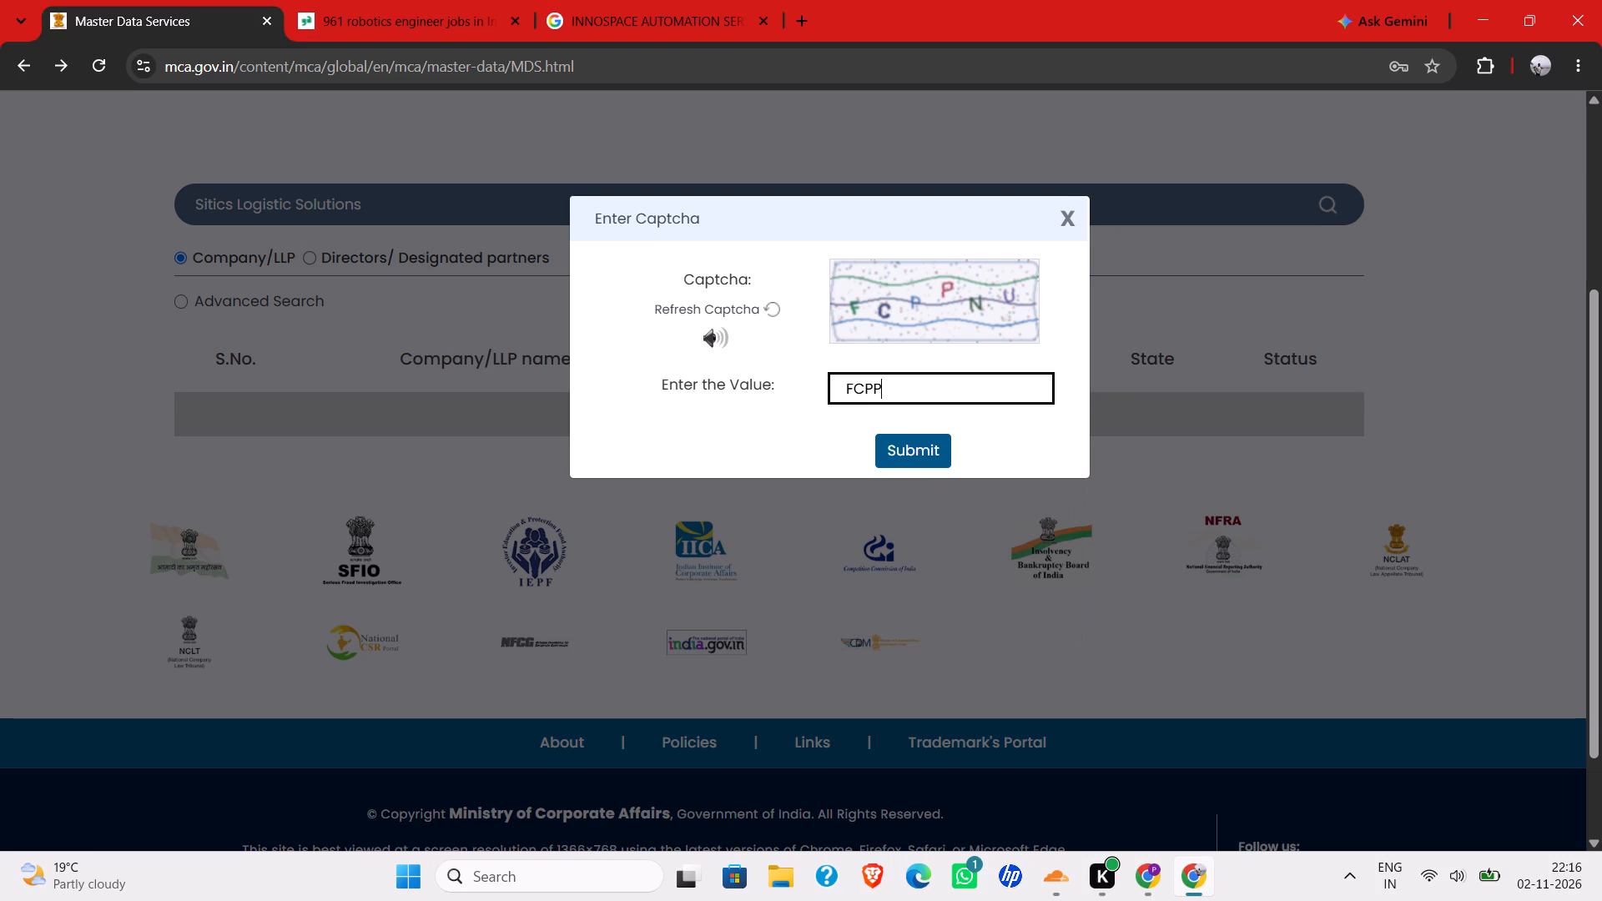
pyautogui.write('NU')
pyautogui.click(887, 446)
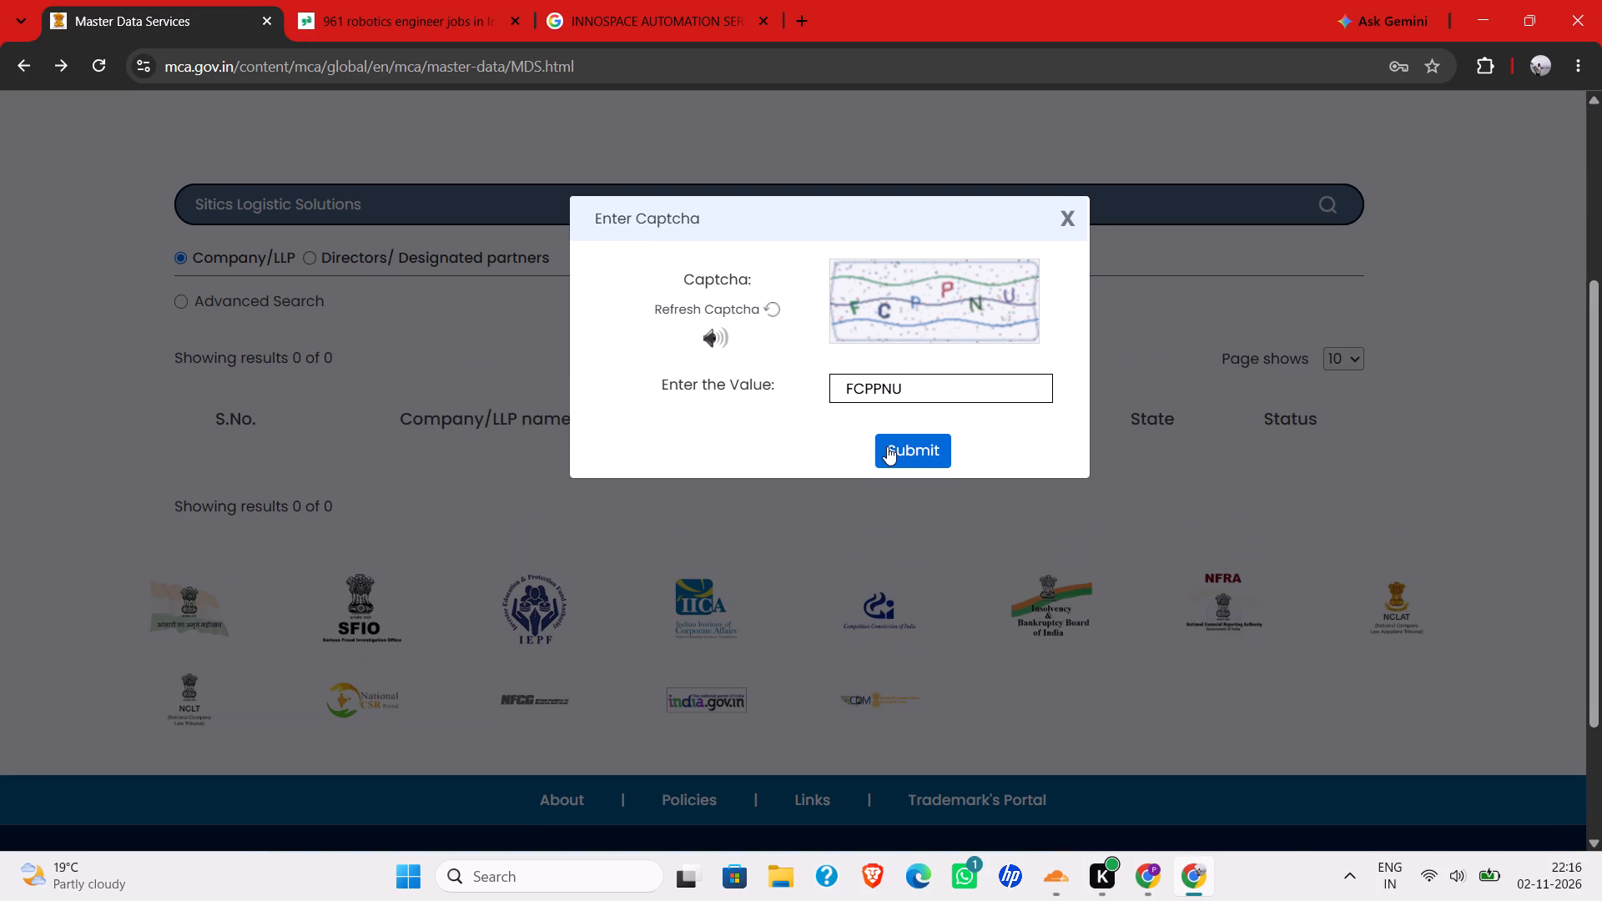
# Open the Sitics Logistic Solutions master data record and copy its full registered company name.
pyautogui.click(512, 469)
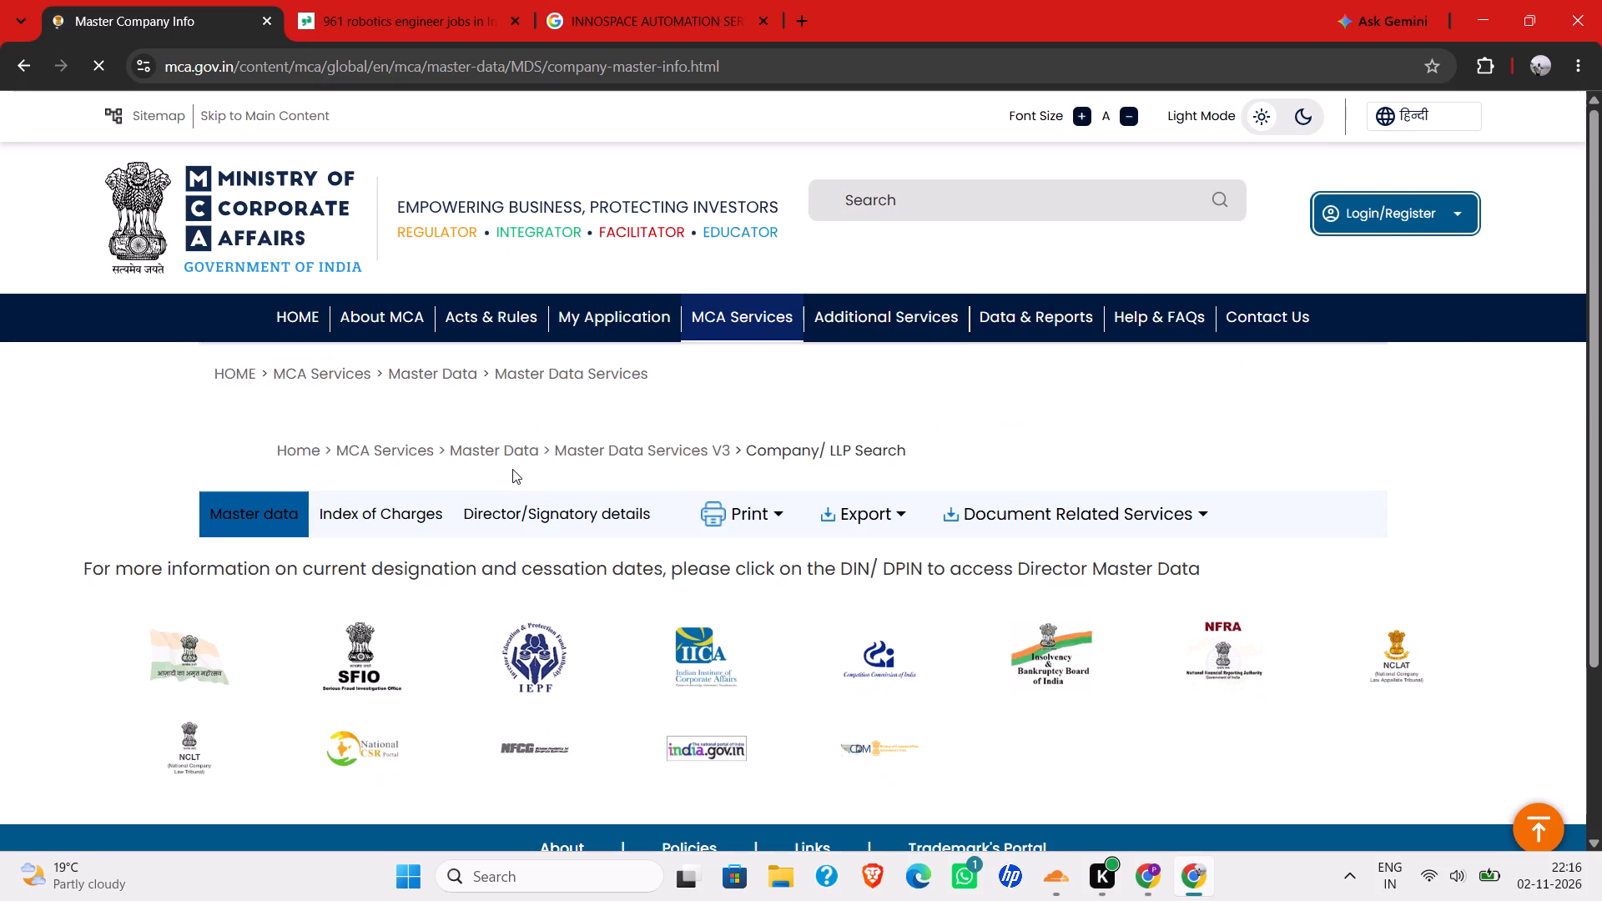
pyautogui.scroll(-1, 562, 579)
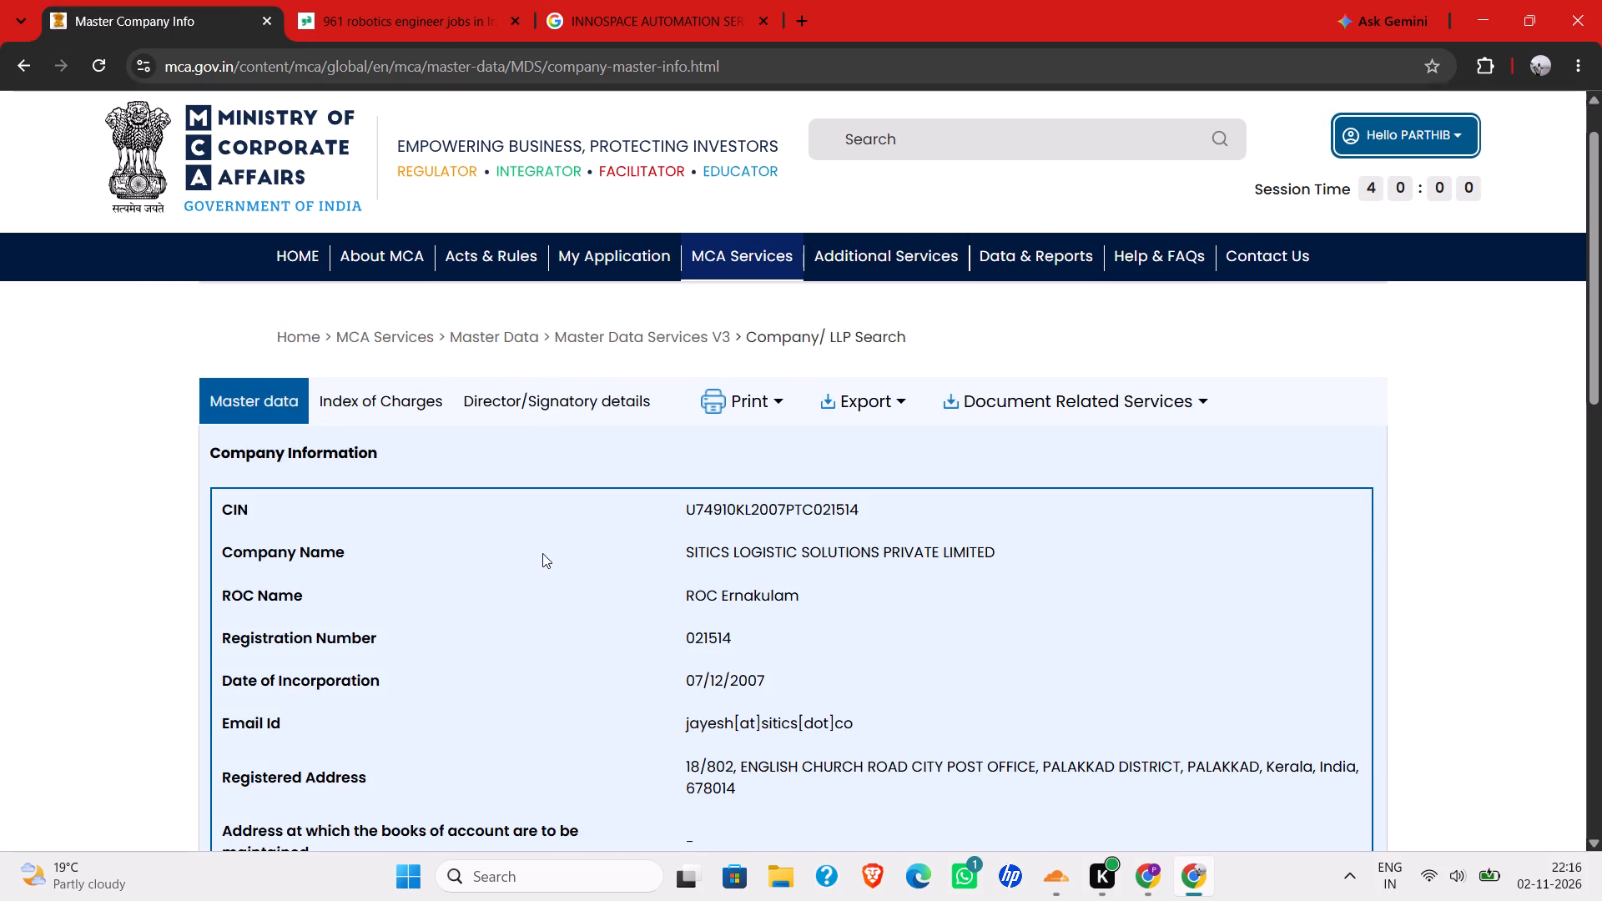
pyautogui.moveTo(673, 552); pyautogui.dragTo(1010, 546)
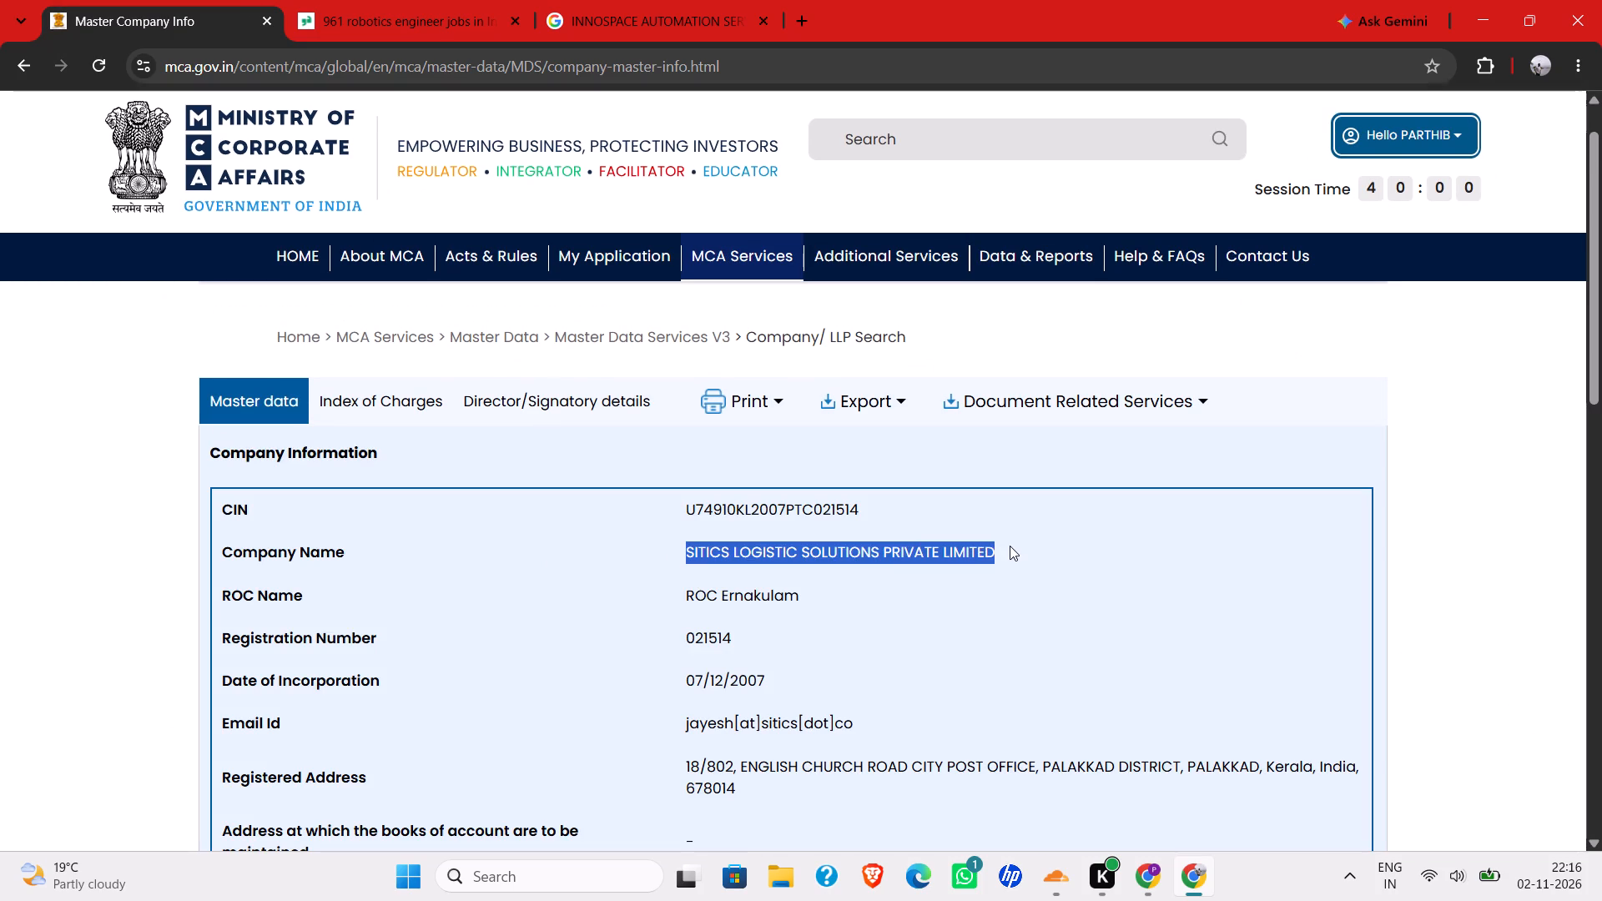
pyautogui.moveTo(1010, 546); pyautogui.dragTo(1002, 529)
pyautogui.hotkey('ctrl', 'c')
pyautogui.click(1010, 544)
pyautogui.moveTo(1010, 544); pyautogui.dragTo(826, 547)
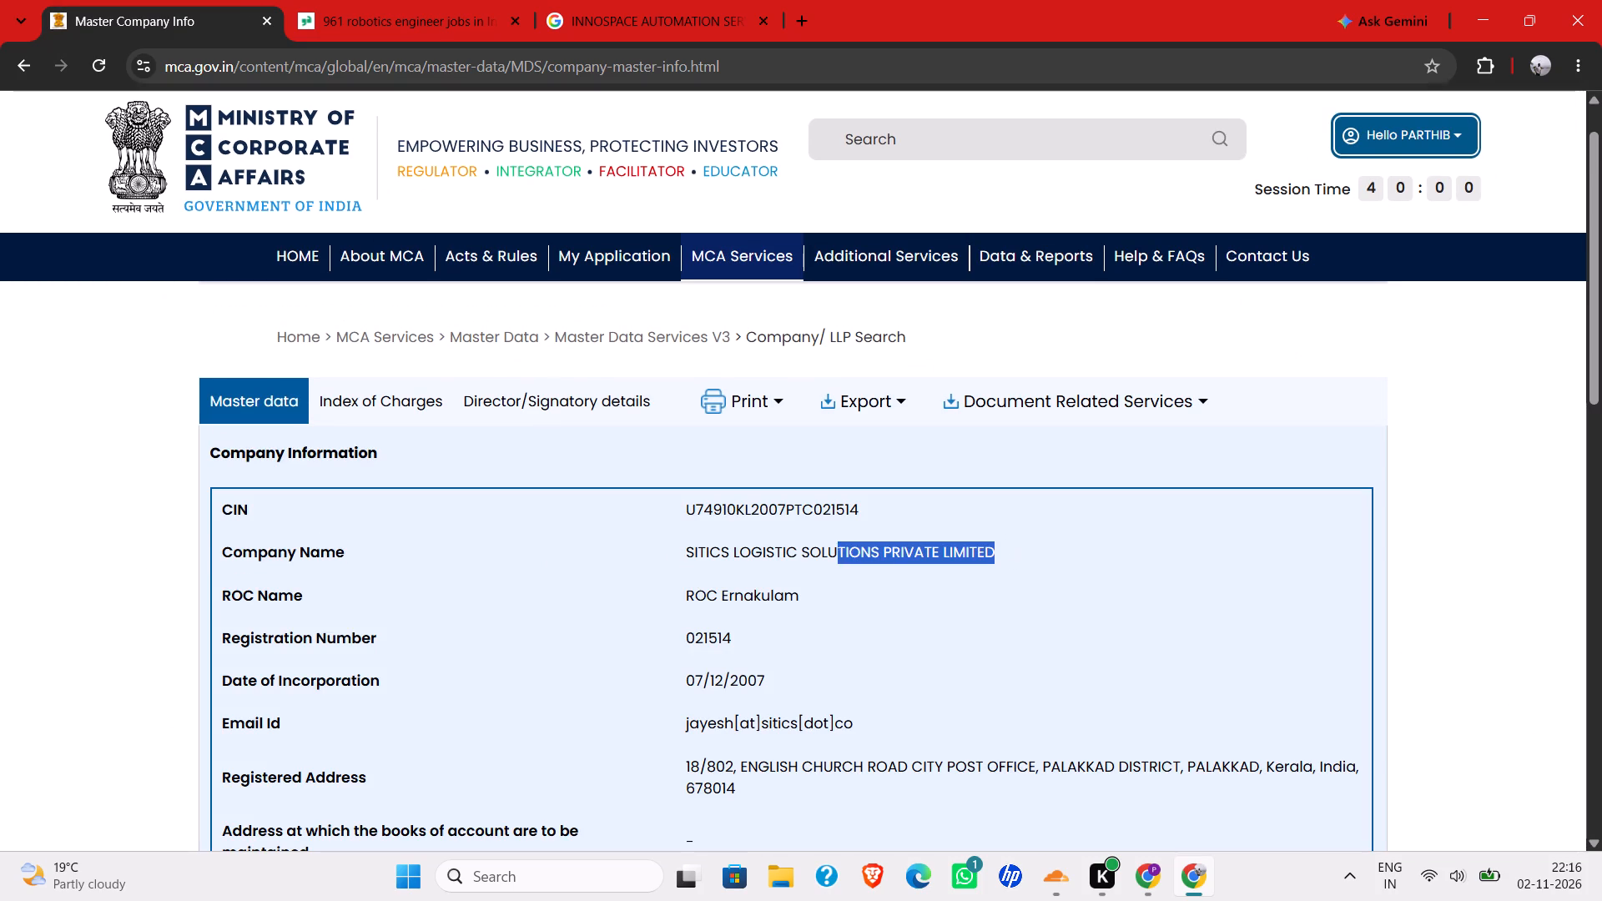
pyautogui.moveTo(826, 547); pyautogui.dragTo(678, 551)
pyautogui.hotkey('ctrl', 'c')
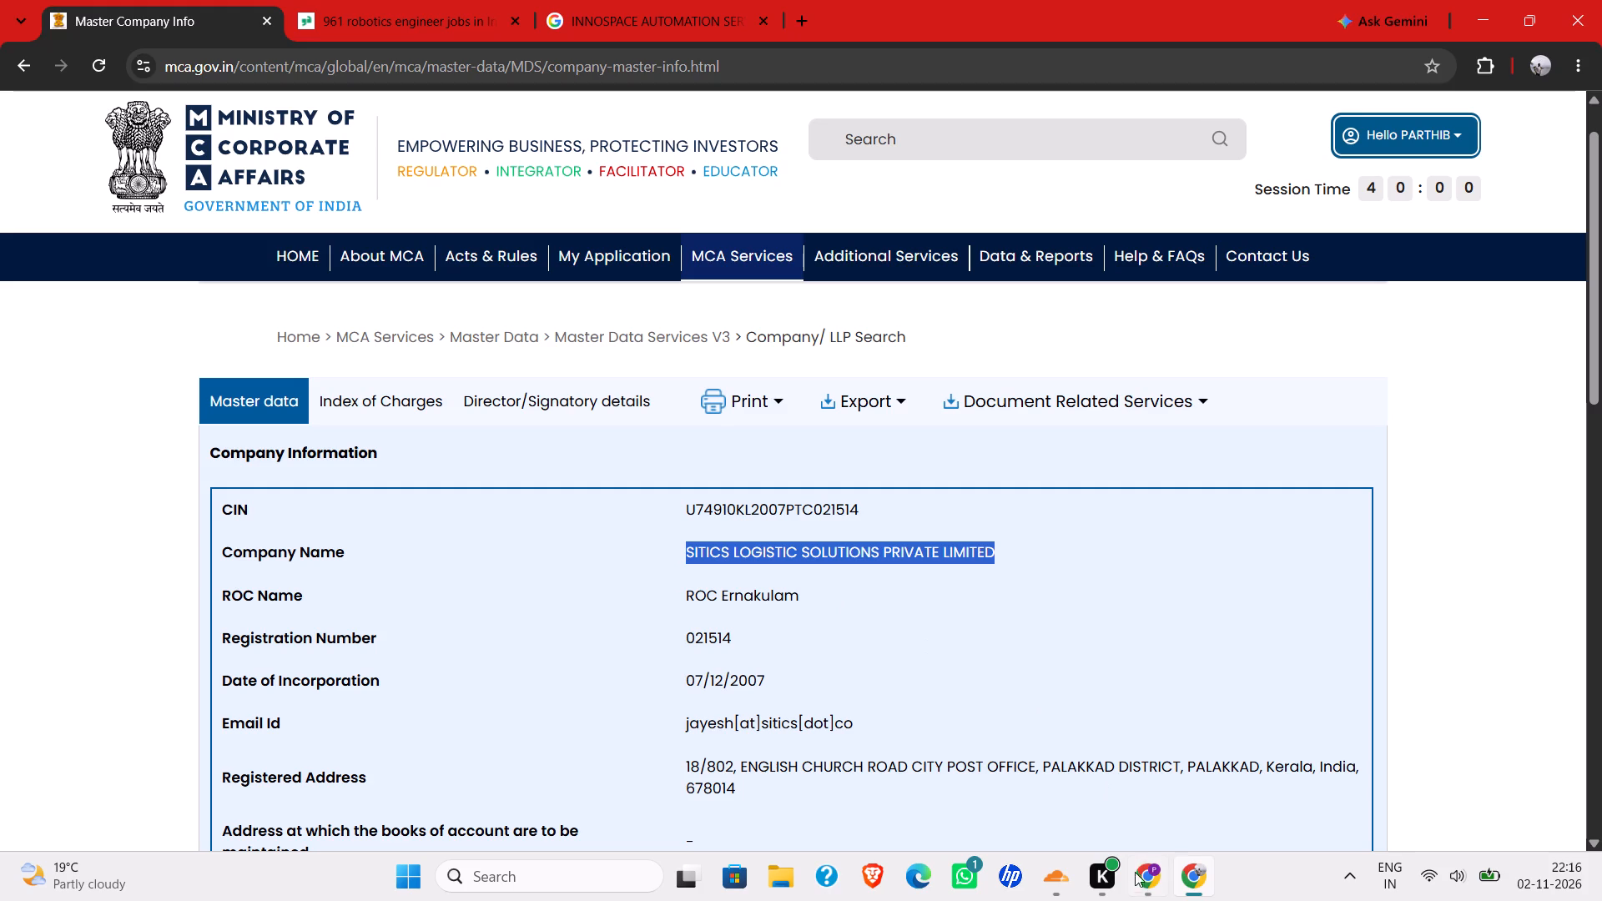
# Switch to the ECE Winter Database and search all sheets for SITICS LOGISTIC SOLUTIONS PRIVATE LIMITED to check for a duplicate.
pyautogui.click(1139, 883)
pyautogui.hotkey('ctrl', 'h')
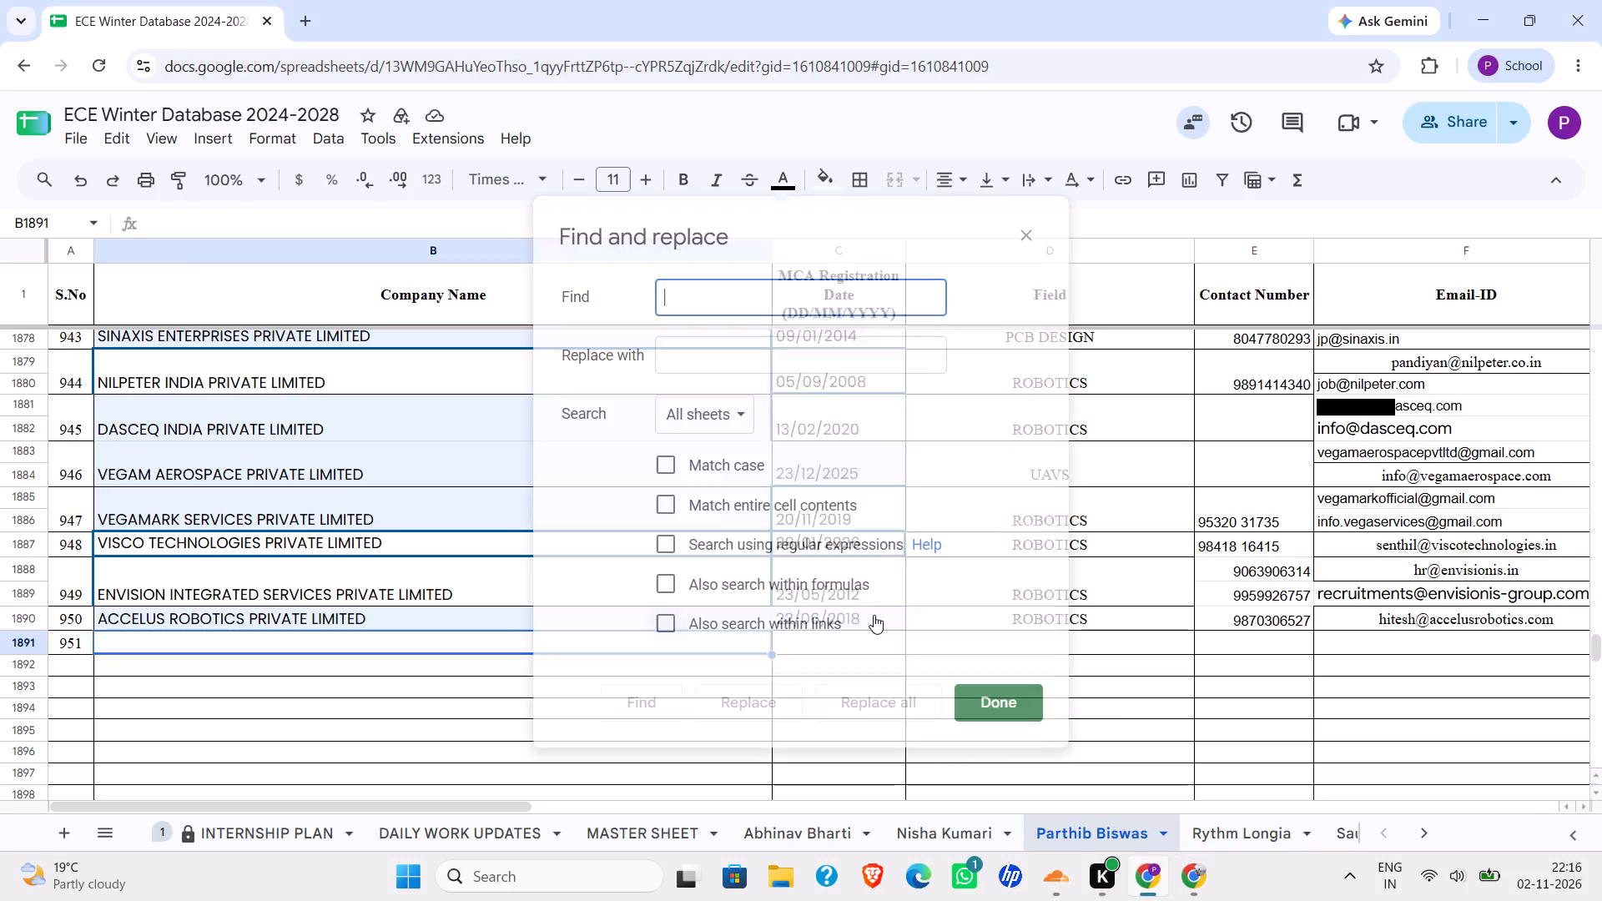
pyautogui.hotkey('ctrl', 'v')
pyautogui.click(642, 695)
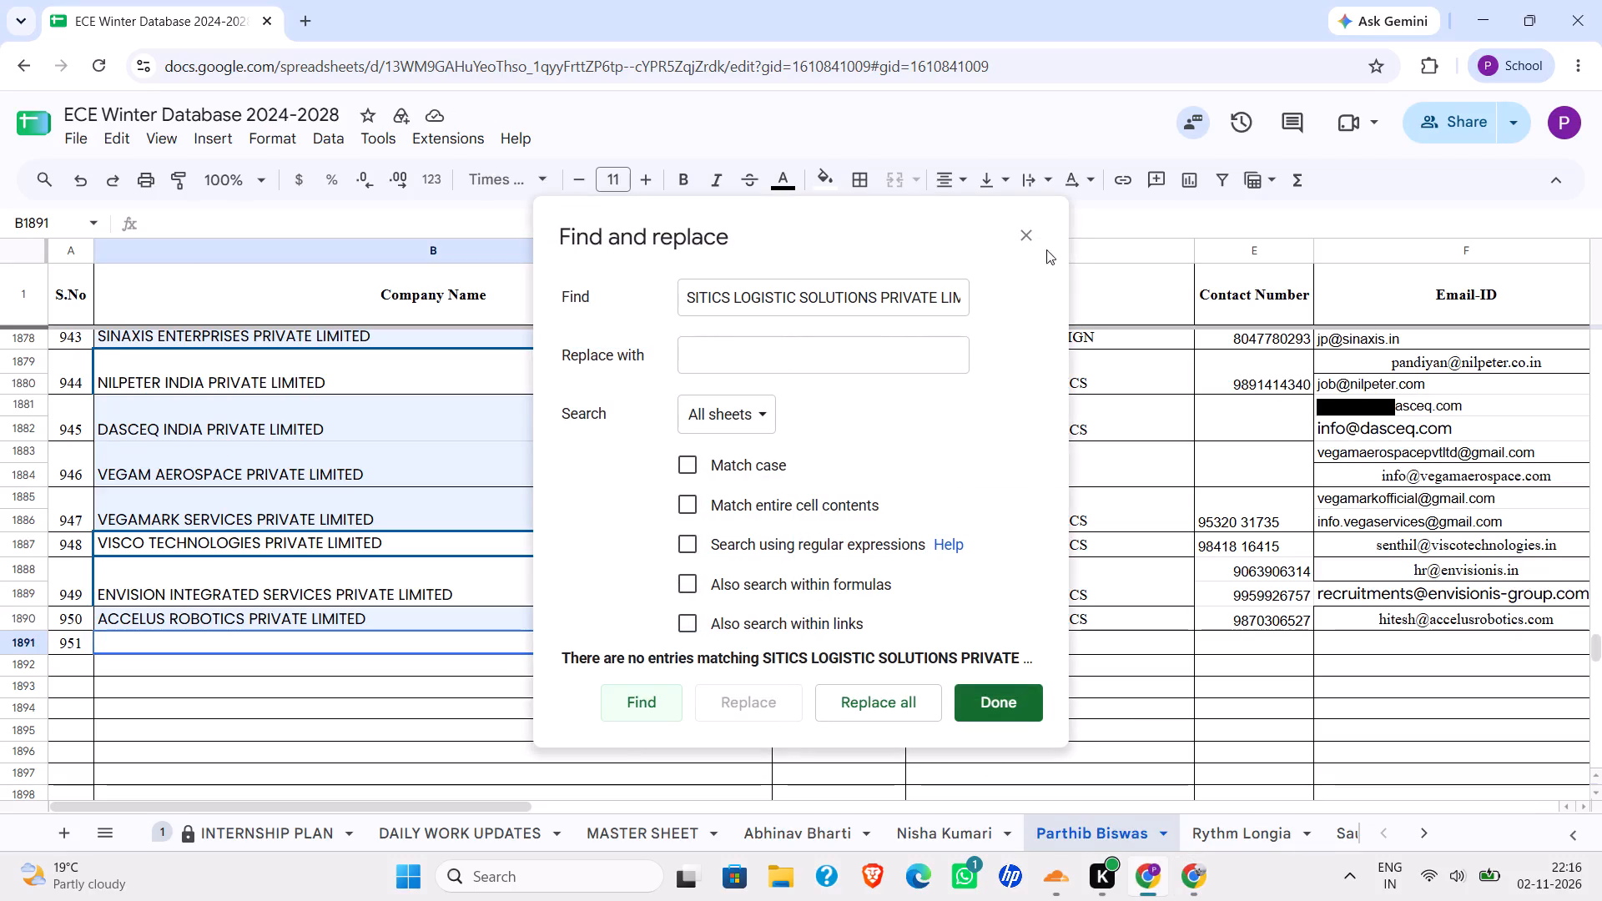
pyautogui.click(1019, 234)
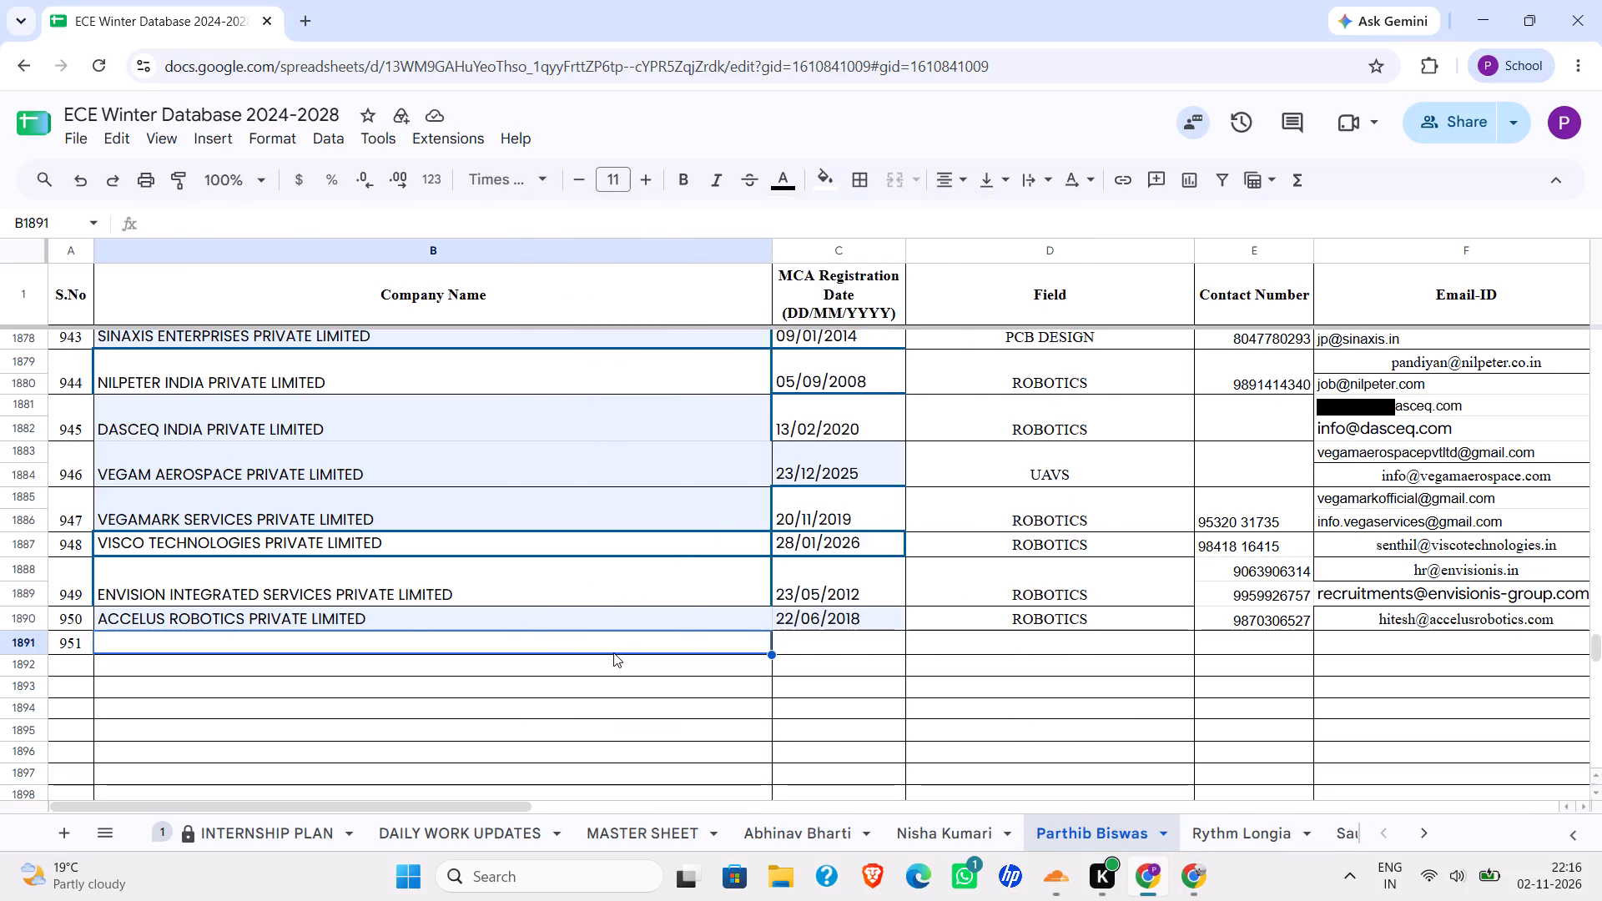
# Enter SITICS LOGISTIC SOLUTIONS PRIVATE LIMITED as row 1891's company name and ROBOTICS as its field.
pyautogui.hotkey('ctrl', 'v')
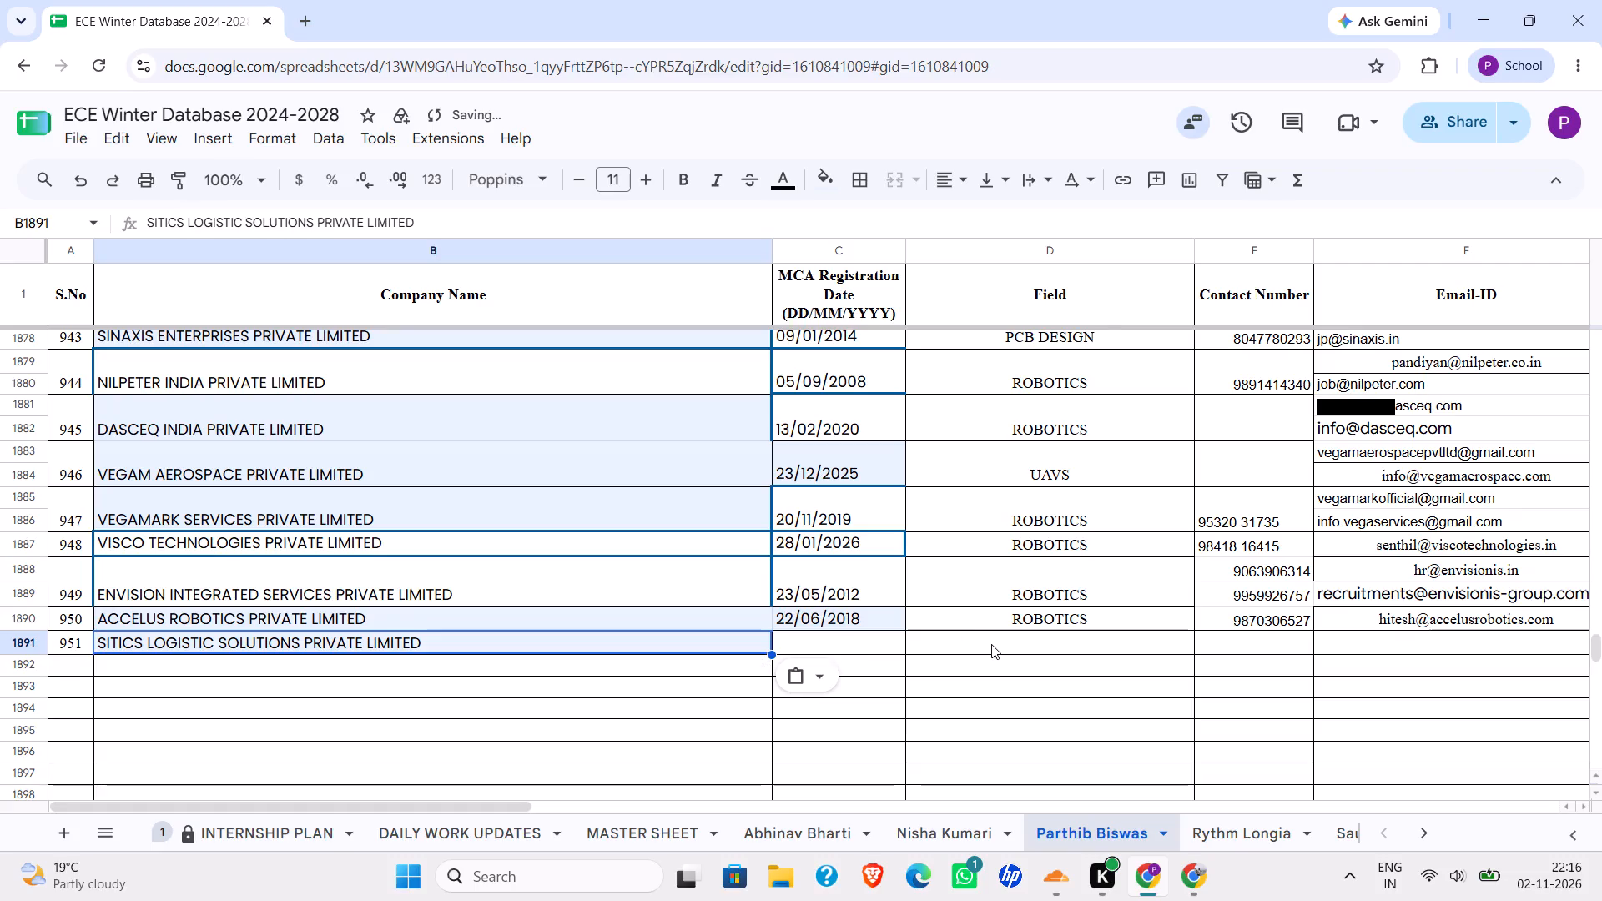
pyautogui.click(991, 644)
pyautogui.write('RO')
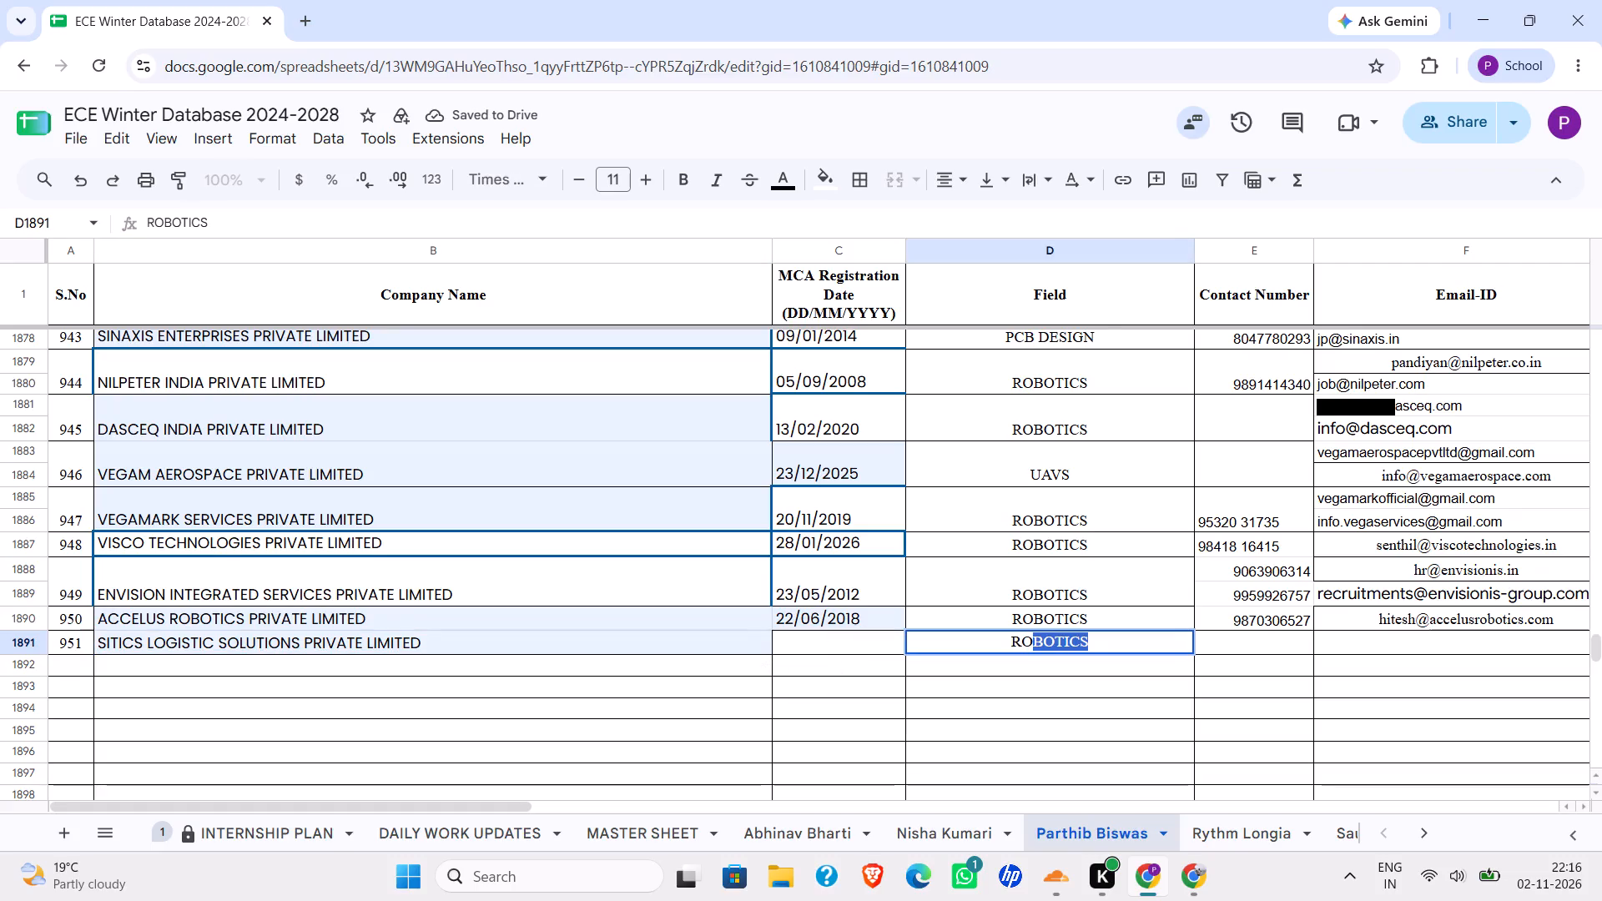
pyautogui.press('Tab')
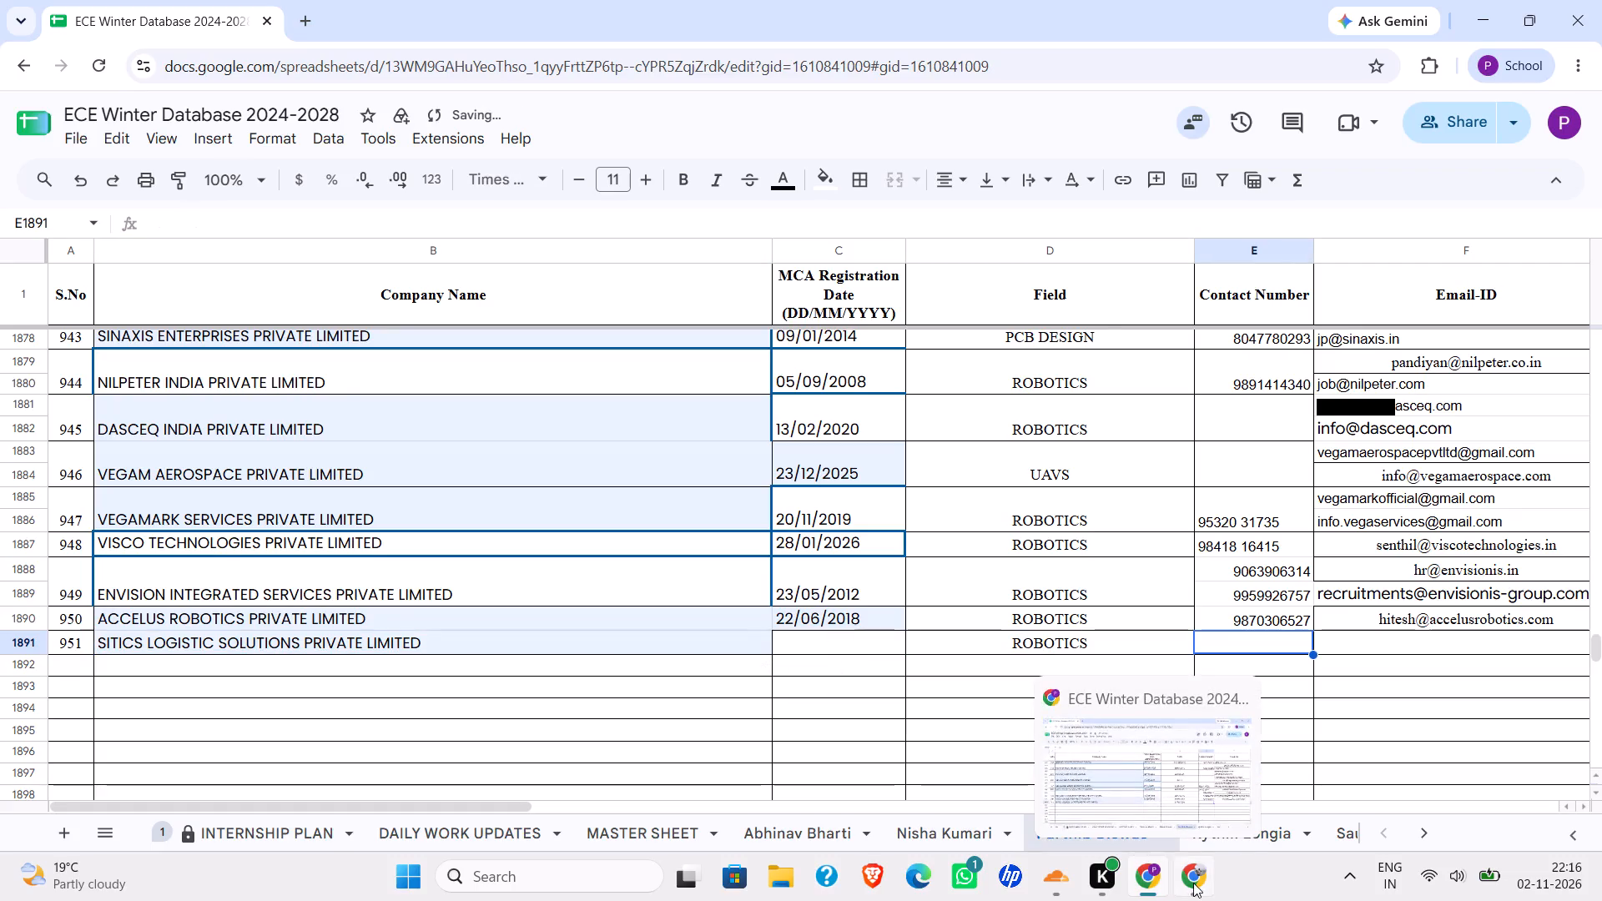
# Look up Sitics Logistic Solutions' office phone and HR and general emails, and enter them in the contact columns from row 1891.
pyautogui.click(1193, 883)
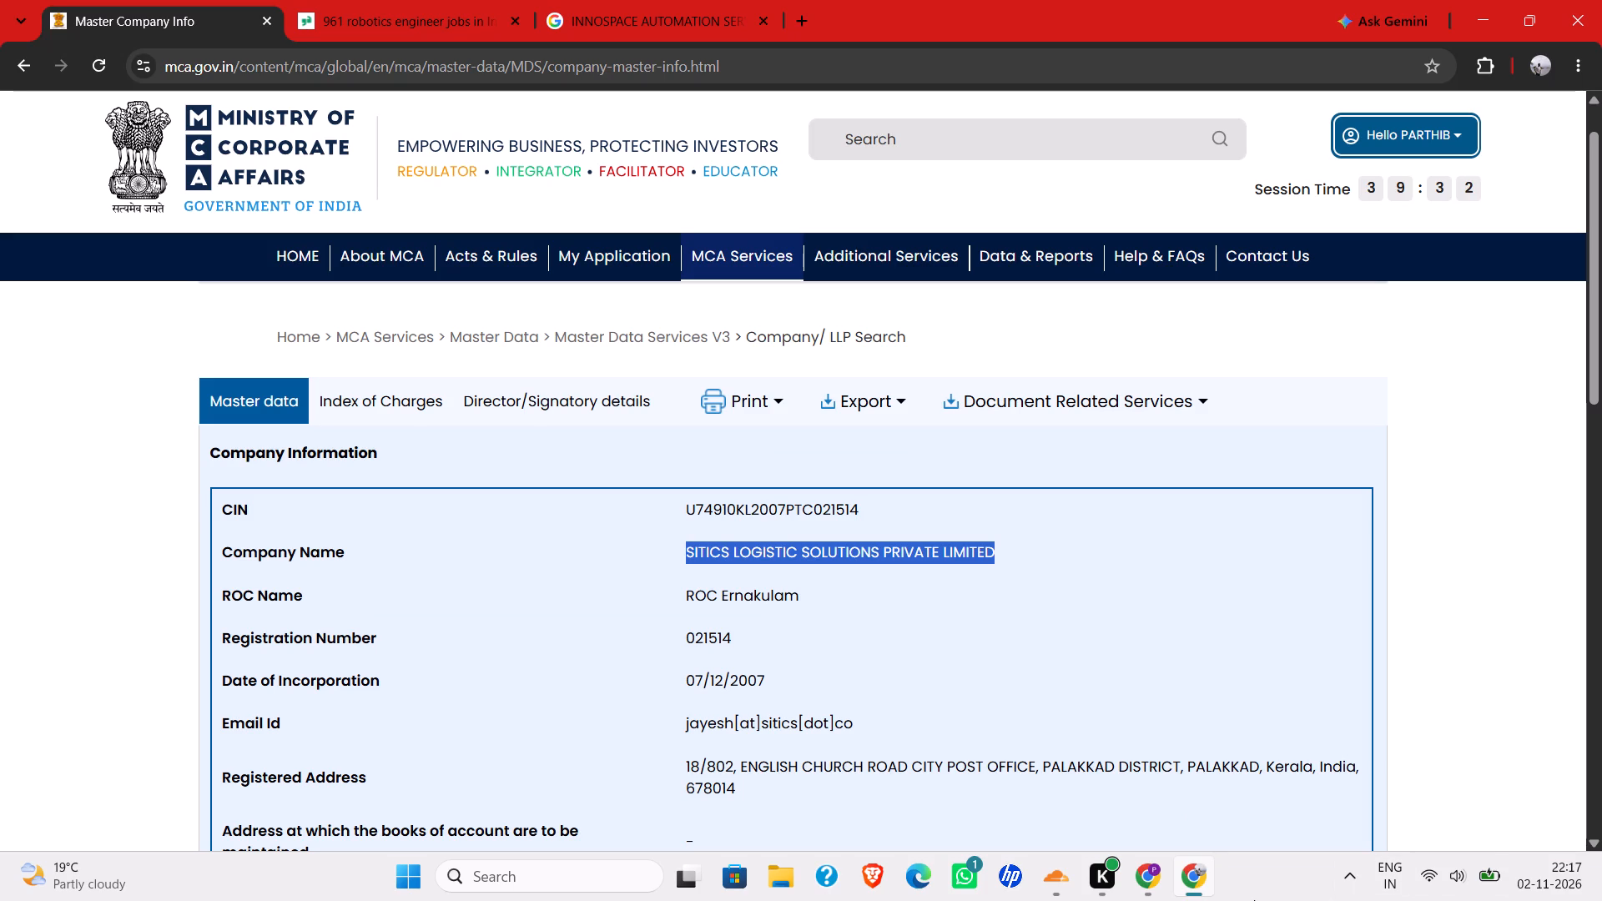
pyautogui.click(1133, 885)
pyautogui.click(1171, 884)
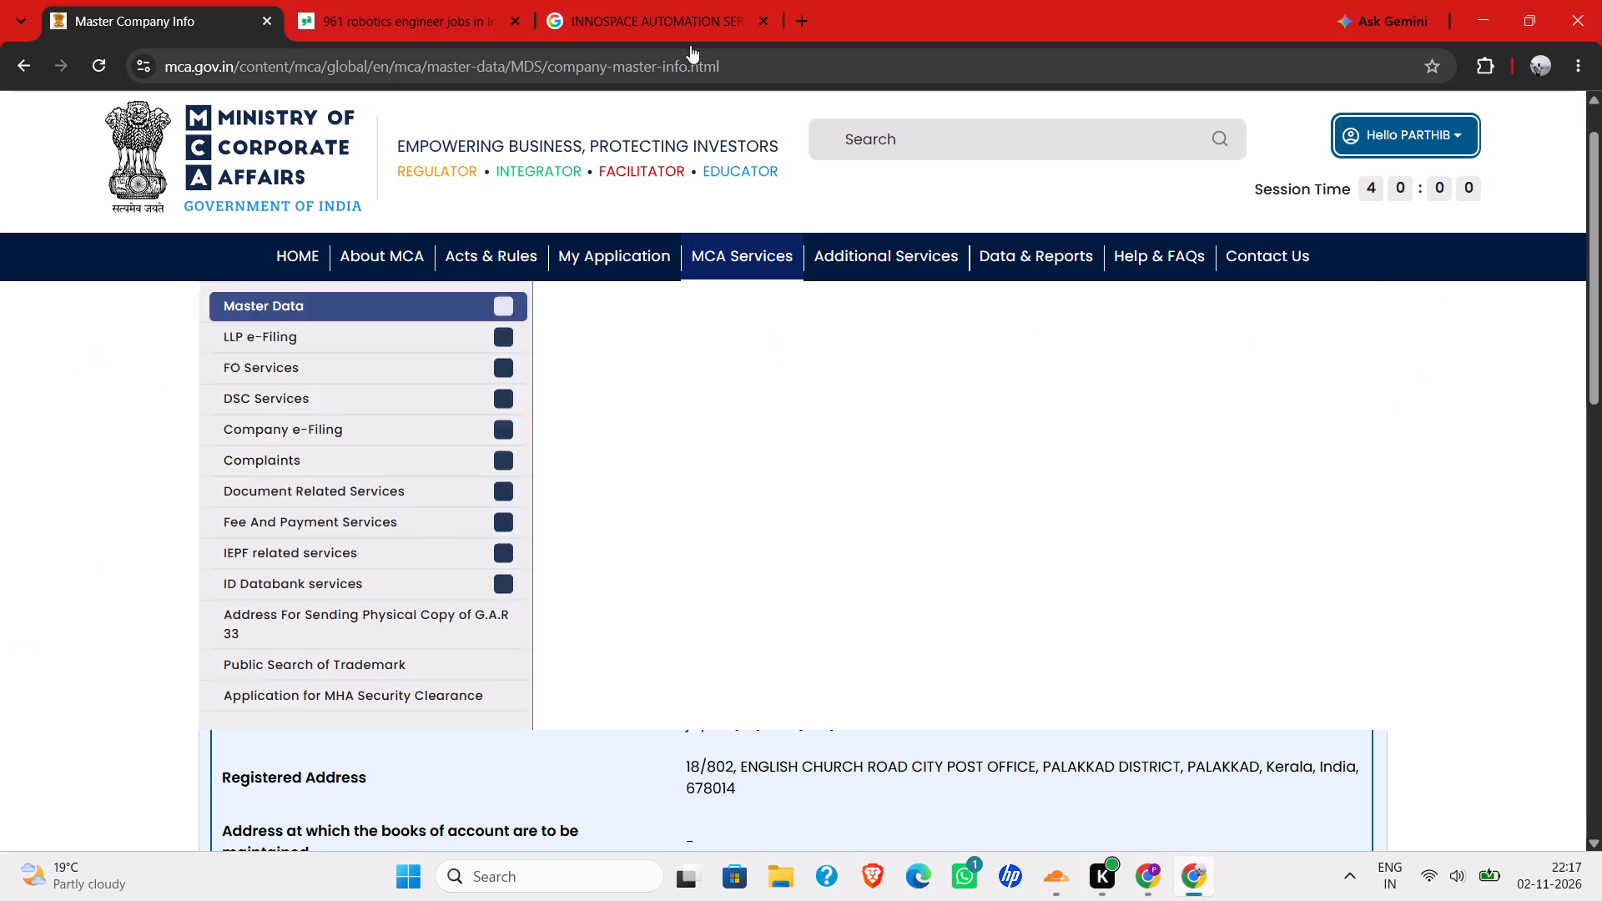
# In the Google AI search conversation, search for "SITICS LOGISTIC SOLUTIONS PRIVATE LIMITED hr contact".
pyautogui.click(673, 0)
pyautogui.click(368, 747)
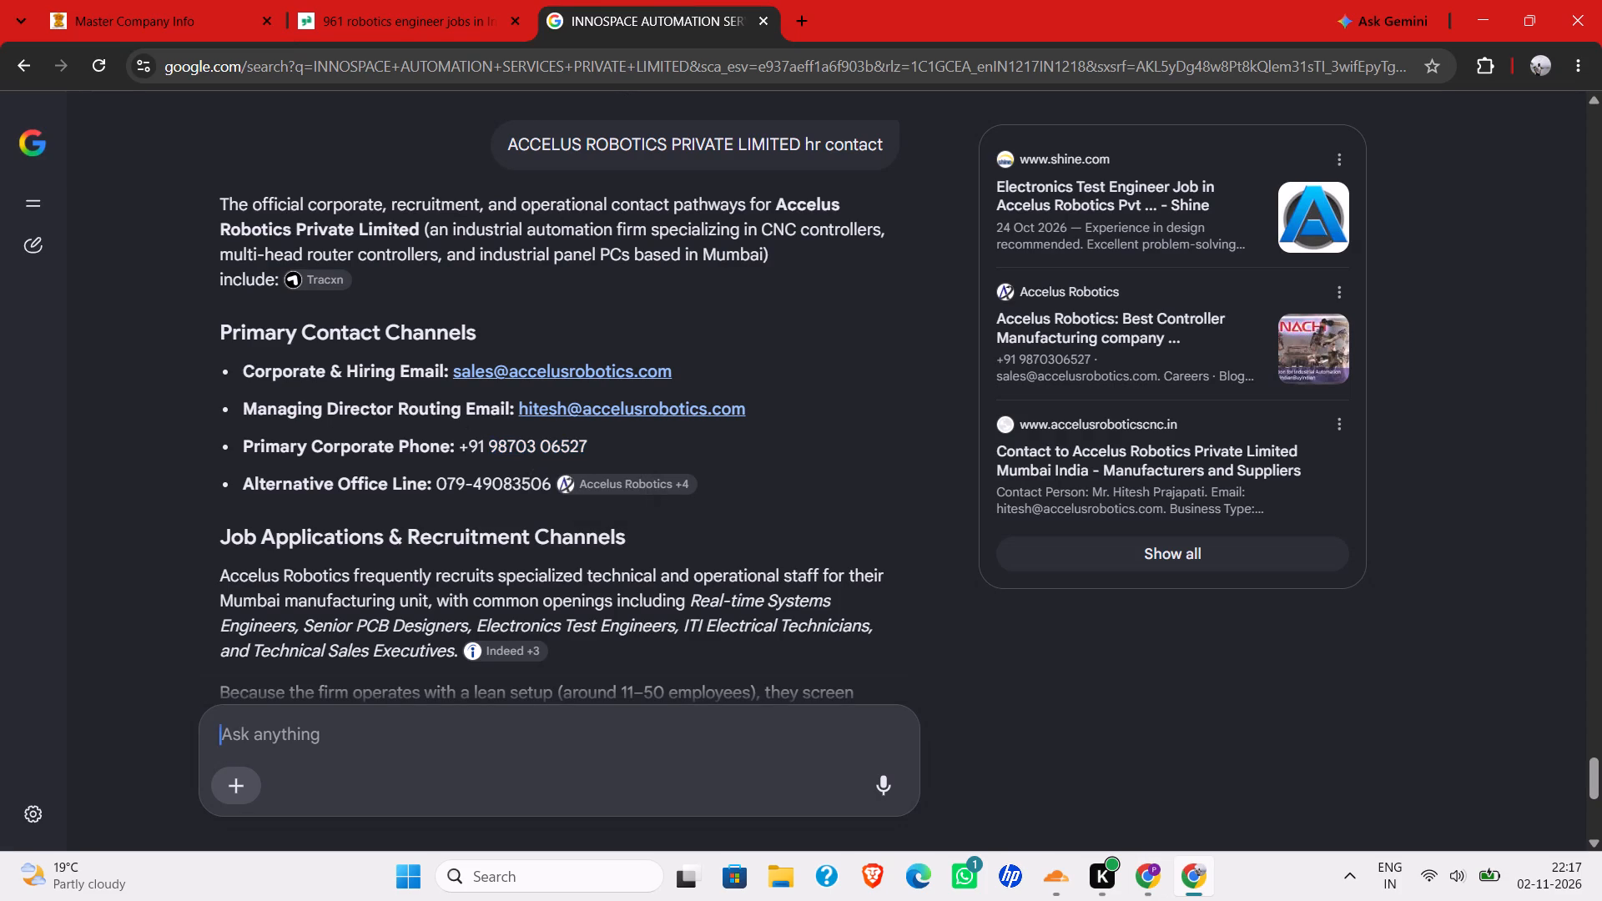
pyautogui.hotkey('ctrl', 'v')
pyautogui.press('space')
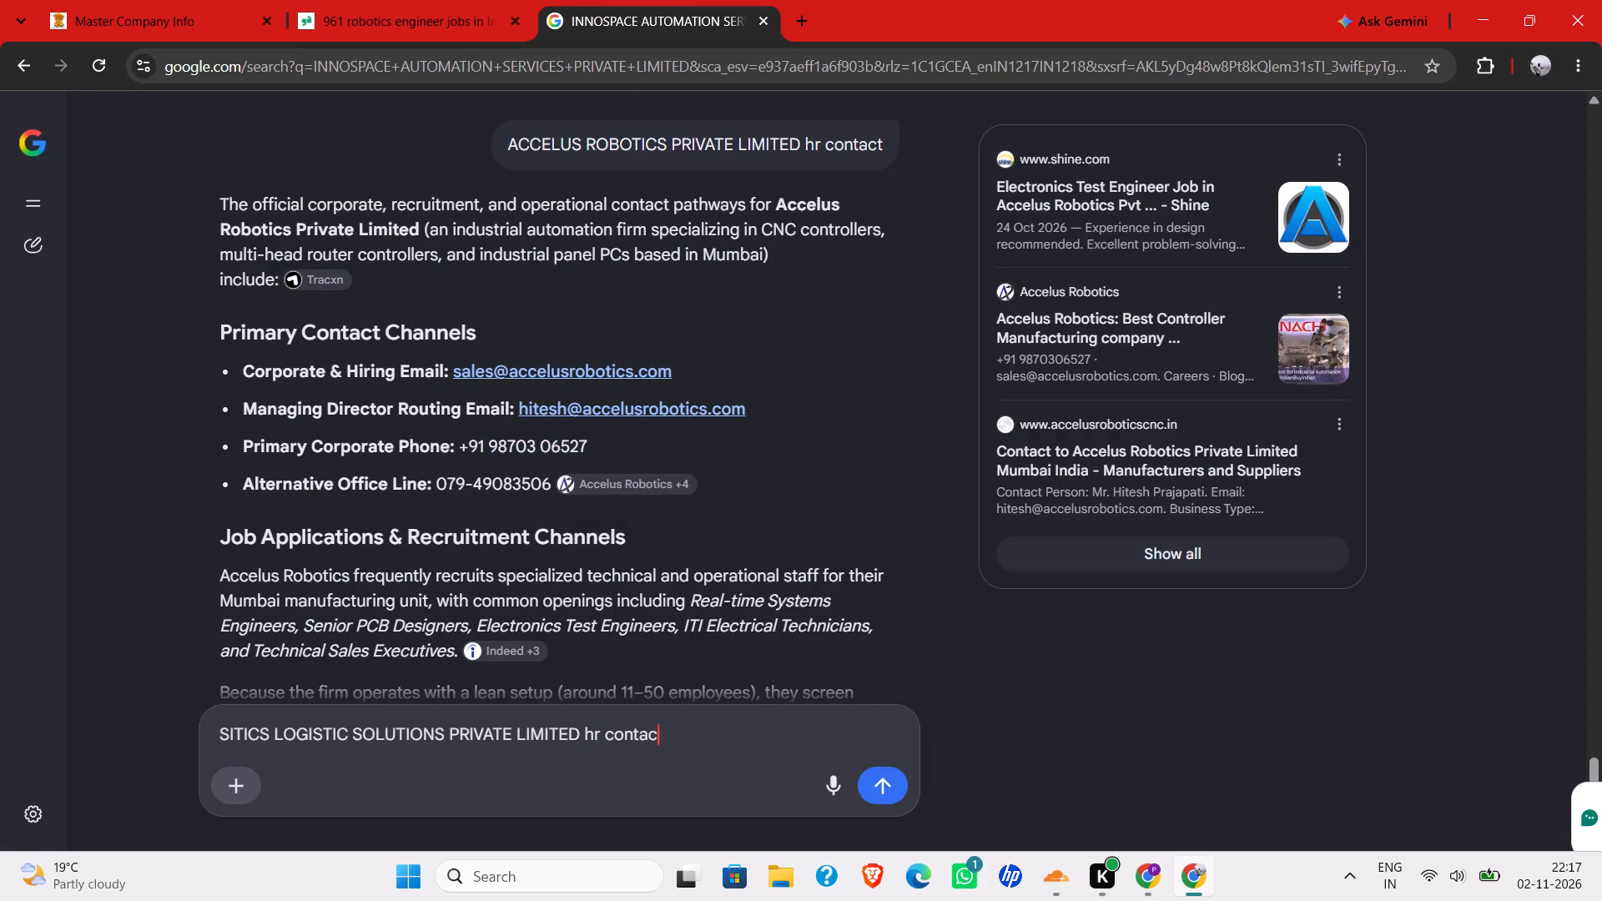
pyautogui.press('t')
pyautogui.press('Return')
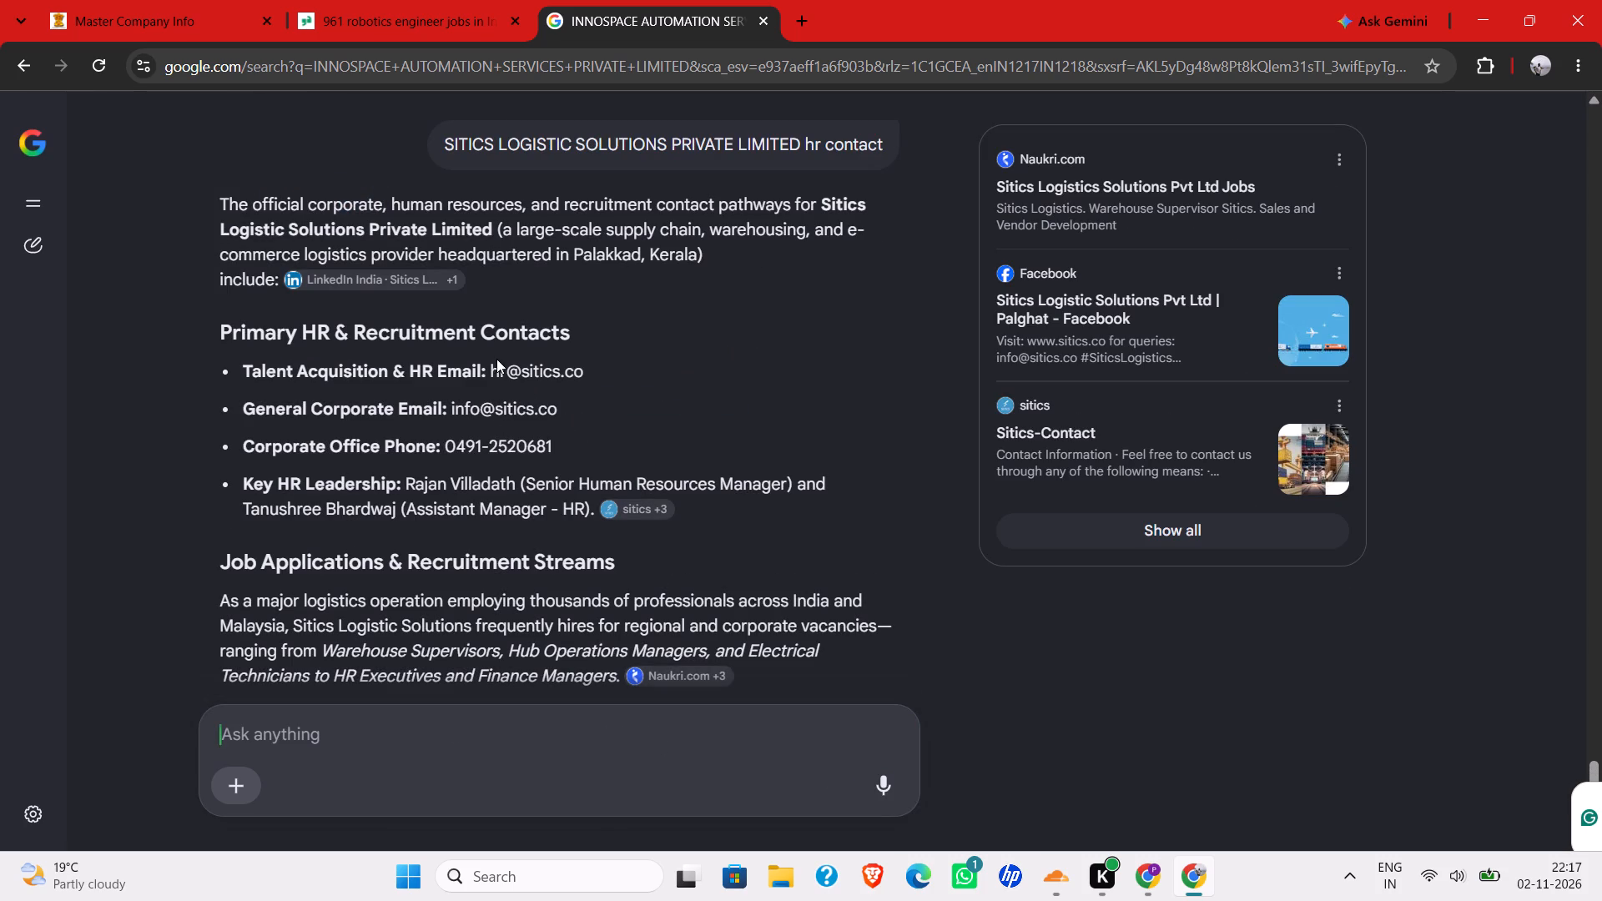
# Copy Sitics' talent acquisition and HR email from the answer into row 1891's Email-ID cell in the ECE Winter Database.
pyautogui.moveTo(487, 368); pyautogui.dragTo(583, 375)
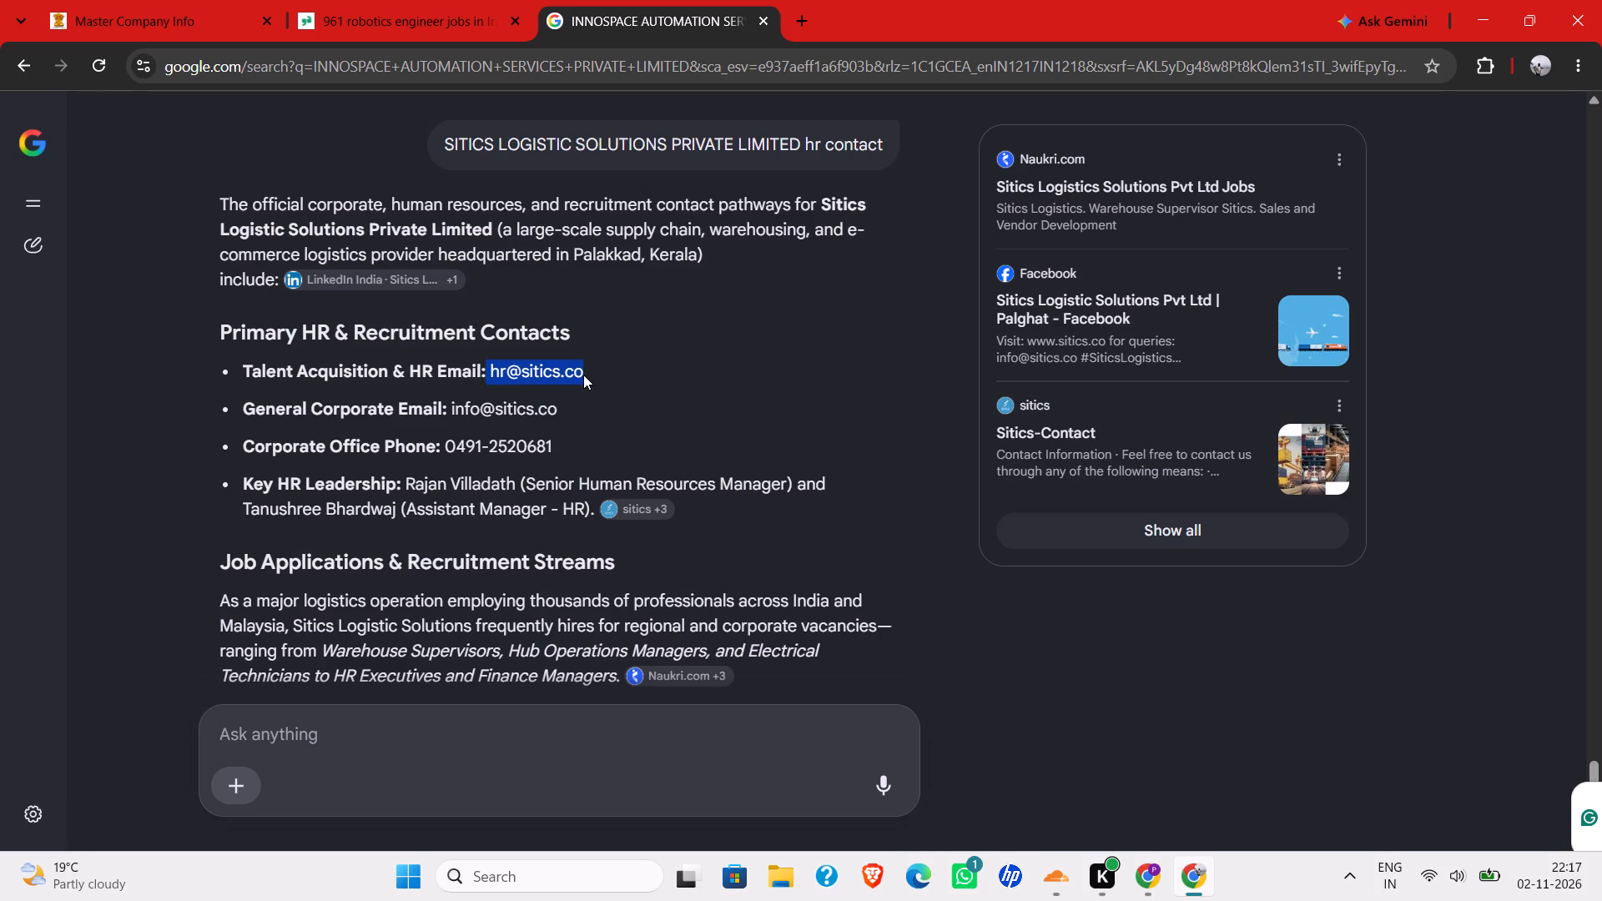
pyautogui.hotkey('ctrl', 'c')
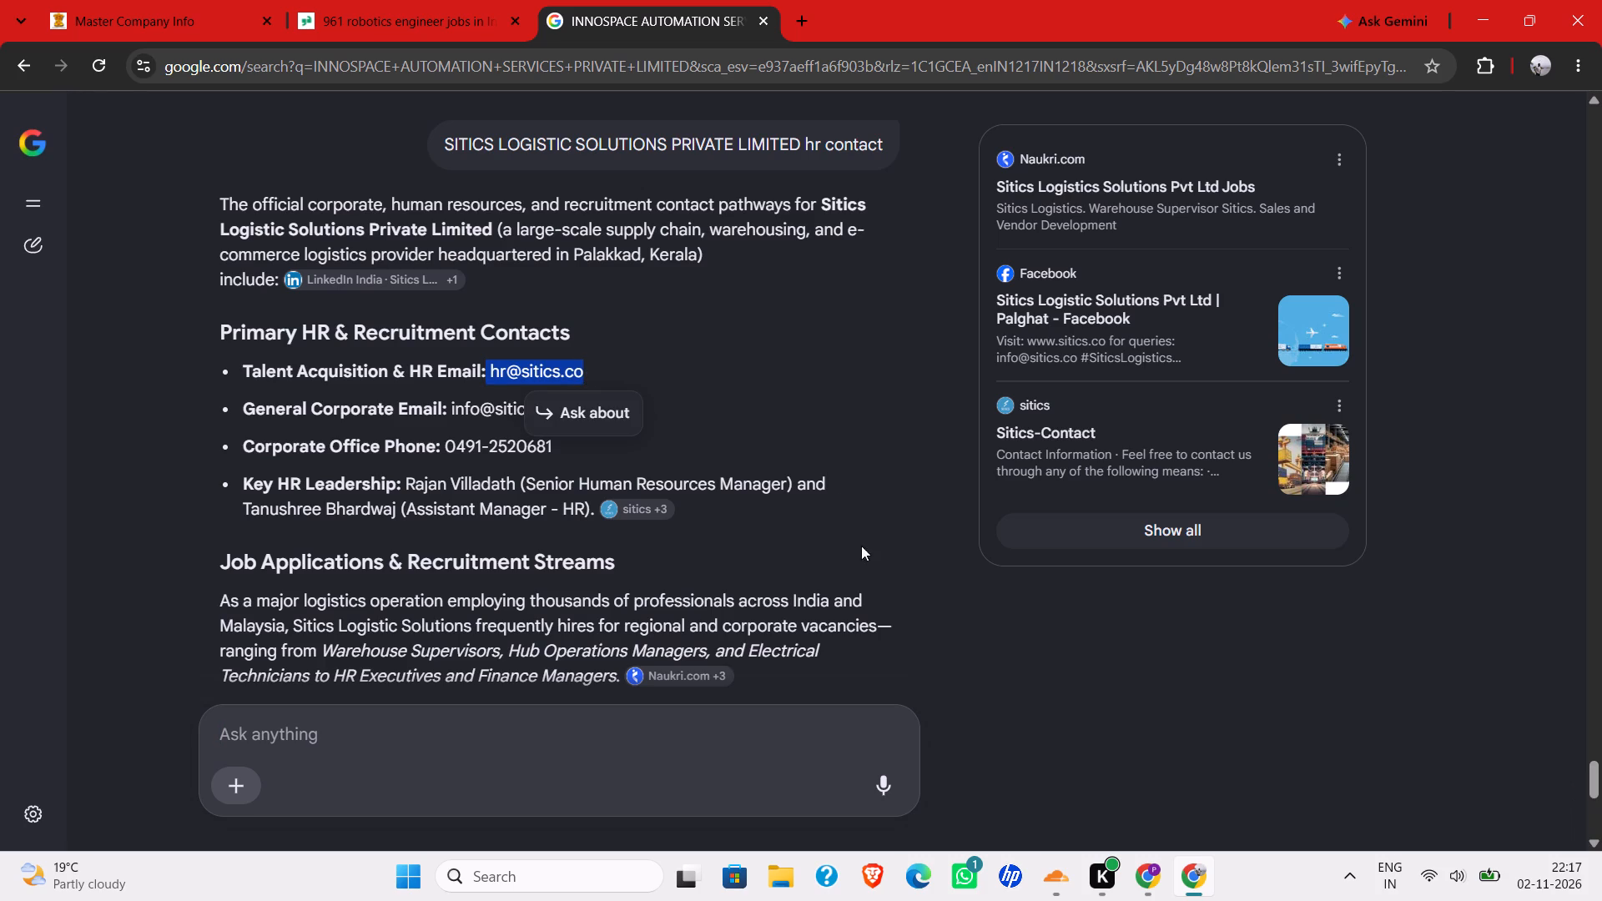
pyautogui.click(1145, 889)
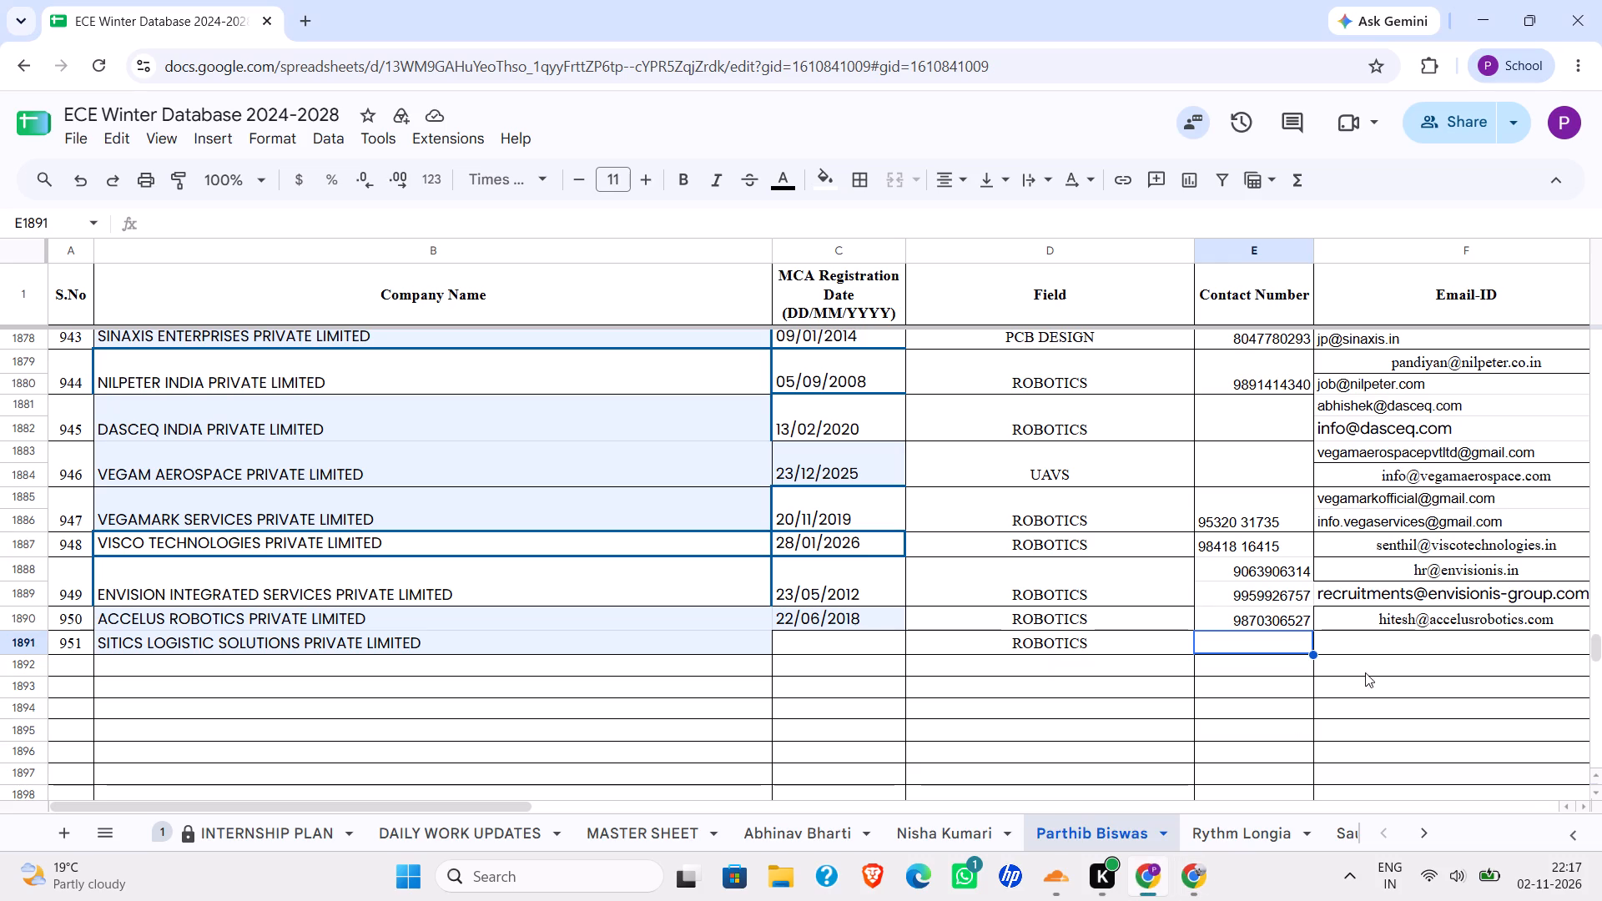
pyautogui.click(1391, 637)
pyautogui.hotkey('ctrl', 'v')
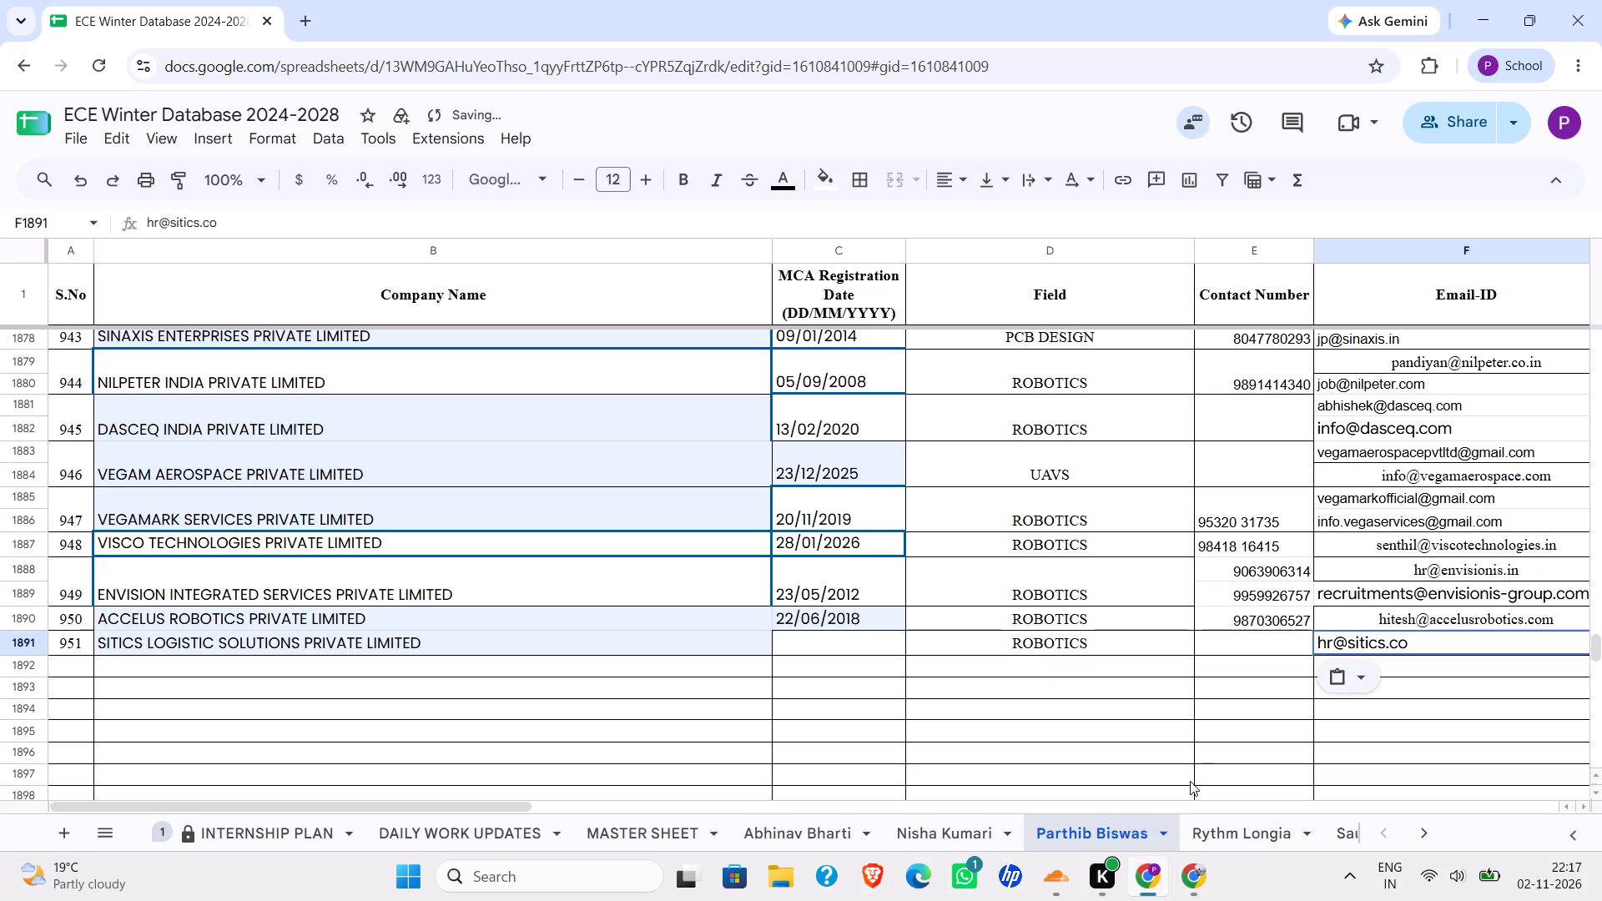
# Copy Sitics' general corporate email from the search answer into the Email-ID cell of row 1892 in the database.
pyautogui.click(1189, 885)
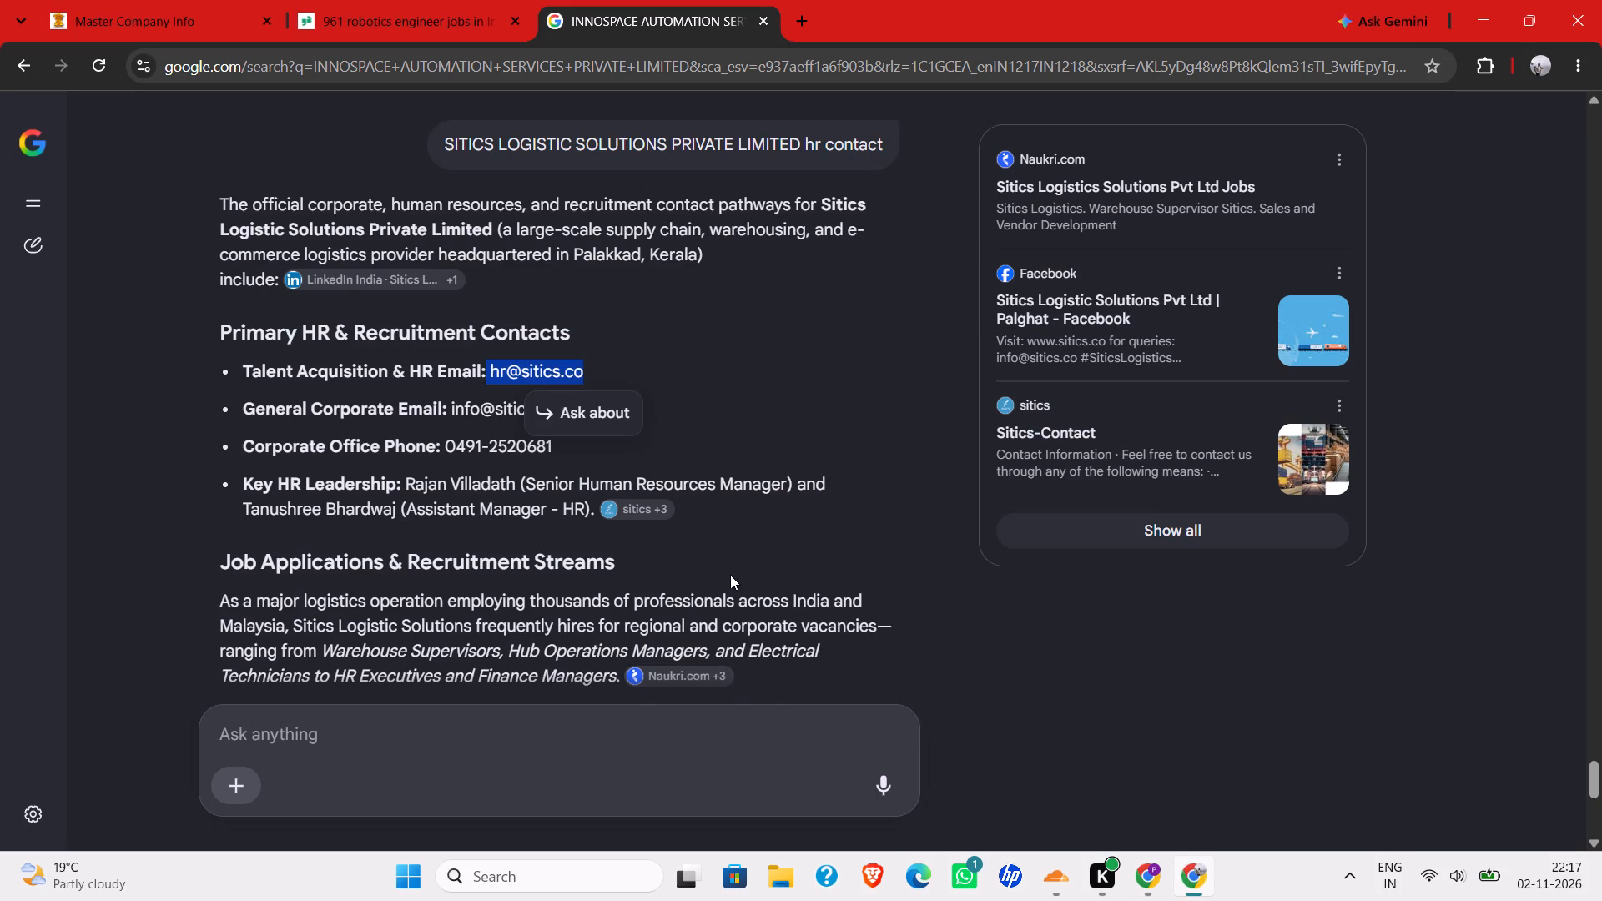
pyautogui.click(730, 575)
pyautogui.moveTo(448, 410); pyautogui.dragTo(582, 403)
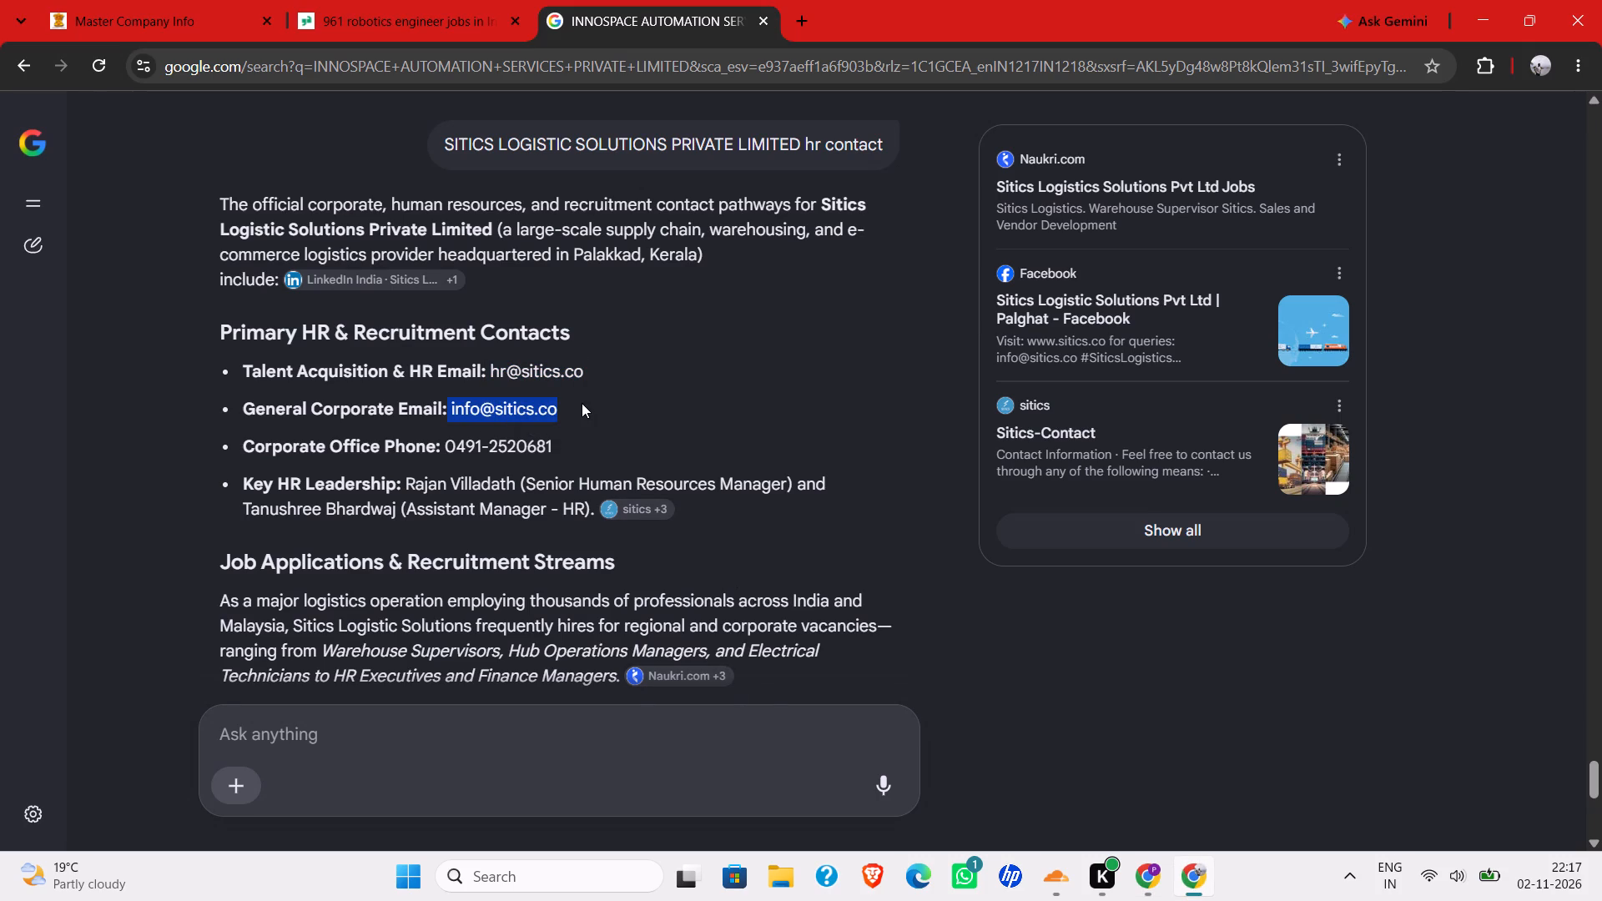
pyautogui.moveTo(582, 403); pyautogui.dragTo(582, 404)
pyautogui.hotkey('ctrl', 'c')
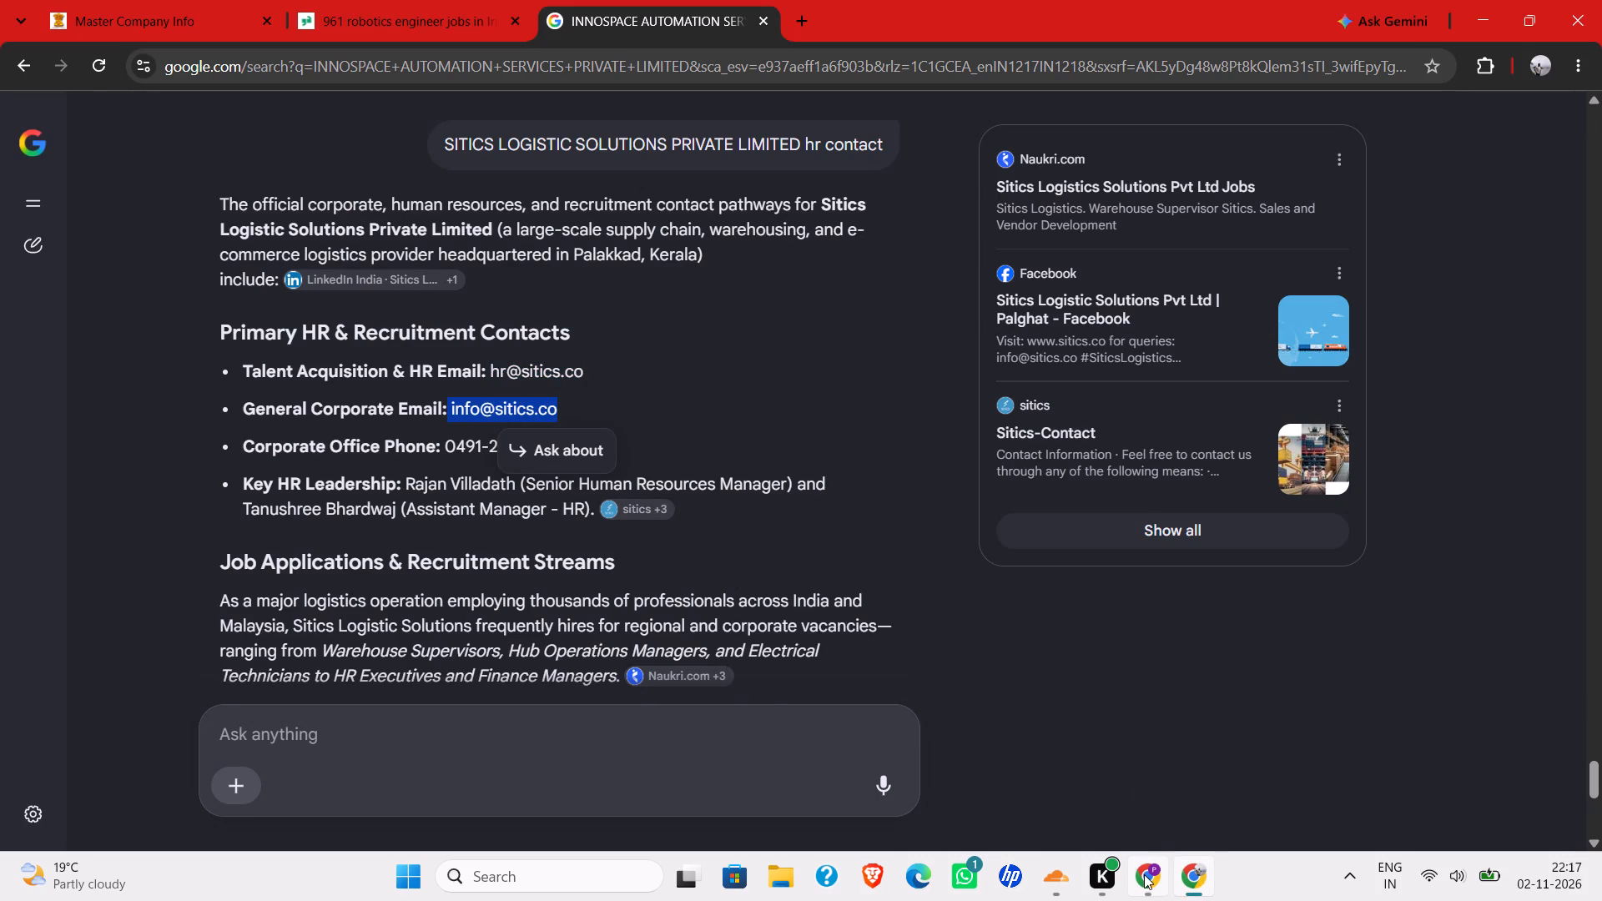
pyautogui.click(1144, 874)
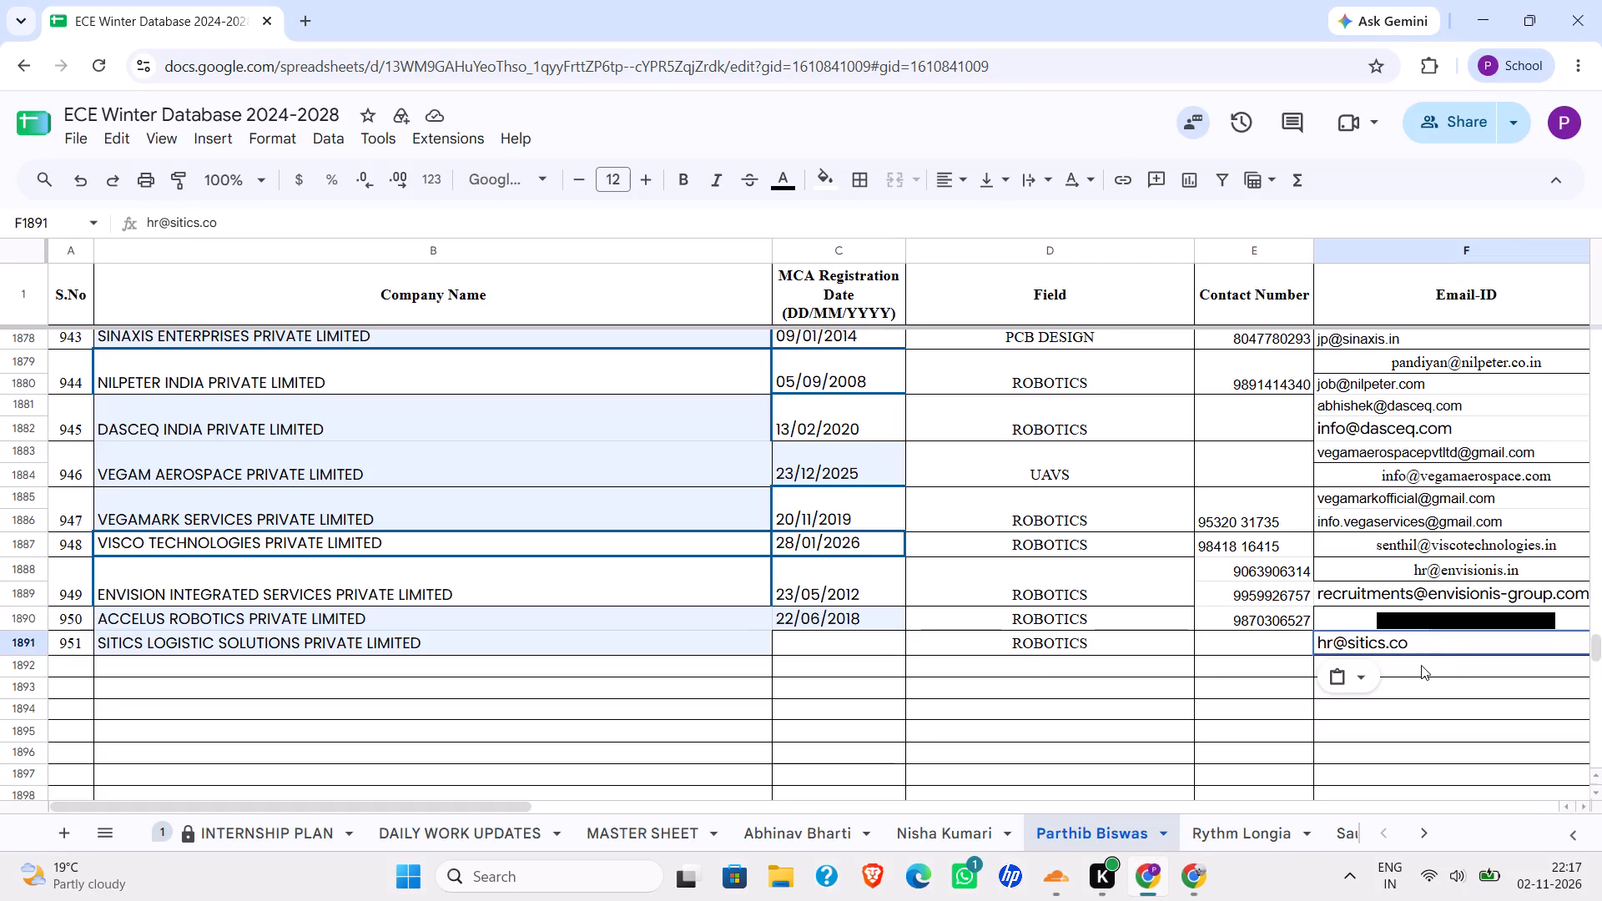
pyautogui.click(1421, 665)
pyautogui.hotkey('ctrl', 'v')
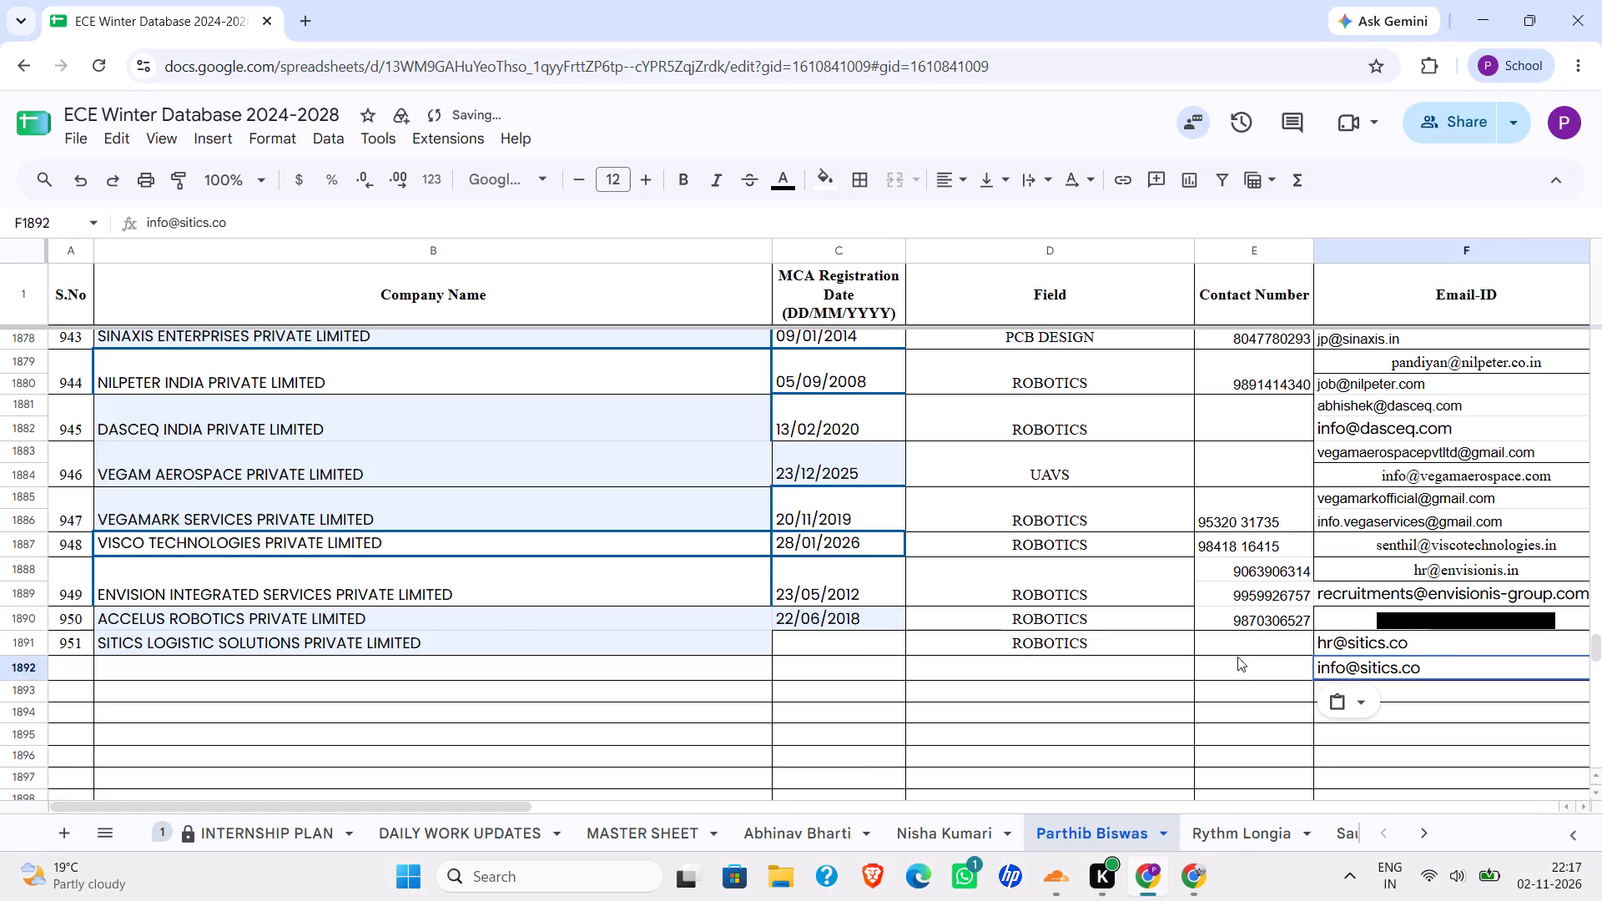
# Check the search answer for phone contacts and copy Sitics' corporate office phone into row 1891's Contact Number cell in the database.
pyautogui.click(1237, 657)
pyautogui.click(1195, 866)
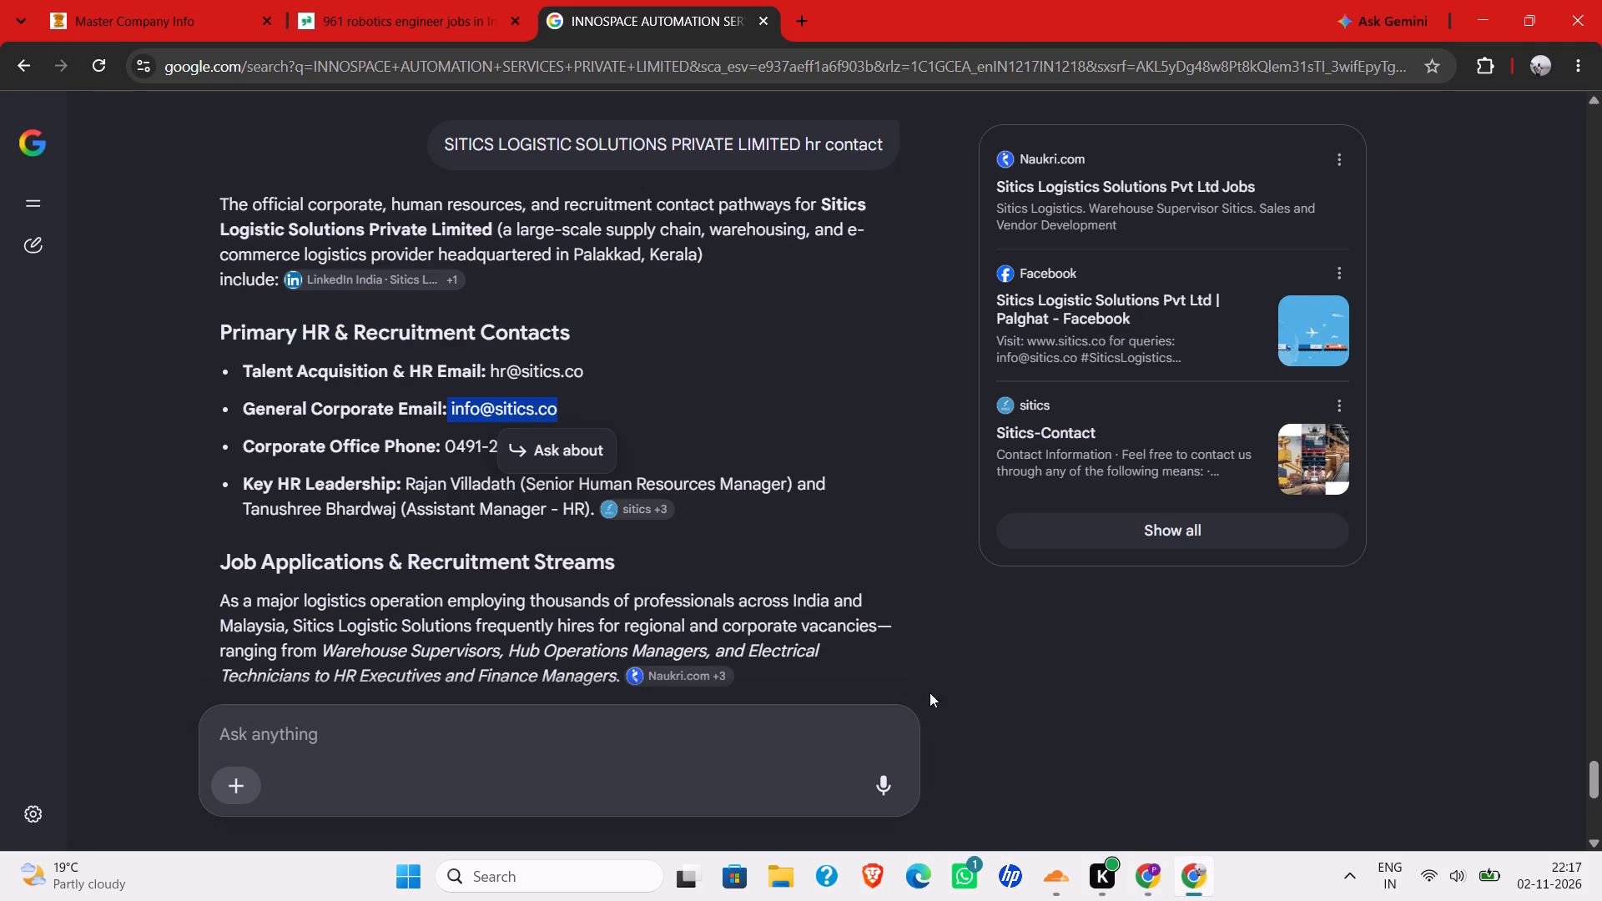
pyautogui.click(783, 452)
pyautogui.scroll(-5, 573, 555)
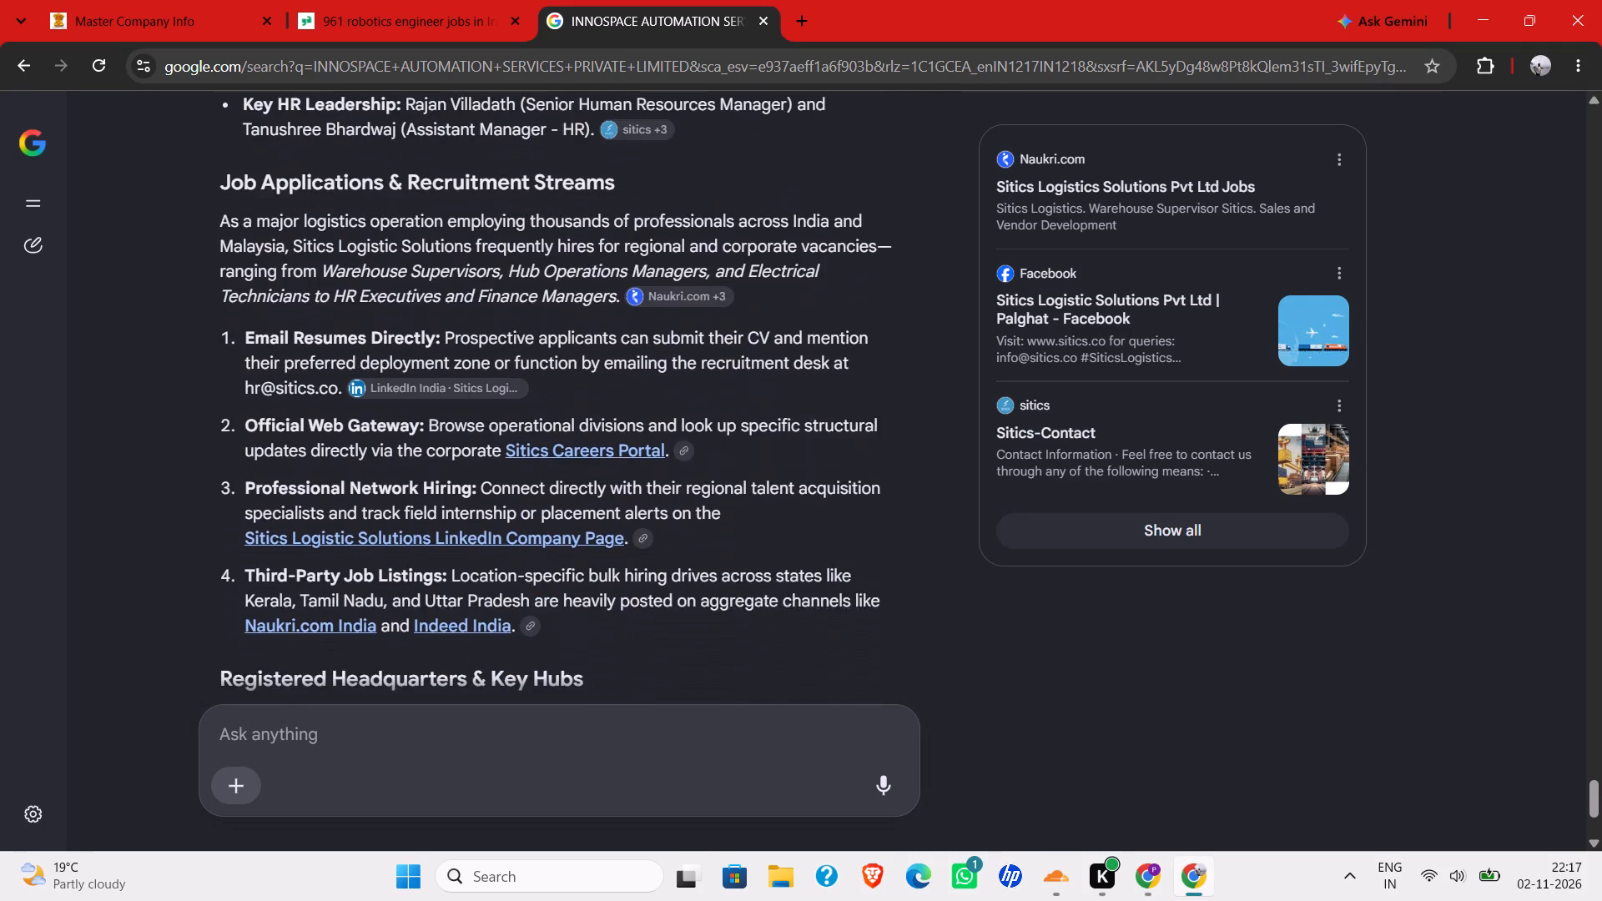
pyautogui.scroll(-3, 573, 555)
pyautogui.scroll(2, 573, 555)
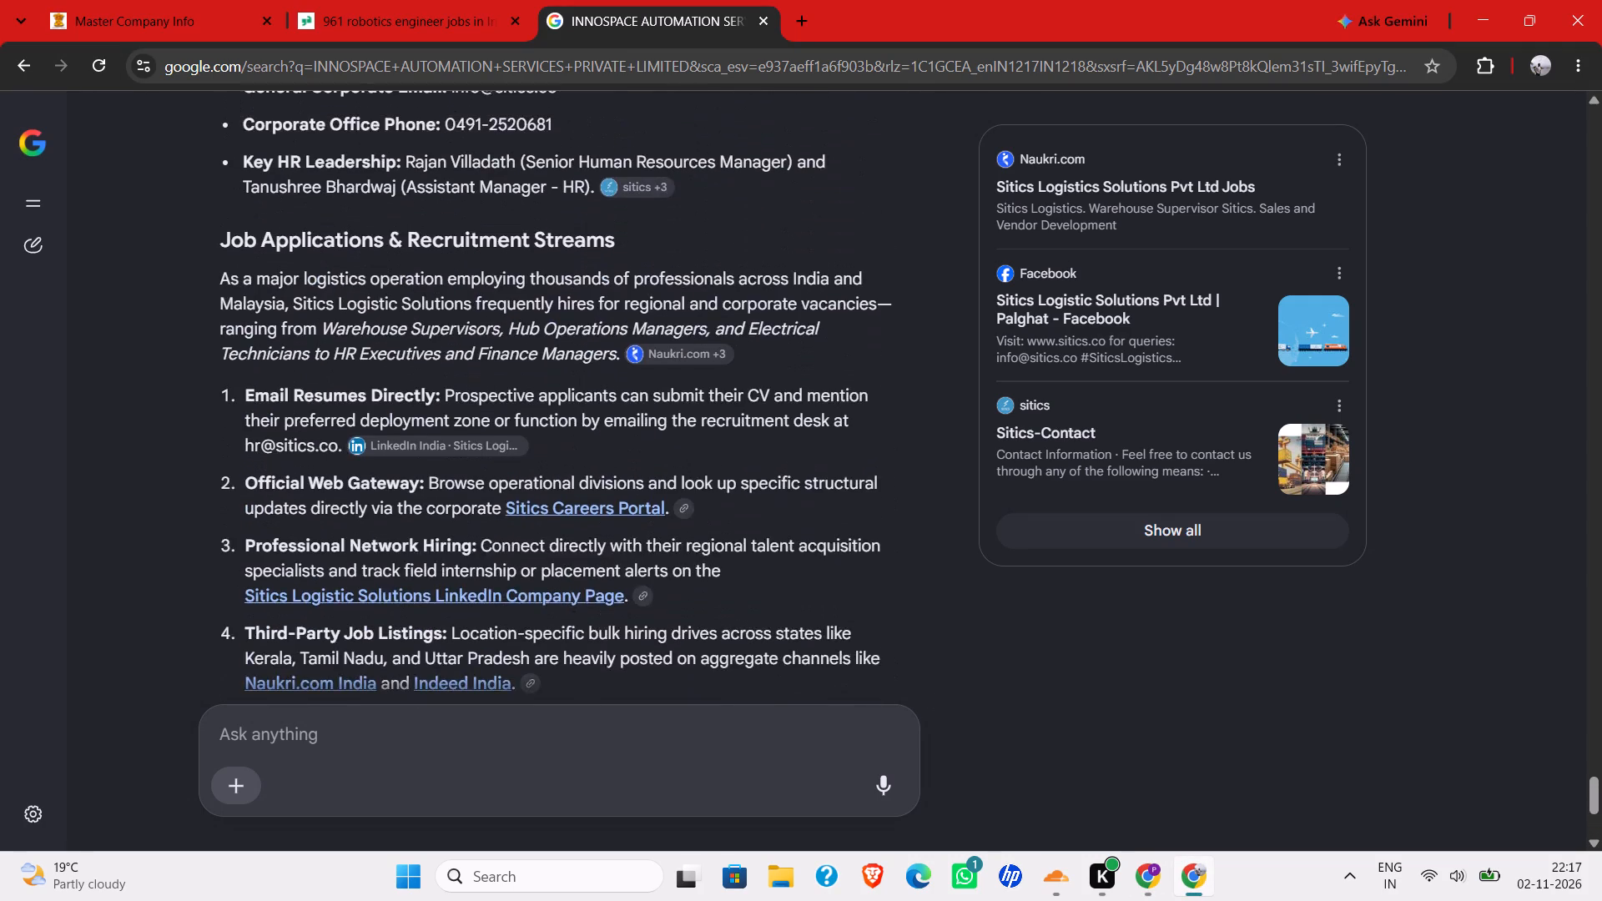
pyautogui.scroll(3, 573, 555)
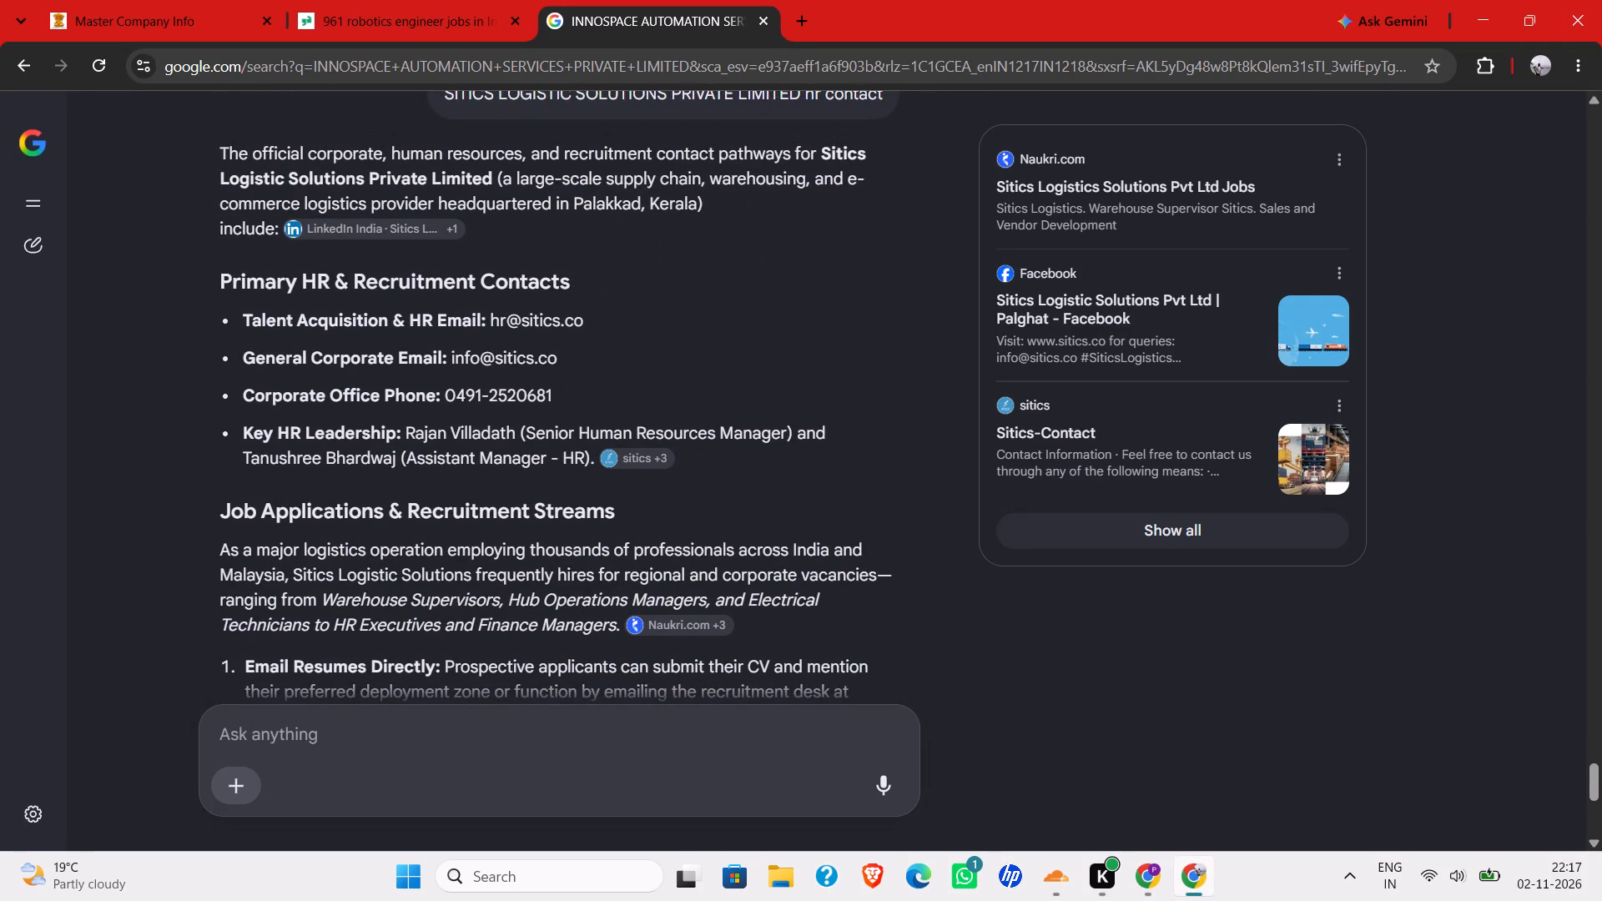
pyautogui.moveTo(446, 389); pyautogui.dragTo(566, 397)
pyautogui.hotkey('ctrl', 'c')
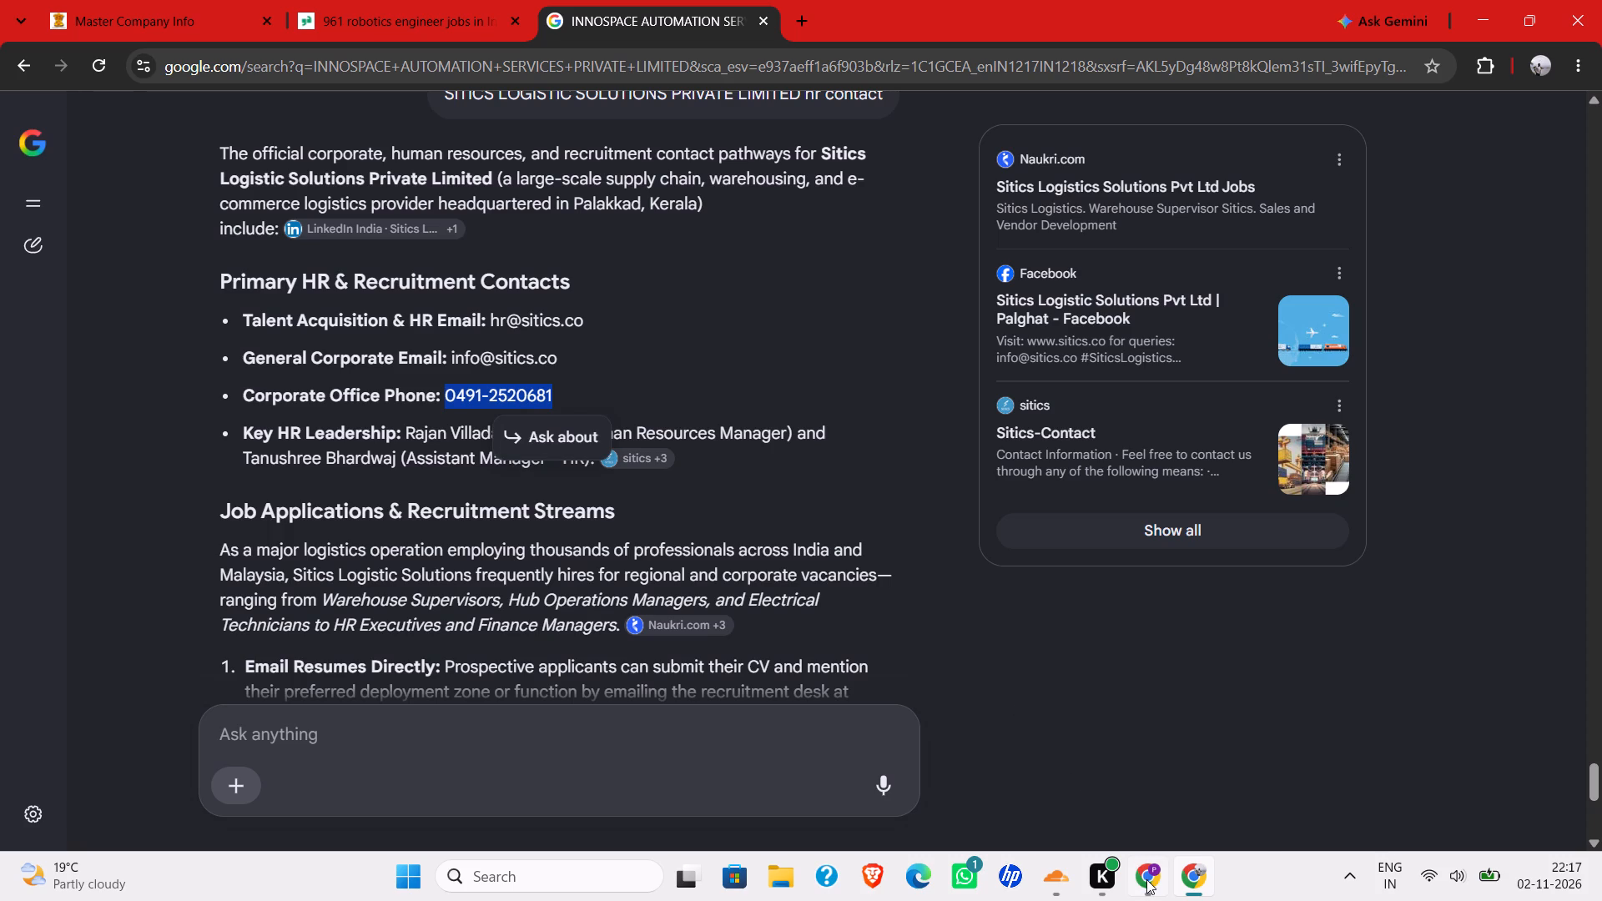
pyautogui.click(1146, 879)
pyautogui.hotkey('ctrl', 'v')
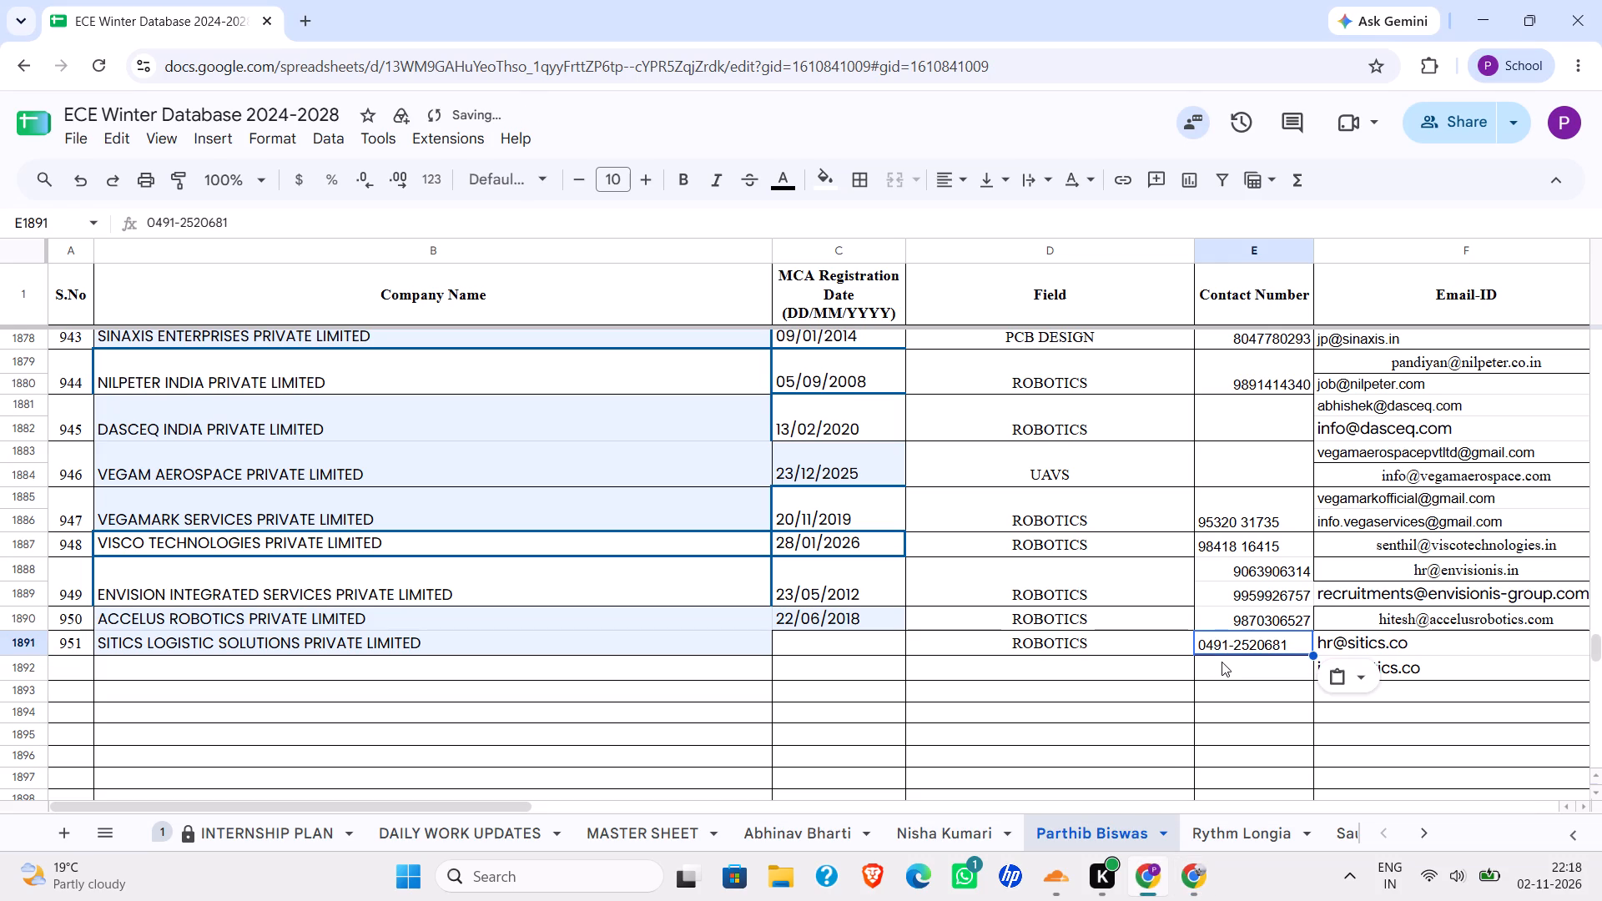
# Copy the Sitics date of incorporation, 07/12/2007, from its MCA master data into row 1891's MCA Registration Date.
pyautogui.click(823, 647)
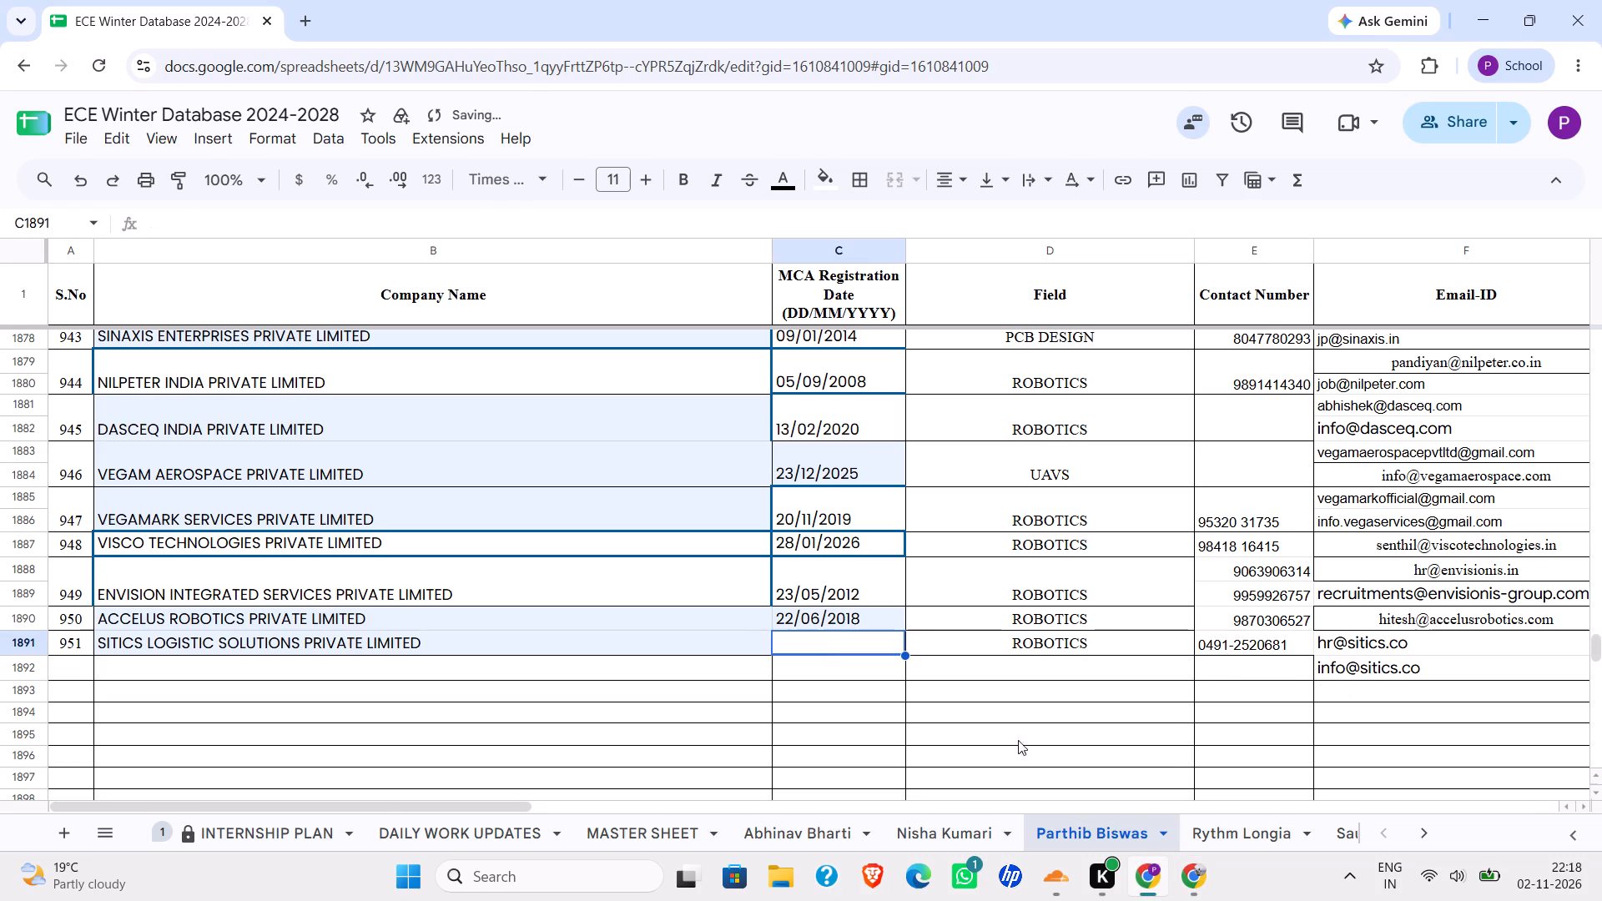
pyautogui.click(1191, 889)
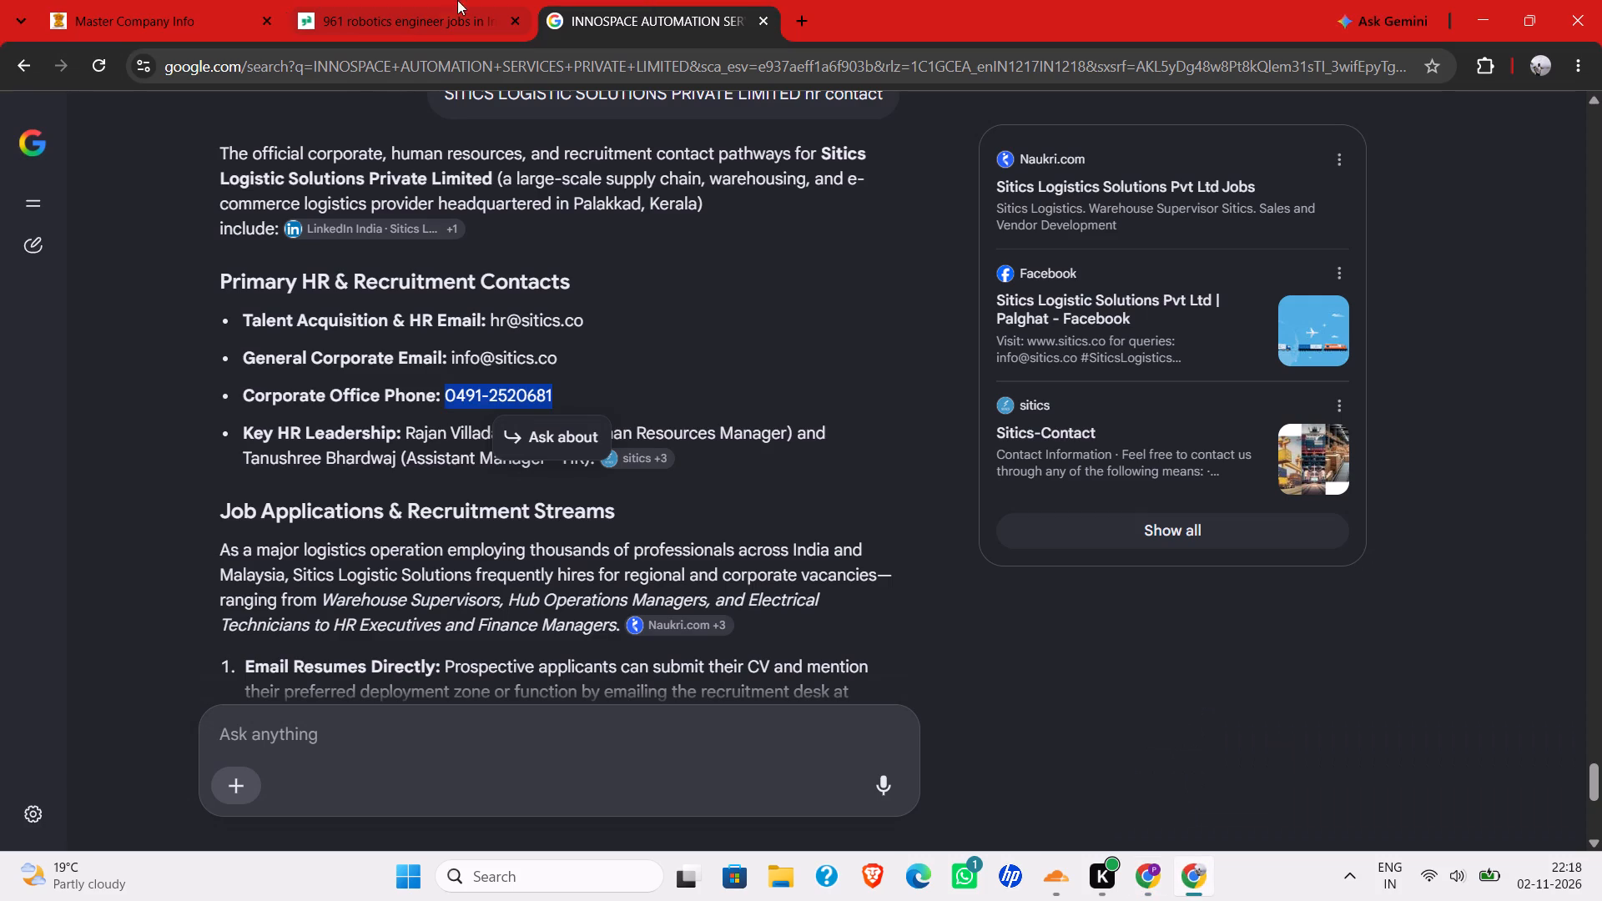
pyautogui.click(202, 0)
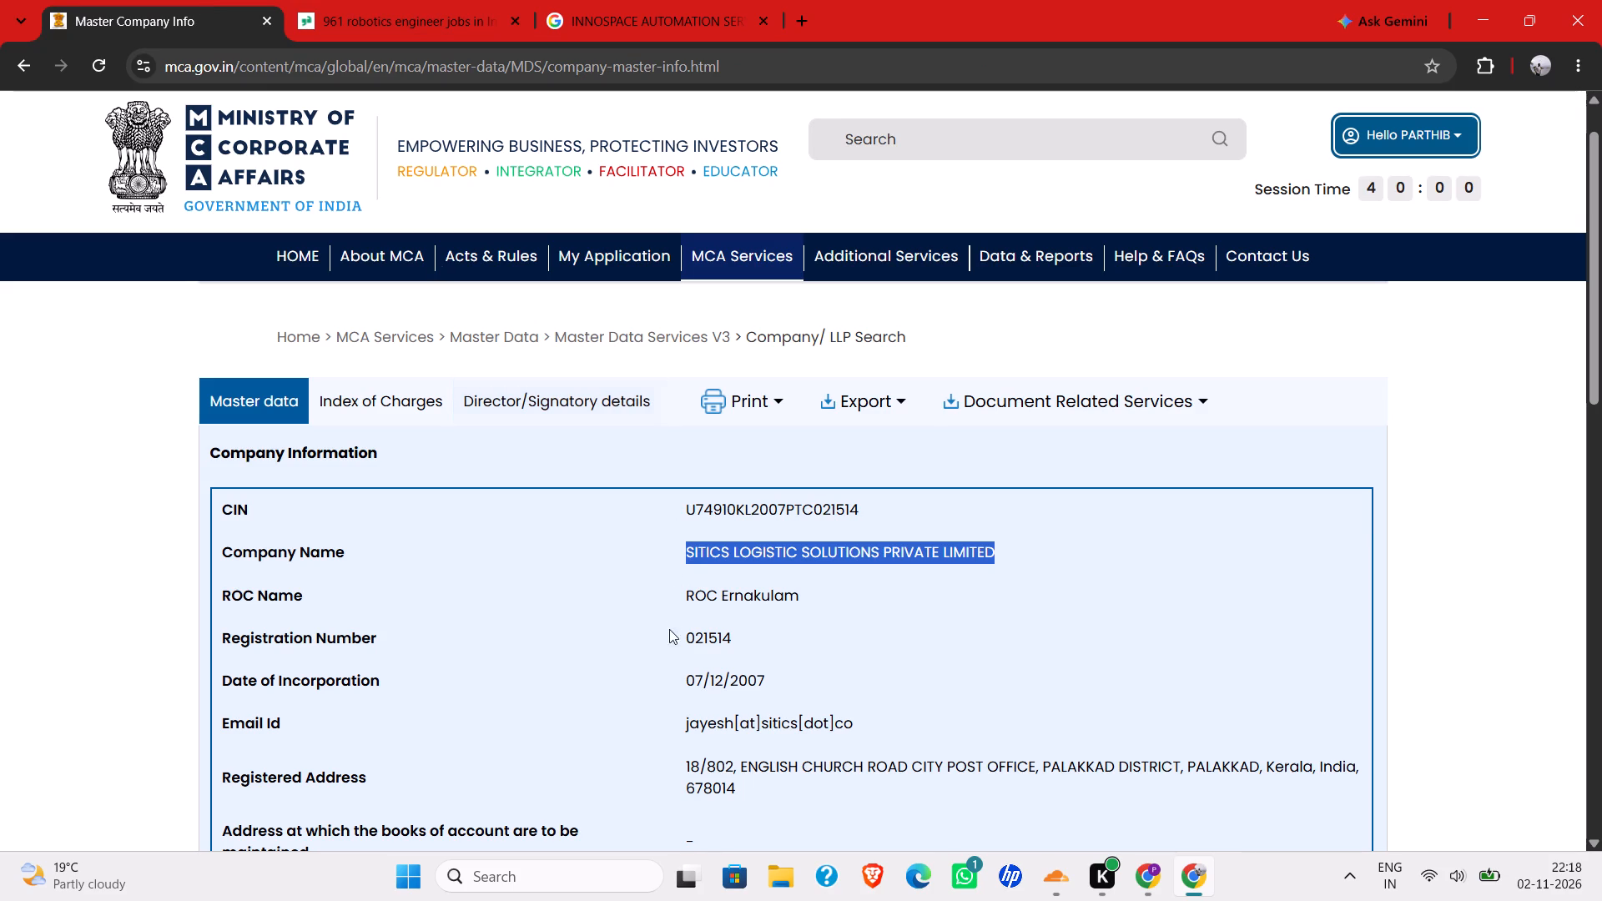
pyautogui.moveTo(680, 681); pyautogui.dragTo(797, 680)
pyautogui.hotkey('ctrl', 'c')
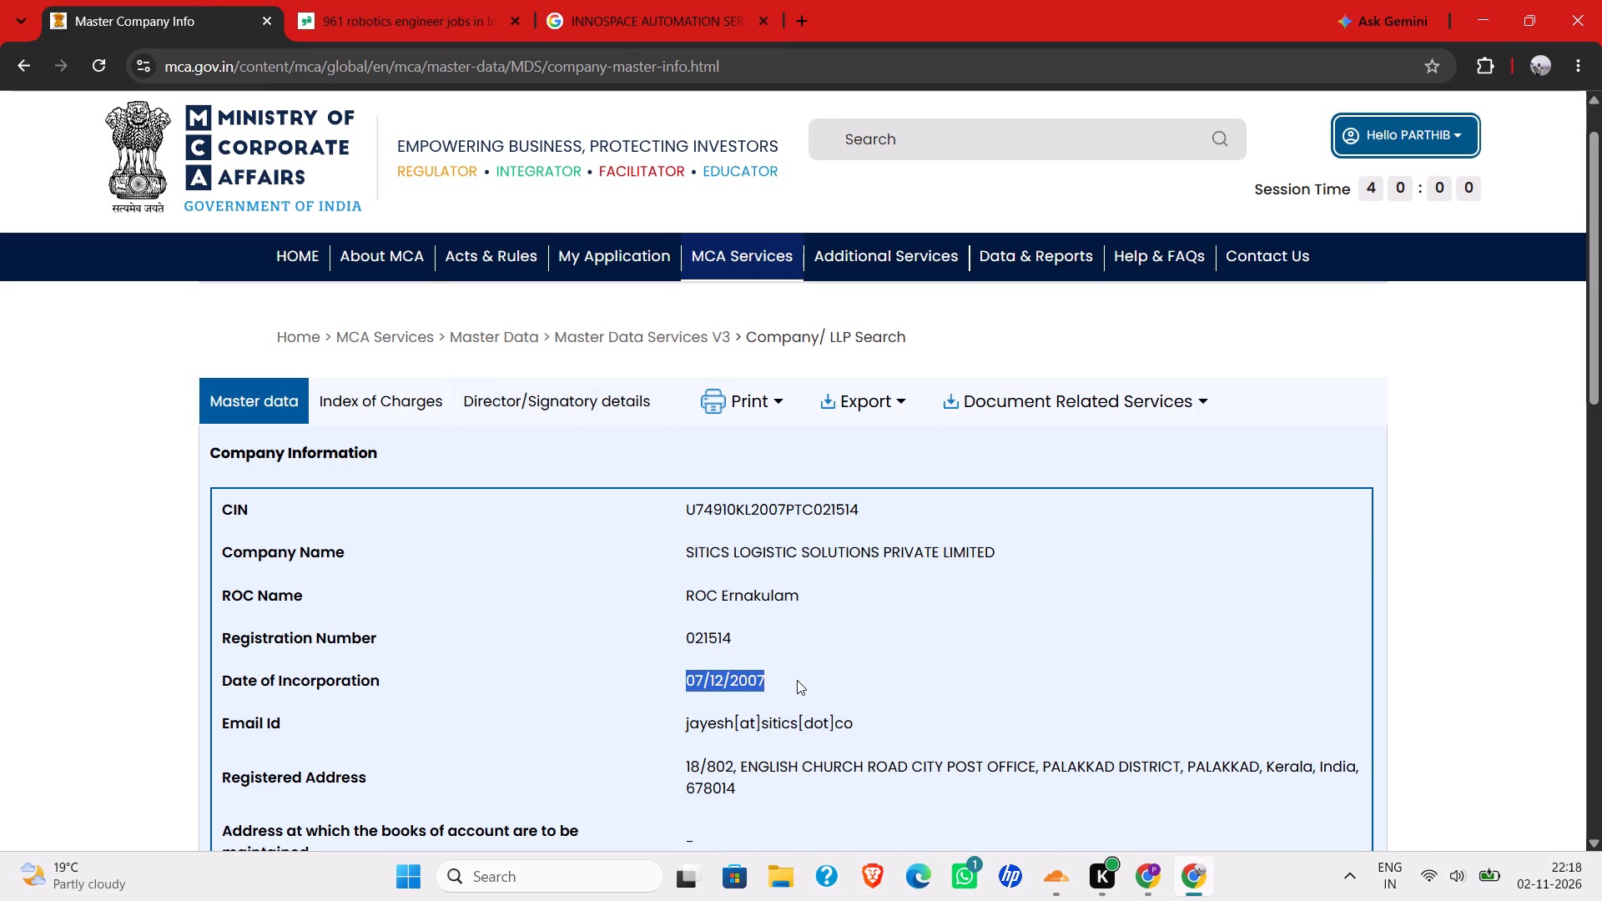
pyautogui.click(1152, 883)
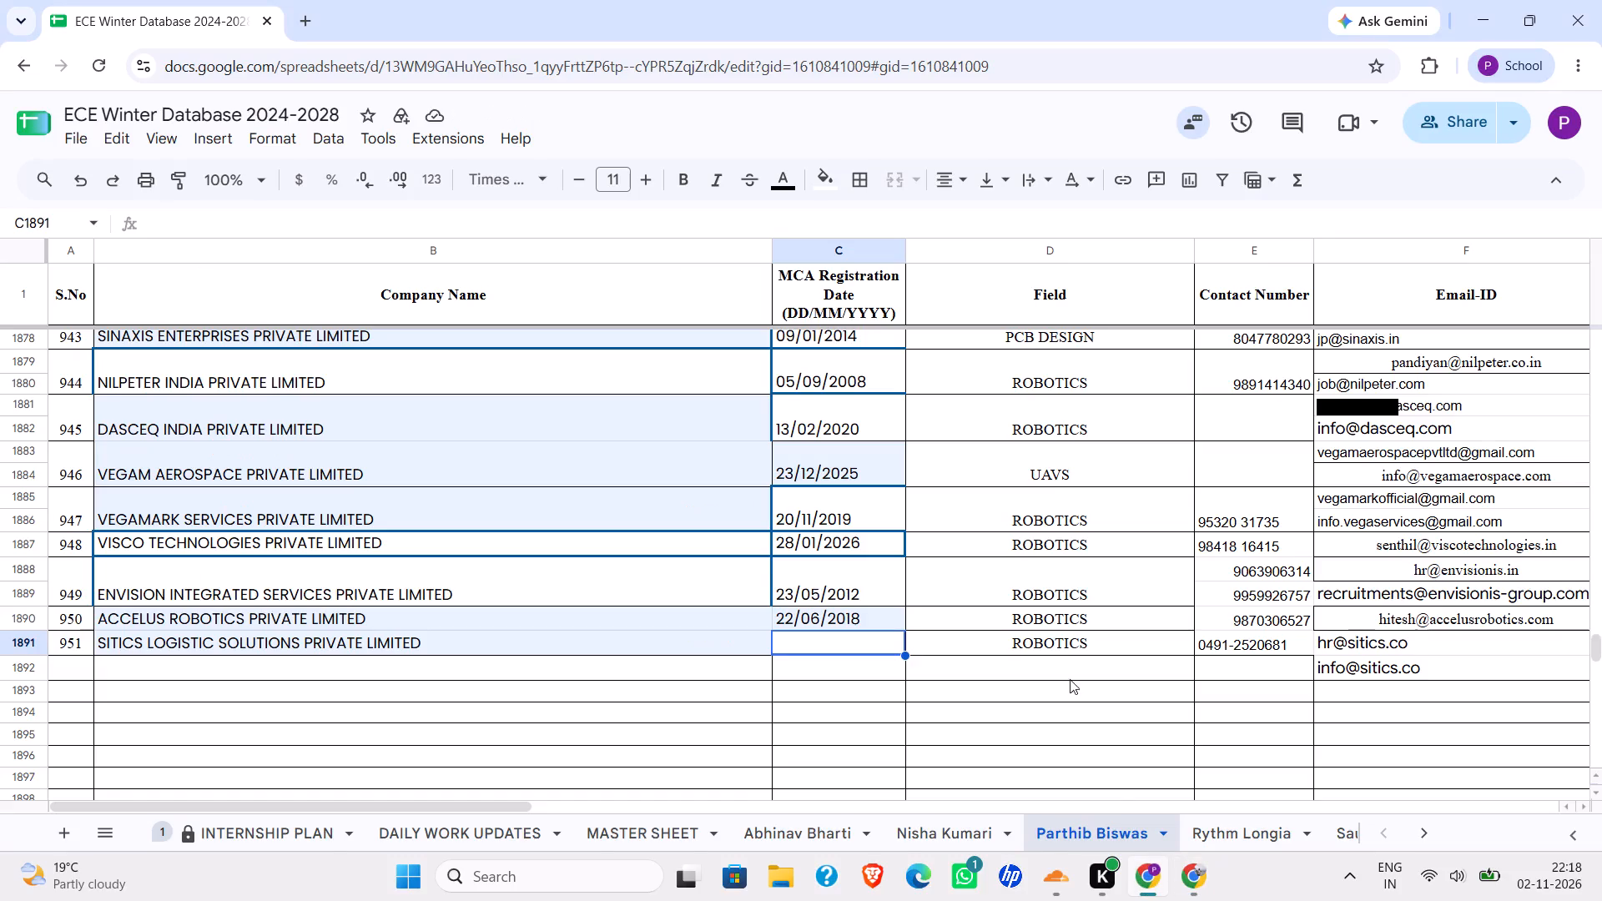
pyautogui.hotkey('ctrl', 'v')
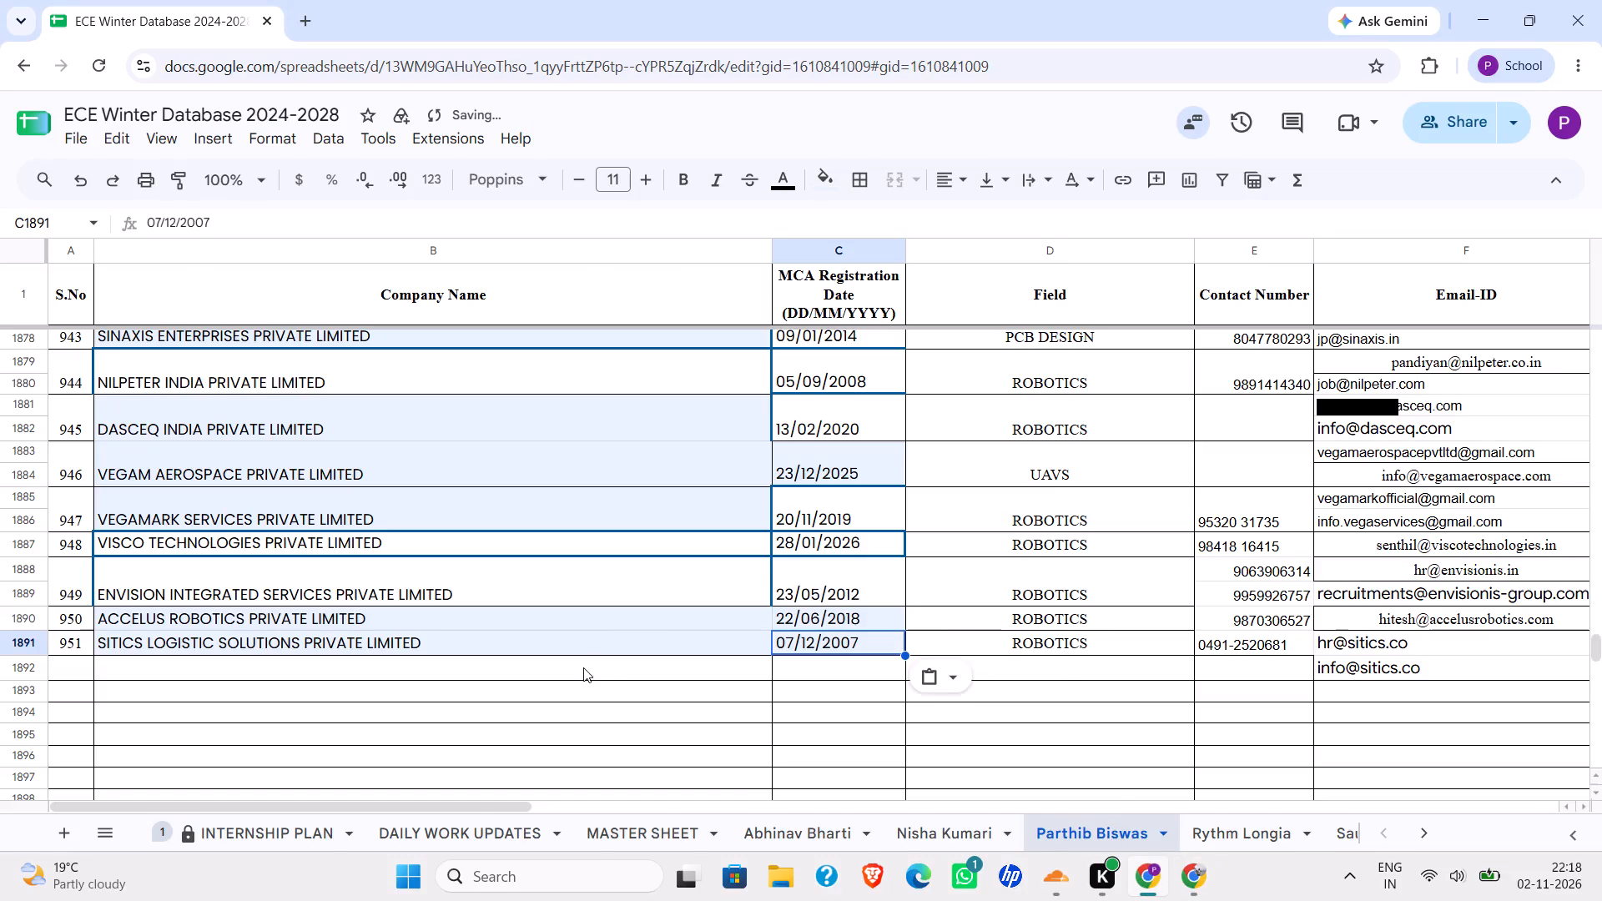
# Merge rows 1891 and 1892 vertically from the S.No column through Contact Number for the Sitics entry.
pyautogui.hscroll(1, 583, 667)
pyautogui.moveTo(60, 648); pyautogui.dragTo(950, 699)
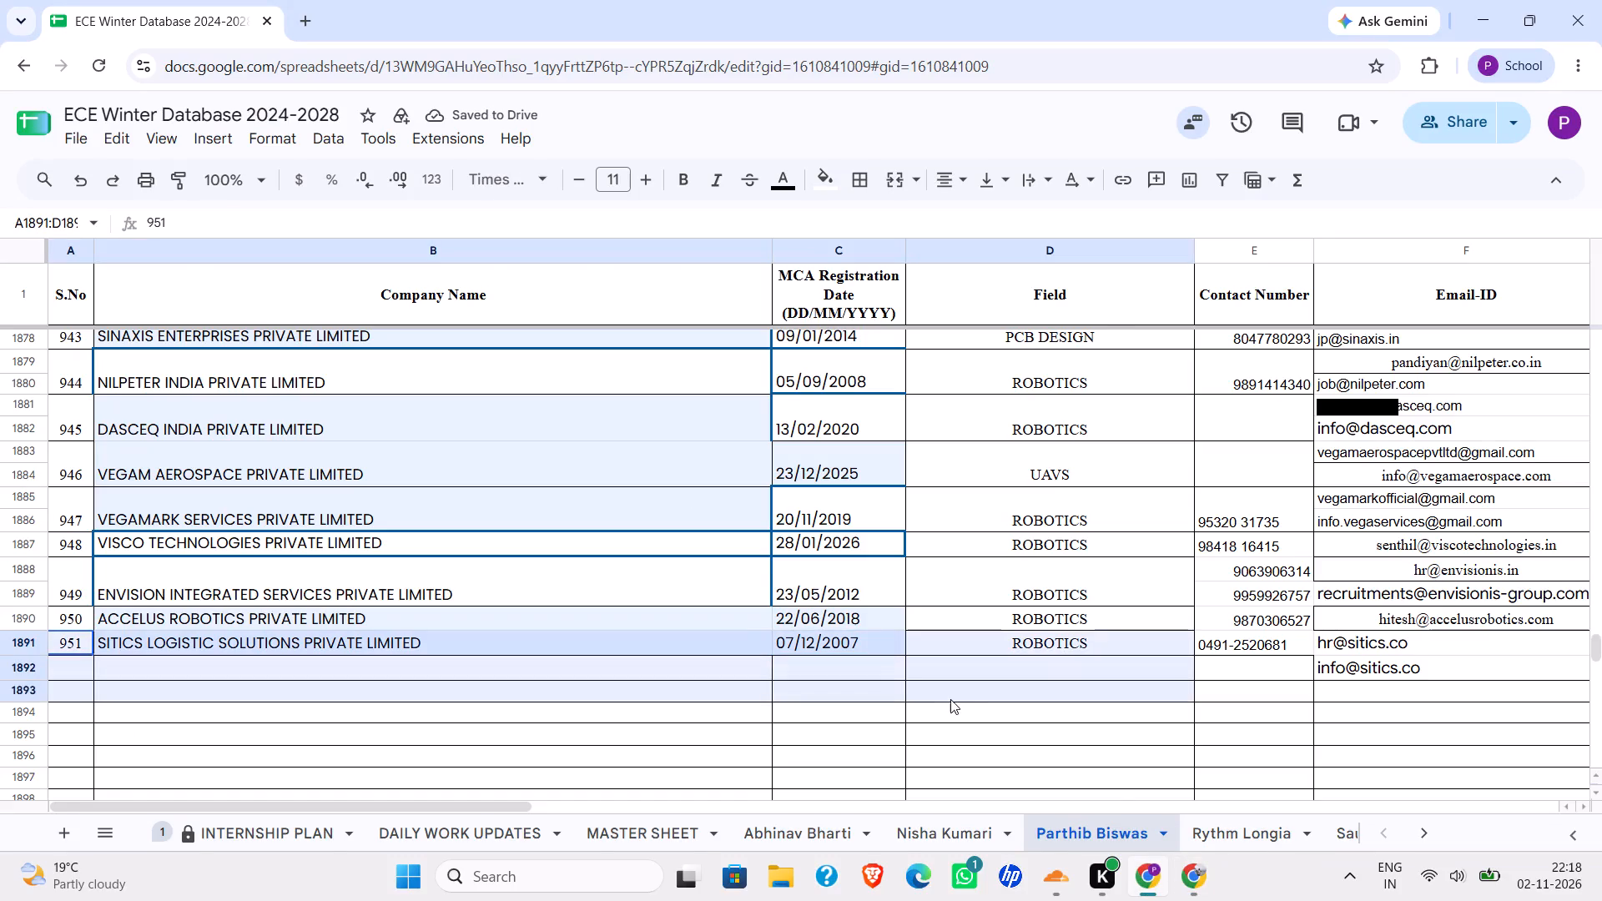
pyautogui.moveTo(950, 699); pyautogui.dragTo(1237, 667)
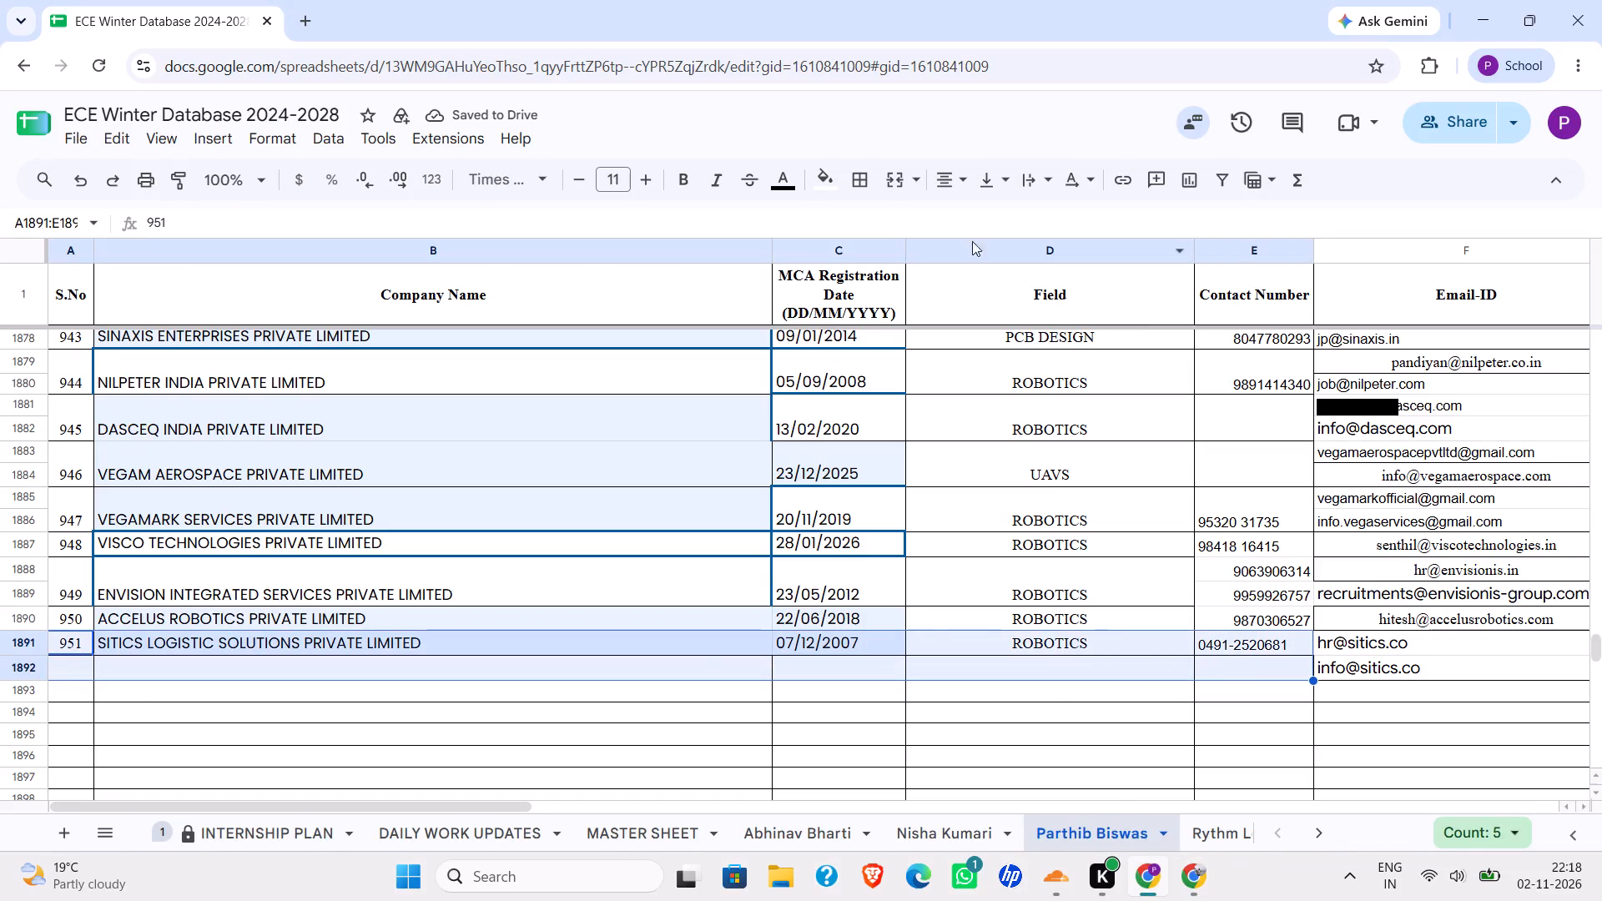
pyautogui.click(914, 174)
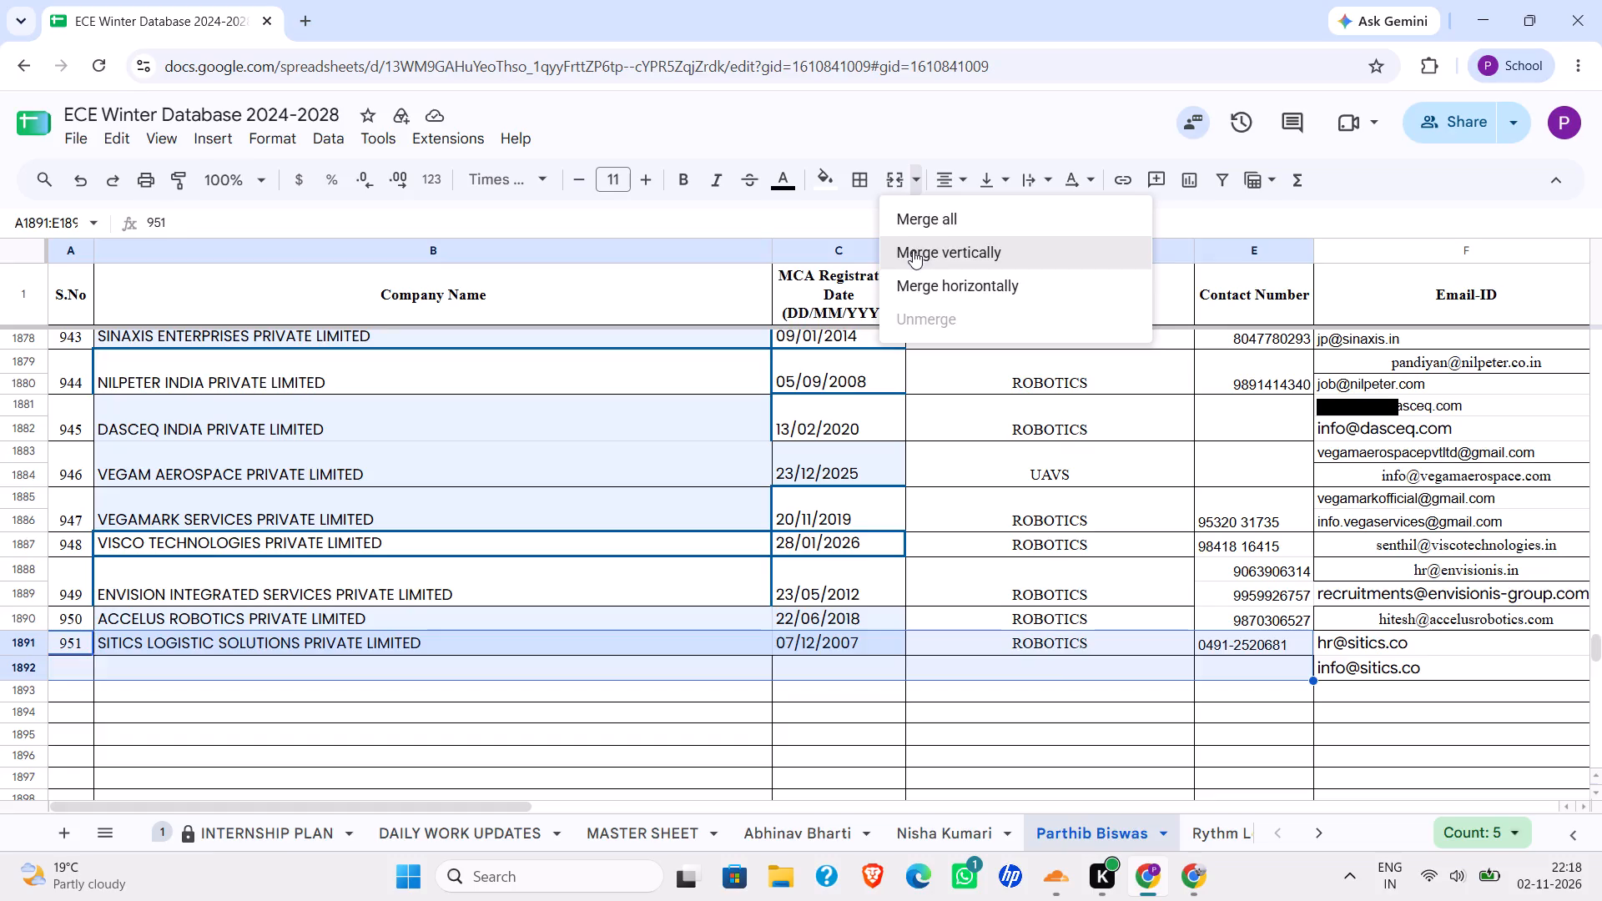
pyautogui.click(913, 250)
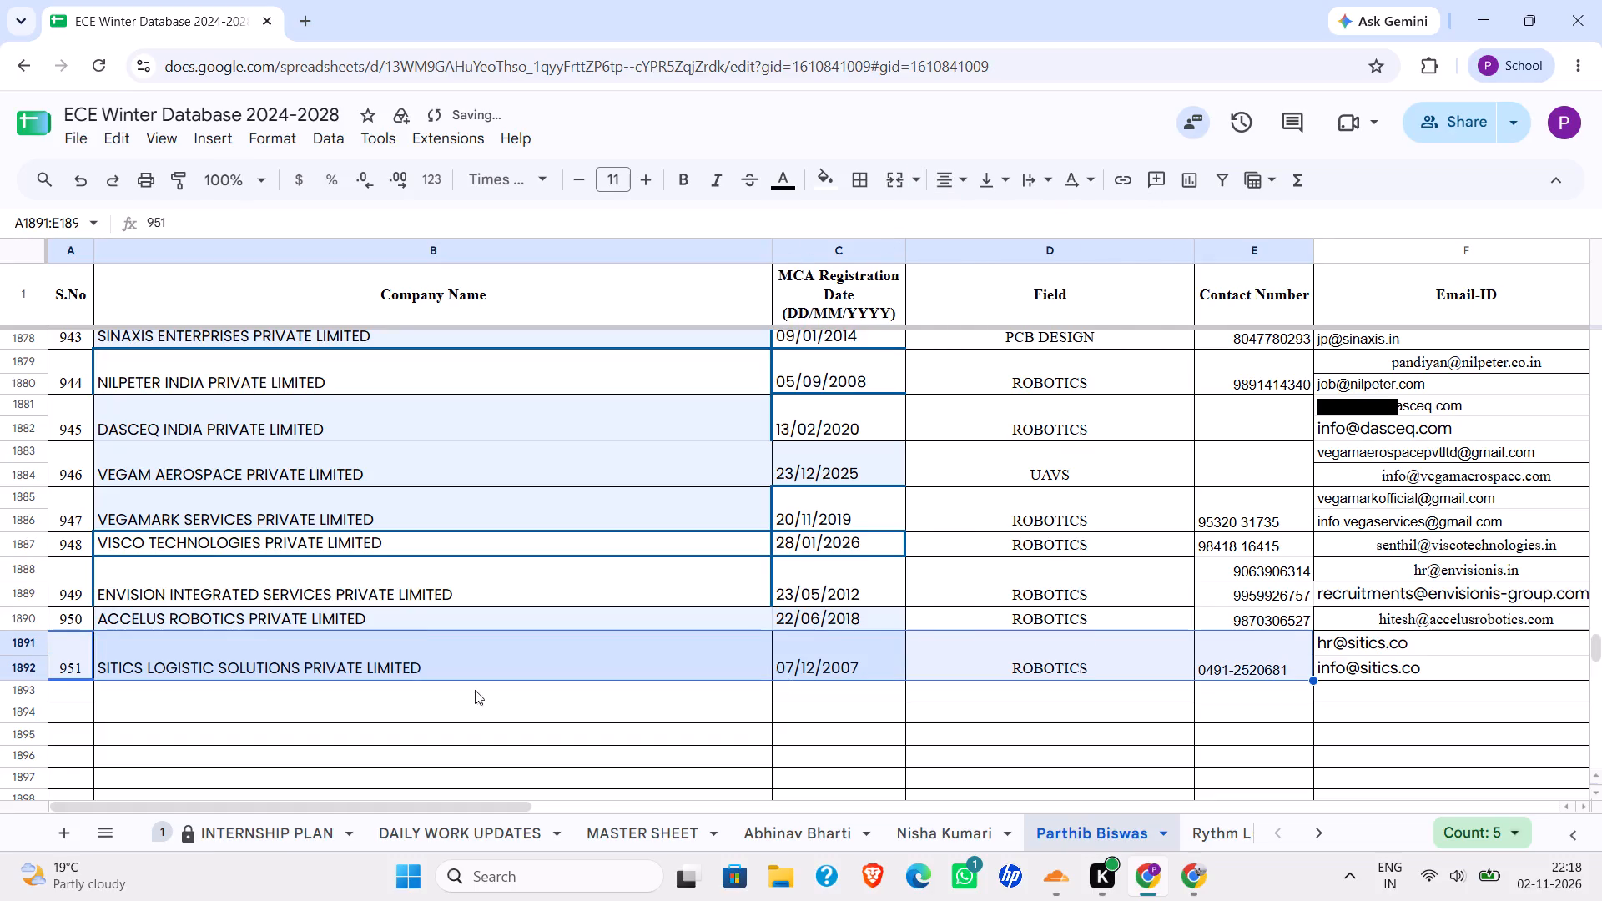
# Enter serial number 952 in row 1893 for the next company.
pyautogui.click(89, 697)
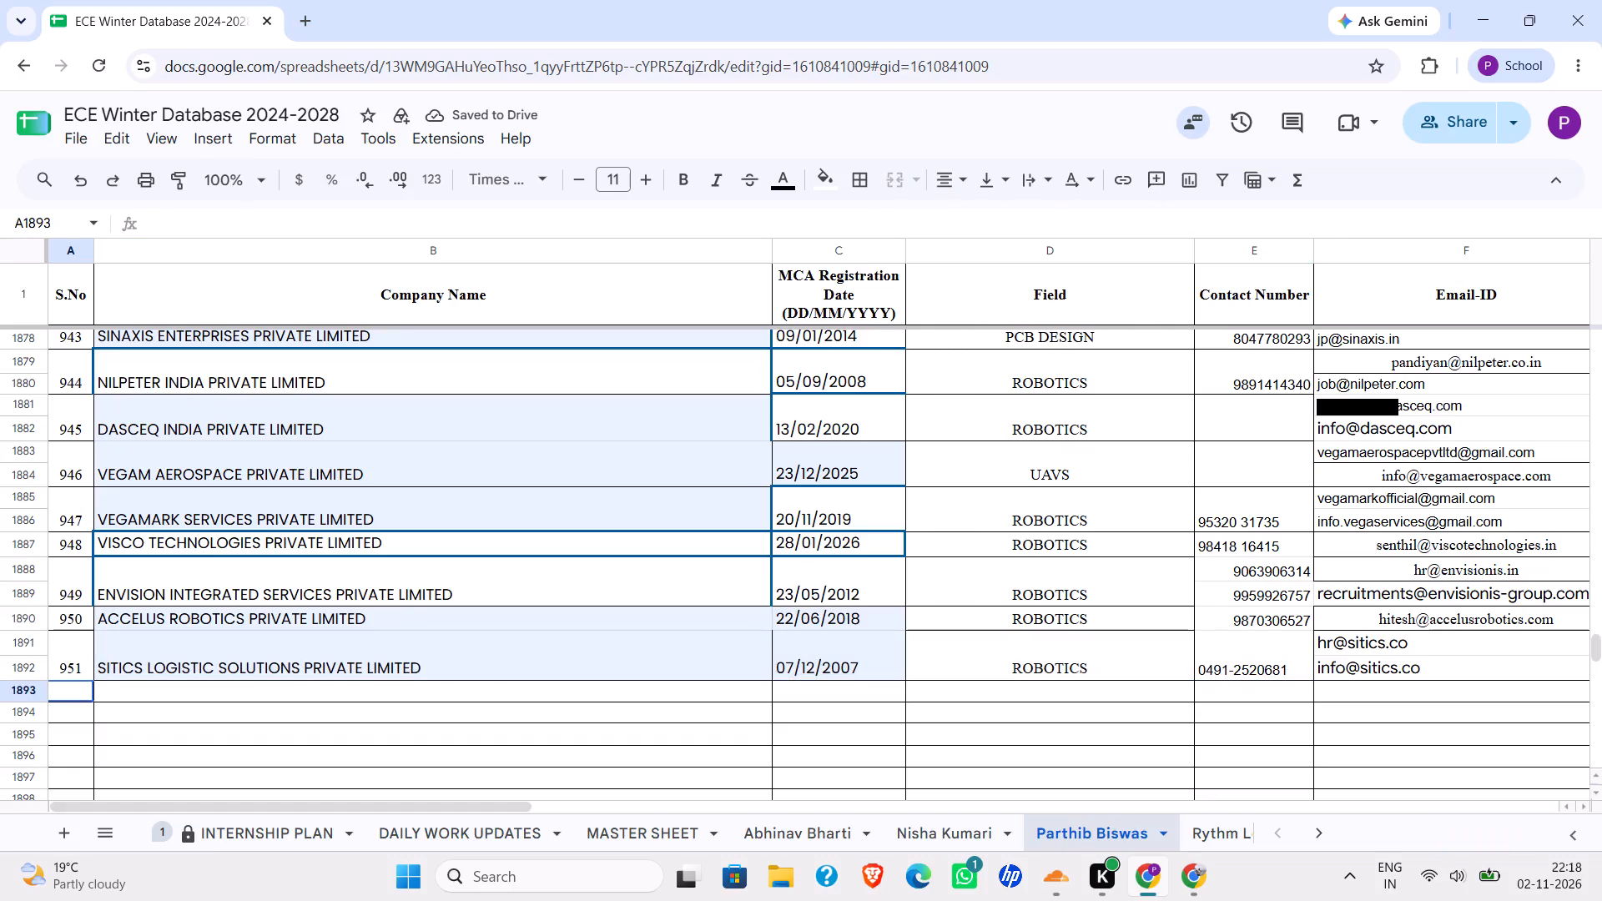
pyautogui.write('9522')
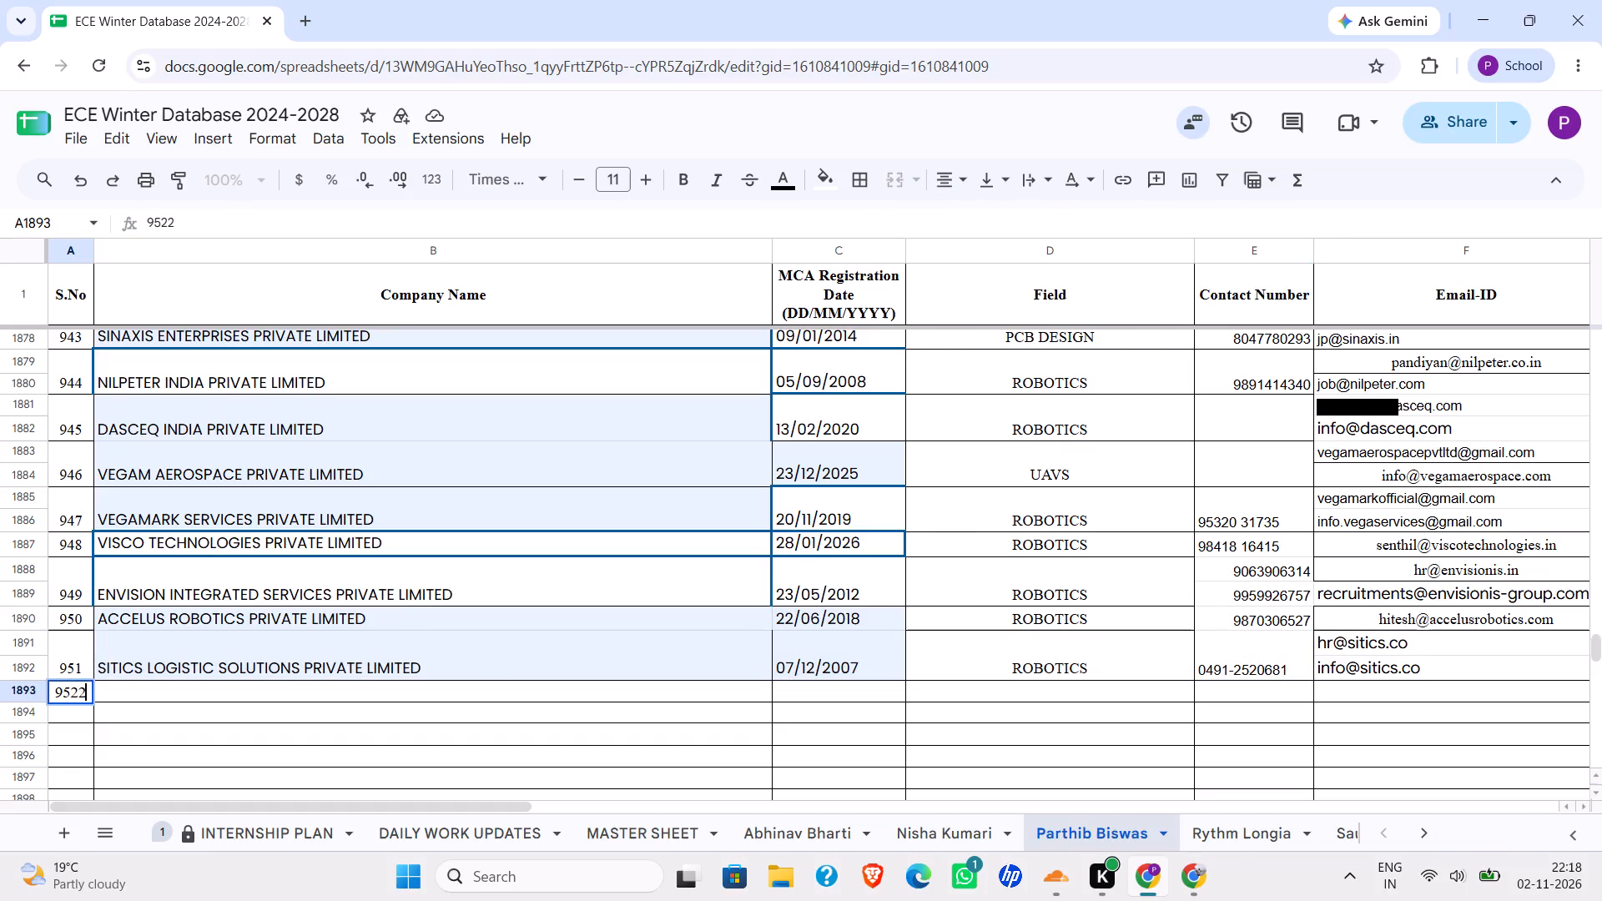
pyautogui.press('BackSpace')
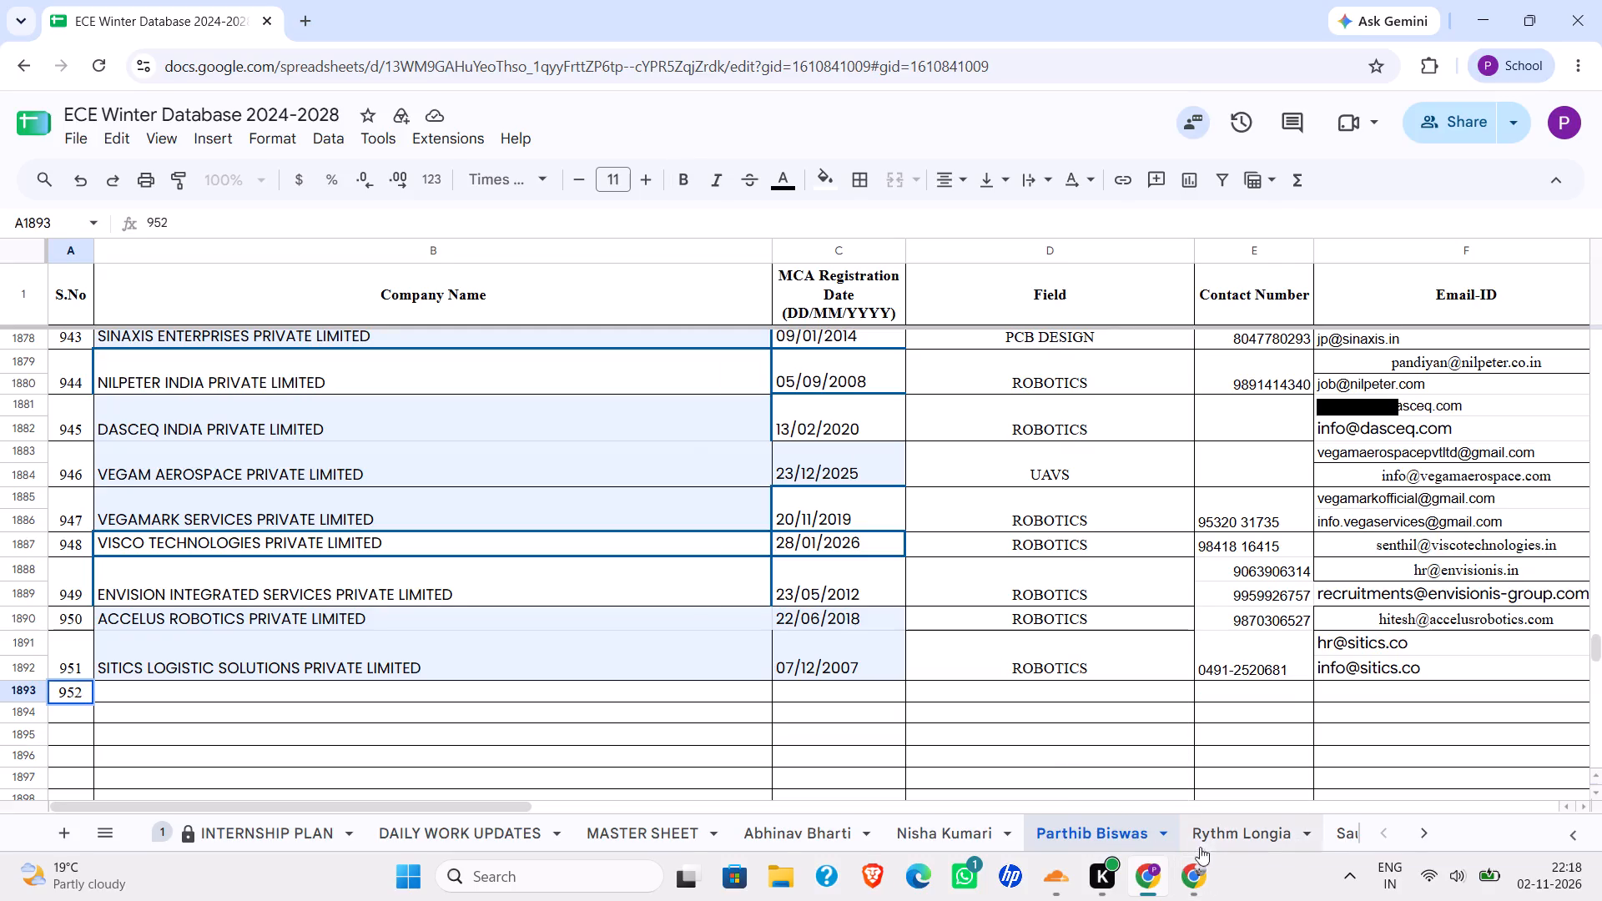
# Switch to the Glassdoor robotics engineer job results and look through the listings for the next company to add.
pyautogui.click(1204, 879)
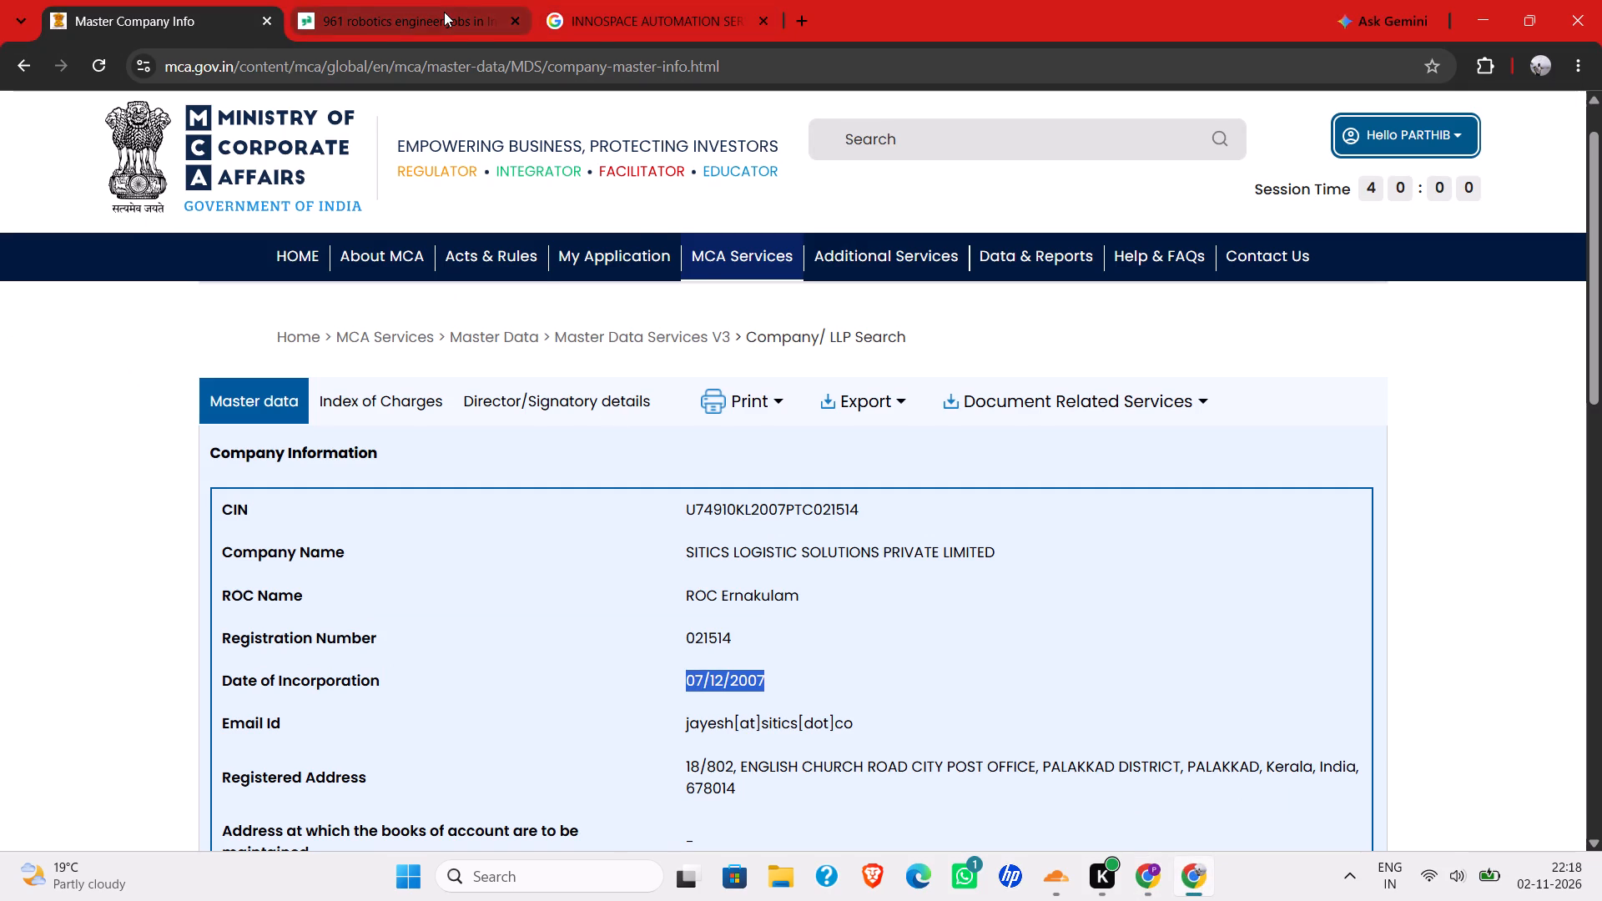
pyautogui.click(444, 12)
pyautogui.scroll(-4, 454, 489)
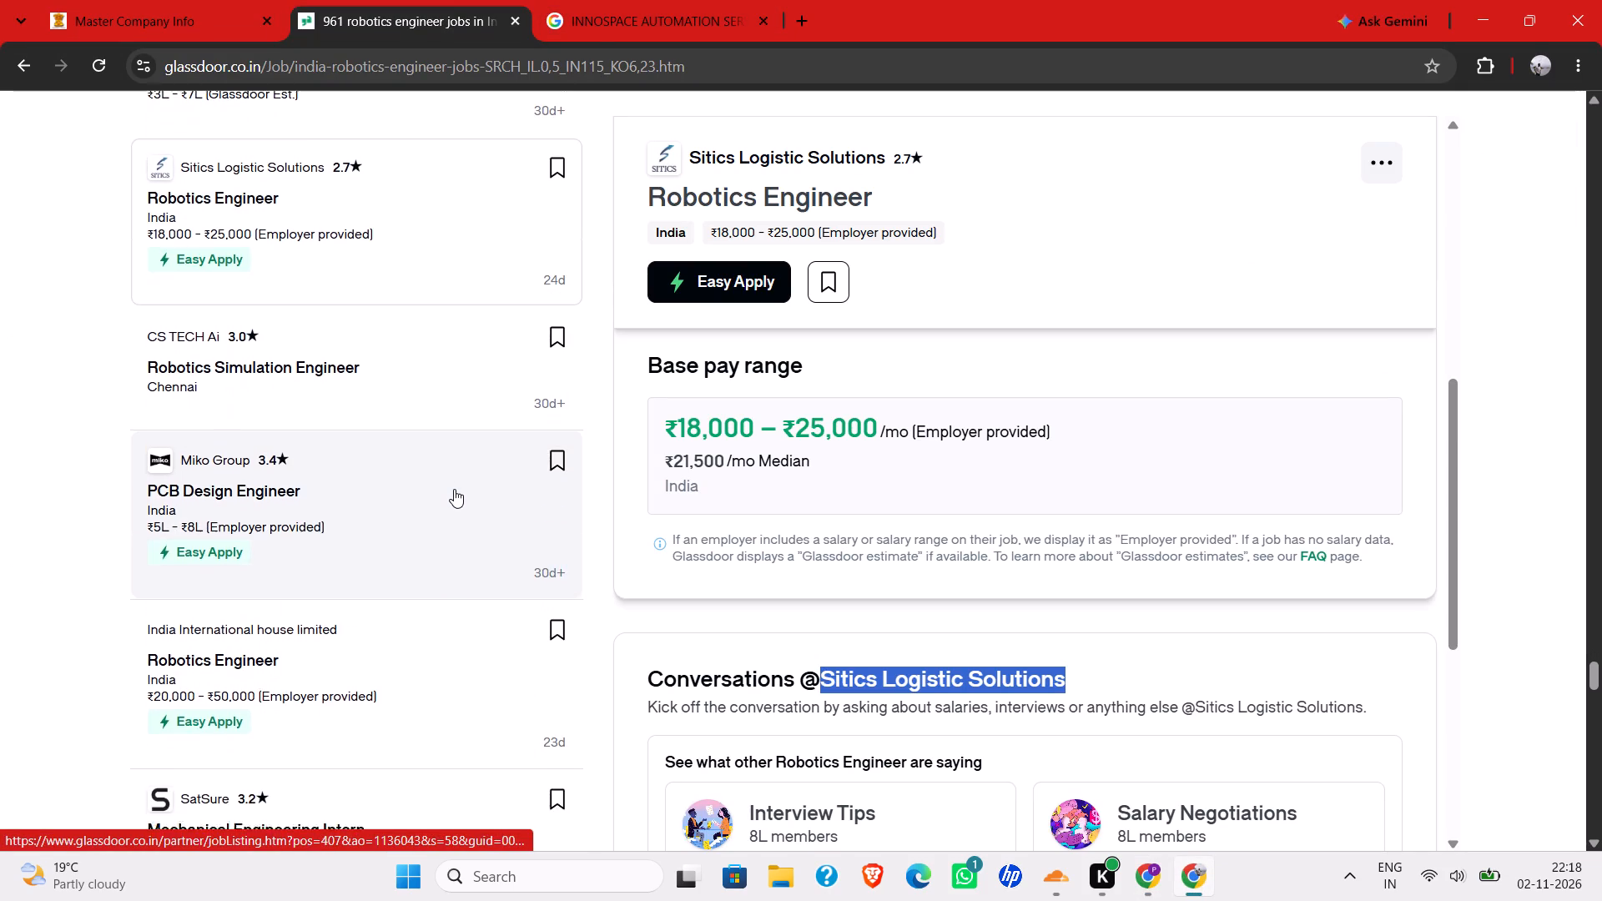
pyautogui.scroll(-2, 454, 489)
pyautogui.scroll(-2, 421, 601)
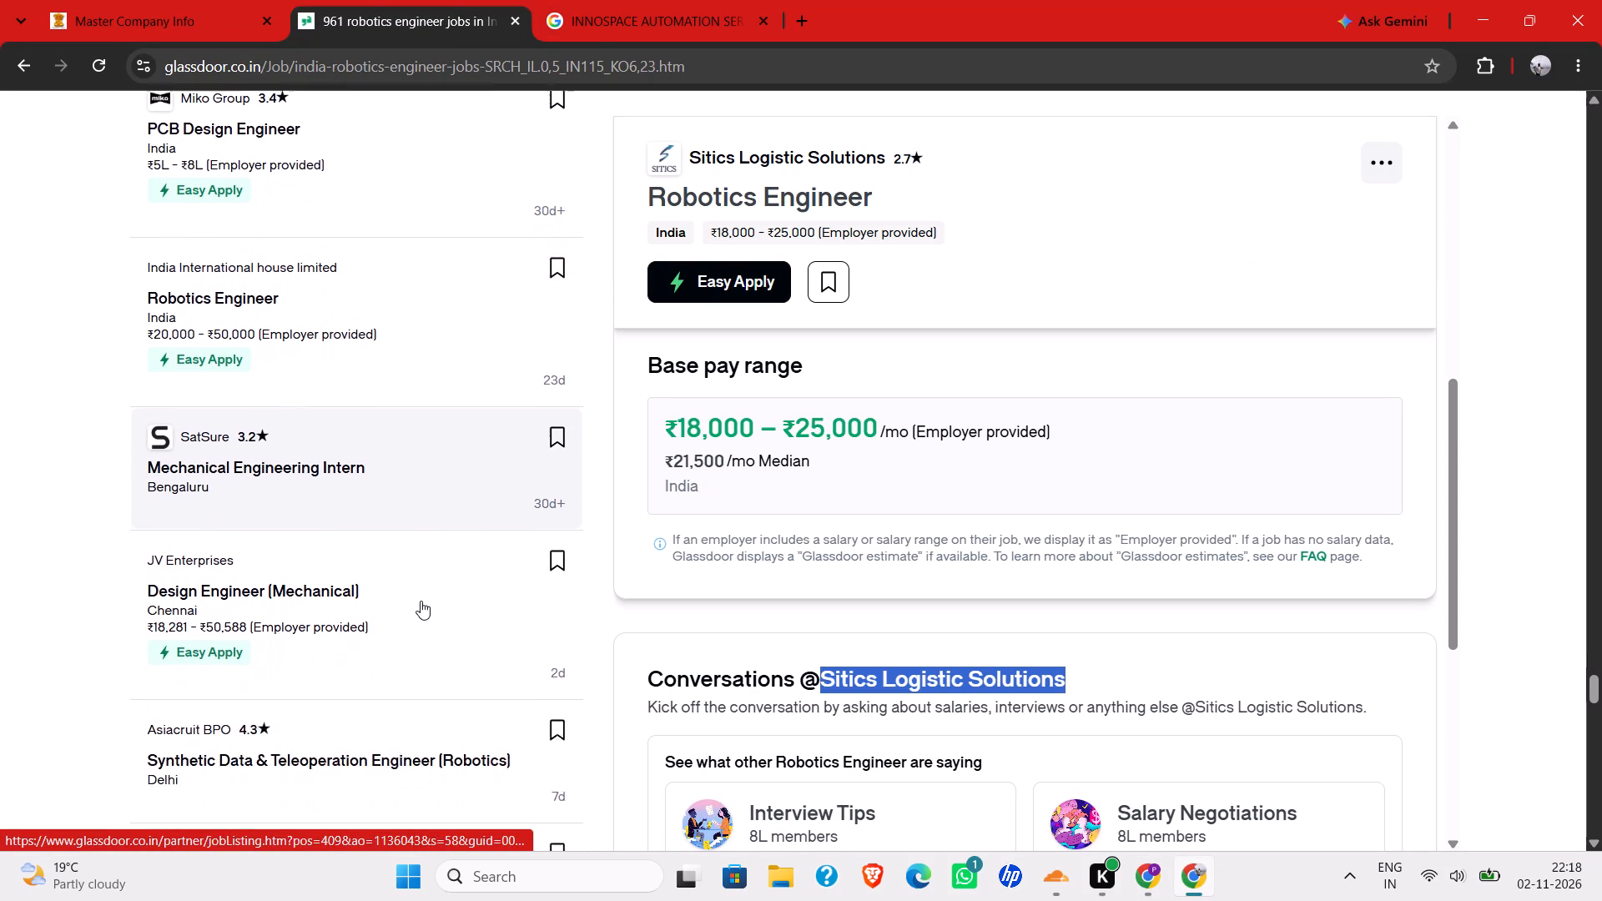
pyautogui.scroll(-1, 421, 601)
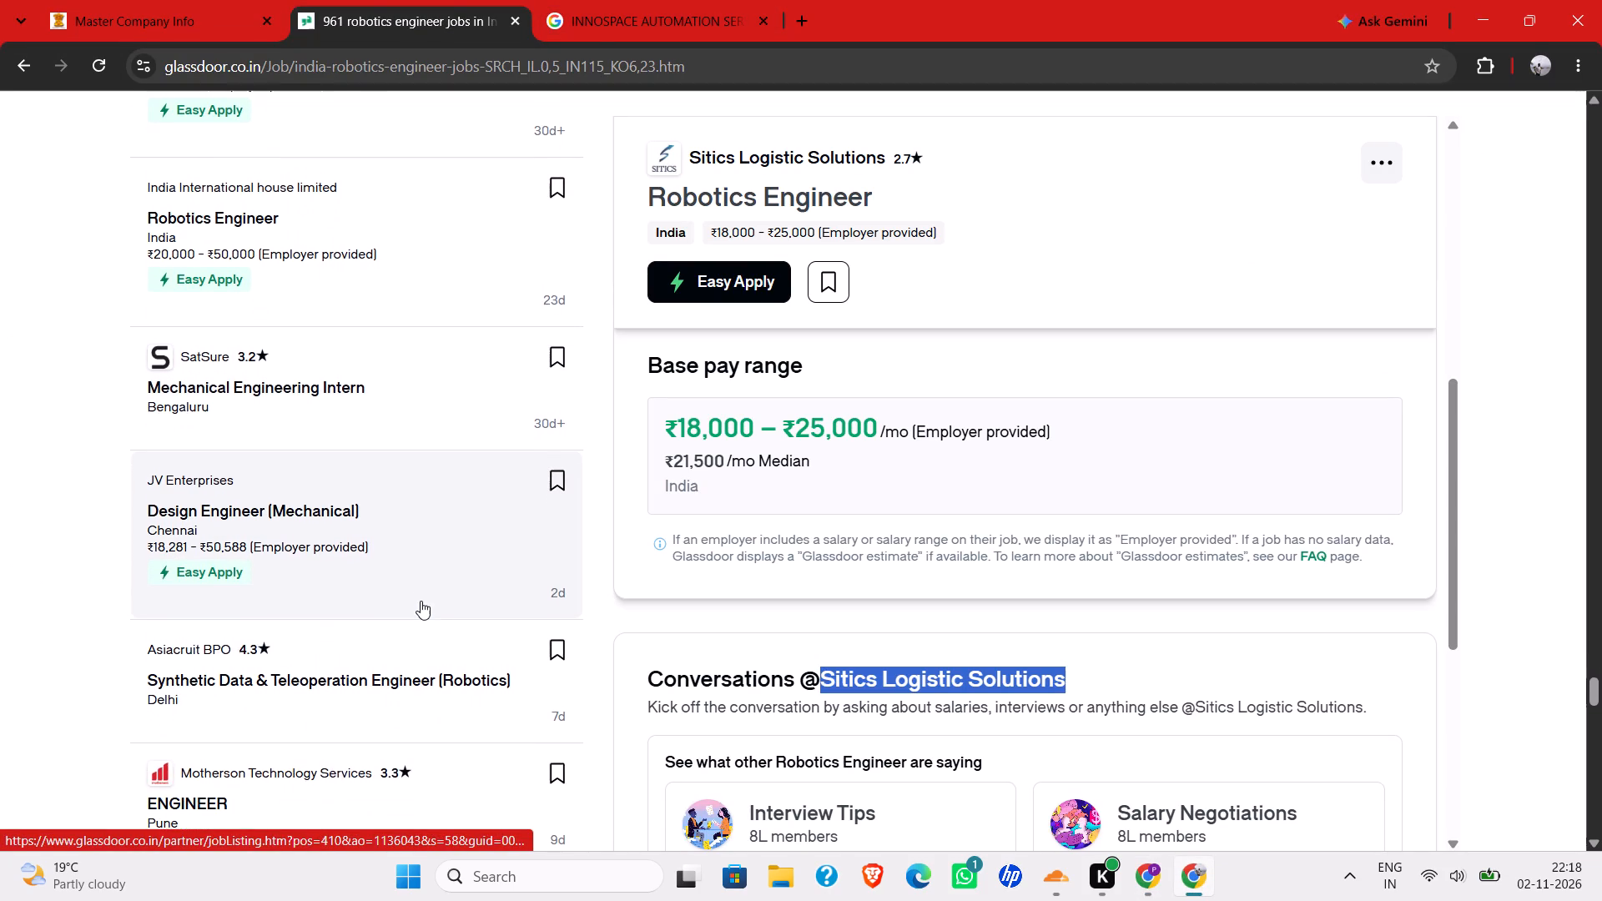
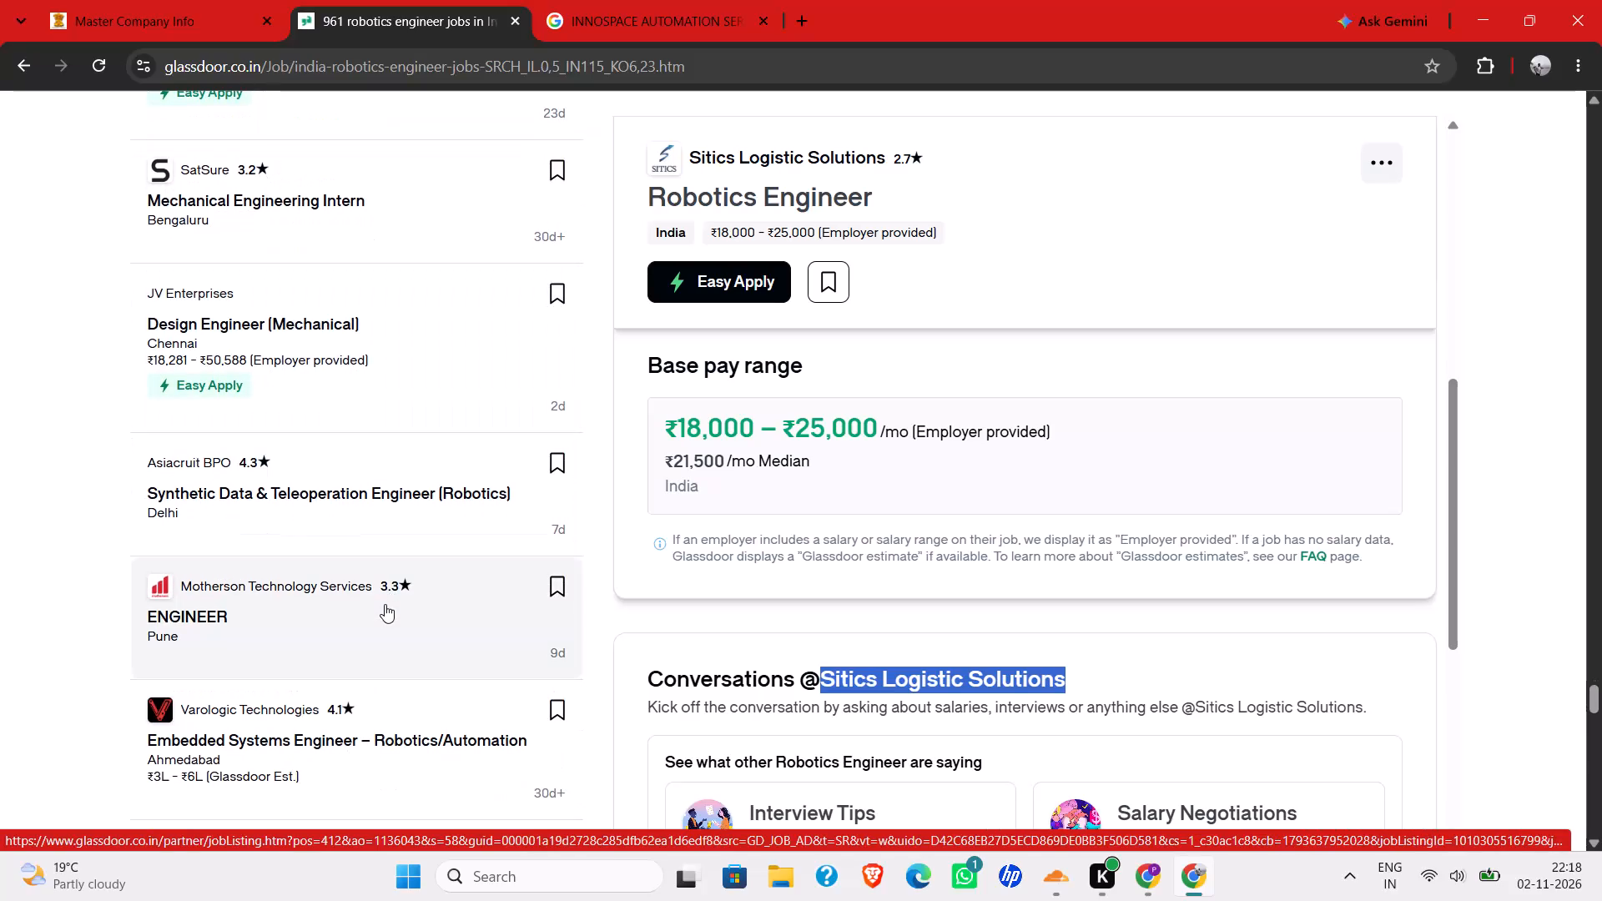
# Look further through the Glassdoor robotics engineer listings for a company to add as serial number 952.
pyautogui.scroll(-2, 385, 604)
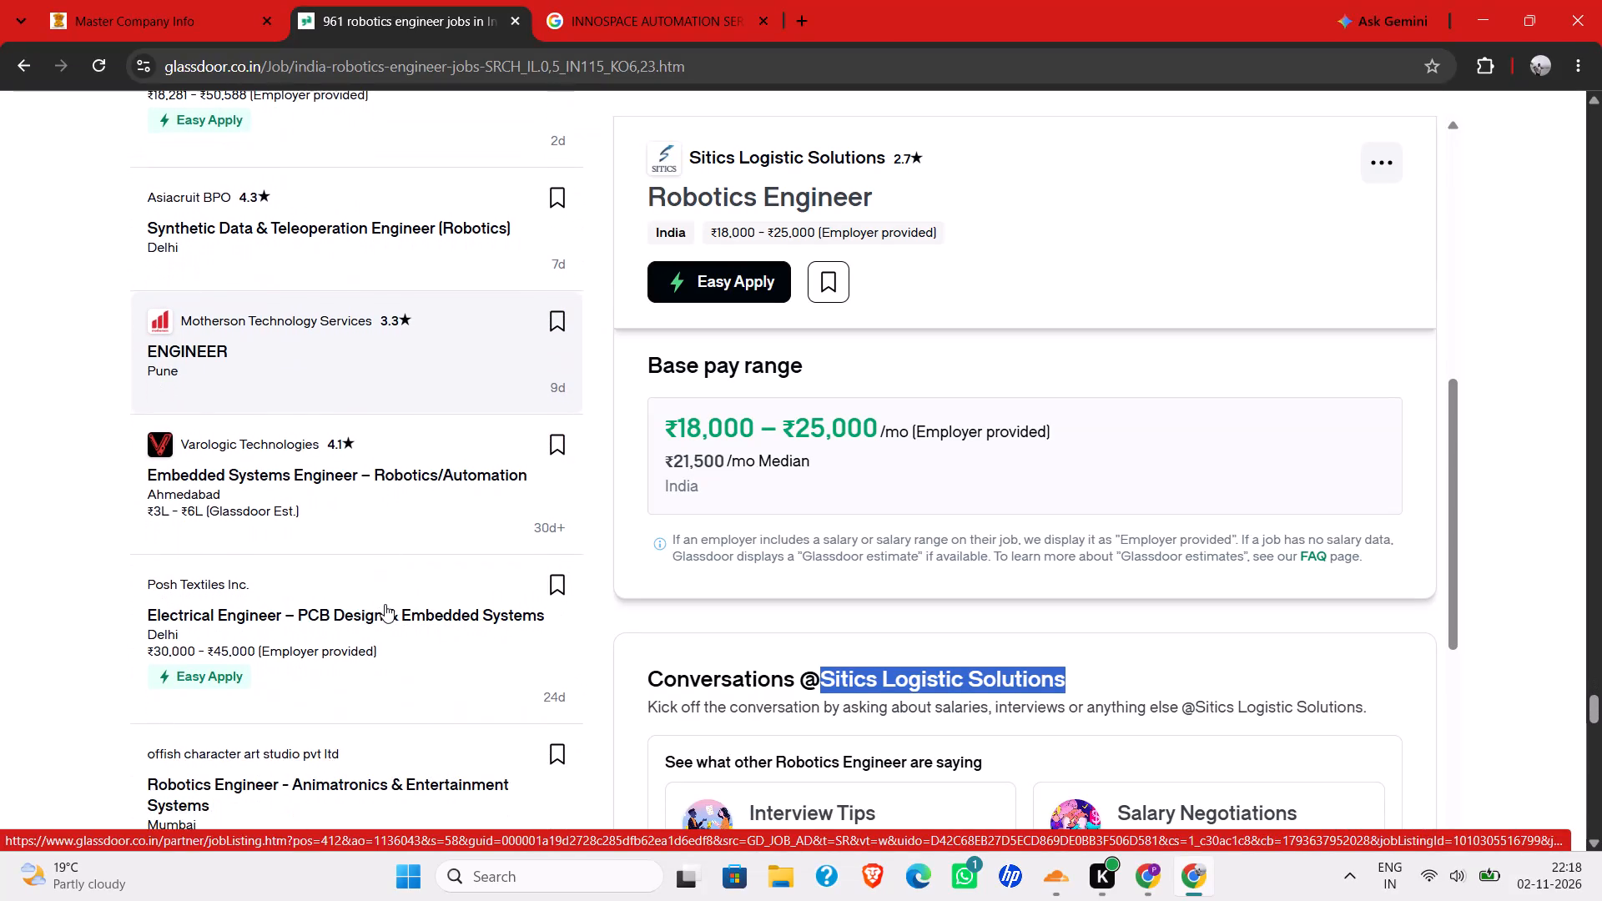
pyautogui.scroll(-3, 385, 604)
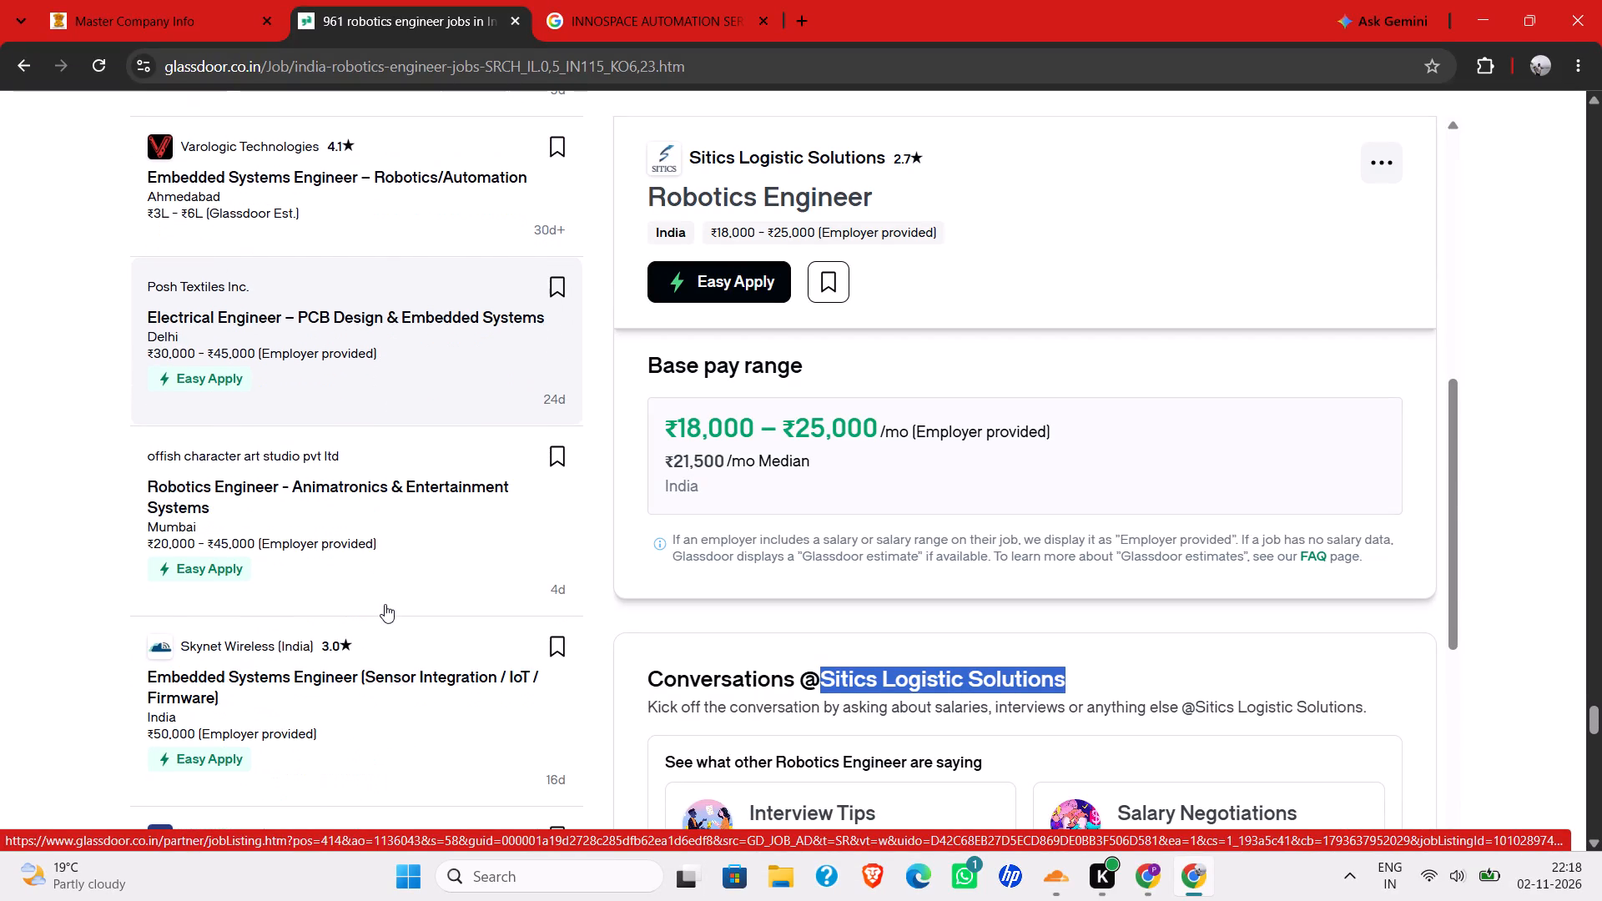
pyautogui.scroll(-2, 385, 604)
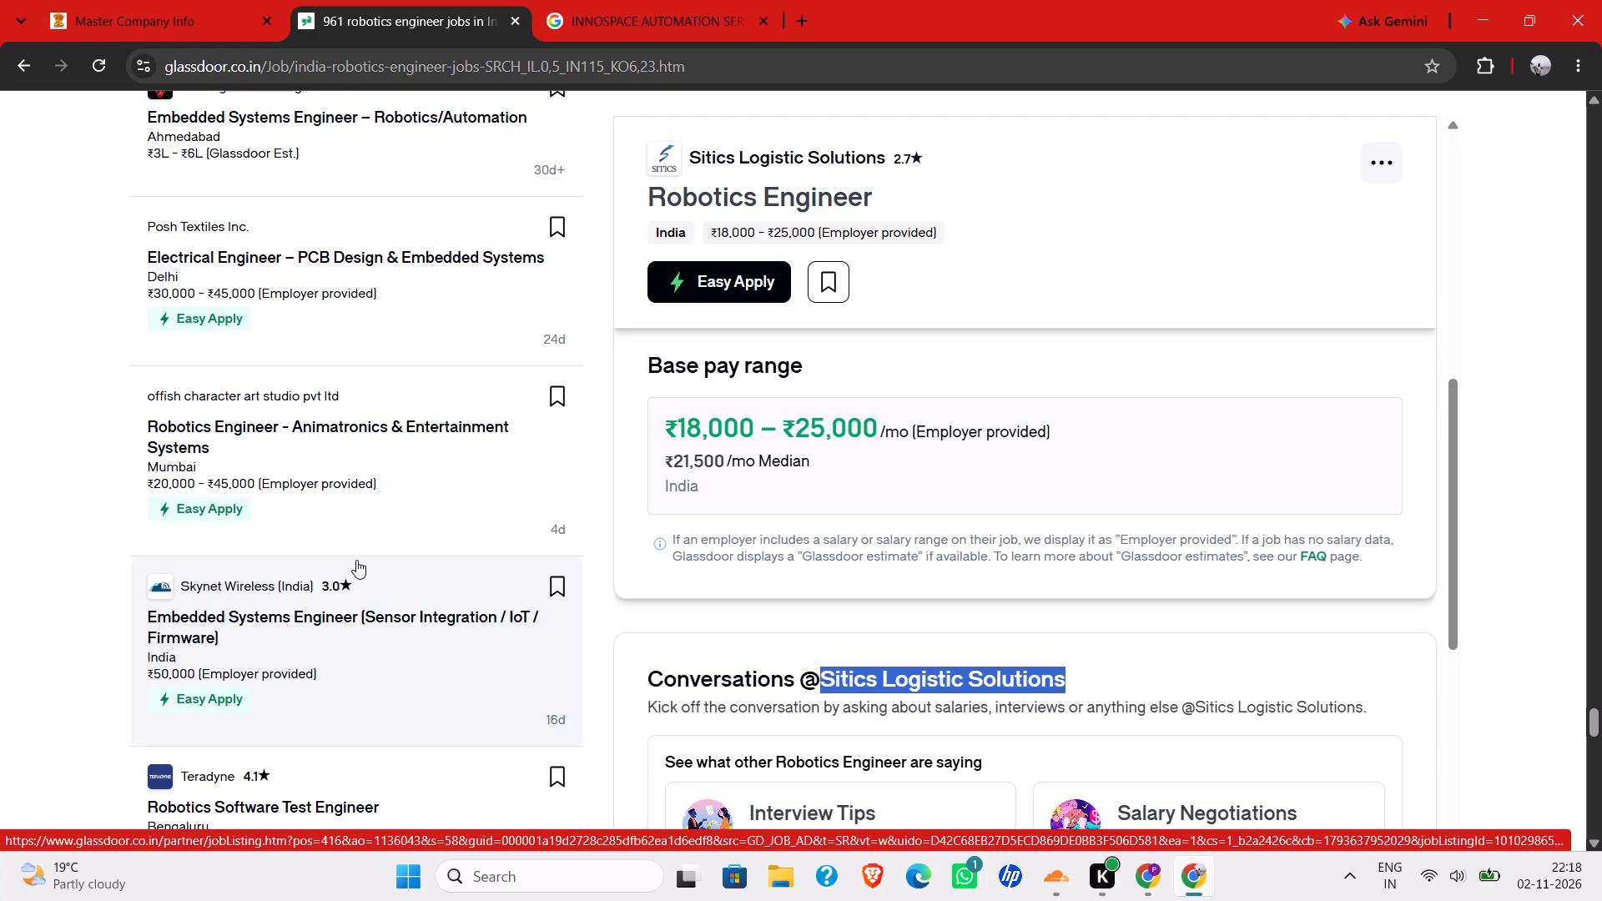
pyautogui.scroll(-2, 290, 639)
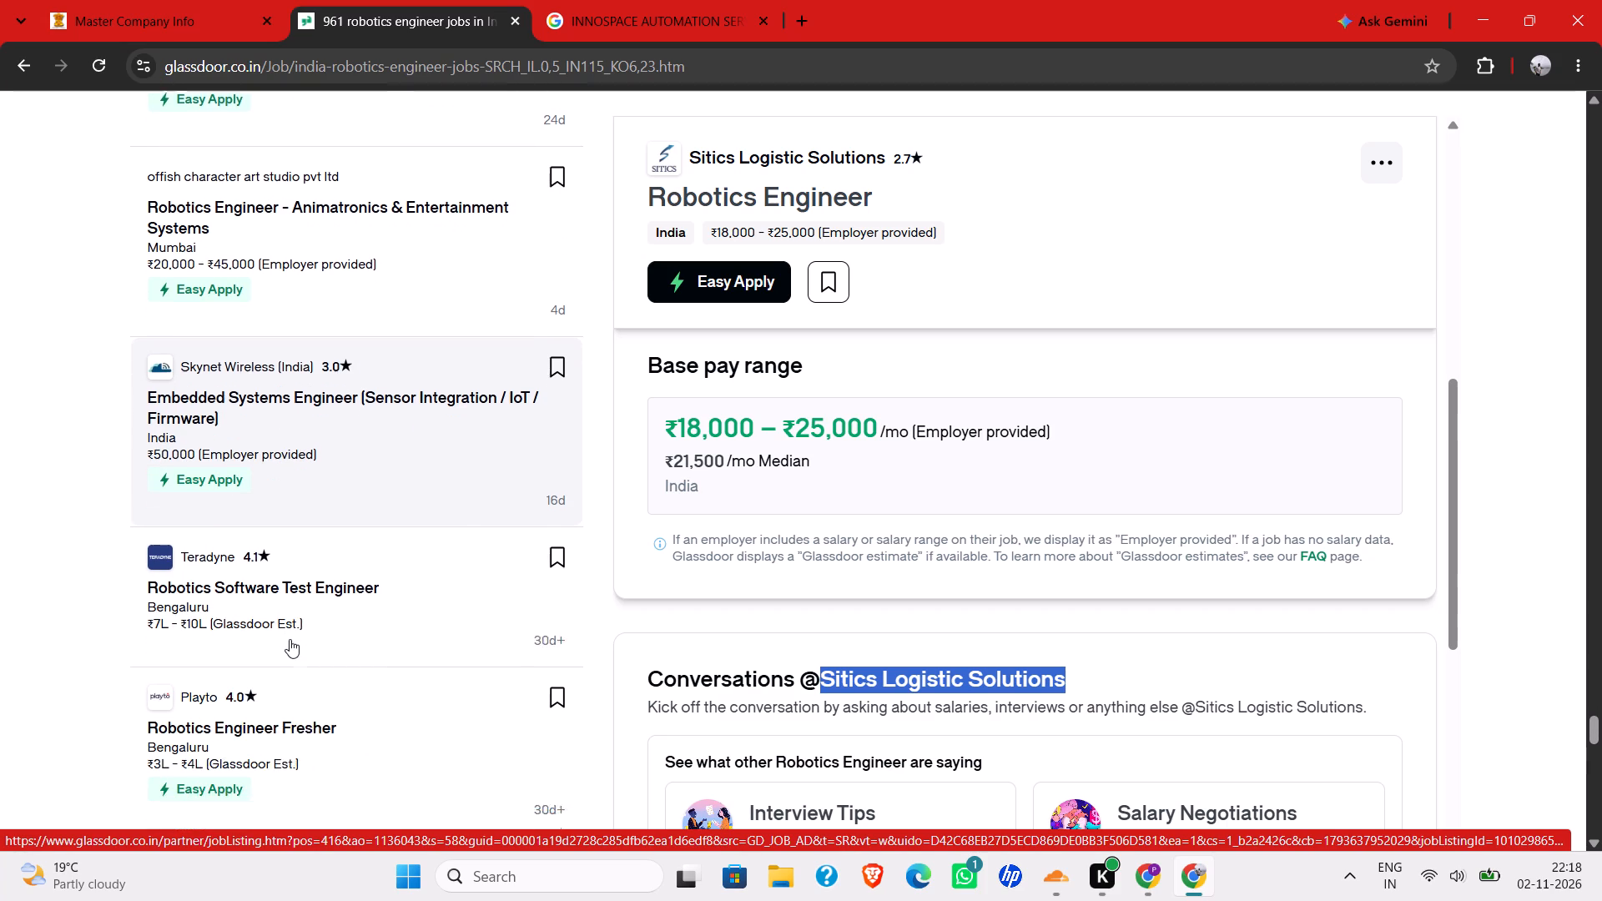
pyautogui.scroll(-5, 290, 639)
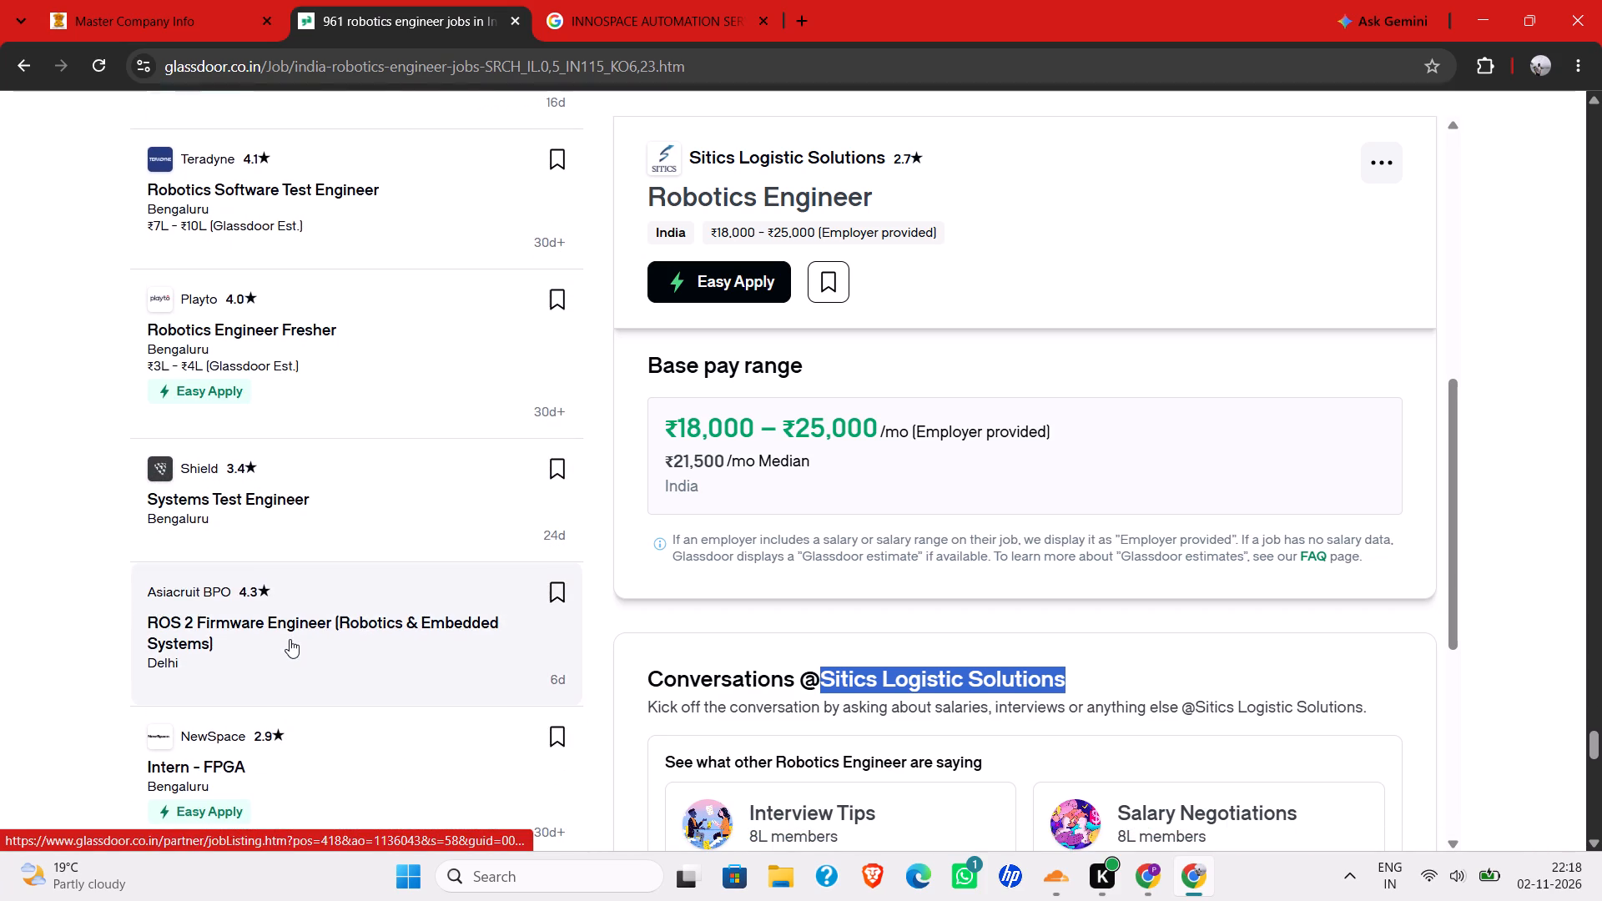
pyautogui.scroll(-4, 290, 639)
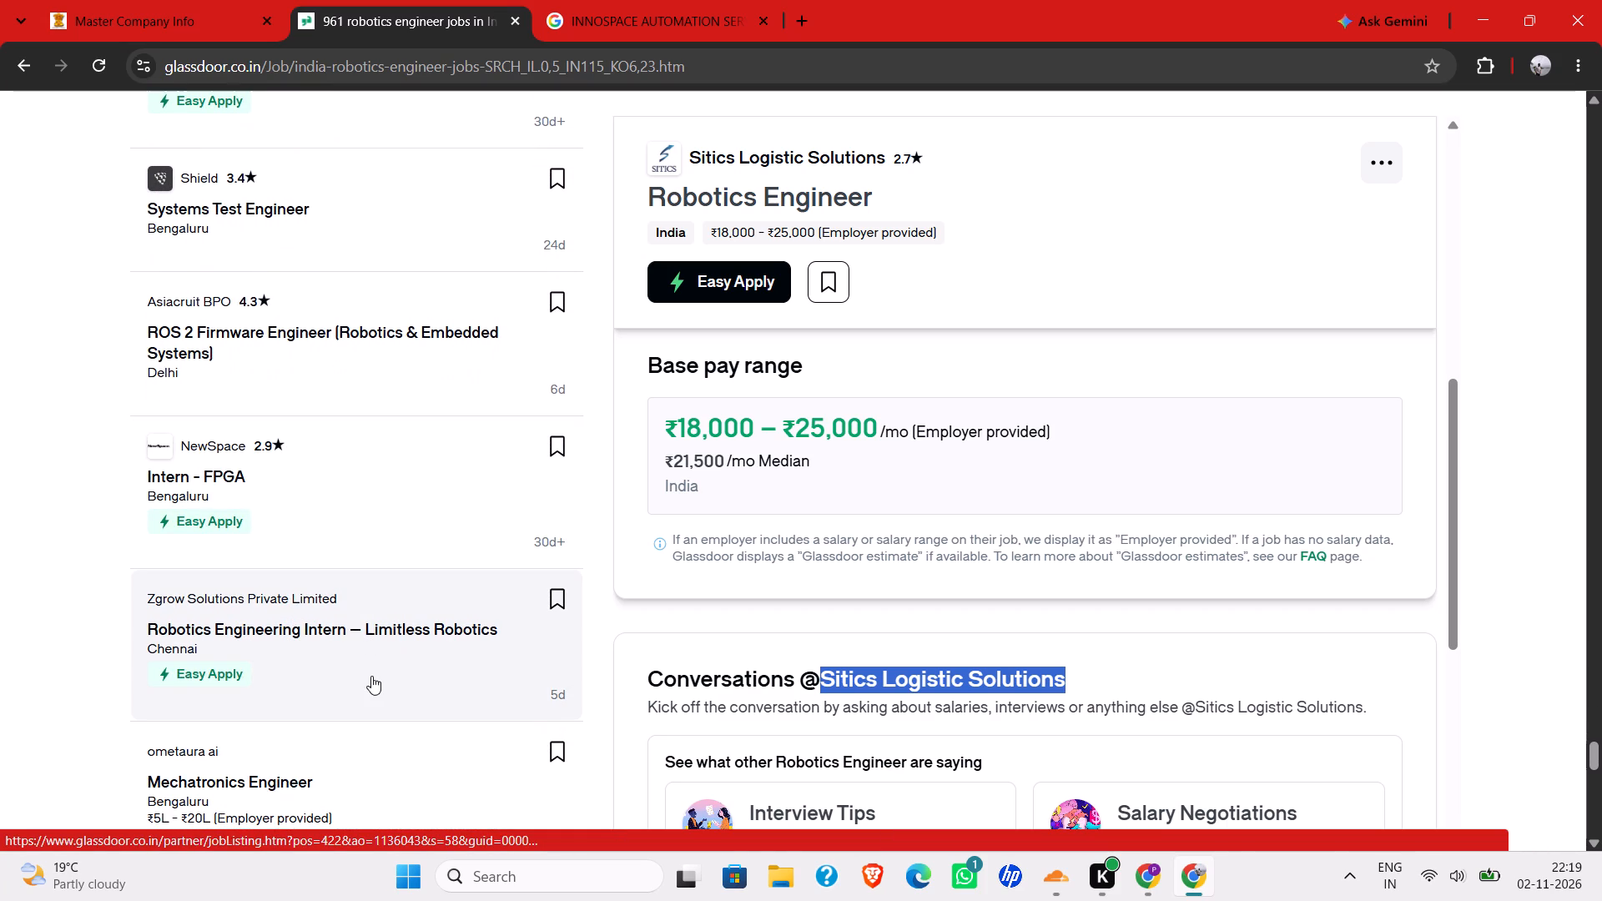
# Open the Robotics Engineering Intern – Limitless Robotics listing and copy its company name, Zgrow Solutions Private Limited.
pyautogui.click(371, 676)
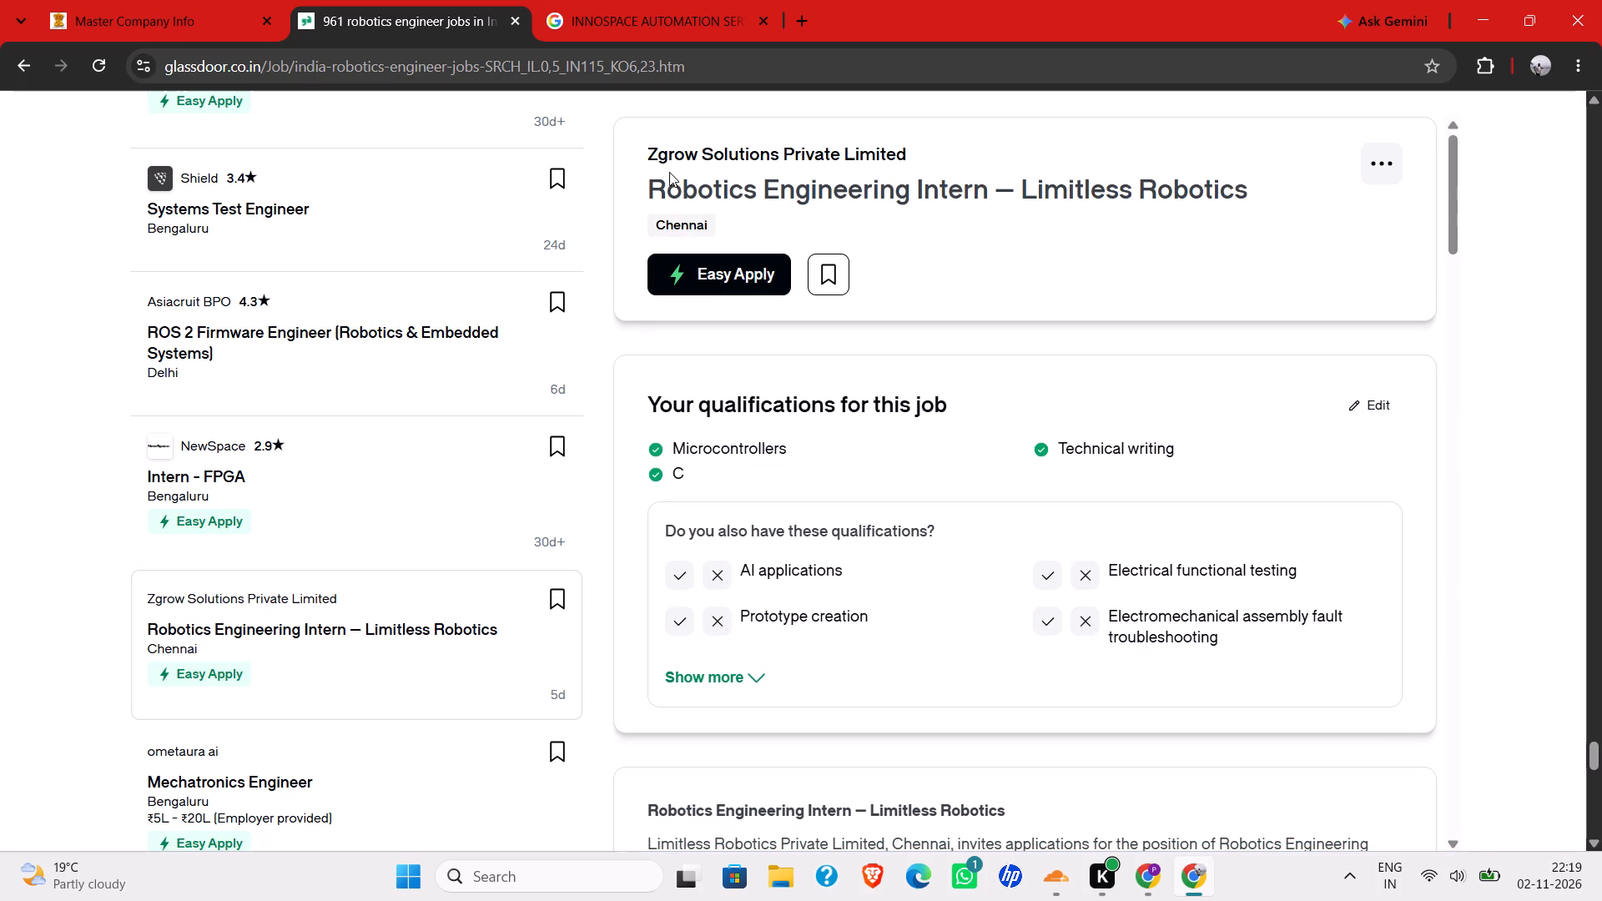
pyautogui.moveTo(639, 148); pyautogui.dragTo(906, 157)
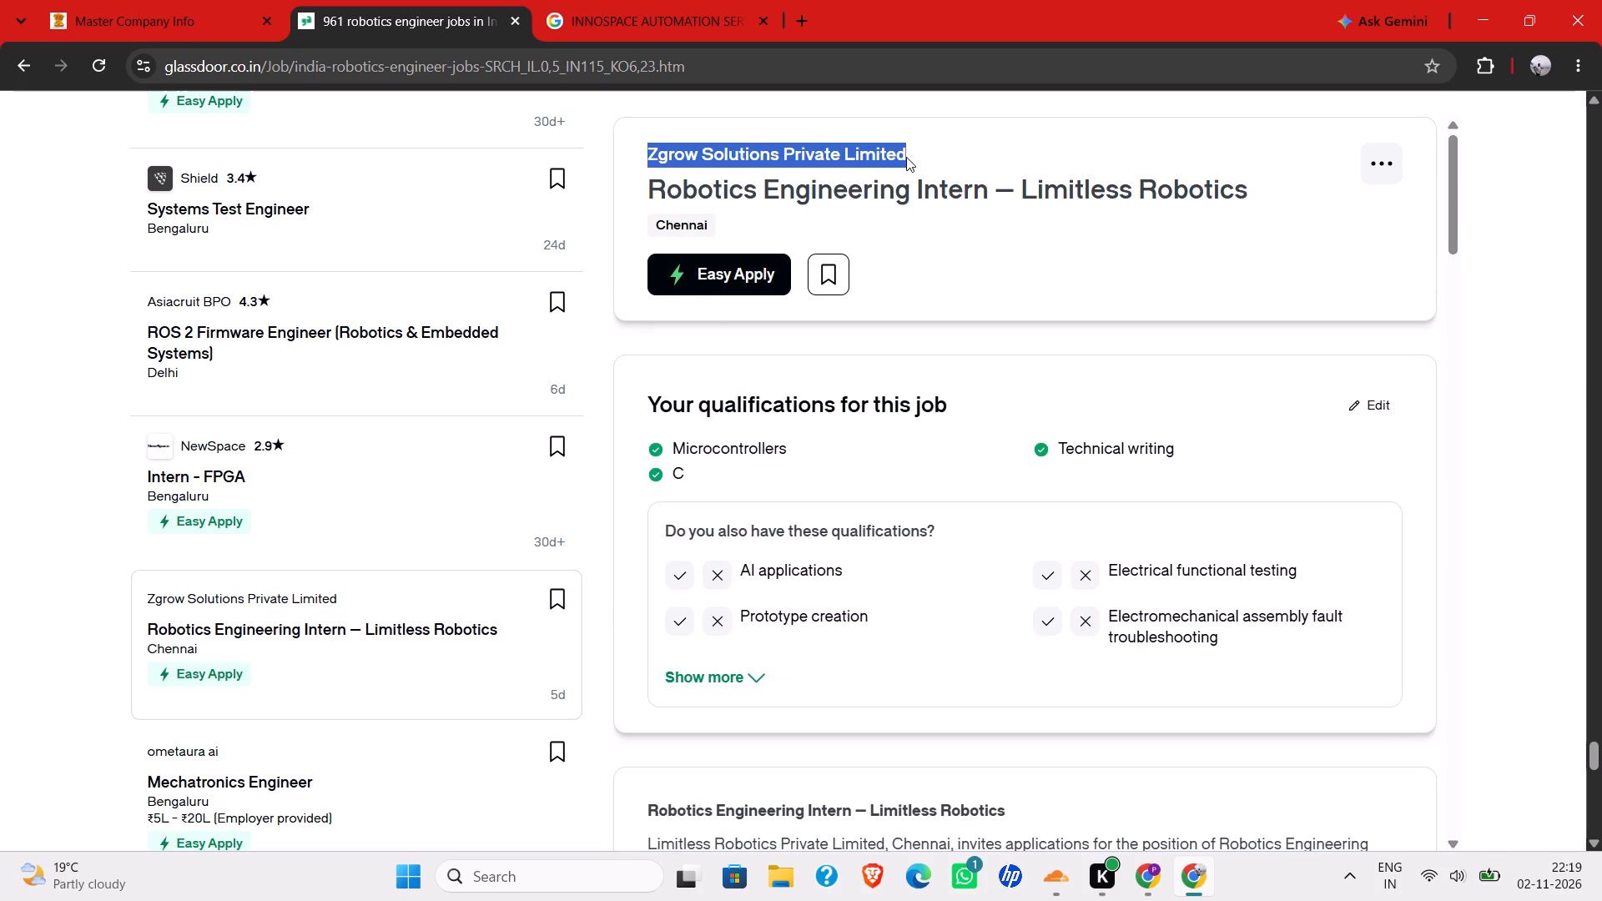
pyautogui.moveTo(906, 157); pyautogui.dragTo(906, 159)
pyautogui.hotkey('ctrl', 'c')
# Return to the MCA company search and replace the old query with a search for Zgrow Solutions Private Limited.
pyautogui.click(724, 0)
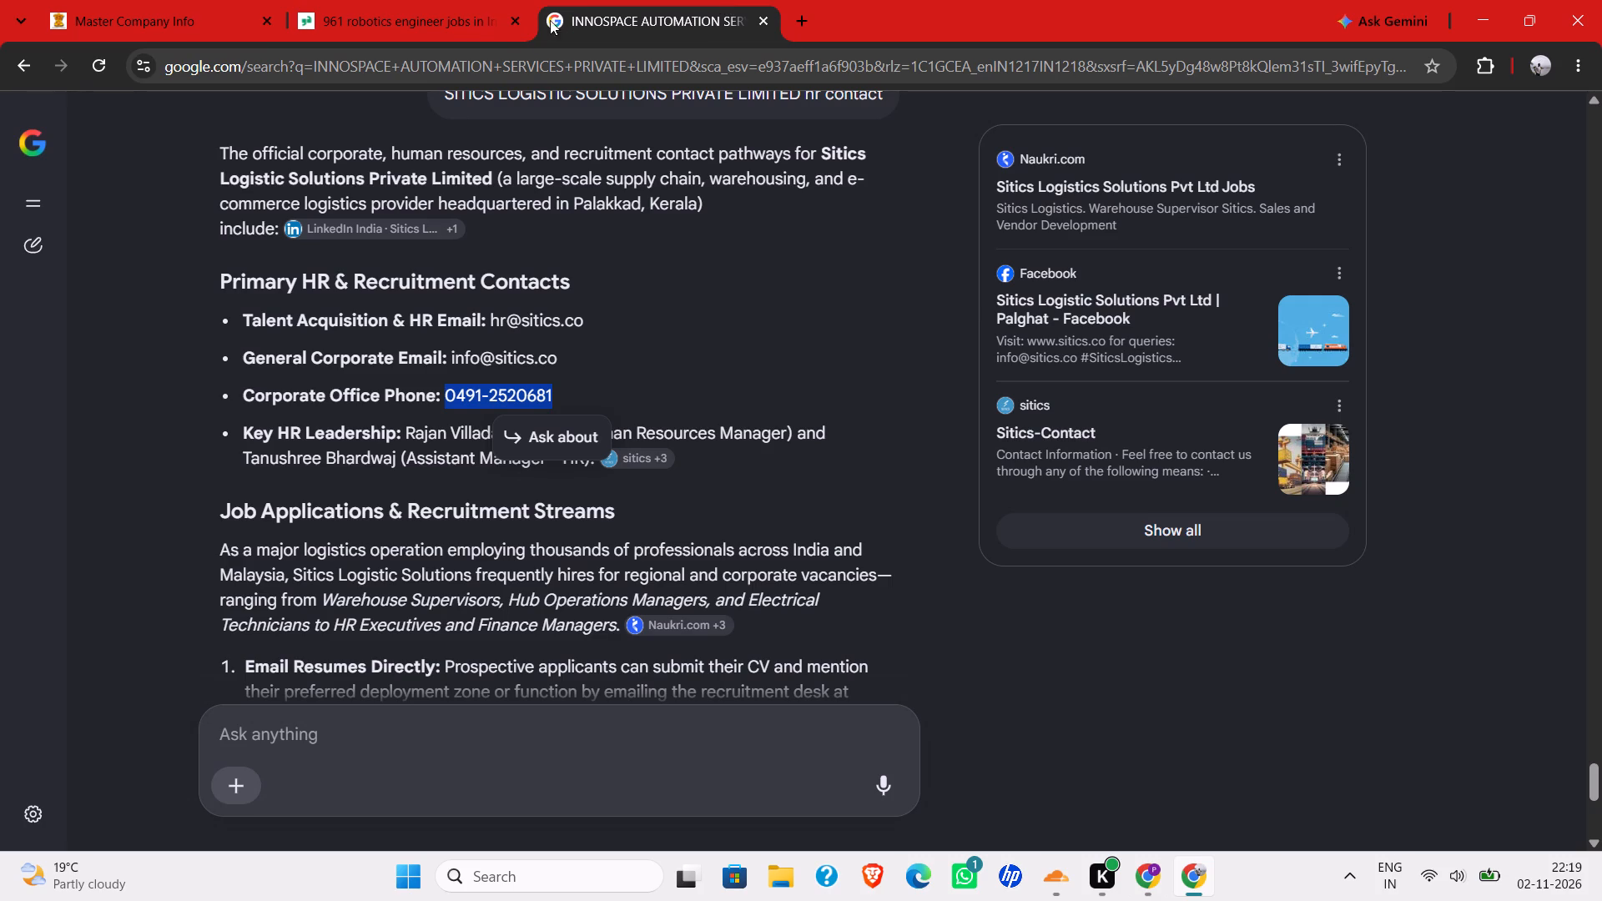
pyautogui.click(173, 0)
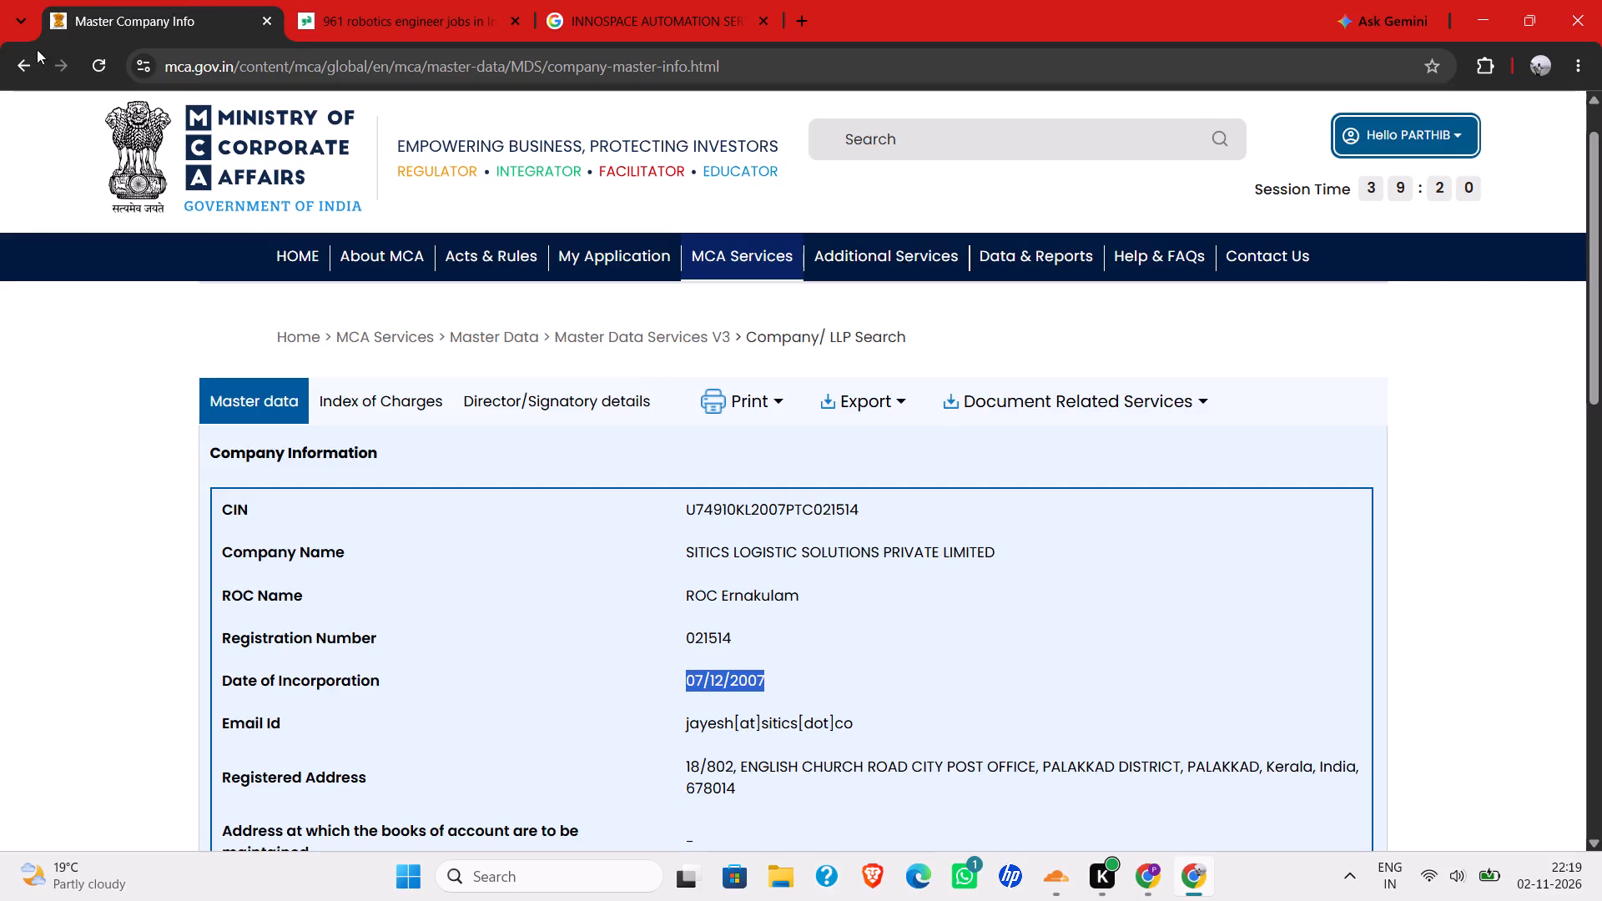
pyautogui.click(9, 63)
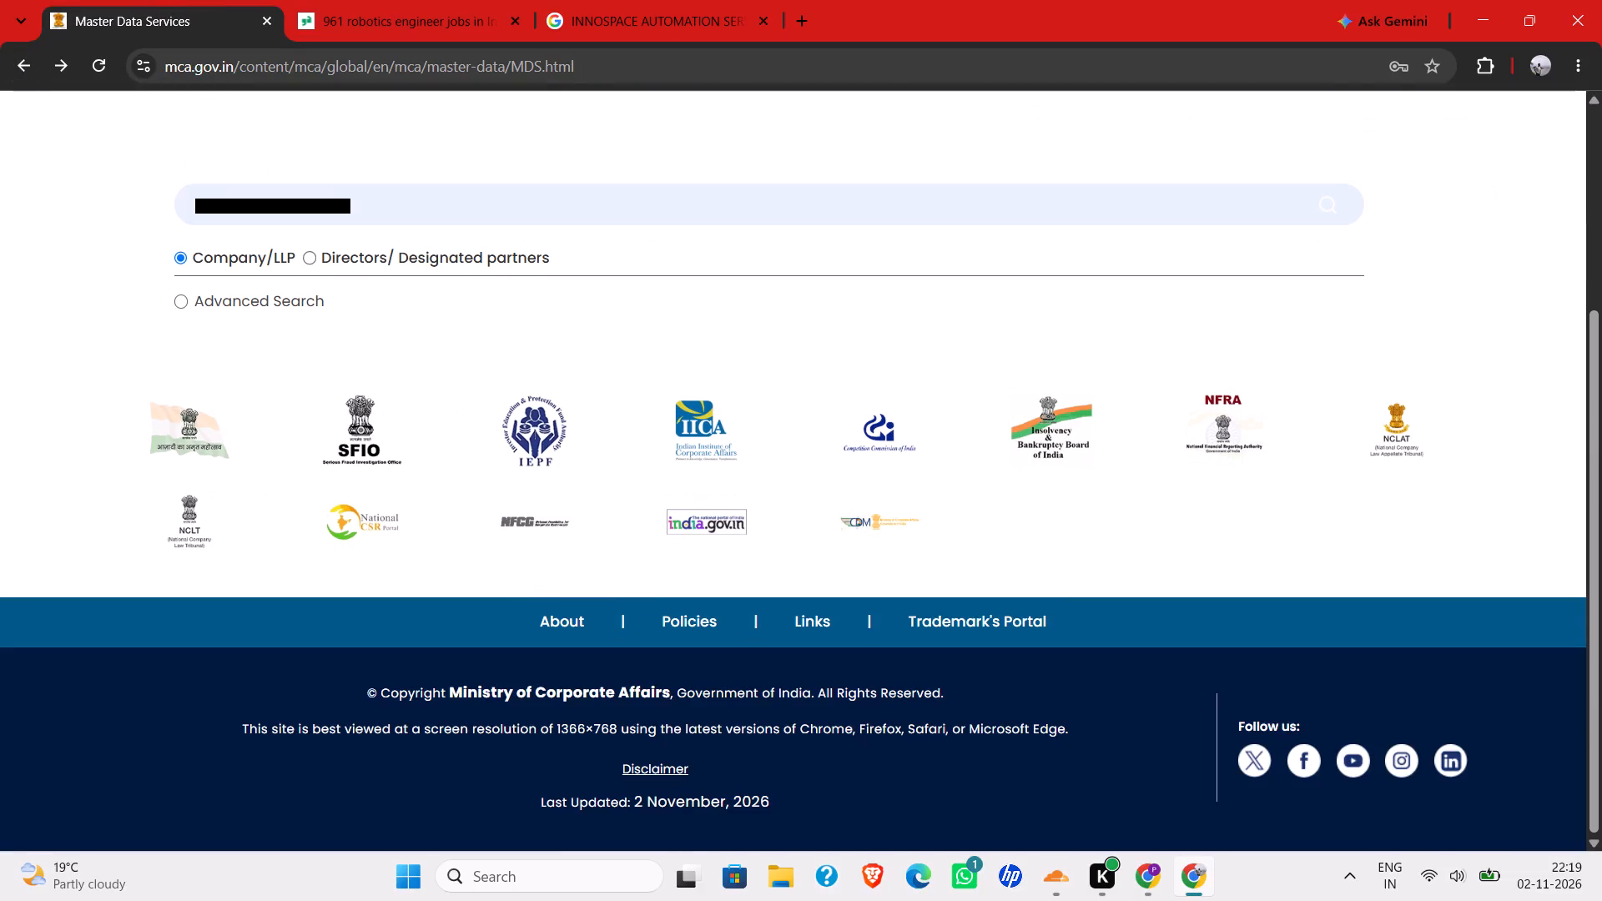
pyautogui.click(447, 199)
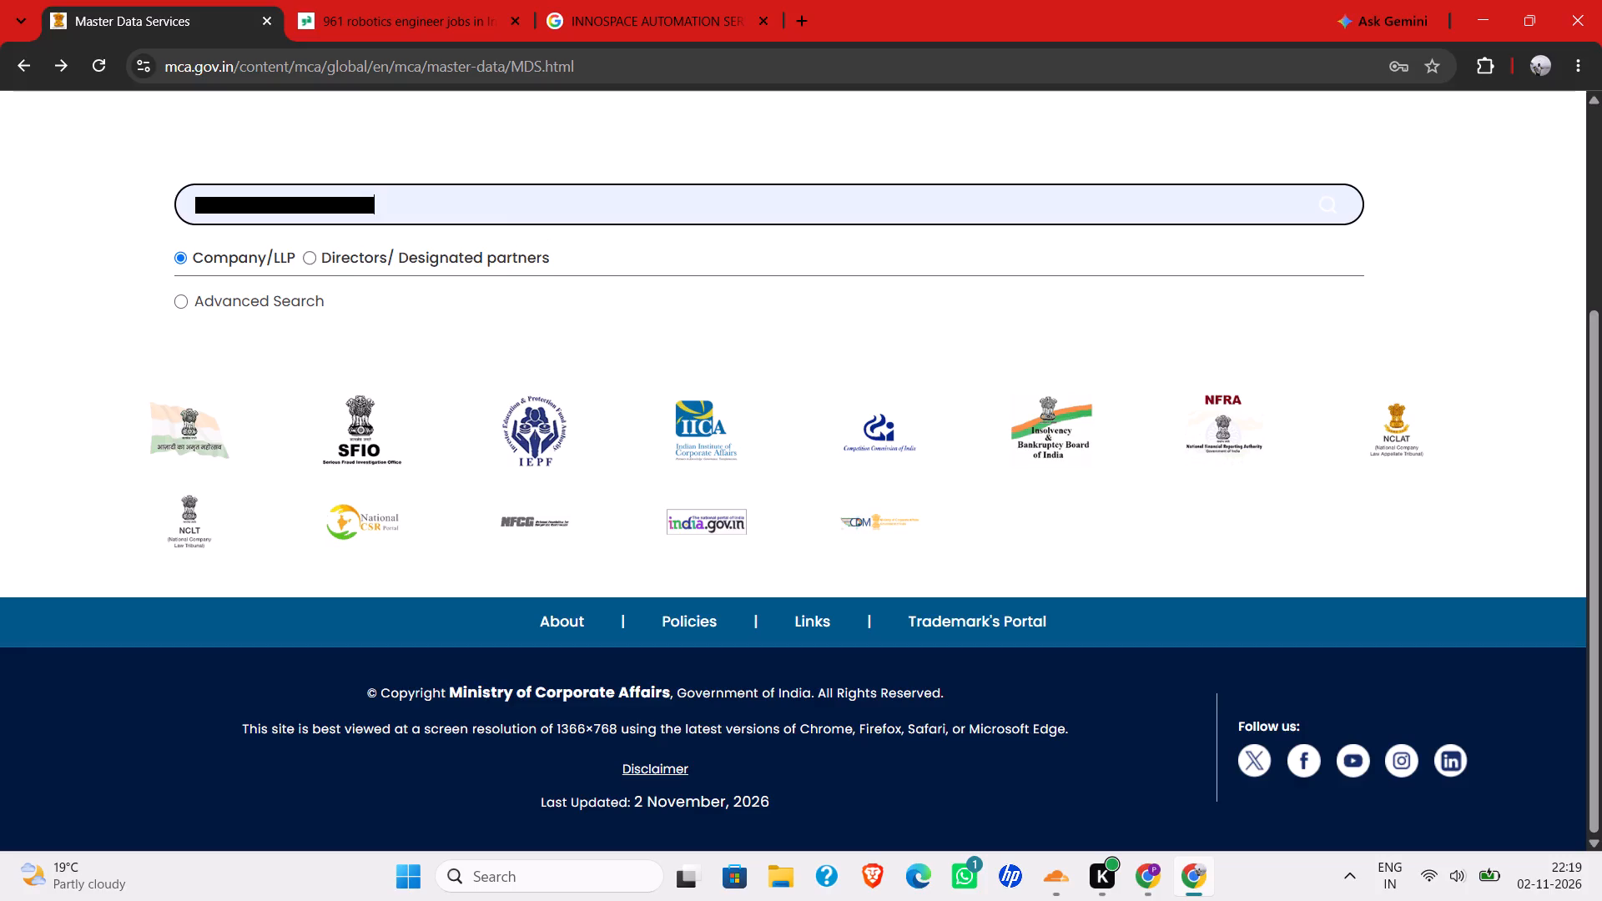
pyautogui.press('BackSpace')
pyautogui.press('BackSpace')
pyautogui.press('BackSpace')
pyautogui.press('BackSpace')
pyautogui.press('BackSpace')
pyautogui.press('BackSpace')
pyautogui.press('BackSpace')
pyautogui.press('BackSpace')
pyautogui.press('BackSpace')
pyautogui.press('BackSpace')
pyautogui.press('BackSpace')
pyautogui.press('BackSpace')
pyautogui.press('BackSpace')
pyautogui.press('BackSpace')
pyautogui.press('BackSpace')
pyautogui.press('BackSpace')
pyautogui.press('BackSpace')
pyautogui.press('BackSpace')
pyautogui.press('BackSpace')
pyautogui.press('BackSpace')
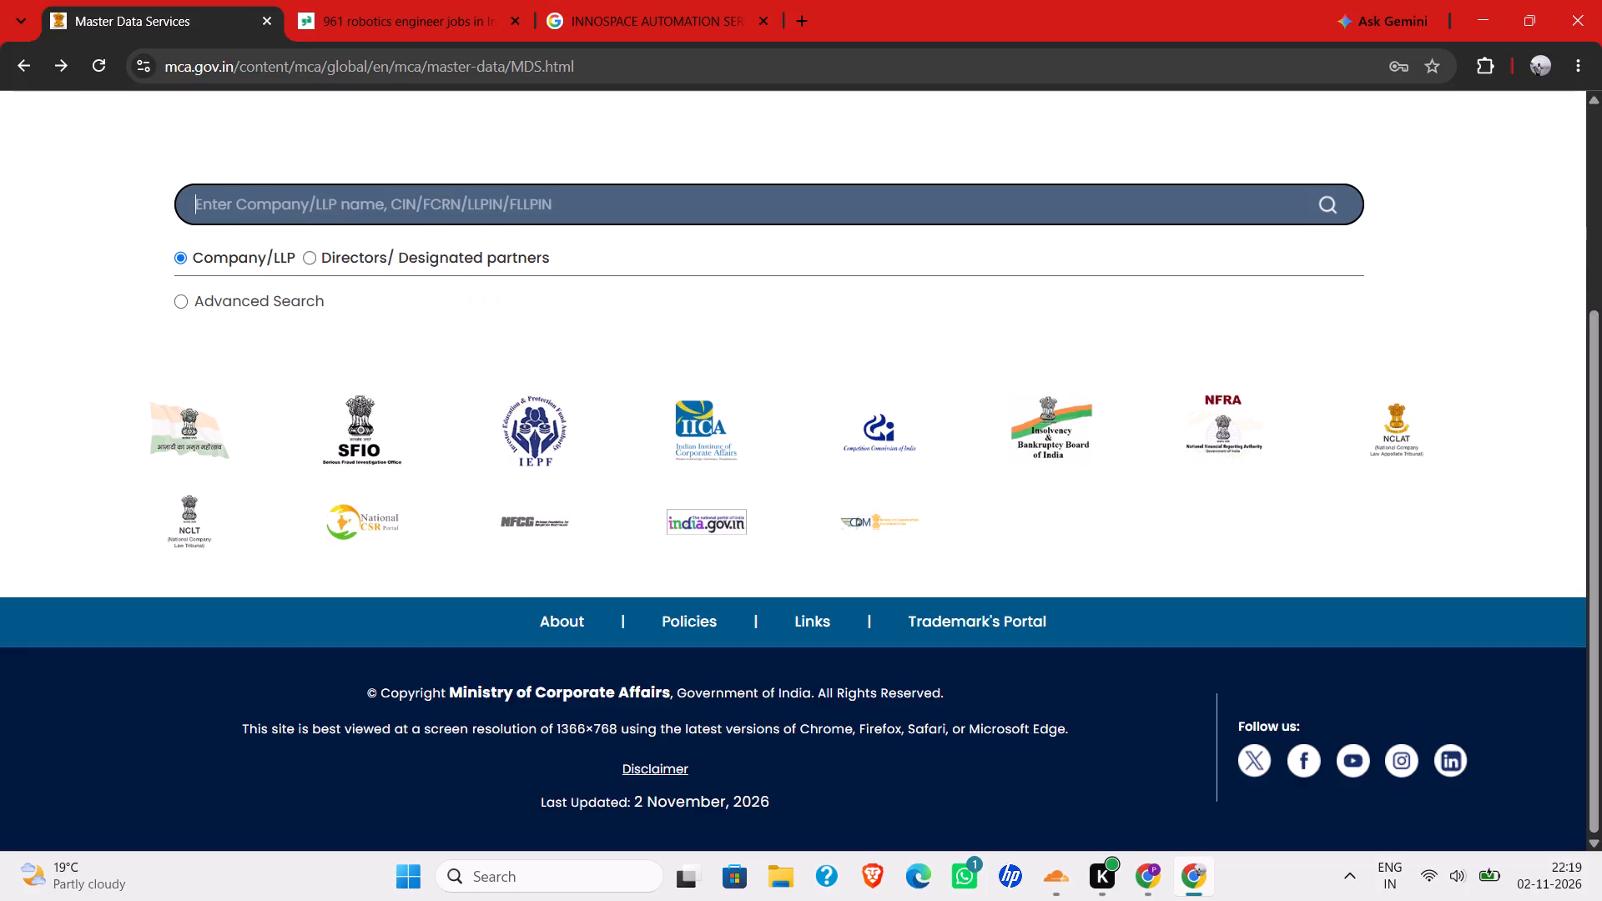
pyautogui.hotkey('ctrl', 'v')
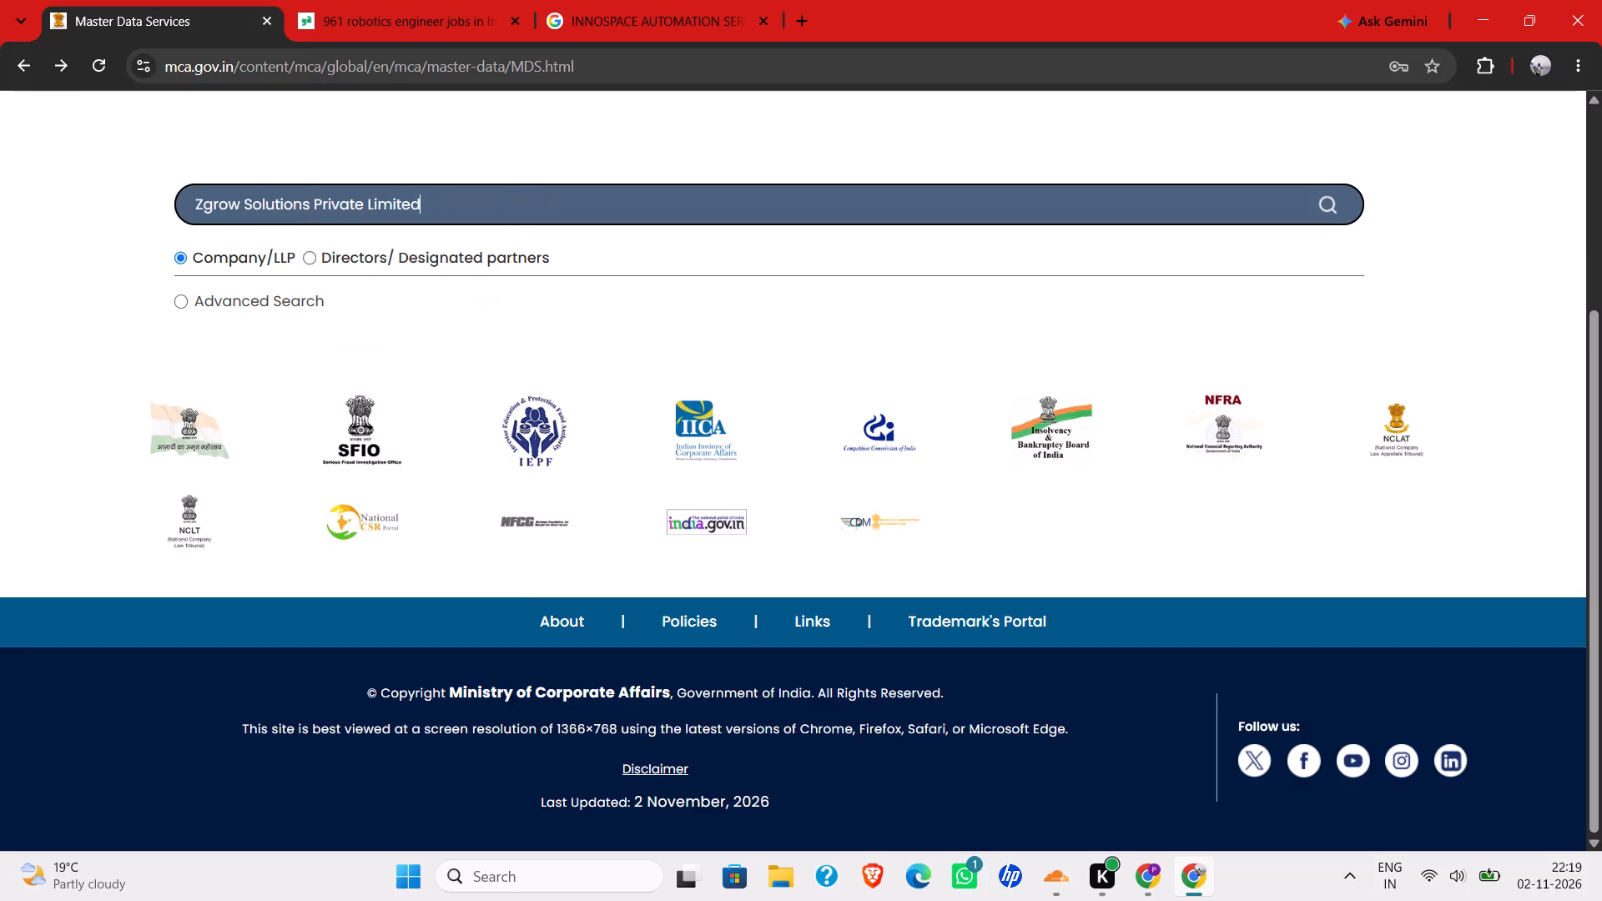
pyautogui.press('Return')
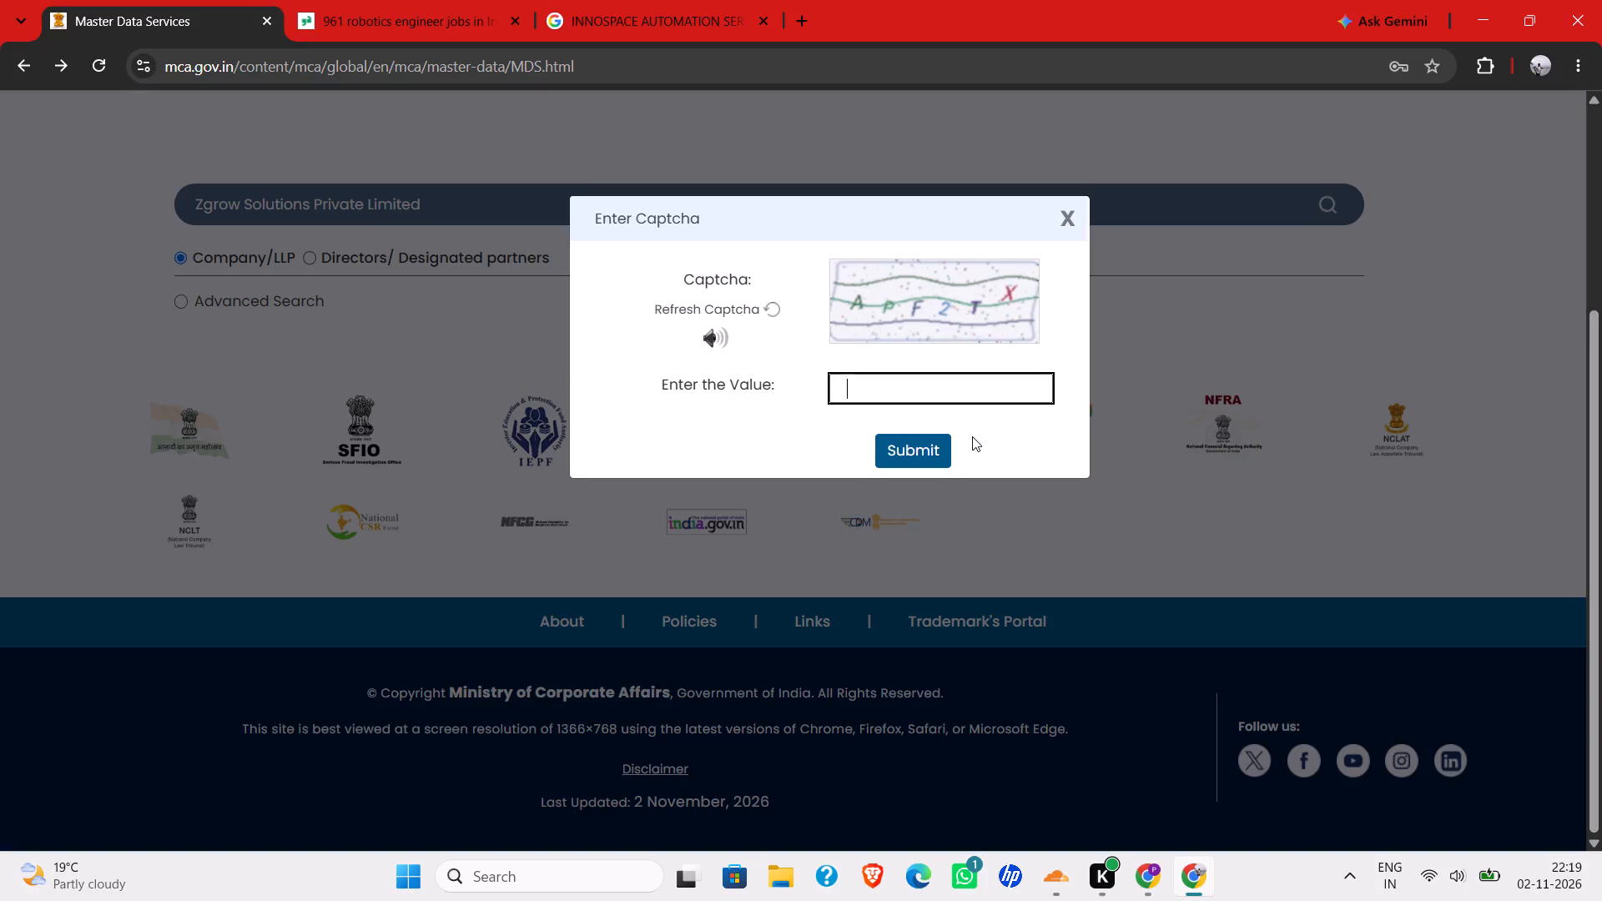
# Submit the captcha value and open the master data record of Zgrow Solutions Private Limited.
pyautogui.click(945, 403)
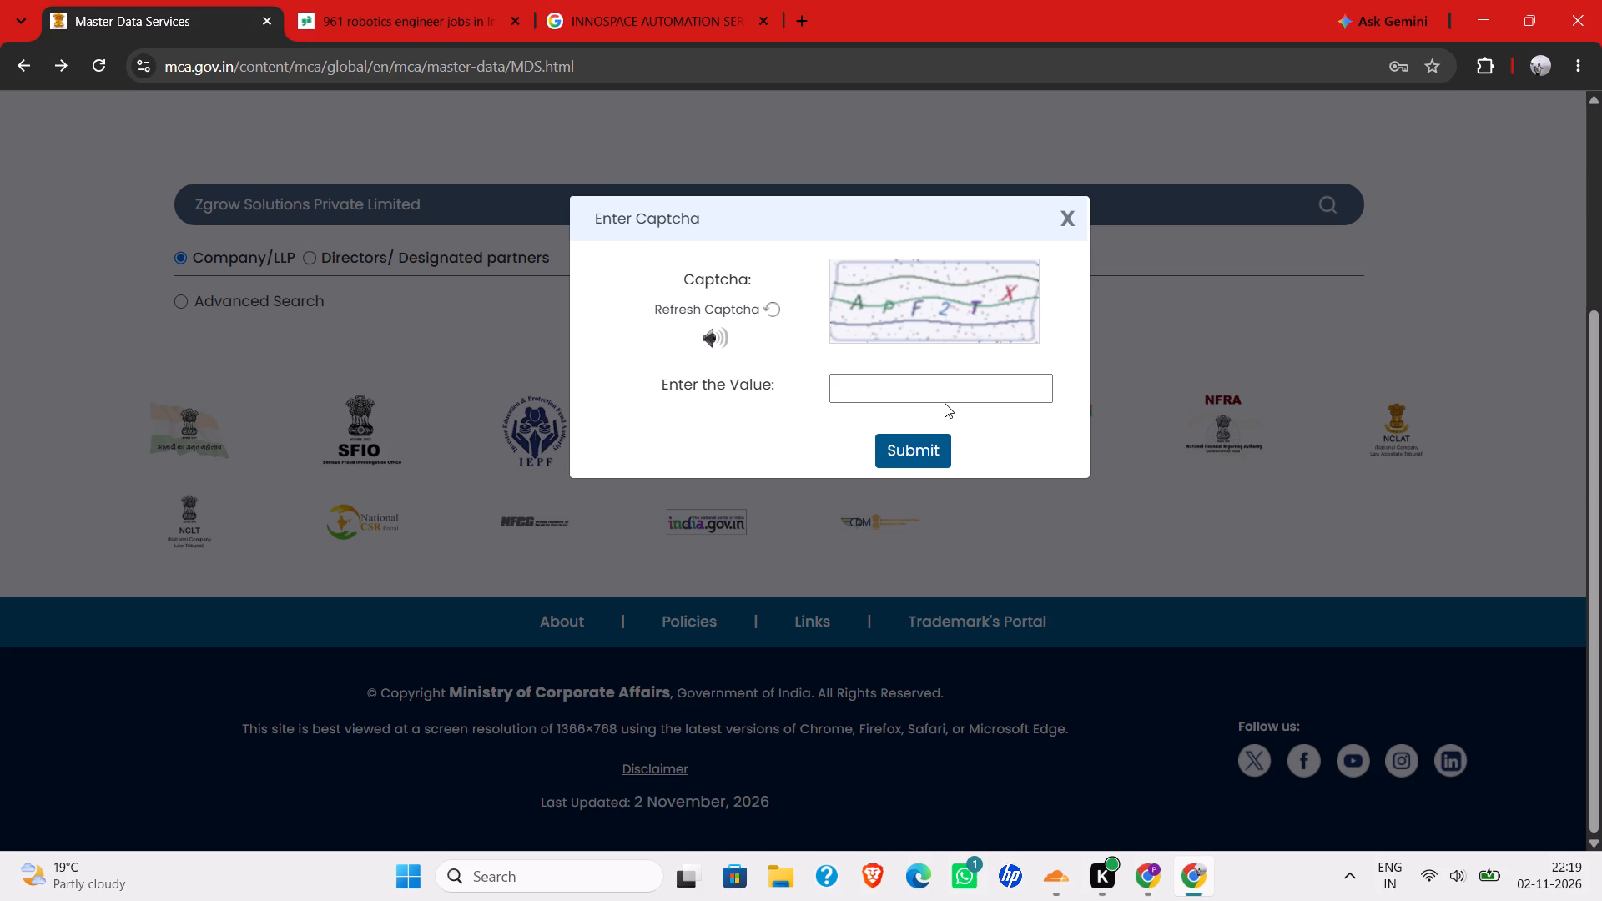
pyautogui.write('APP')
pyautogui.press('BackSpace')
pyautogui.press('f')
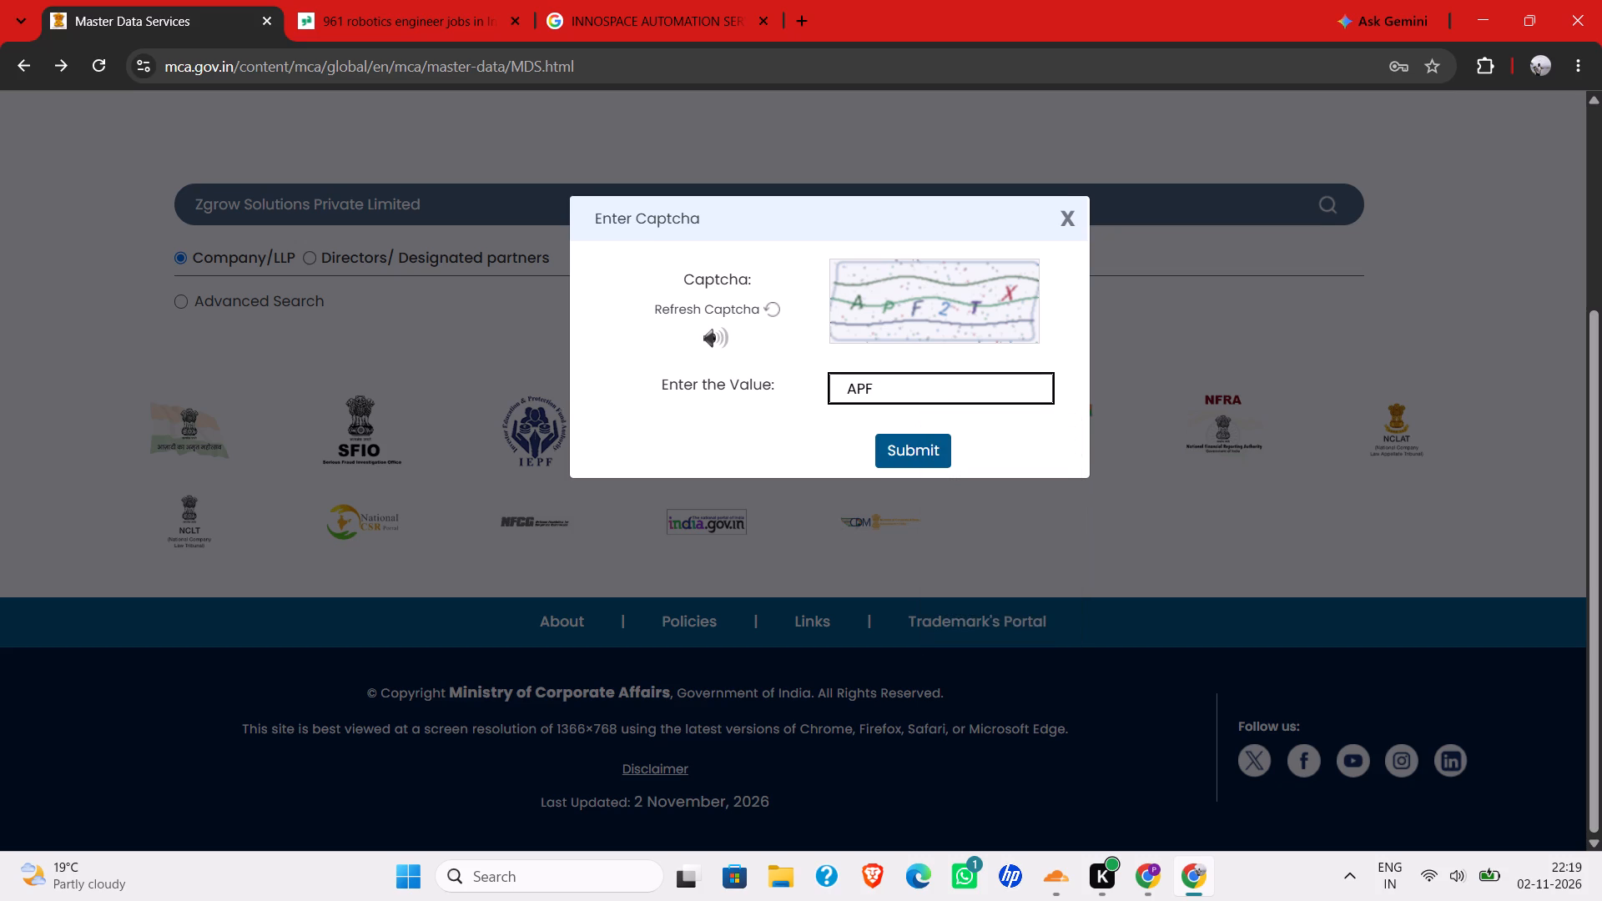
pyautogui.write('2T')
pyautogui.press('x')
pyautogui.click(929, 456)
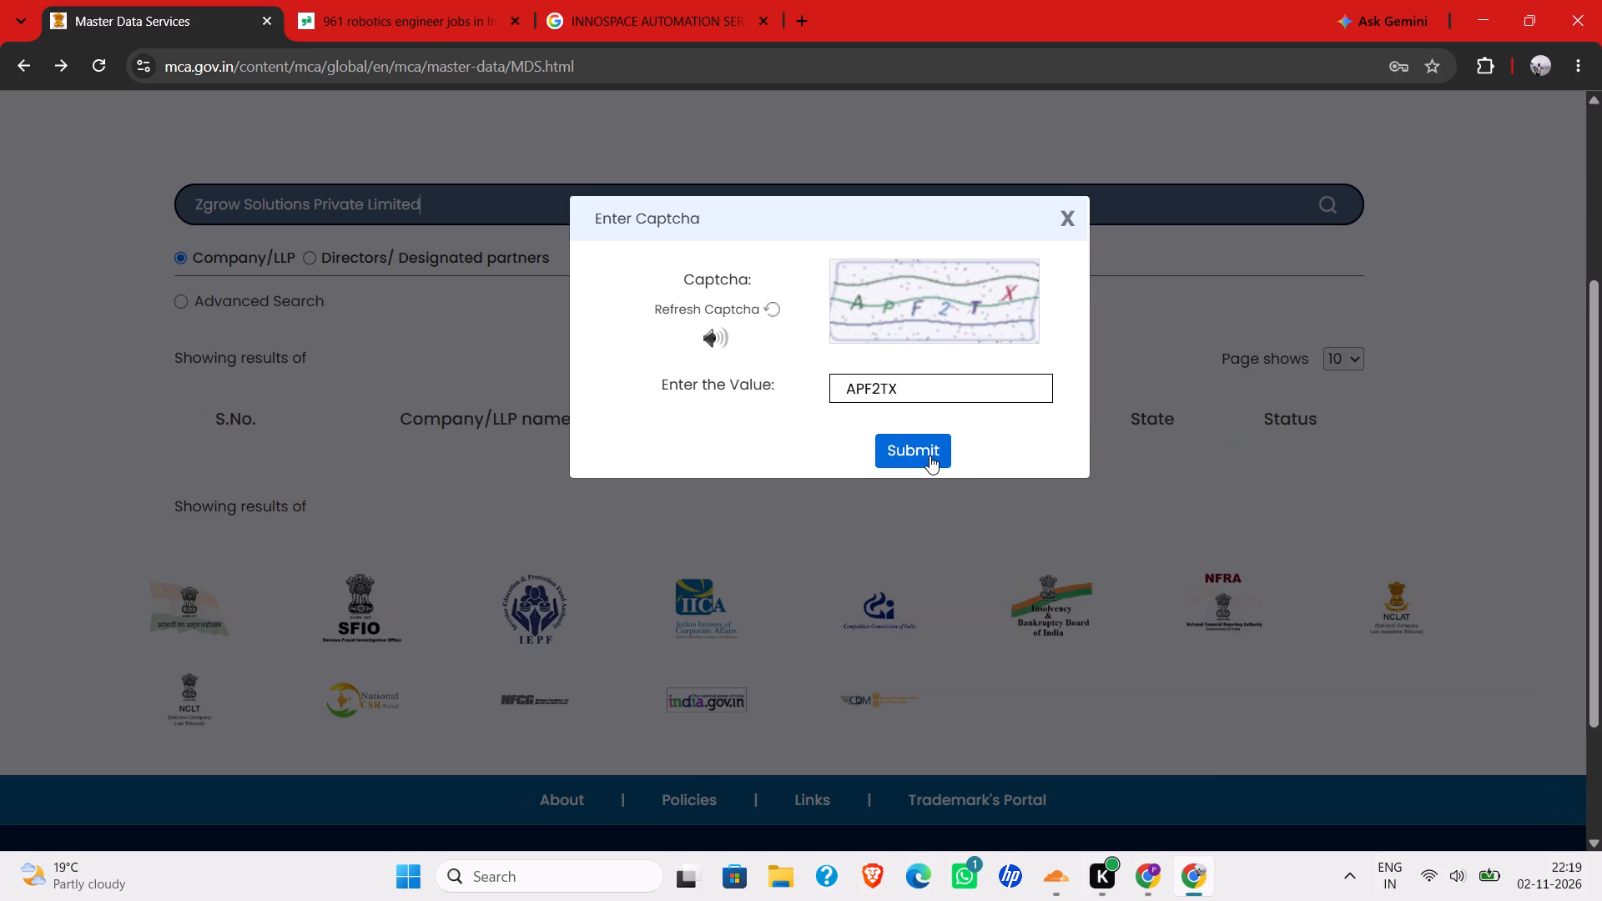
pyautogui.click(582, 474)
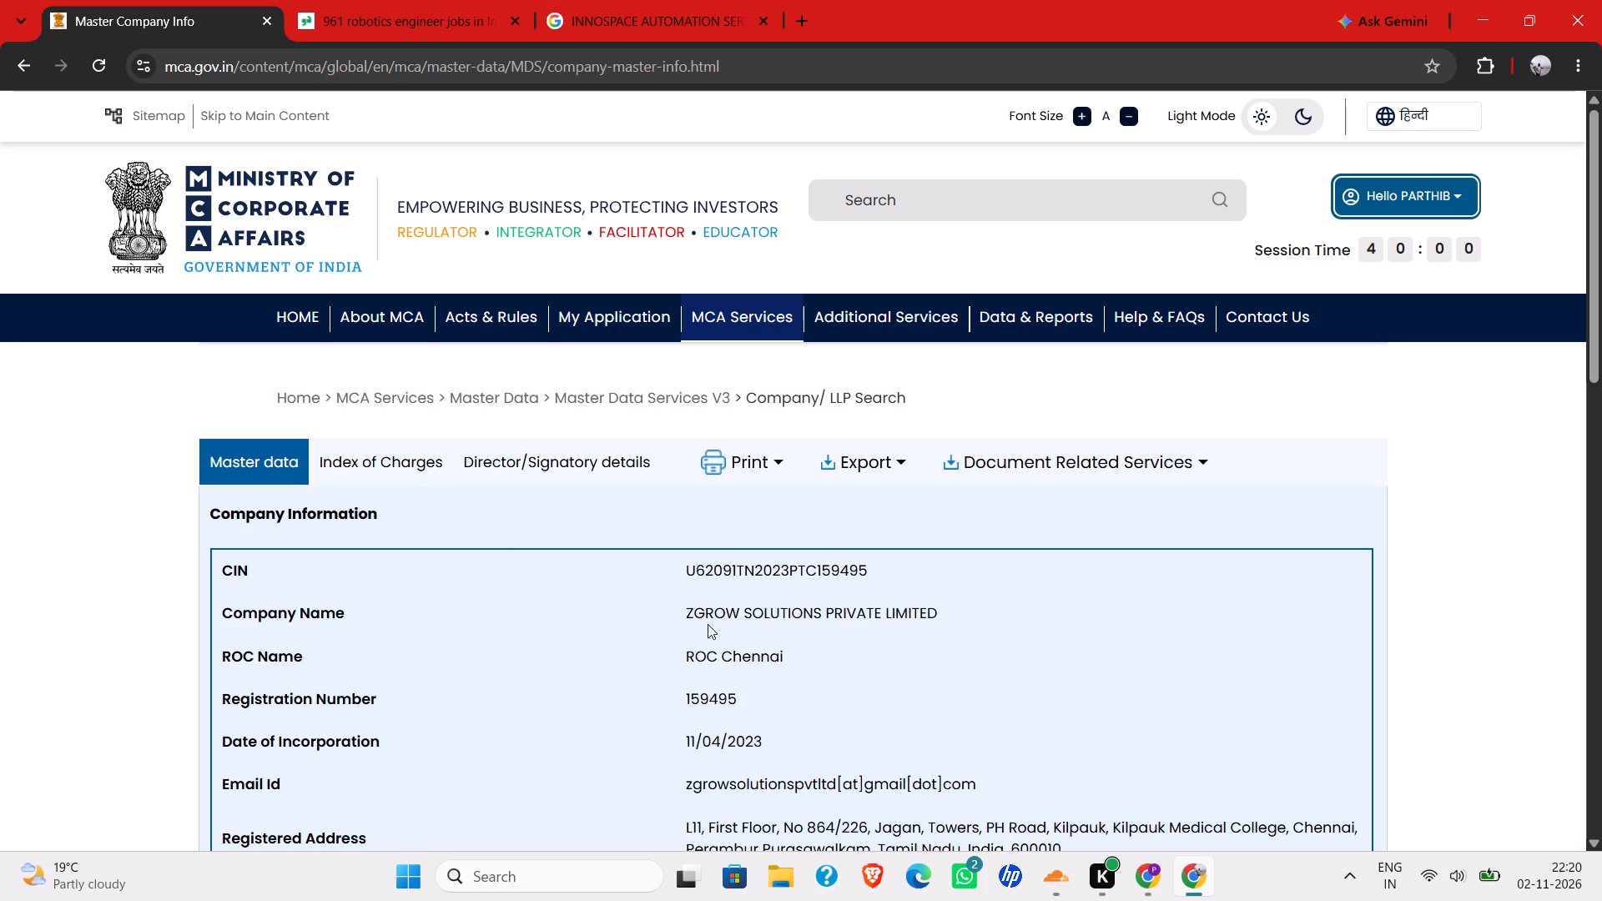
# Copy the registered name ZGROW SOLUTIONS PRIVATE LIMITED and search all sheets of the ECE Winter Database for an existing entry.
pyautogui.moveTo(683, 614); pyautogui.dragTo(1014, 627)
pyautogui.hotkey('ctrl', 'c')
pyautogui.click(1153, 893)
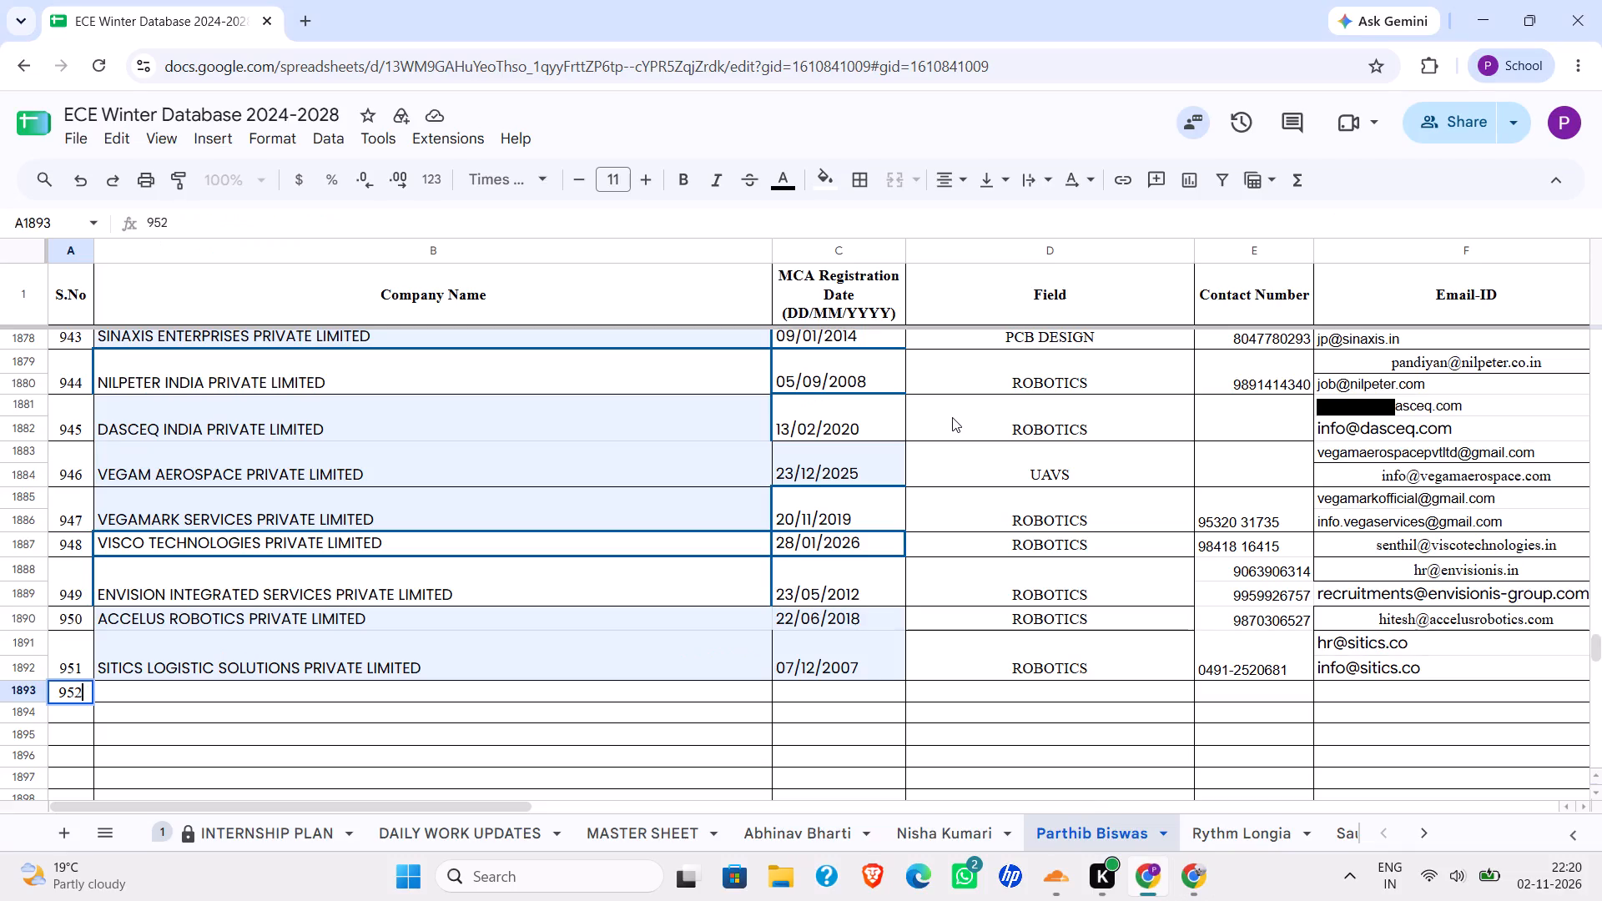
pyautogui.hotkey('ctrl', 'h')
pyautogui.hotkey('ctrl', 'v')
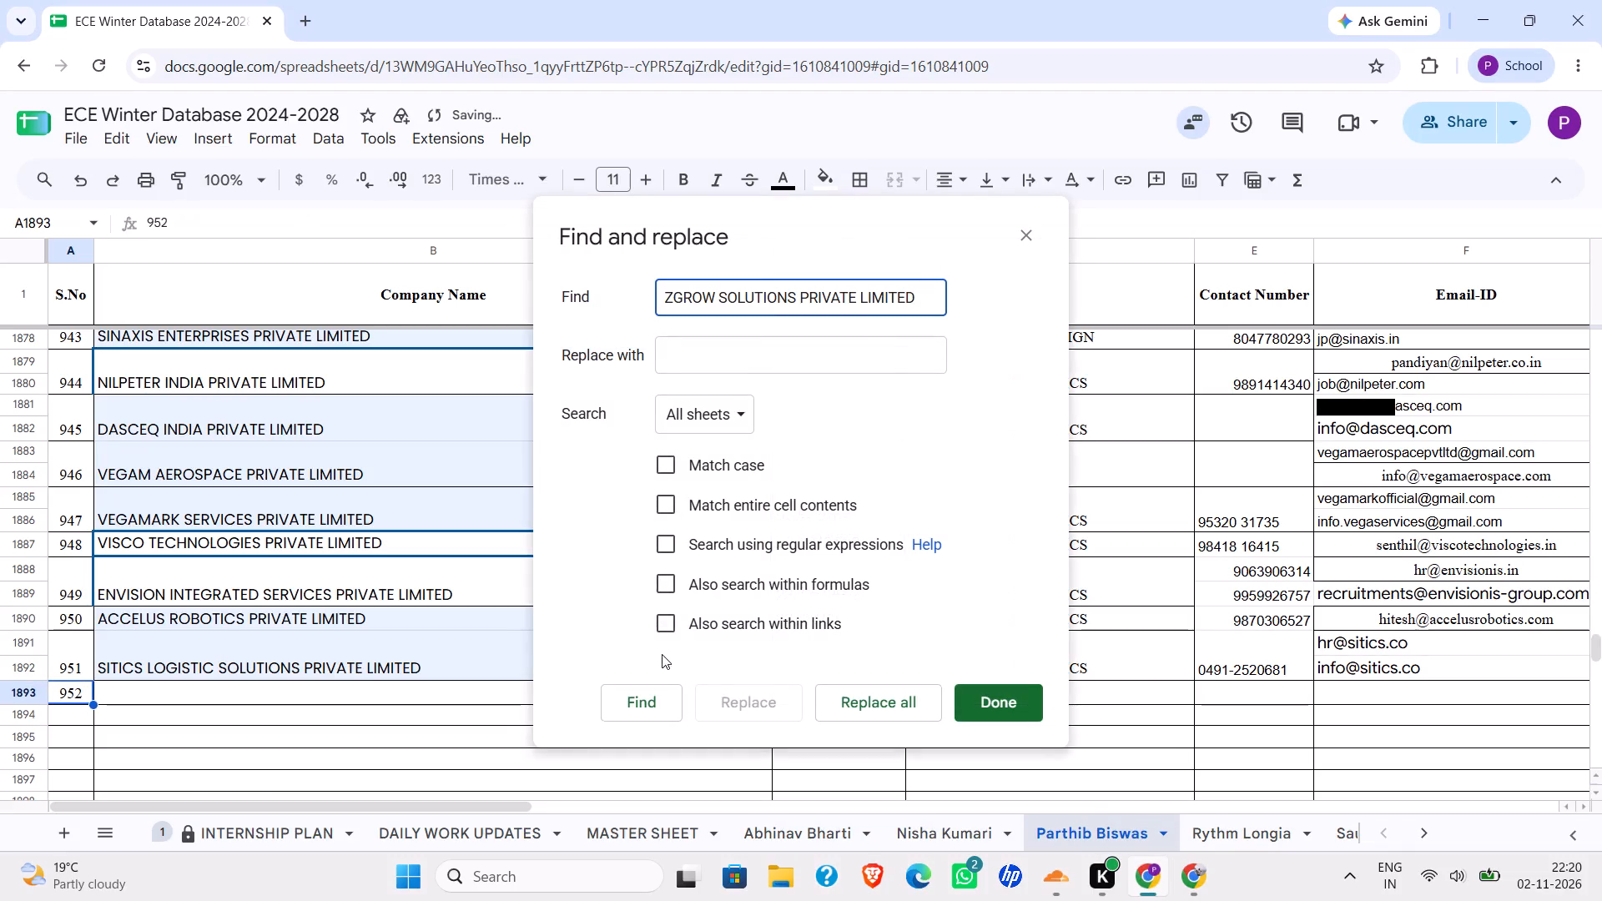
pyautogui.click(651, 694)
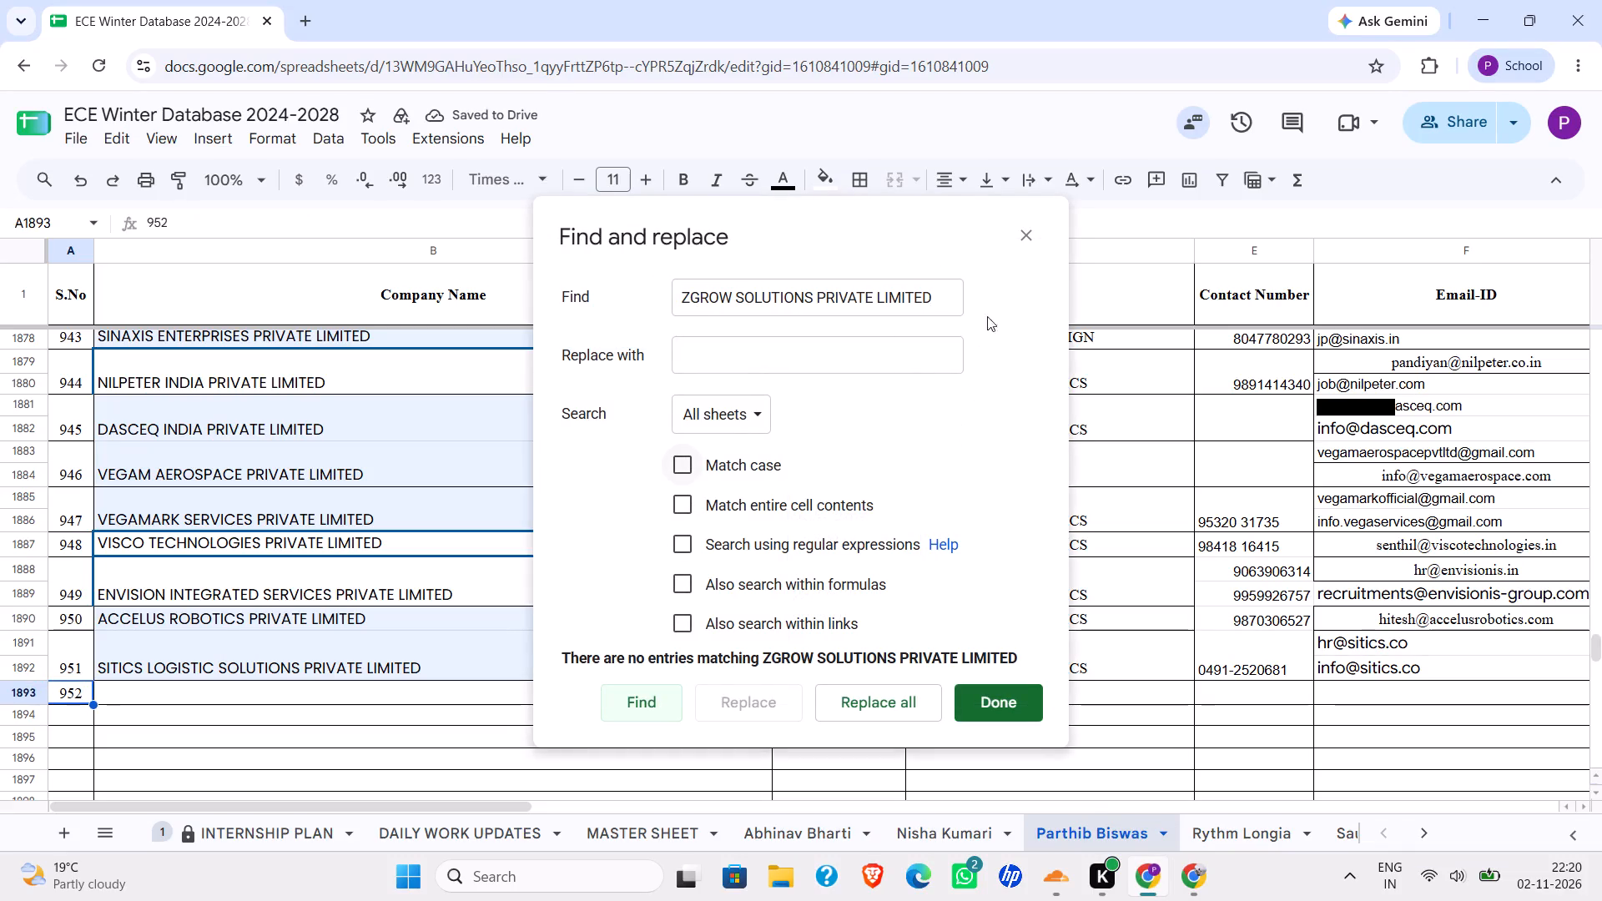
pyautogui.click(1026, 234)
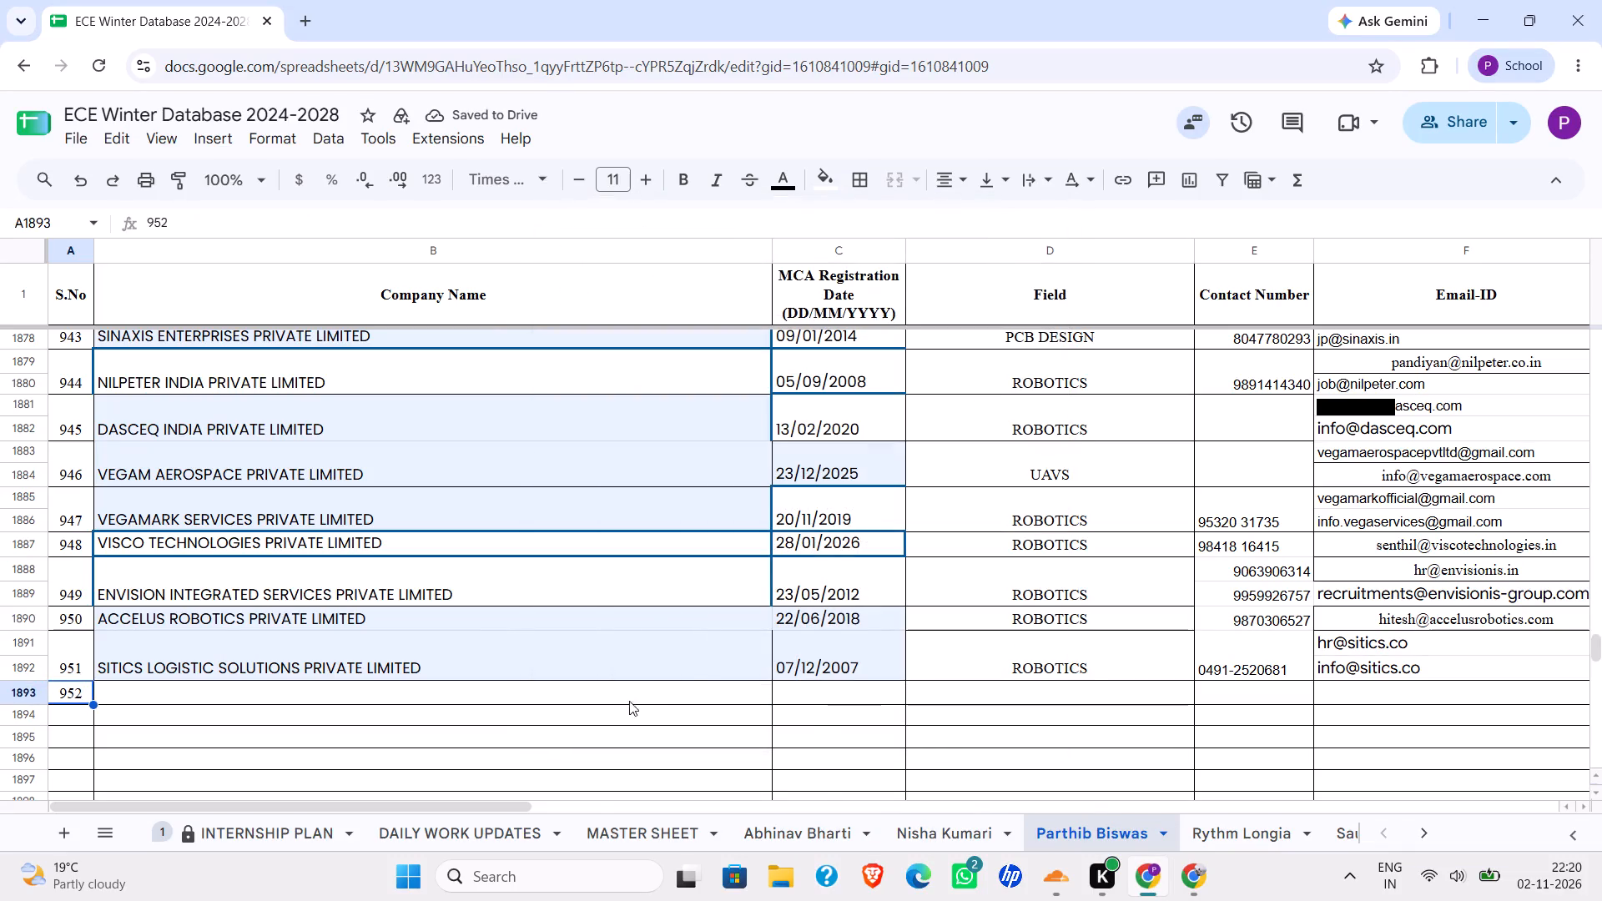
# Enter ZGROW SOLUTIONS PRIVATE LIMITED as the Company Name in row 1893.
pyautogui.click(642, 693)
pyautogui.hotkey('ctrl', 'v')
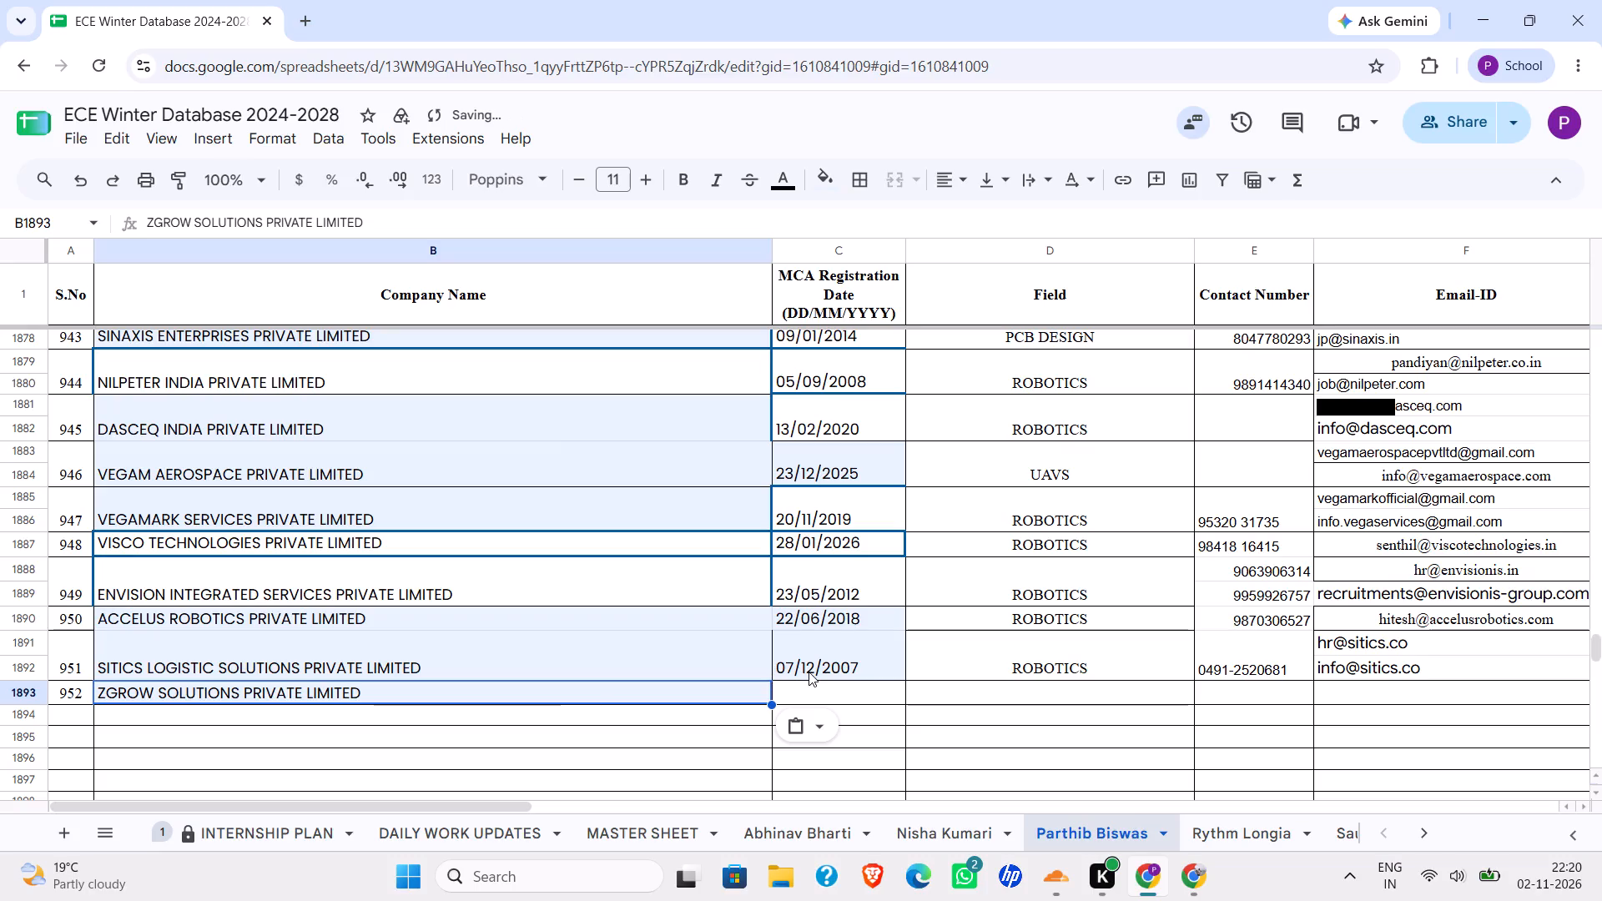
# Enter ROBOTICS as the Field for Zgrow Solutions in row 1893.
pyautogui.click(823, 685)
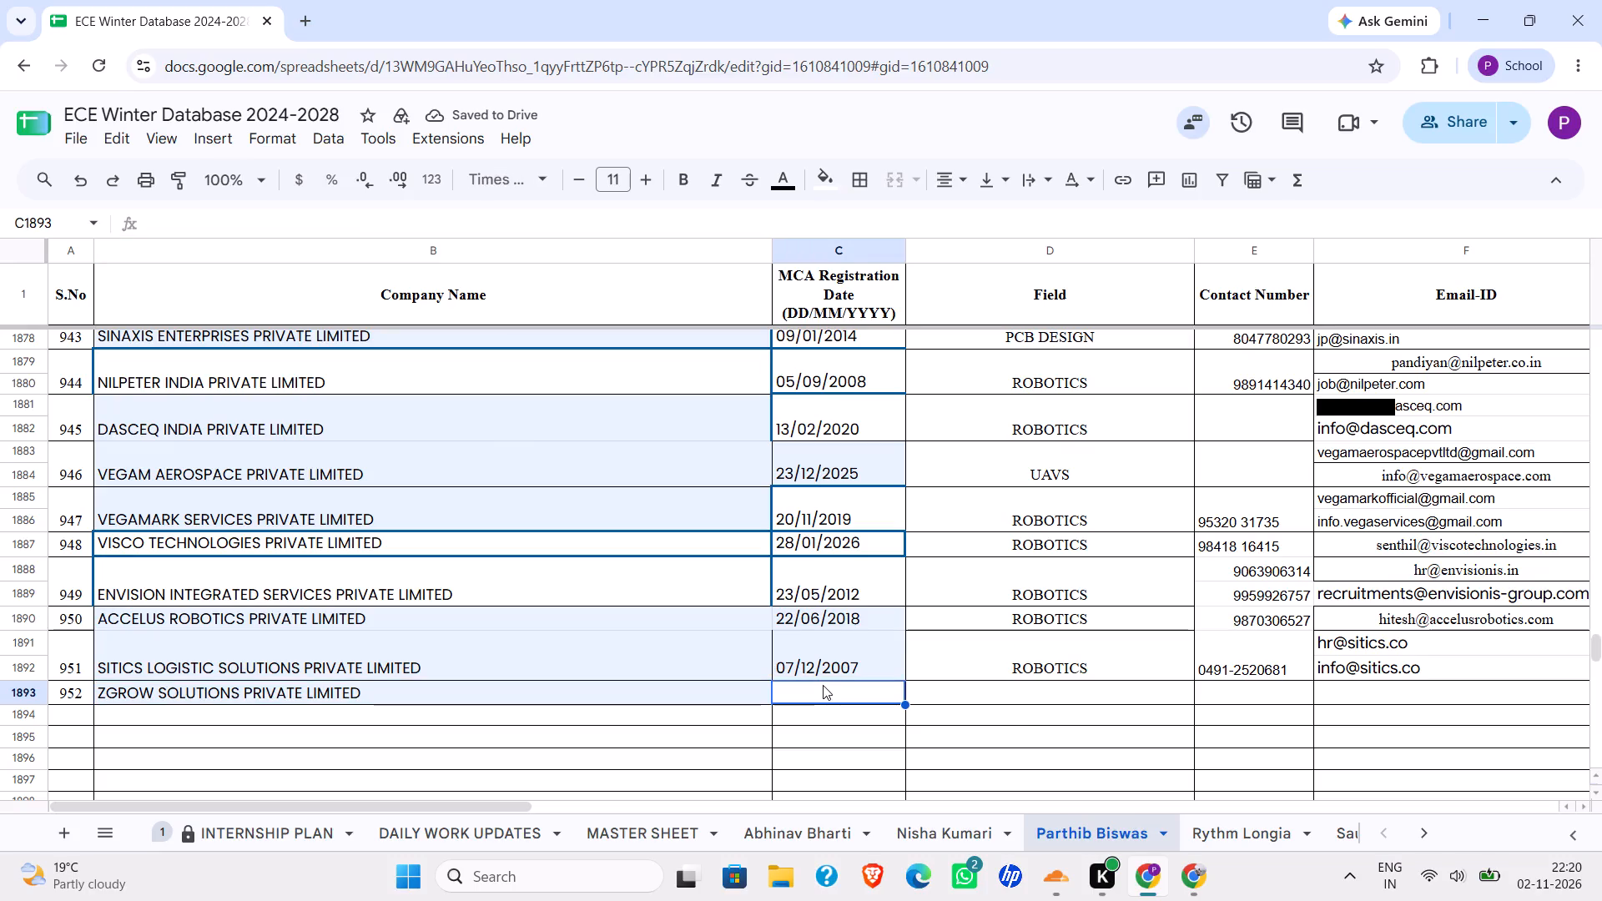
pyautogui.click(1014, 692)
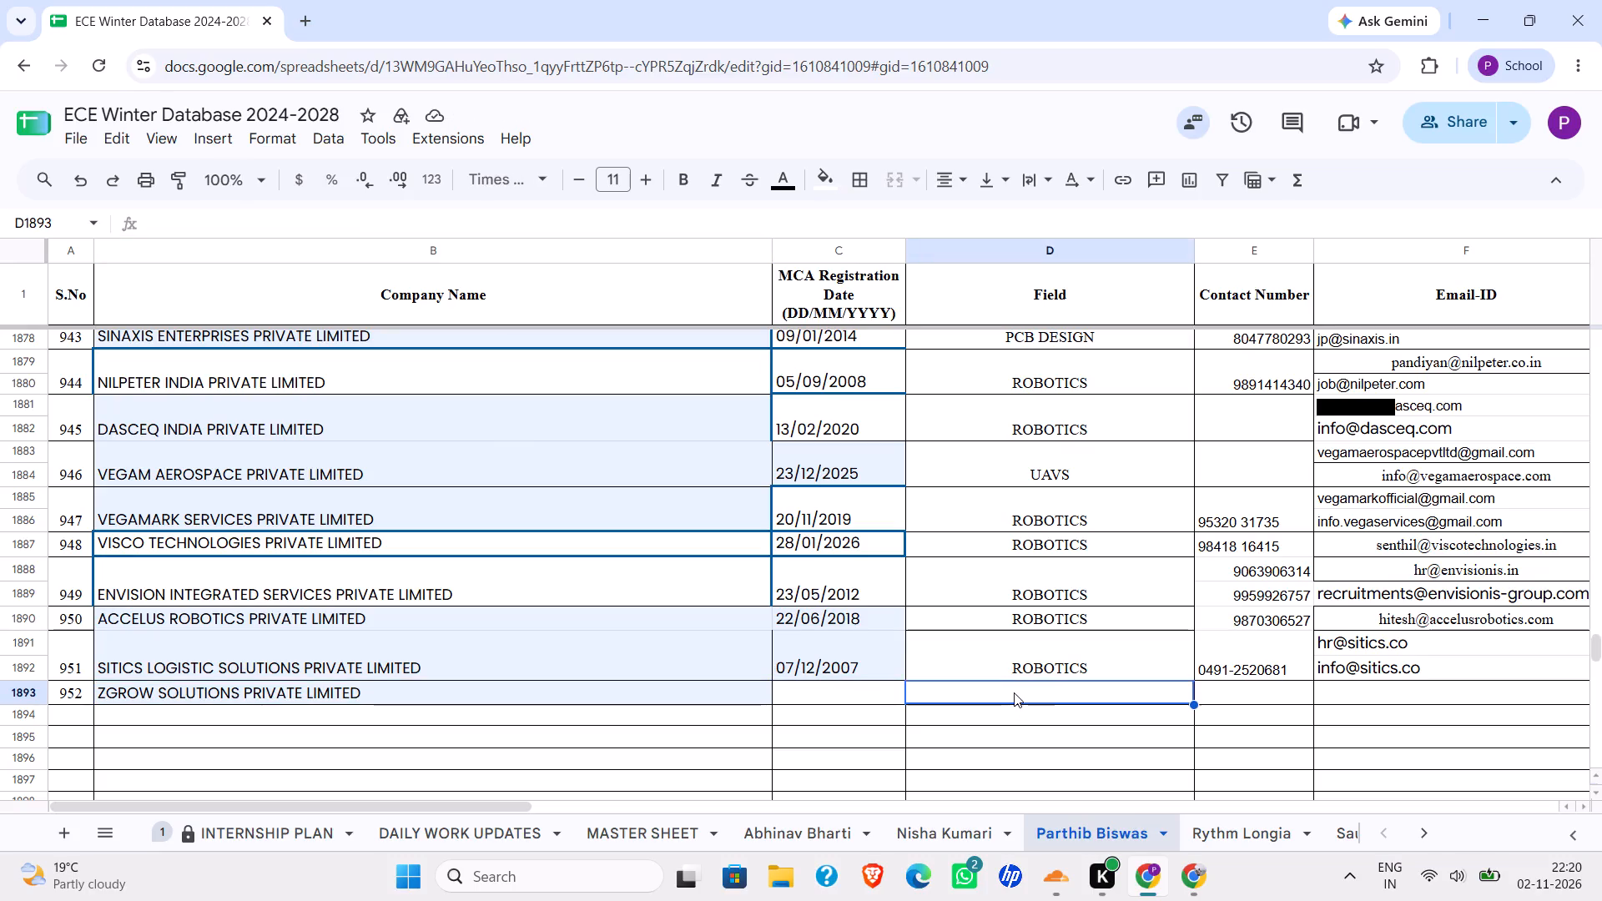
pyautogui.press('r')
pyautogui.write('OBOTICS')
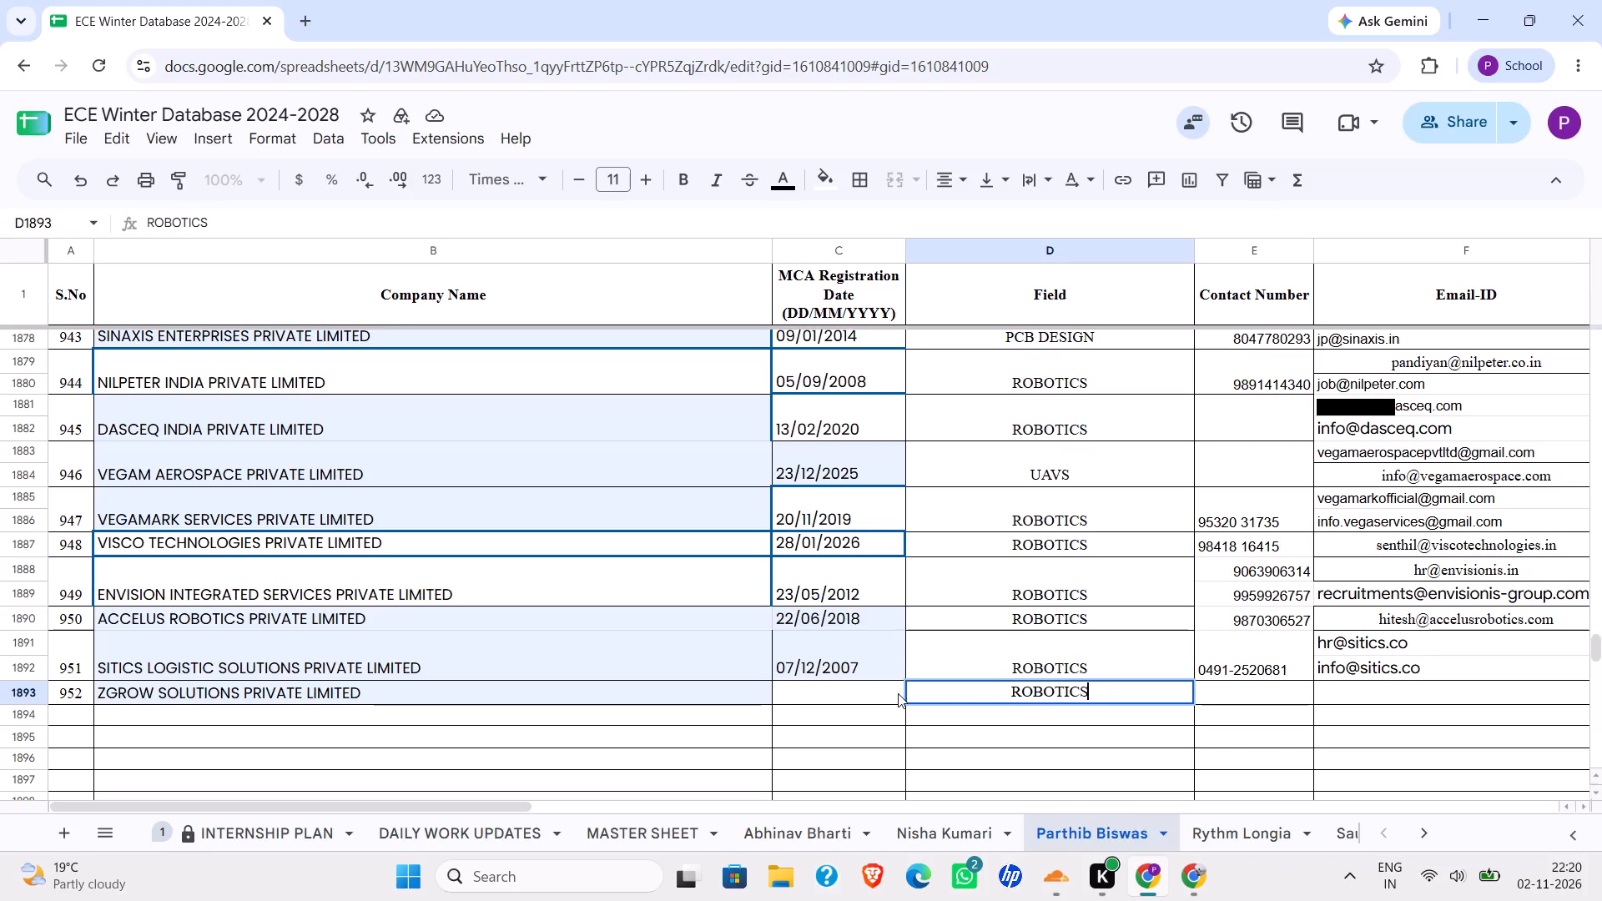
pyautogui.click(898, 693)
# Switch to the Google AI chat and ask it for "ZGROW SOLUTIONS PRIVATE LIMITED hr ticket".
pyautogui.click(1191, 873)
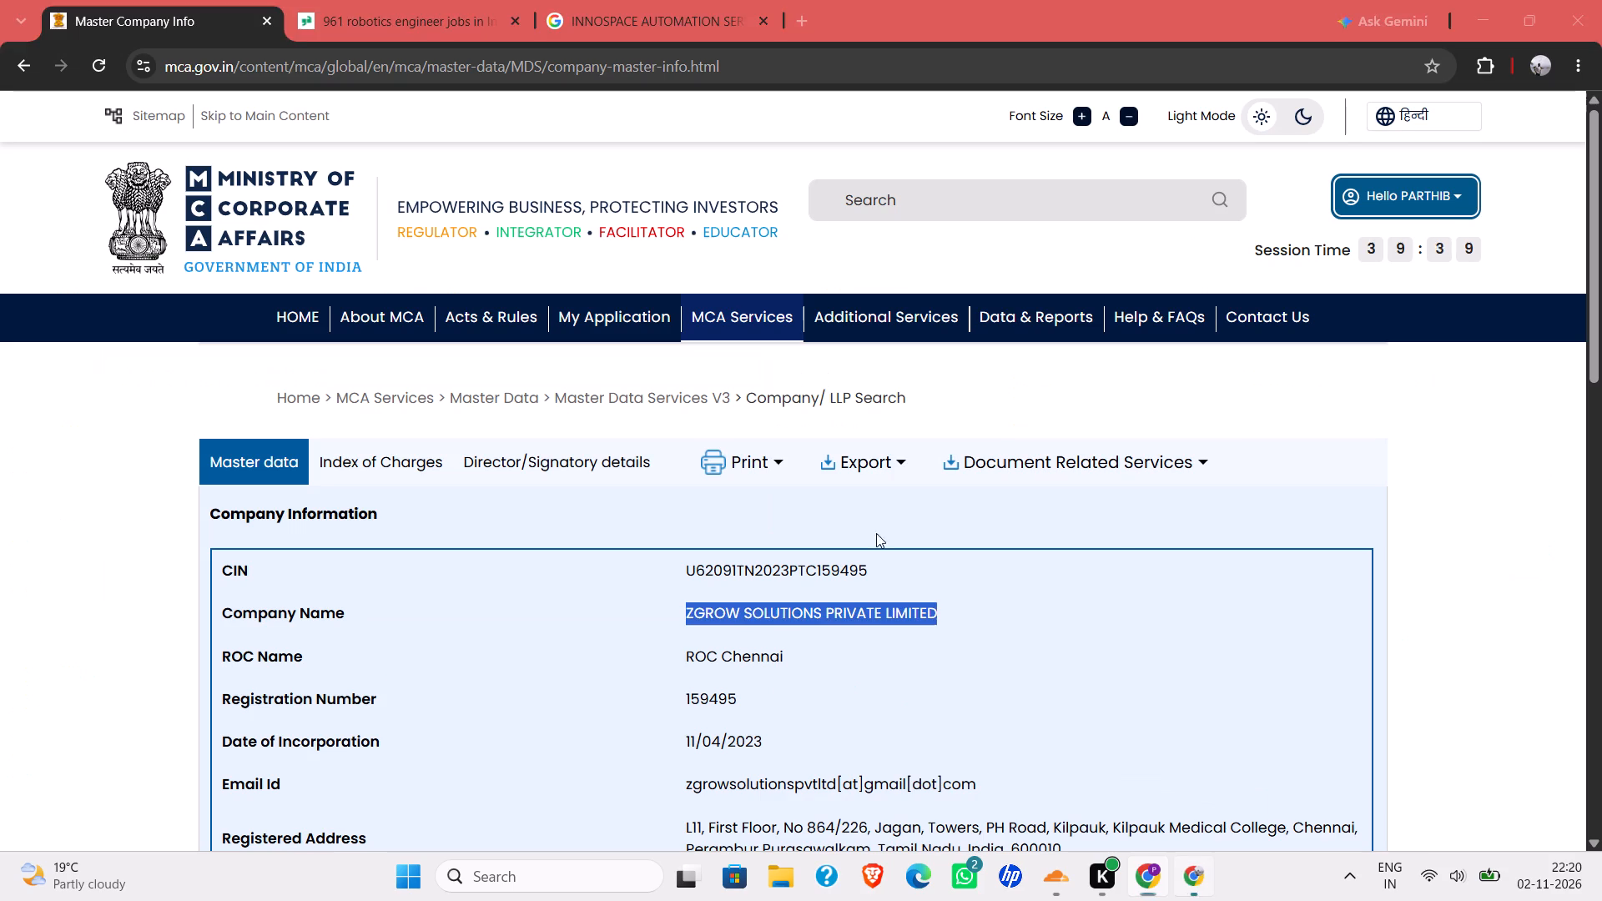
pyautogui.click(603, 23)
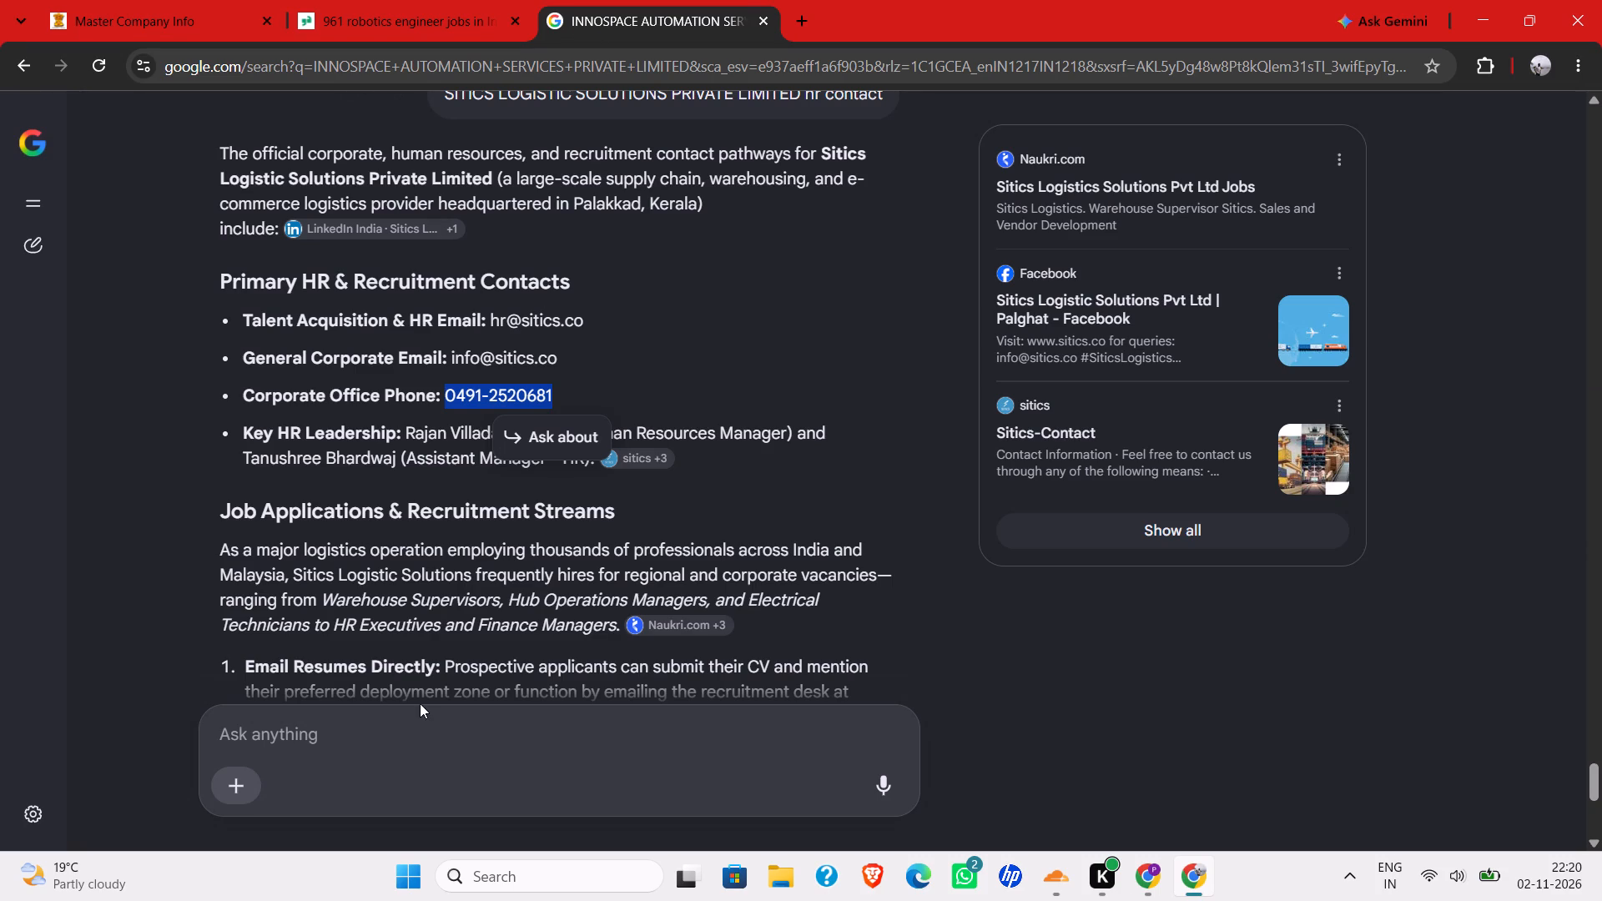
pyautogui.click(399, 725)
pyautogui.hotkey('ctrl', 'v')
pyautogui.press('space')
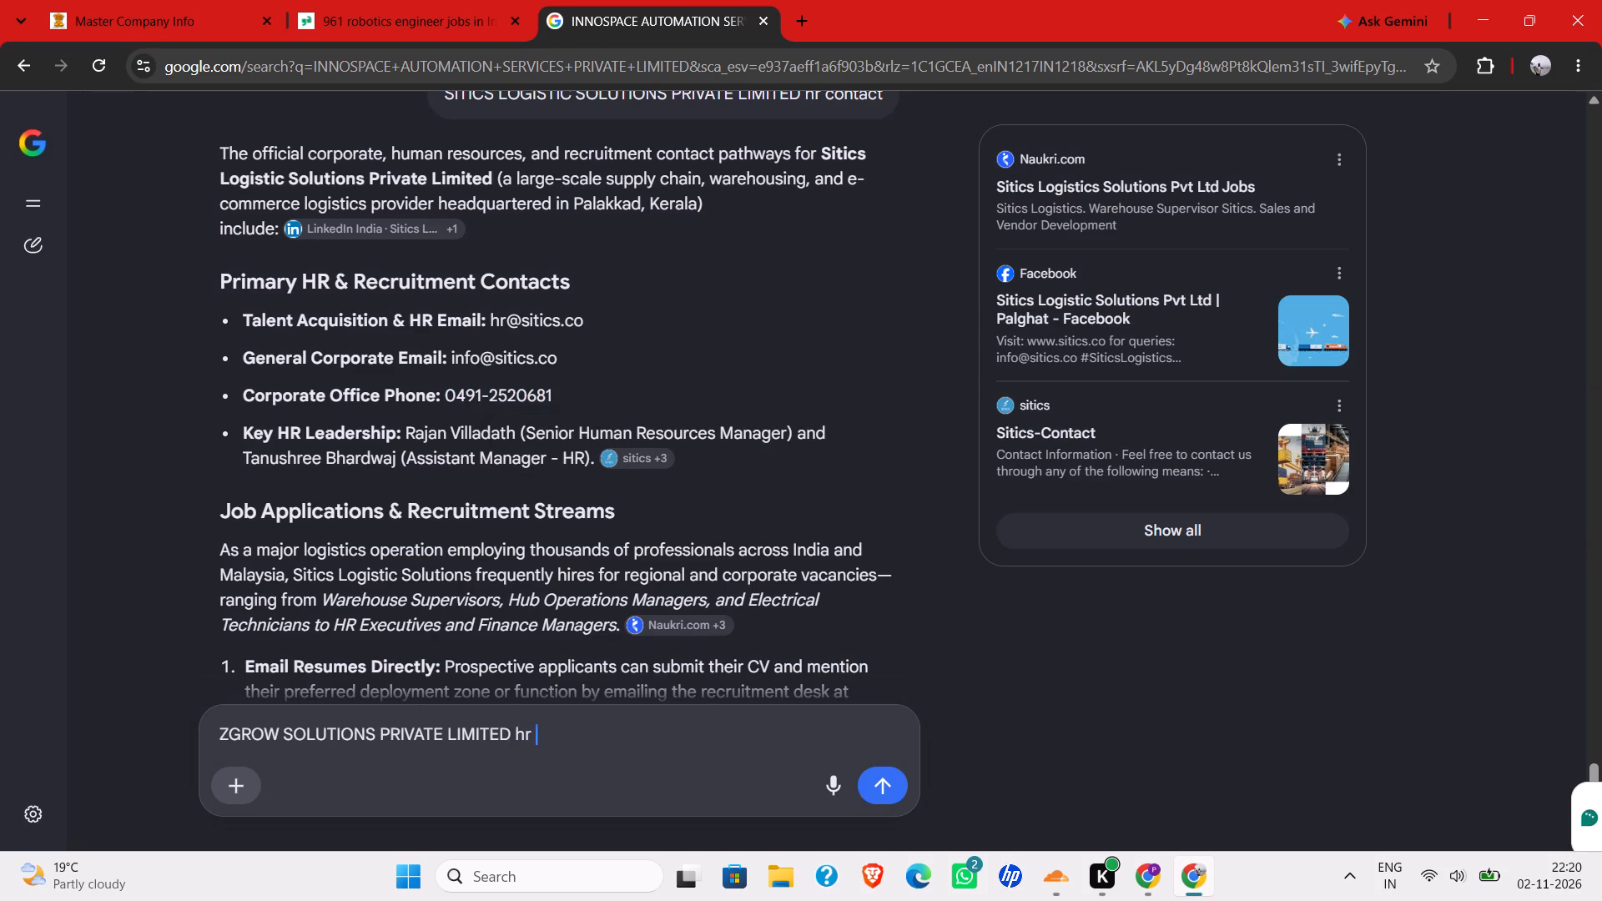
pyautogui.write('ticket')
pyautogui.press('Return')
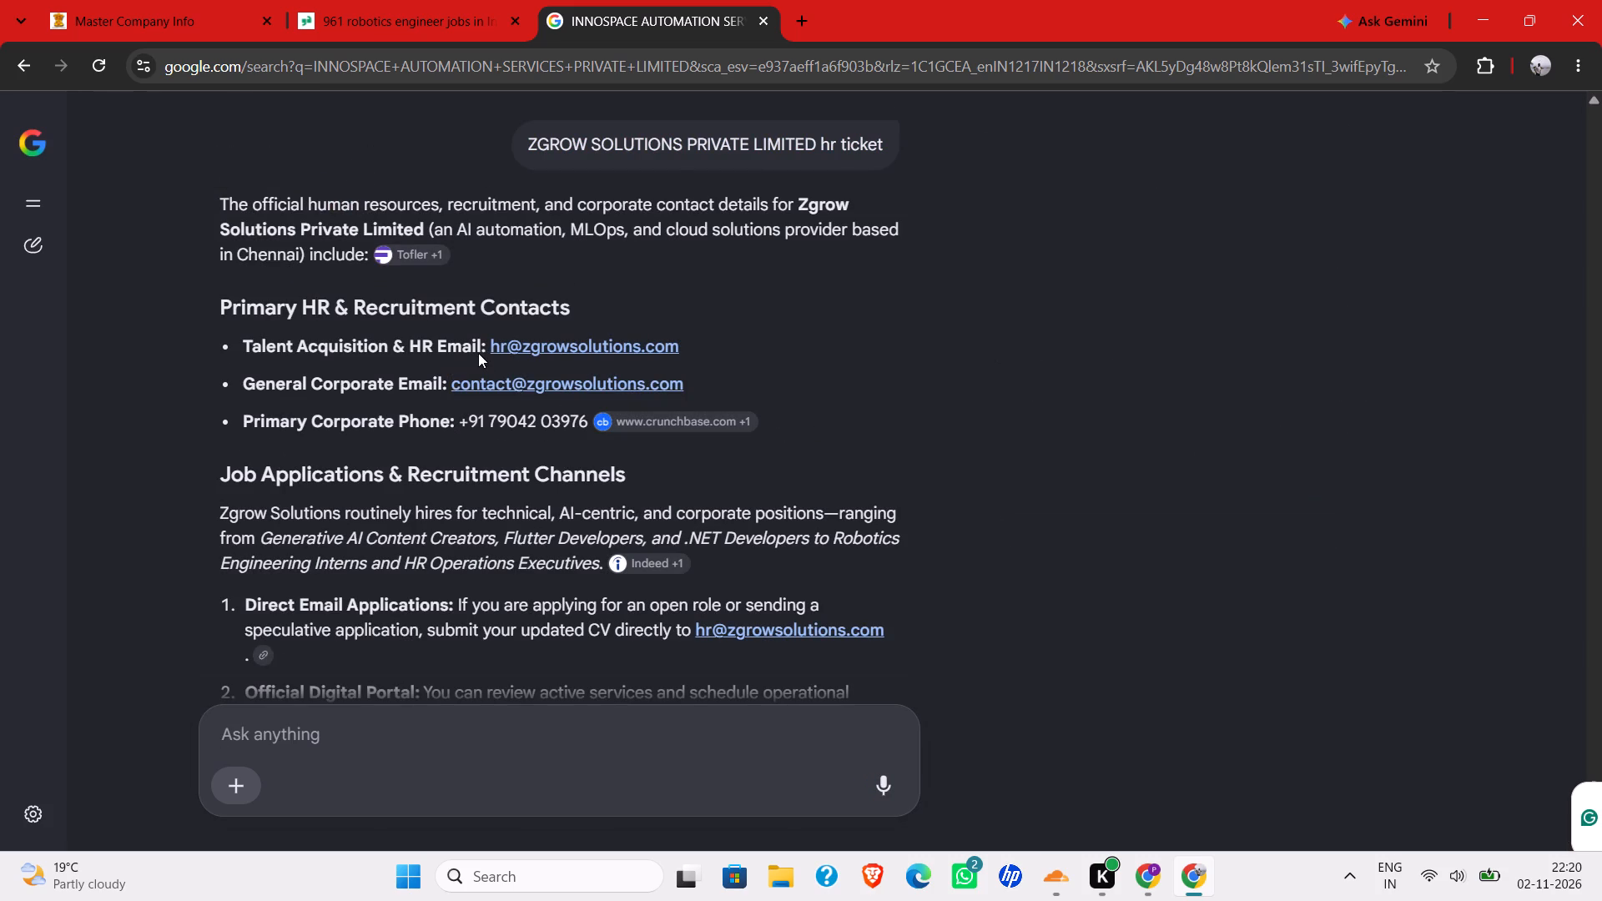
# Copy the talent acquisition and HR email from the answer into the Email-ID cell of row 1893 in the database.
pyautogui.moveTo(697, 344); pyautogui.dragTo(508, 340)
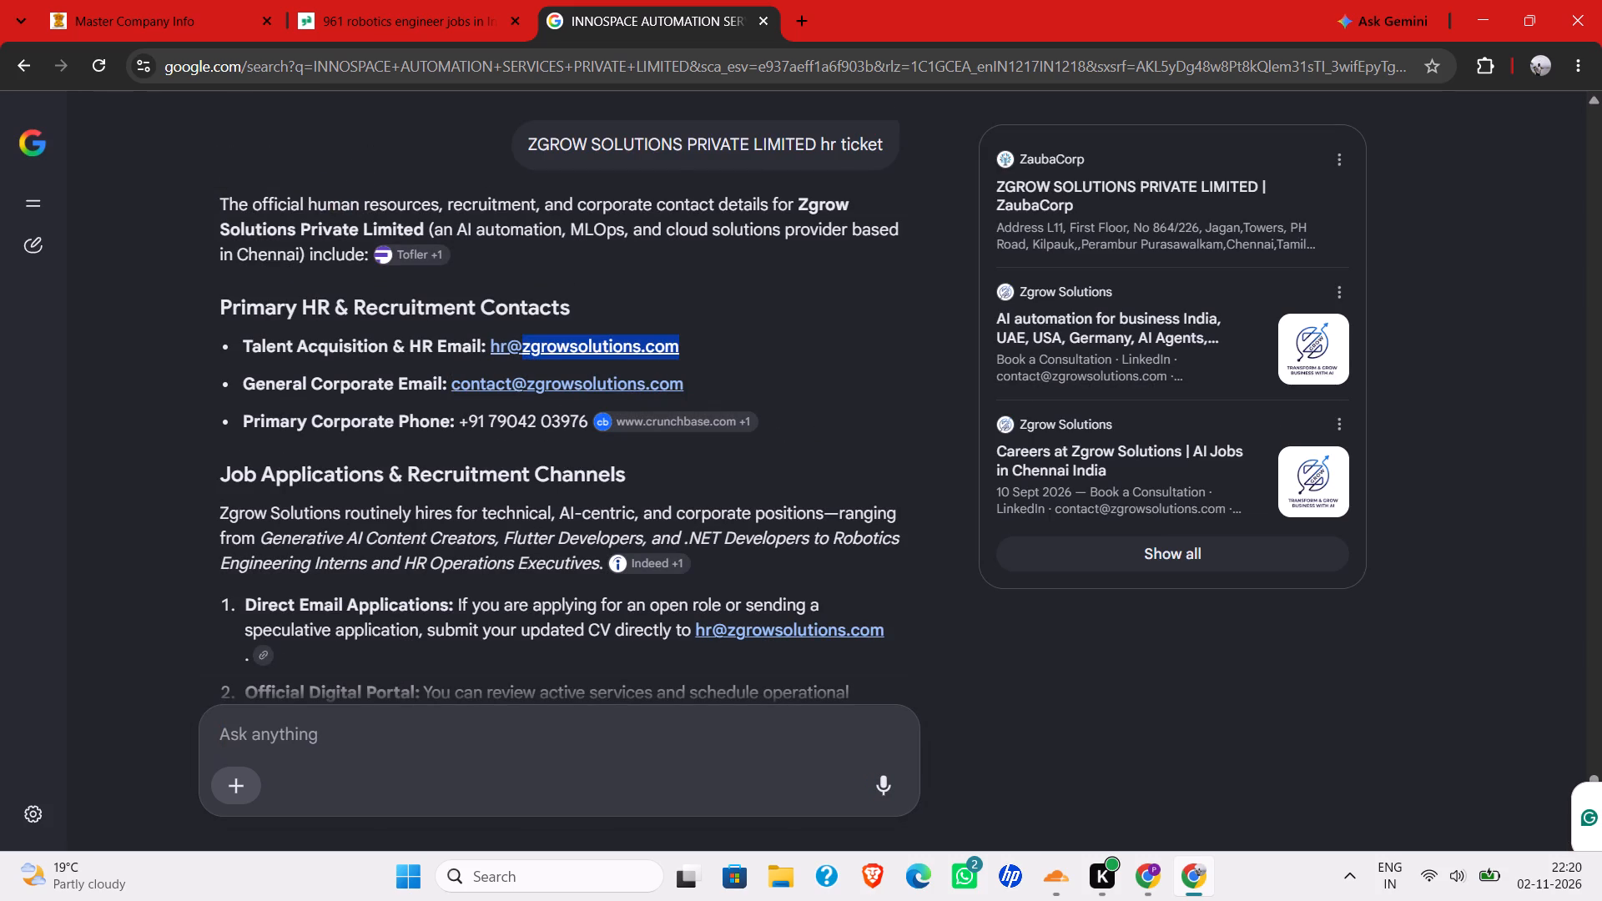
pyautogui.moveTo(508, 340); pyautogui.dragTo(489, 340)
pyautogui.hotkey('ctrl', 'c')
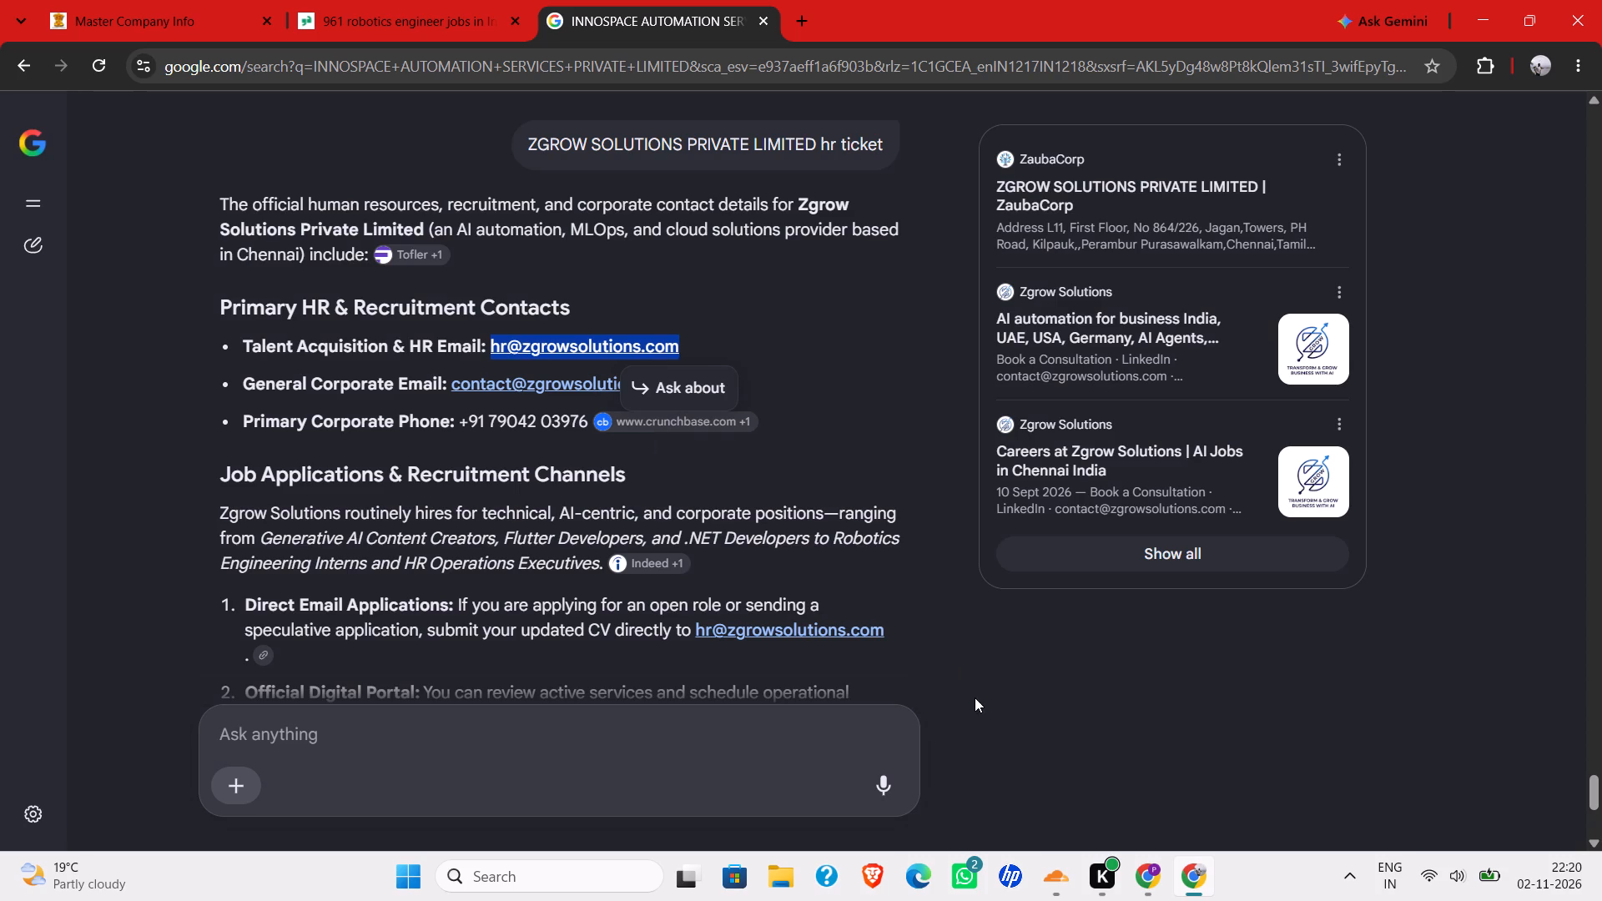
pyautogui.click(1136, 876)
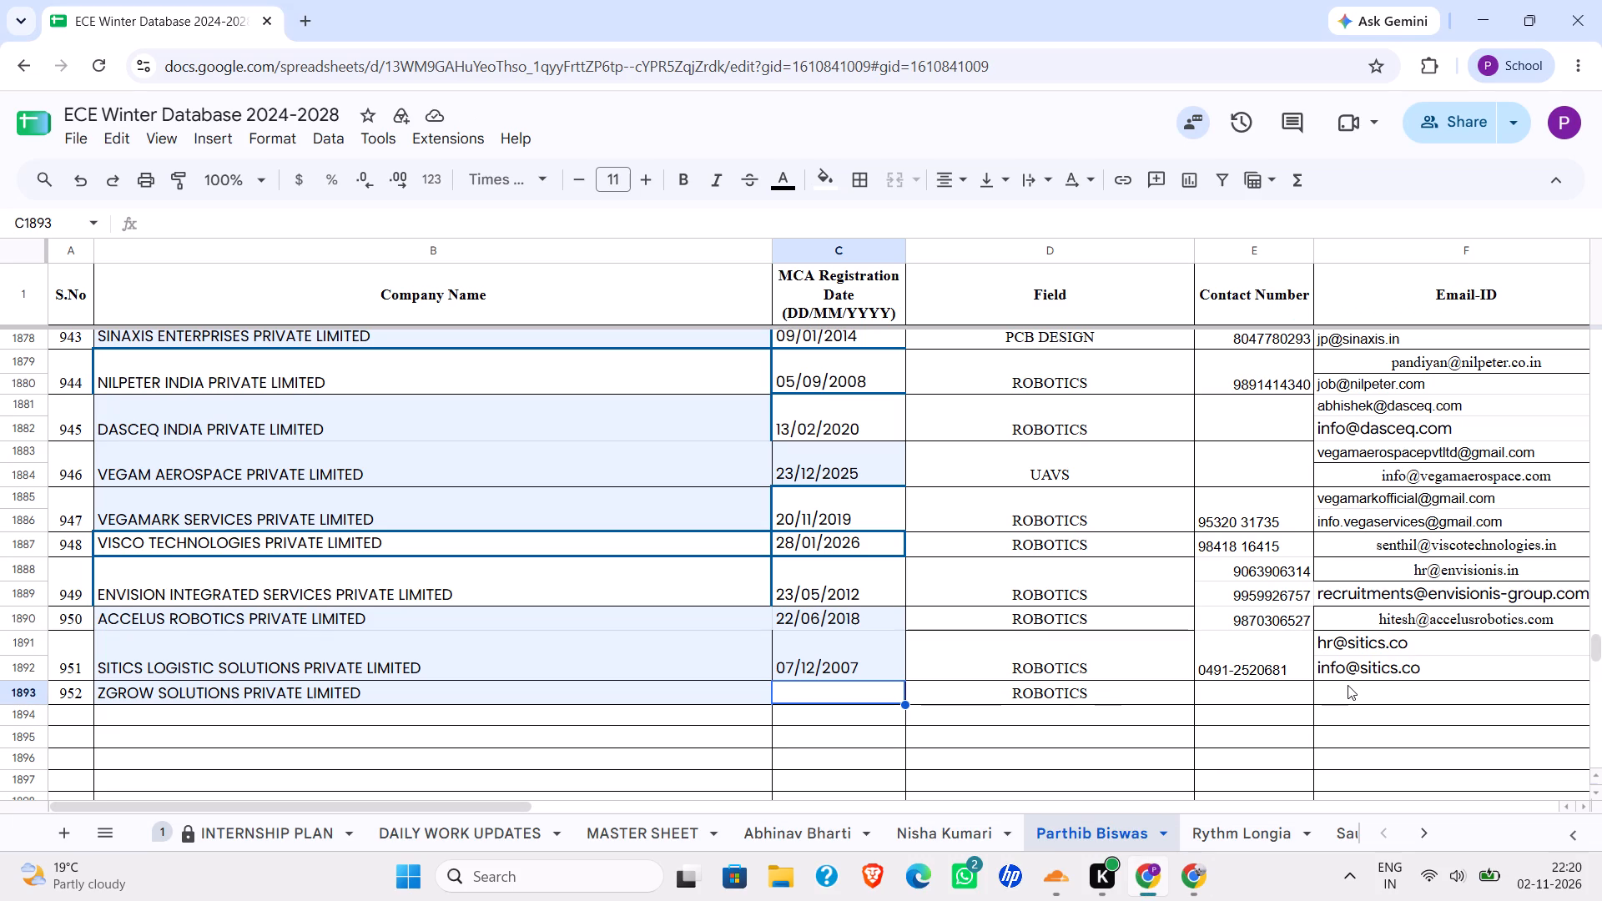
pyautogui.click(1348, 685)
pyautogui.click(527, 224)
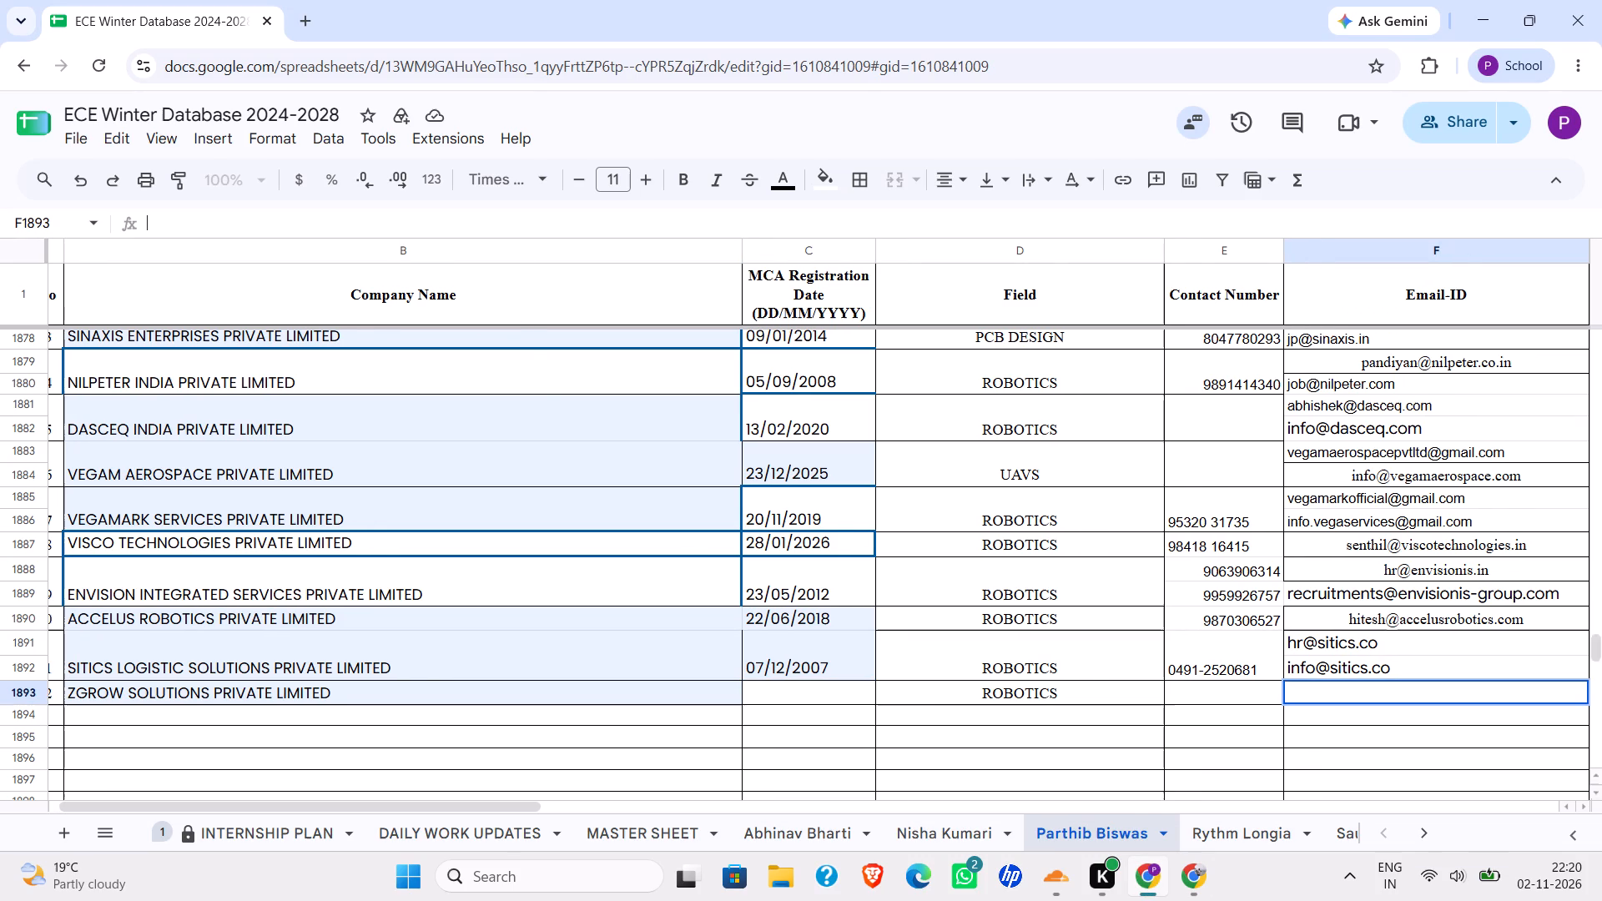
pyautogui.hotkey('ctrl', 'v')
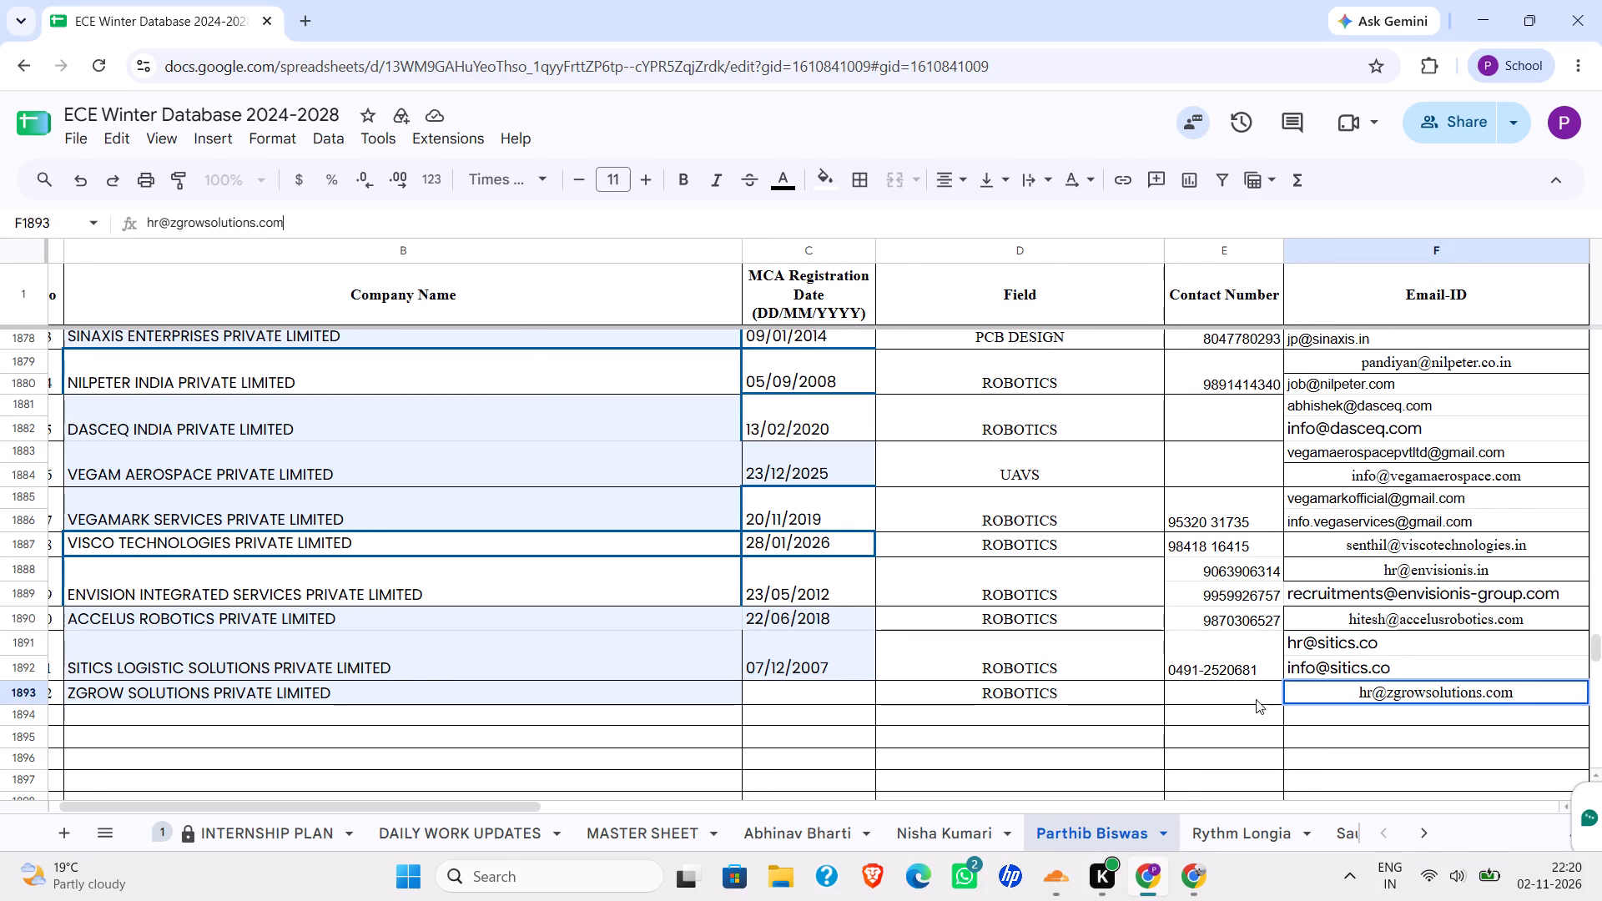
pyautogui.click(1245, 694)
# Copy Zgrow's general corporate email from the AI answer into the Email-ID cell of row 1894.
pyautogui.click(1191, 883)
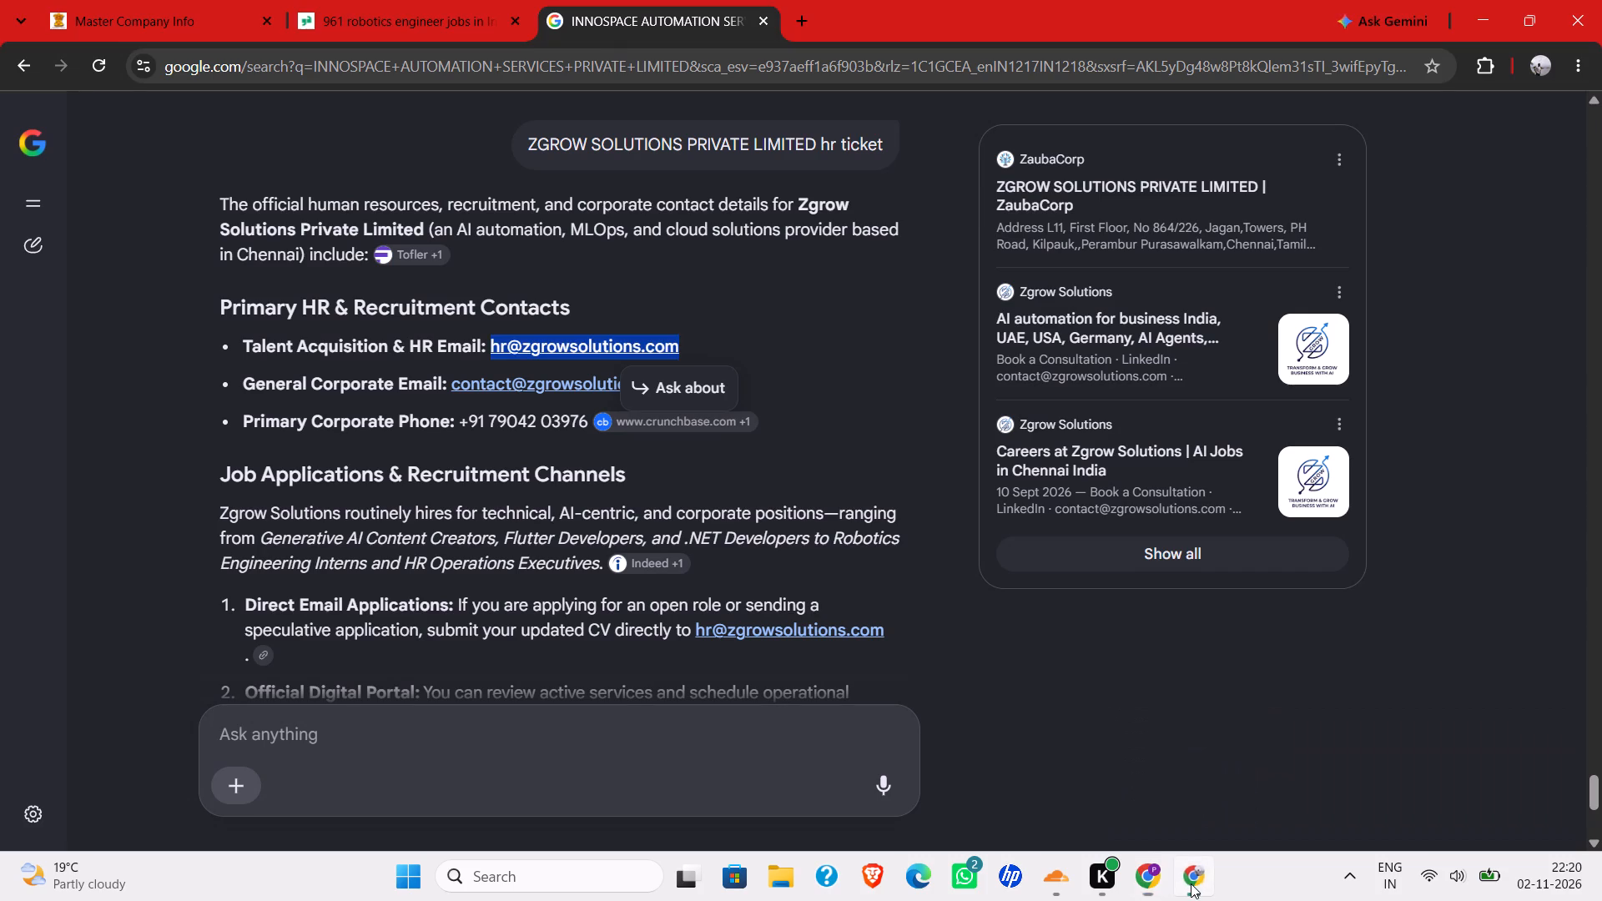
pyautogui.click(822, 585)
pyautogui.moveTo(688, 389); pyautogui.dragTo(619, 365)
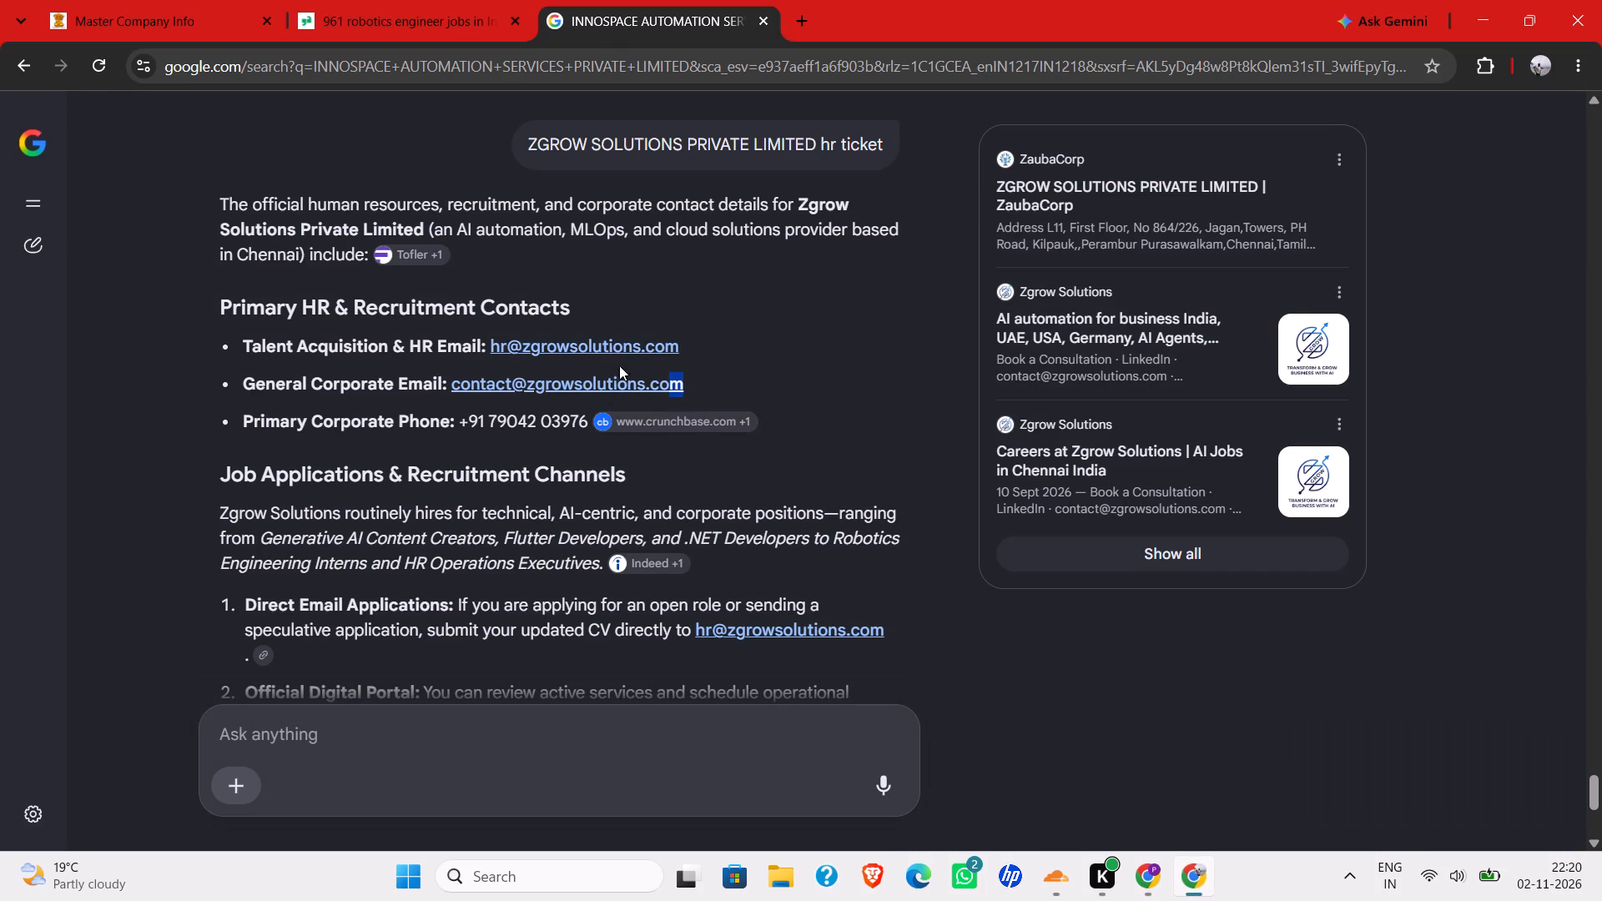
pyautogui.moveTo(619, 365); pyautogui.dragTo(467, 370)
pyautogui.hotkey('ctrl', 'c')
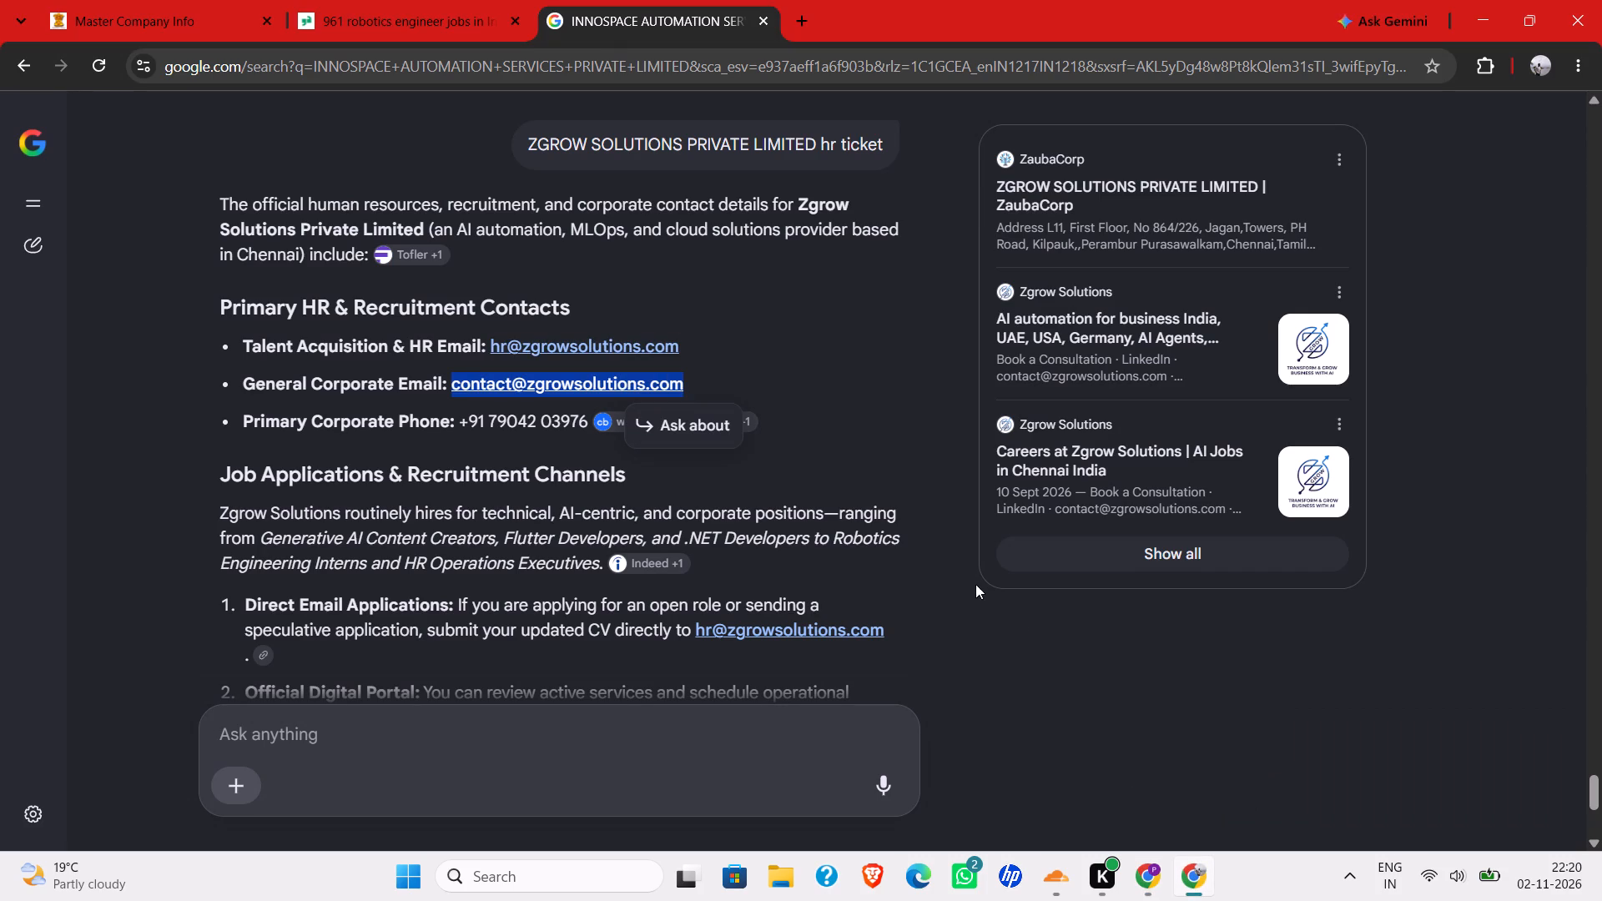
pyautogui.click(1145, 886)
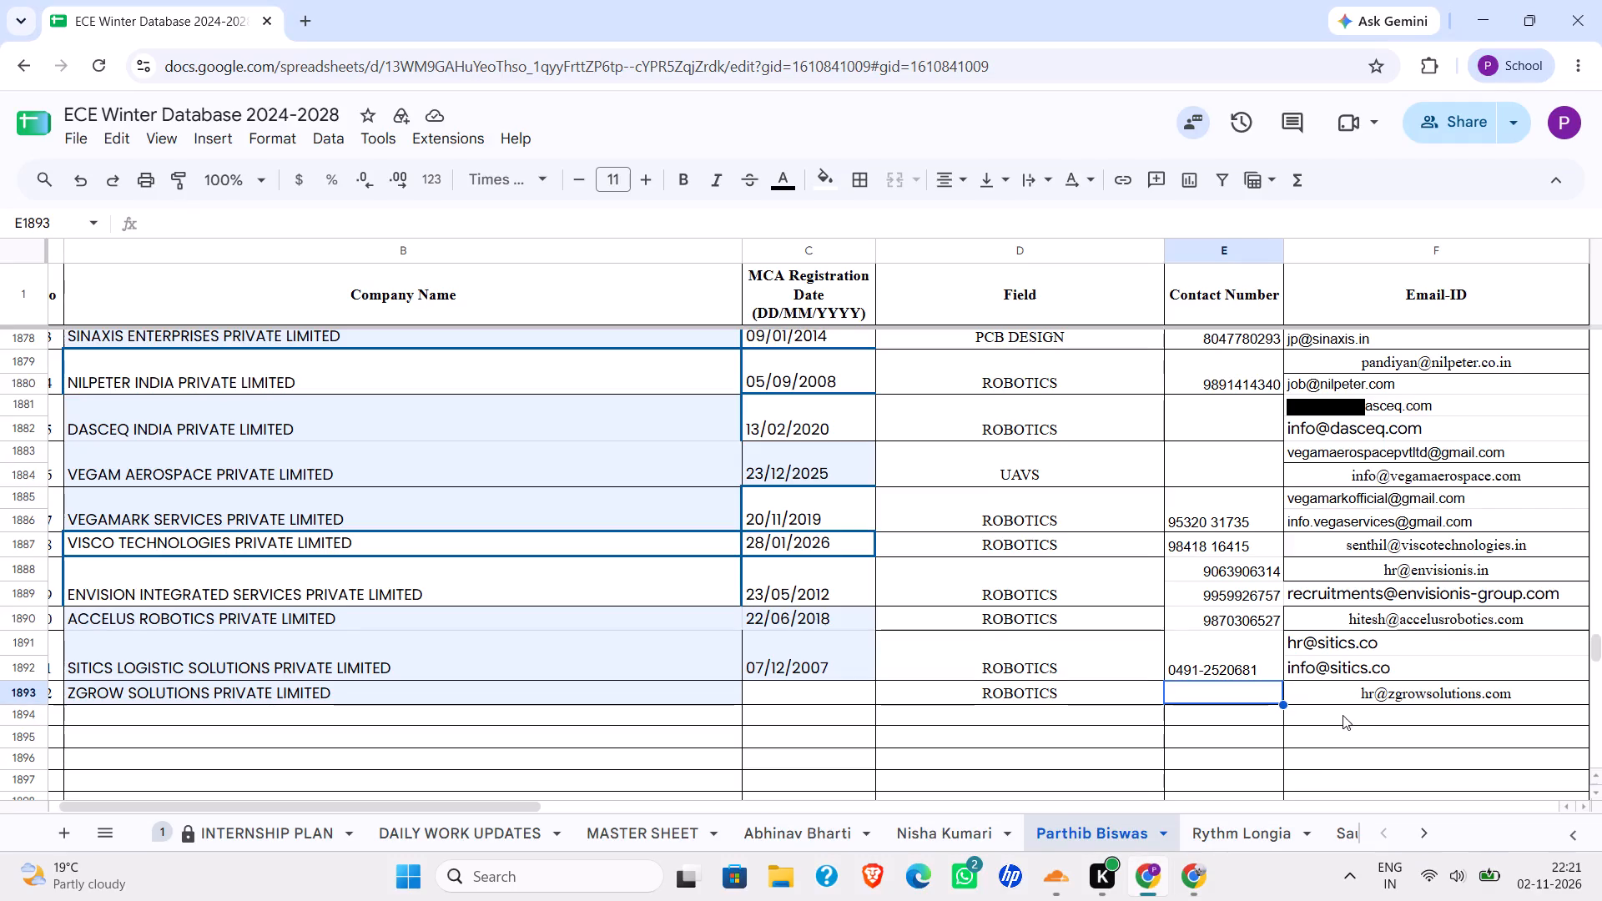
pyautogui.click(1343, 714)
pyautogui.click(595, 222)
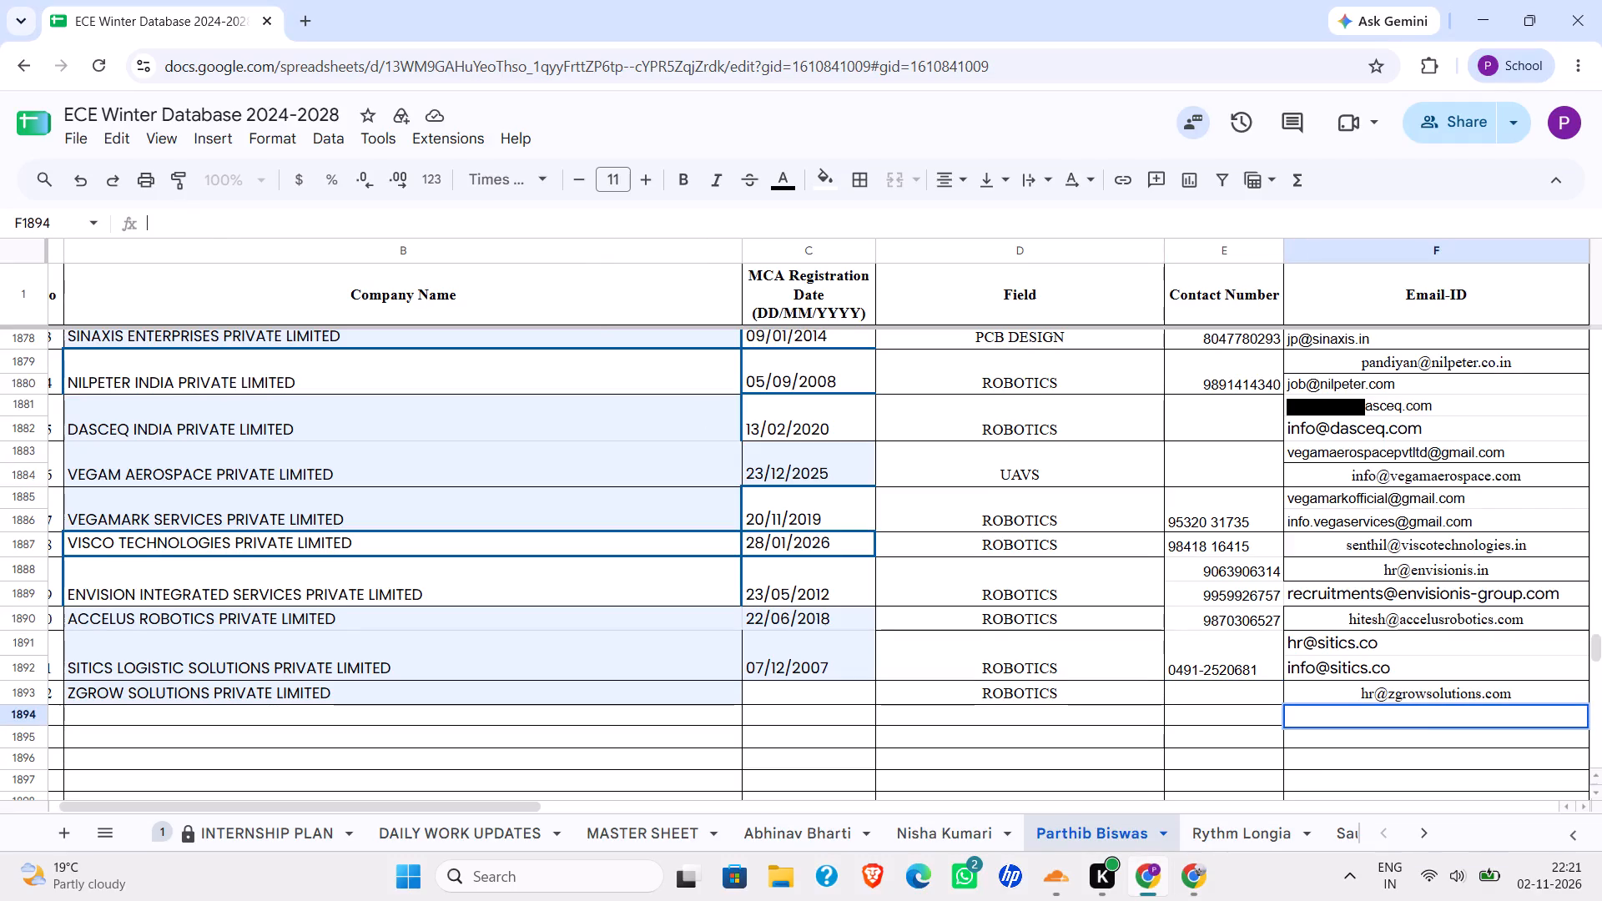
pyautogui.hotkey('ctrl', 'v')
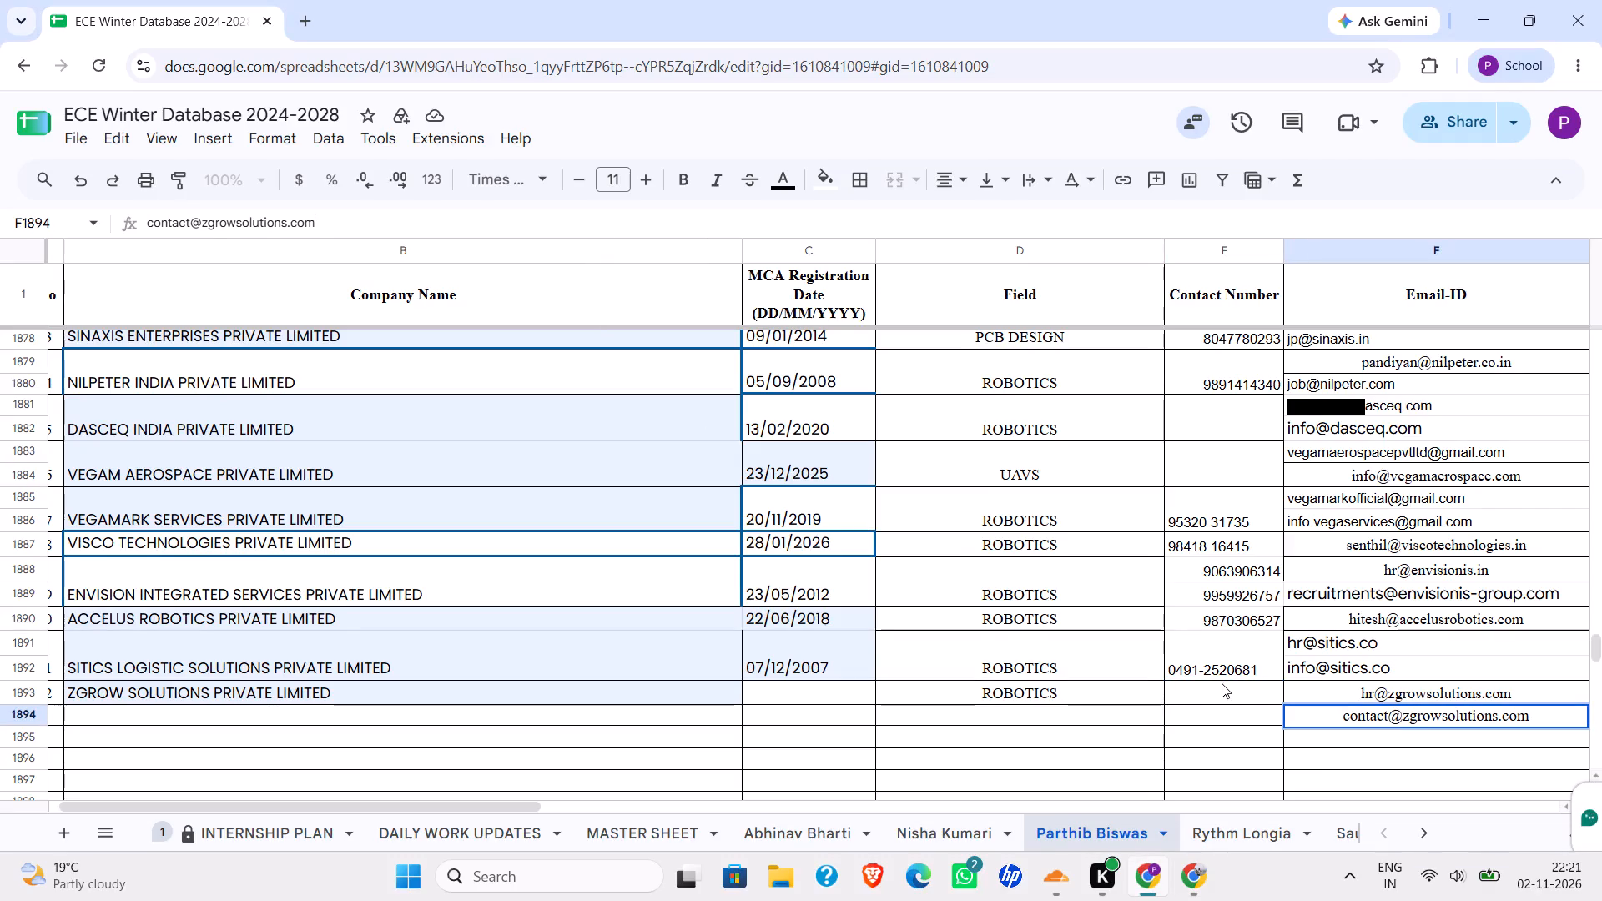
# Copy Zgrow's primary corporate phone number without the +91 prefix into the Contact Number cell of row 1893.
pyautogui.click(1218, 692)
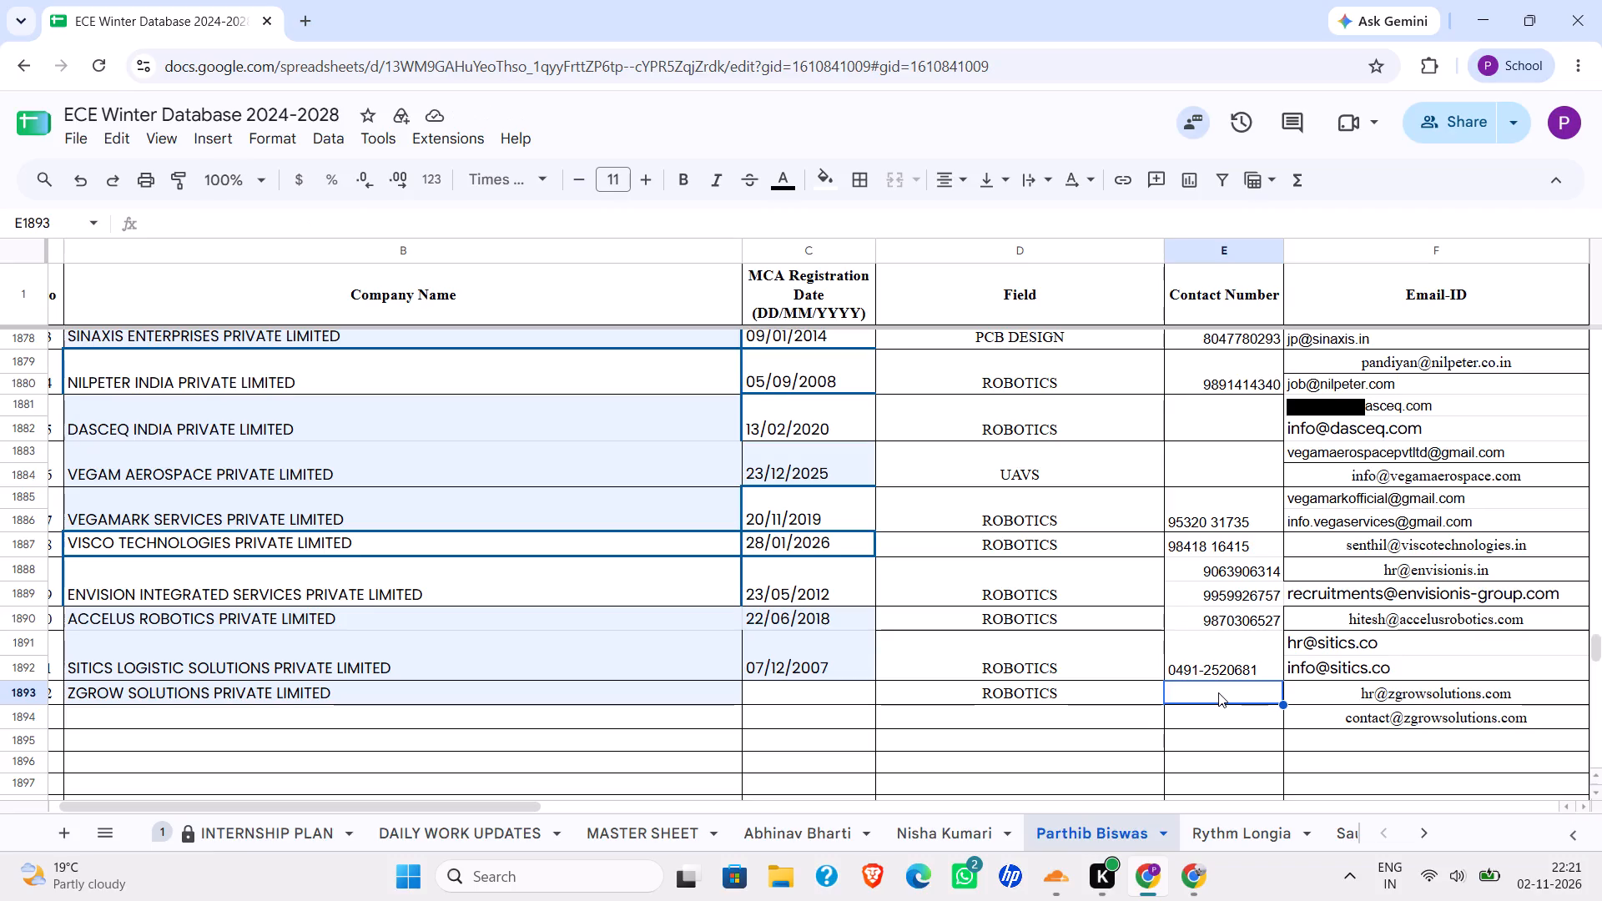
pyautogui.click(1191, 888)
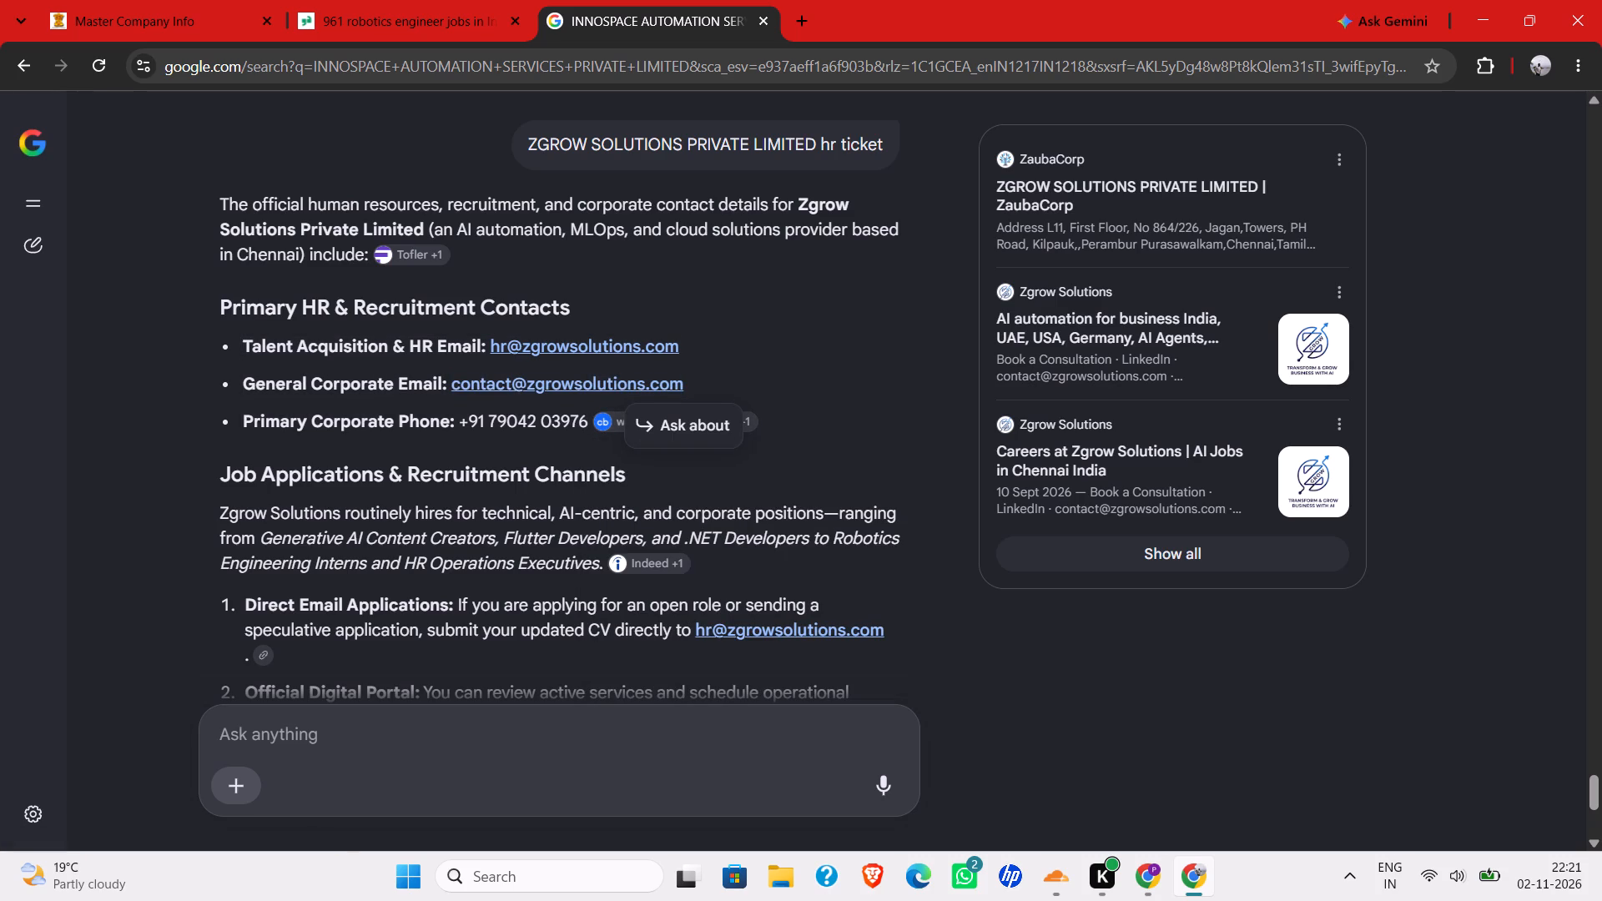
pyautogui.moveTo(491, 413); pyautogui.dragTo(578, 427)
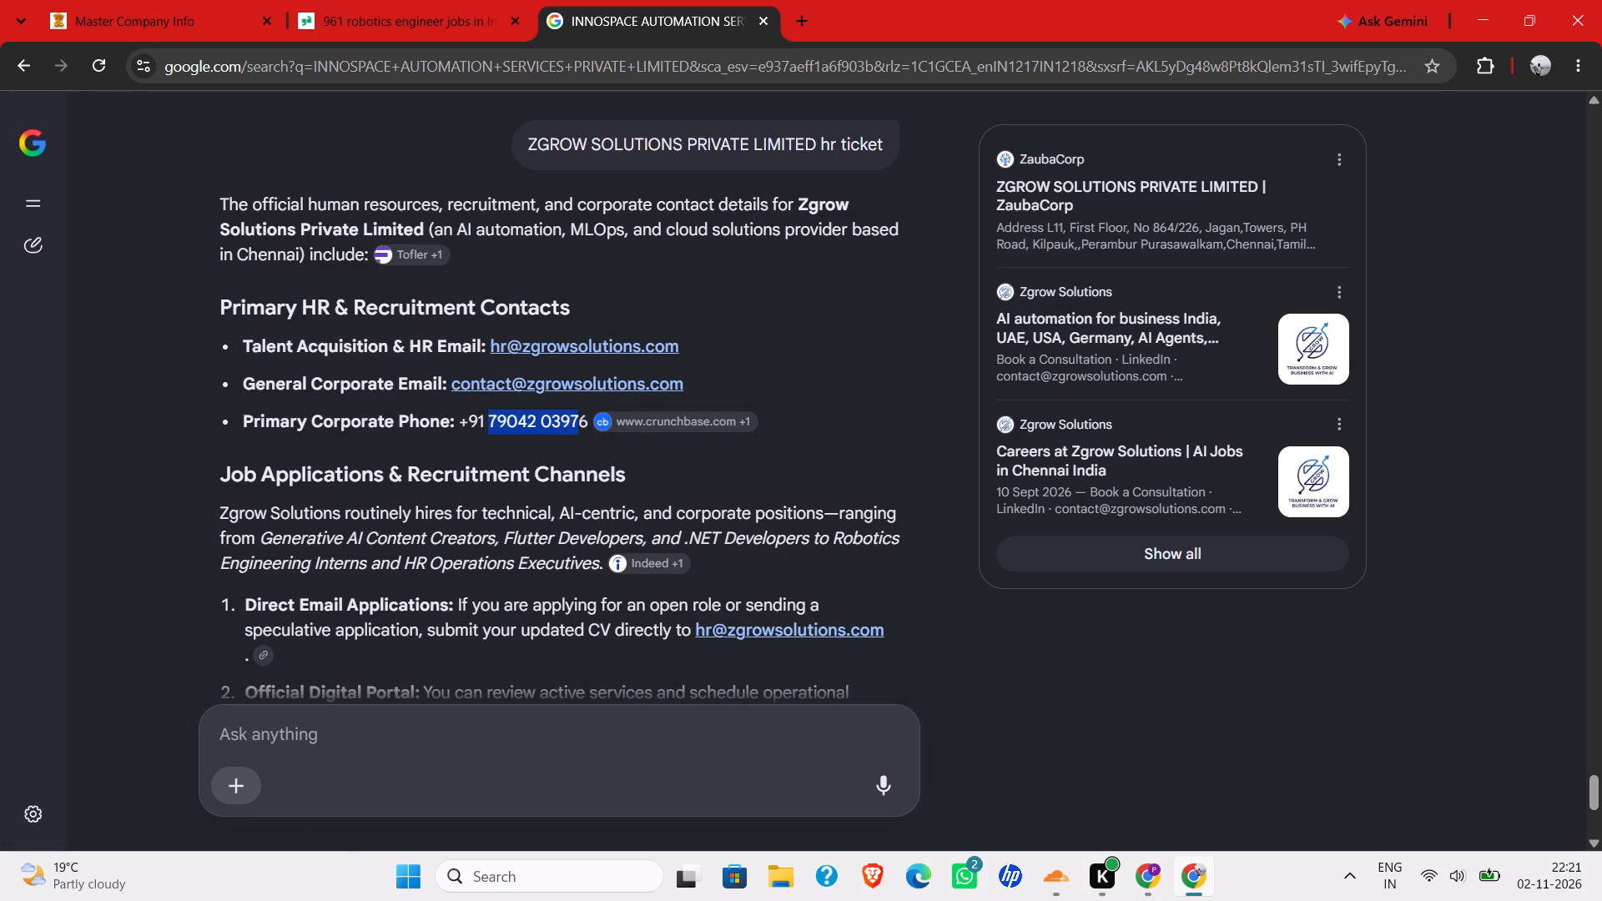
pyautogui.moveTo(578, 427); pyautogui.dragTo(591, 429)
pyautogui.hotkey('ctrl', 'c')
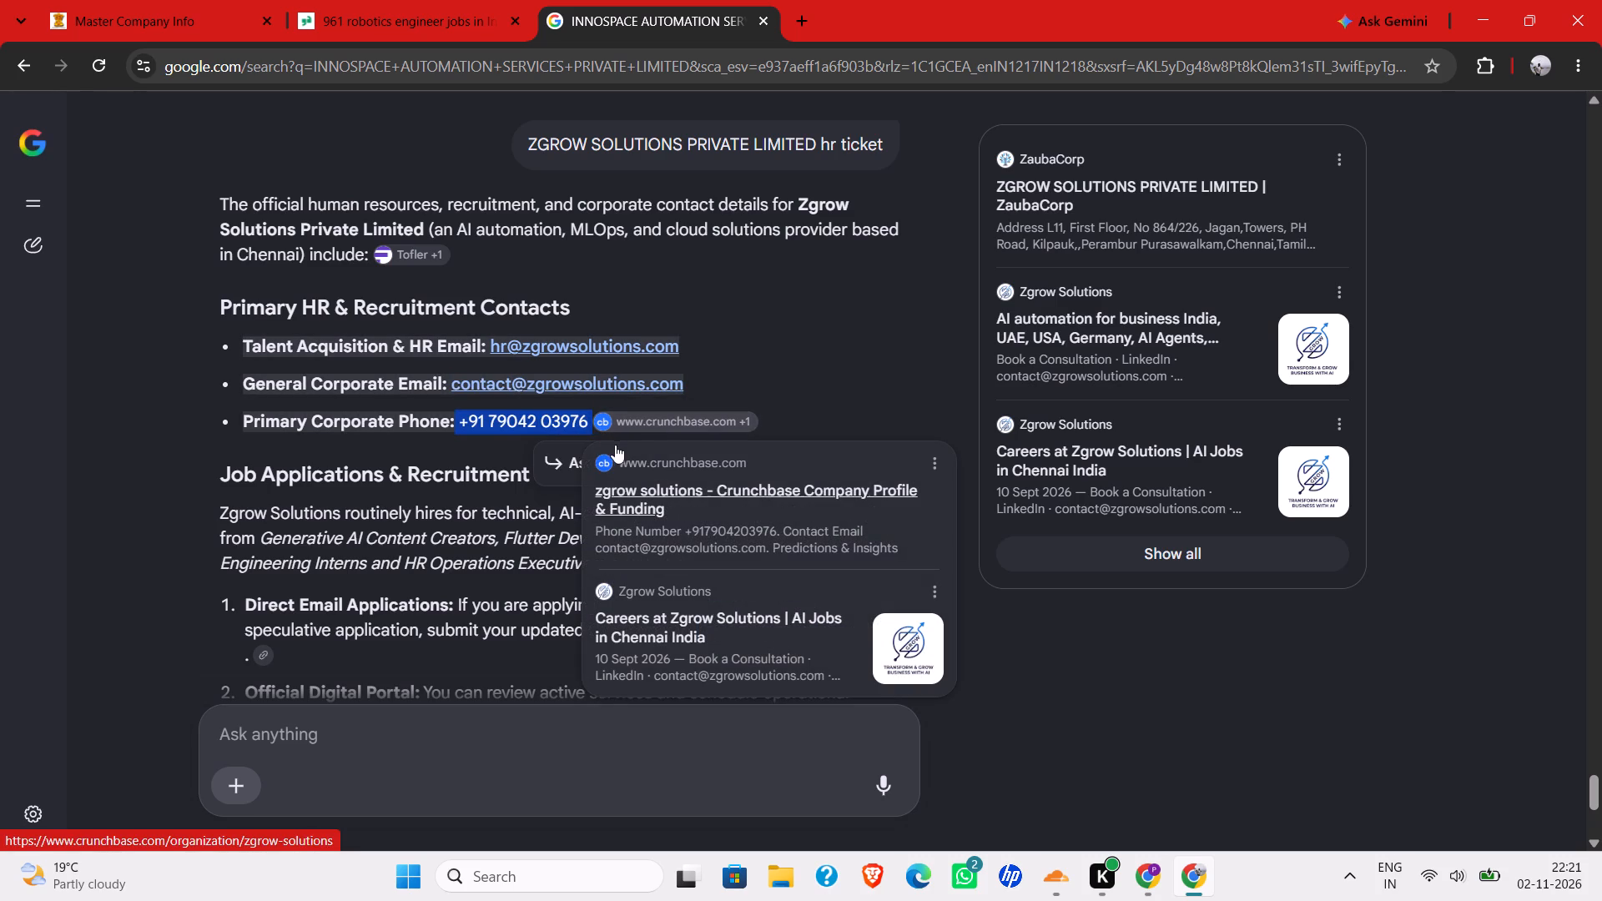
pyautogui.click(769, 351)
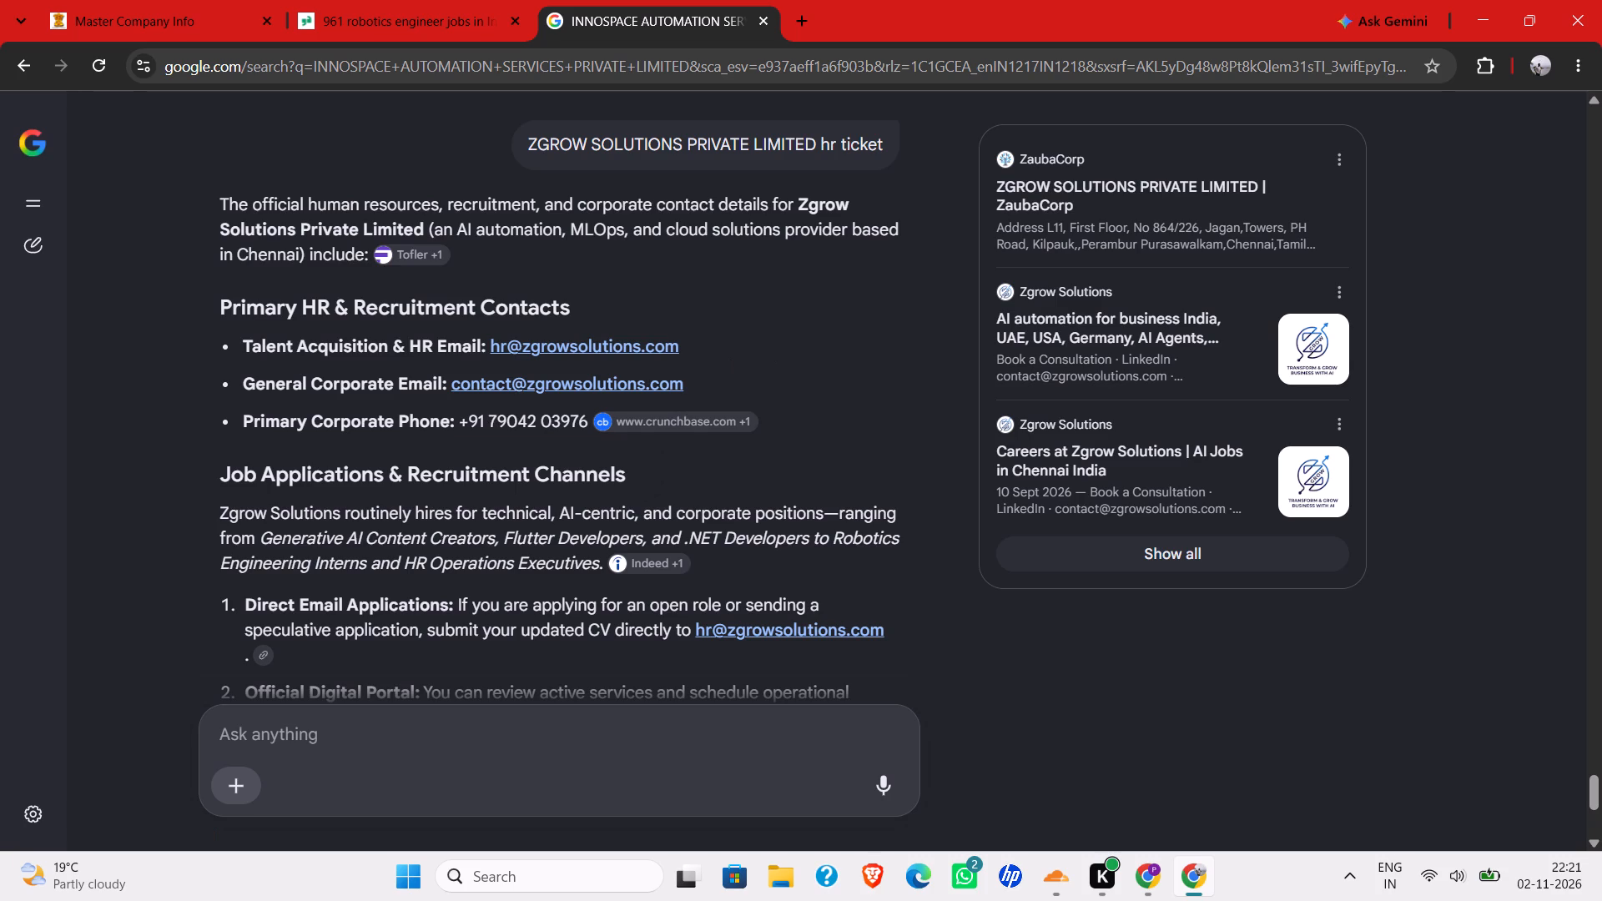
pyautogui.moveTo(486, 416); pyautogui.dragTo(570, 421)
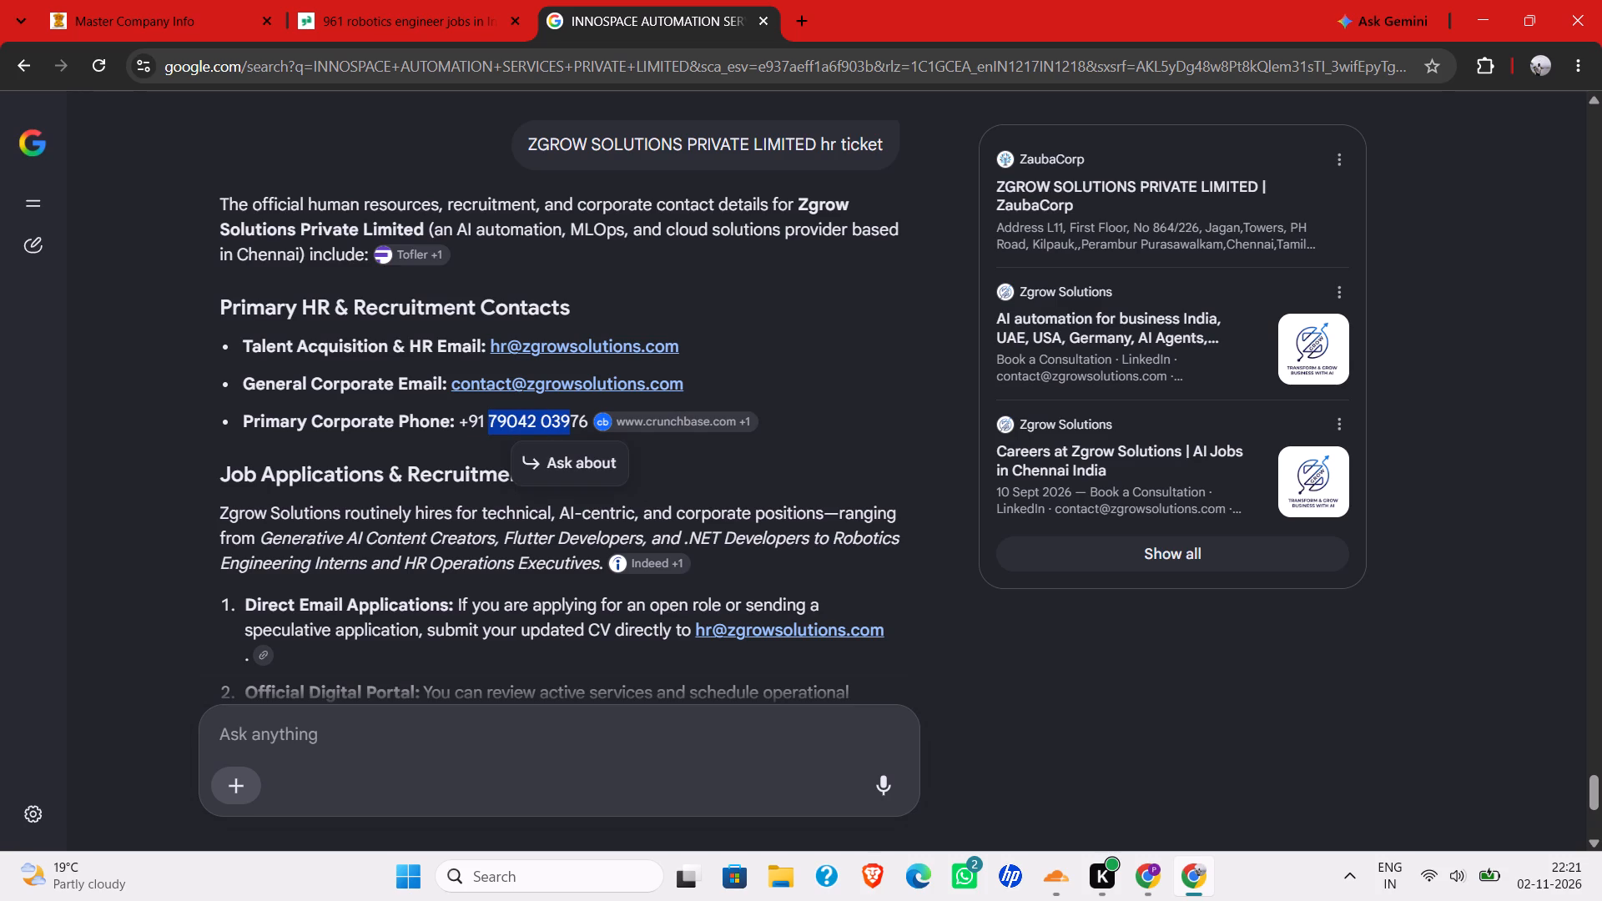
pyautogui.moveTo(570, 421); pyautogui.dragTo(588, 426)
pyautogui.moveTo(588, 426); pyautogui.dragTo(587, 427)
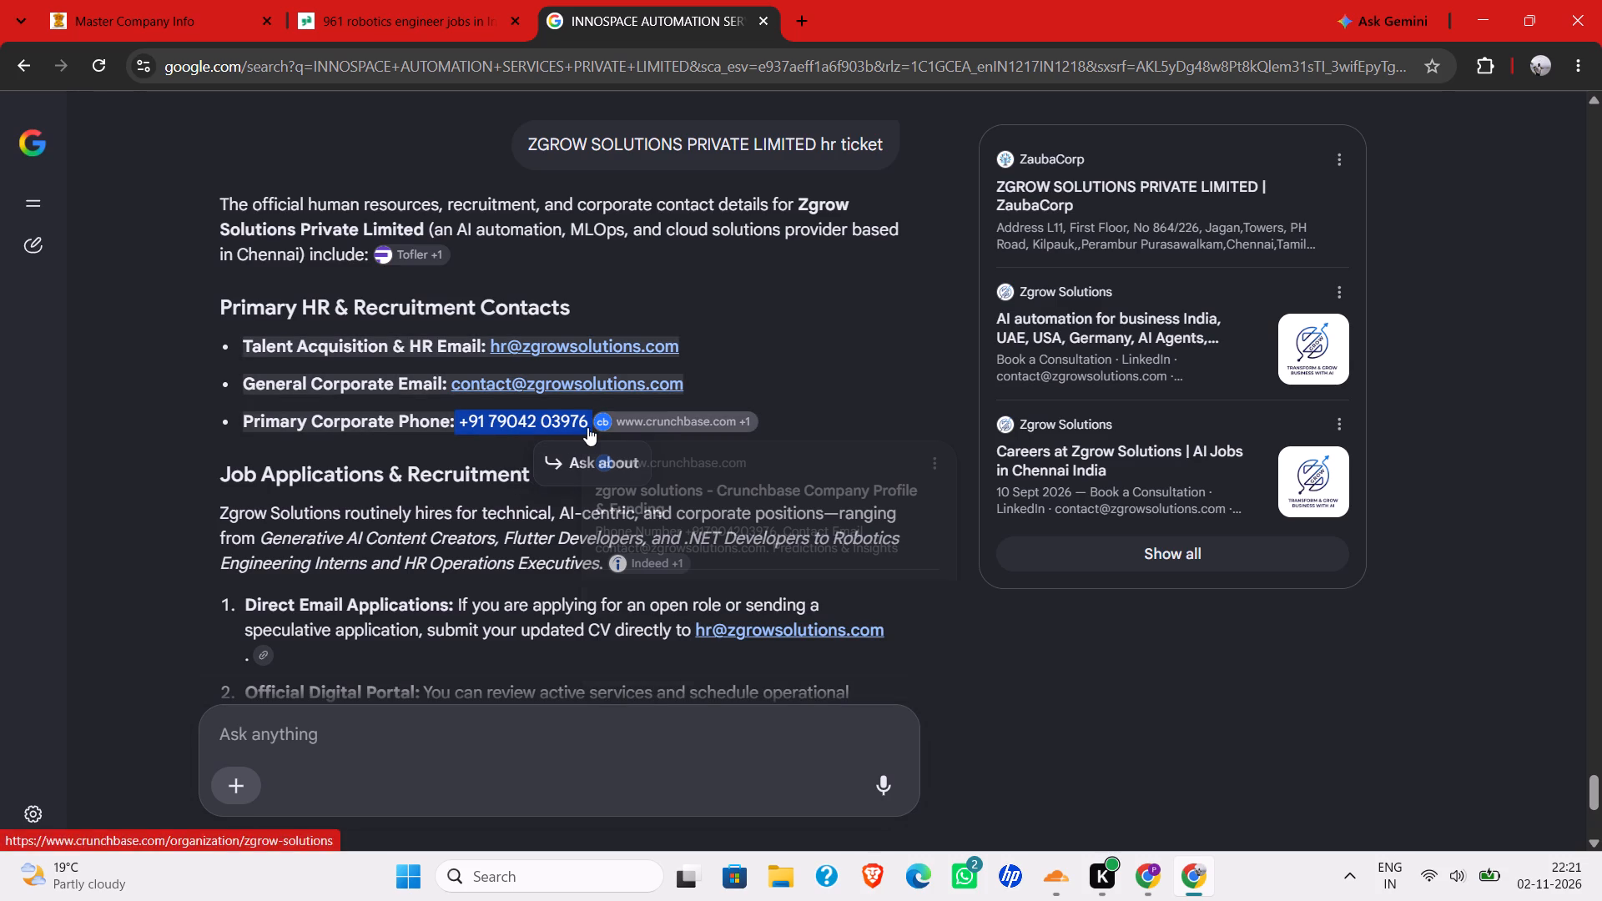
pyautogui.moveTo(477, 446); pyautogui.dragTo(498, 390)
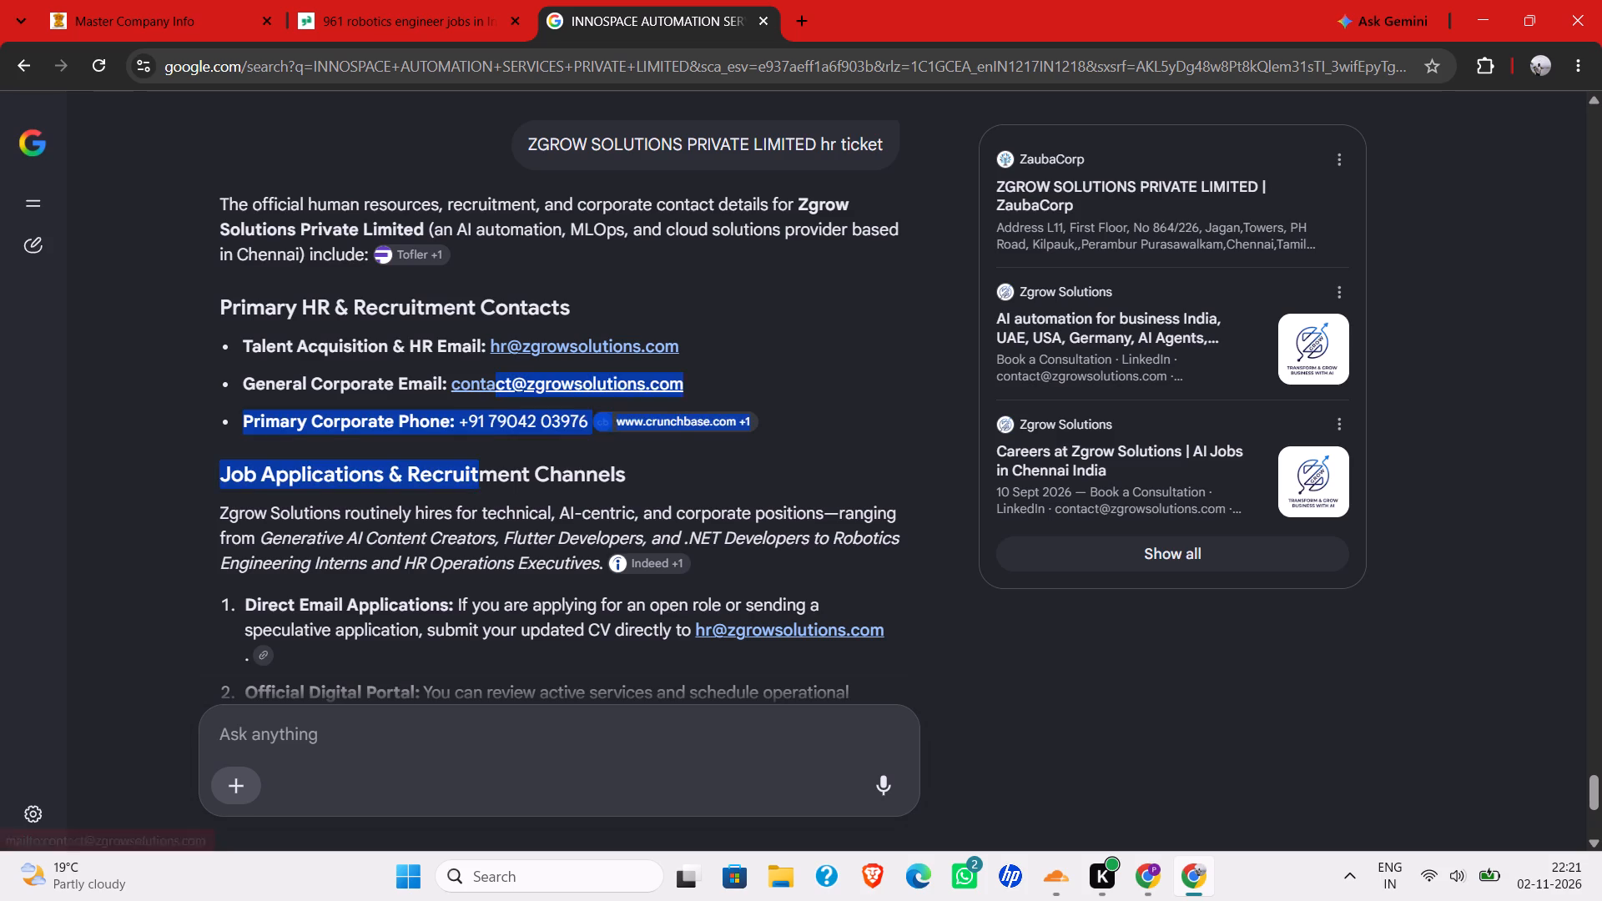
pyautogui.moveTo(498, 390); pyautogui.dragTo(703, 305)
pyautogui.click(703, 305)
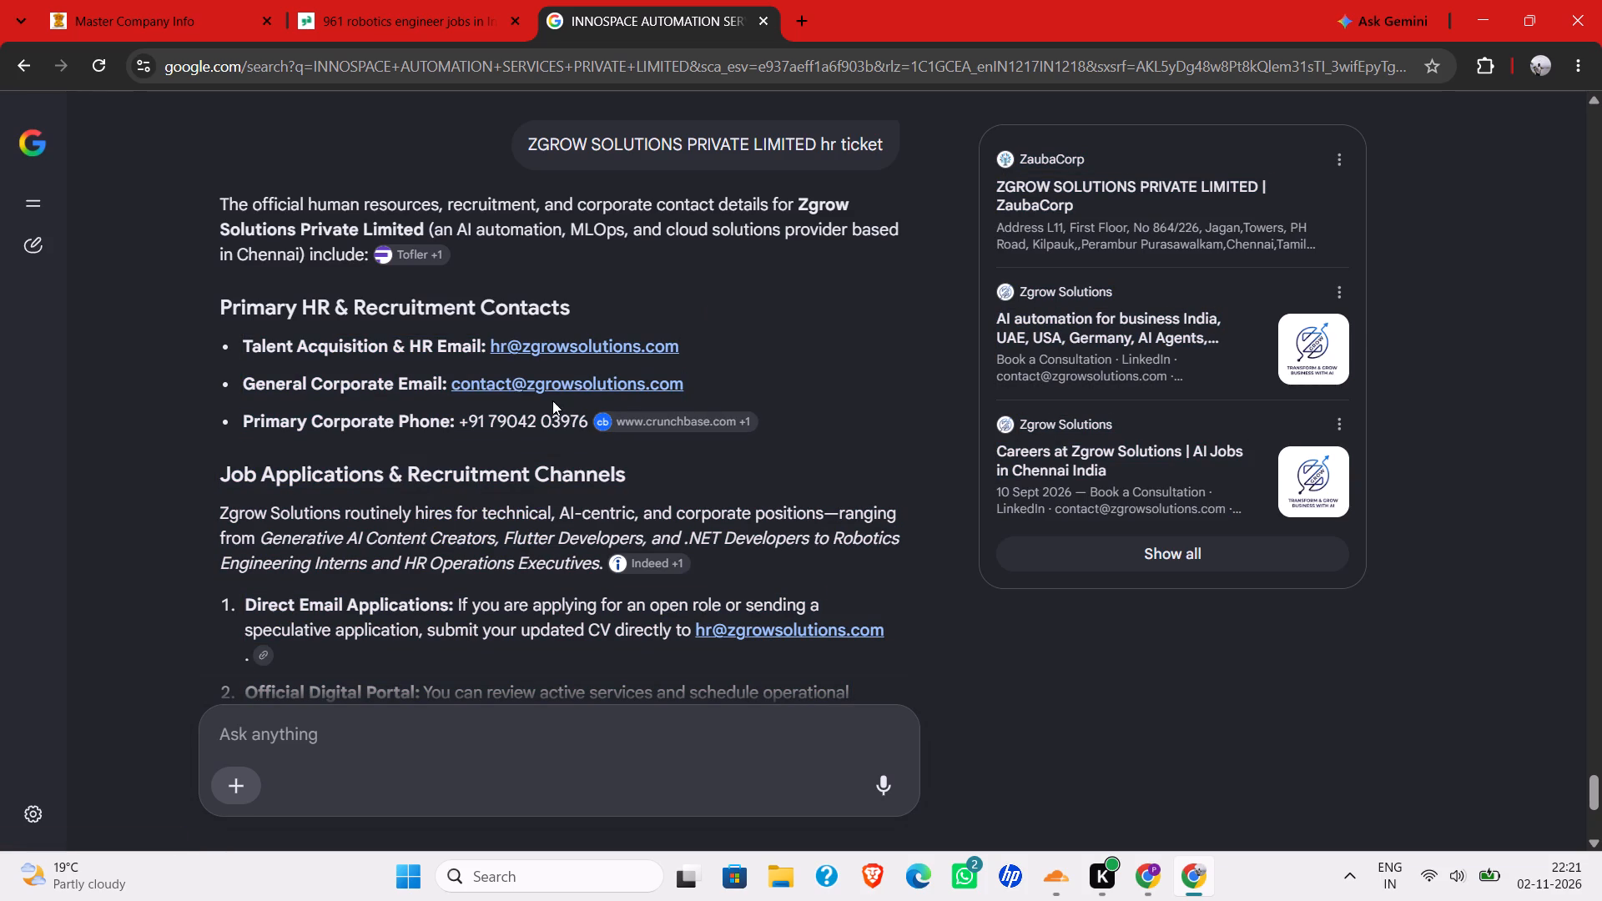
pyautogui.moveTo(486, 423); pyautogui.dragTo(572, 421)
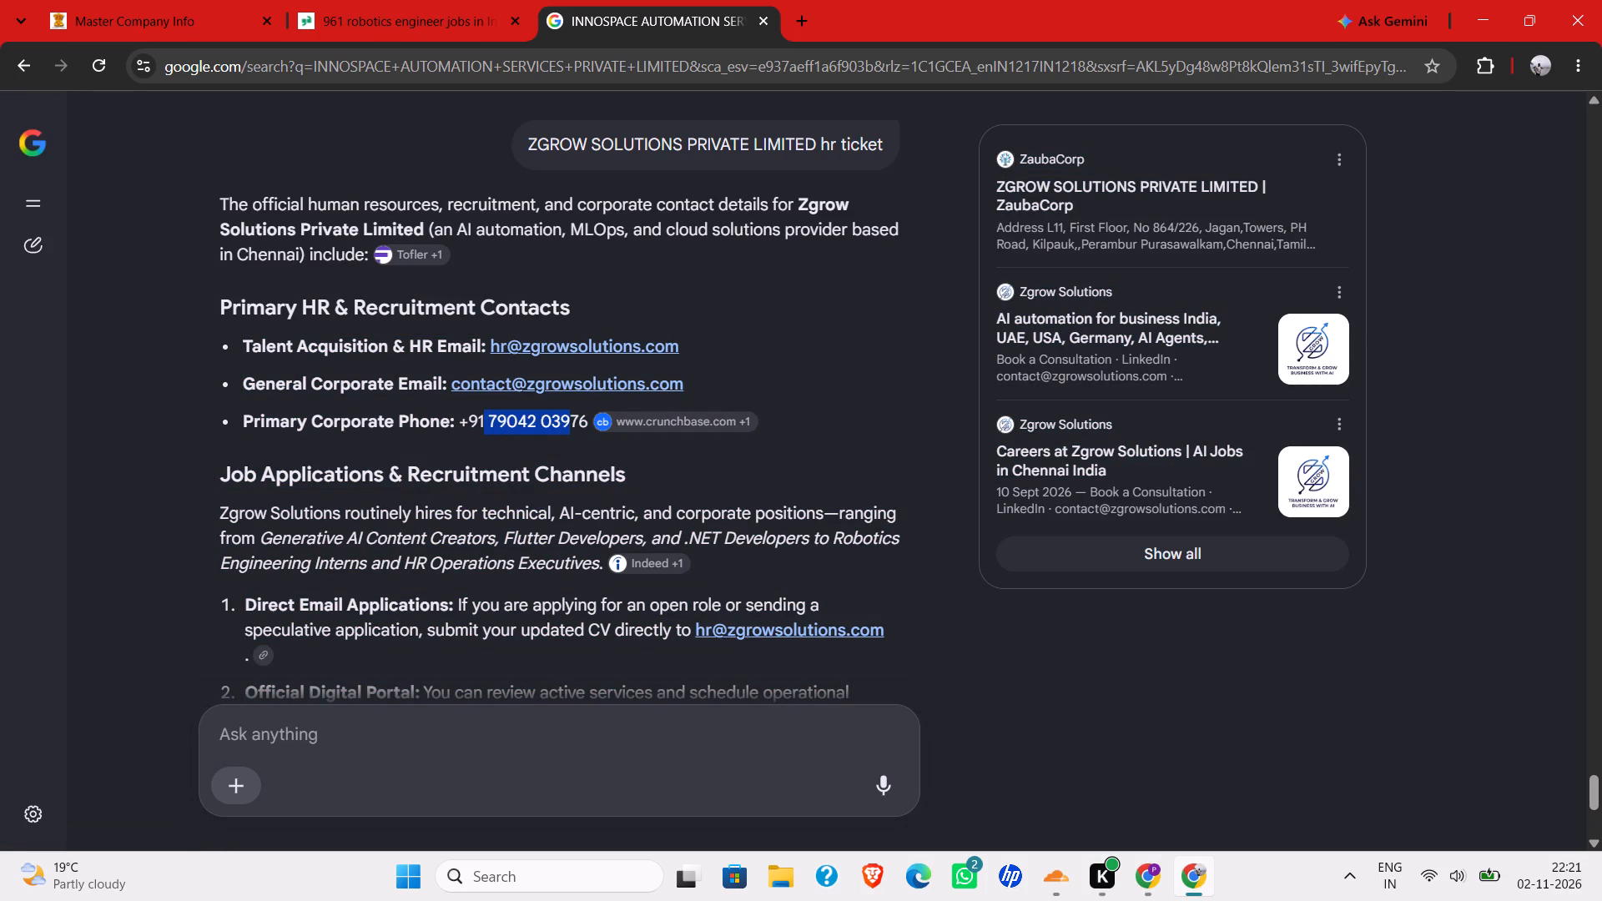
pyautogui.moveTo(572, 421); pyautogui.dragTo(586, 421)
pyautogui.hotkey('ctrl', 'c')
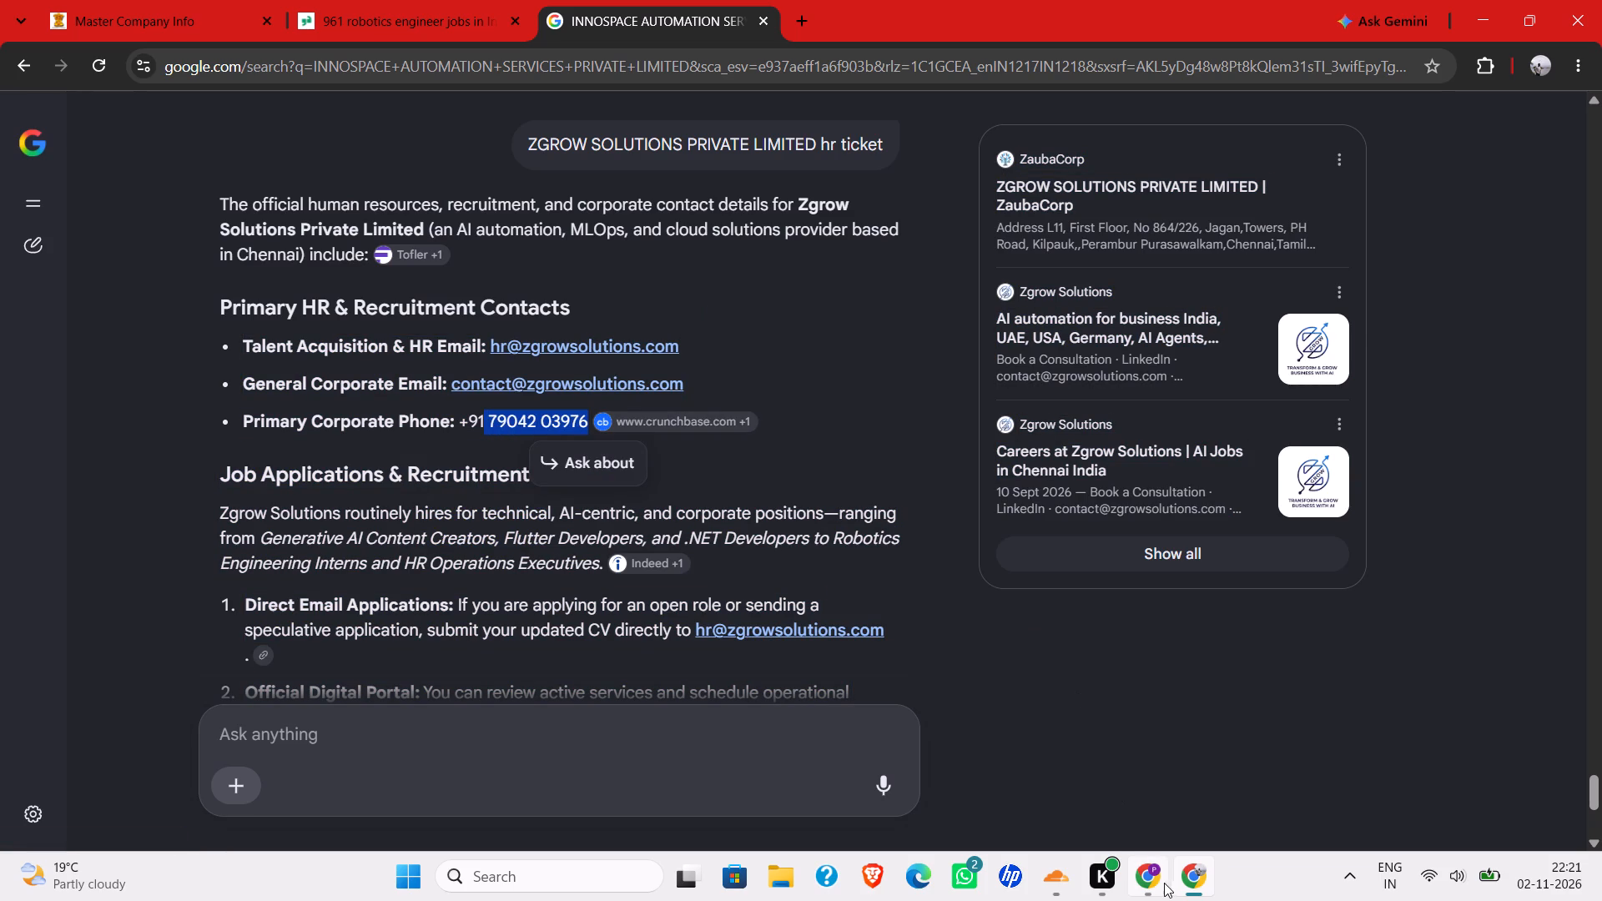
pyautogui.click(1148, 882)
pyautogui.hotkey('ctrl', 'v')
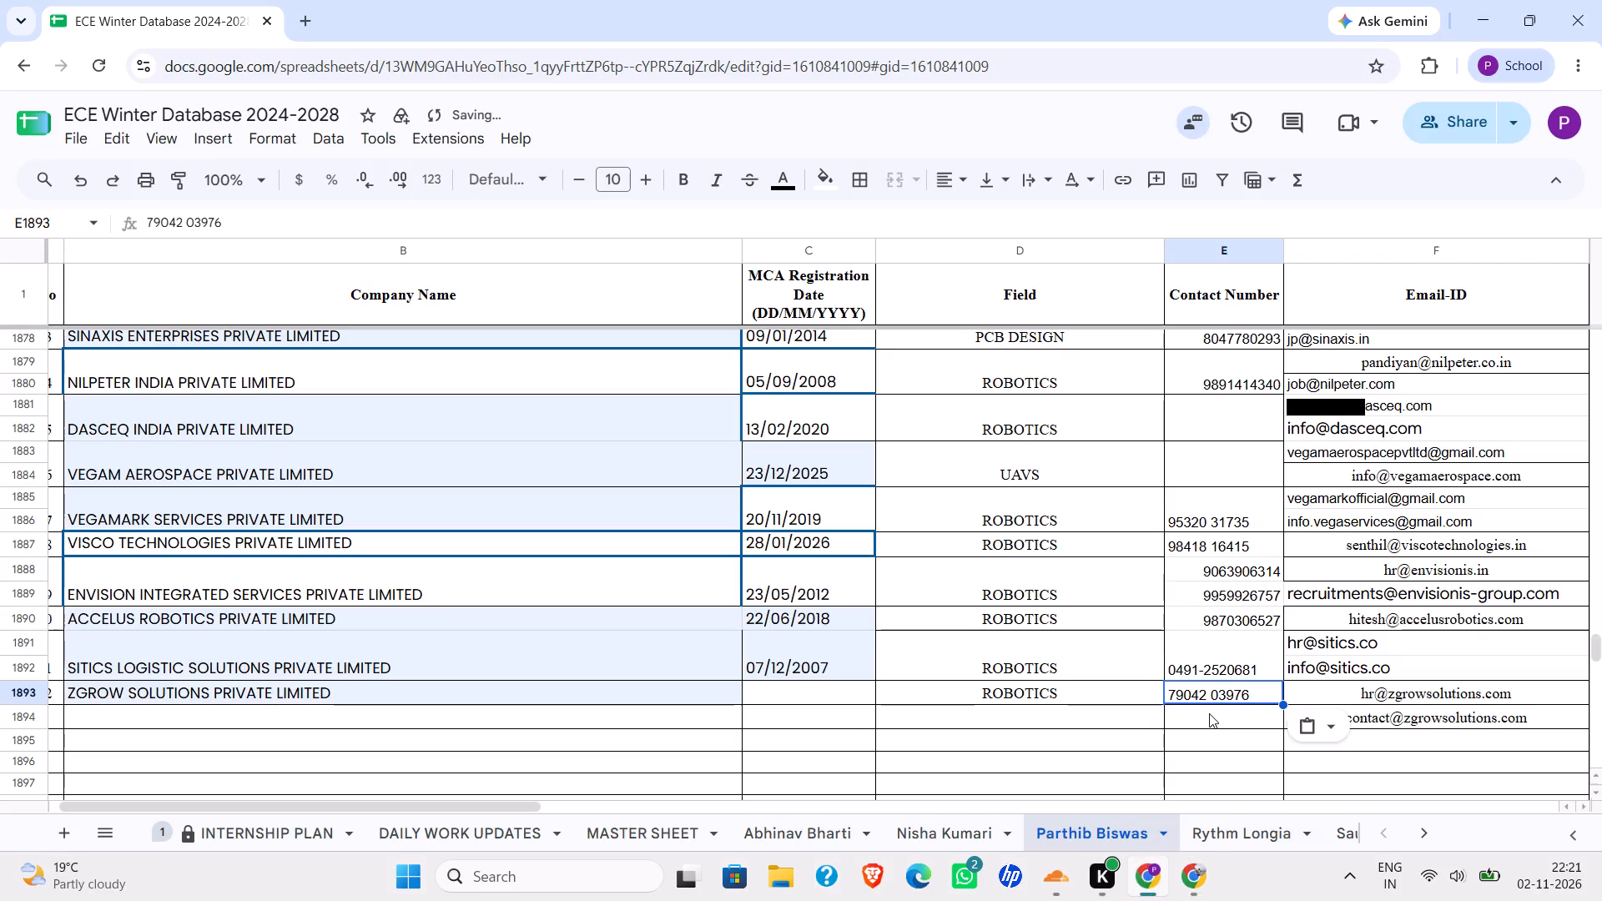
# Copy the incorporation date 11/04/2023 from Zgrow's MCA master data into the MCA Registration Date cell of row 1893.
pyautogui.click(859, 682)
pyautogui.click(859, 703)
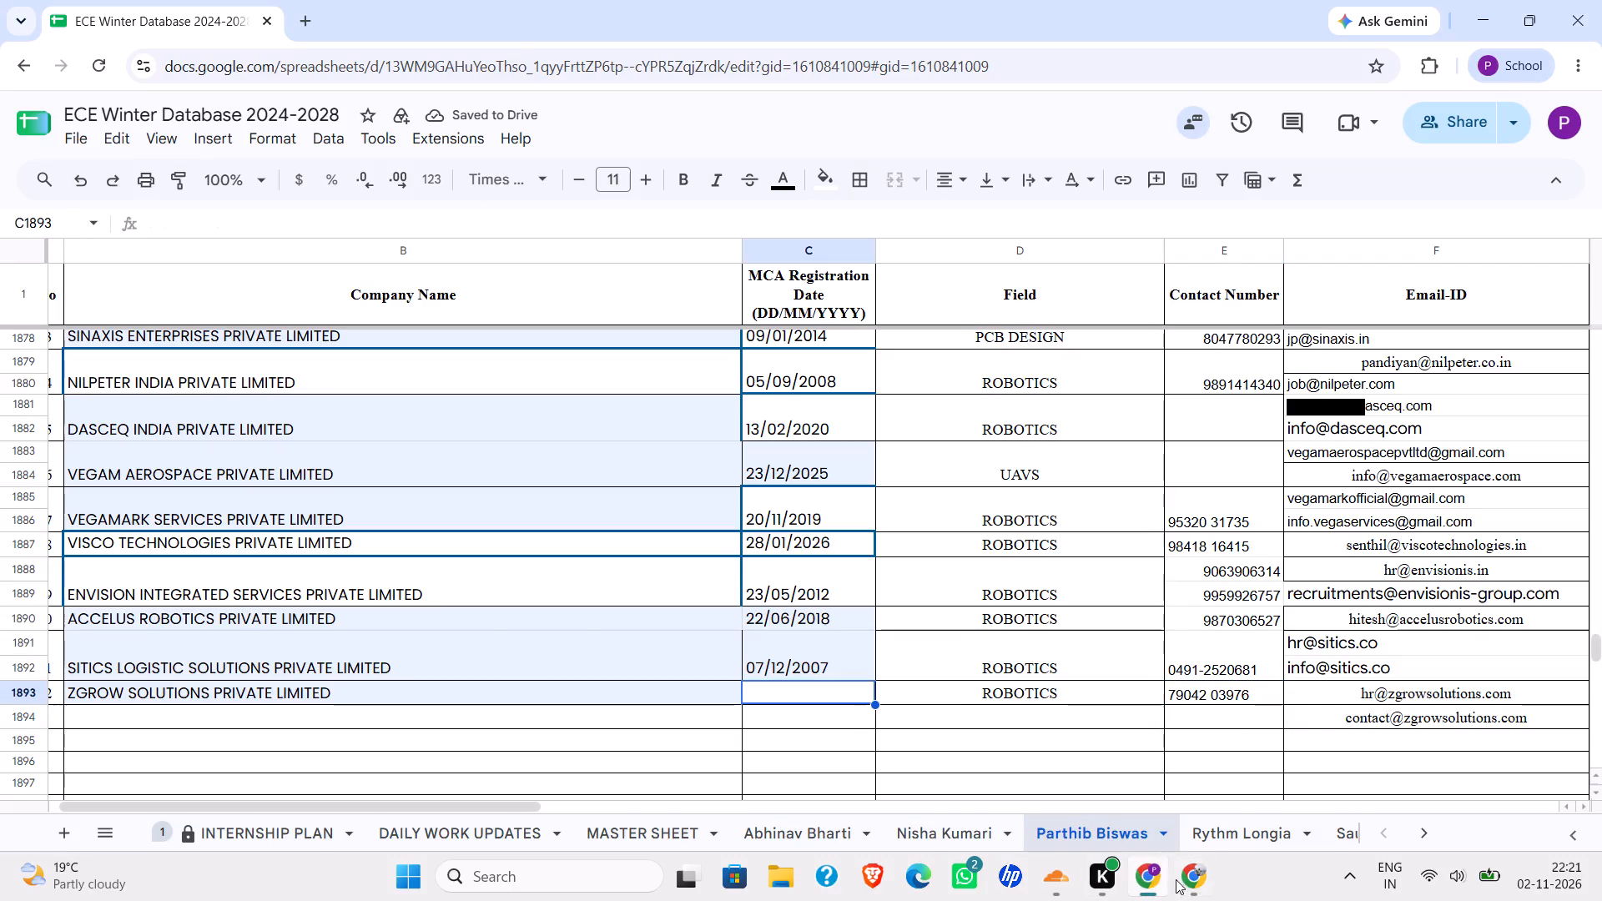
pyautogui.click(1181, 885)
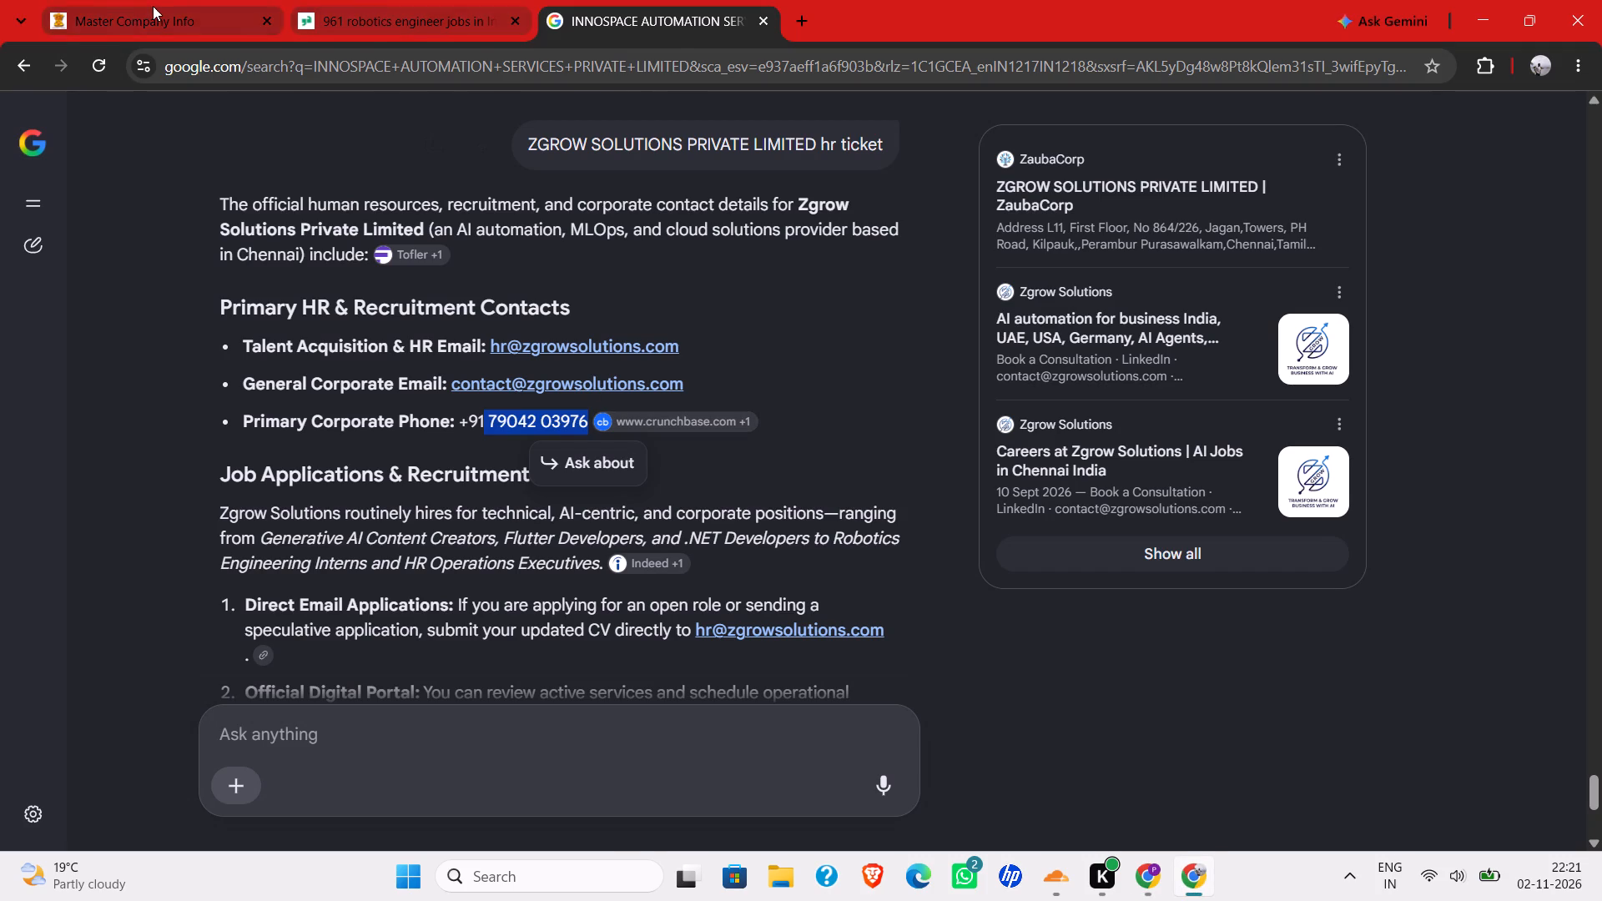
pyautogui.click(153, 6)
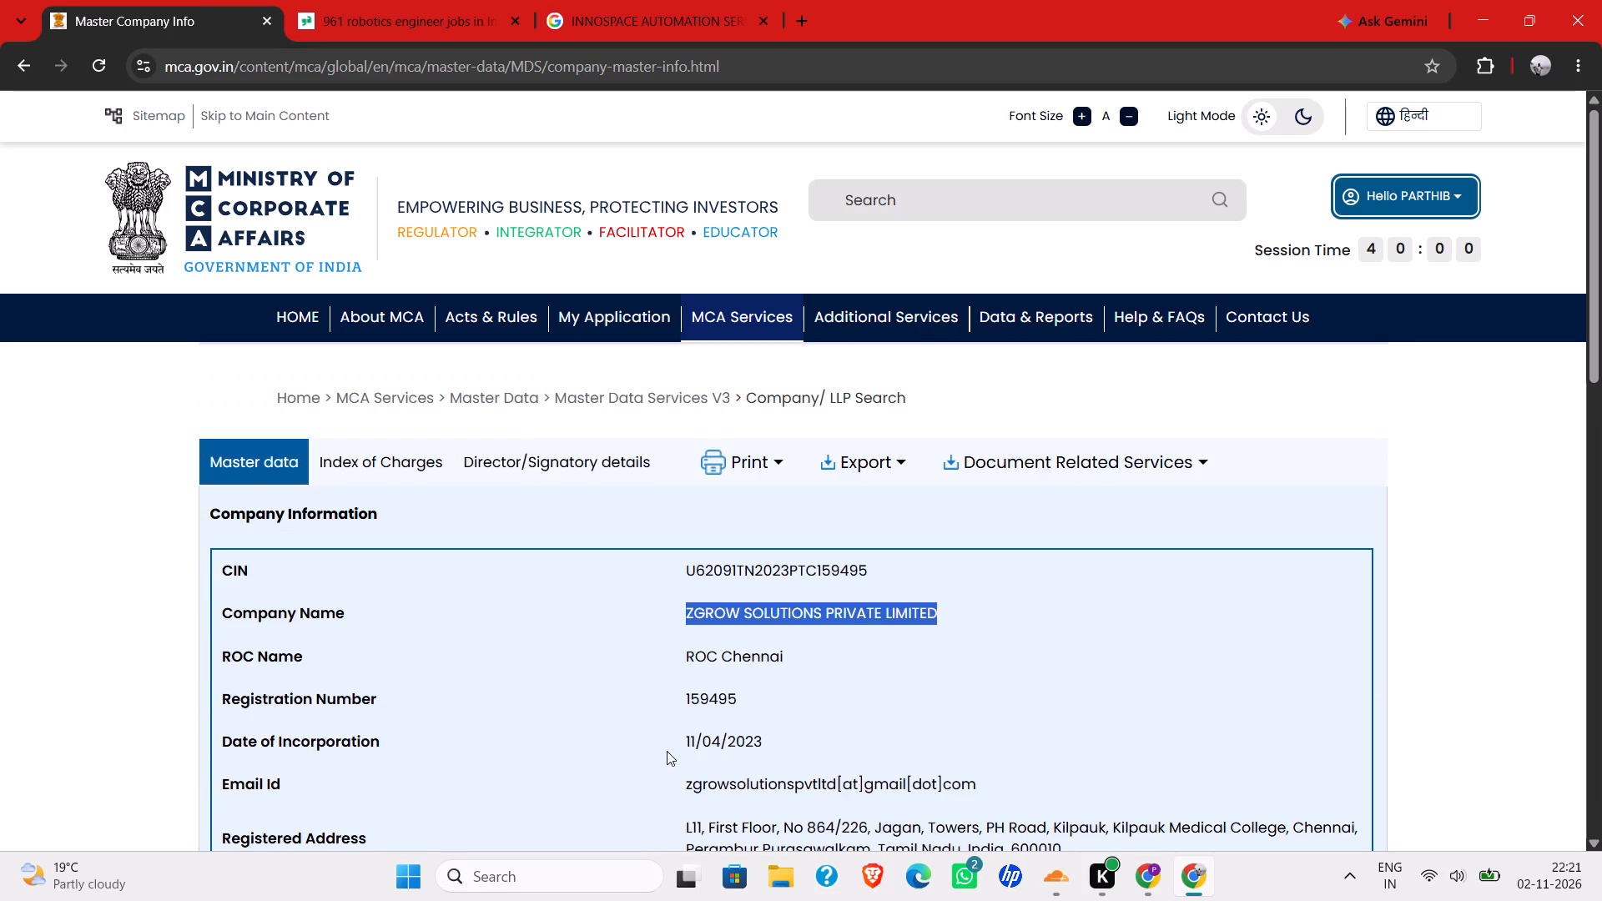
pyautogui.moveTo(667, 751); pyautogui.dragTo(783, 756)
pyautogui.hotkey('ctrl', 'c')
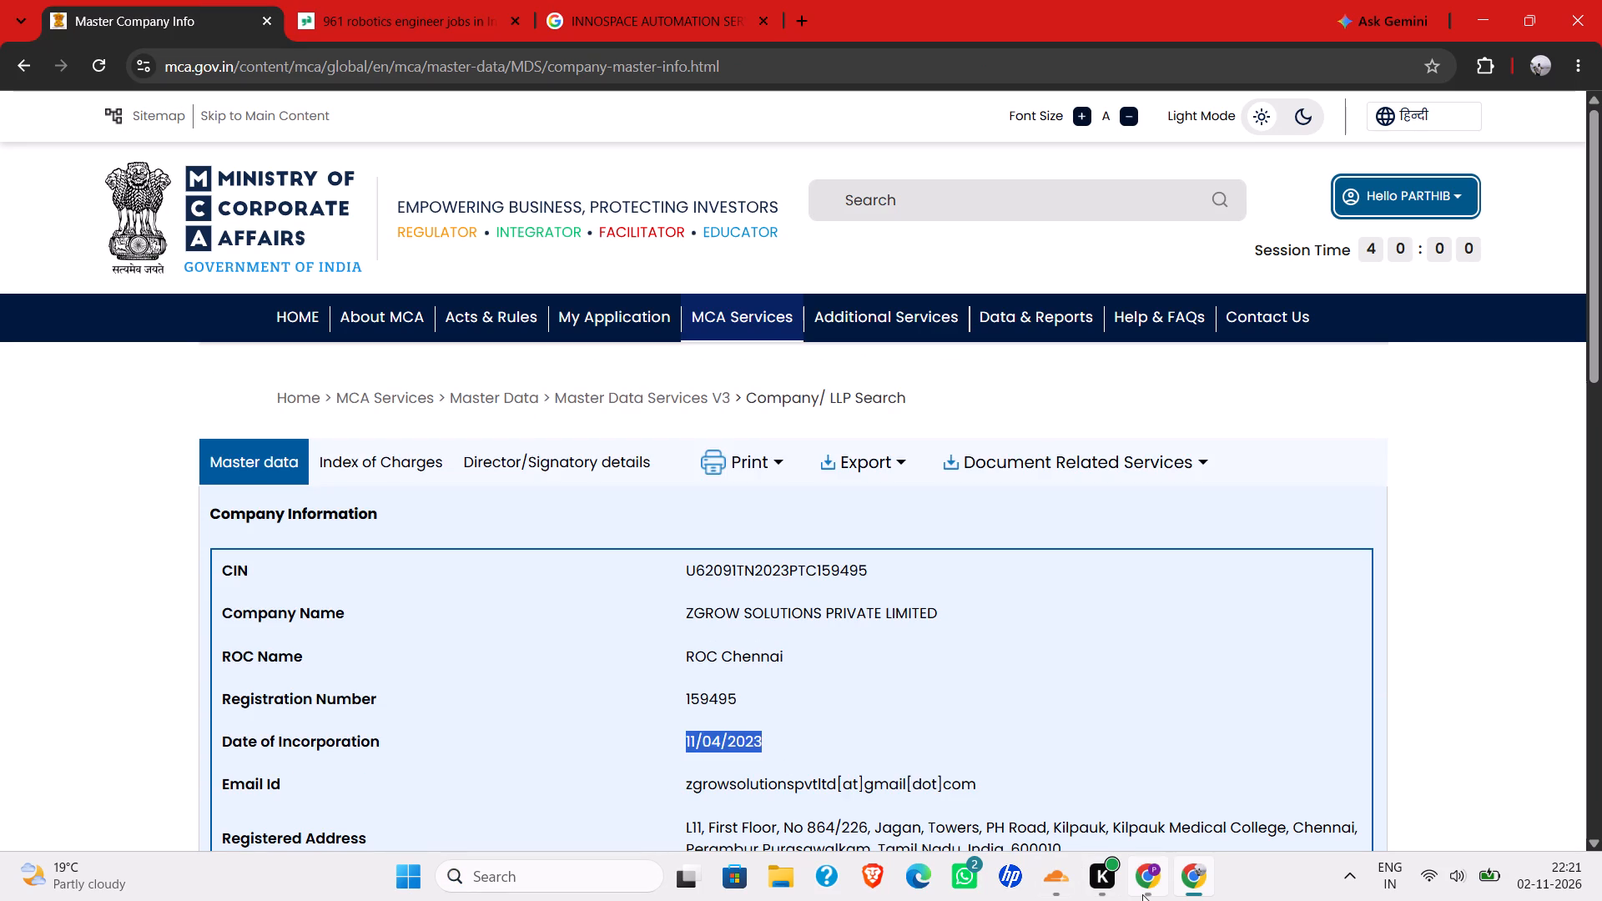
pyautogui.click(1142, 894)
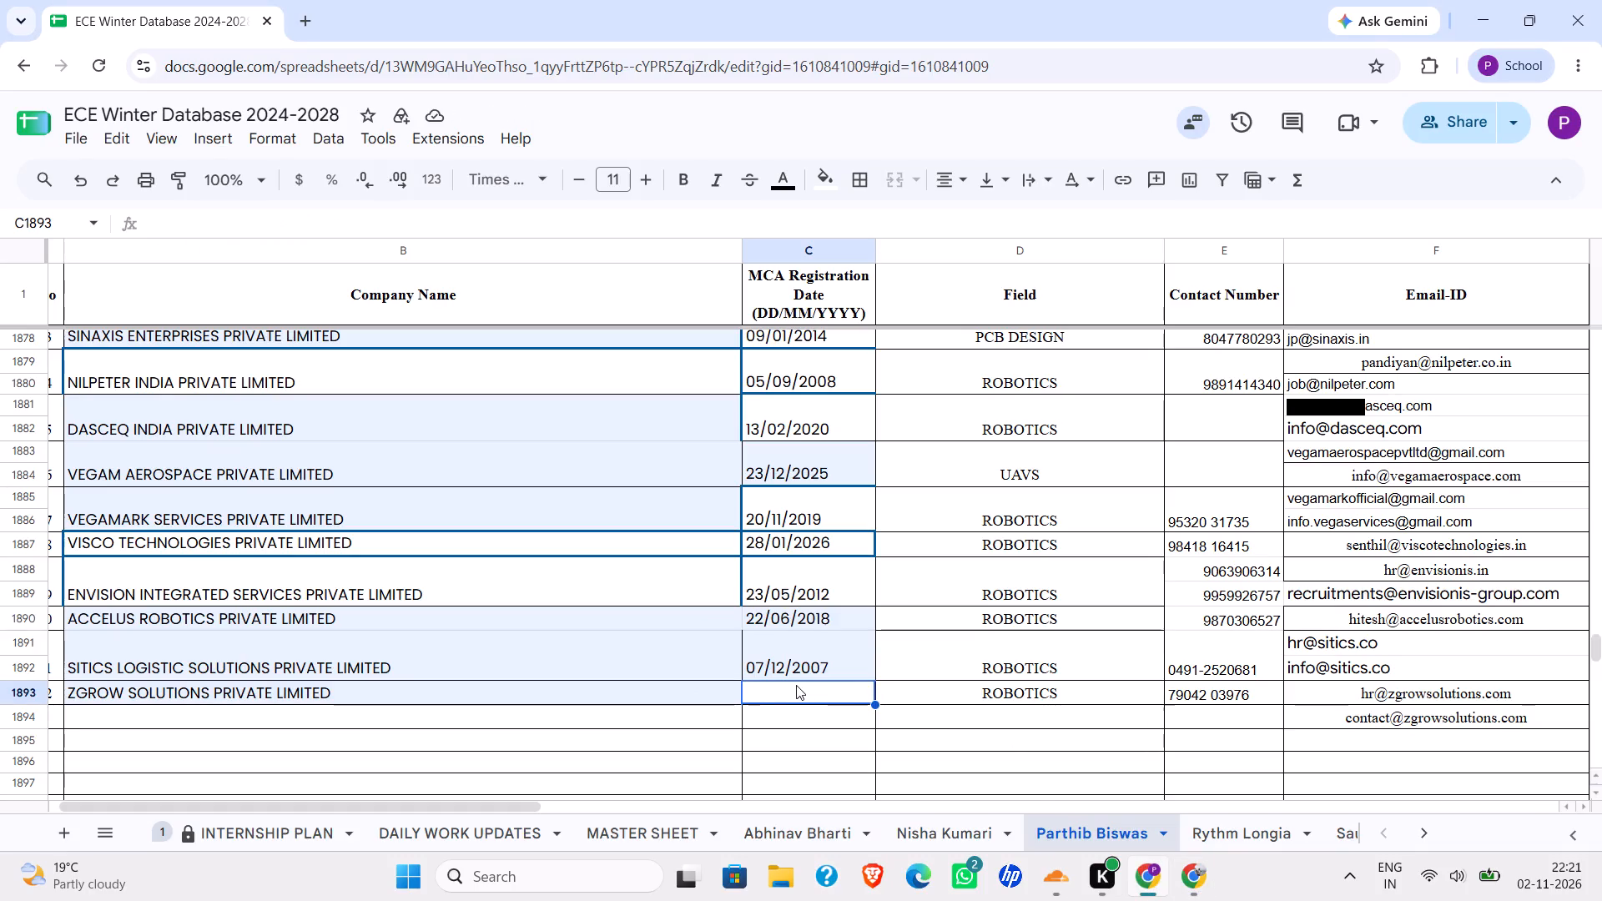
pyautogui.hotkey('ctrl', 'v')
pyautogui.click(1199, 888)
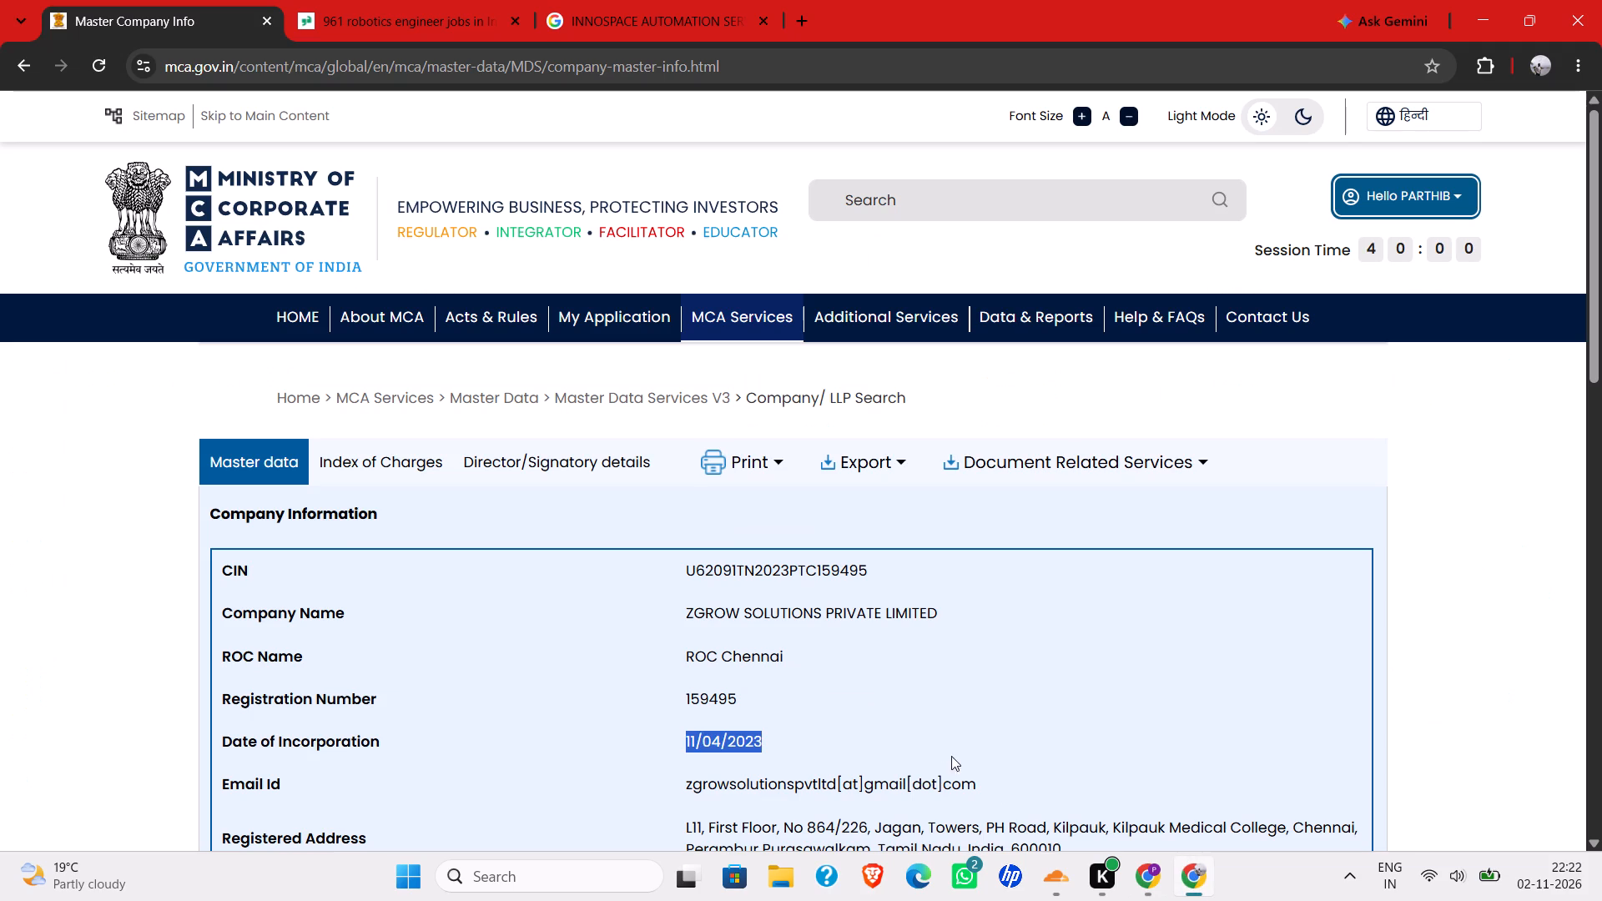
pyautogui.moveTo(669, 783); pyautogui.dragTo(940, 795)
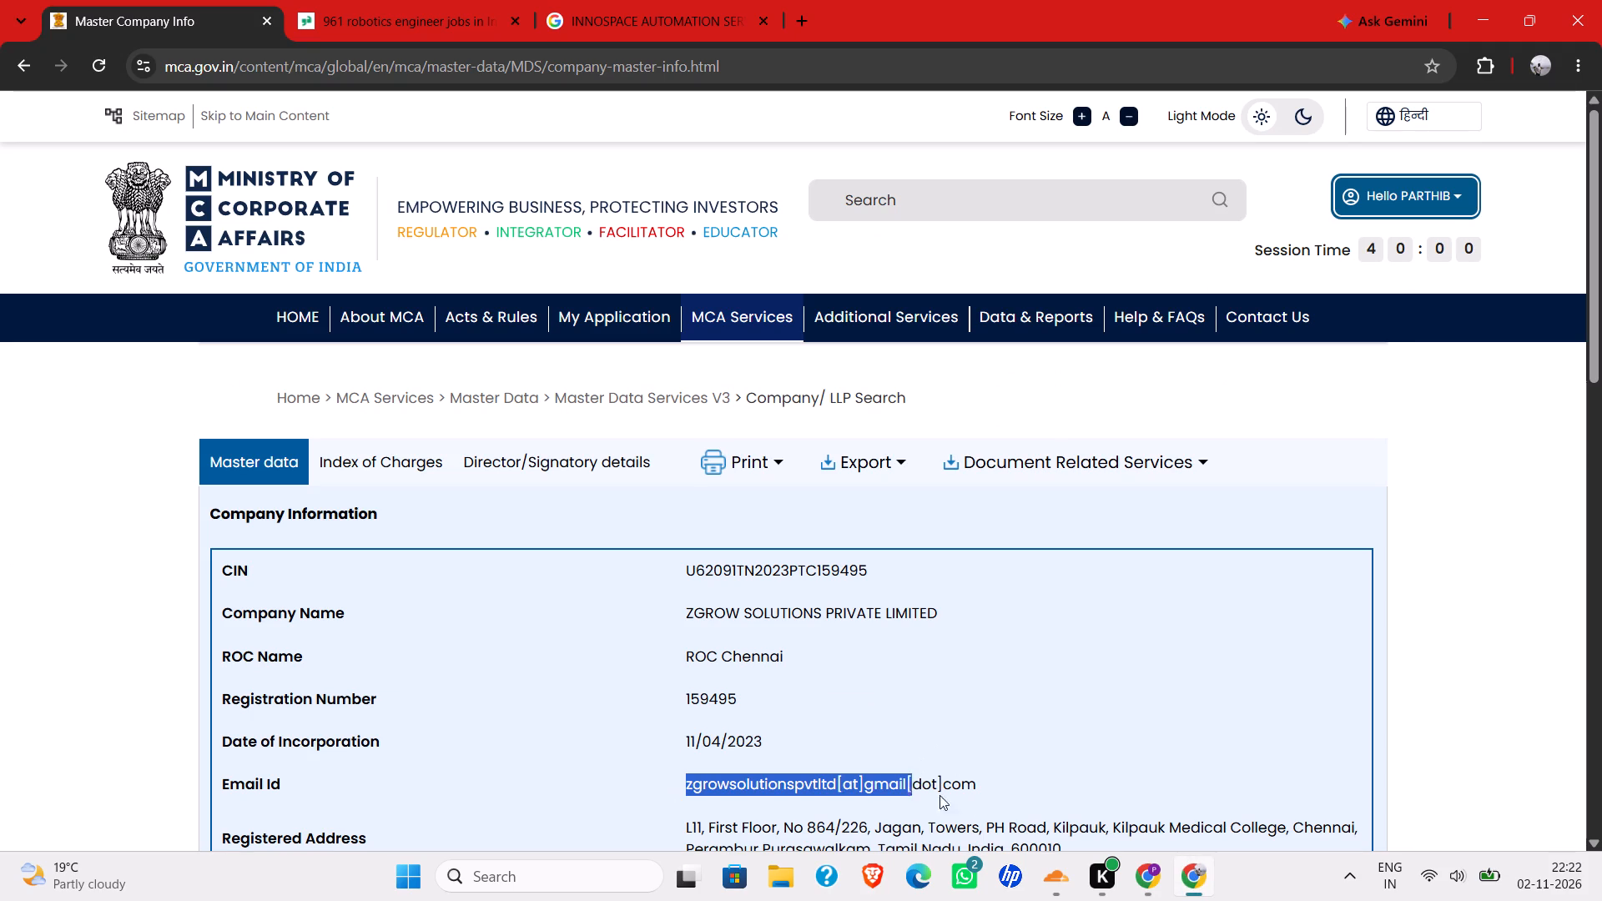
pyautogui.moveTo(940, 795); pyautogui.dragTo(994, 800)
pyautogui.hotkey('ctrl', 'c')
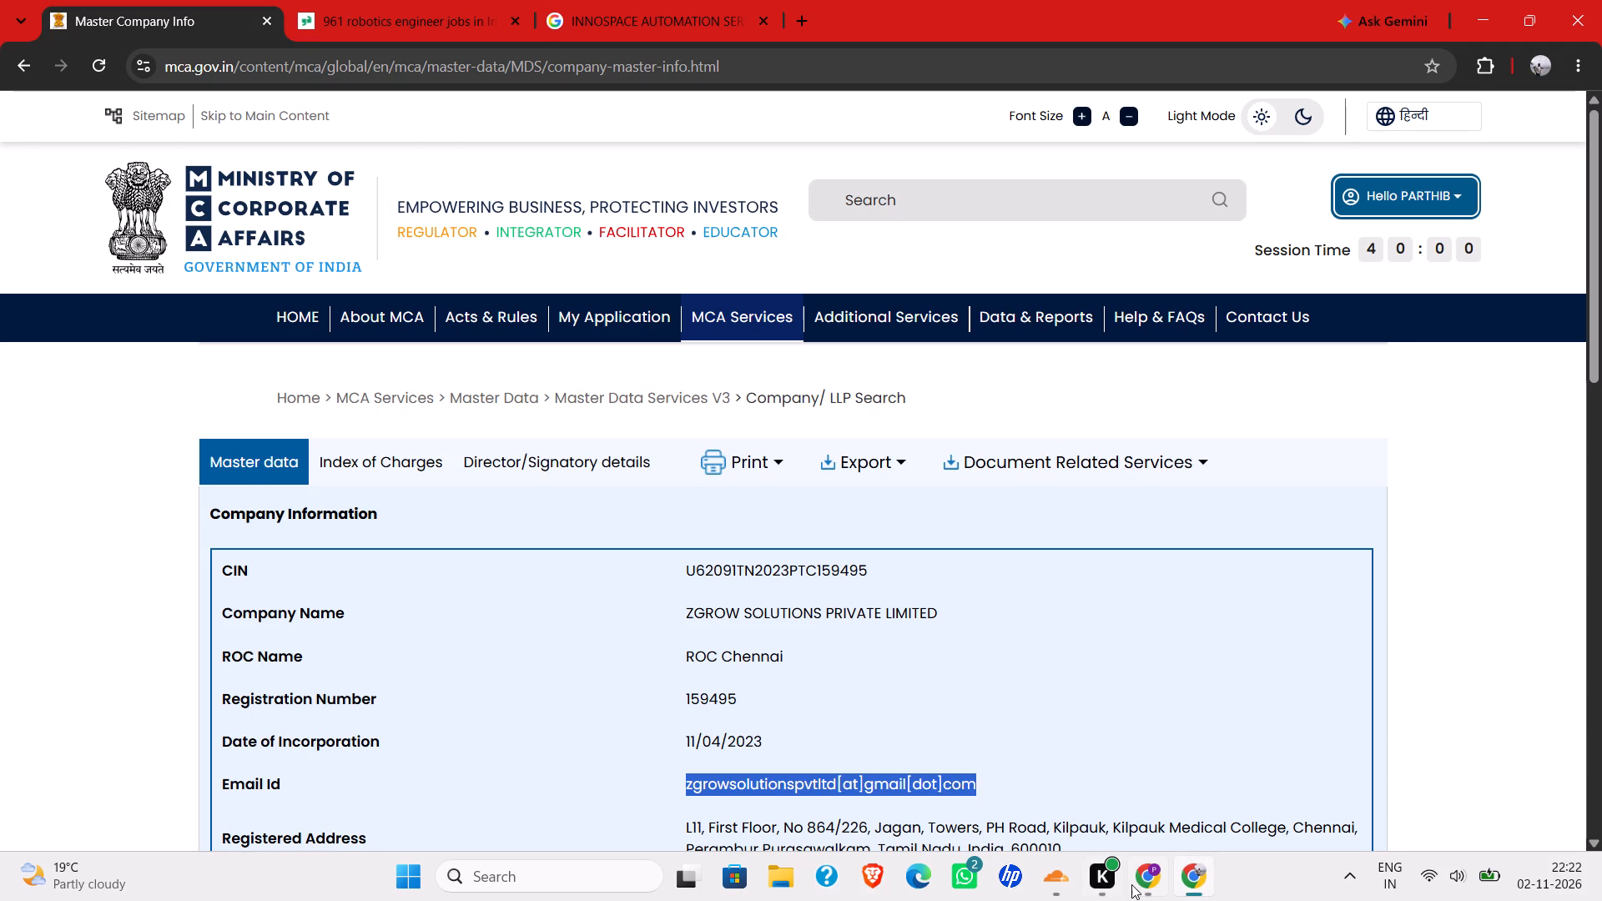
pyautogui.click(1131, 884)
pyautogui.click(1431, 739)
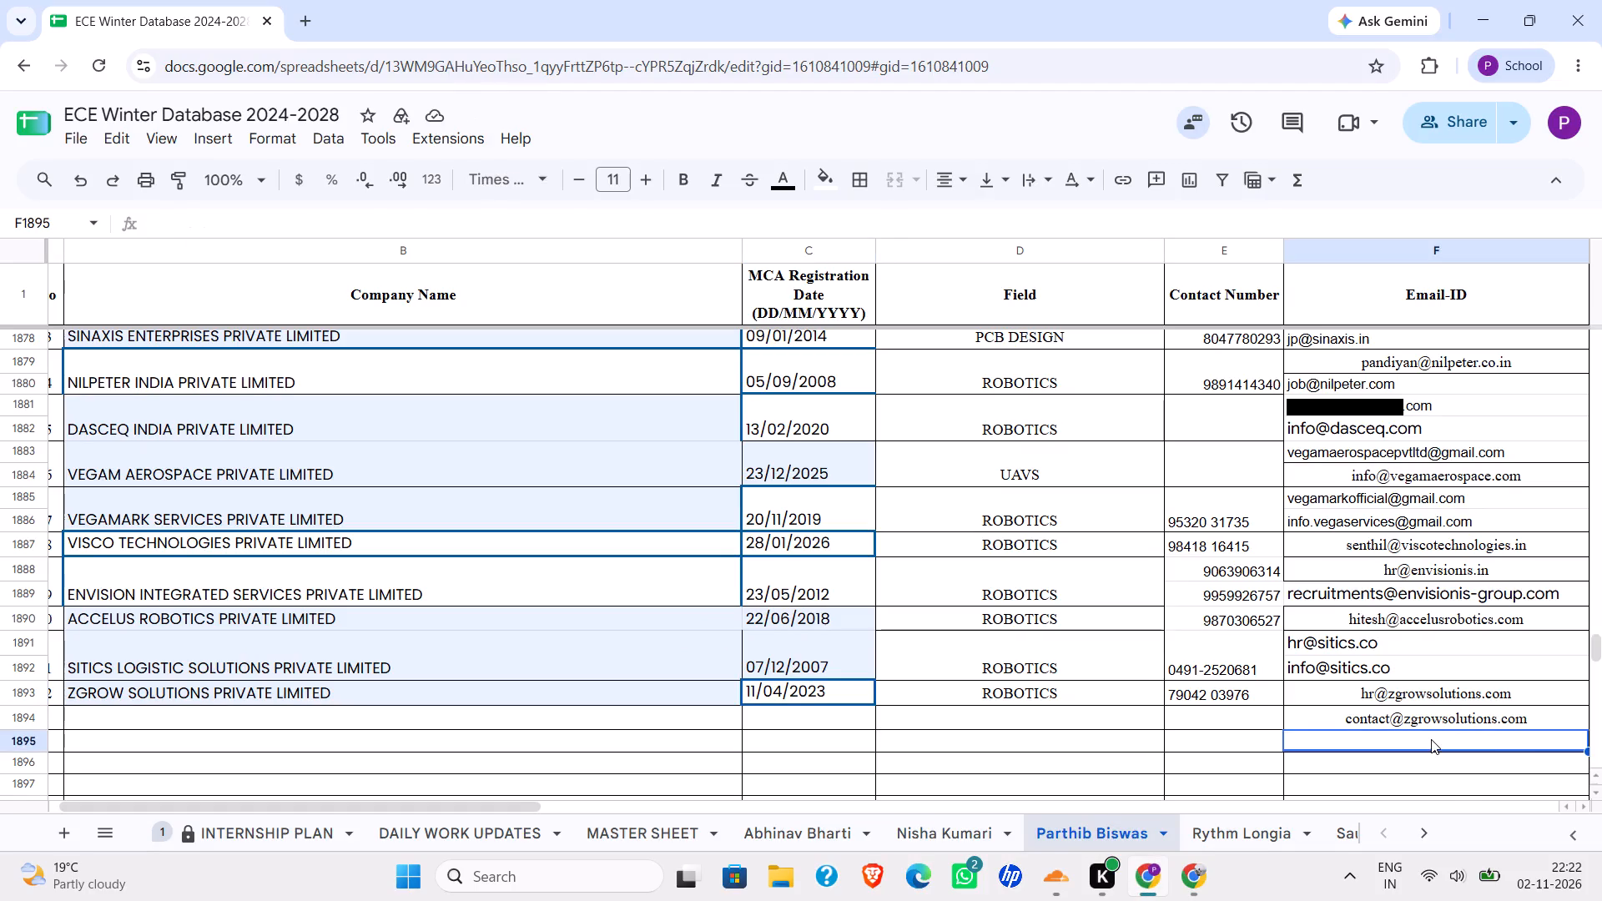
pyautogui.hotkey('ctrl', 'v')
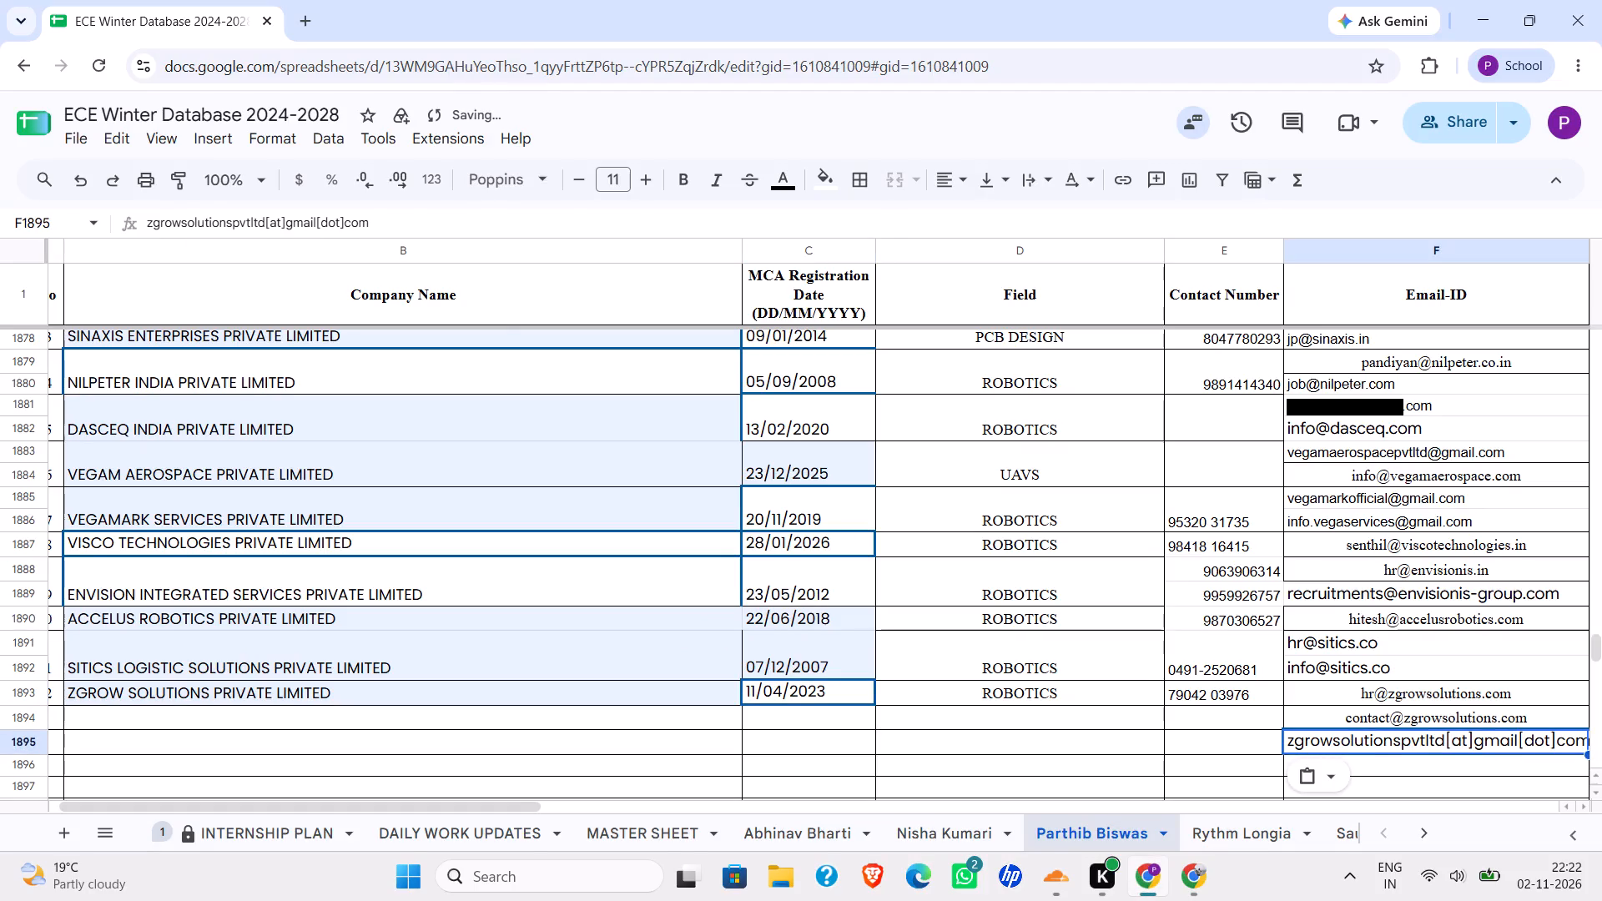
# Correct the email in row 1895 by replacing [dot] with a period and [at] with the @ sign.
pyautogui.click(345, 224)
pyautogui.press('BackSpace')
pyautogui.press('BackSpace')
pyautogui.press('BackSpace')
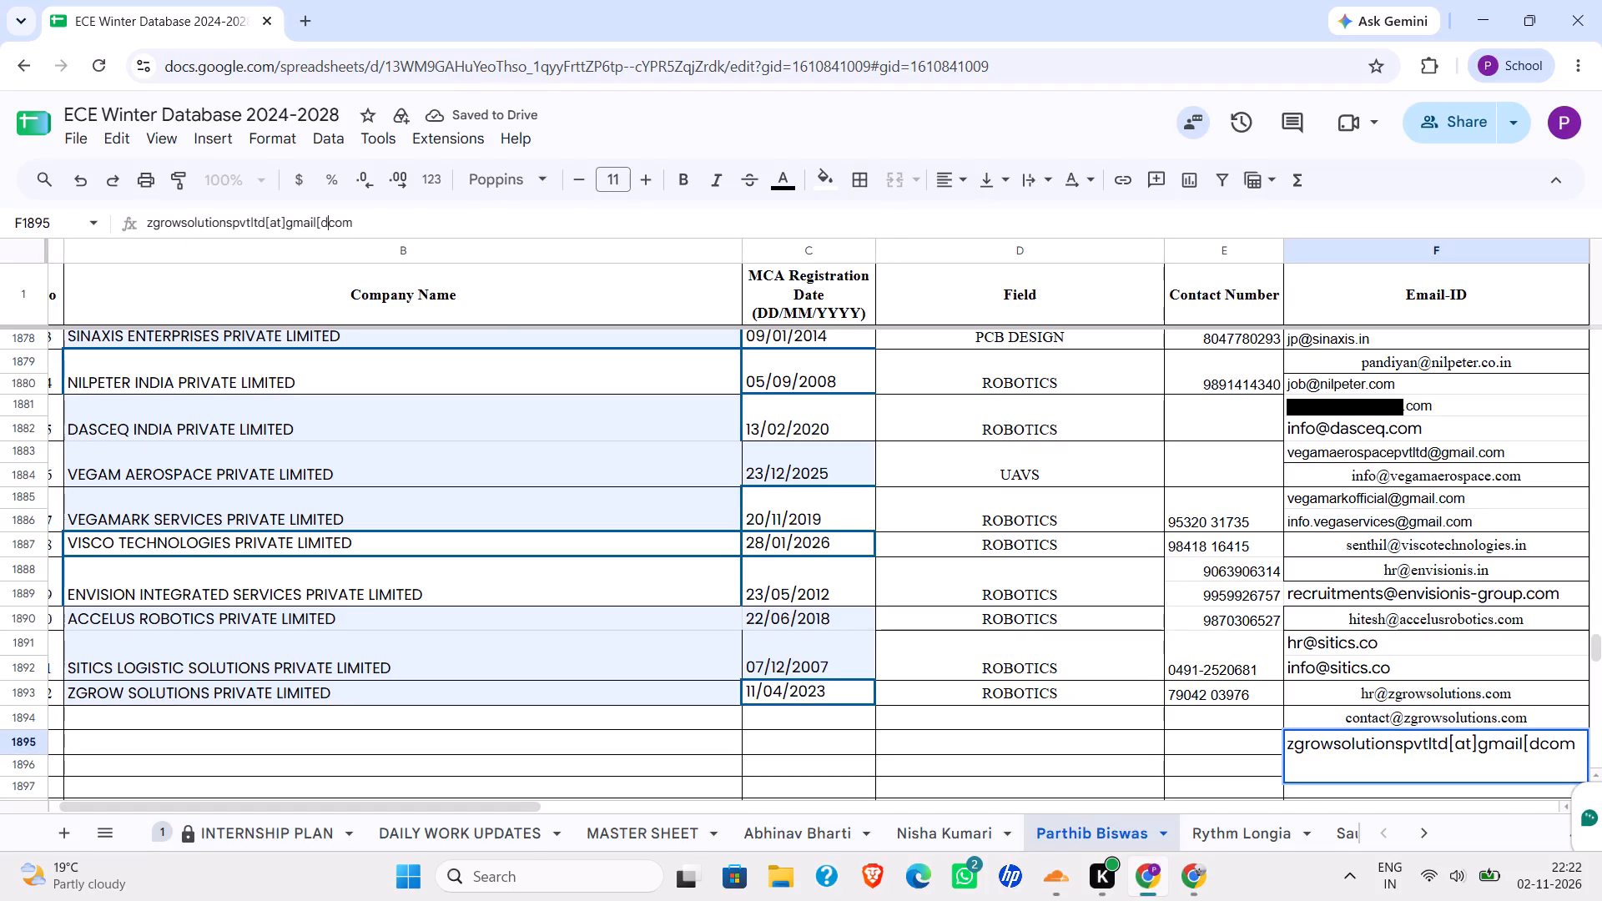
pyautogui.press('BackSpace')
pyautogui.press('BackSpace')
pyautogui.press('.')
pyautogui.press('Left')
pyautogui.press('Left')
pyautogui.press('Left')
pyautogui.press('Left')
pyautogui.press('Left')
pyautogui.press('Left')
pyautogui.press('BackSpace')
pyautogui.press('BackSpace')
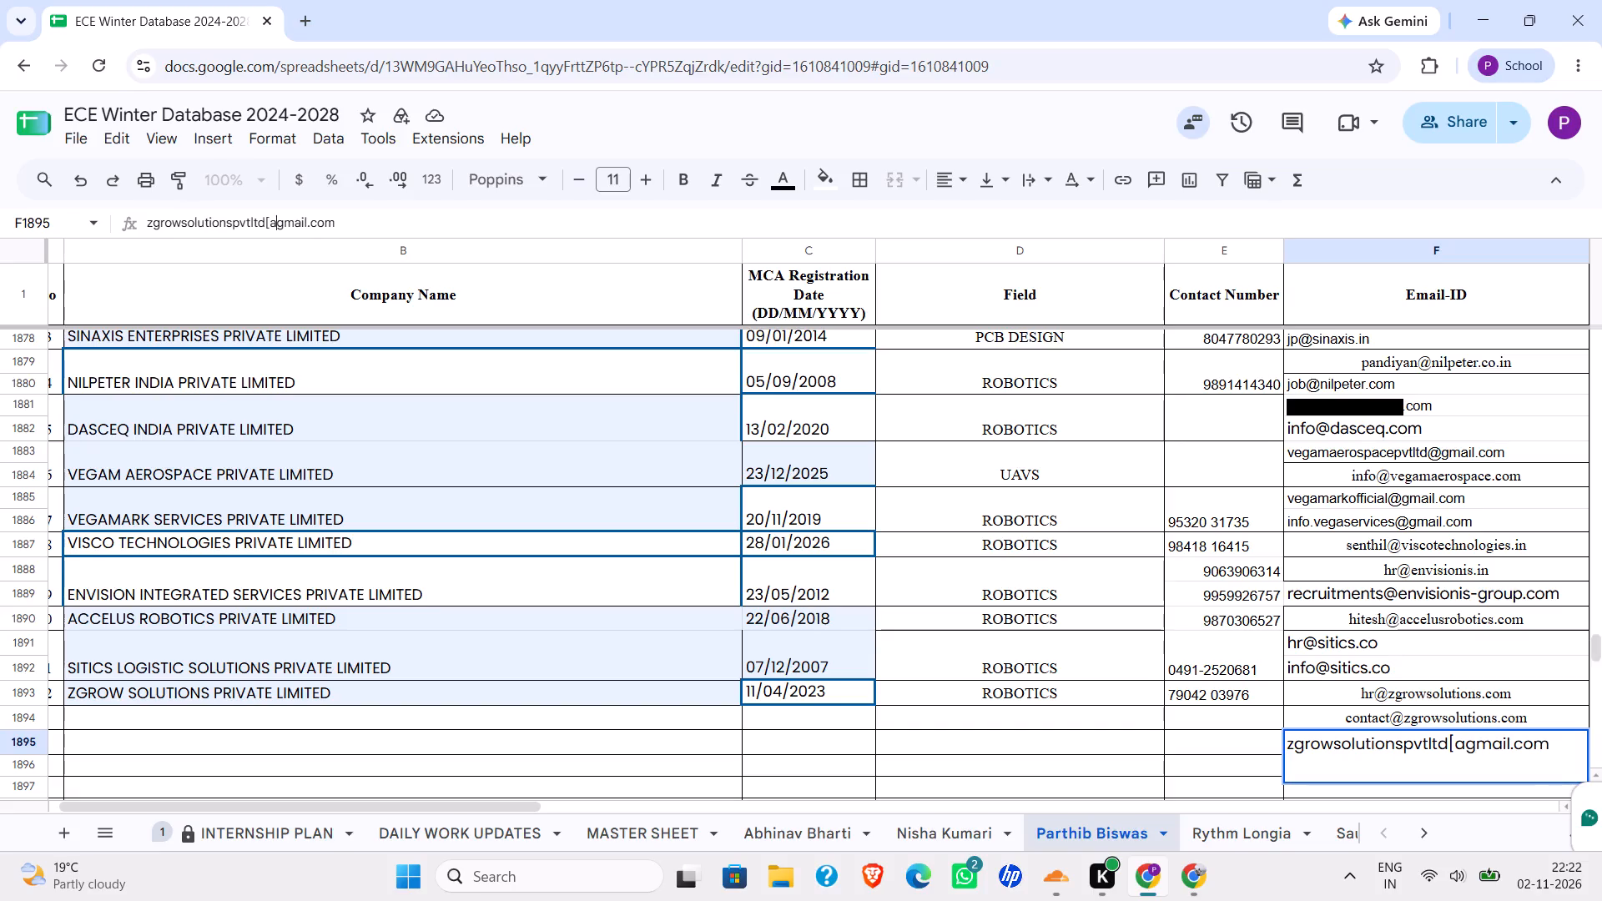
pyautogui.press('BackSpace')
pyautogui.press('BackSpace')
pyautogui.hotkey('shift', '@')
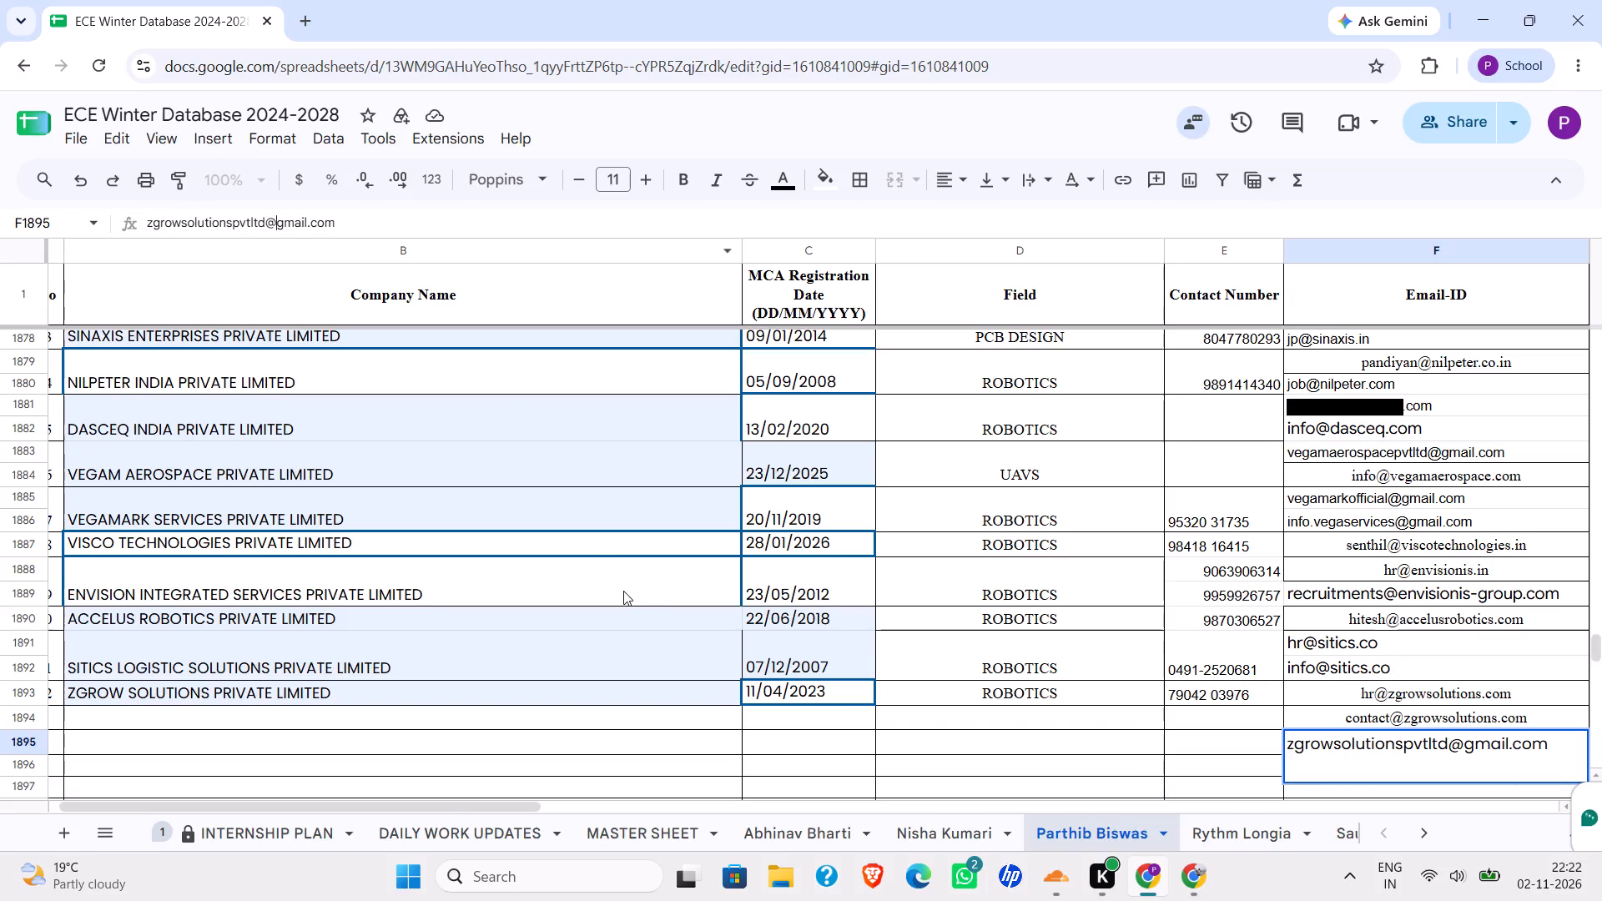
pyautogui.click(718, 700)
# Merge rows 1893 to 1895 vertically in the S.No through Contact Number columns for Zgrow Solutions.
pyautogui.hscroll(2, 572, 699)
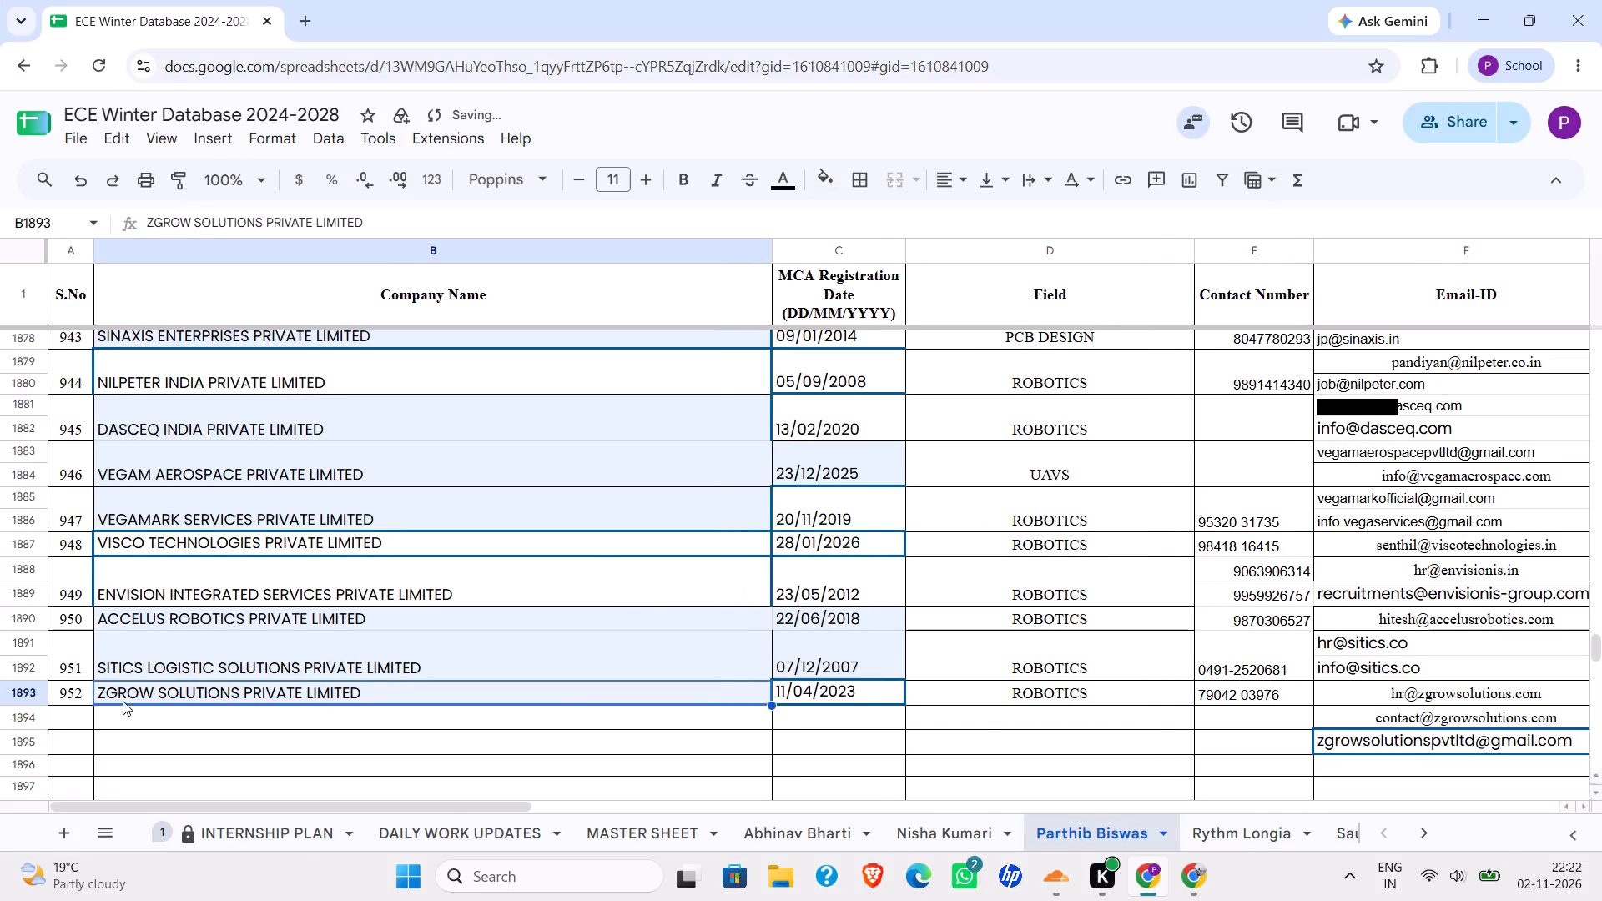
pyautogui.moveTo(84, 697); pyautogui.dragTo(1044, 735)
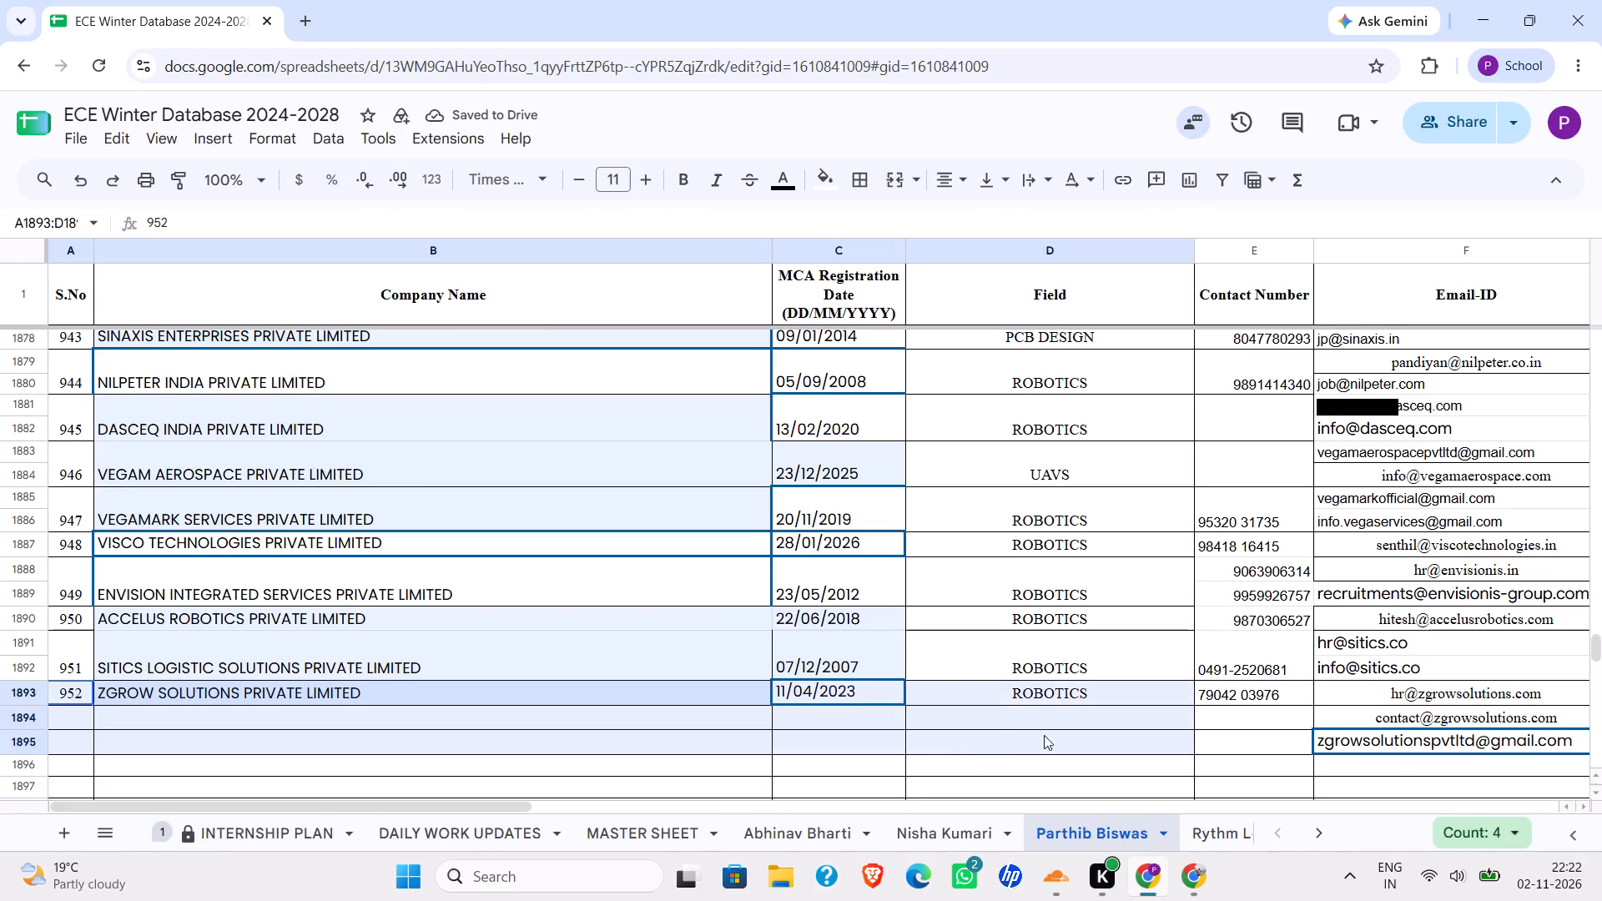
pyautogui.moveTo(1044, 735); pyautogui.dragTo(1216, 735)
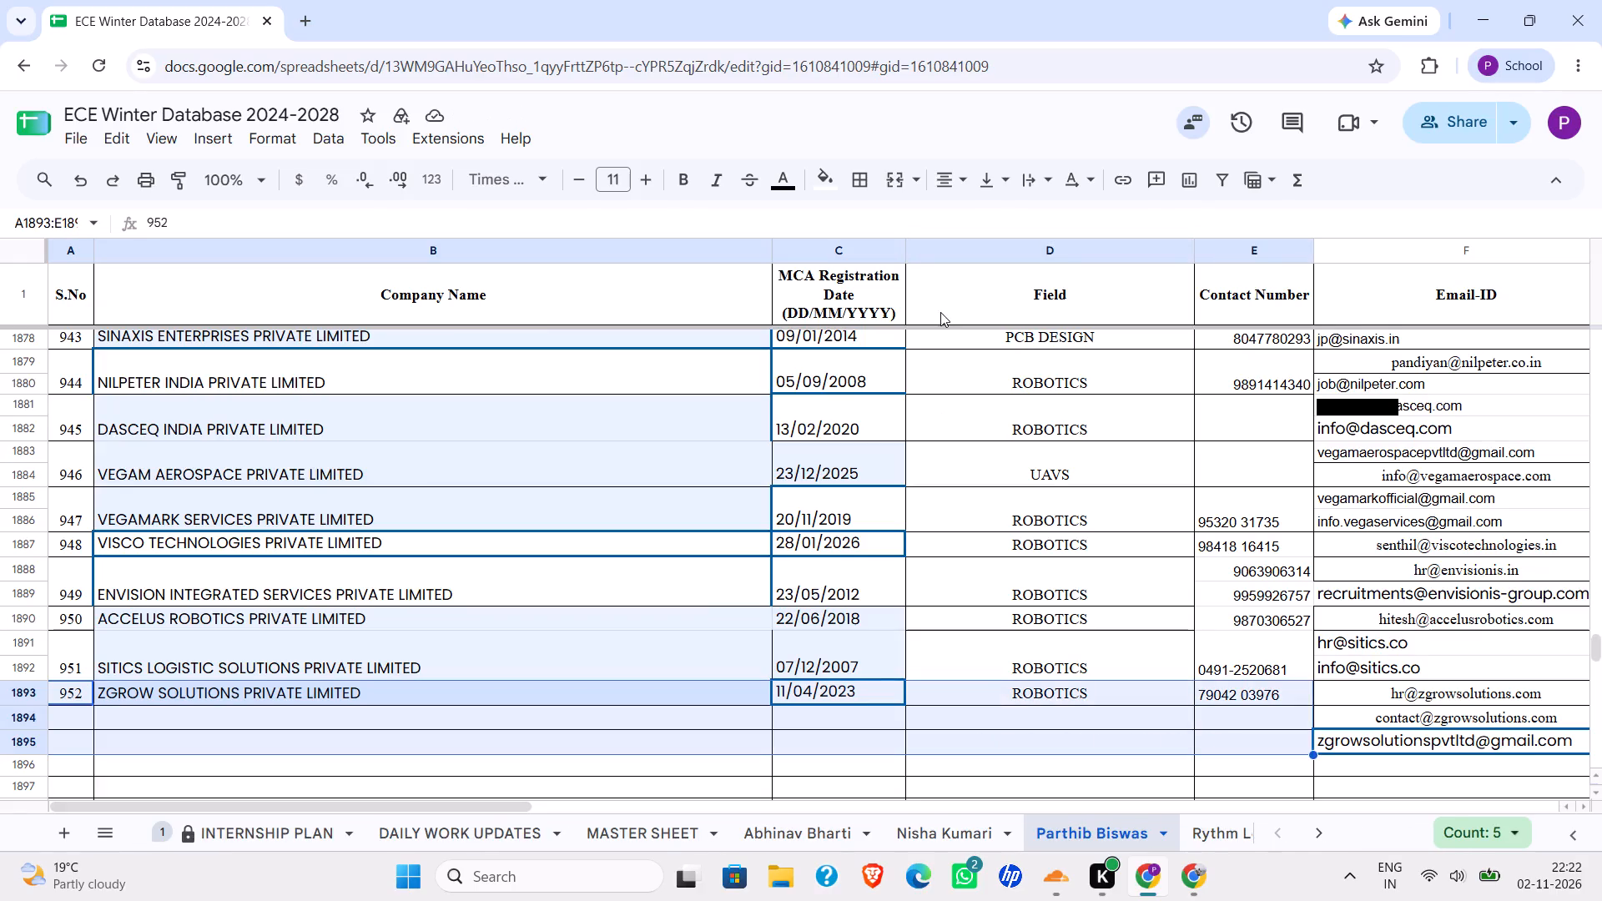
pyautogui.click(911, 177)
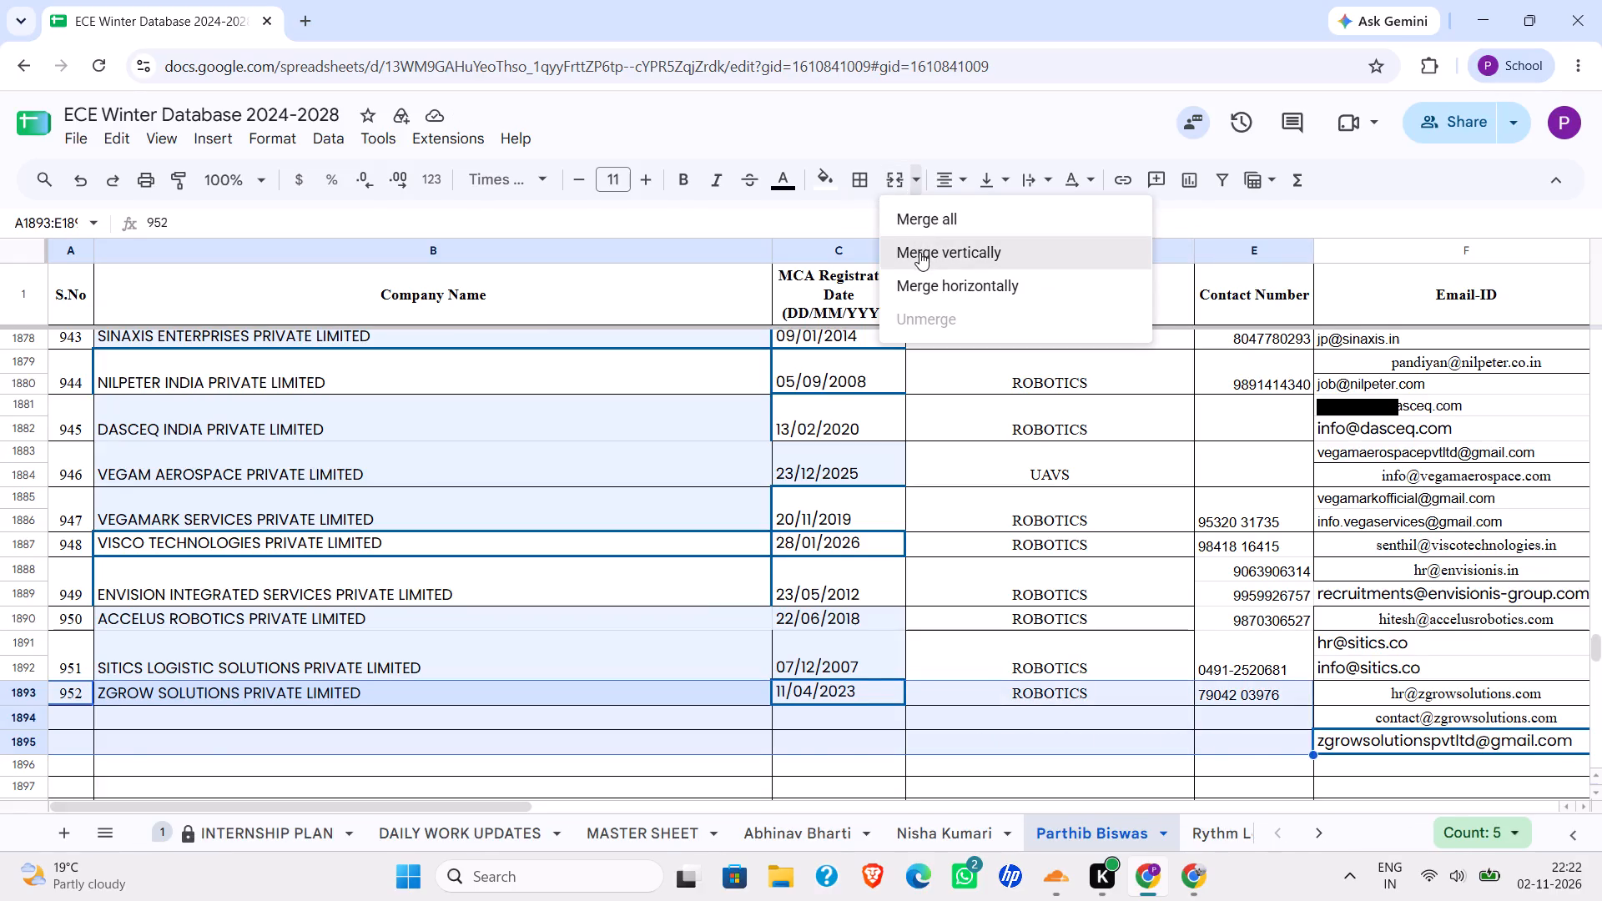
pyautogui.click(919, 252)
pyautogui.click(673, 740)
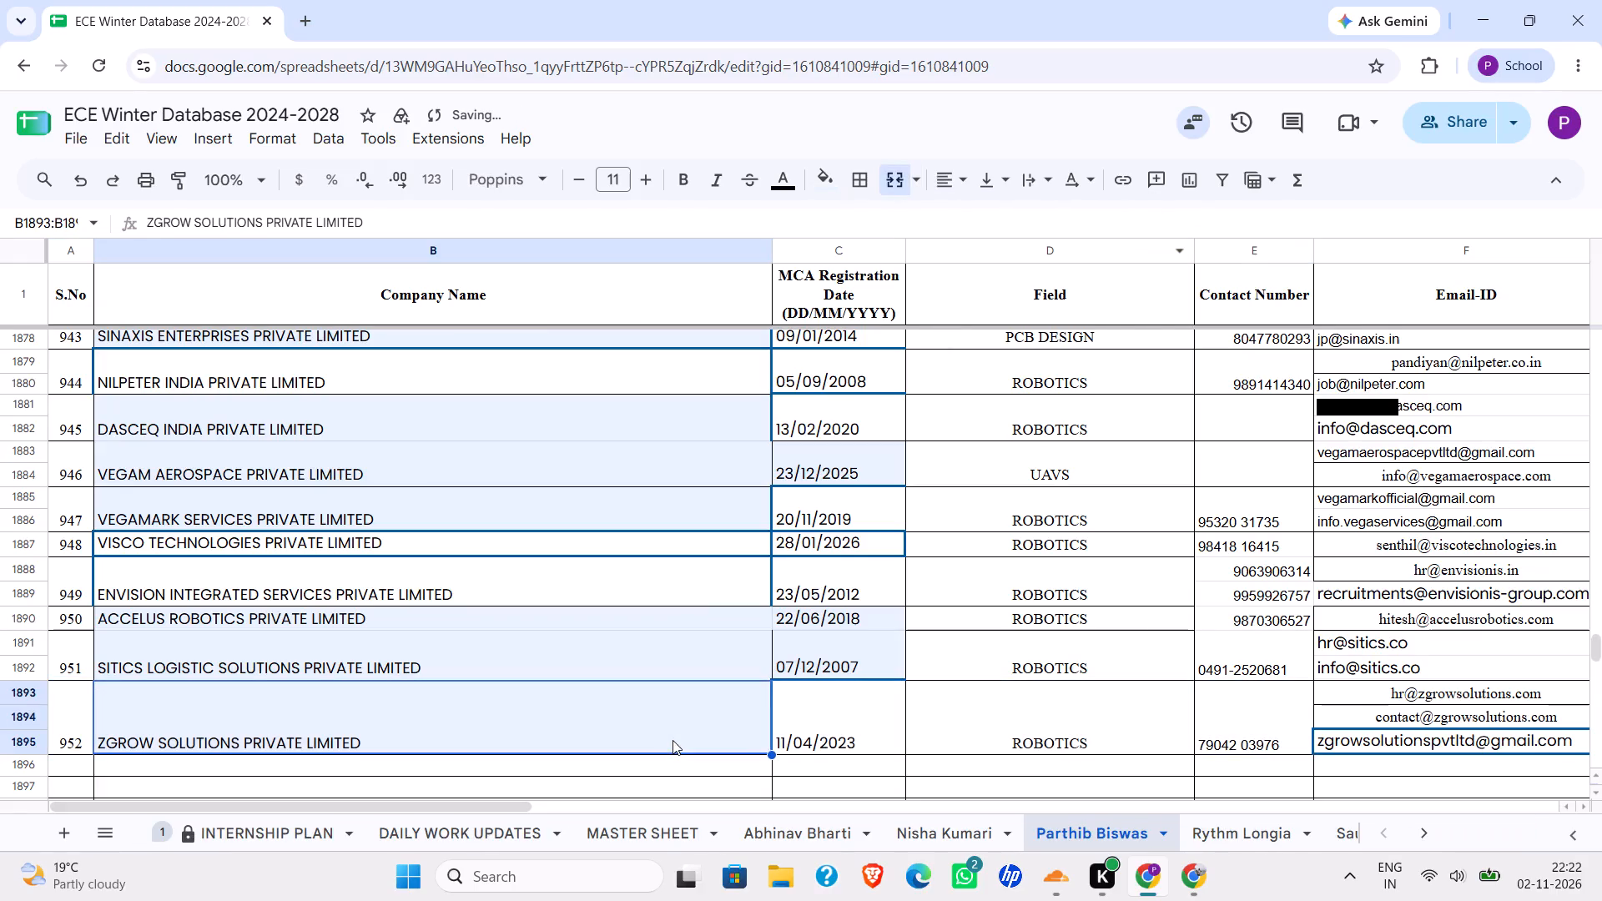
# Give the sheet's entire data range a white fill and the Times New Roman font.
pyautogui.scroll(9, 721, 646)
pyautogui.scroll(-1, 721, 646)
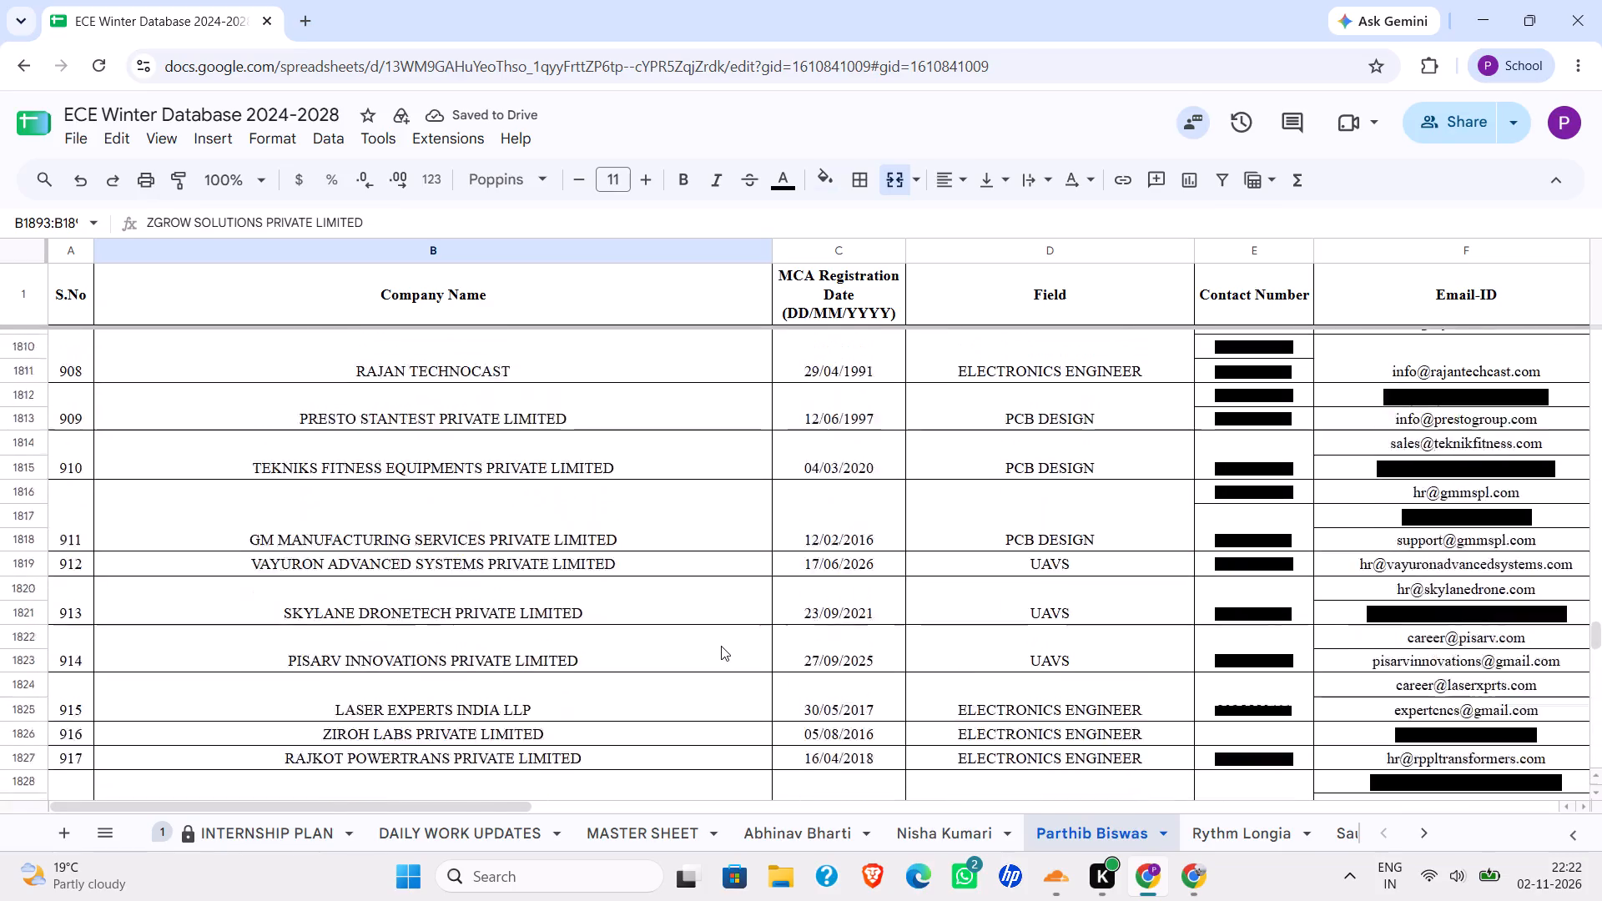
pyautogui.scroll(-3, 721, 646)
pyautogui.hotkey('ctrl', 'a')
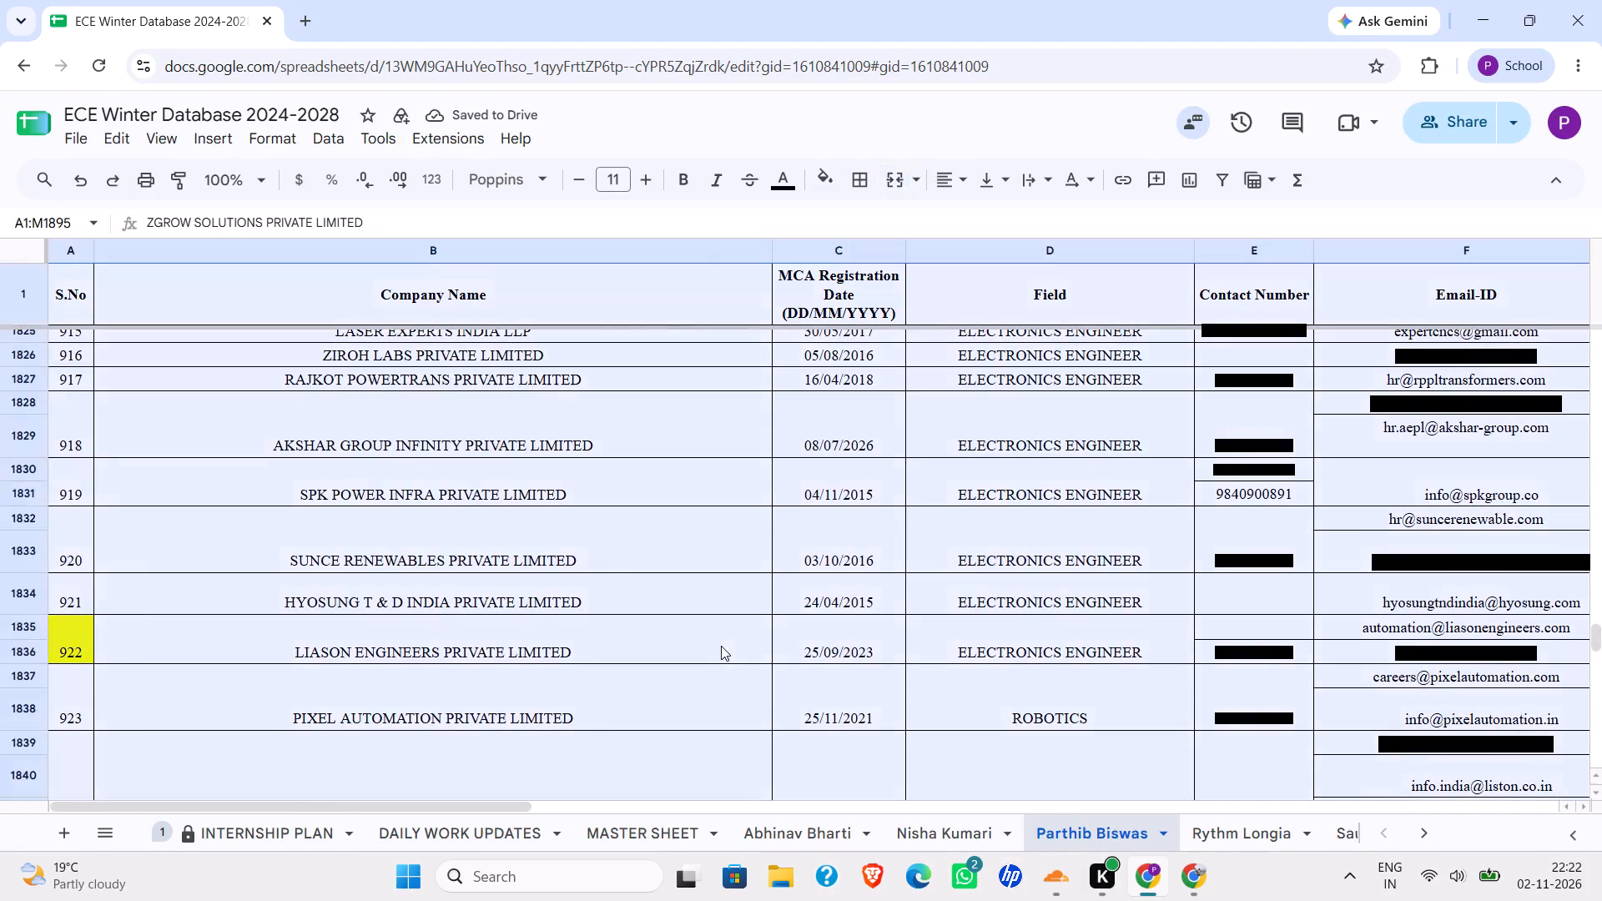
pyautogui.click(838, 189)
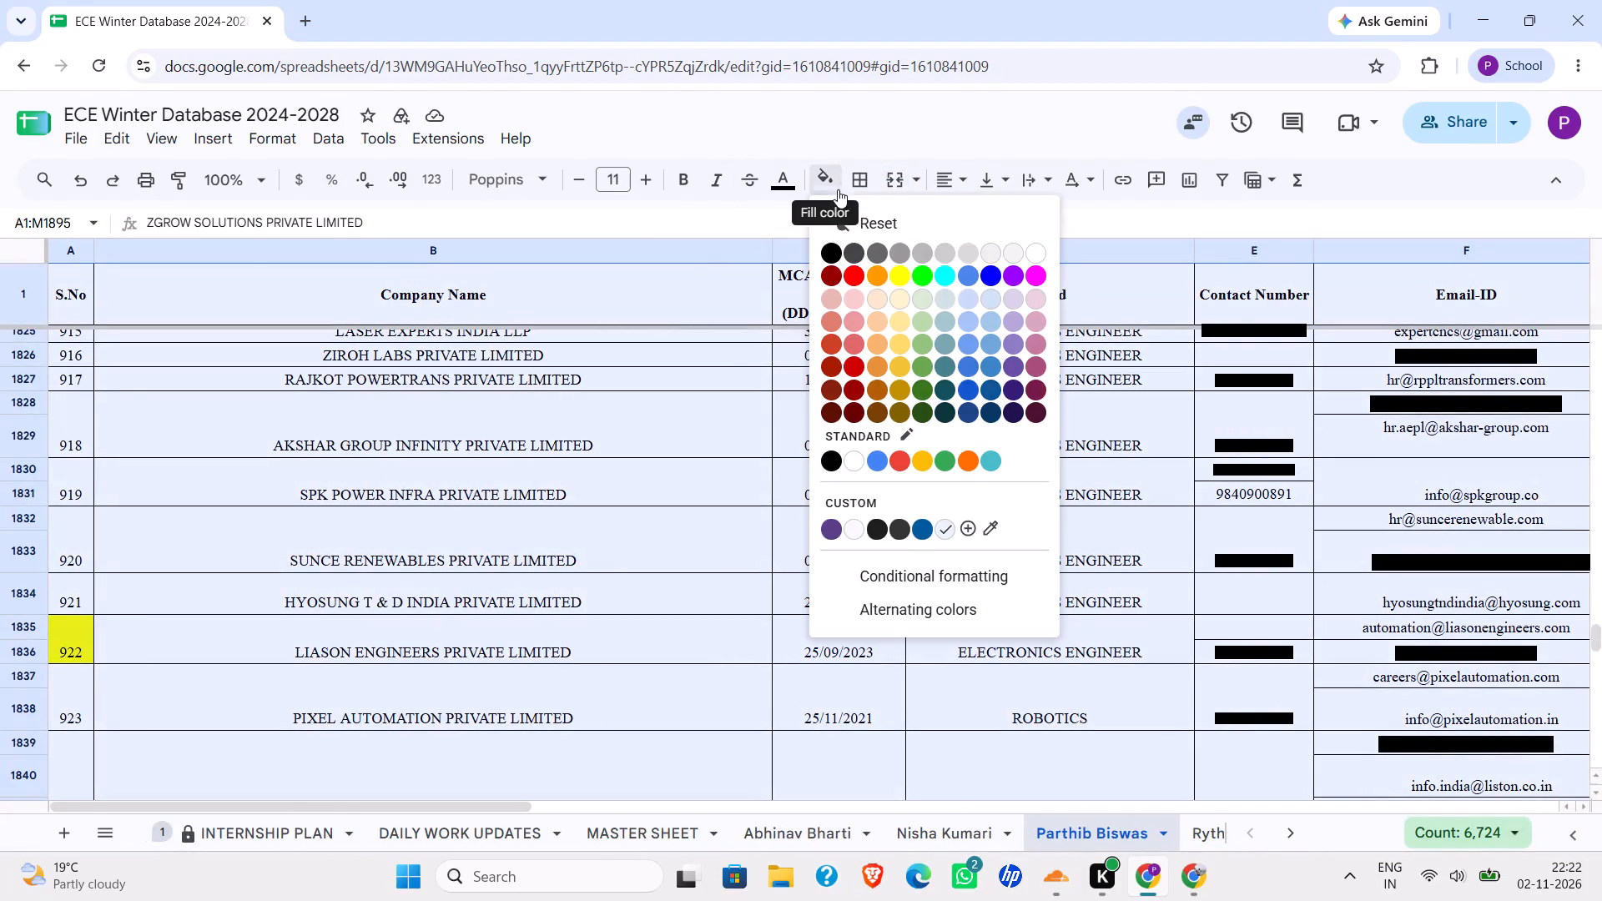
pyautogui.click(1039, 250)
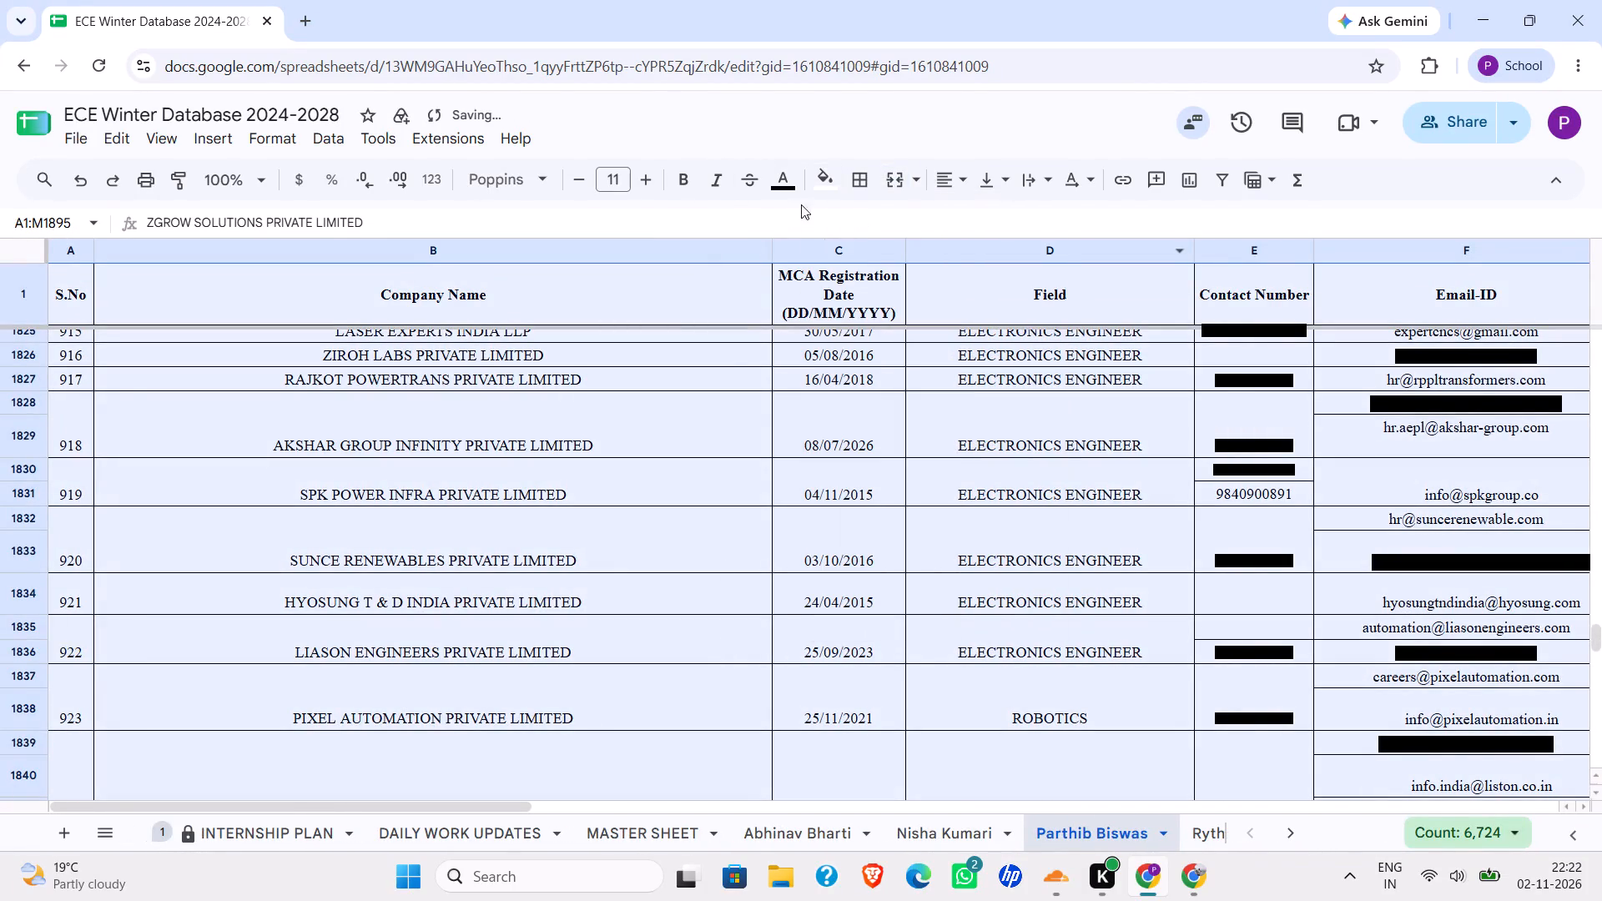
pyautogui.click(524, 175)
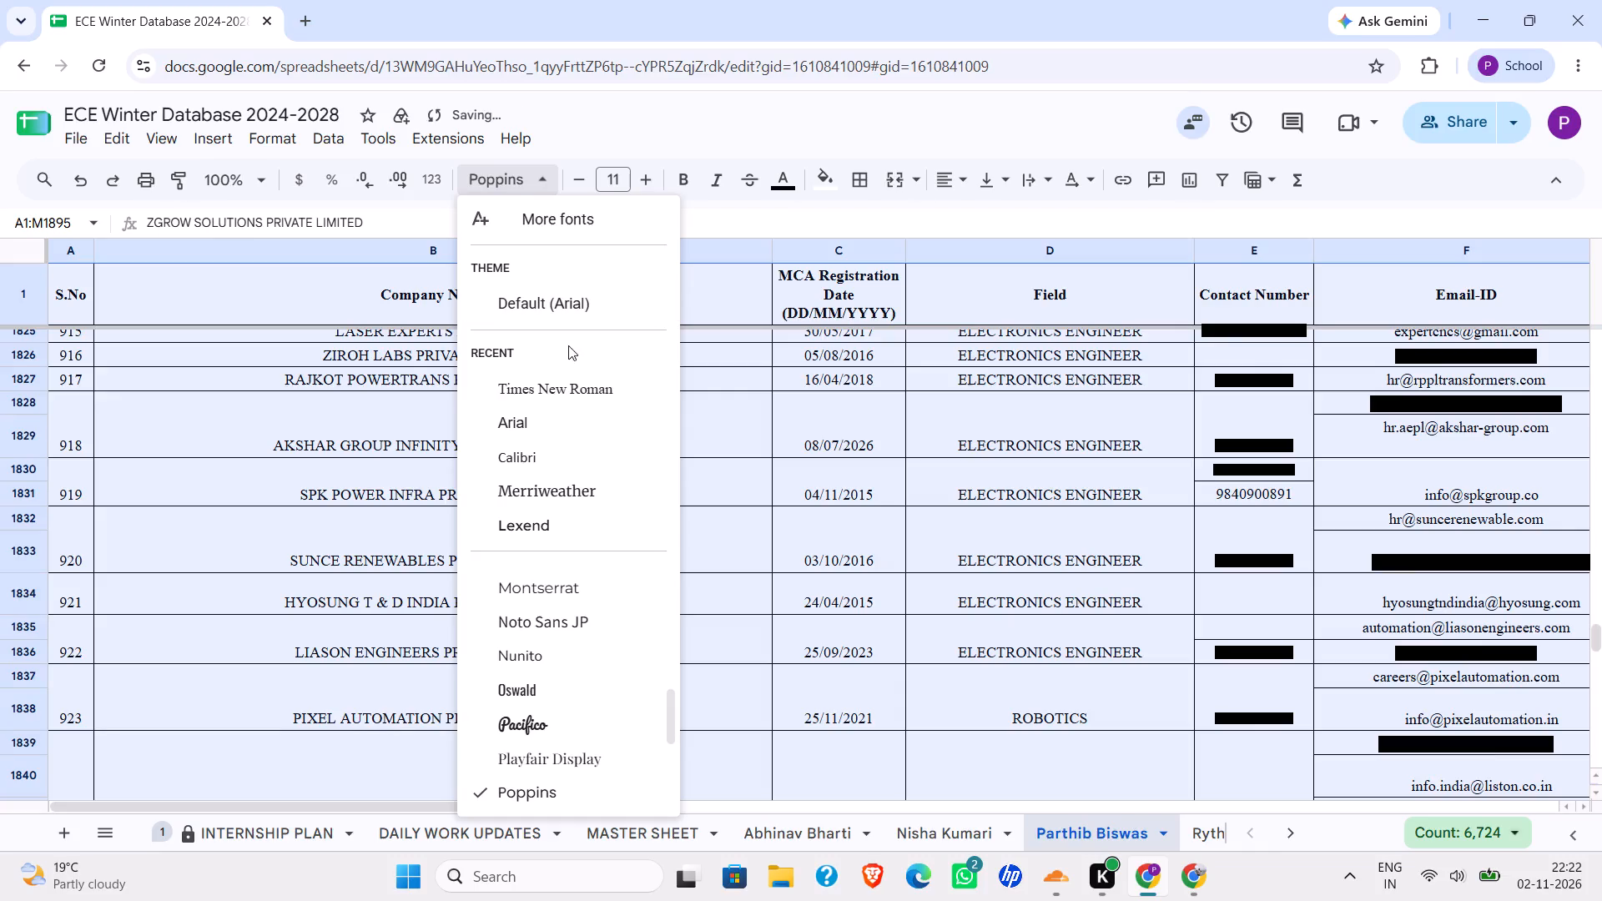
pyautogui.click(572, 383)
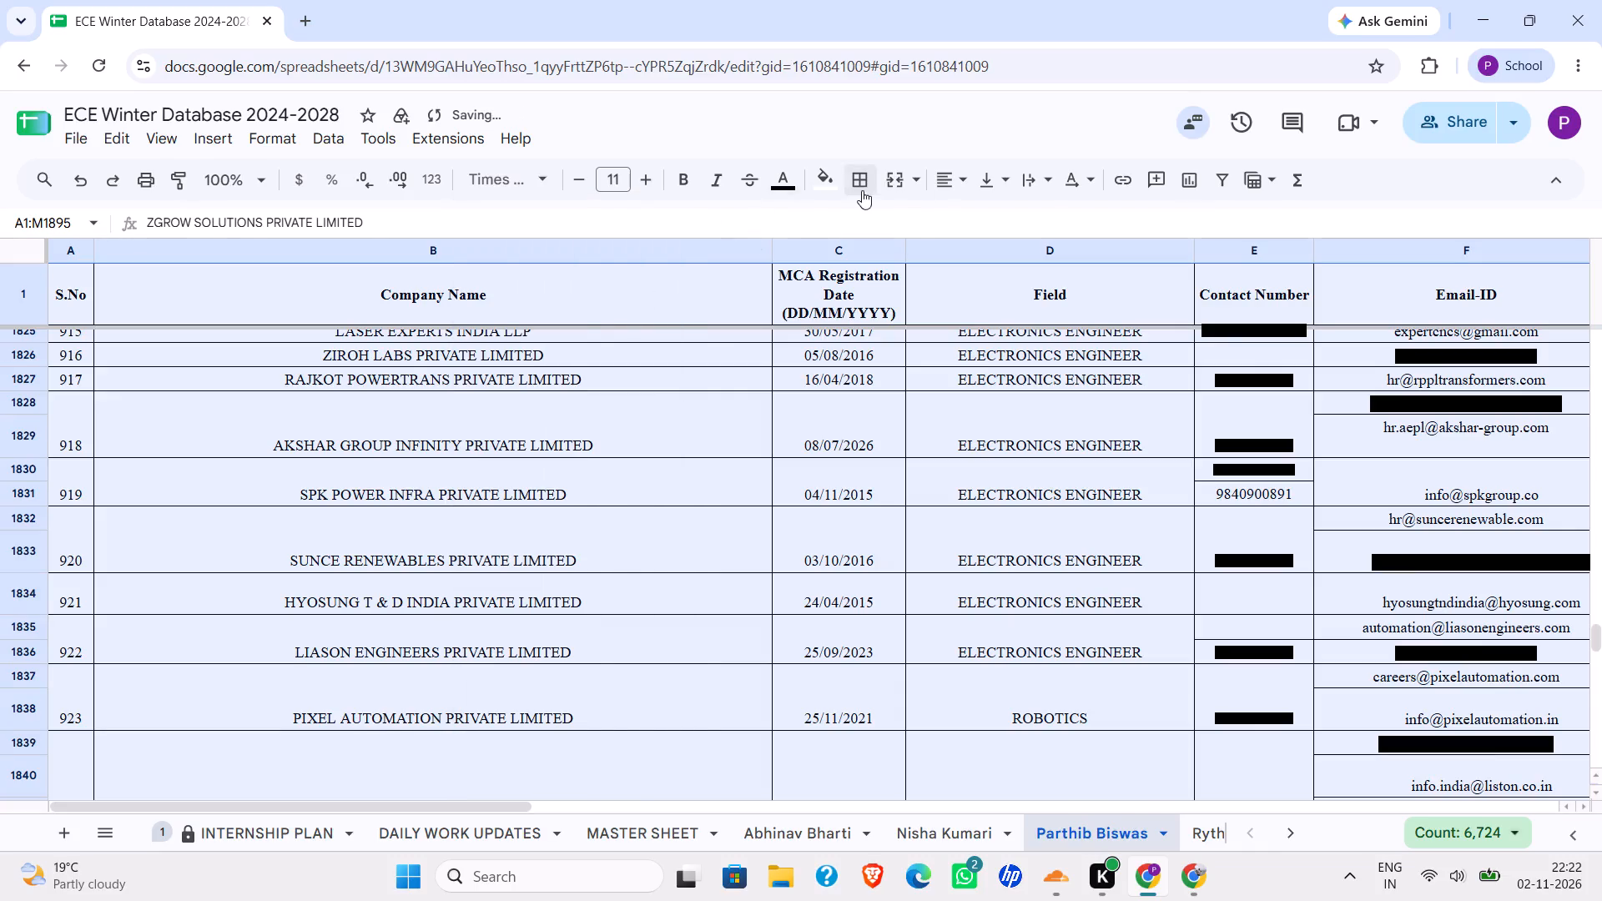
# Centre the entire data range horizontally and apply all borders to it.
pyautogui.click(936, 178)
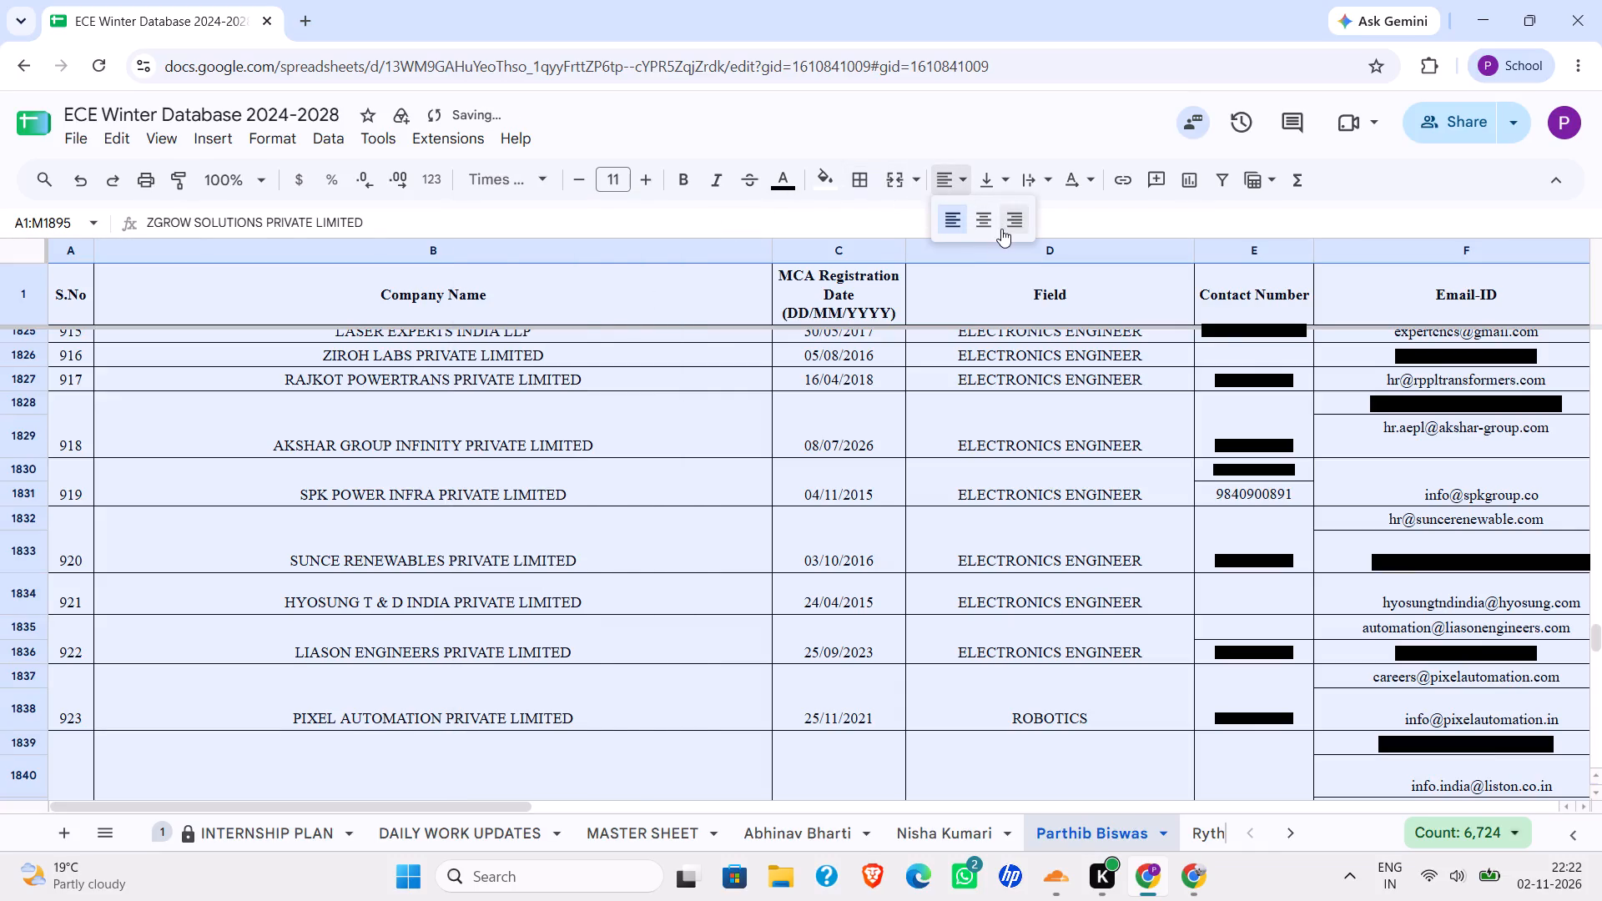
pyautogui.click(997, 227)
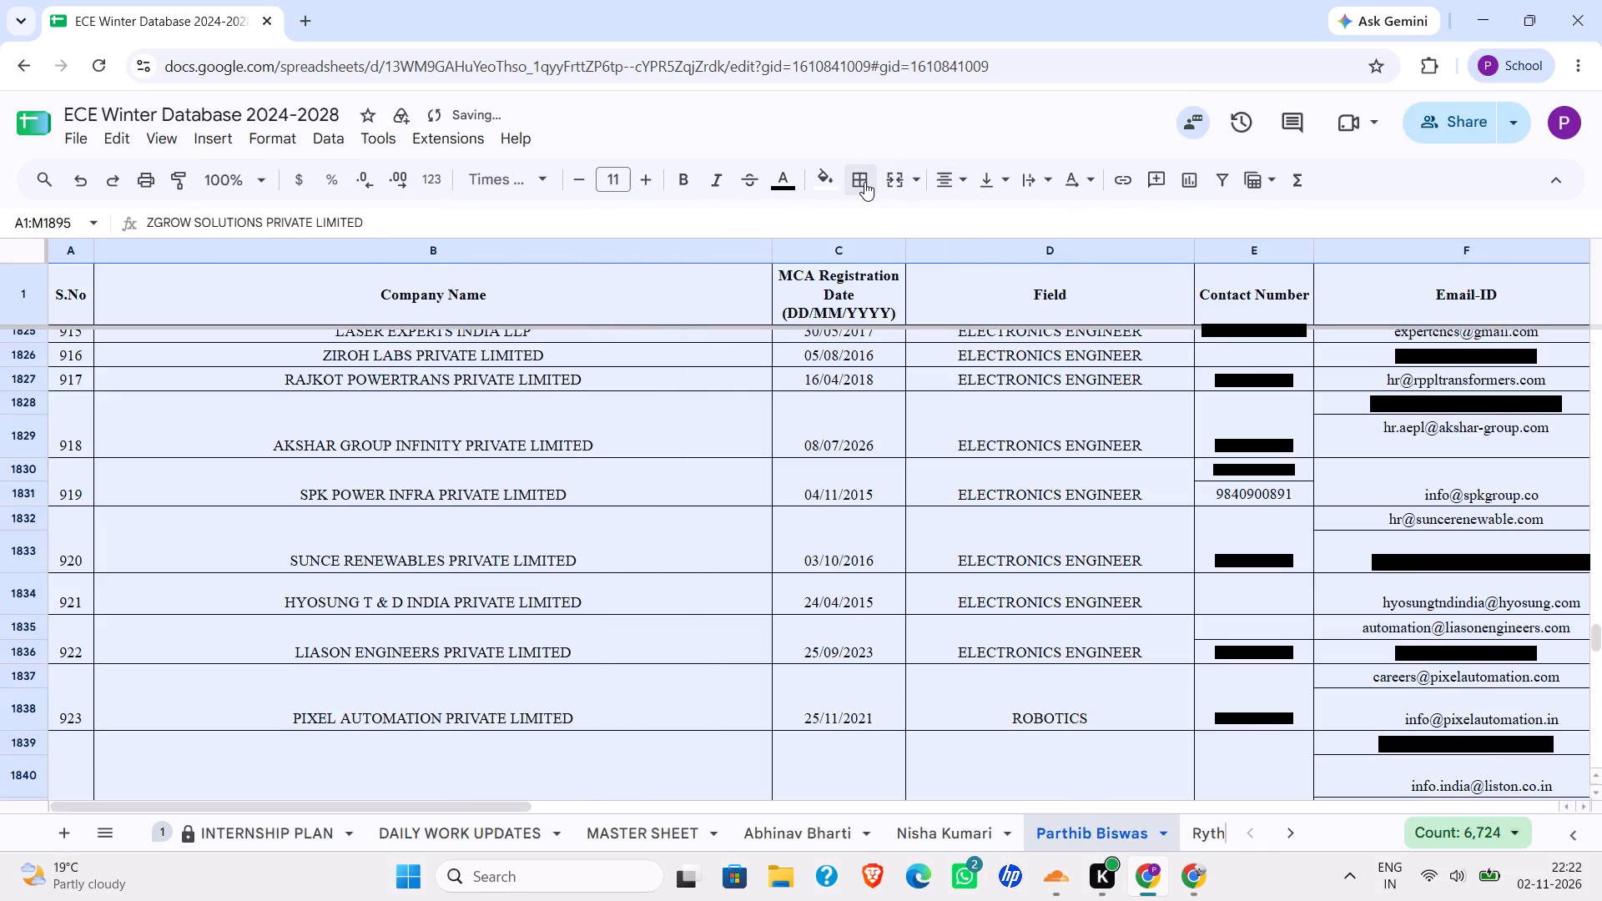
pyautogui.click(864, 182)
pyautogui.click(866, 233)
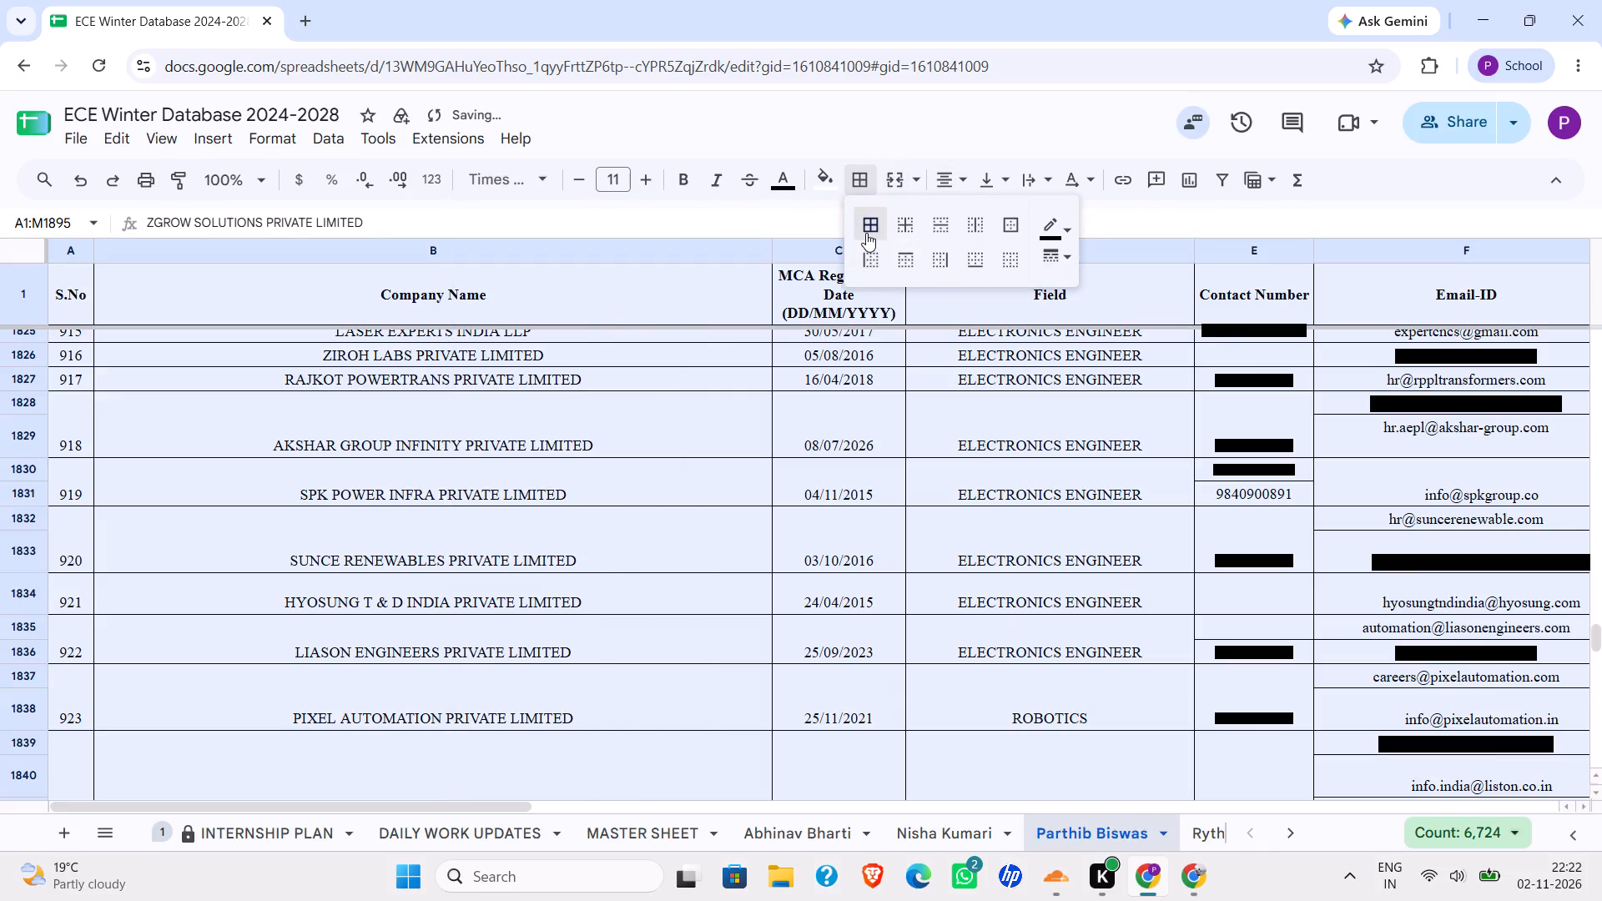
pyautogui.click(759, 634)
# Fill the serial number 922 cell with yellow.
pyautogui.click(72, 637)
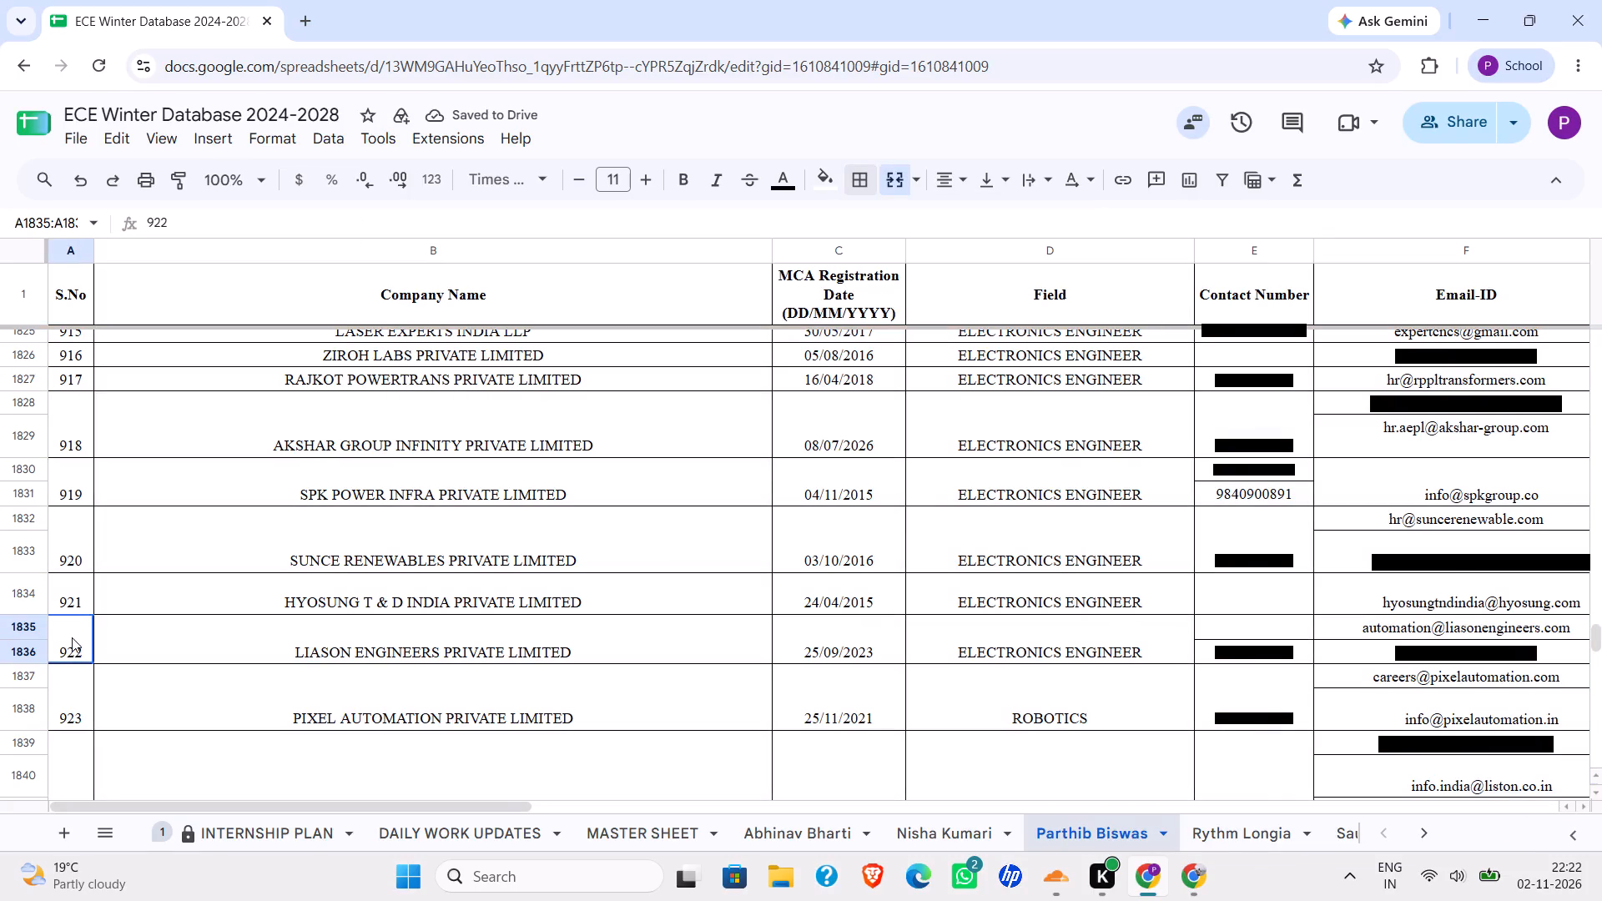
pyautogui.click(833, 175)
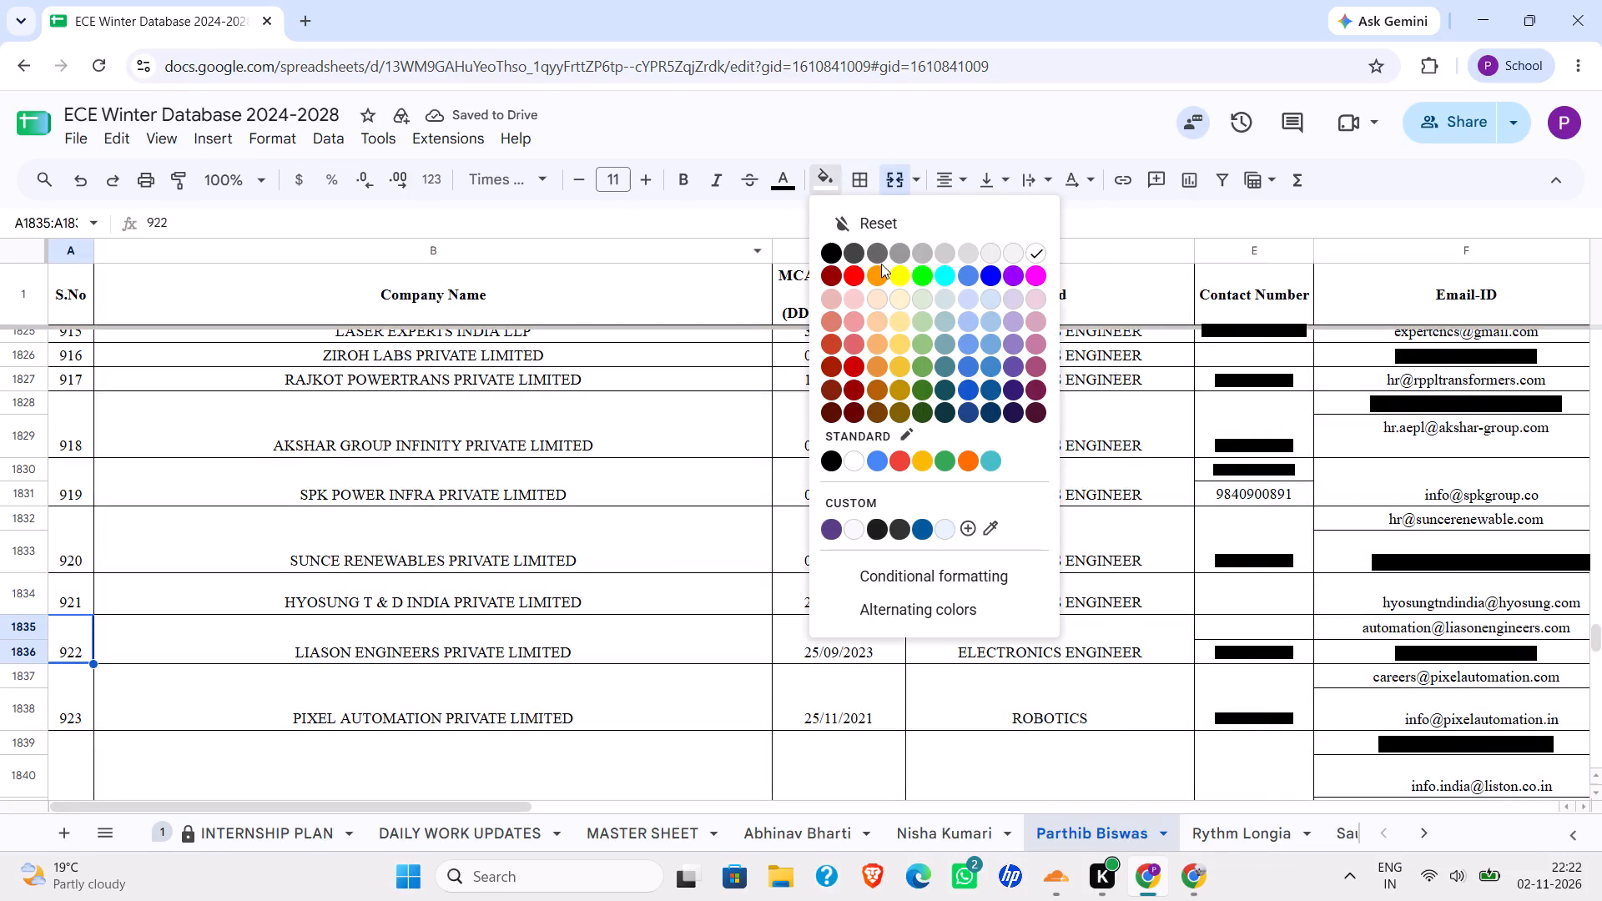
pyautogui.click(900, 274)
pyautogui.click(831, 552)
# Check the last company rows, and examine the dated entries per team member in the DAILY WORK UPDATES sheet.
pyautogui.scroll(-3, 831, 552)
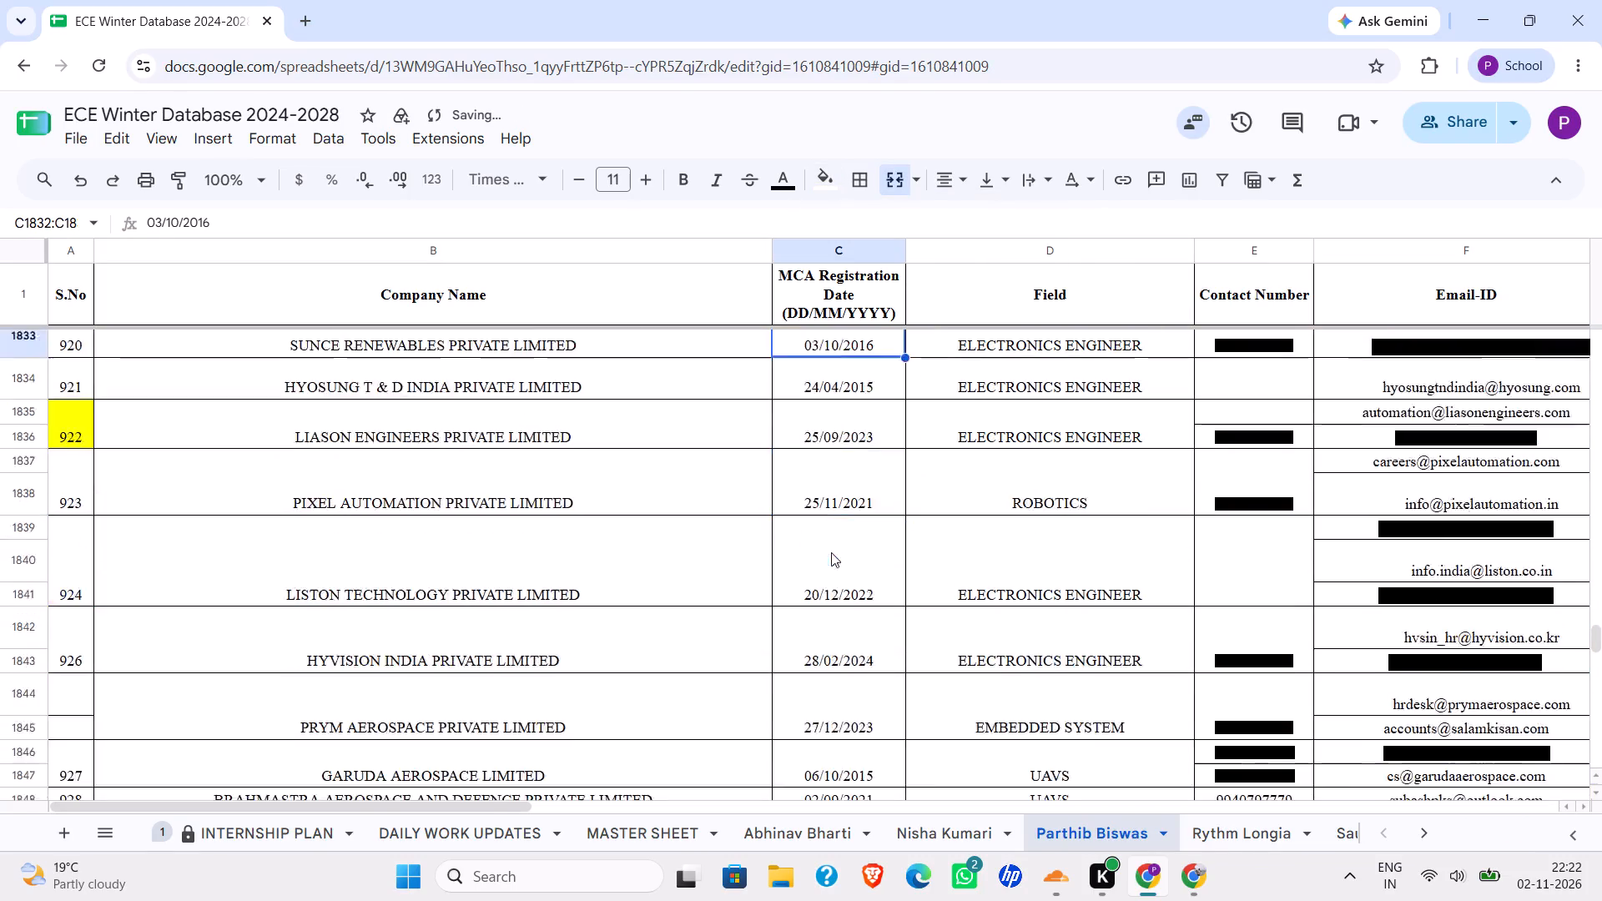
pyautogui.scroll(-7, 831, 552)
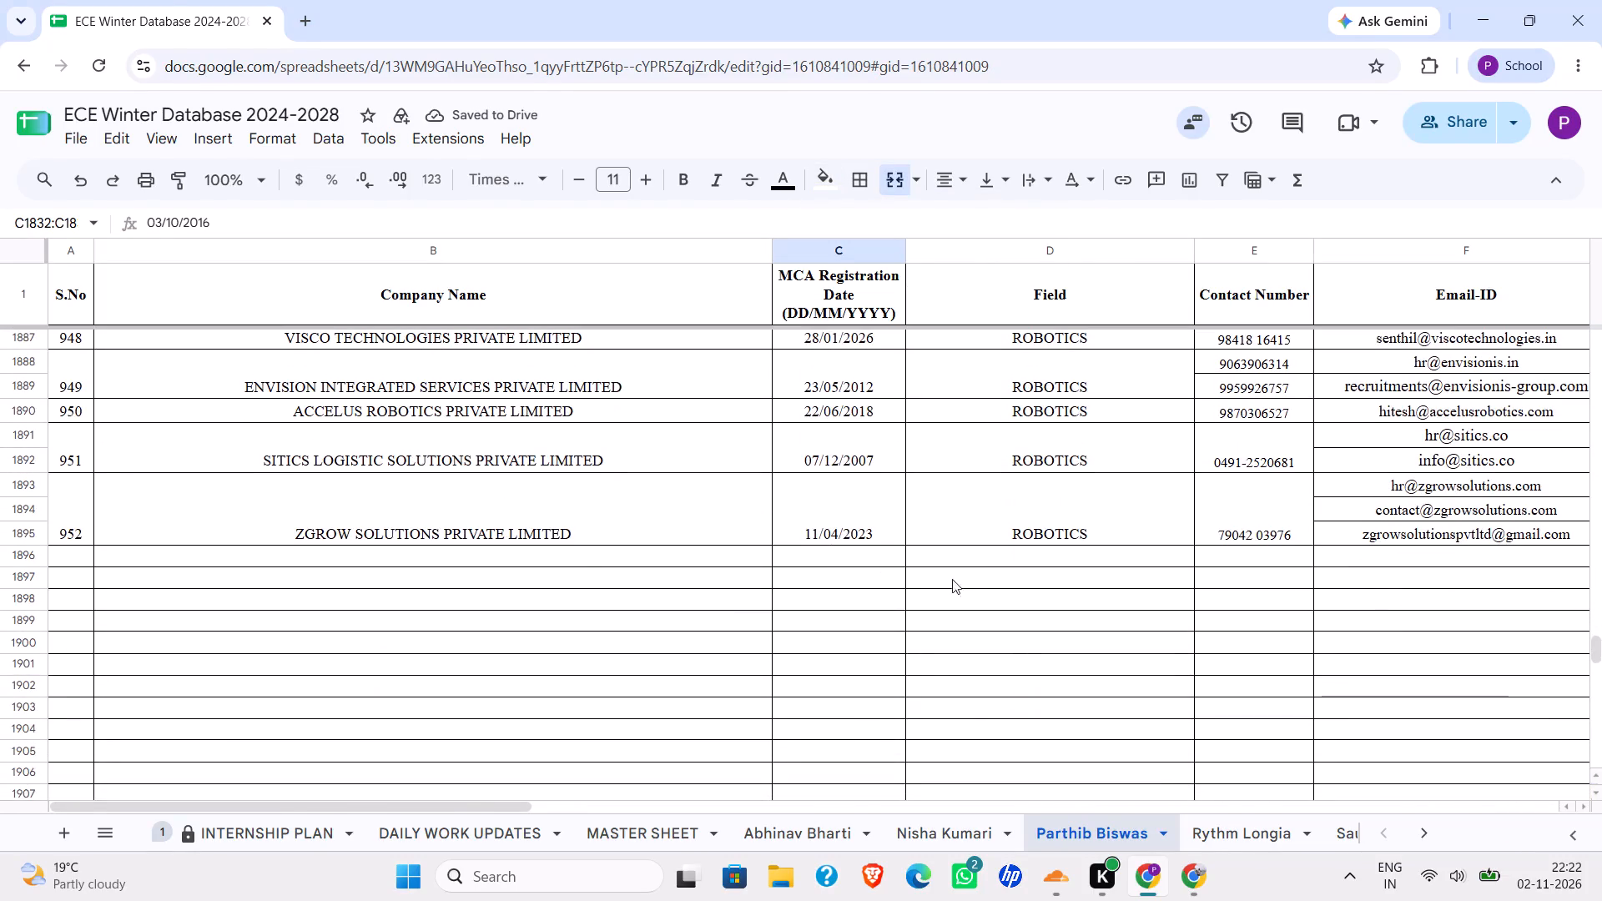
pyautogui.hscroll(1, 328, 821)
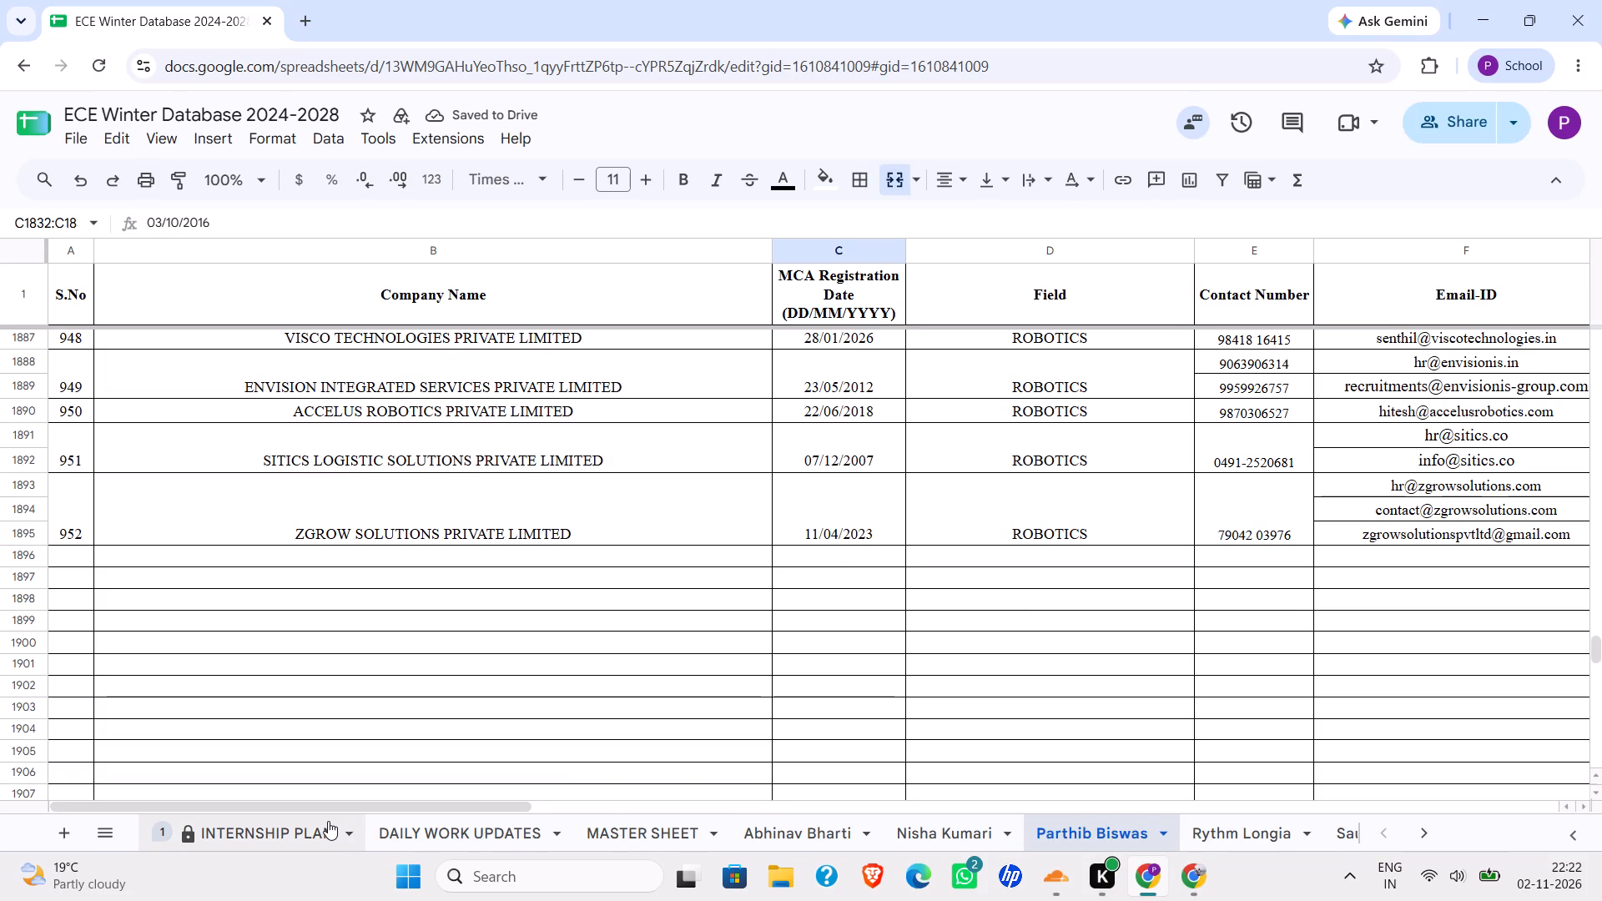
pyautogui.hscroll(1, 328, 821)
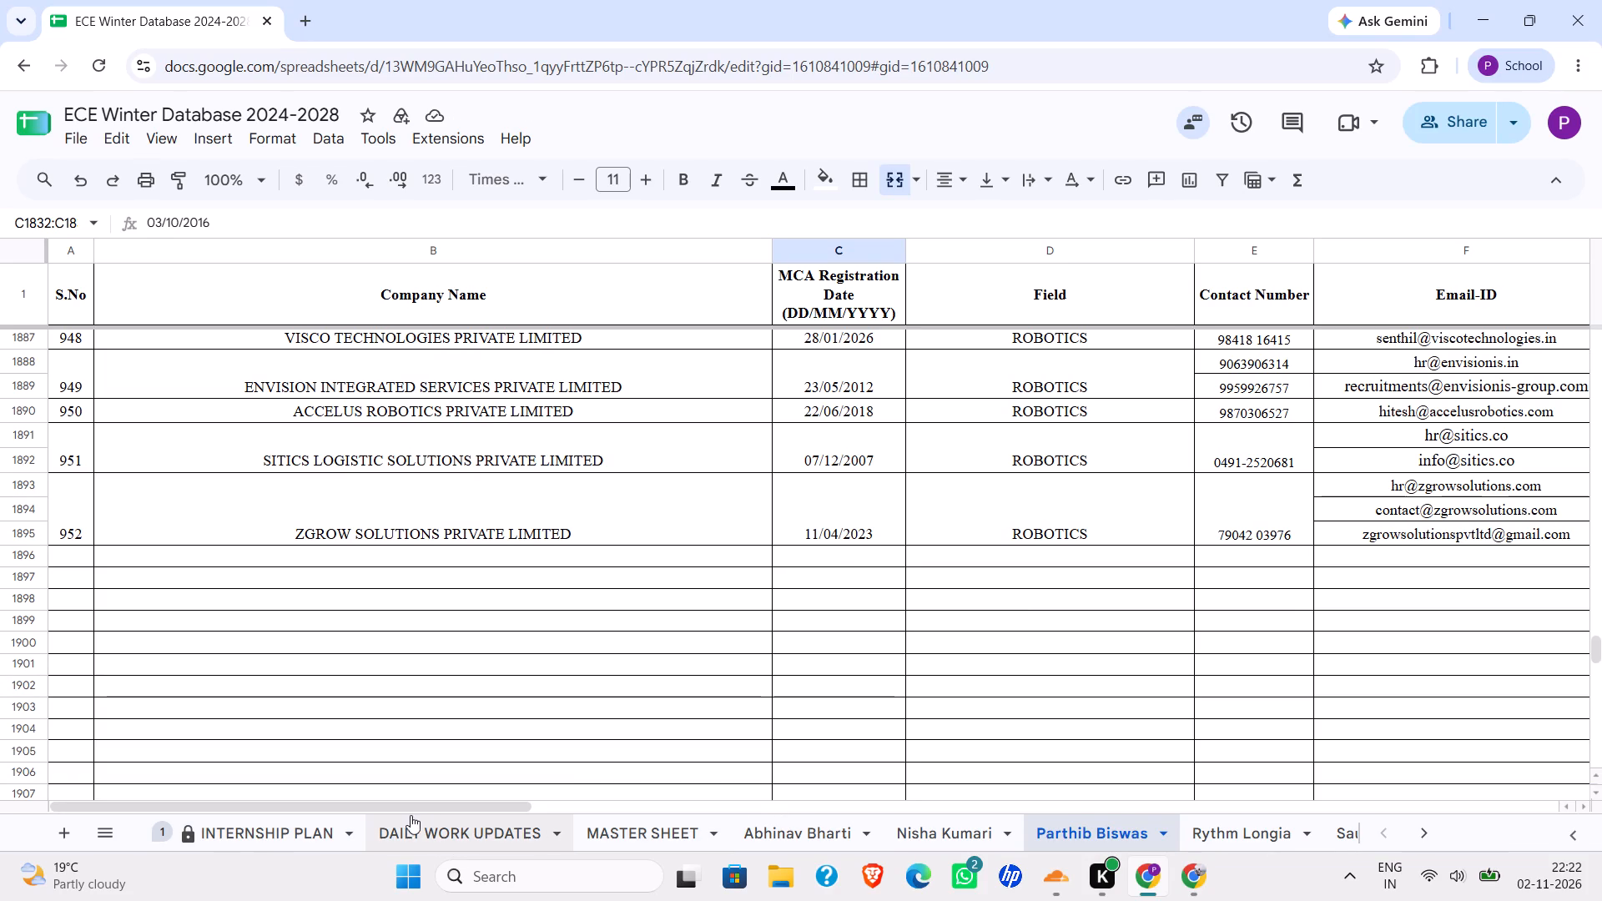
pyautogui.click(405, 829)
pyautogui.scroll(-4, 587, 638)
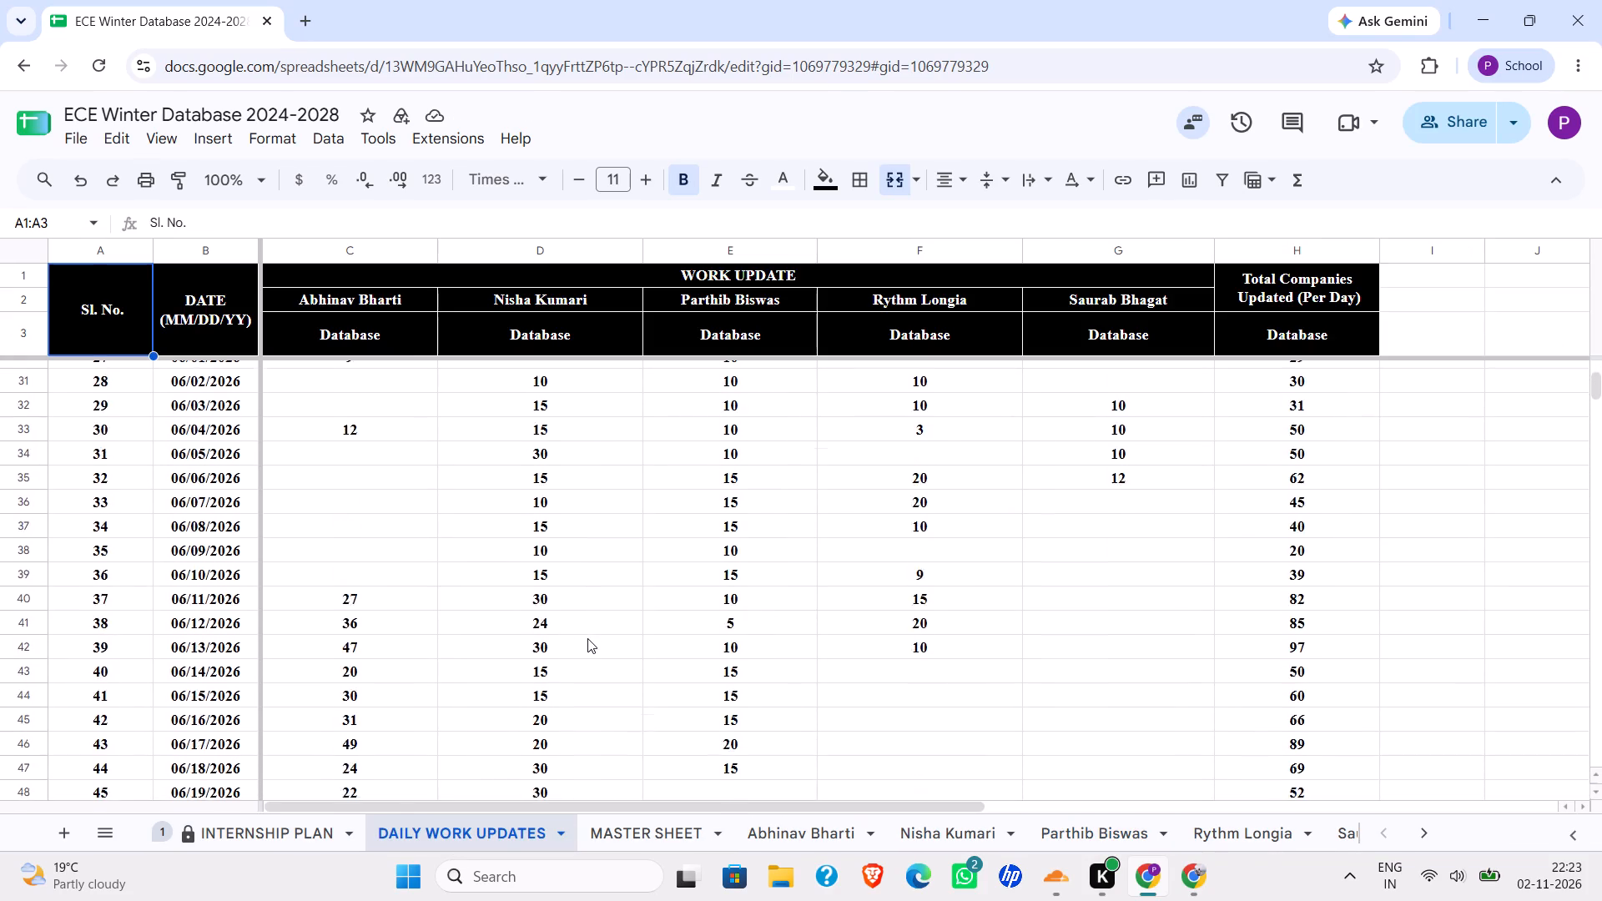
pyautogui.scroll(-10, 587, 638)
pyautogui.scroll(2, 587, 638)
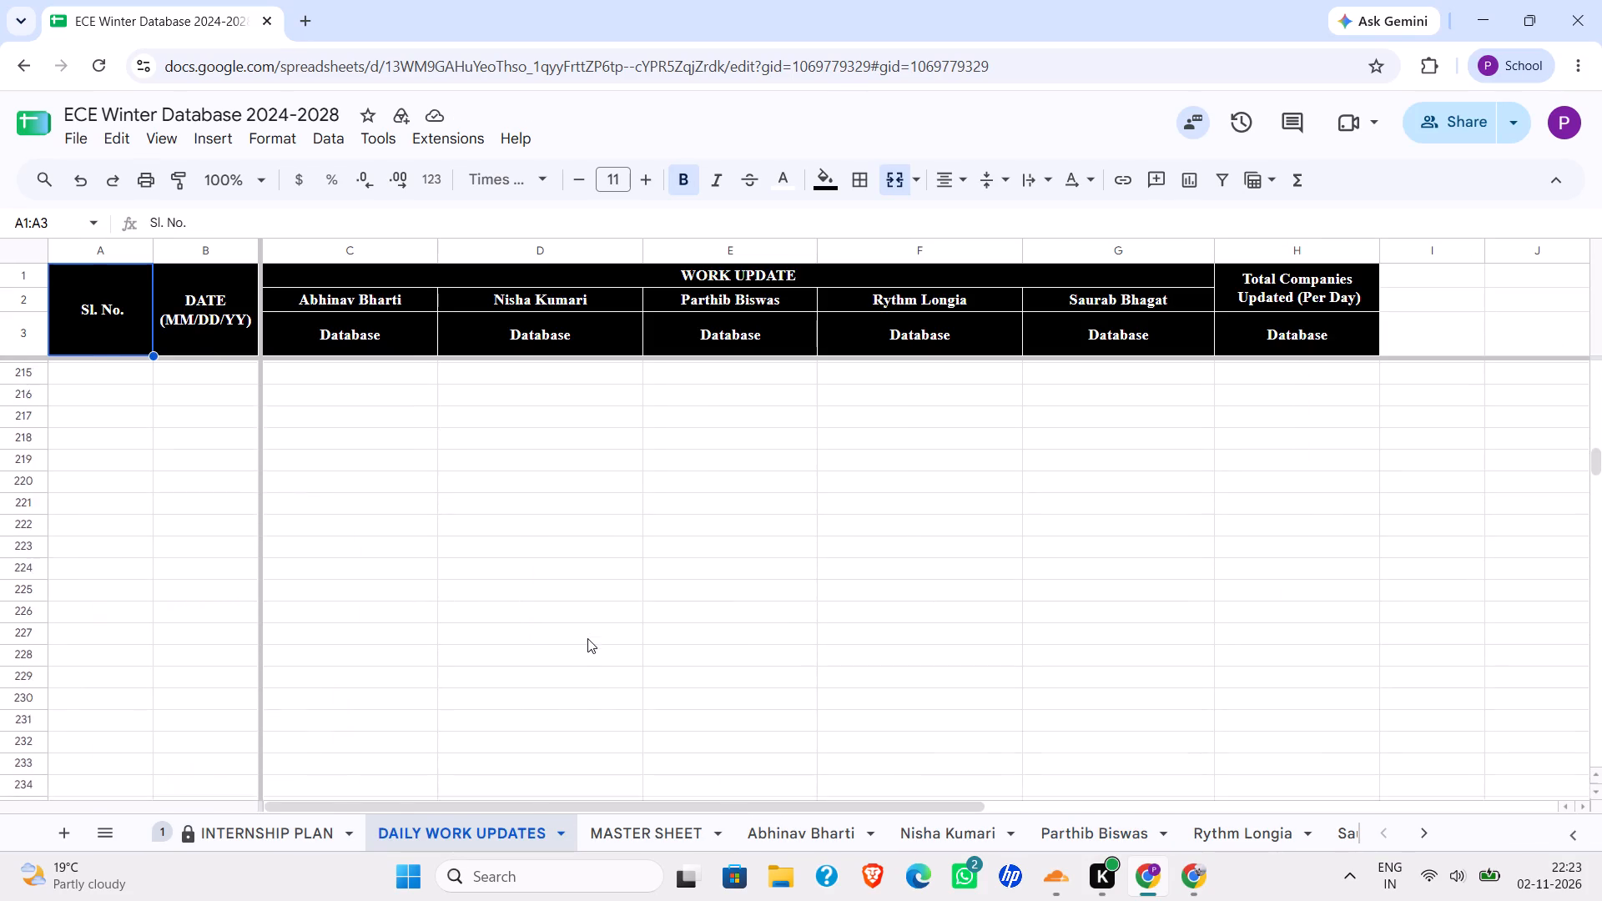
pyautogui.scroll(7, 587, 638)
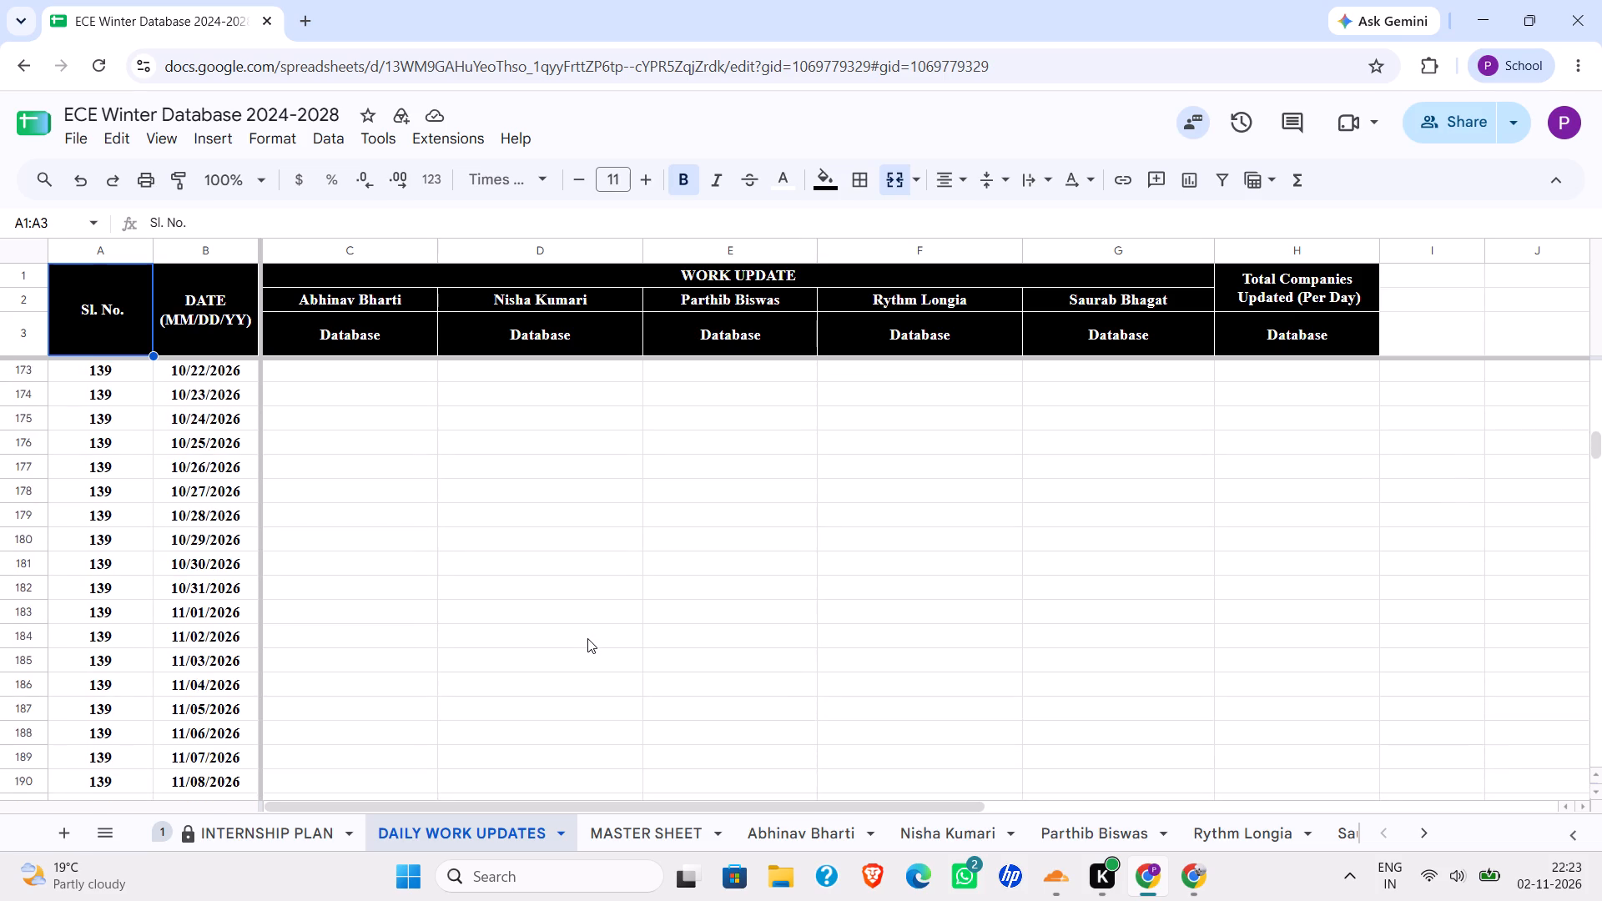
pyautogui.scroll(-2, 587, 638)
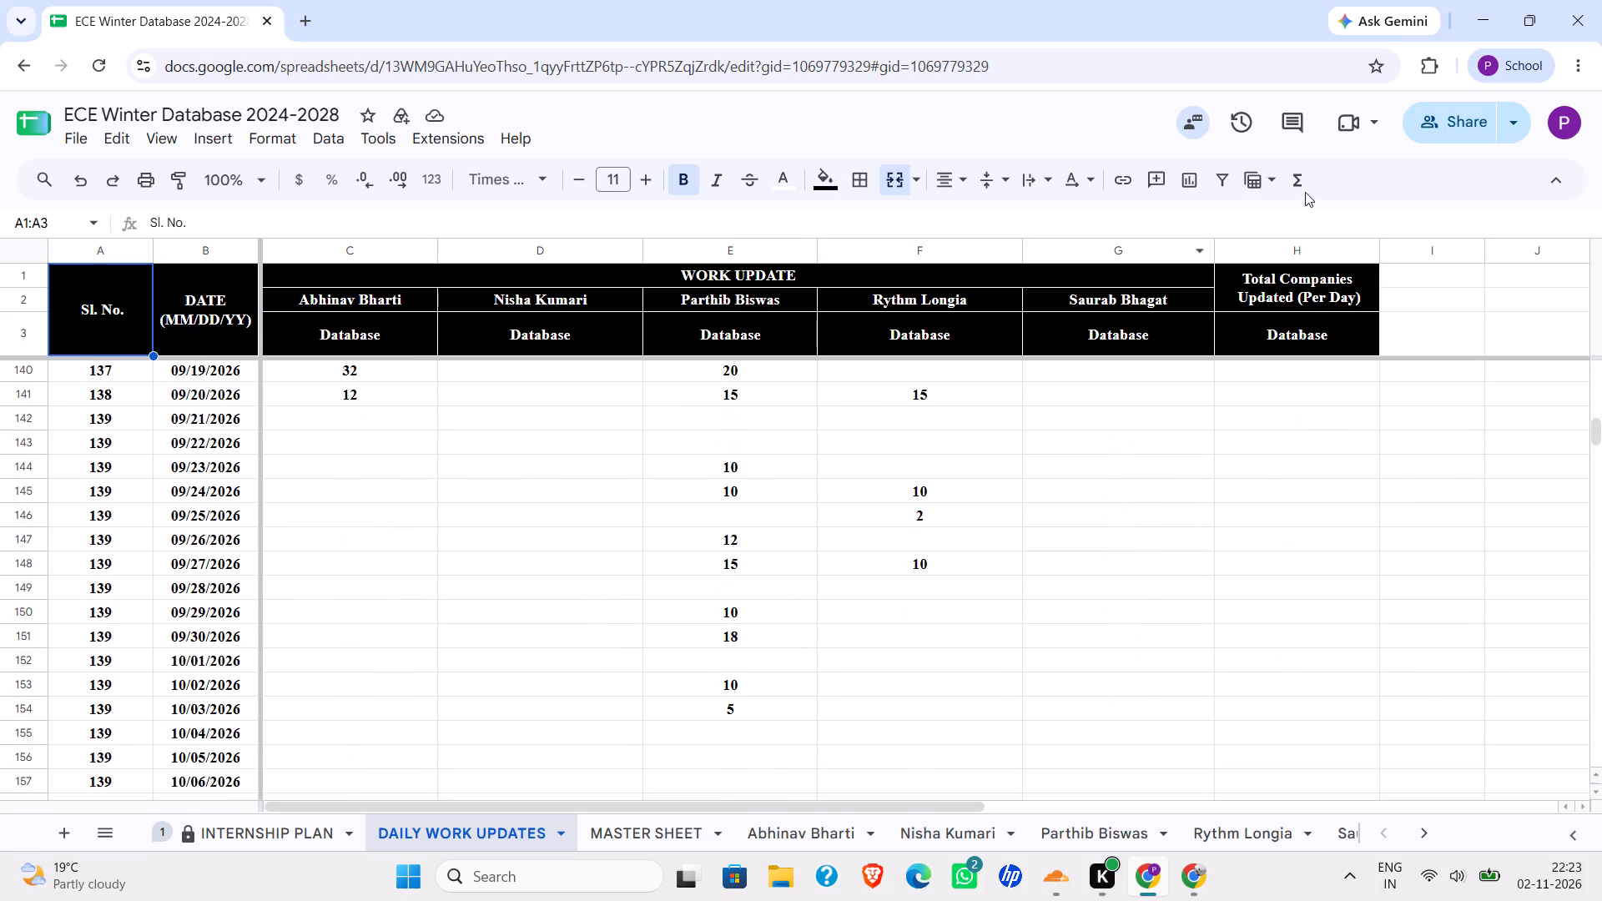
# Close the ECE Winter Database browser window.
pyautogui.click(1601, 0)
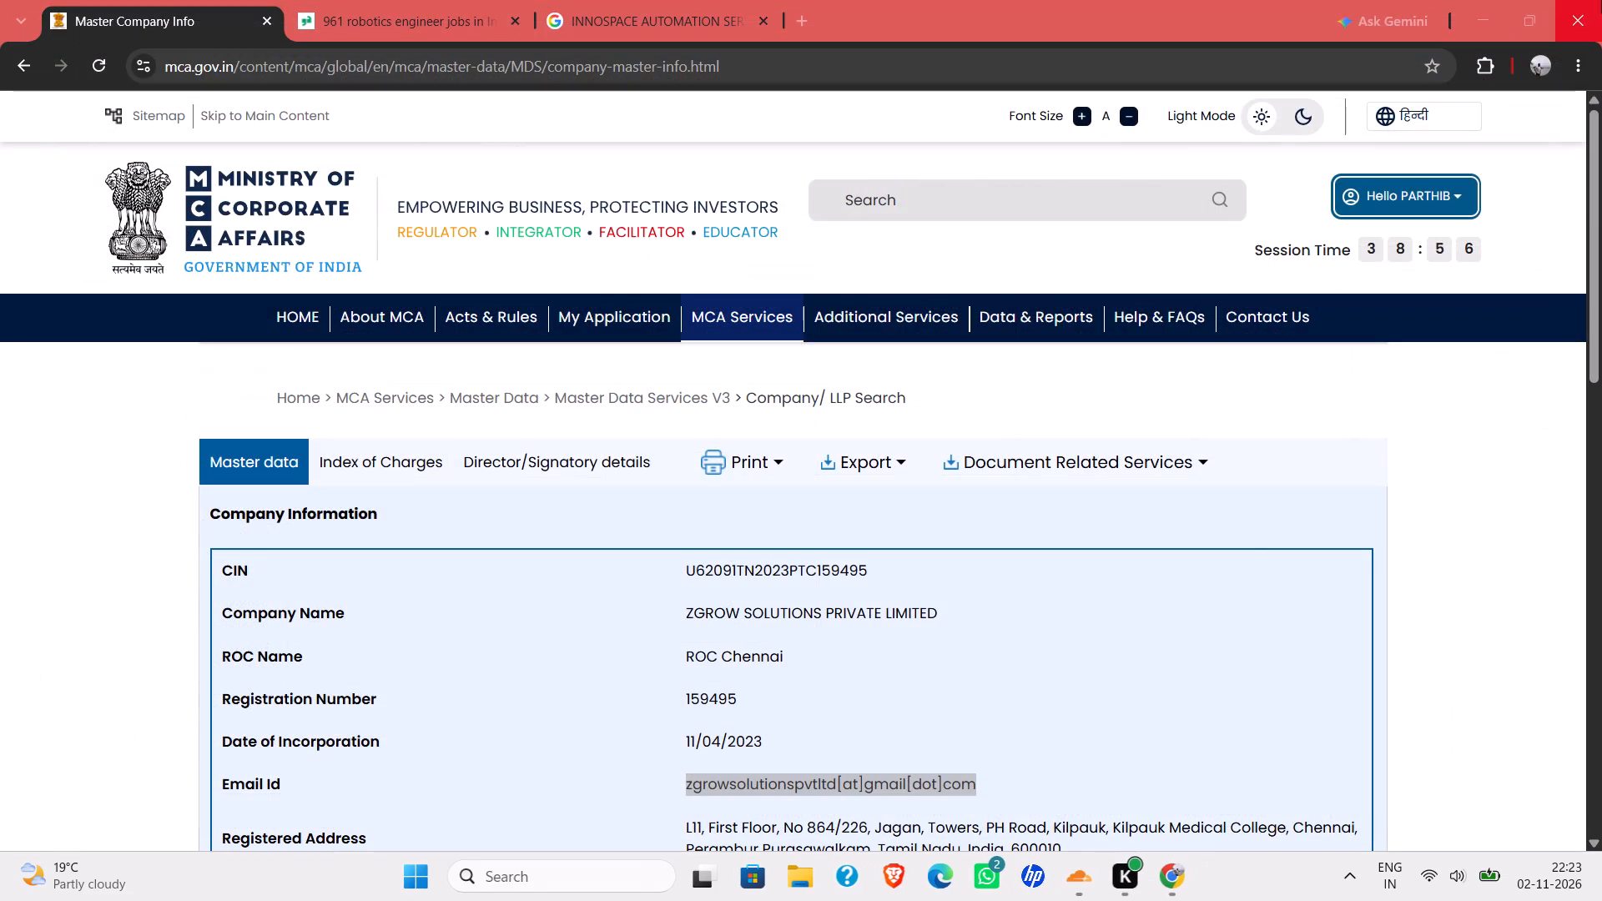
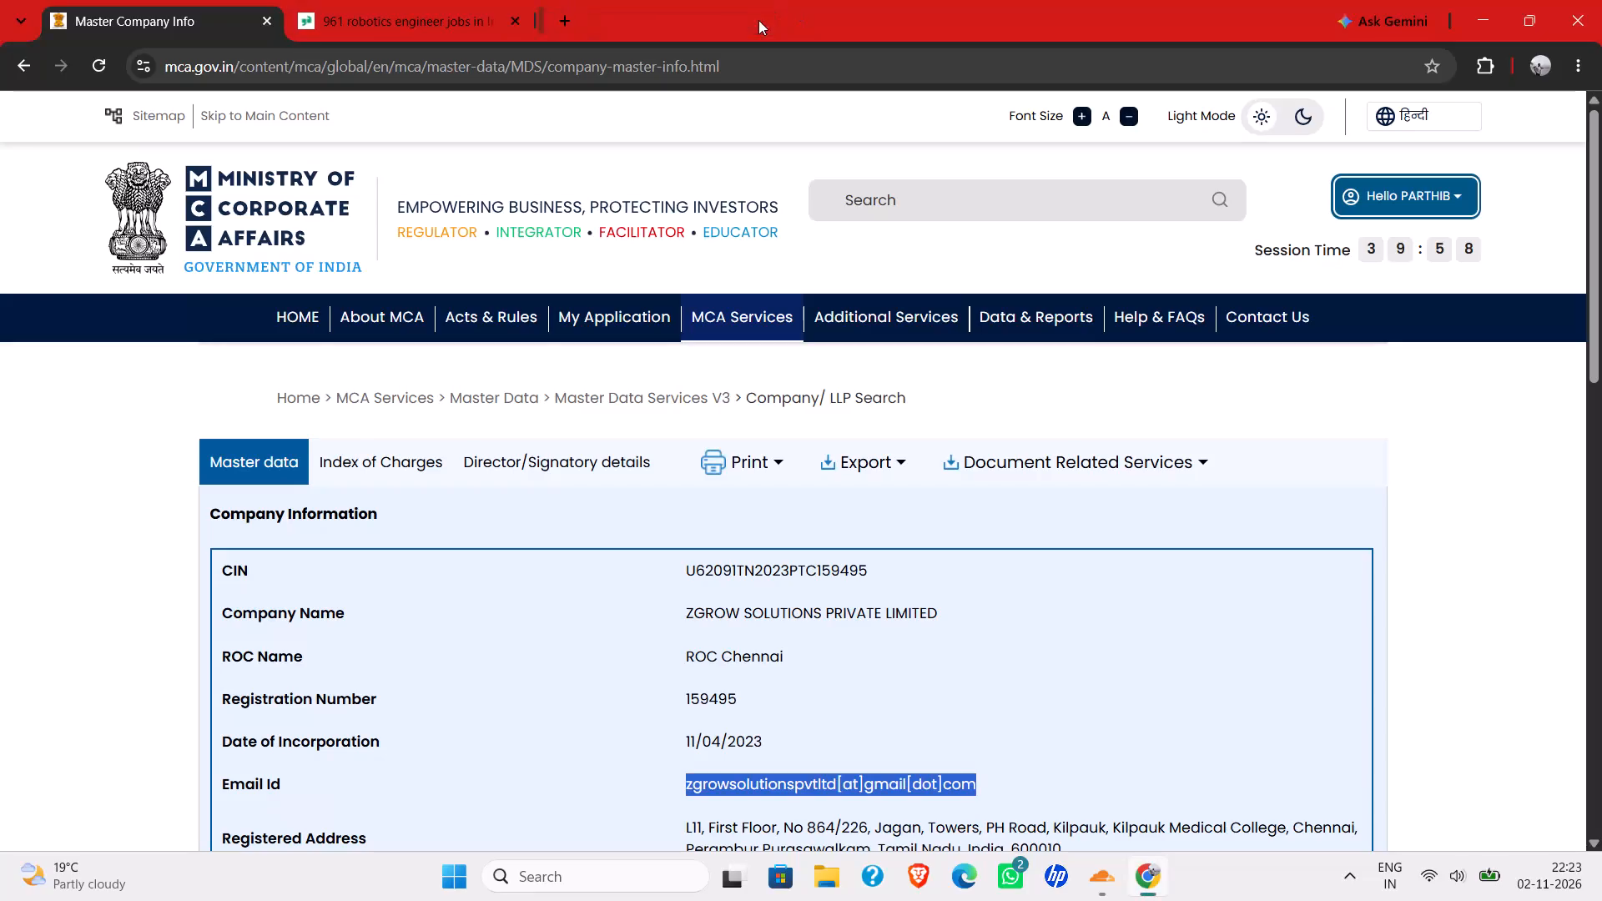
# Close the robotics engineer jobs page and minimize the browser window holding the Master Company Info page.
pyautogui.click(516, 21)
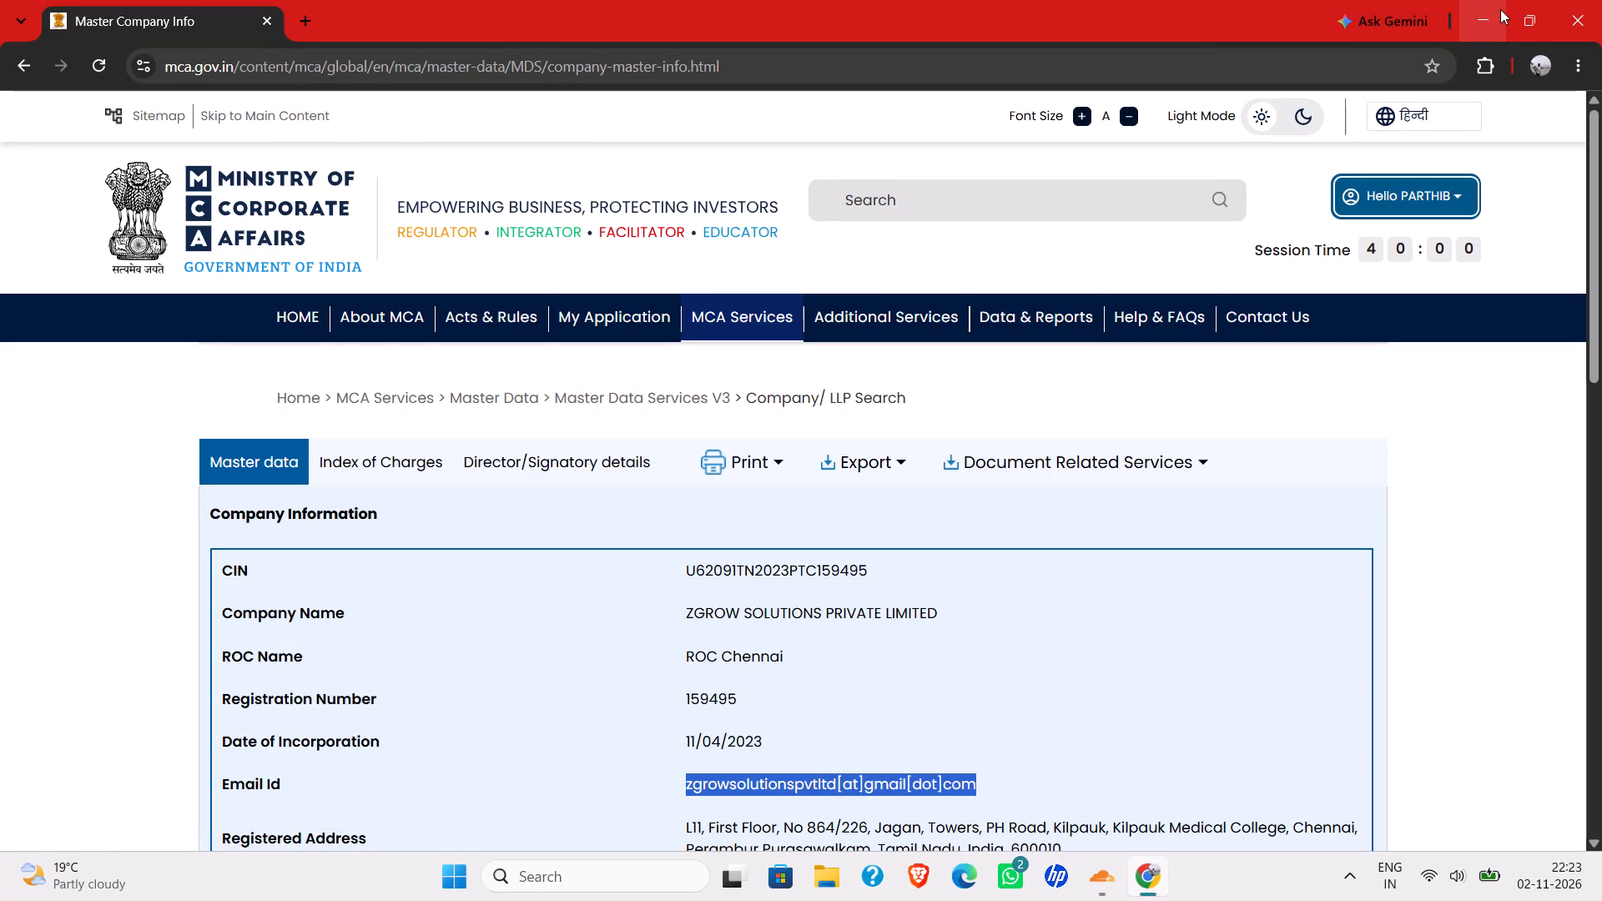
pyautogui.click(1500, 9)
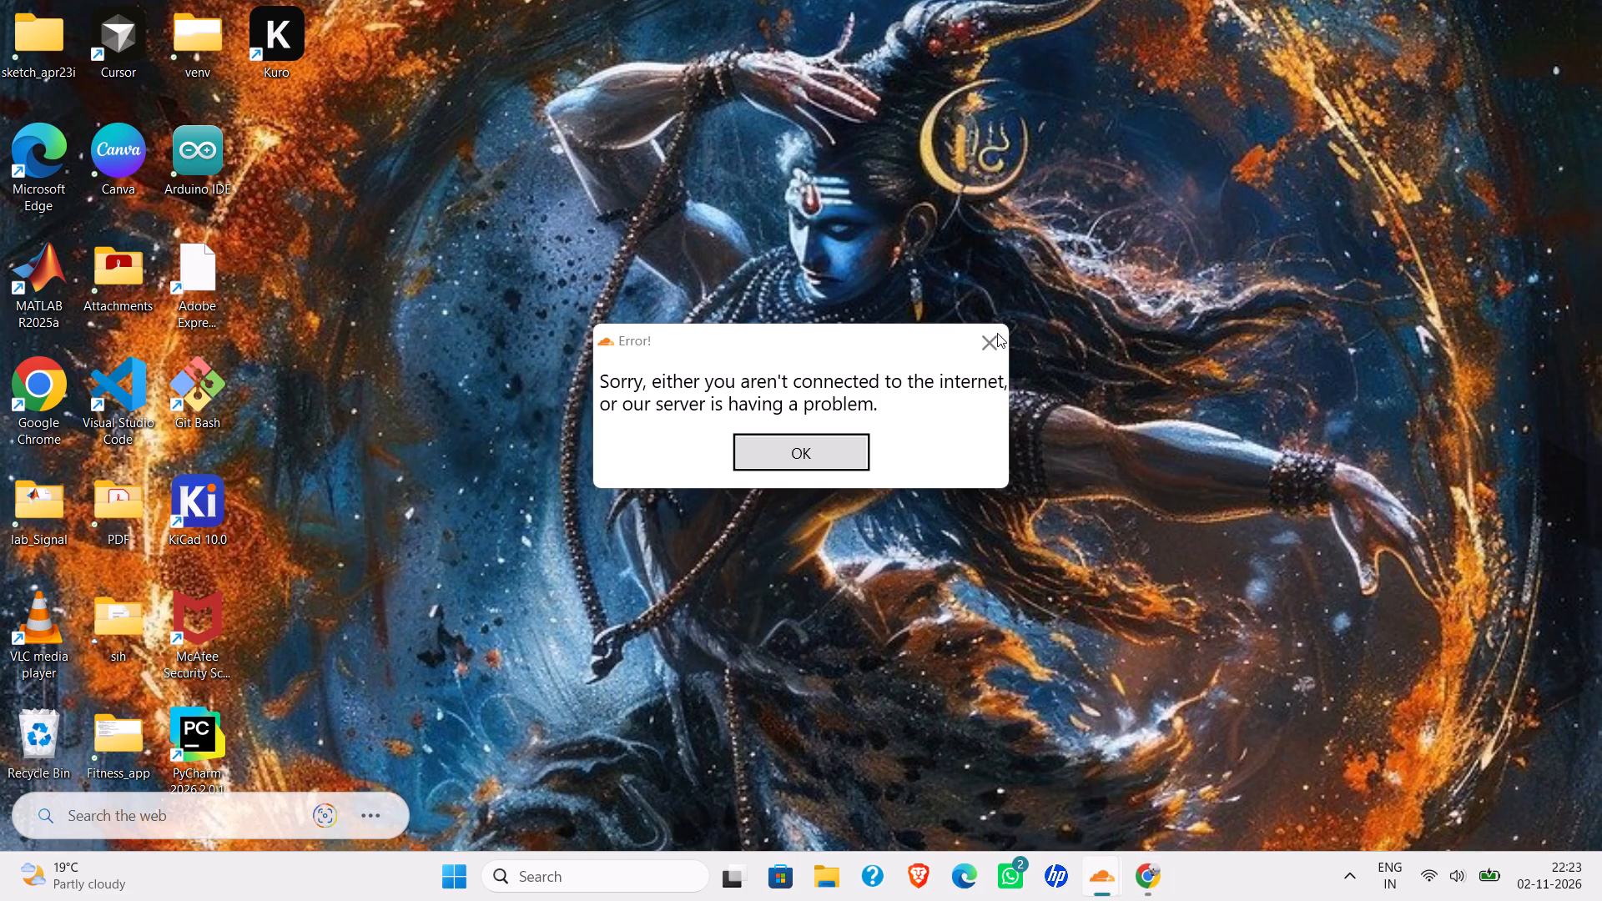
# Dismiss the Cloudflare WARP error dialog on the desktop.
pyautogui.click(997, 333)
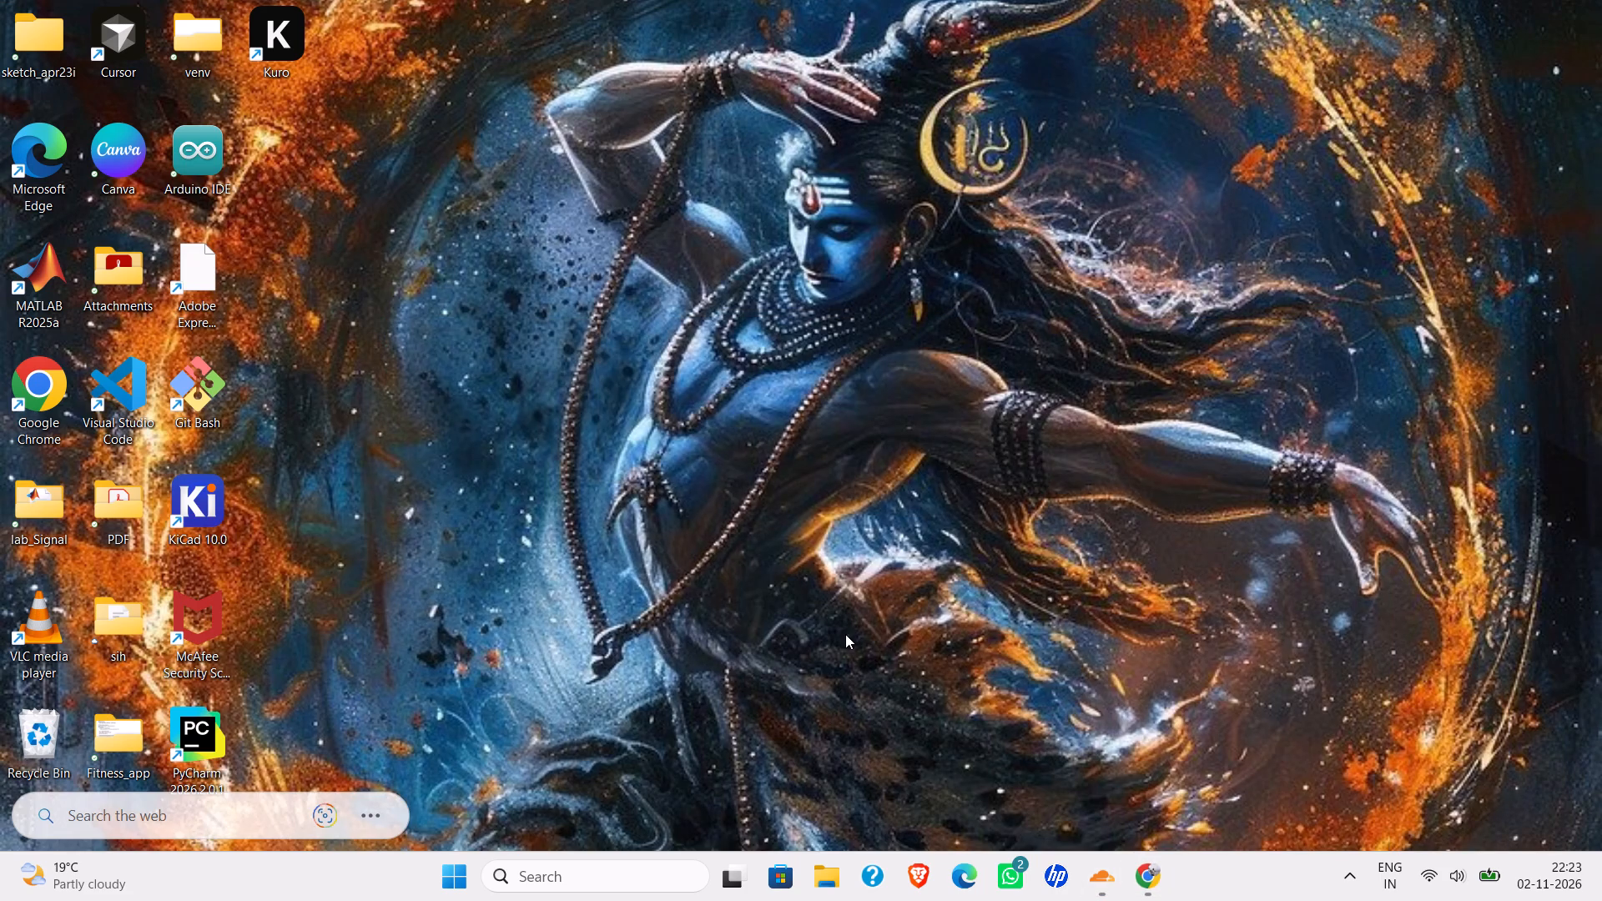